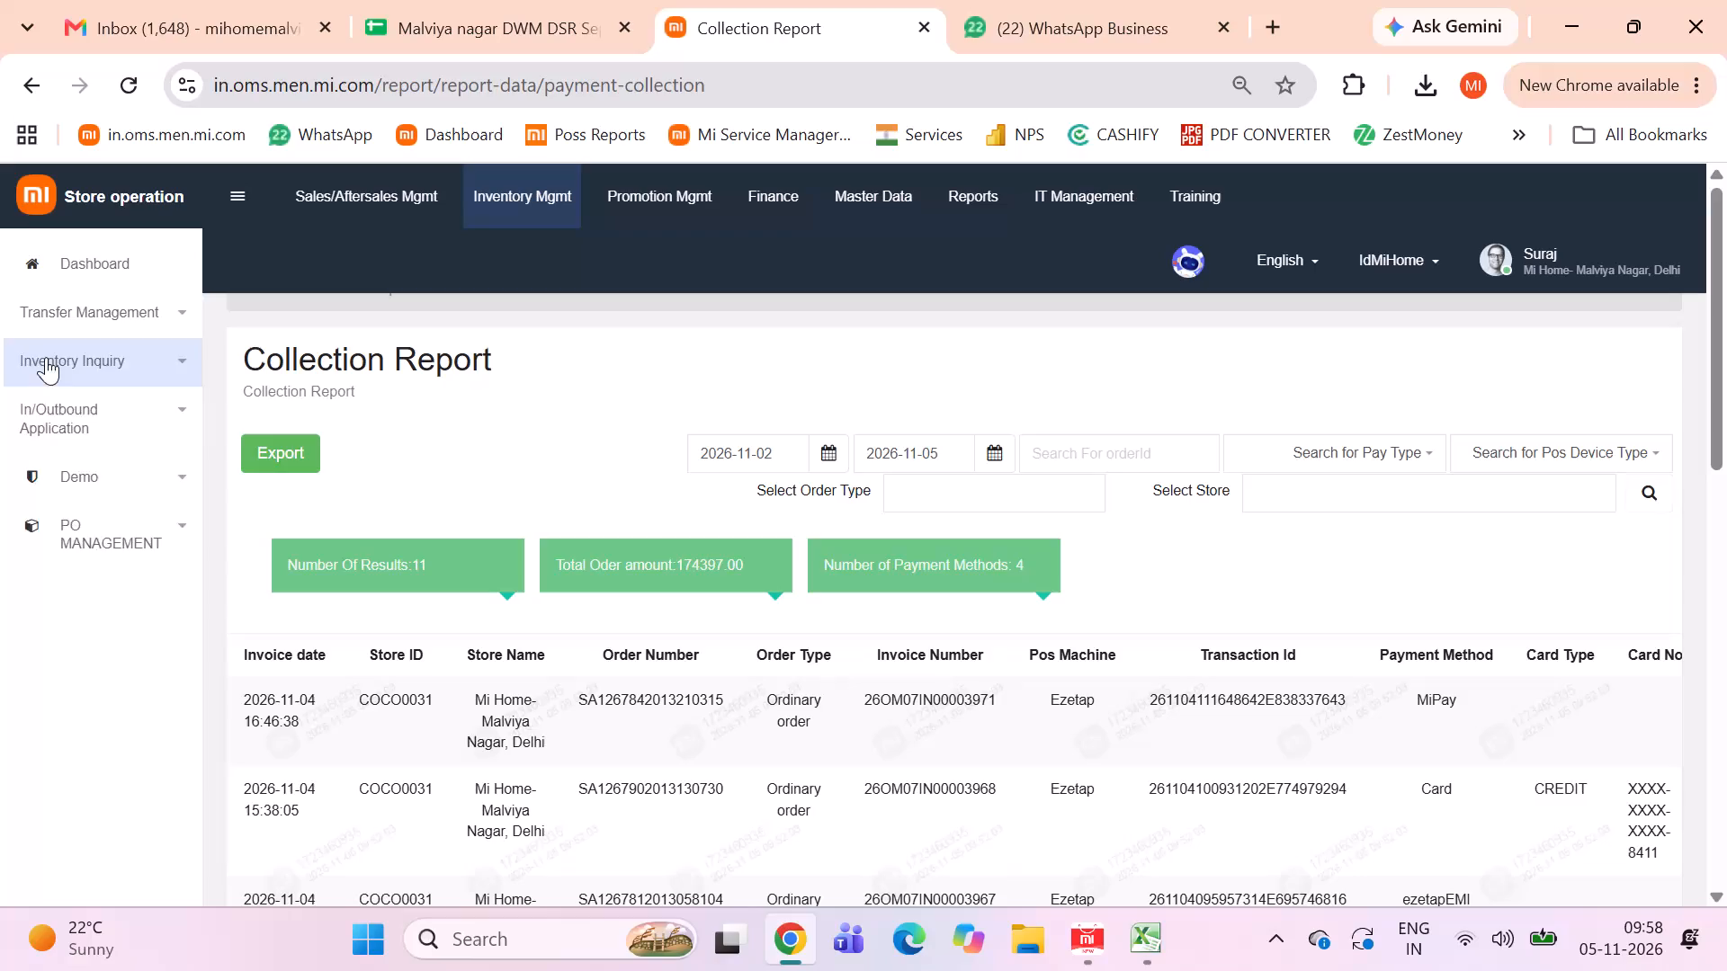
Open the Physical Inventory Inquiry and look over the Malviya Nagar store's stock list.
{"action": "left_click", "coordinate": [74, 472]}
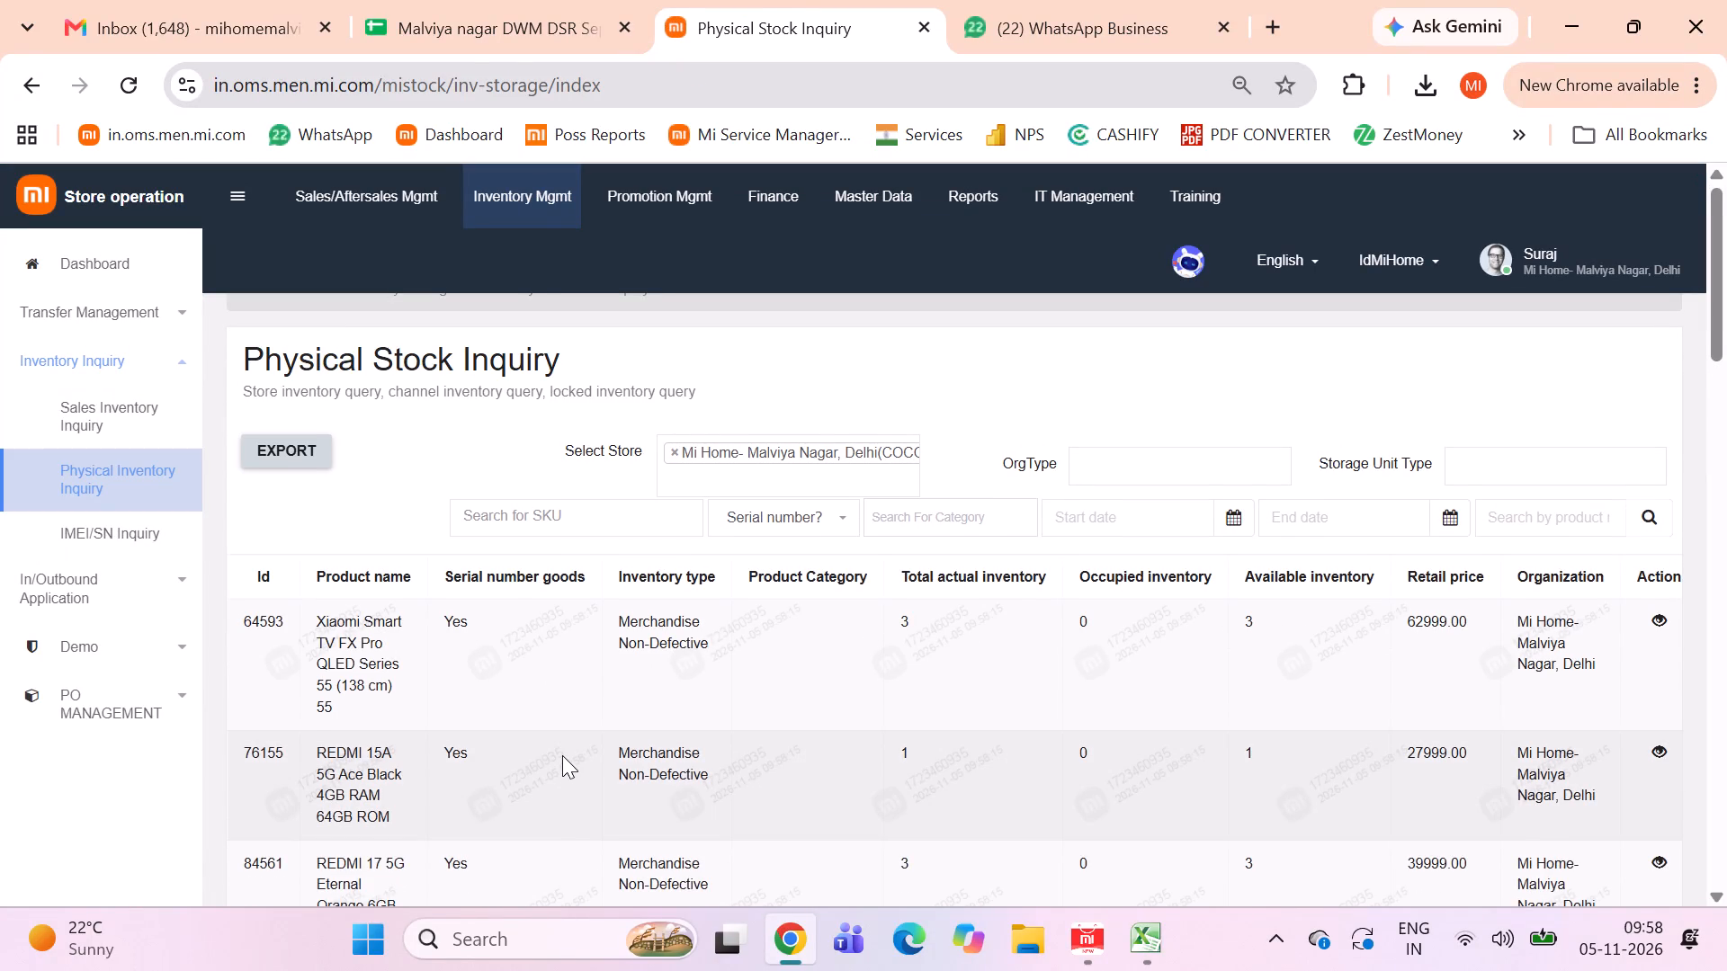
{"action": "scroll", "coordinate": [562, 755], "scroll_direction": "down", "scroll_amount": 1}
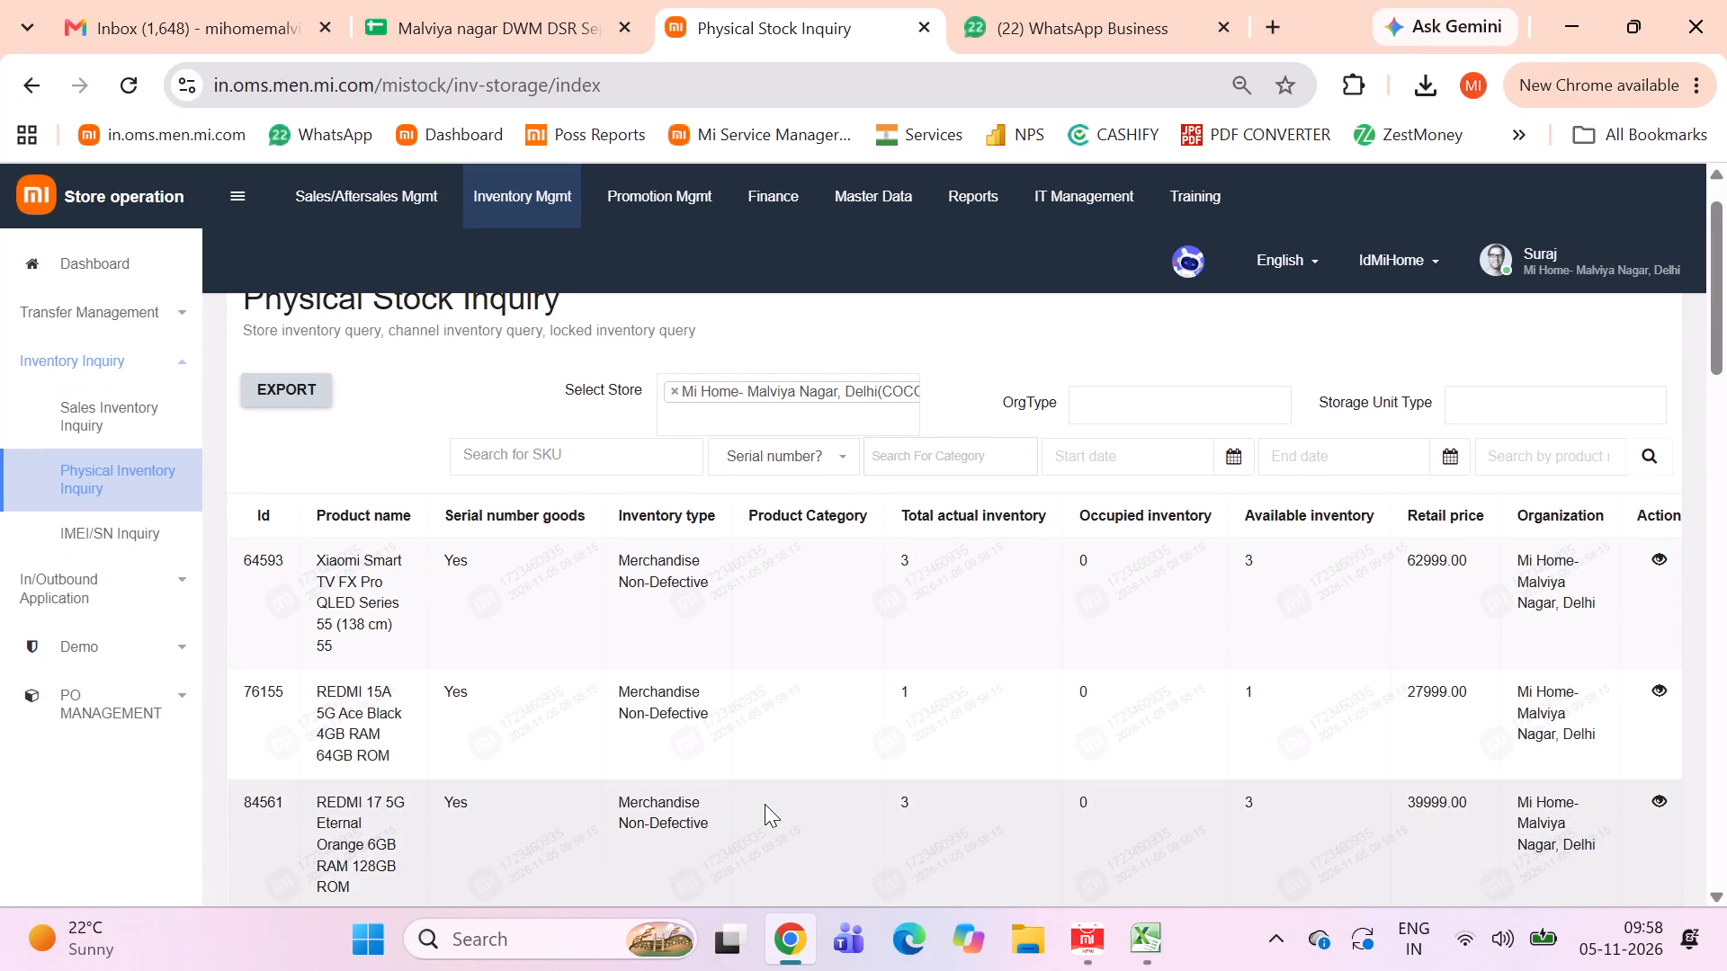
{"action": "scroll", "coordinate": [765, 804], "scroll_direction": "down", "scroll_amount": 1}
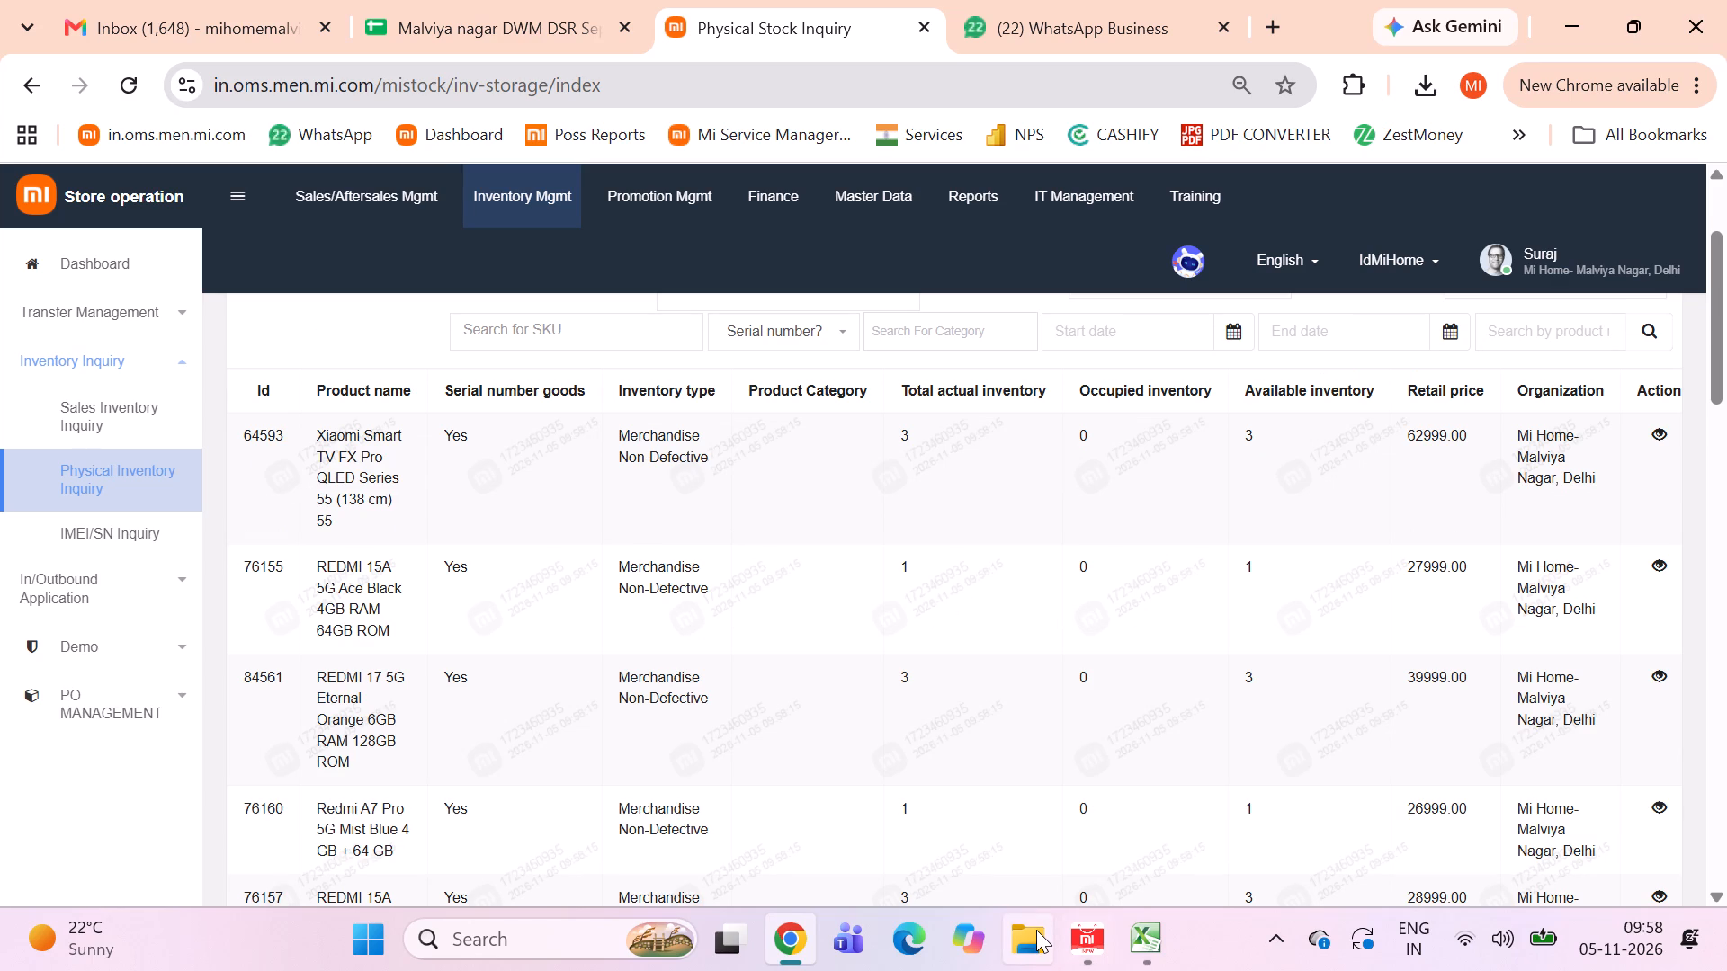
In File Explorer, copy the 05-10-2026 Malviya Nagar daily audit report from the OCT 2026 Audit Report folder on Data (D:).
{"action": "left_click", "coordinate": [1036, 929]}
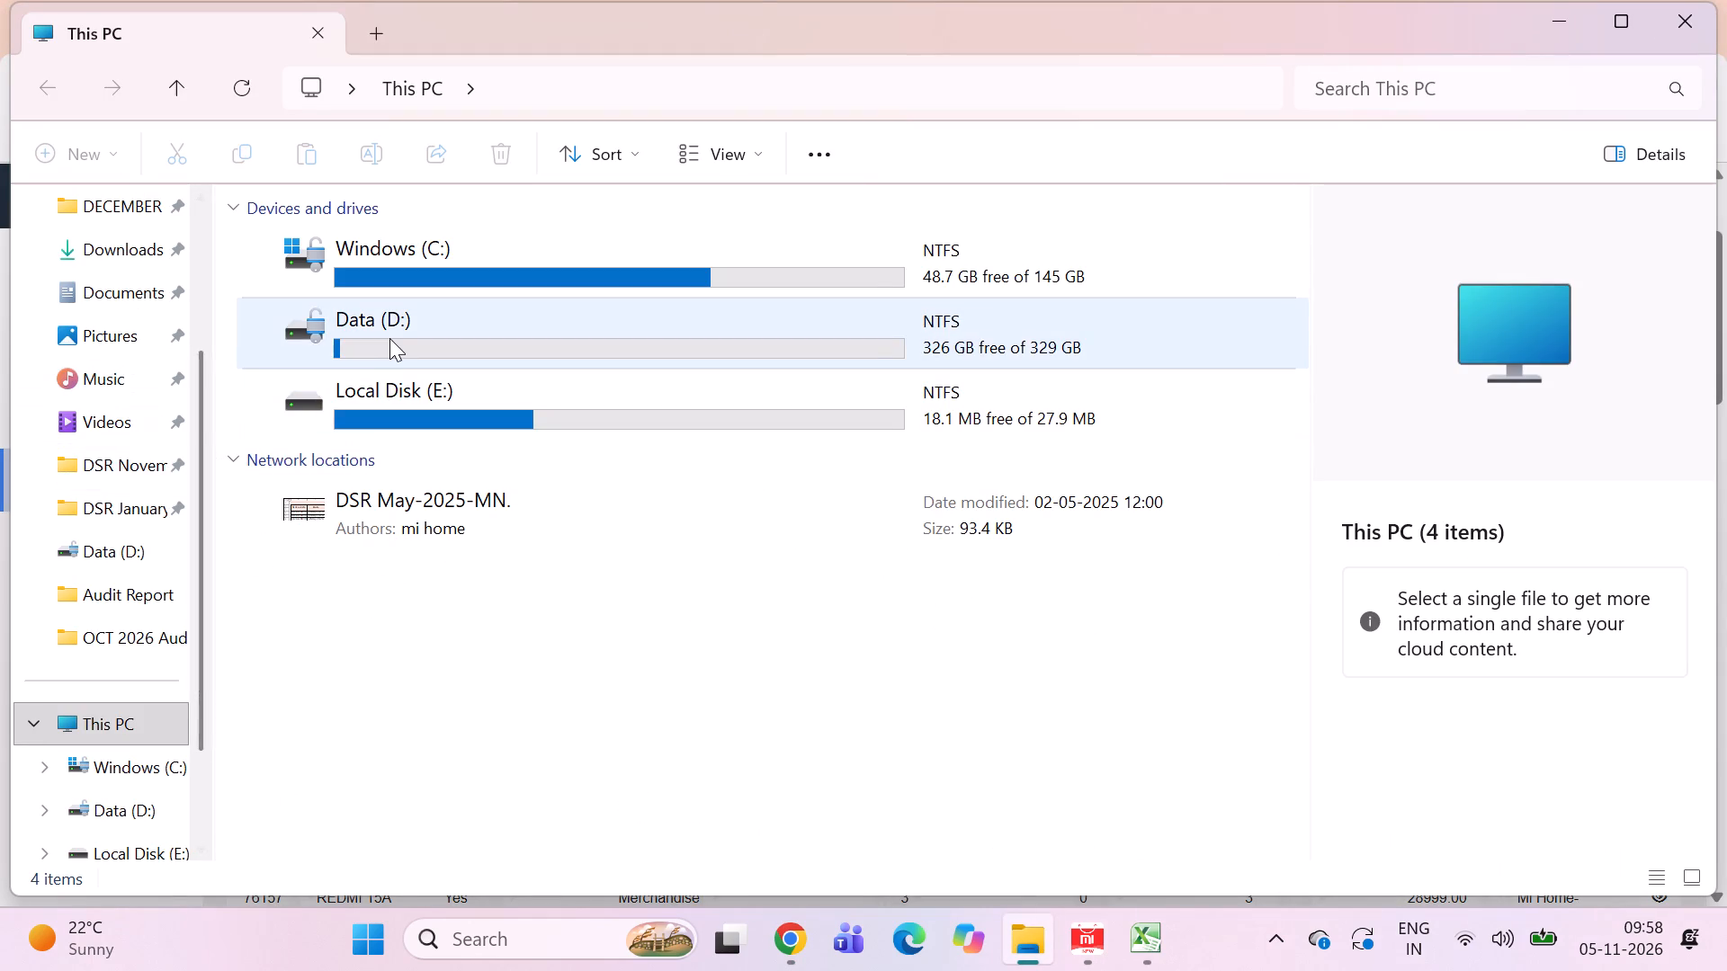
{"action": "double_click", "coordinate": [389, 338]}
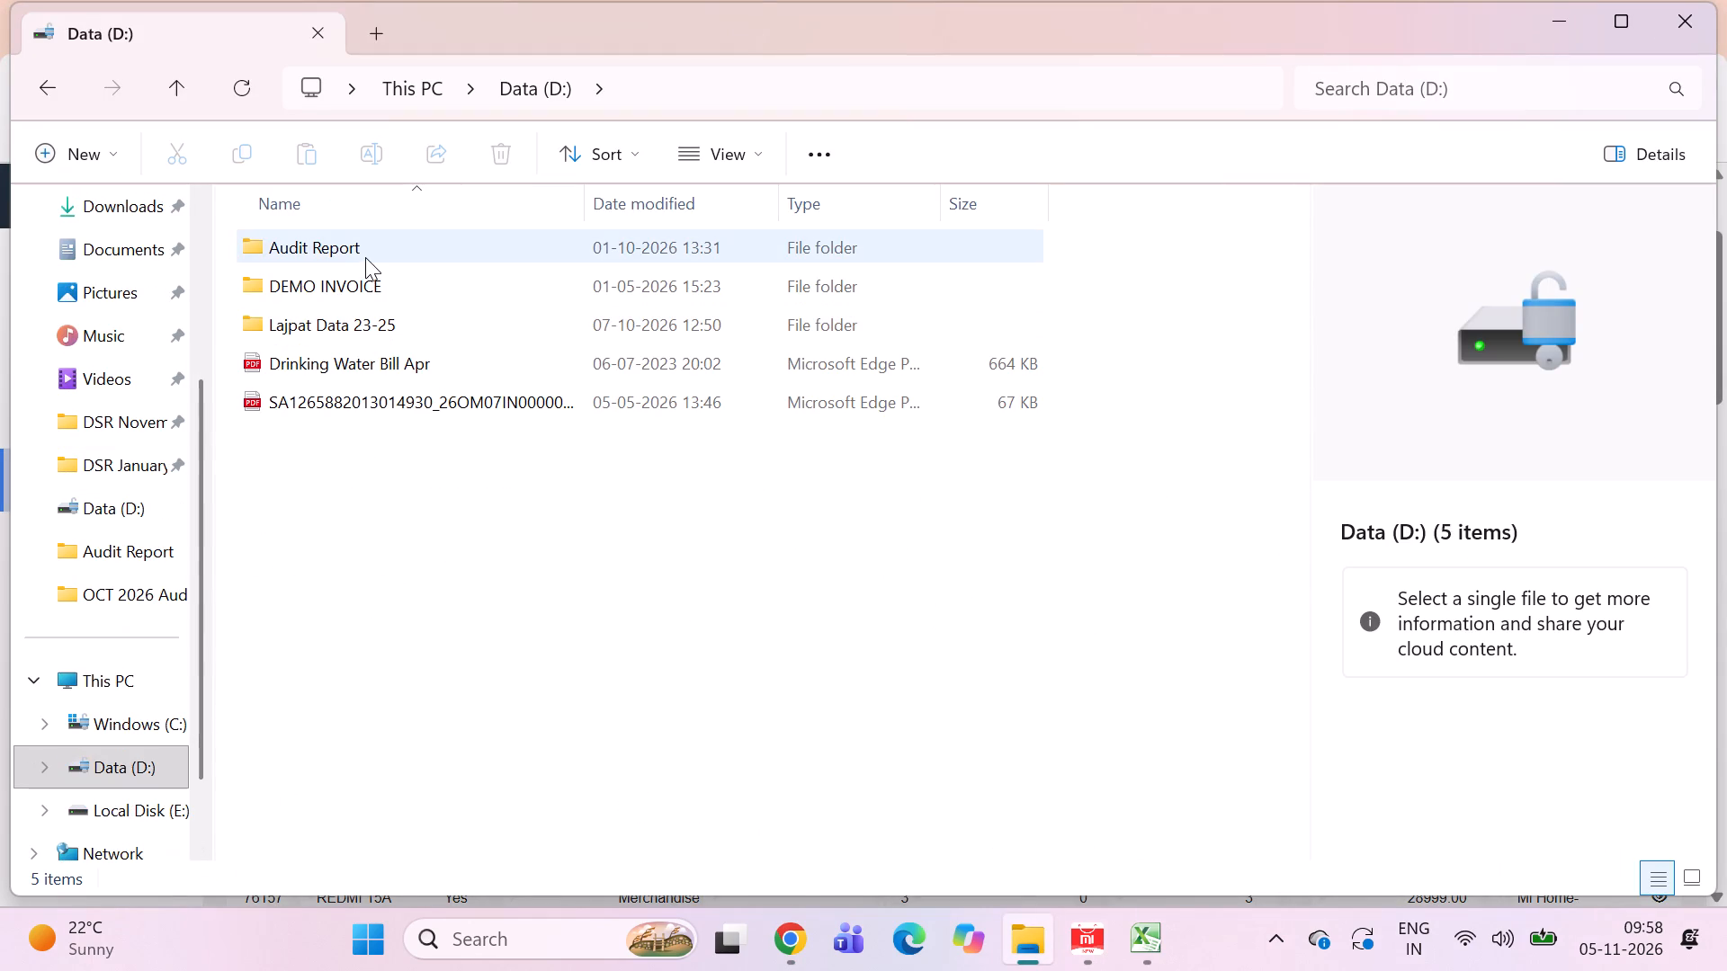
{"action": "double_click", "coordinate": [365, 257]}
{"action": "double_click", "coordinate": [335, 256]}
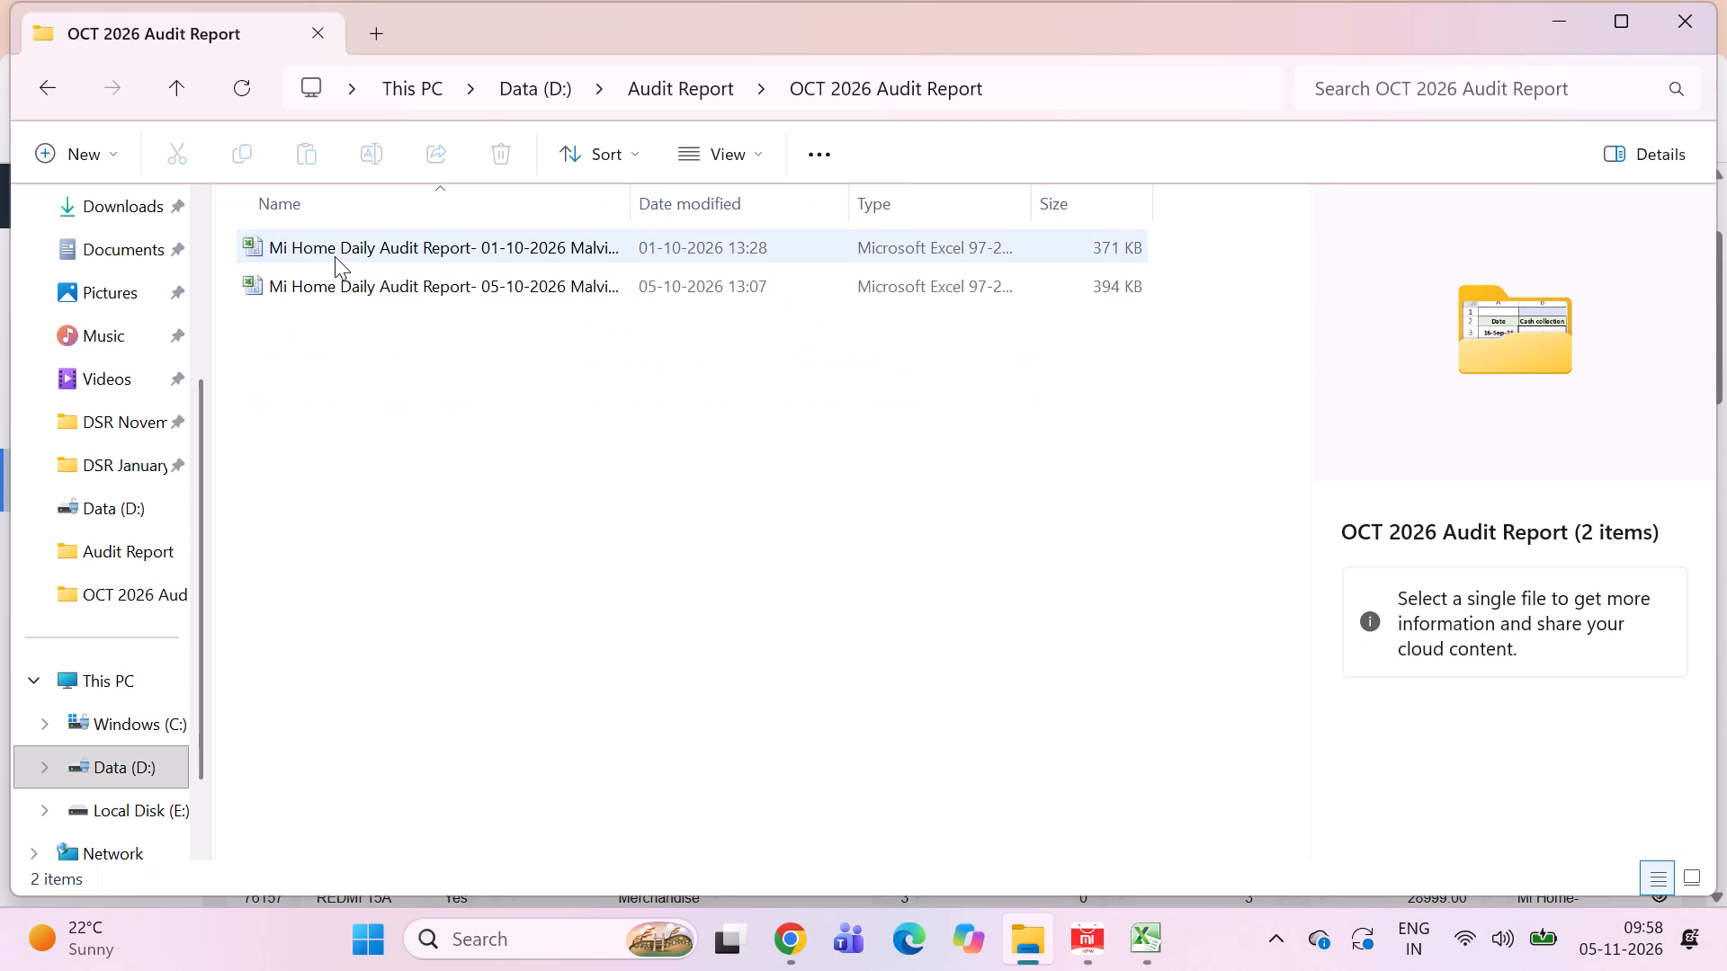
{"action": "left_click", "coordinate": [338, 281]}
{"action": "key", "text": "ctrl+c"}
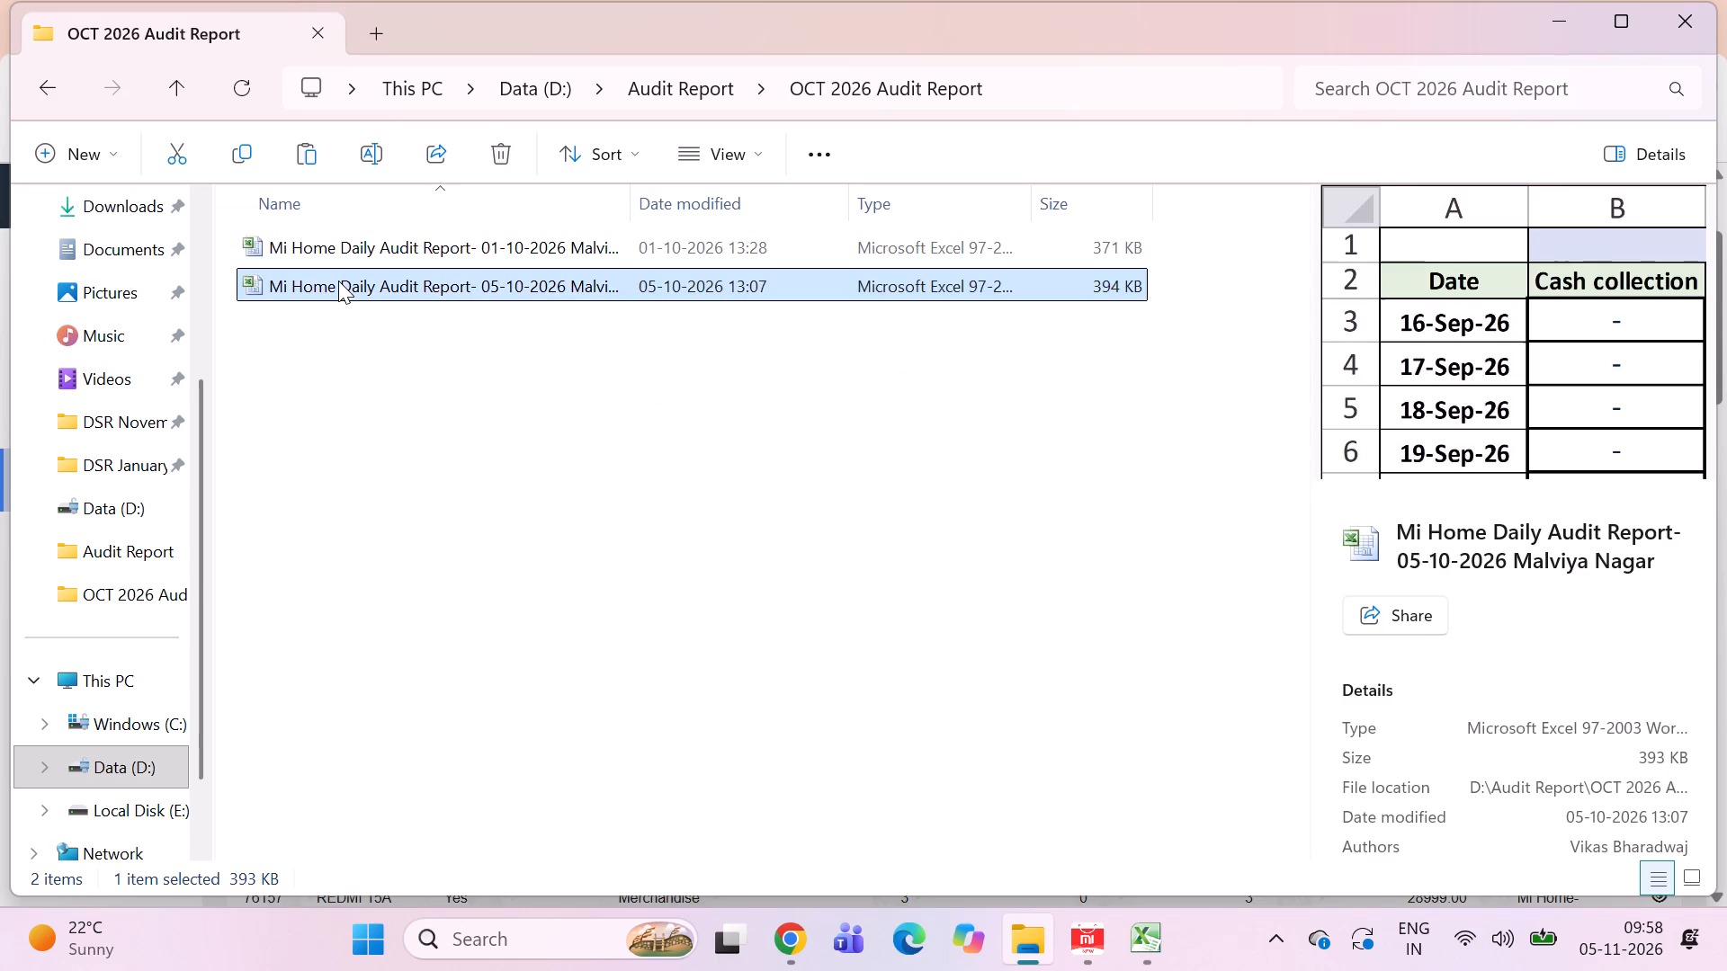
Create a new folder with the default name inside the Audit Report folder.
{"action": "left_click", "coordinate": [178, 101]}
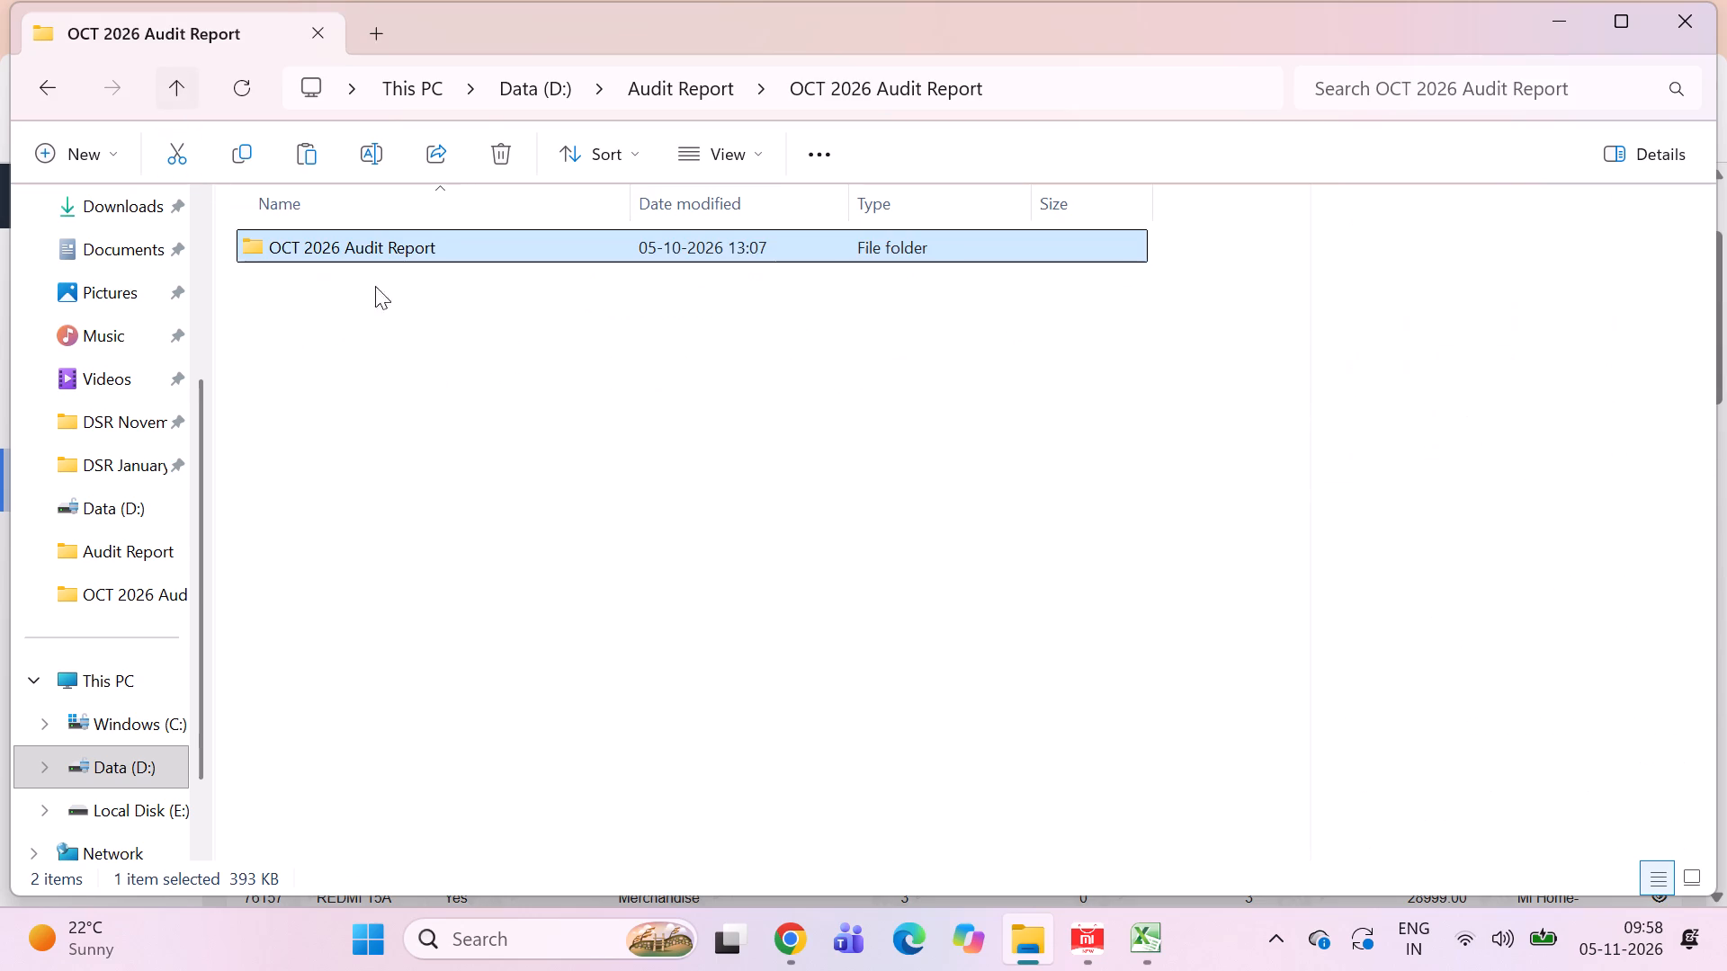
{"action": "left_click", "coordinate": [419, 412]}
{"action": "right_click", "coordinate": [419, 412]}
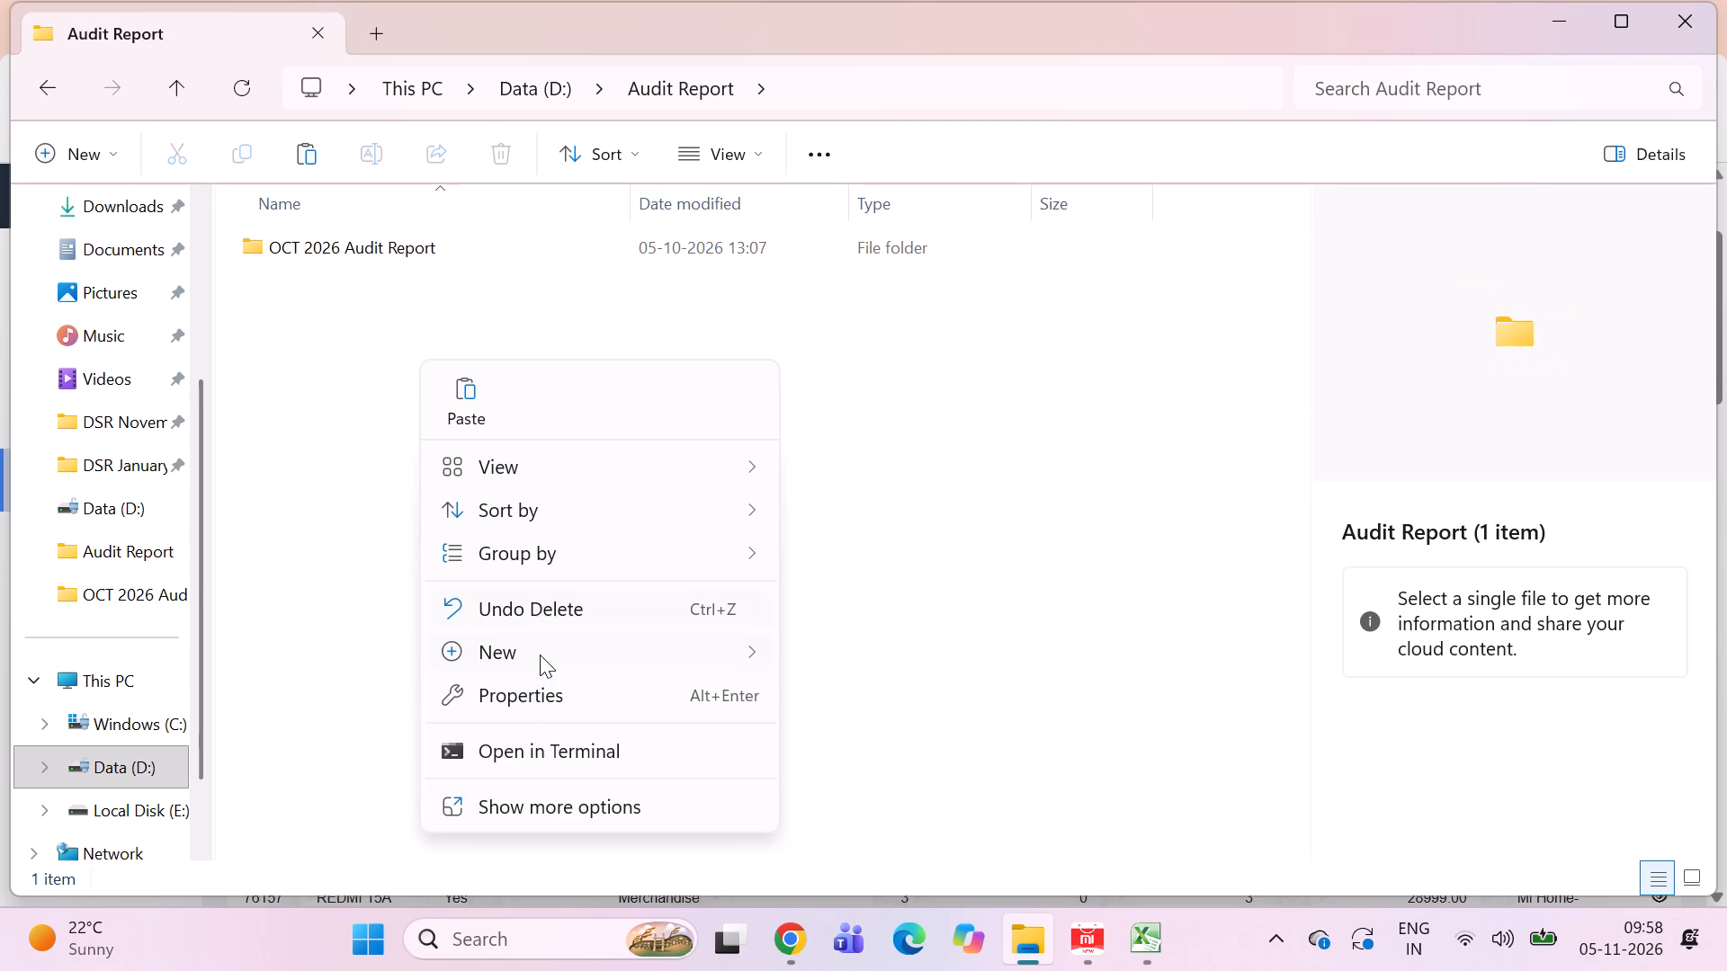
{"action": "left_click", "coordinate": [885, 281]}
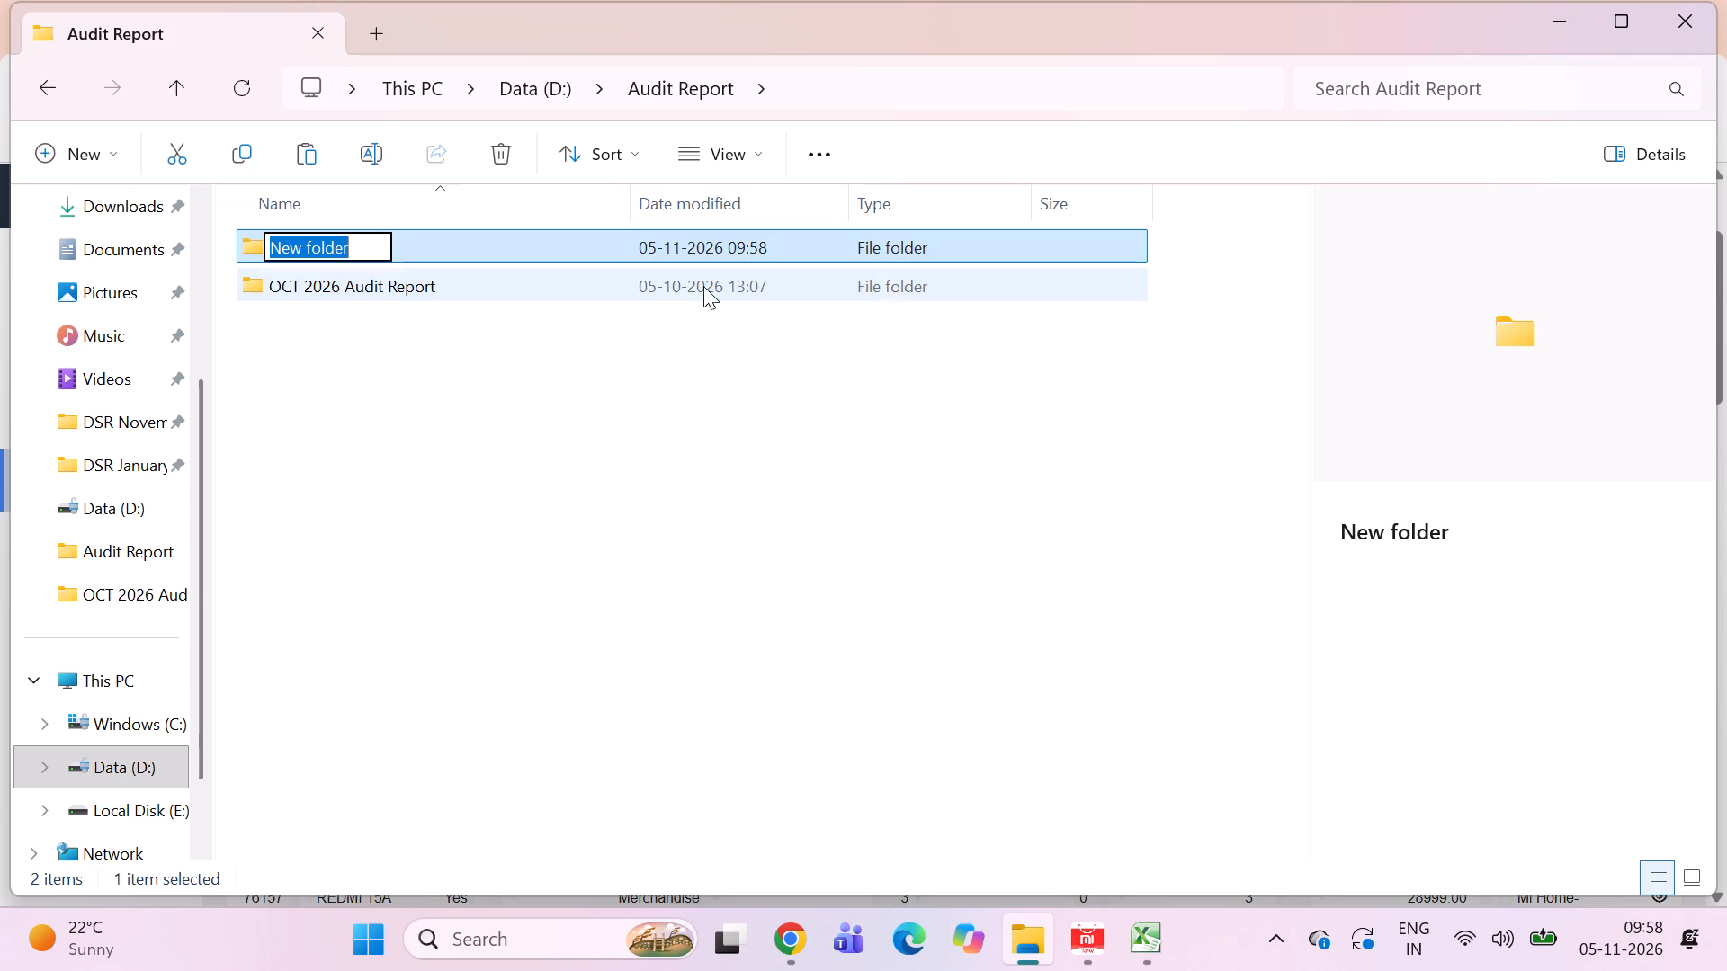
{"action": "left_click", "coordinate": [493, 361]}
Paste the copied audit report file into the new folder.
{"action": "double_click", "coordinate": [338, 245]}
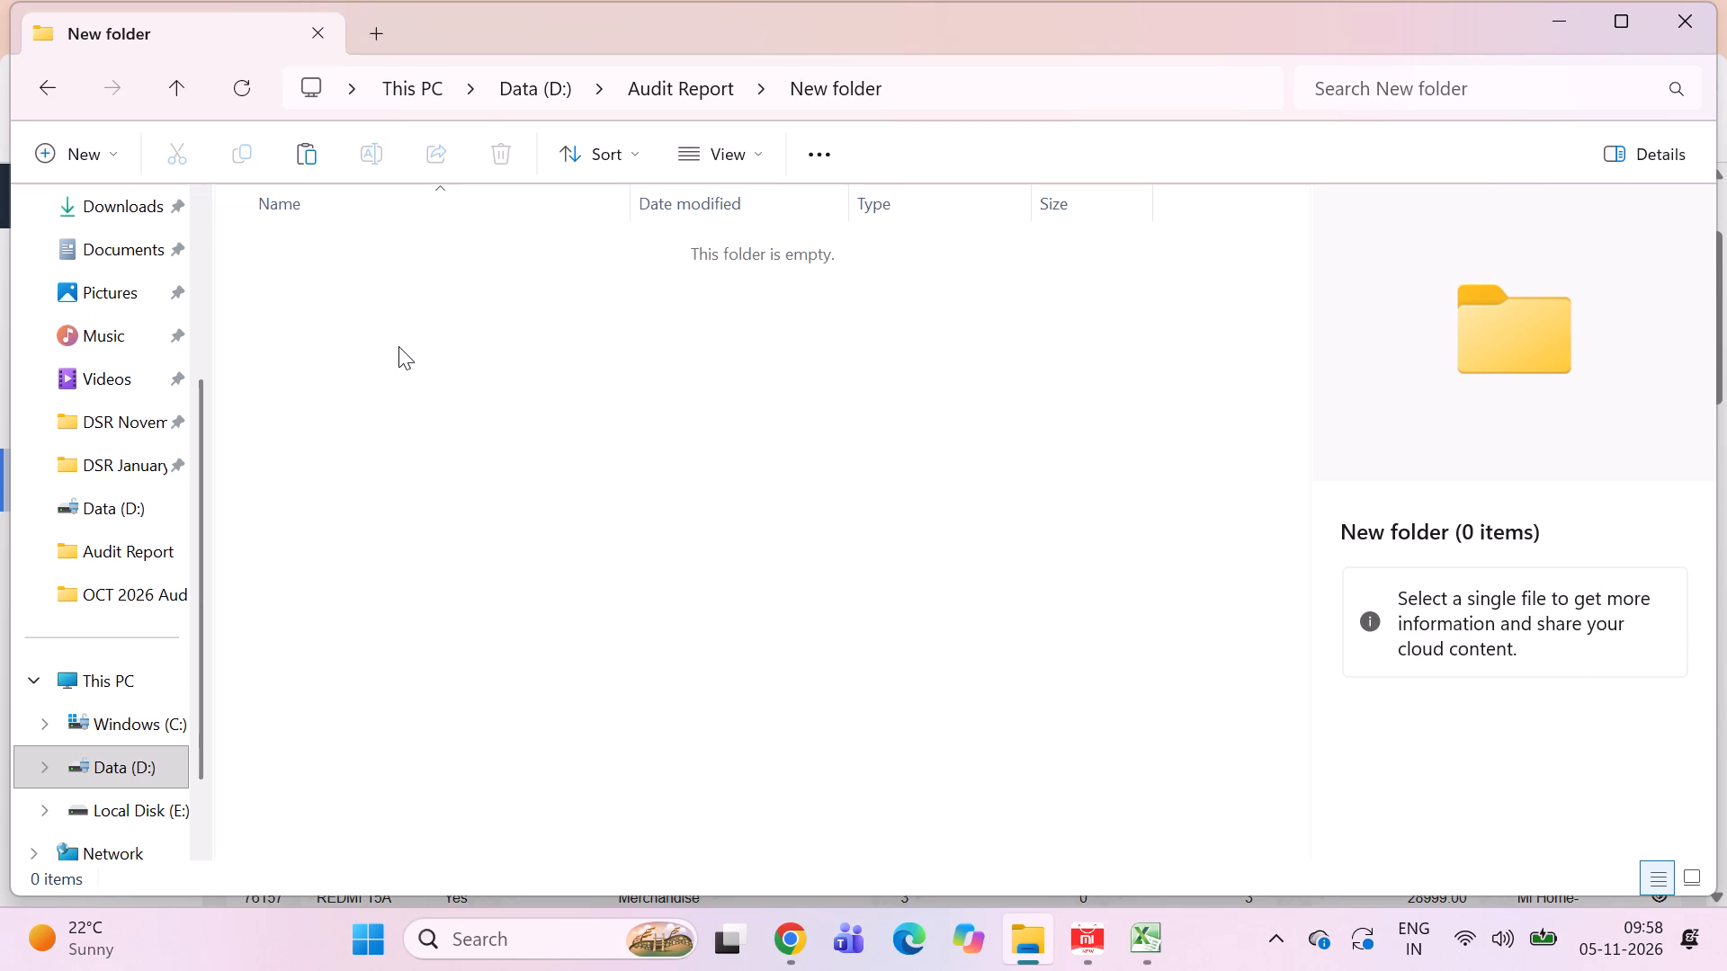
{"action": "left_click", "coordinate": [398, 346]}
{"action": "key", "text": "ctrl+v"}
Rename the pasted file as Mi Home Daily Audit Report- 04-11-2026 Malviya Nagar.
{"action": "left_click", "coordinate": [363, 250]}
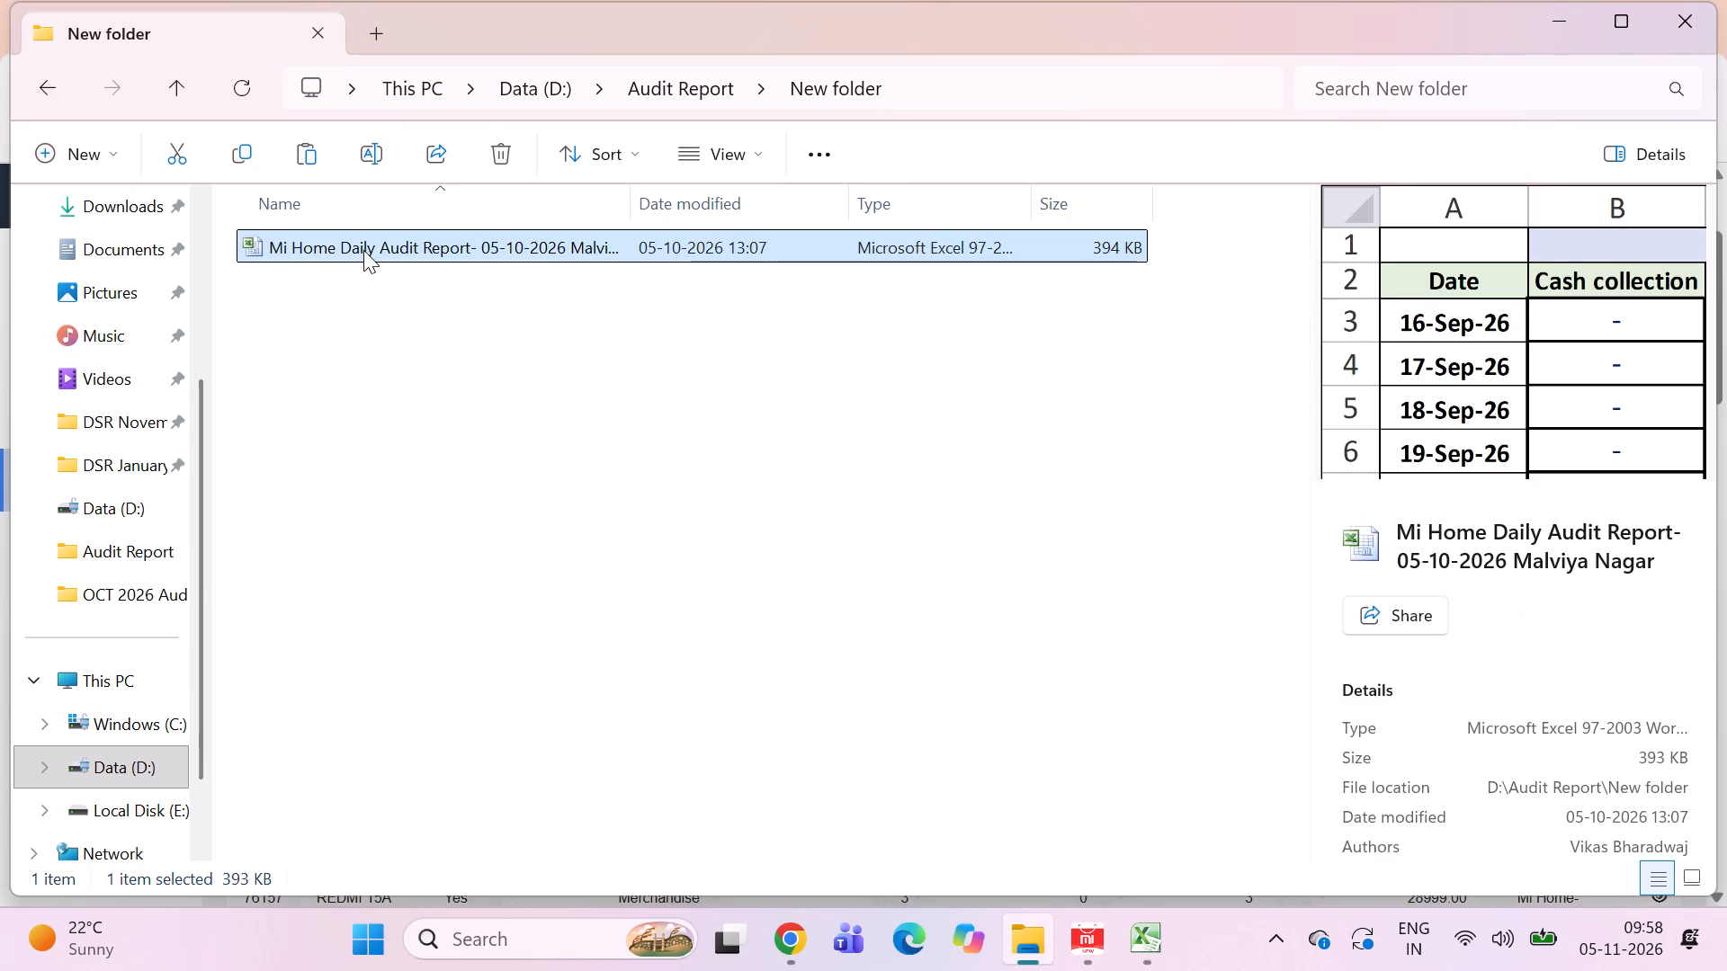
{"action": "left_click", "coordinate": [497, 248]}
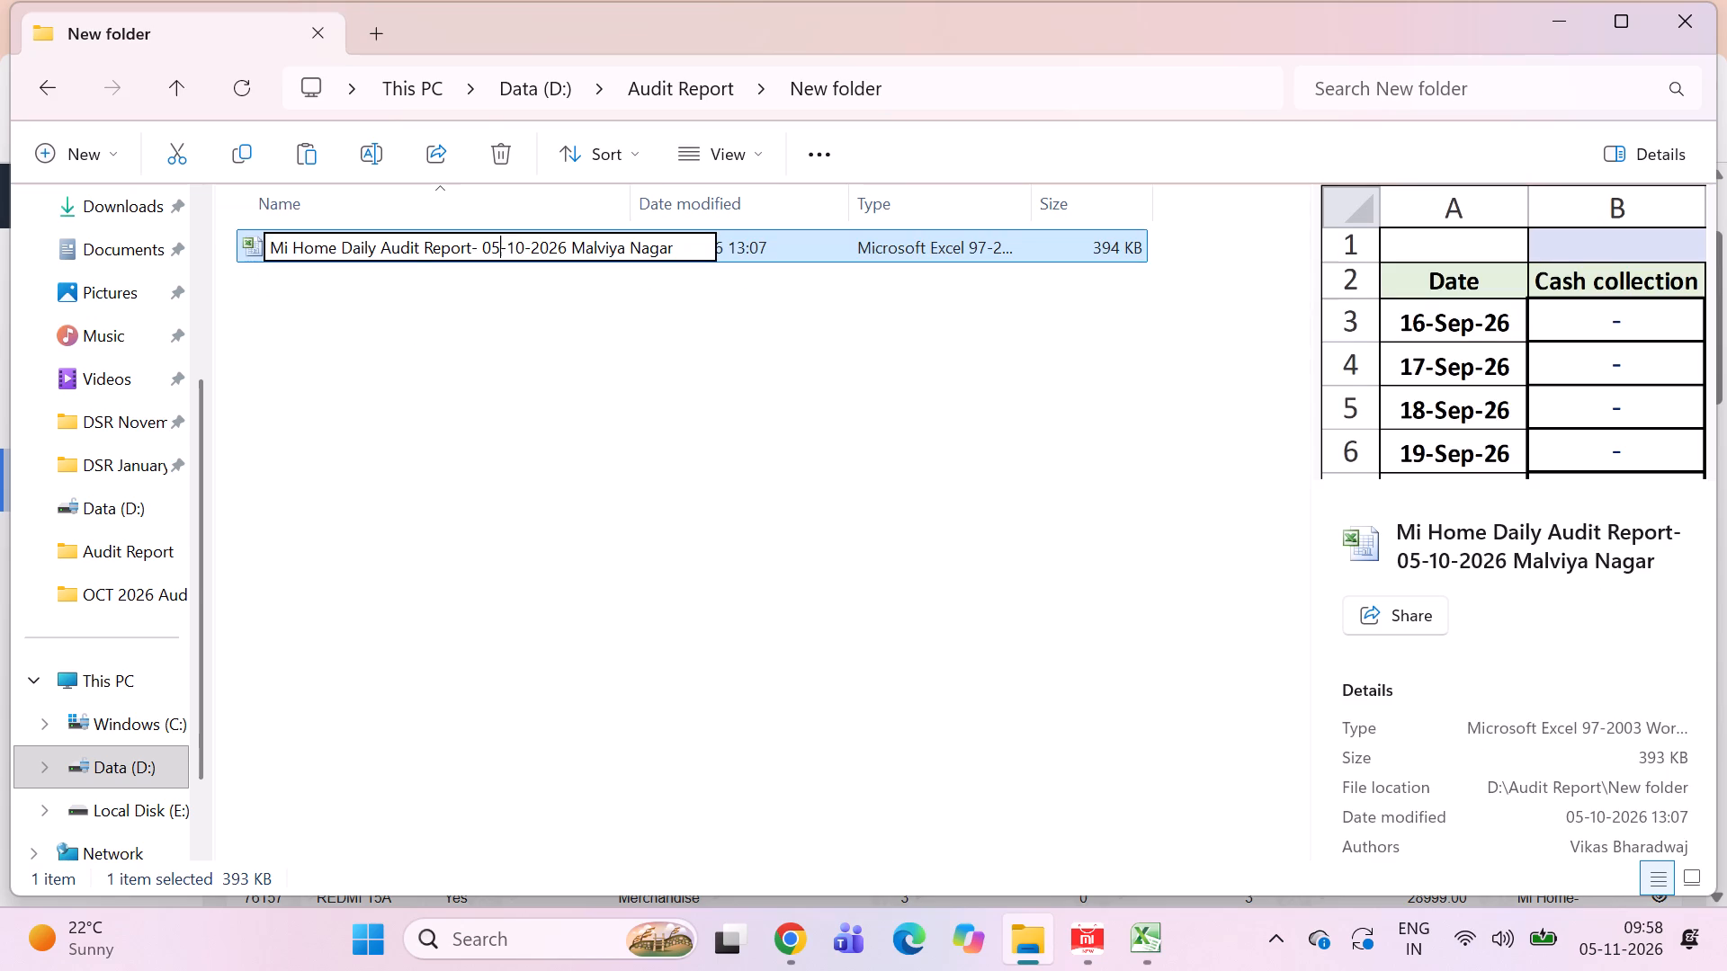
{"action": "key", "text": "BackSpace"}
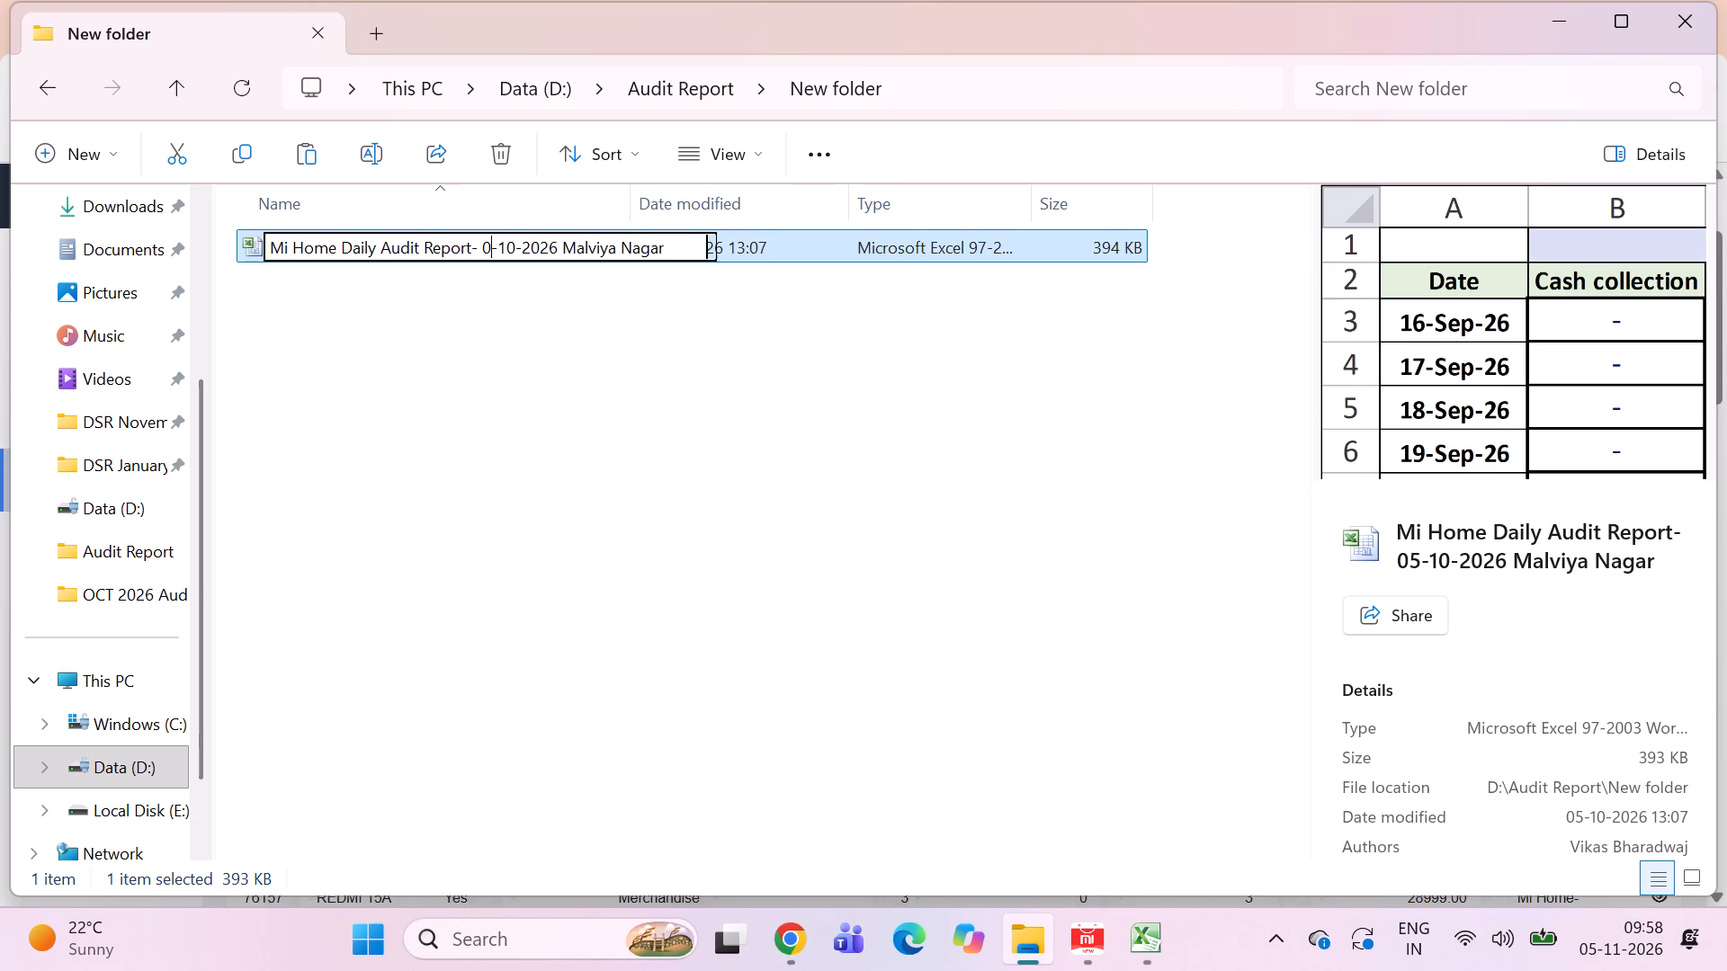
{"action": "key", "text": "4"}
{"action": "key", "text": "Right"}
{"action": "key", "text": "Right"}
{"action": "key", "text": "Right"}
{"action": "key", "text": "Right"}
{"action": "key", "text": "Left"}
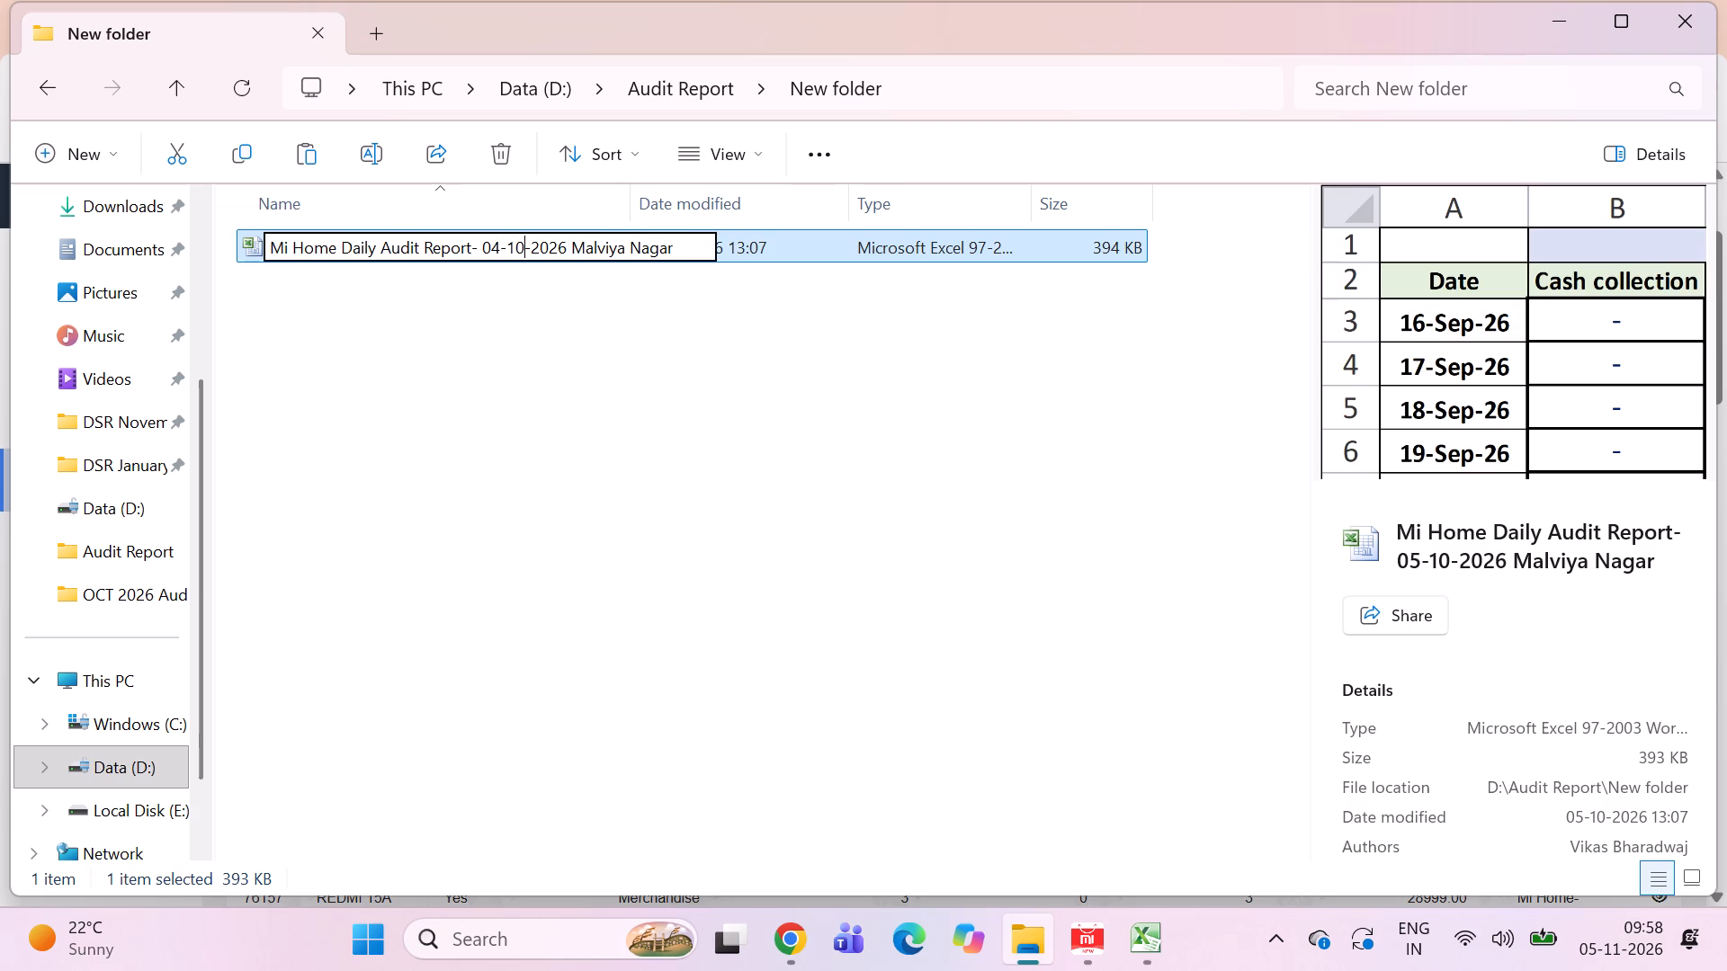
{"action": "key", "text": "BackSpace"}
{"action": "key", "text": "1"}
{"action": "key", "text": "Return"}
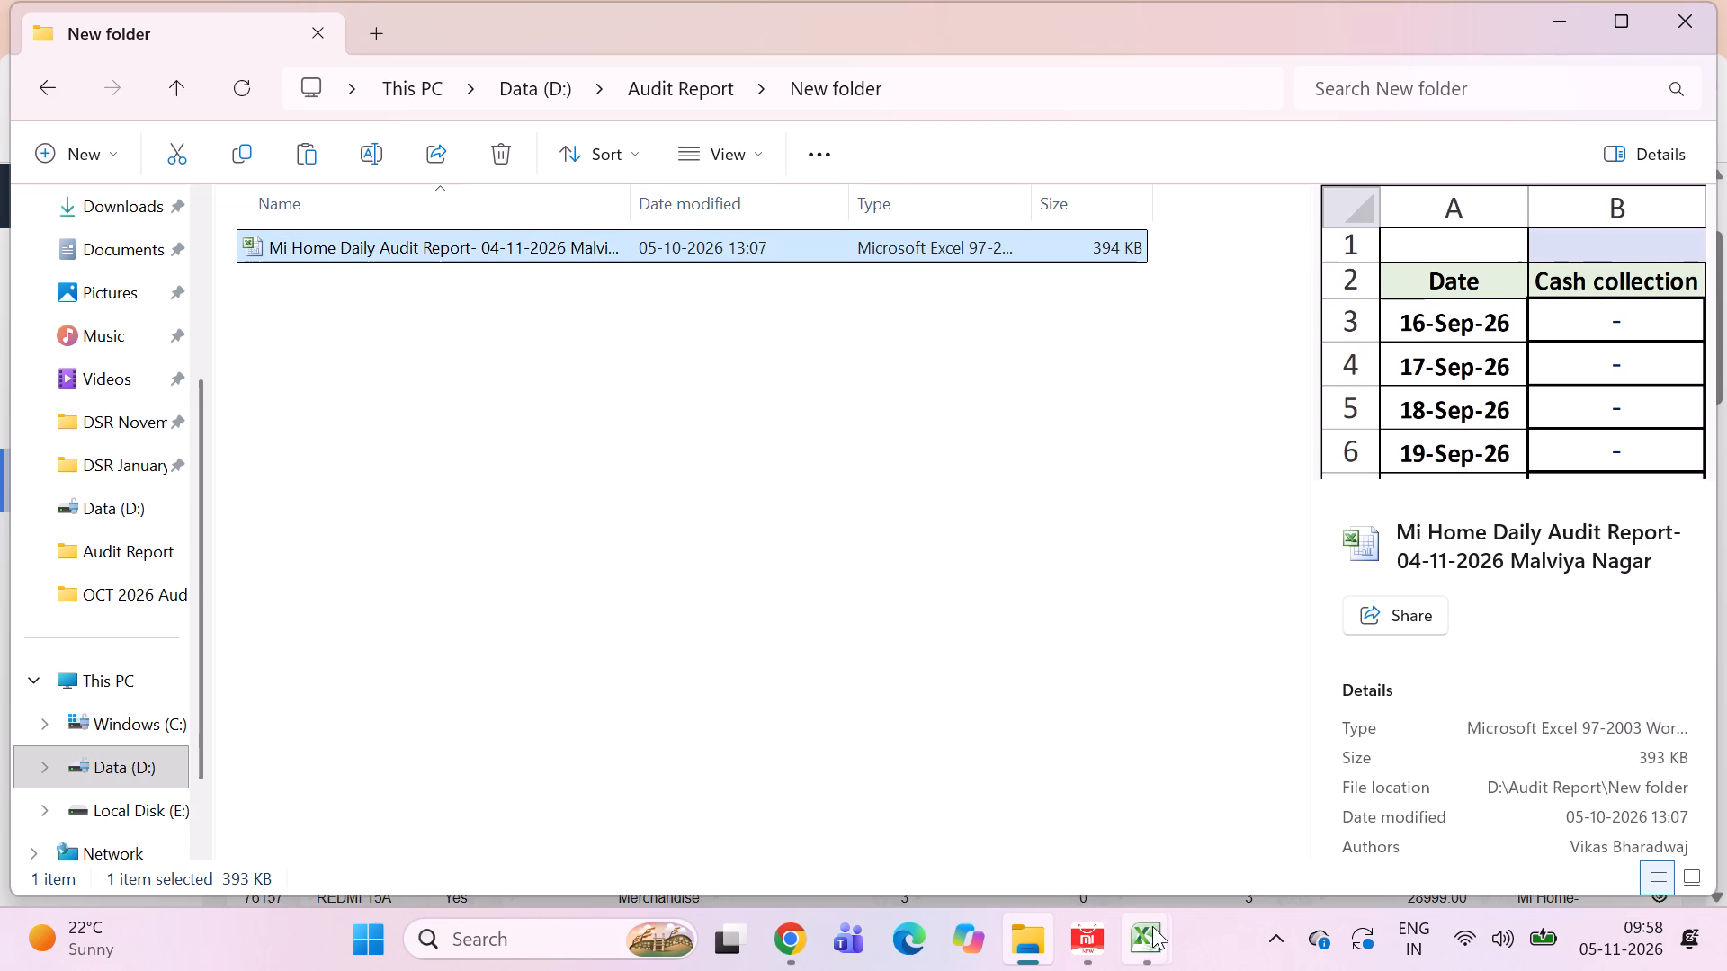
Switch to Excel and close the Bill_Wise and Payment_Collection workbooks without saving changes.
{"action": "left_click", "coordinate": [1073, 785]}
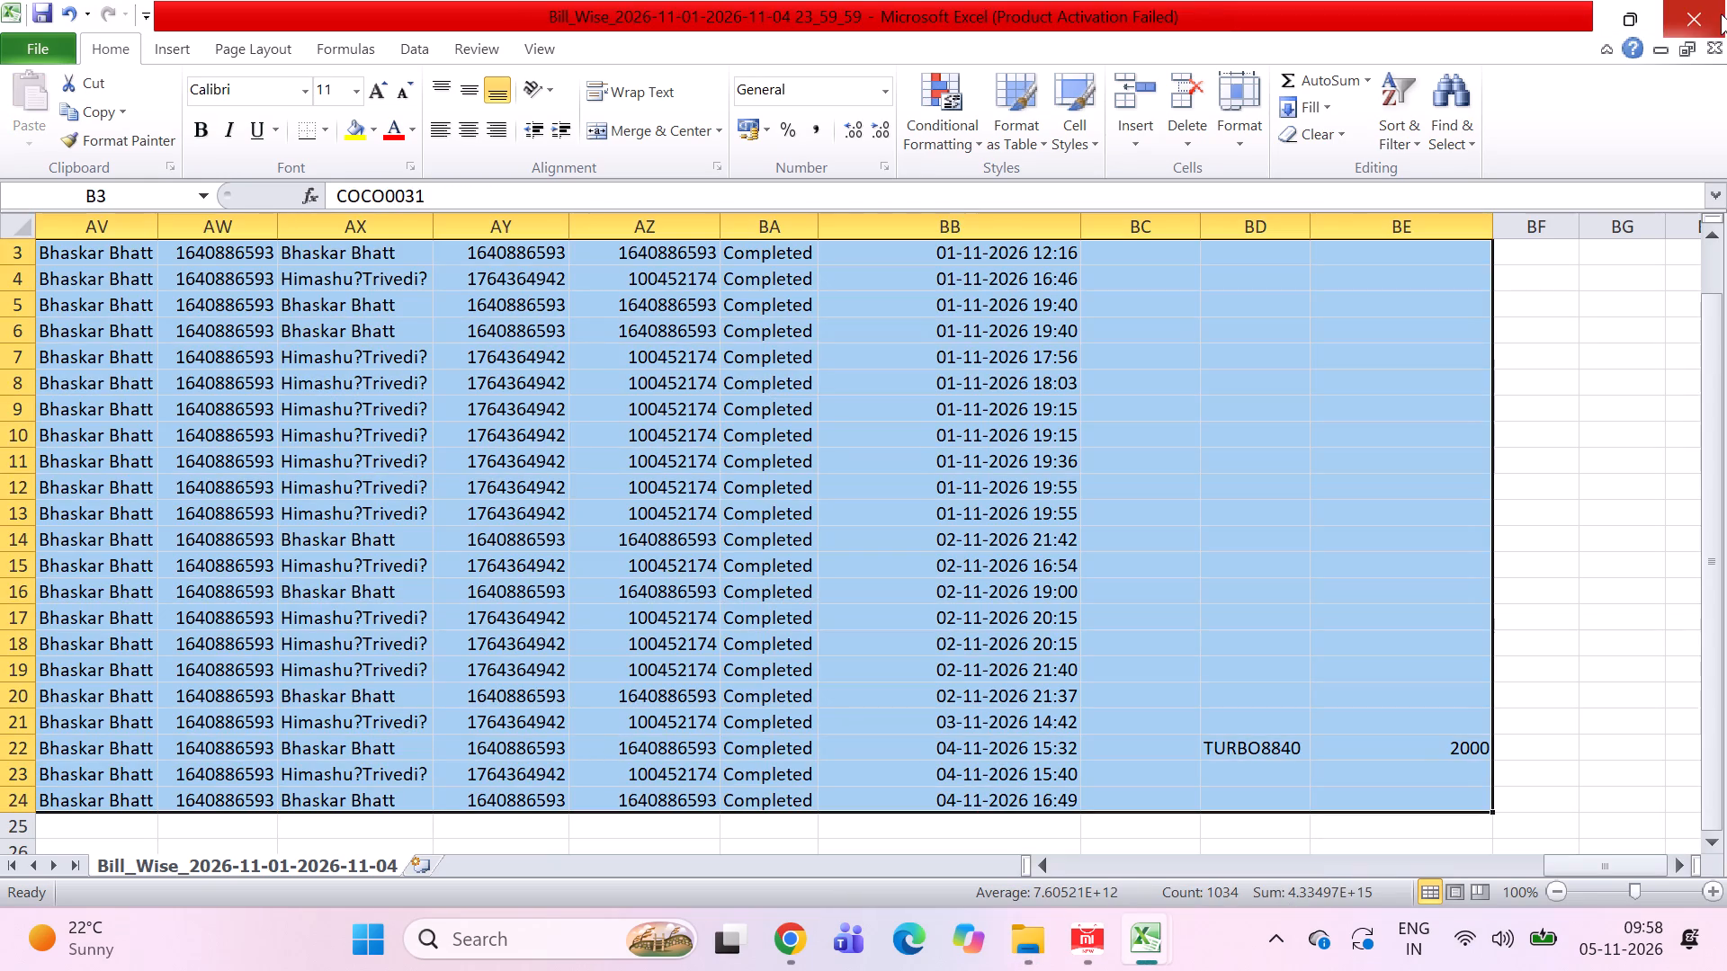
{"action": "left_click", "coordinate": [1721, 13]}
{"action": "left_click", "coordinate": [890, 499]}
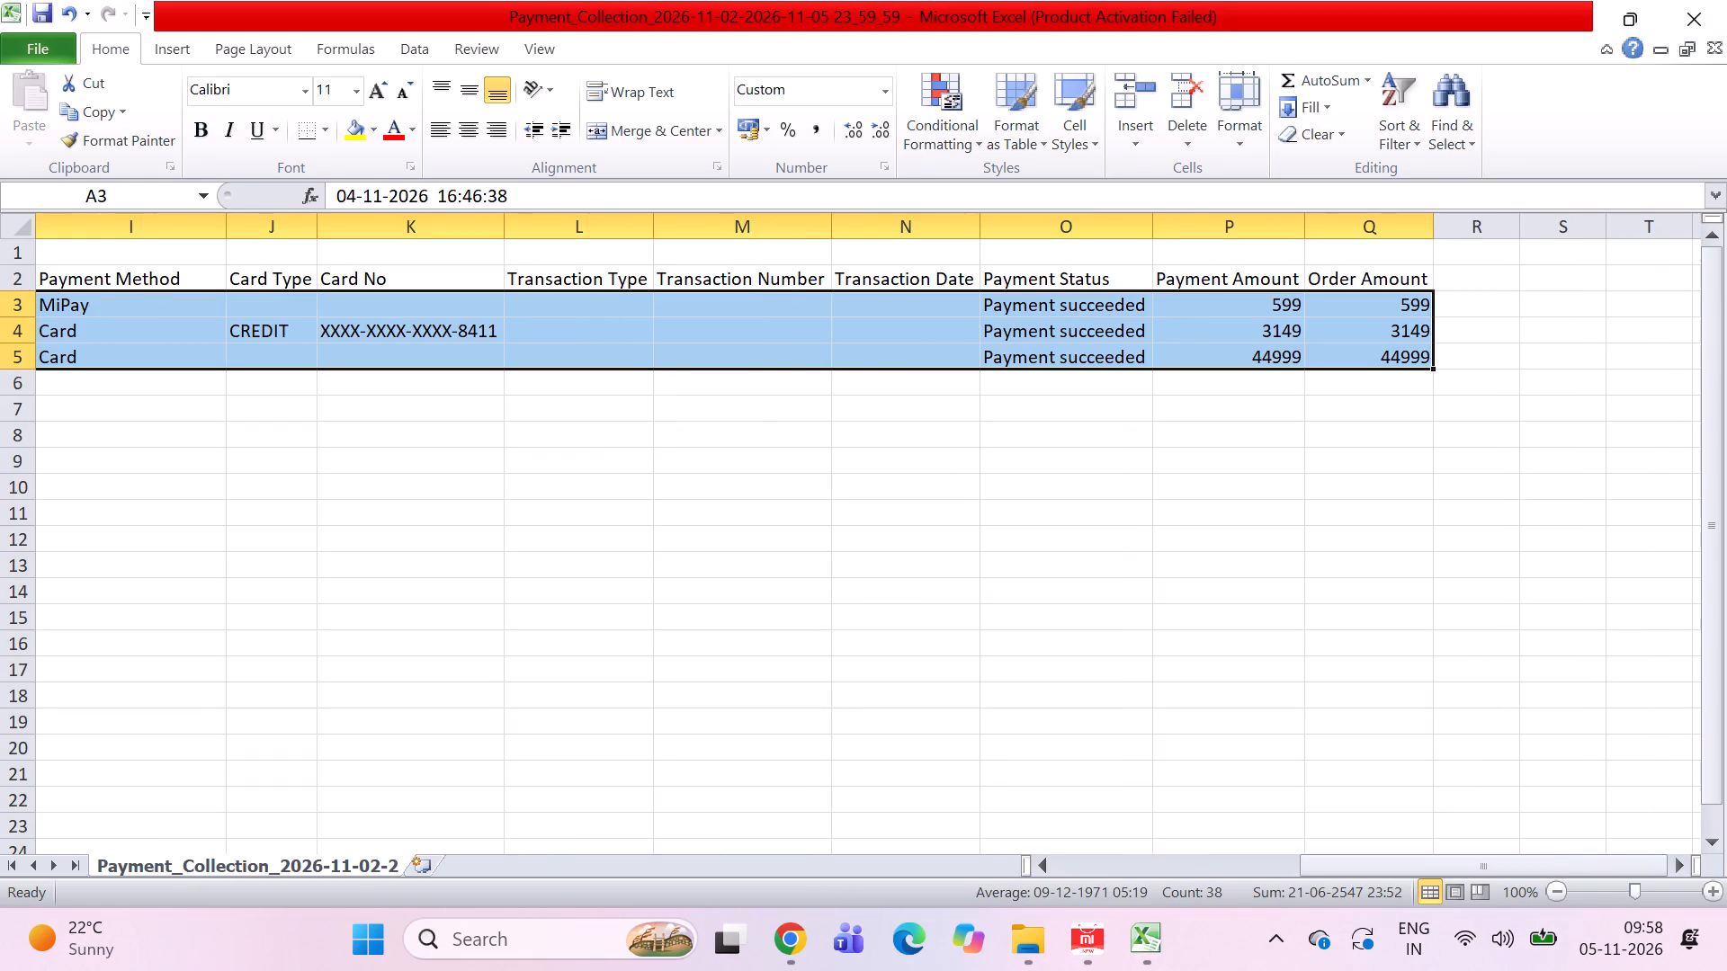
{"action": "left_click", "coordinate": [1709, 2]}
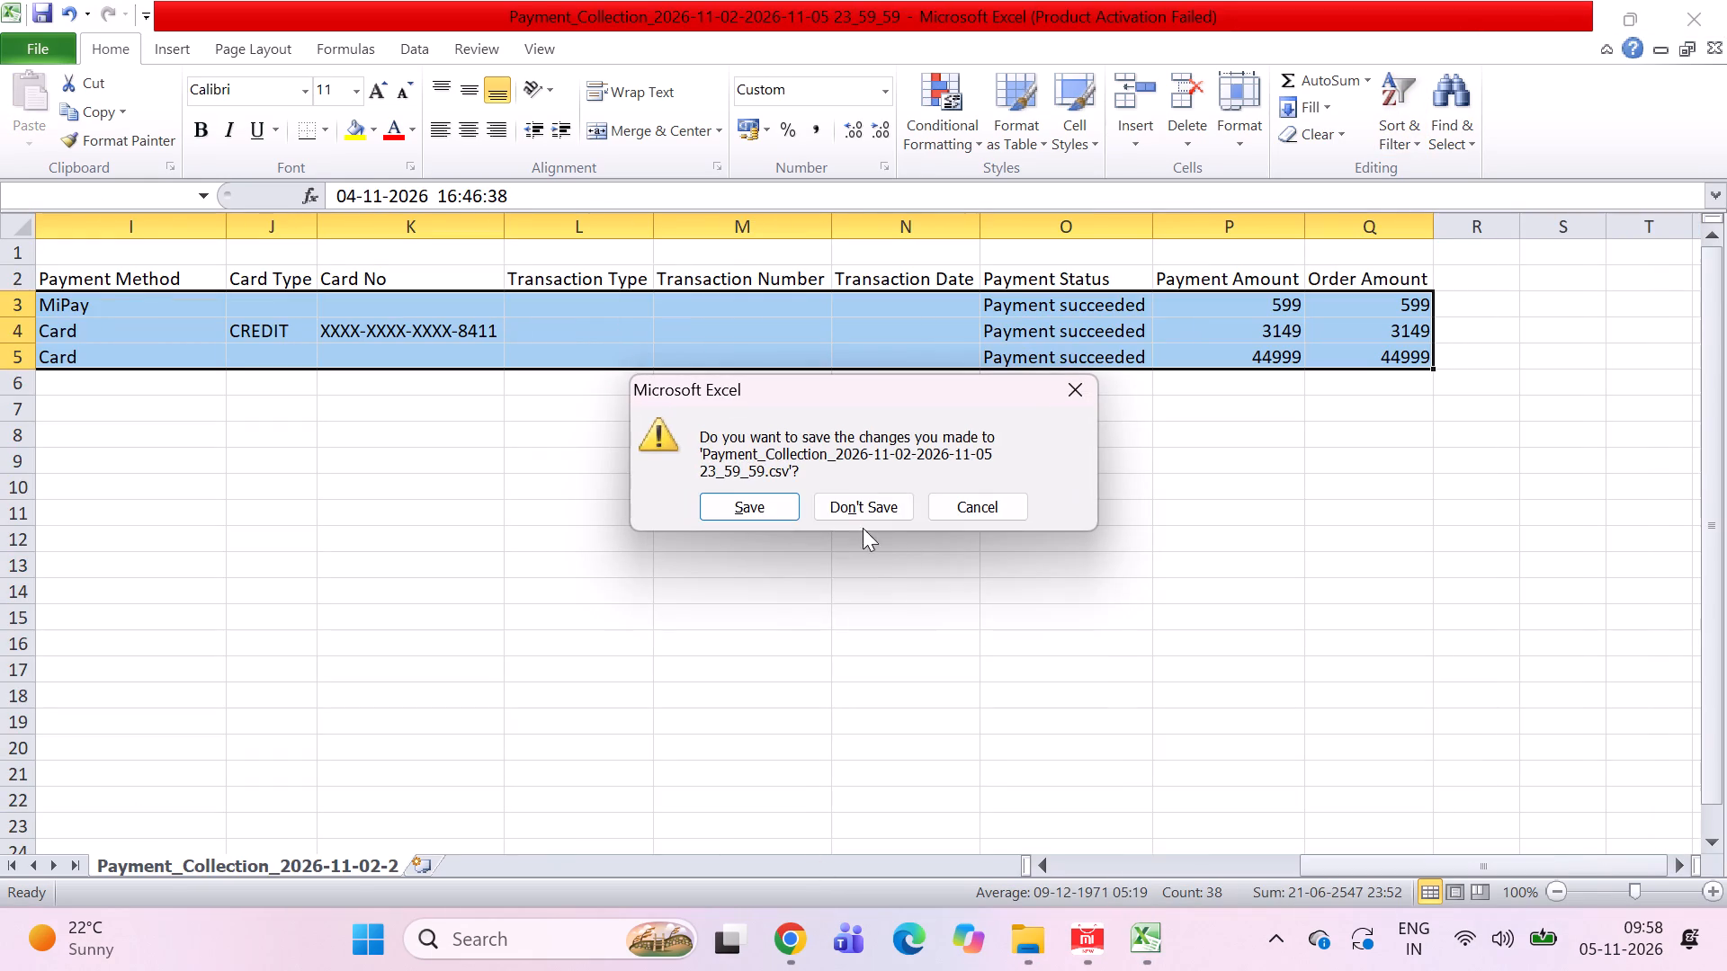
{"action": "left_click", "coordinate": [855, 518]}
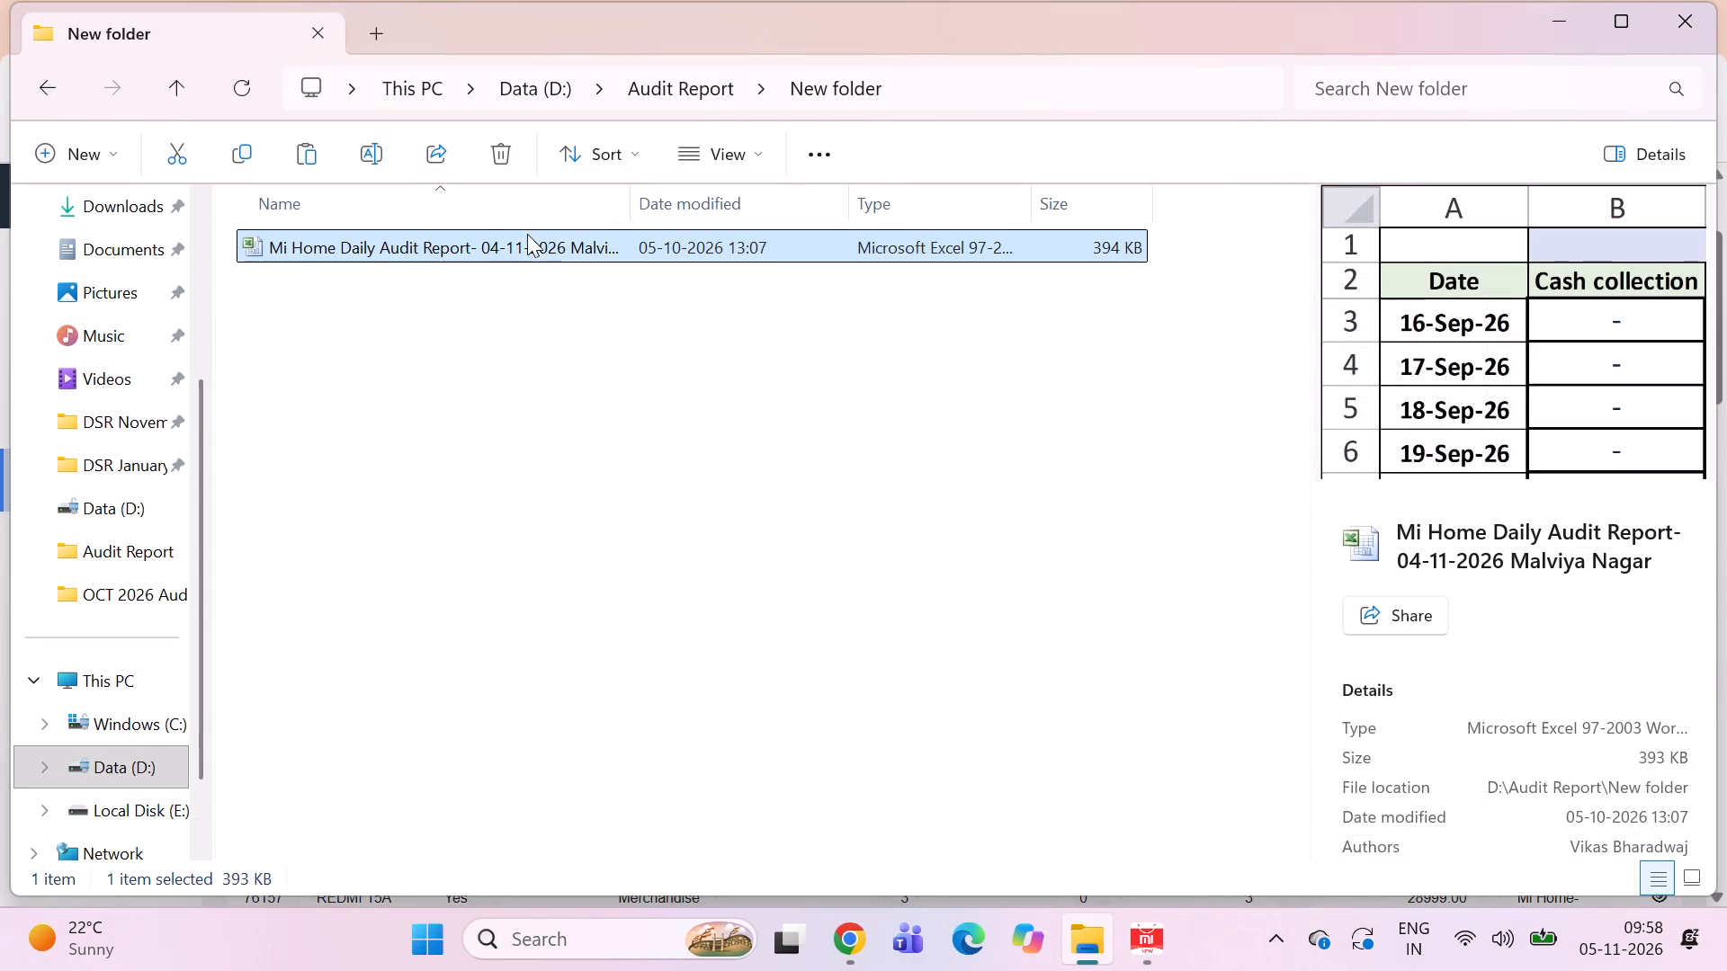
Open the 04-11-2026 Malviya Nagar audit report, enable its blocked content and dismiss the activation and link dialogs.
{"action": "double_click", "coordinate": [494, 236]}
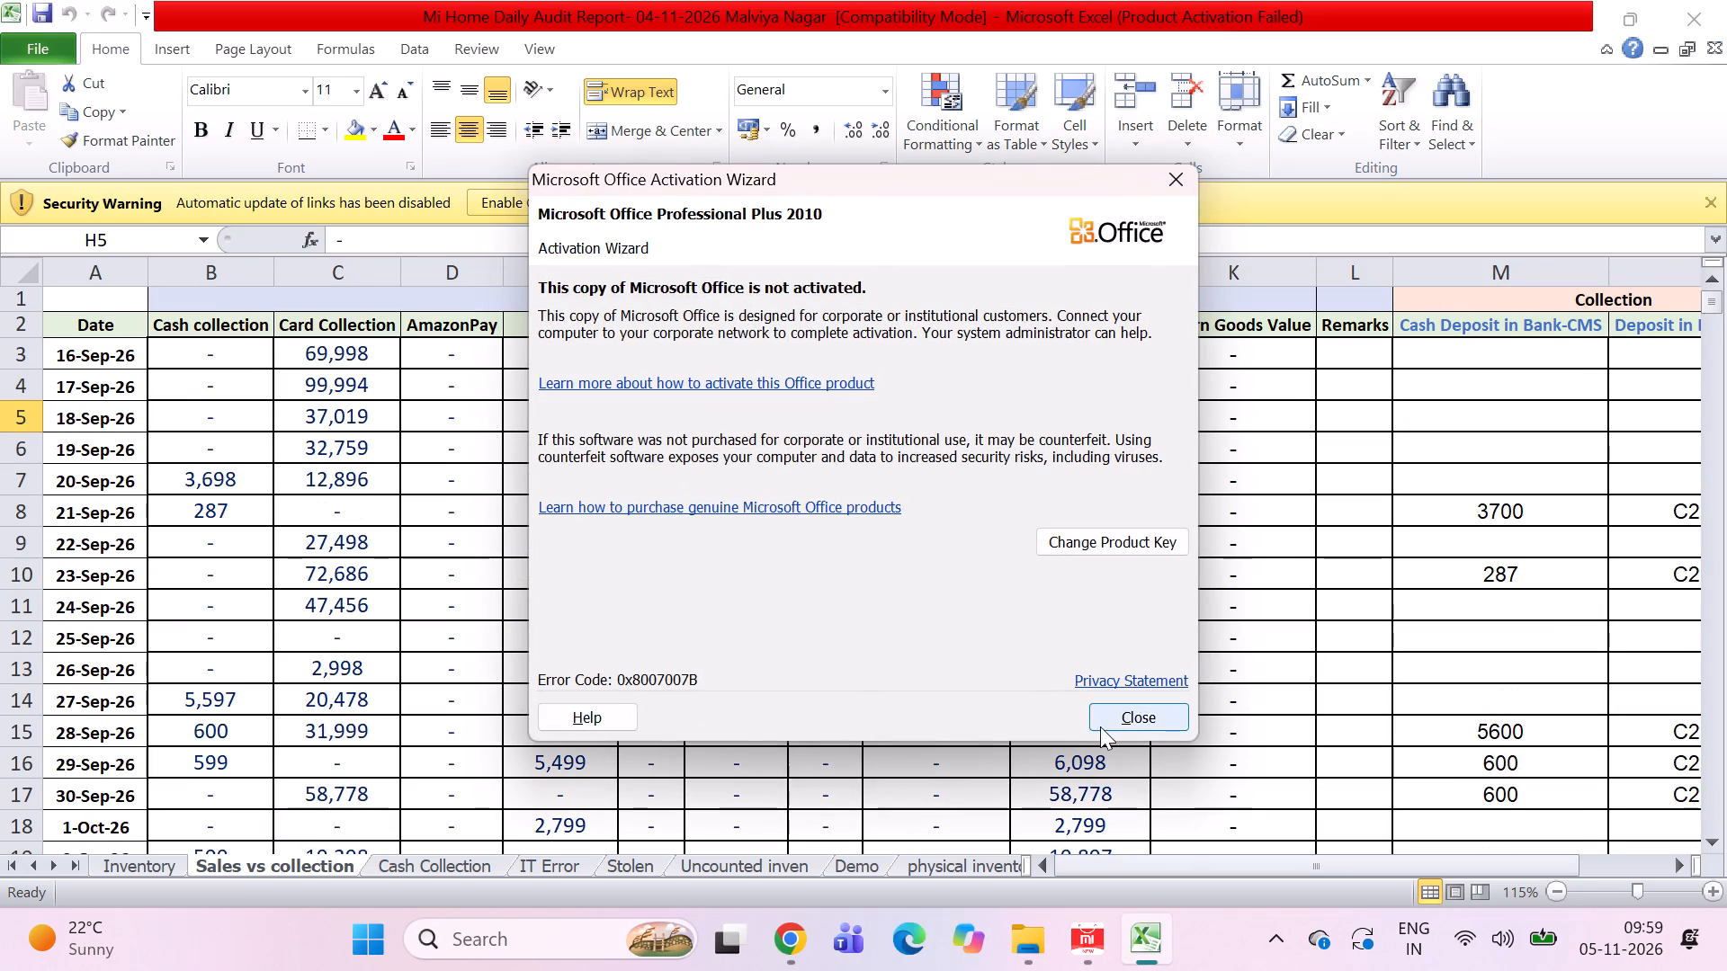
{"action": "left_click", "coordinate": [1099, 727]}
{"action": "left_click", "coordinate": [523, 209]}
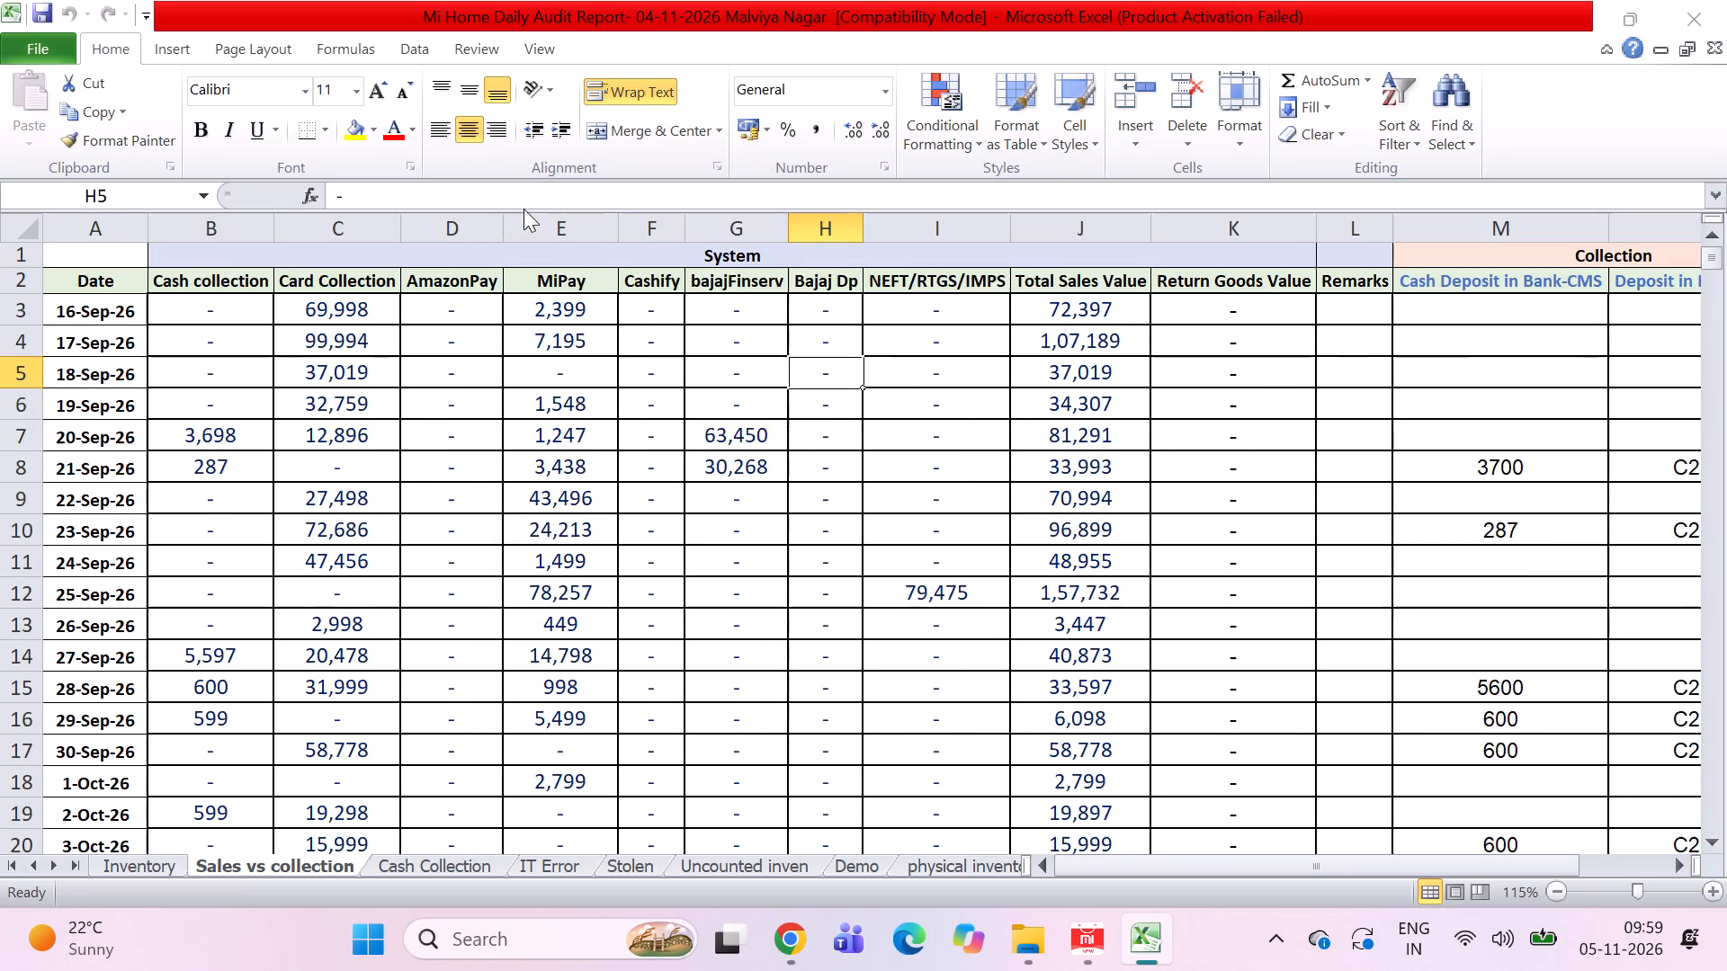
{"action": "left_click", "coordinate": [853, 540]}
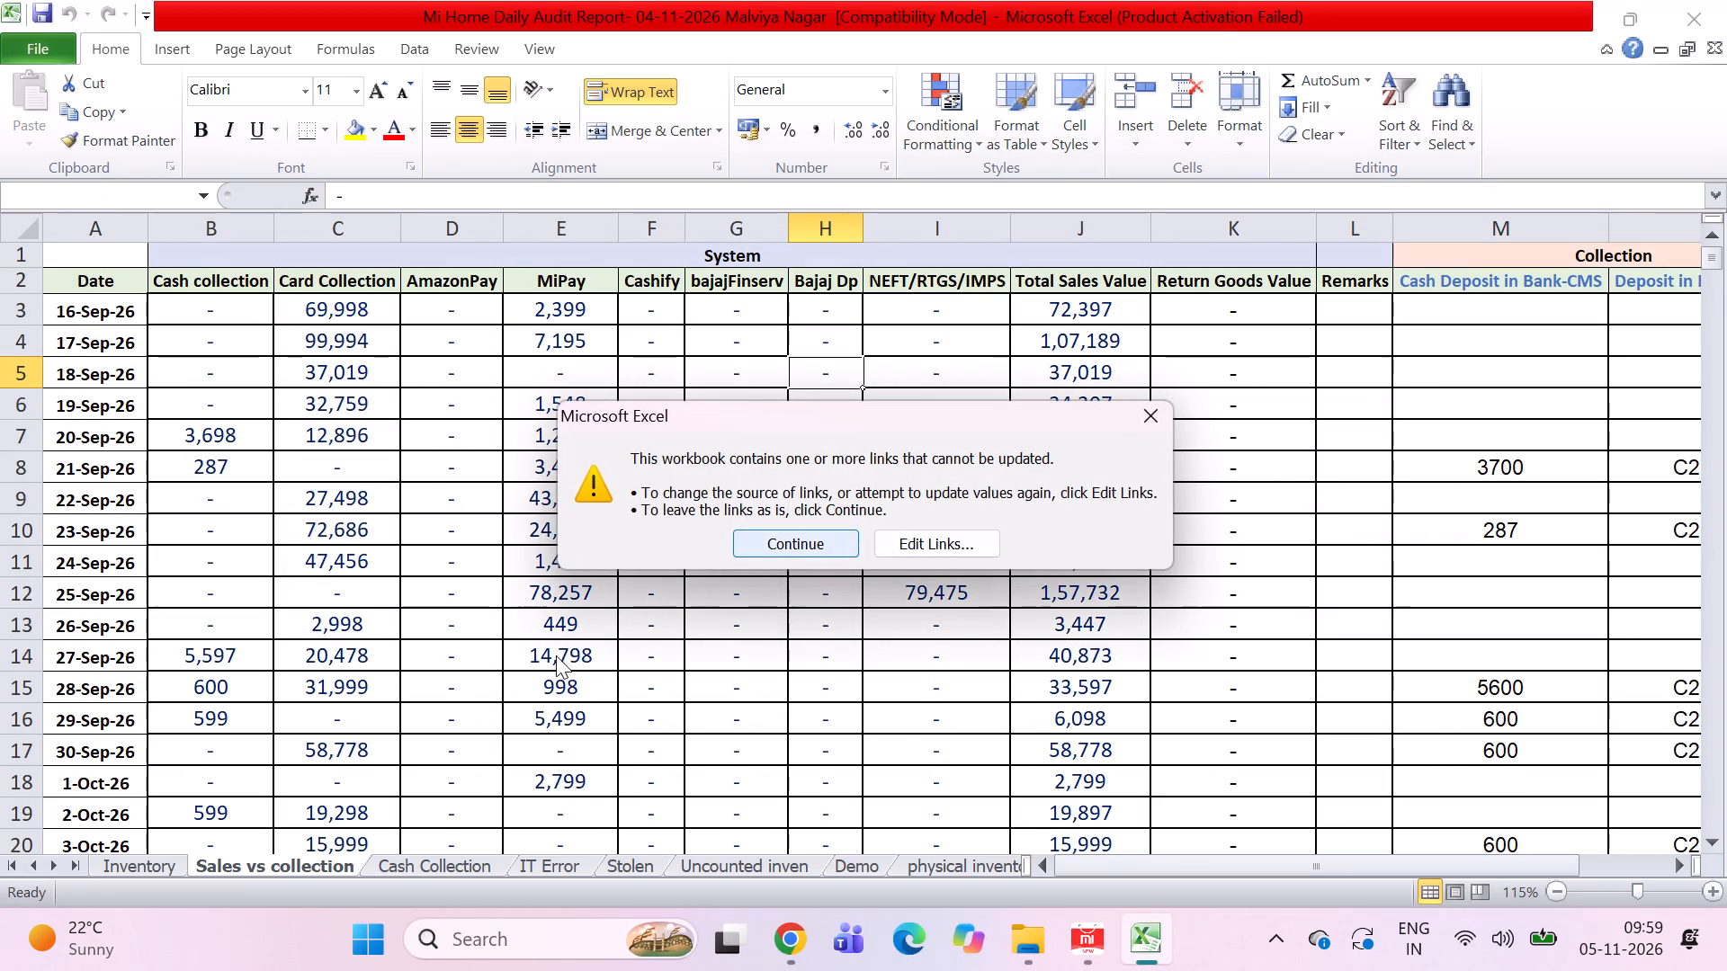
{"action": "left_click", "coordinate": [1150, 417]}
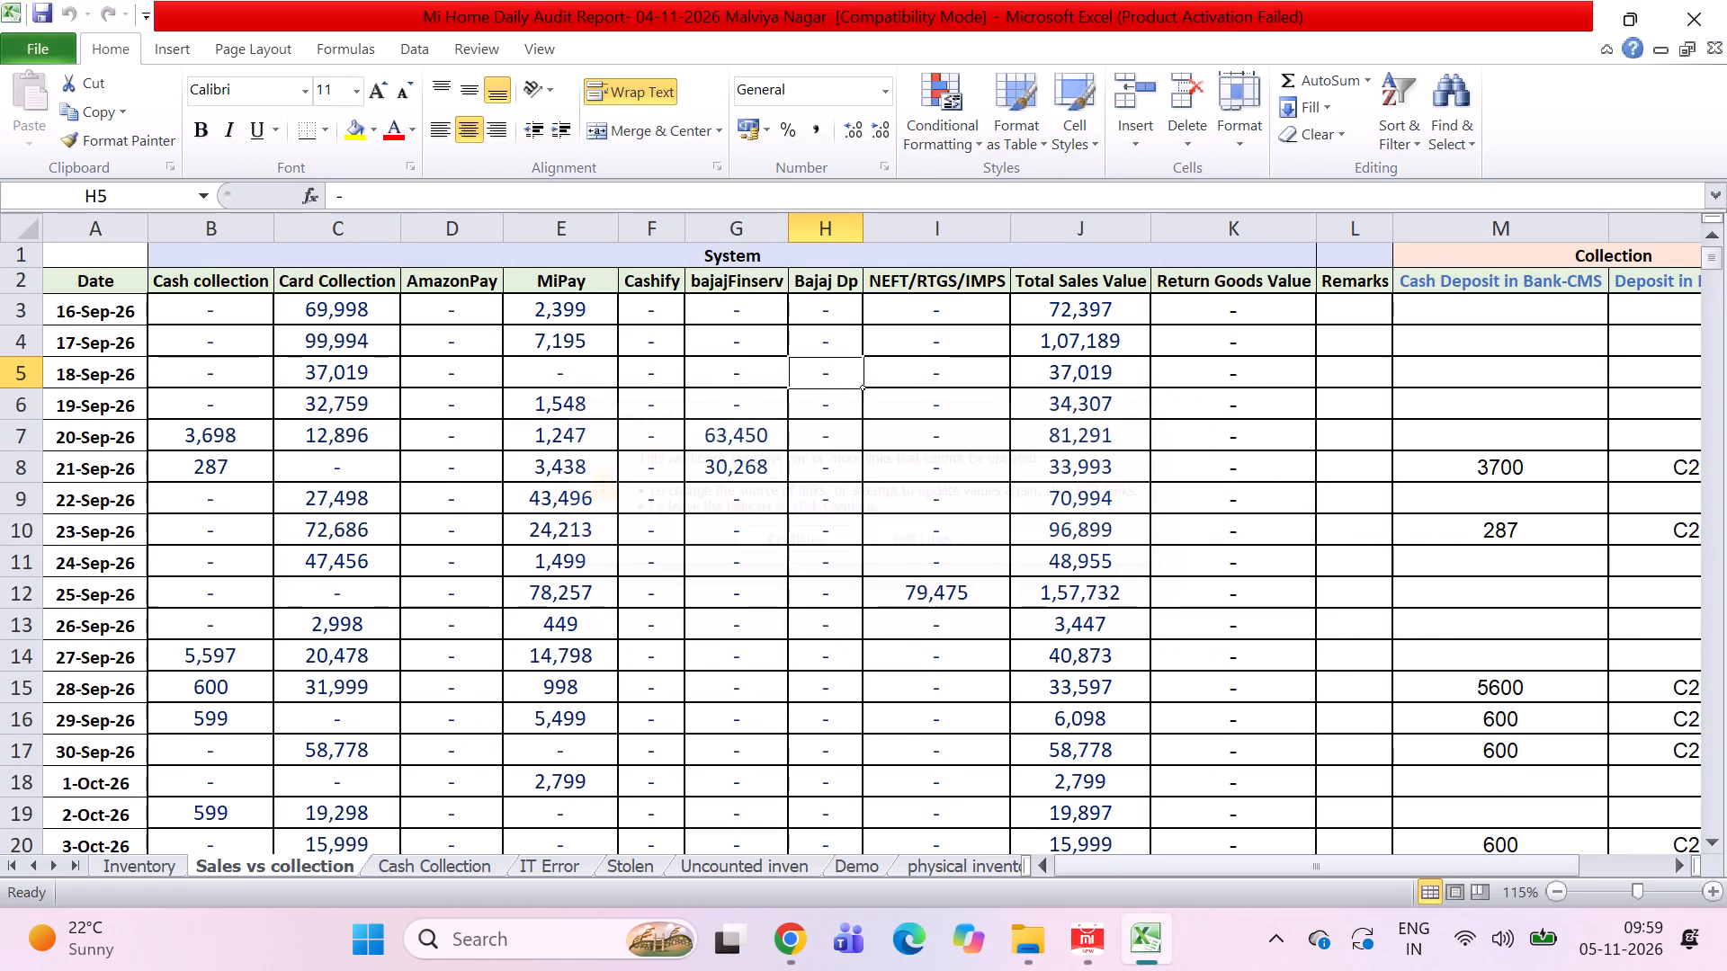
Open the Inventory sheet and look upward through the product rows from row 126.
{"action": "left_click", "coordinate": [155, 862]}
{"action": "left_click", "coordinate": [628, 791]}
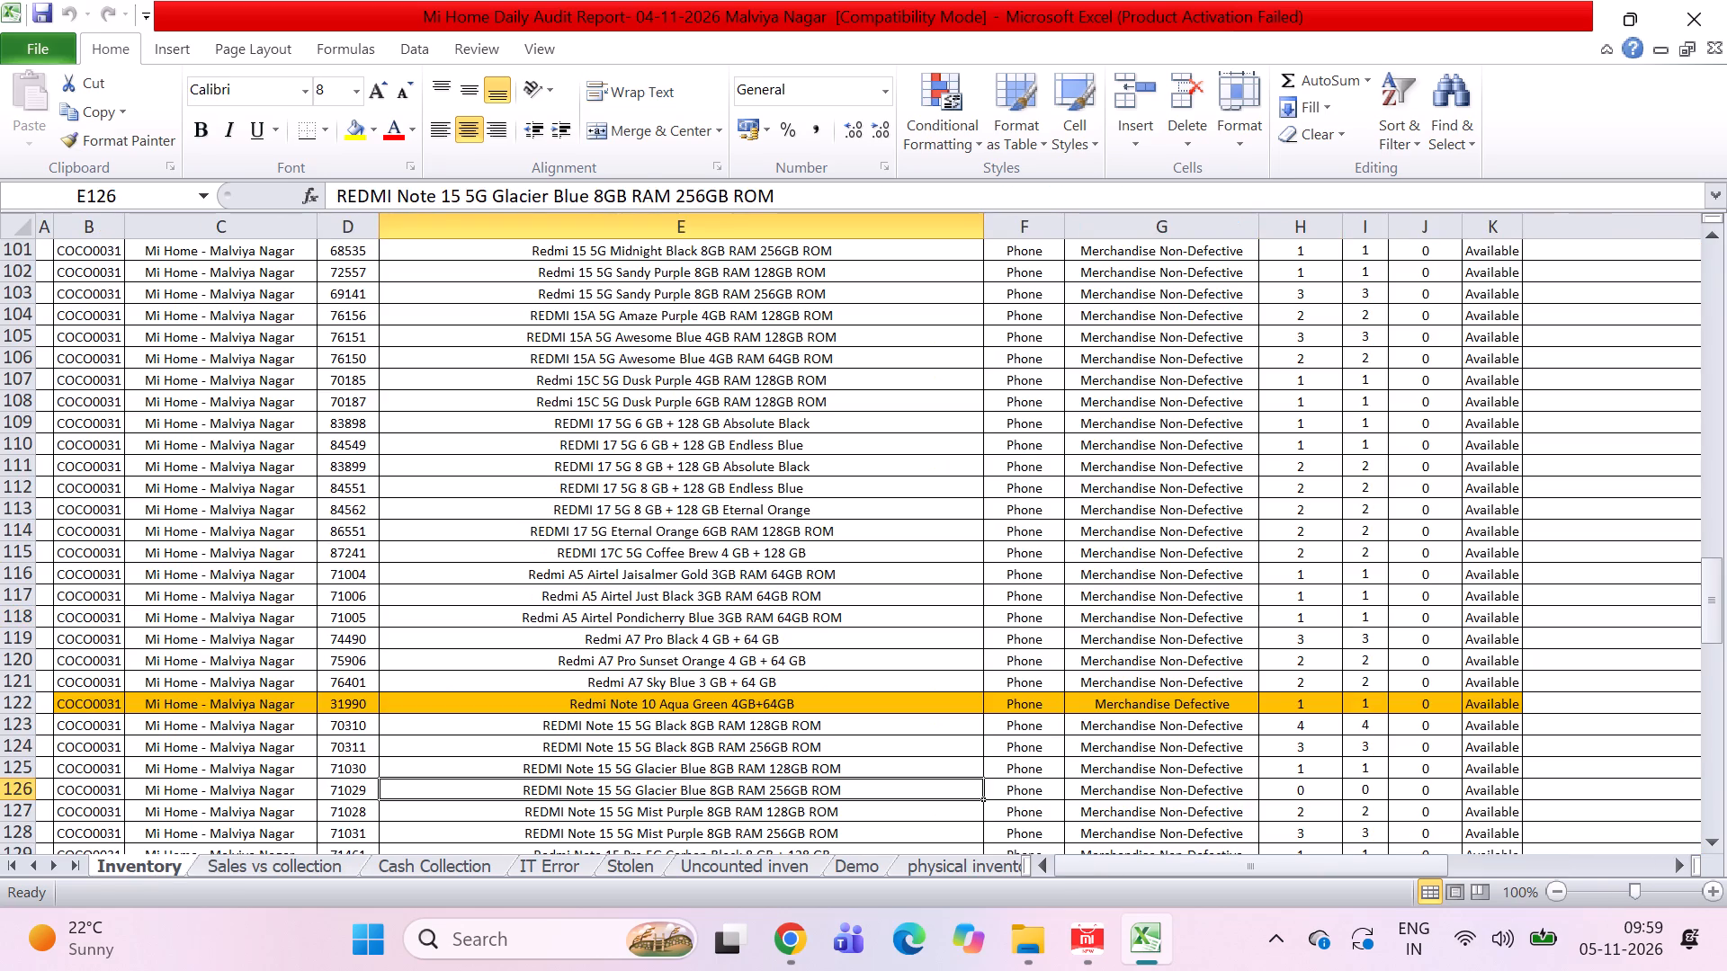
{"action": "key", "text": "Up"}
{"action": "key", "text": "Up"}
{"action": "key", "text": "Up"}
{"action": "key", "text": "Up"}
{"action": "key", "text": "Up"}
{"action": "key", "text": "Up"}
{"action": "key", "text": "Up"}
{"action": "key", "text": "Up"}
{"action": "key", "text": "Up"}
{"action": "key", "text": "Up"}
{"action": "key", "text": "Up"}
{"action": "key", "text": "Up"}
{"action": "key", "text": "Up"}
{"action": "key", "text": "Up"}
{"action": "key", "text": "Up"}
{"action": "key", "text": "Up"}
{"action": "key", "text": "Up"}
{"action": "key", "text": "Up"}
{"action": "key", "text": "Up"}
{"action": "key", "text": "Up"}
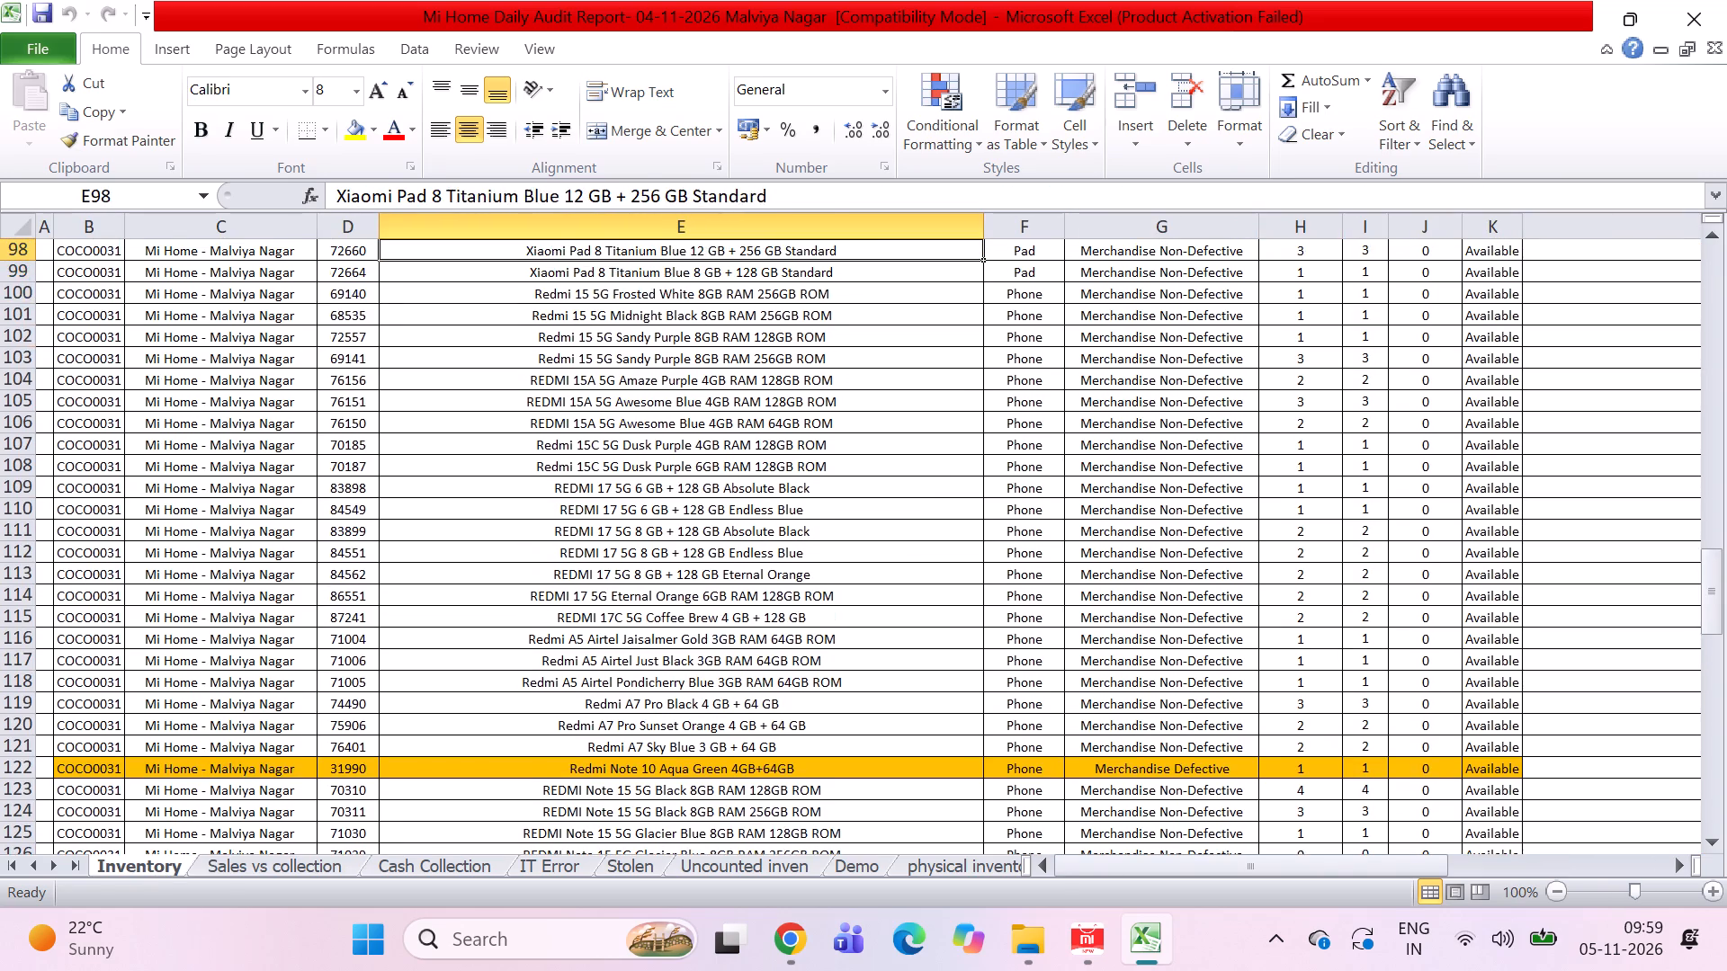
Copy product ID 64593 from the Physical Stock Inquiry page in Chrome and search for it in the Excel Inventory sheet.
{"action": "left_click", "coordinate": [796, 919]}
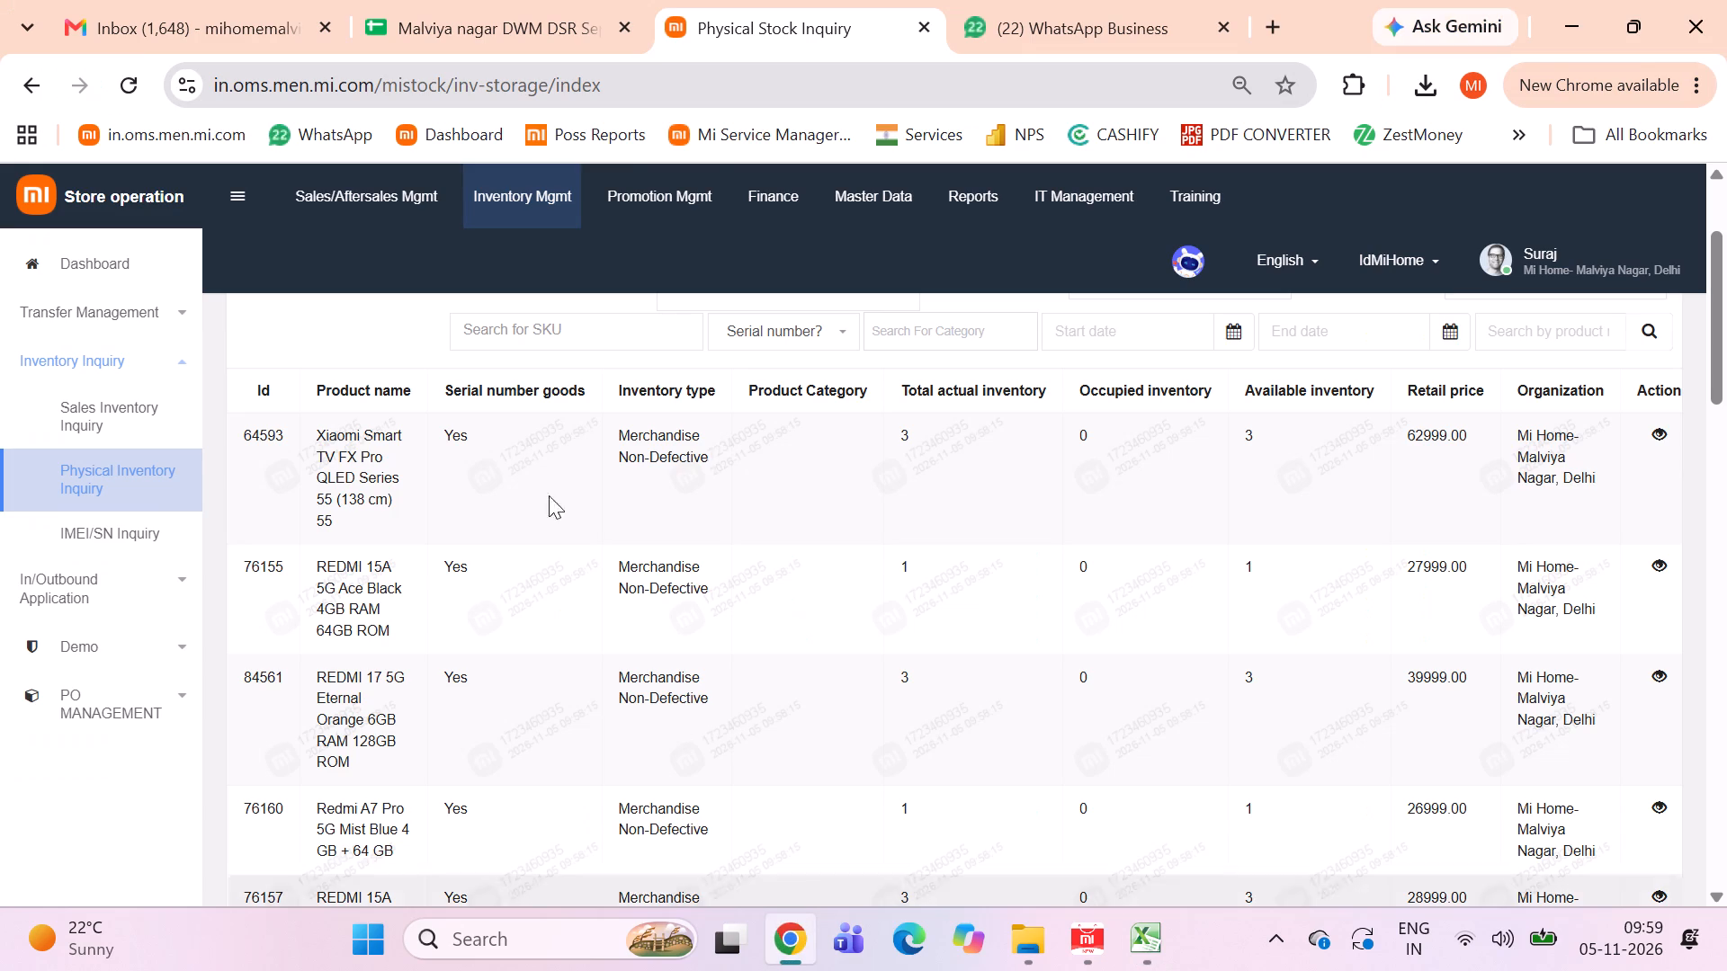
{"action": "double_click", "coordinate": [243, 435]}
{"action": "key", "text": "ctrl+c"}
{"action": "key", "text": "alt+Tab"}
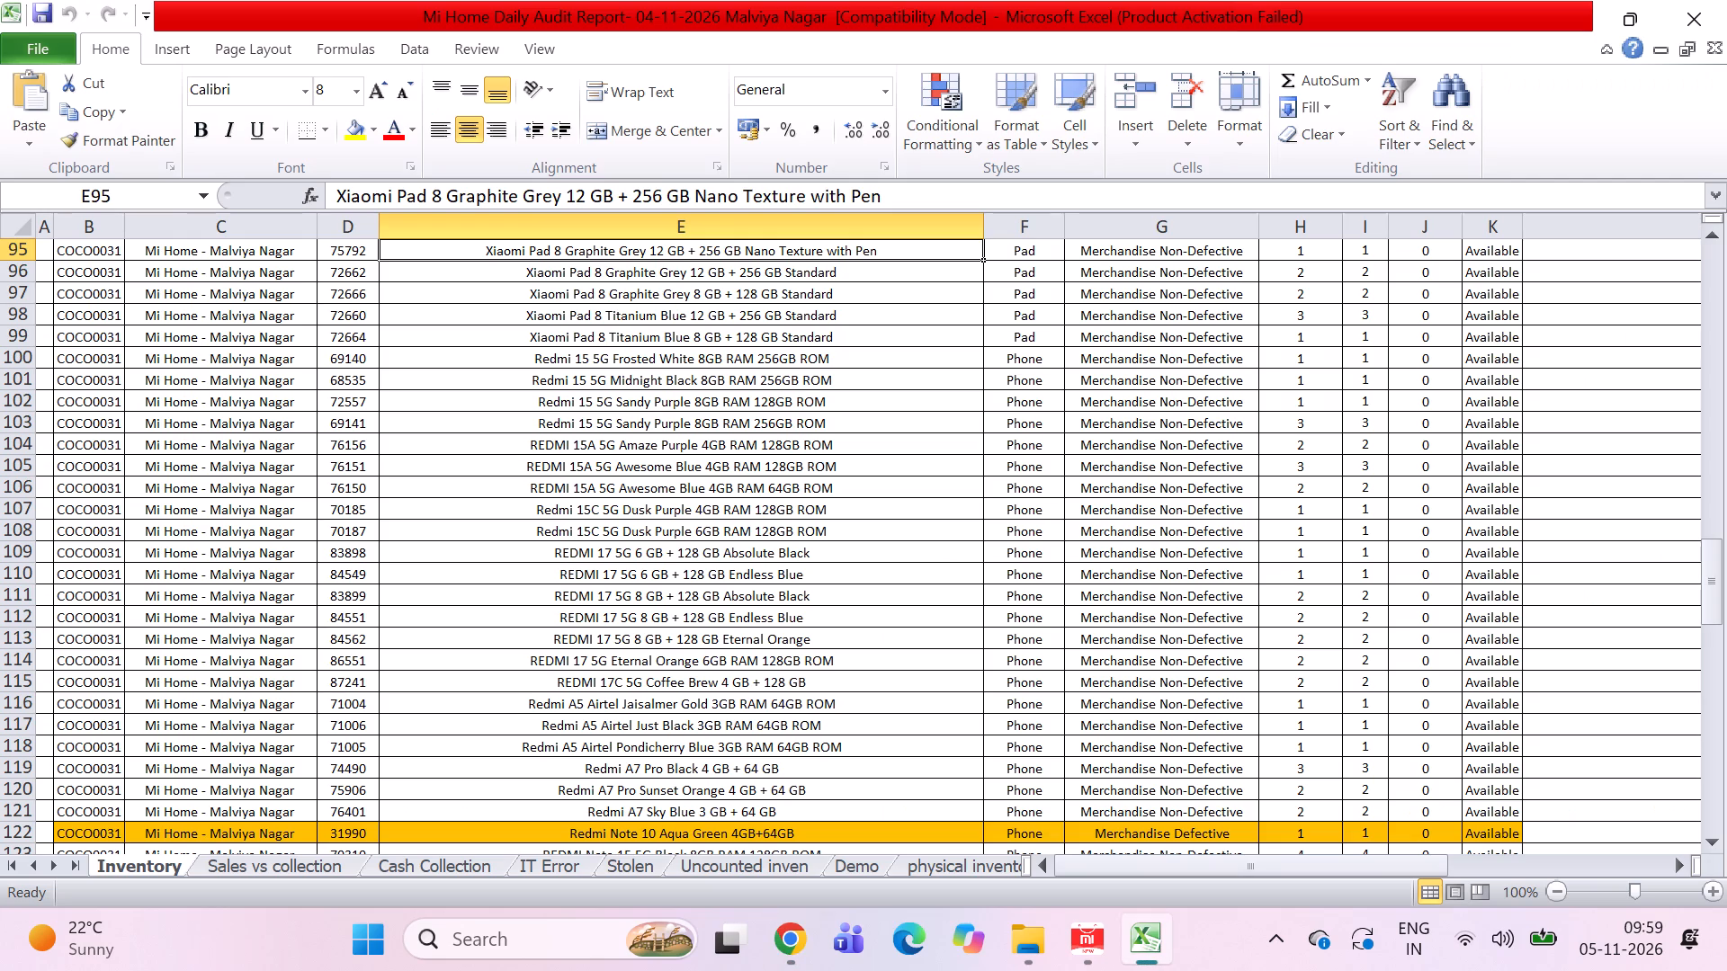
{"action": "left_click", "coordinate": [361, 592]}
{"action": "key", "text": "ctrl+f"}
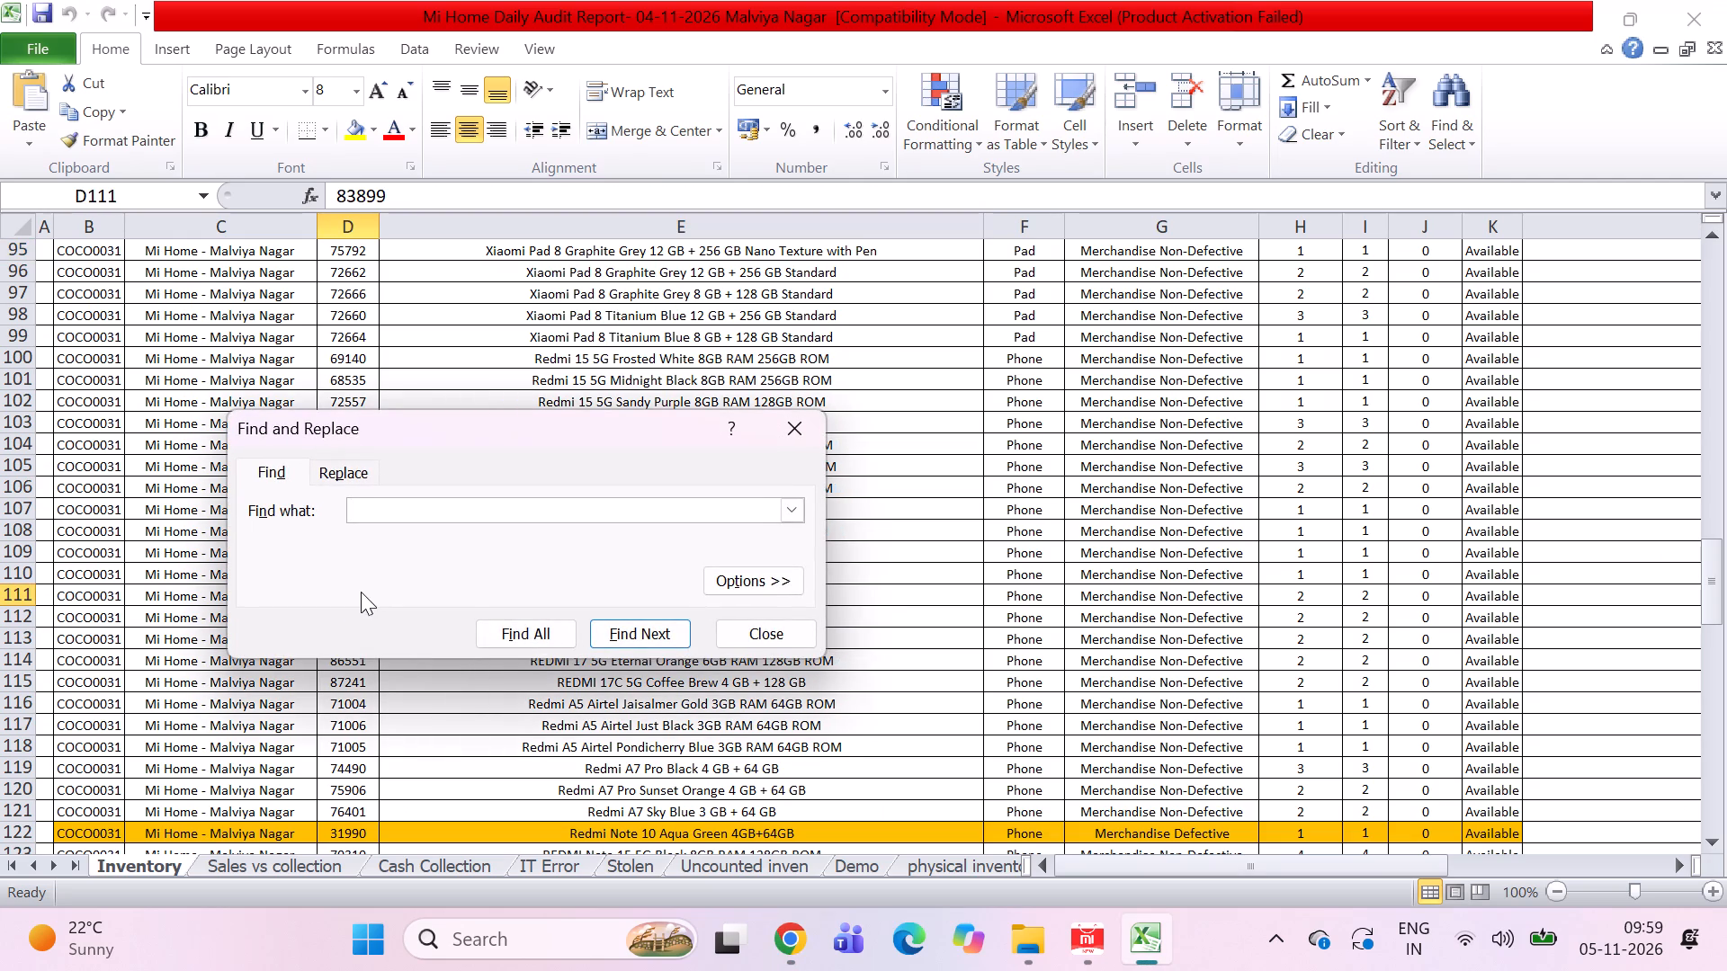
{"action": "key", "text": "ctrl+v"}
{"action": "key", "text": "Return"}
{"action": "key", "text": "Return"}
{"action": "left_click", "coordinate": [760, 648]}
Examine the last product rows of the Inventory sheet and stop at the first empty row, row 189.
{"action": "left_click", "coordinate": [638, 727]}
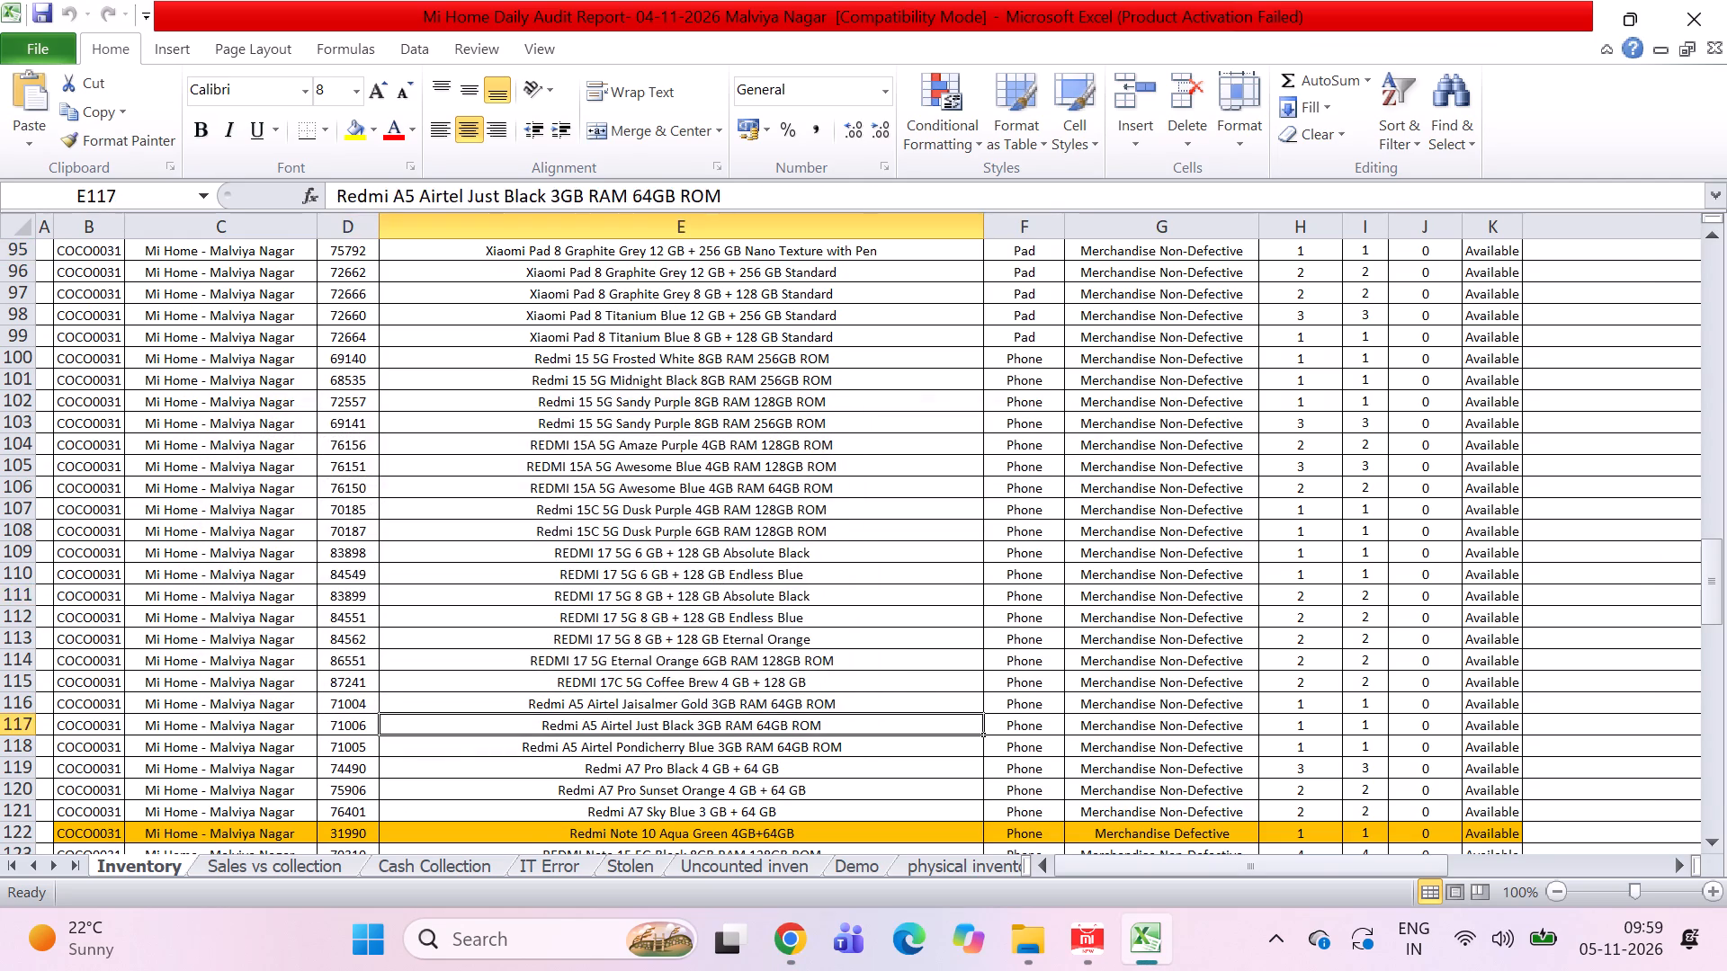
{"action": "key", "text": "ctrl+Down"}
{"action": "key", "text": "ctrl+Down"}
{"action": "key", "text": "Down"}
{"action": "key", "text": "ctrl+Up"}
{"action": "key", "text": "Down"}
{"action": "key", "text": "Down"}
{"action": "key", "text": "Up"}
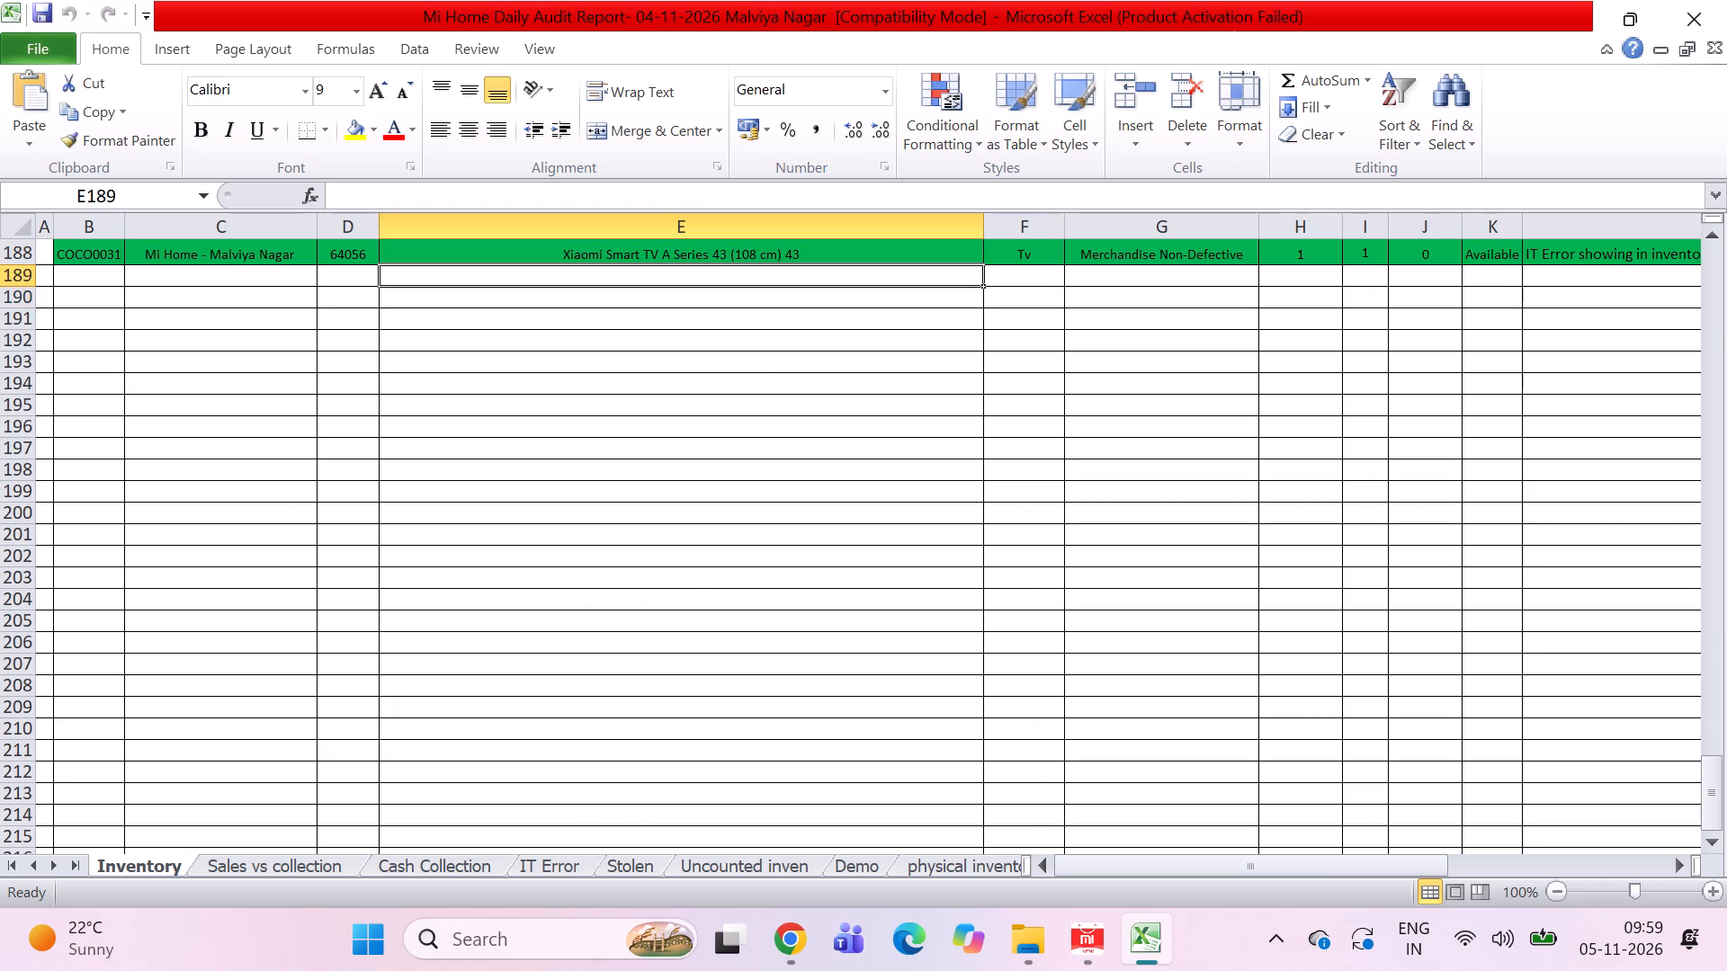
{"action": "key", "text": "Up"}
{"action": "key", "text": "Down"}
{"action": "key", "text": "Down"}
{"action": "key", "text": "Up"}
{"action": "key", "text": "Up"}
{"action": "key", "text": "Up"}
{"action": "key", "text": "Up"}
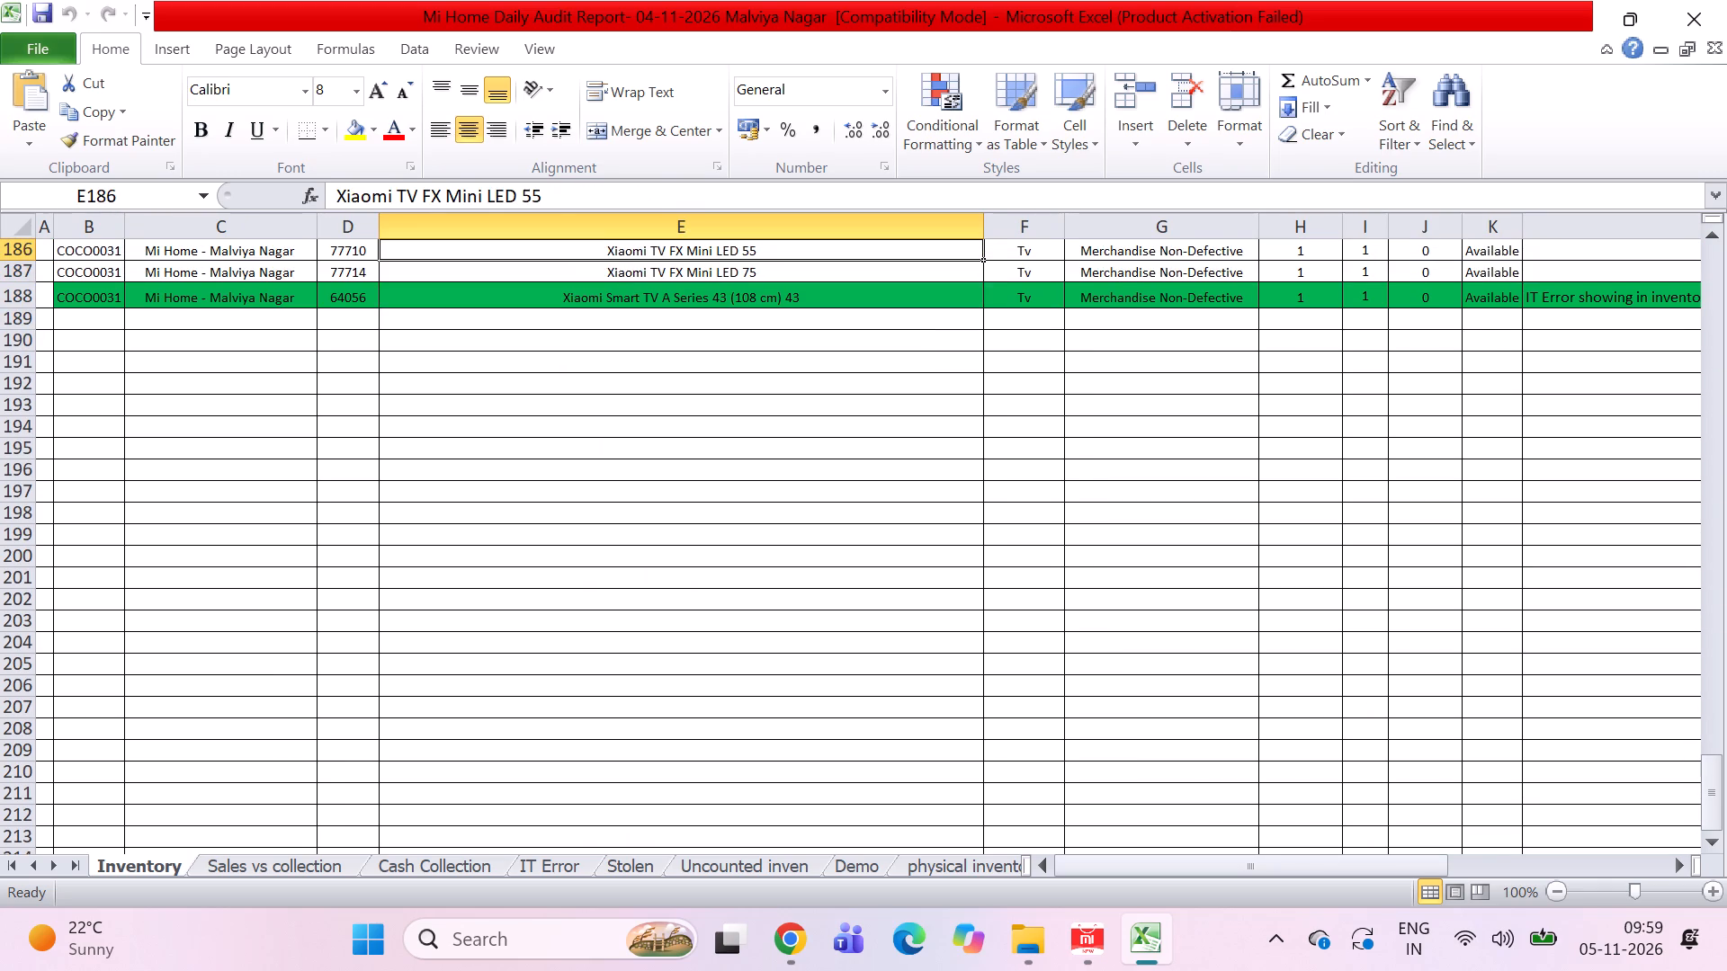
{"action": "key", "text": "Down"}
{"action": "key", "text": "Down"}
{"action": "key", "text": "Down"}
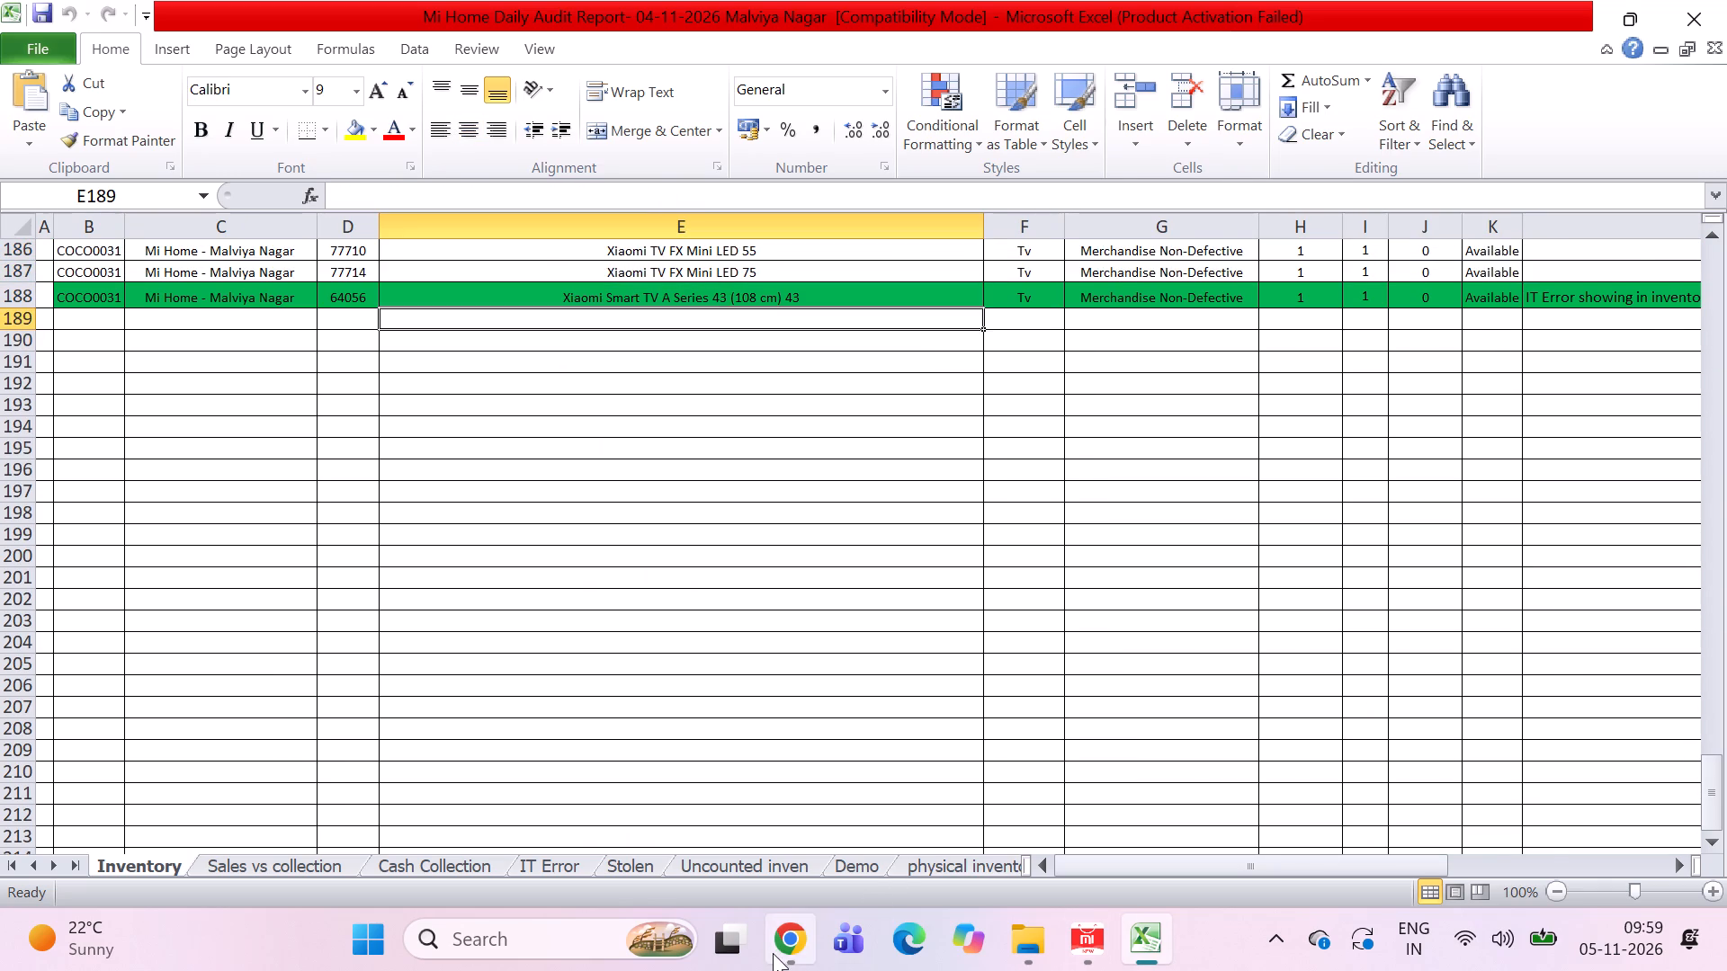
Copy product ID 64593 and its name from the Physical Stock Inquiry page in Chrome into row 189 of the Excel Inventory sheet.
{"action": "left_click", "coordinate": [773, 953]}
{"action": "left_click", "coordinate": [473, 3]}
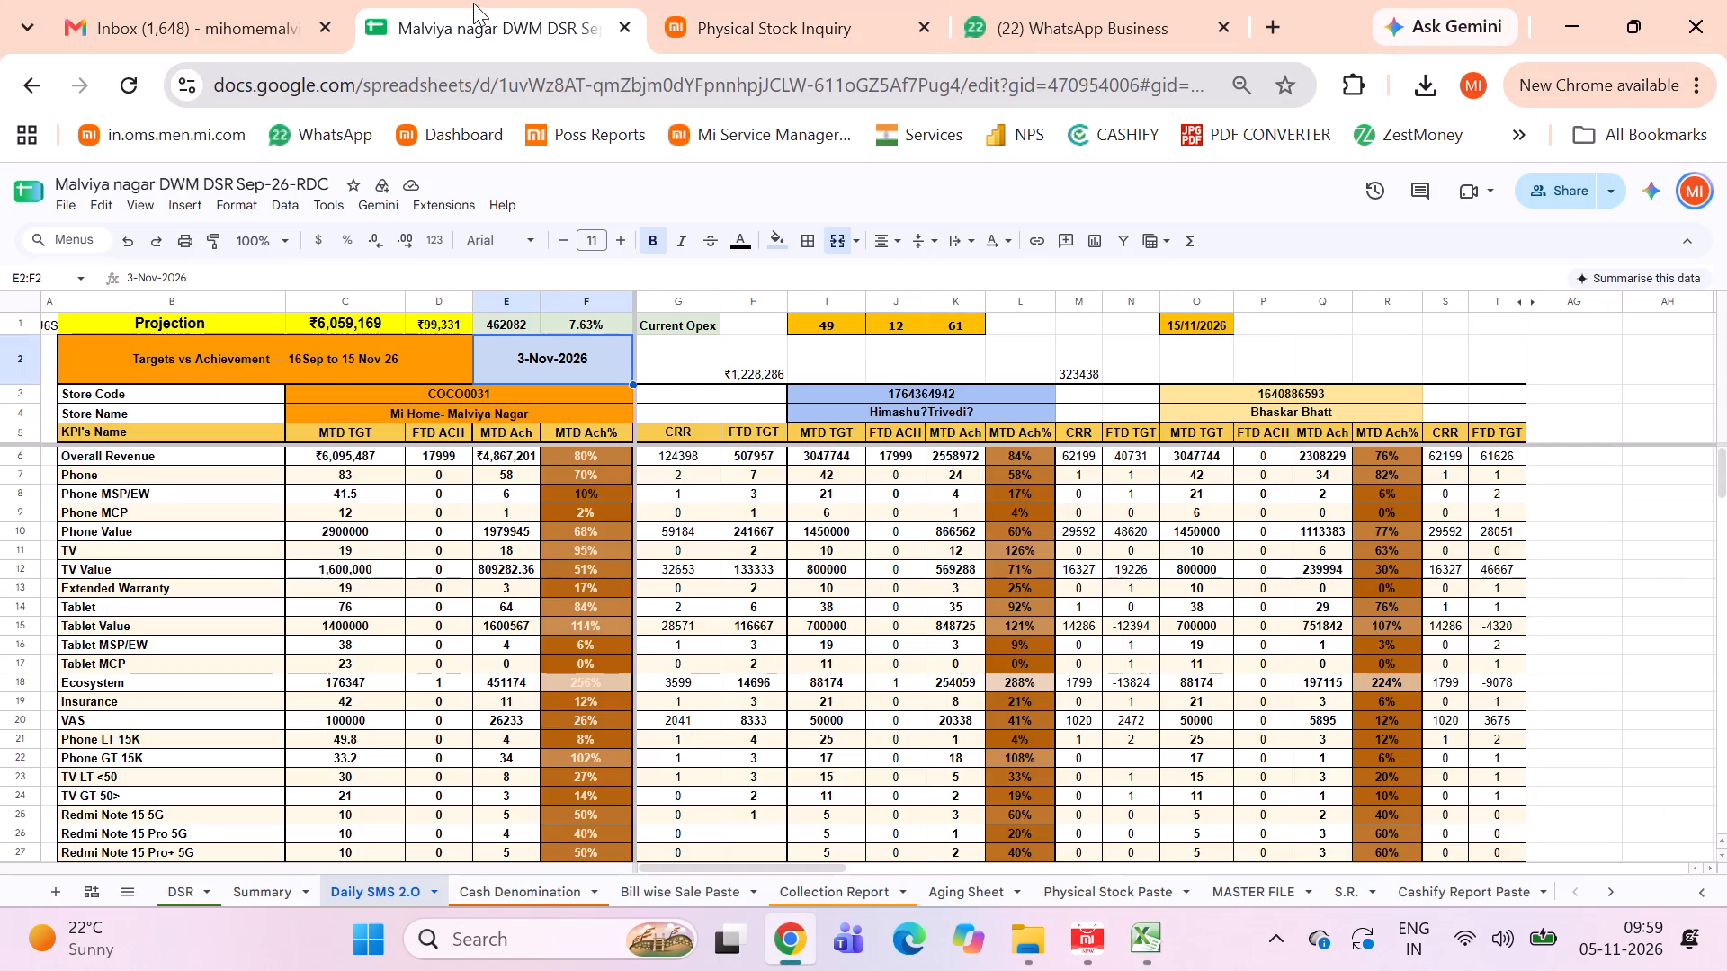
{"action": "left_click", "coordinate": [733, 12]}
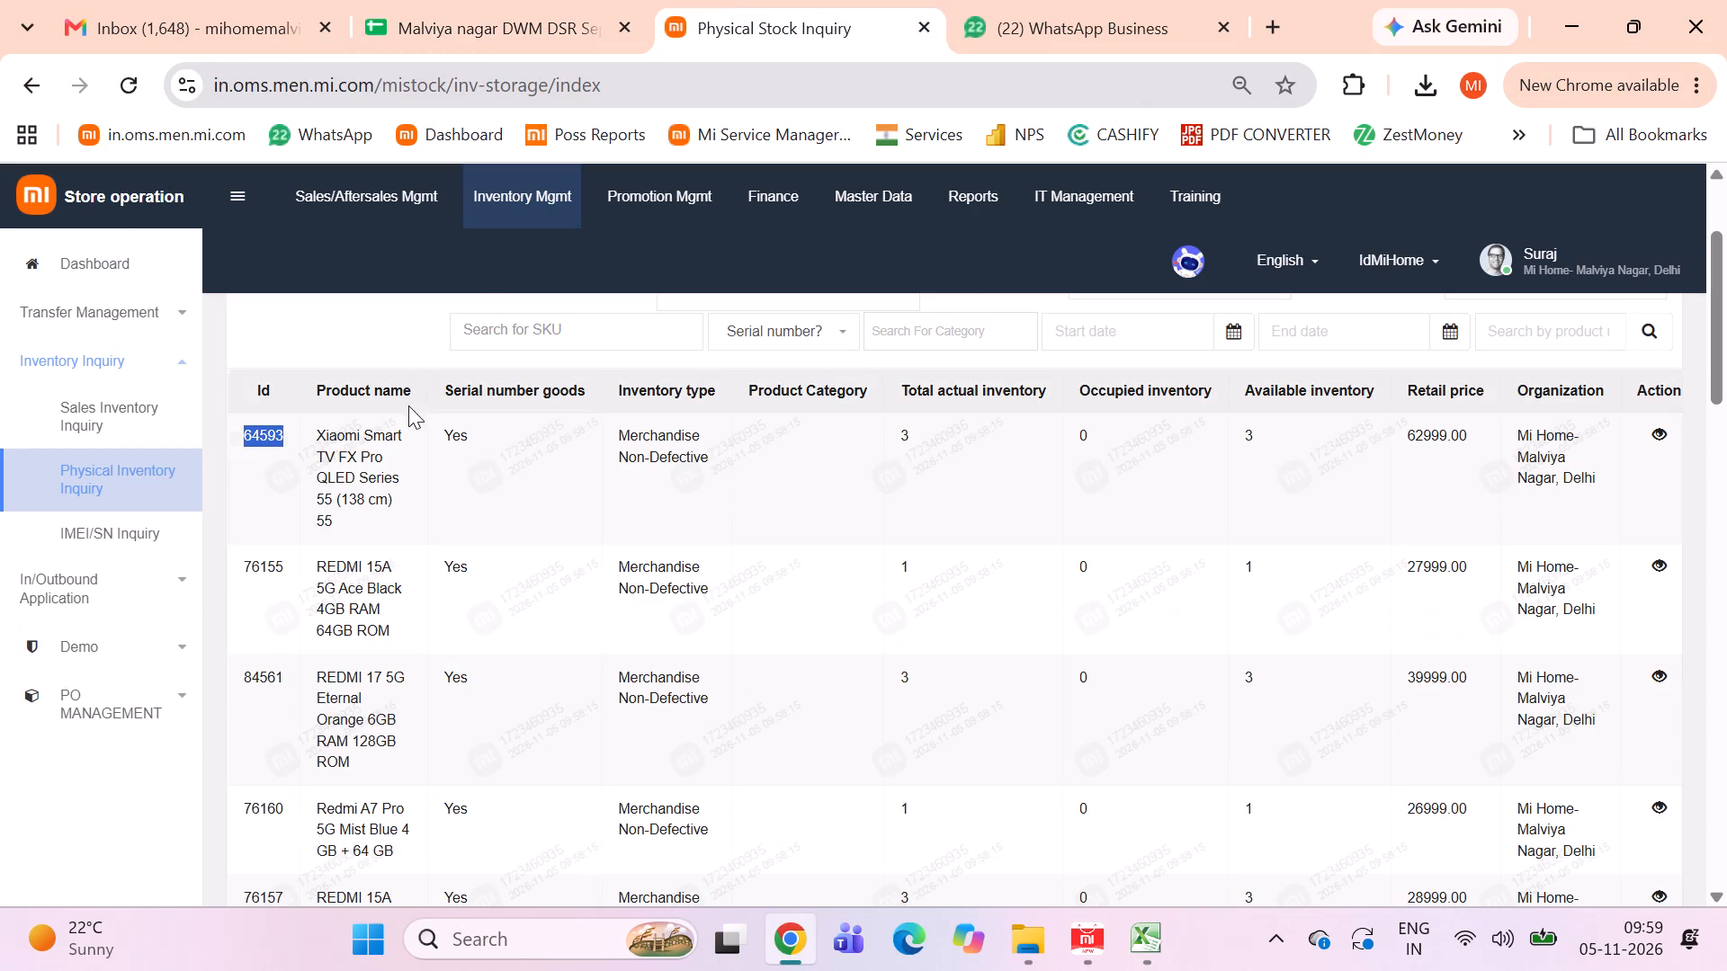
{"action": "key", "text": "ctrl+c"}
{"action": "key", "text": "alt+Tab"}
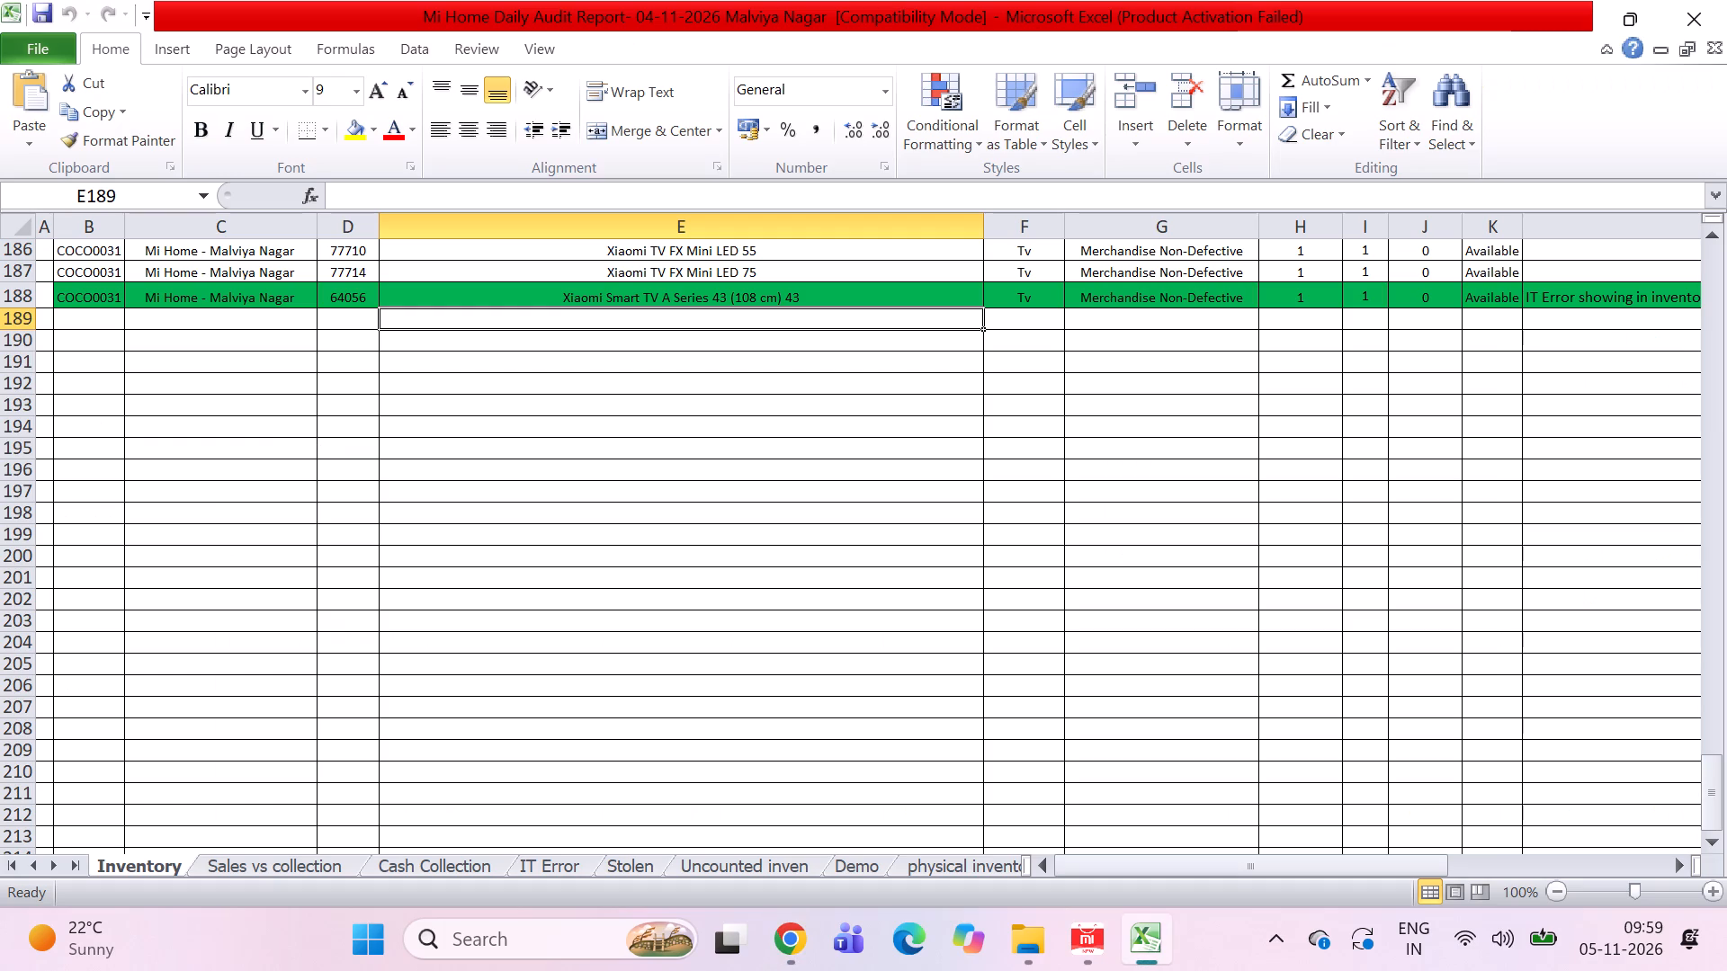
{"action": "left_click", "coordinate": [354, 328]}
{"action": "key", "text": "ctrl+v"}
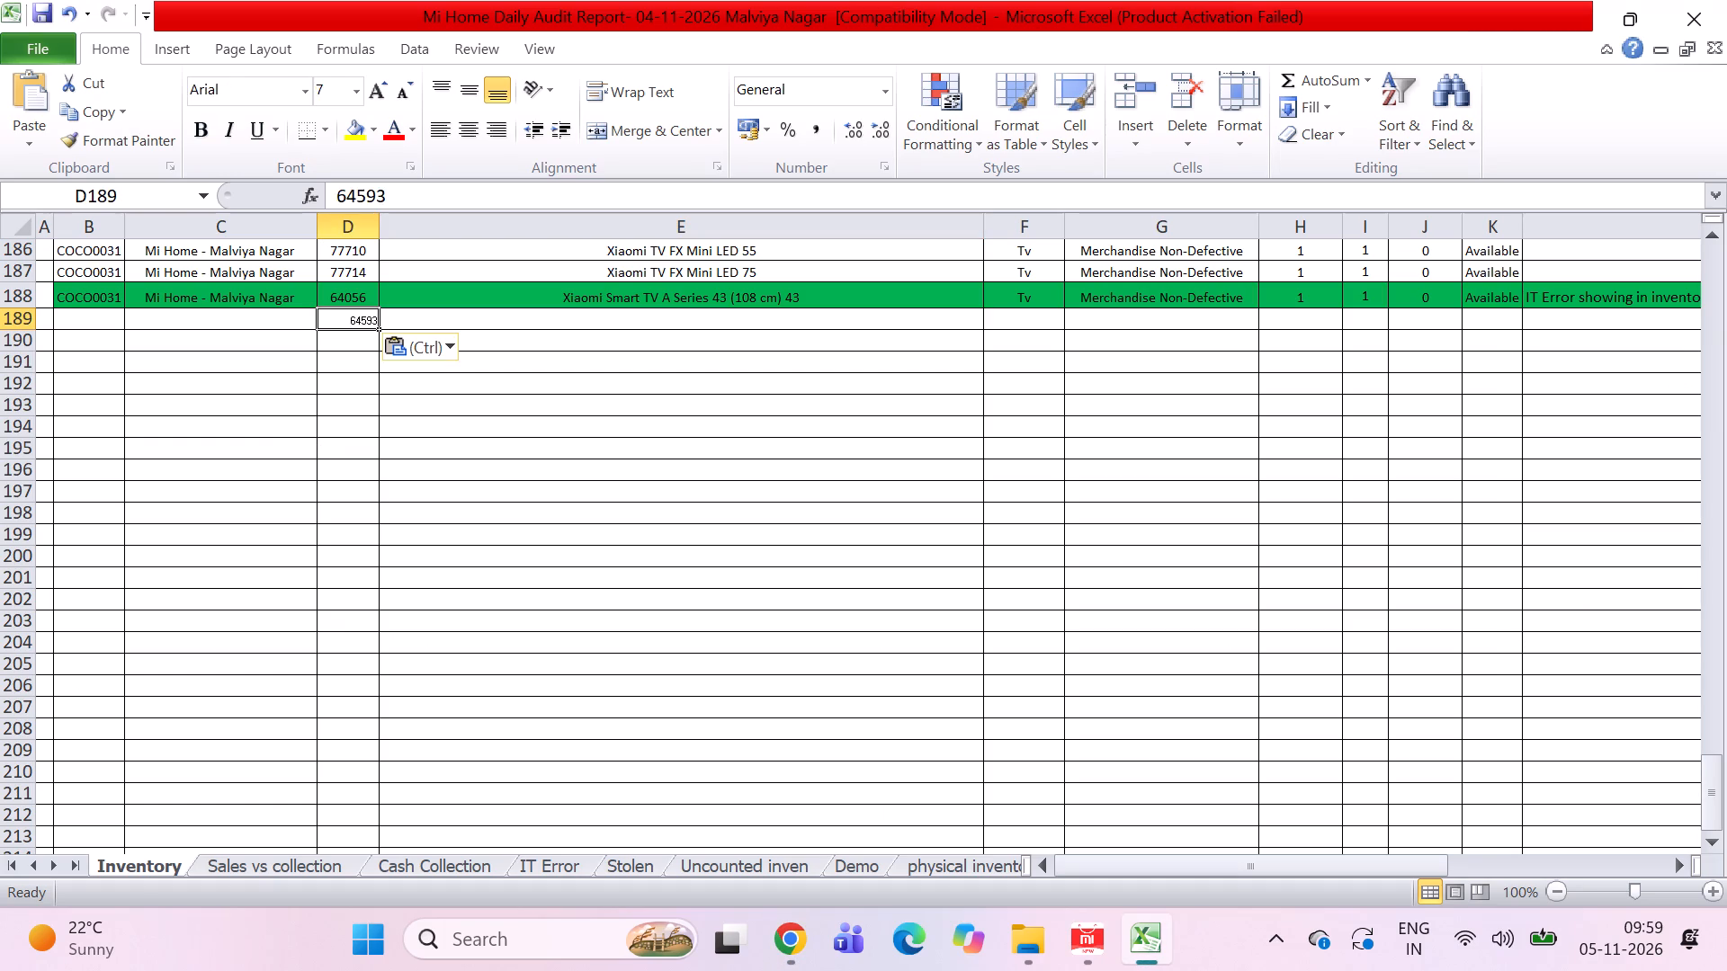
{"action": "key", "text": "Right"}
{"action": "key", "text": "alt+Tab"}
{"action": "triple_click", "coordinate": [335, 442]}
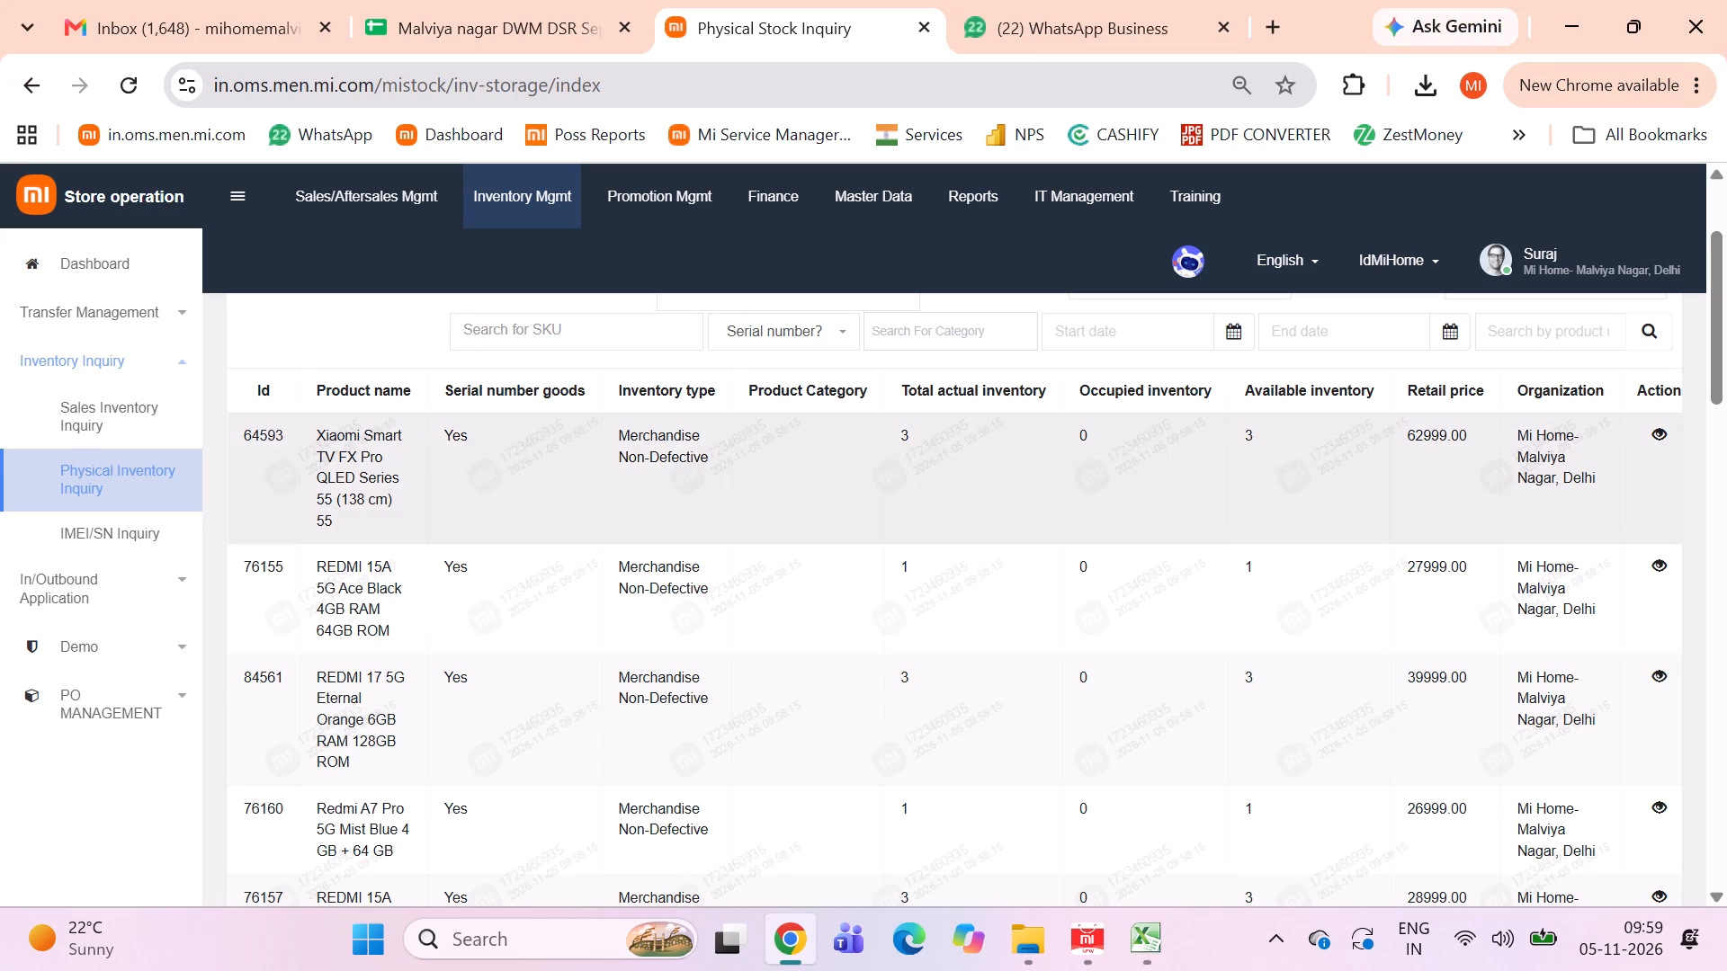
{"action": "key", "text": "ctrl+c"}
{"action": "key", "text": "alt+Tab"}
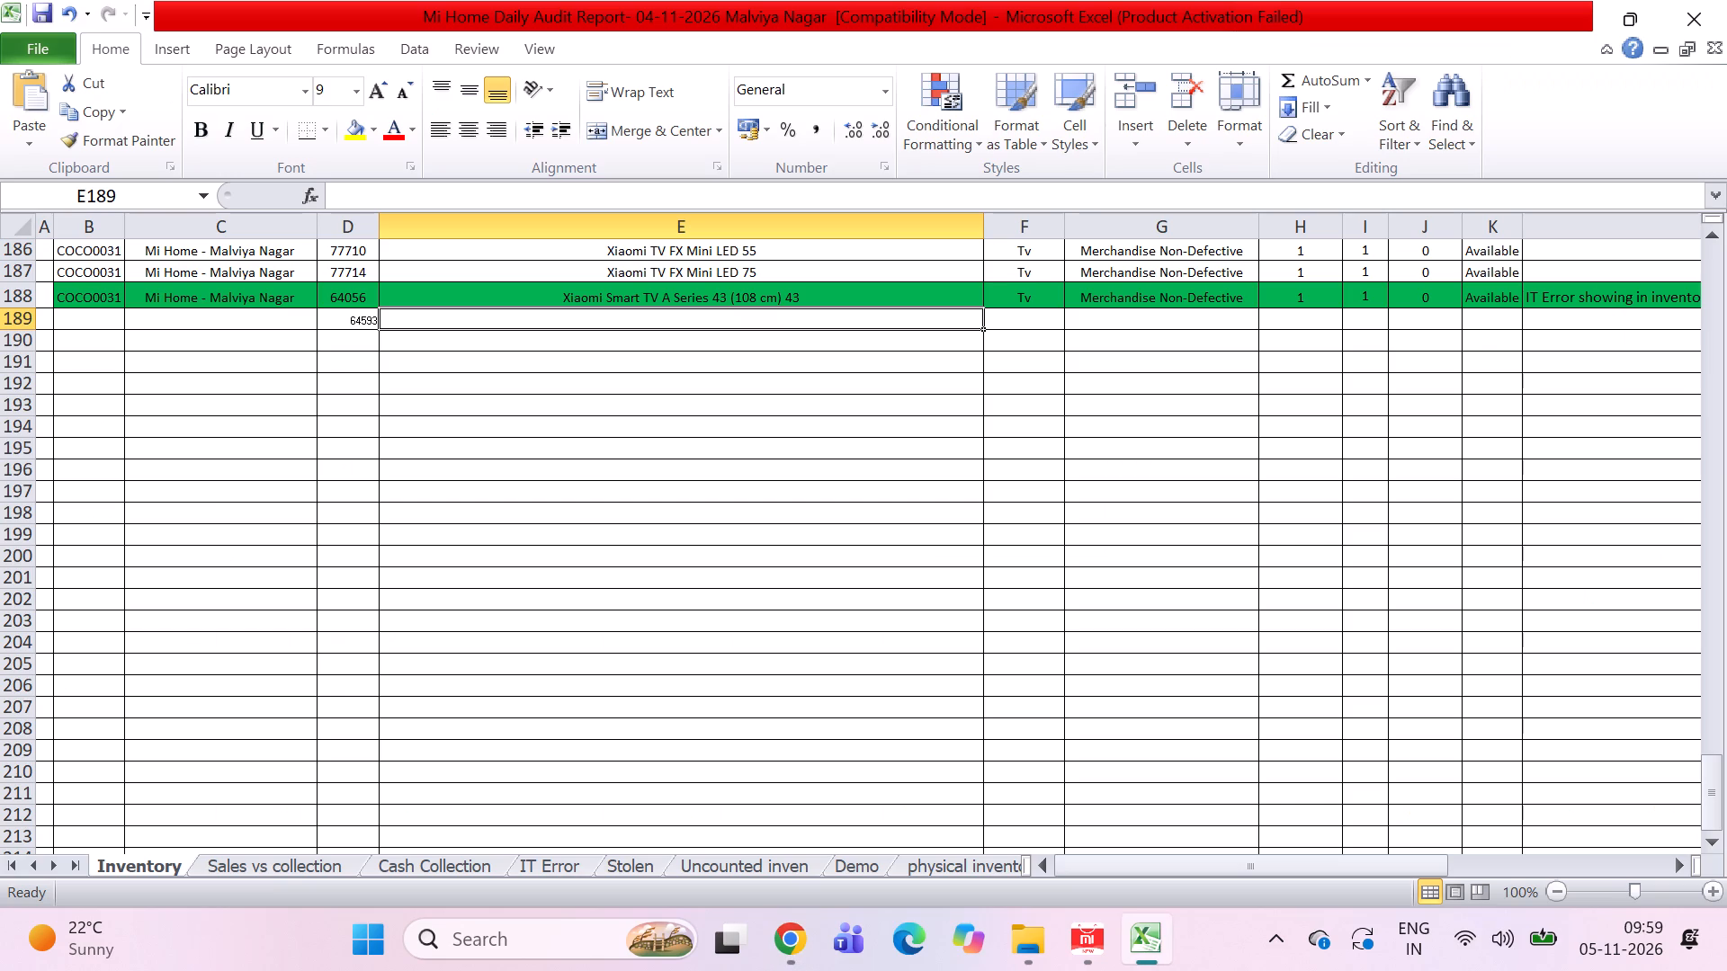
{"action": "key", "text": "ctrl+v"}
Fill the category Tv and inventory type Merchandise Non-Defective down from row 188 into row 189.
{"action": "key", "text": "Right"}
{"action": "key", "text": "Right"}
{"action": "key", "text": "Left"}
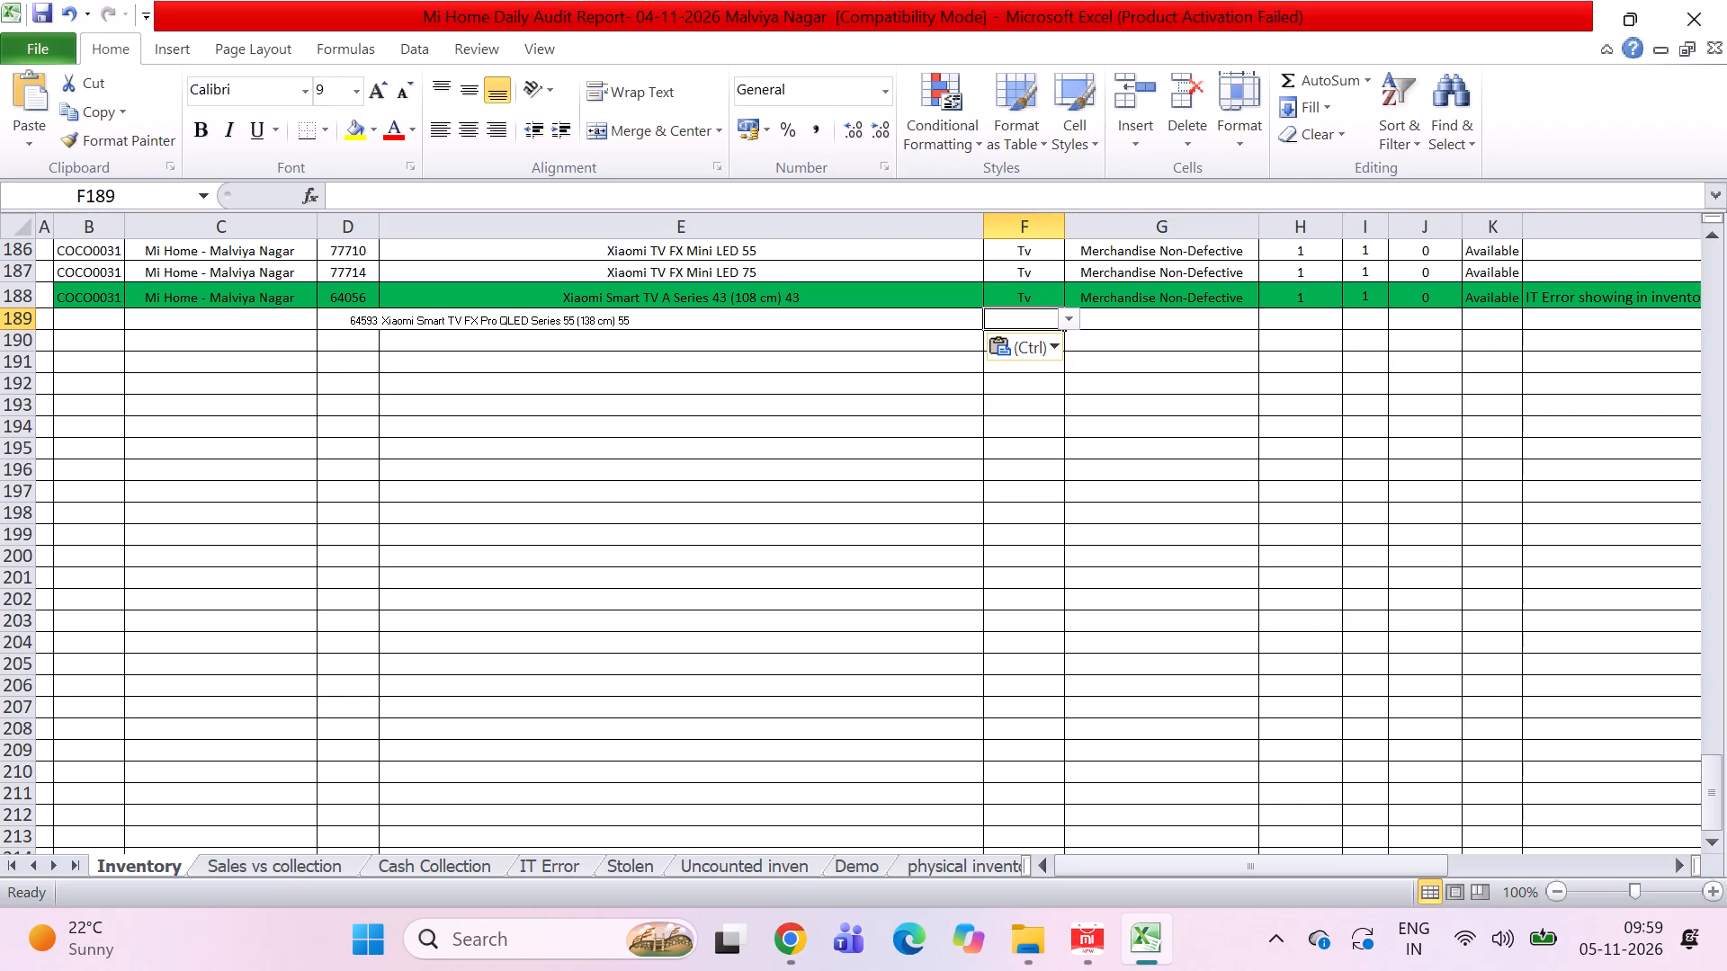
{"action": "key", "text": "ctrl+d"}
{"action": "key", "text": "Right"}
{"action": "key", "text": "Right"}
{"action": "key", "text": "Left"}
{"action": "key", "text": "ctrl+d"}
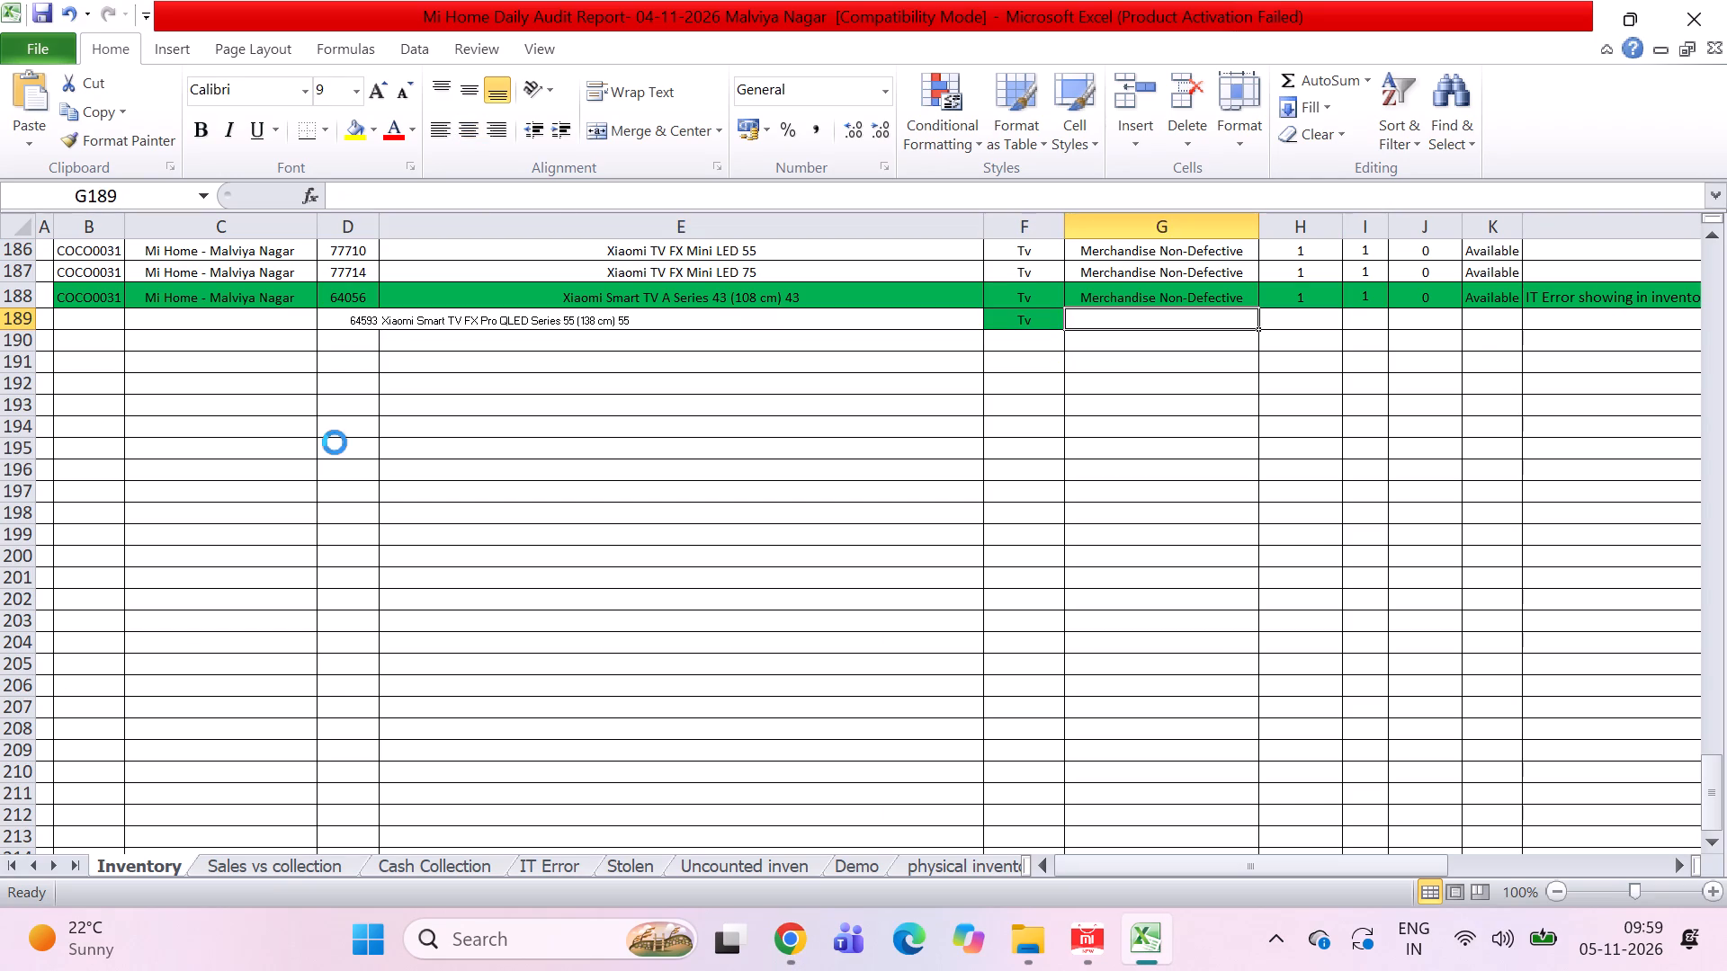
{"action": "key", "text": "Right"}
{"action": "key", "text": "Right"}
{"action": "key", "text": "Left"}
{"action": "key", "text": "Left"}
{"action": "key", "text": "Left"}
{"action": "key", "text": "Left"}
{"action": "key", "text": "Left"}
{"action": "key", "text": "Left"}
{"action": "key", "text": "Left"}
{"action": "key", "text": "Left"}
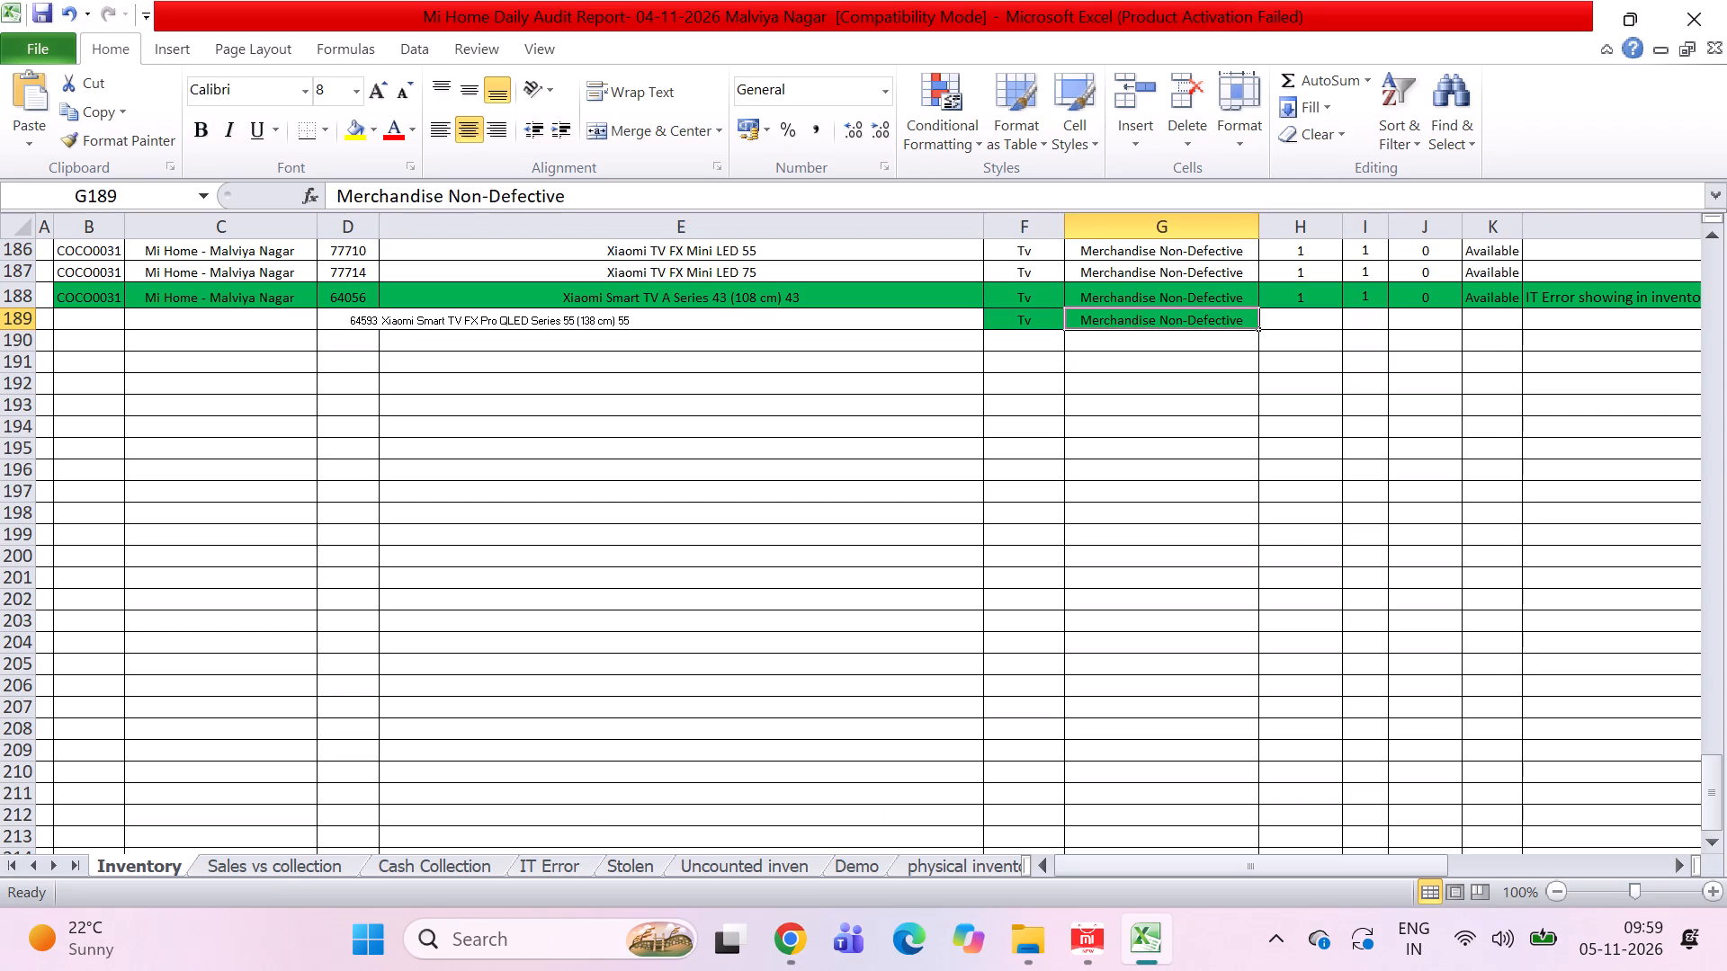
{"action": "key", "text": "Right"}
{"action": "key", "text": "Right"}
{"action": "key", "text": "Right"}
{"action": "key", "text": "Down"}
Copy product ID 76155 from the Physical Stock Inquiry page in Chrome and search for it in the Excel Inventory sheet.
{"action": "key", "text": "alt+Tab"}
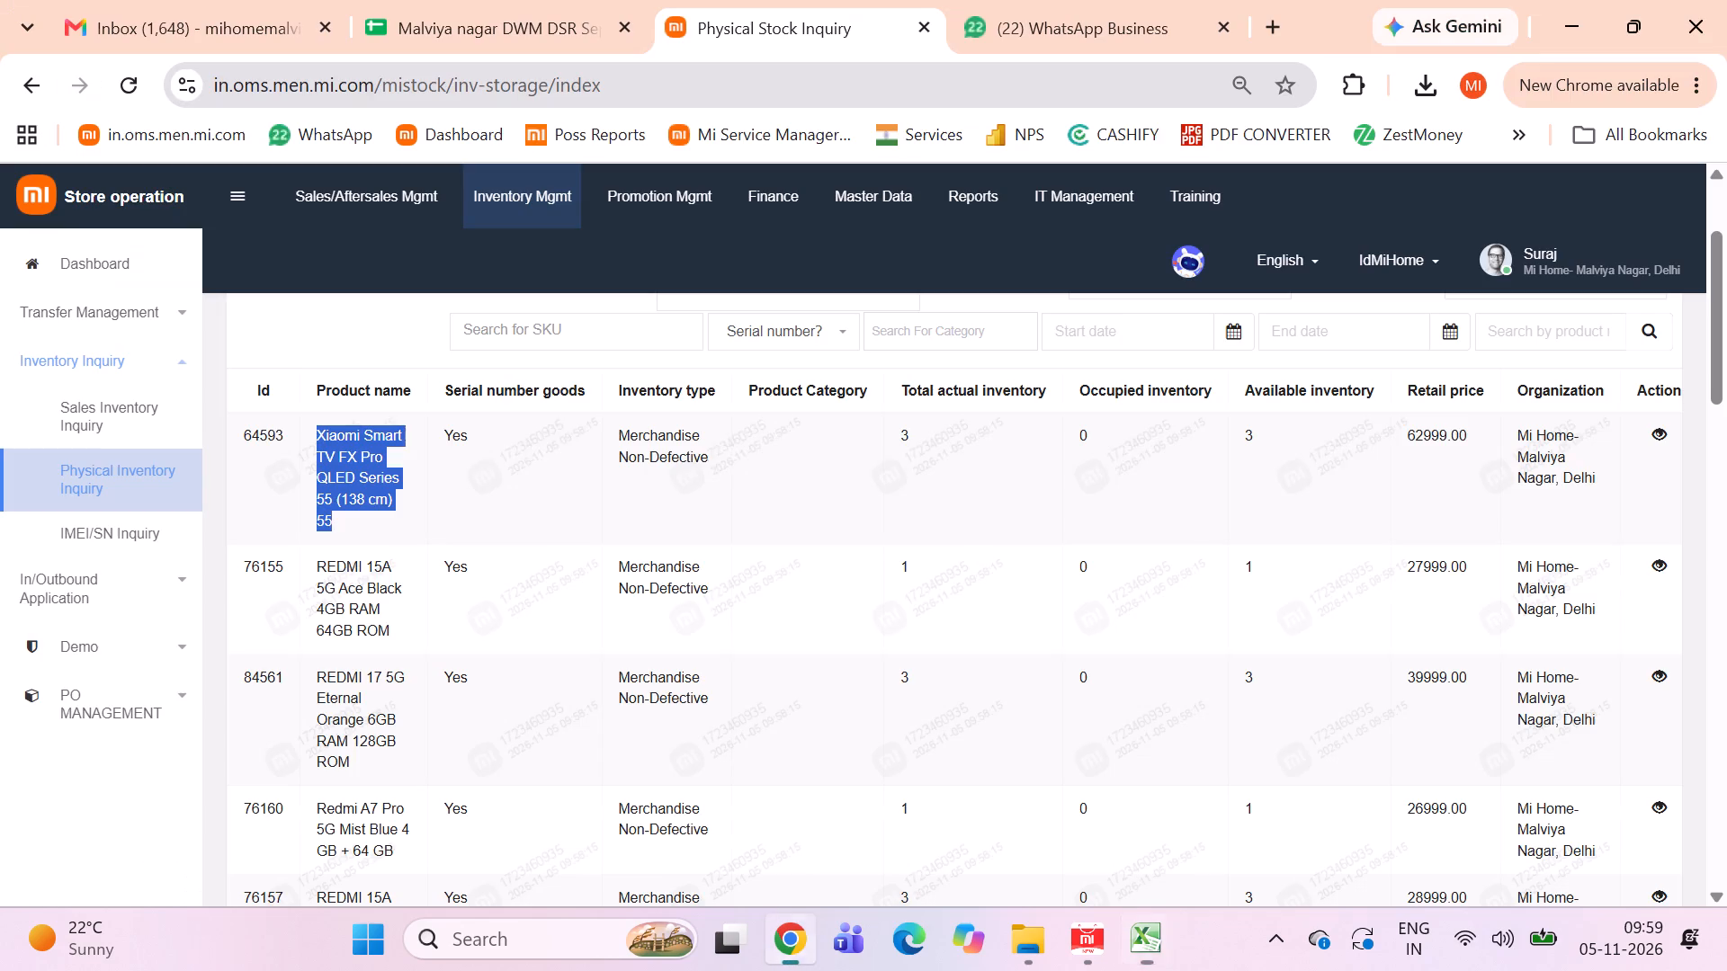
{"action": "double_click", "coordinate": [266, 559]}
{"action": "key", "text": "ctrl+c"}
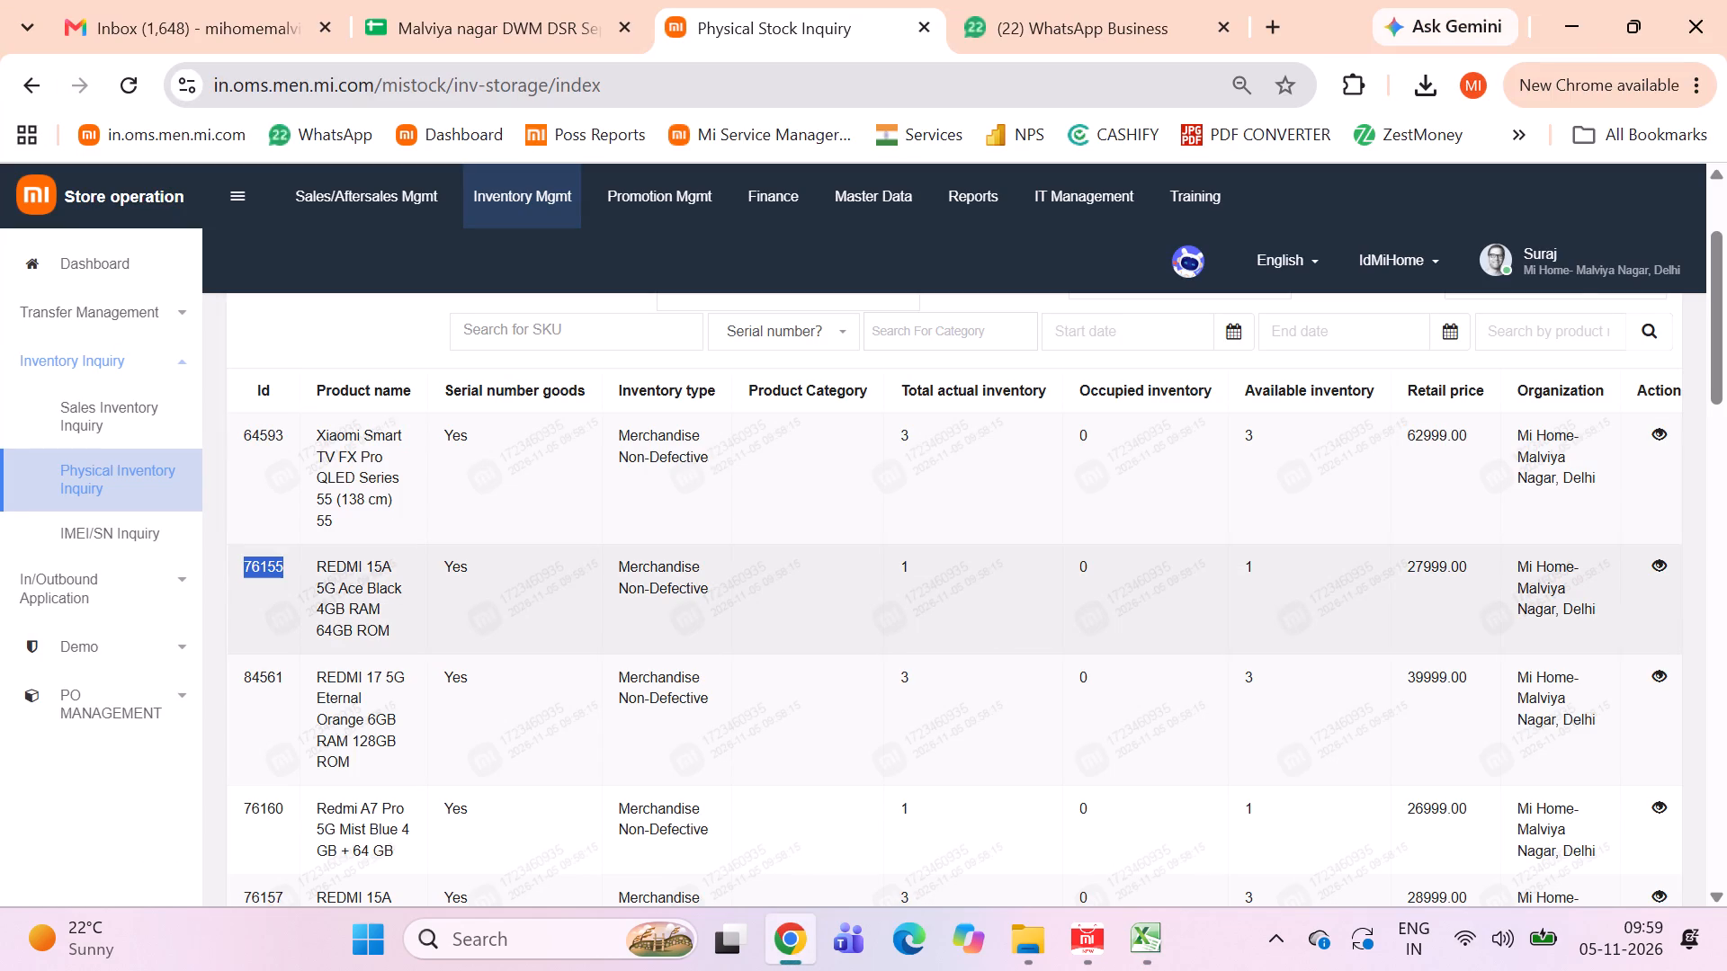
{"action": "key", "text": "alt+Tab"}
{"action": "left_click", "coordinate": [360, 340]}
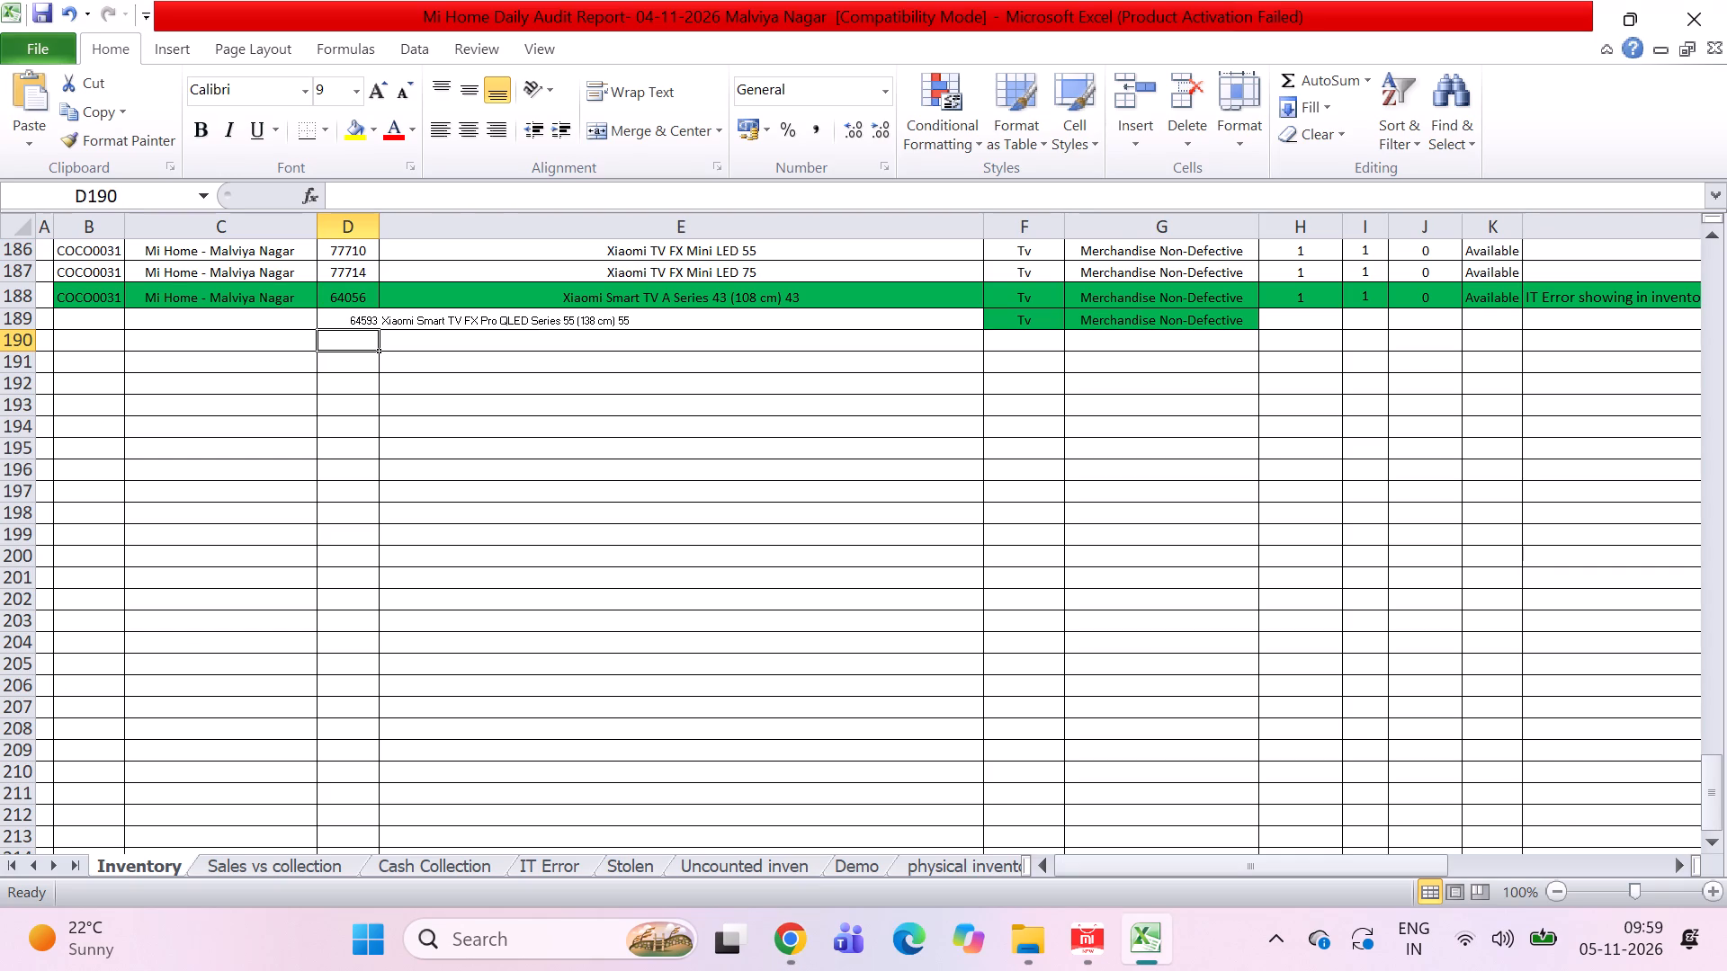
{"action": "key", "text": "ctrl+f"}
{"action": "key", "text": "ctrl+v"}
{"action": "key", "text": "Return"}
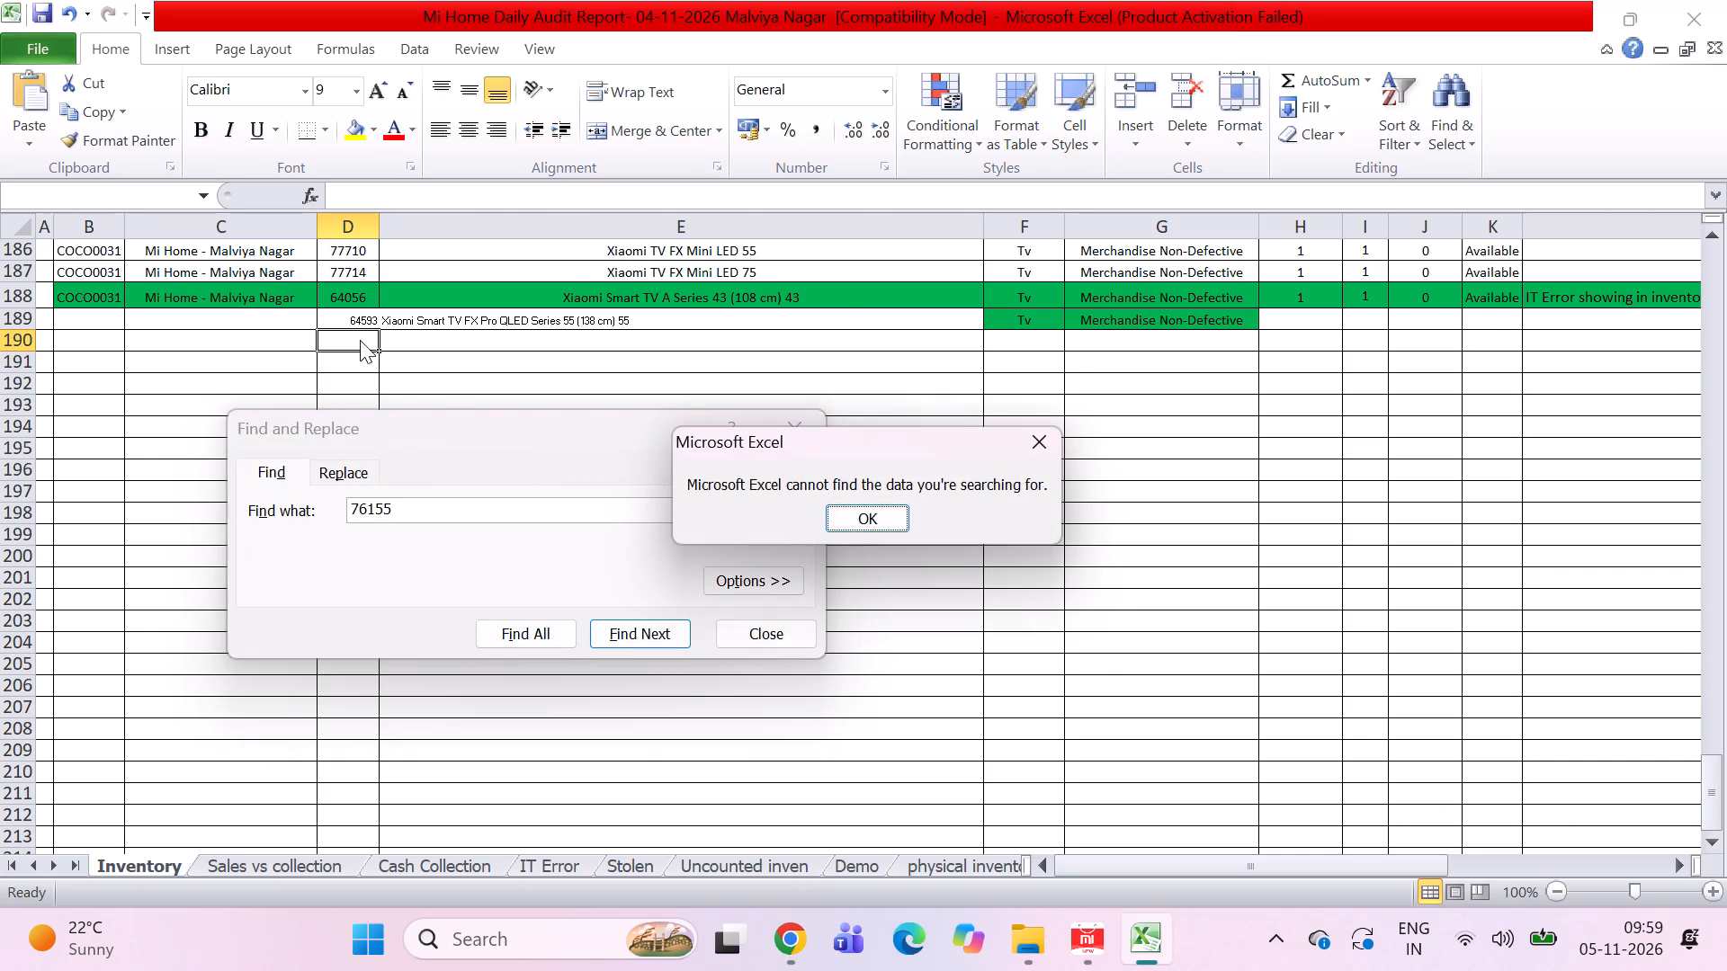
{"action": "key", "text": "Return"}
{"action": "key", "text": "Return"}
{"action": "left_click", "coordinate": [858, 513]}
{"action": "left_click", "coordinate": [743, 646]}
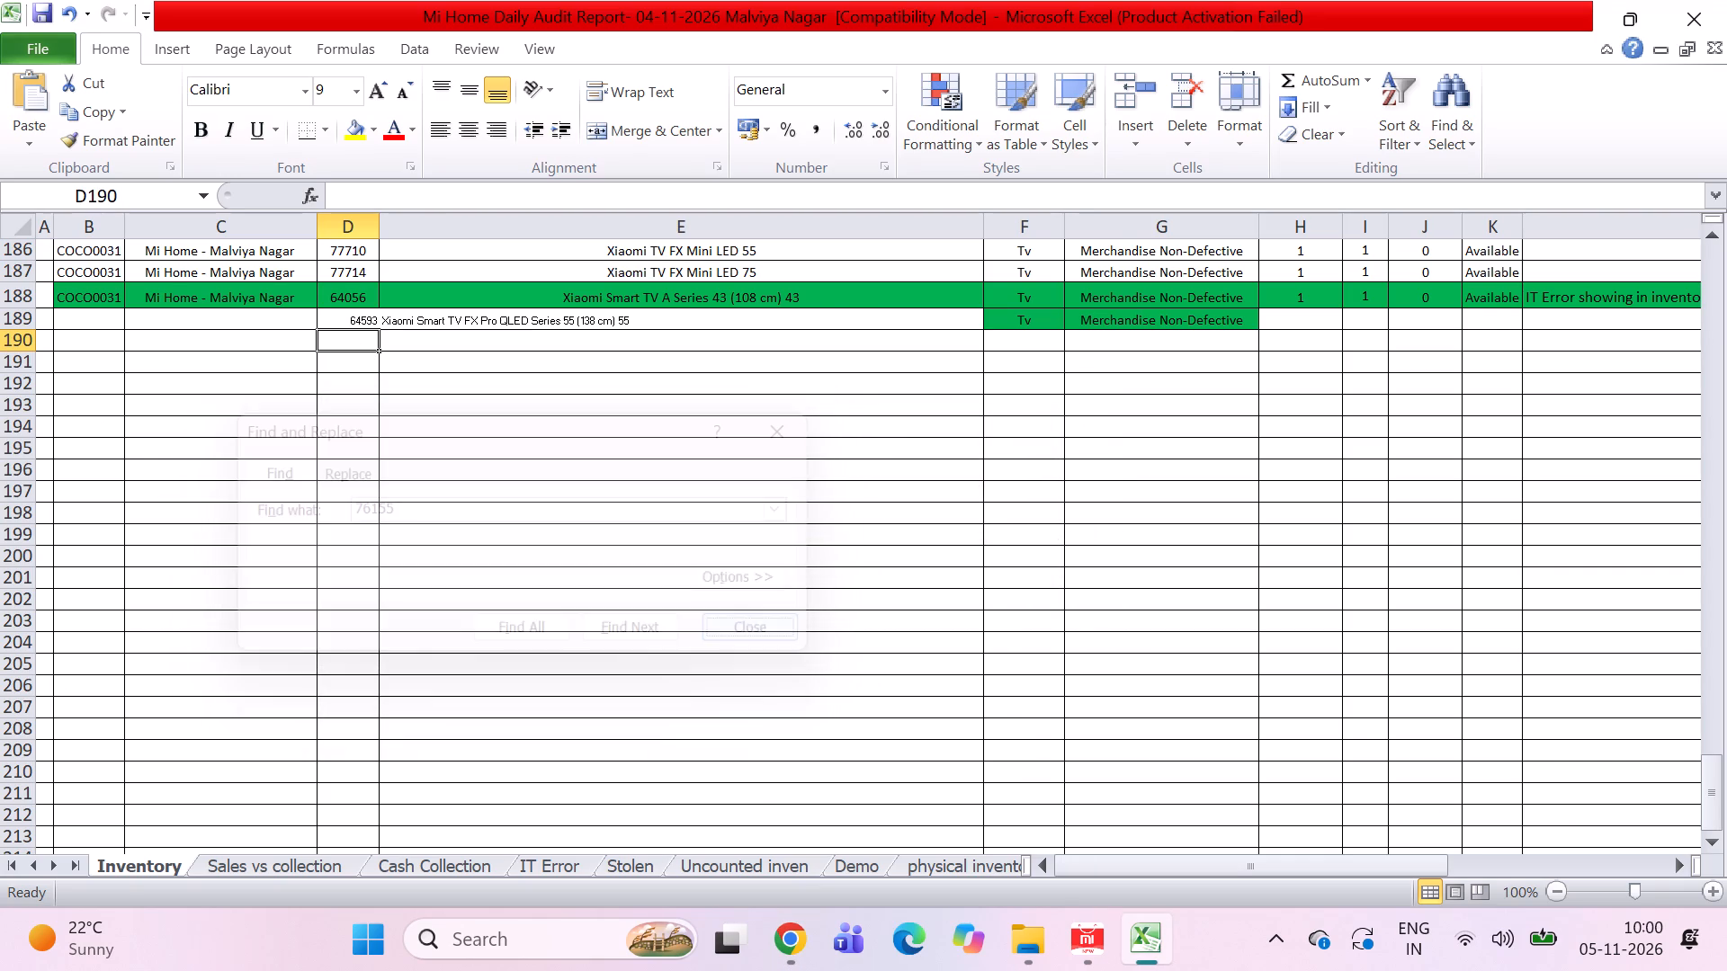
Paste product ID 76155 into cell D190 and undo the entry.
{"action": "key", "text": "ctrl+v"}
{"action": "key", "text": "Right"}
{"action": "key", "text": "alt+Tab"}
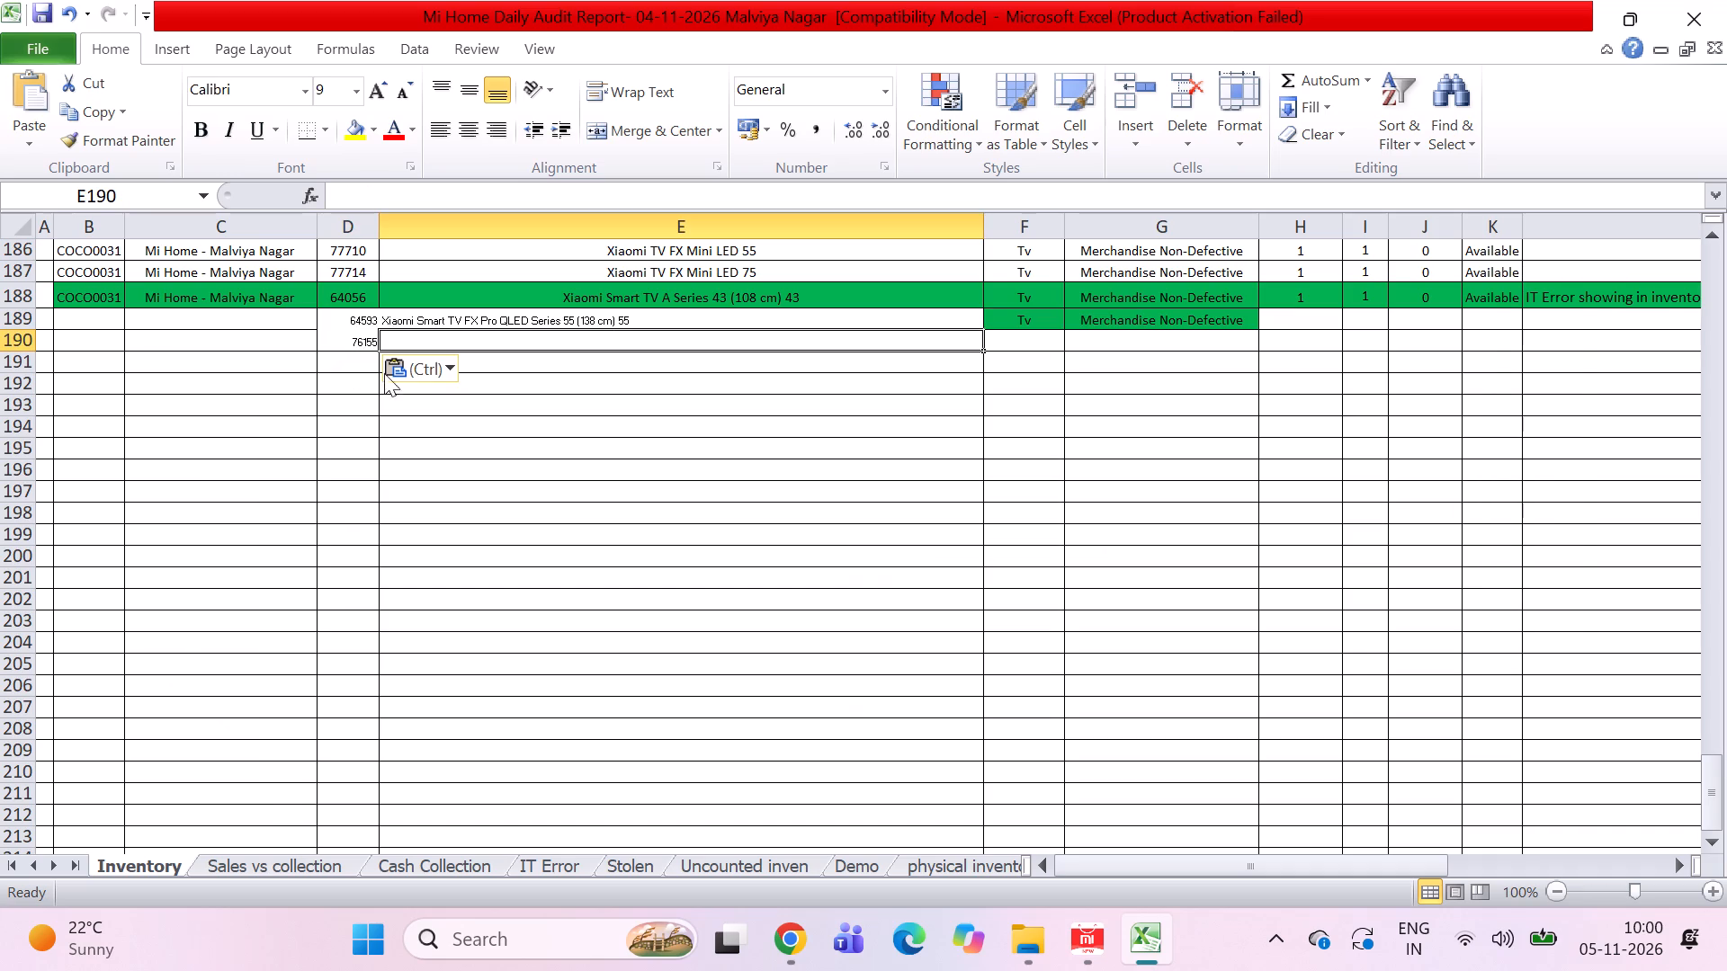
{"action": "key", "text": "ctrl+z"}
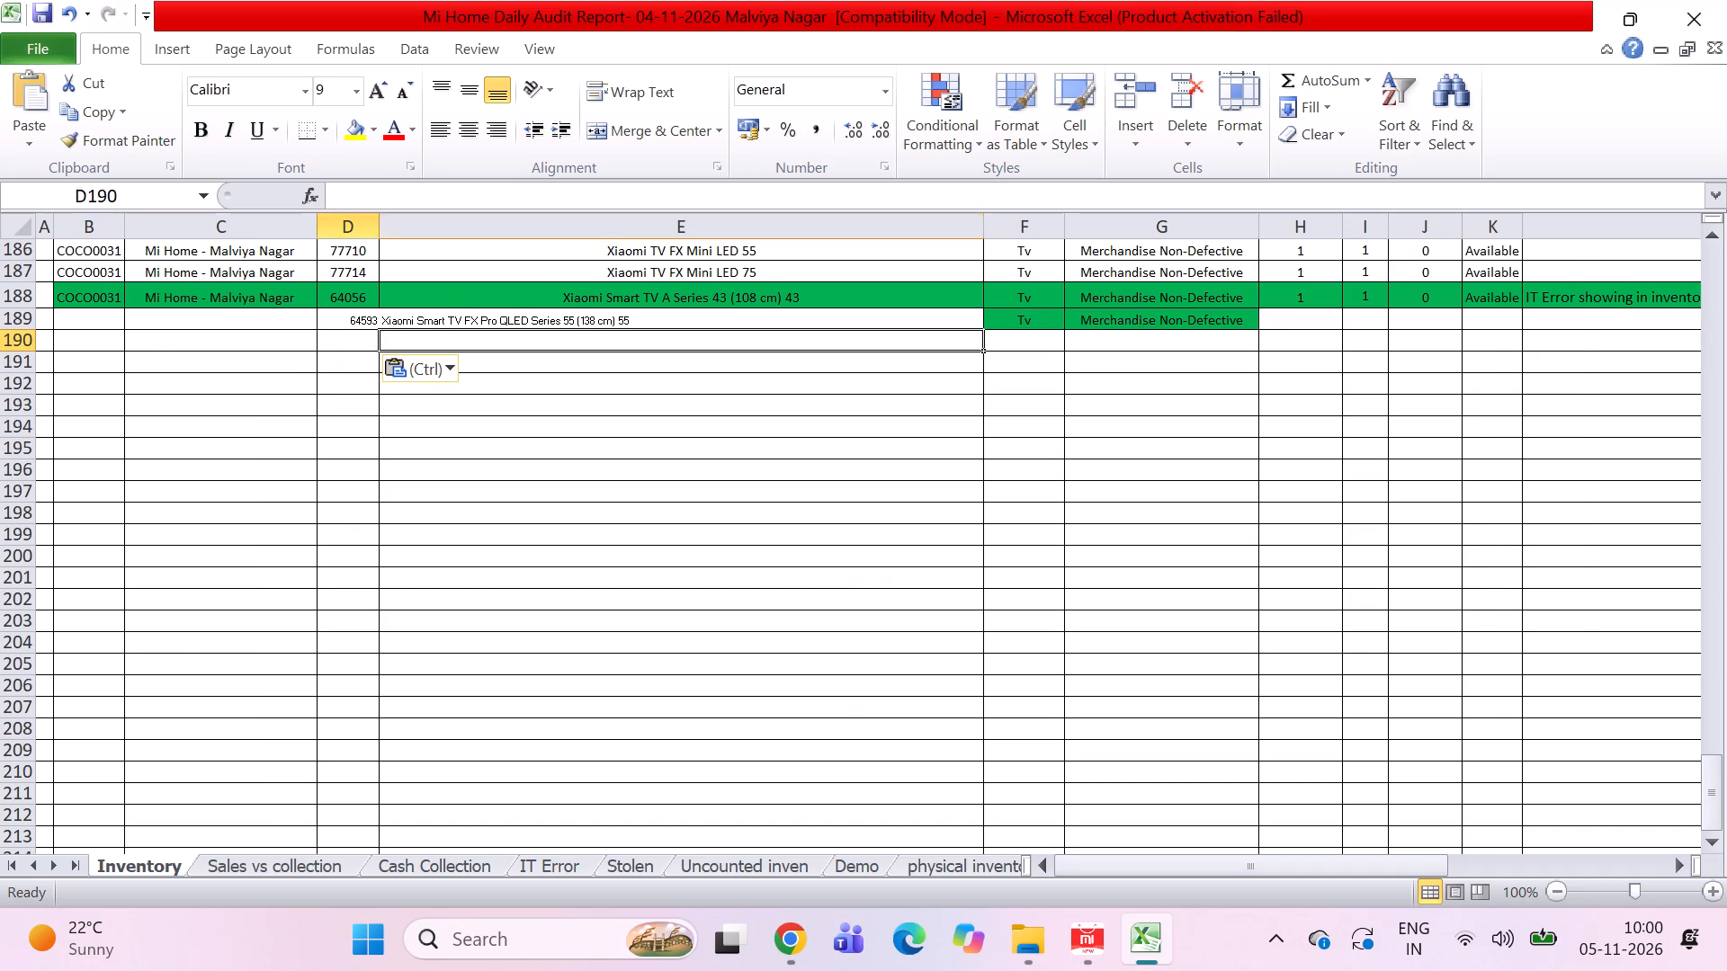
Look through the Inventory sheet's product rows from the top of the list down to the phone entries.
{"action": "left_click", "coordinate": [356, 363]}
{"action": "key", "text": "ctrl+Up"}
{"action": "key", "text": "ctrl+Up"}
{"action": "key", "text": "ctrl+Up"}
{"action": "key", "text": "ctrl+Up"}
{"action": "key", "text": "Down"}
{"action": "key", "text": "Down"}
{"action": "key", "text": "Down"}
{"action": "key", "text": "Down"}
{"action": "key", "text": "Down"}
{"action": "key", "text": "Down"}
{"action": "key", "text": "Down"}
{"action": "key", "text": "Down"}
{"action": "key", "text": "Down"}
{"action": "key", "text": "Down"}
{"action": "key", "text": "Down"}
{"action": "key", "text": "Down"}
{"action": "key", "text": "Down"}
{"action": "key", "text": "Down"}
{"action": "key", "text": "Down"}
{"action": "key", "text": "Down"}
{"action": "key", "text": "Down"}
{"action": "key", "text": "Down"}
{"action": "key", "text": "Down"}
{"action": "key", "text": "Down"}
{"action": "key", "text": "Down"}
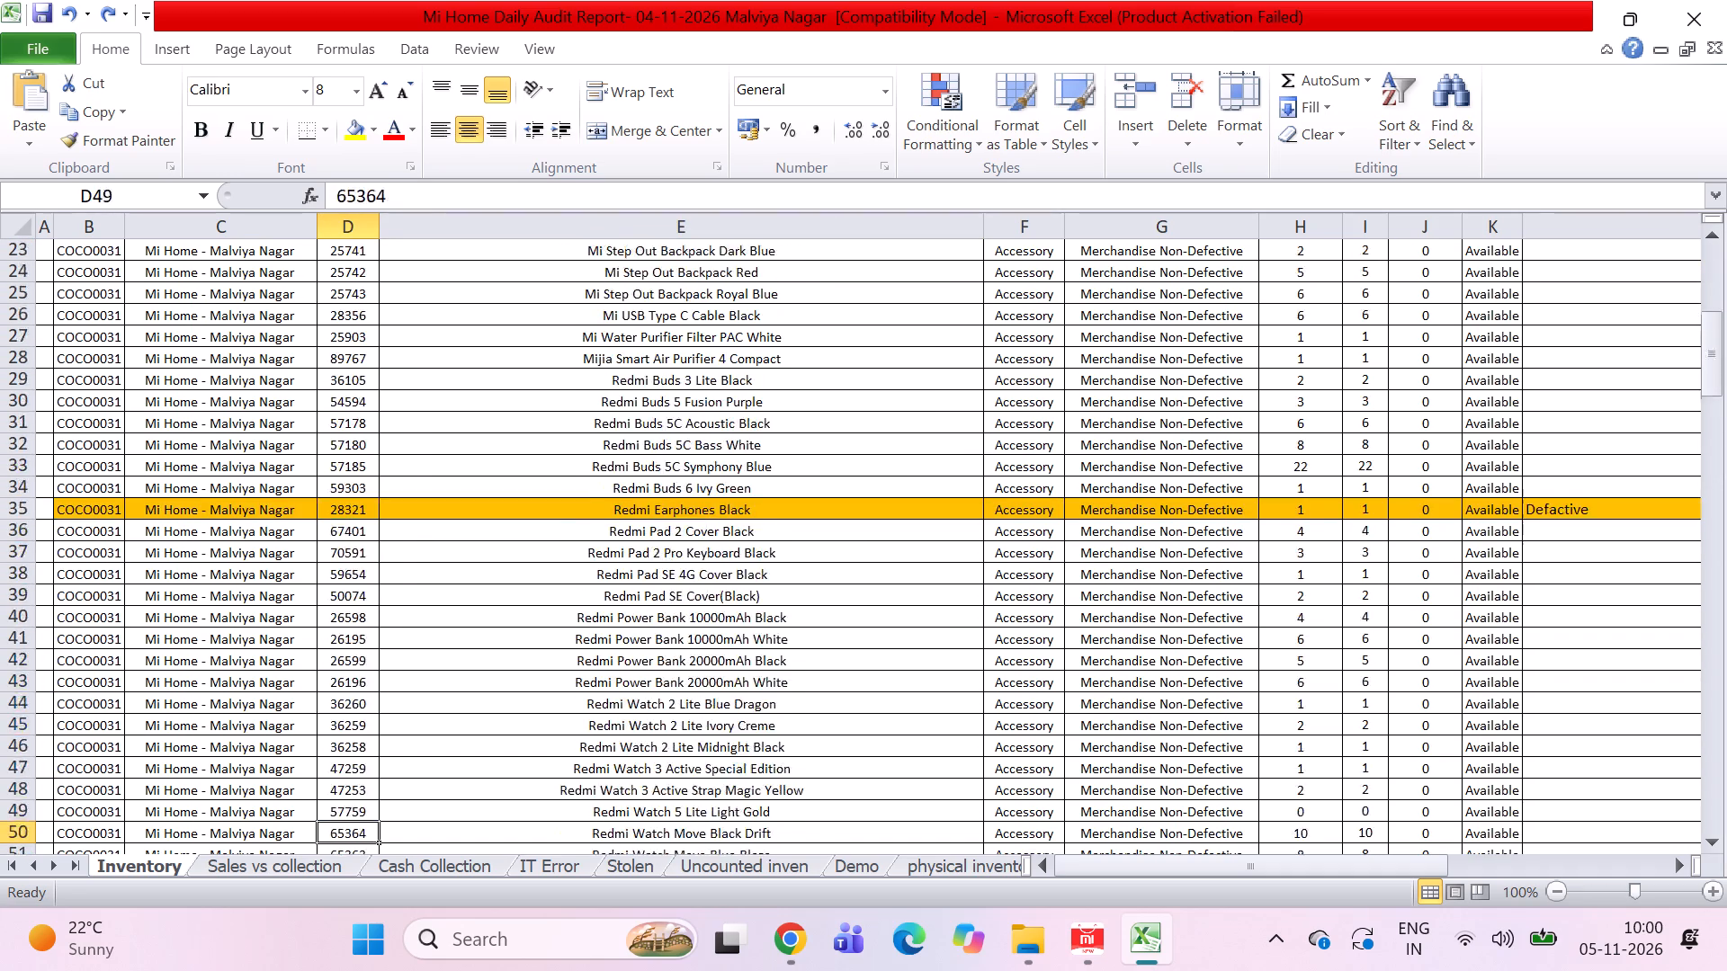
{"action": "key", "text": "Down"}
{"action": "key", "text": "Down"}
{"action": "key", "text": "Down"}
{"action": "key", "text": "Down"}
{"action": "key", "text": "Down"}
{"action": "key", "text": "Down"}
{"action": "key", "text": "Down"}
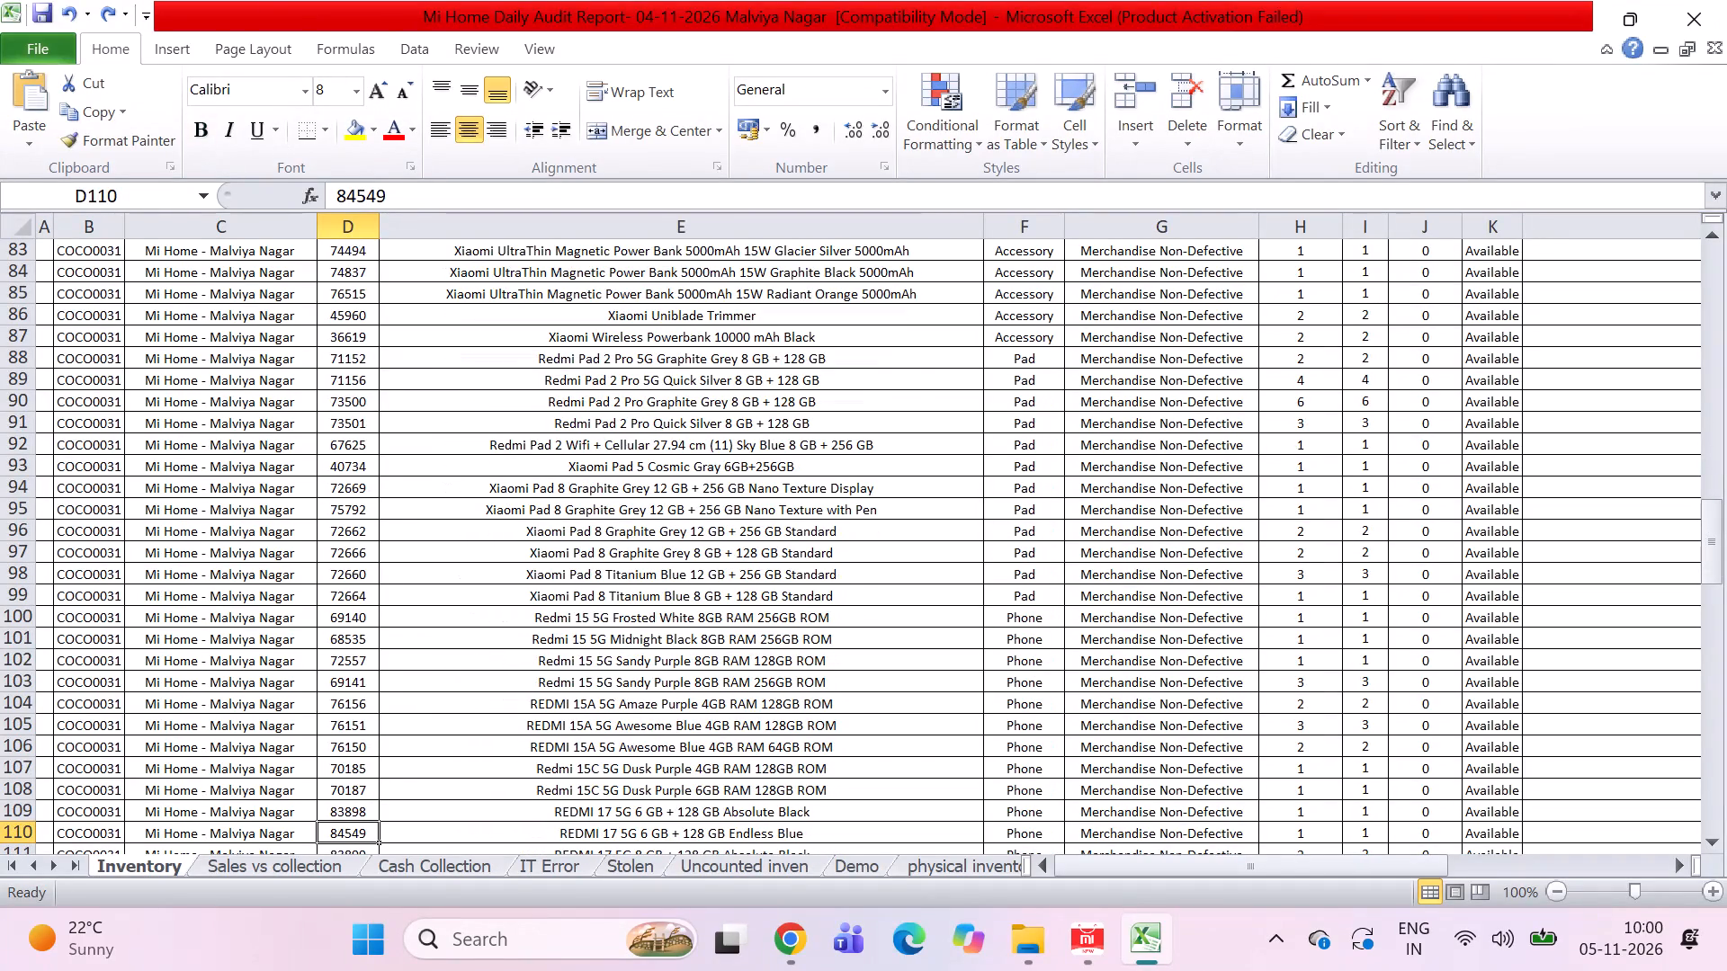
Search the Inventory sheet again for product ID 76155.
{"action": "left_click", "coordinate": [337, 634]}
{"action": "key", "text": "ctrl+f"}
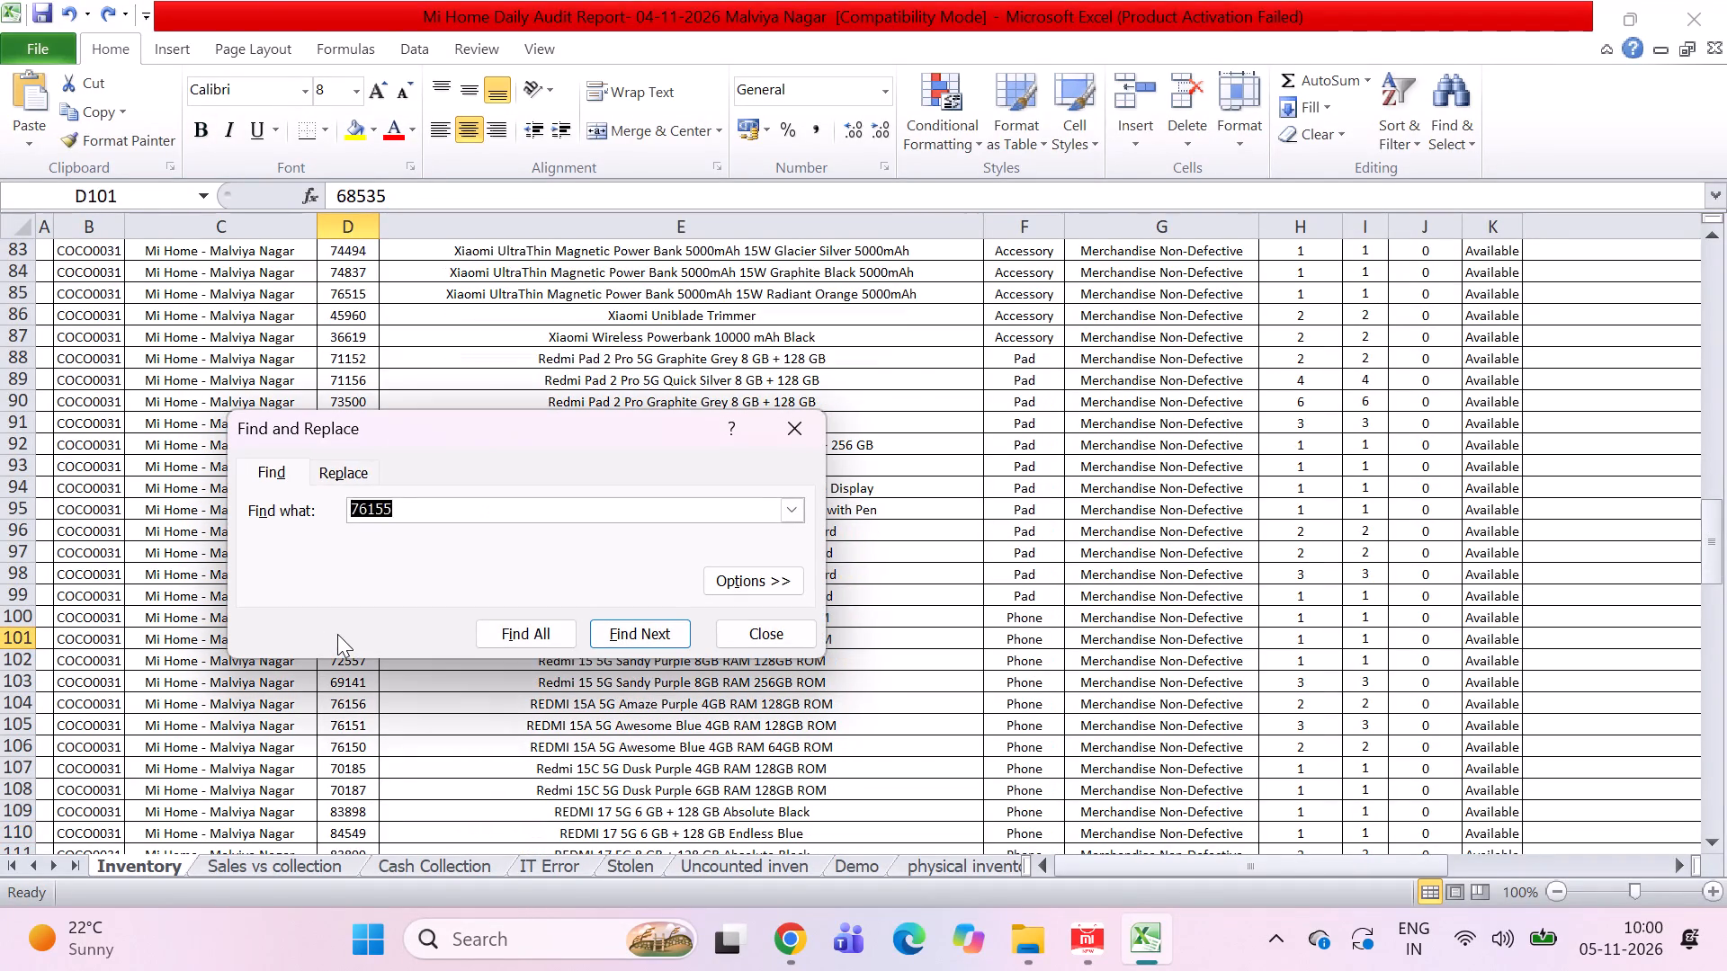
{"action": "key", "text": "ctrl+v"}
{"action": "key", "text": "Return"}
{"action": "key", "text": "Return"}
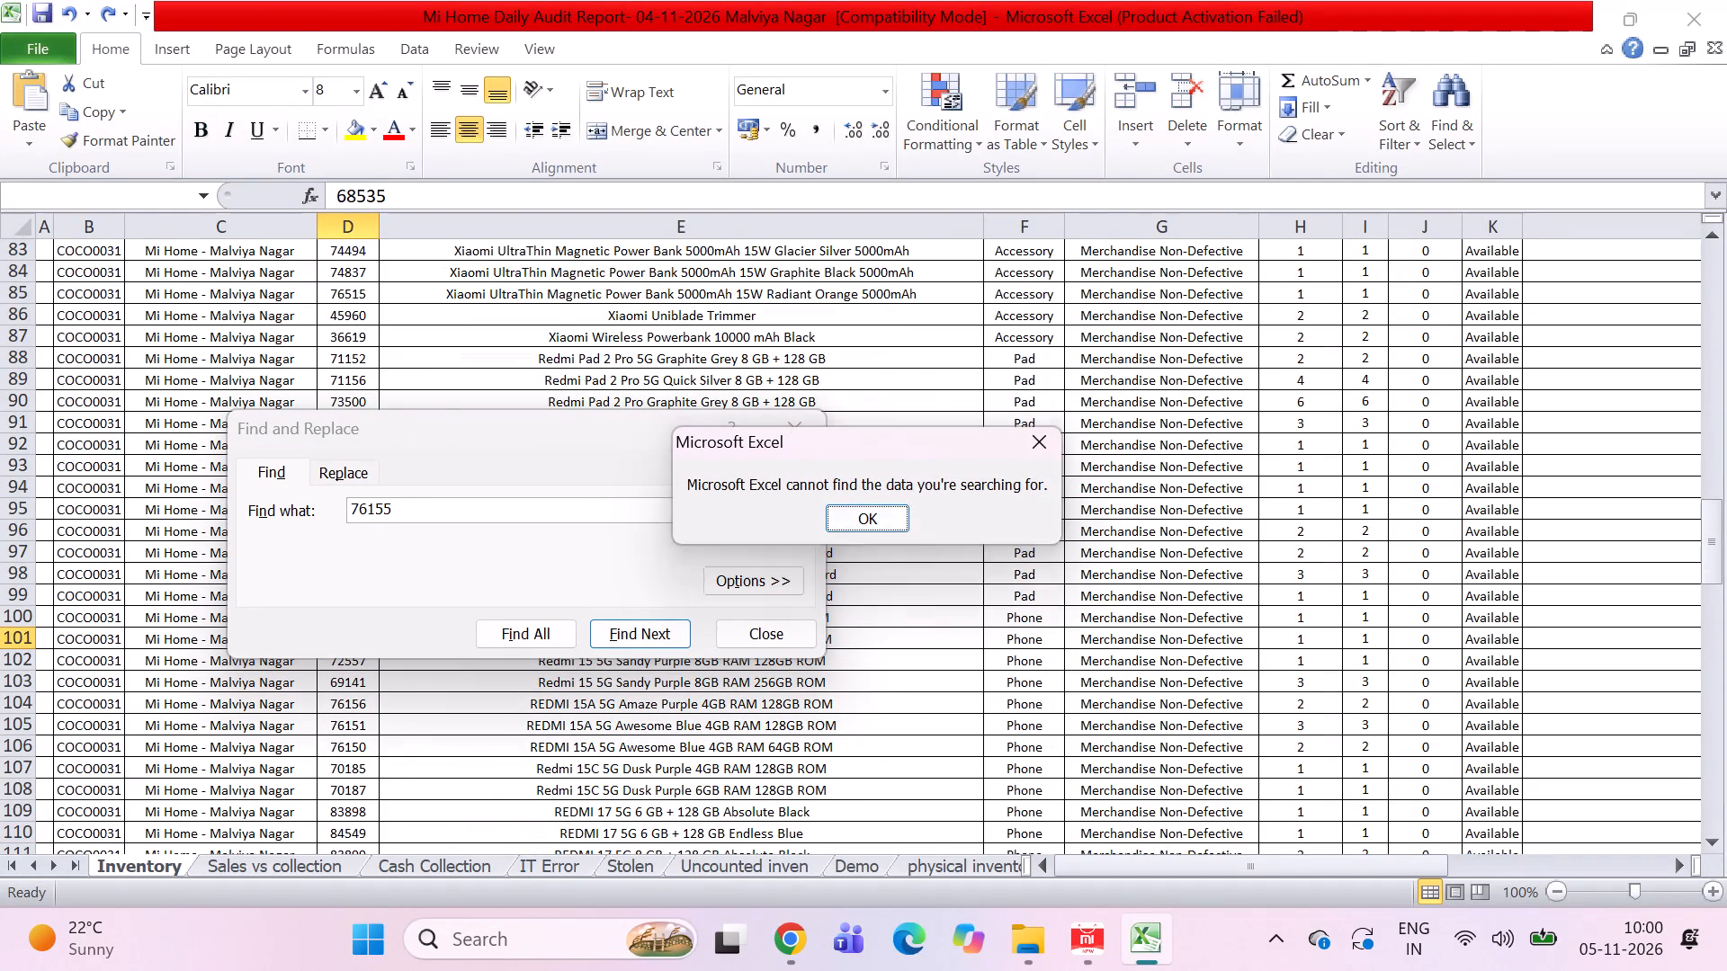
{"action": "left_click", "coordinate": [788, 637]}
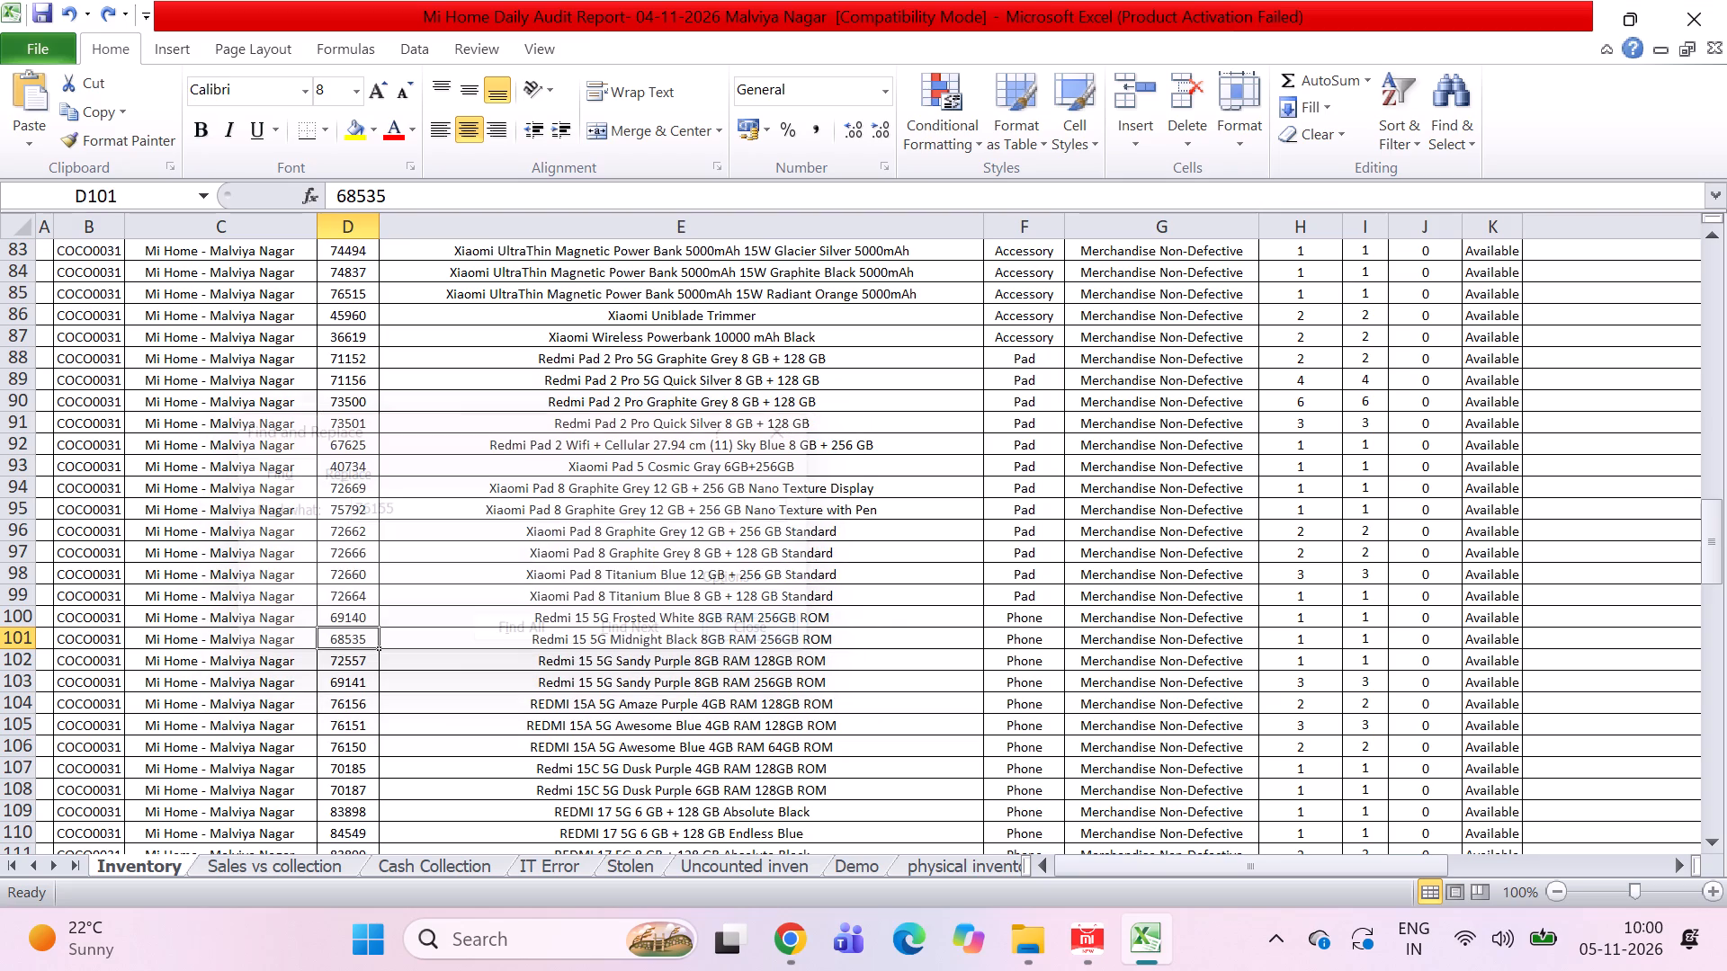
Insert two blank rows at row 100, above the first phone entry, Redmi 15 5G Frosted White.
{"action": "left_click", "coordinate": [0, 611]}
{"action": "left_click", "coordinate": [6, 617]}
{"action": "right_click", "coordinate": [6, 617]}
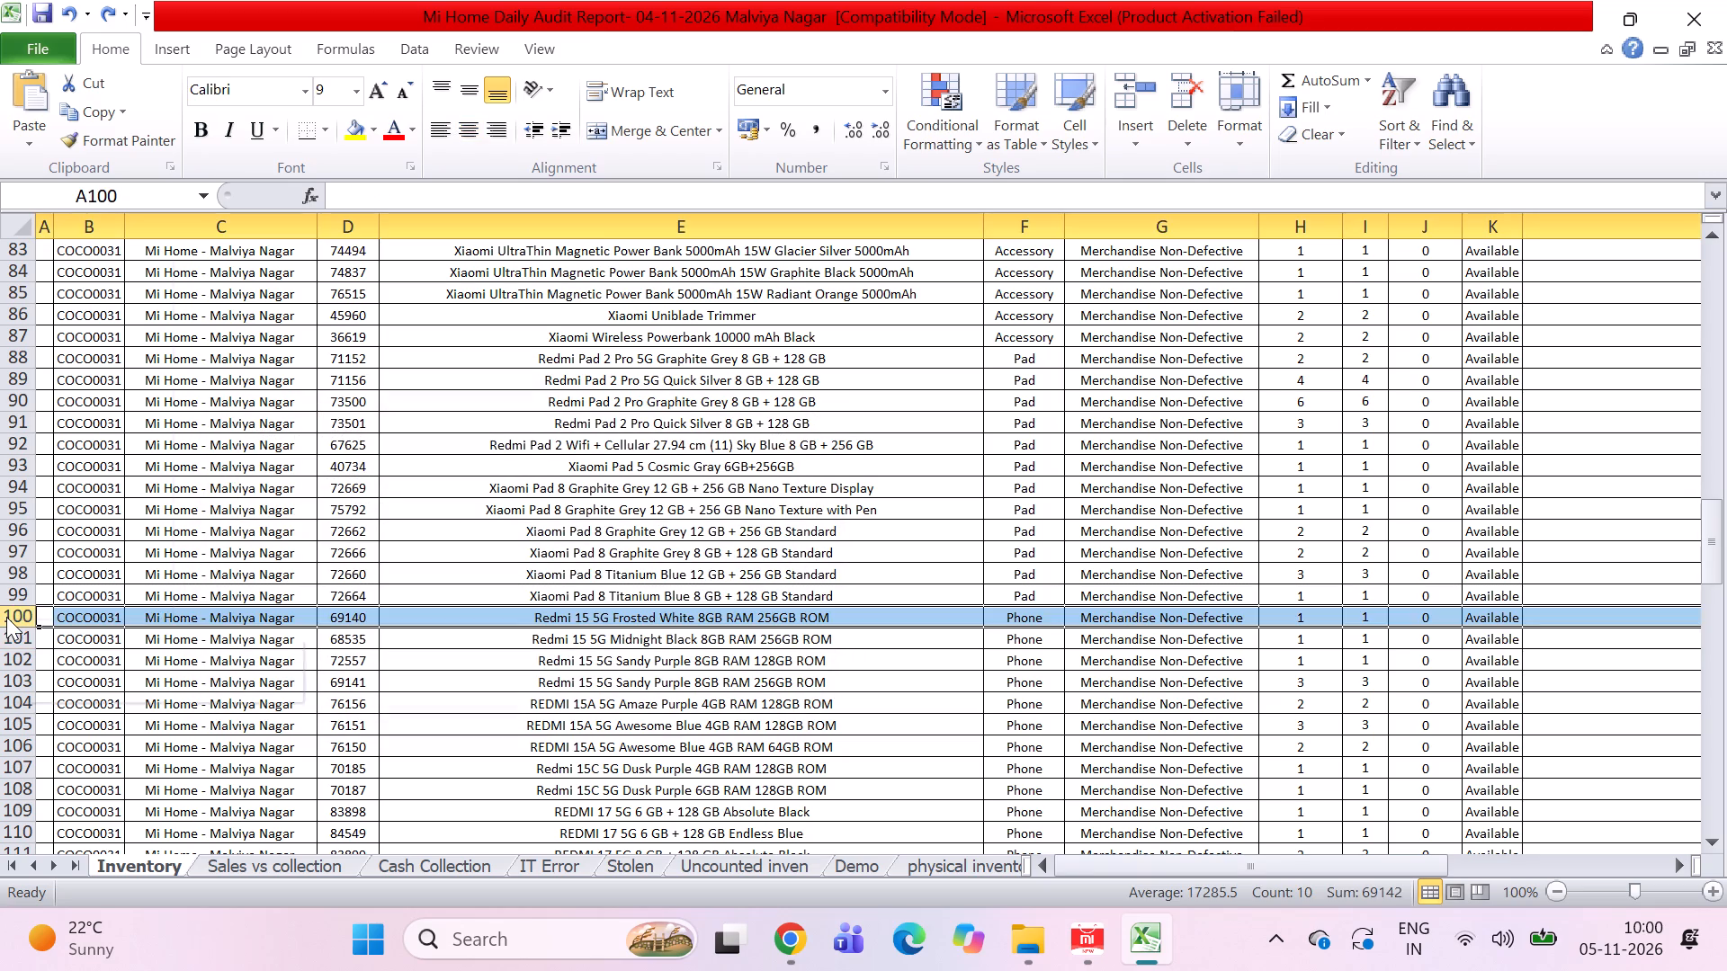
{"action": "left_click", "coordinate": [61, 416]}
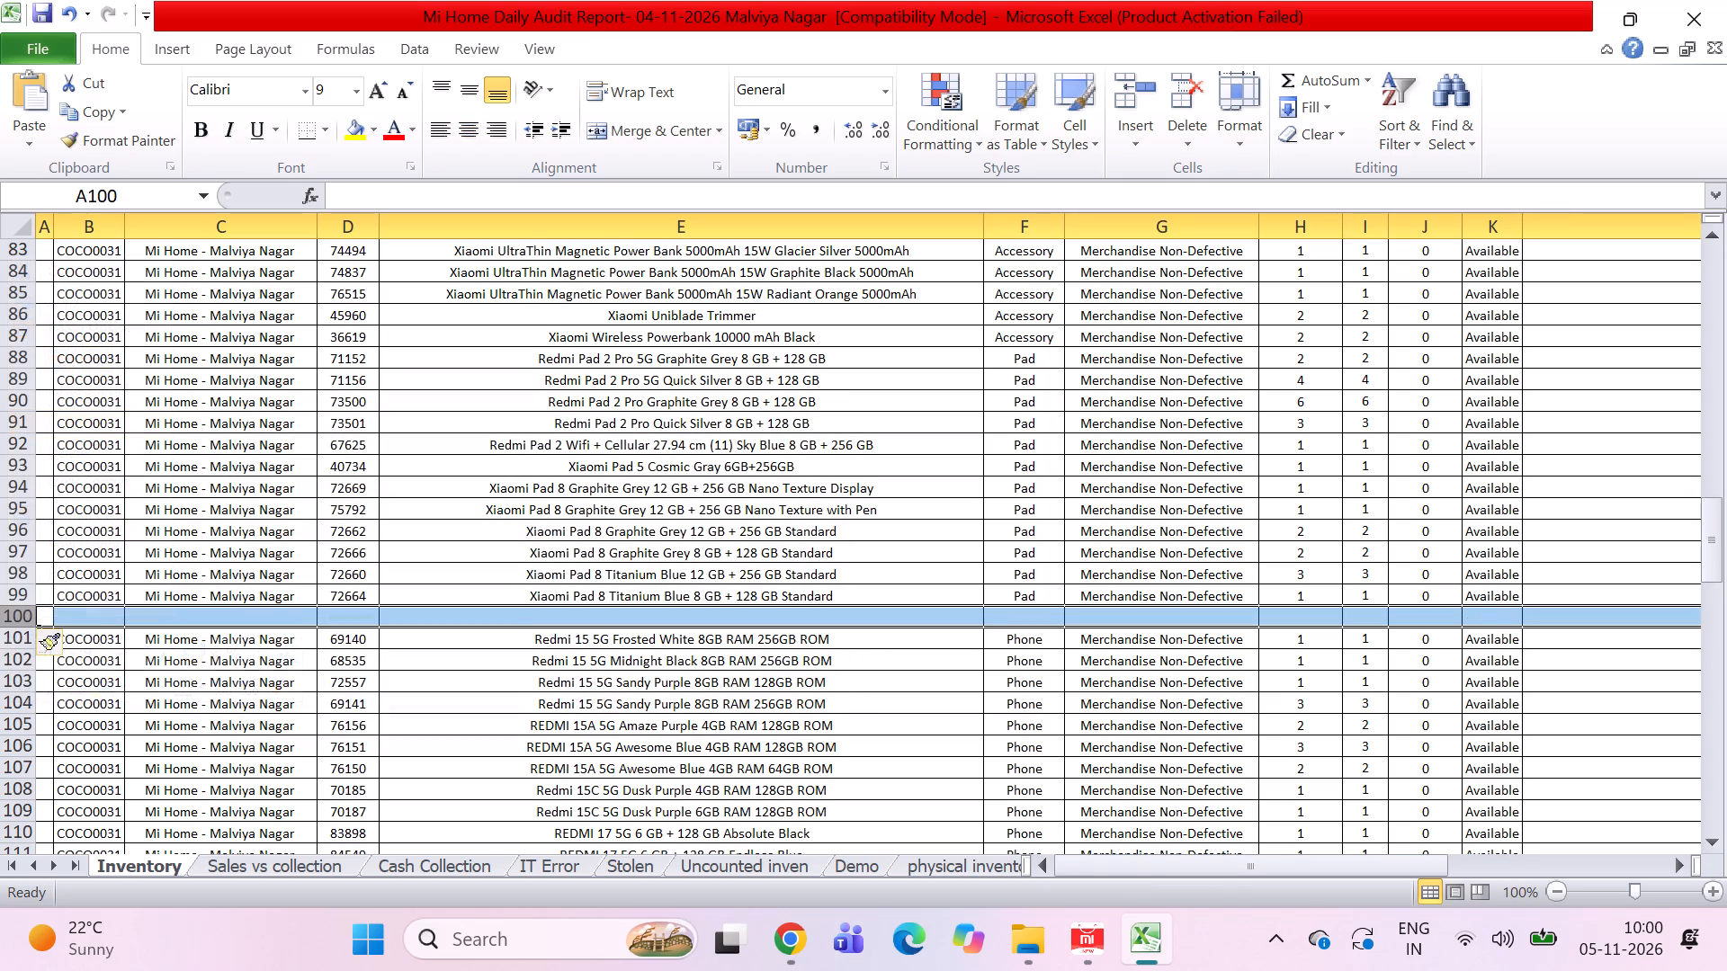
{"action": "right_click", "coordinate": [8, 615]}
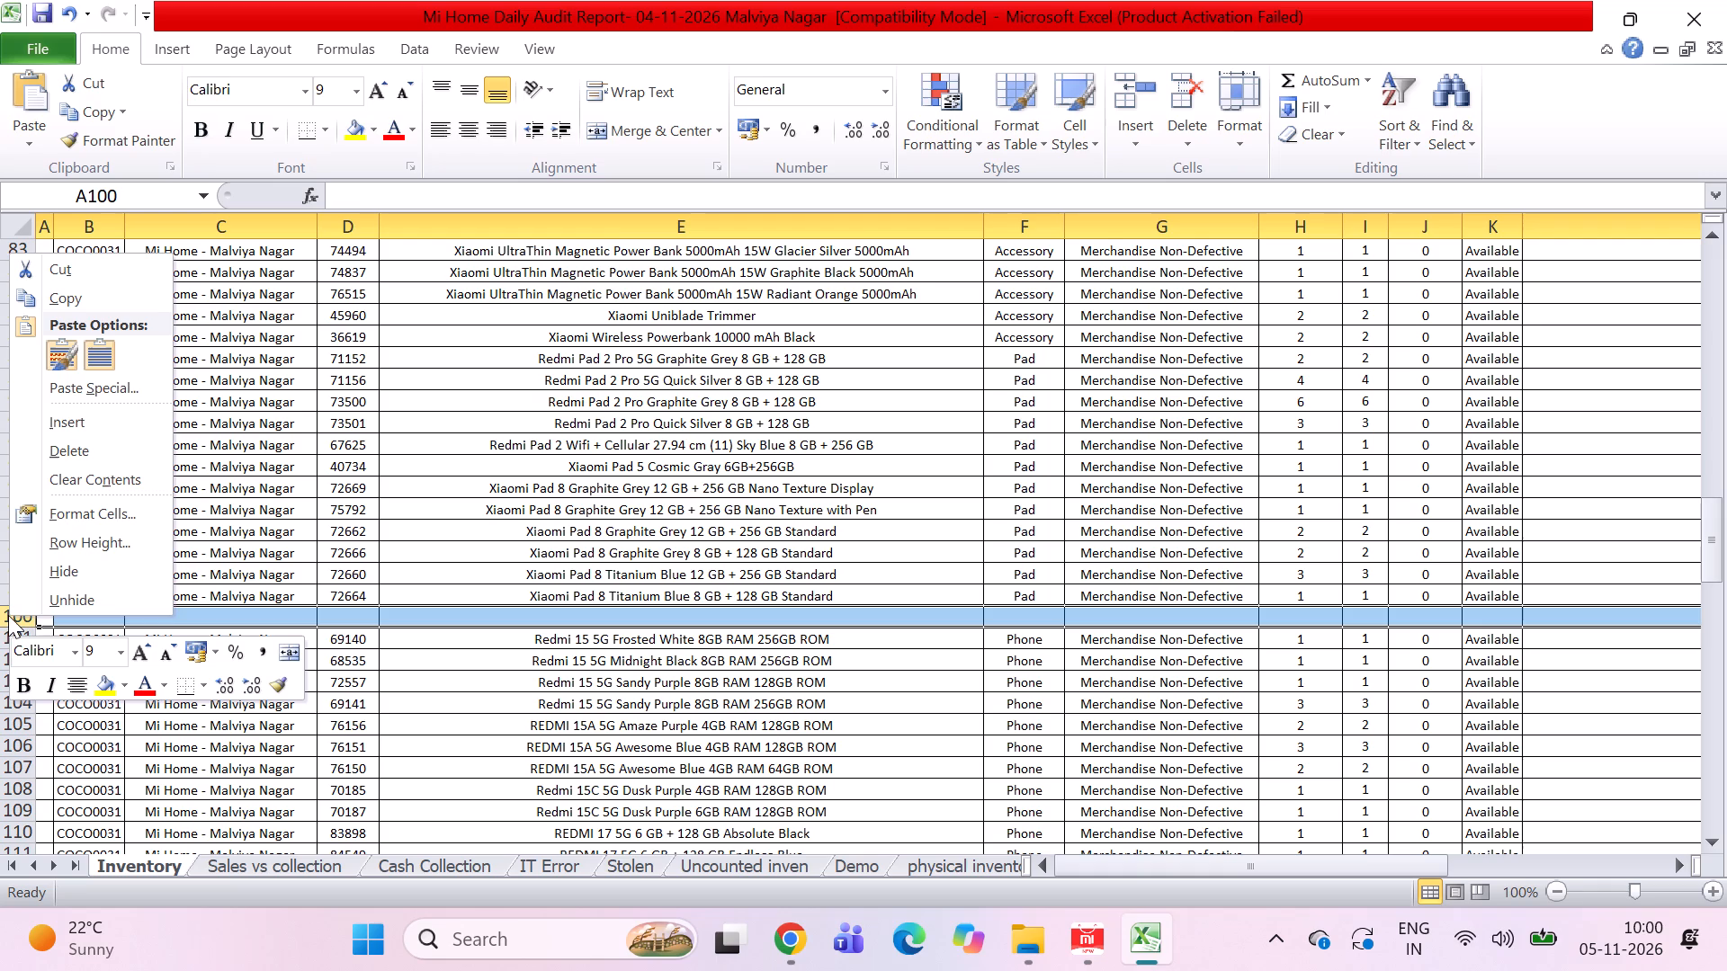
{"action": "left_click", "coordinate": [44, 426]}
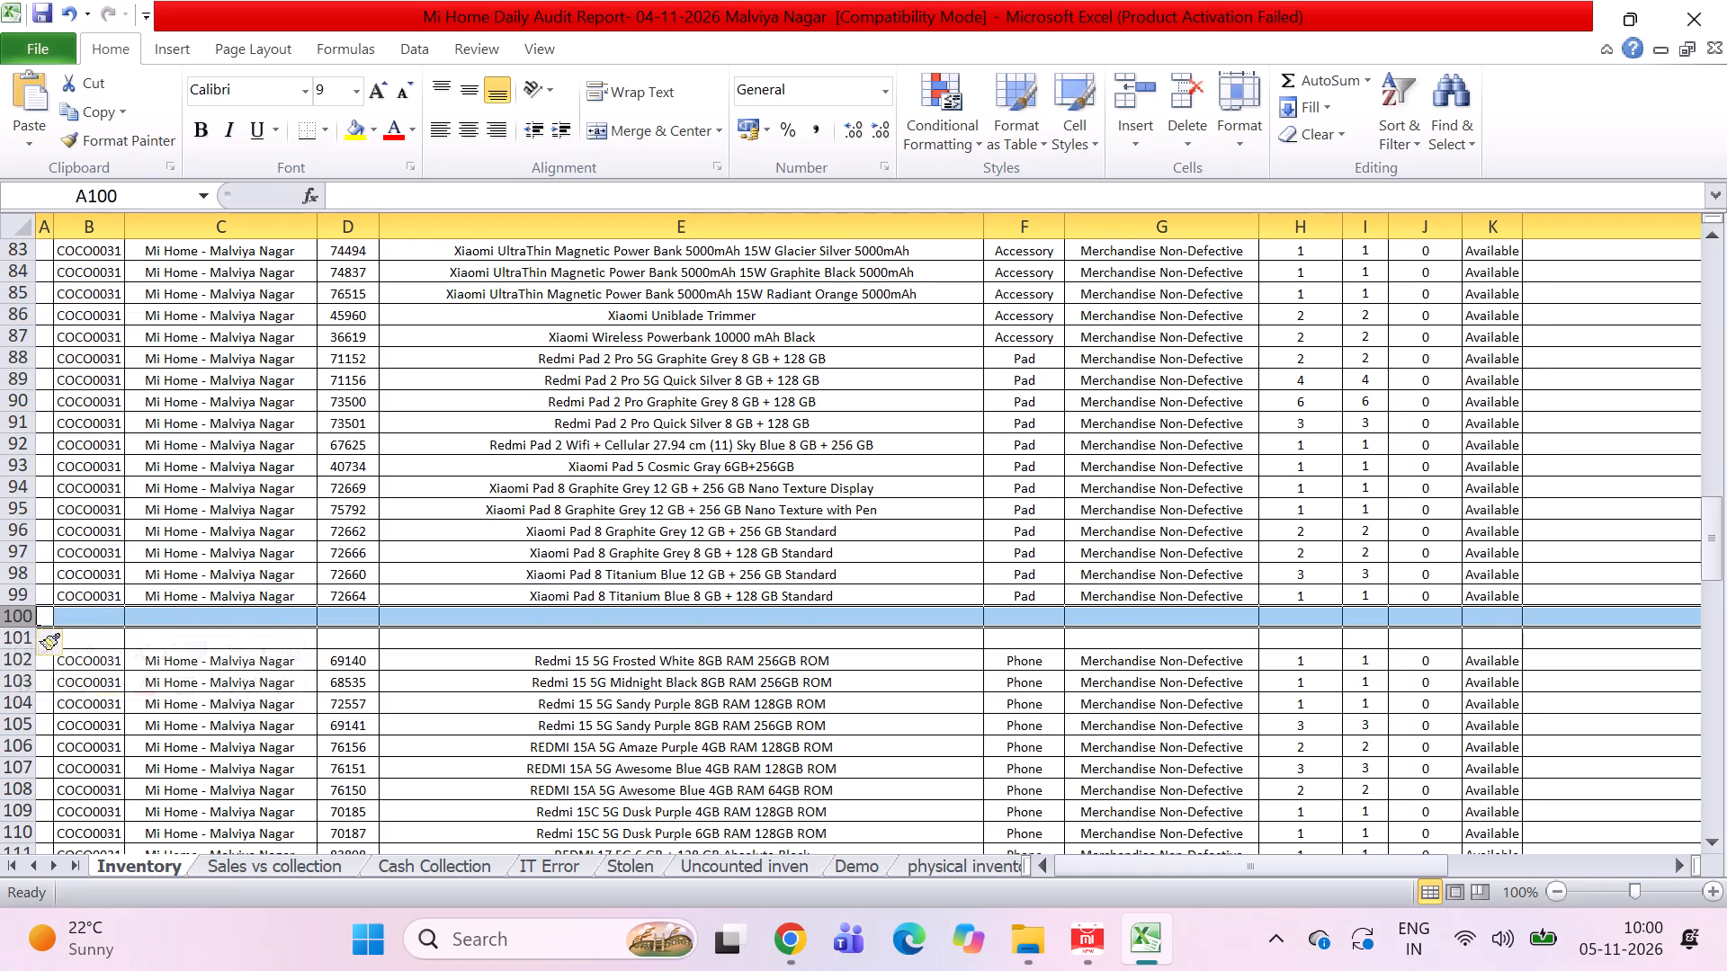
Enter product ID 76155 and the name REDMI 15A 5G Ace Black 4GB RAM 64GB ROM from the stock page in row 100.
{"action": "left_click", "coordinate": [340, 620]}
{"action": "key", "text": "ctrl+v"}
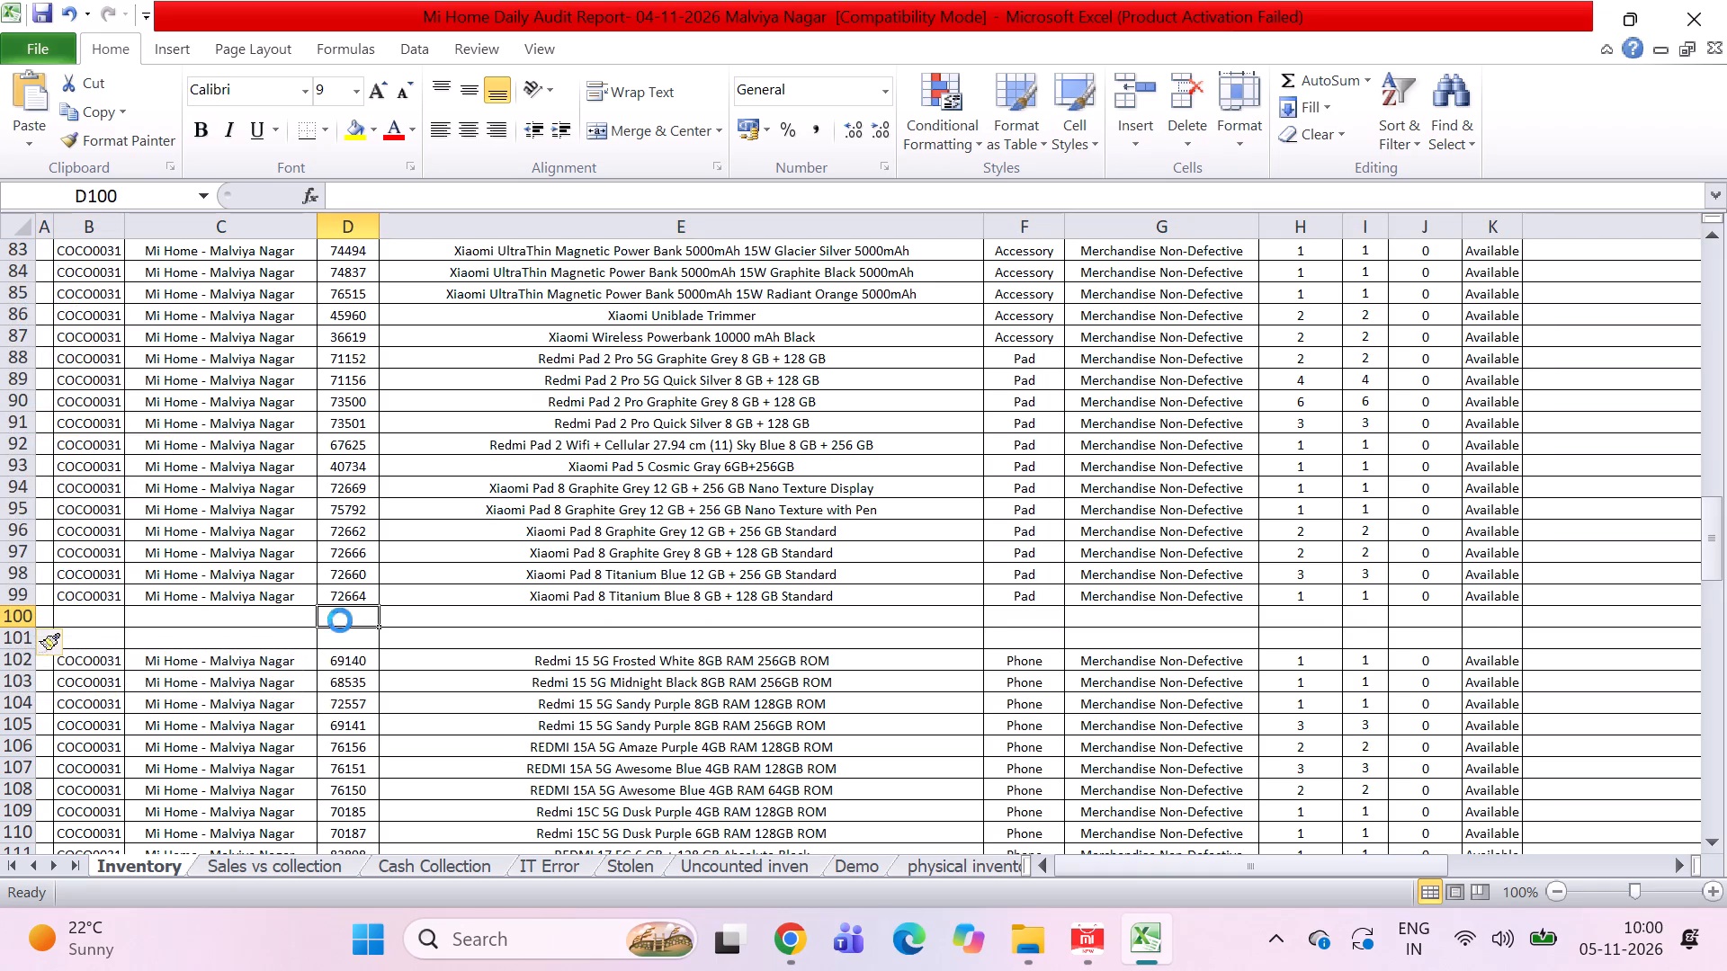
{"action": "key", "text": "alt+Tab"}
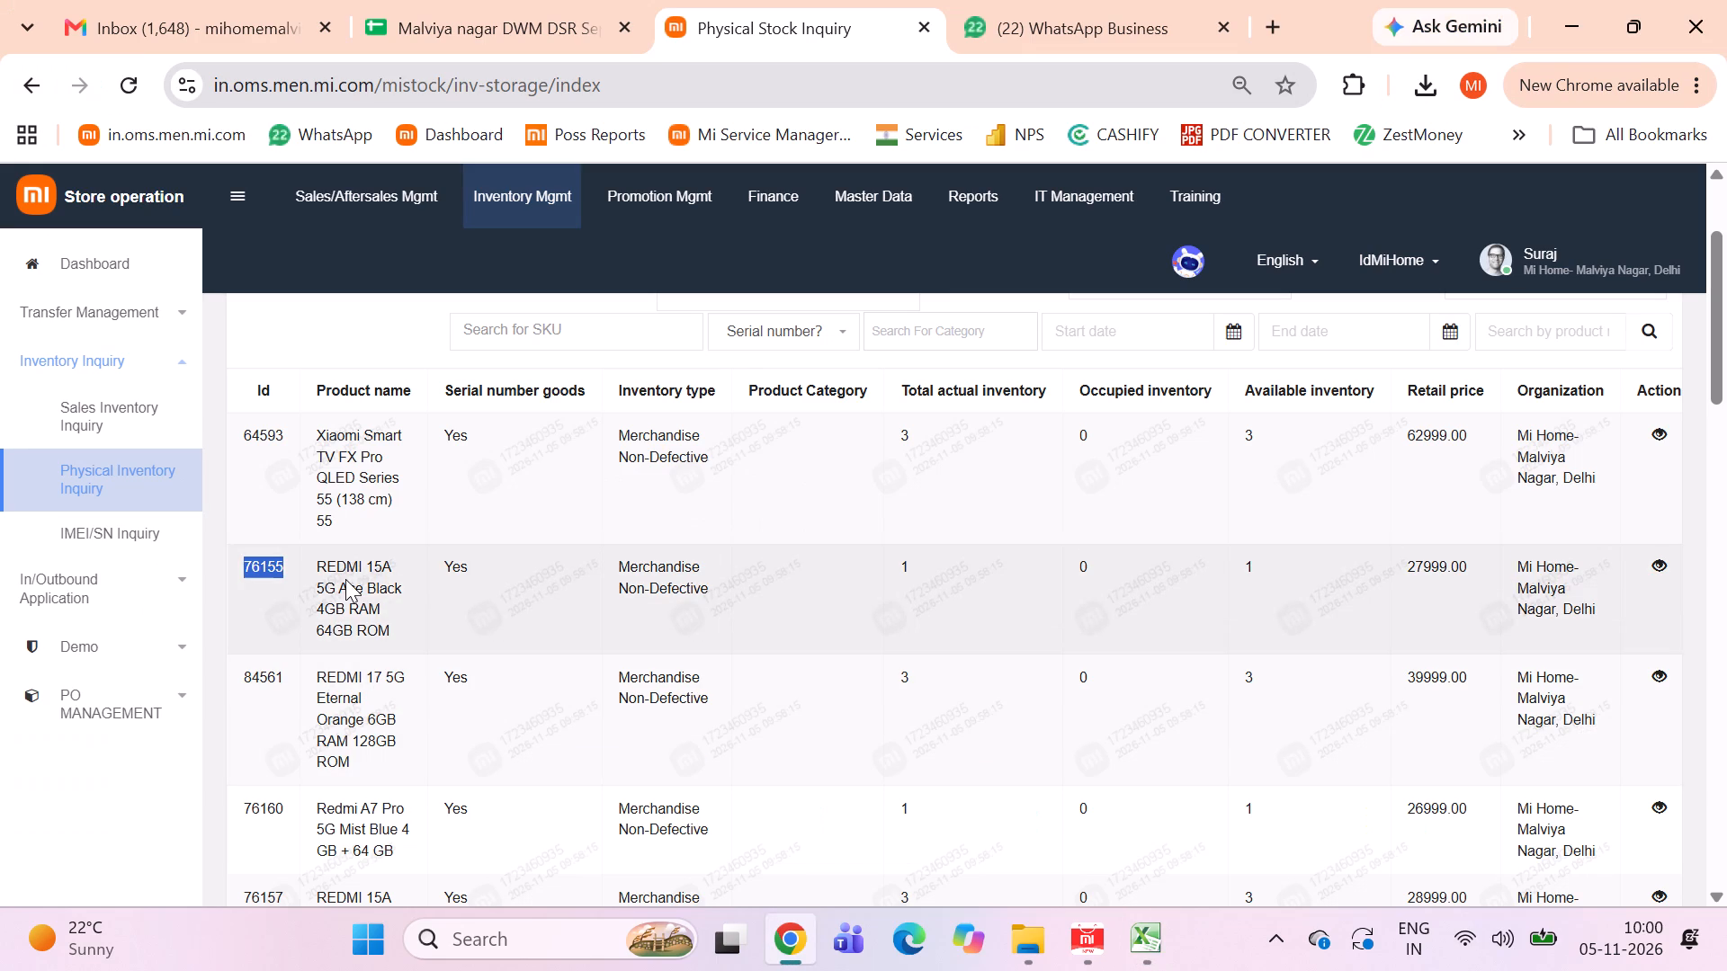
{"action": "triple_click", "coordinate": [345, 579]}
{"action": "key", "text": "ctrl+c"}
{"action": "key", "text": "alt+Tab"}
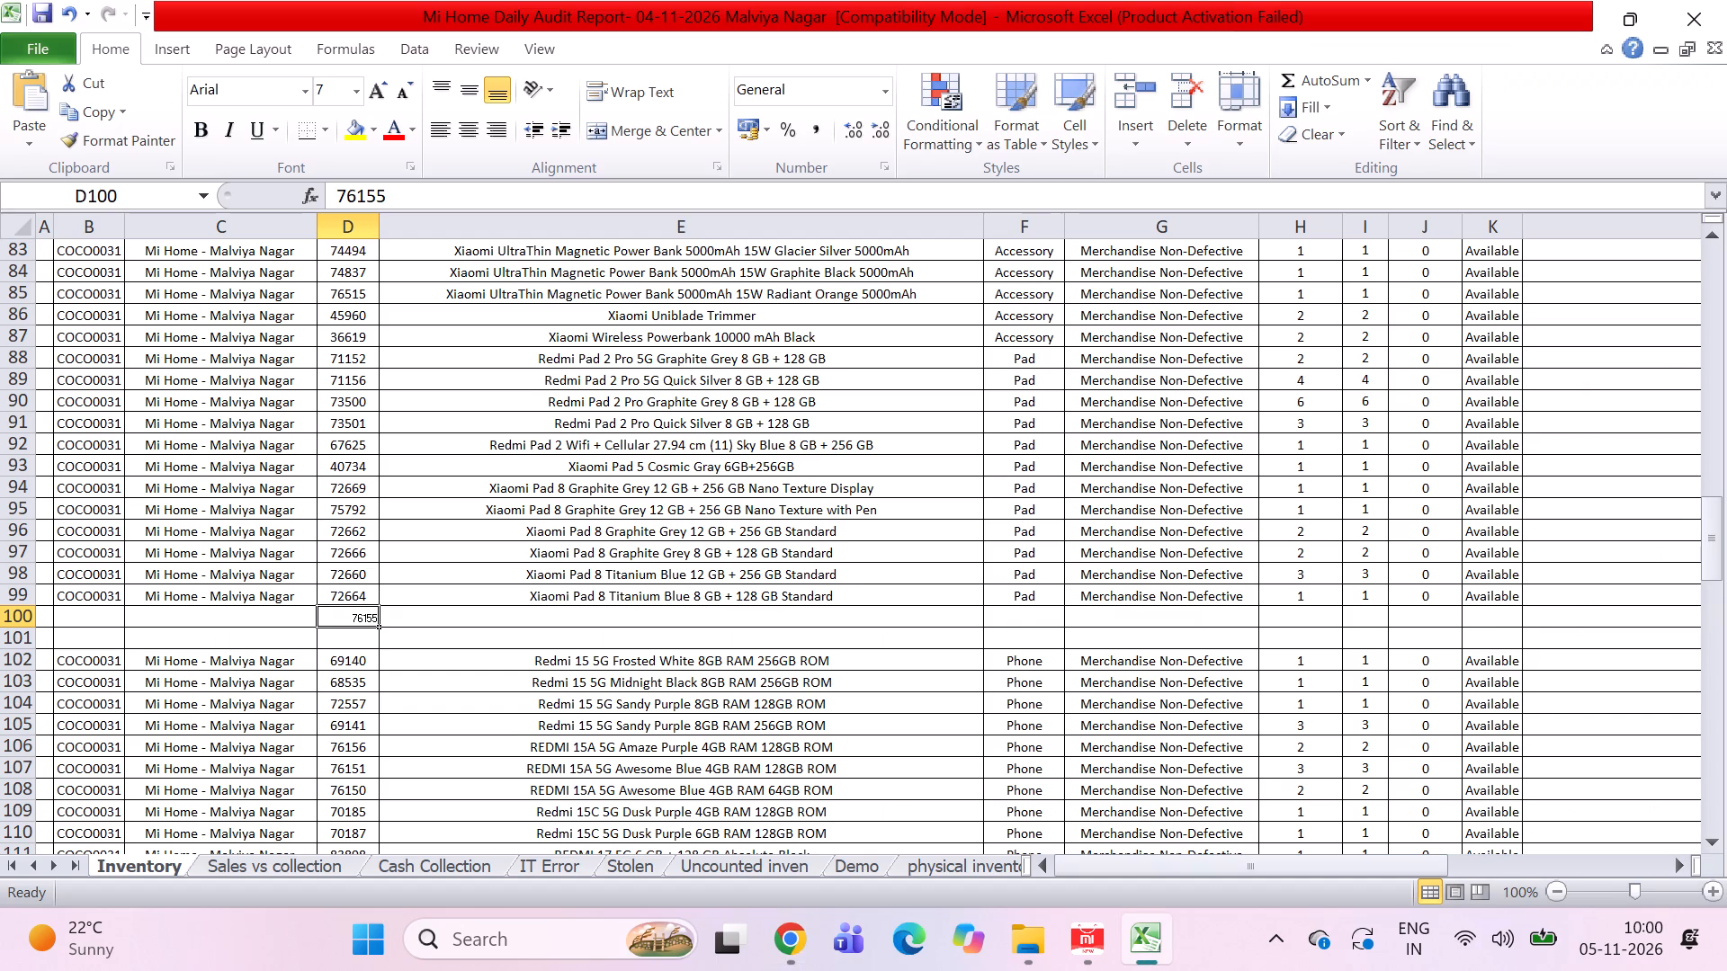
{"action": "key", "text": "Right"}
{"action": "key", "text": "ctrl+v"}
Give row 100 the category Phone copied from row 102 and the inventory type Merchandise Non-Defective filled from row 99.
{"action": "key", "text": "Right"}
{"action": "key", "text": "Right"}
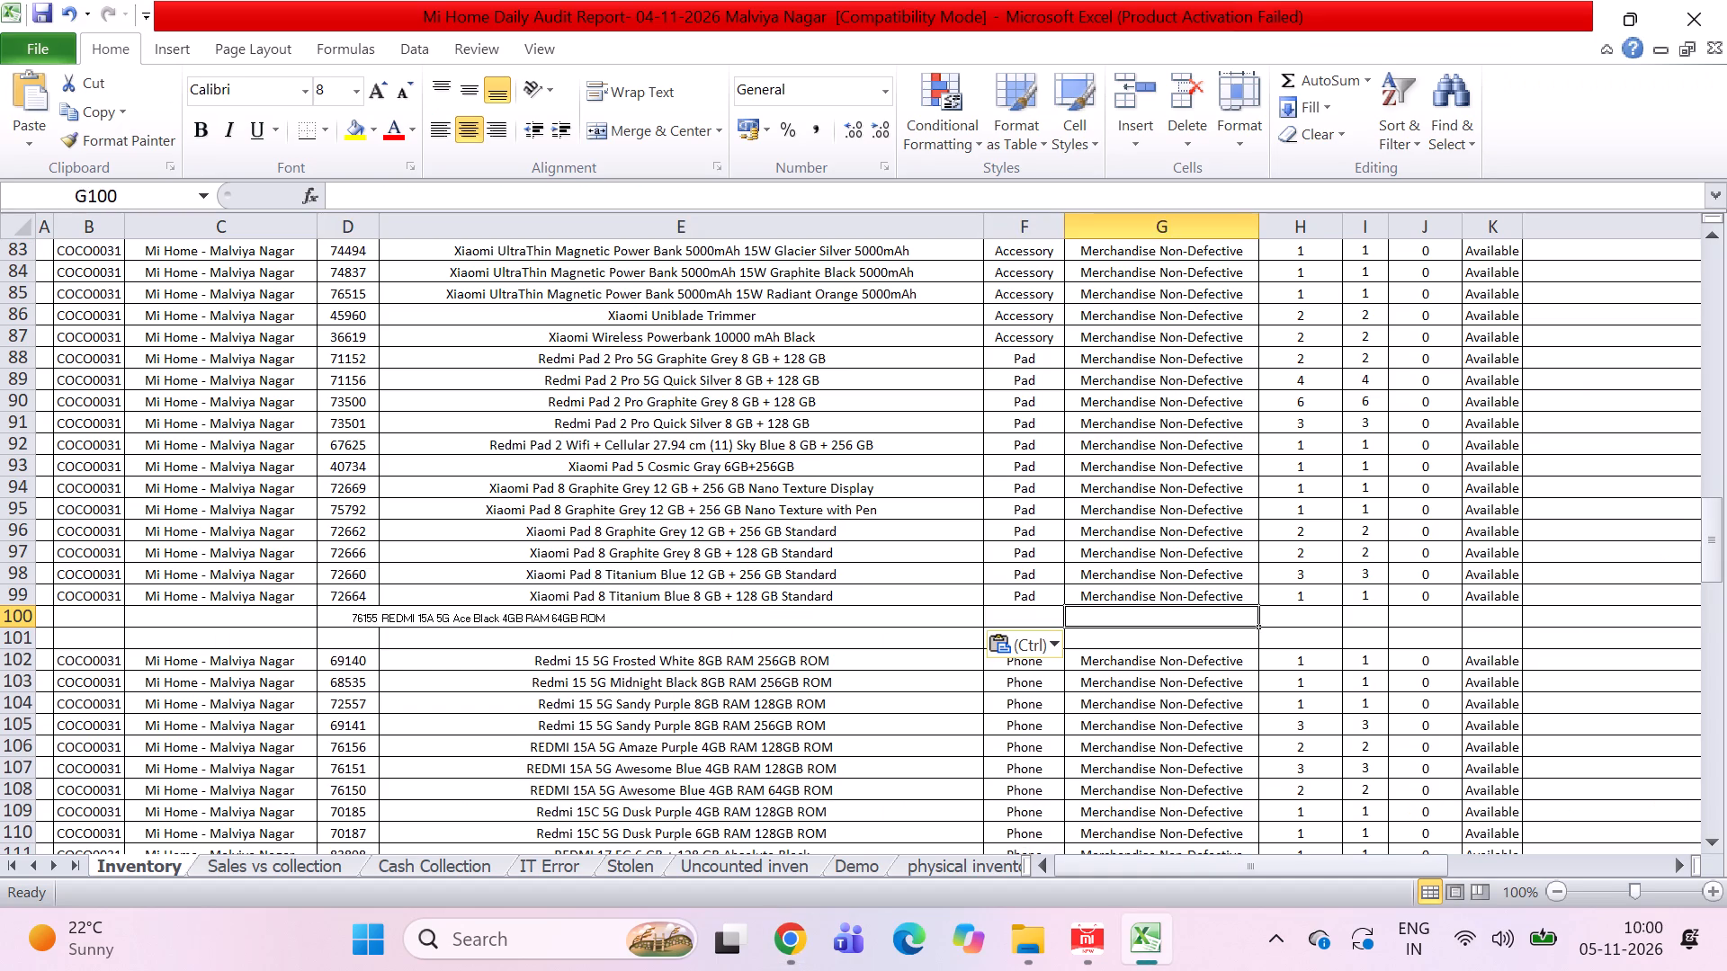
{"action": "key", "text": "Left"}
{"action": "key", "text": "Down"}
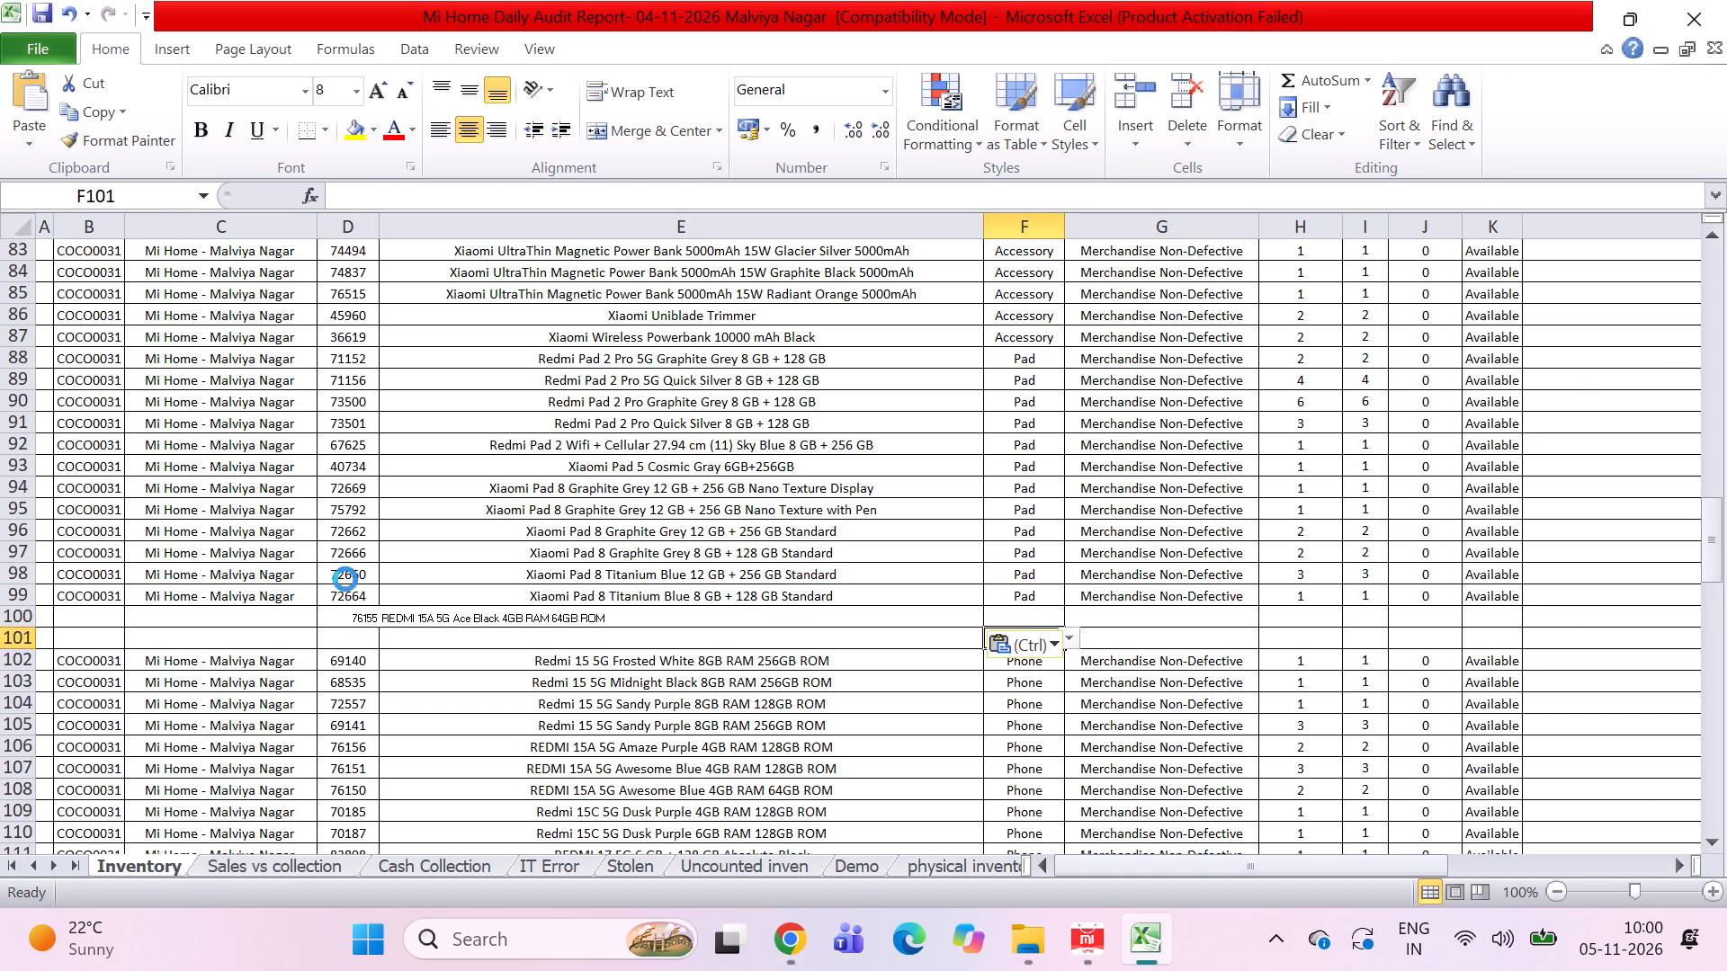
{"action": "key", "text": "ctrl+c"}
{"action": "key", "text": "Up"}
{"action": "key", "text": "Down"}
{"action": "key", "text": "Down"}
{"action": "key", "text": "Down"}
{"action": "key", "text": "Up"}
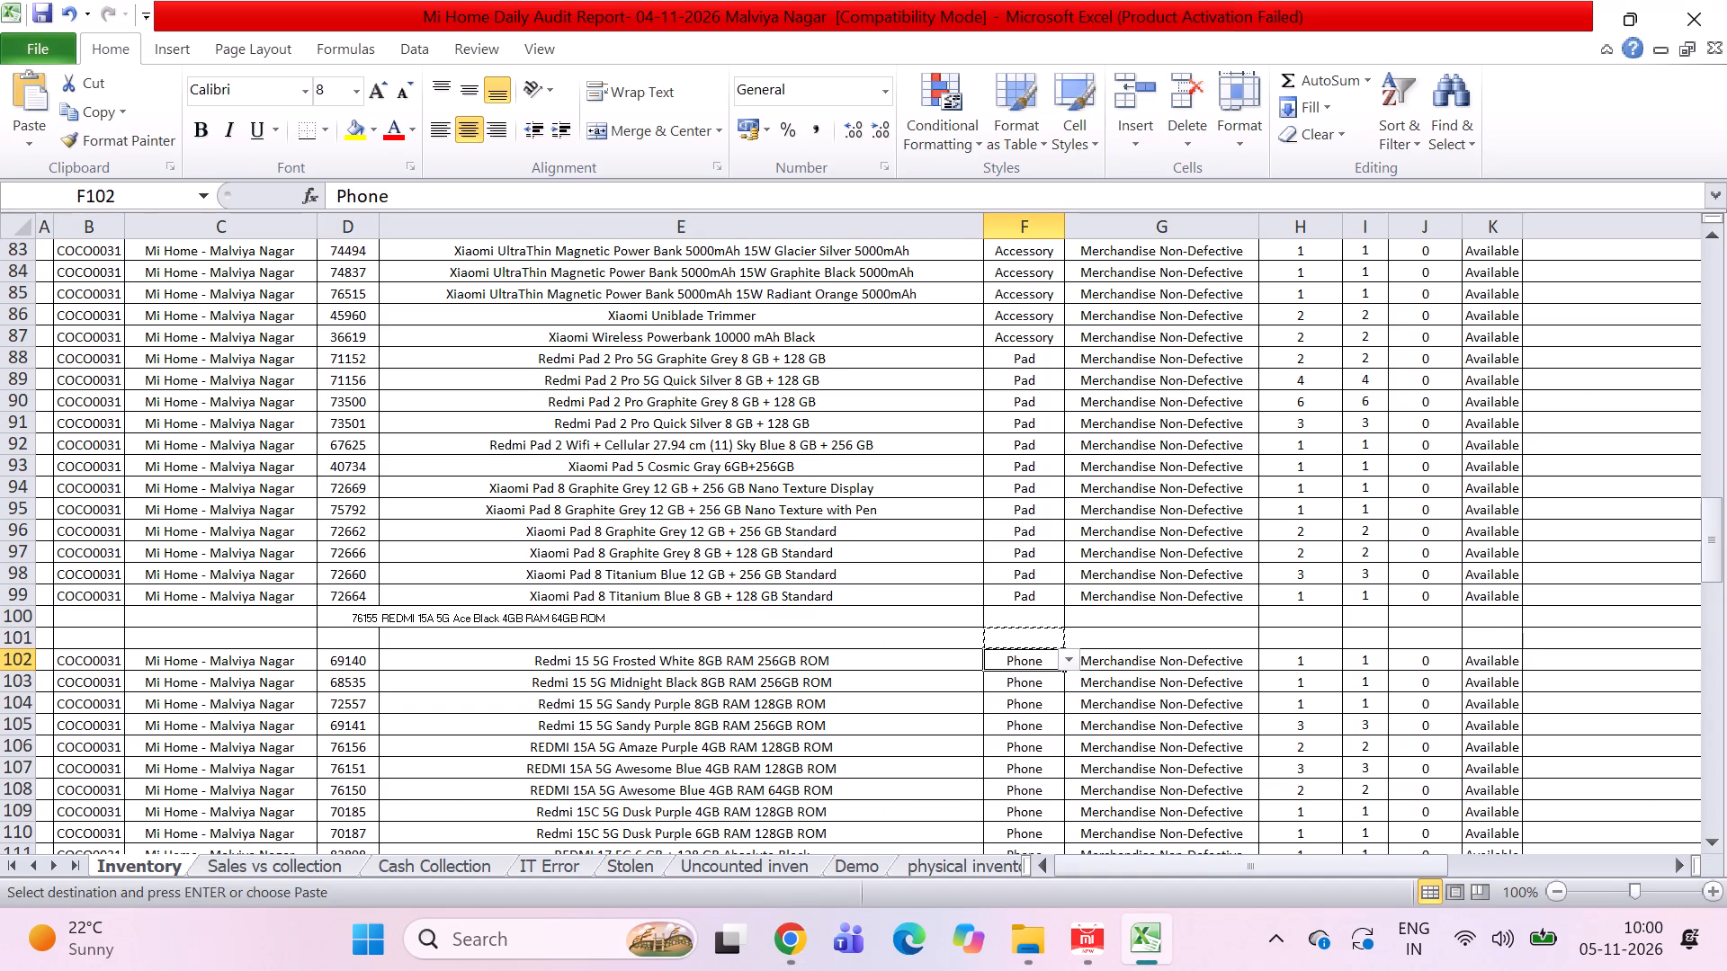
{"action": "key", "text": "ctrl+c"}
{"action": "key", "text": "Up"}
{"action": "key", "text": "Up"}
{"action": "key", "text": "ctrl+v"}
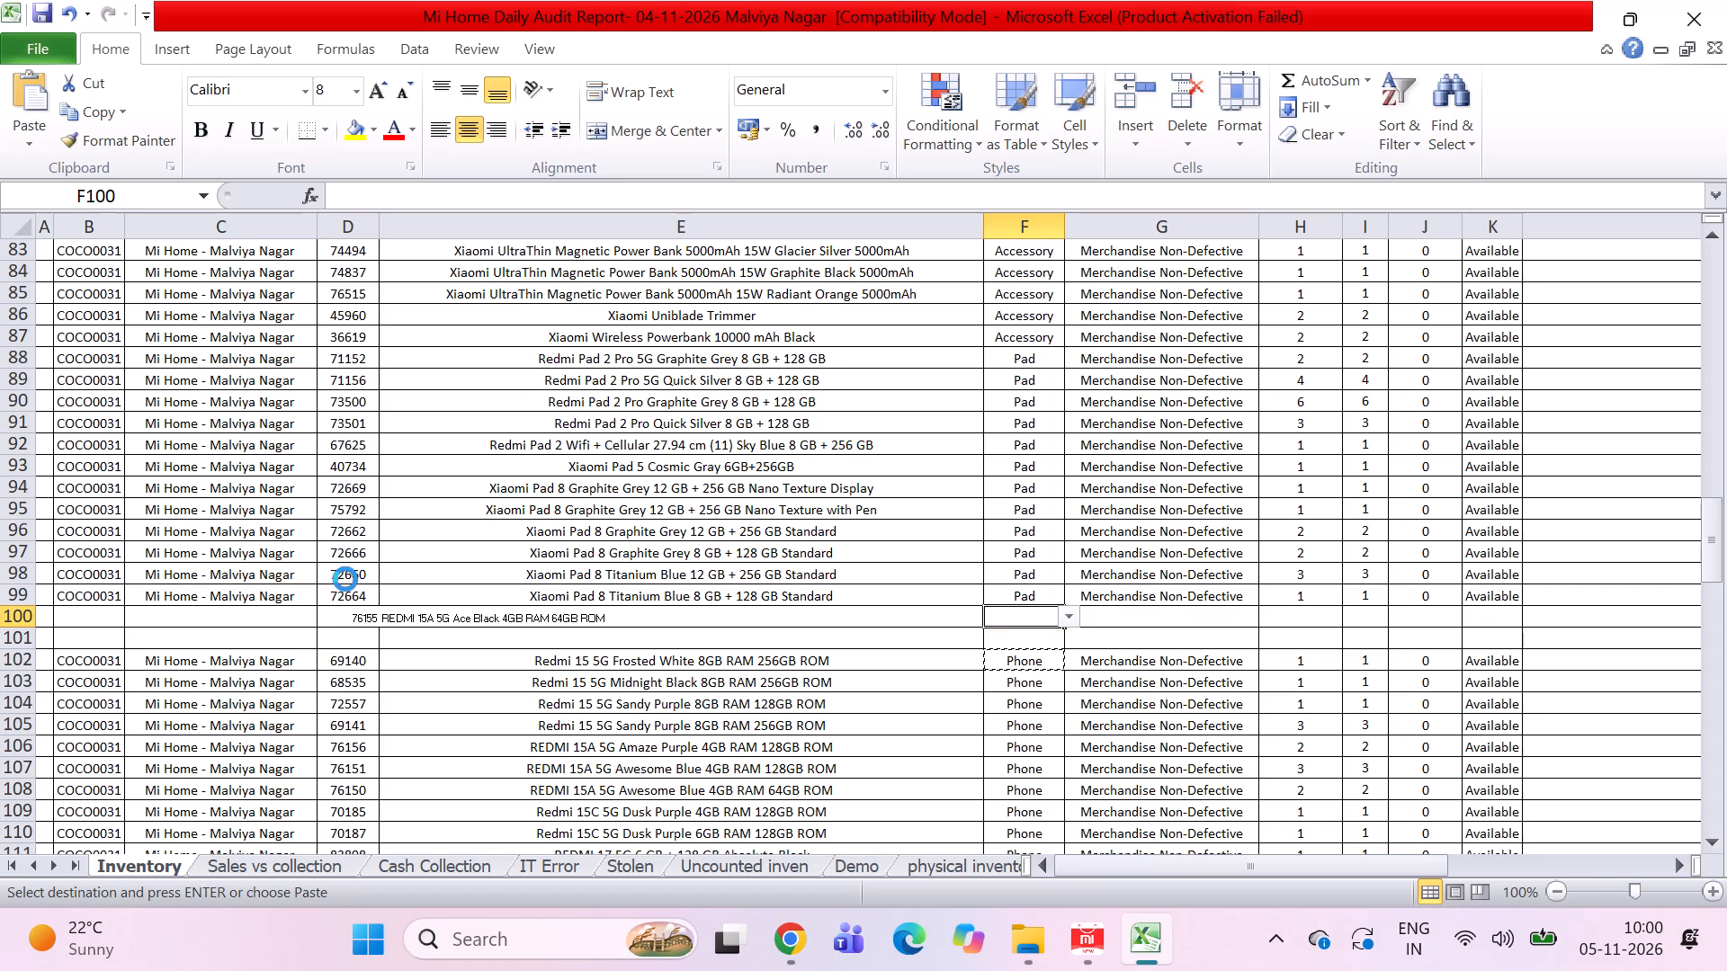
{"action": "key", "text": "Right"}
{"action": "key", "text": "ctrl+d"}
Fill the quantity columns H to J from row 99 down through the new rows 100 and 101.
{"action": "key", "text": "Right"}
{"action": "key", "text": "Right"}
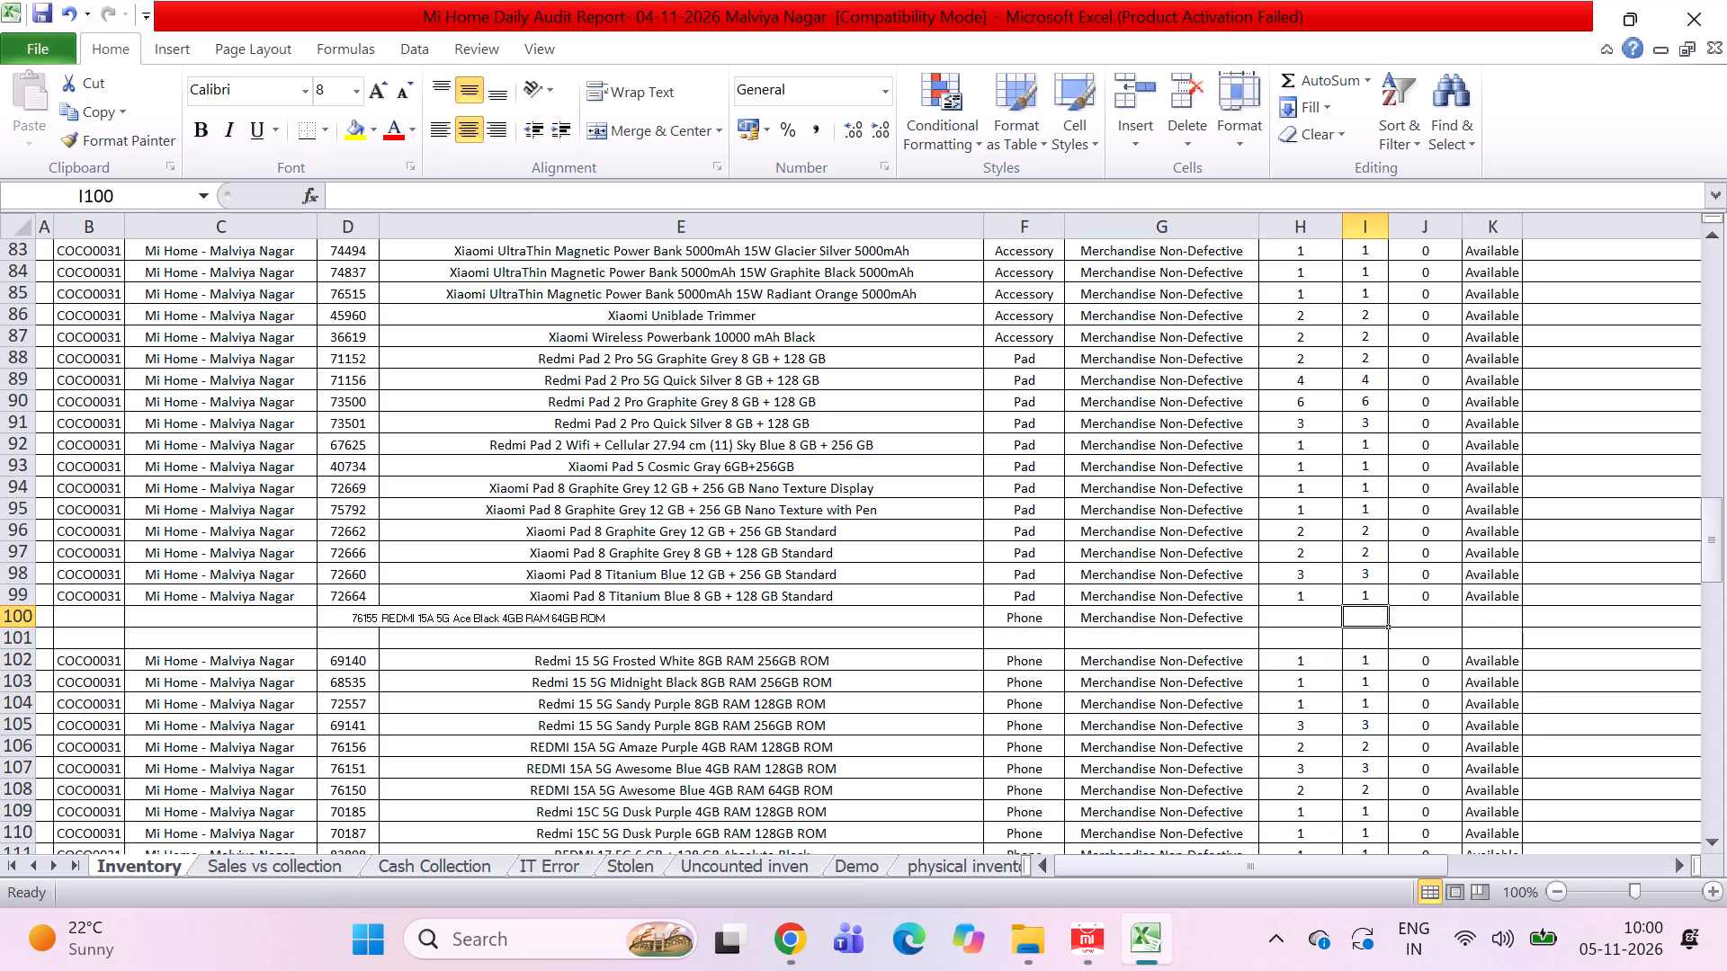
{"action": "key", "text": "Left"}
{"action": "key", "text": "Left"}
{"action": "key", "text": "Right"}
{"action": "key", "text": "Right"}
{"action": "key", "text": "Up"}
{"action": "key", "text": "Left"}
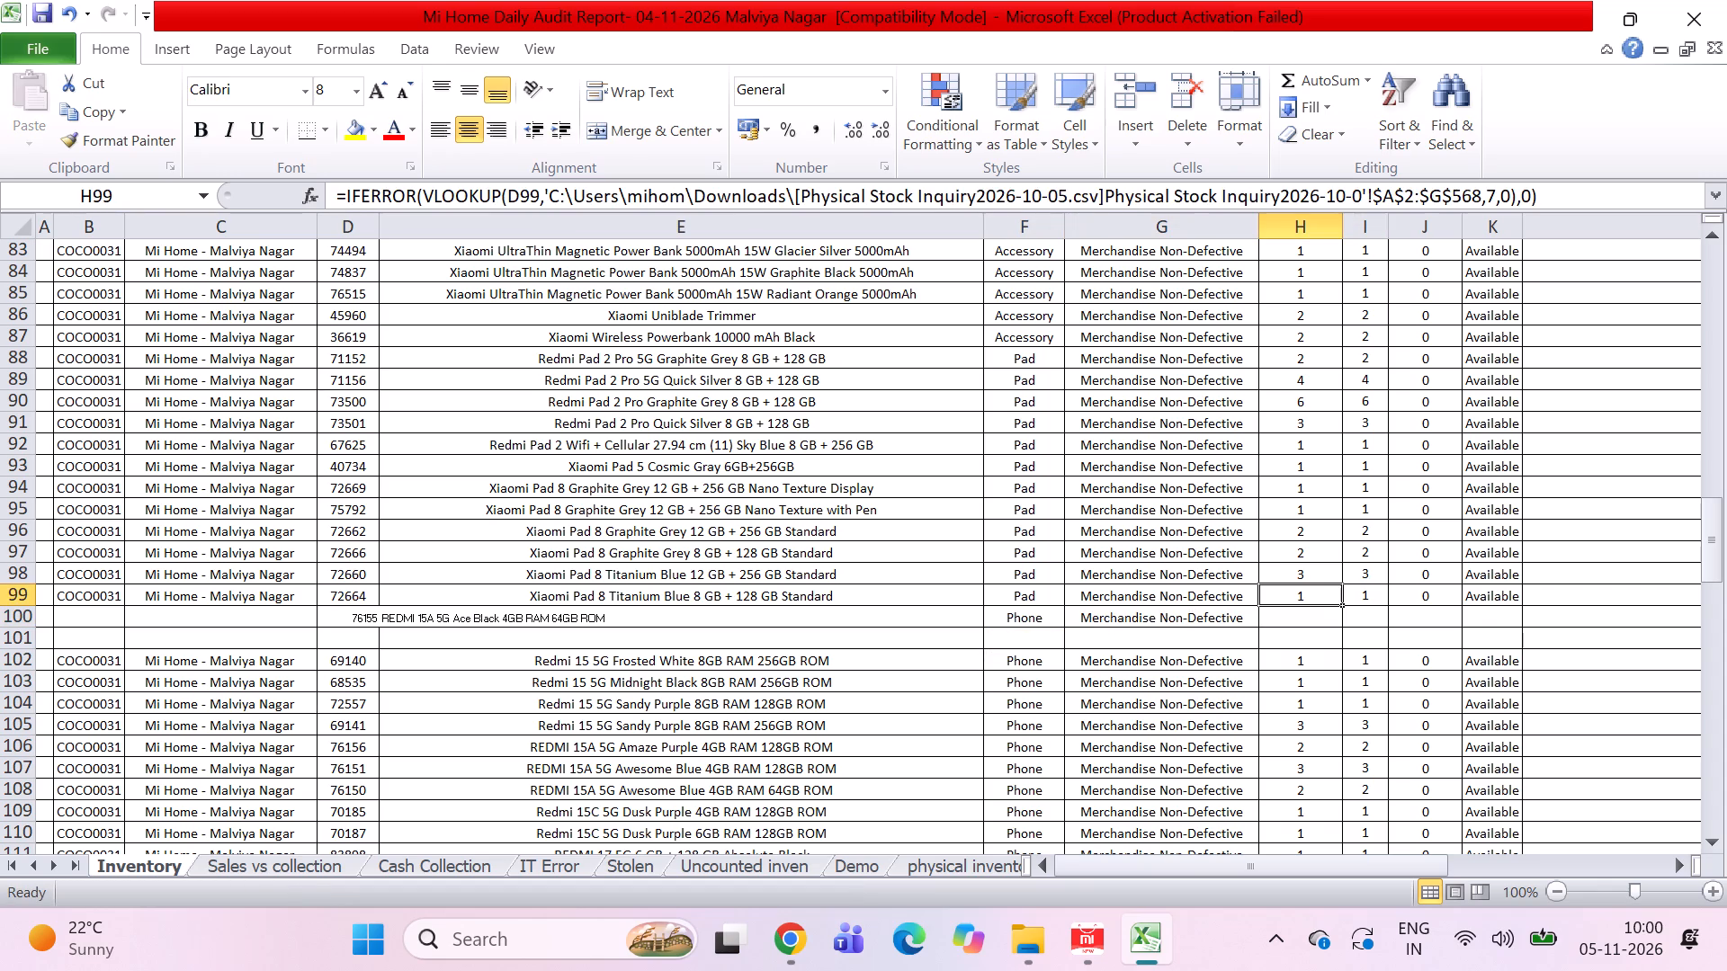
{"action": "key", "text": "shift+Right"}
{"action": "key", "text": "shift+Right"}
{"action": "key", "text": "shift+Down"}
{"action": "key", "text": "shift+Down"}
{"action": "key", "text": "ctrl+d"}
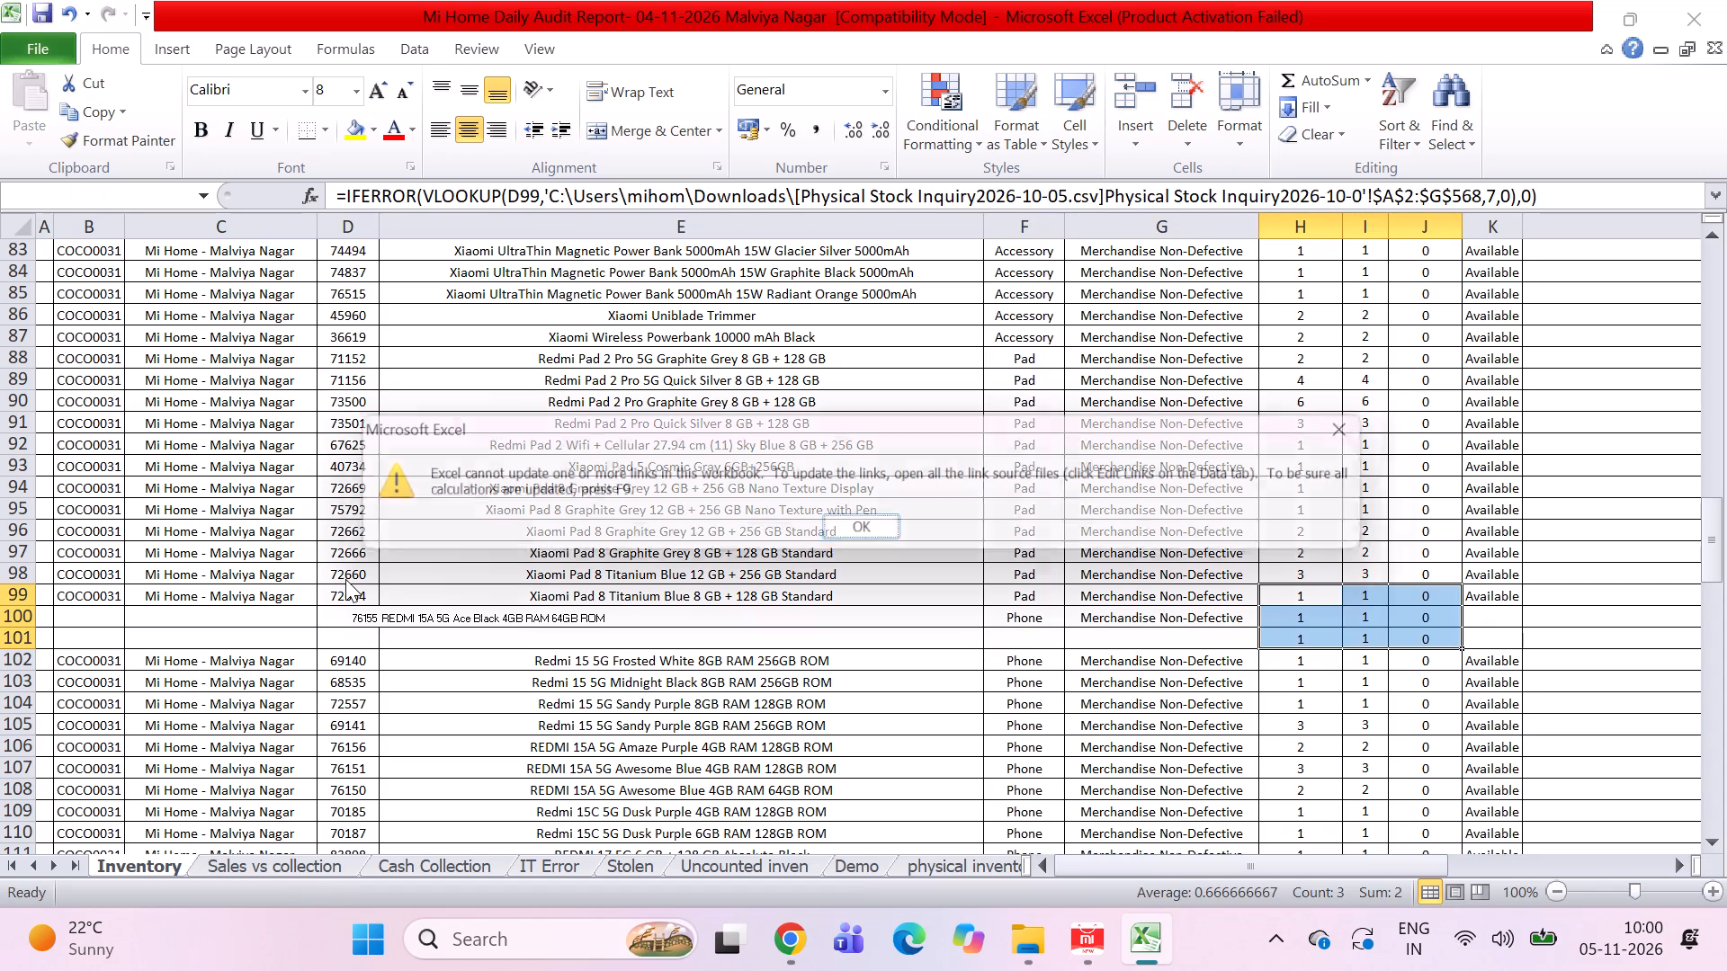
{"action": "key", "text": "Escape"}
Fill the status Available in column K from row 99 down through rows 100 and 101.
{"action": "key", "text": "Right"}
{"action": "key", "text": "Right"}
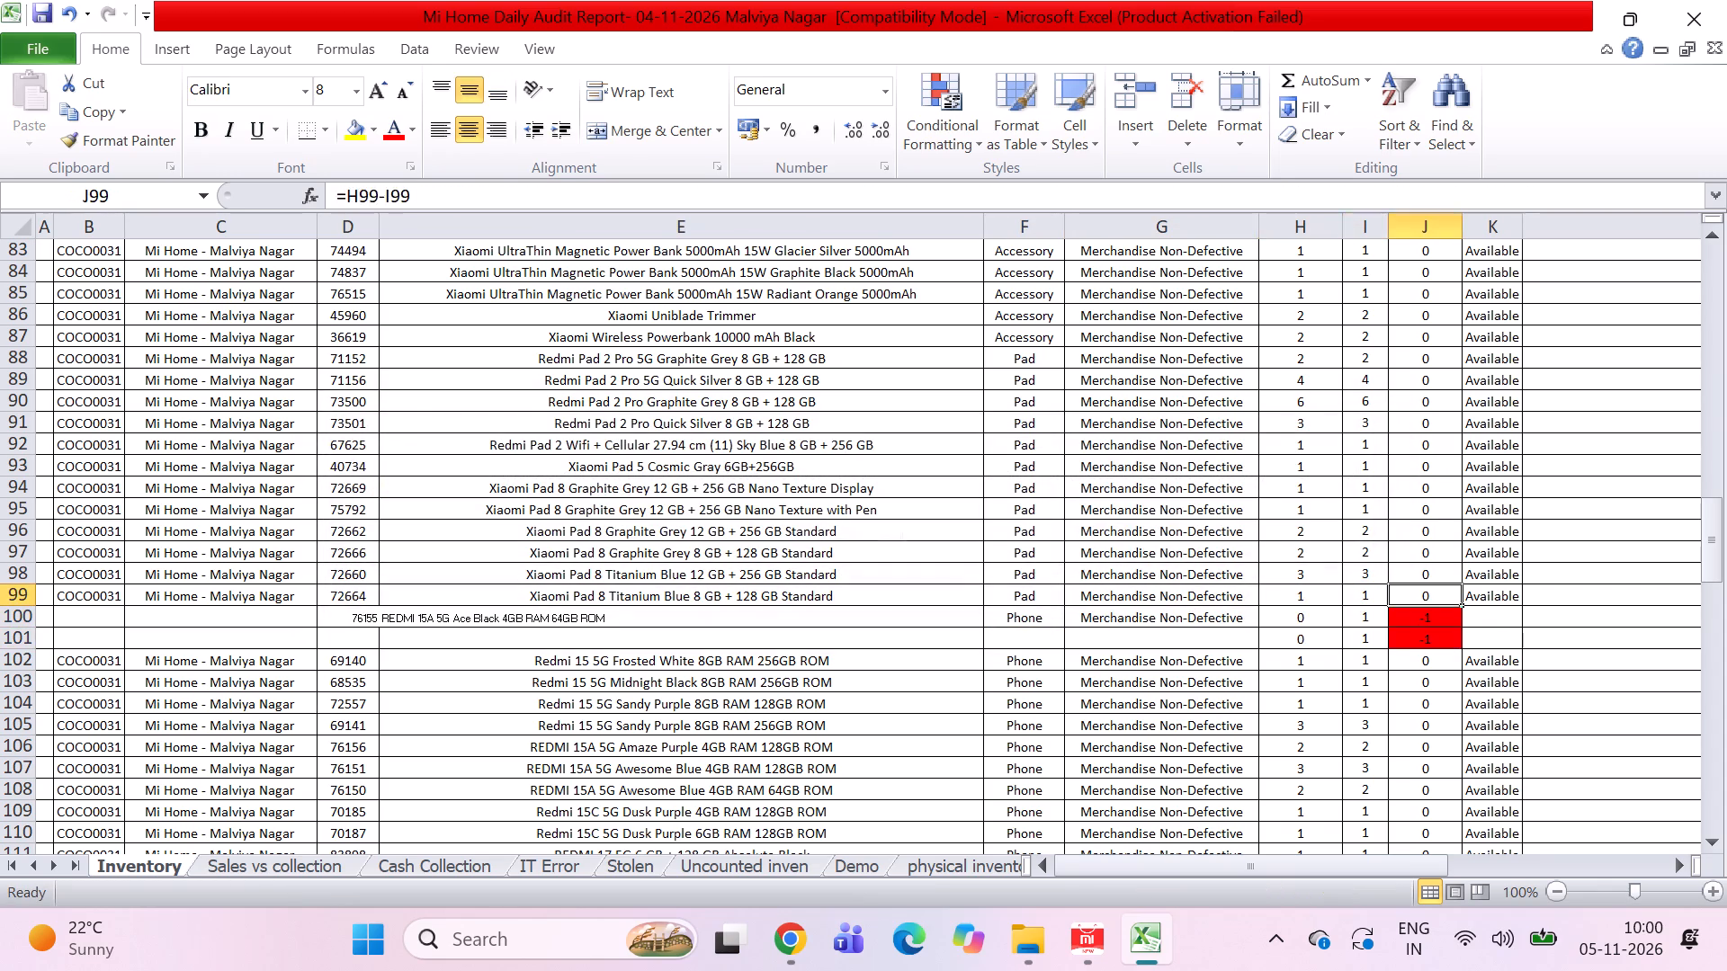
{"action": "key", "text": "Right"}
{"action": "key", "text": "Down"}
{"action": "key", "text": "Up"}
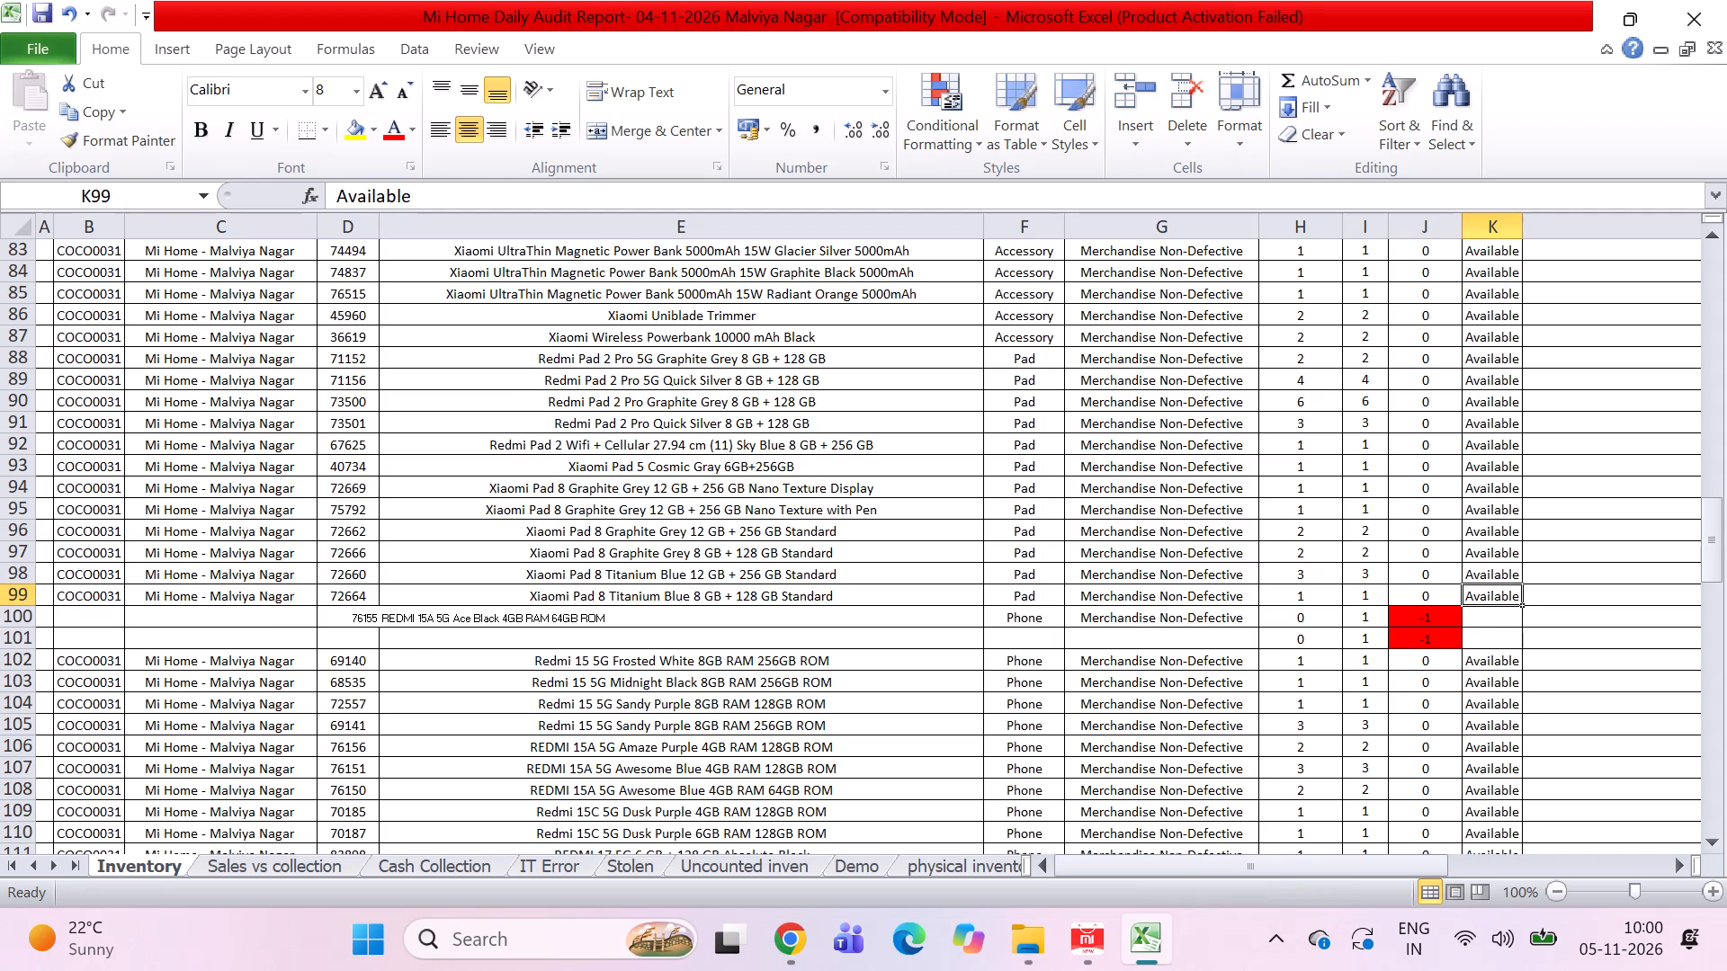
{"action": "key", "text": "shift+Down"}
{"action": "key", "text": "shift+Down"}
{"action": "key", "text": "ctrl+d"}
Copy product ID 84561 from the store system's physical stock page and search the Inventory sheet for it.
{"action": "key", "text": "Left"}
{"action": "key", "text": "Left"}
{"action": "key", "text": "Left"}
{"action": "key", "text": "Left"}
{"action": "key", "text": "Left"}
{"action": "key", "text": "Left"}
{"action": "key", "text": "Left"}
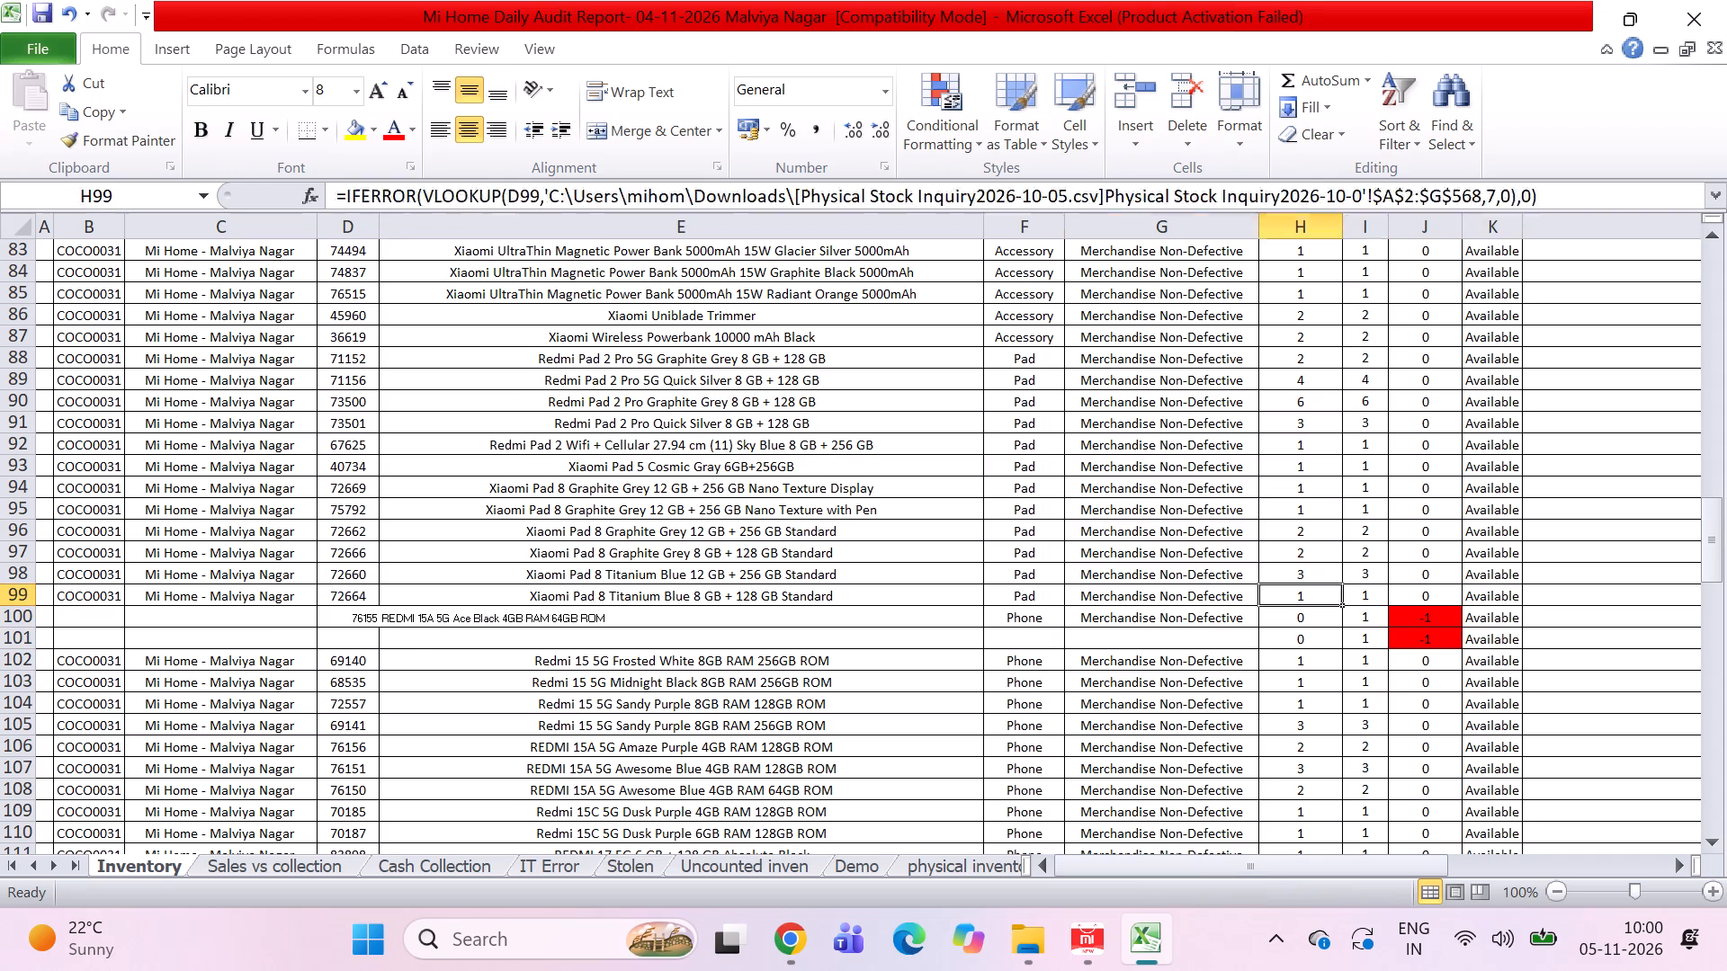
{"action": "key", "text": "Right"}
{"action": "key", "text": "Down"}
{"action": "key", "text": "Down"}
{"action": "key", "text": "alt+Tab"}
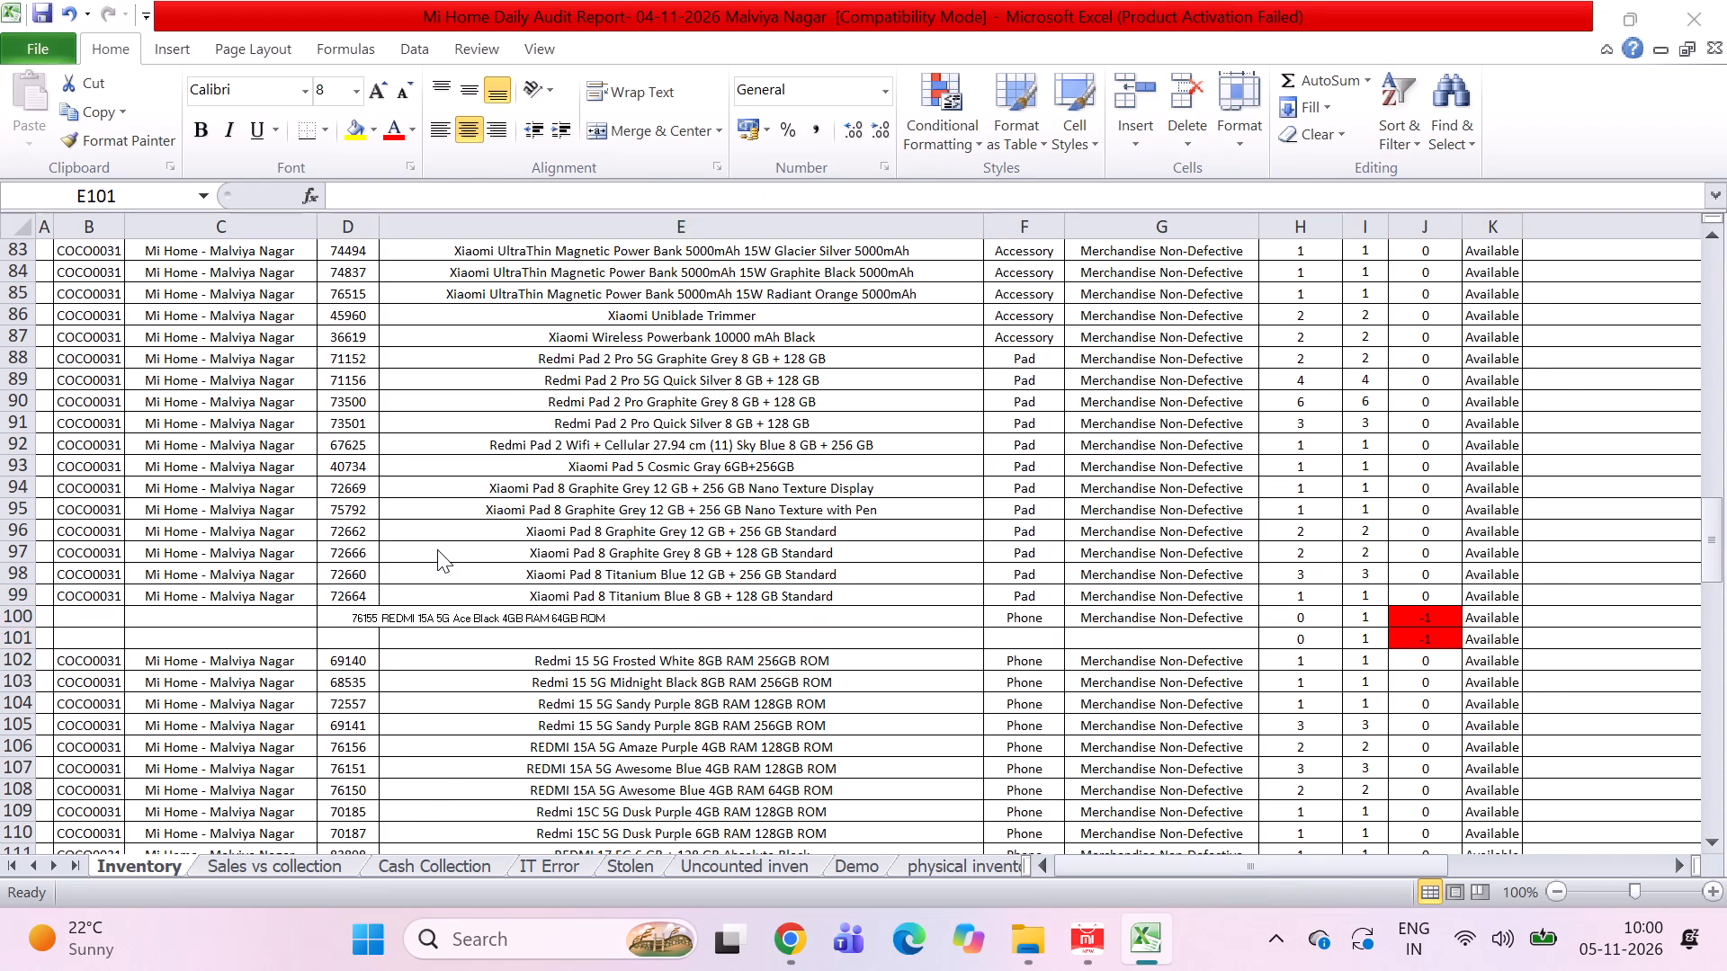
{"action": "double_click", "coordinate": [259, 682]}
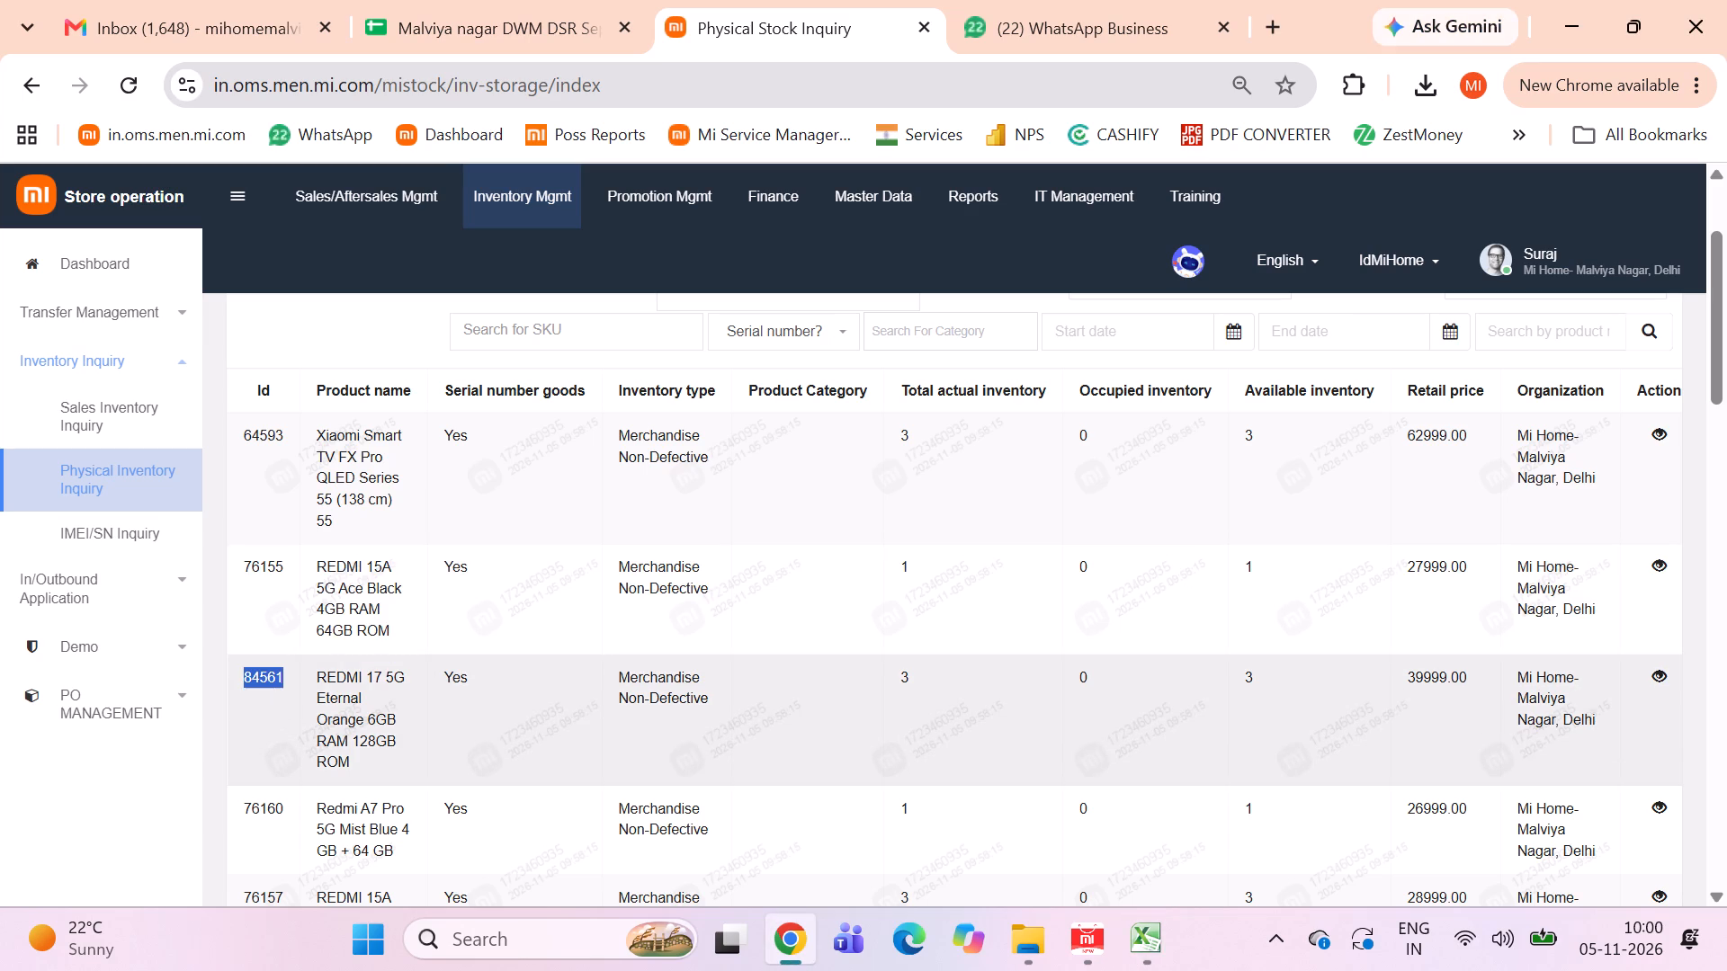
{"action": "key", "text": "ctrl+c"}
{"action": "key", "text": "alt+Tab"}
{"action": "left_click", "coordinate": [346, 594]}
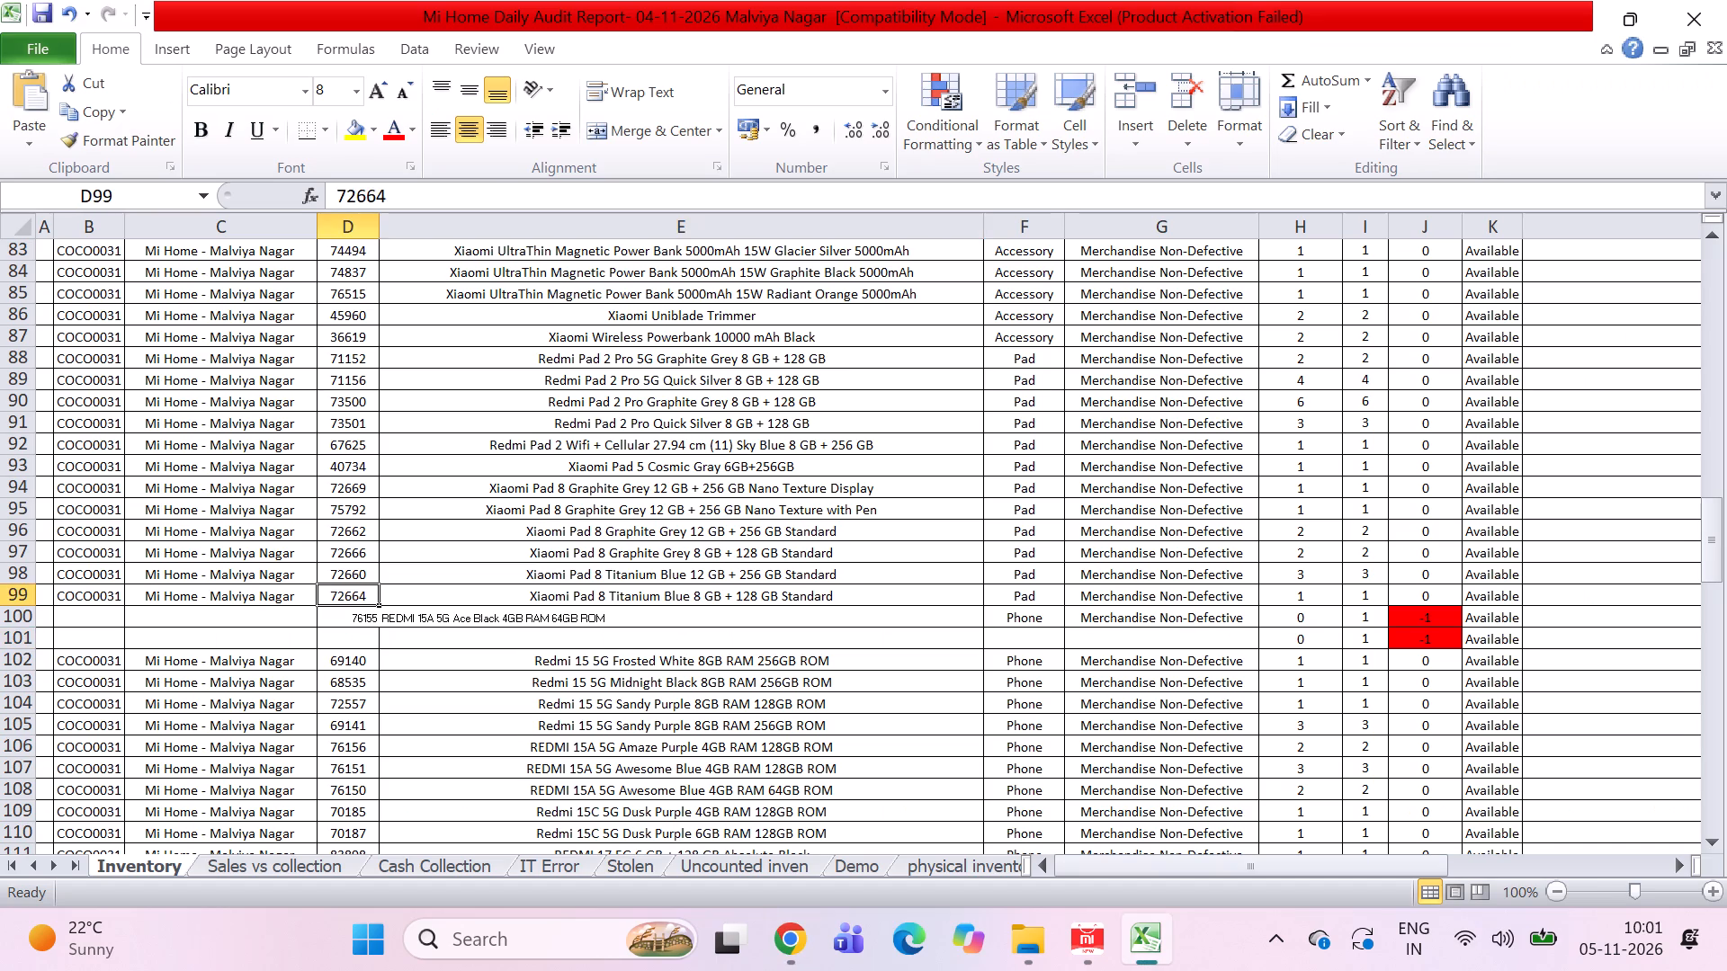
{"action": "key", "text": "ctrl+f"}
{"action": "key", "text": "ctrl+v"}
{"action": "key", "text": "Return"}
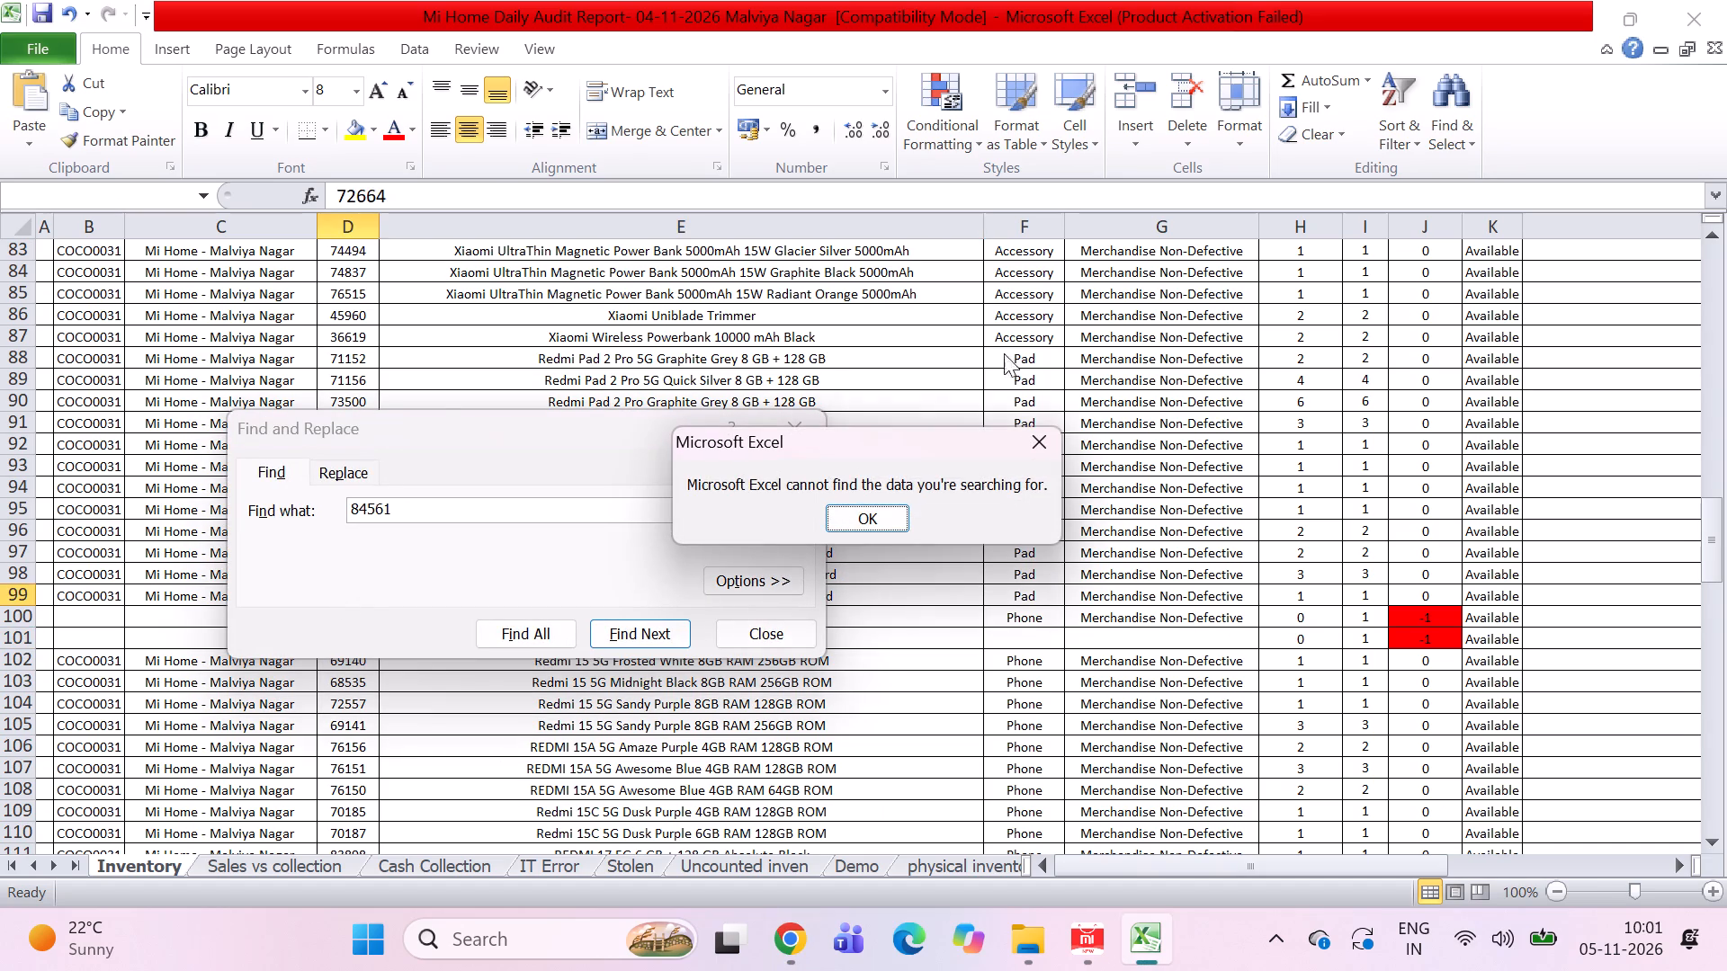
{"action": "key", "text": "Return"}
{"action": "left_click", "coordinate": [761, 639]}
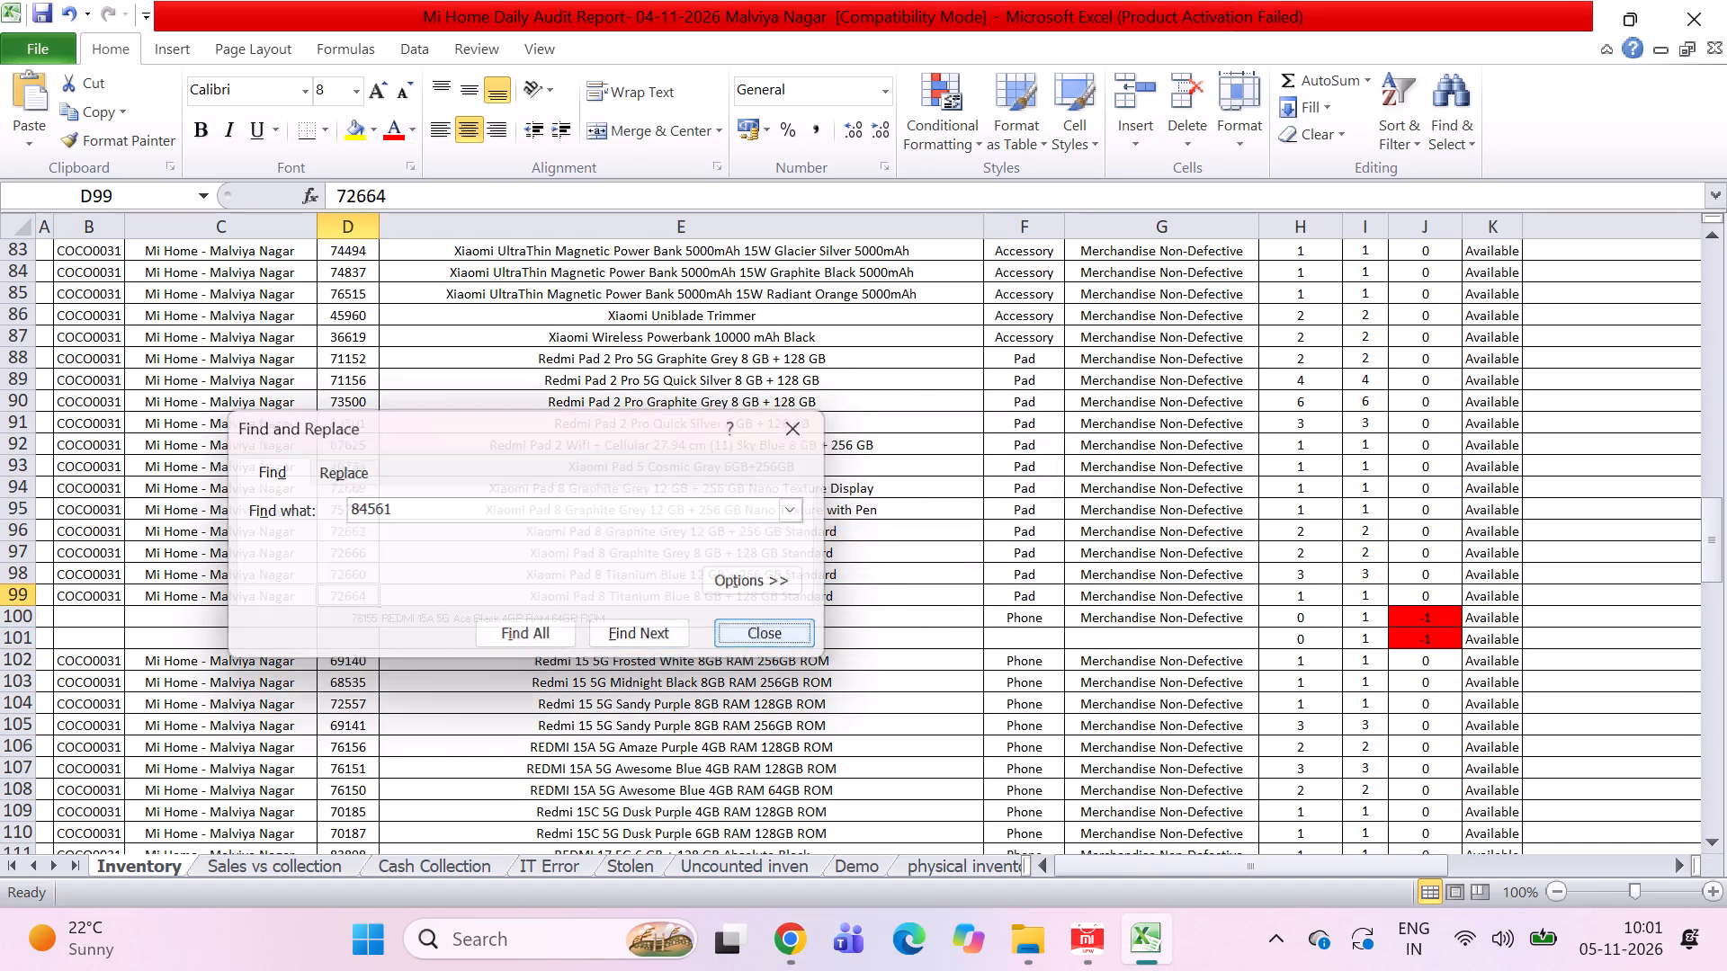
Enter product ID 84561 and the name REDMI 17 5G Eternal Orange 6GB RAM 128GB ROM from the stock page in row 101.
{"action": "left_click", "coordinate": [346, 641]}
{"action": "key", "text": "ctrl+v"}
{"action": "key", "text": "Right"}
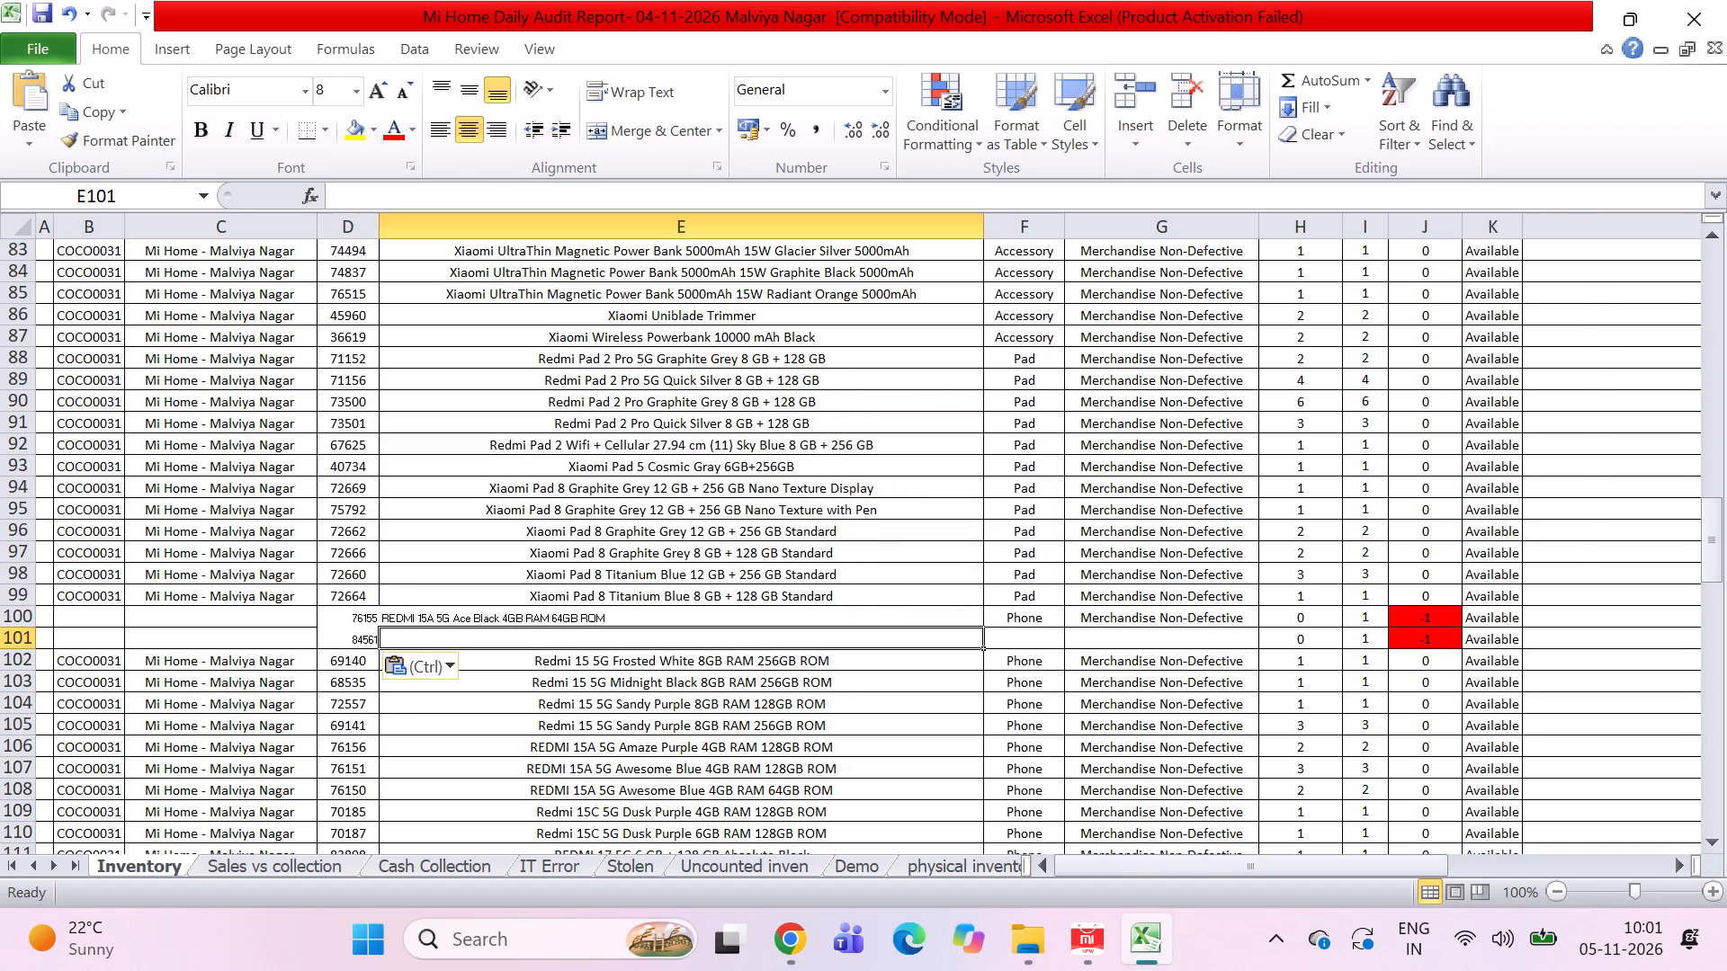
{"action": "key", "text": "alt+Tab"}
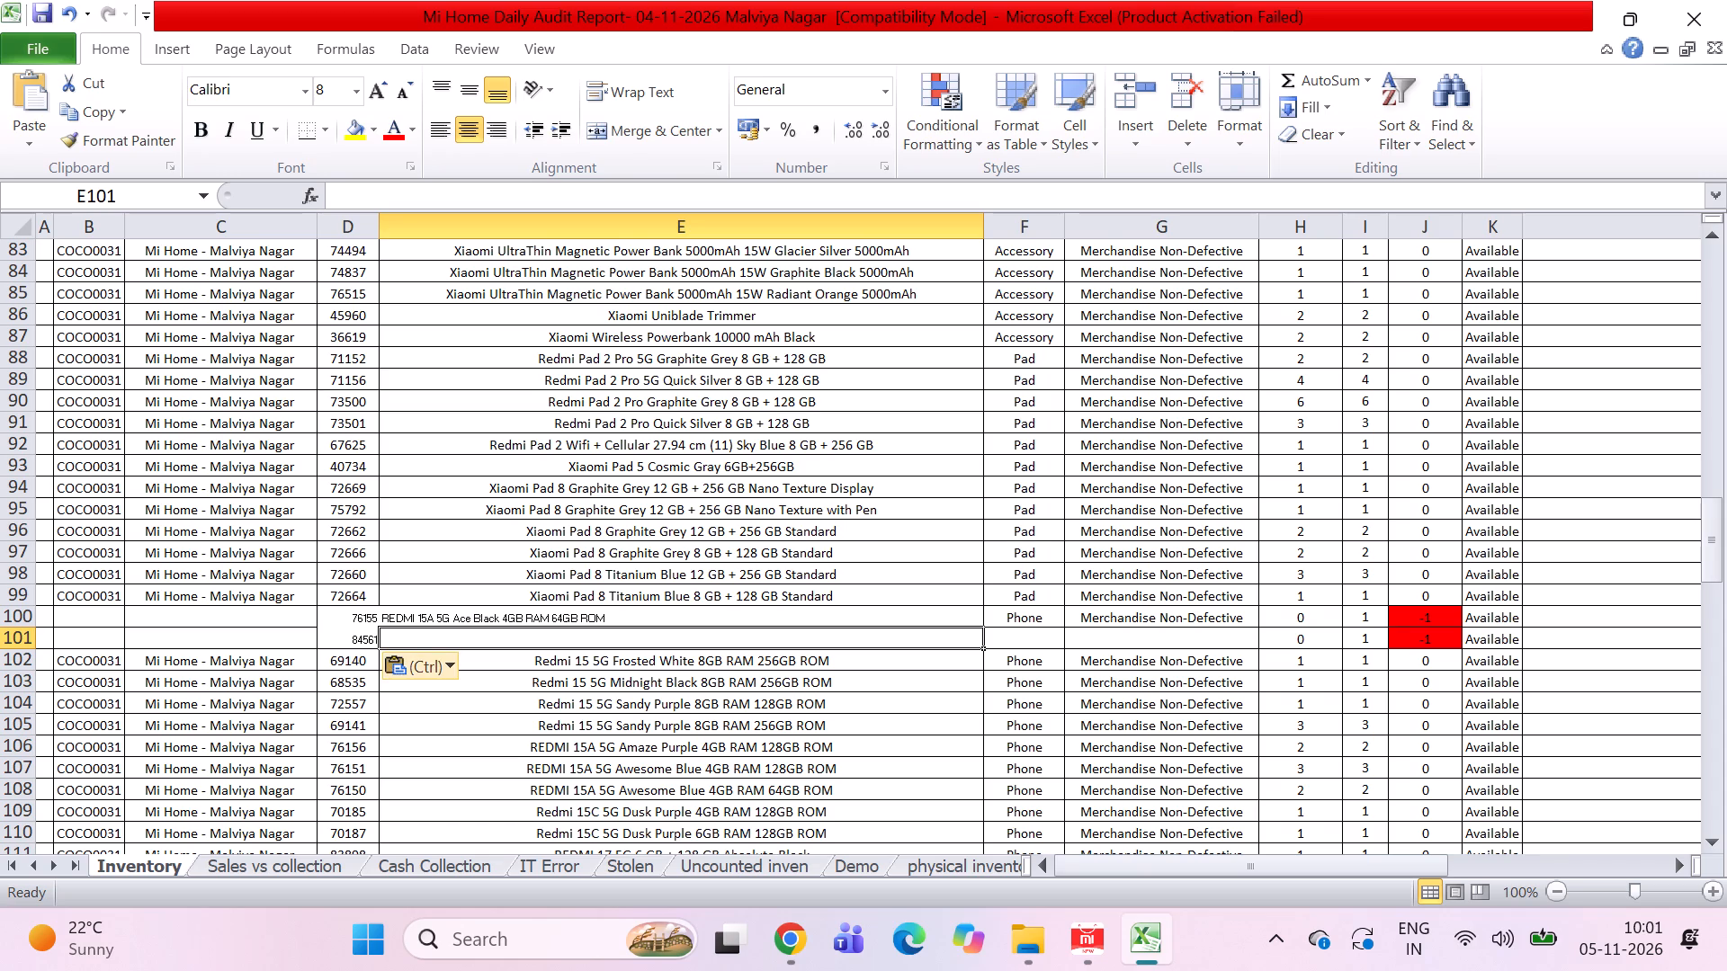
{"action": "key", "text": "alt+Tab"}
{"action": "triple_click", "coordinate": [323, 689]}
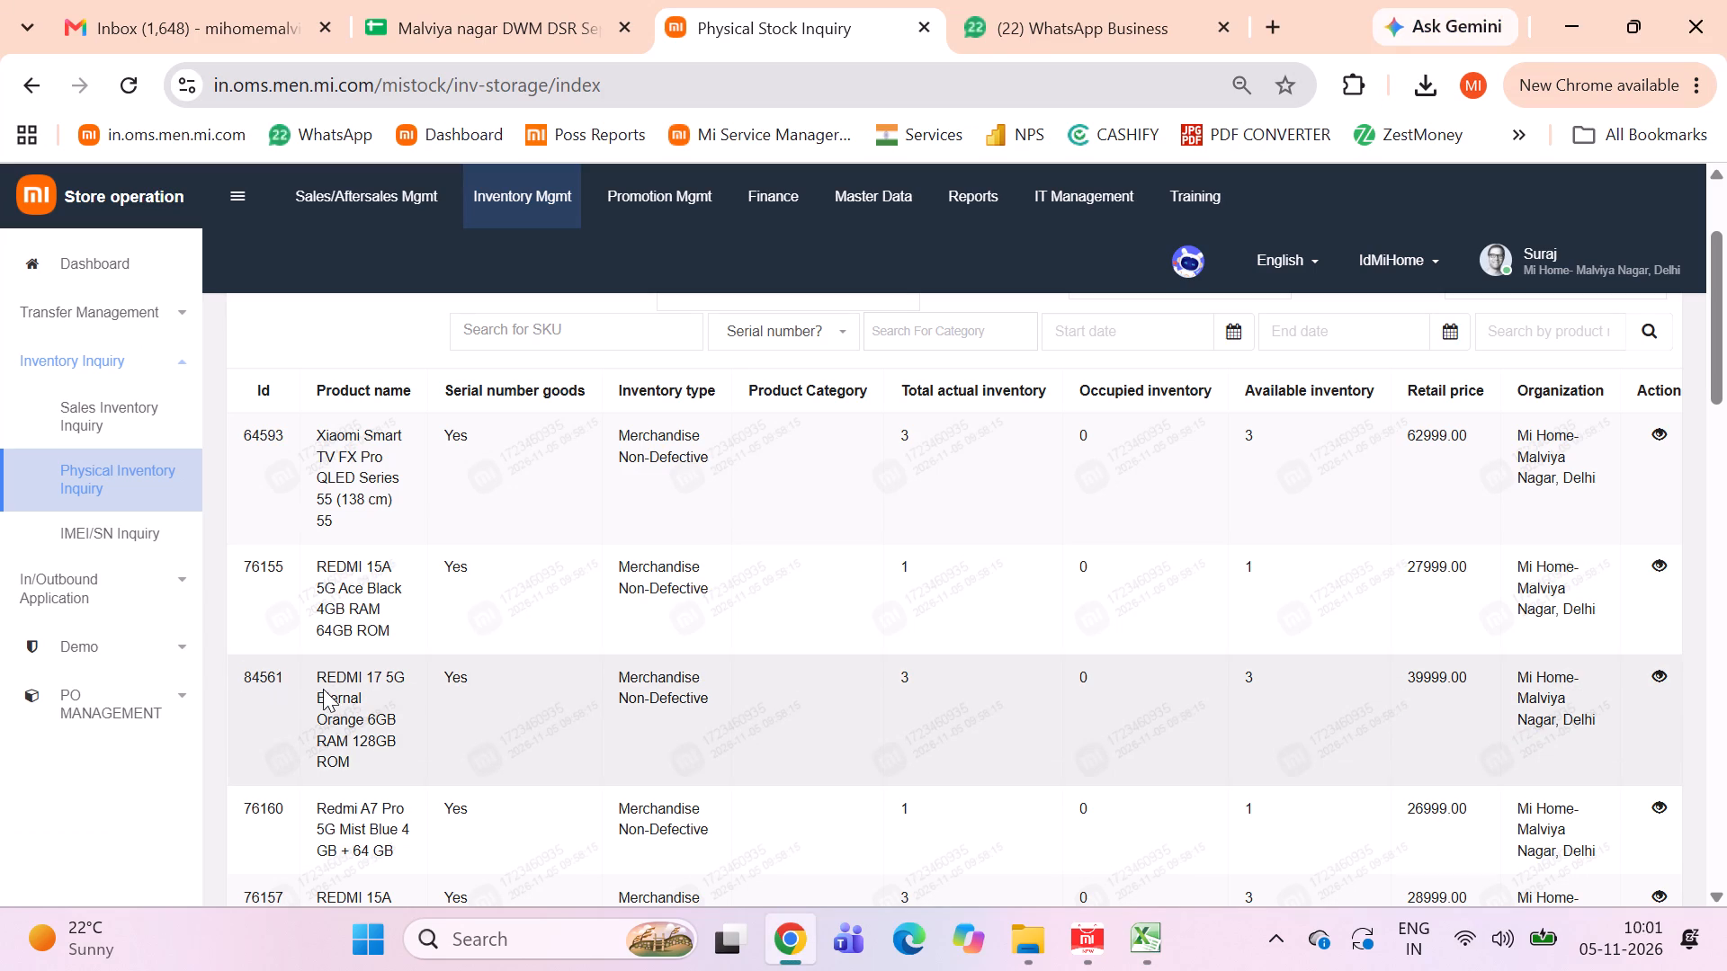
{"action": "key", "text": "ctrl+c"}
{"action": "key", "text": "alt+Tab"}
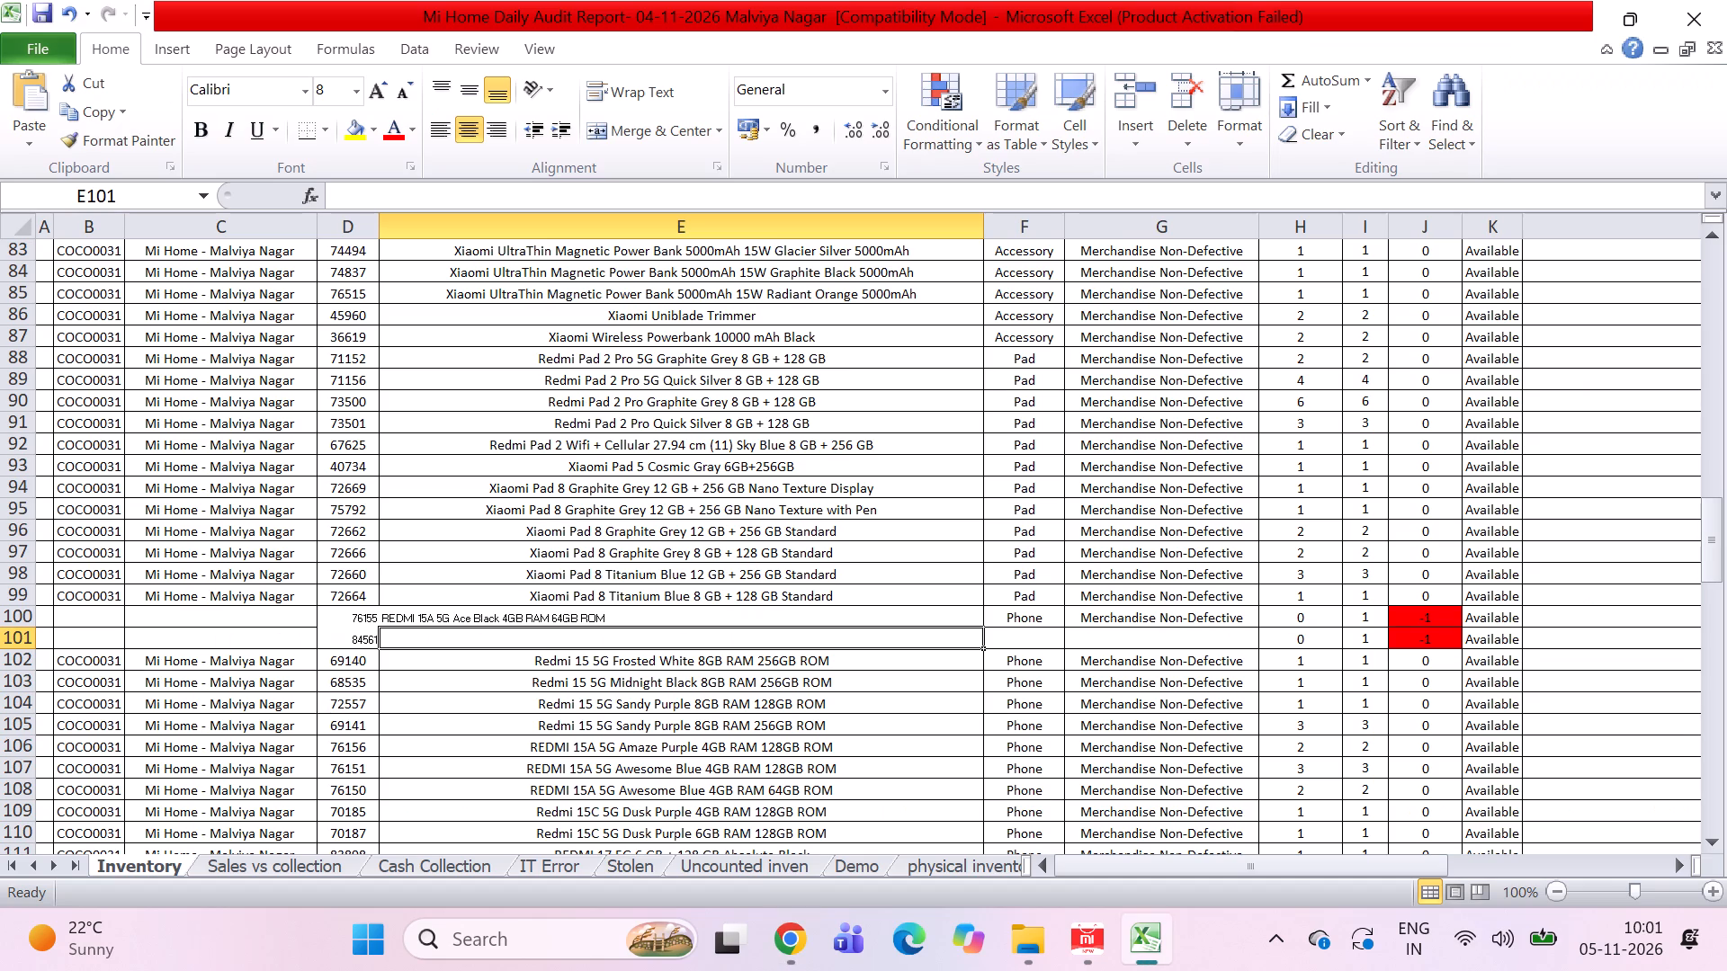
{"action": "key", "text": "ctrl+v"}
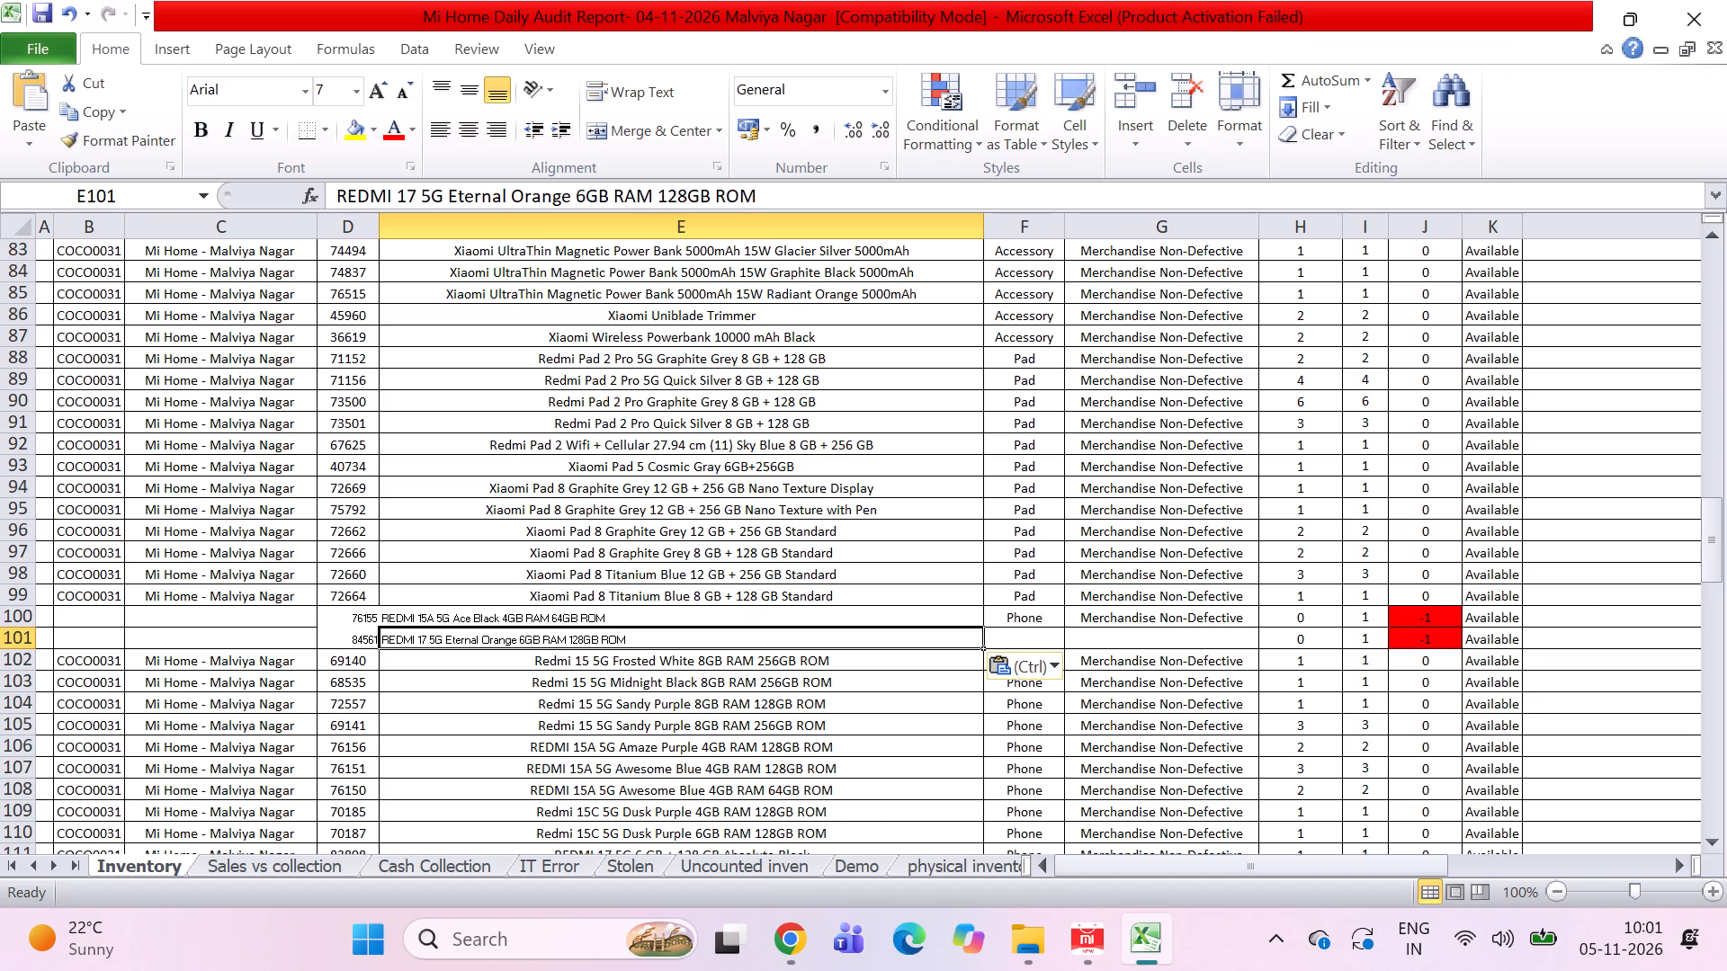
Insert two blank rows at row 102, above Redmi 15 5G Frosted White.
{"action": "left_click", "coordinate": [15, 663]}
{"action": "right_click", "coordinate": [15, 663]}
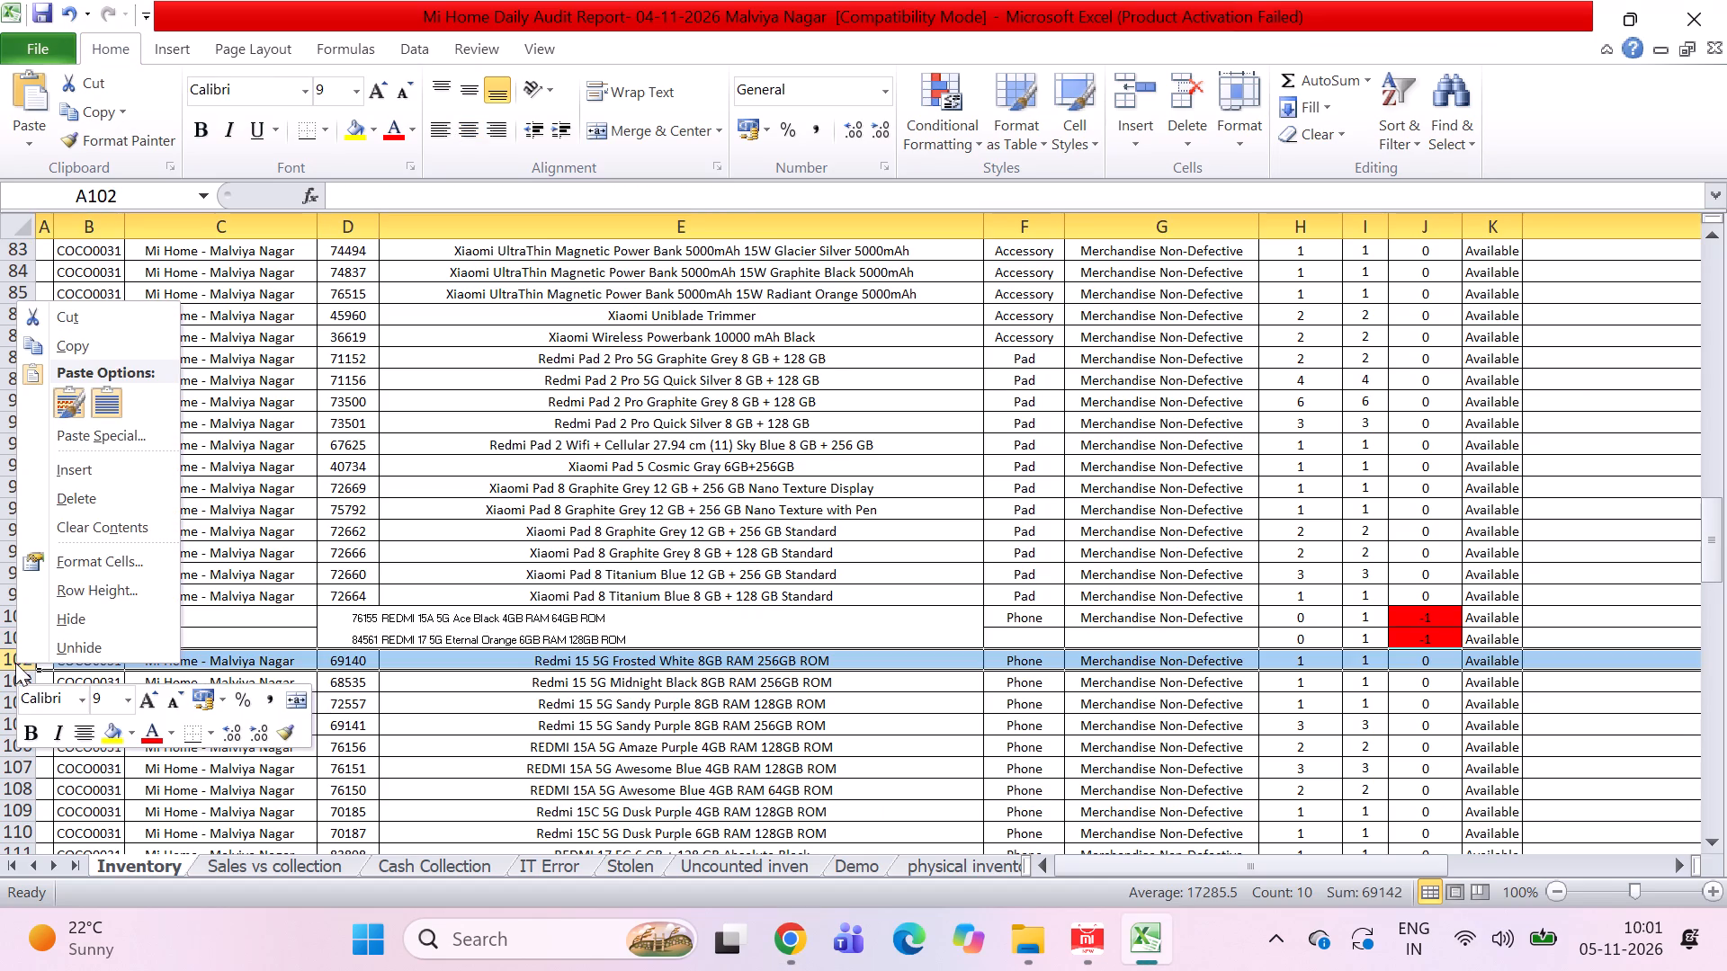
{"action": "left_click", "coordinate": [65, 472]}
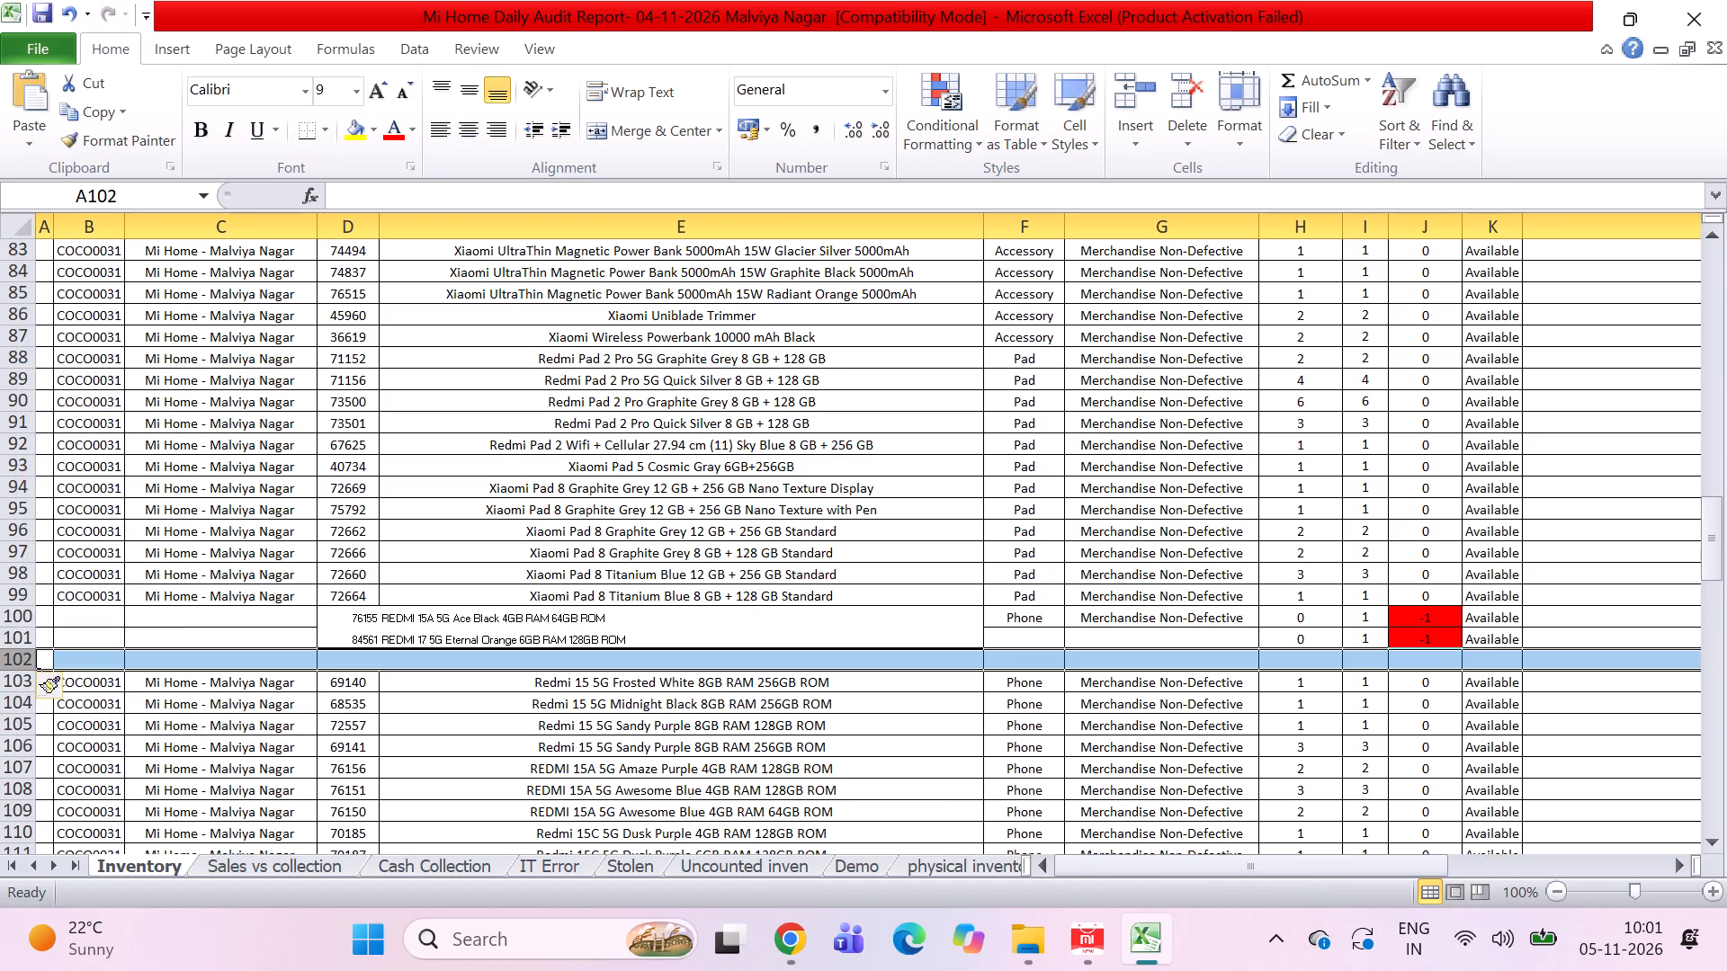
{"action": "right_click", "coordinate": [13, 660]}
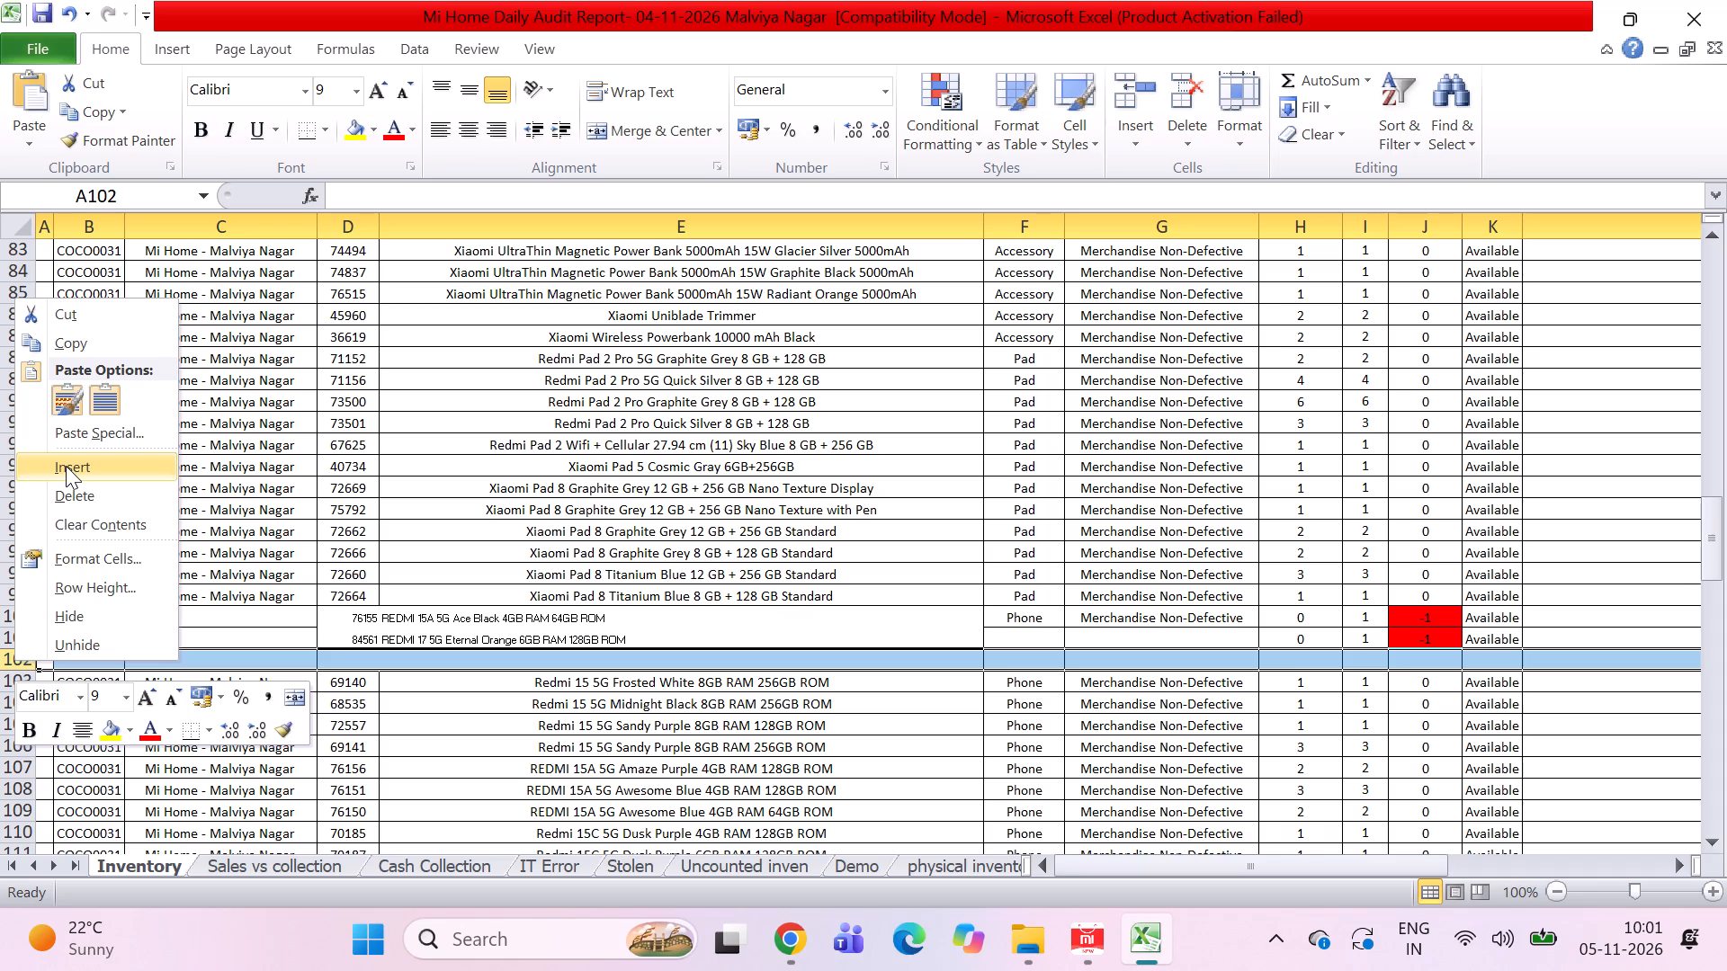
{"action": "left_click", "coordinate": [66, 466]}
Copy product ID 76160 from the physical stock page and search the Inventory sheet for it.
{"action": "left_click", "coordinate": [357, 670]}
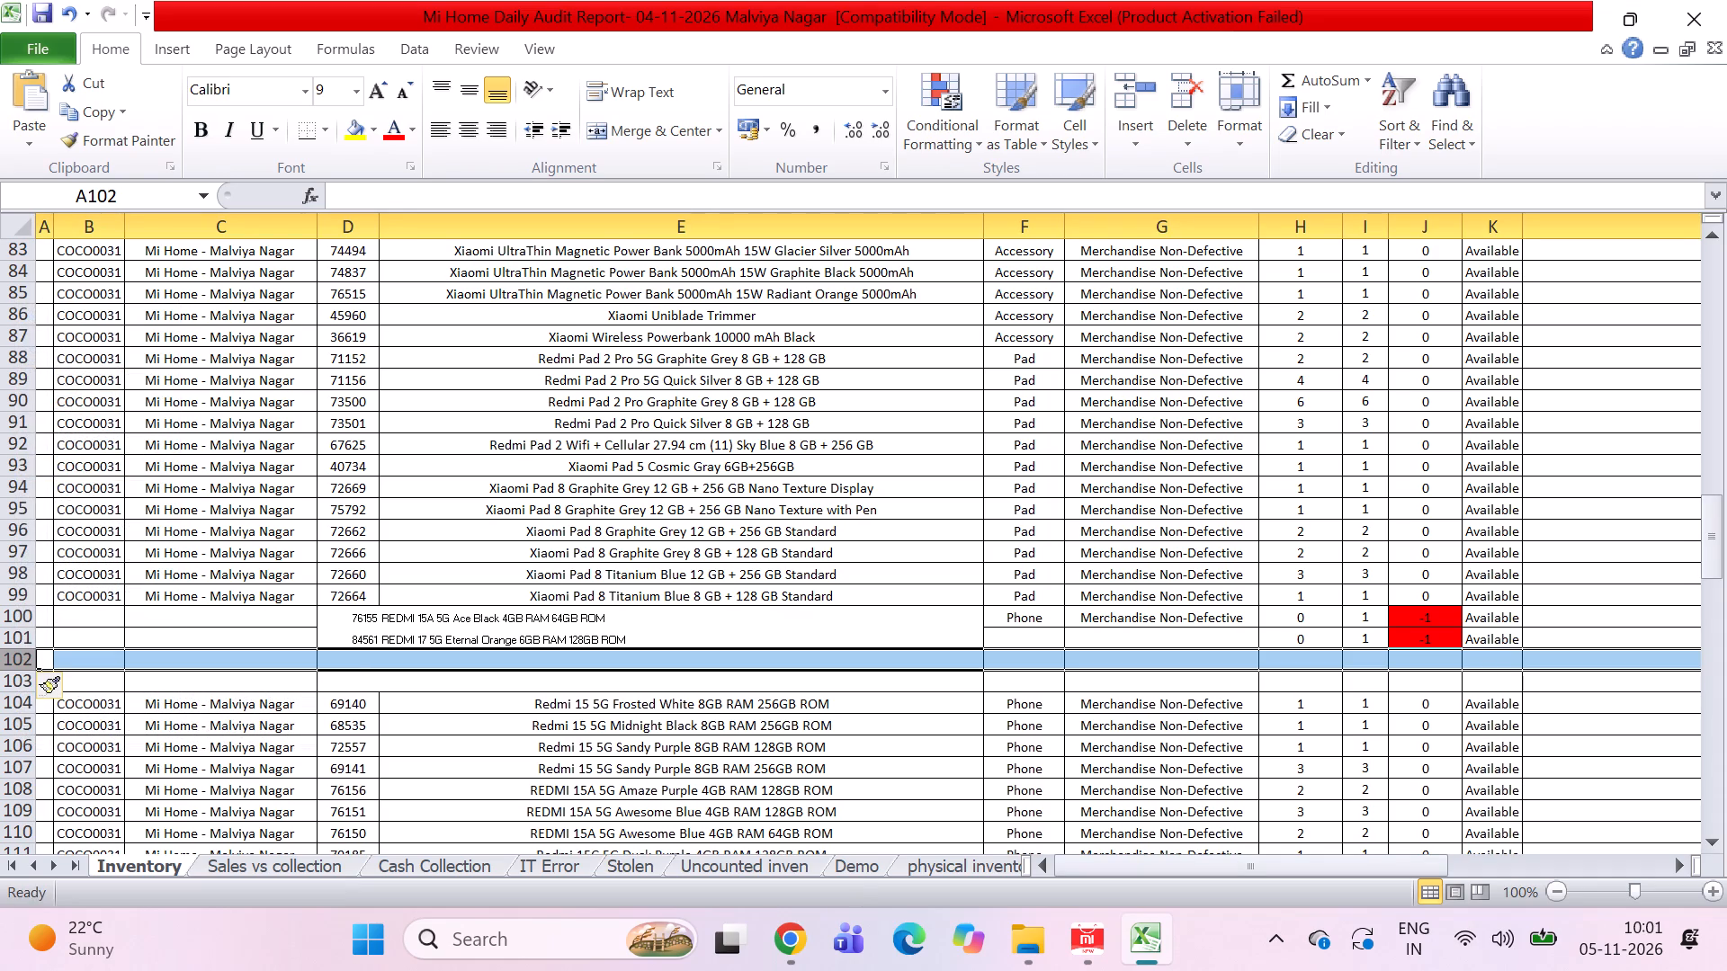
{"action": "left_click", "coordinate": [353, 659]}
{"action": "key", "text": "alt+Tab"}
{"action": "key", "text": "alt+Tab"}
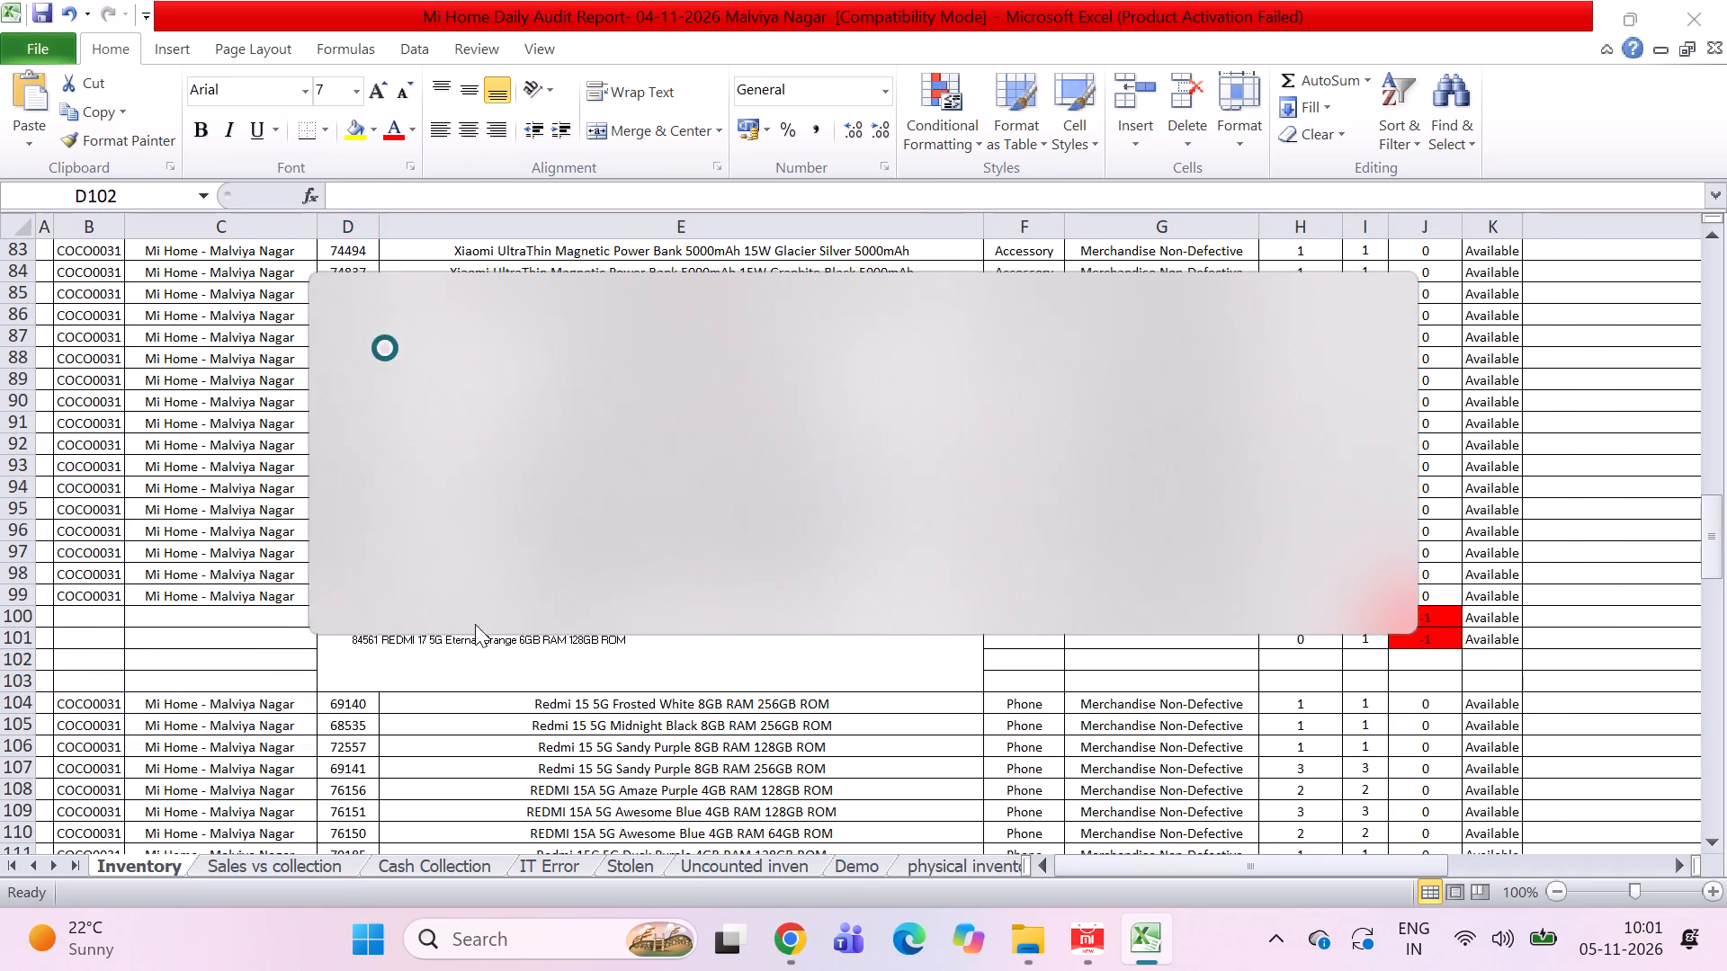
{"action": "double_click", "coordinate": [242, 812]}
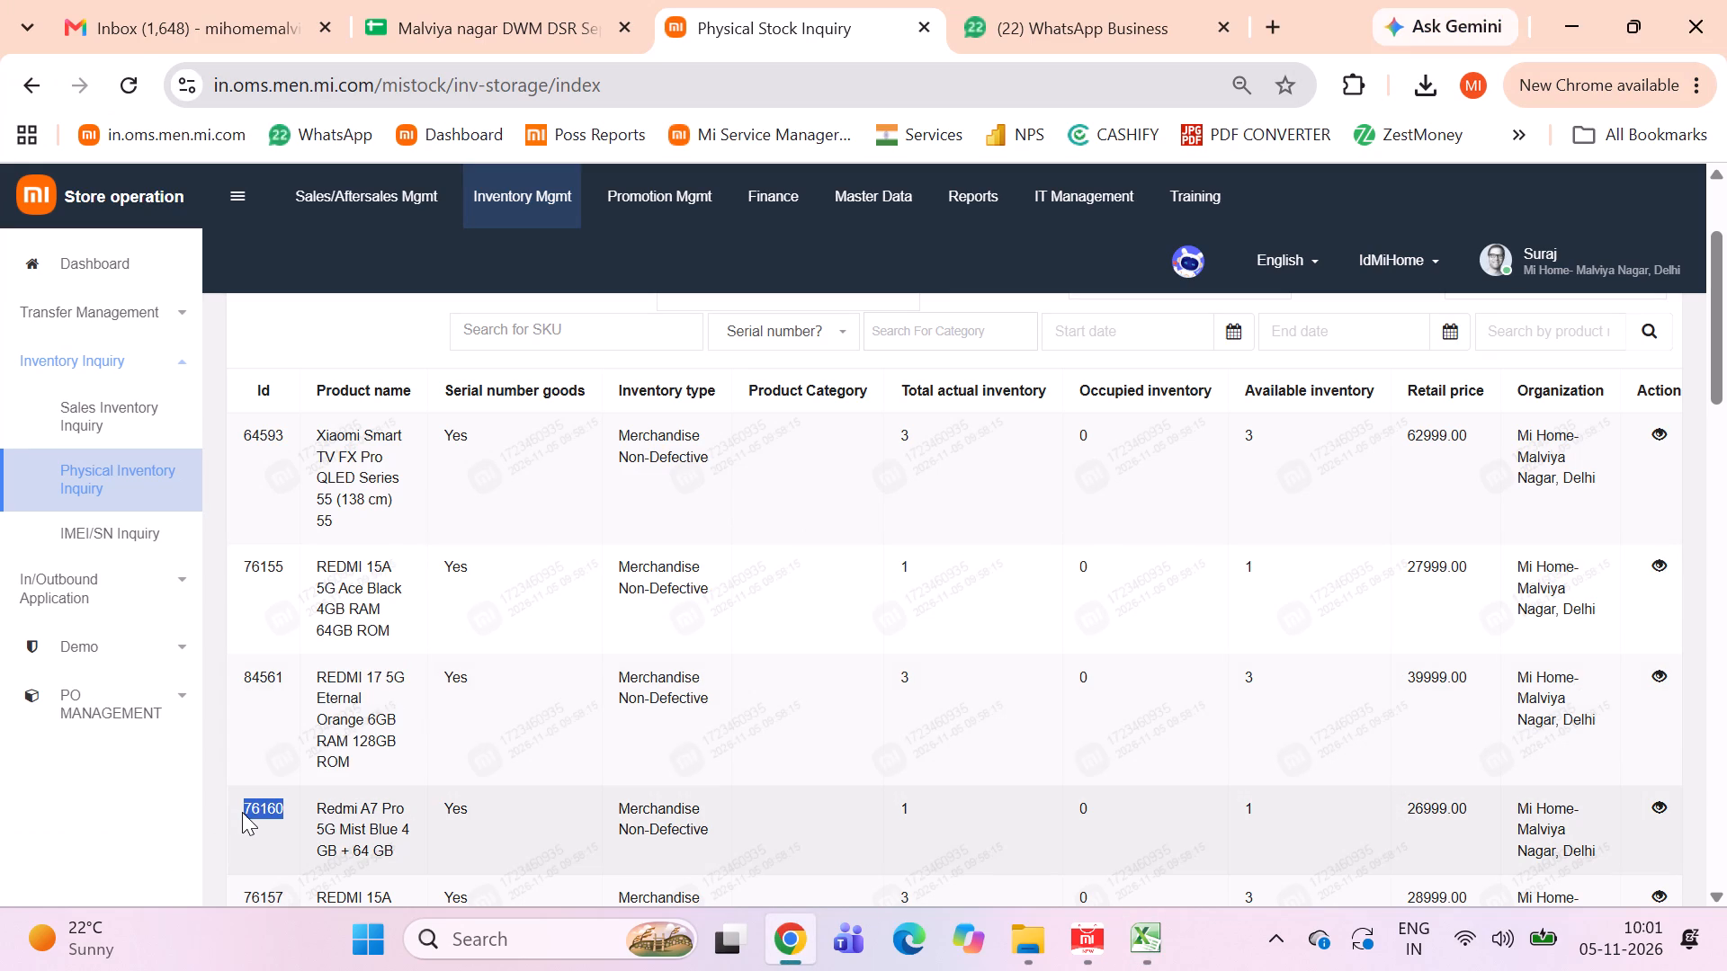
{"action": "key", "text": "ctrl+c"}
{"action": "key", "text": "alt+Tab"}
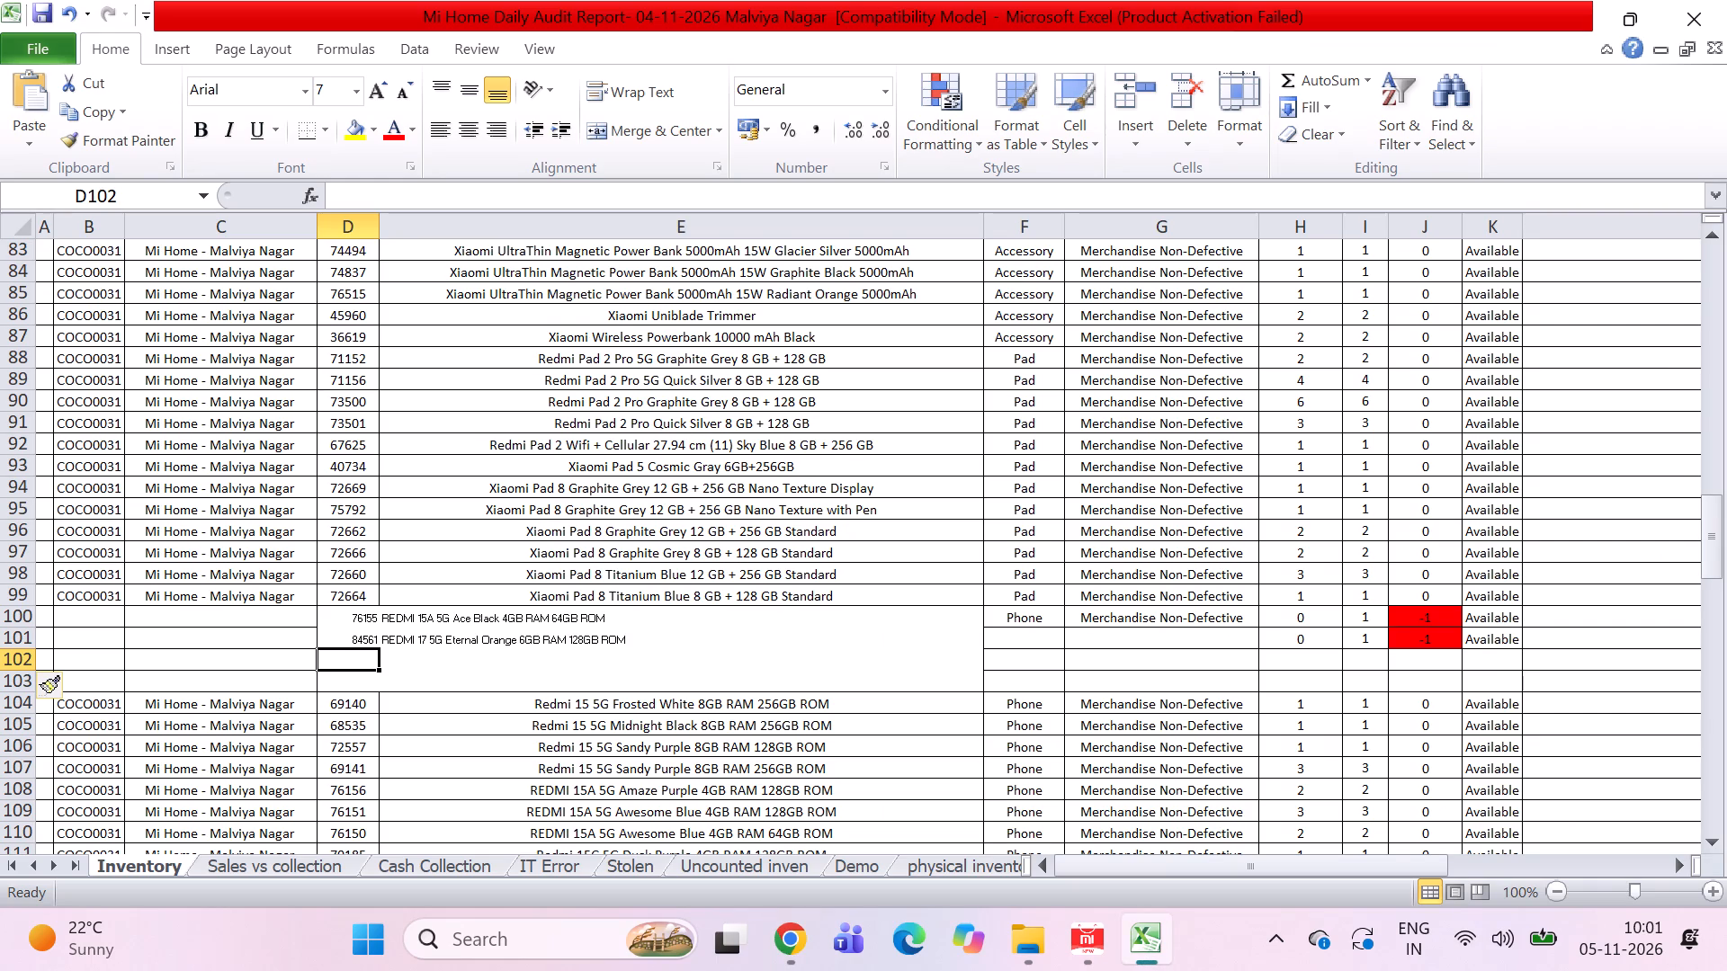
{"action": "key", "text": "ctrl+f"}
{"action": "key", "text": "ctrl+v"}
{"action": "key", "text": "Return"}
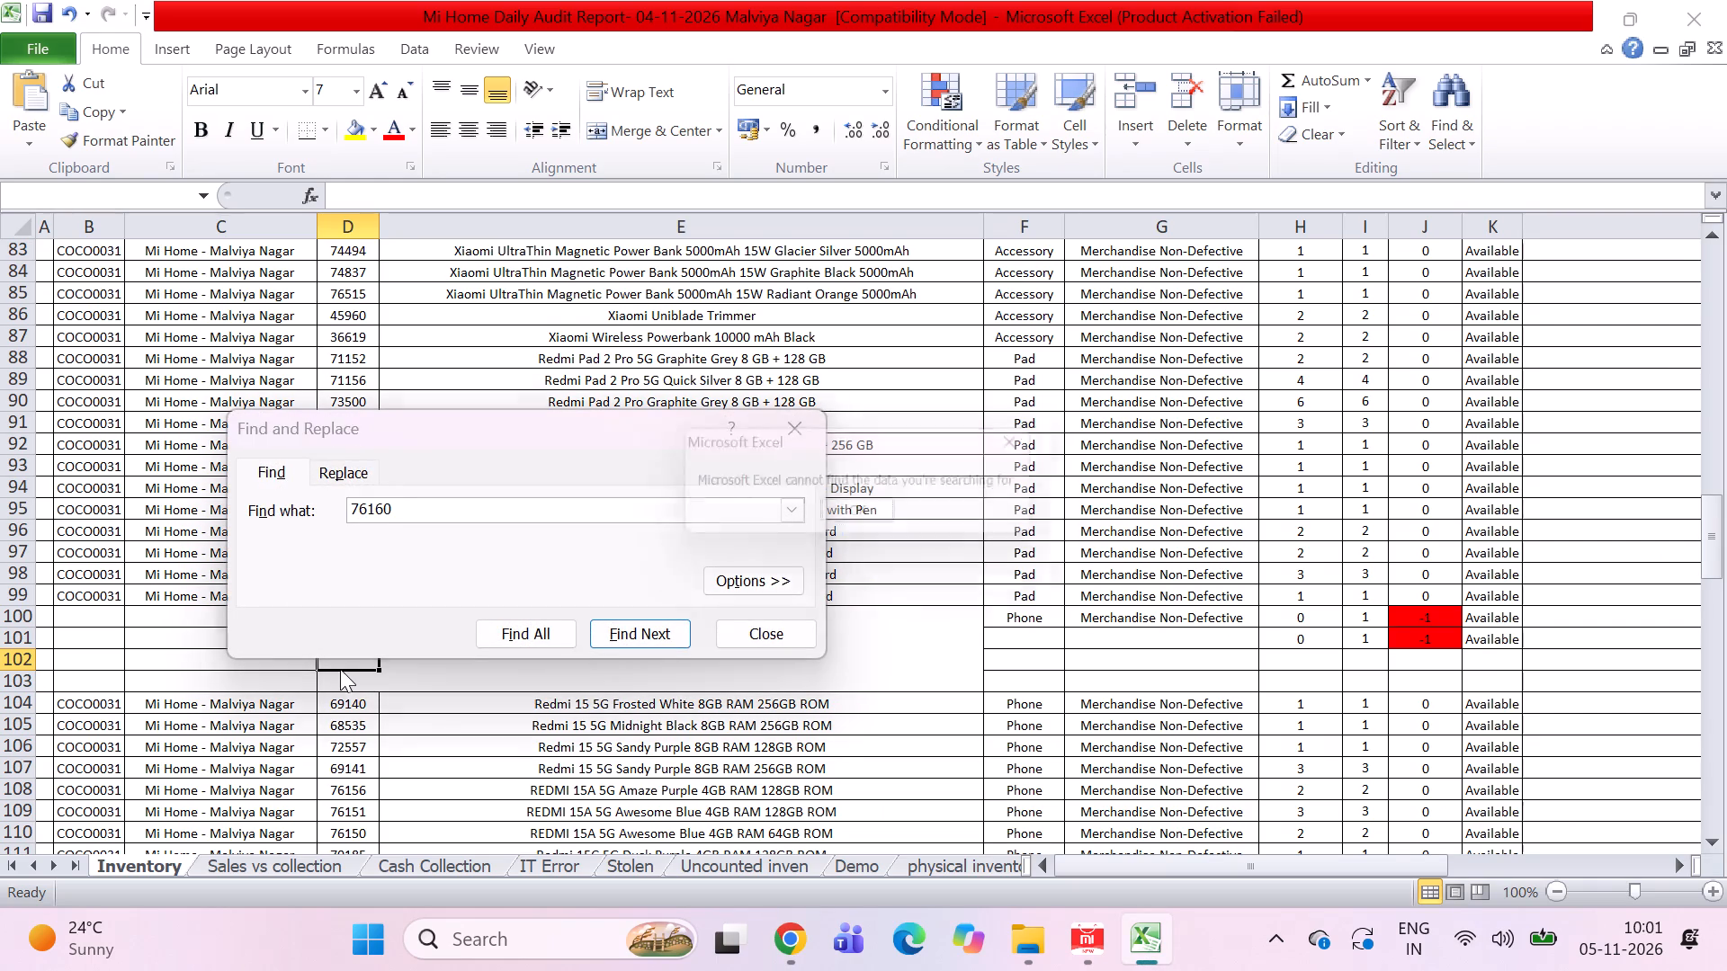
{"action": "key", "text": "Return"}
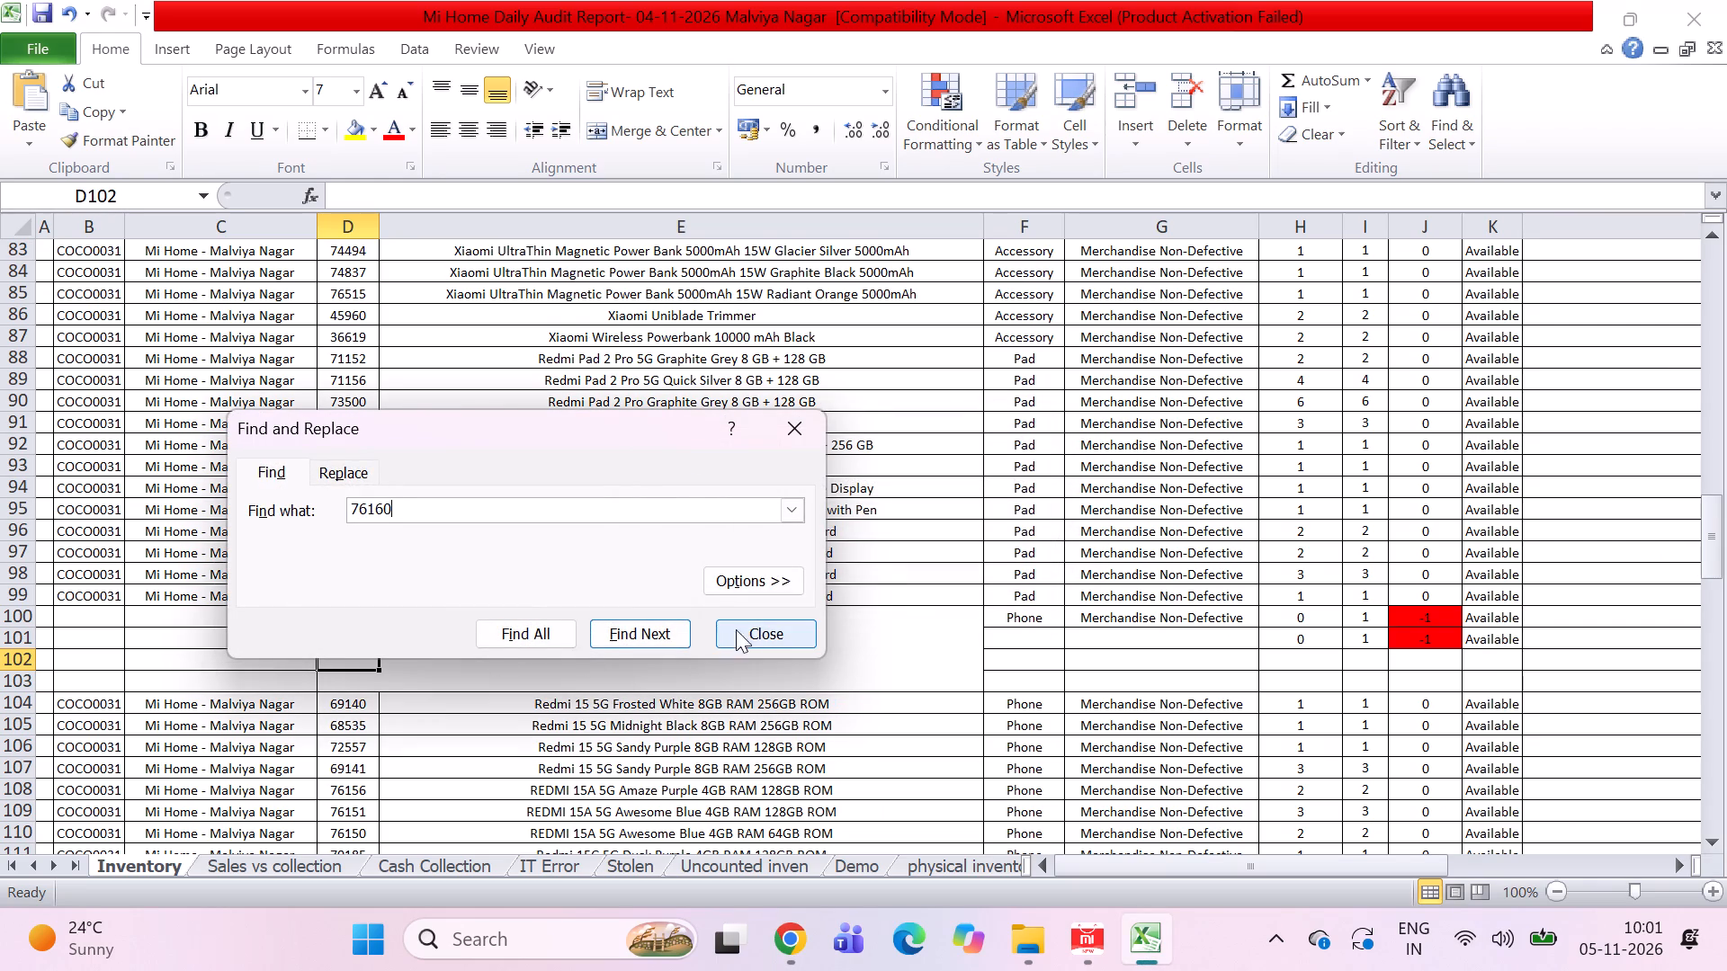
{"action": "left_click", "coordinate": [749, 627]}
Enter product ID 76160 and the name Redmi A7 Pro 5G Mist Blue 4 GB + 64 GB from the stock page in row 102.
{"action": "key", "text": "ctrl+v"}
{"action": "key", "text": "Right"}
{"action": "key", "text": "alt+Tab"}
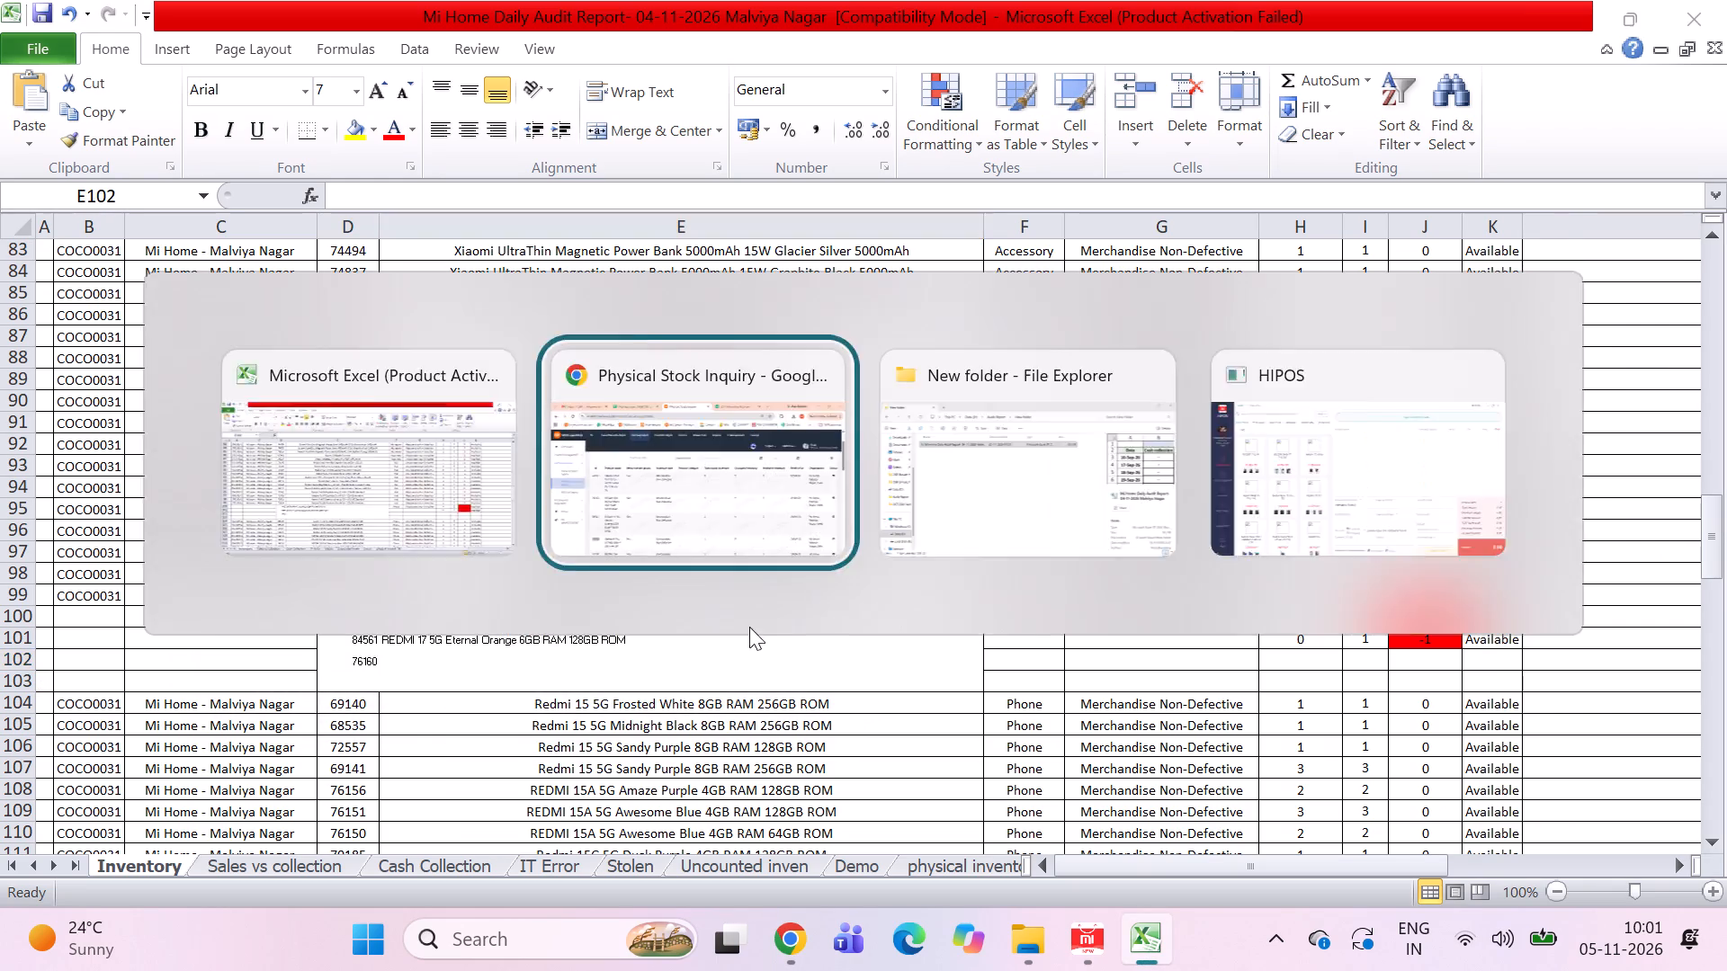
{"action": "key", "text": "alt+Tab"}
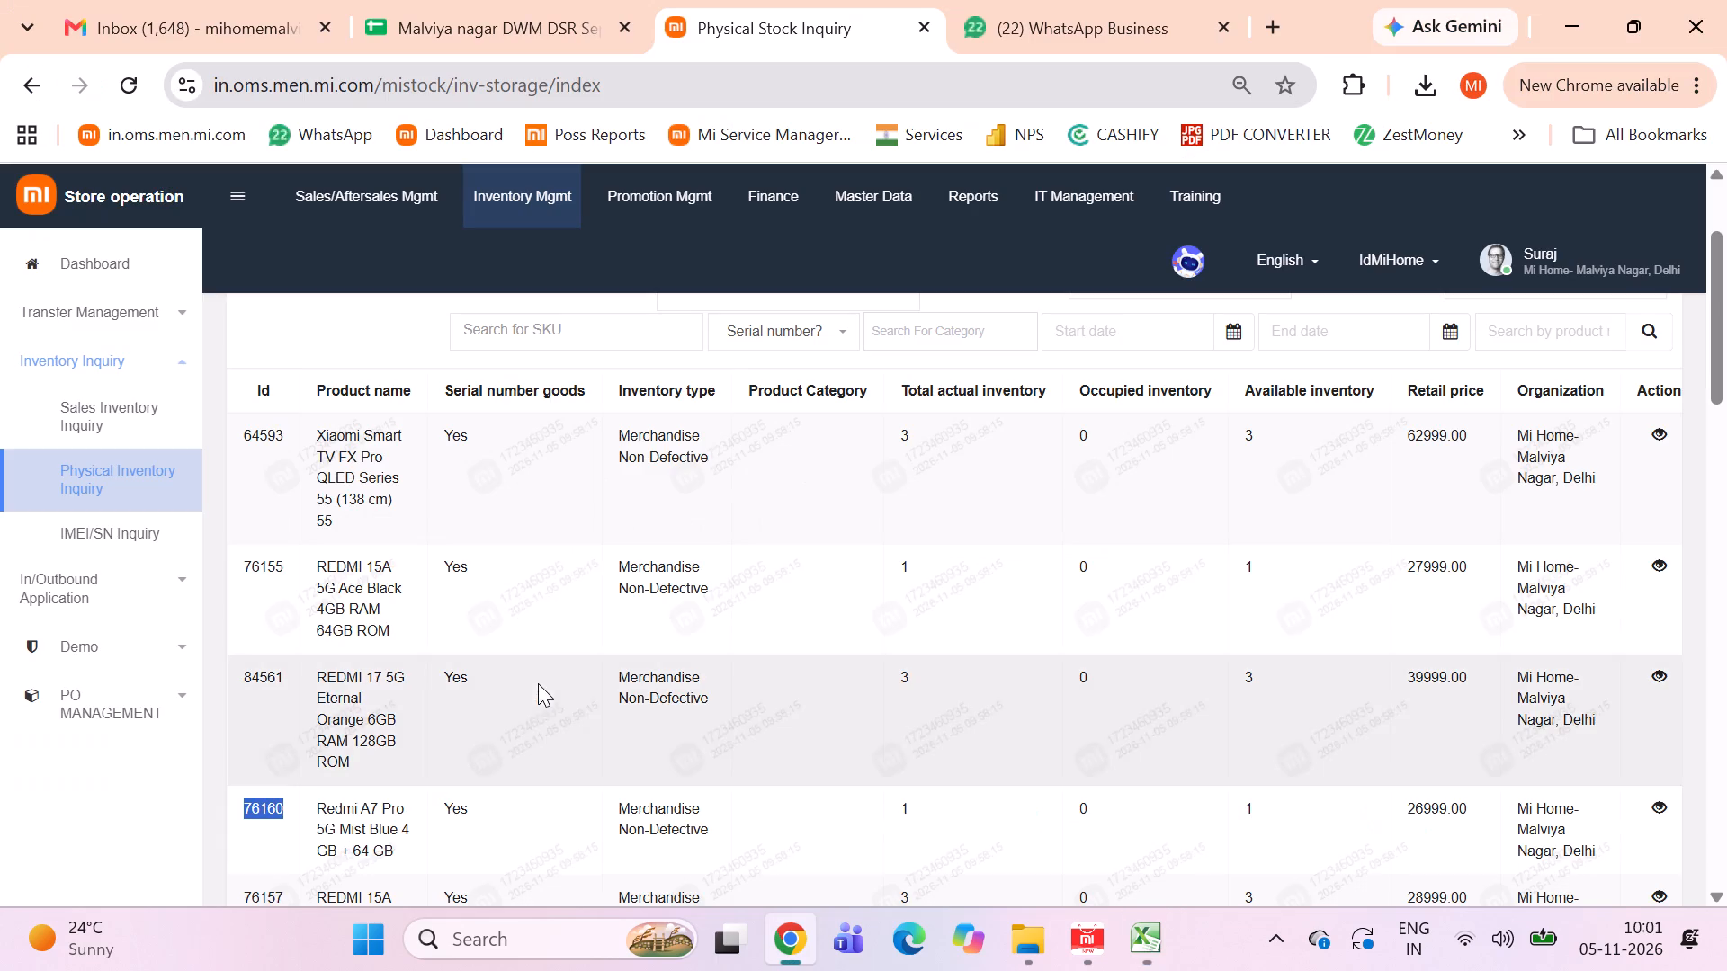
{"action": "triple_click", "coordinate": [333, 852]}
{"action": "key", "text": "ctrl+c"}
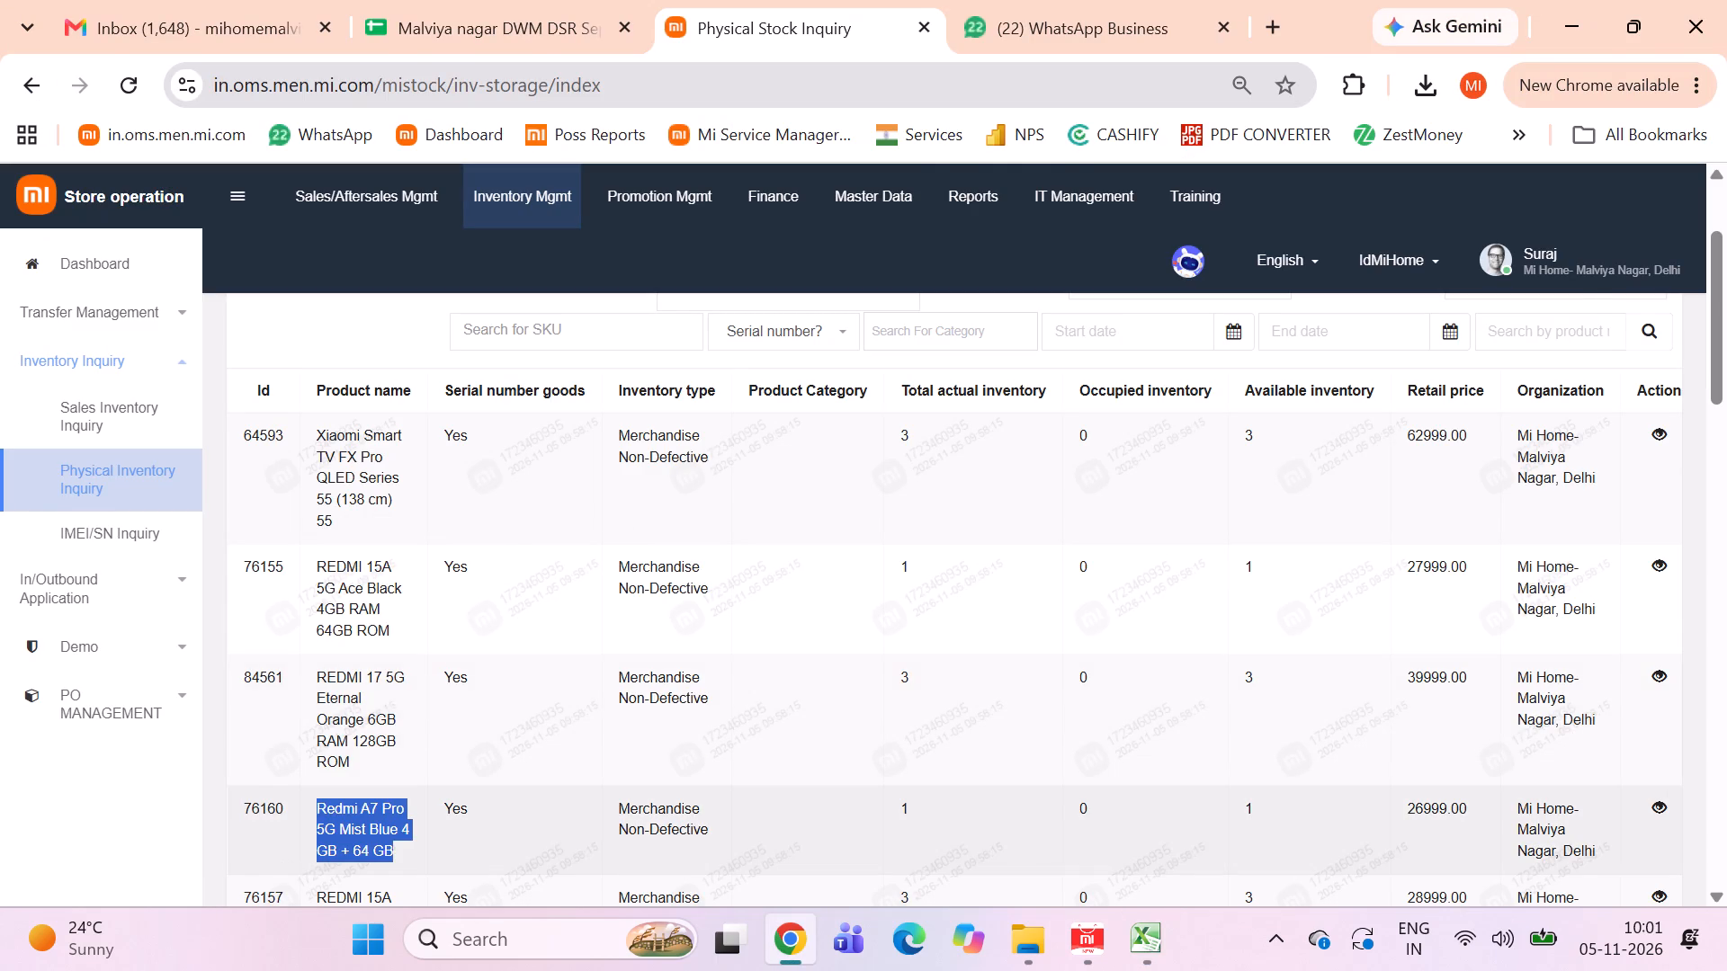
{"action": "key", "text": "alt+Tab"}
{"action": "key", "text": "ctrl+v"}
Fill the category Phone from row 100 down through row 103.
{"action": "key", "text": "Right"}
{"action": "key", "text": "Right"}
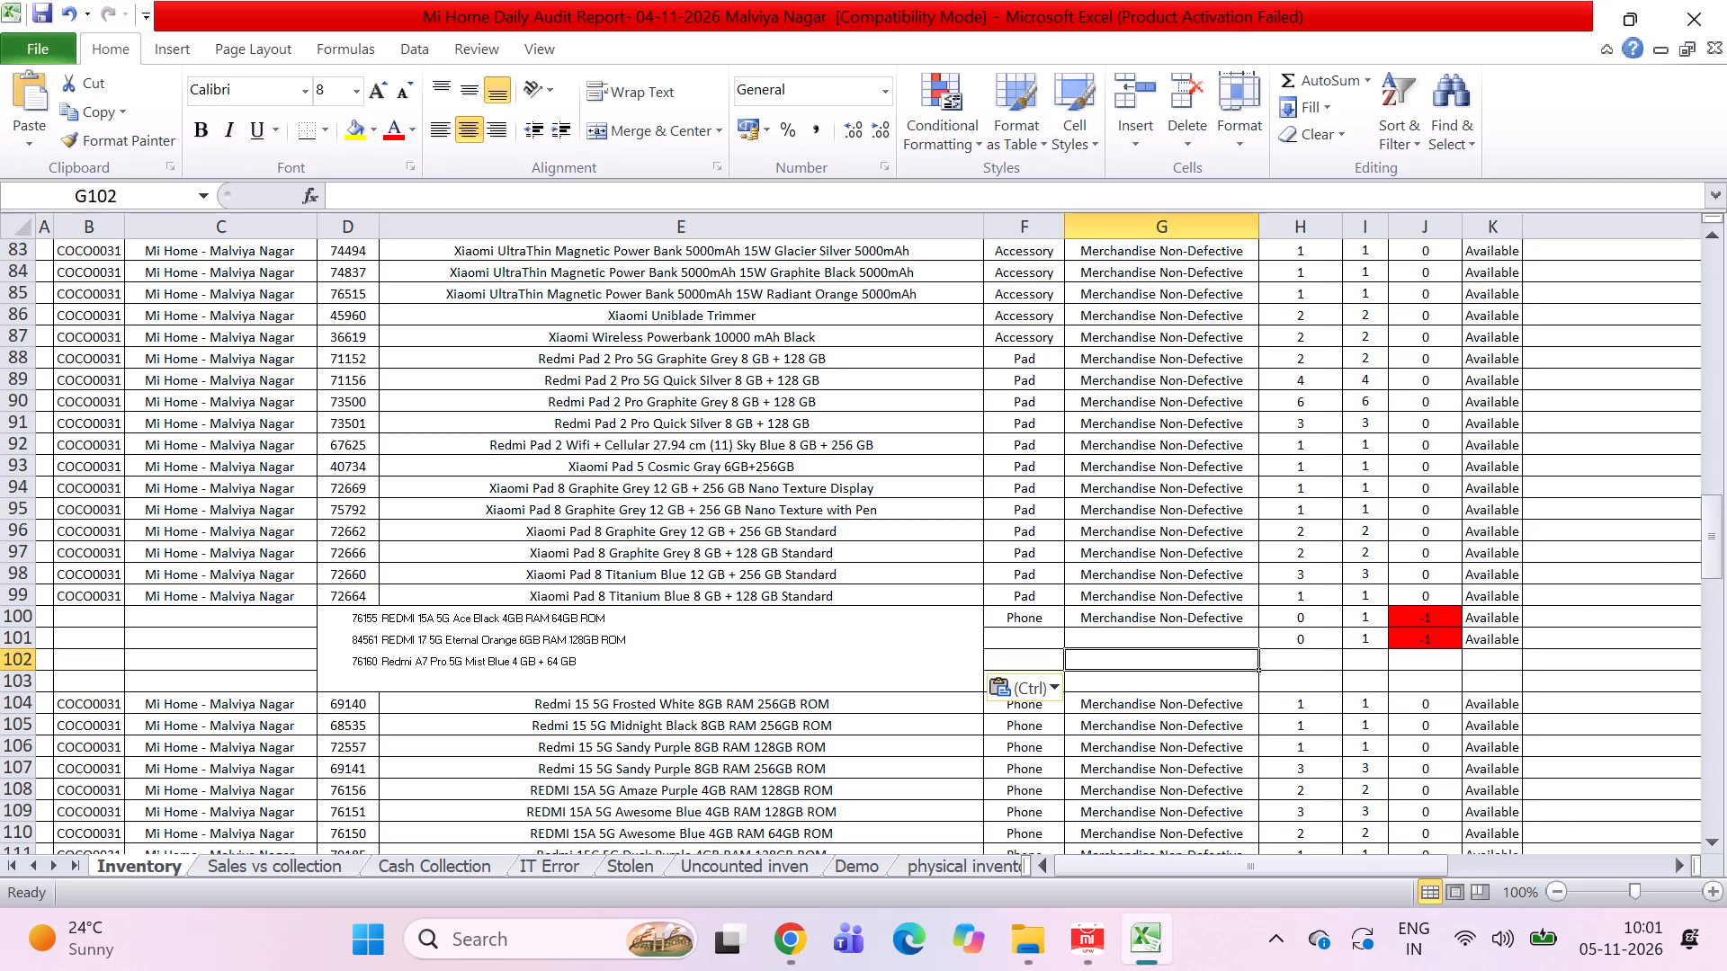
{"action": "key", "text": "Left"}
{"action": "key", "text": "Up"}
{"action": "key", "text": "Up"}
{"action": "key", "text": "shift+Down"}
{"action": "key", "text": "shift+Down"}
{"action": "key", "text": "shift+Down"}
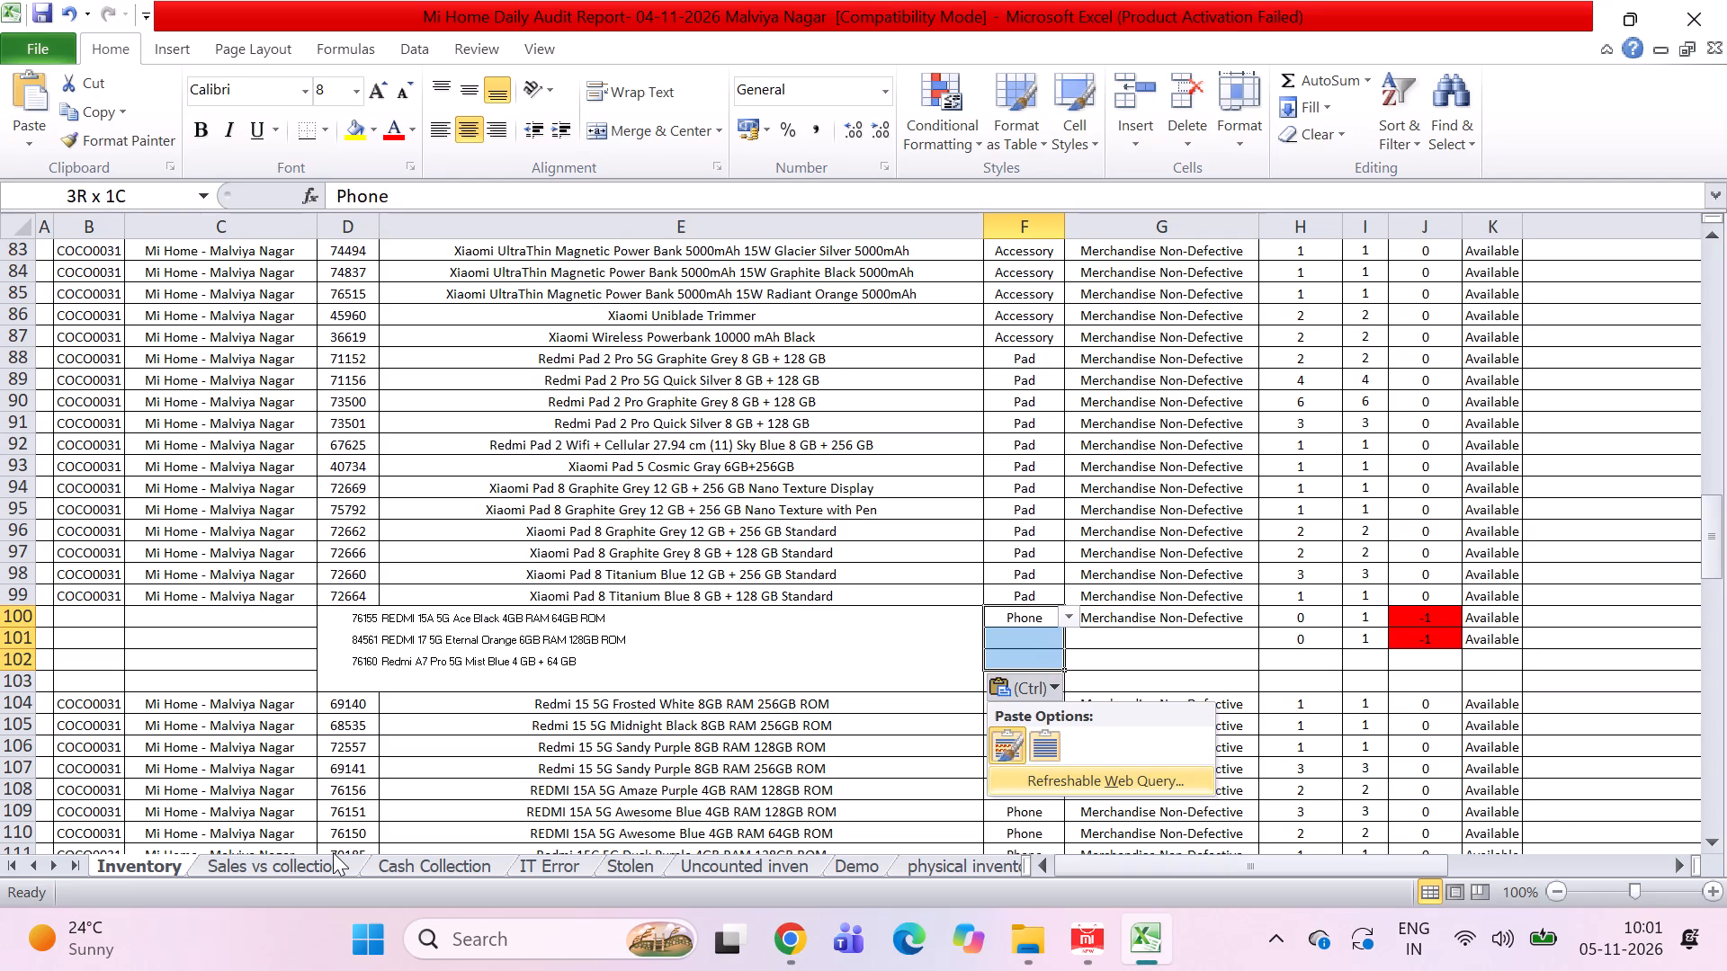
{"action": "key", "text": "Escape"}
{"action": "key", "text": "shift+Down"}
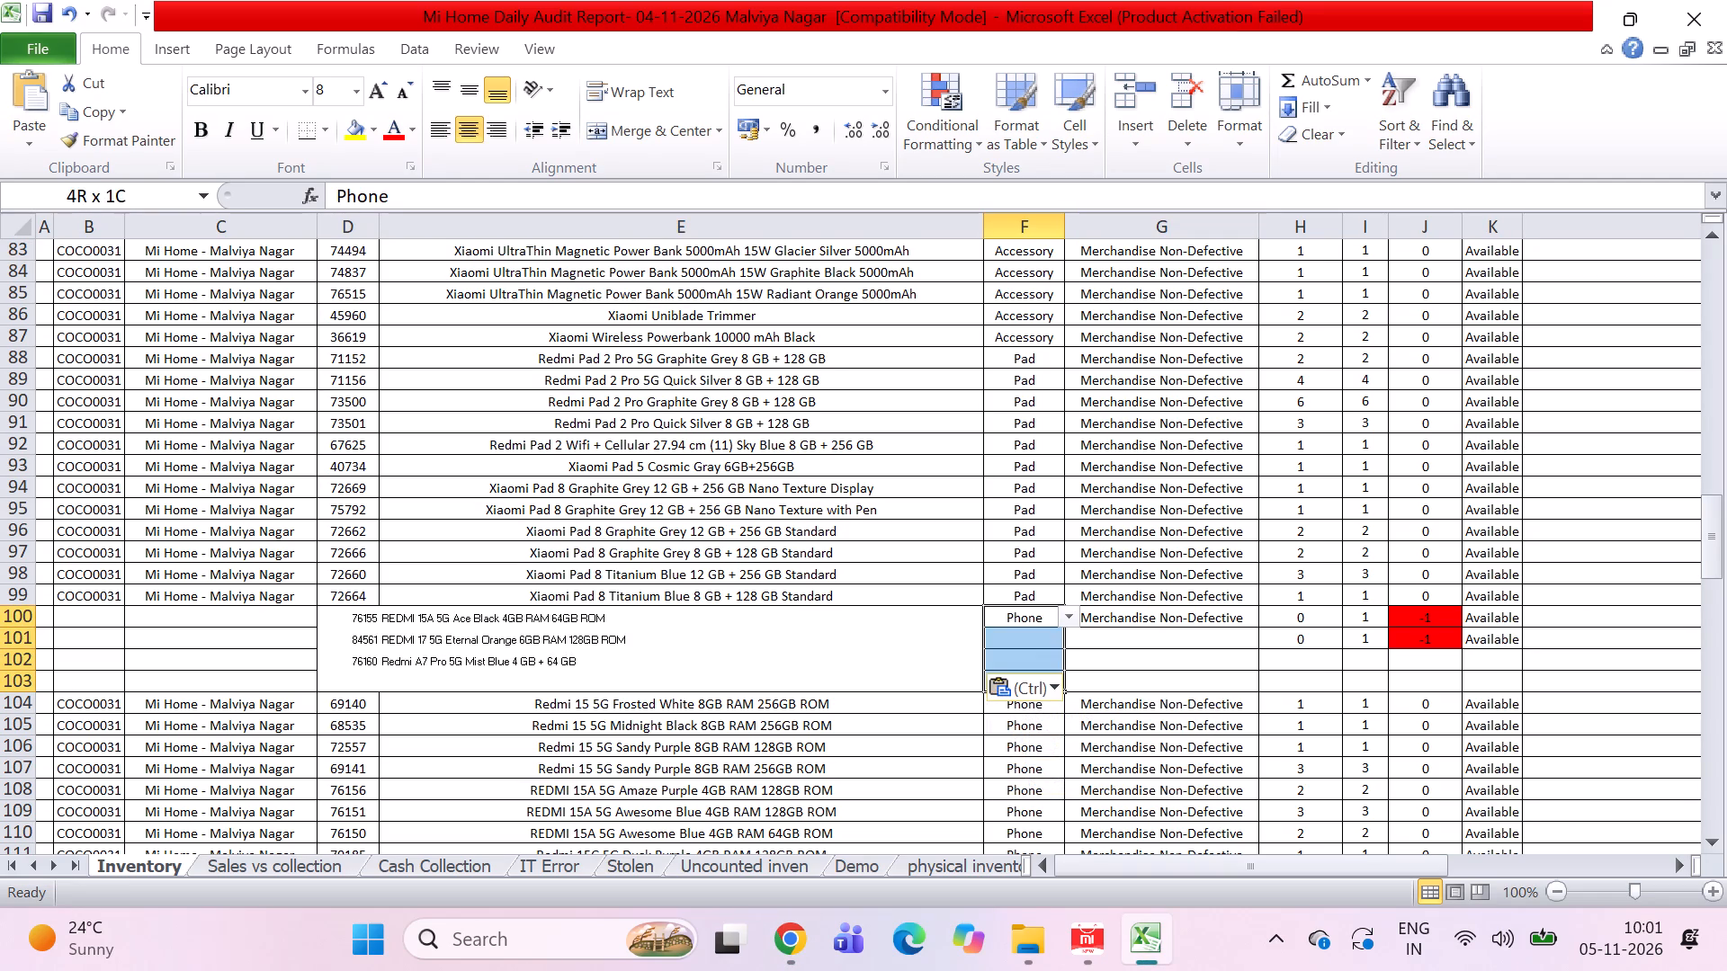
{"action": "key", "text": "ctrl+d"}
Fill the inventory type Merchandise Non-Defective from row 100 down through row 103.
{"action": "key", "text": "Right"}
{"action": "key", "text": "Right"}
{"action": "key", "text": "Left"}
{"action": "key", "text": "shift+Down"}
{"action": "key", "text": "shift+Down"}
{"action": "key", "text": "shift+Down"}
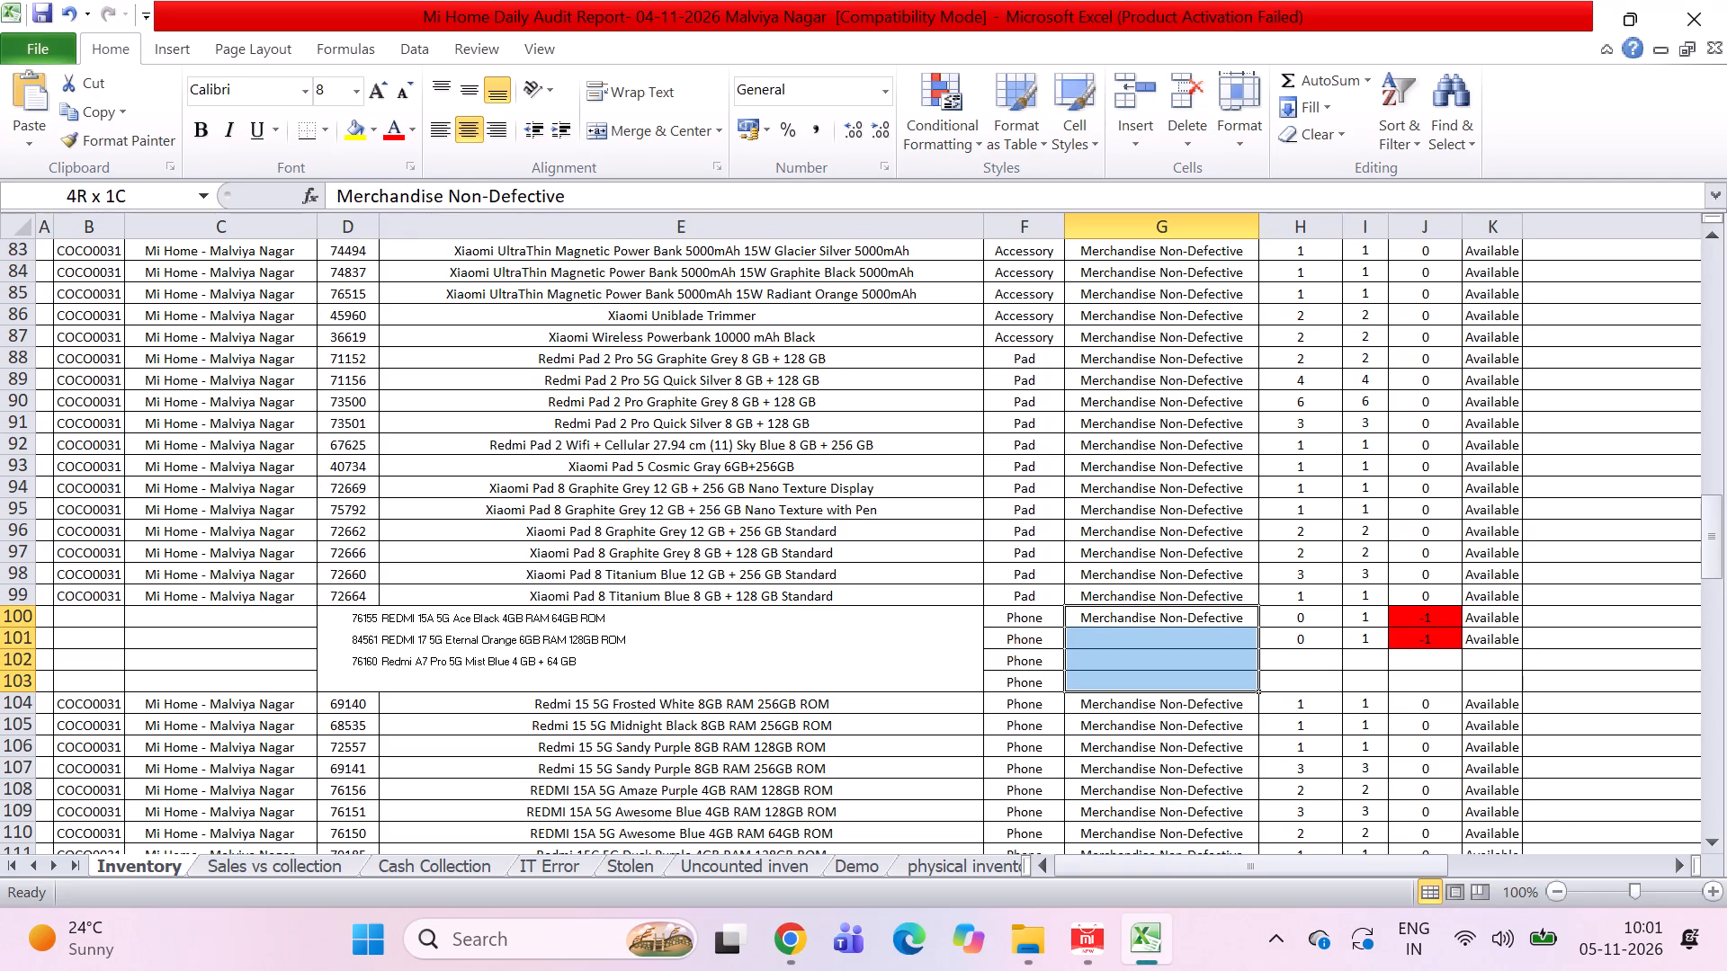
{"action": "key", "text": "ctrl+d"}
Copy product ID 76157 from the physical stock page and search the Inventory sheet for it.
{"action": "key", "text": "Left"}
{"action": "key", "text": "Left"}
{"action": "key", "text": "Left"}
{"action": "key", "text": "Down"}
{"action": "key", "text": "Down"}
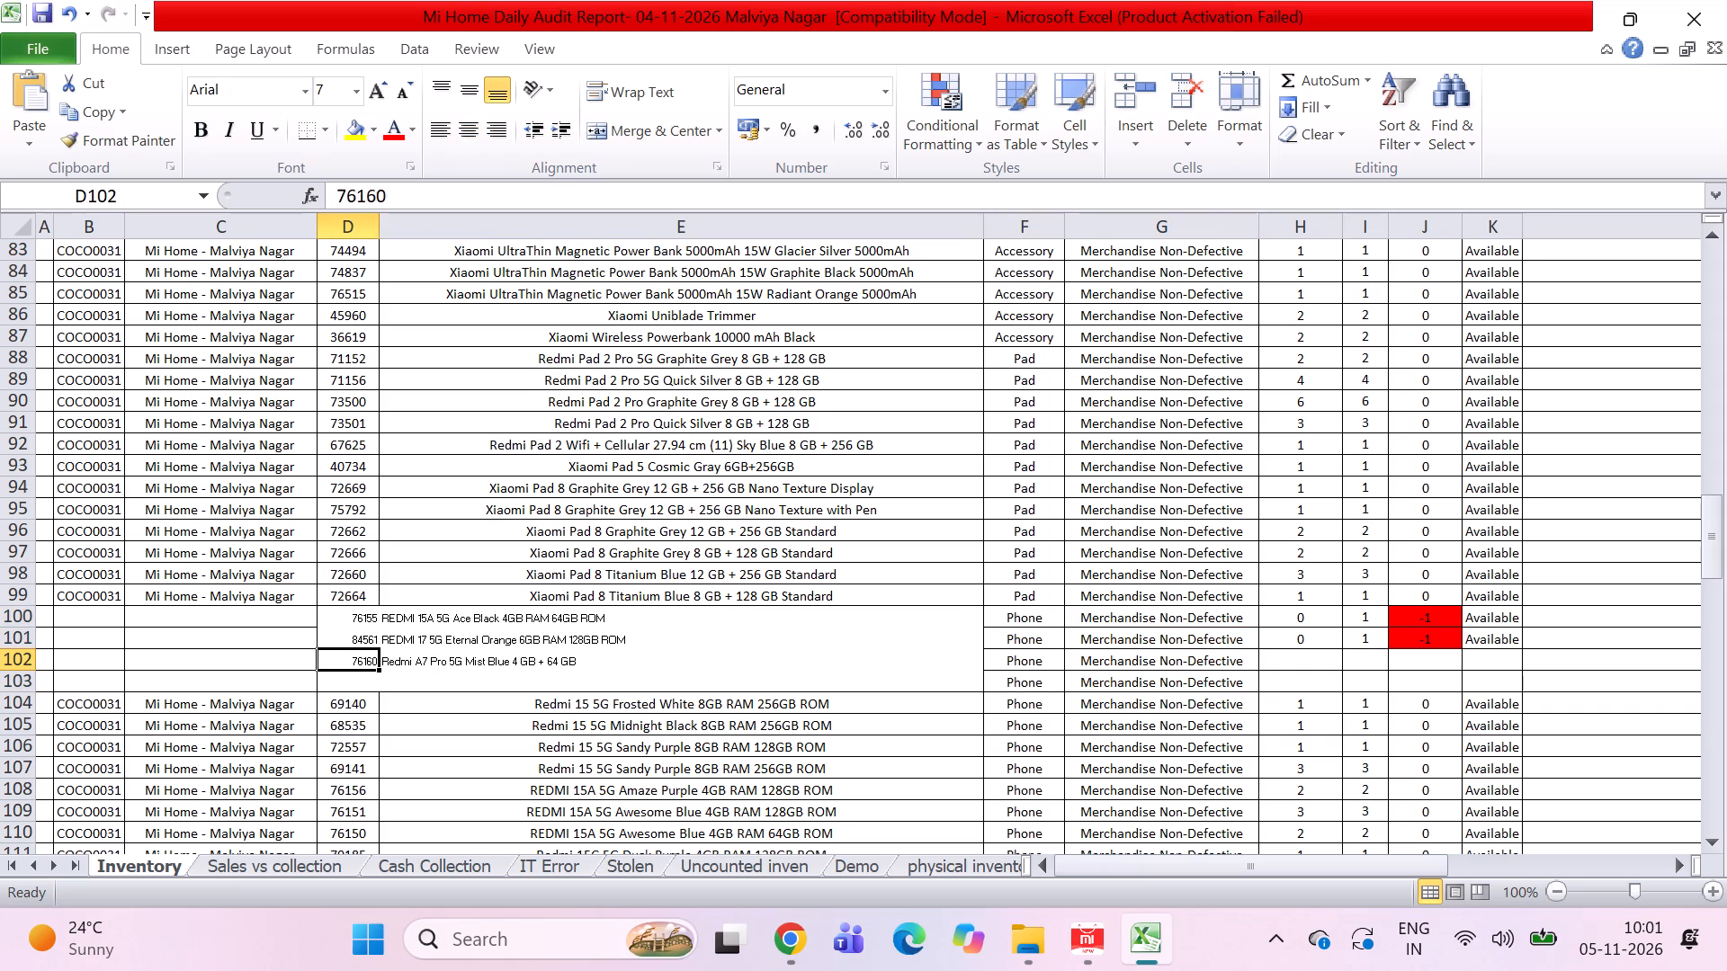
{"action": "key", "text": "Down"}
{"action": "key", "text": "alt+Tab"}
{"action": "scroll", "coordinate": [406, 765], "scroll_direction": "down", "scroll_amount": 1}
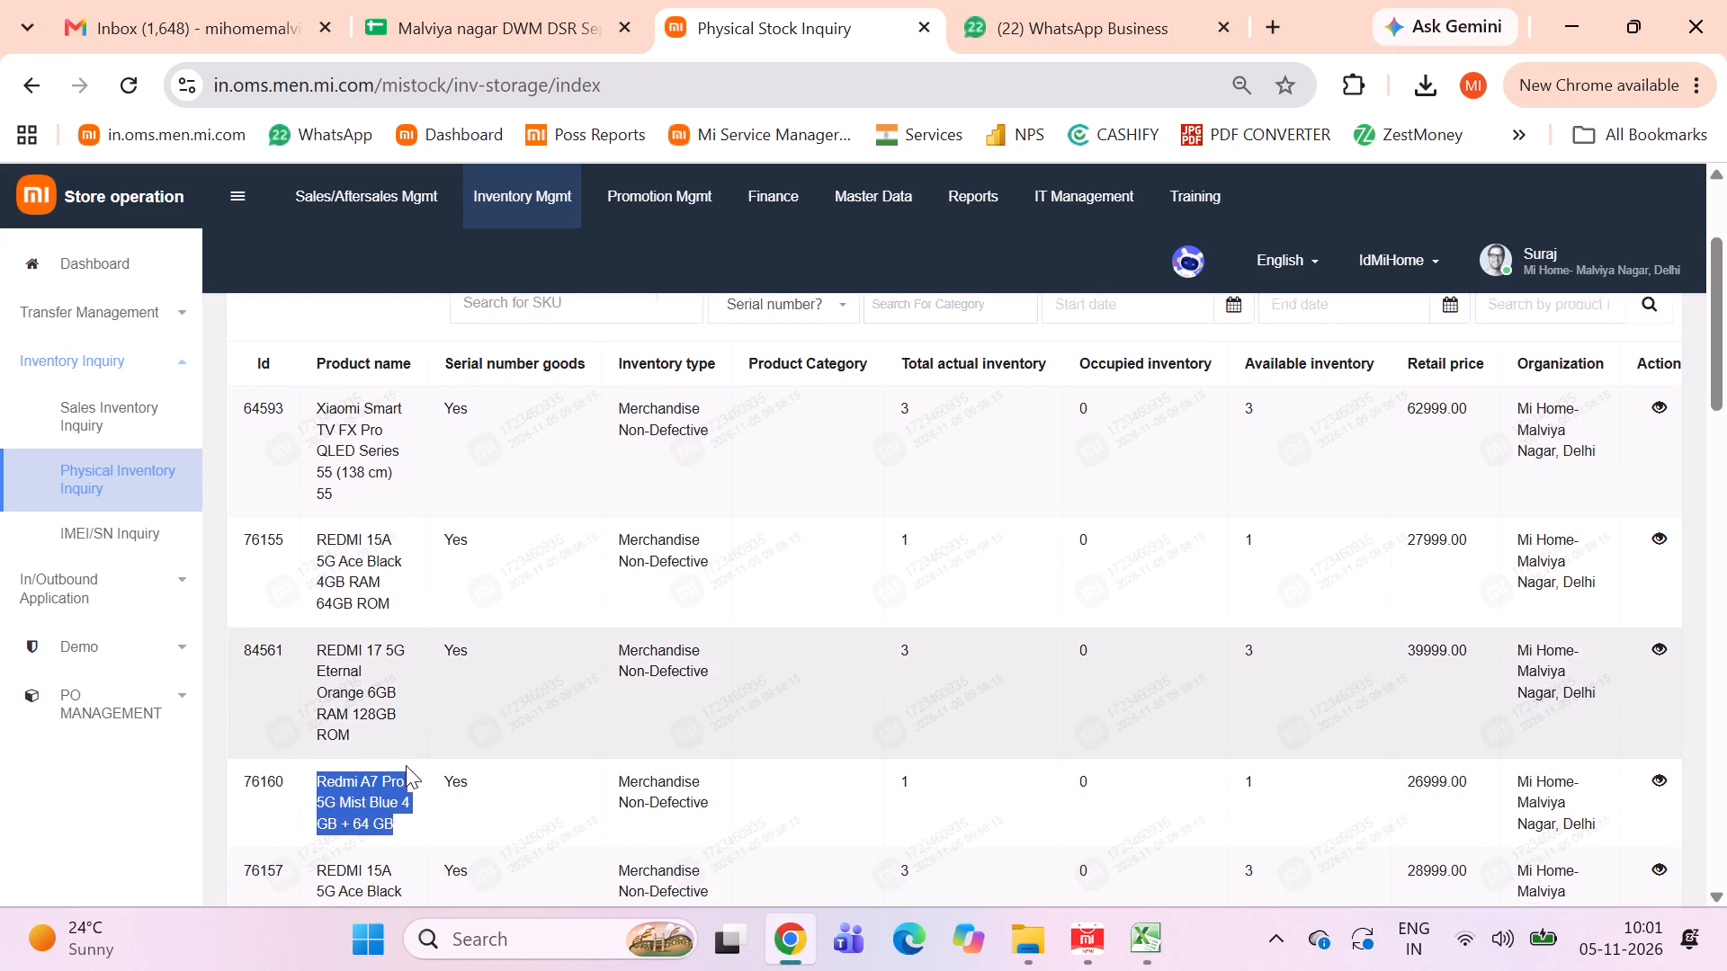
{"action": "scroll", "coordinate": [406, 765], "scroll_direction": "down", "scroll_amount": 2}
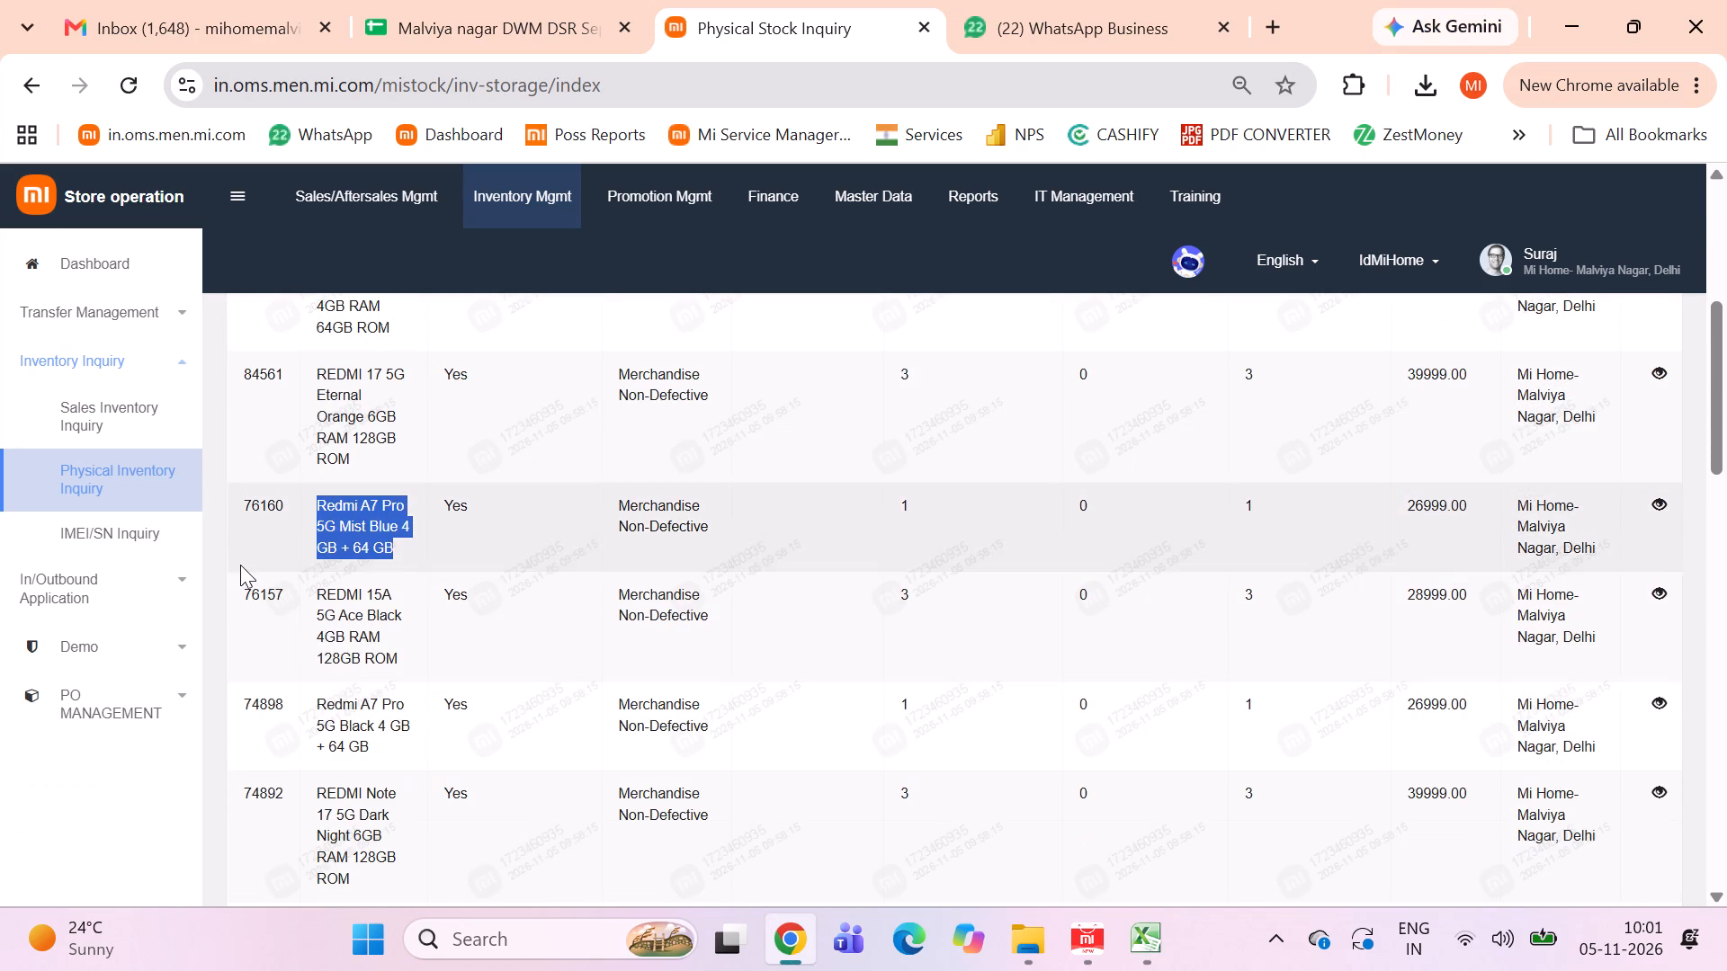
{"action": "double_click", "coordinate": [249, 586]}
{"action": "key", "text": "ctrl+c"}
{"action": "key", "text": "alt+Tab"}
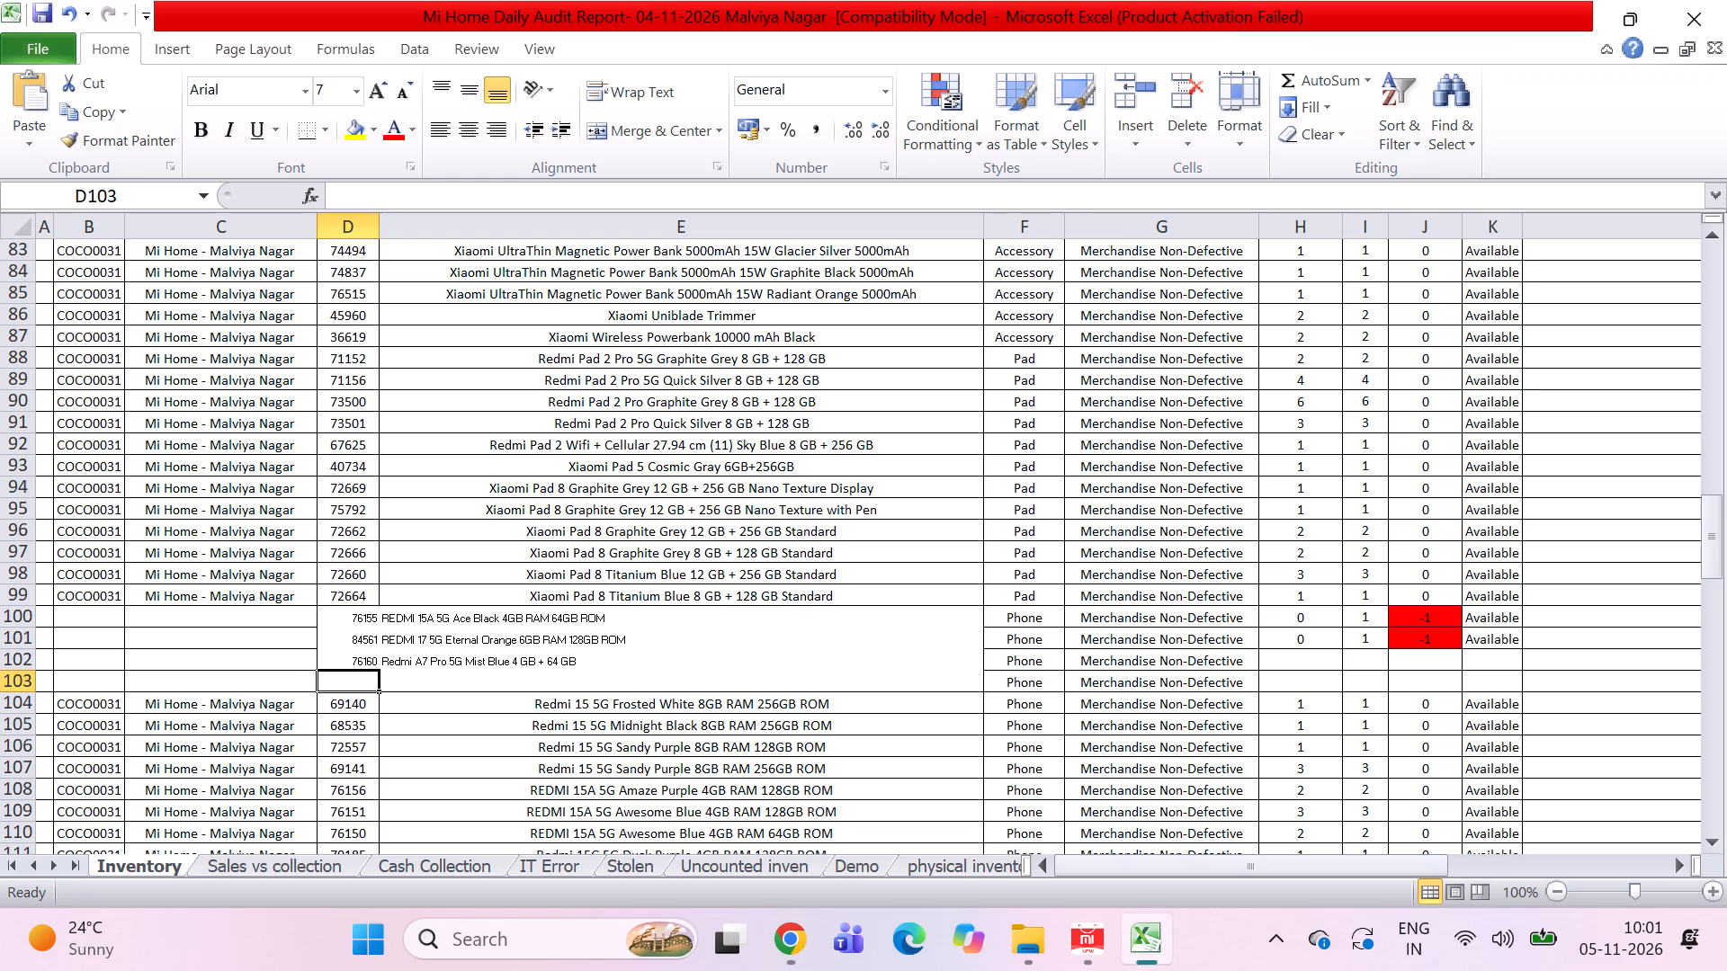
{"action": "left_click", "coordinate": [358, 671]}
{"action": "key", "text": "ctrl+f"}
{"action": "key", "text": "ctrl+v"}
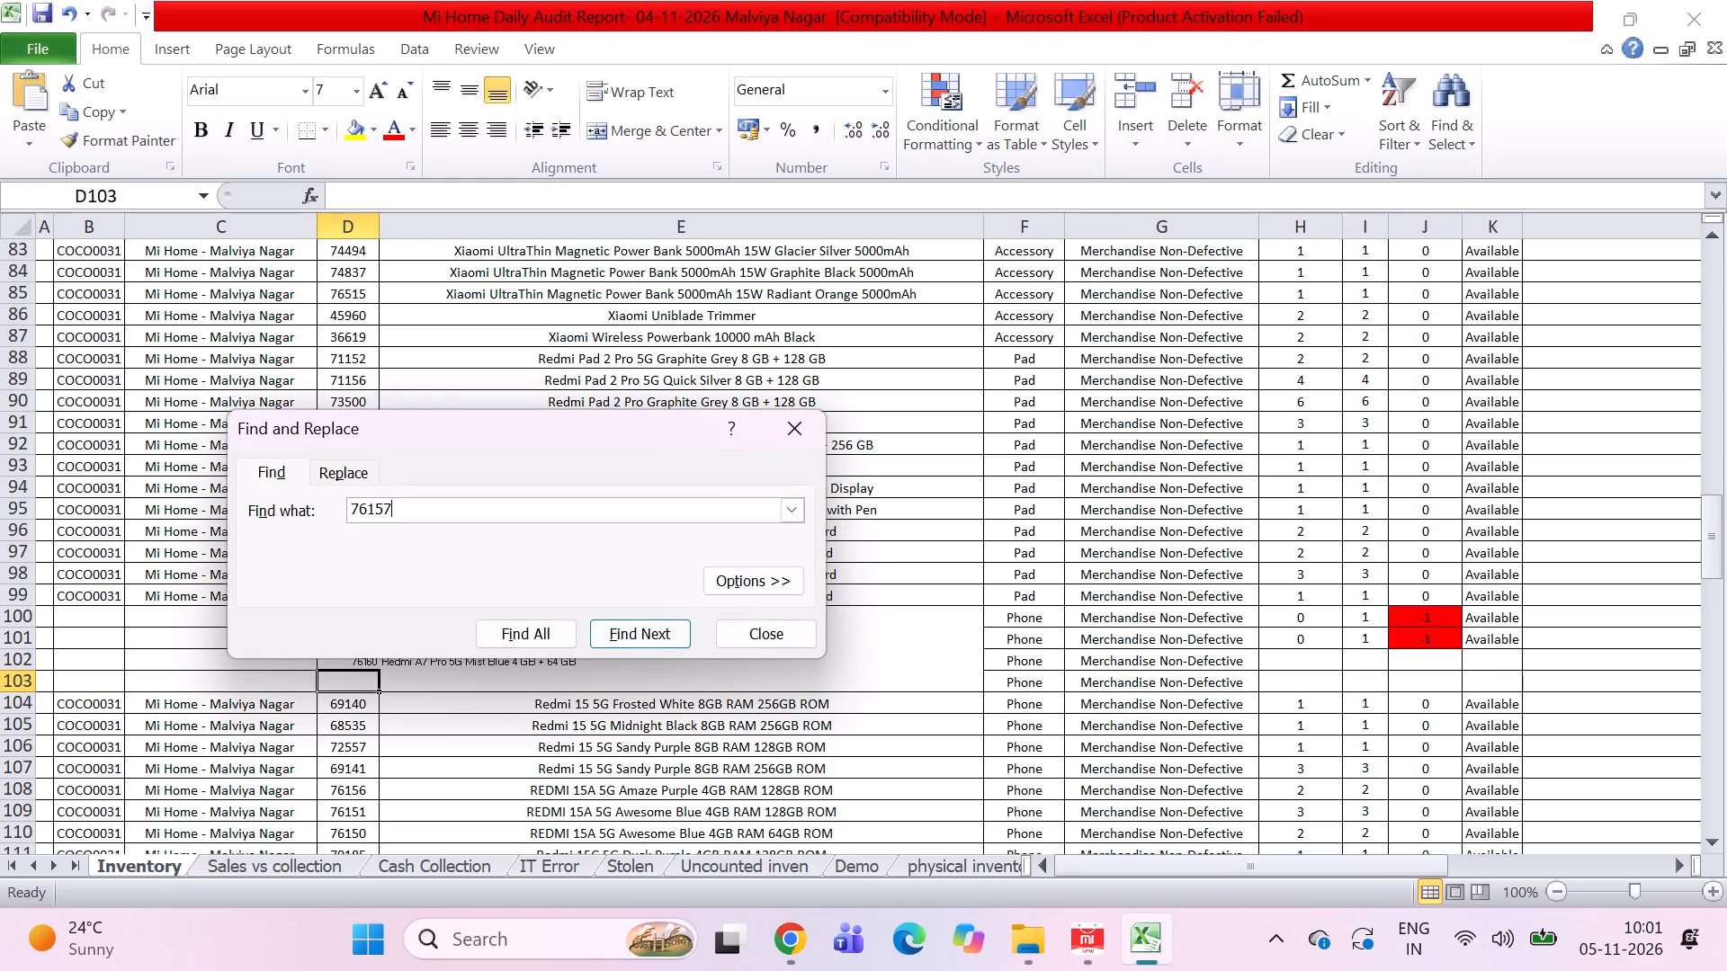
{"action": "key", "text": "Return"}
{"action": "key", "text": "Return"}
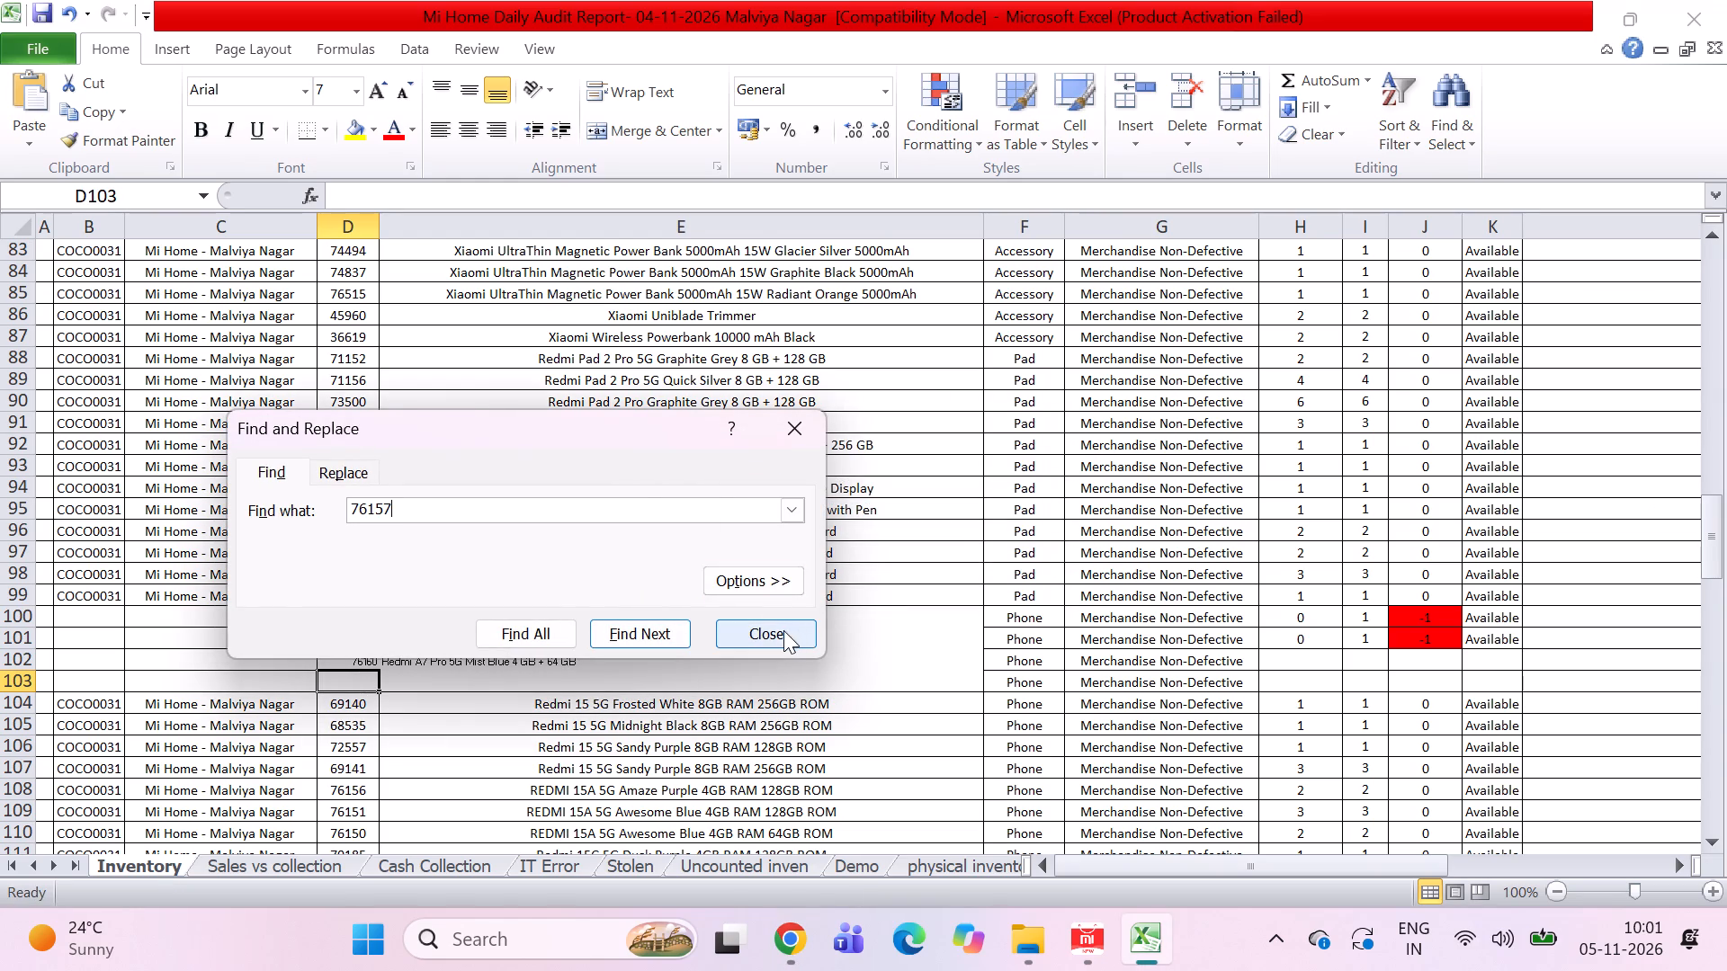
{"action": "left_click", "coordinate": [782, 630]}
Enter product ID 76157 and the name REDMI 15A 5G Ace Black 4GB RAM 128GB ROM from the stock page in row 103.
{"action": "key", "text": "ctrl+v"}
{"action": "key", "text": "Right"}
{"action": "key", "text": "alt+Tab"}
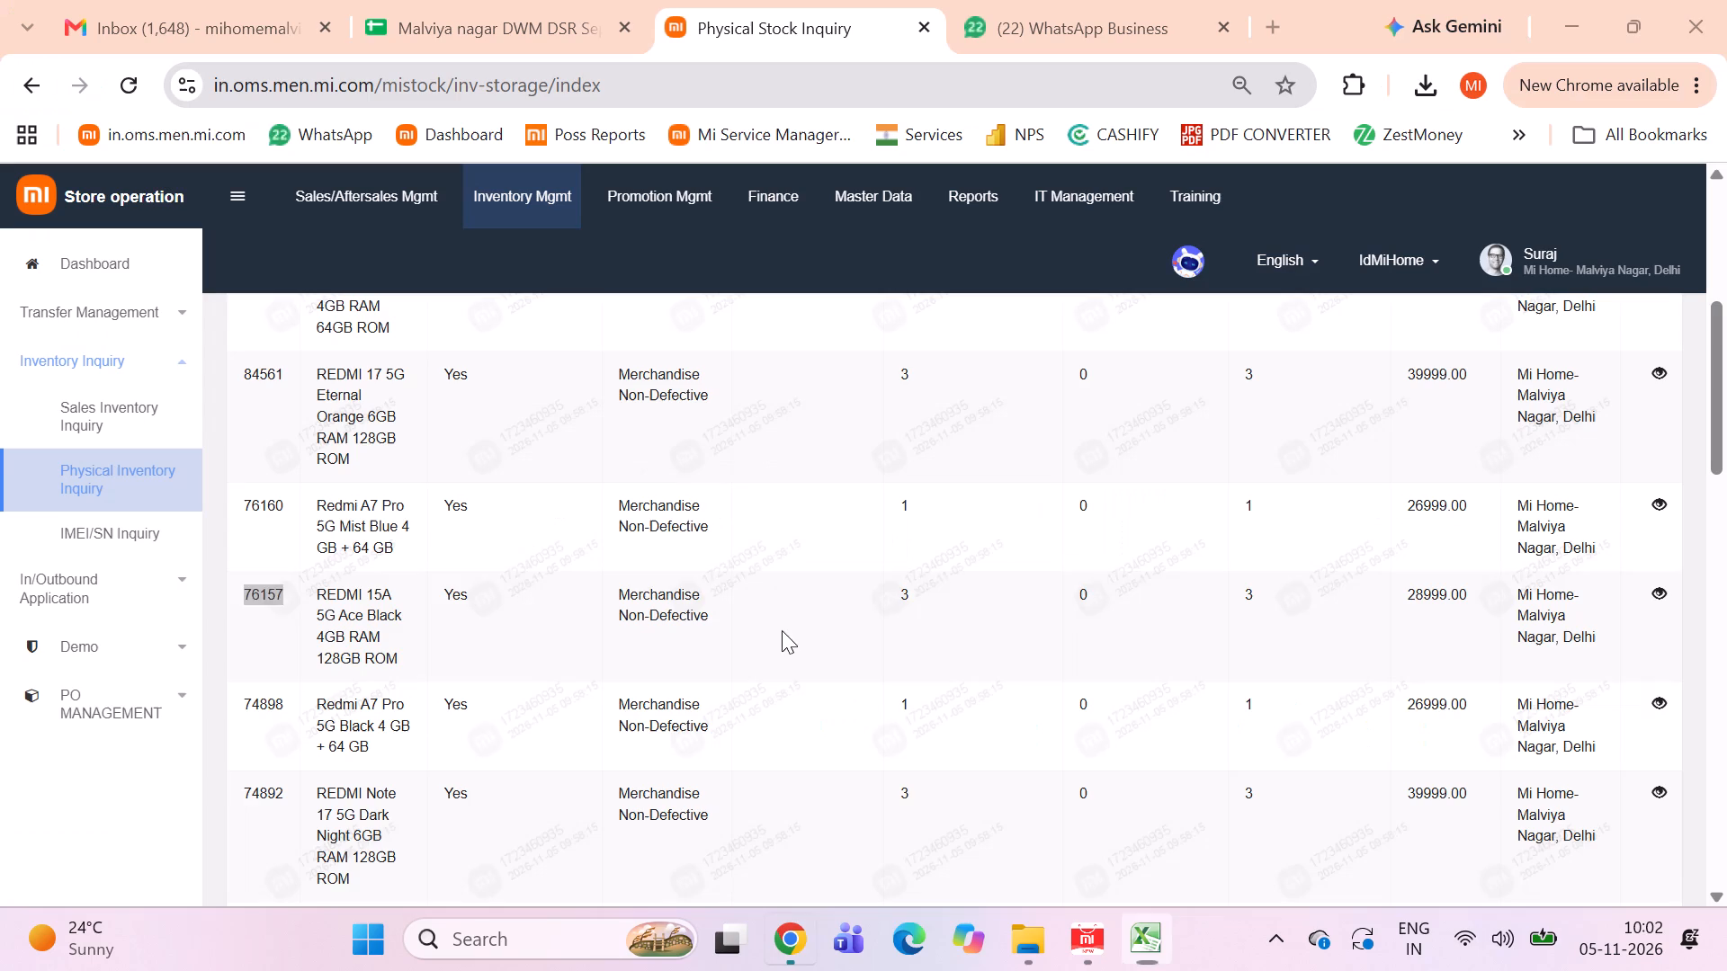
{"action": "triple_click", "coordinate": [345, 596]}
{"action": "key", "text": "ctrl+c"}
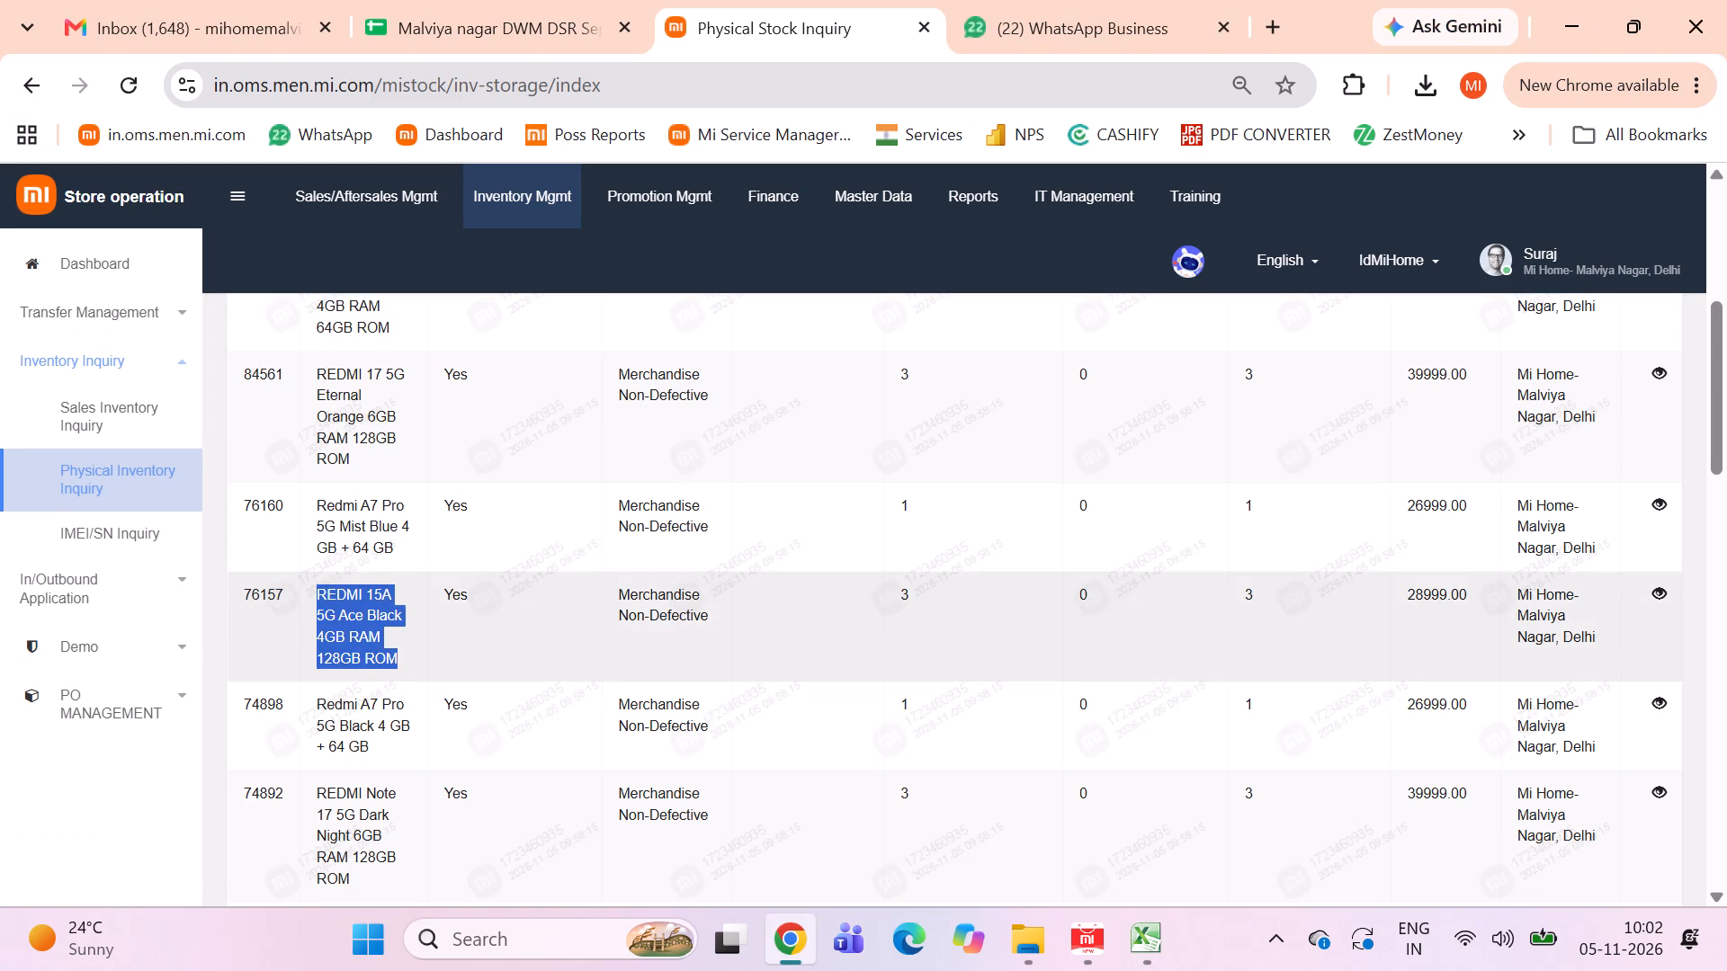
{"action": "key", "text": "alt+Tab"}
{"action": "key", "text": "ctrl+v"}
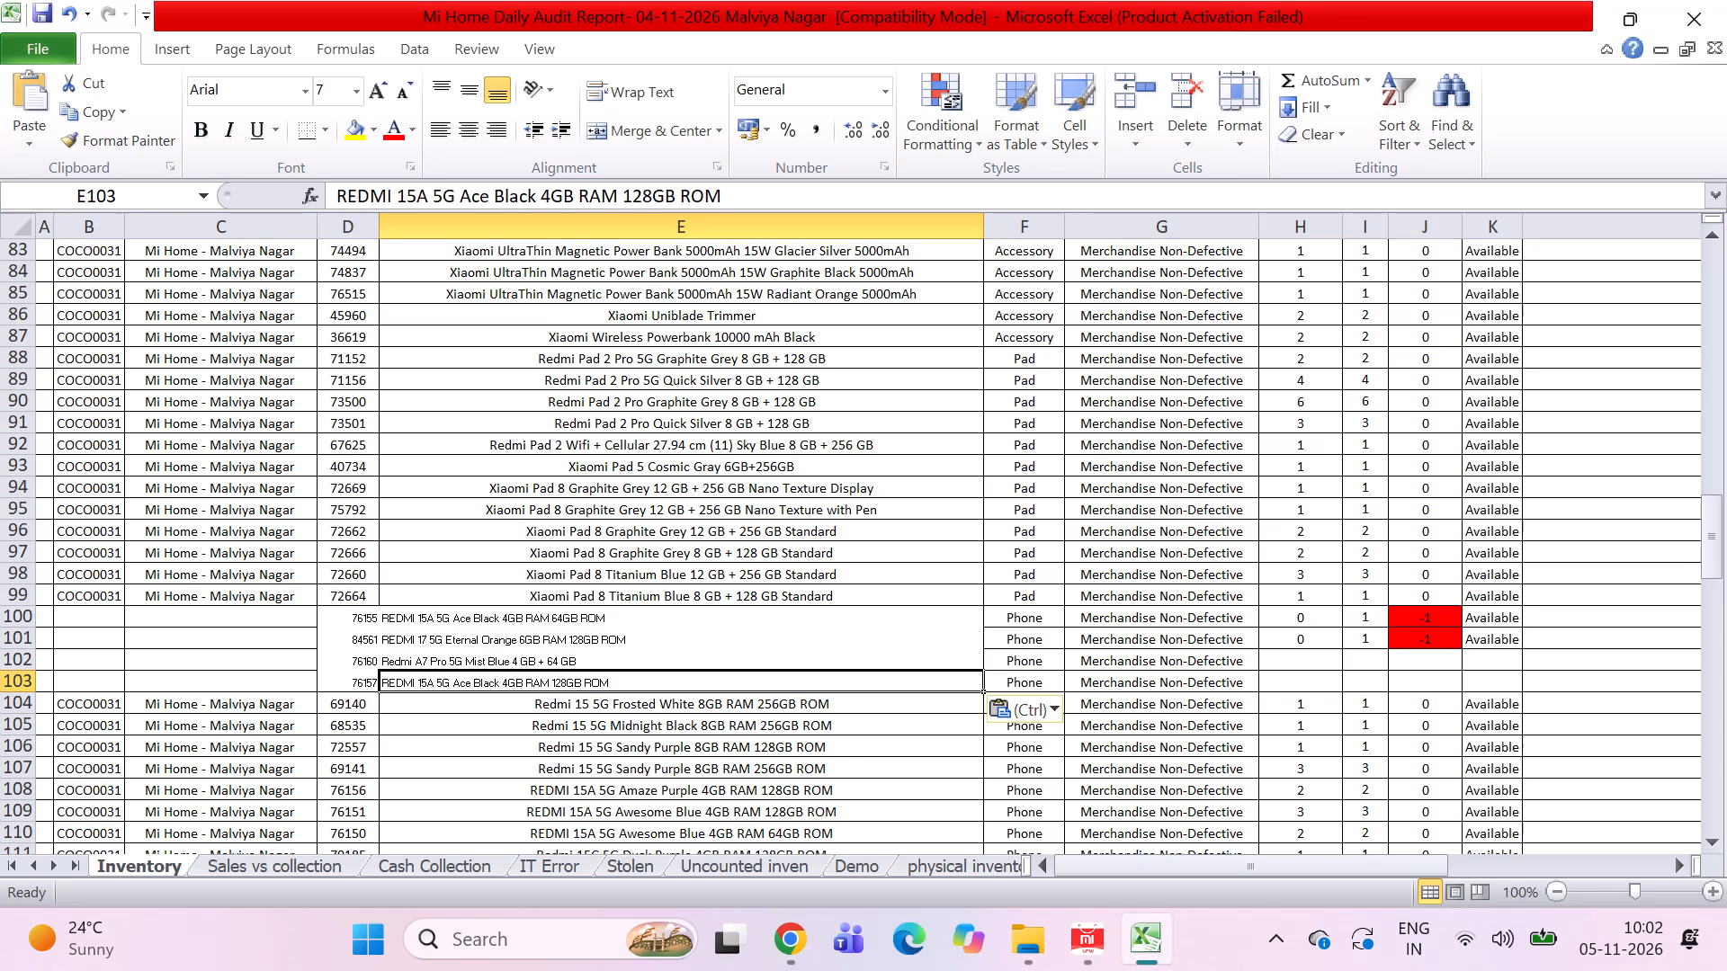
Insert two blank rows above the Redmi 15 5G Frosted White row, directly below row 103.
{"action": "left_click", "coordinate": [20, 700]}
{"action": "right_click", "coordinate": [20, 700]}
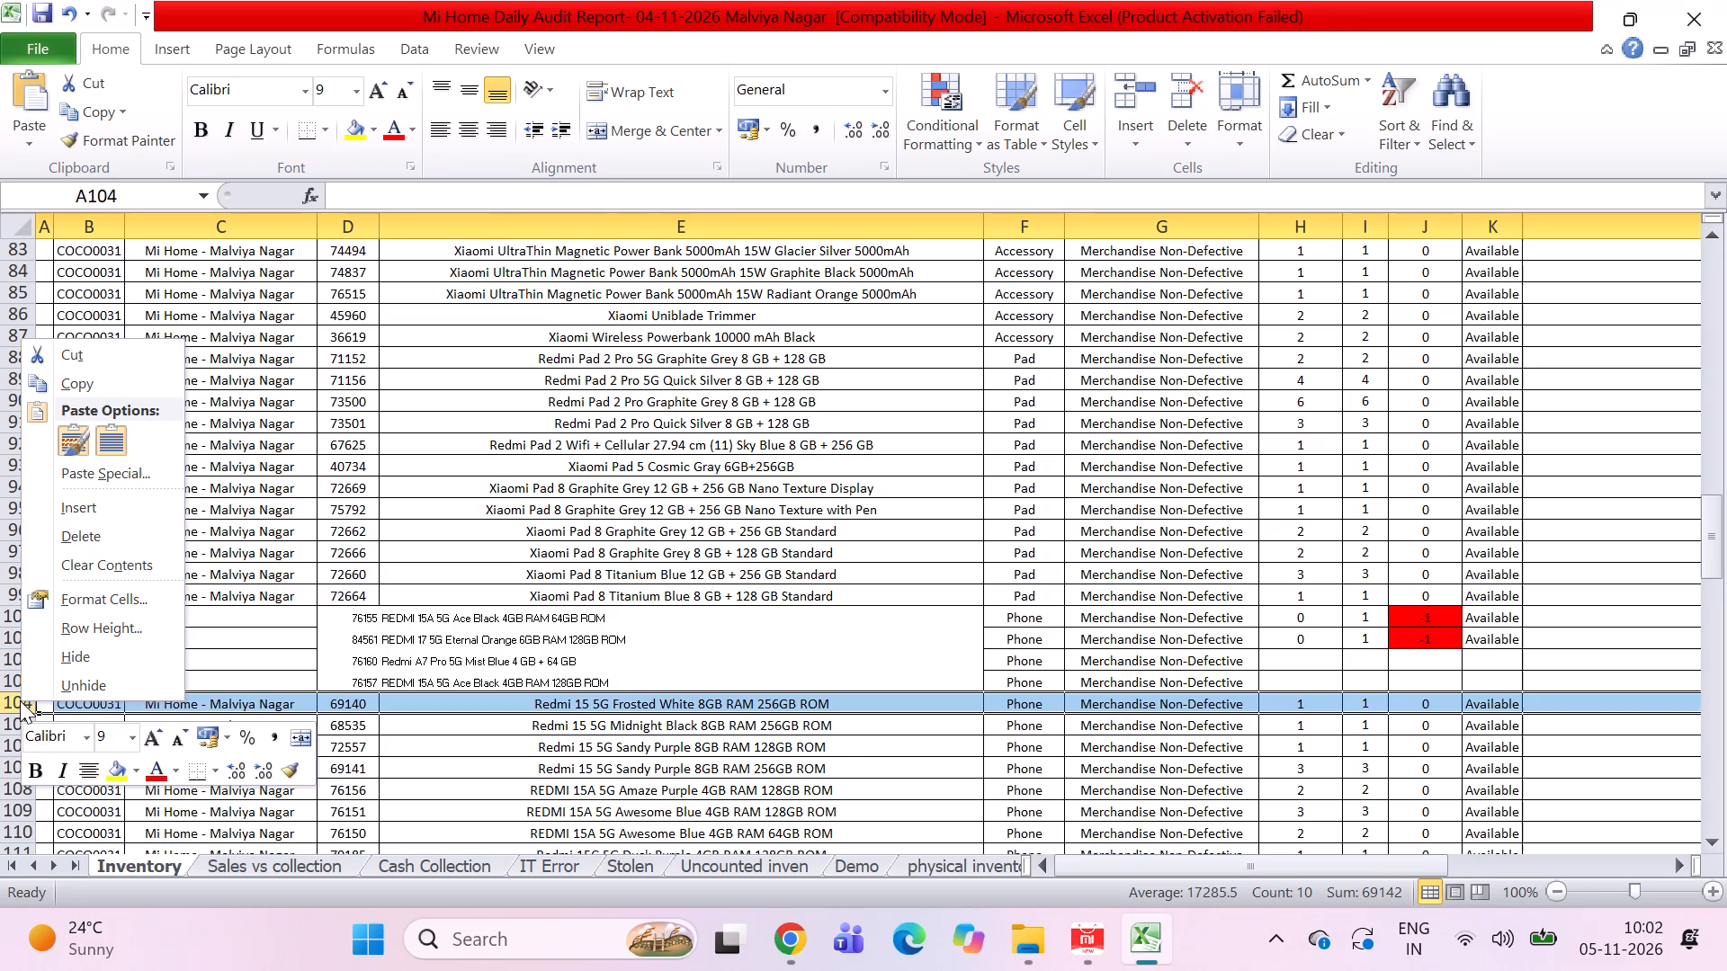
{"action": "left_click", "coordinate": [81, 505]}
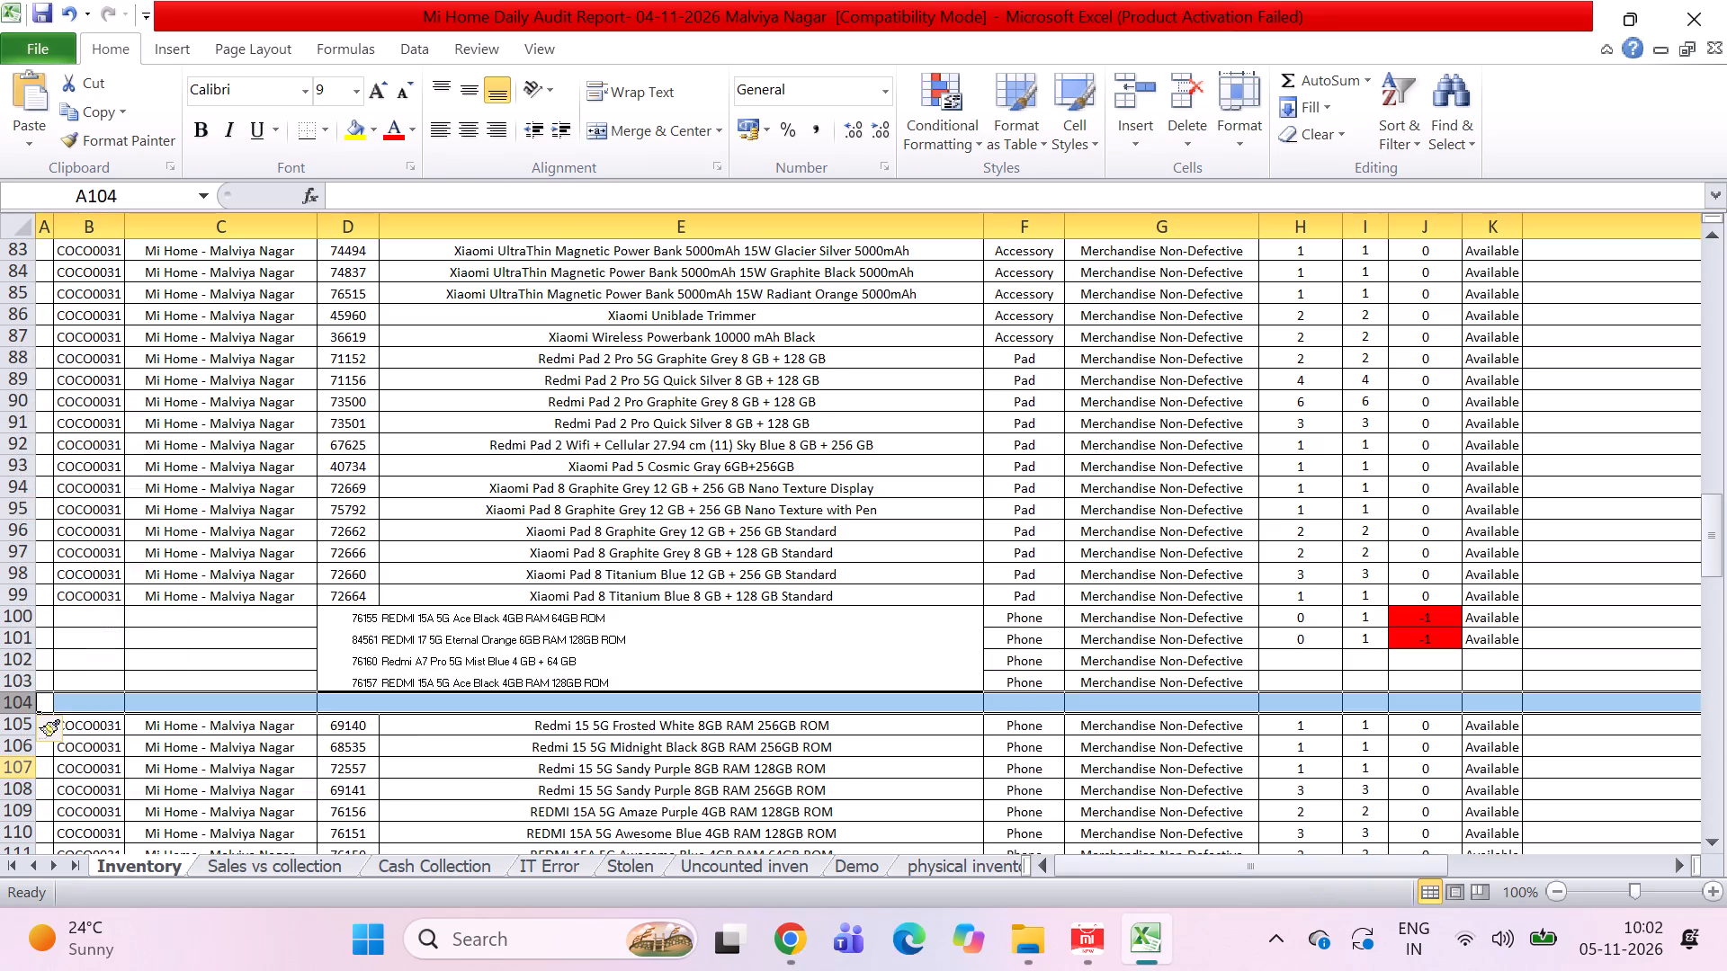
{"action": "right_click", "coordinate": [29, 700]}
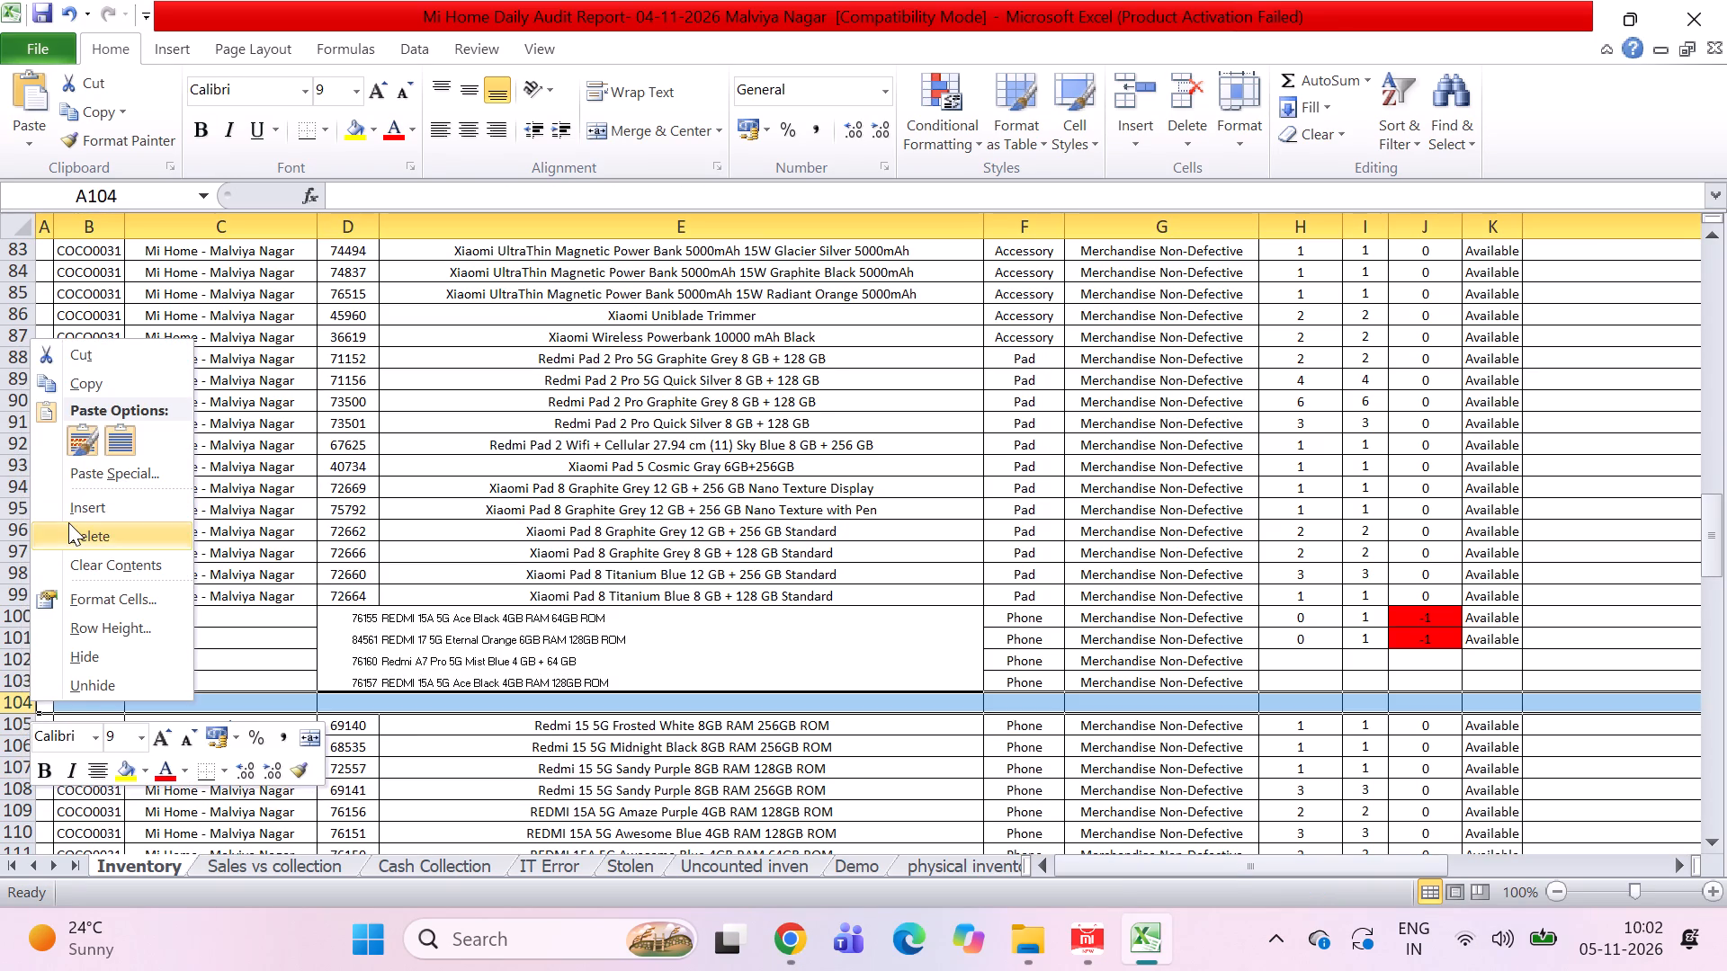
{"action": "left_click", "coordinate": [67, 512]}
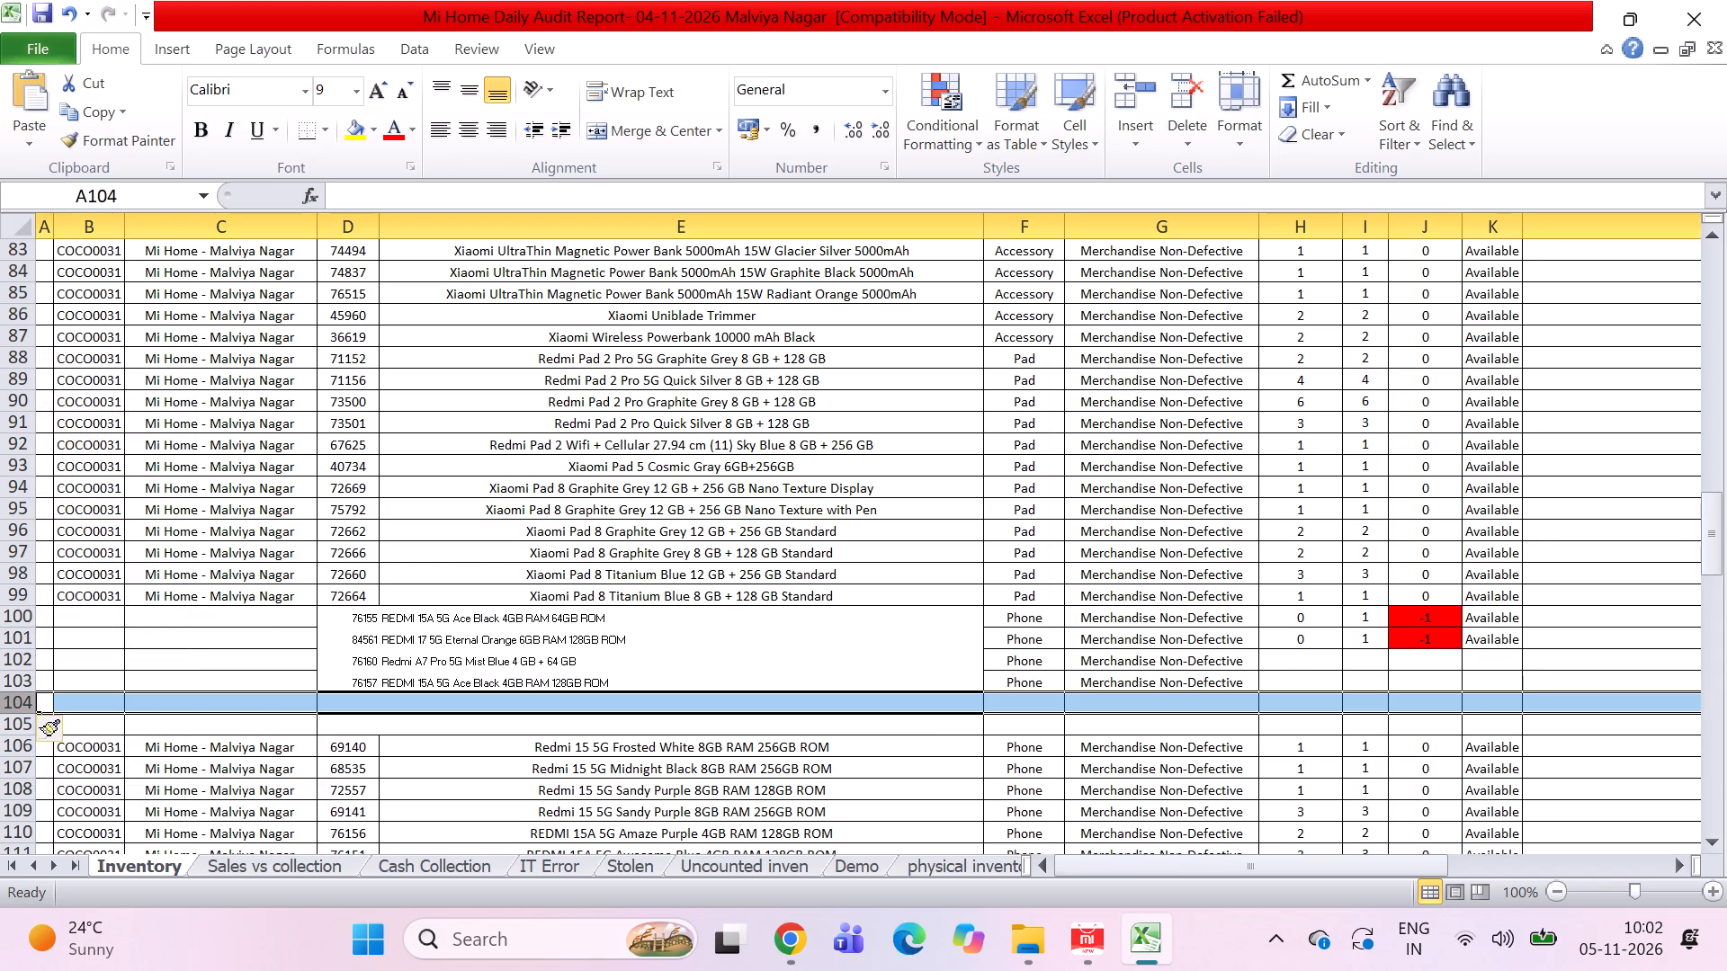
Copy product ID 74898 from the physical stock page and search the Inventory sheet for it.
{"action": "left_click", "coordinate": [355, 700]}
{"action": "key", "text": "alt+Tab"}
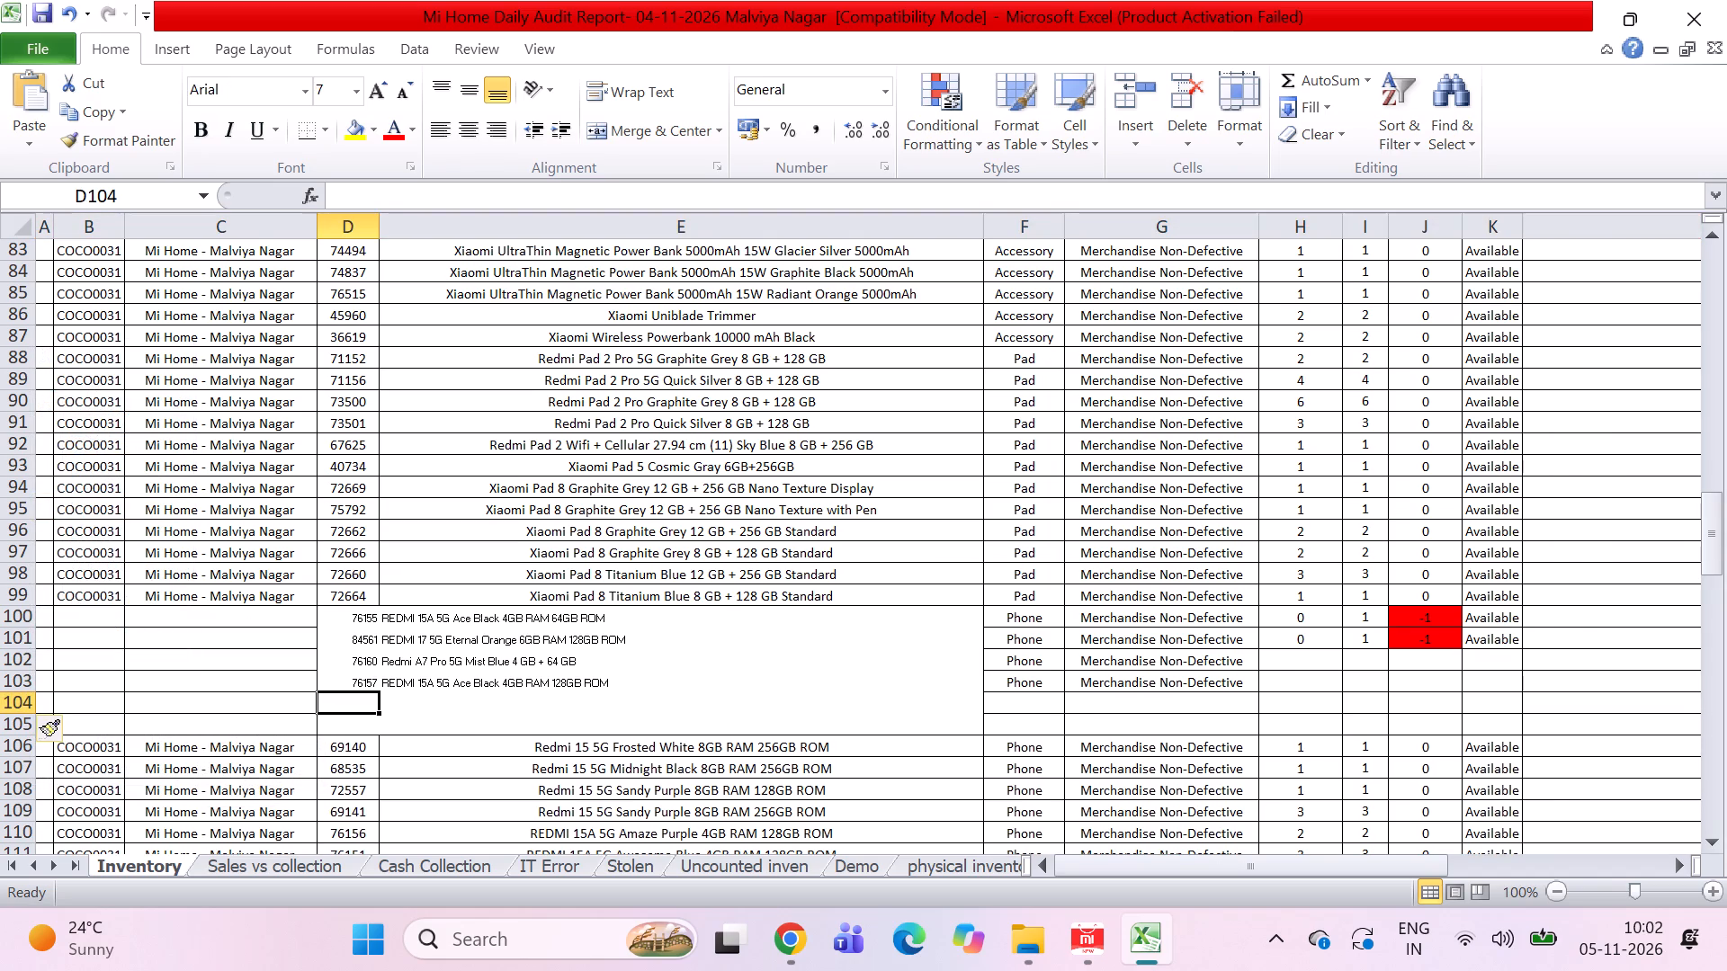
{"action": "key", "text": "alt+Tab"}
{"action": "double_click", "coordinate": [260, 709]}
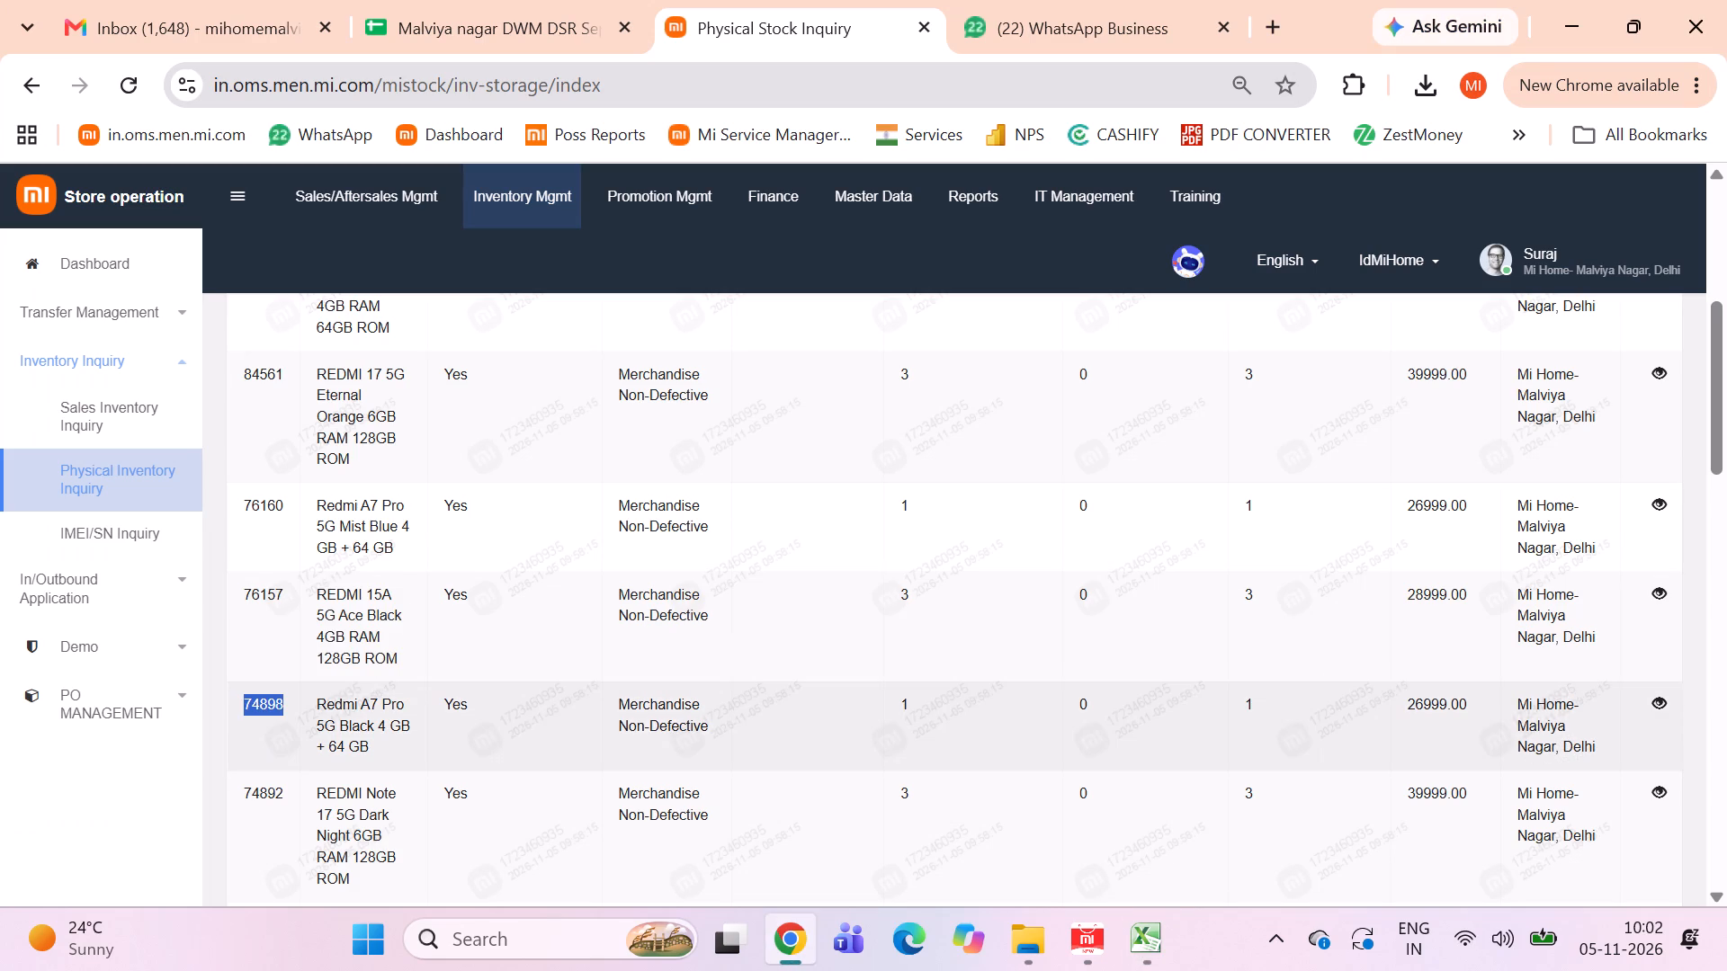
{"action": "key", "text": "ctrl+c"}
{"action": "key", "text": "alt+Tab"}
{"action": "left_click", "coordinate": [352, 631]}
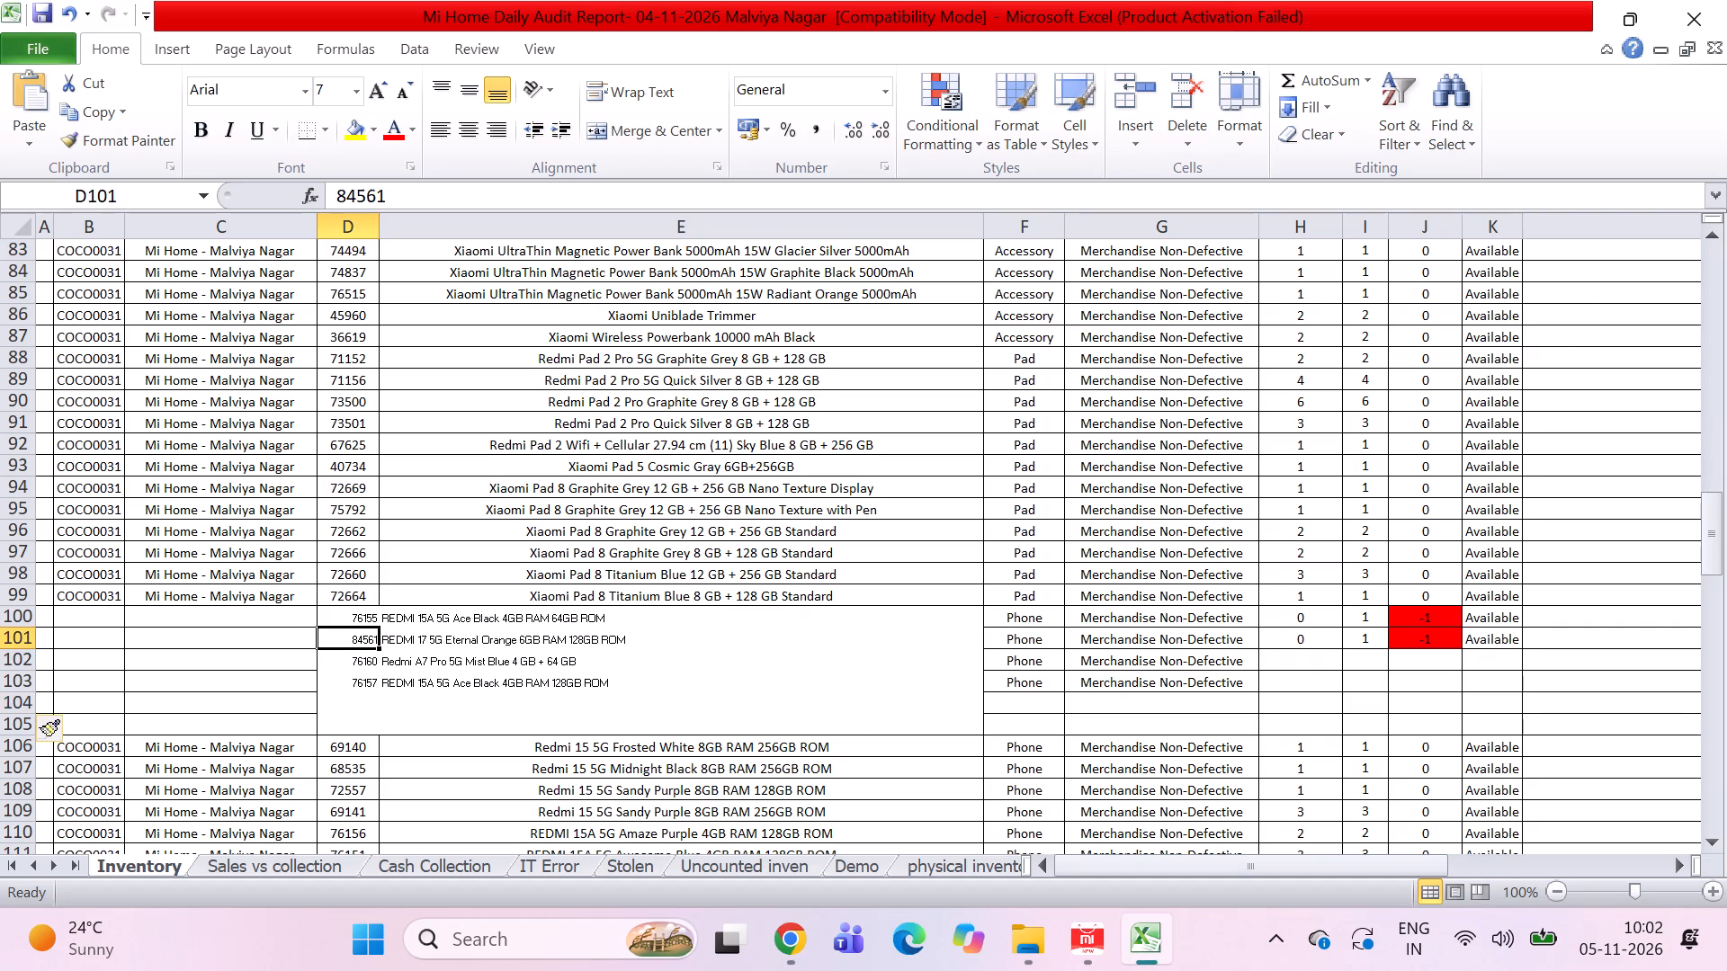
{"action": "key", "text": "ctrl+f"}
{"action": "key", "text": "ctrl+v"}
{"action": "key", "text": "Return"}
{"action": "key", "text": "Return"}
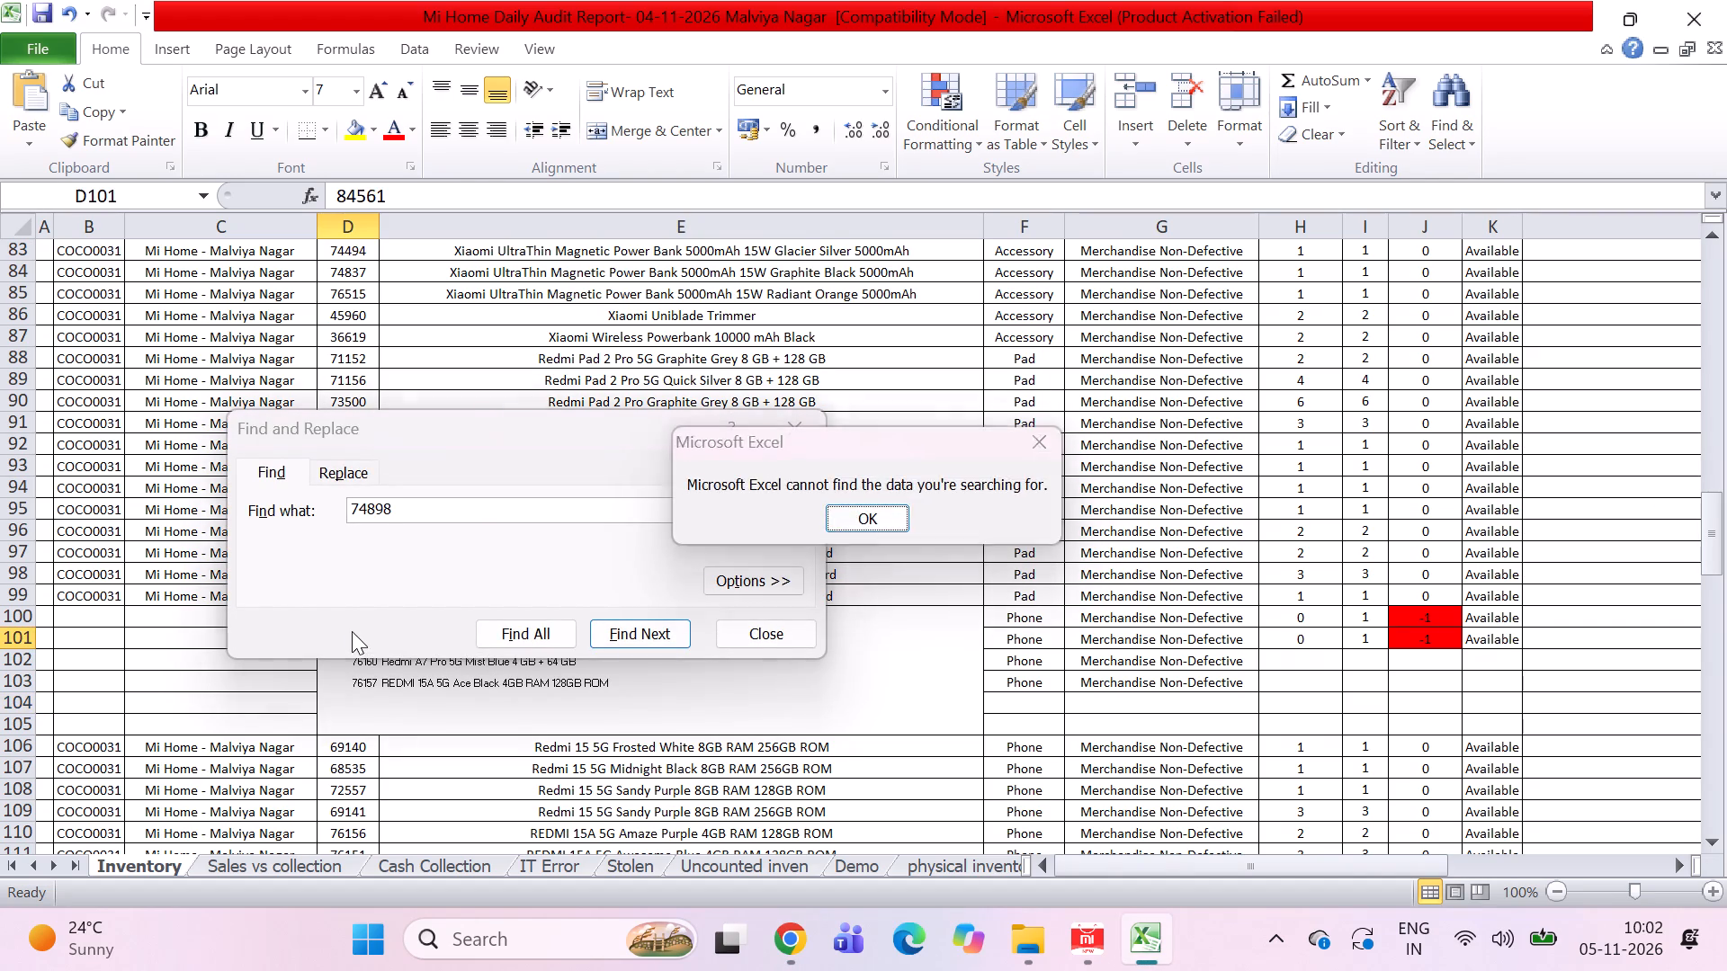
{"action": "left_click", "coordinate": [756, 624]}
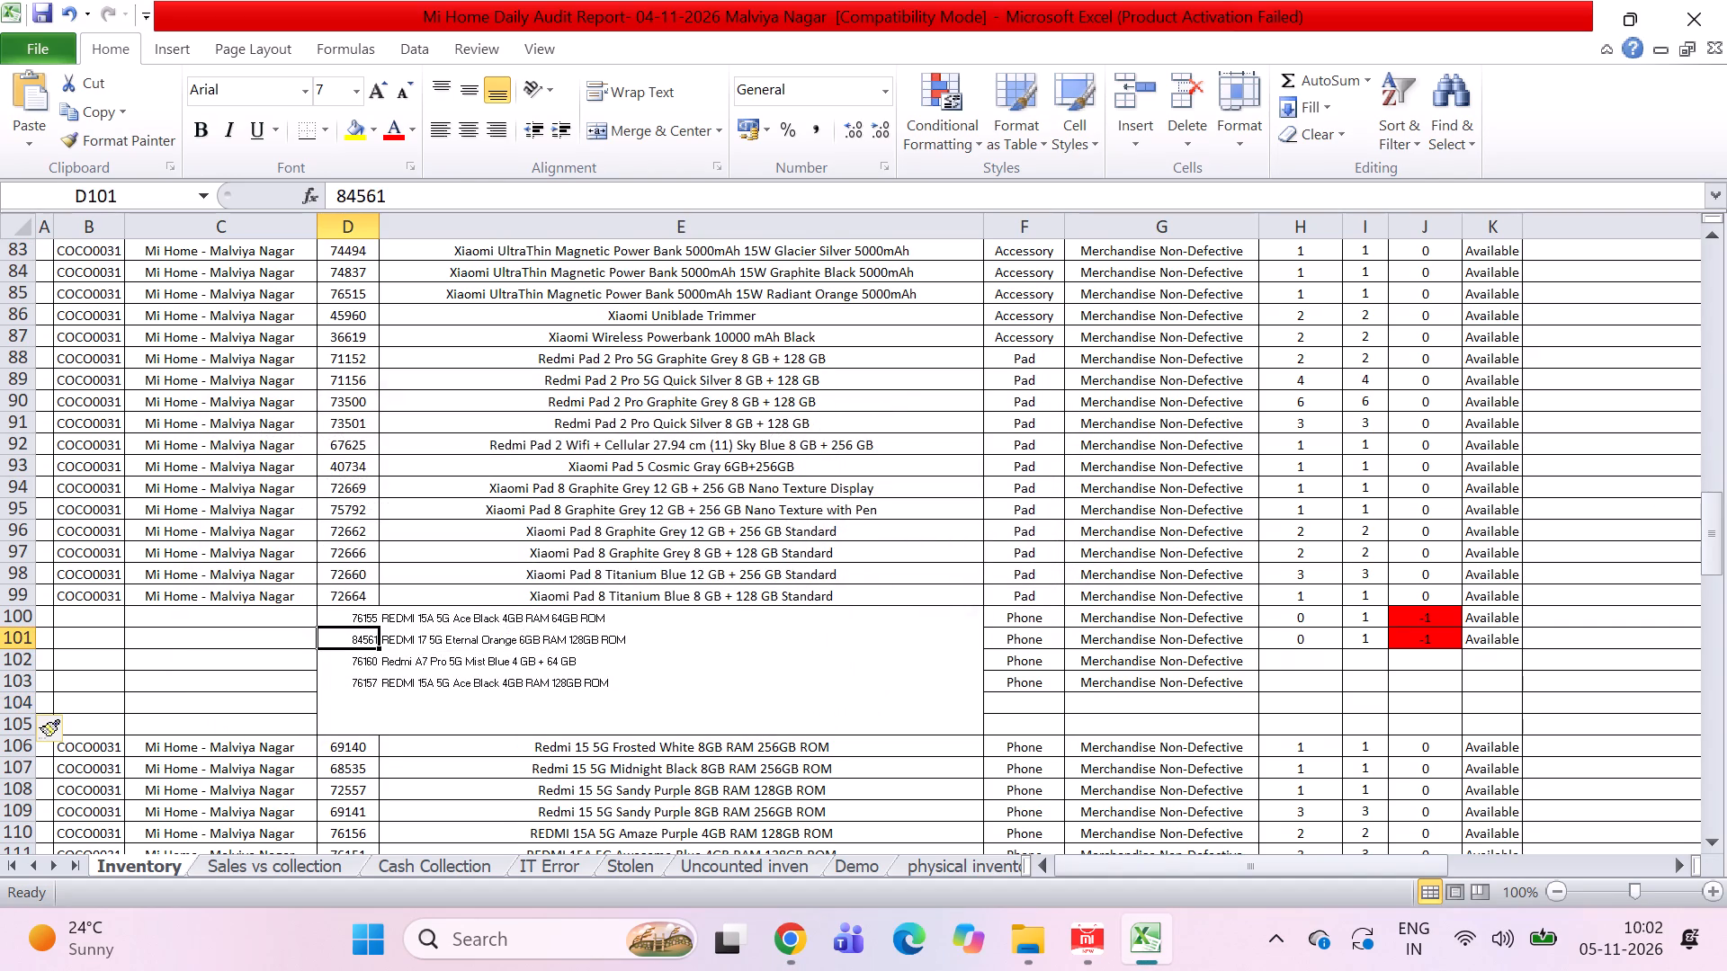
Enter product ID 74898 and the name Redmi A7 Pro 5G Black 4 GB + 64 GB from the stock page in row 104.
{"action": "left_click", "coordinate": [371, 693]}
{"action": "key", "text": "ctrl+v"}
{"action": "key", "text": "Right"}
{"action": "key", "text": "alt+Tab"}
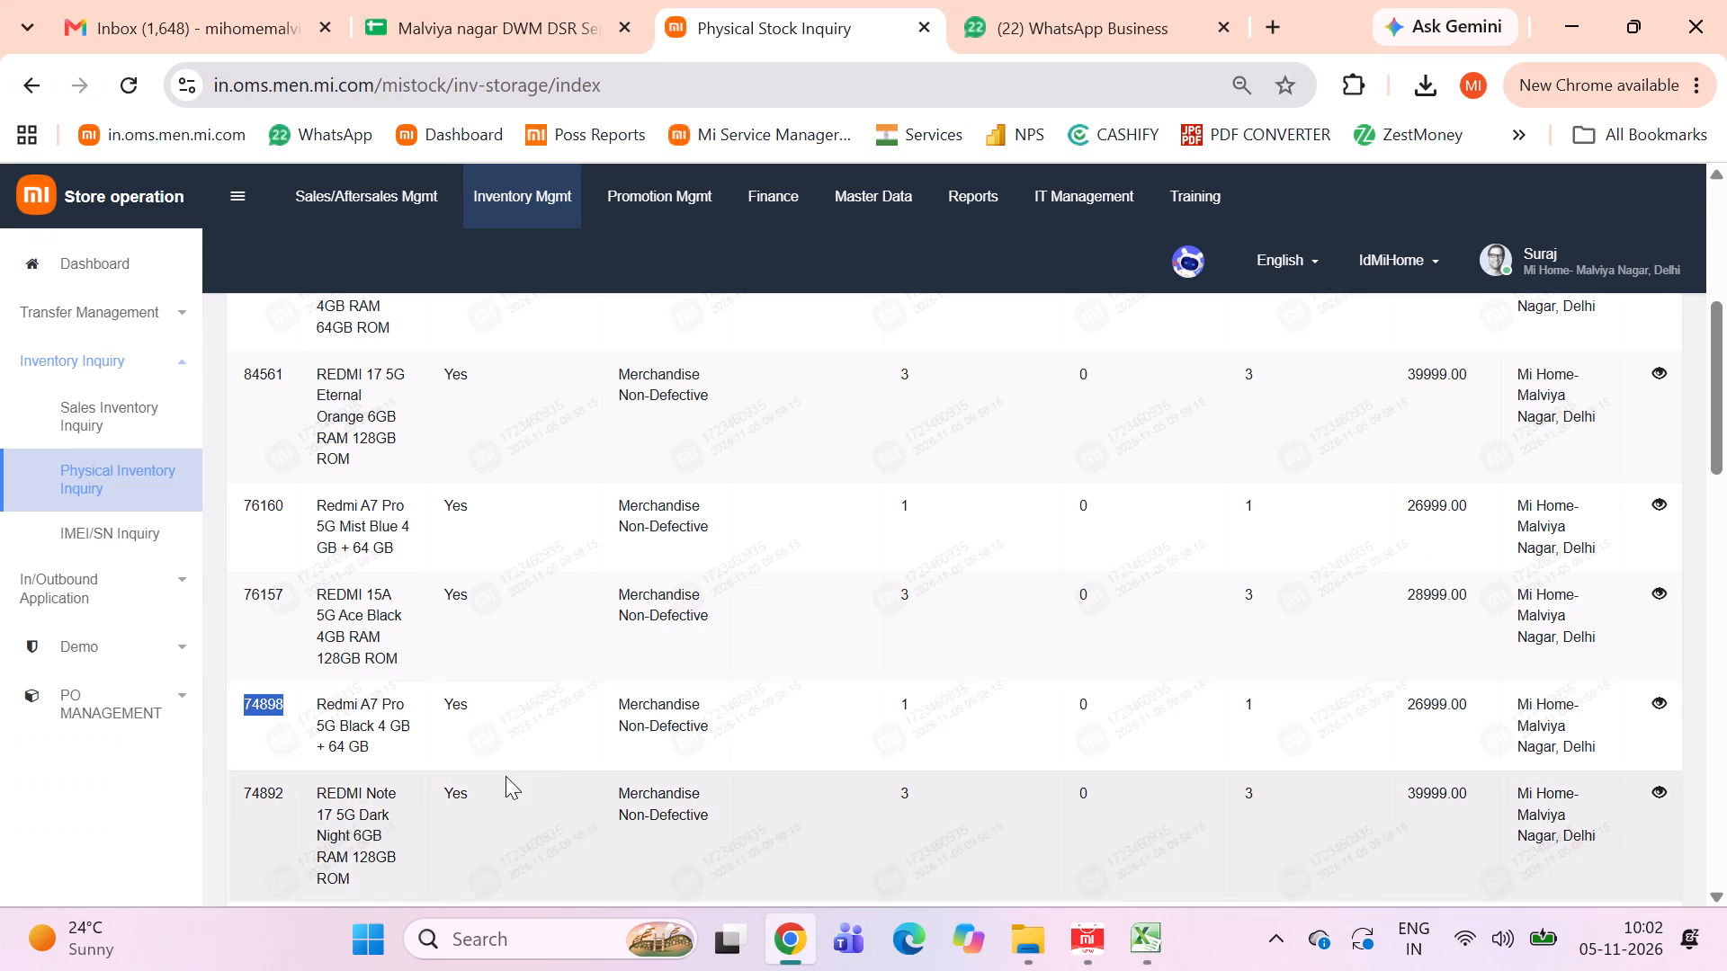
{"action": "triple_click", "coordinate": [344, 718]}
{"action": "key", "text": "ctrl+c"}
{"action": "key", "text": "alt+Tab"}
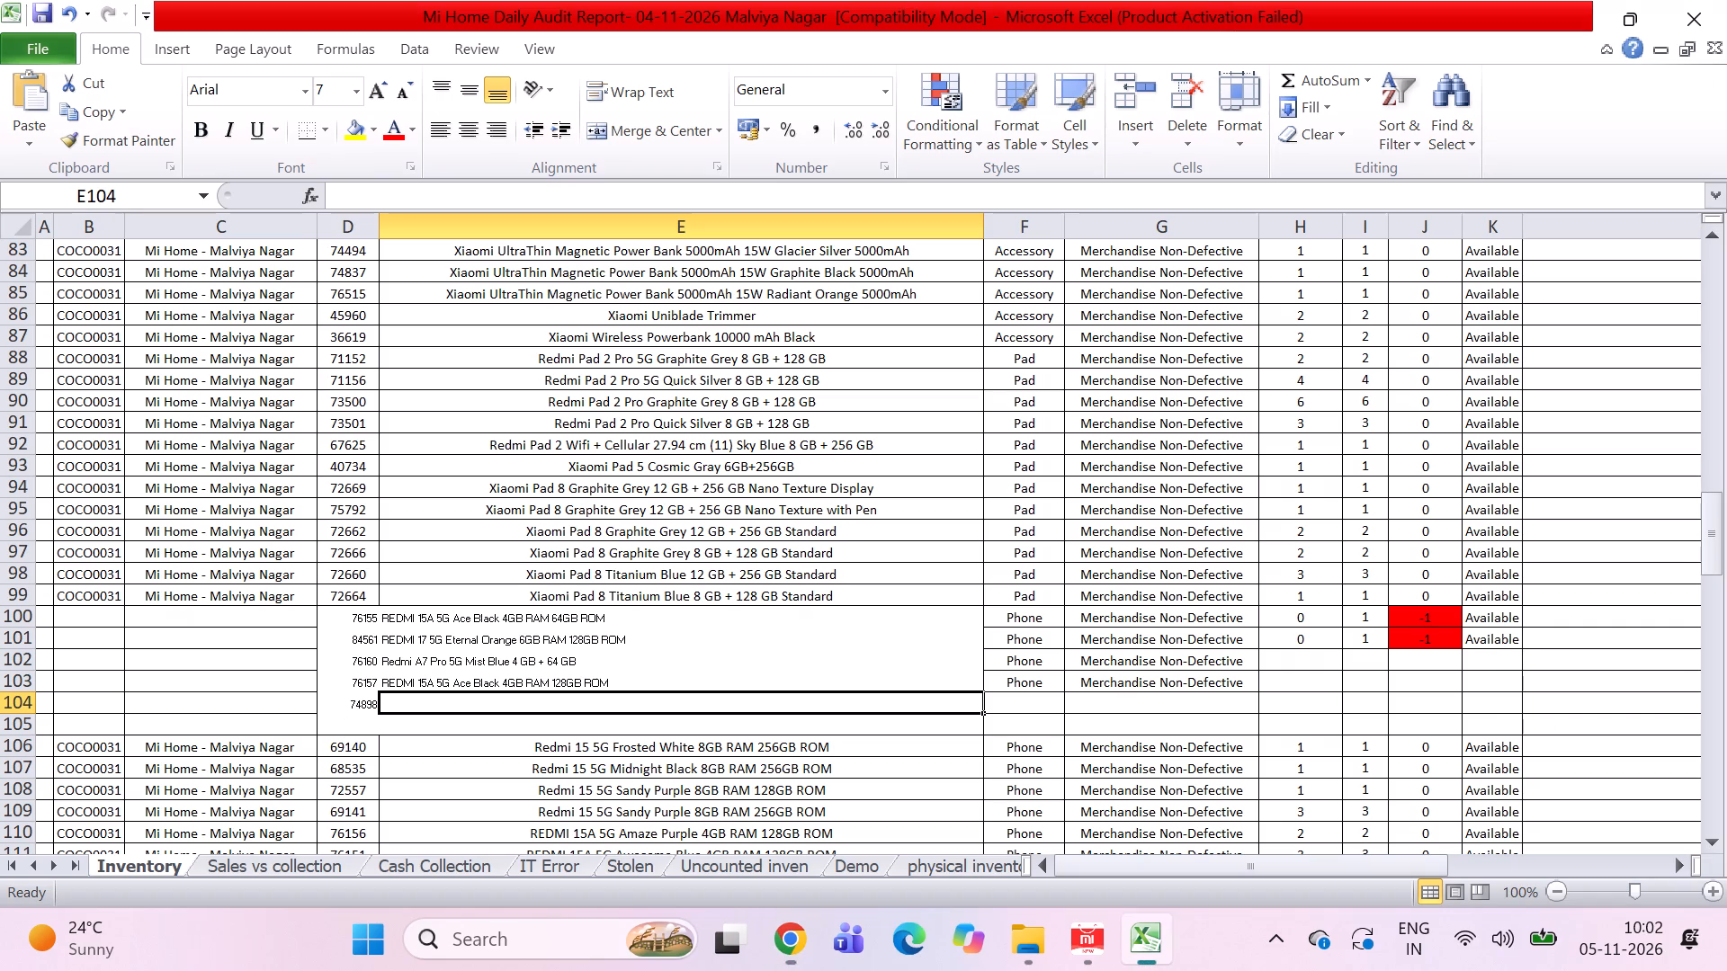
{"action": "key", "text": "ctrl+v"}
Fill the category Phone and inventory type Merchandise Non-Defective from row 103 down into row 104.
{"action": "key", "text": "Right"}
{"action": "key", "text": "Right"}
{"action": "key", "text": "Left"}
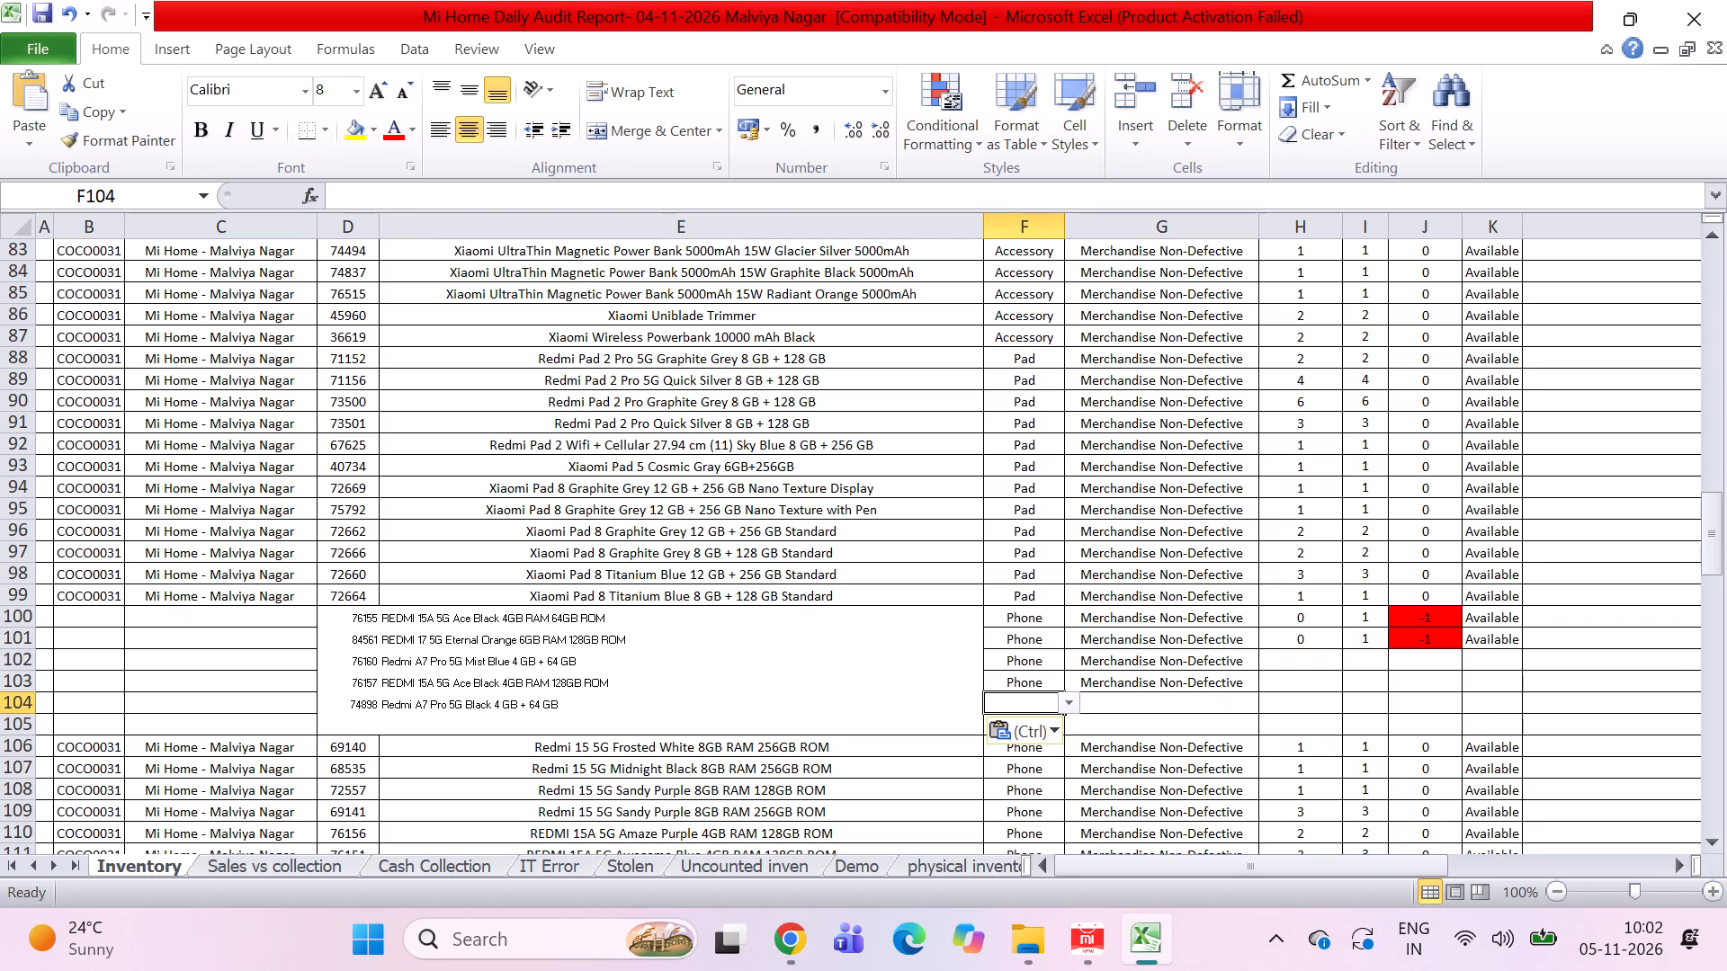
{"action": "key", "text": "ctrl+d"}
{"action": "key", "text": "Right"}
{"action": "key", "text": "ctrl+d"}
Copy product ID 74892 from the physical stock page and search the Inventory sheet for it.
{"action": "key", "text": "Left"}
{"action": "key", "text": "Left"}
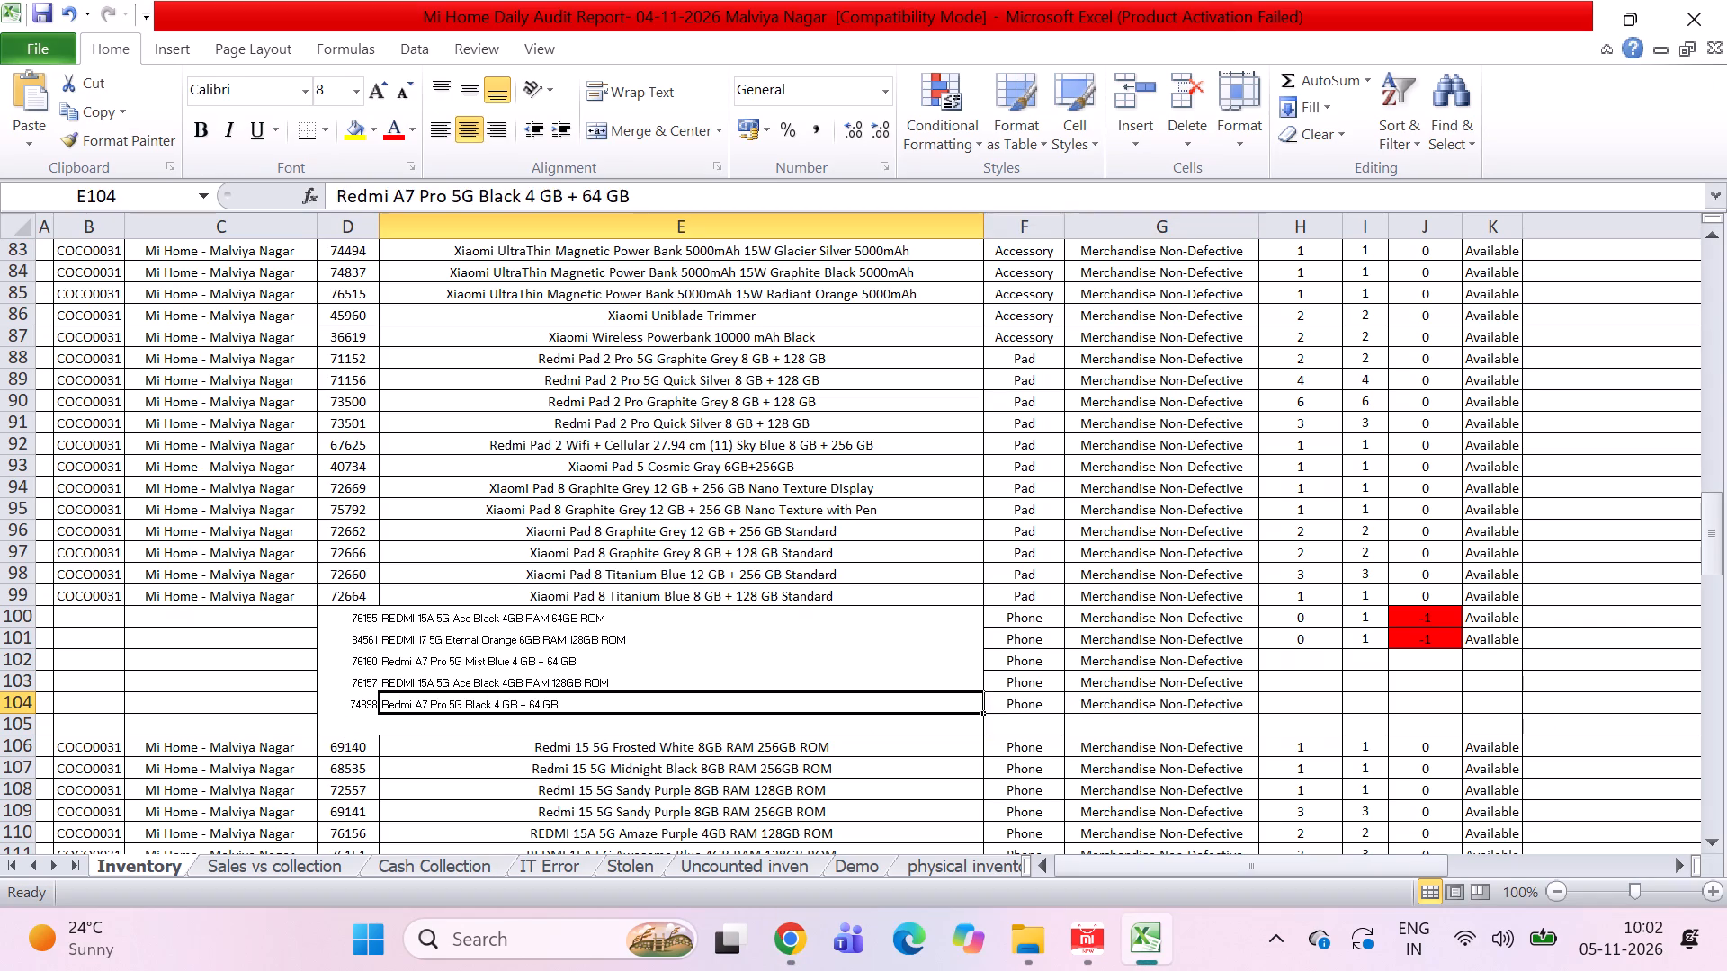
{"action": "key", "text": "Down"}
{"action": "key", "text": "Left"}
{"action": "key", "text": "alt+Tab"}
{"action": "double_click", "coordinate": [237, 810]}
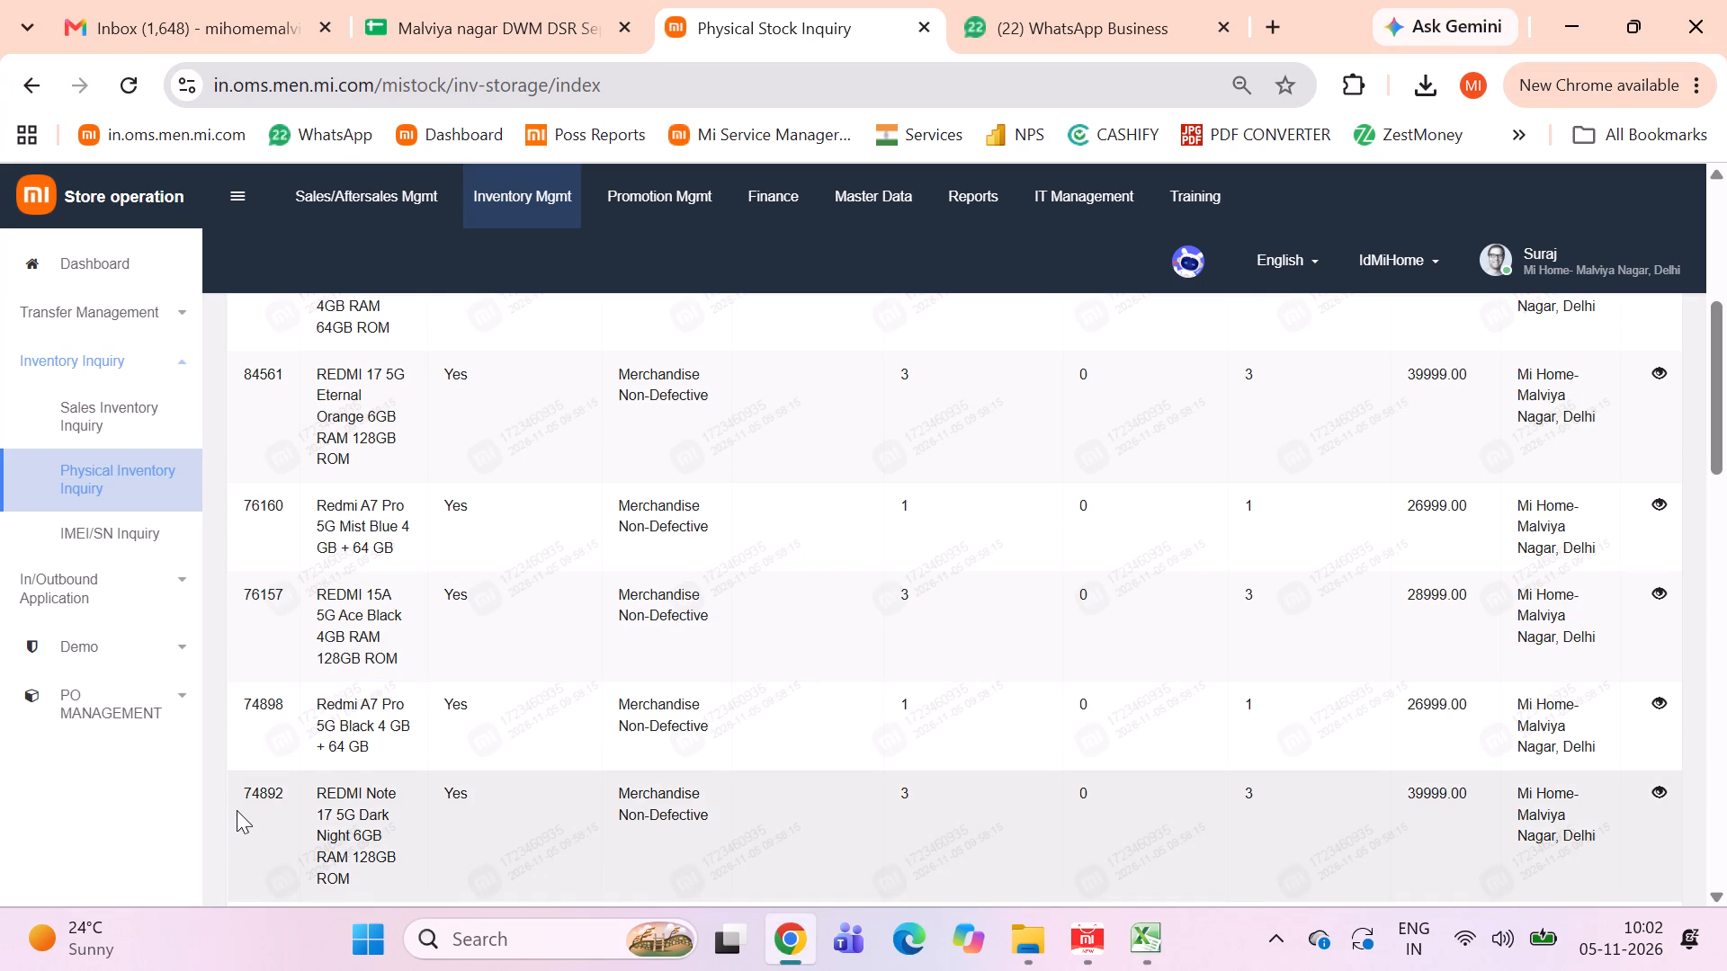
{"action": "key", "text": "ctrl+c"}
{"action": "key", "text": "alt+Tab"}
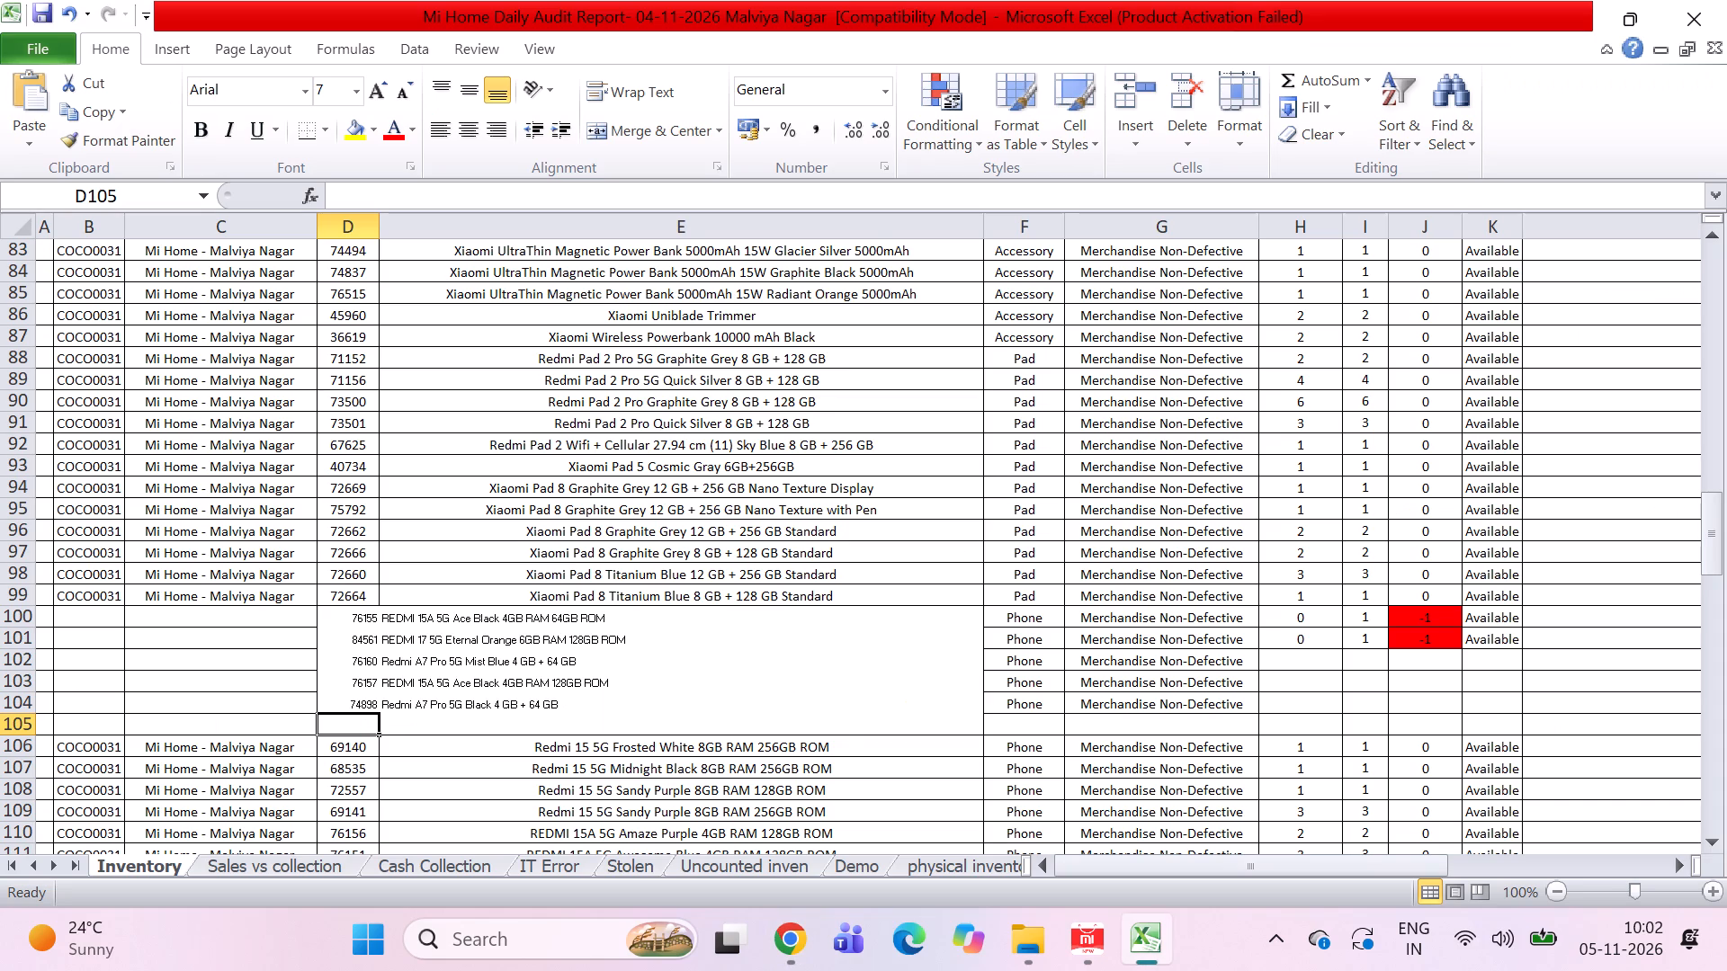
{"action": "key", "text": "ctrl+f"}
{"action": "key", "text": "ctrl+v"}
{"action": "key", "text": "Return"}
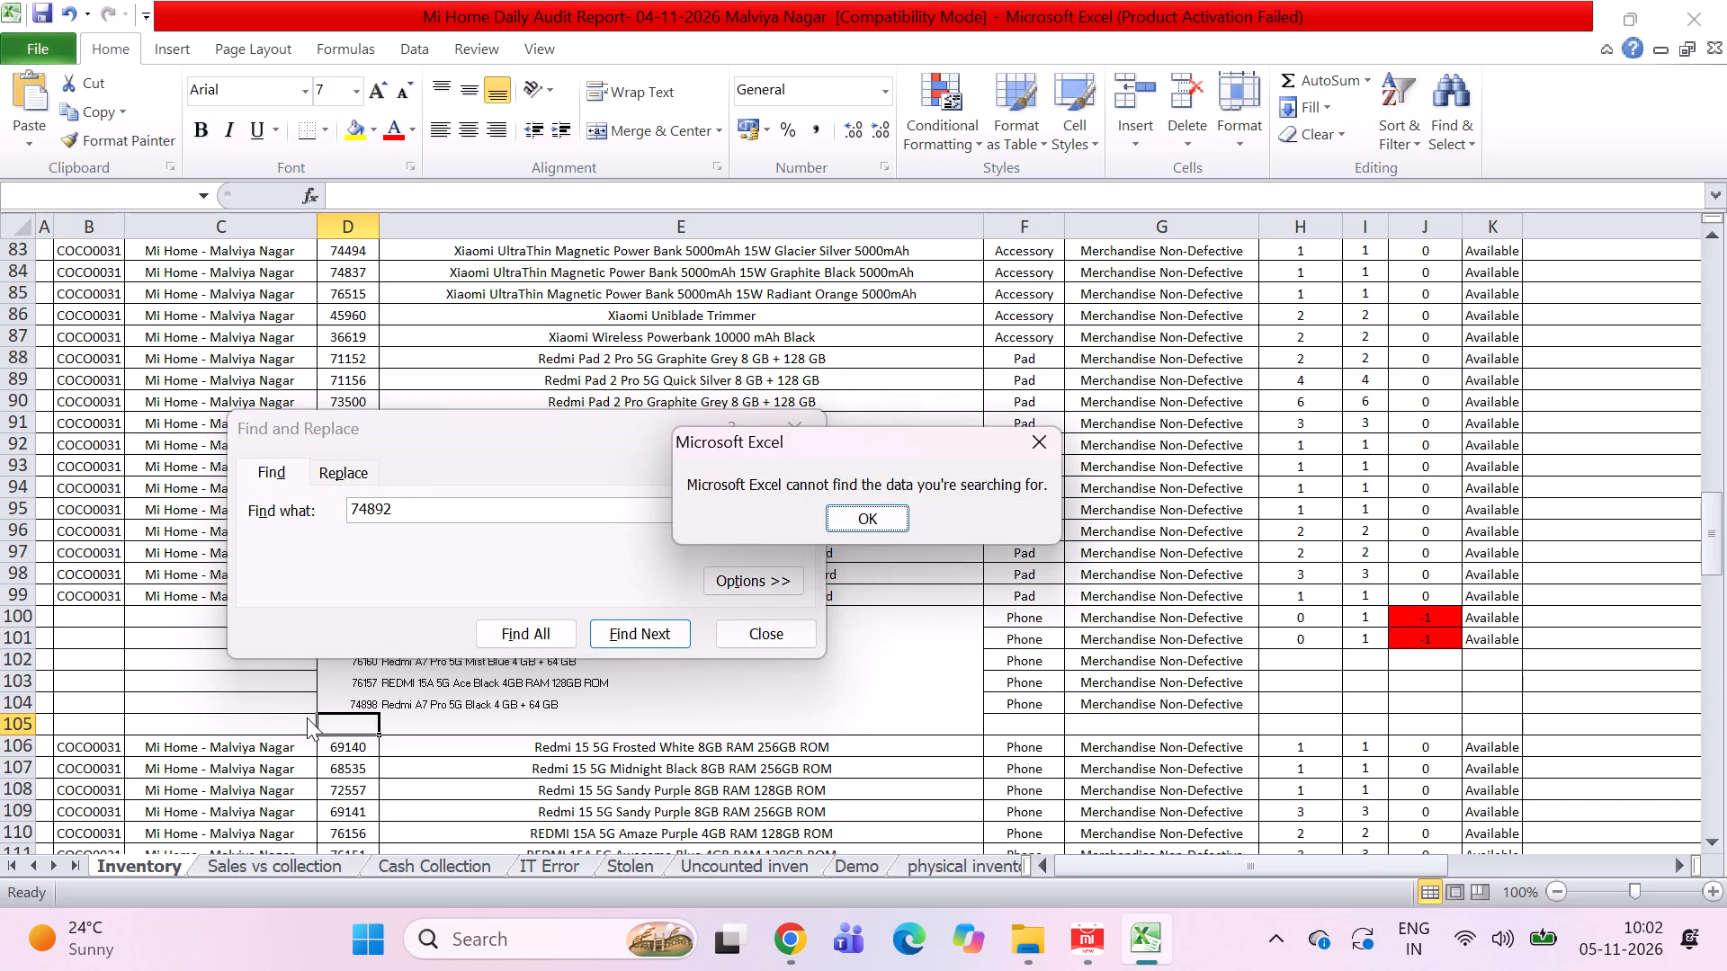
{"action": "key", "text": "Return"}
{"action": "left_click", "coordinate": [765, 625]}
Enter product ID 74892 and the name REDMI Note 17 5G Dark Night 6GB RAM 128GB ROM from the stock page in row 105.
{"action": "key", "text": "ctrl+v"}
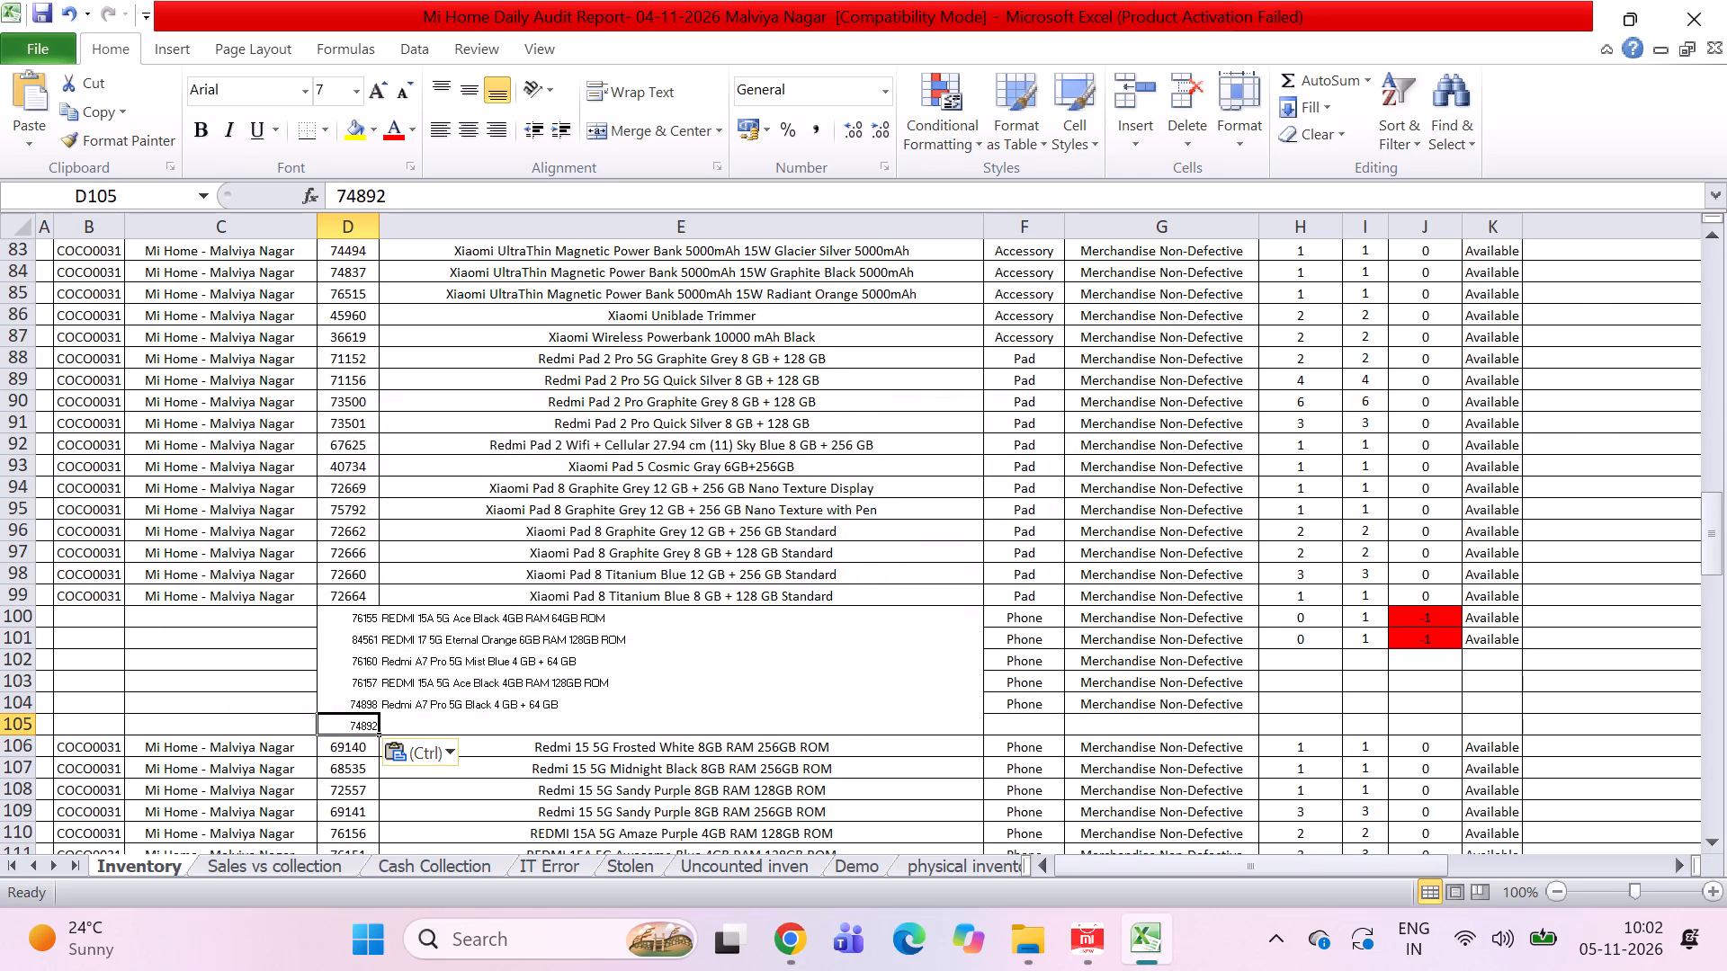
{"action": "key", "text": "Right"}
{"action": "key", "text": "alt+Tab"}
{"action": "key", "text": "alt+Tab"}
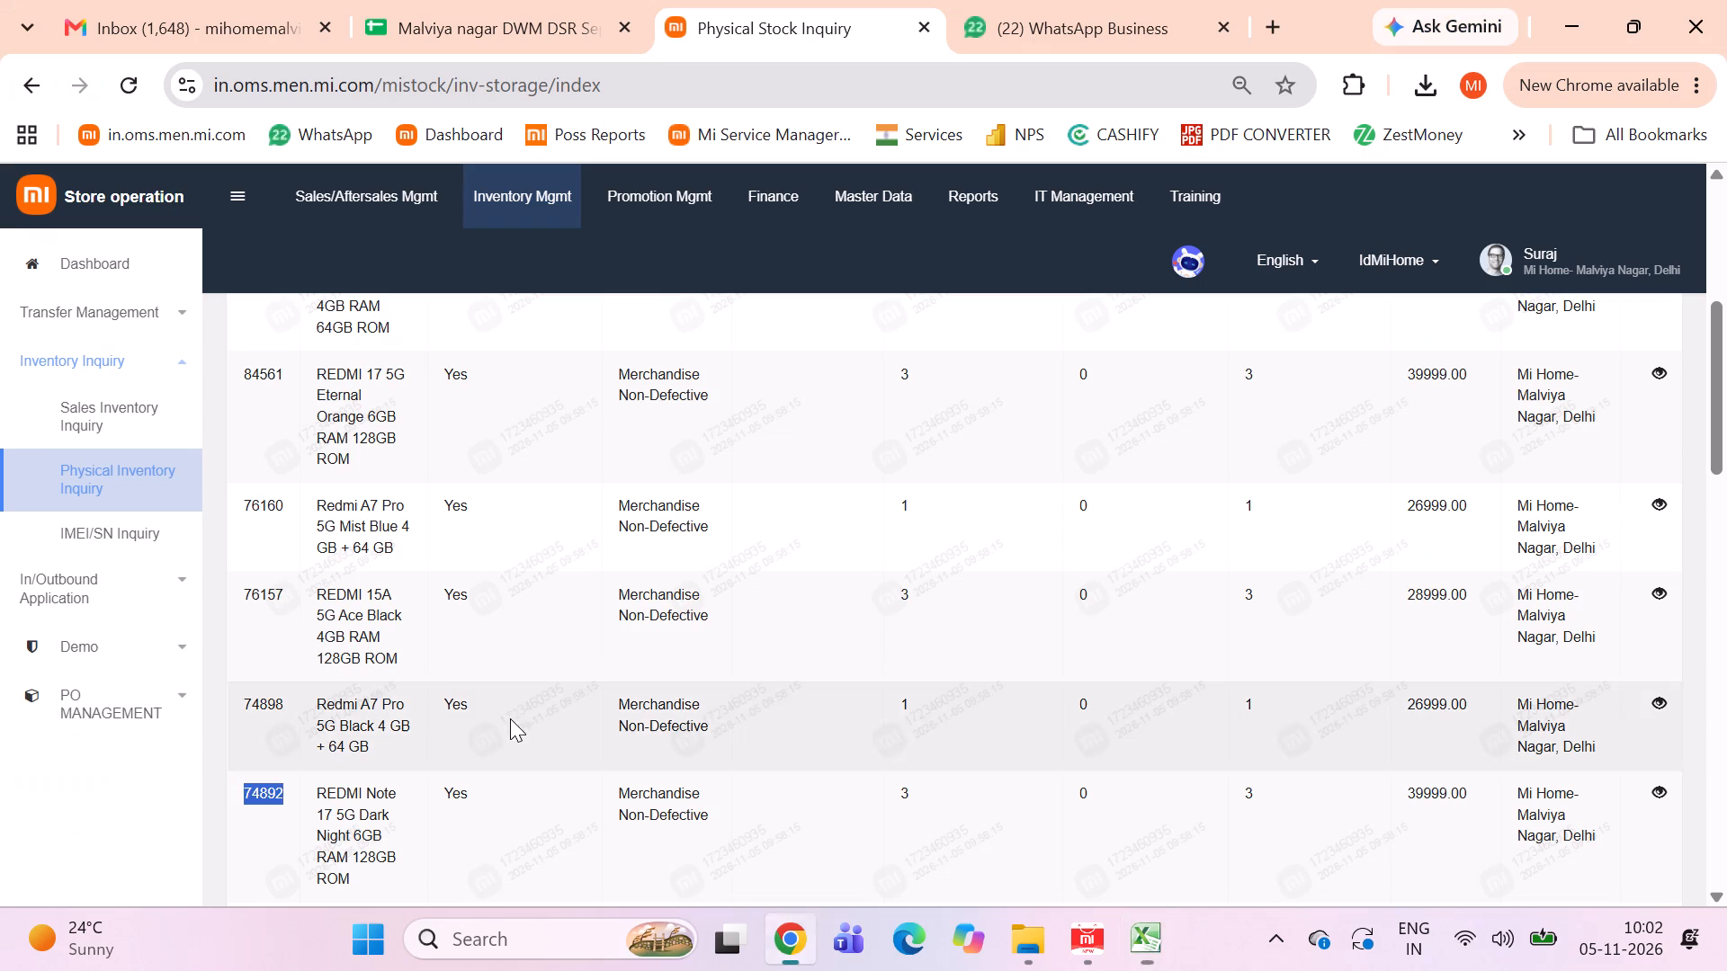
{"action": "triple_click", "coordinate": [347, 807]}
{"action": "key", "text": "ctrl+c"}
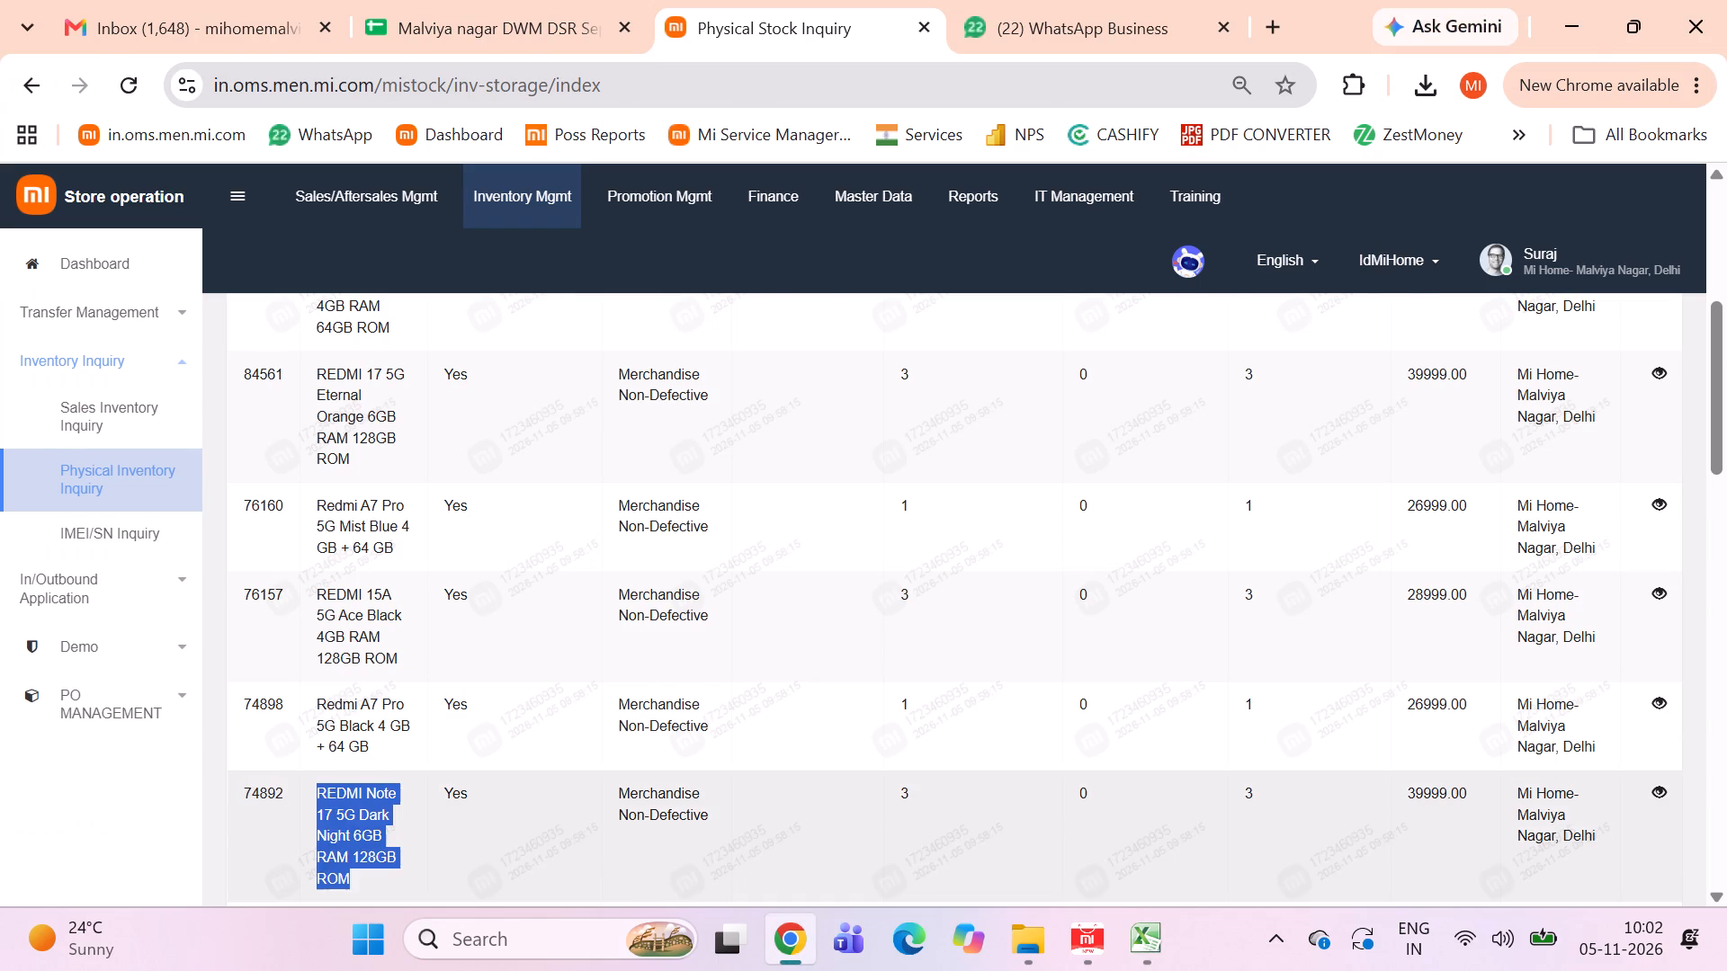
{"action": "key", "text": "alt+Tab"}
{"action": "key", "text": "ctrl+v"}
Fill the category Phone and inventory type Merchandise Non-Defective from row 104 down into row 105.
{"action": "key", "text": "Right"}
{"action": "key", "text": "Right"}
{"action": "key", "text": "Left"}
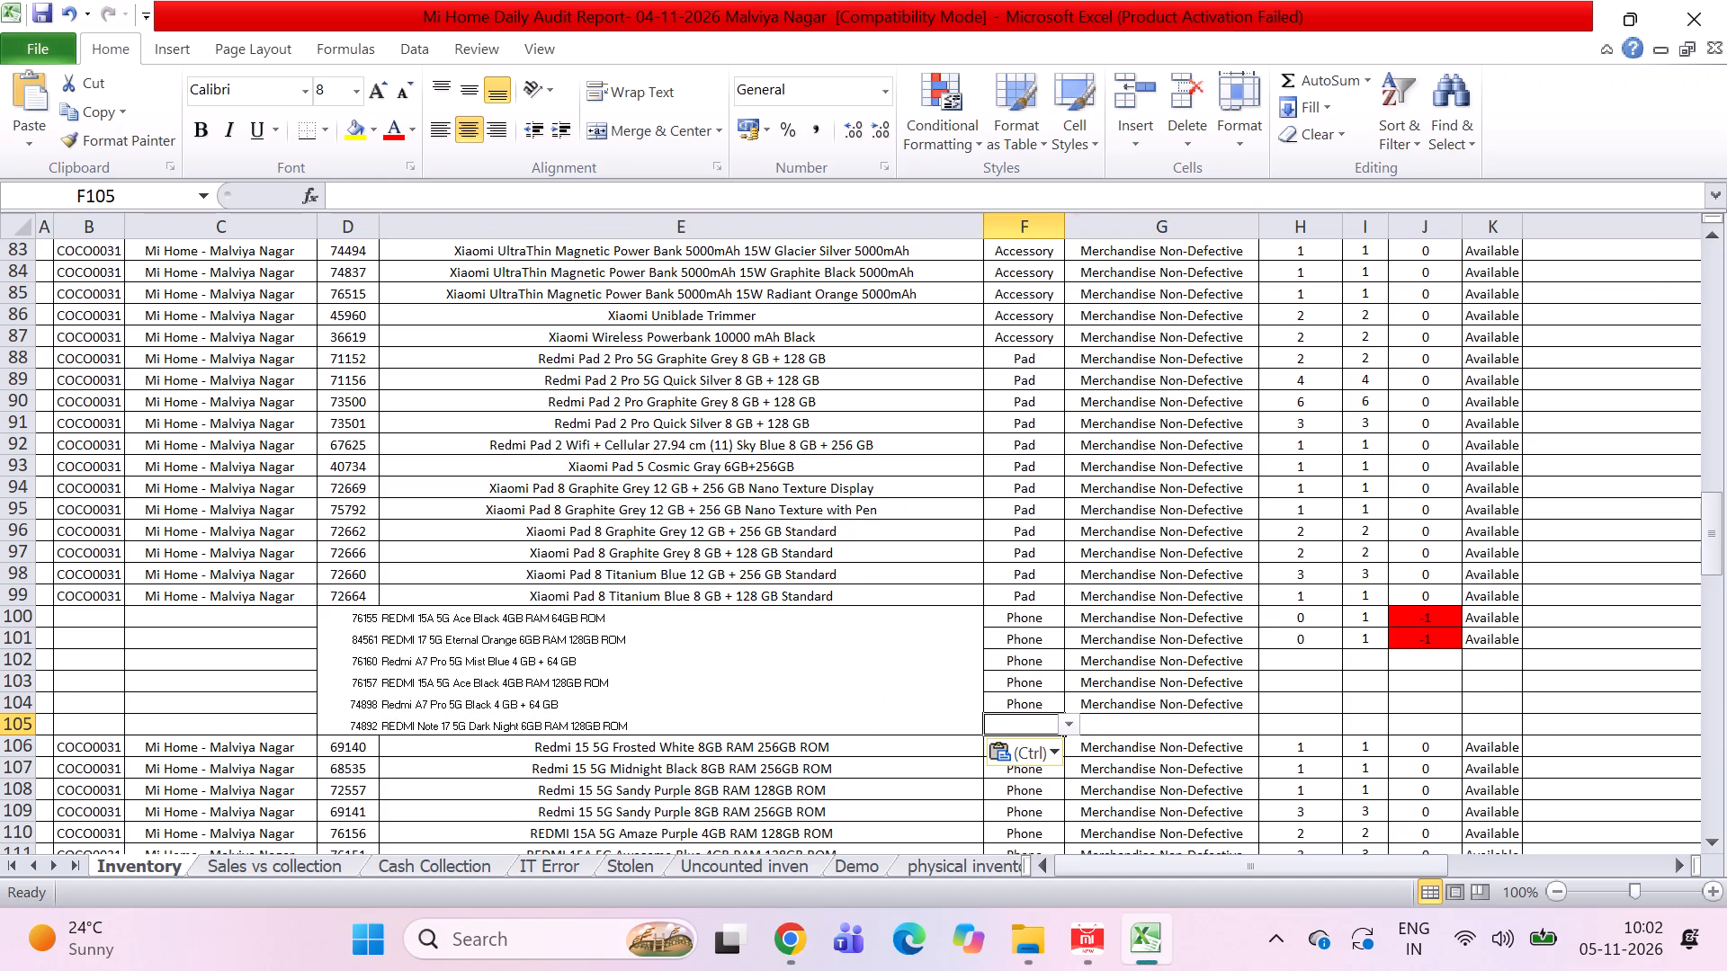
{"action": "key", "text": "ctrl+d"}
{"action": "key", "text": "Right"}
{"action": "key", "text": "ctrl+d"}
Insert two blank rows above the Redmi 15 5G Frosted White row, directly below row 105.
{"action": "key", "text": "Left"}
{"action": "key", "text": "Left"}
{"action": "key", "text": "Left"}
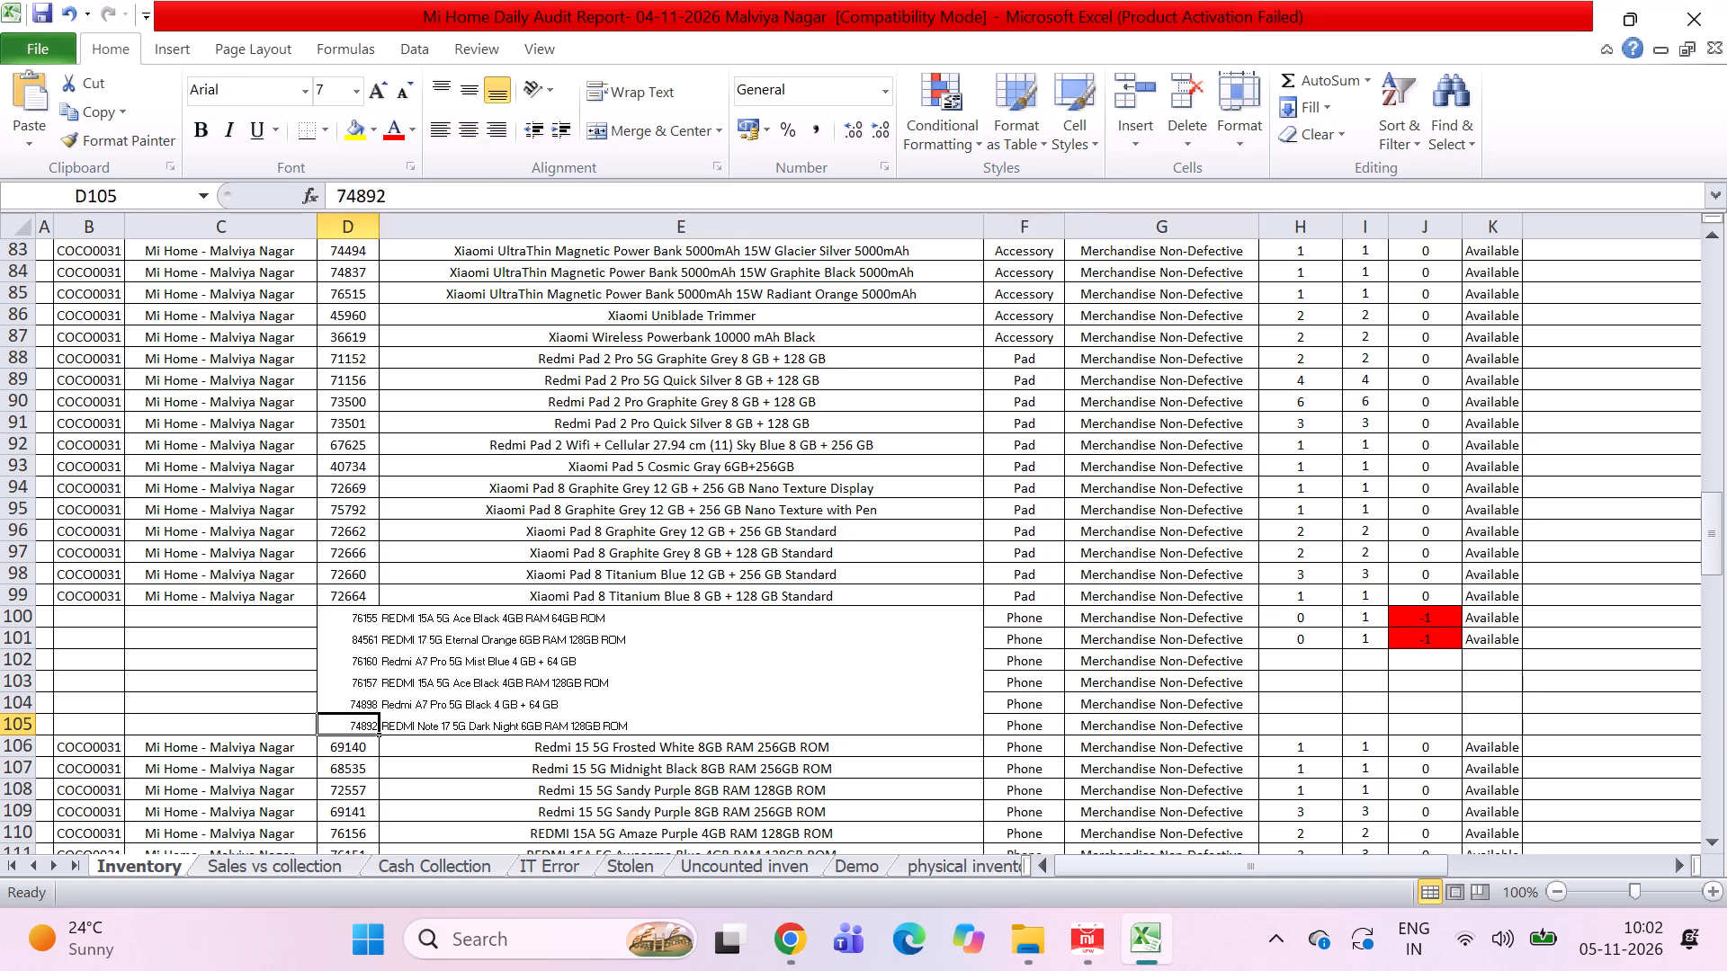
{"action": "key", "text": "Left"}
{"action": "key", "text": "Down"}
{"action": "left_click", "coordinate": [13, 744]}
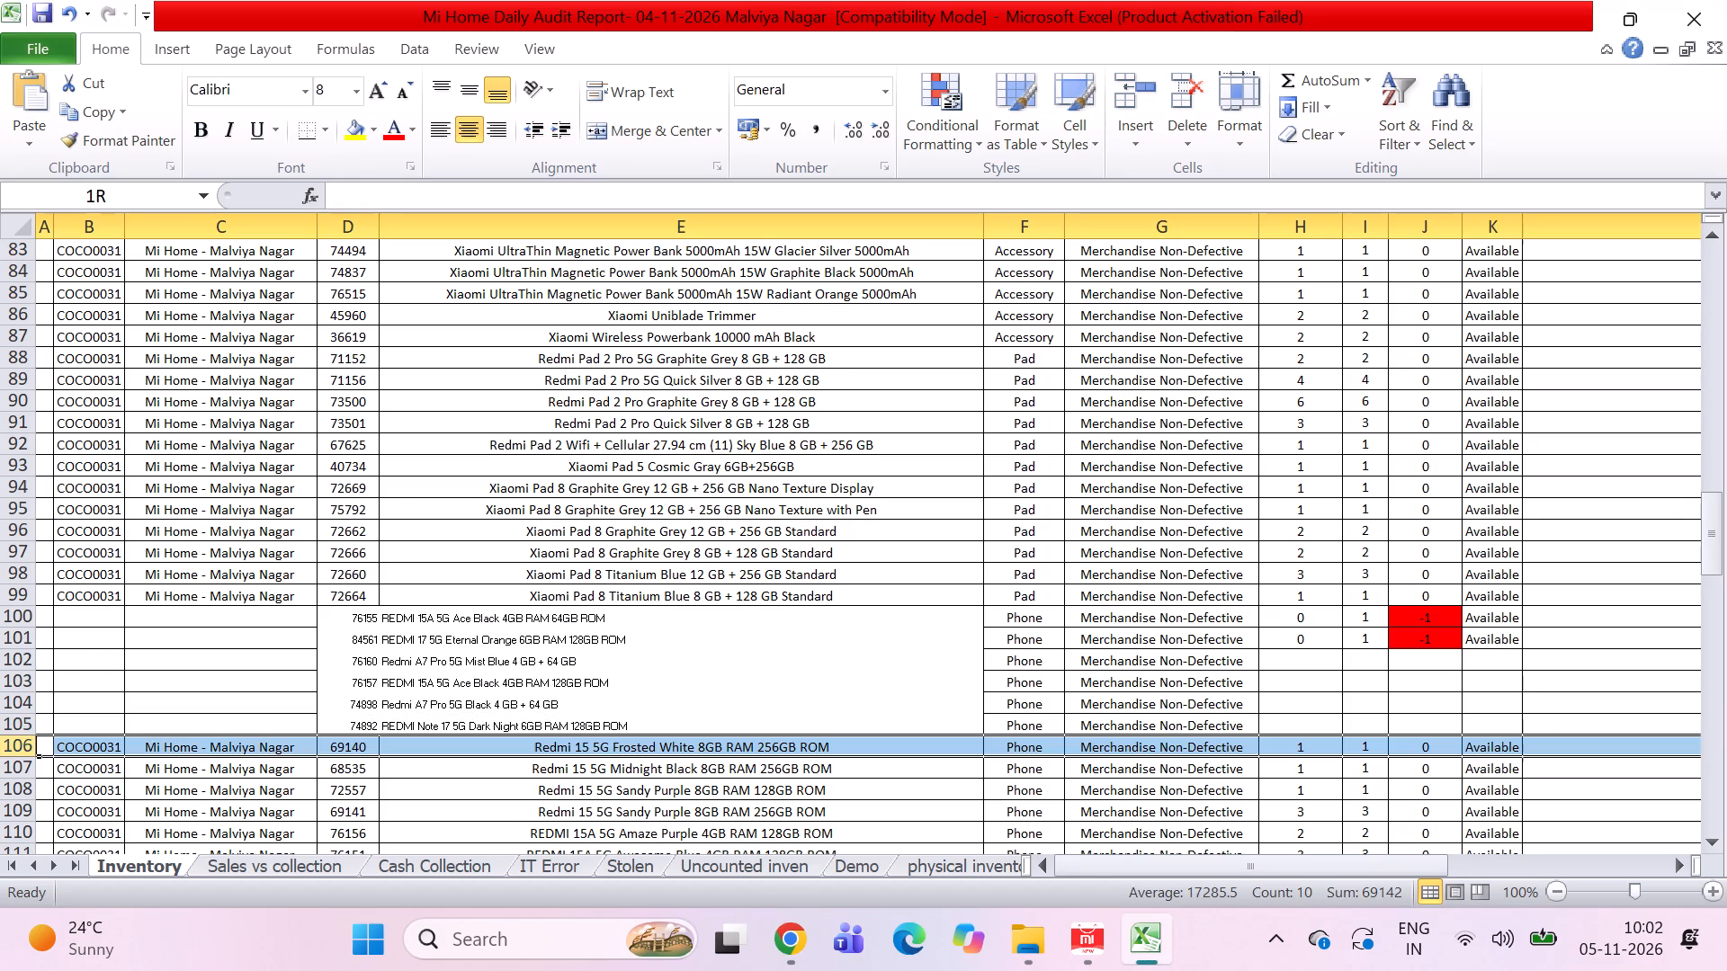
{"action": "right_click", "coordinate": [13, 744]}
{"action": "left_click", "coordinate": [81, 547]}
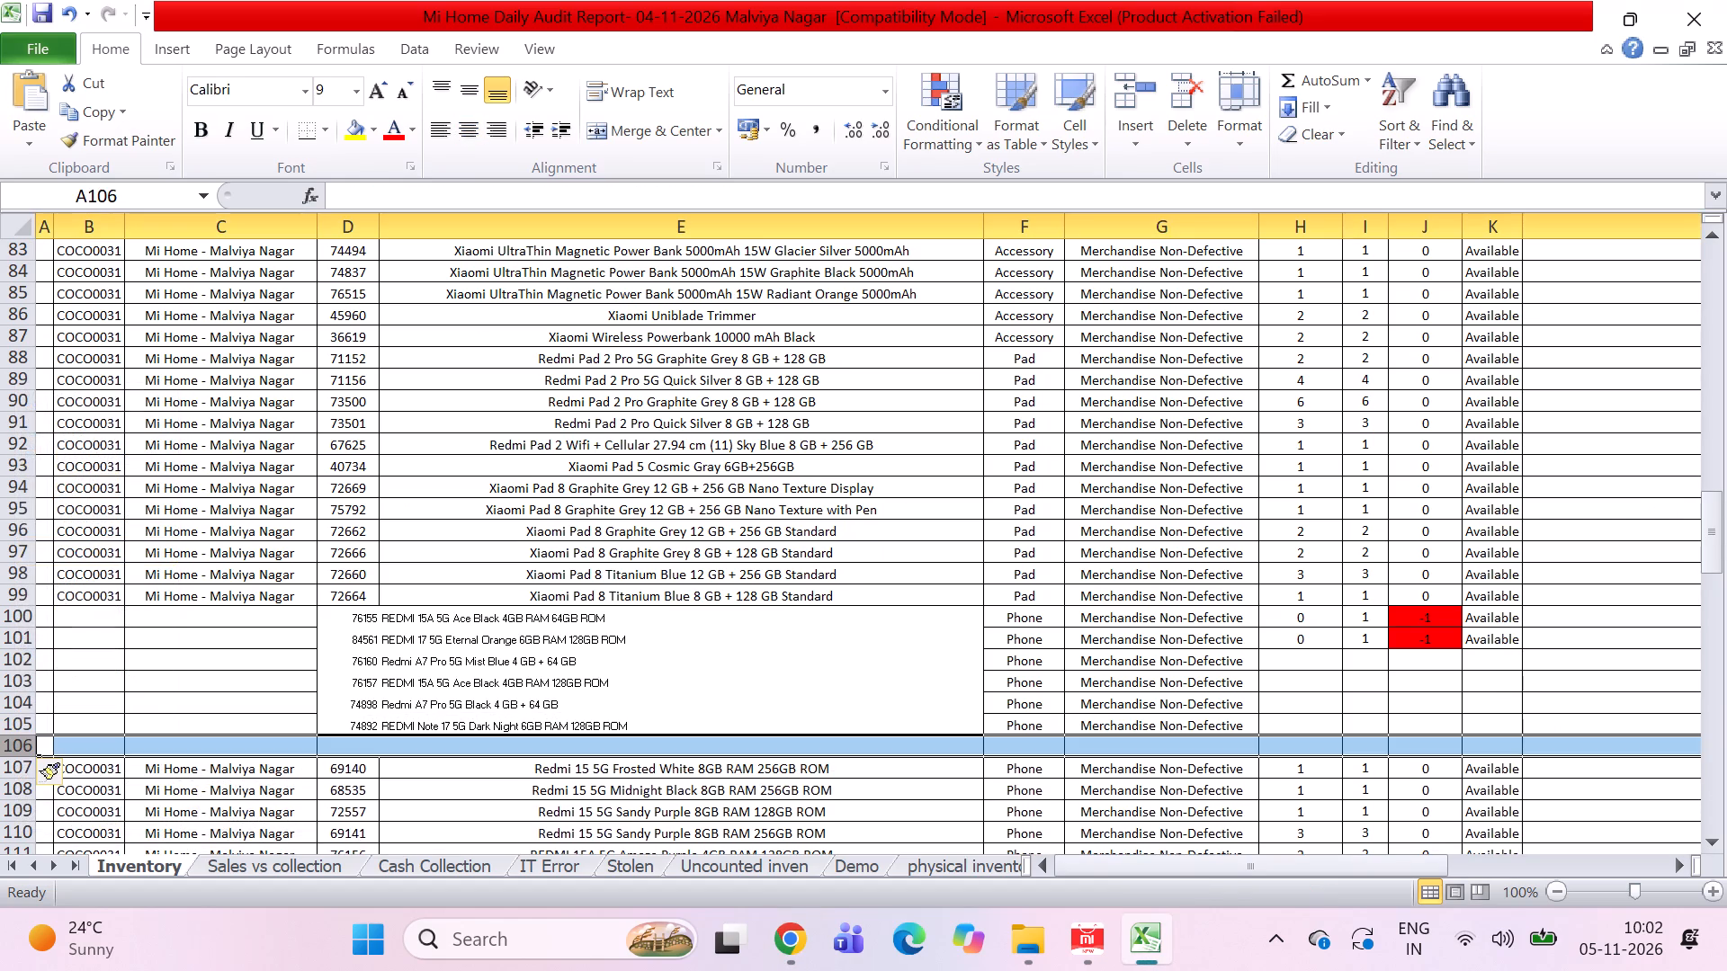
{"action": "left_click", "coordinate": [10, 745]}
{"action": "right_click", "coordinate": [10, 745]}
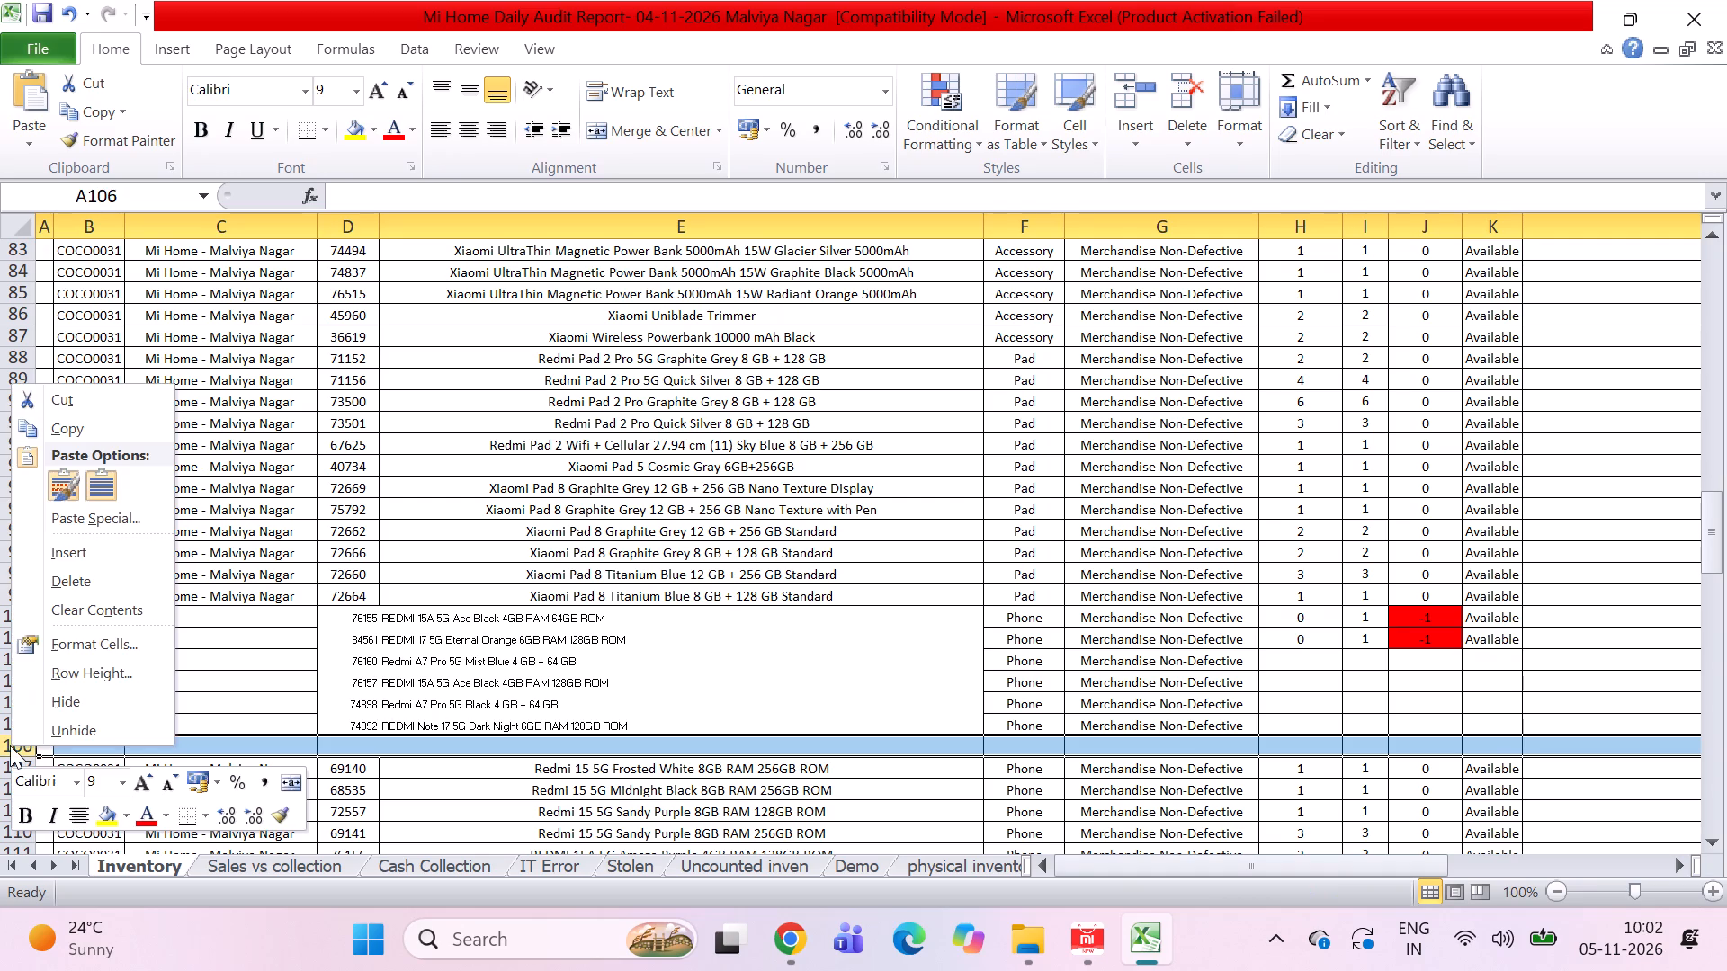
{"action": "left_click", "coordinate": [80, 556]}
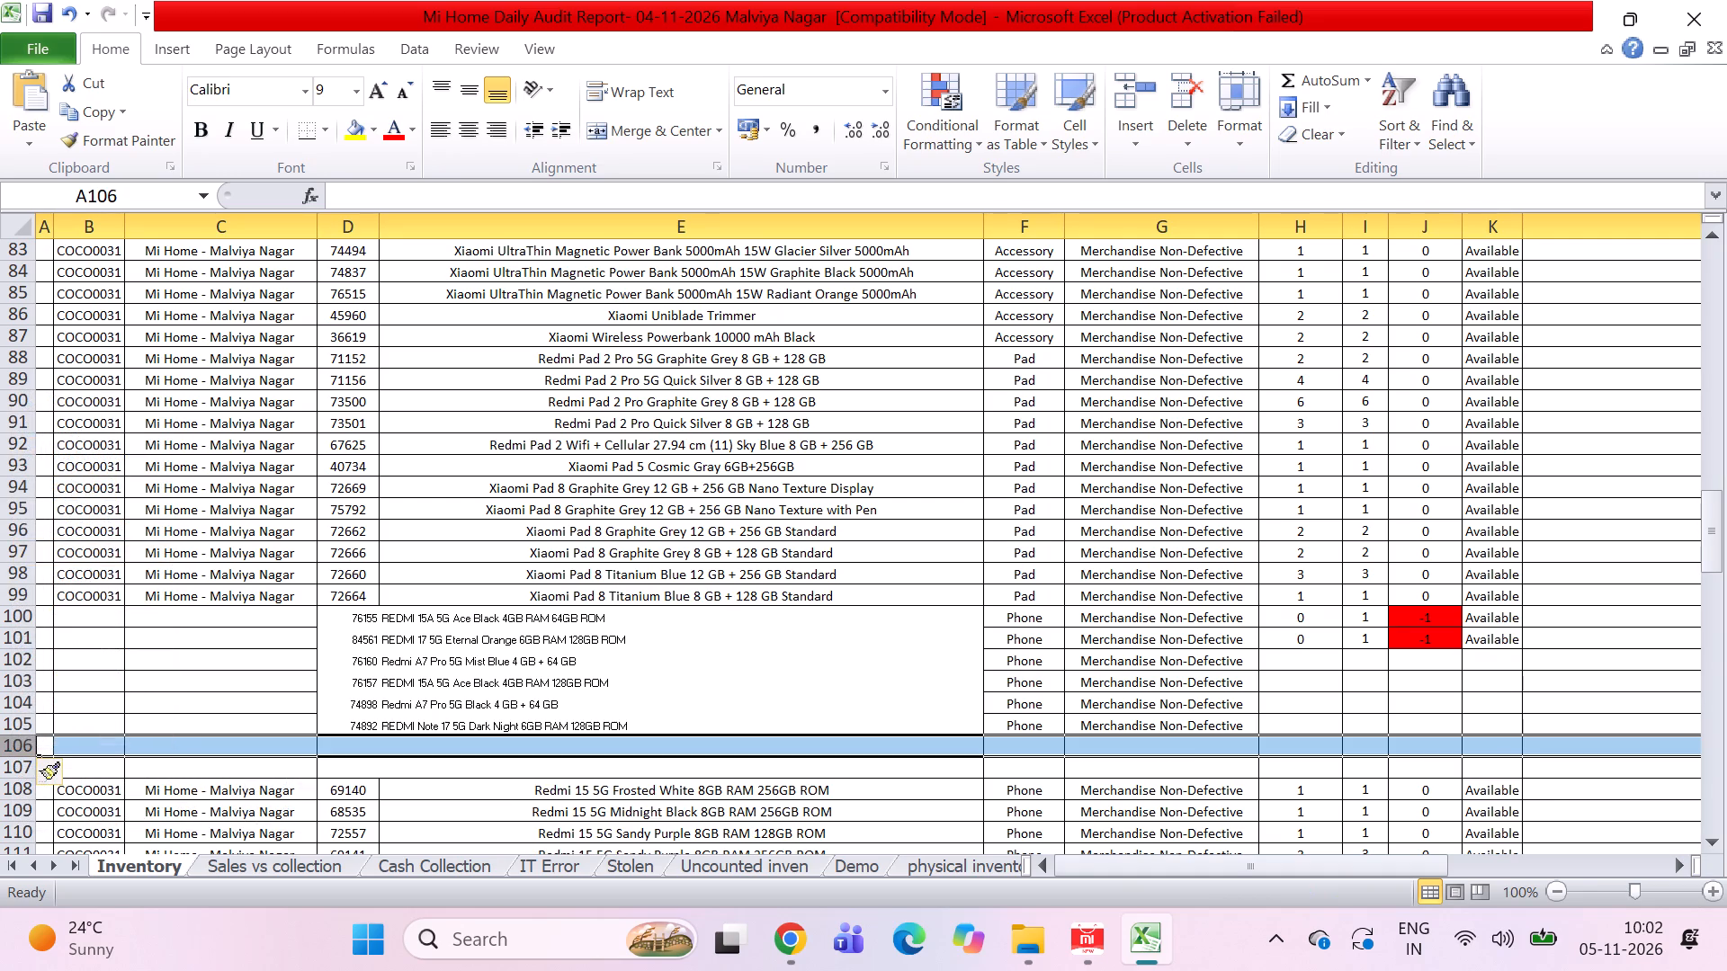
Copy product ID 87244 from the physical stock page and search the Inventory sheet for it.
{"action": "left_click", "coordinate": [366, 742]}
{"action": "key", "text": "alt+Tab"}
{"action": "scroll", "coordinate": [480, 840], "scroll_direction": "down", "scroll_amount": 1}
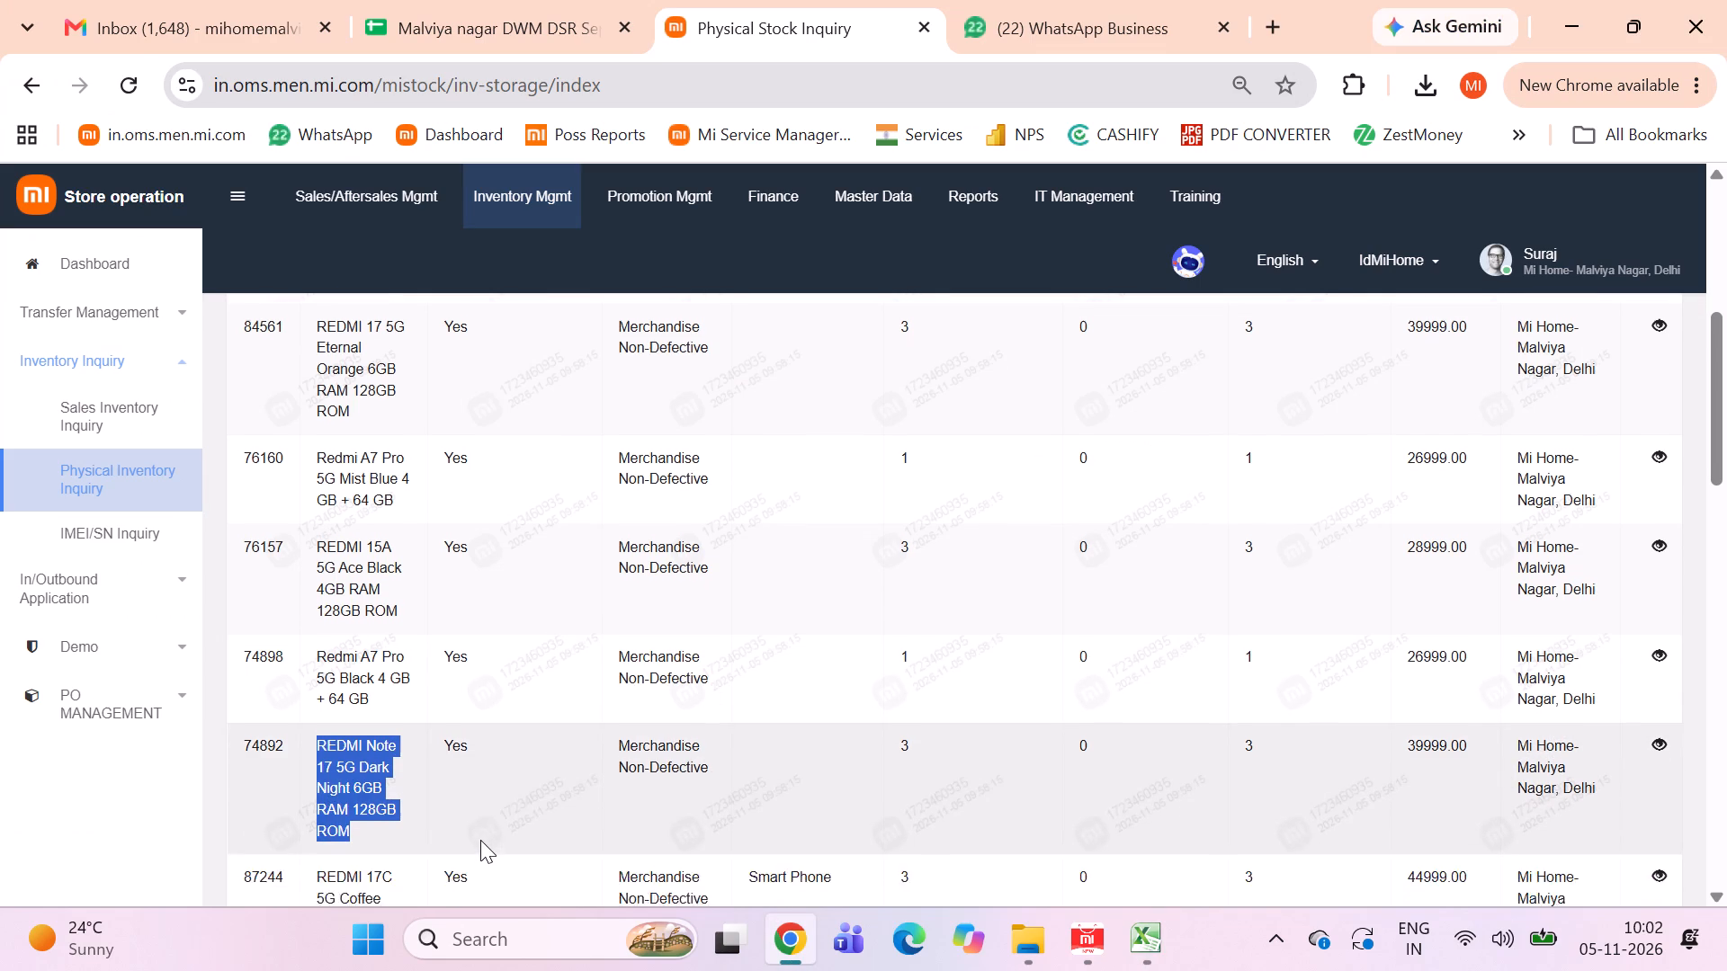
{"action": "scroll", "coordinate": [480, 840], "scroll_direction": "down", "scroll_amount": 2}
{"action": "double_click", "coordinate": [280, 633]}
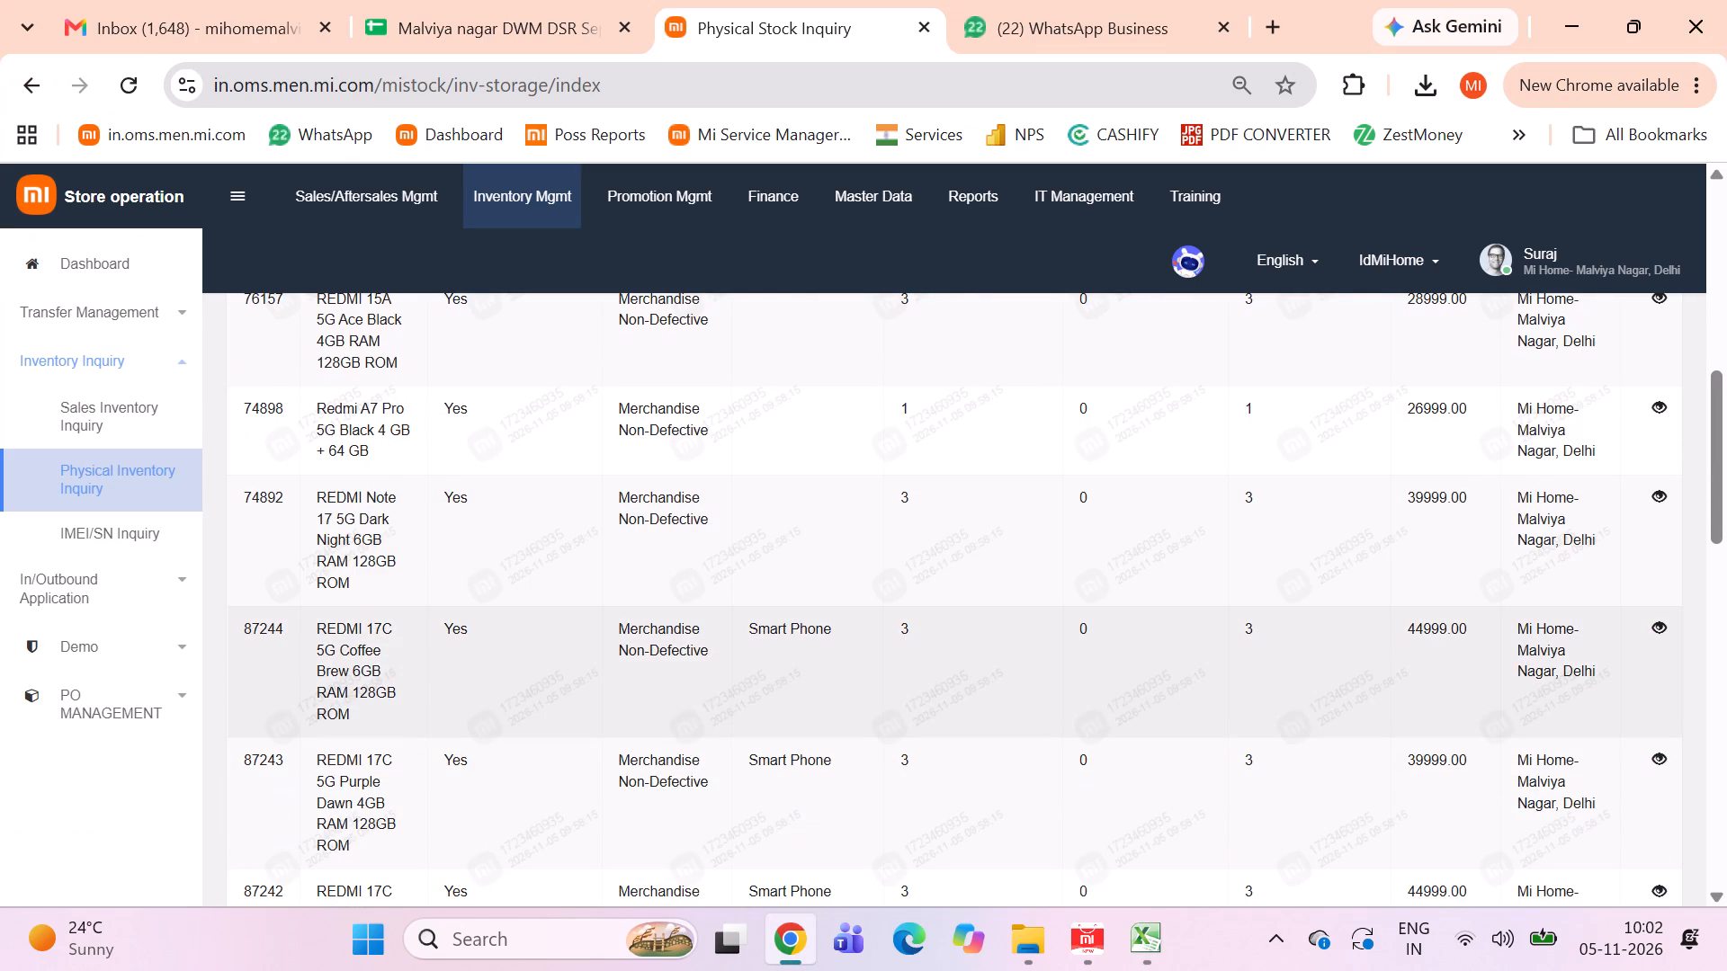
{"action": "double_click", "coordinate": [261, 628]}
{"action": "key", "text": "ctrl+c"}
{"action": "key", "text": "alt+Tab"}
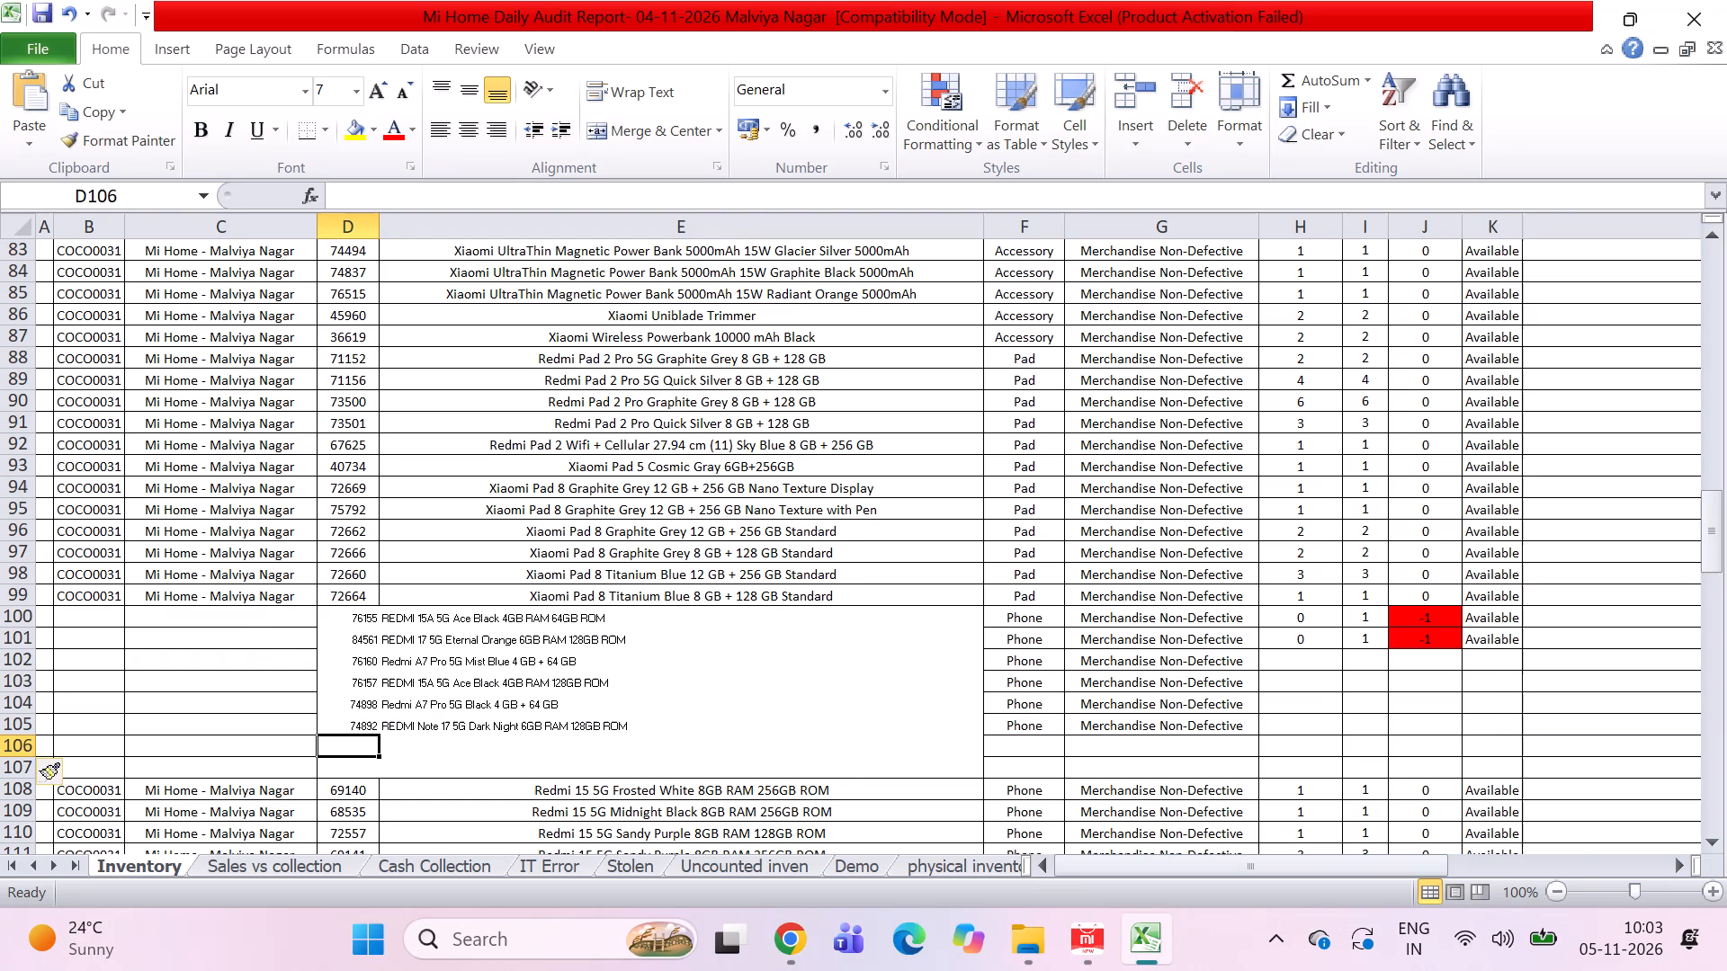
{"action": "key", "text": "ctrl+f"}
{"action": "key", "text": "ctrl+v"}
{"action": "key", "text": "Return"}
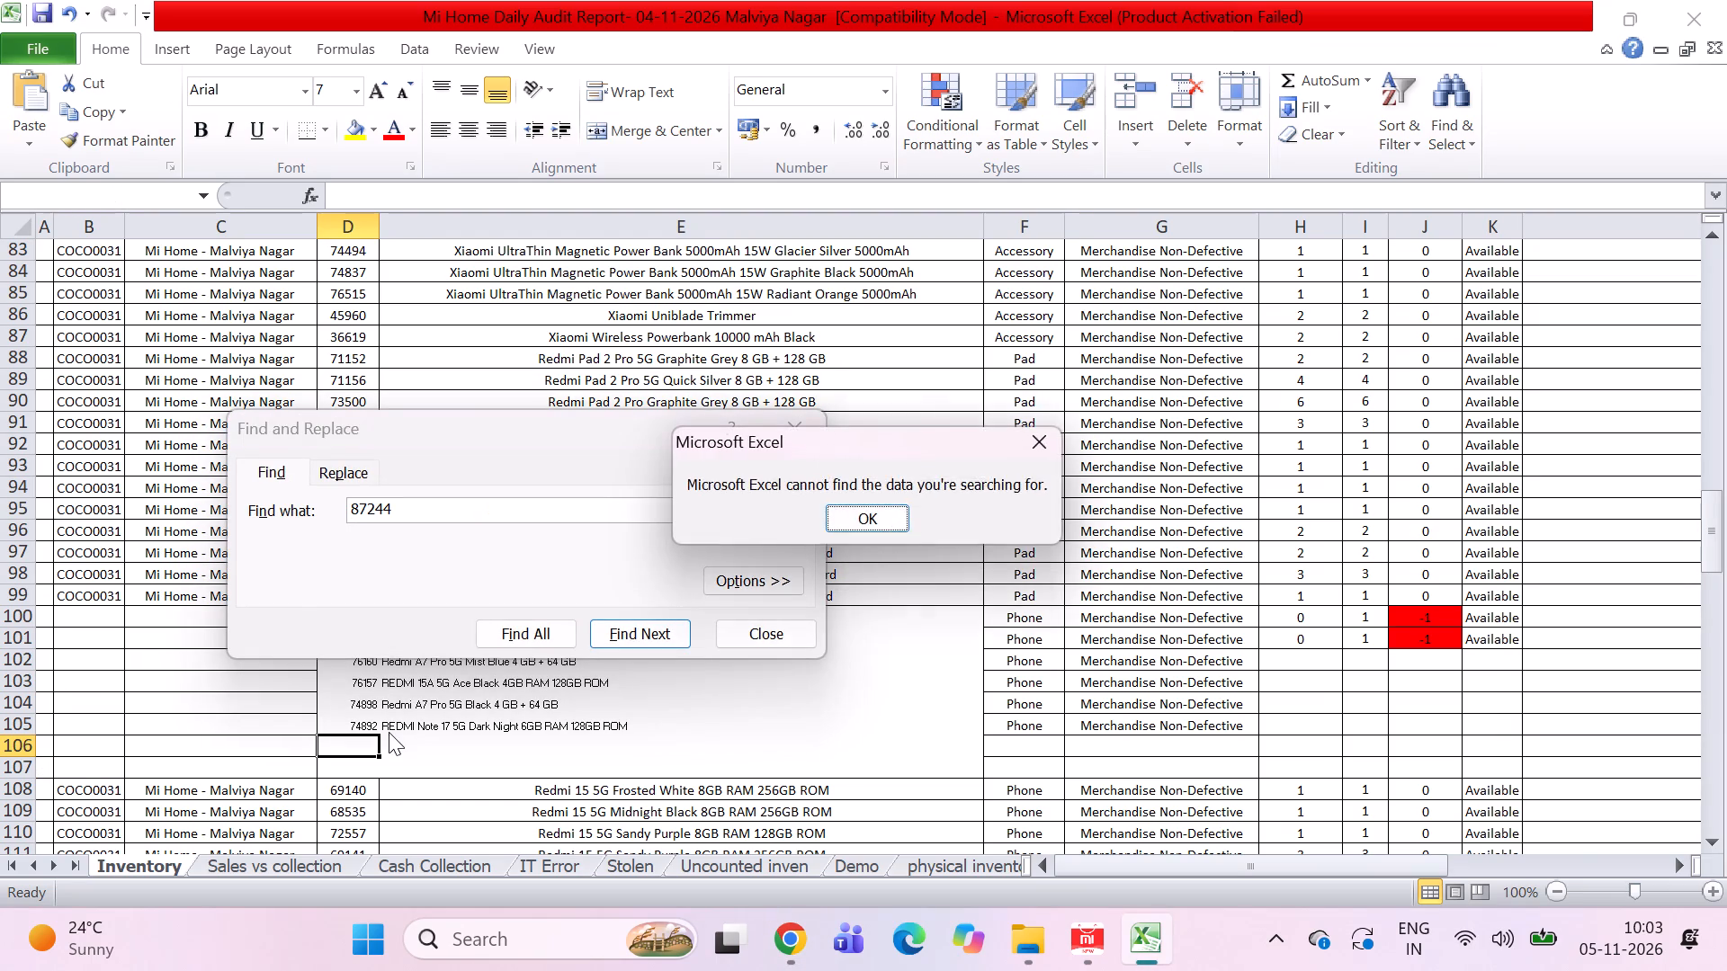
{"action": "key", "text": "Return"}
{"action": "left_click", "coordinate": [763, 624]}
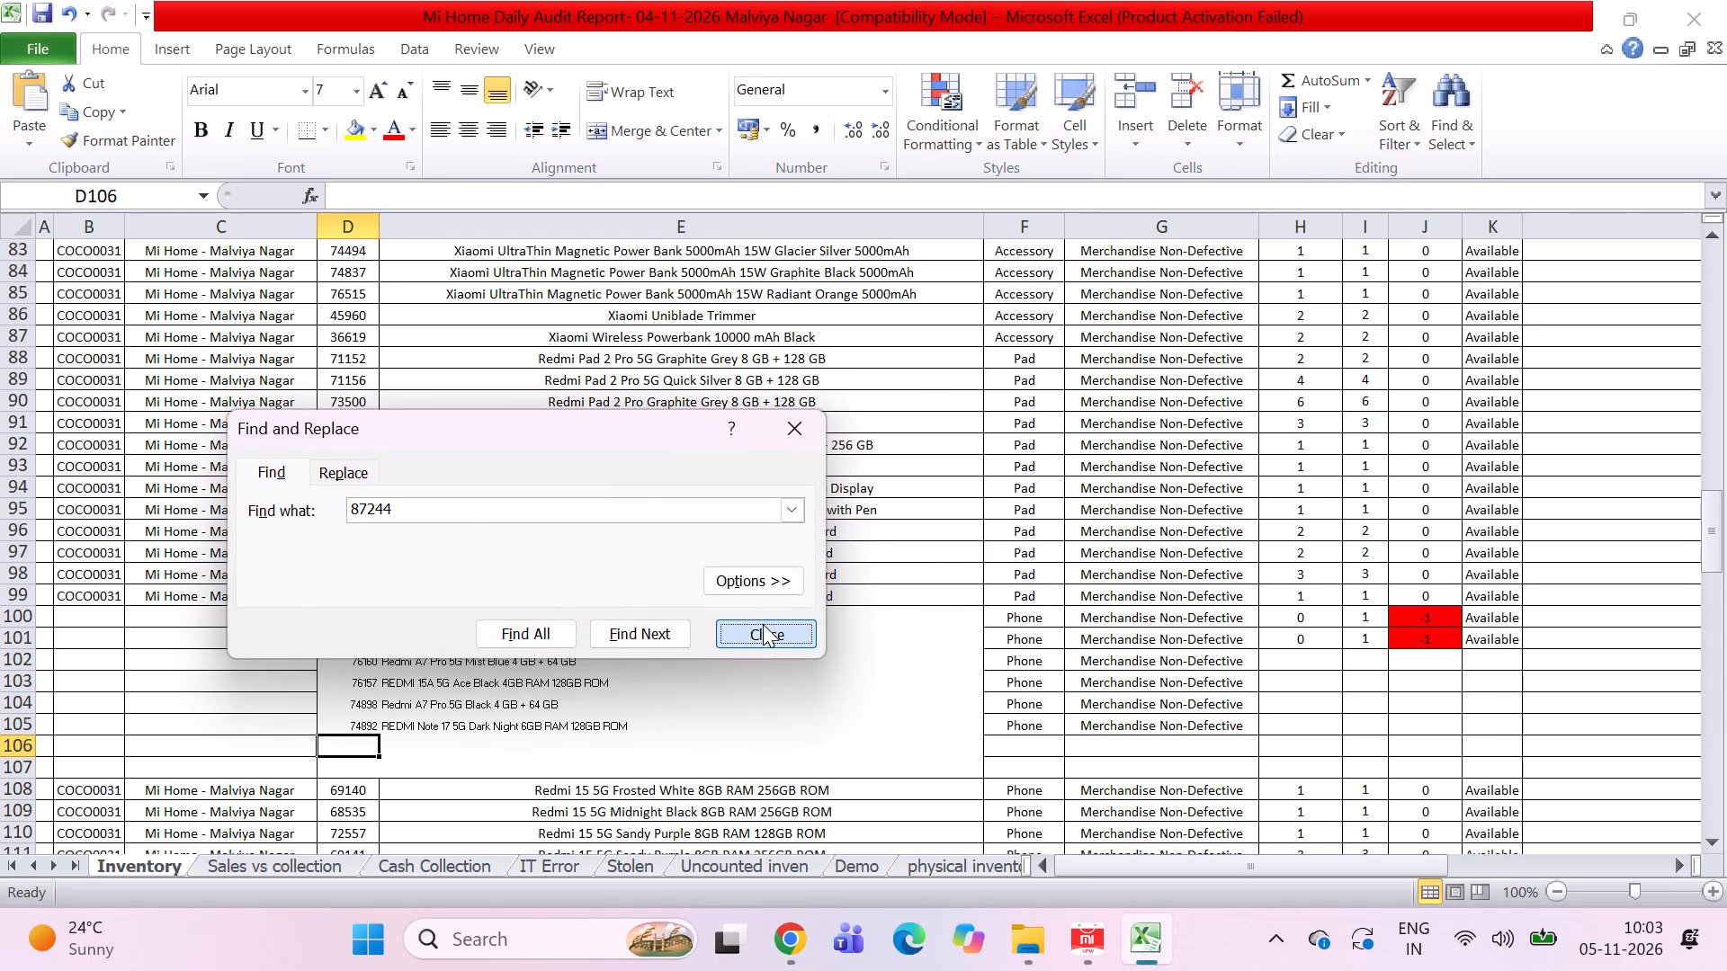
Enter product ID 87244 and the name REDMI 17C 5G Coffee Brew 6GB RAM 128GB ROM from the stock page in row 106.
{"action": "key", "text": "ctrl+v"}
{"action": "key", "text": "Right"}
{"action": "key", "text": "alt+Tab"}
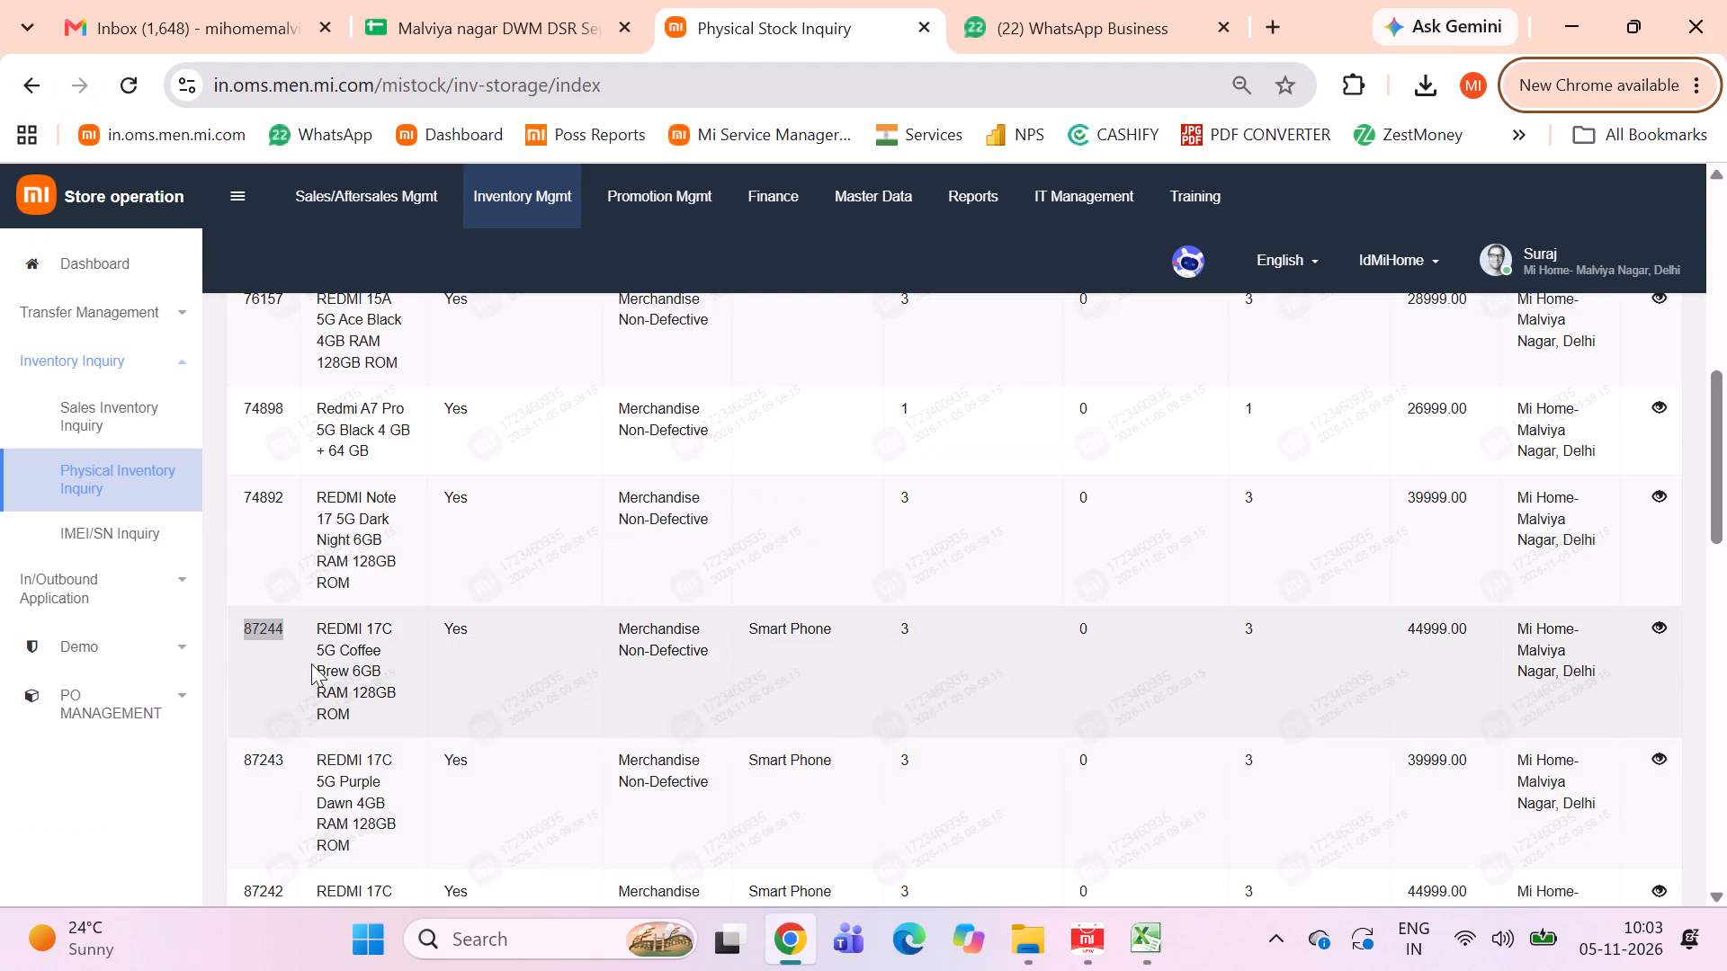
{"action": "triple_click", "coordinate": [309, 637]}
{"action": "key", "text": "ctrl+c"}
{"action": "key", "text": "alt+Tab"}
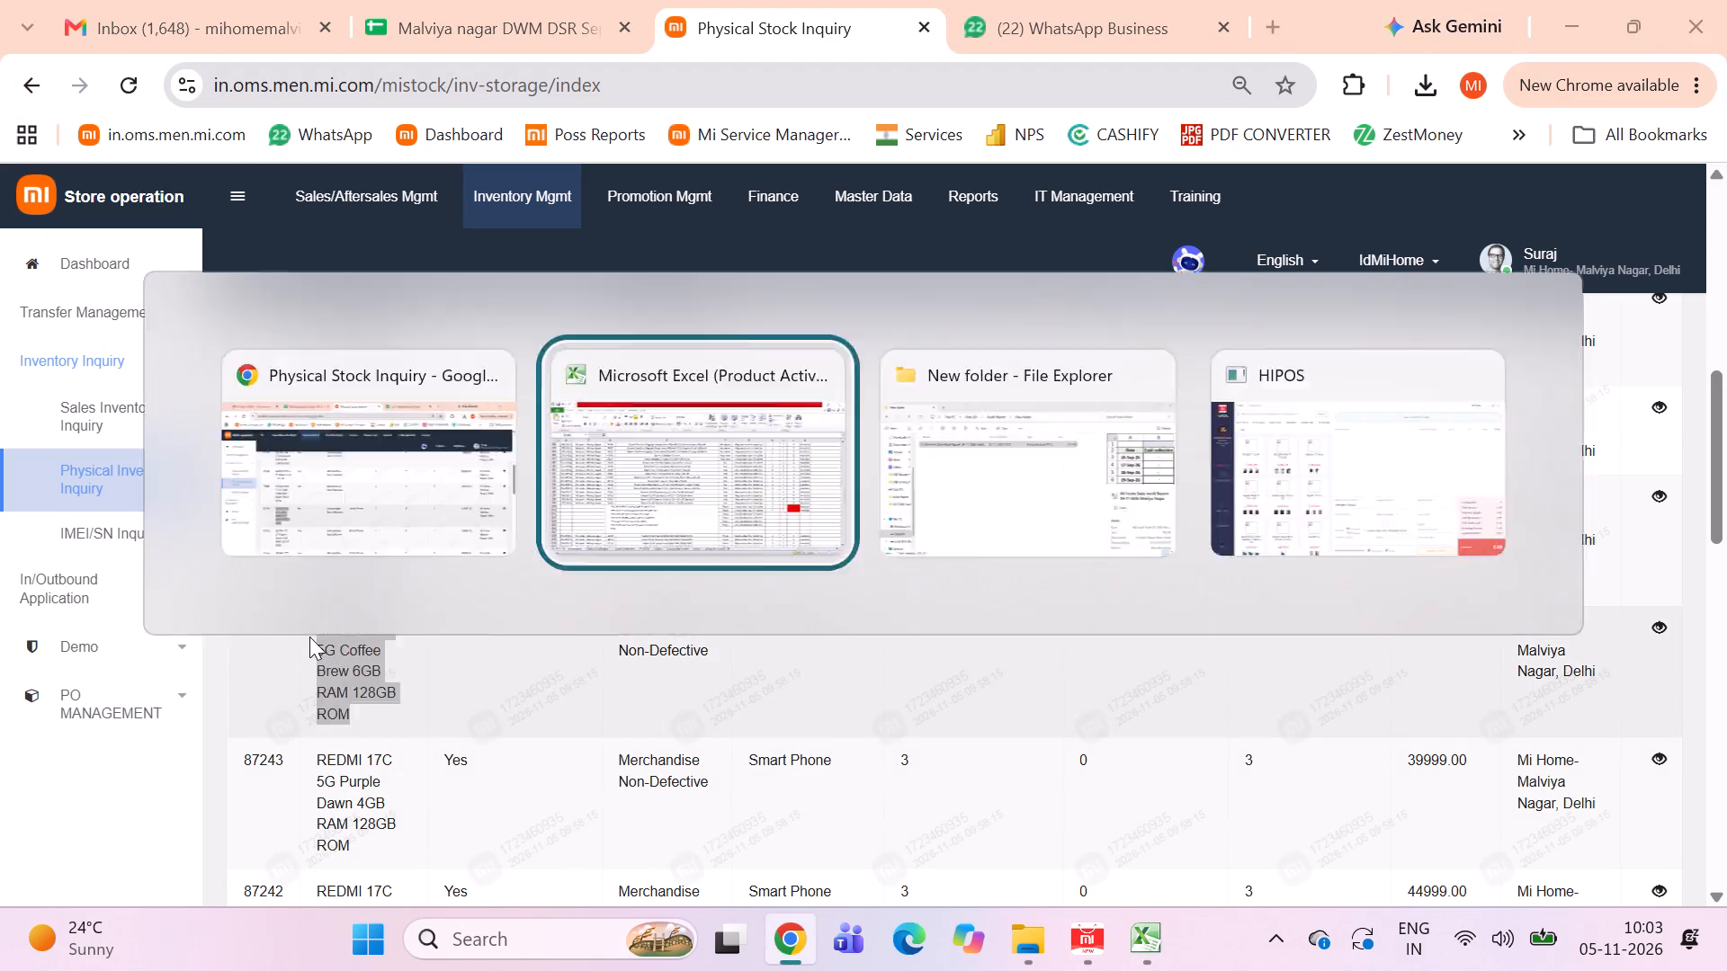
{"action": "key", "text": "ctrl+v"}
{"action": "key", "text": "Left"}
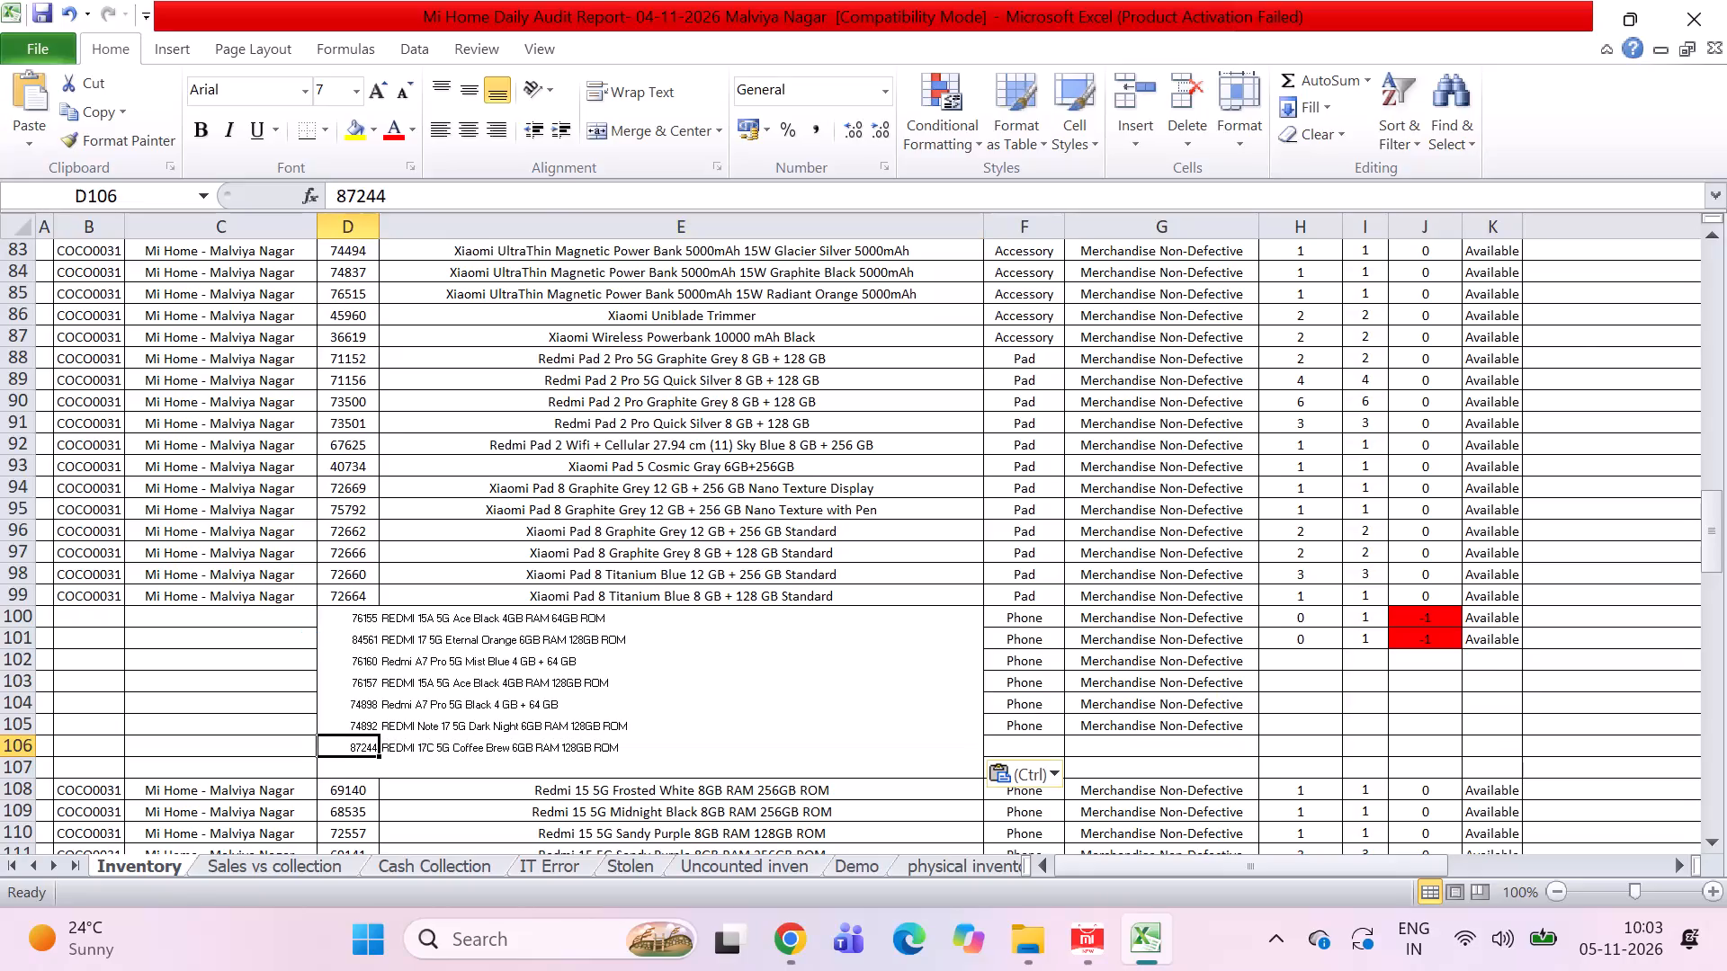
Copy product ID 87243 from the physical stock page and search the Inventory sheet for it.
{"action": "key", "text": "Down"}
{"action": "key", "text": "alt+Tab"}
{"action": "key", "text": "alt+Tab"}
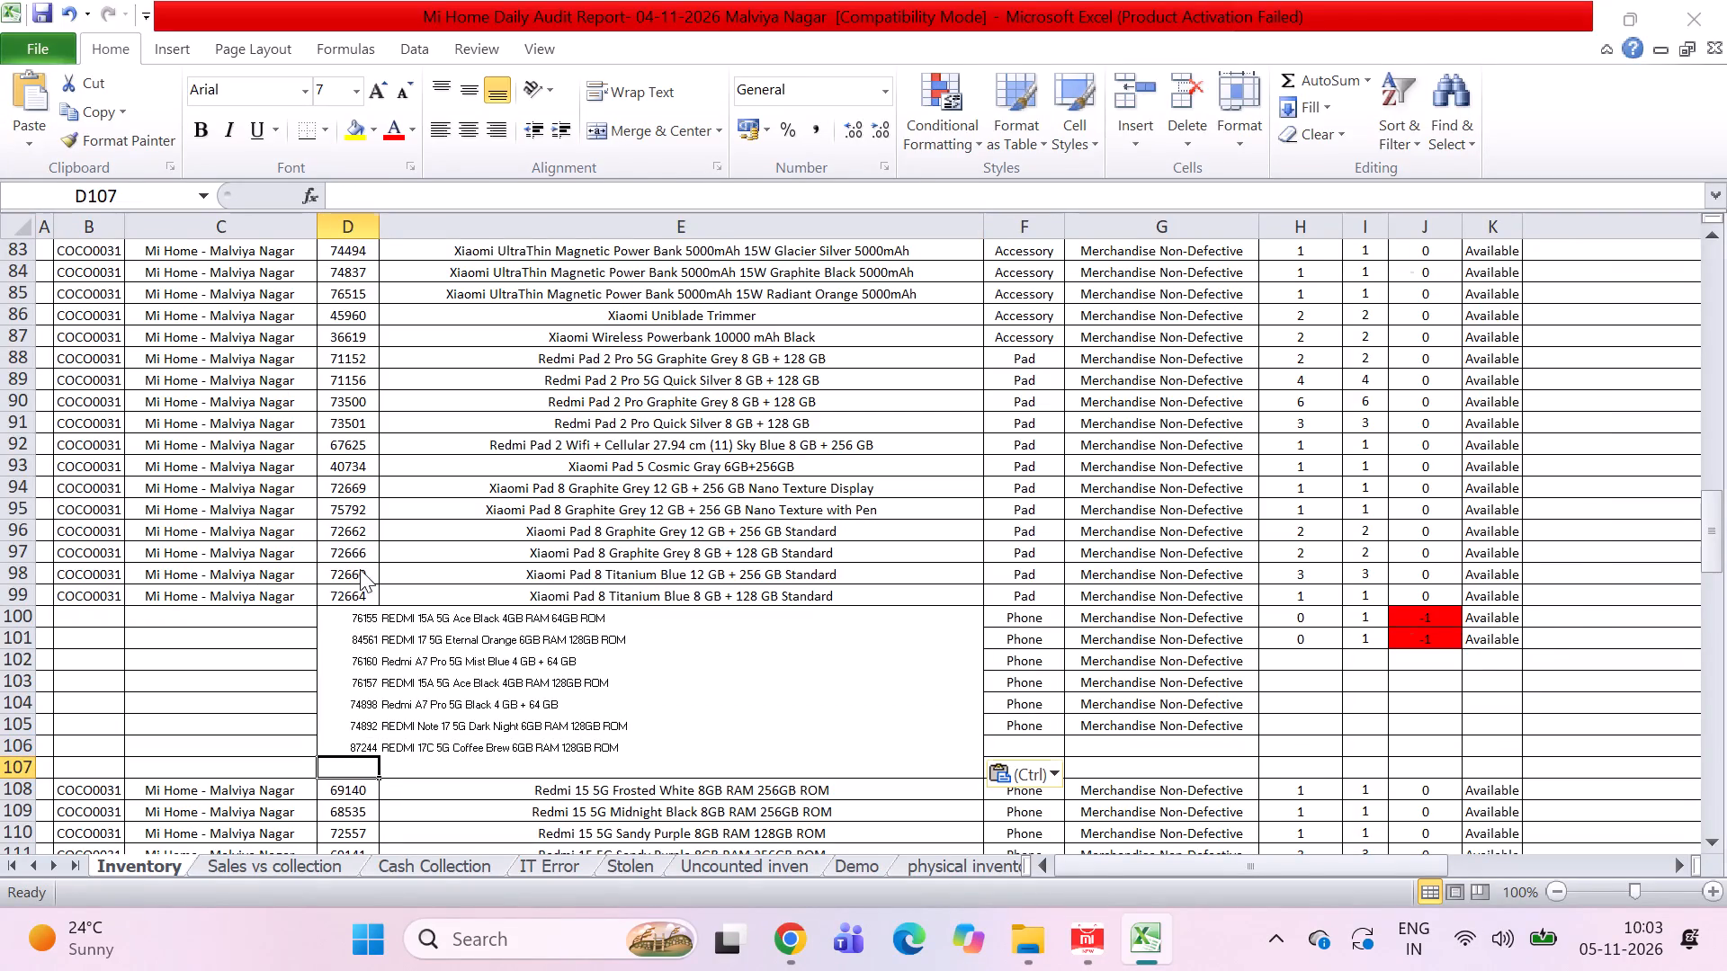
{"action": "double_click", "coordinate": [256, 762]}
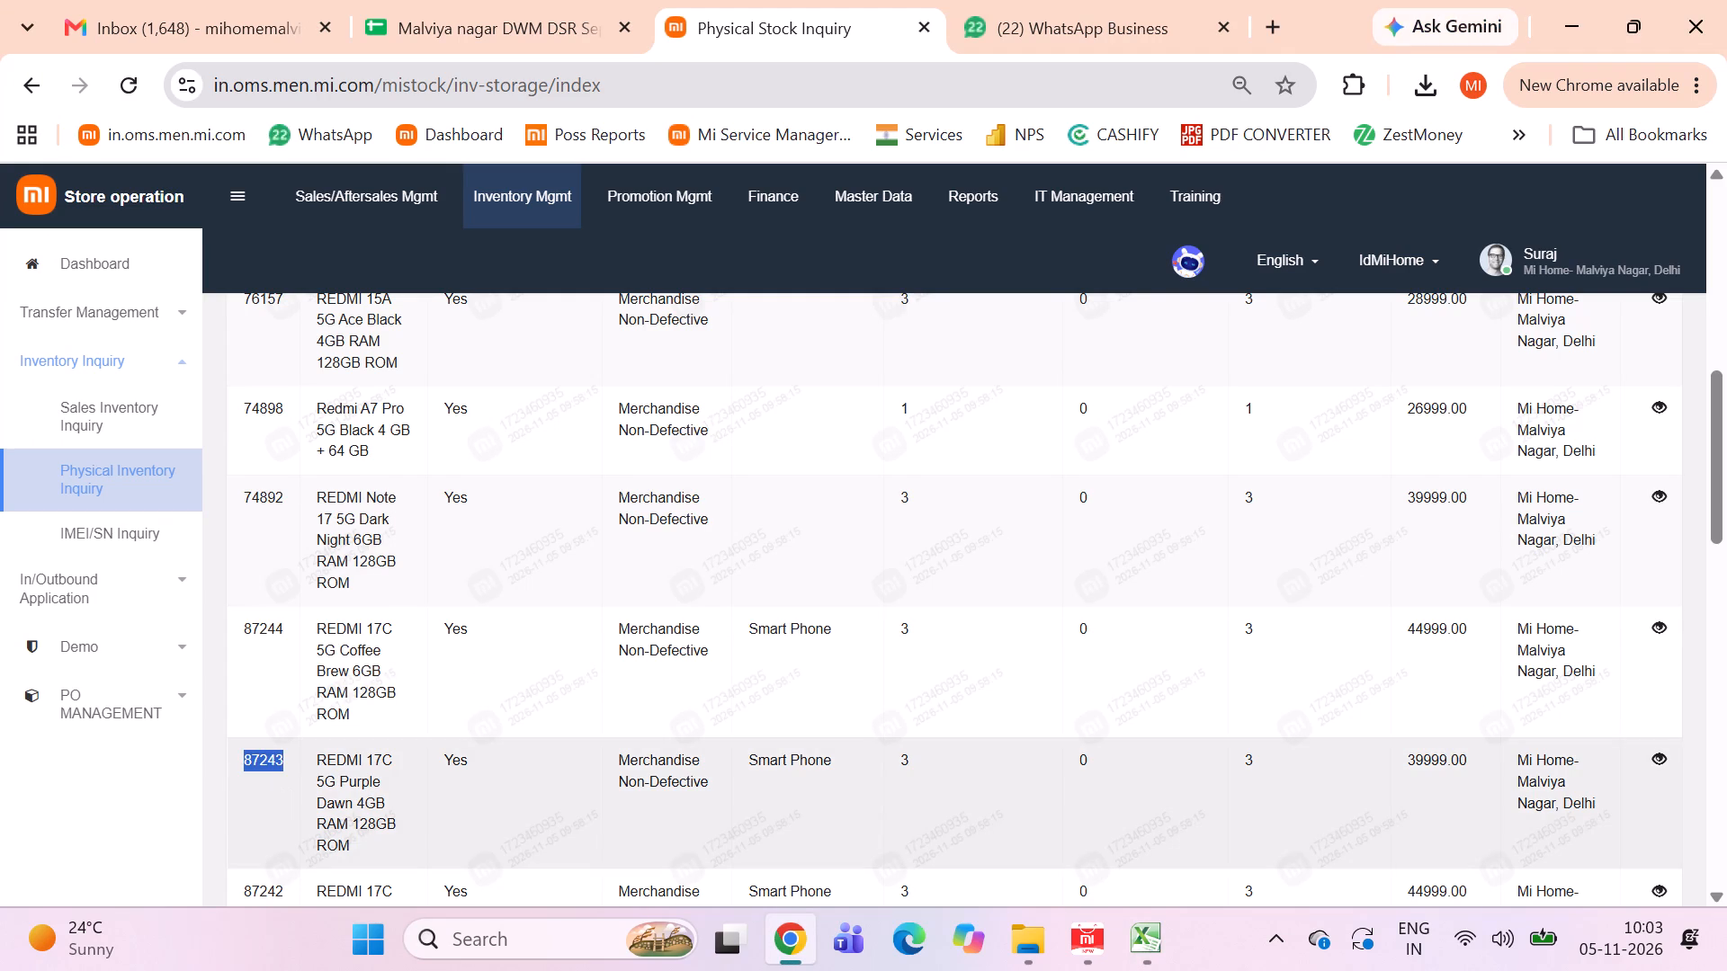
{"action": "key", "text": "ctrl+c"}
{"action": "key", "text": "alt+Tab"}
{"action": "key", "text": "ctrl+f"}
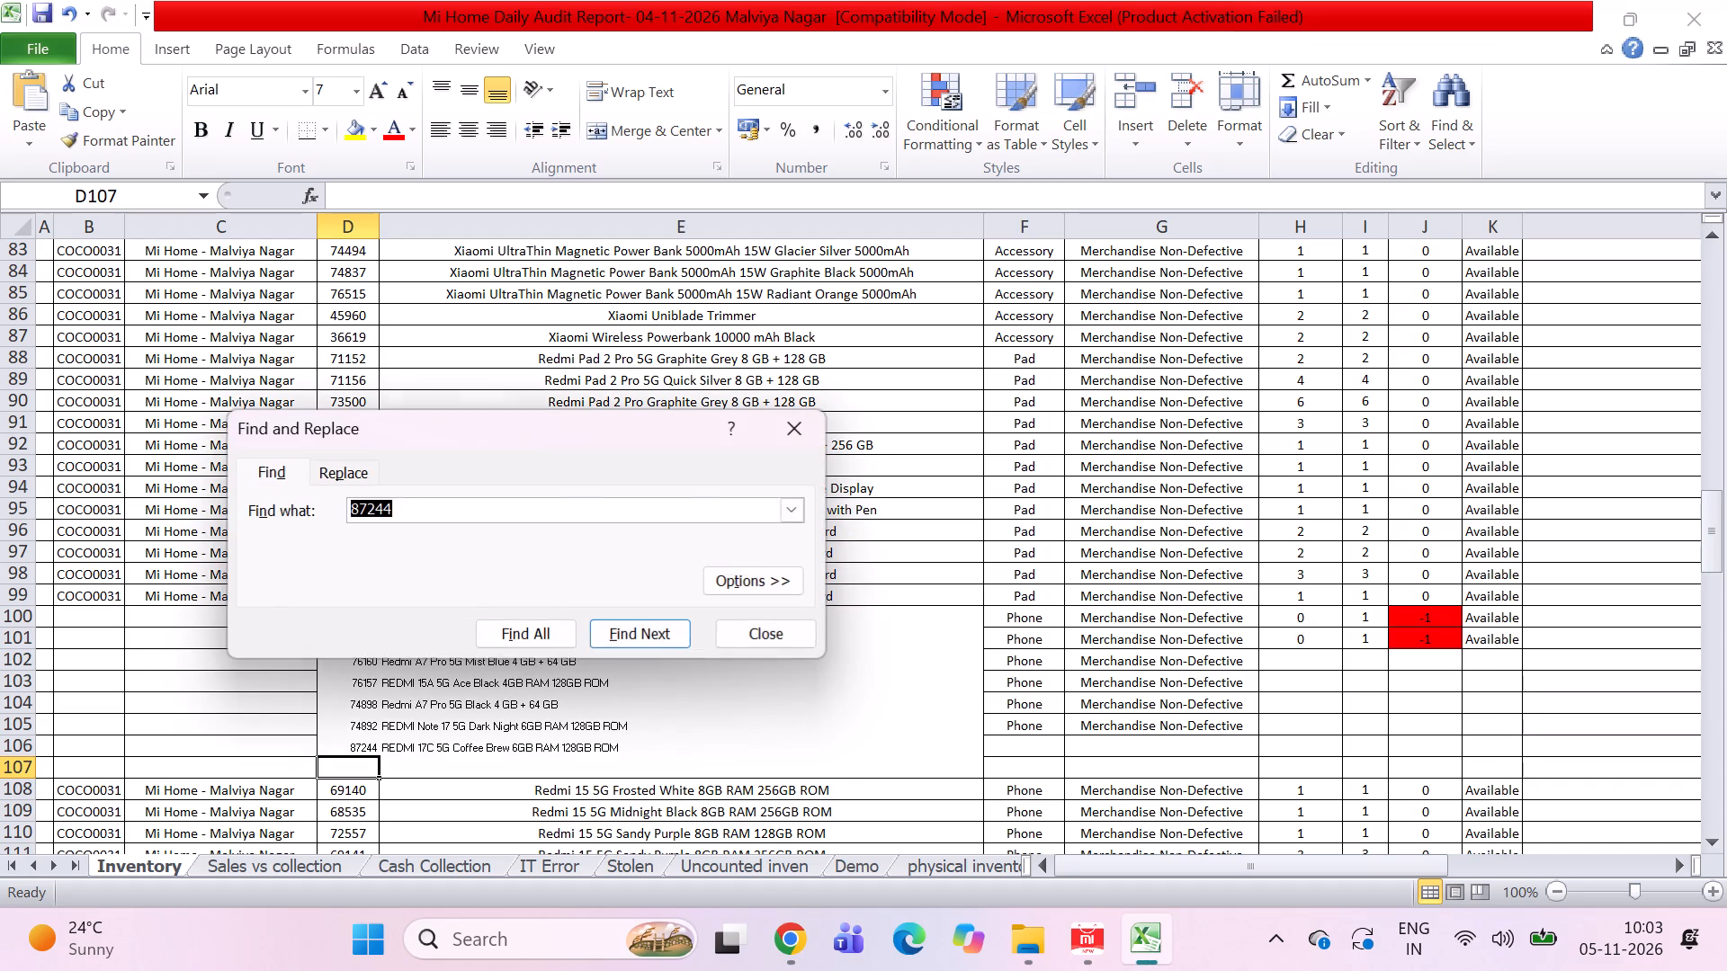
{"action": "key", "text": "ctrl+v"}
{"action": "key", "text": "Return"}
{"action": "key", "text": "Return"}
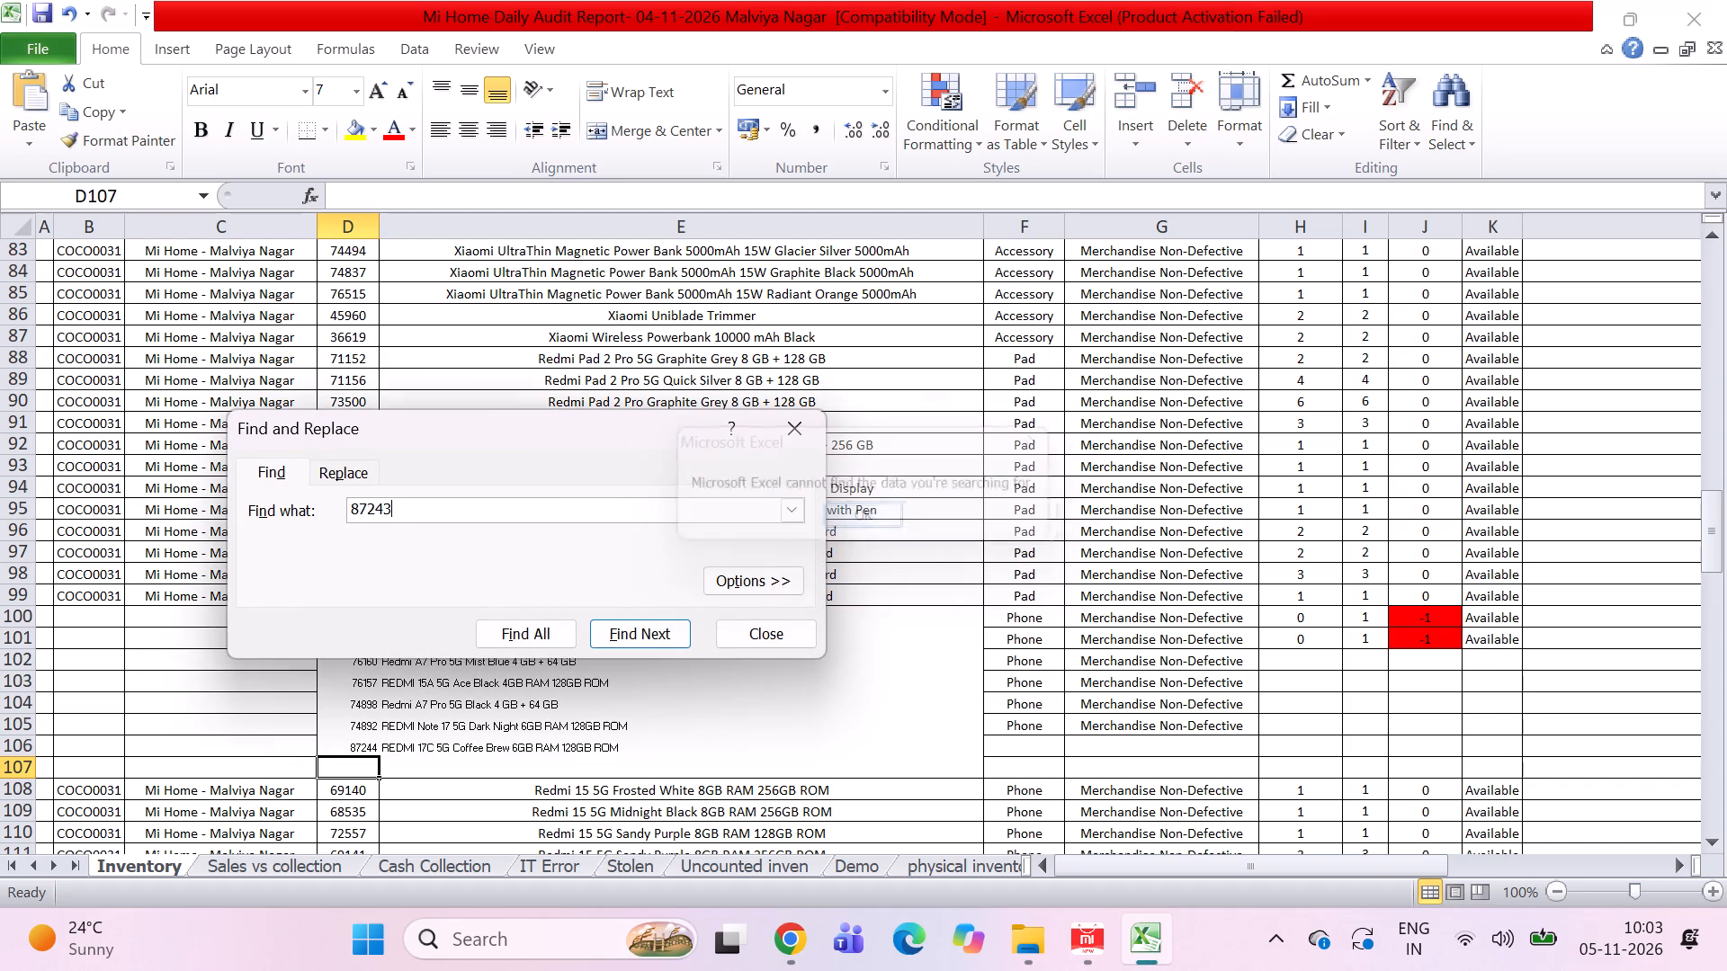
{"action": "left_click", "coordinate": [791, 638]}
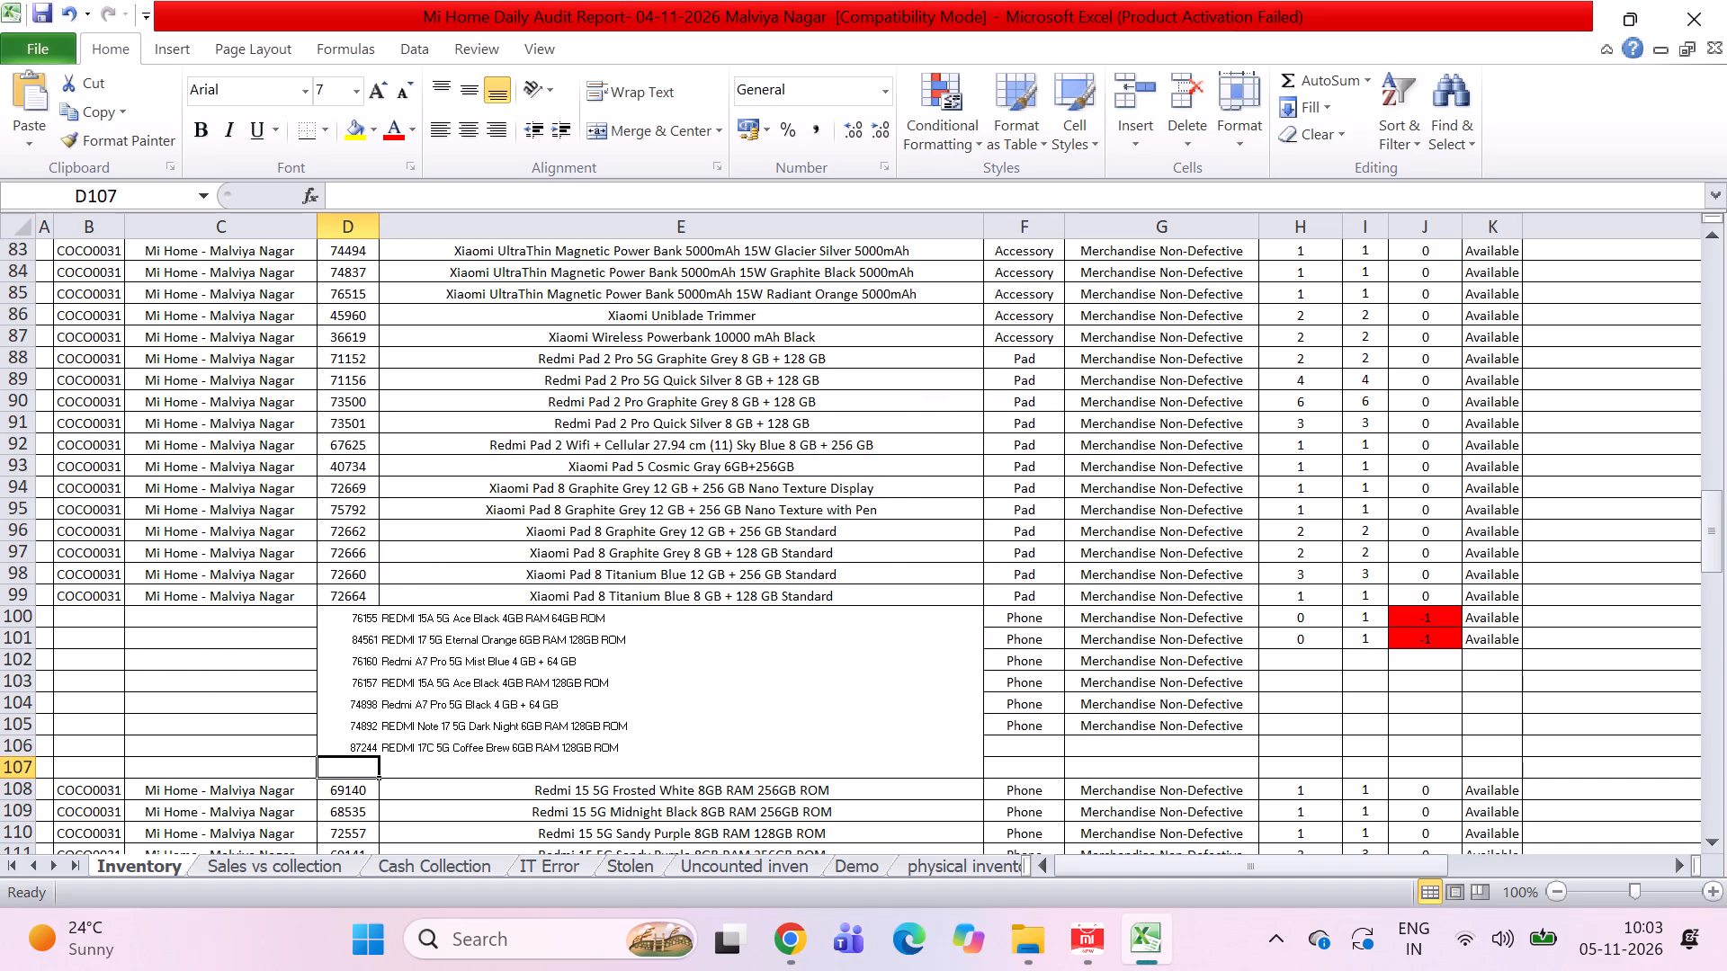
Enter product ID 87243 and the name REDMI 17C 5G Purple Dawn 4GB RAM 128GB ROM from the stock page in row 107.
{"action": "key", "text": "ctrl+v"}
{"action": "key", "text": "Right"}
{"action": "key", "text": "alt+Tab"}
{"action": "triple_click", "coordinate": [375, 755]}
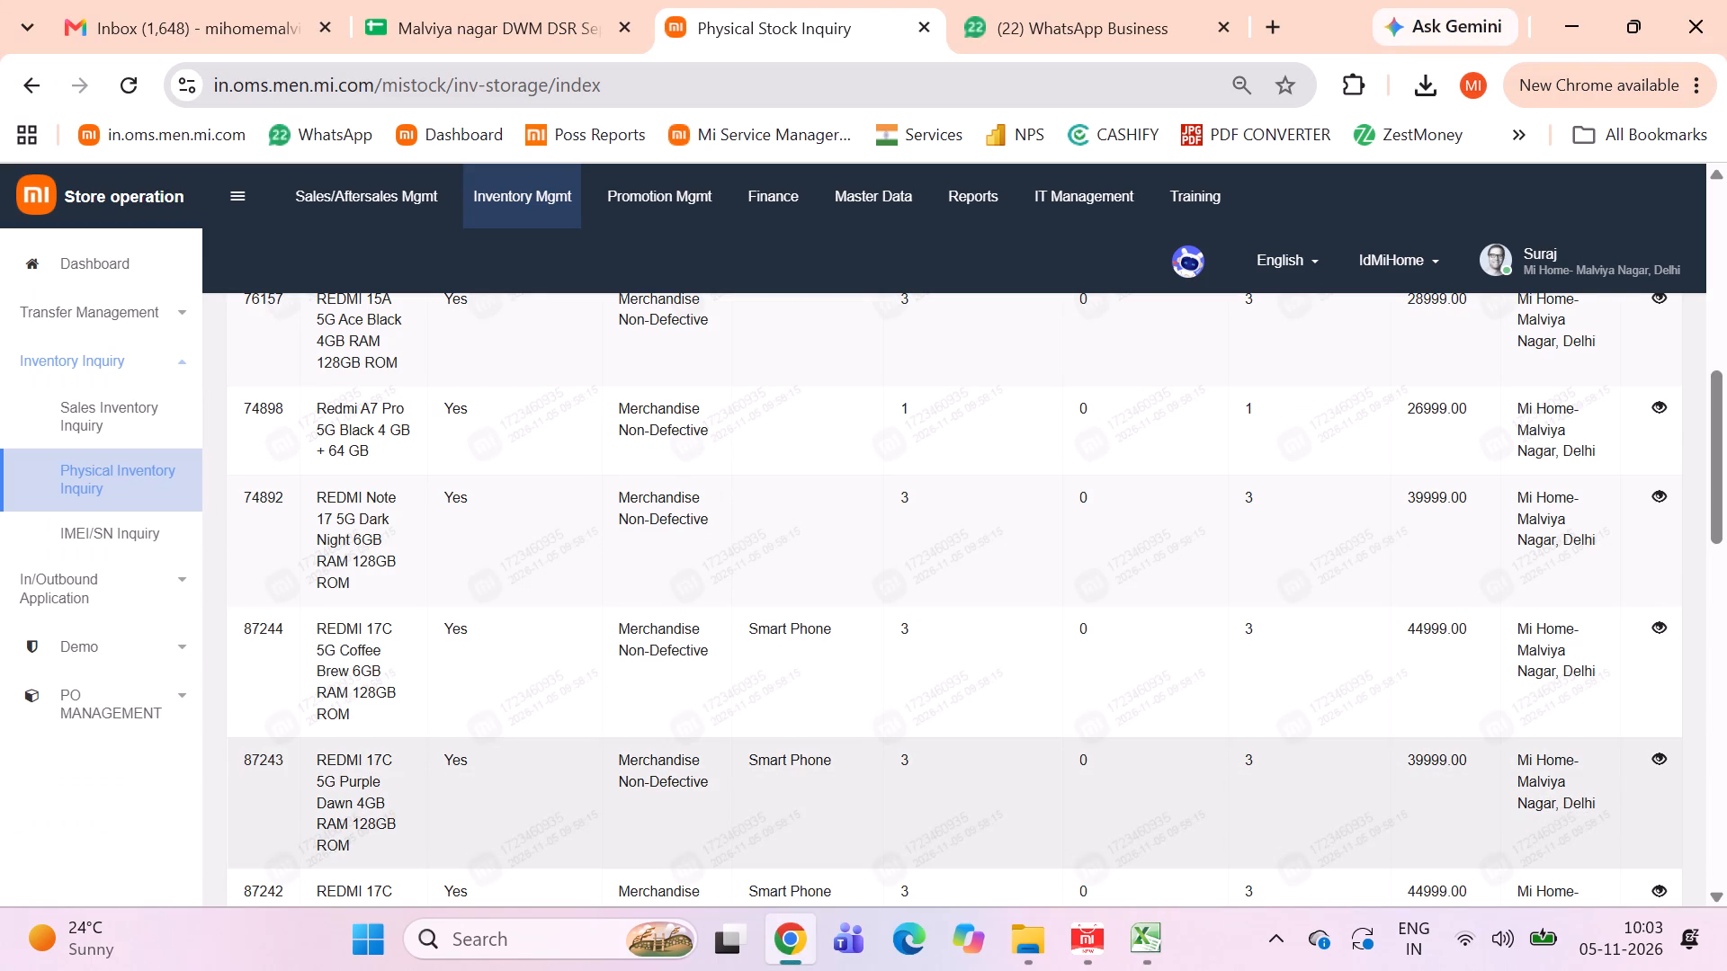
{"action": "key", "text": "ctrl+c"}
{"action": "key", "text": "alt+Tab"}
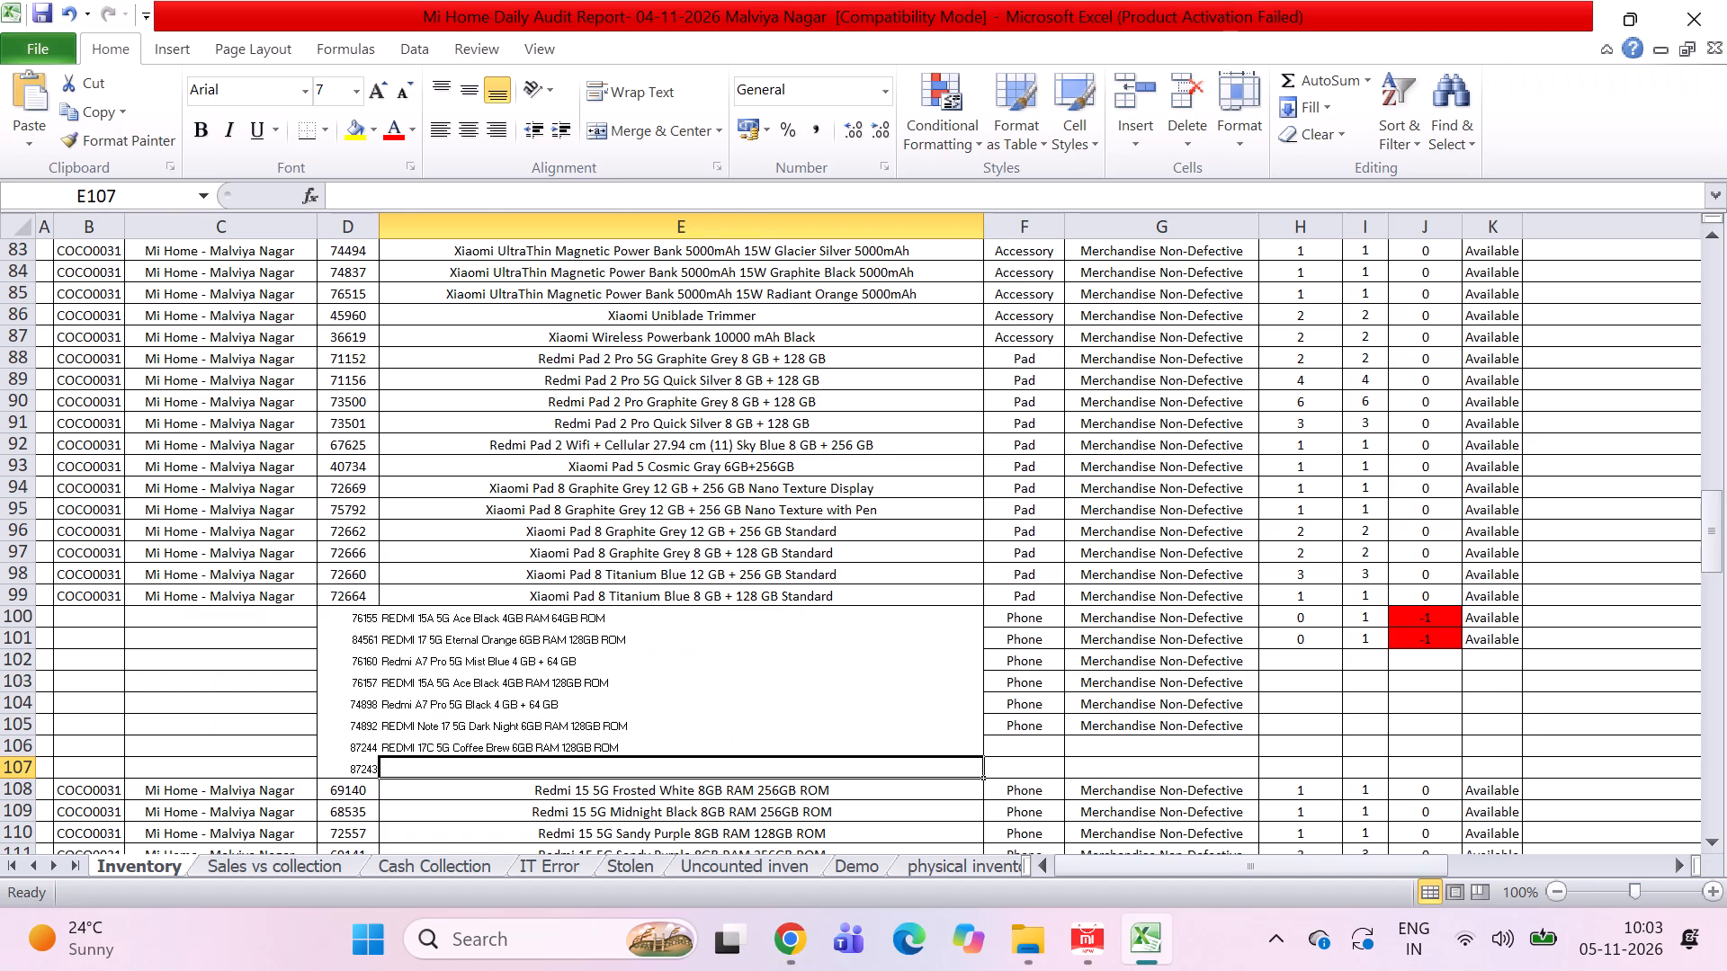
{"action": "key", "text": "ctrl+v"}
{"action": "key", "text": "Right"}
{"action": "key", "text": "Left"}
{"action": "key", "text": "Left"}
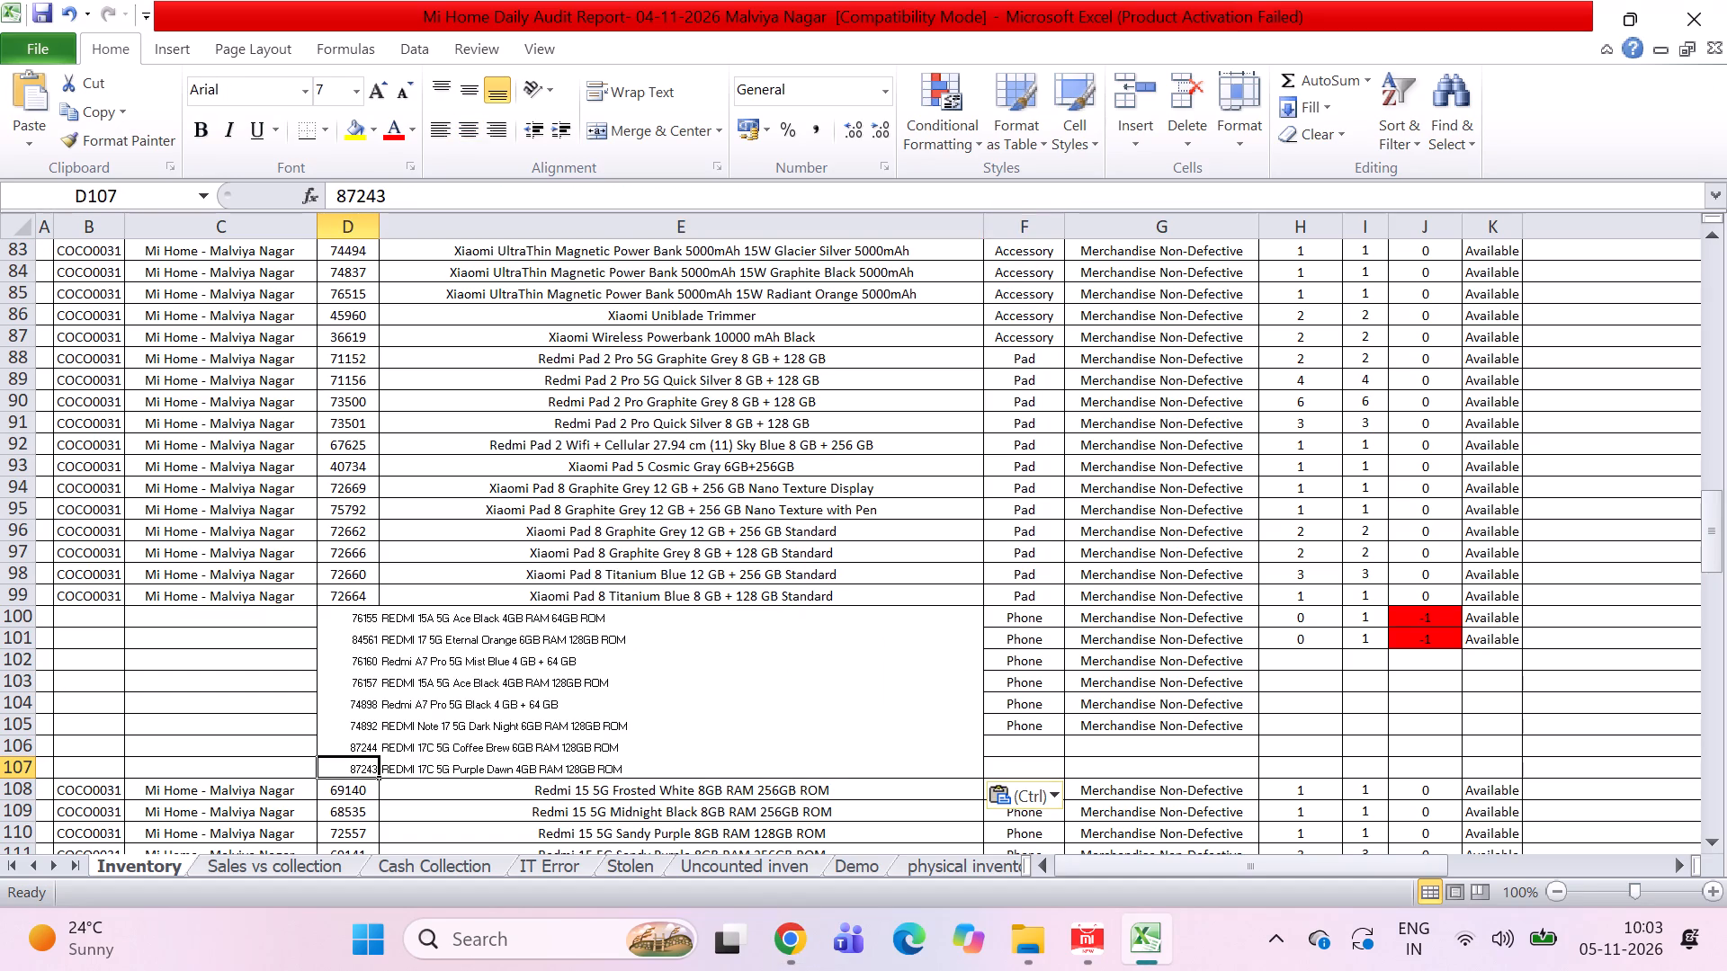
Insert four blank rows above the Redmi 15 5G Frosted White row, directly below row 107.
{"action": "left_click", "coordinate": [23, 788]}
{"action": "right_click", "coordinate": [23, 788]}
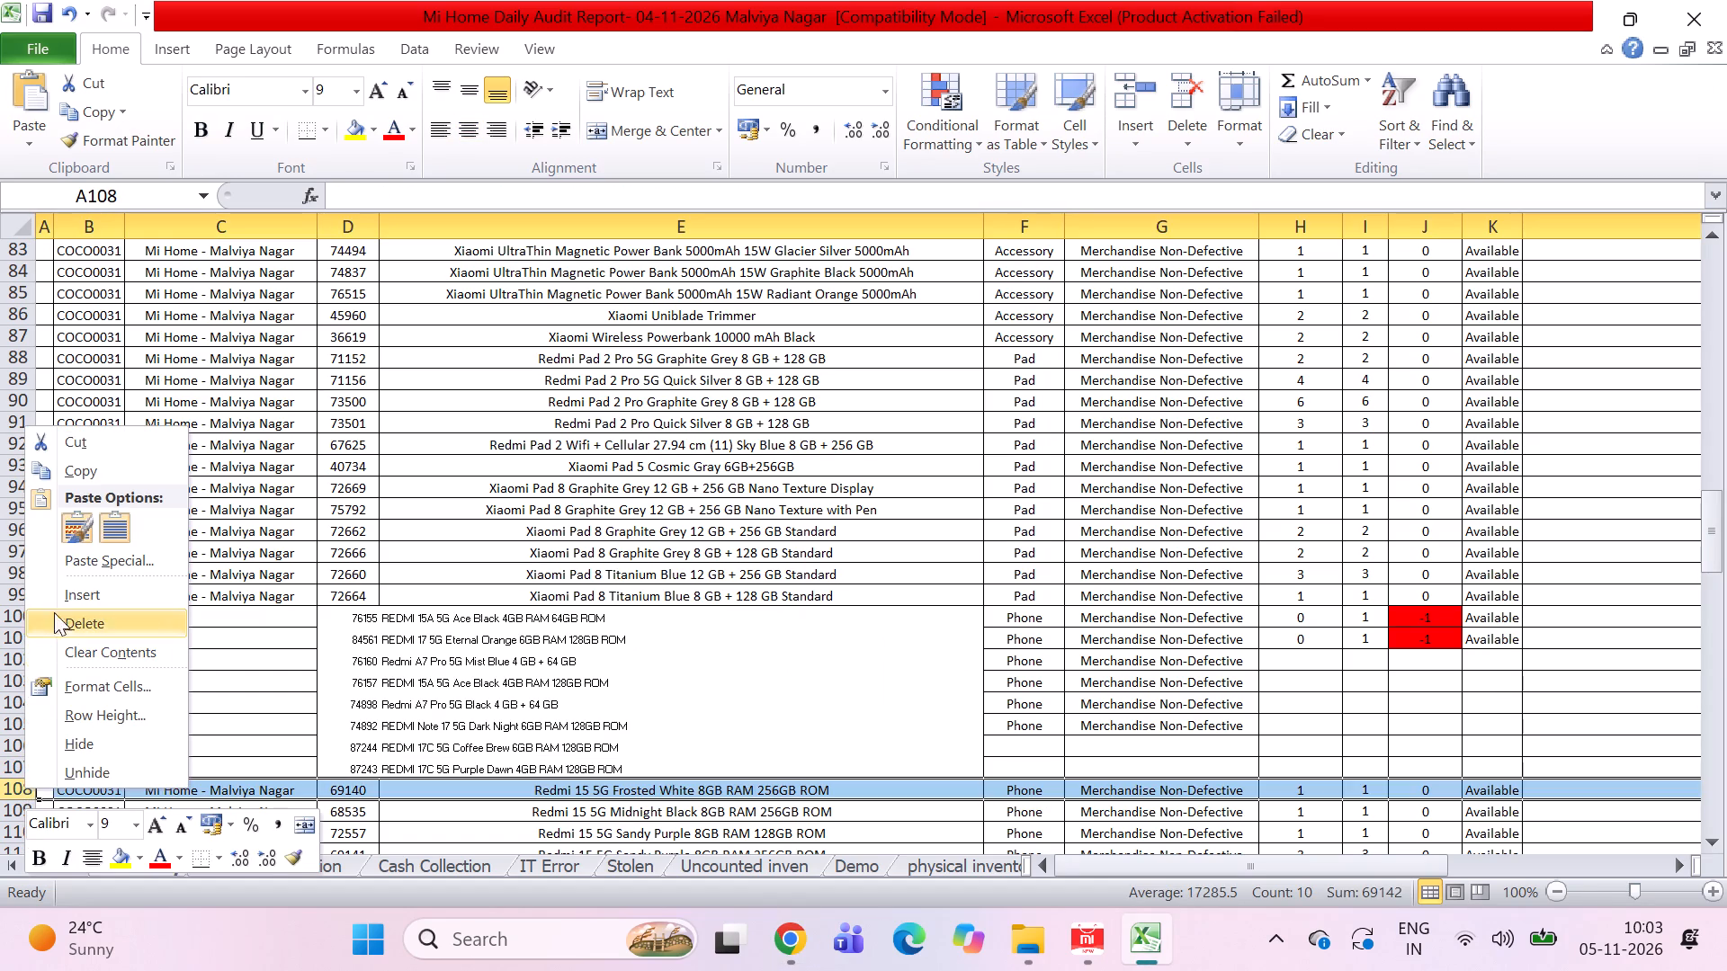
{"action": "left_click", "coordinate": [69, 593]}
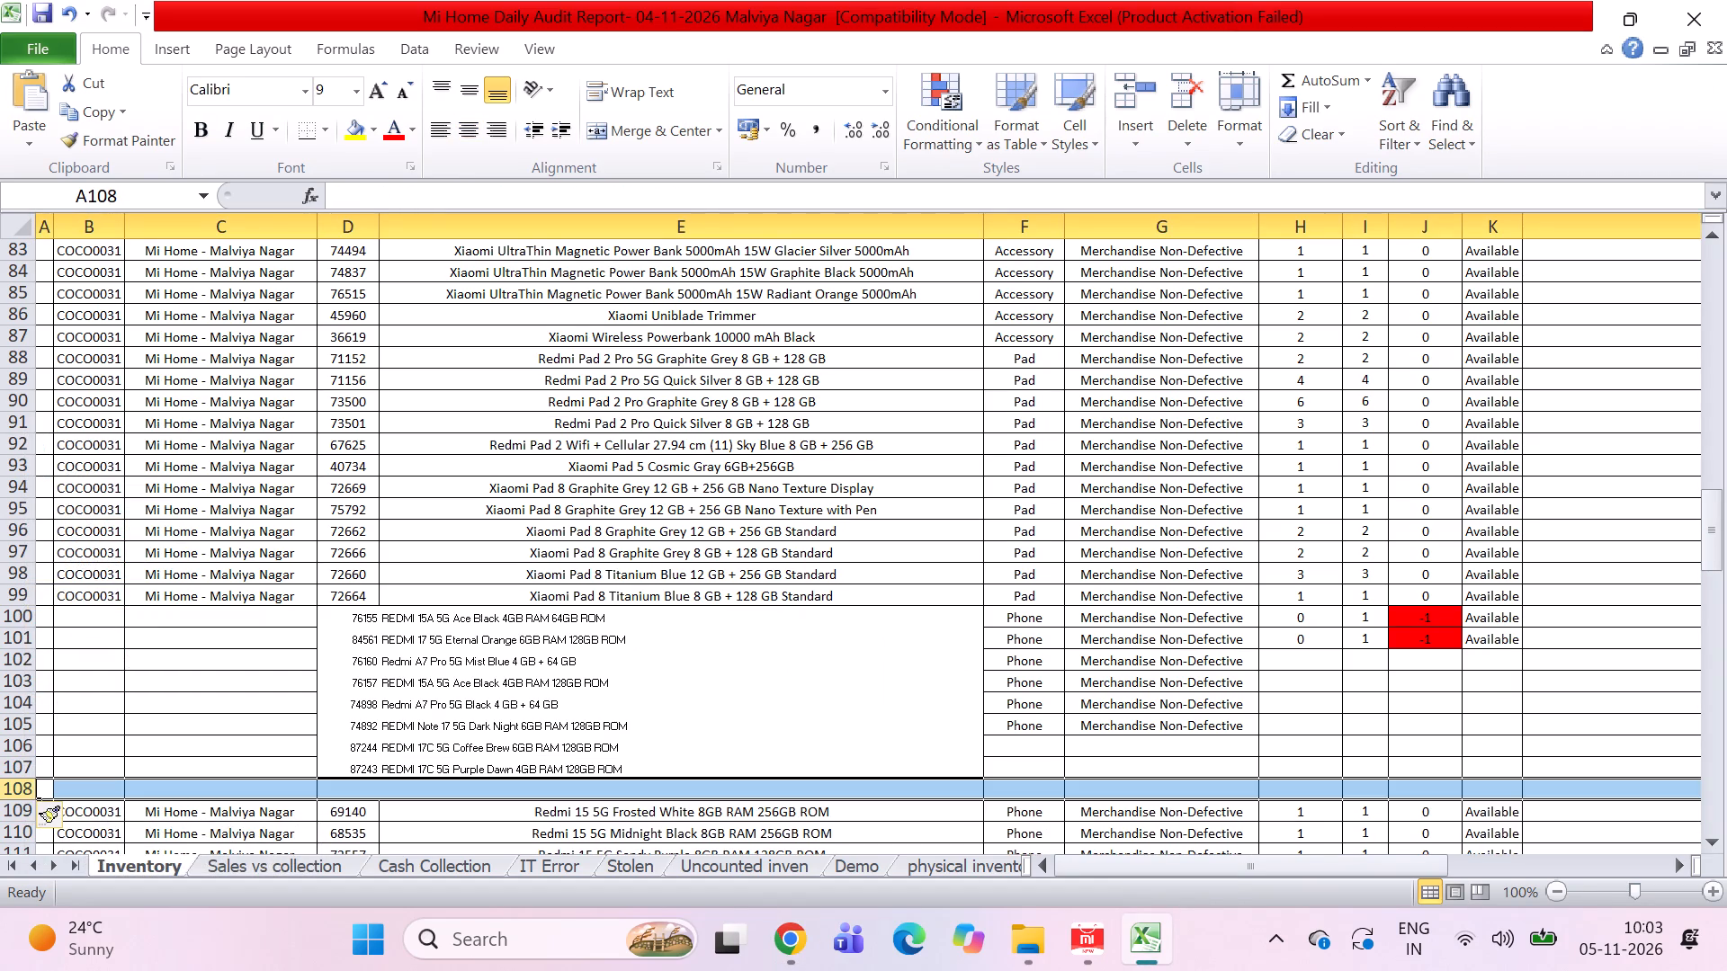
{"action": "right_click", "coordinate": [15, 788]}
{"action": "left_click", "coordinate": [86, 590]}
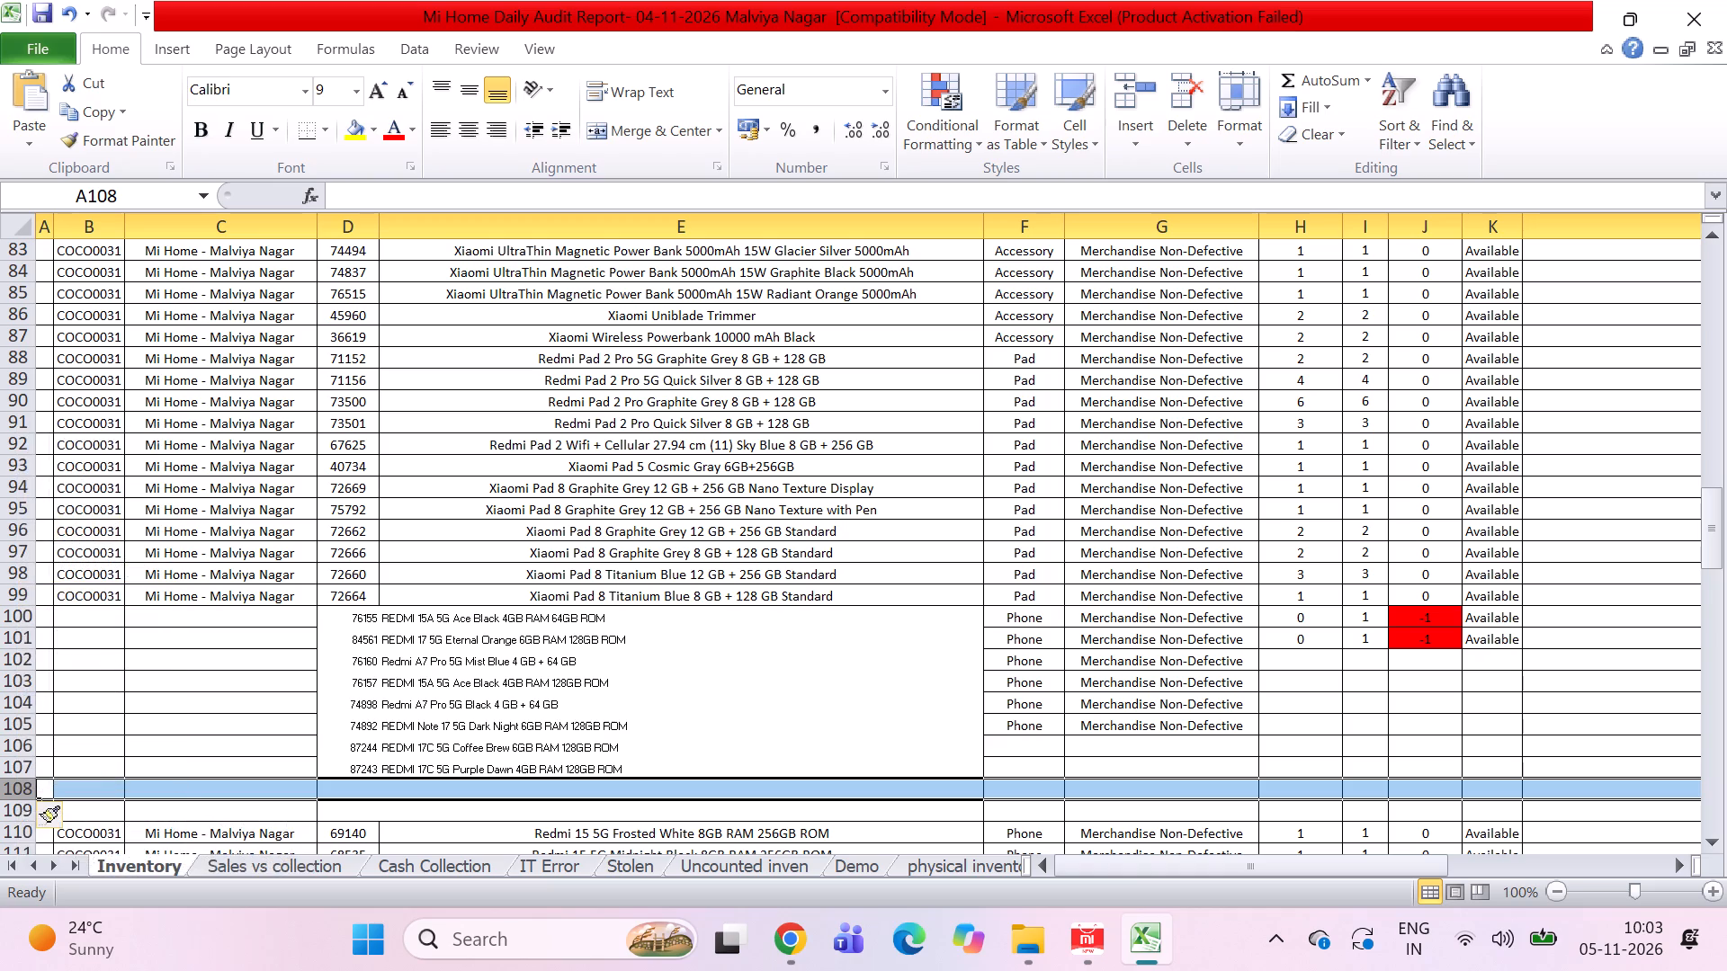
{"action": "right_click", "coordinate": [9, 797]}
{"action": "left_click", "coordinate": [88, 600]}
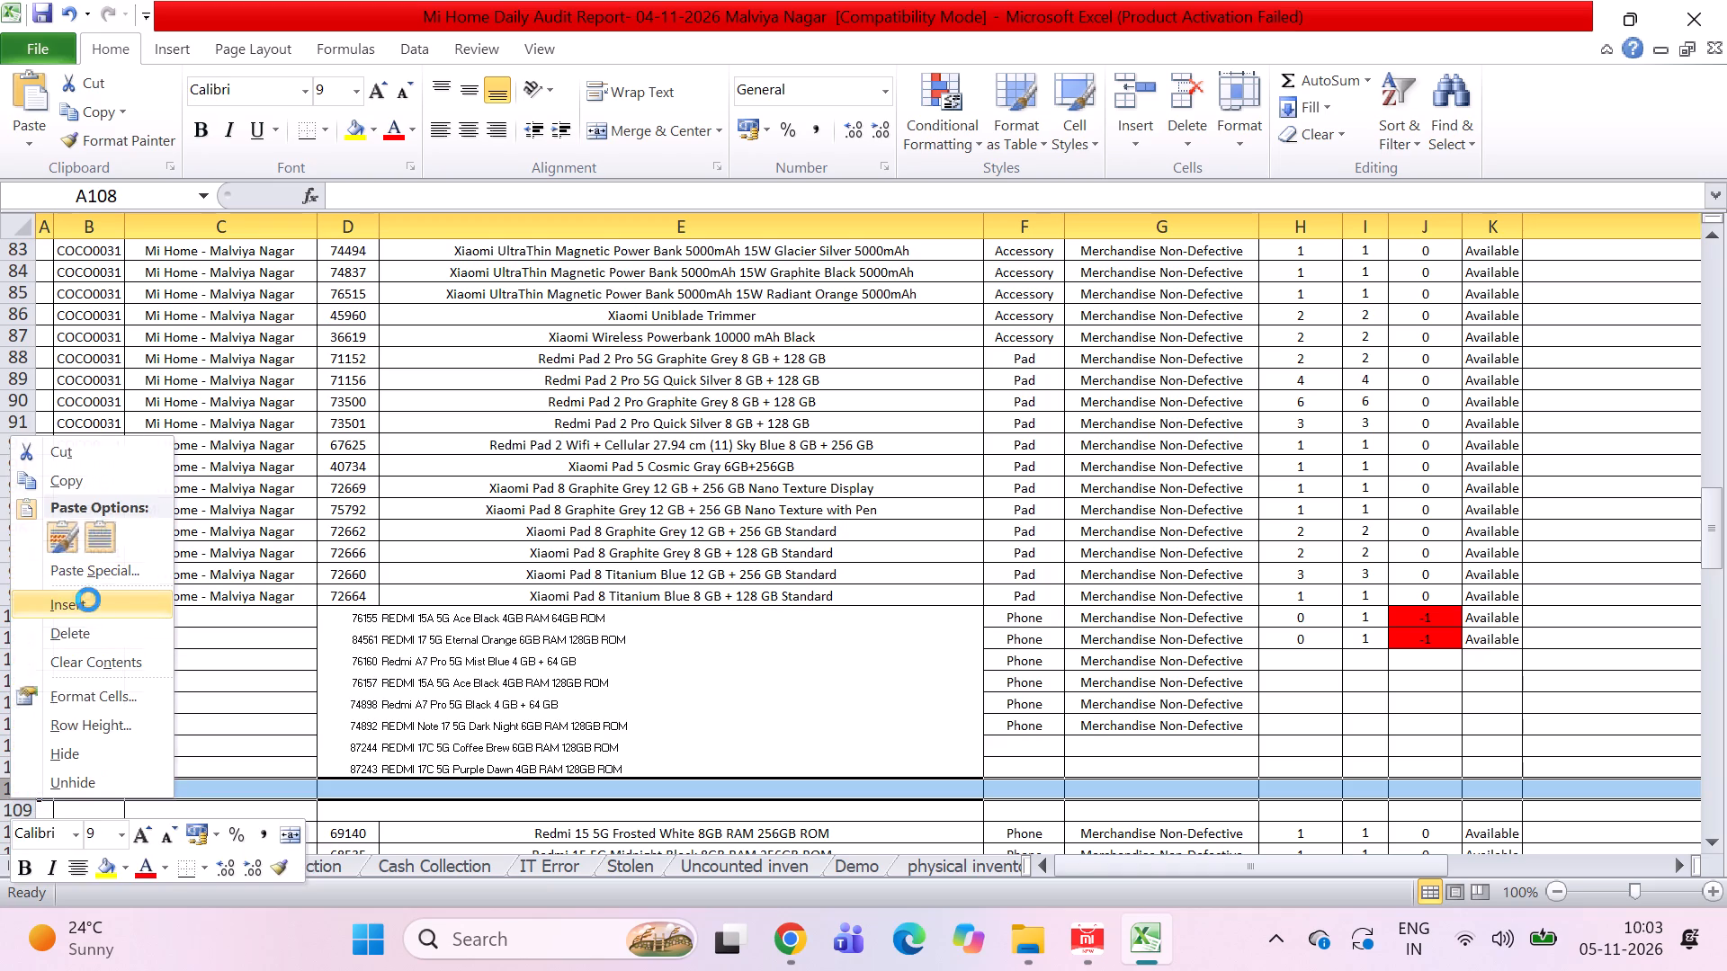
{"action": "right_click", "coordinate": [17, 788]}
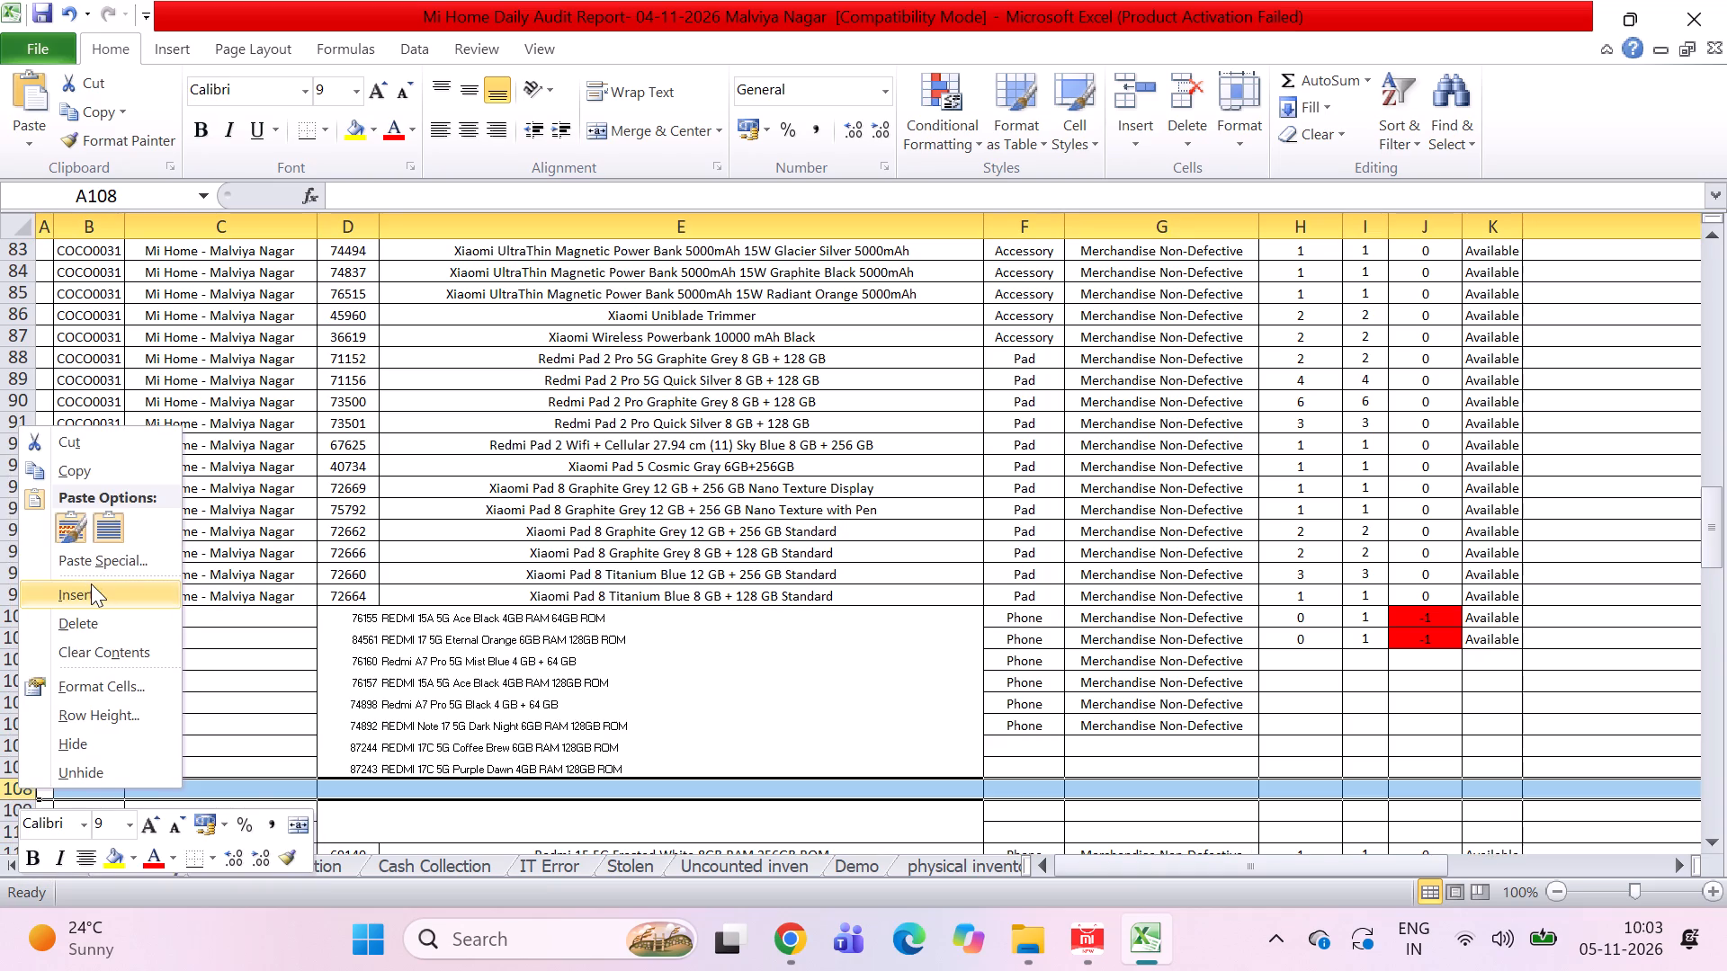
{"action": "left_click", "coordinate": [91, 583]}
Copy product ID 87242 from the physical stock page and search the Inventory sheet for it.
{"action": "left_click", "coordinate": [349, 790]}
{"action": "key", "text": "alt+Tab"}
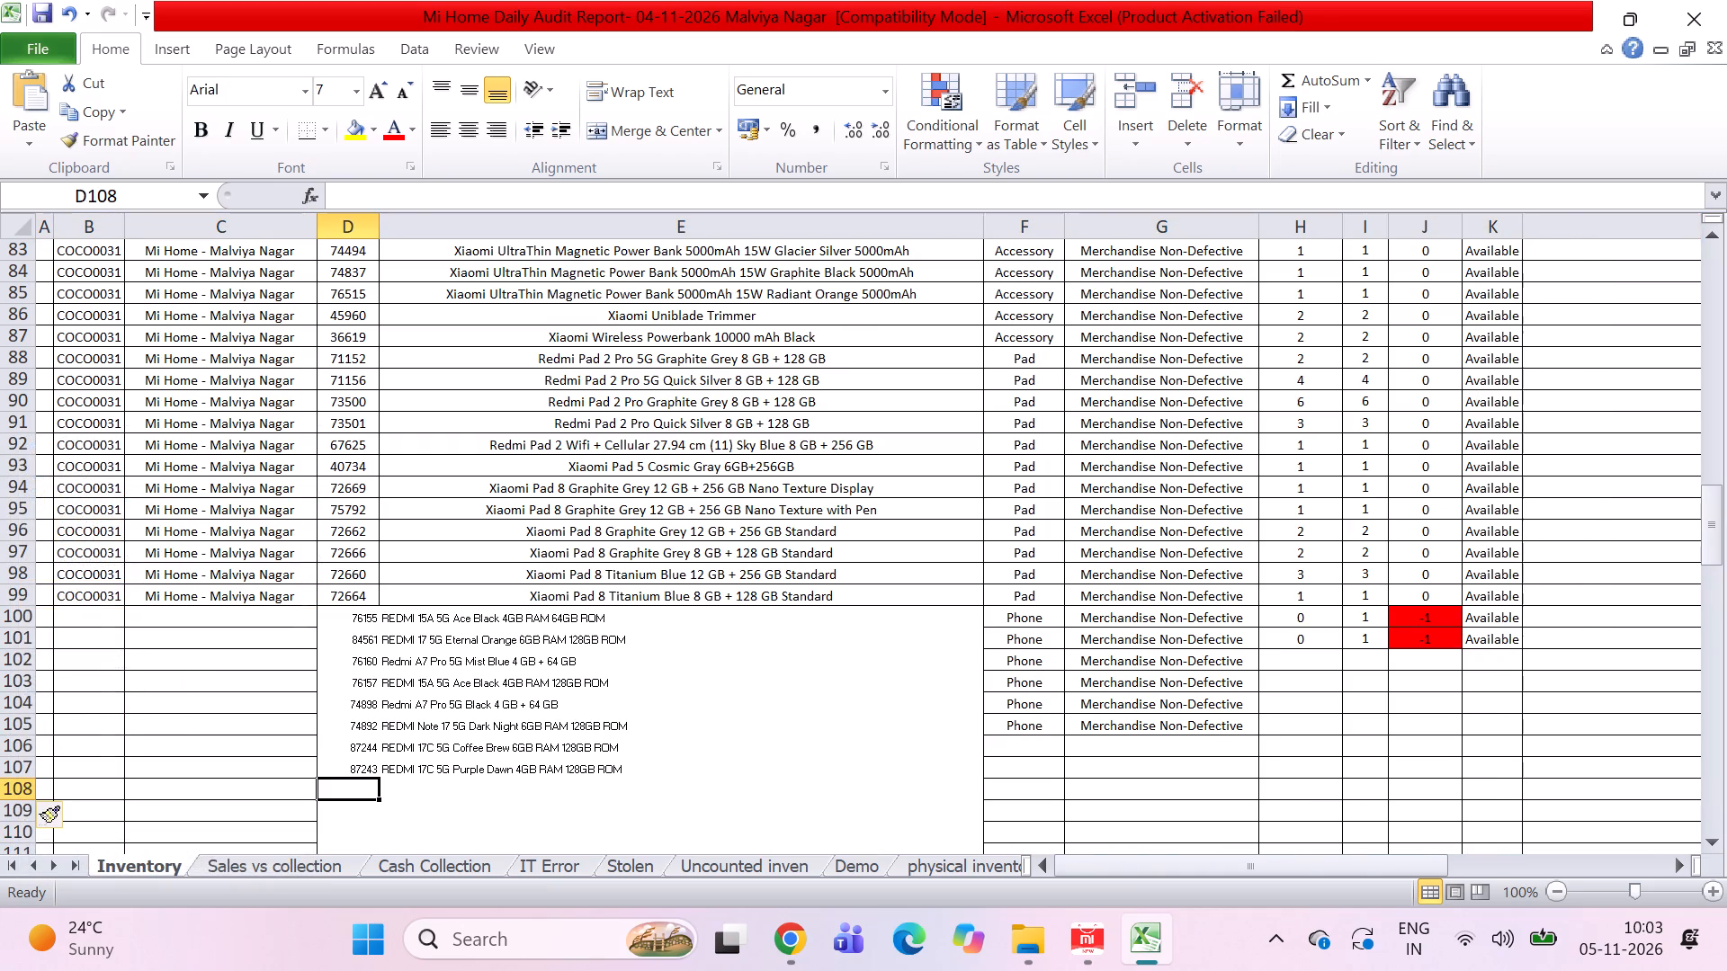
{"action": "key", "text": "alt+Tab"}
{"action": "scroll", "coordinate": [386, 750], "scroll_direction": "down", "scroll_amount": 1}
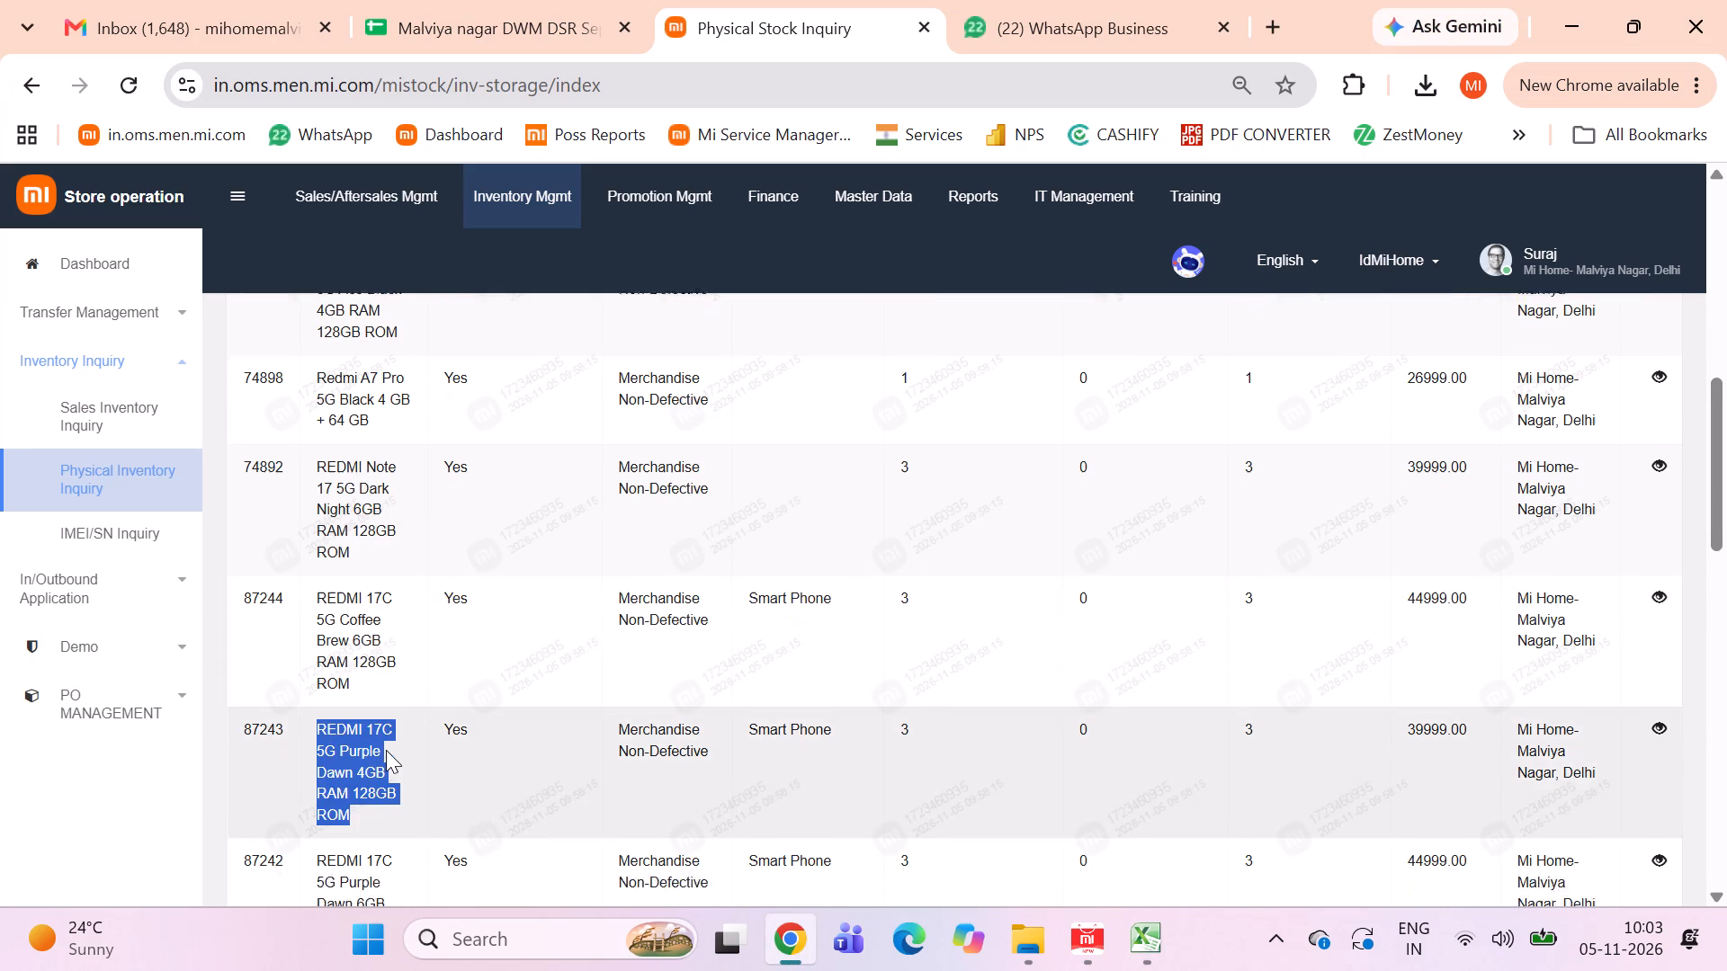
{"action": "scroll", "coordinate": [386, 750], "scroll_direction": "down", "scroll_amount": 3}
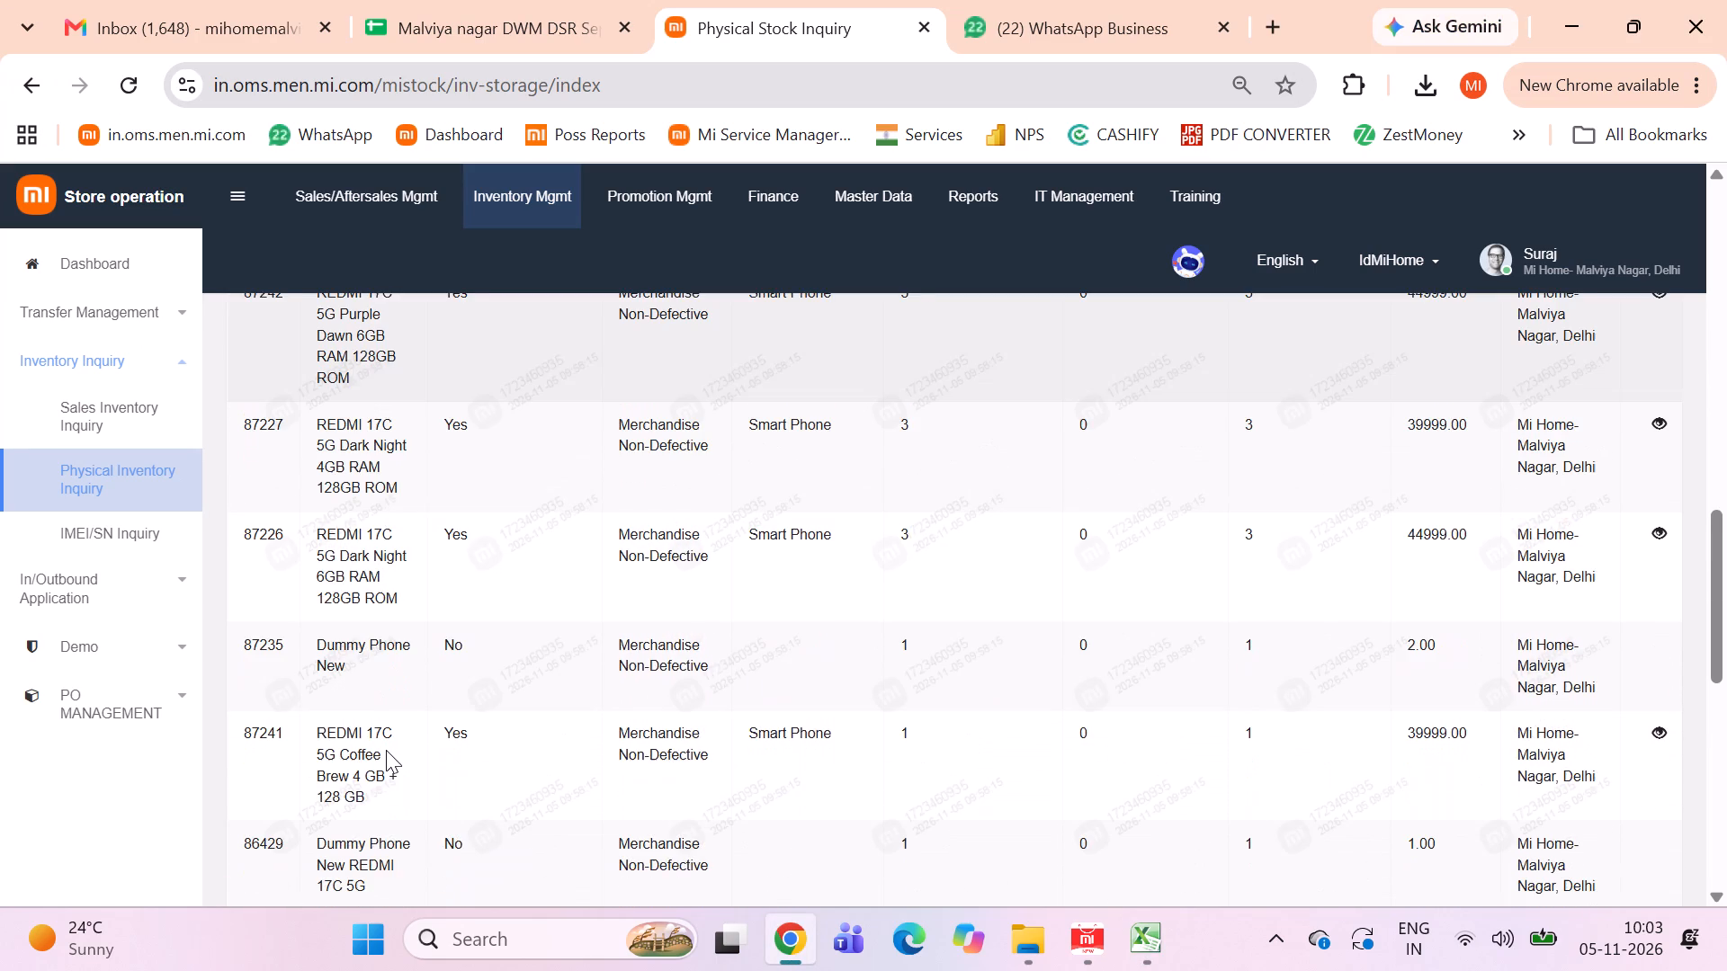
{"action": "scroll", "coordinate": [386, 750], "scroll_direction": "up", "scroll_amount": 1}
{"action": "double_click", "coordinate": [250, 405]}
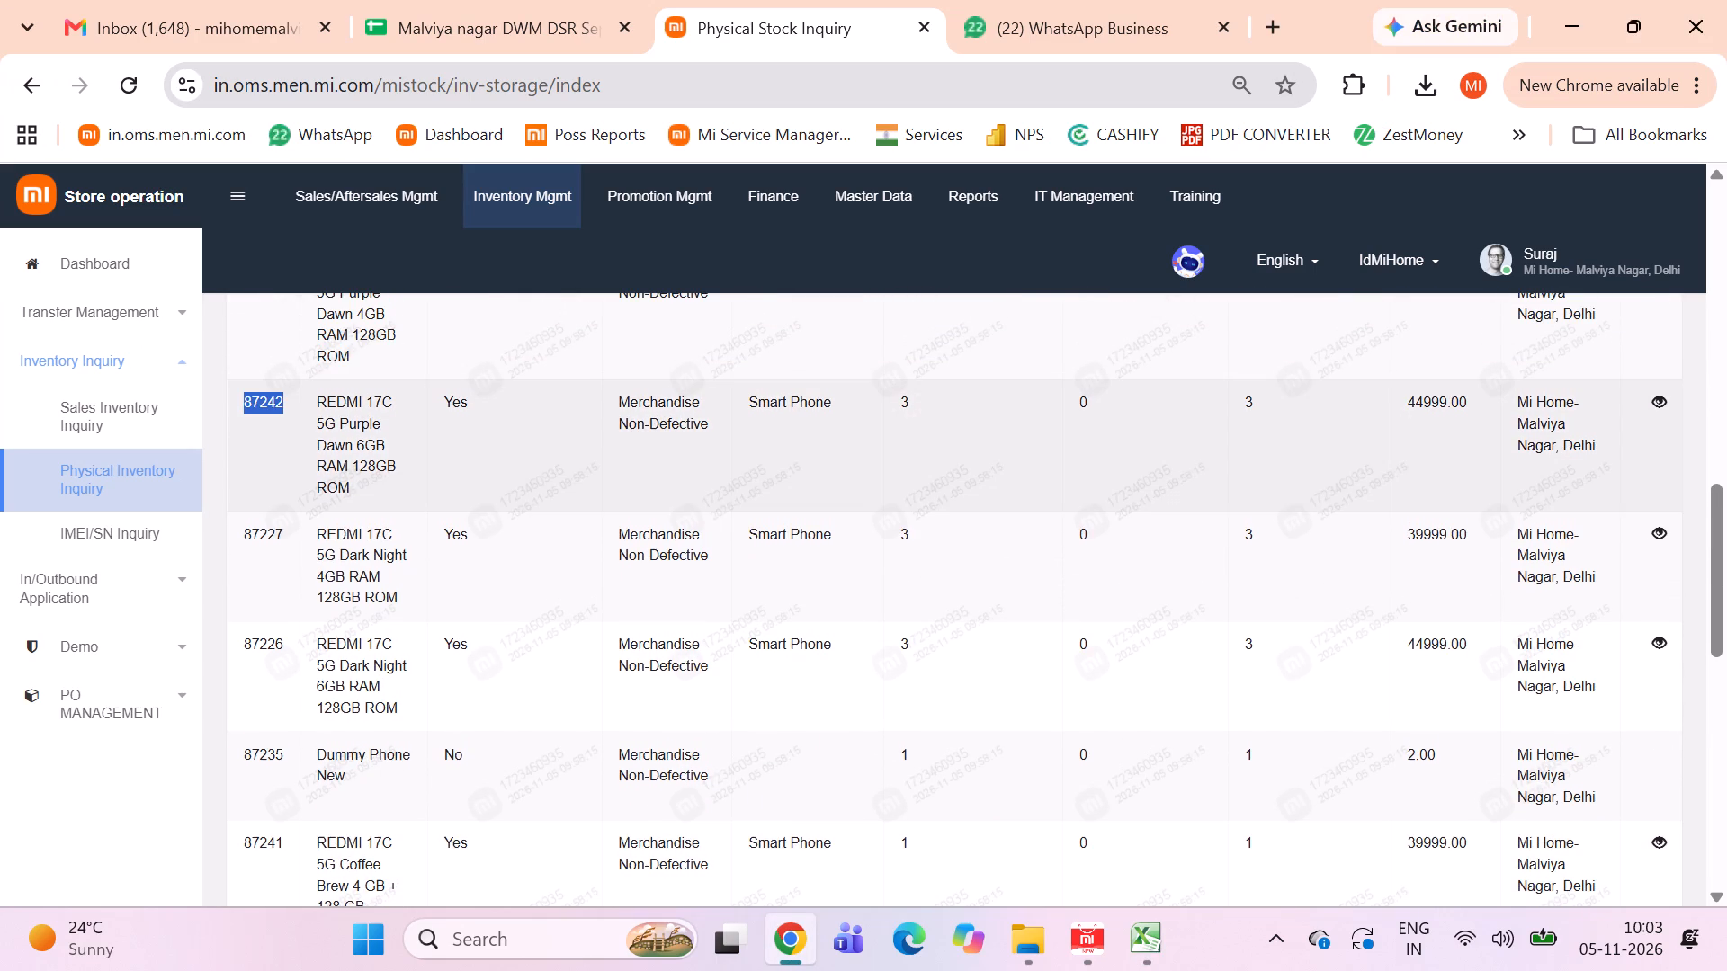
{"action": "key", "text": "ctrl+c"}
{"action": "key", "text": "alt+Tab"}
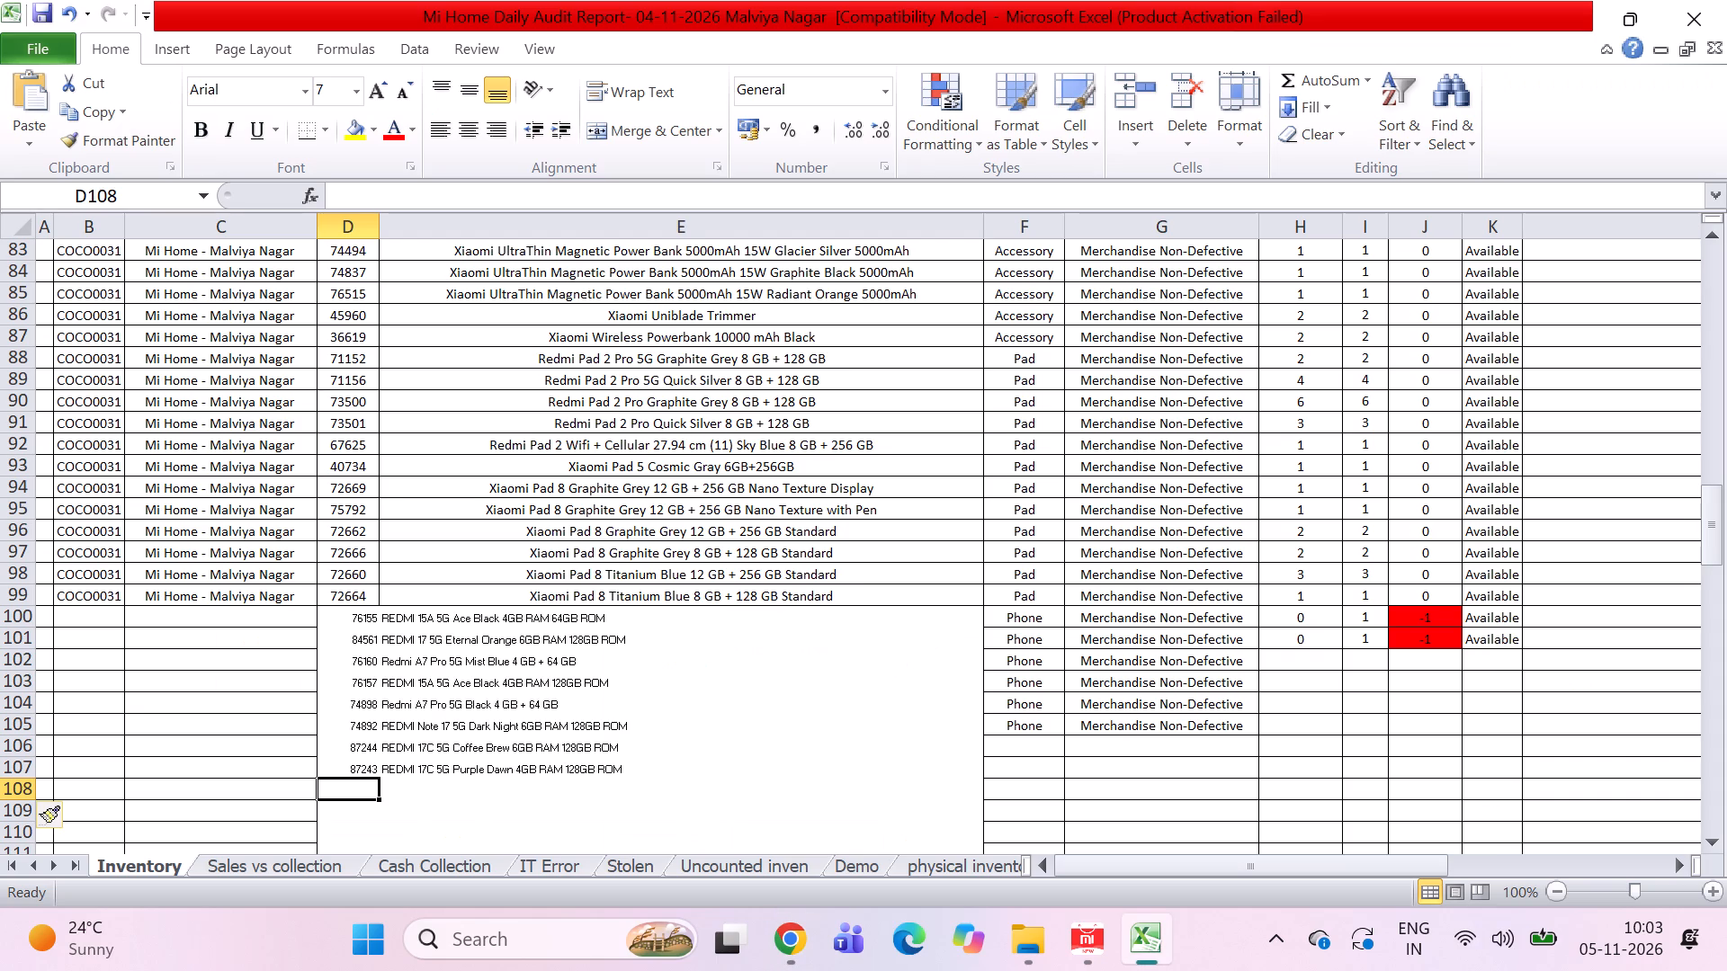
{"action": "key", "text": "ctrl+f"}
{"action": "key", "text": "ctrl+v"}
{"action": "key", "text": "Return"}
{"action": "key", "text": "Return"}
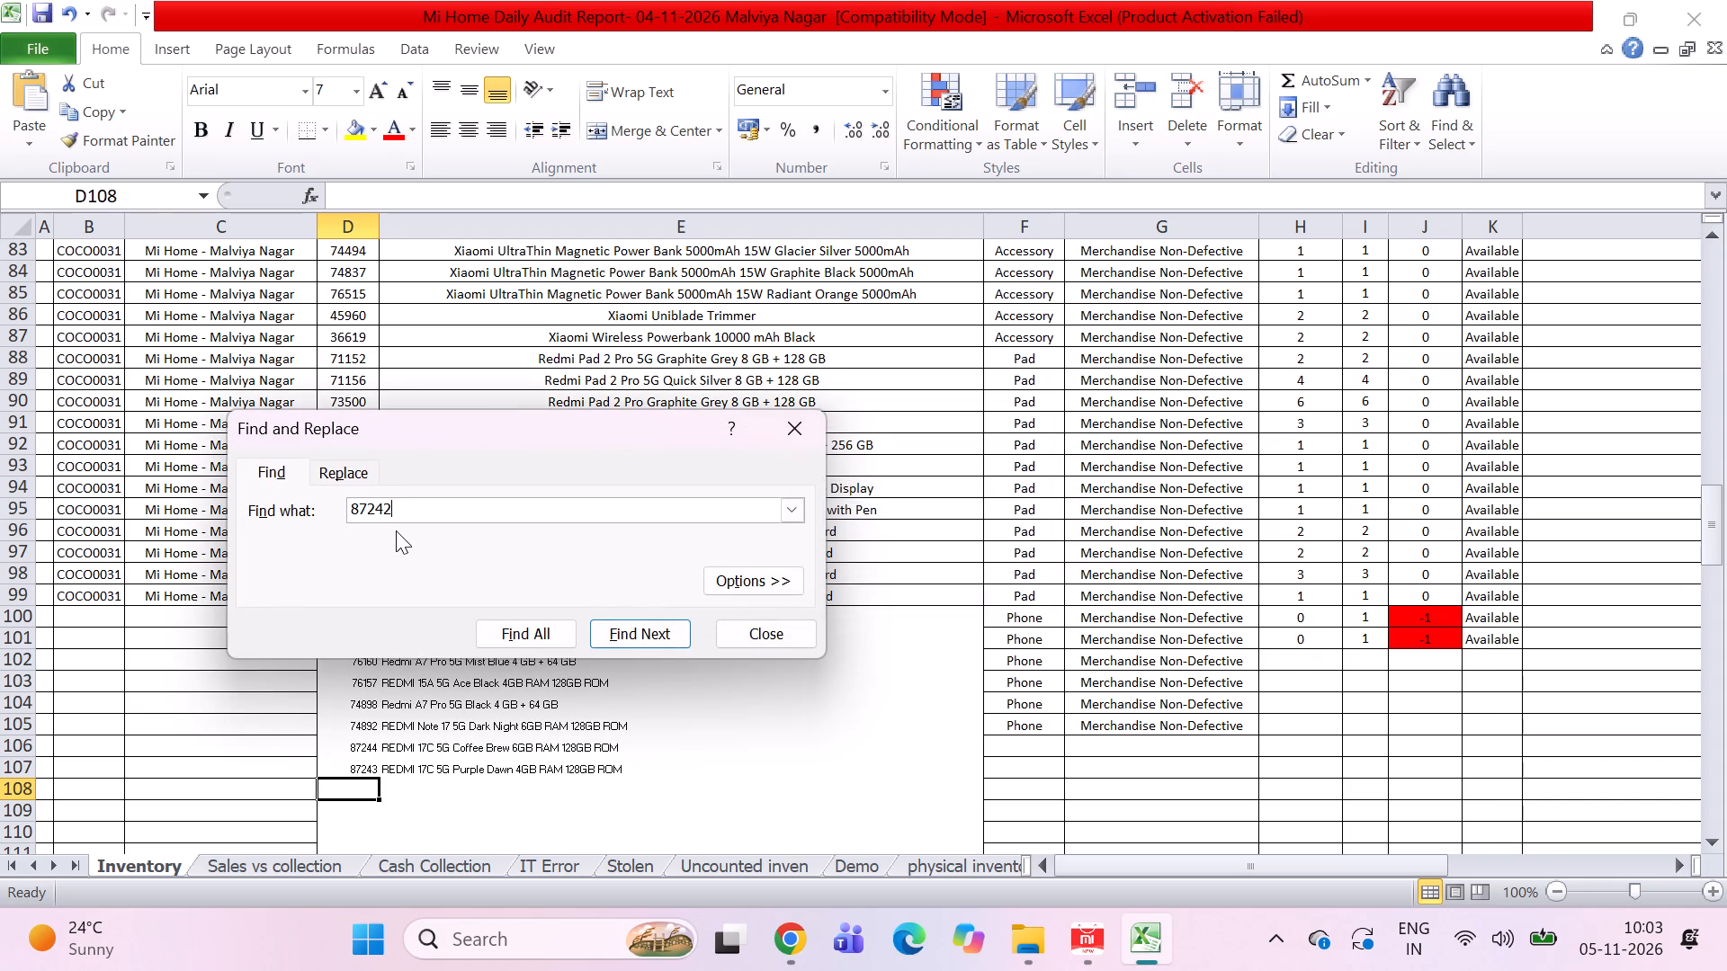
{"action": "left_click", "coordinate": [760, 627]}
Enter product ID 87242 and the name REDMI 17C 5G Purple Dawn 6GB RAM 128GB ROM from the stock page in row 108.
{"action": "key", "text": "ctrl+v"}
{"action": "key", "text": "Right"}
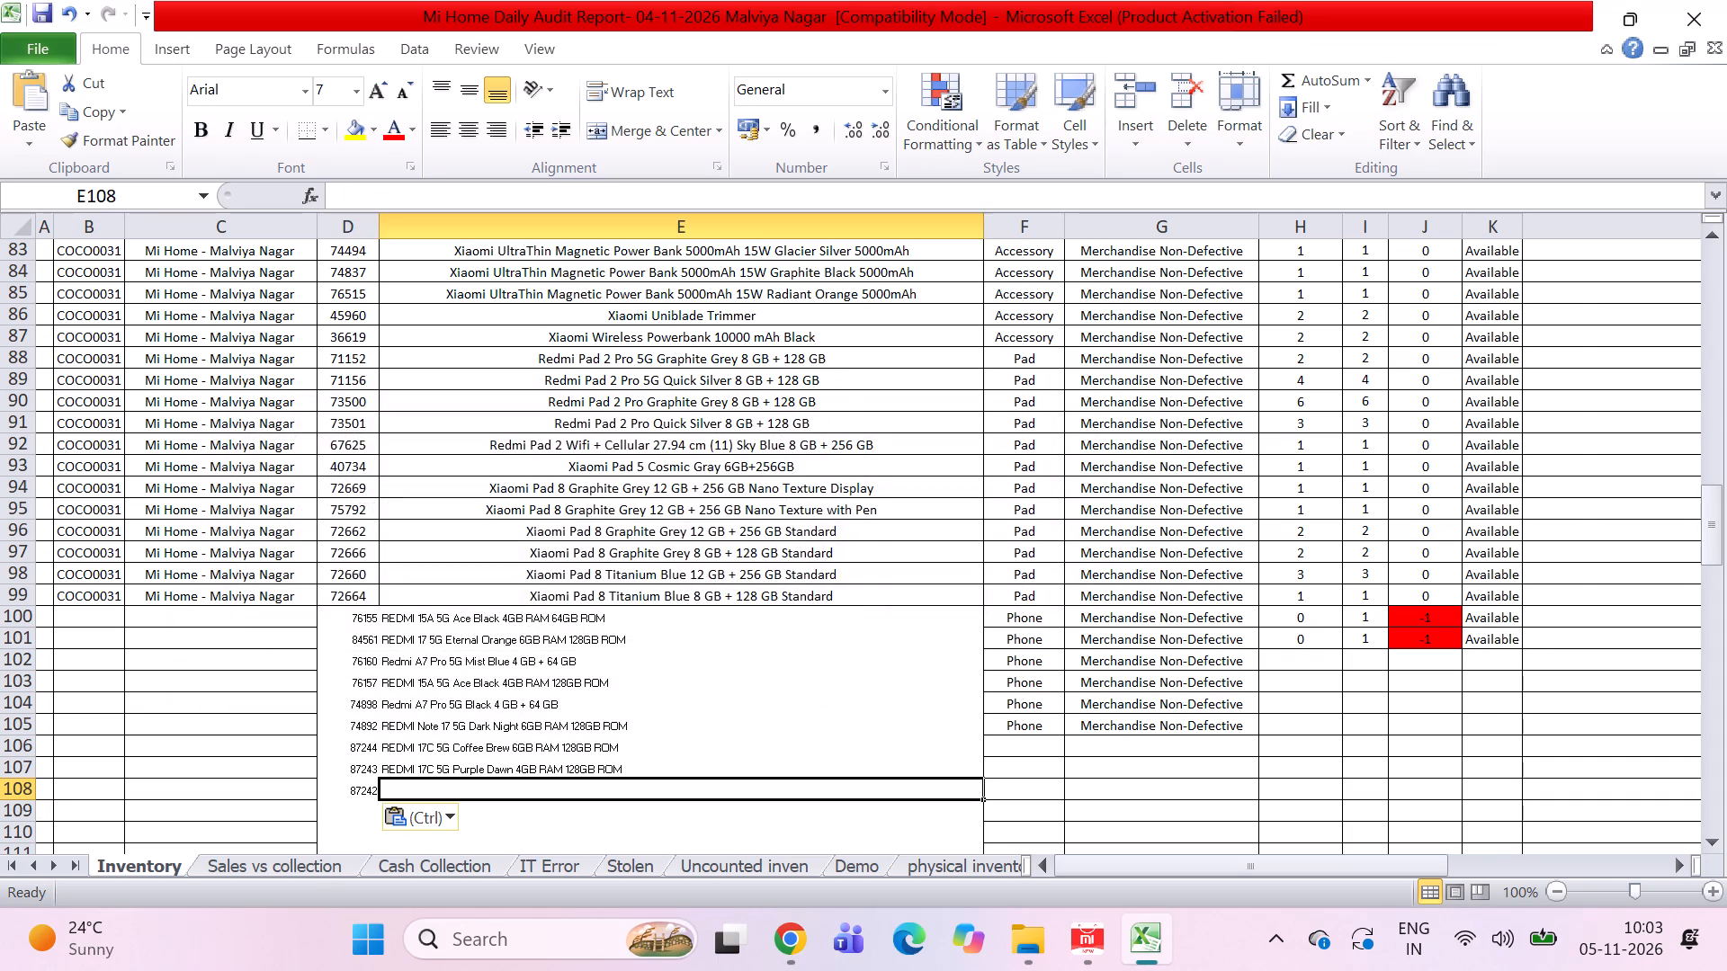
{"action": "key", "text": "alt+Tab"}
{"action": "triple_click", "coordinate": [345, 405]}
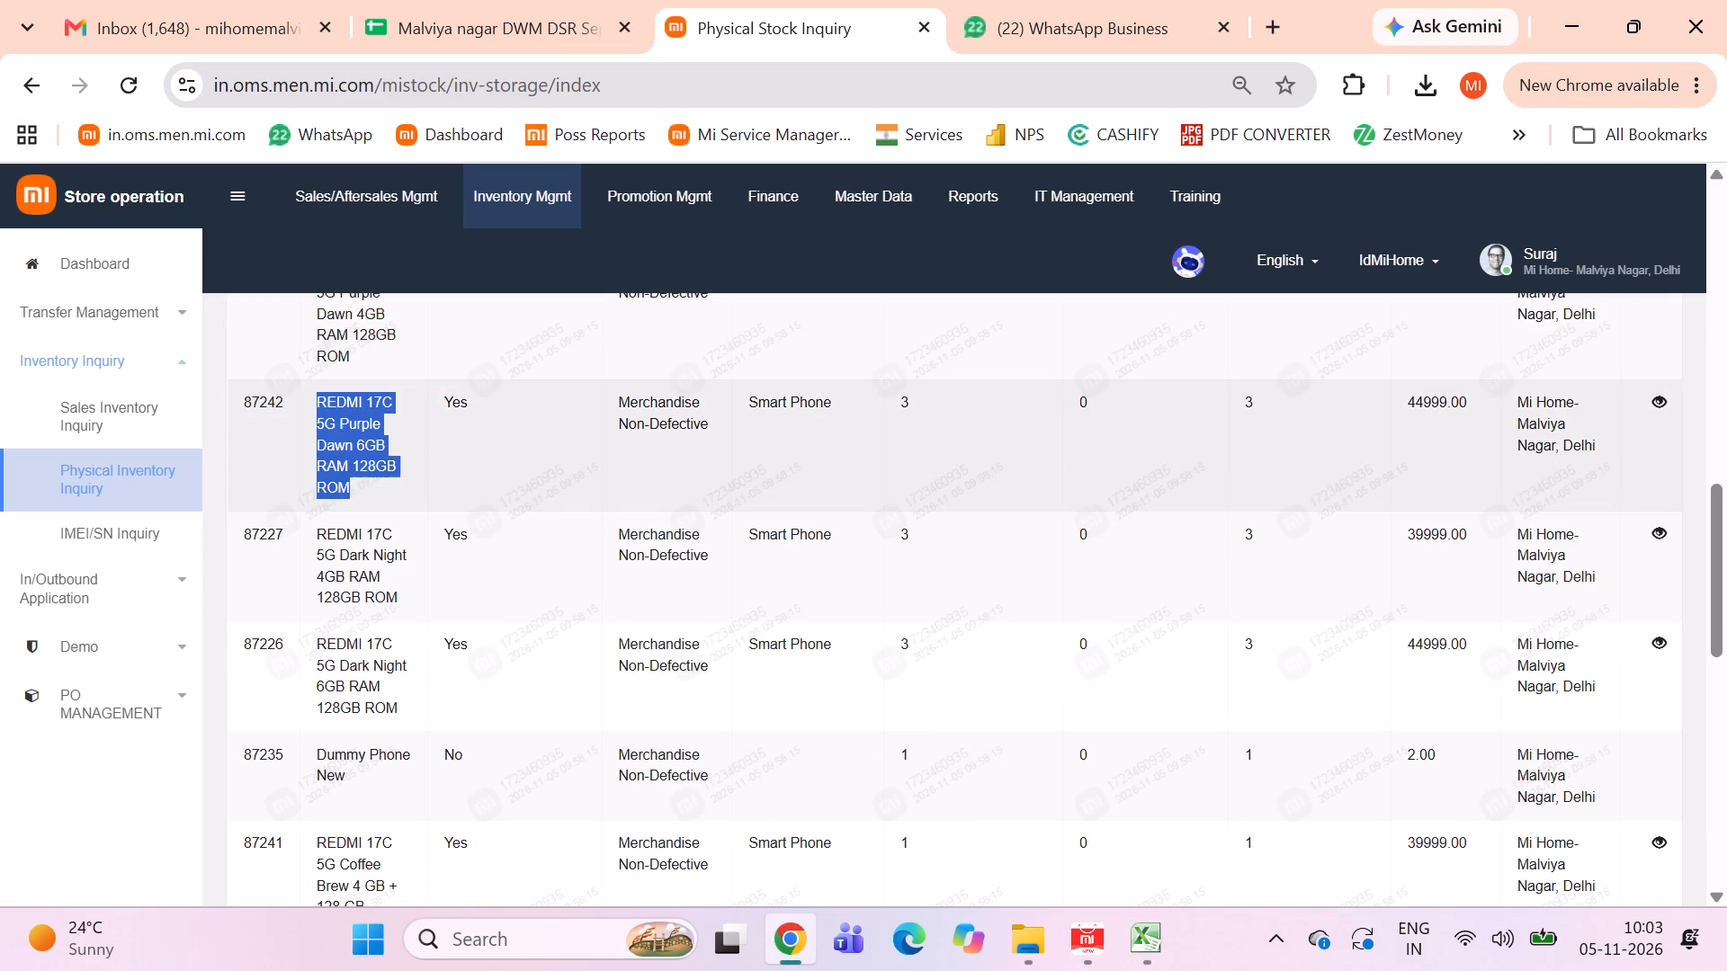
{"action": "key", "text": "ctrl+c"}
{"action": "key", "text": "alt+Tab"}
{"action": "key", "text": "ctrl+v"}
{"action": "key", "text": "Right"}
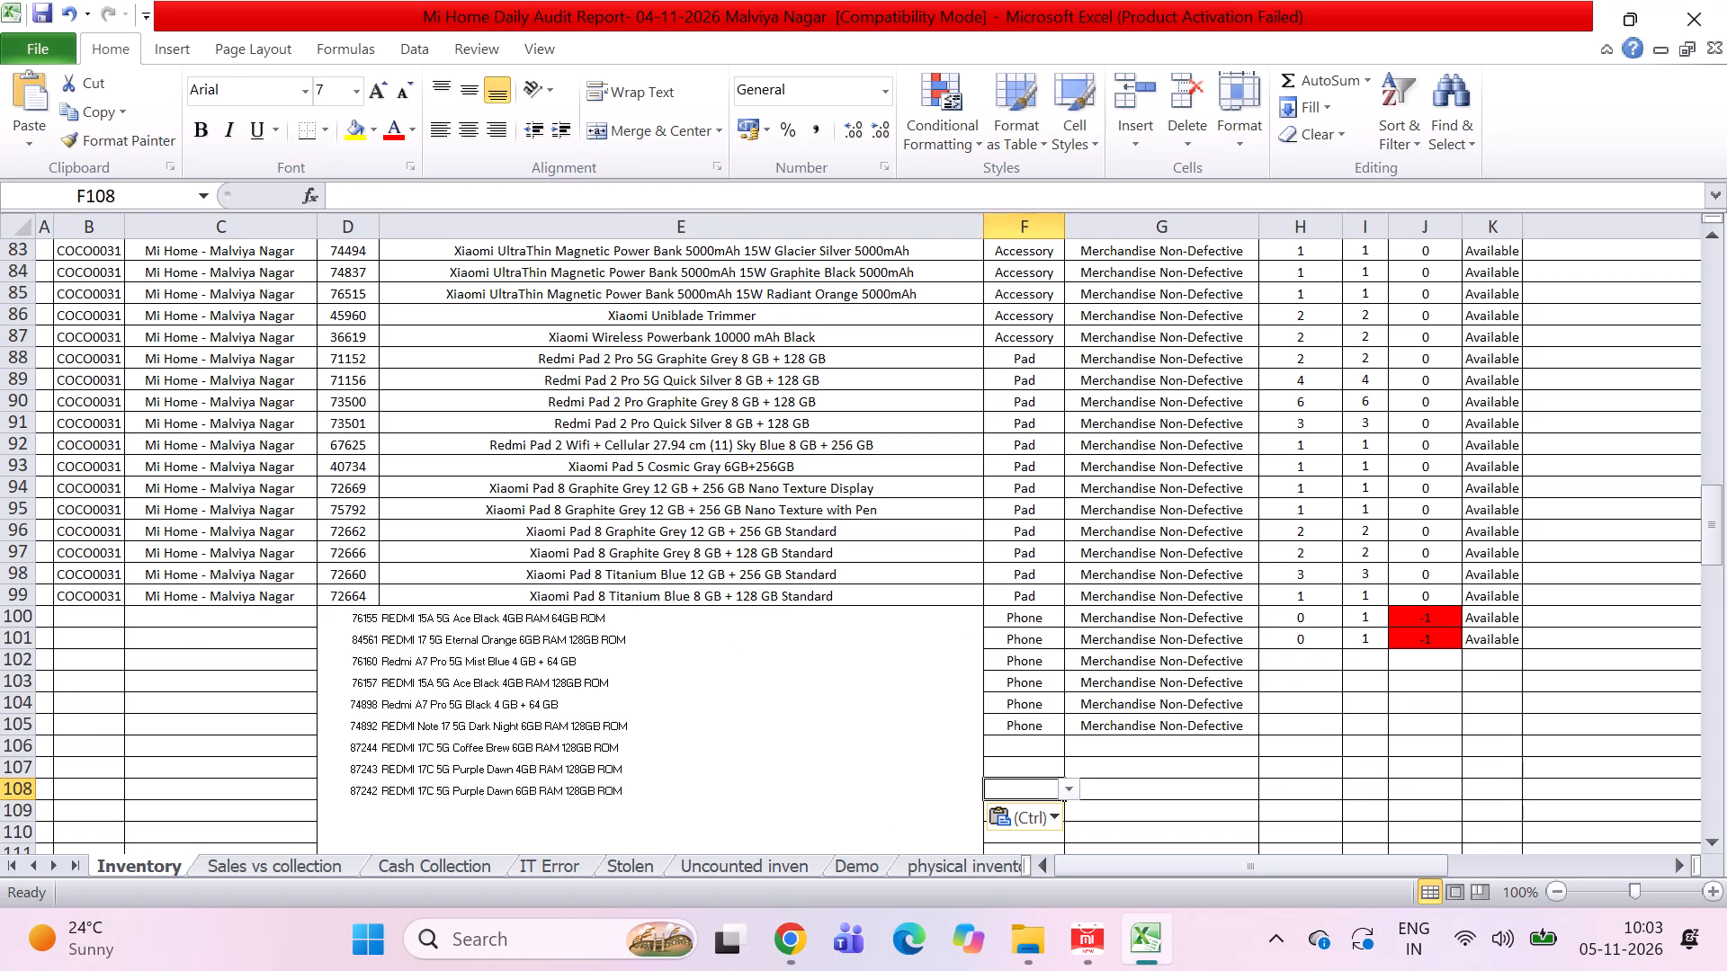
Copy product ID 87227 from the physical stock page and search the Inventory sheet for it.
{"action": "key", "text": "Left"}
{"action": "key", "text": "Left"}
{"action": "key", "text": "Down"}
{"action": "key", "text": "alt+Tab"}
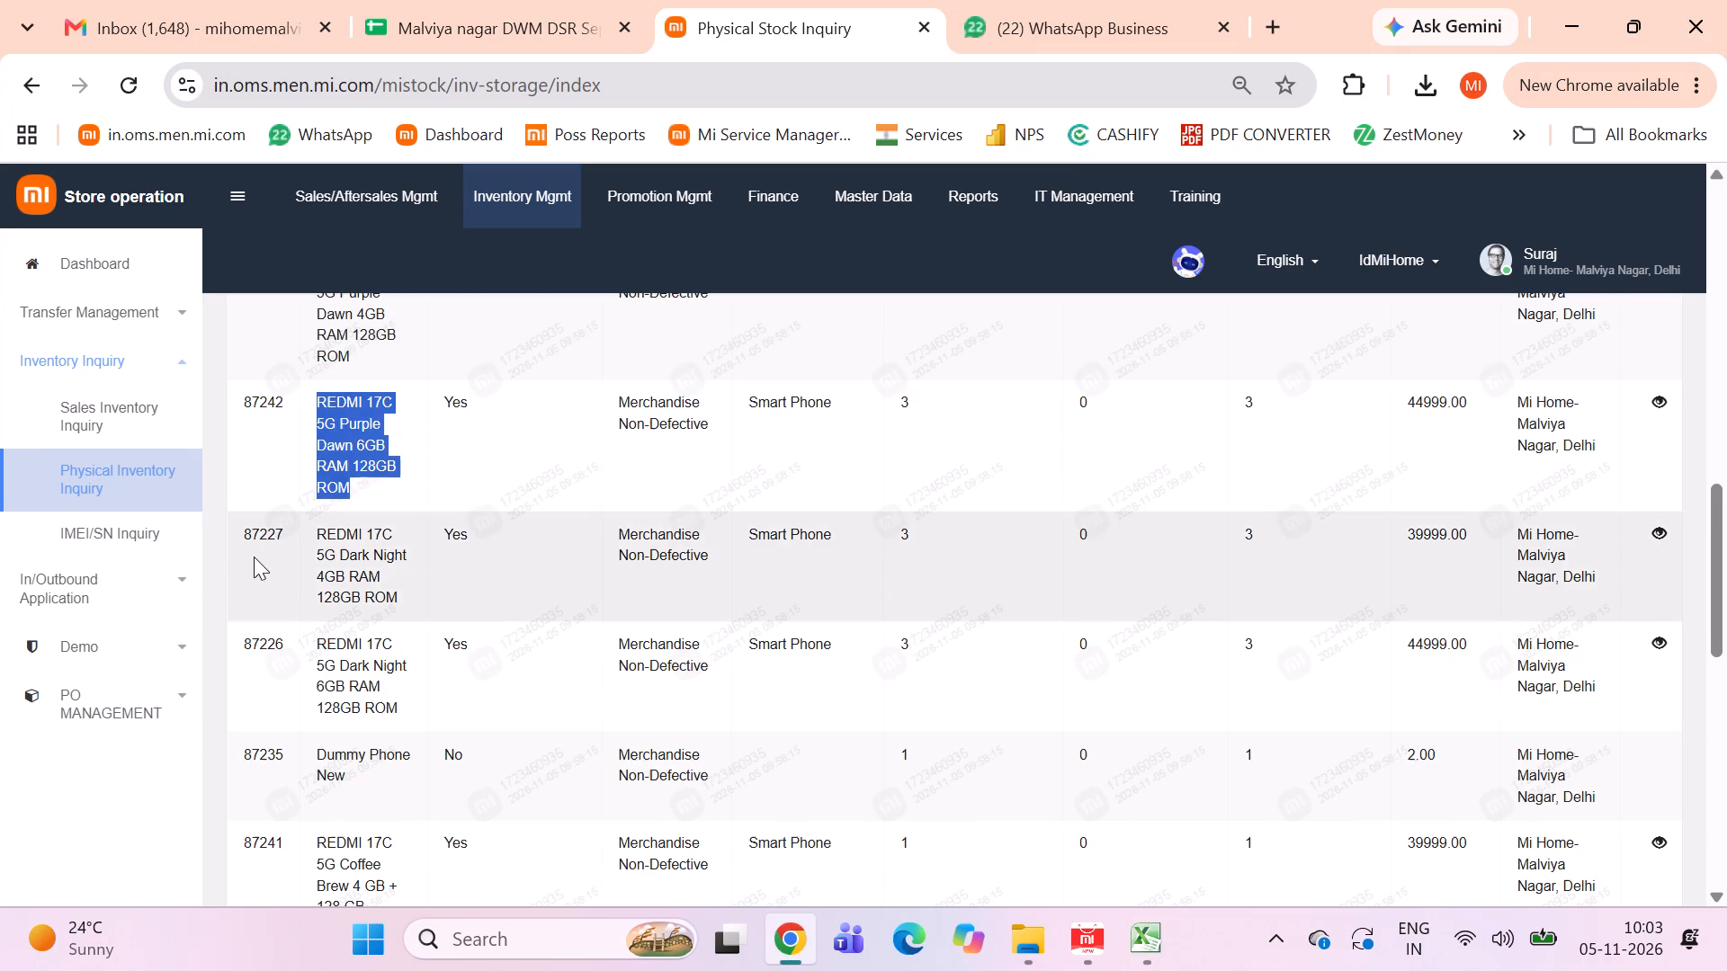
{"action": "double_click", "coordinate": [279, 537]}
{"action": "key", "text": "ctrl+c"}
{"action": "key", "text": "alt+Tab"}
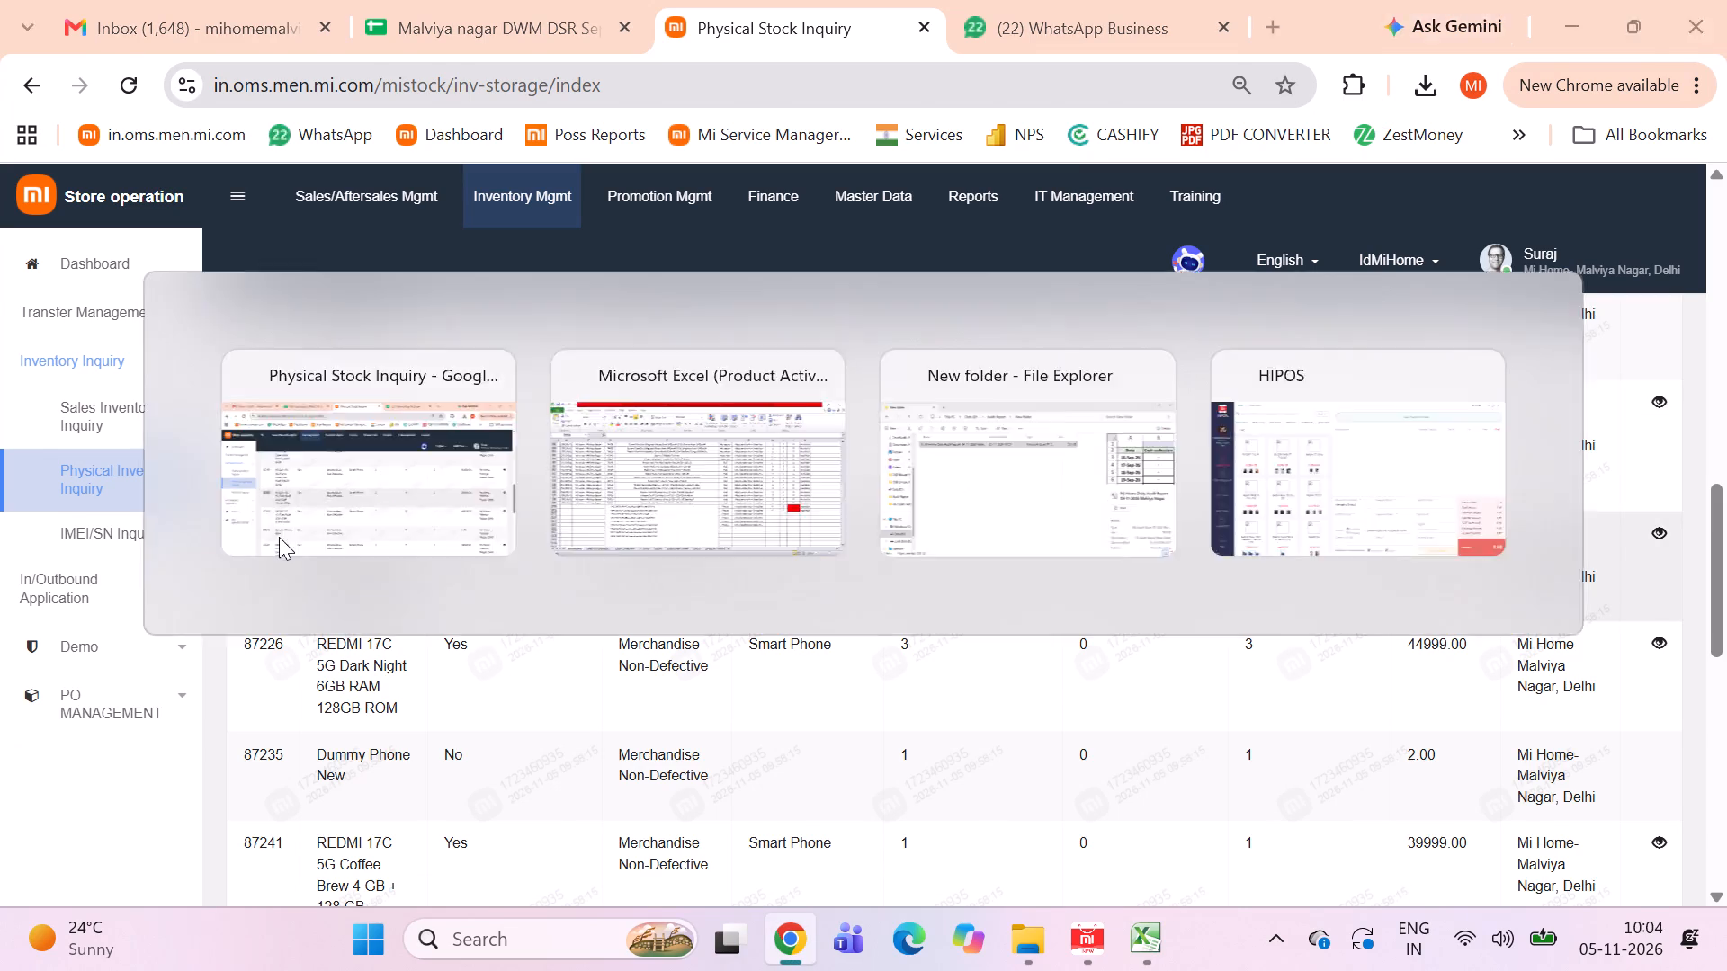
{"action": "key", "text": "ctrl+f"}
{"action": "key", "text": "ctrl+v"}
{"action": "key", "text": "Return"}
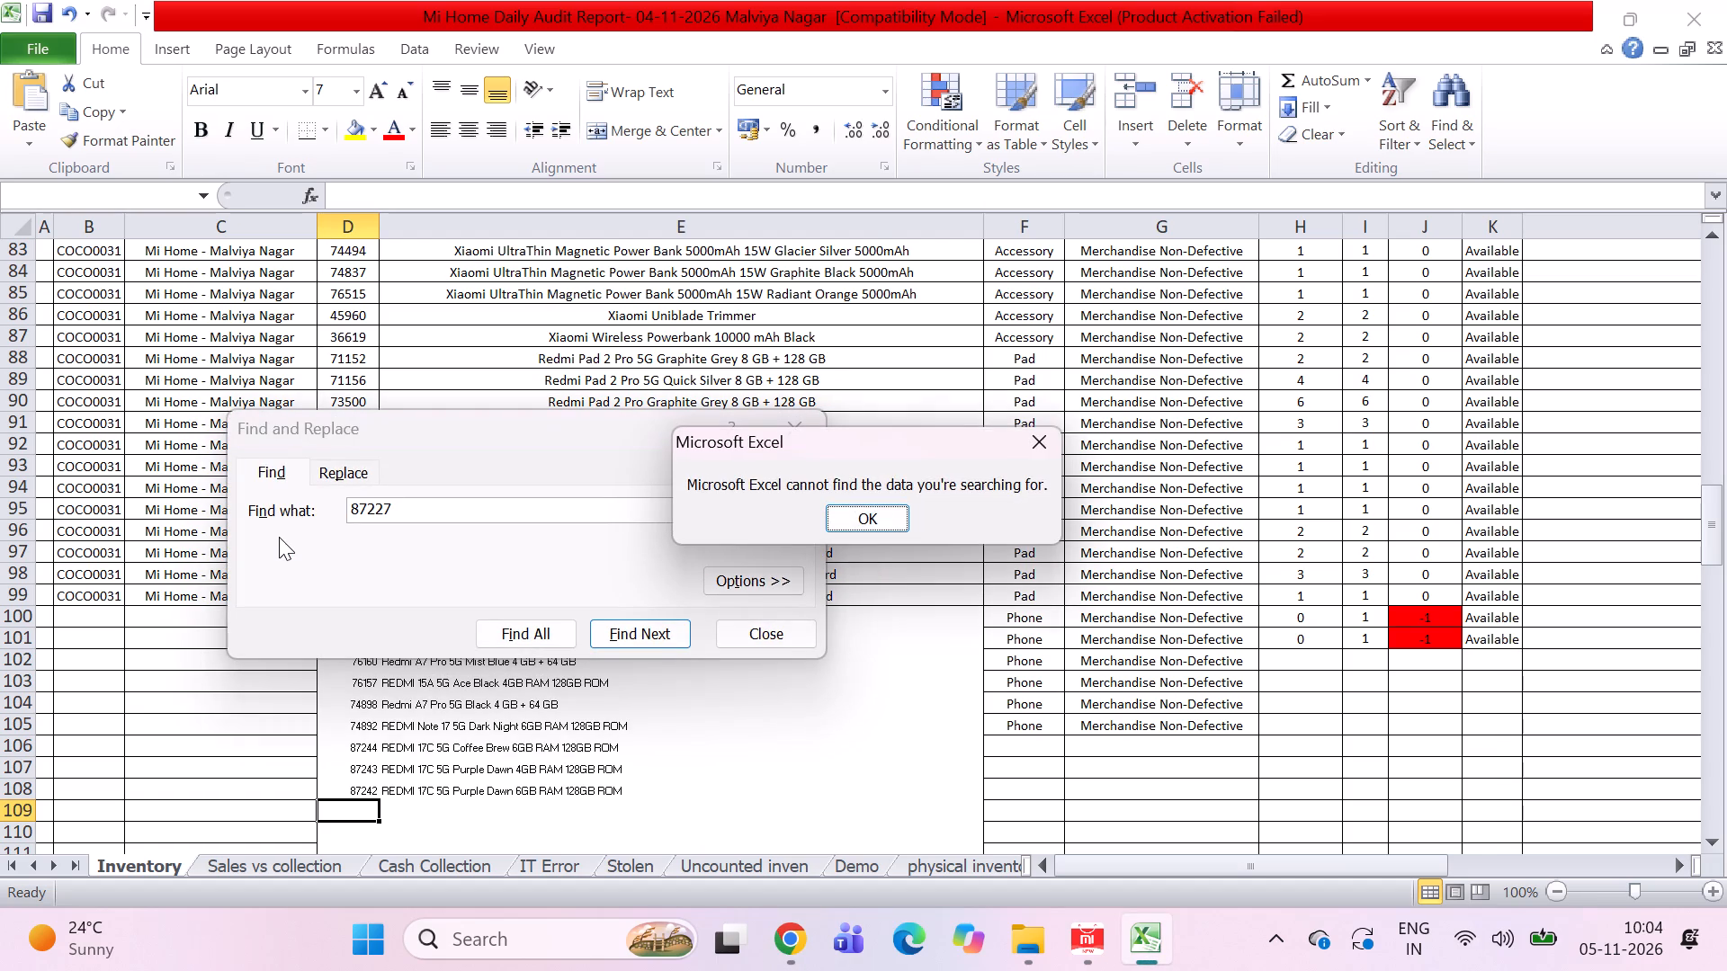
{"action": "key", "text": "Return"}
{"action": "left_click", "coordinate": [791, 623]}
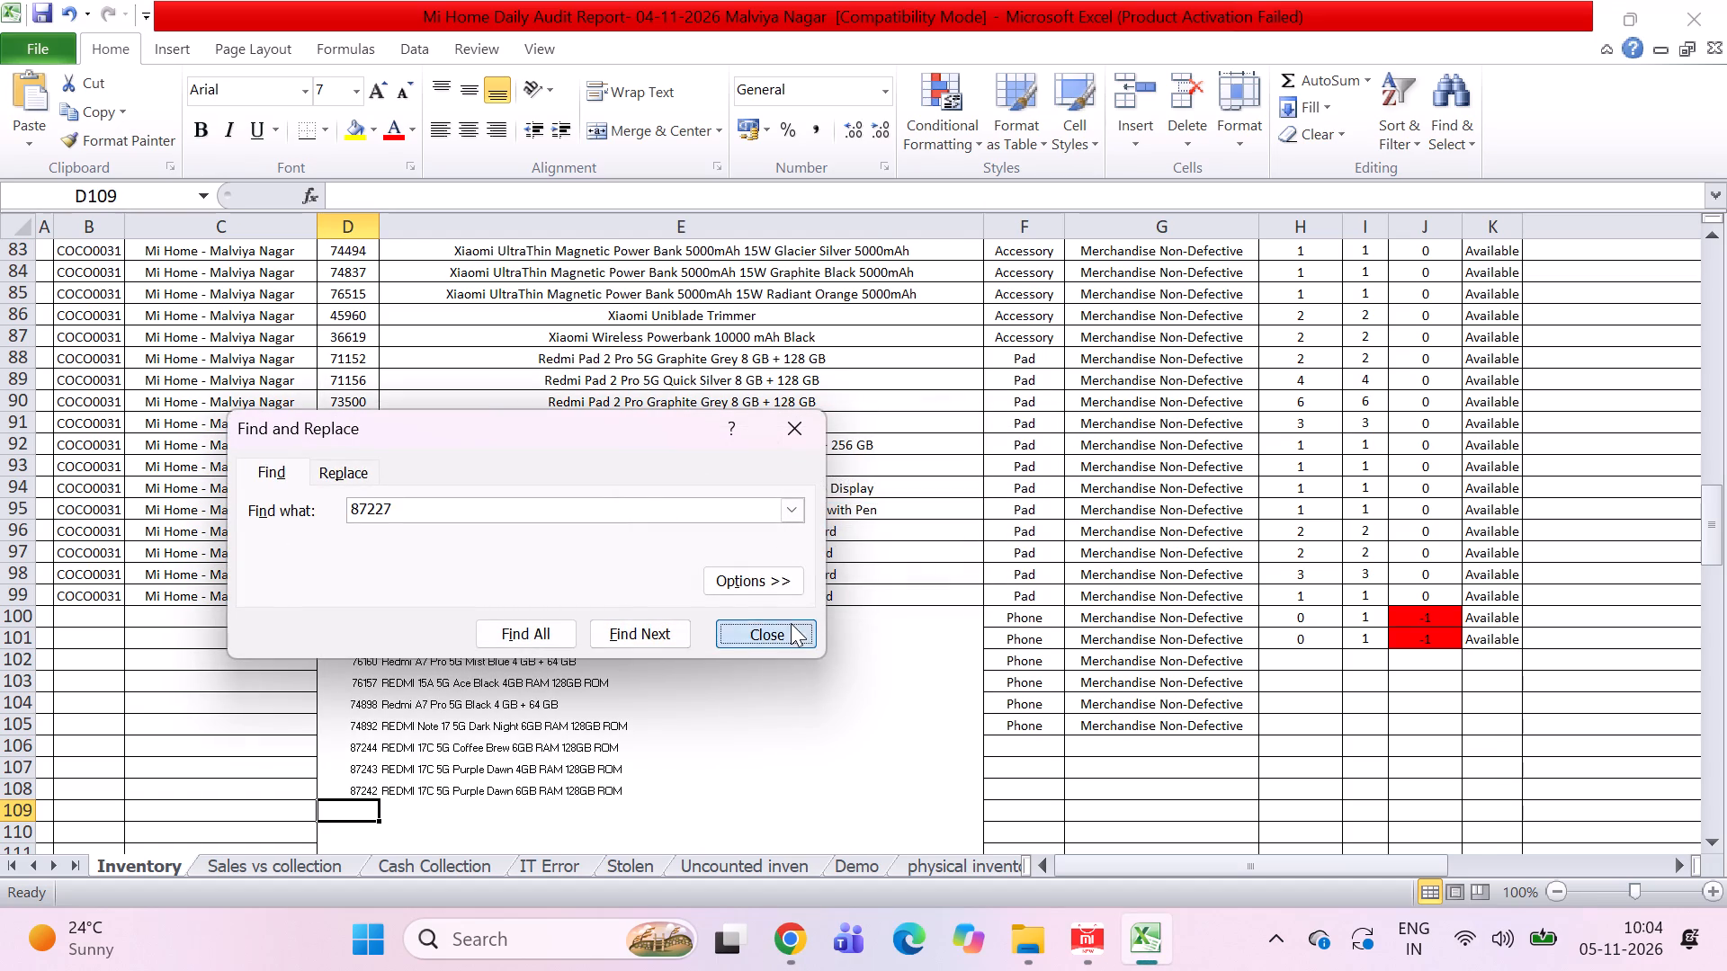
Enter product ID 87227 and the name REDMI 17C 5G Dark Night 4GB RAM 128GB ROM from the stock page in row 109.
{"action": "key", "text": "ctrl+v"}
{"action": "key", "text": "Right"}
{"action": "key", "text": "alt+Tab"}
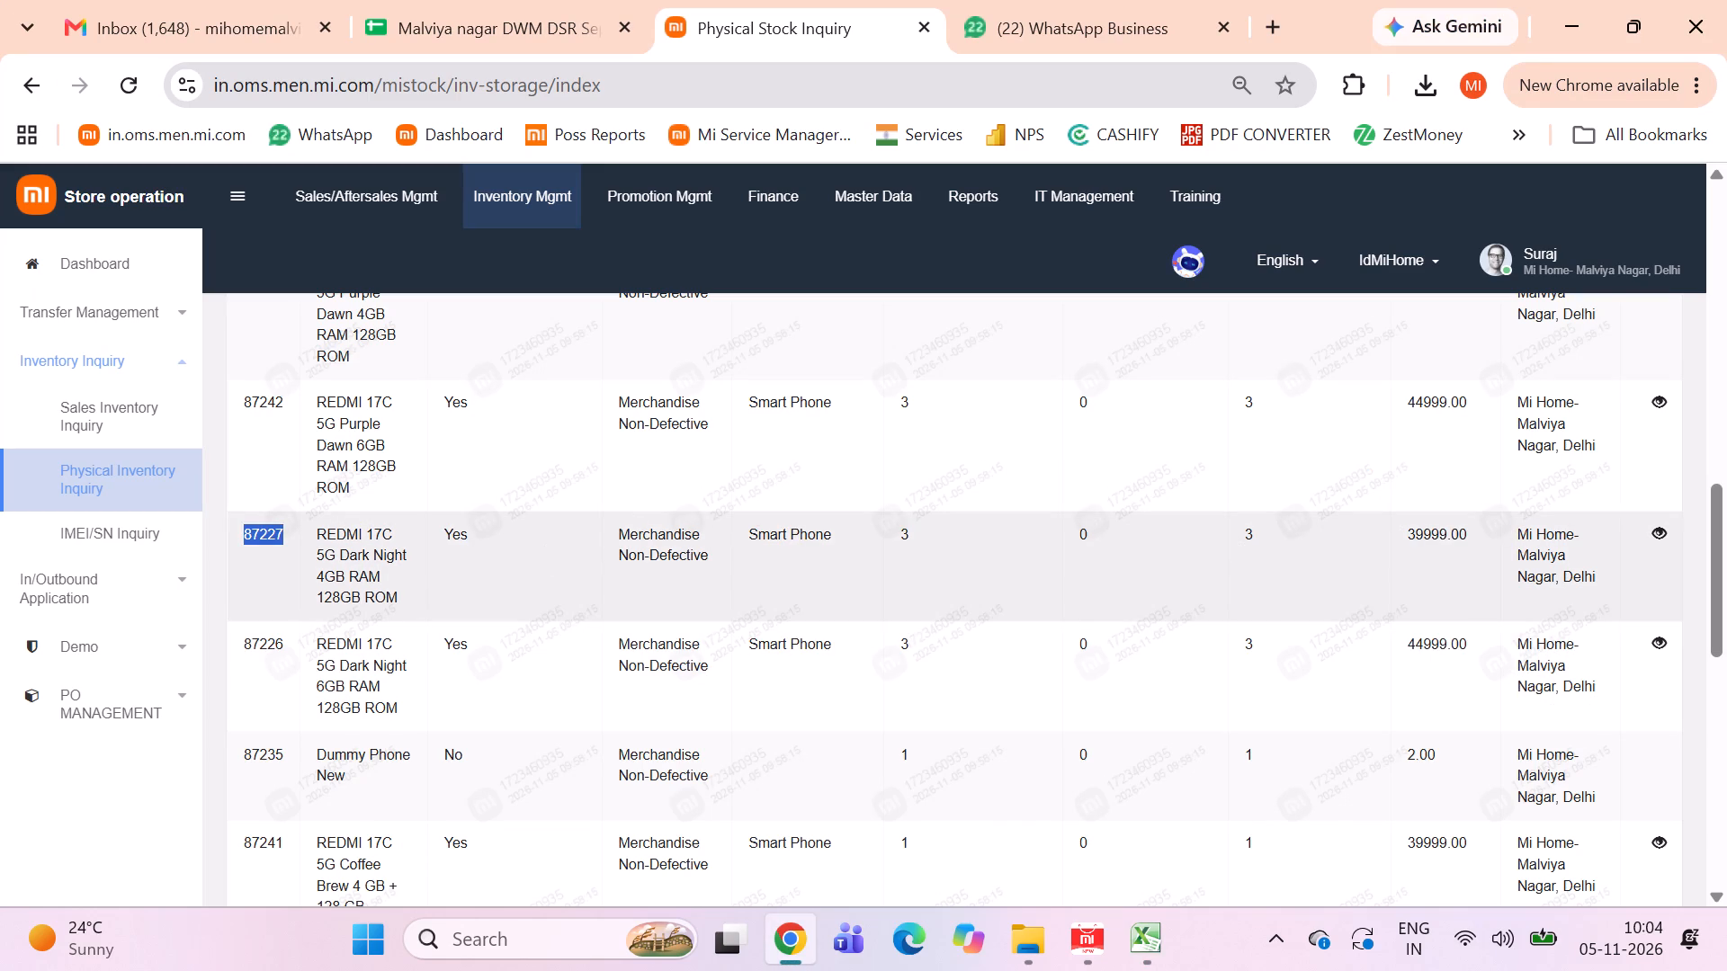
{"action": "triple_click", "coordinate": [351, 576]}
{"action": "key", "text": "ctrl+c"}
{"action": "key", "text": "alt+Tab"}
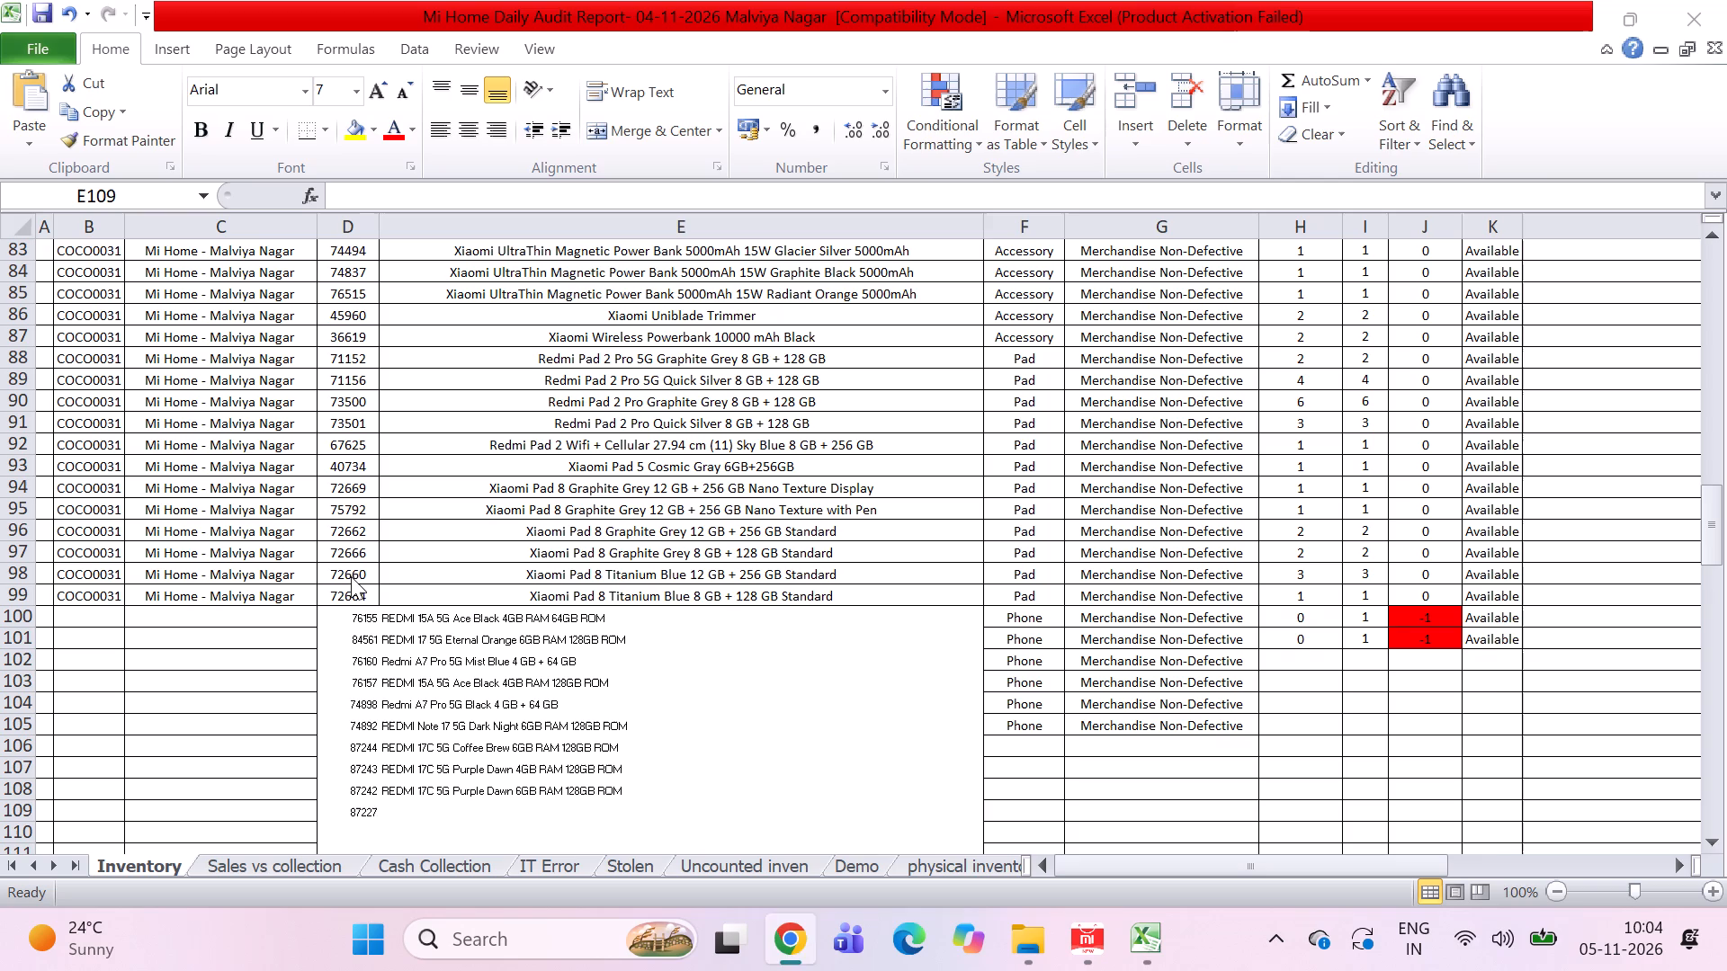
{"action": "key", "text": "ctrl+v"}
{"action": "key", "text": "Left"}
{"action": "key", "text": "Down"}
Copy product ID 87226 from the physical stock page and search the Inventory sheet for it.
{"action": "key", "text": "alt+Tab"}
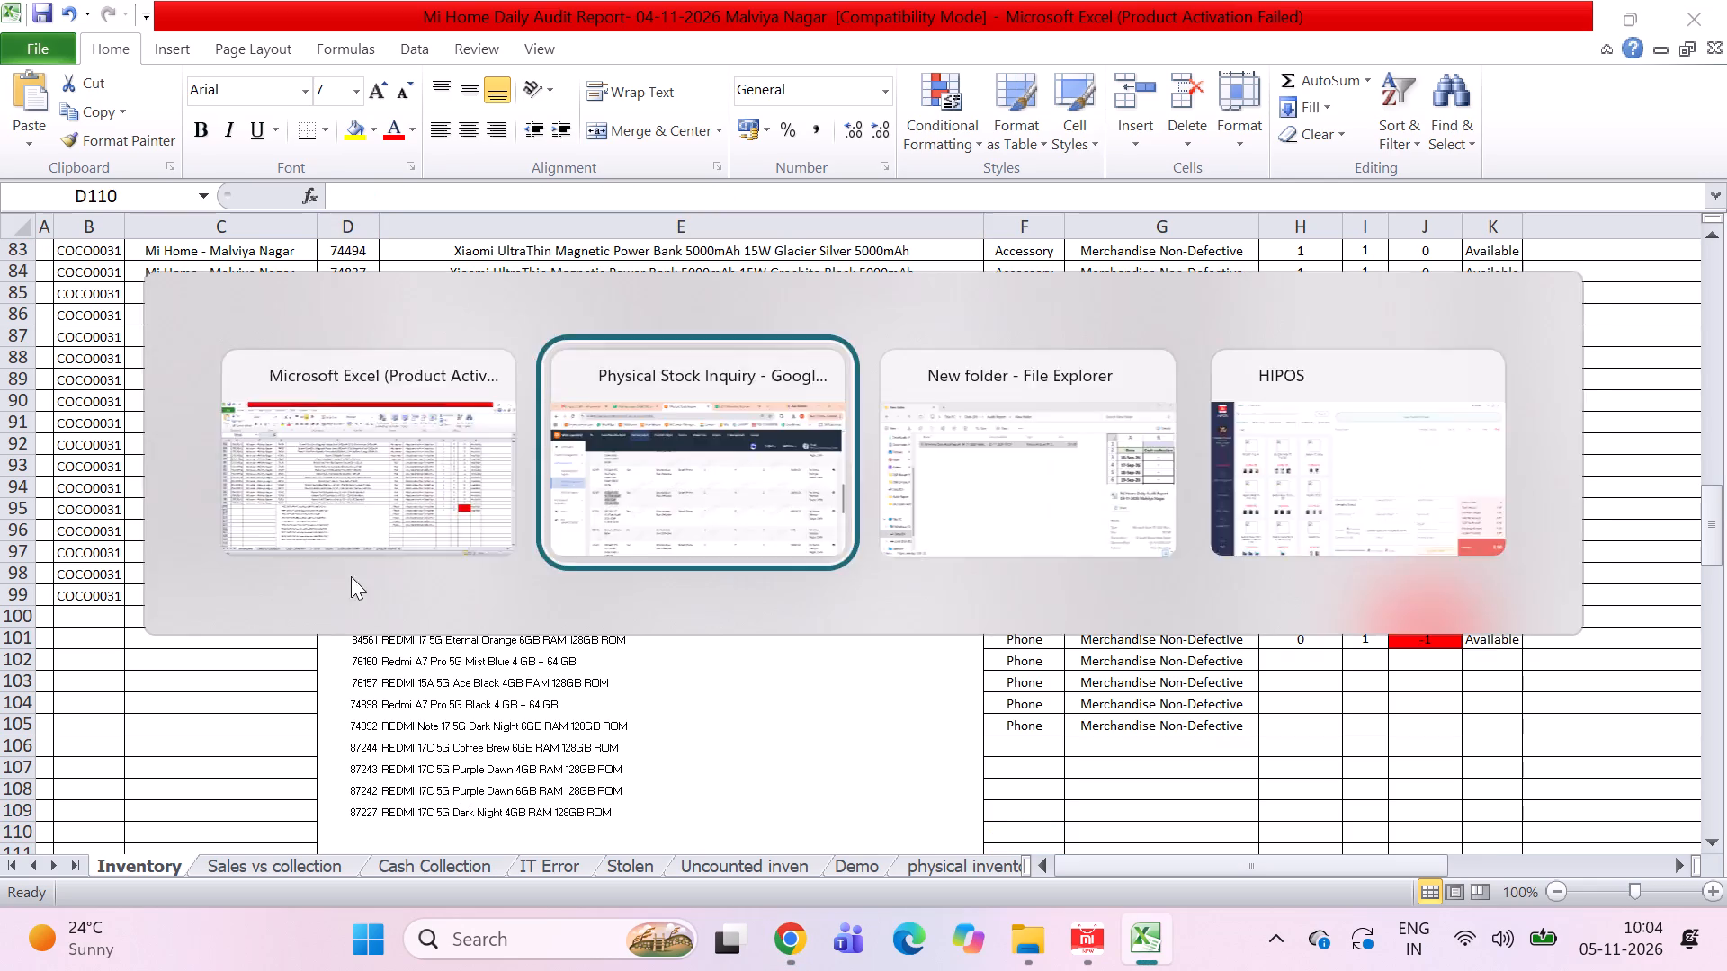
{"action": "key", "text": "alt+Tab"}
{"action": "double_click", "coordinate": [246, 648]}
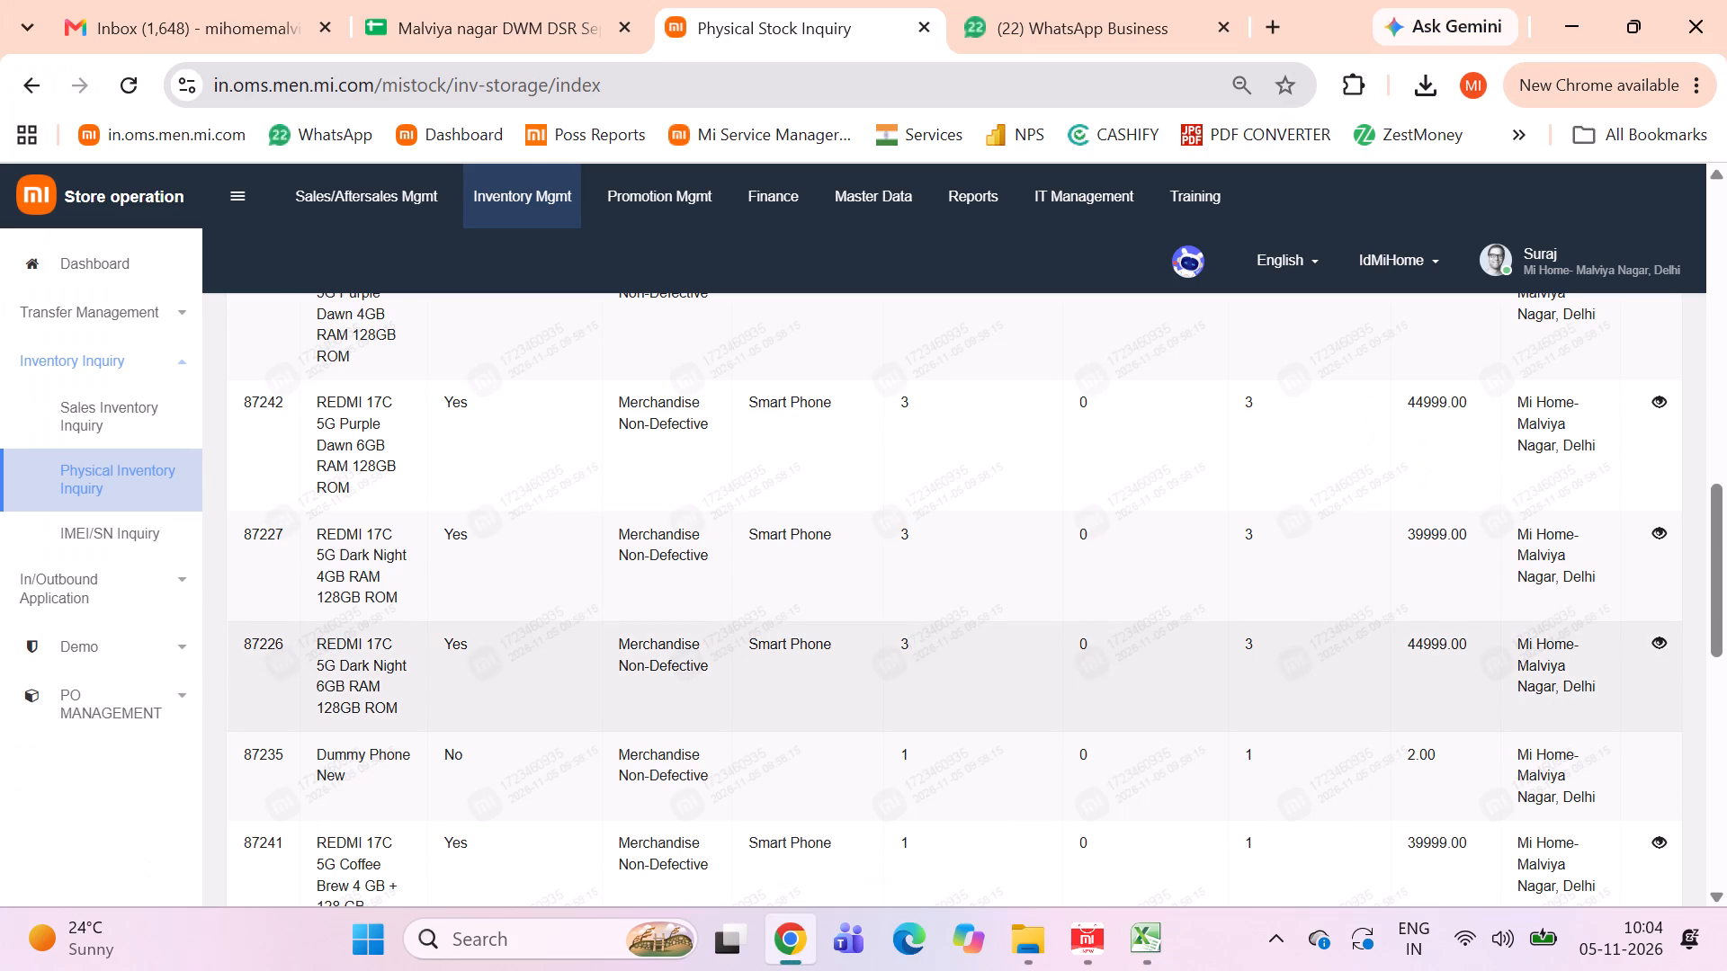
{"action": "key", "text": "ctrl+c"}
{"action": "key", "text": "alt+Tab"}
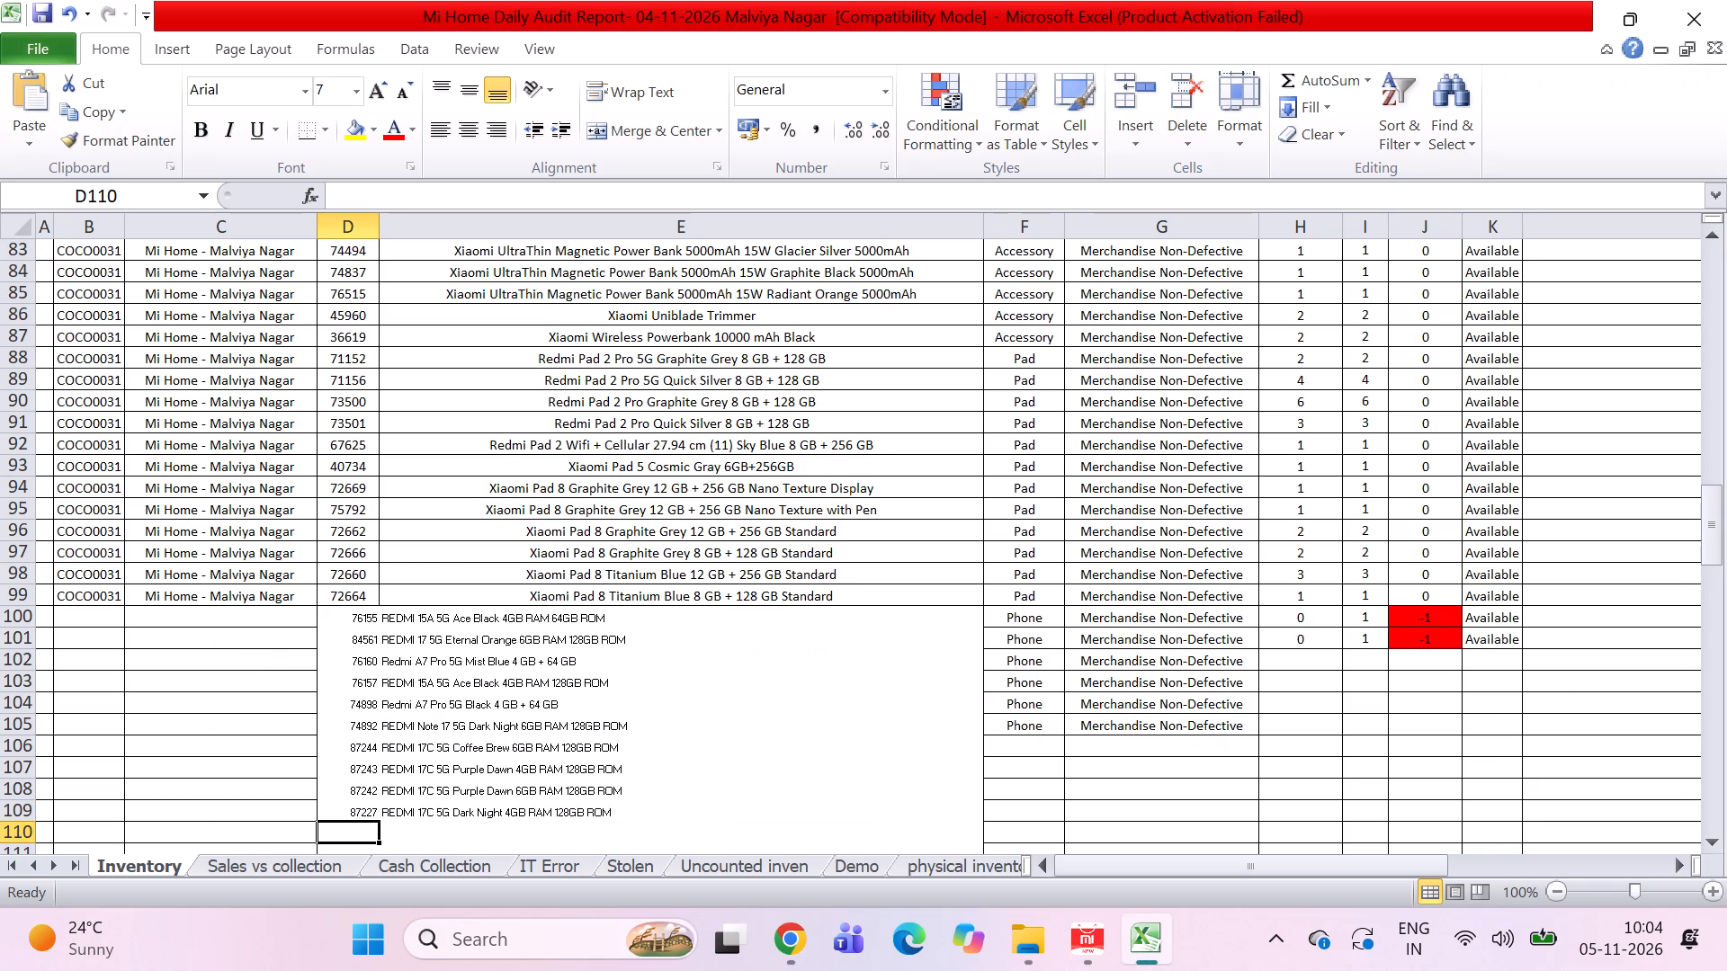
{"action": "key", "text": "ctrl+f"}
{"action": "key", "text": "ctrl+v"}
{"action": "key", "text": "Return"}
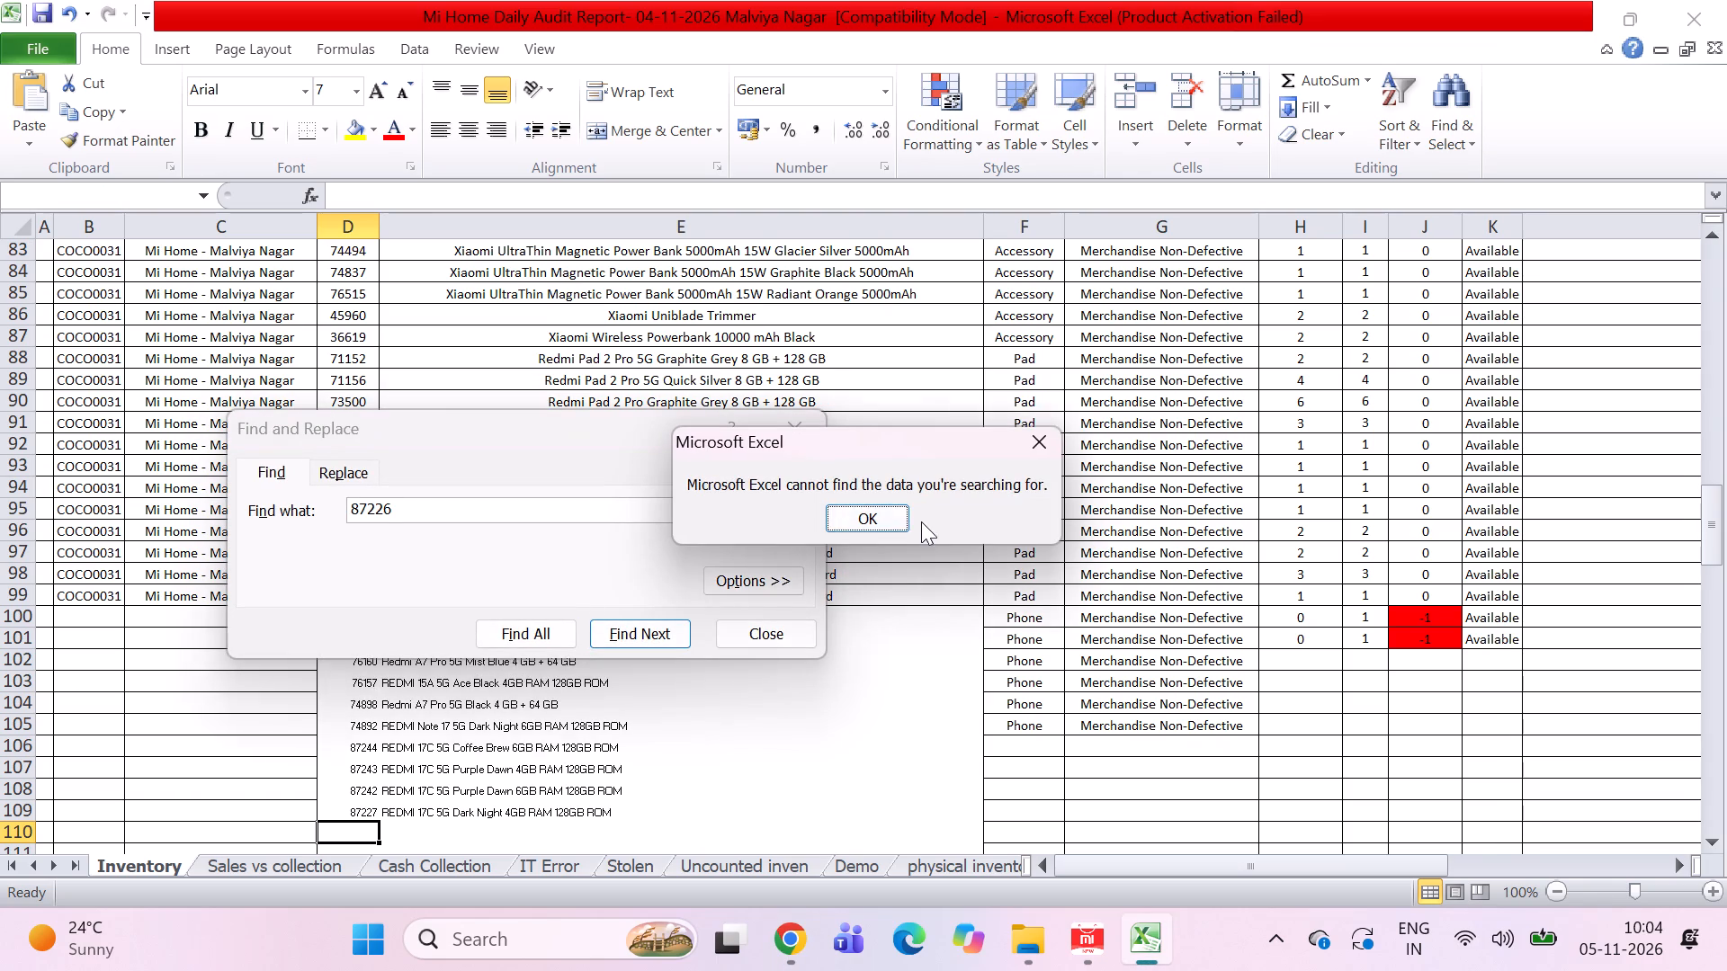
{"action": "key", "text": "Return"}
{"action": "left_click", "coordinate": [790, 640]}
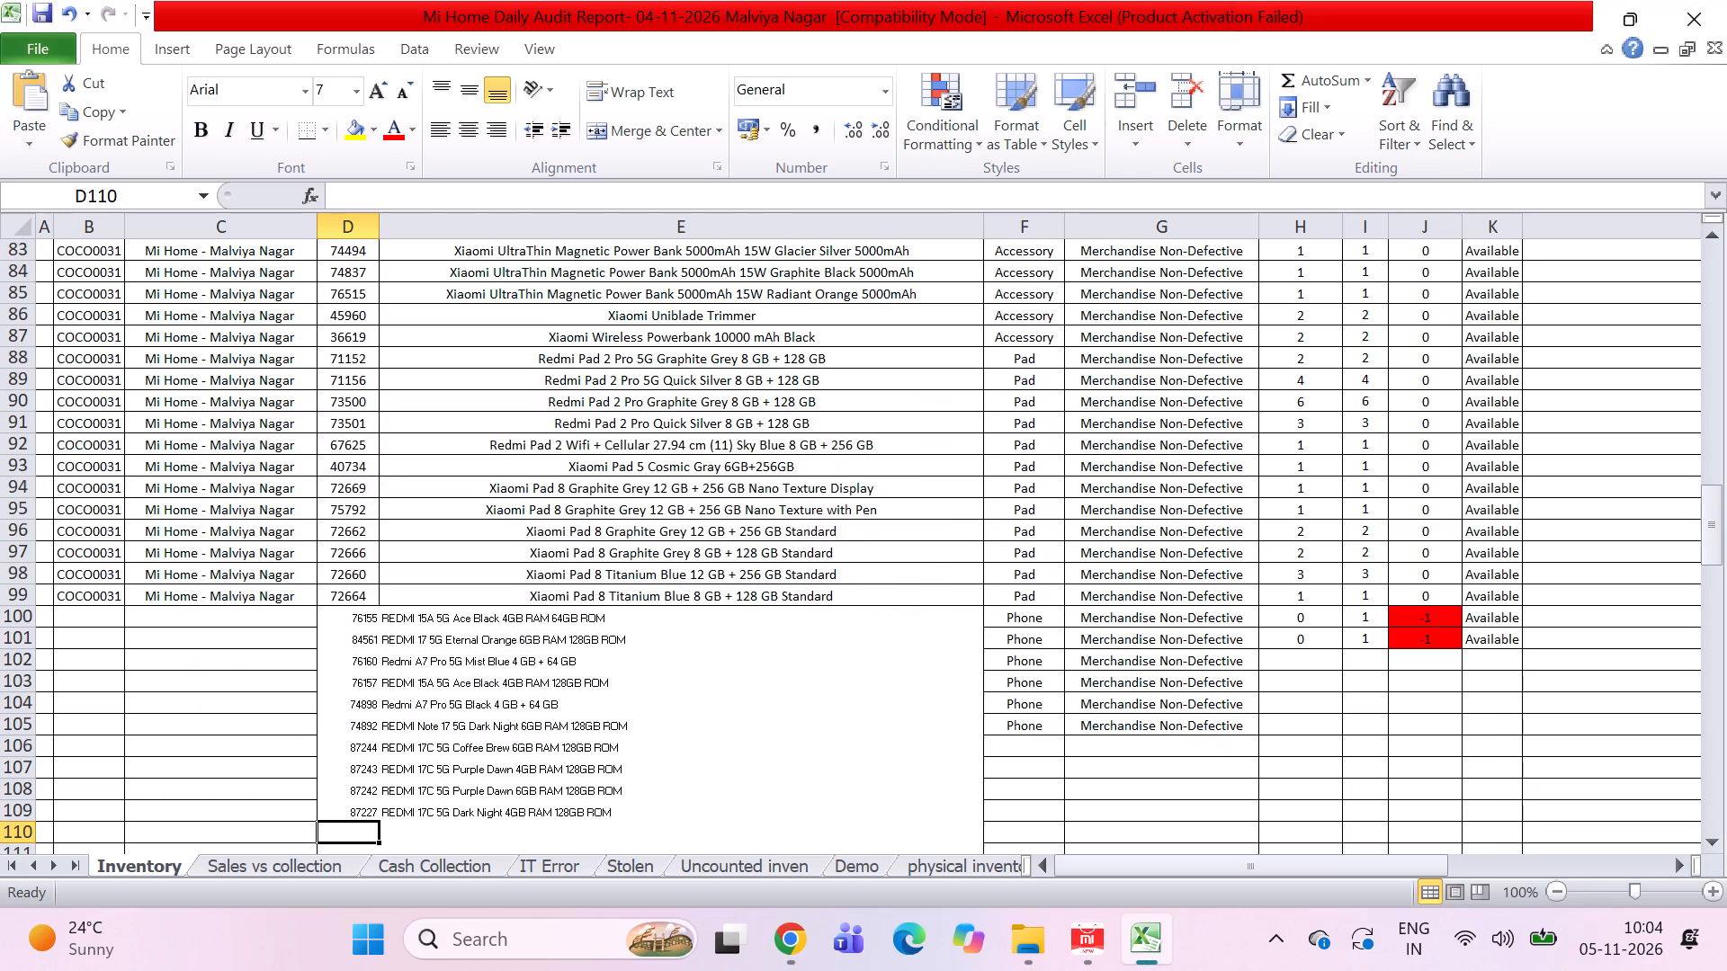
Enter product ID 87226 and the name REDMI 17C 5G Dark Night 6GB RAM 128GB ROM from the stock page in row 110.
{"action": "key", "text": "ctrl+v"}
{"action": "key", "text": "Right"}
{"action": "key", "text": "alt+Tab"}
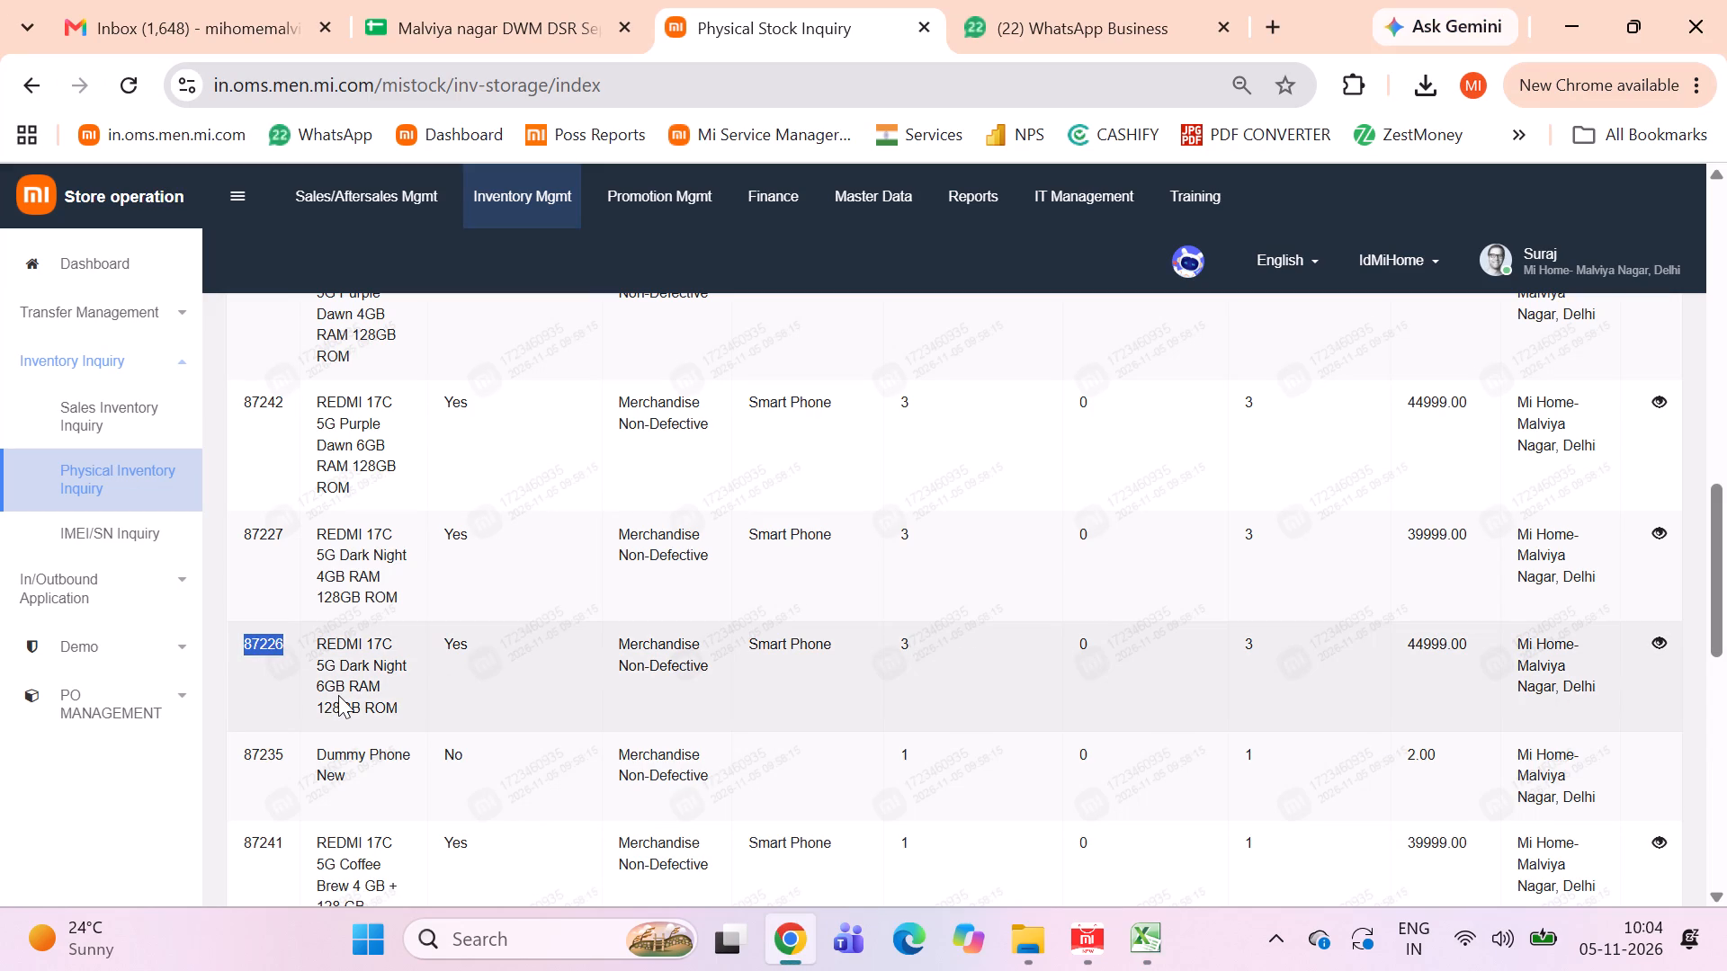
{"action": "triple_click", "coordinate": [338, 695]}
{"action": "key", "text": "ctrl+c"}
{"action": "key", "text": "alt+Tab"}
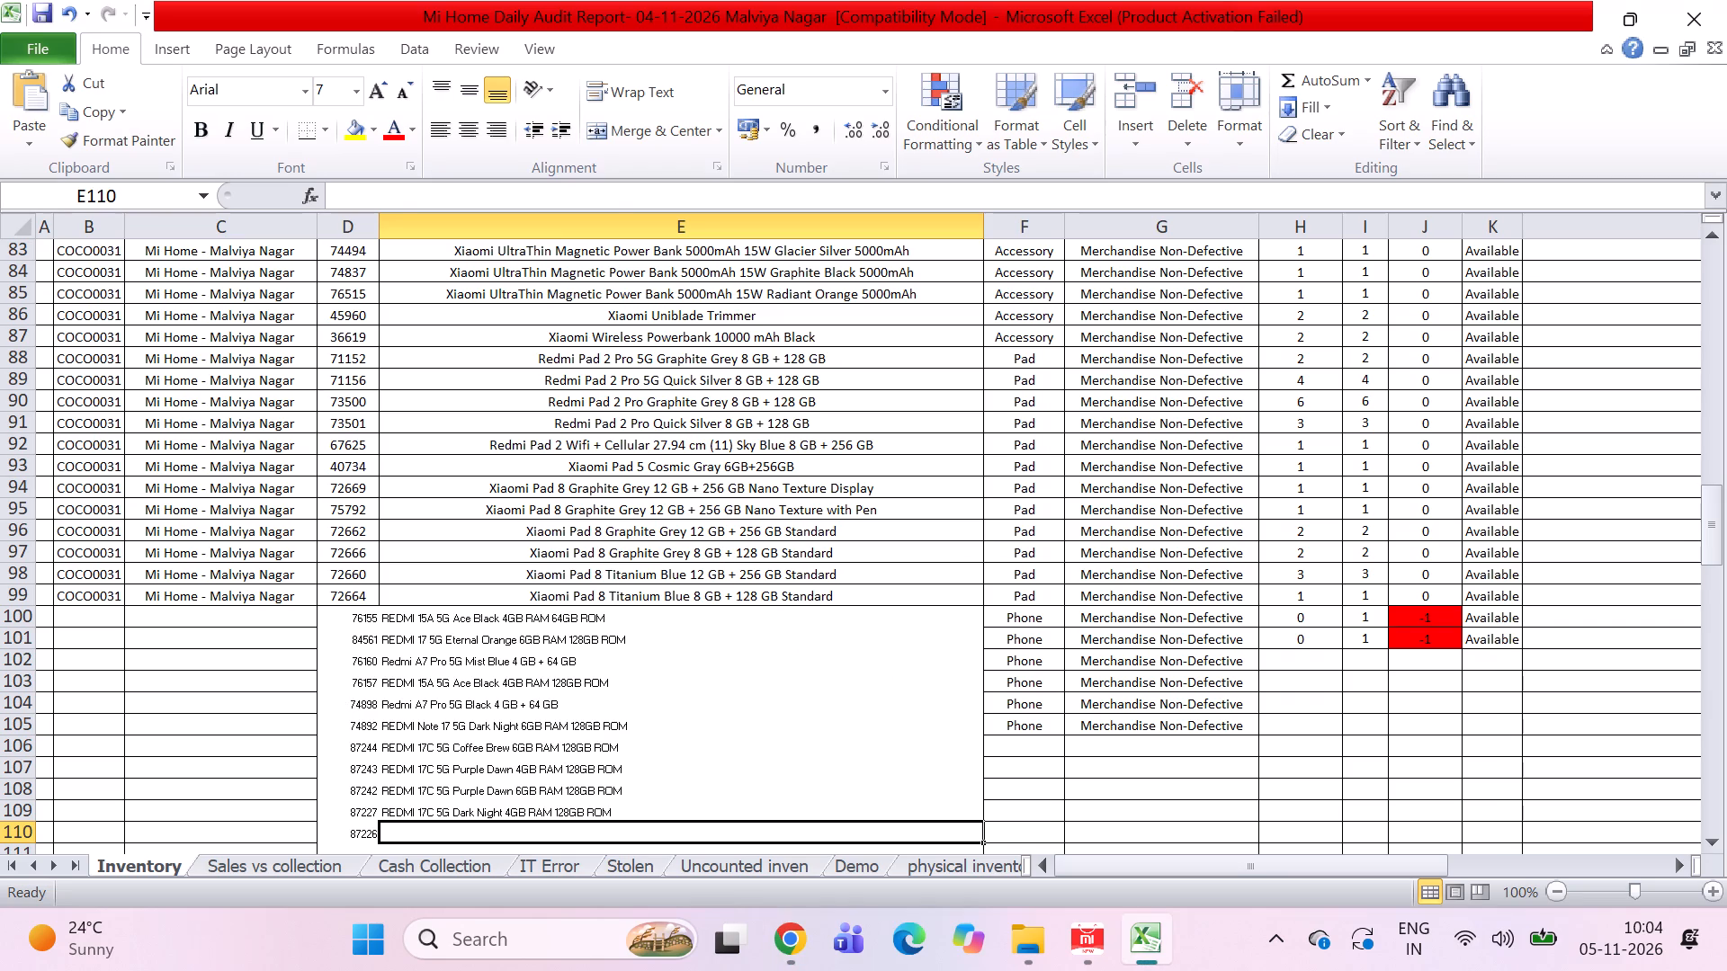
{"action": "key", "text": "ctrl+v"}
{"action": "key", "text": "Left"}
{"action": "key", "text": "Down"}
{"action": "key", "text": "Down"}
{"action": "key", "text": "Up"}
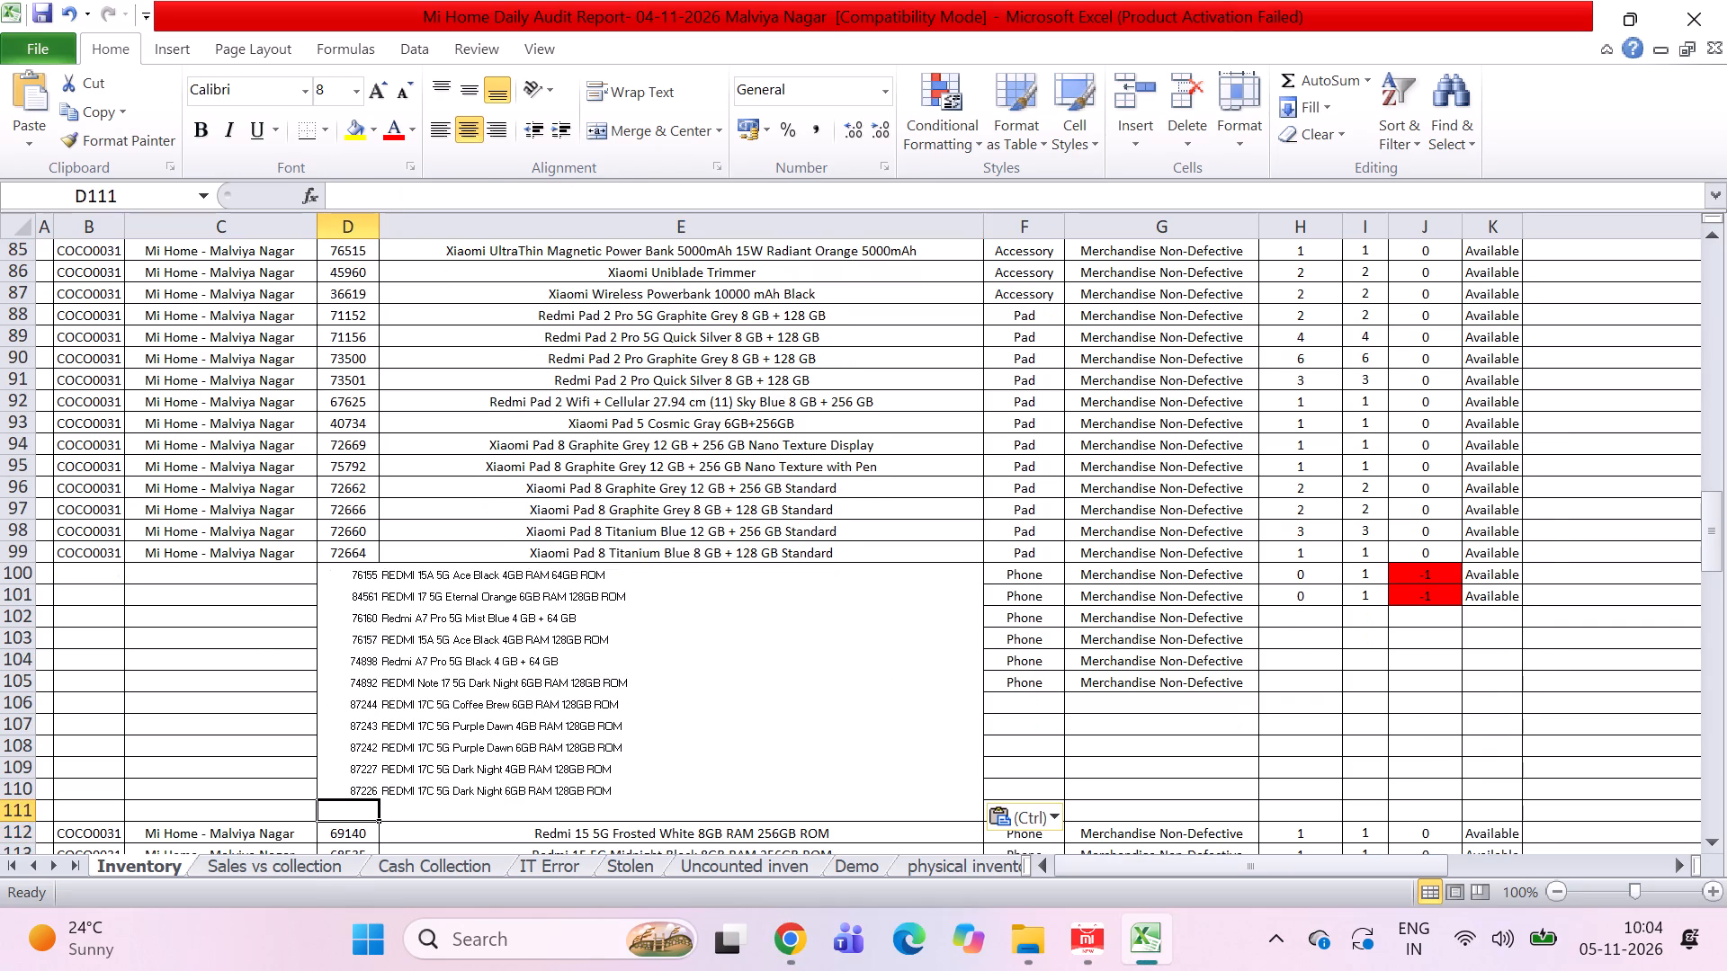
Copy product ID 87241 from the physical stock page and search the Inventory sheet for it.
{"action": "key", "text": "alt+Tab"}
{"action": "double_click", "coordinate": [264, 820]}
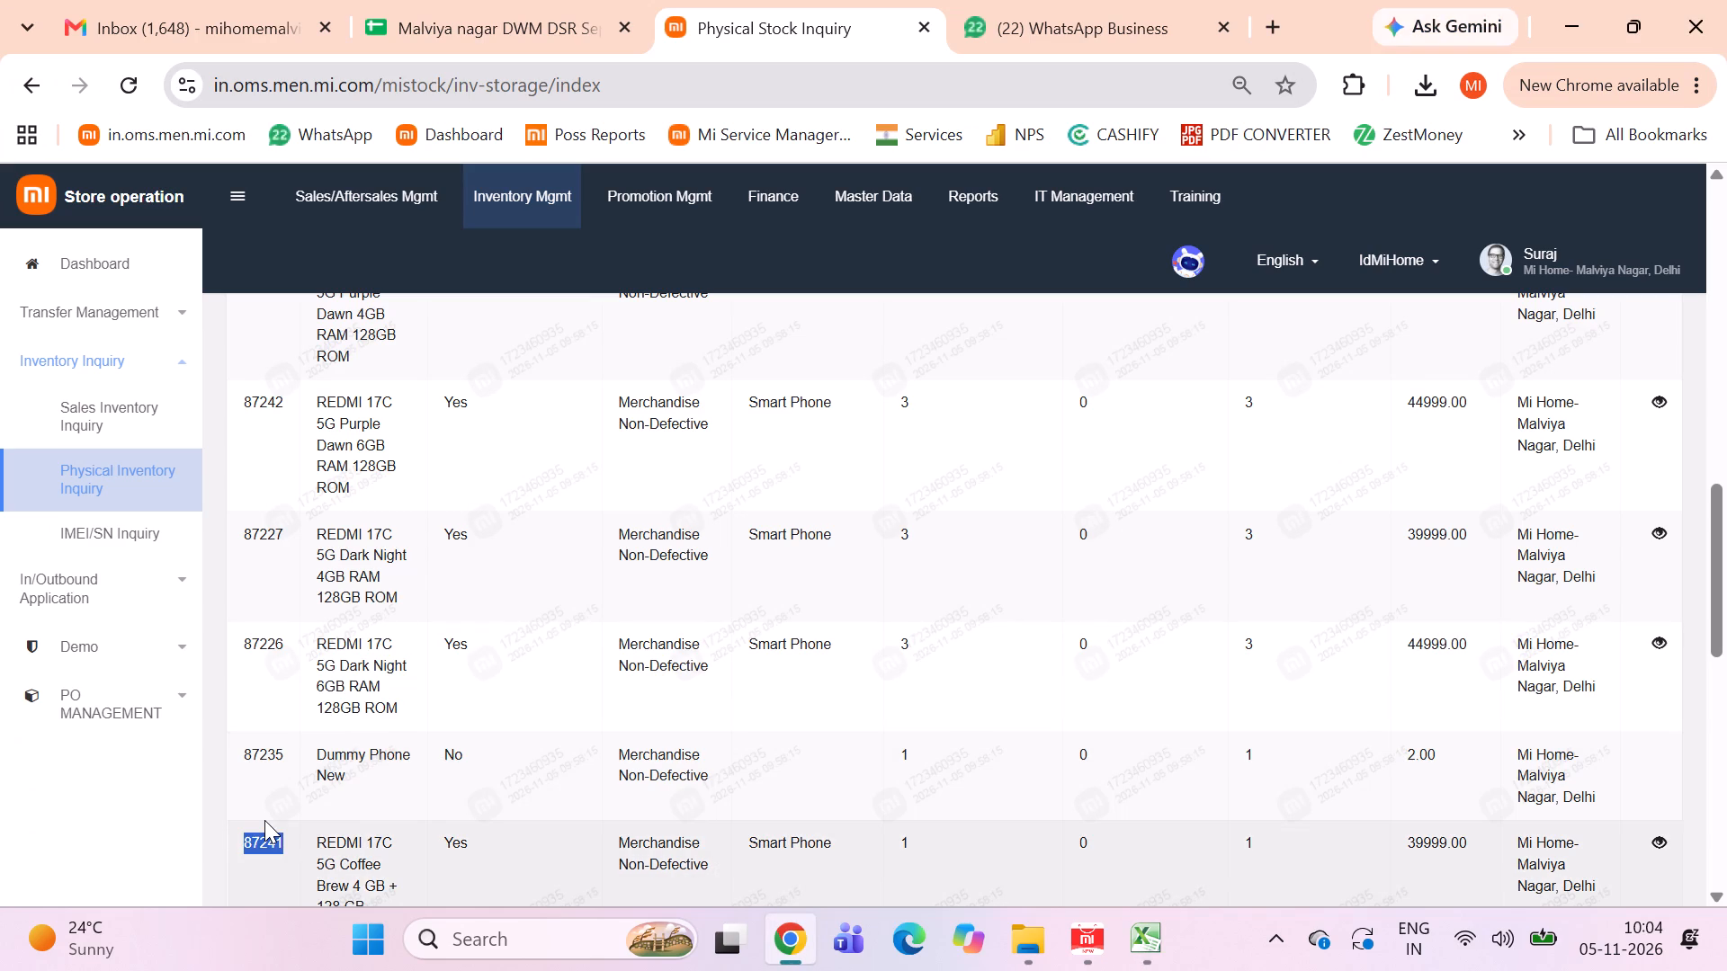
{"action": "key", "text": "ctrl+c"}
{"action": "key", "text": "alt+Tab"}
{"action": "key", "text": "ctrl+f"}
{"action": "key", "text": "ctrl+v"}
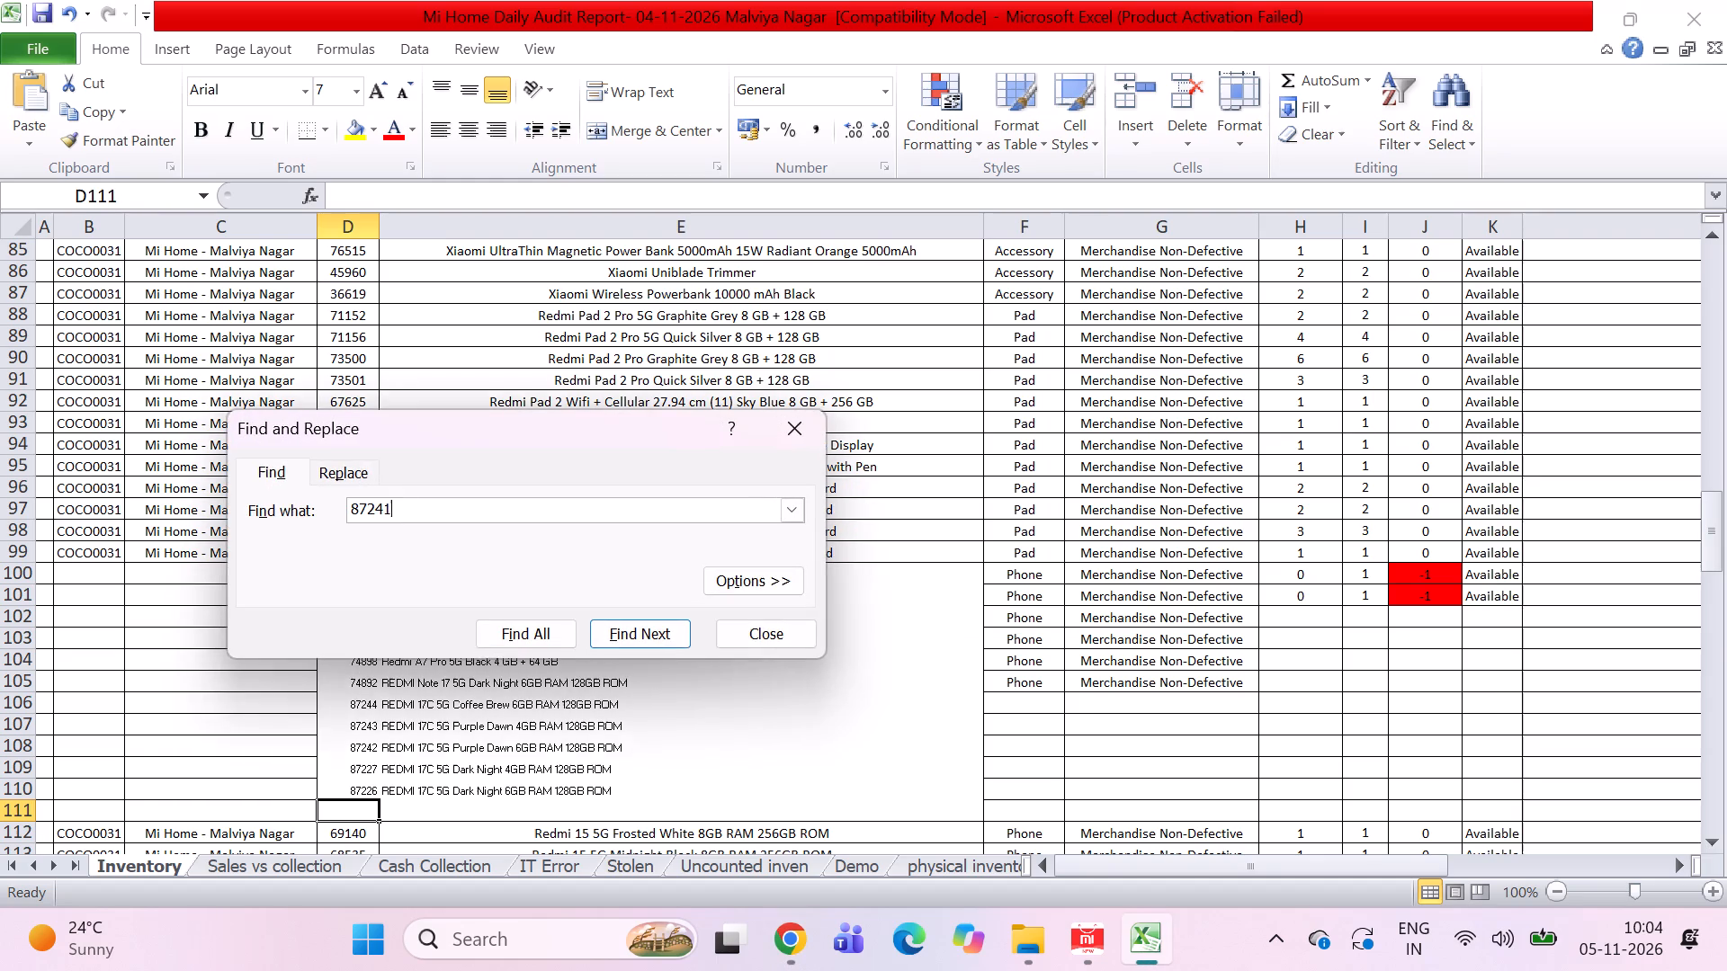
{"action": "key", "text": "Return"}
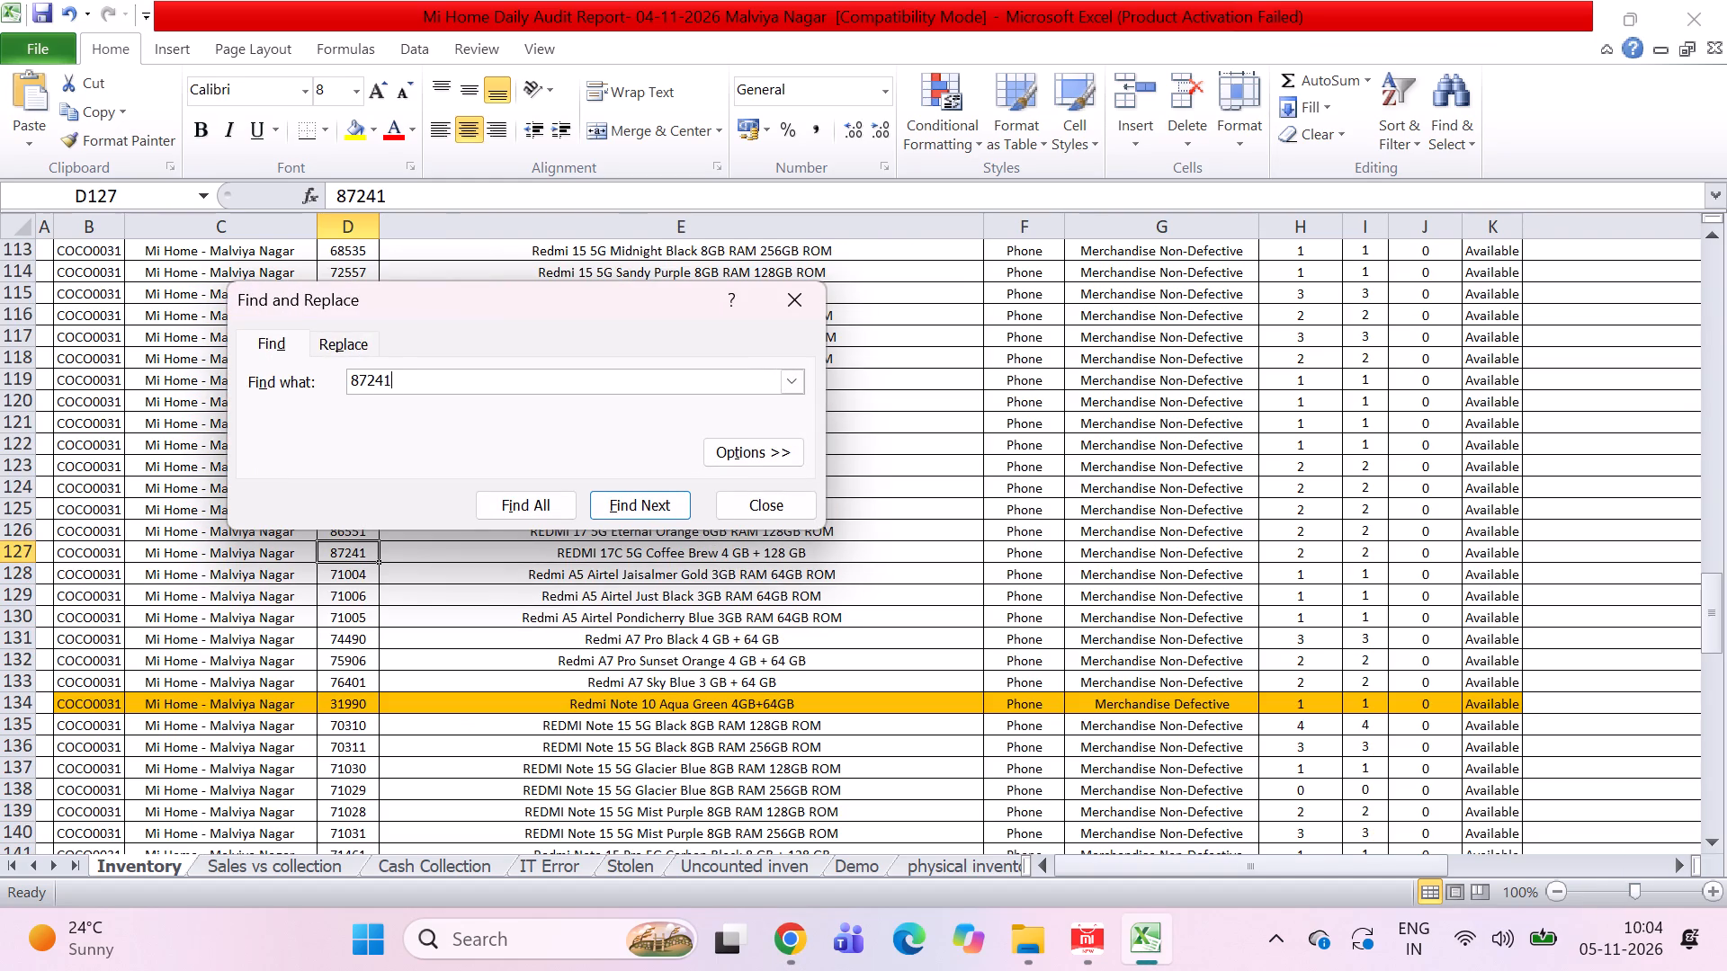
{"action": "left_click", "coordinate": [773, 515]}
Look over the end of the Inventory list and the rows around blank row 111.
{"action": "key", "text": "ctrl+Down"}
{"action": "key", "text": "Down"}
{"action": "key", "text": "Down"}
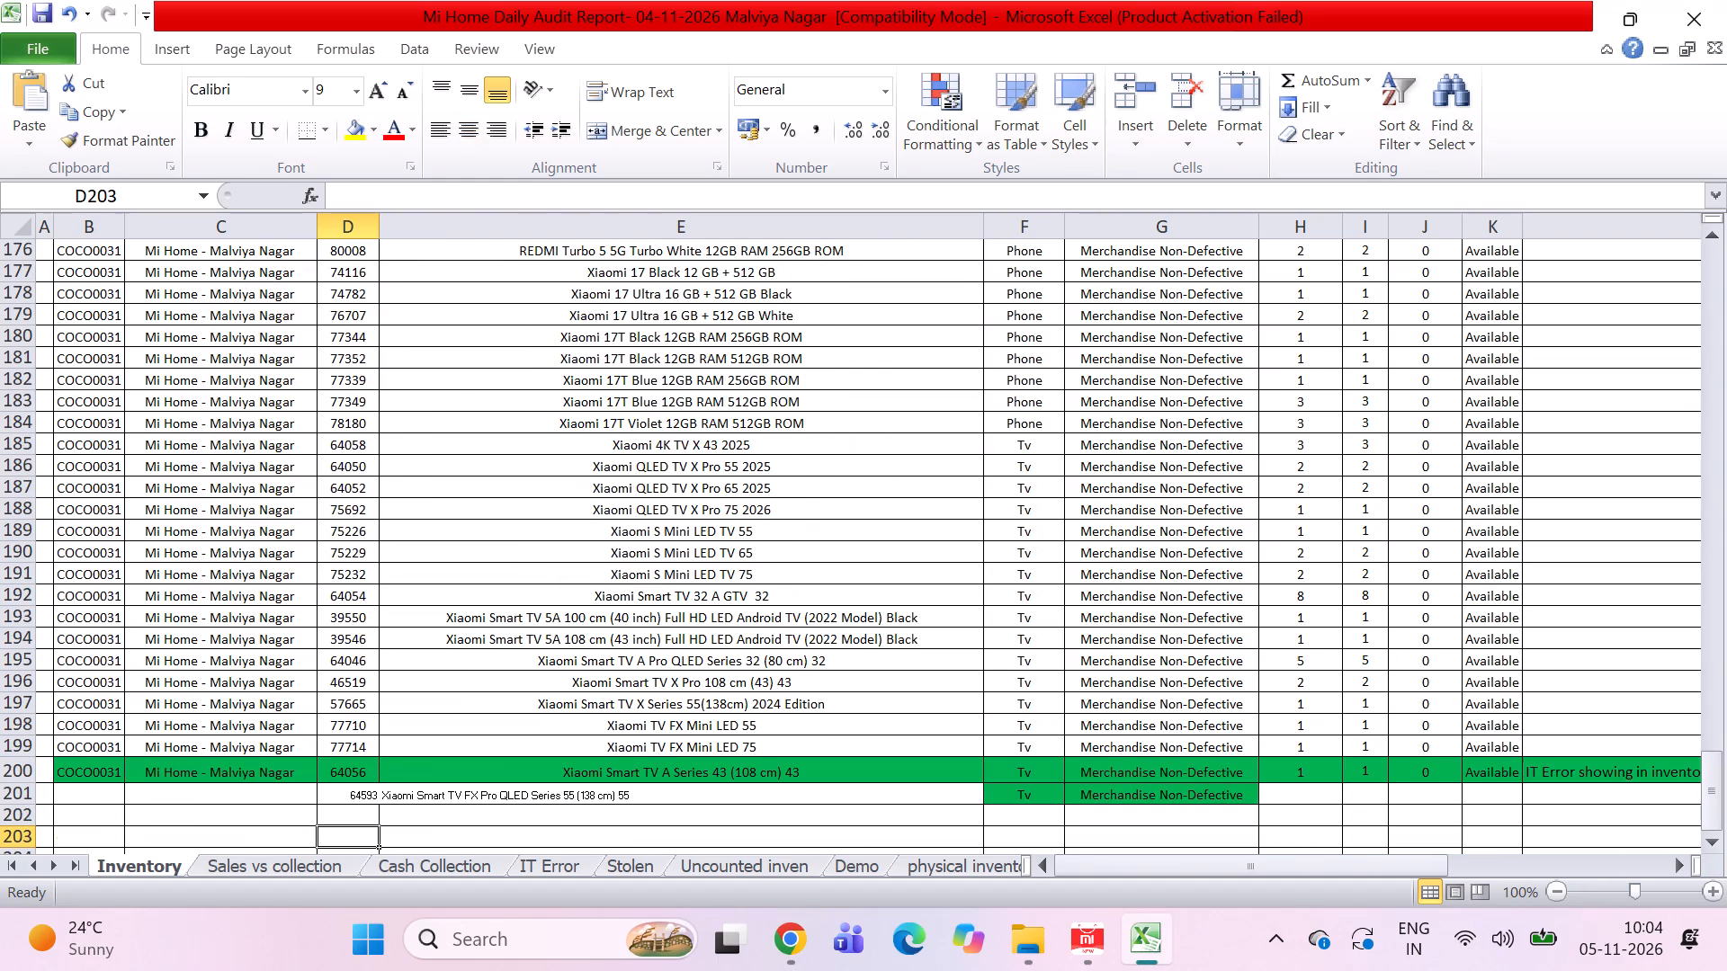
{"action": "key", "text": "Up"}
{"action": "key", "text": "ctrl+Up"}
{"action": "key", "text": "ctrl+Up"}
{"action": "key", "text": "Right"}
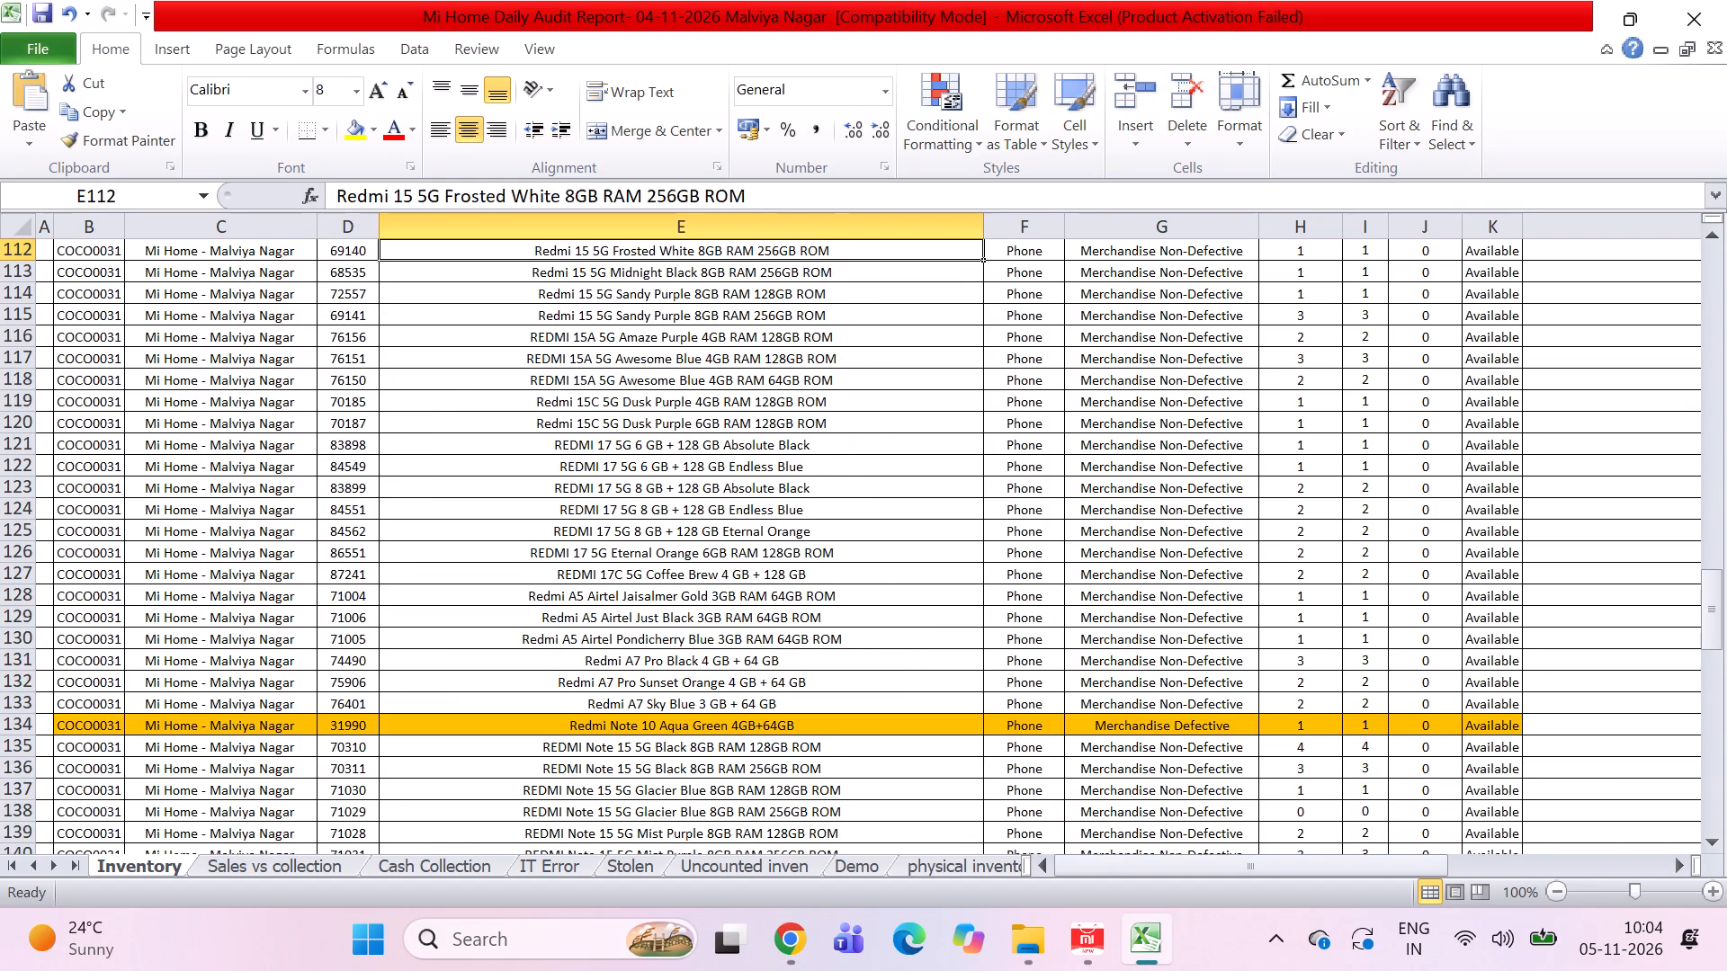
{"action": "key", "text": "ctrl+Up"}
{"action": "key", "text": "Up"}
{"action": "key", "text": "Down"}
{"action": "key", "text": "Down"}
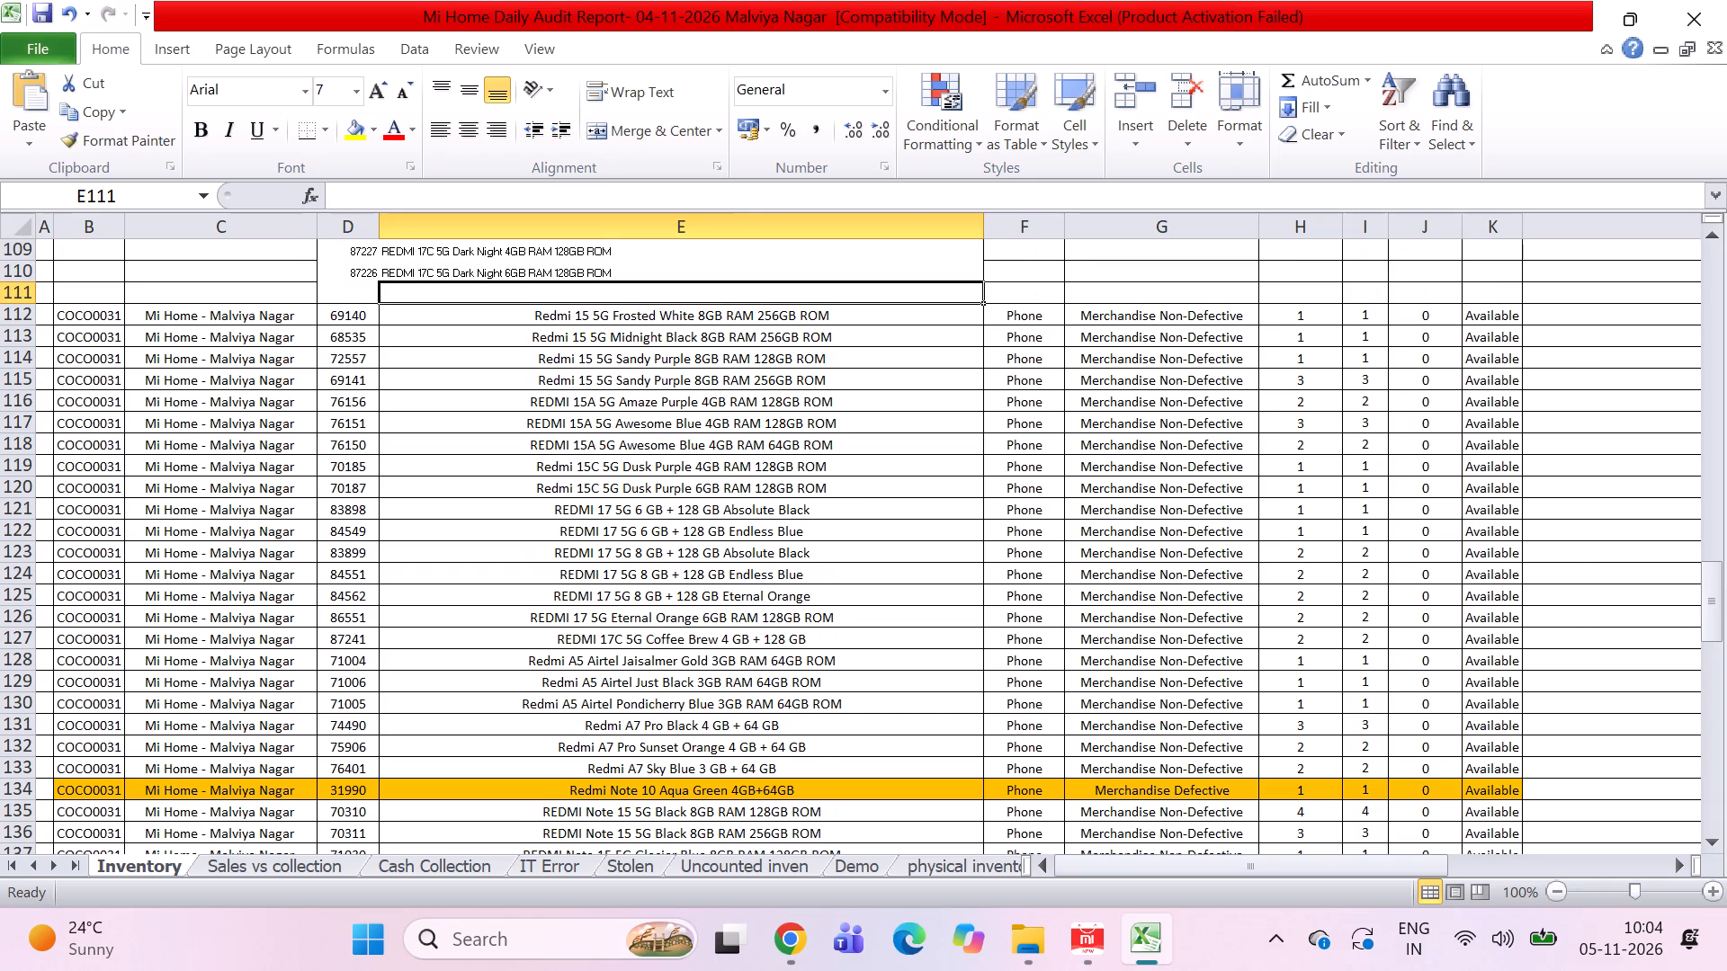
Copy the Xiaomi Magnetic Power Bank 10000 45W Black's product ID 85844 from the physical stock page.
{"action": "key", "text": "alt+Tab"}
{"action": "scroll", "coordinate": [571, 833], "scroll_direction": "down", "scroll_amount": 2}
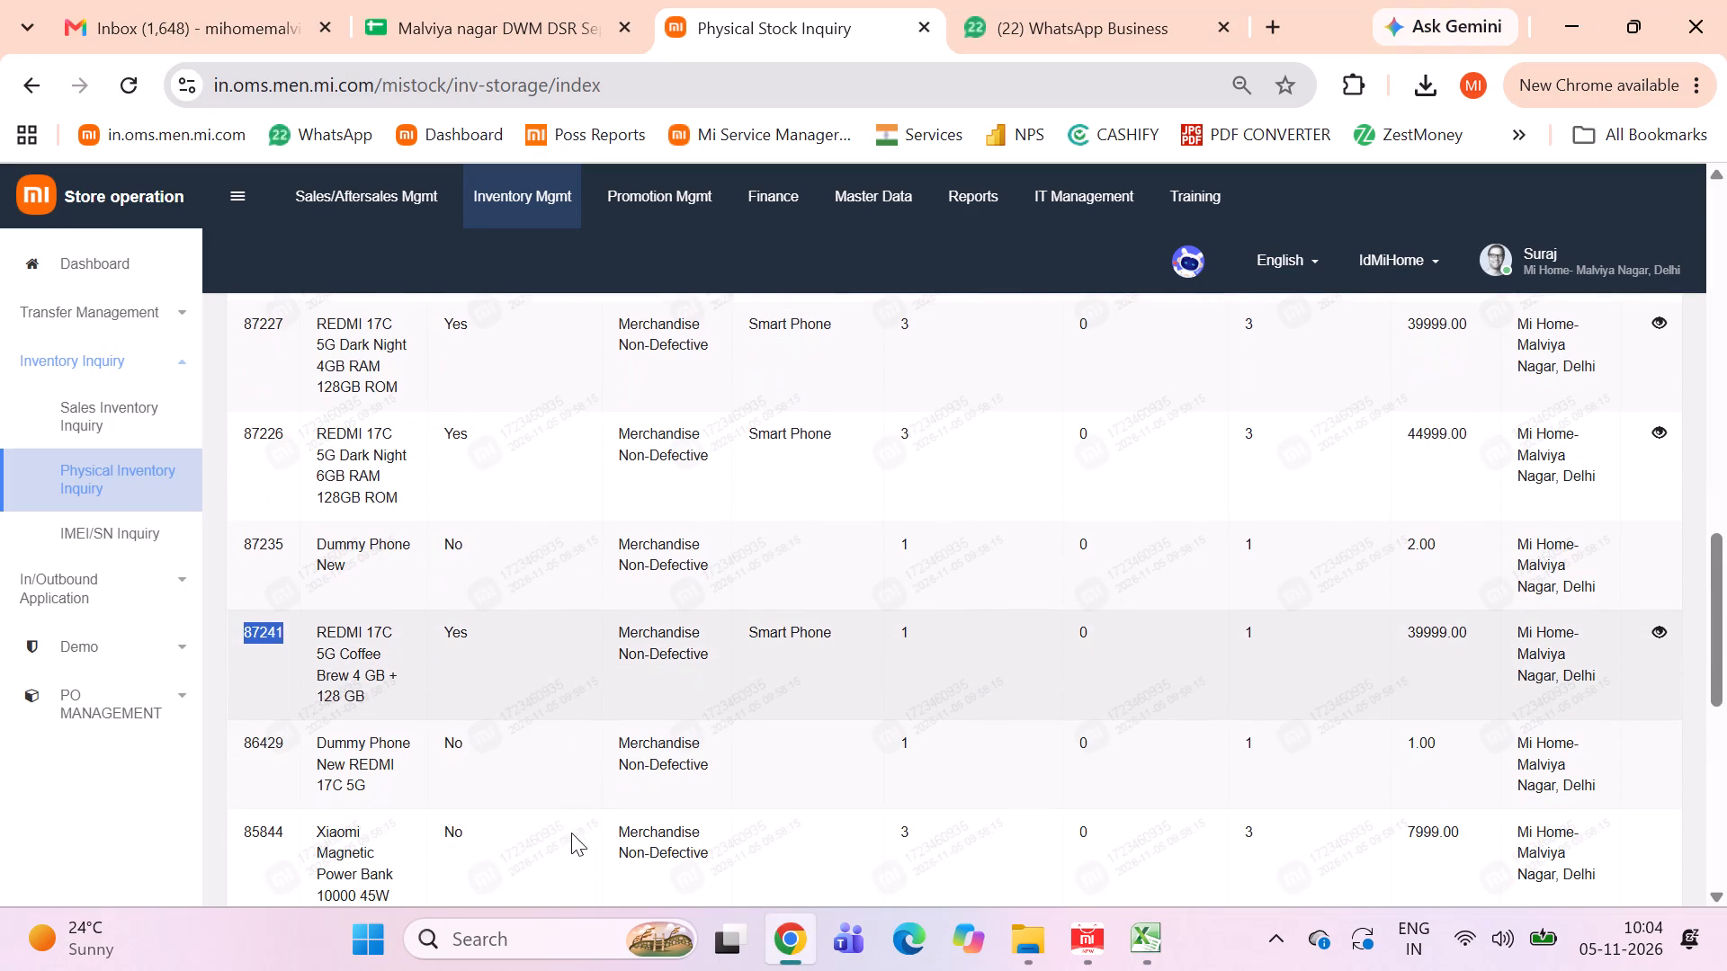
{"action": "scroll", "coordinate": [532, 797], "scroll_direction": "down", "scroll_amount": 2}
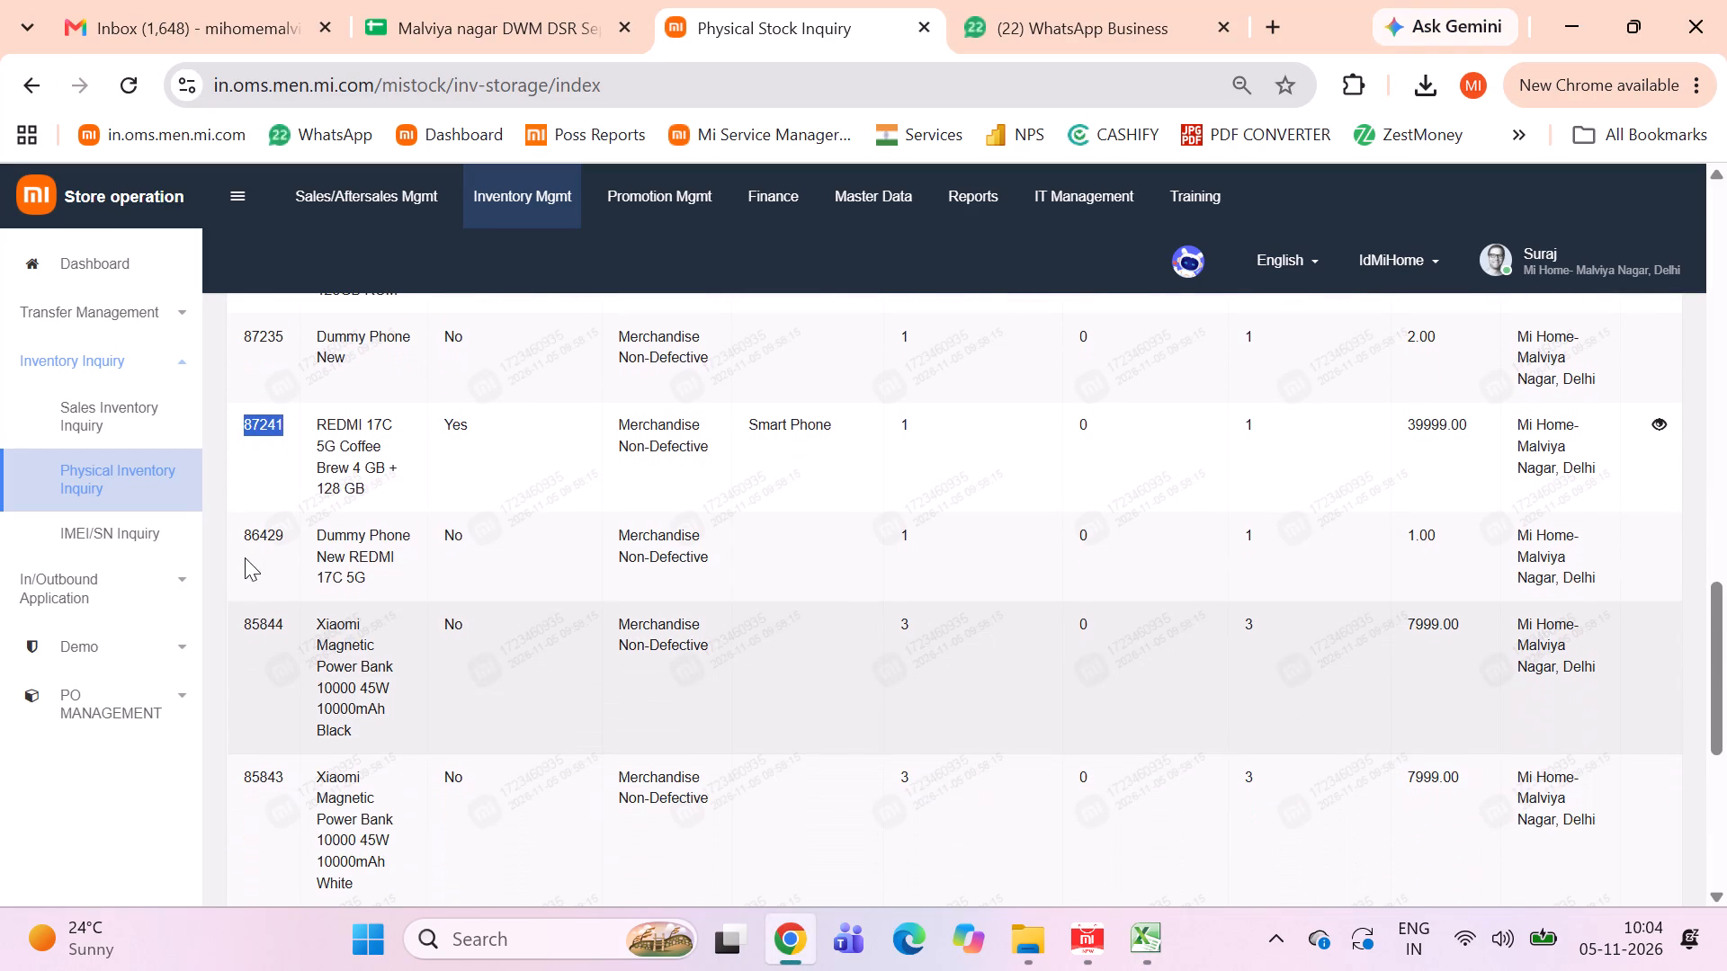
{"action": "double_click", "coordinate": [249, 622]}
{"action": "key", "text": "ctrl+c"}
{"action": "key", "text": "alt+Tab"}
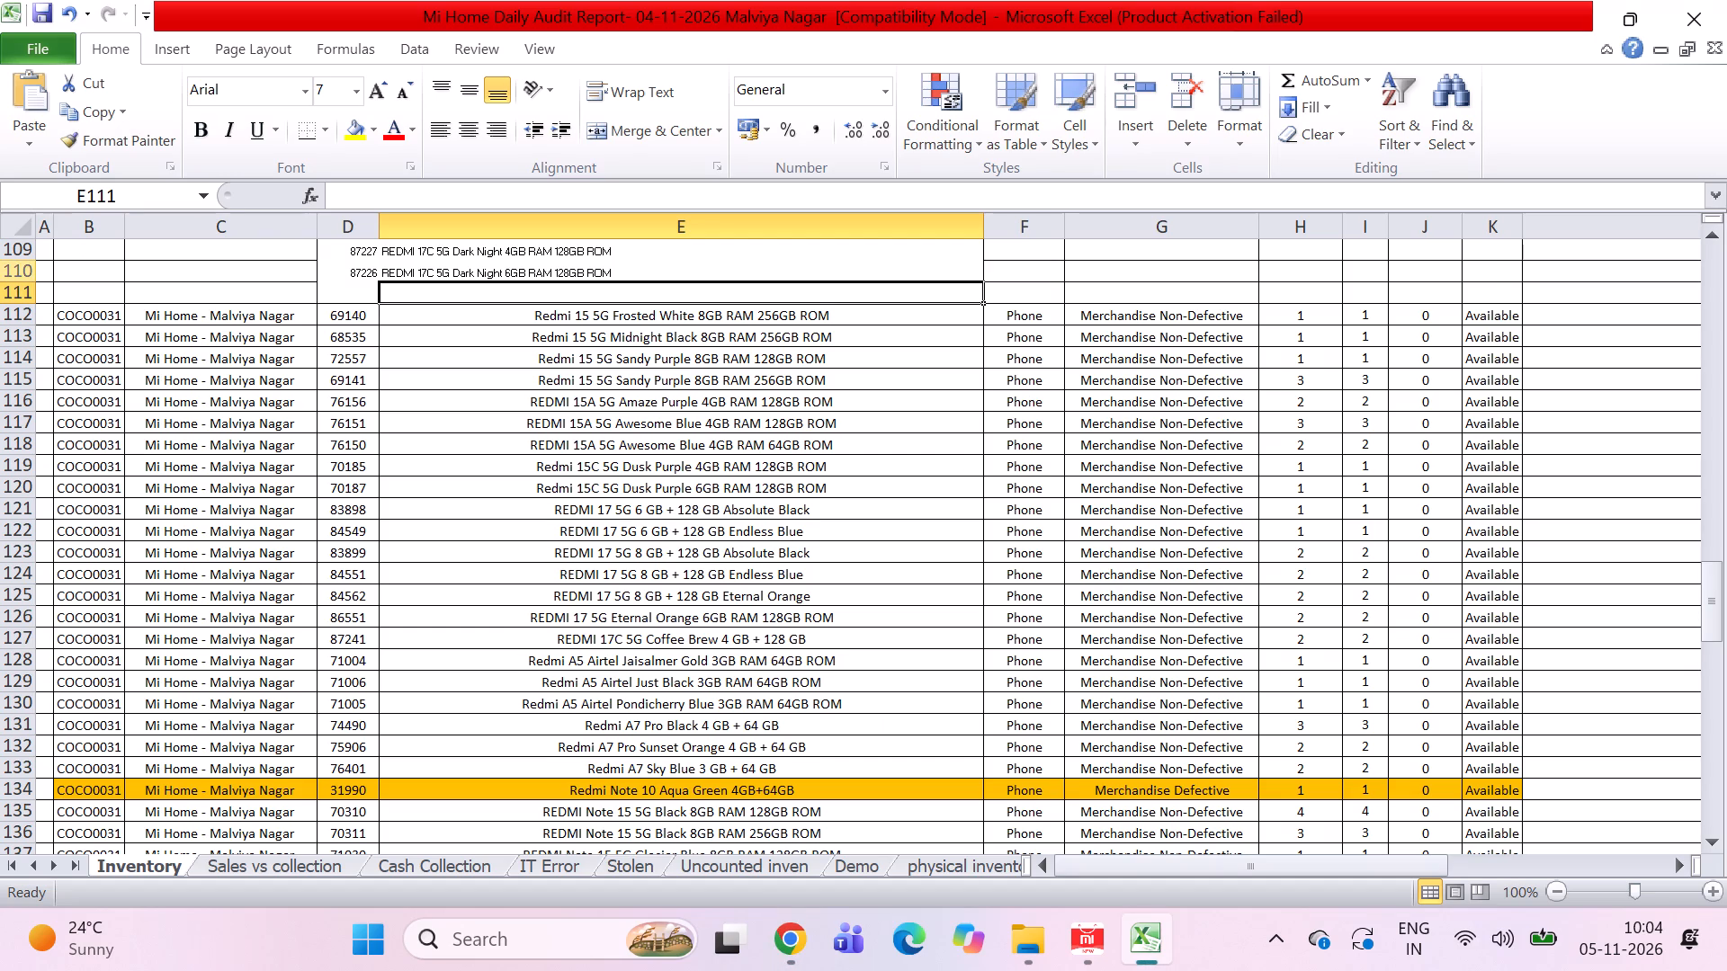
Delete the unused blank row 111 above the Redmi 15 5G Frosted White row.
{"action": "left_click", "coordinate": [20, 294]}
{"action": "key", "text": "ctrl+minus"}
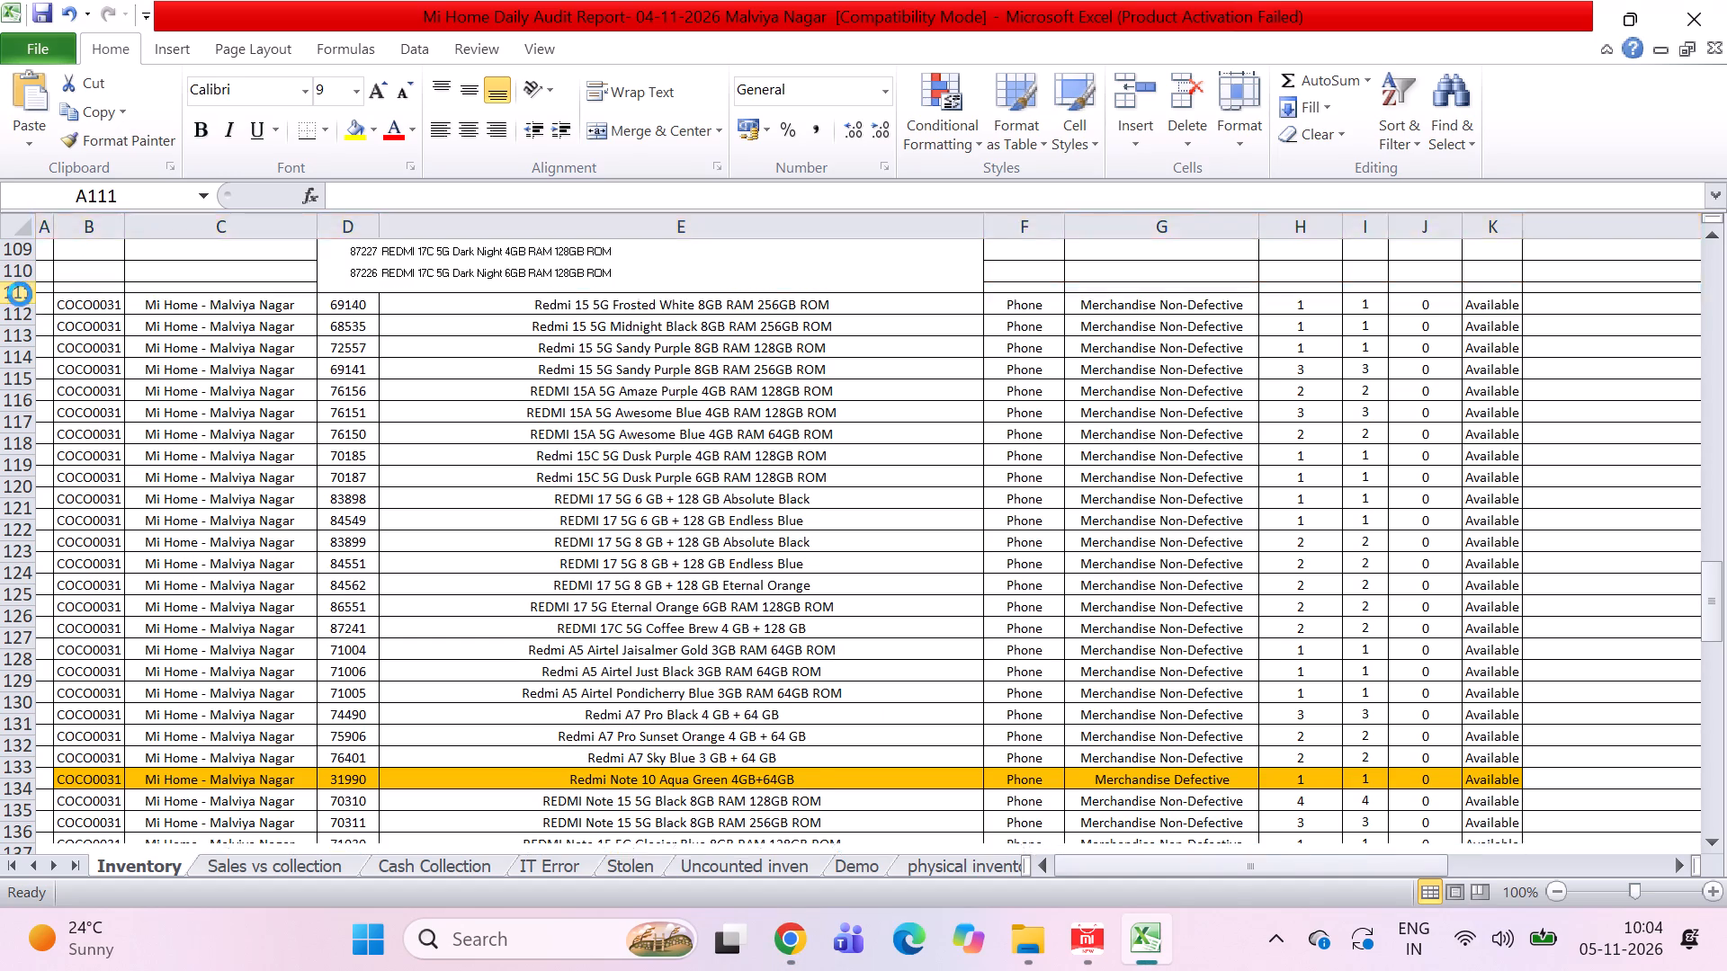
Search the Inventory sheet for the copied product ID 85844.
{"action": "key", "text": "Up"}
{"action": "key", "text": "Up"}
{"action": "key", "text": "Up"}
{"action": "key", "text": "Right"}
{"action": "key", "text": "Right"}
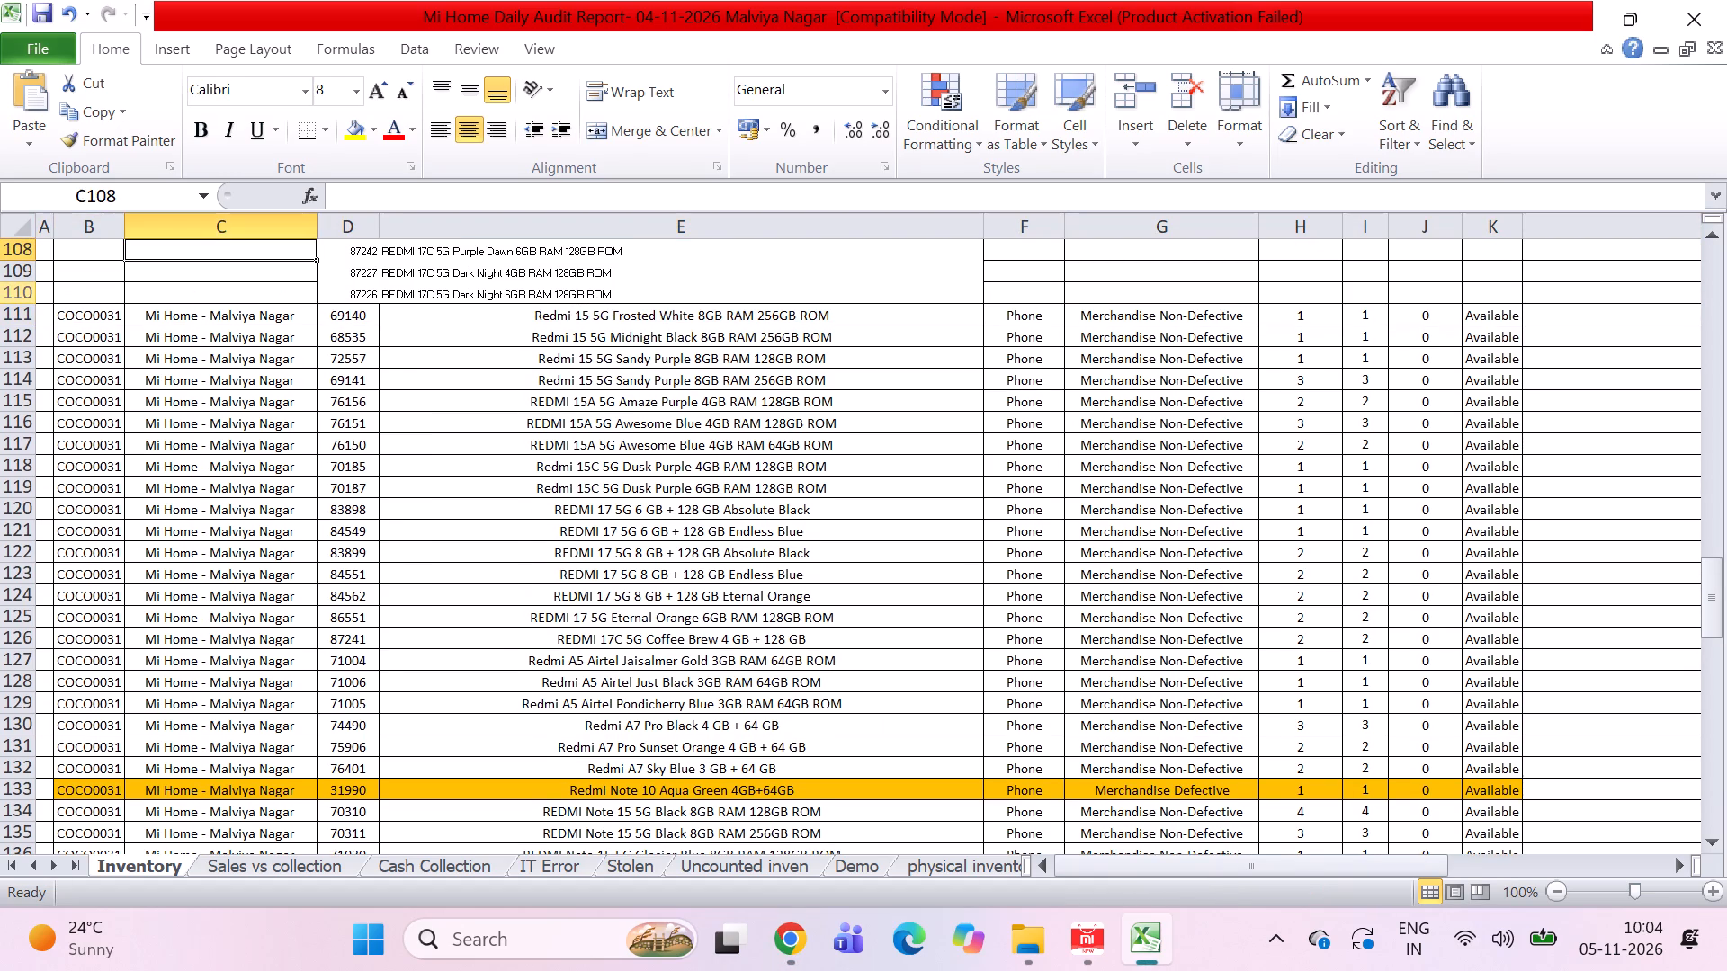
{"action": "key", "text": "Right"}
{"action": "key", "text": "ctrl+f"}
{"action": "key", "text": "ctrl+v"}
{"action": "key", "text": "Return"}
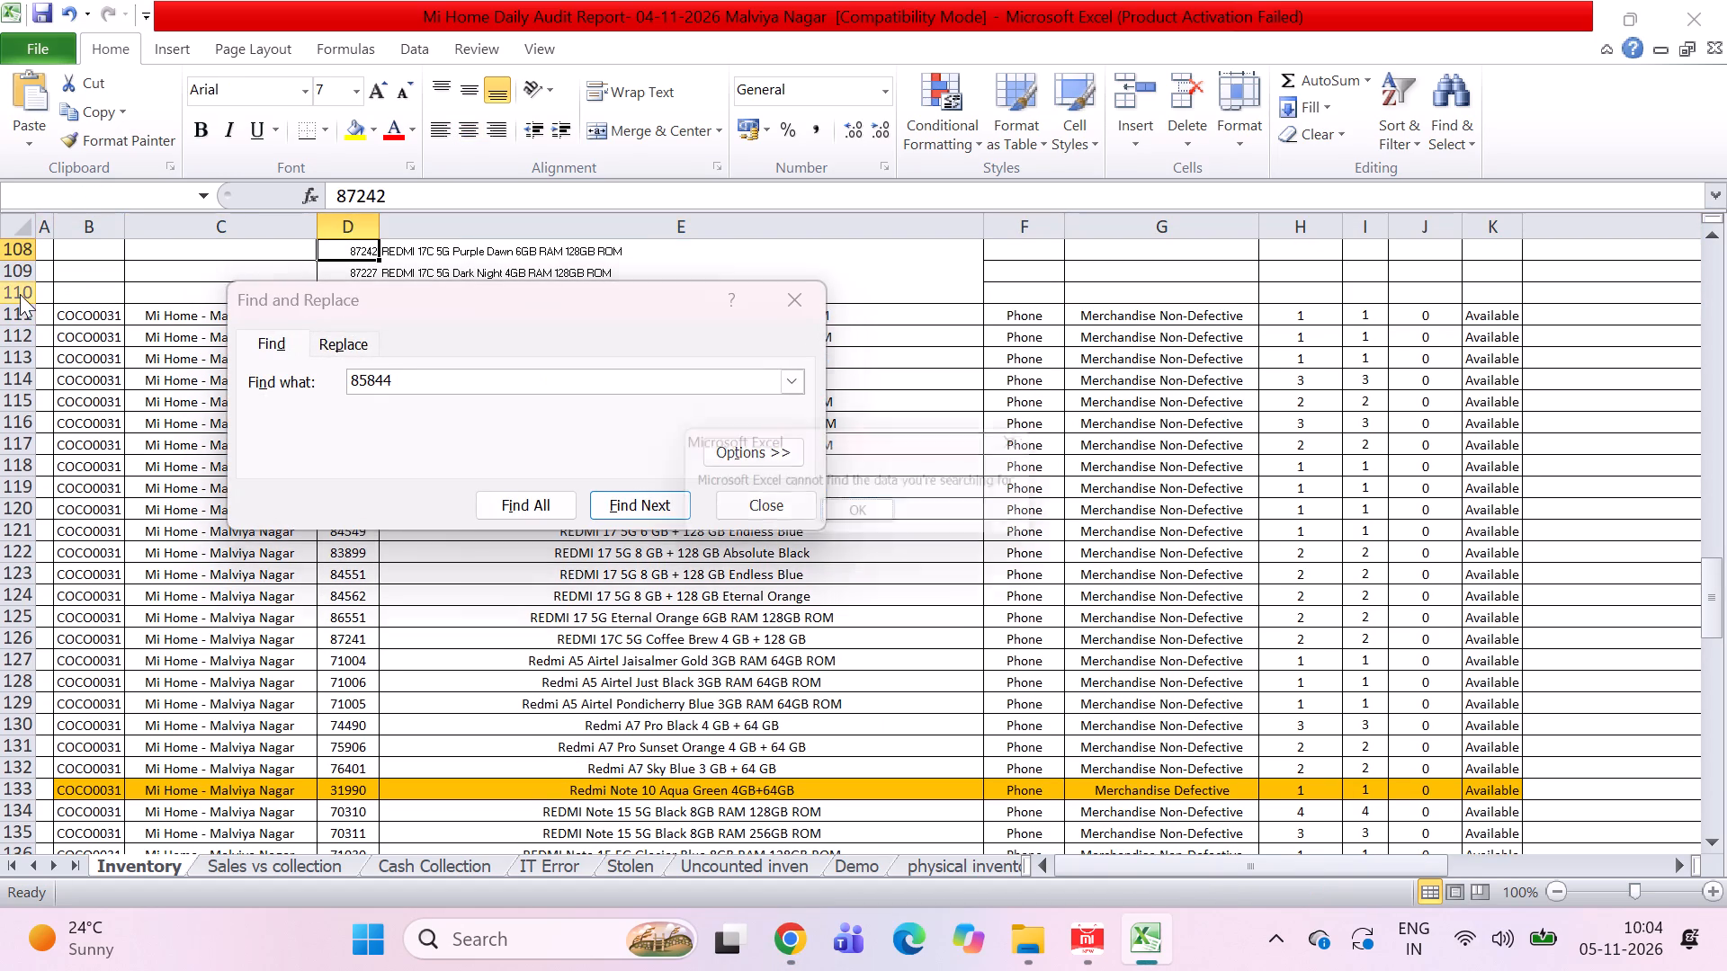
{"action": "key", "text": "Return"}
{"action": "left_click", "coordinate": [734, 503]}
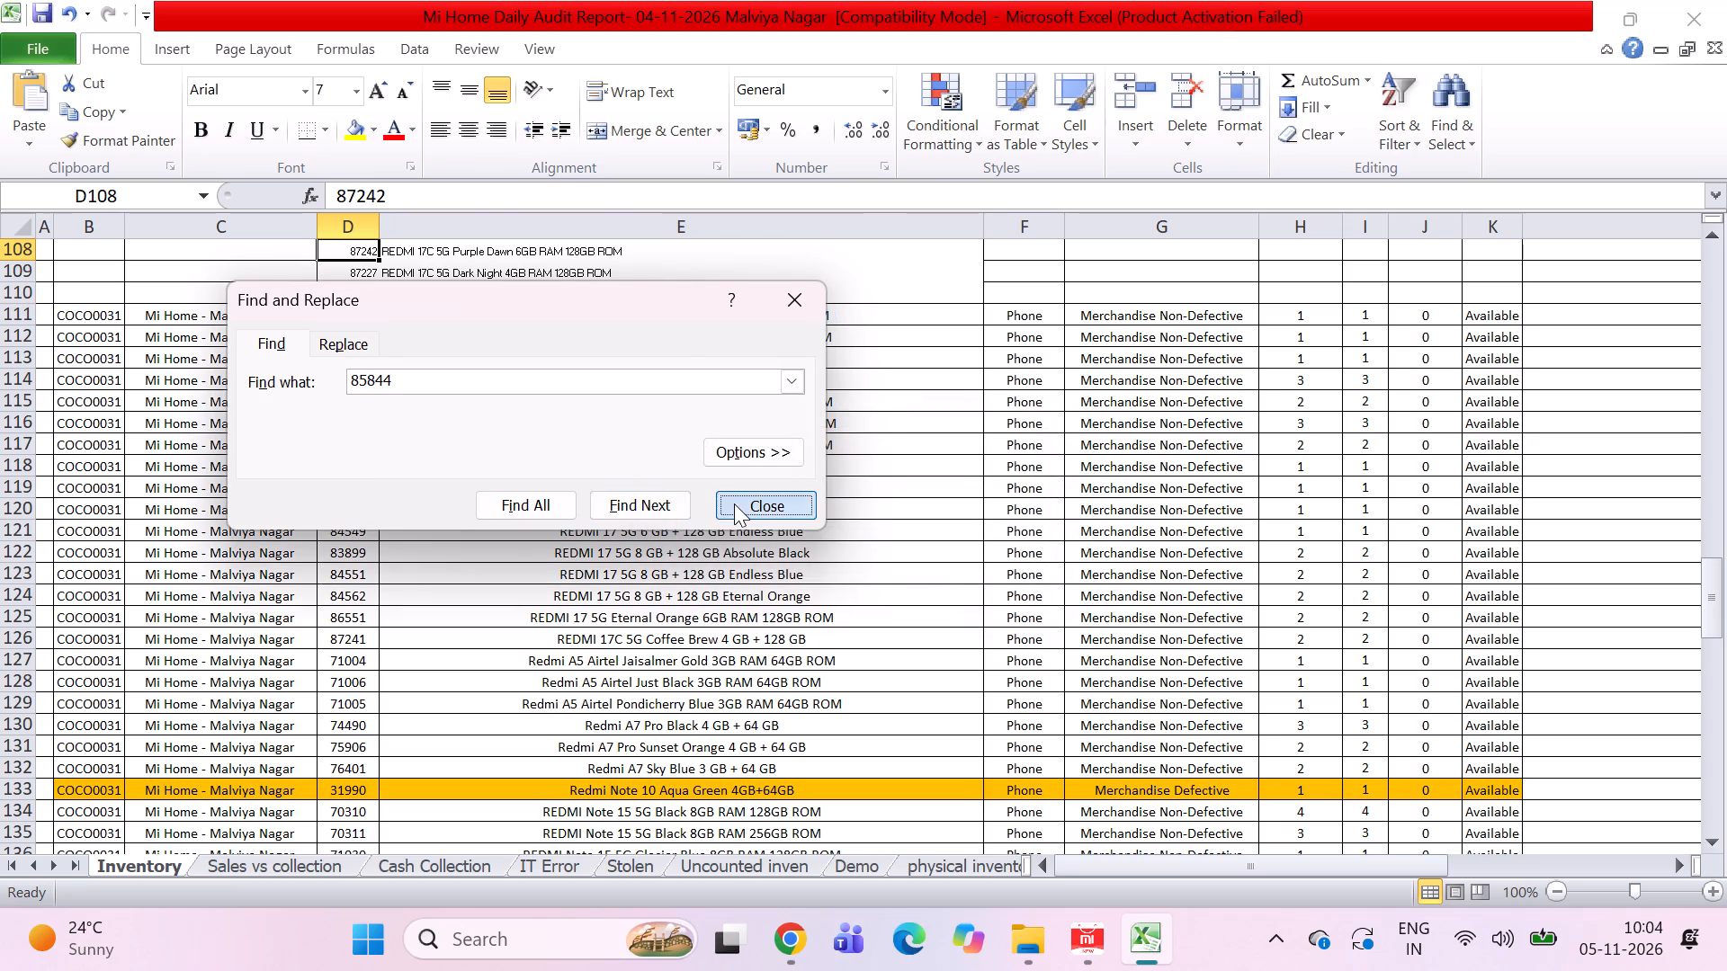
Insert four blank rows in the accessory section above the Mi Router 4C White row, directly below row 17.
{"action": "left_click", "coordinate": [416, 405]}
{"action": "key", "text": "ctrl+Up"}
{"action": "key", "text": "ctrl+Up"}
{"action": "key", "text": "ctrl+Up"}
{"action": "key", "text": "ctrl+Down"}
{"action": "key", "text": "Down"}
{"action": "key", "text": "Down"}
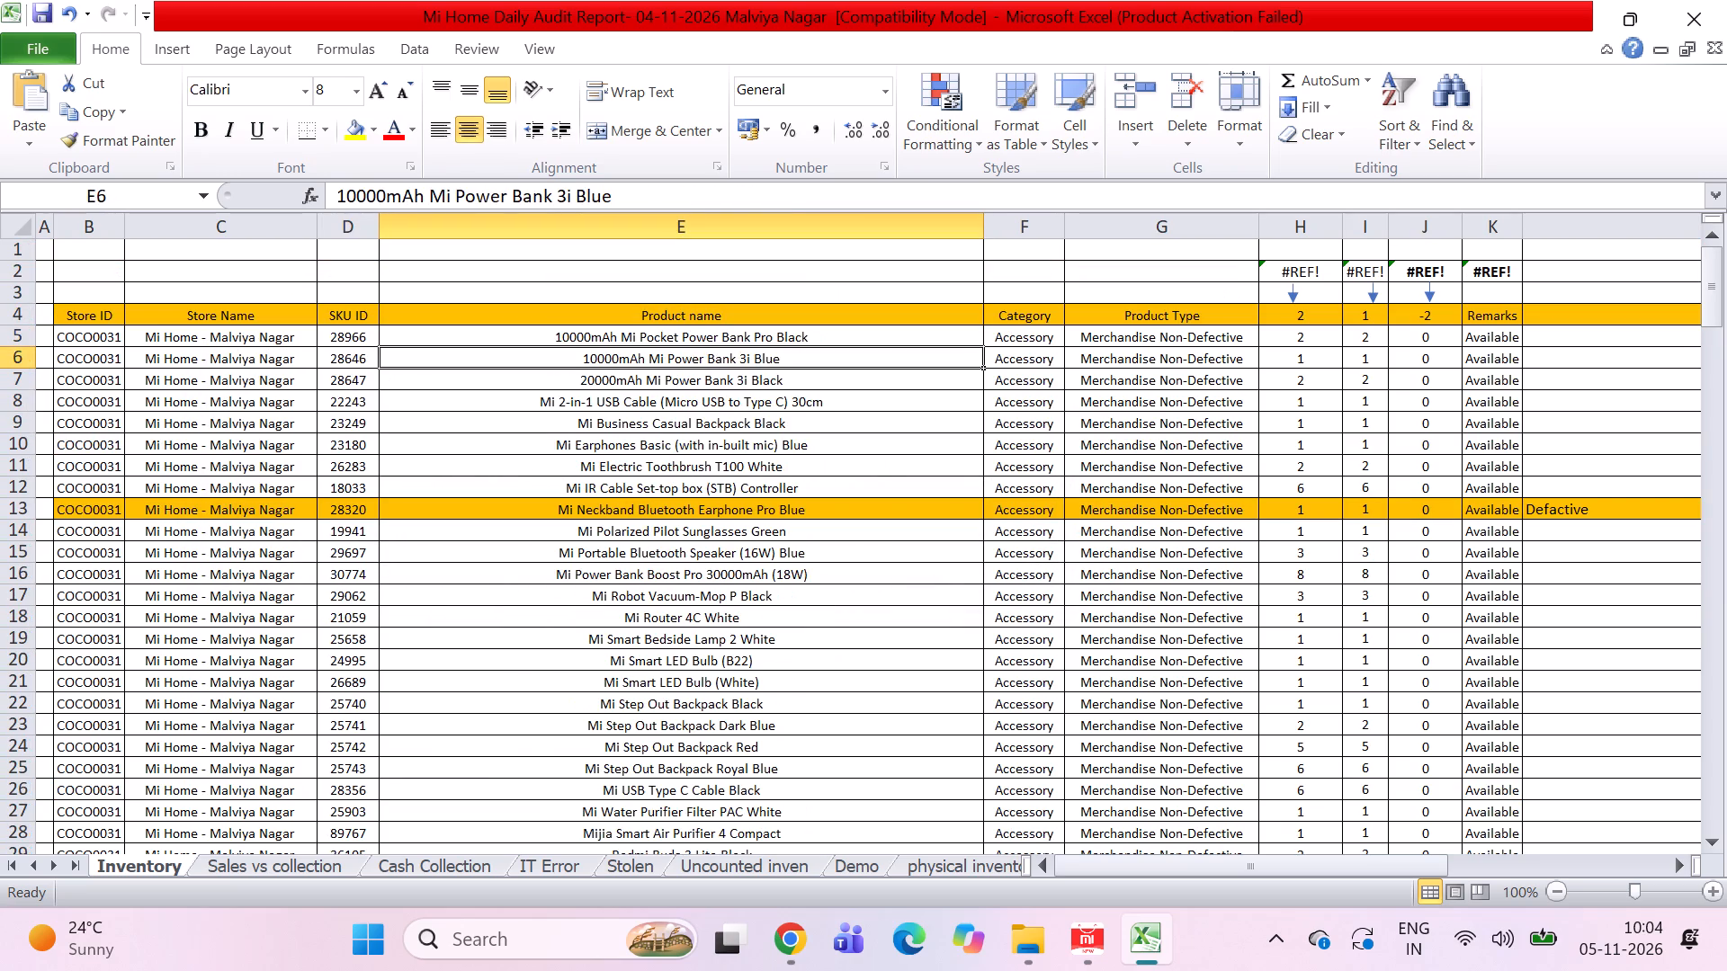
{"action": "left_click", "coordinate": [300, 567]}
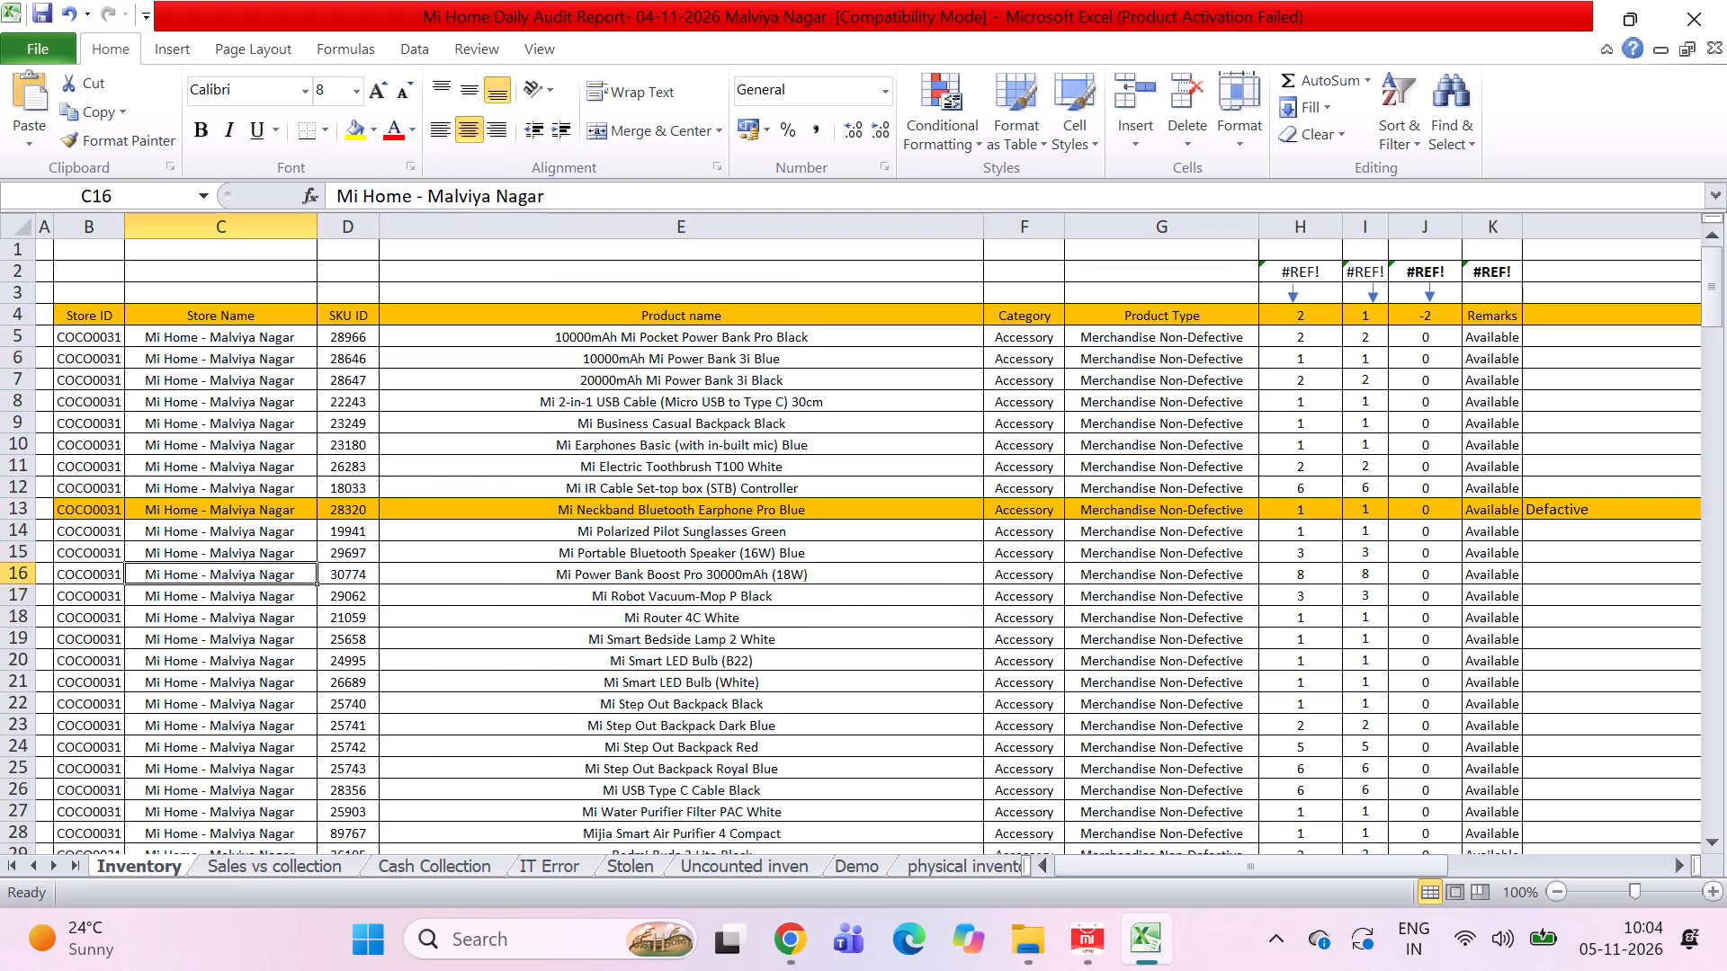
{"action": "left_click", "coordinate": [8, 616]}
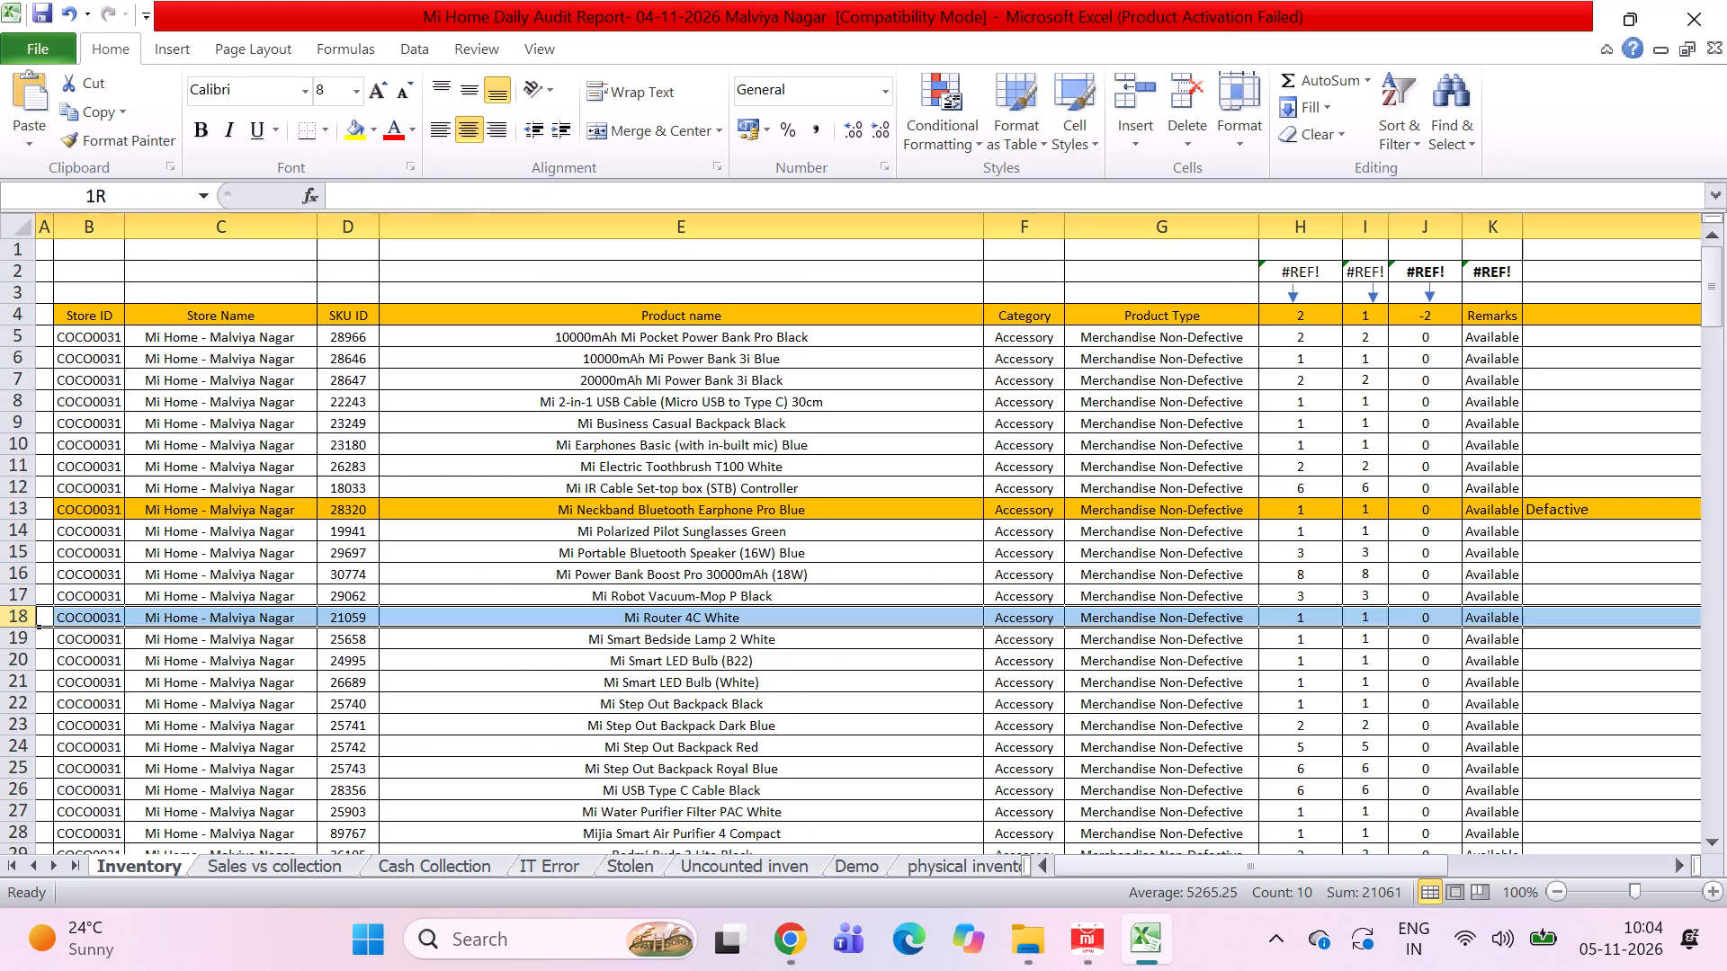
{"action": "right_click", "coordinate": [8, 616]}
{"action": "left_click", "coordinate": [67, 419]}
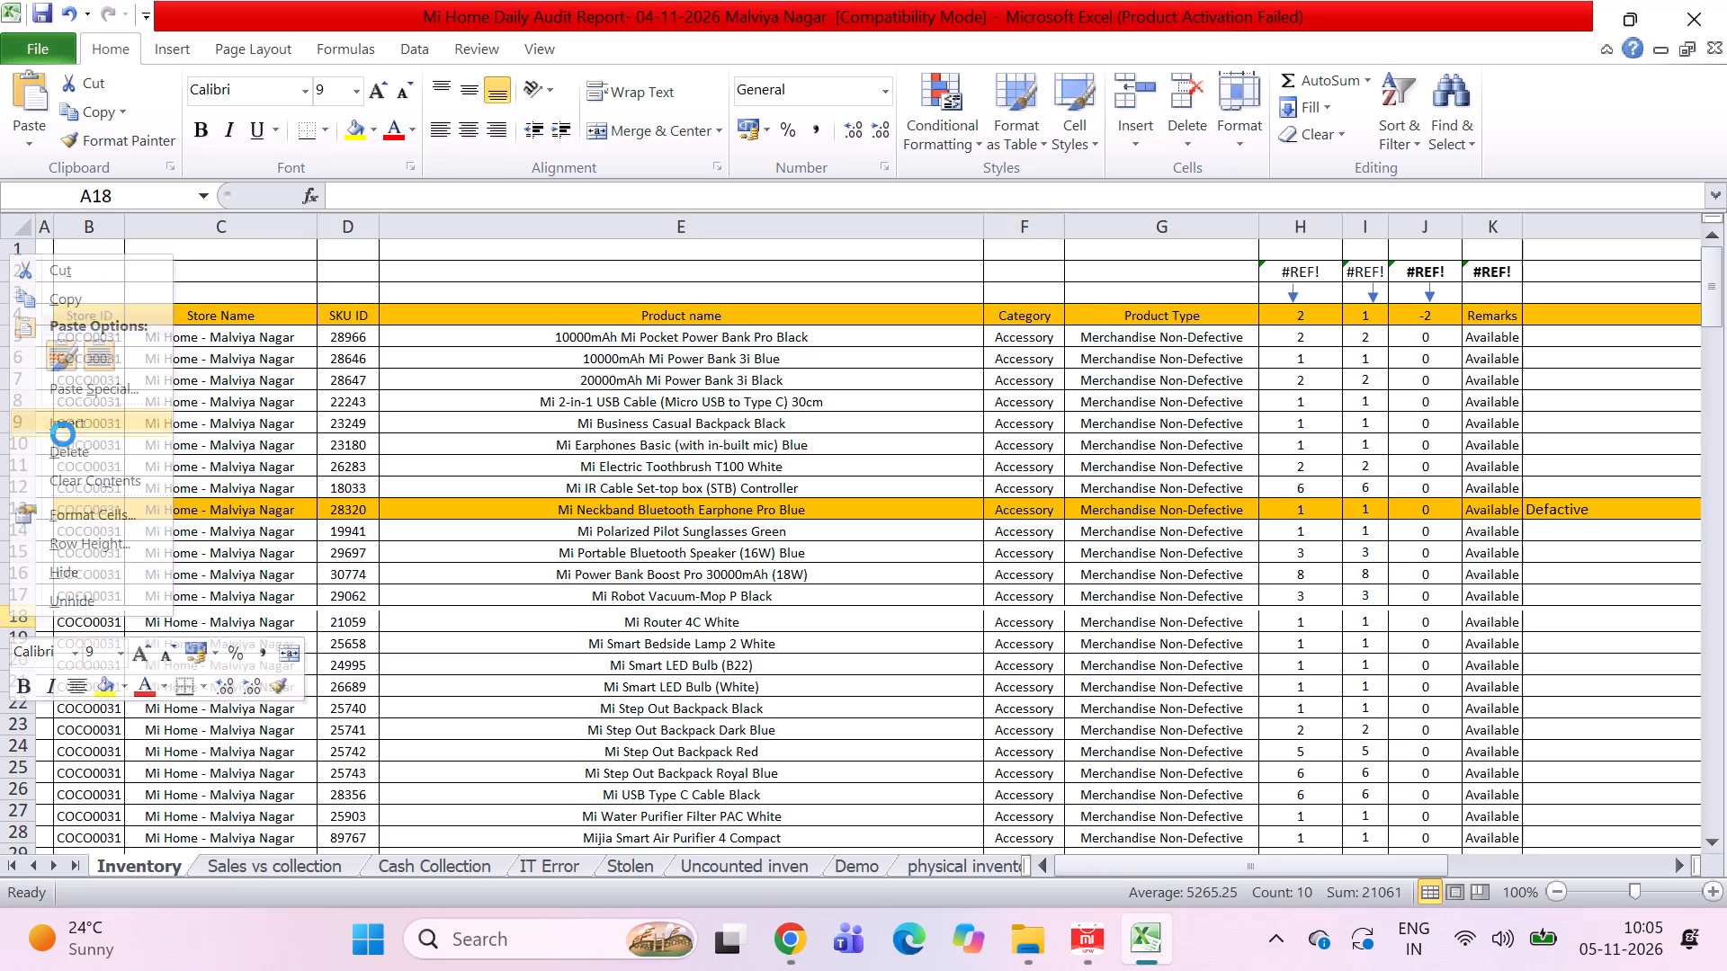
{"action": "right_click", "coordinate": [19, 619]}
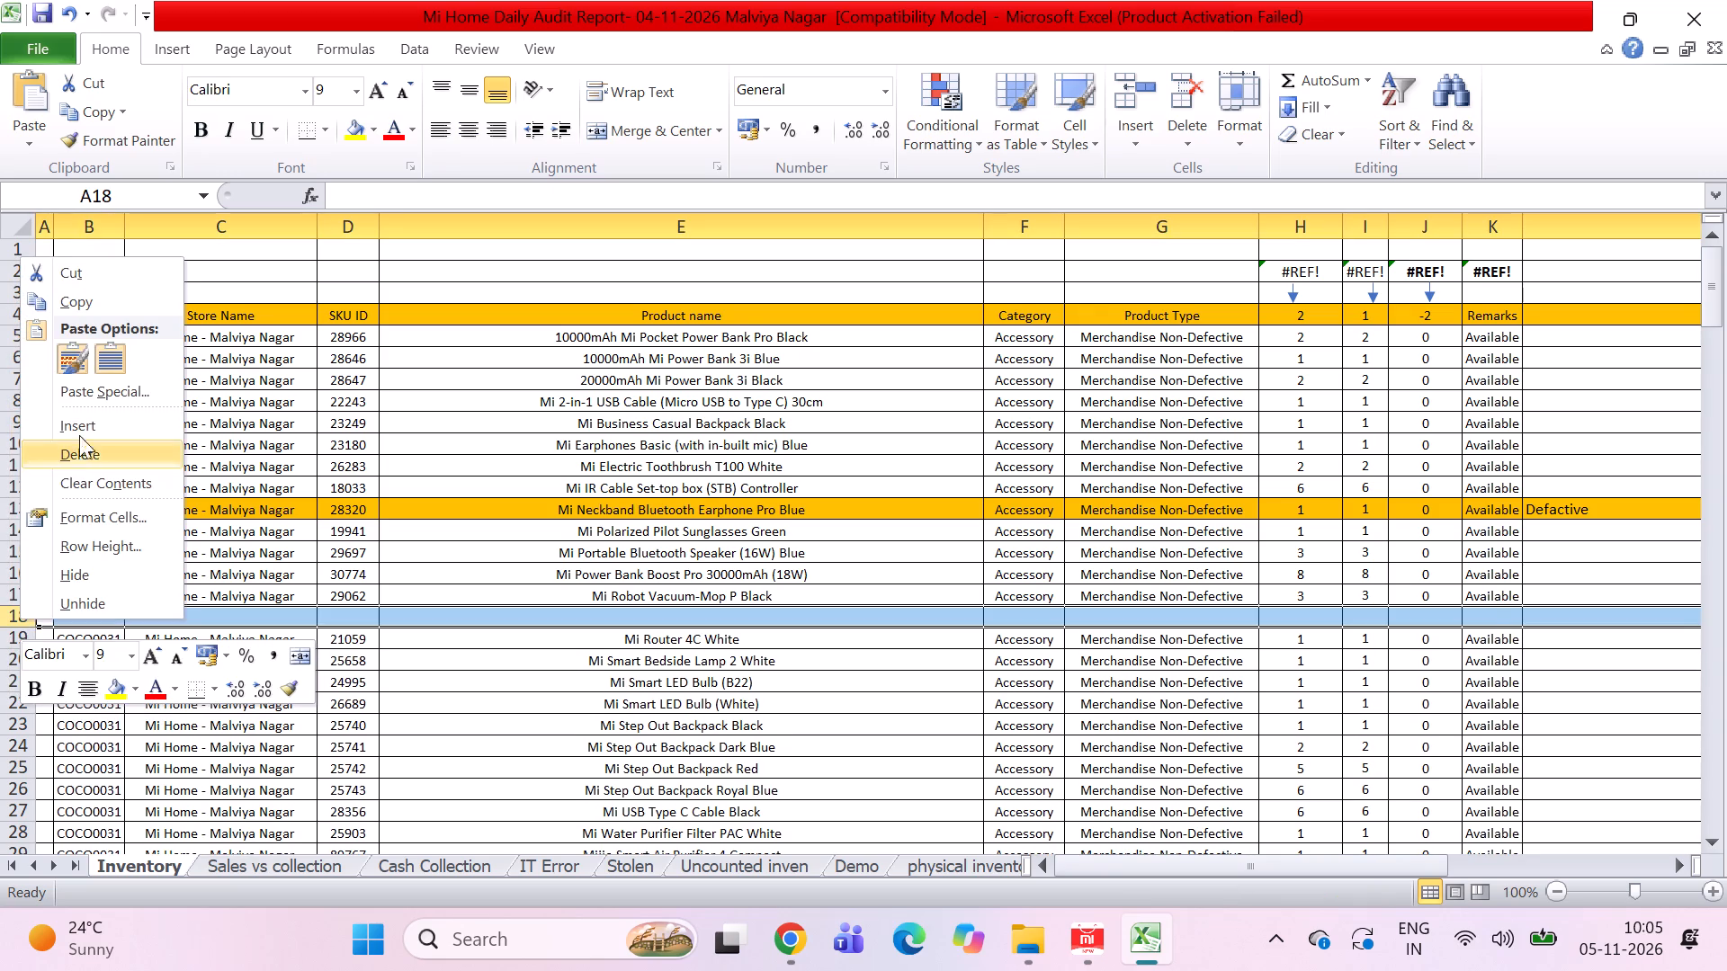
{"action": "left_click", "coordinate": [75, 423]}
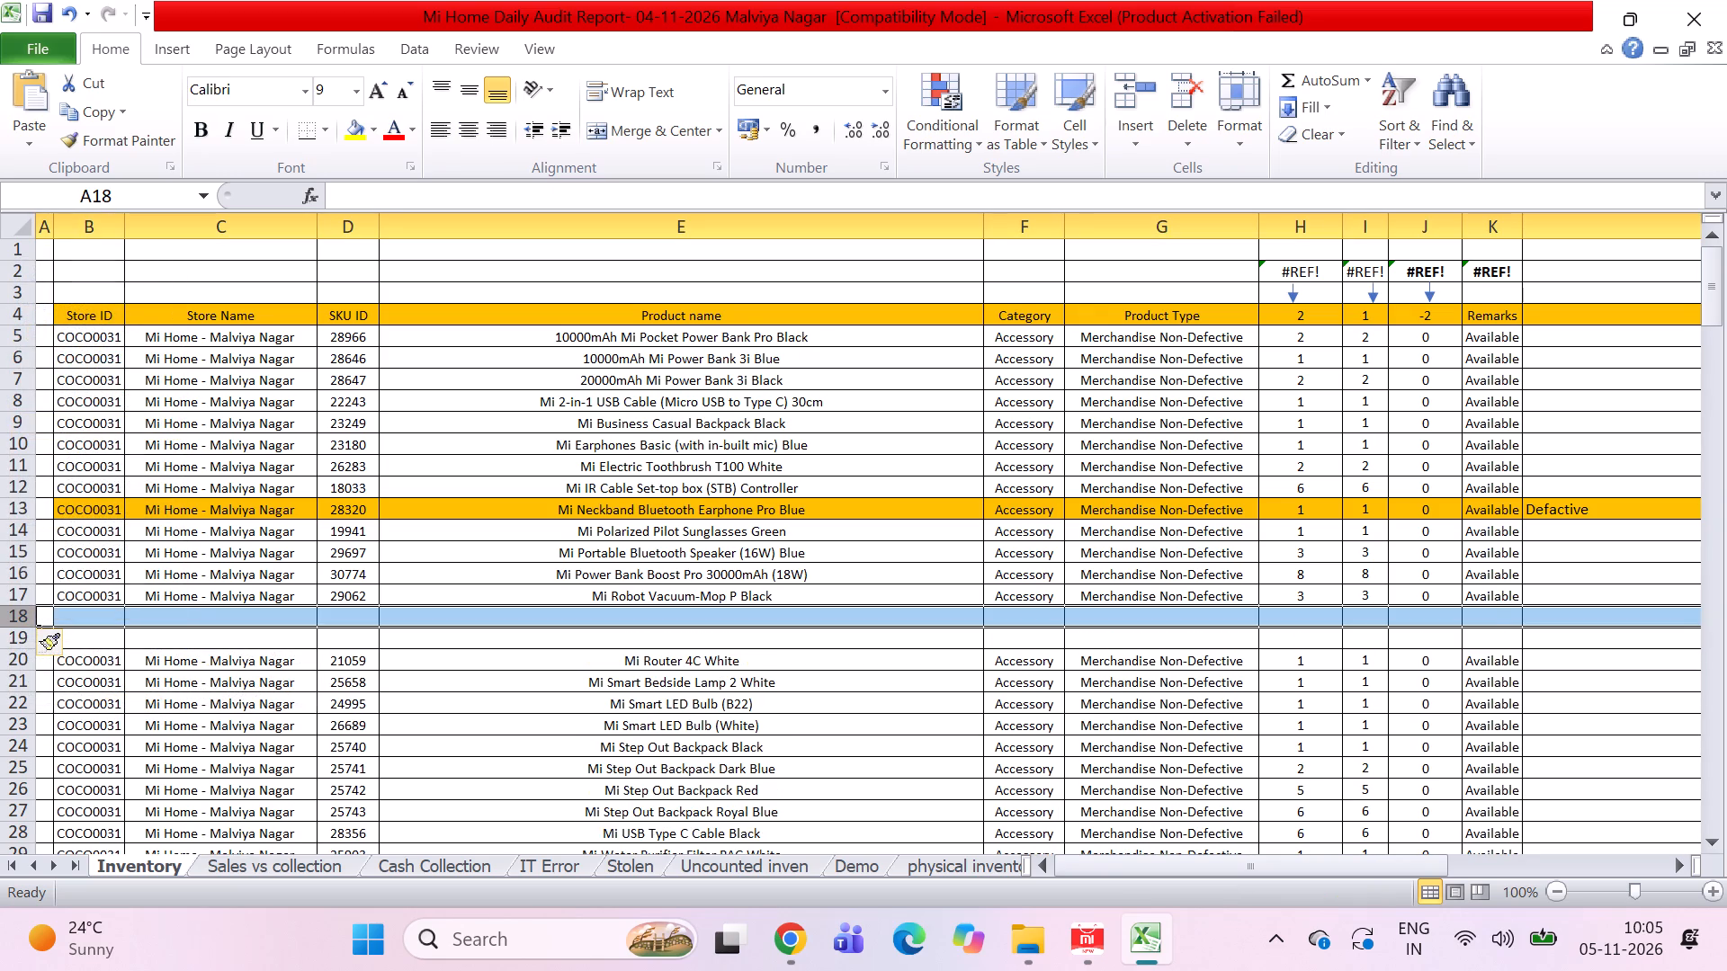
{"action": "right_click", "coordinate": [20, 613]}
{"action": "left_click", "coordinate": [80, 409]}
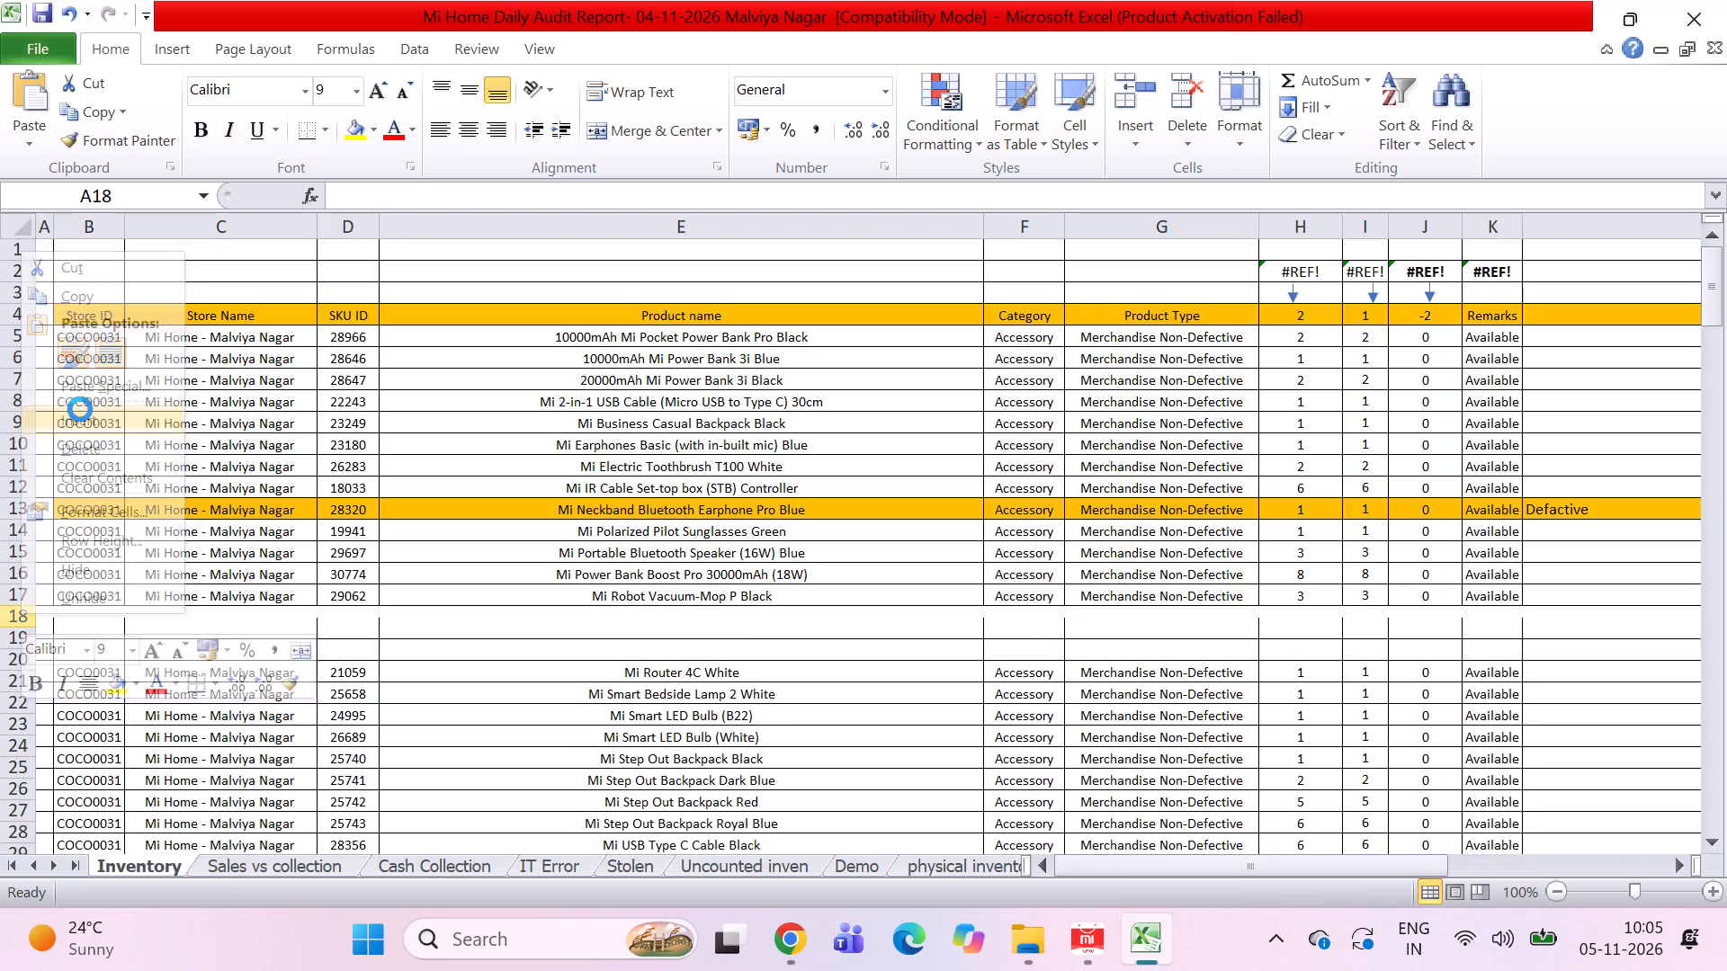
{"action": "right_click", "coordinate": [18, 619]}
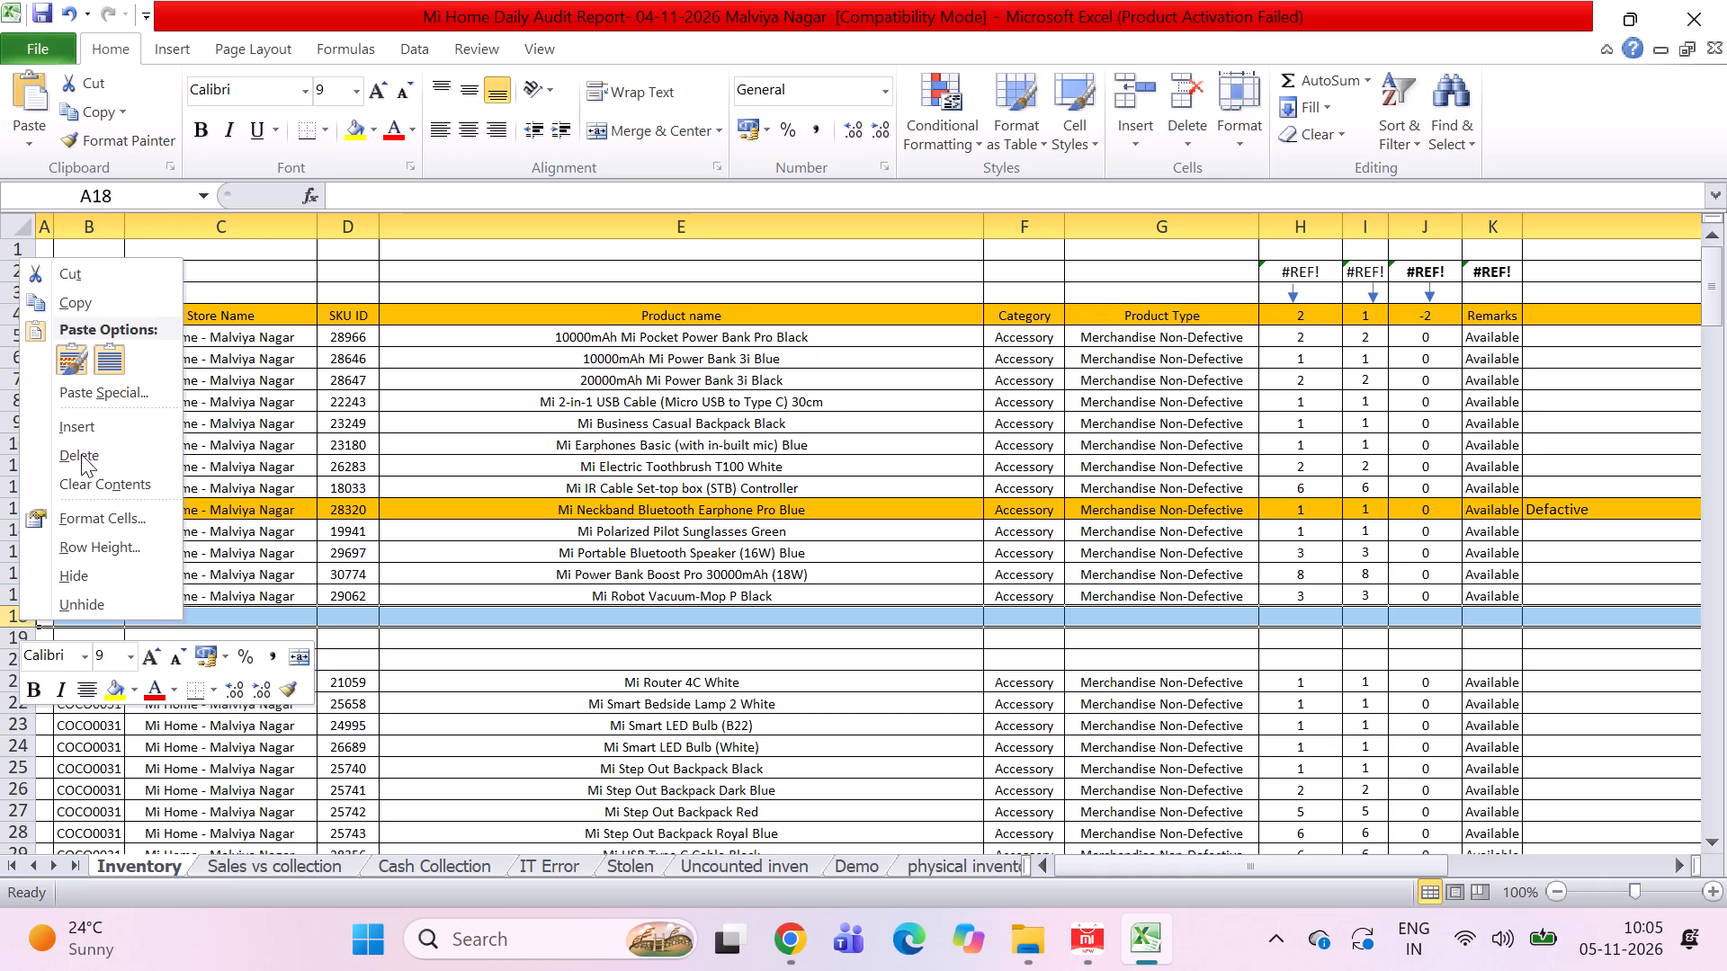
{"action": "left_click", "coordinate": [76, 431]}
Copy SKU 85844 and the name Xiaomi Magnetic Power Bank 10000 45W 10000mAh Black from the physical stock page into Inventory row 18.
{"action": "left_click", "coordinate": [345, 621]}
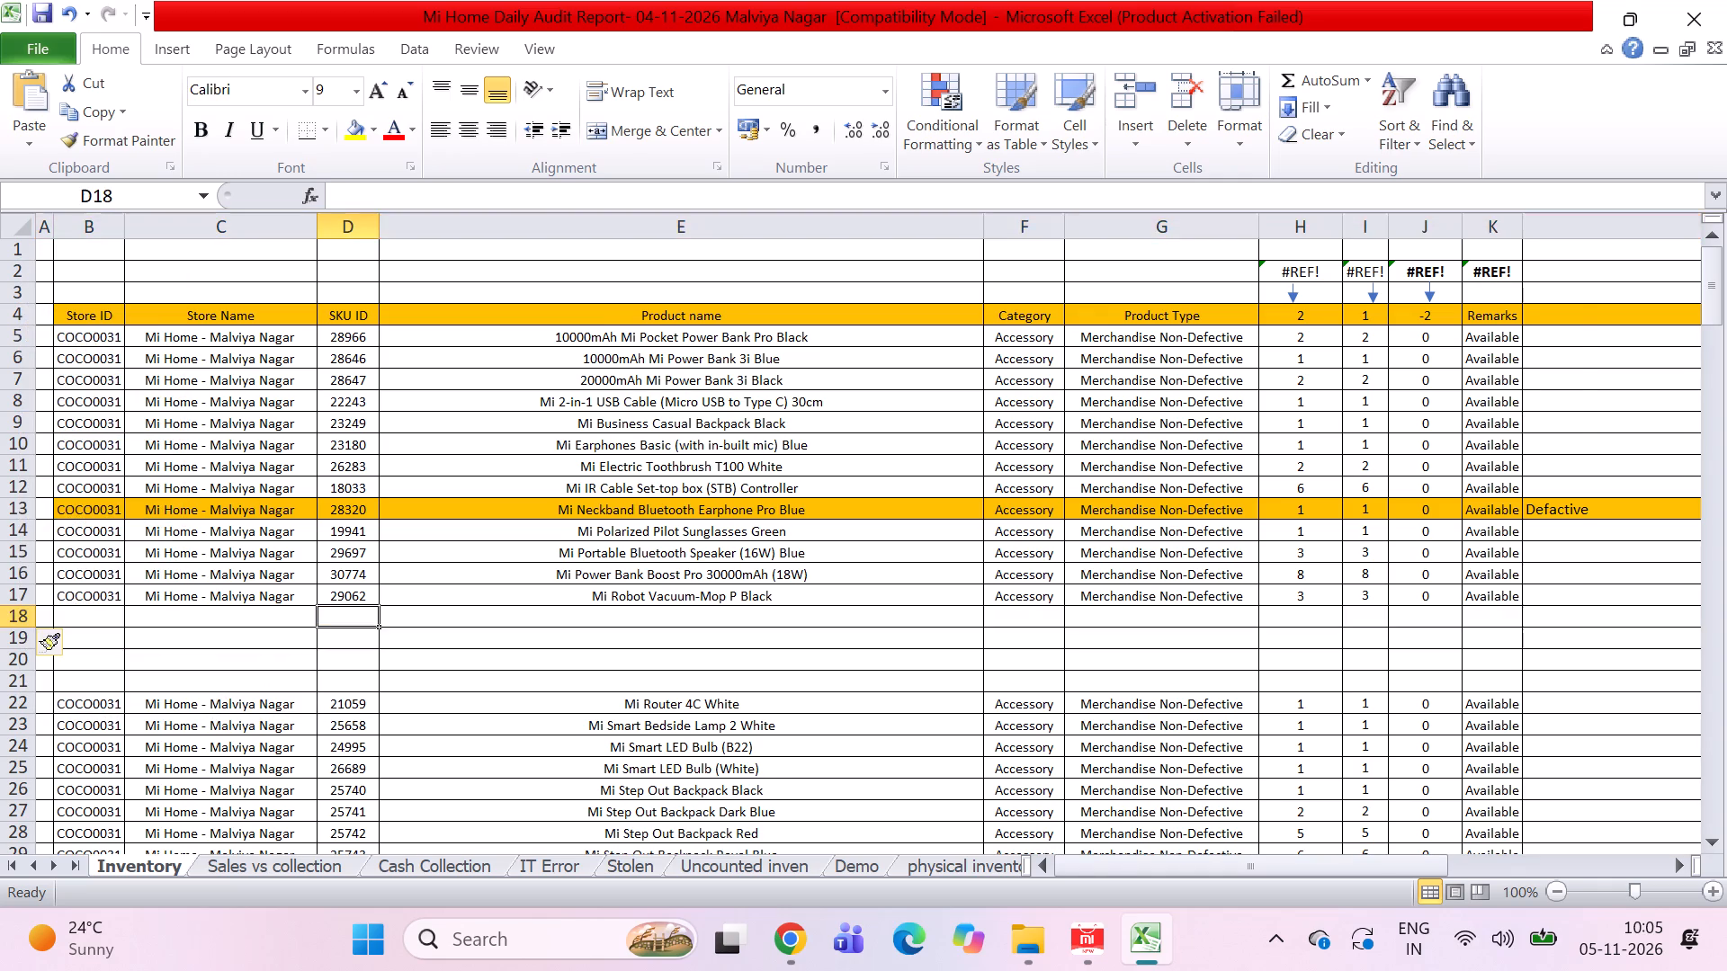
{"action": "key", "text": "alt+Tab"}
{"action": "key", "text": "ctrl+c"}
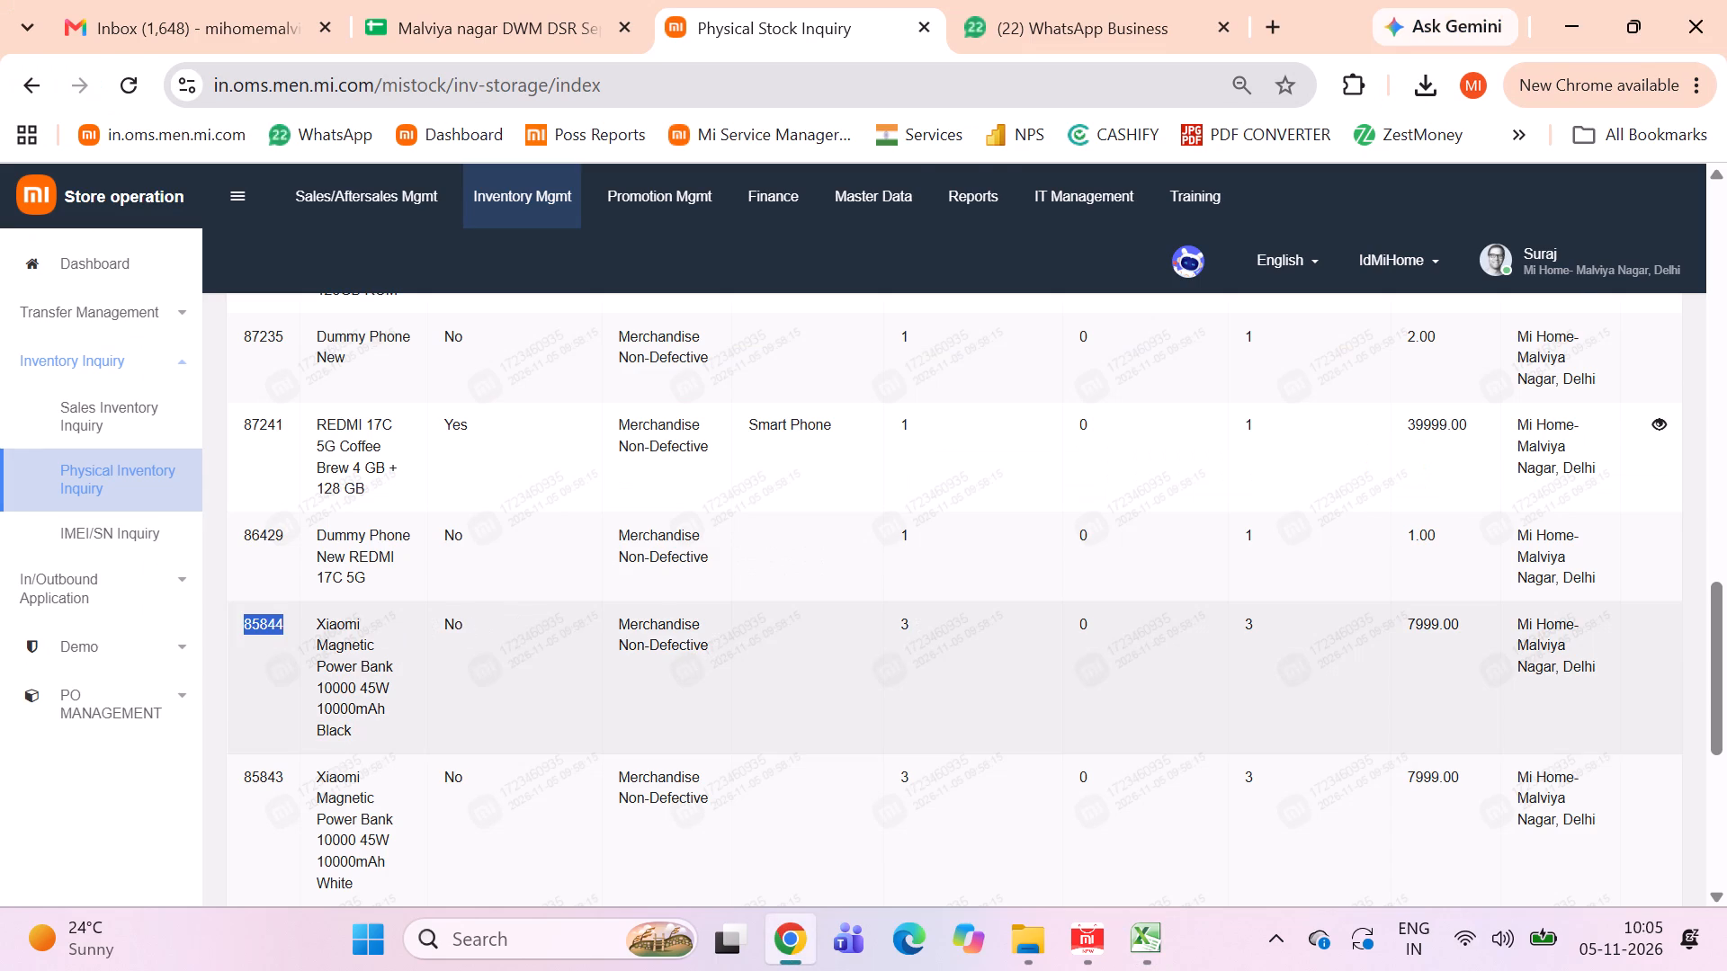
{"action": "key", "text": "alt+Tab"}
{"action": "key", "text": "ctrl+v"}
{"action": "key", "text": "Right"}
{"action": "key", "text": "alt+Tab"}
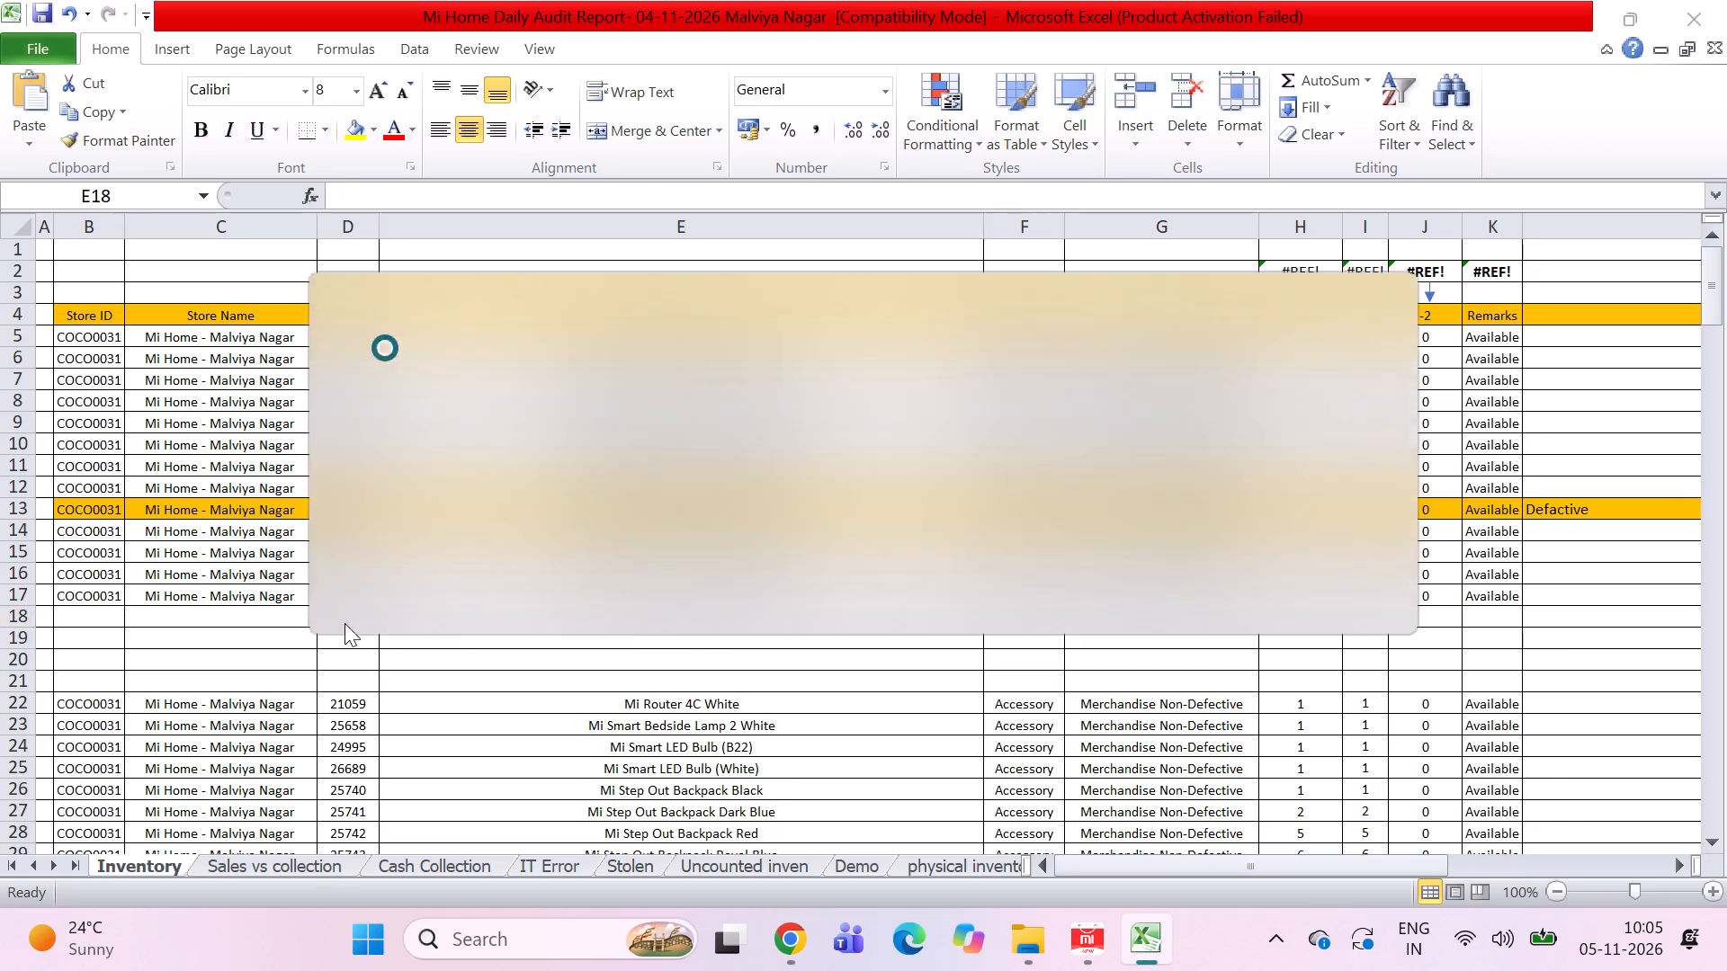
{"action": "triple_click", "coordinate": [372, 636]}
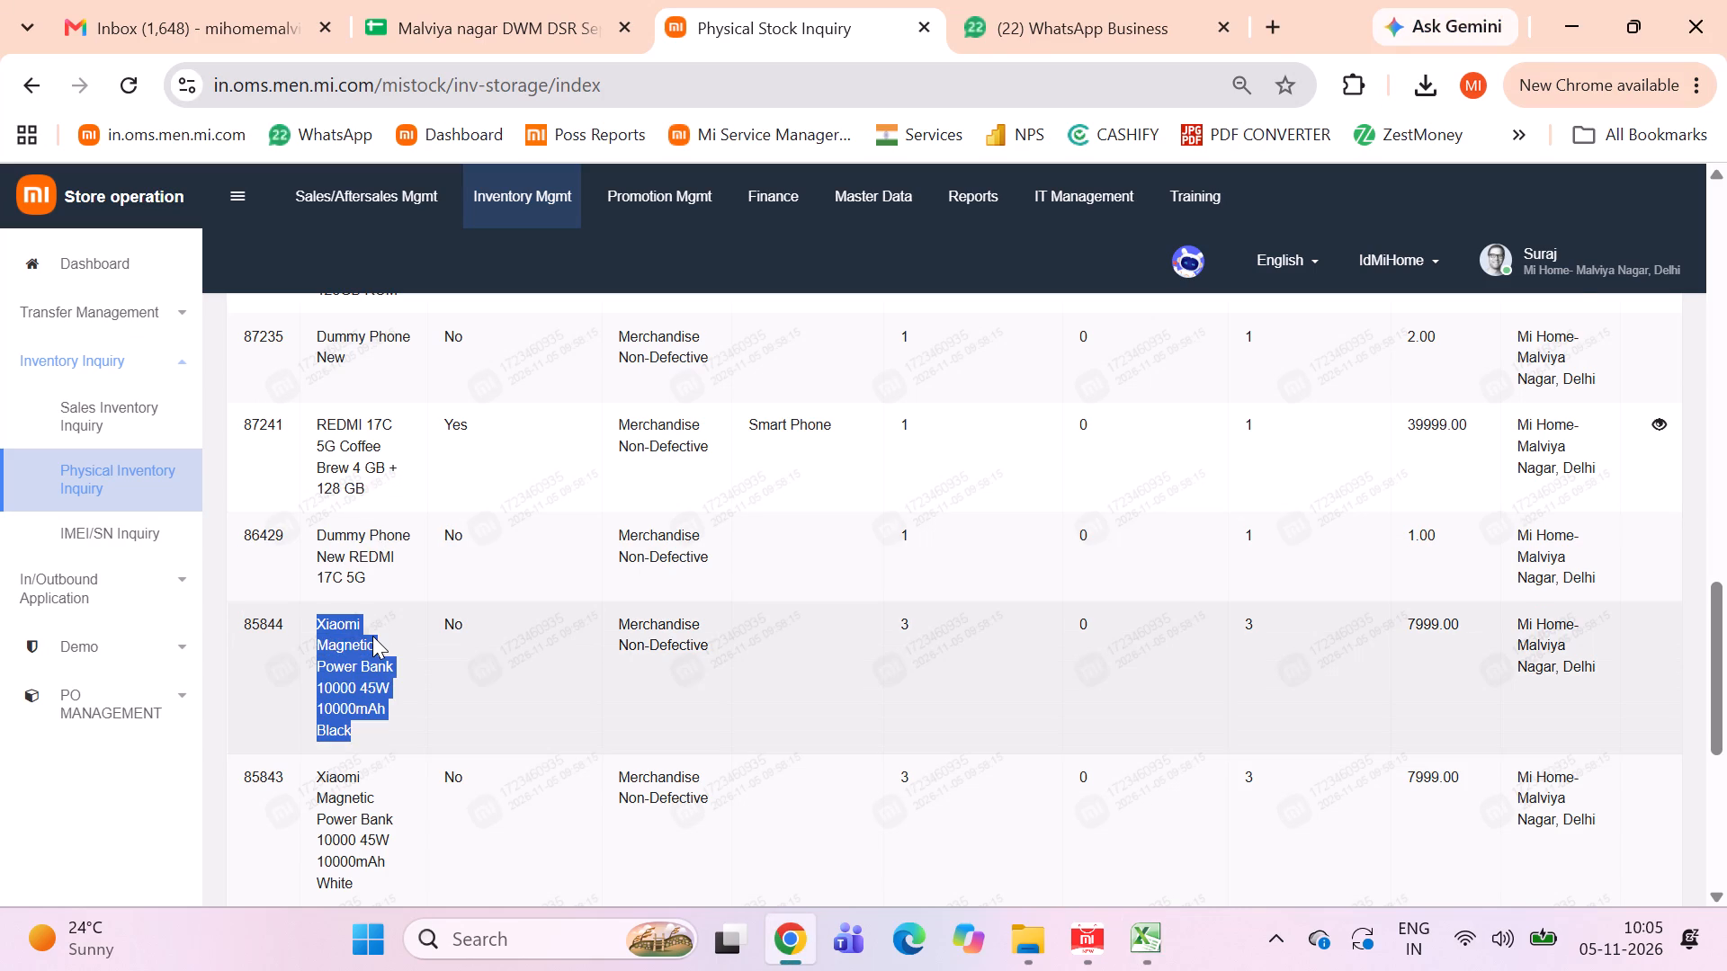
{"action": "key", "text": "ctrl+c"}
{"action": "key", "text": "alt+Tab"}
{"action": "key", "text": "ctrl+v"}
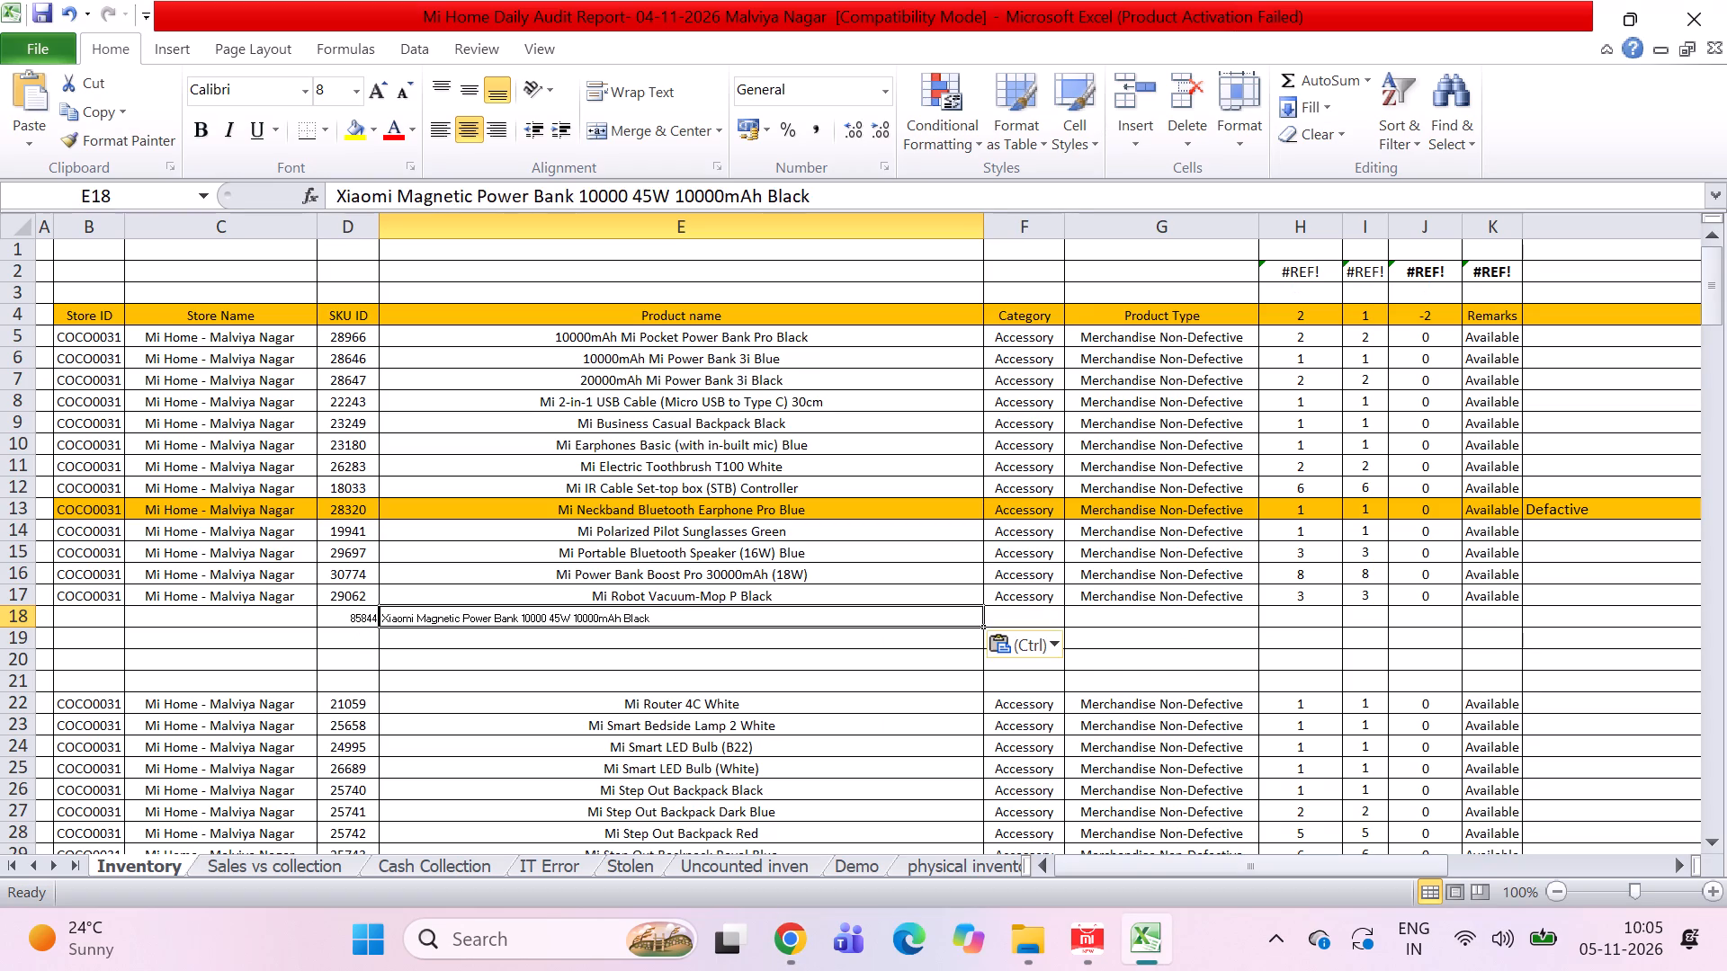
Copy the Xiaomi Magnetic Power Bank 10000 45W White's product ID 85843 from the physical stock page and search the Inventory sheet for it.
{"action": "key", "text": "Right"}
{"action": "key", "text": "Left"}
{"action": "key", "text": "Left"}
{"action": "key", "text": "Down"}
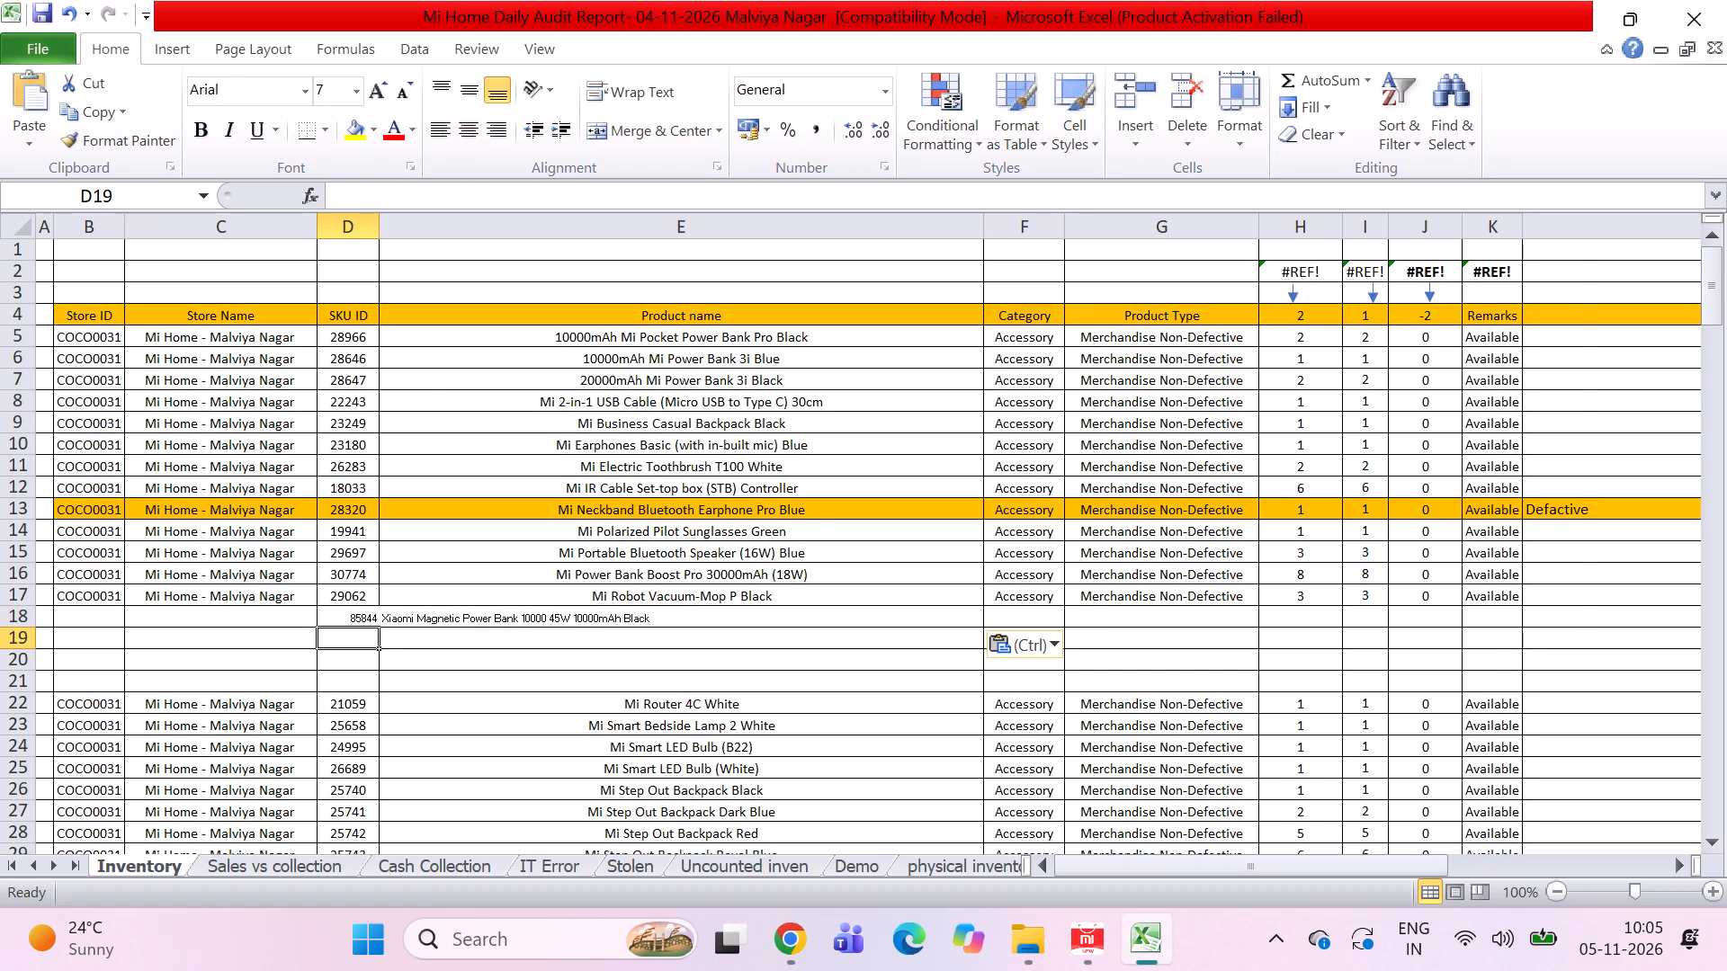
{"action": "key", "text": "alt+Tab"}
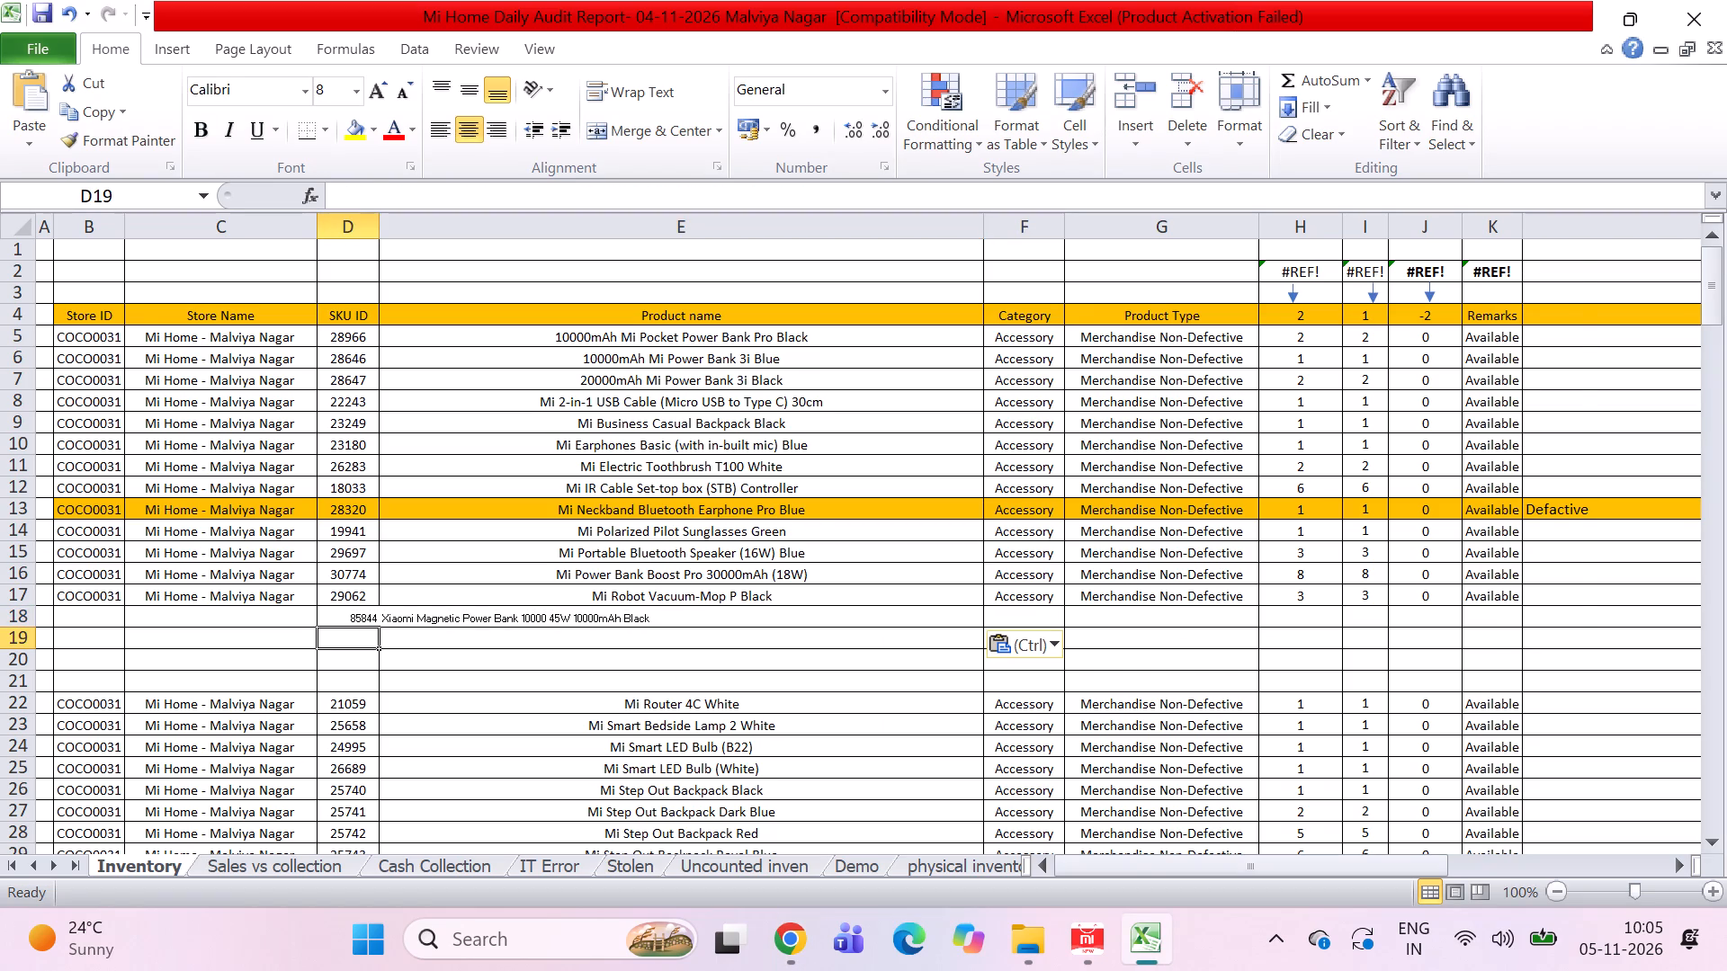
{"action": "key", "text": "alt+Tab"}
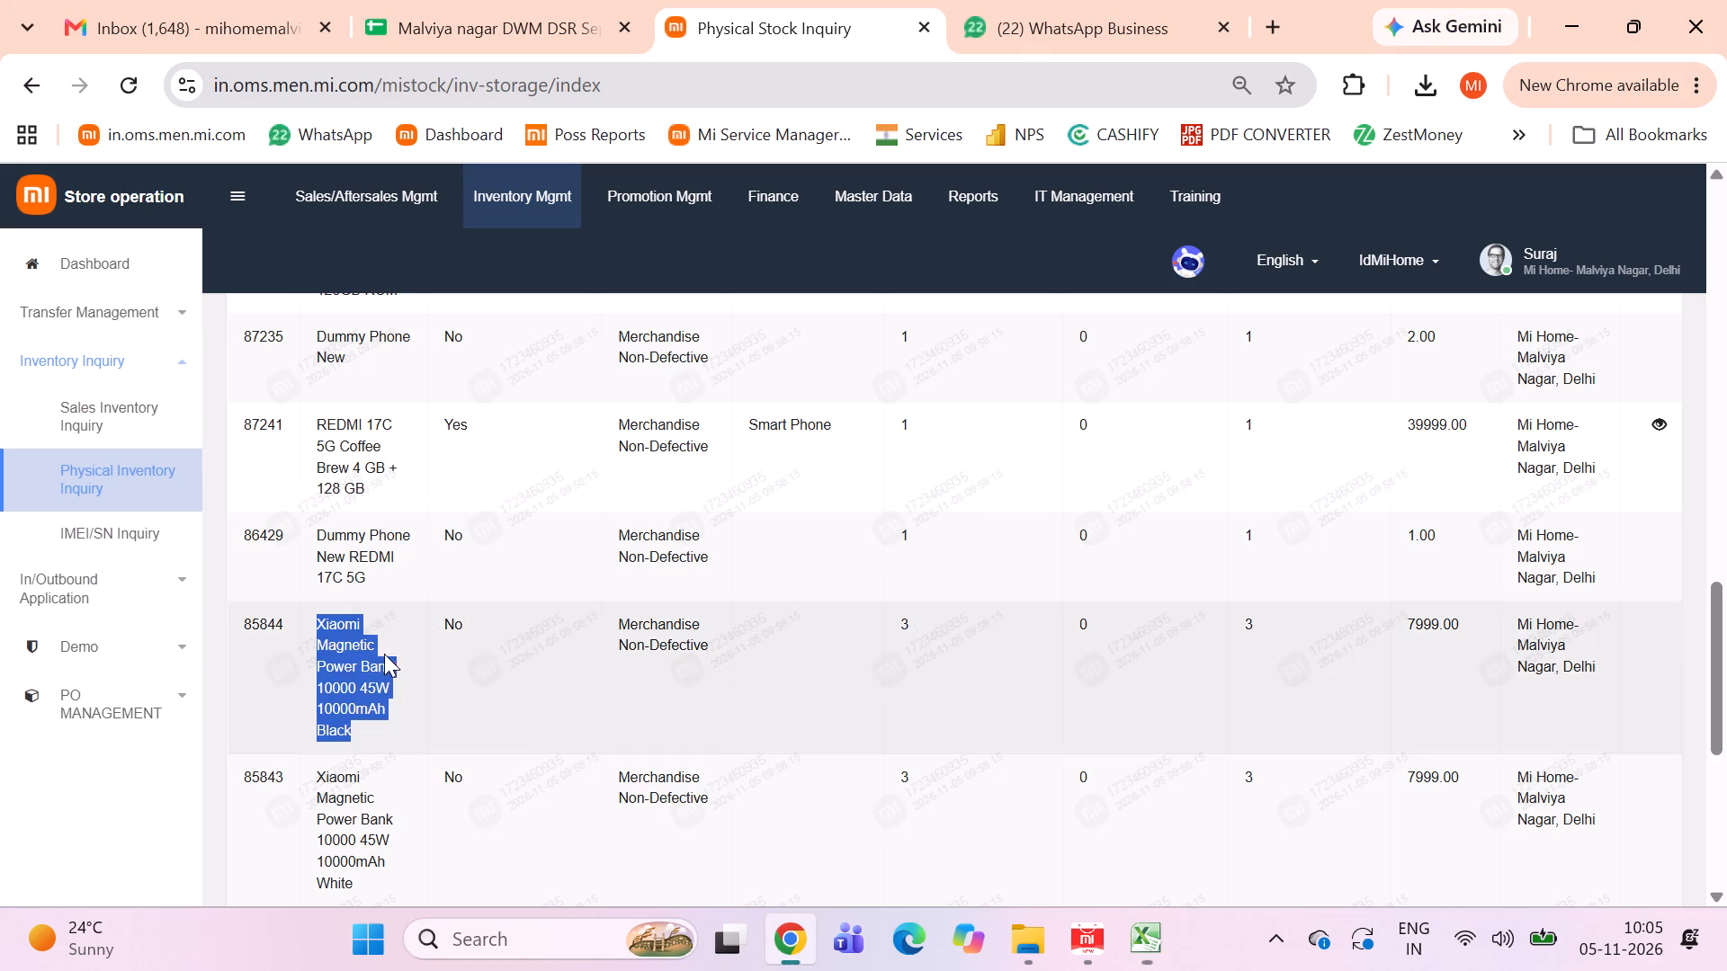
{"action": "double_click", "coordinate": [246, 779]}
{"action": "key", "text": "ctrl+c"}
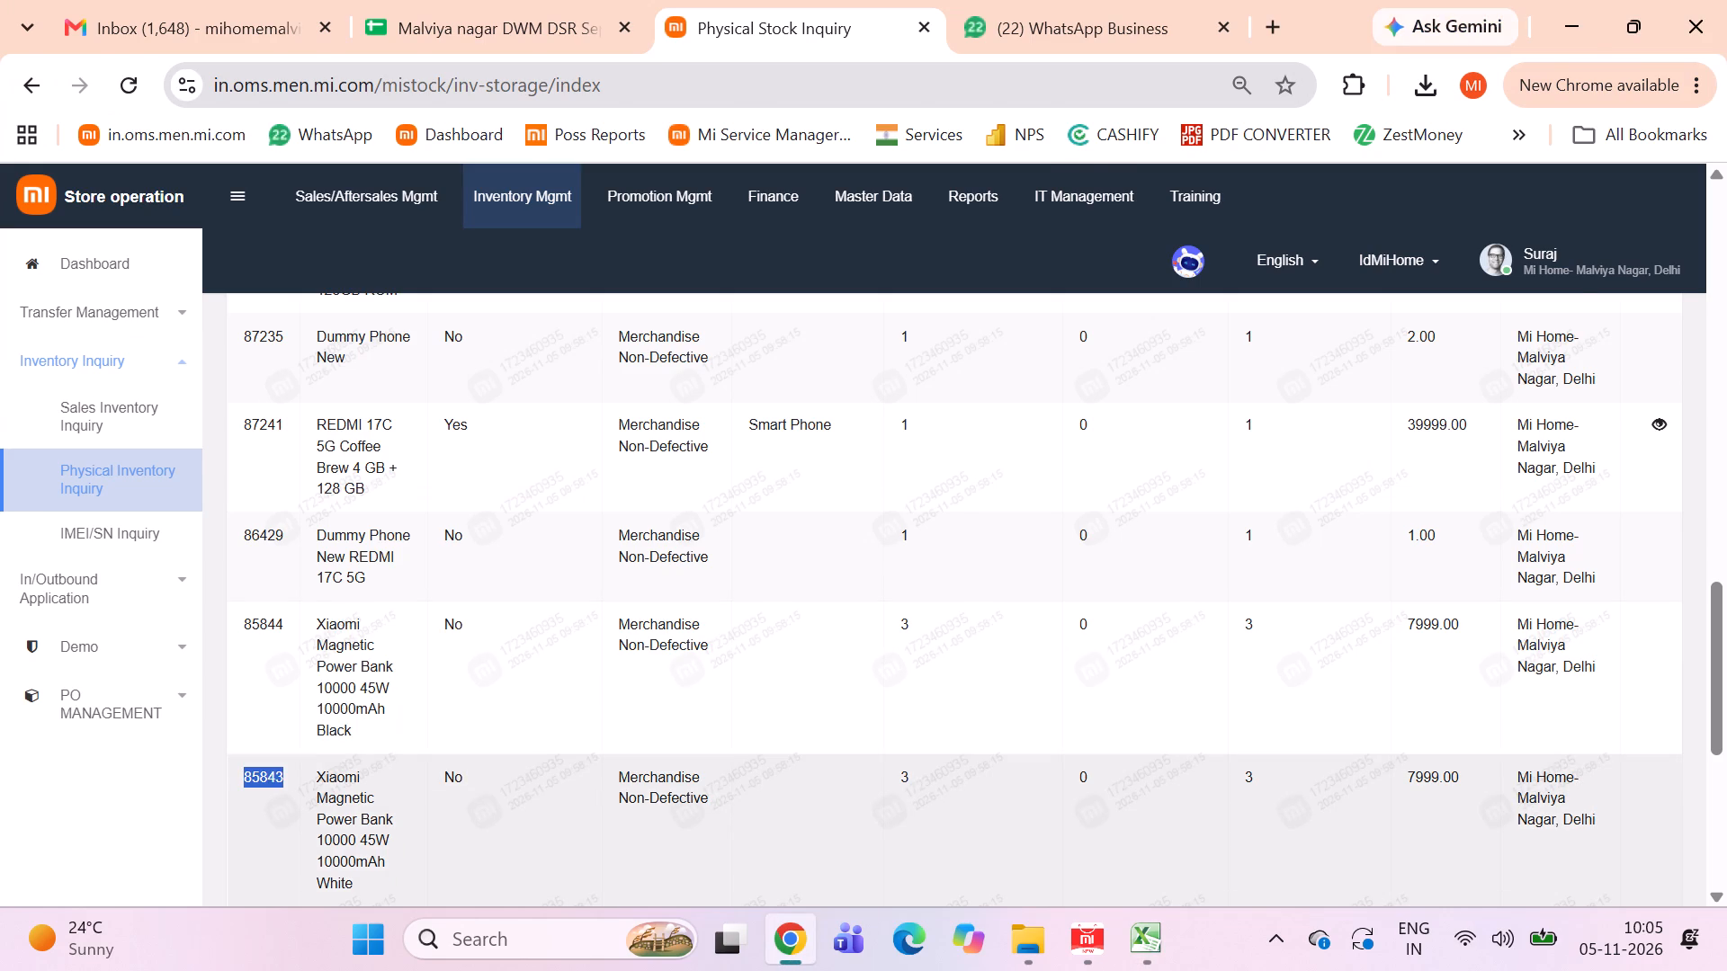
{"action": "key", "text": "alt+Tab"}
{"action": "key", "text": "ctrl+f"}
{"action": "key", "text": "ctrl+v"}
{"action": "key", "text": "Return"}
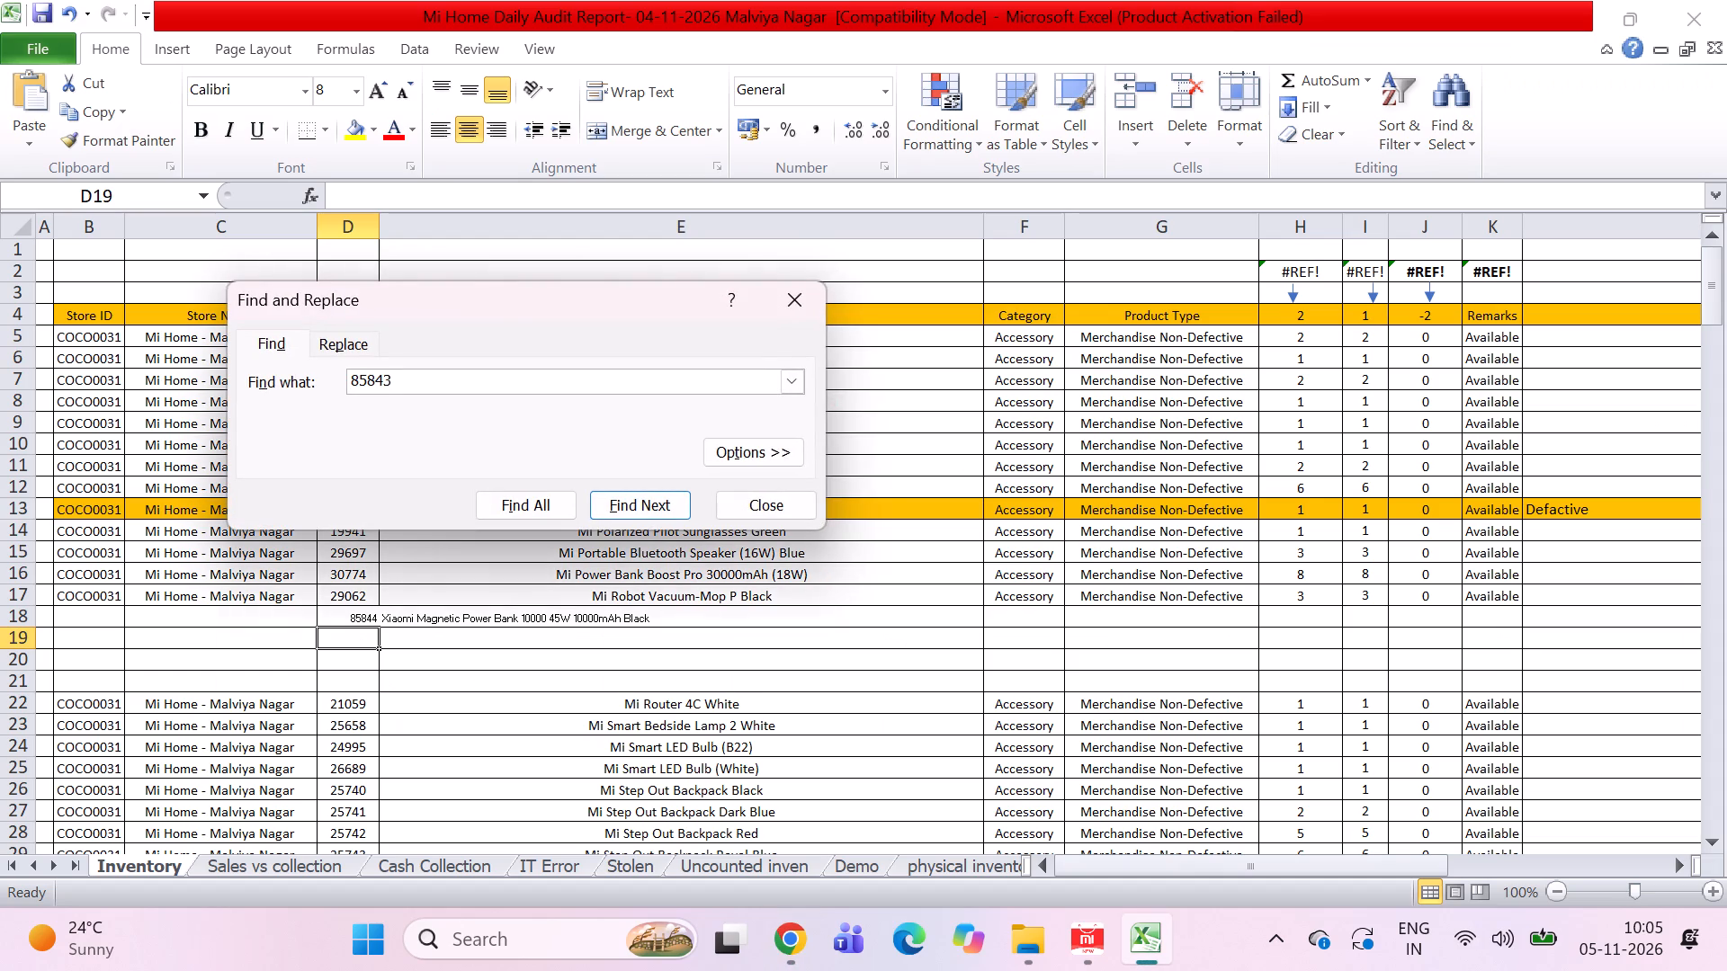
{"action": "key", "text": "Return"}
{"action": "left_click", "coordinate": [768, 505]}
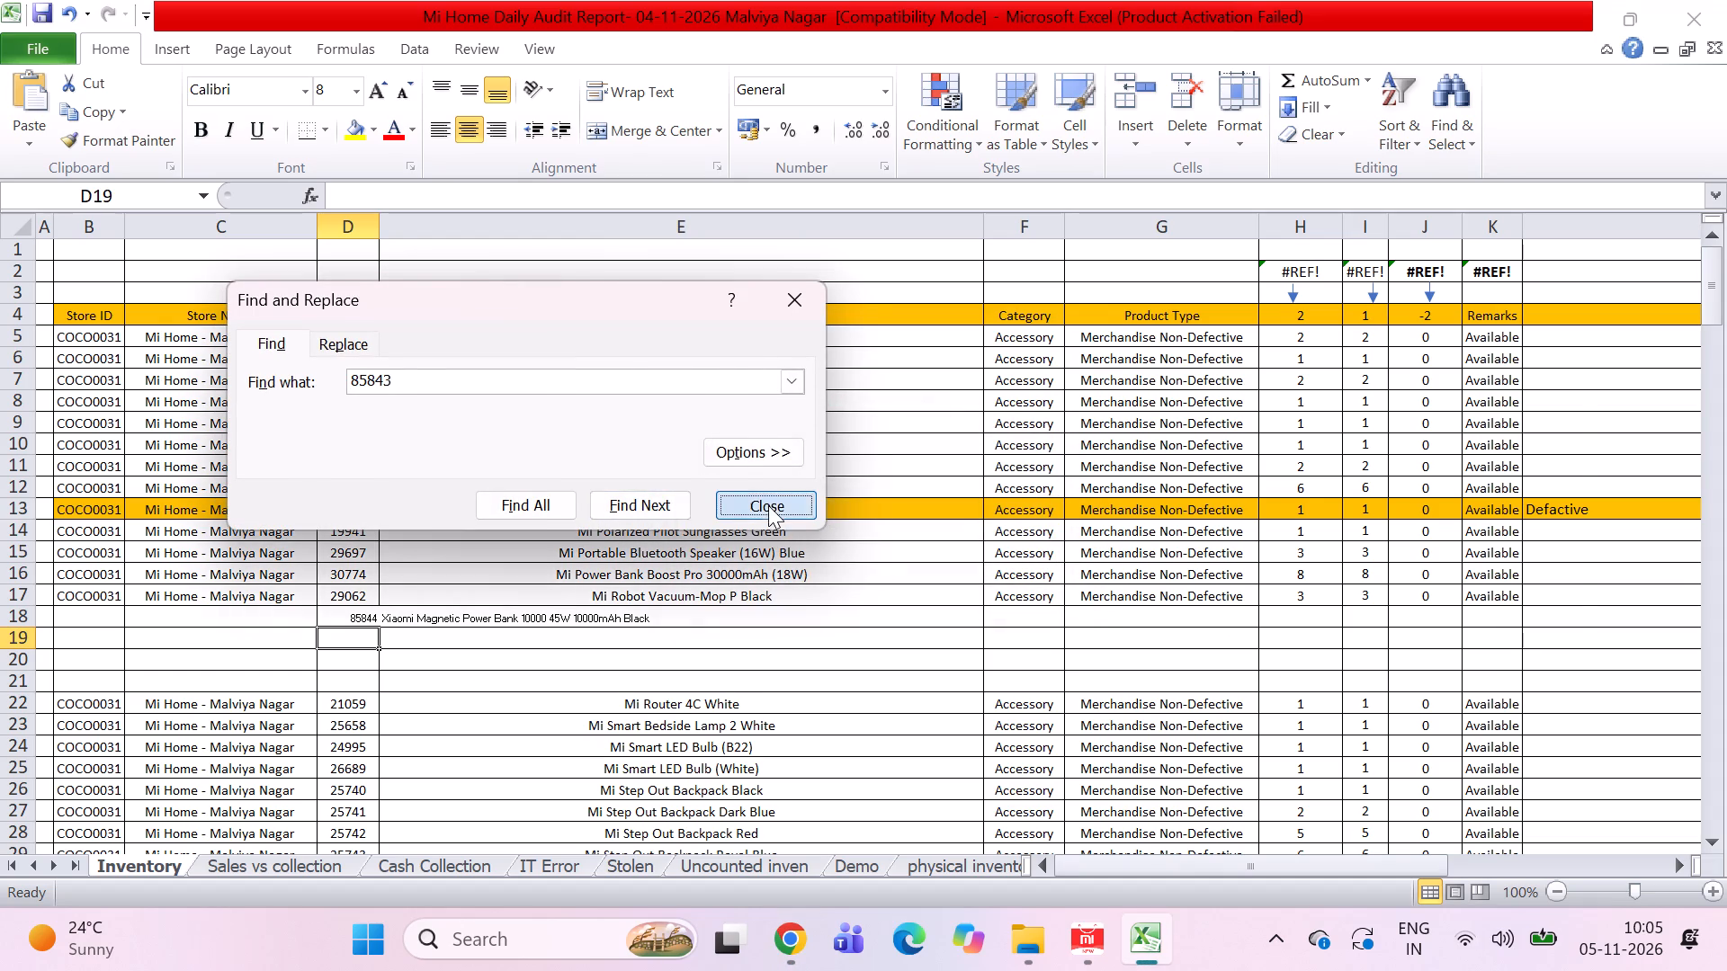
Copy SKU 85843 and the name Xiaomi Magnetic Power Bank 10000 45W 10000mAh White from the physical stock page into Inventory row 19.
{"action": "key", "text": "alt+Tab"}
{"action": "key", "text": "ctrl+c"}
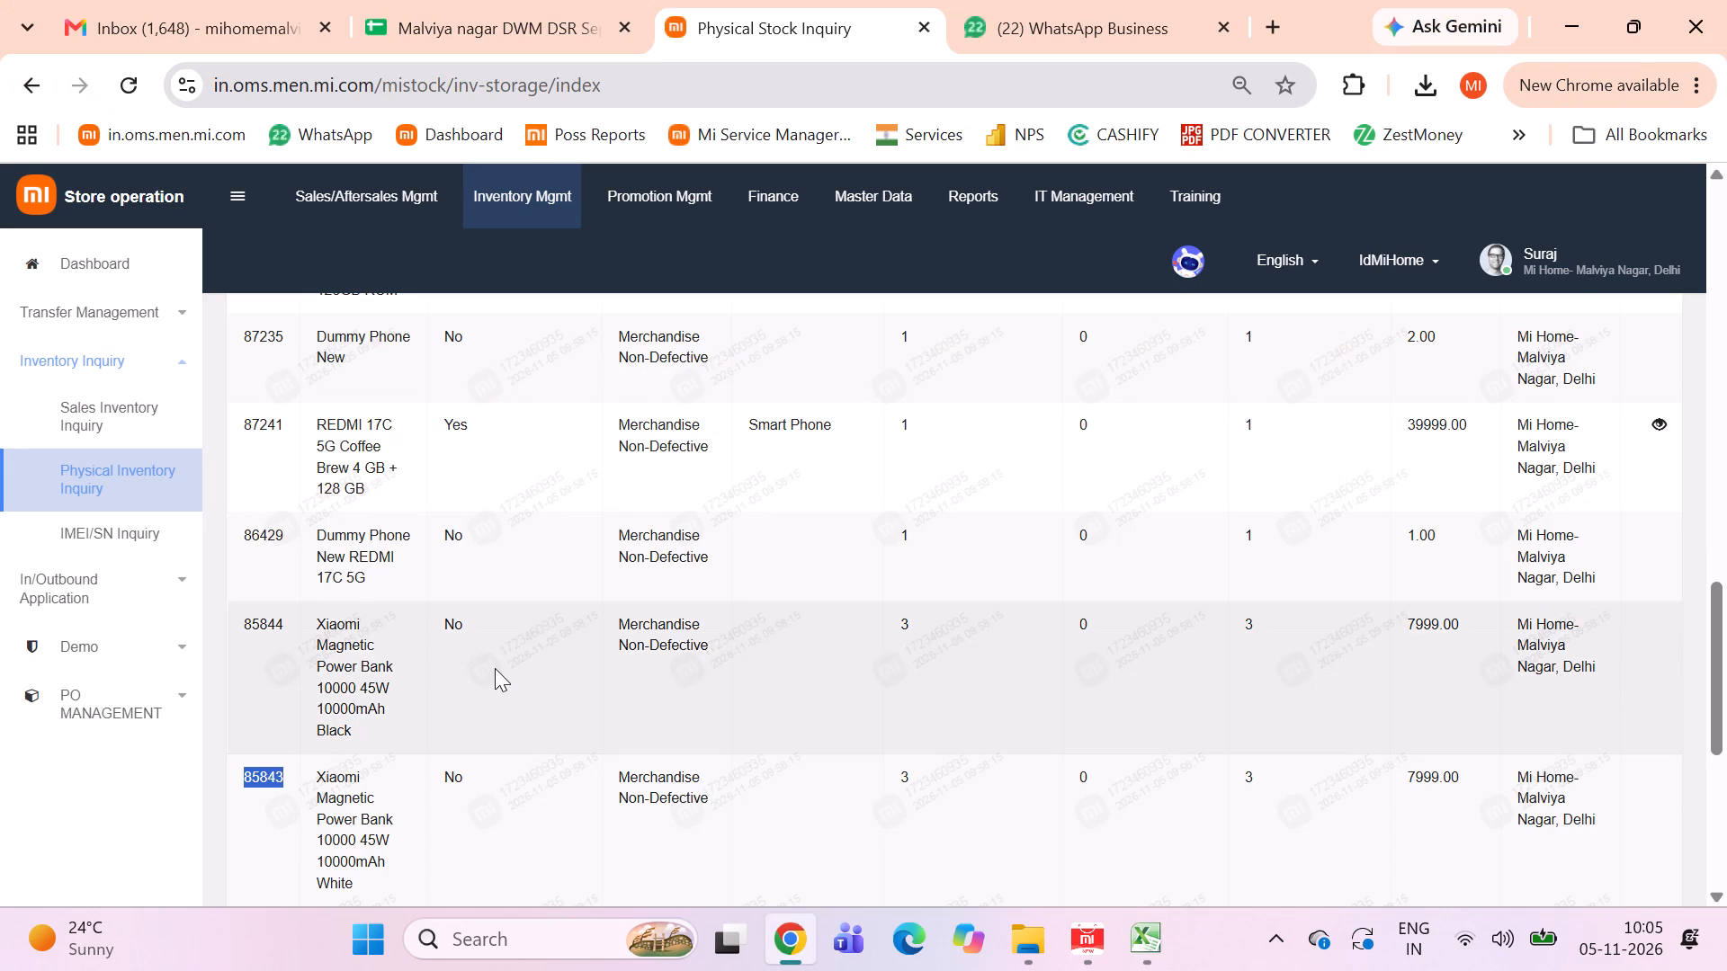
{"action": "key", "text": "alt+Tab"}
{"action": "key", "text": "ctrl+v"}
{"action": "key", "text": "Right"}
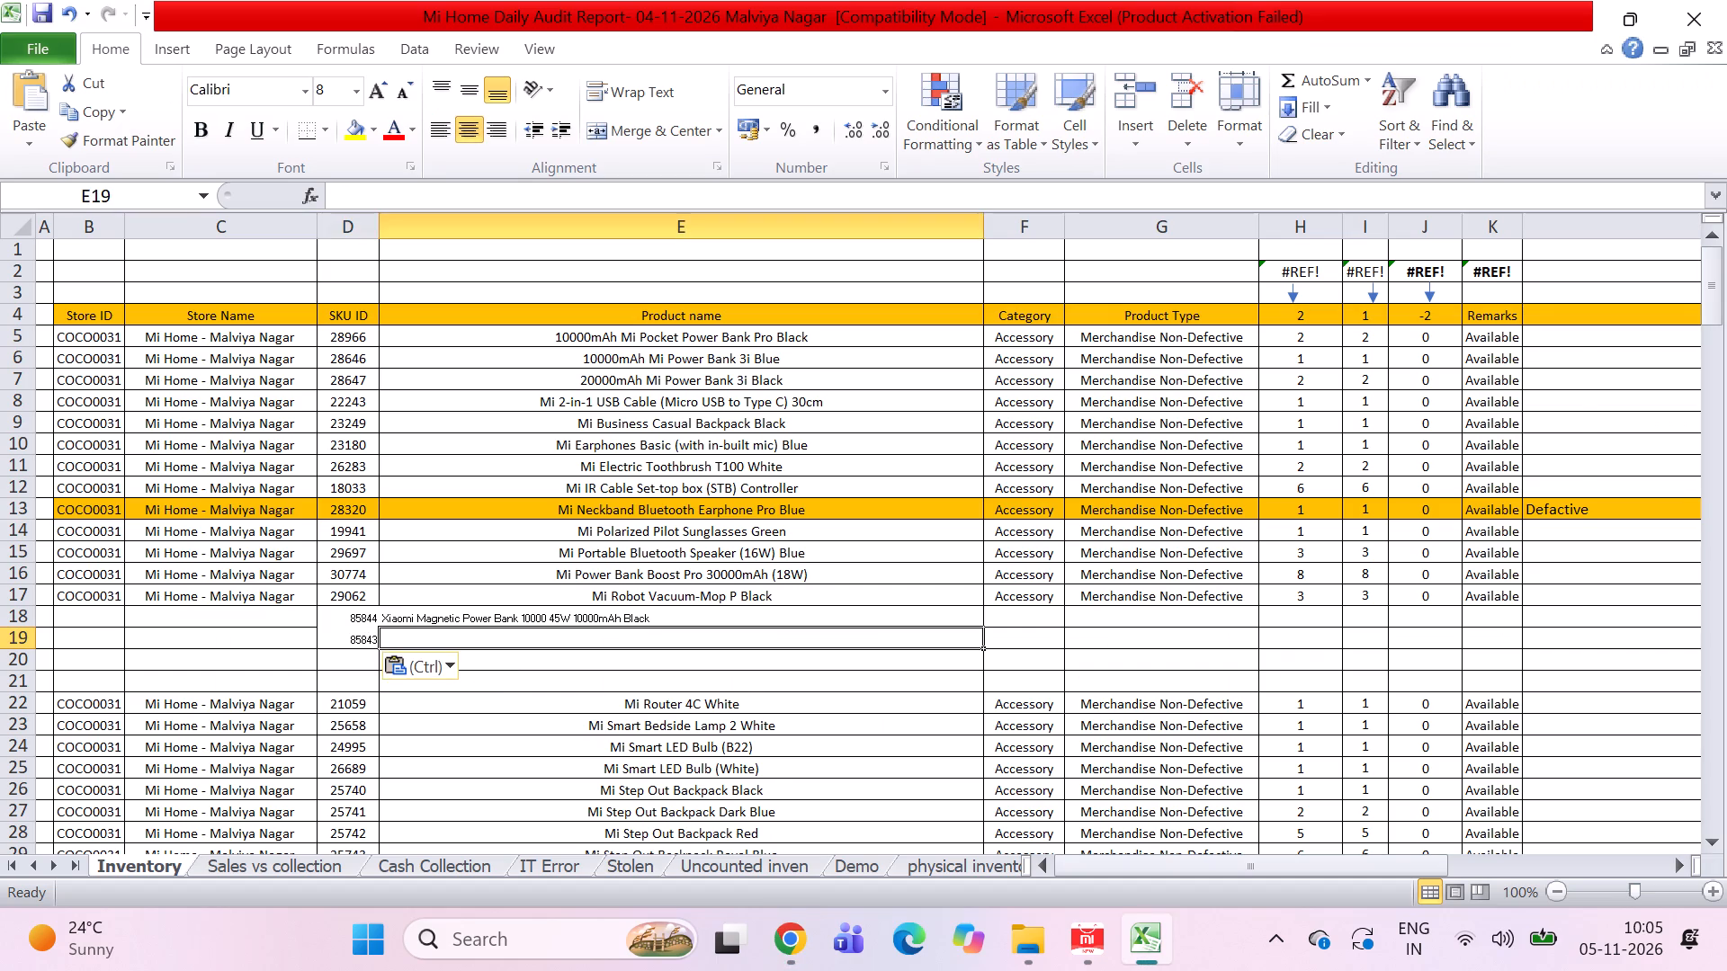
{"action": "key", "text": "alt+Tab"}
{"action": "key", "text": "alt+Tab"}
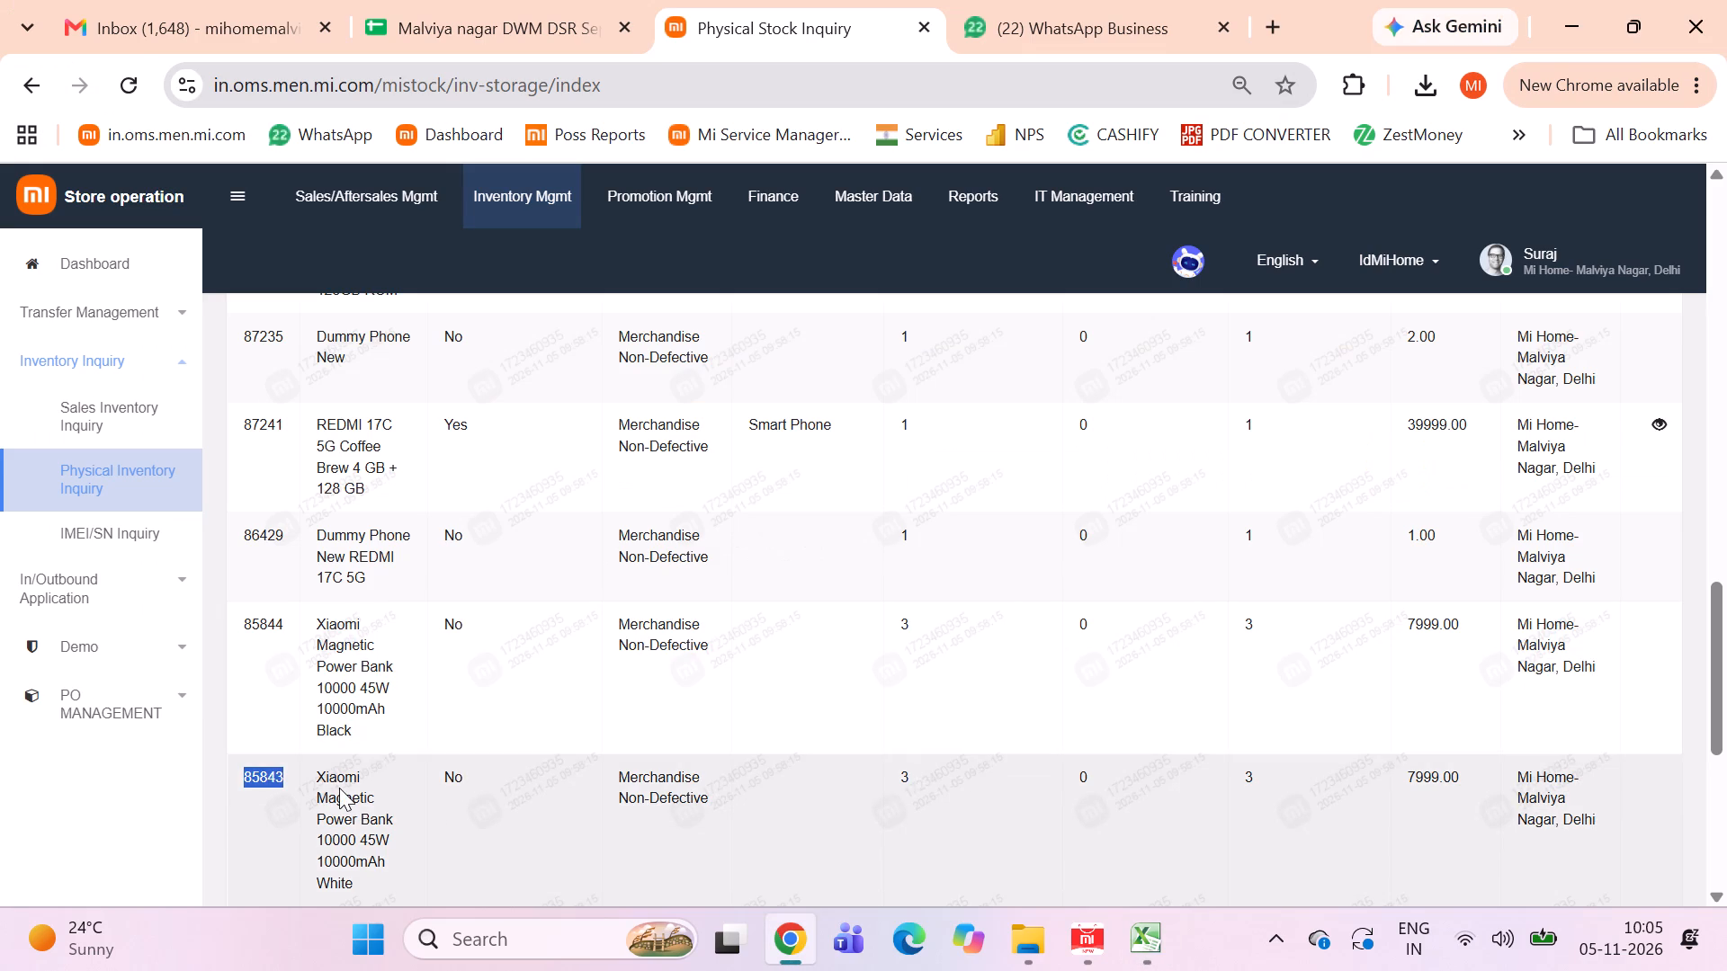
{"action": "triple_click", "coordinate": [339, 788]}
{"action": "key", "text": "ctrl+c"}
{"action": "key", "text": "alt+Tab"}
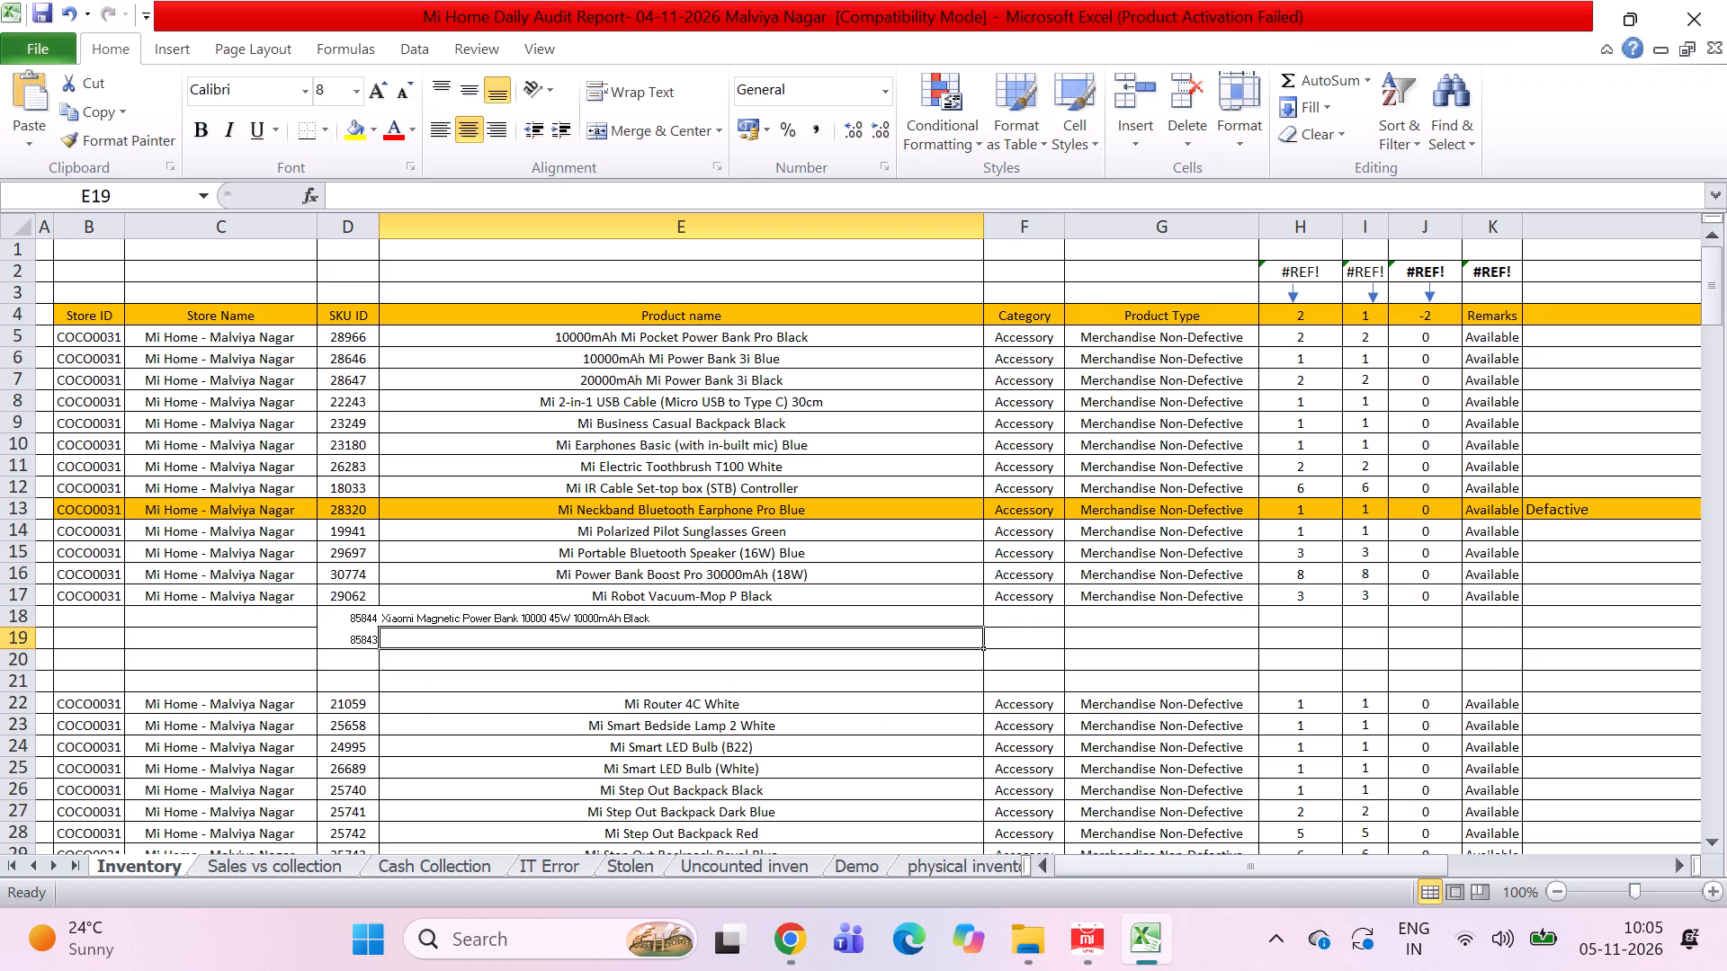
{"action": "key", "text": "ctrl+v"}
Copy the Xiaomi TV FX Mini LED 75's product ID 77714 from the physical stock page and search the Inventory sheet for it.
{"action": "key", "text": "Left"}
{"action": "key", "text": "Down"}
{"action": "key", "text": "Down"}
{"action": "key", "text": "Up"}
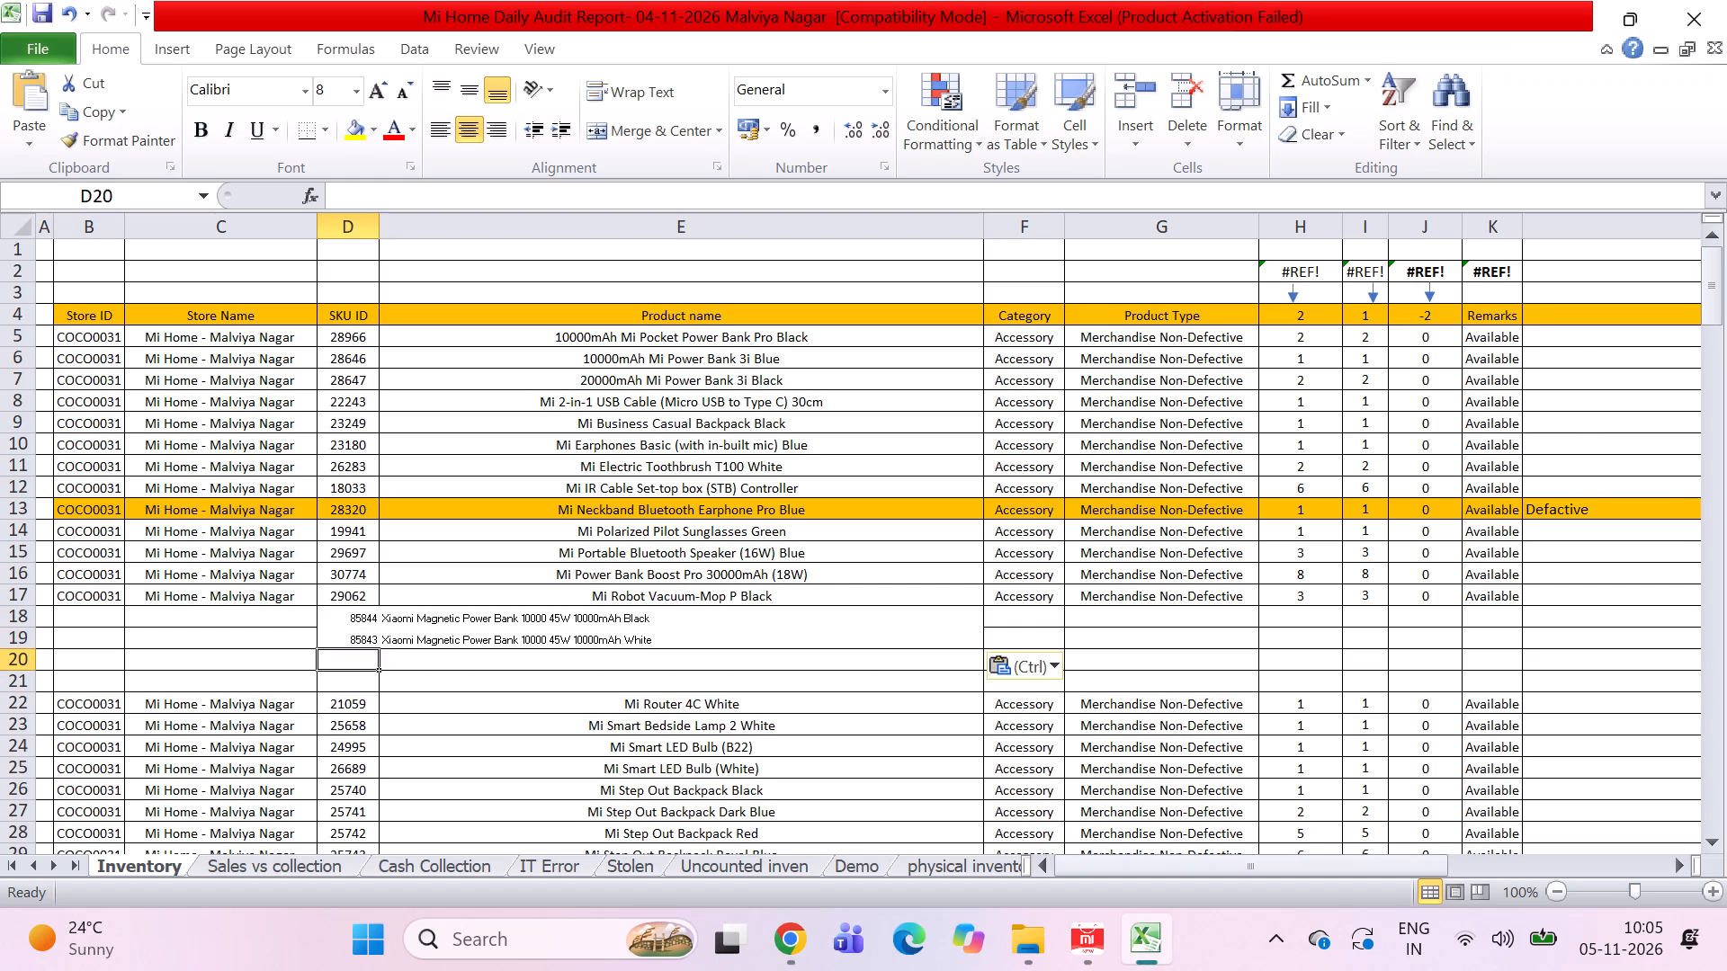
{"action": "key", "text": "alt+Tab"}
{"action": "scroll", "coordinate": [428, 727], "scroll_direction": "down", "scroll_amount": 2}
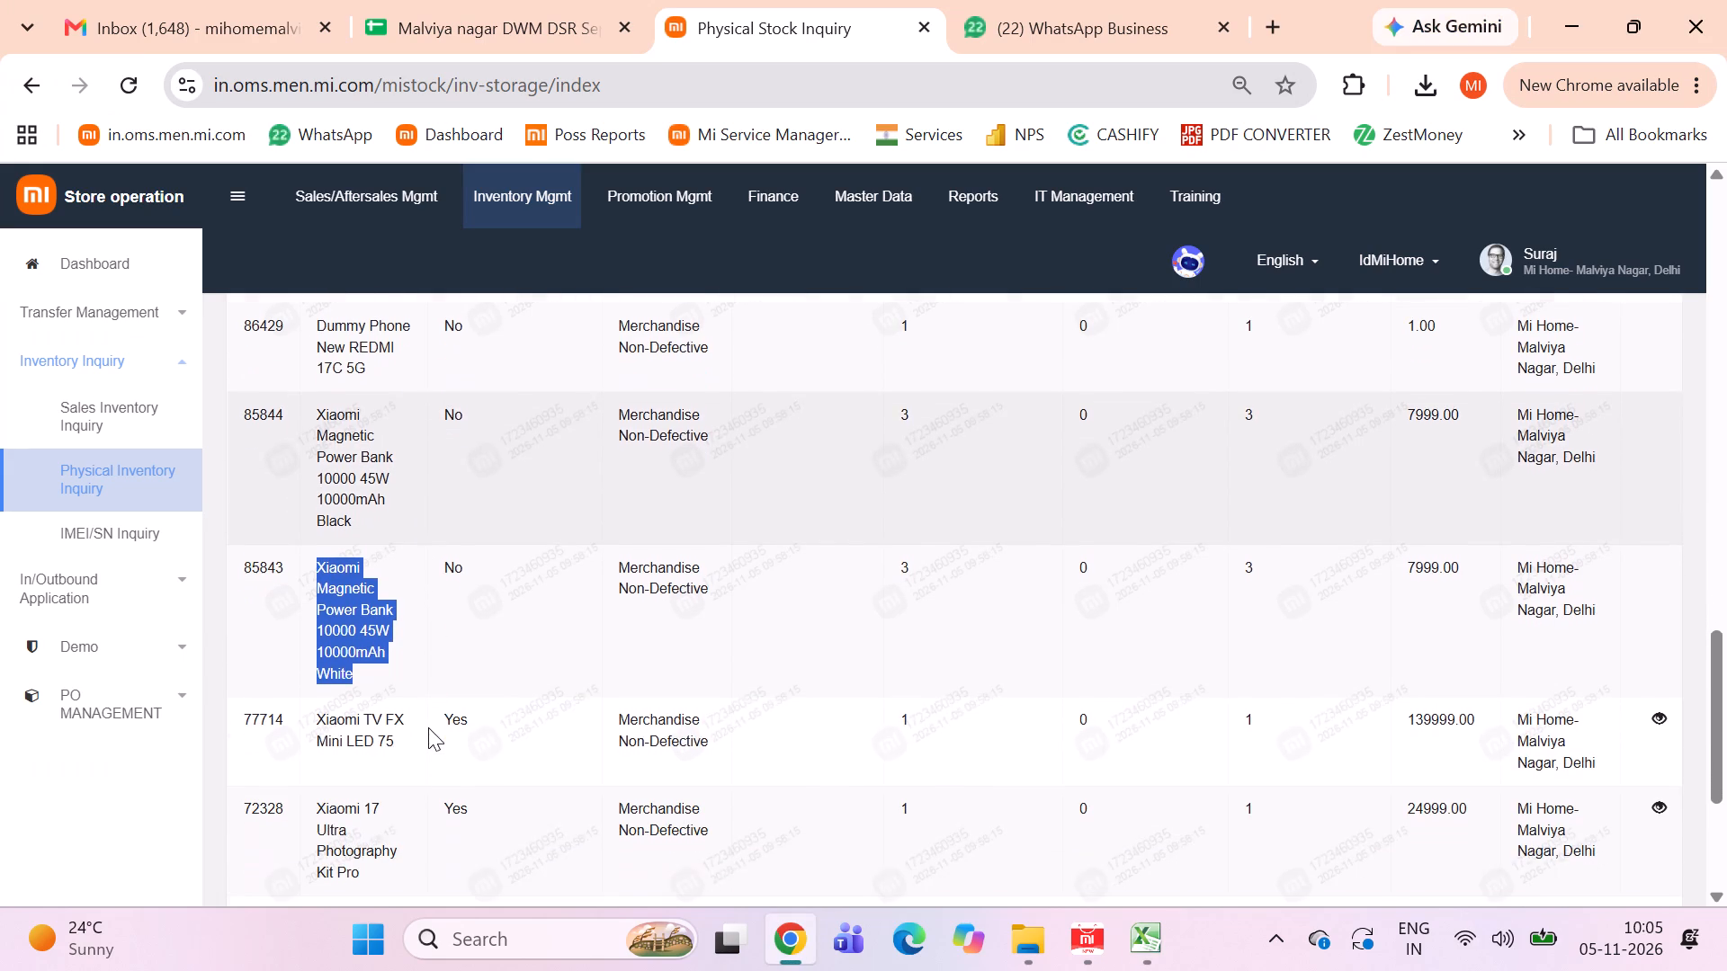
{"action": "scroll", "coordinate": [428, 727], "scroll_direction": "down", "scroll_amount": 1}
{"action": "double_click", "coordinate": [260, 709]}
{"action": "key", "text": "ctrl+c"}
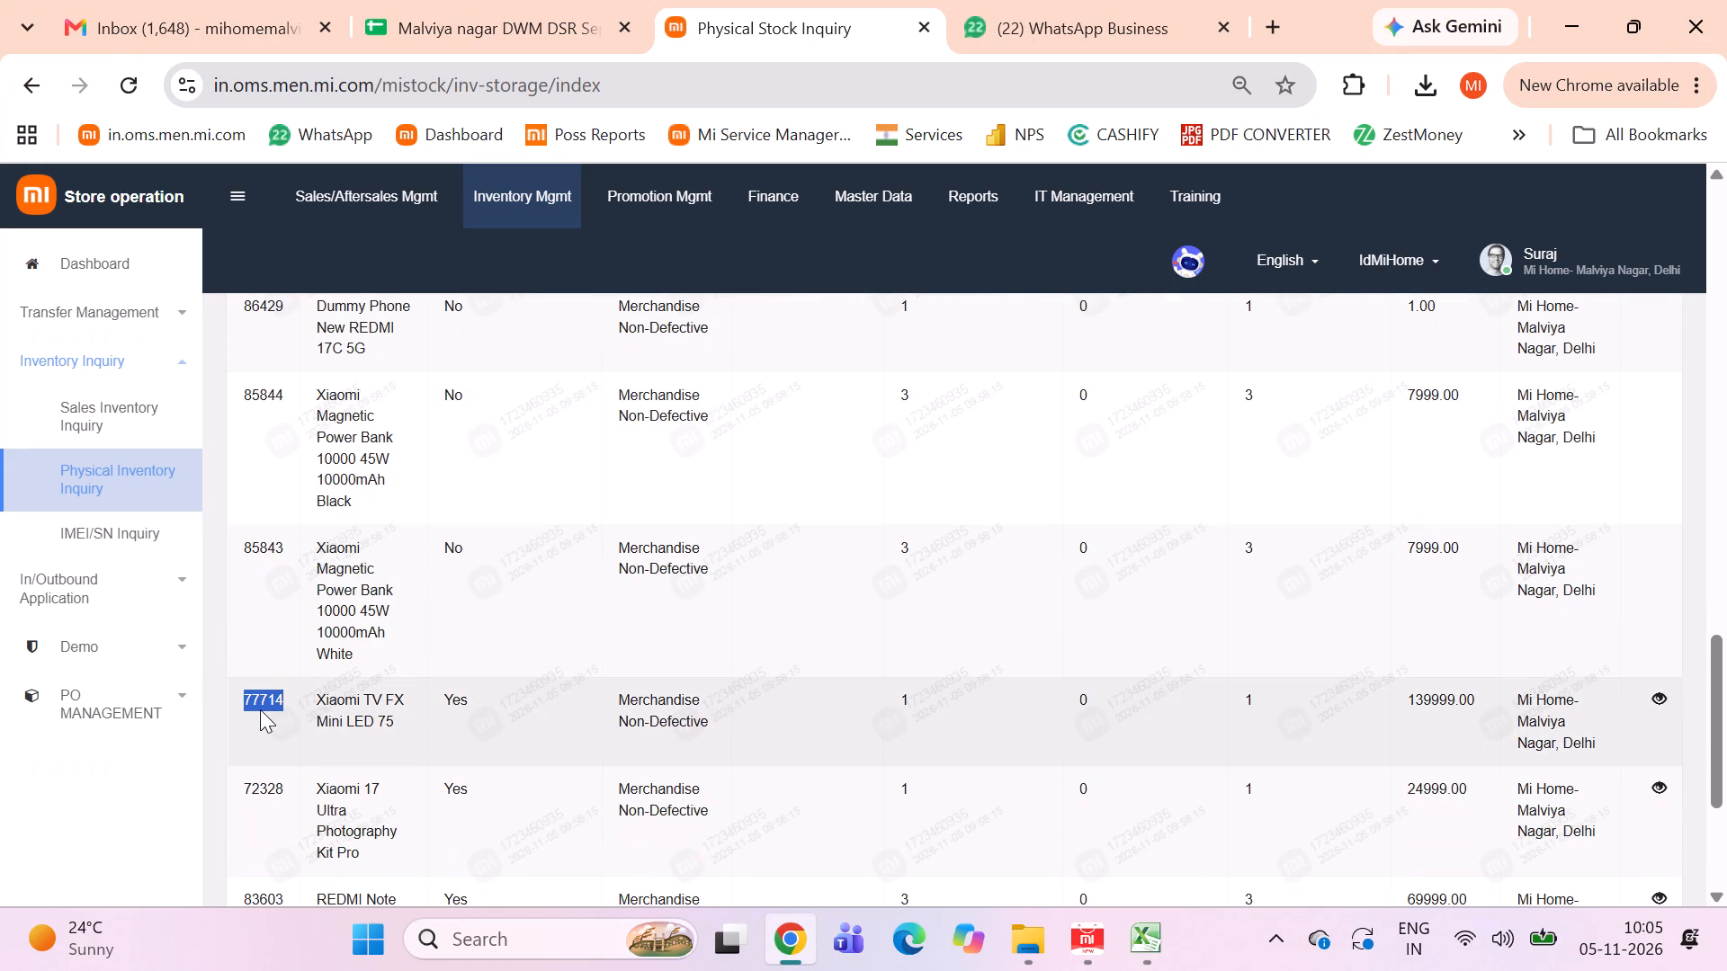
{"action": "key", "text": "alt+Tab"}
{"action": "key", "text": "ctrl+f"}
{"action": "key", "text": "ctrl+v"}
{"action": "key", "text": "Return"}
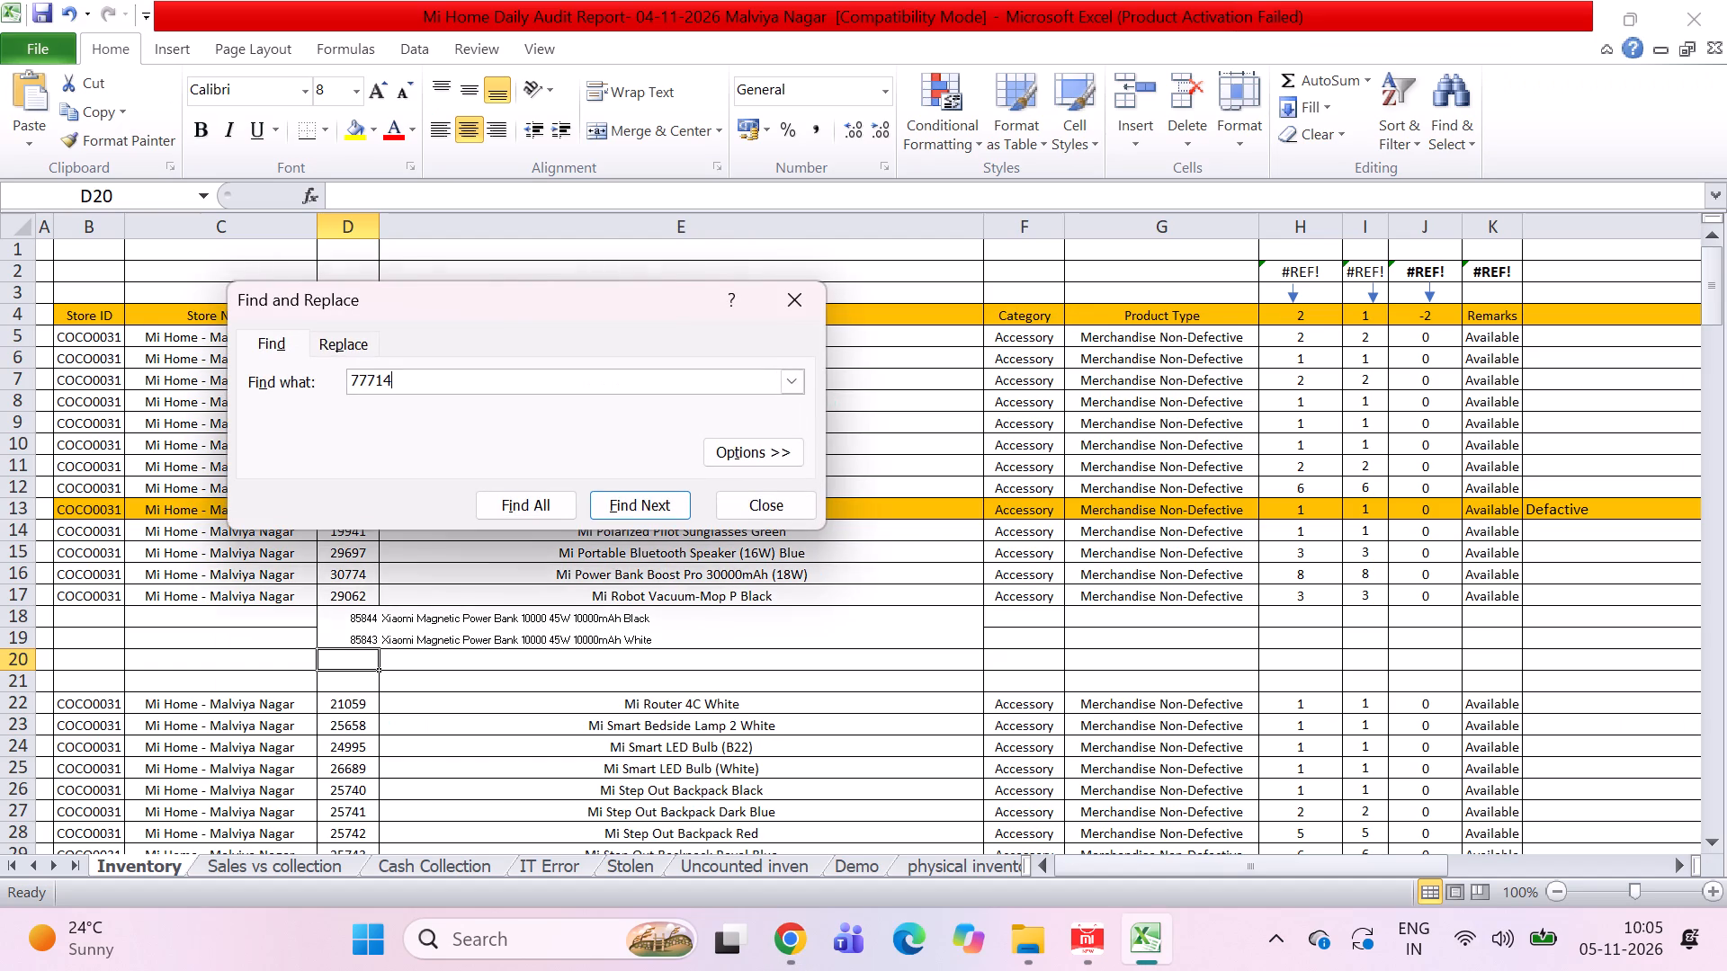
{"action": "left_click", "coordinate": [747, 511]}
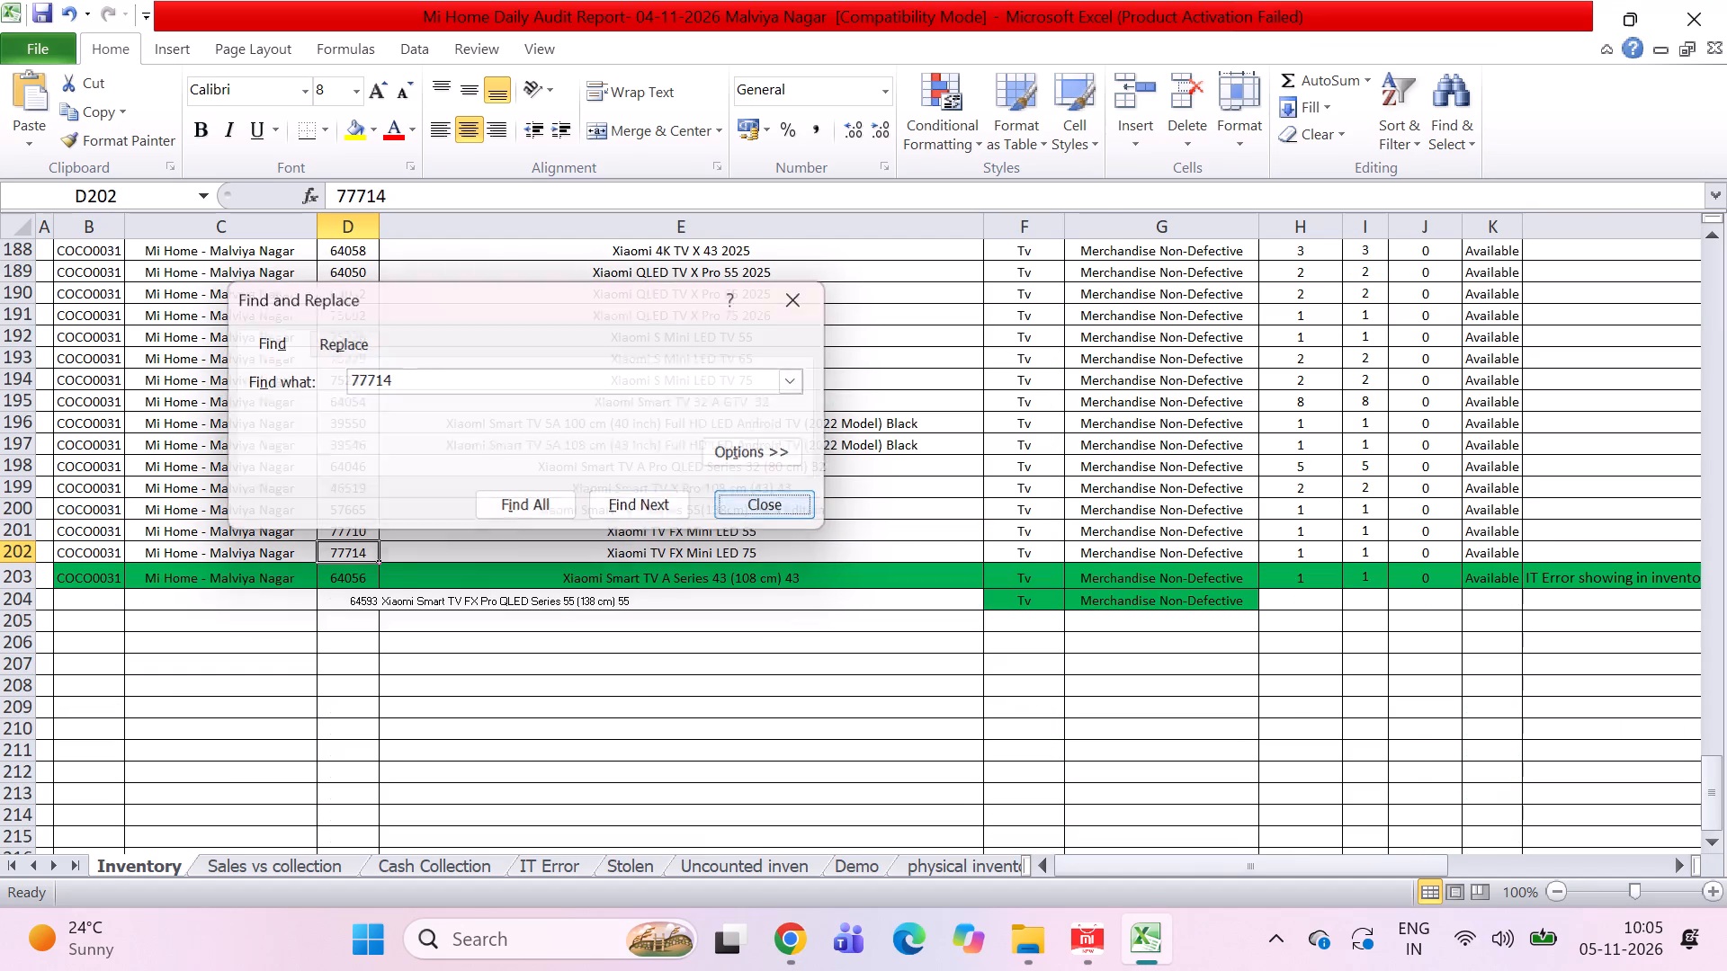
Return to the blank SKU ID cell in row 20, below the white magnetic power bank entry.
{"action": "left_click", "coordinate": [419, 537]}
{"action": "key", "text": "ctrl+Up"}
{"action": "key", "text": "ctrl+Up"}
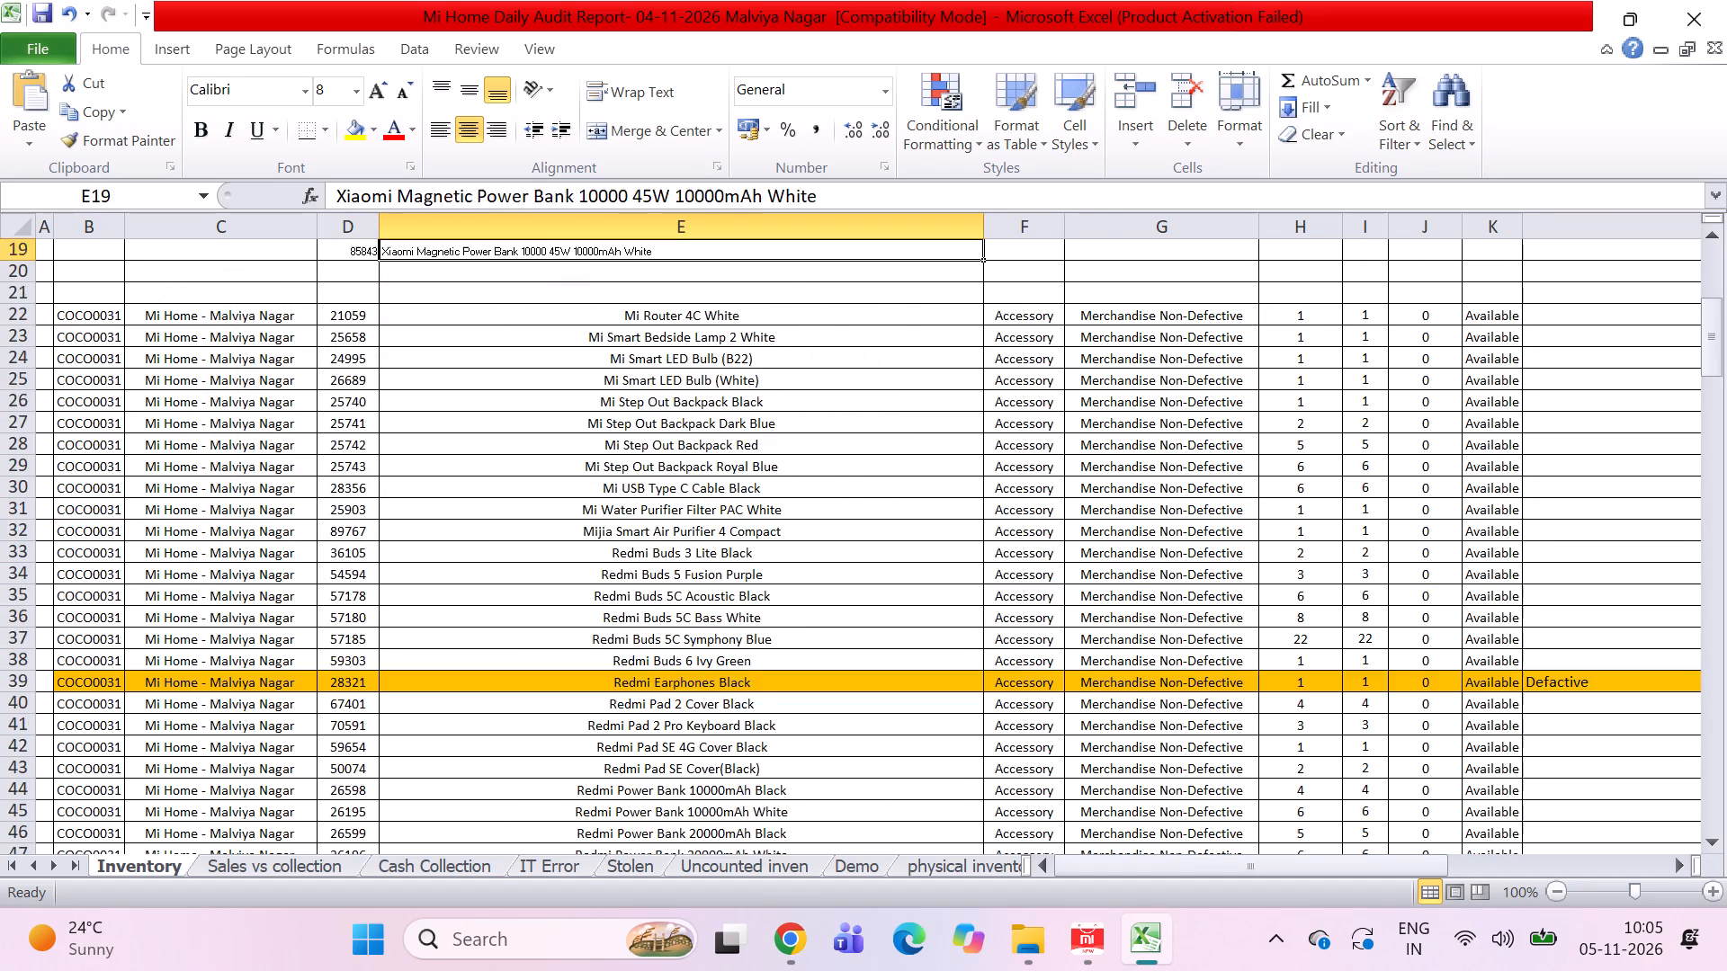
{"action": "key", "text": "ctrl+Up"}
{"action": "key", "text": "Down"}
{"action": "key", "text": "Down"}
{"action": "key", "text": "Down"}
{"action": "key", "text": "Down"}
{"action": "key", "text": "Down"}
{"action": "key", "text": "Down"}
{"action": "key", "text": "Down"}
{"action": "key", "text": "Down"}
{"action": "key", "text": "Down"}
{"action": "key", "text": "Down"}
{"action": "key", "text": "Down"}
{"action": "key", "text": "Down"}
{"action": "key", "text": "Down"}
{"action": "key", "text": "Down"}
{"action": "key", "text": "Down"}
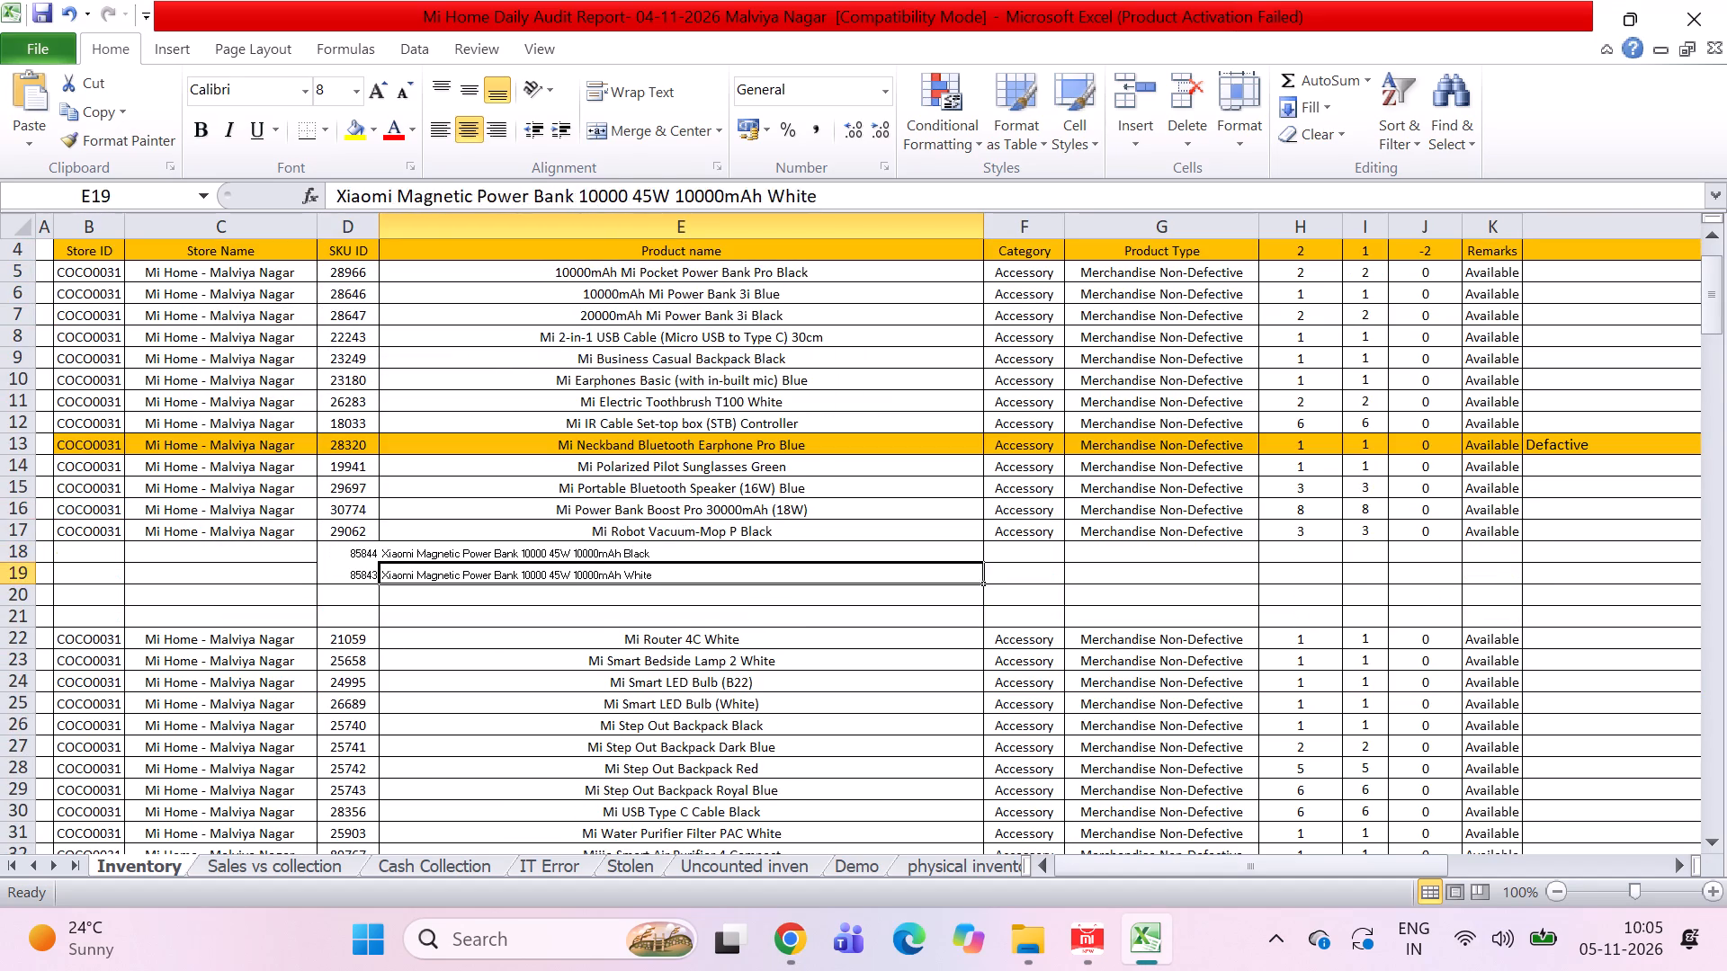
{"action": "key", "text": "Down"}
{"action": "key", "text": "Left"}
Search the Inventory sheet for the Xiaomi 17 Ultra Photography Kit Pro's ID 72328 from the stock page, and return to blank row 20.
{"action": "key", "text": "alt+Tab"}
{"action": "scroll", "coordinate": [439, 691], "scroll_direction": "down", "scroll_amount": 1}
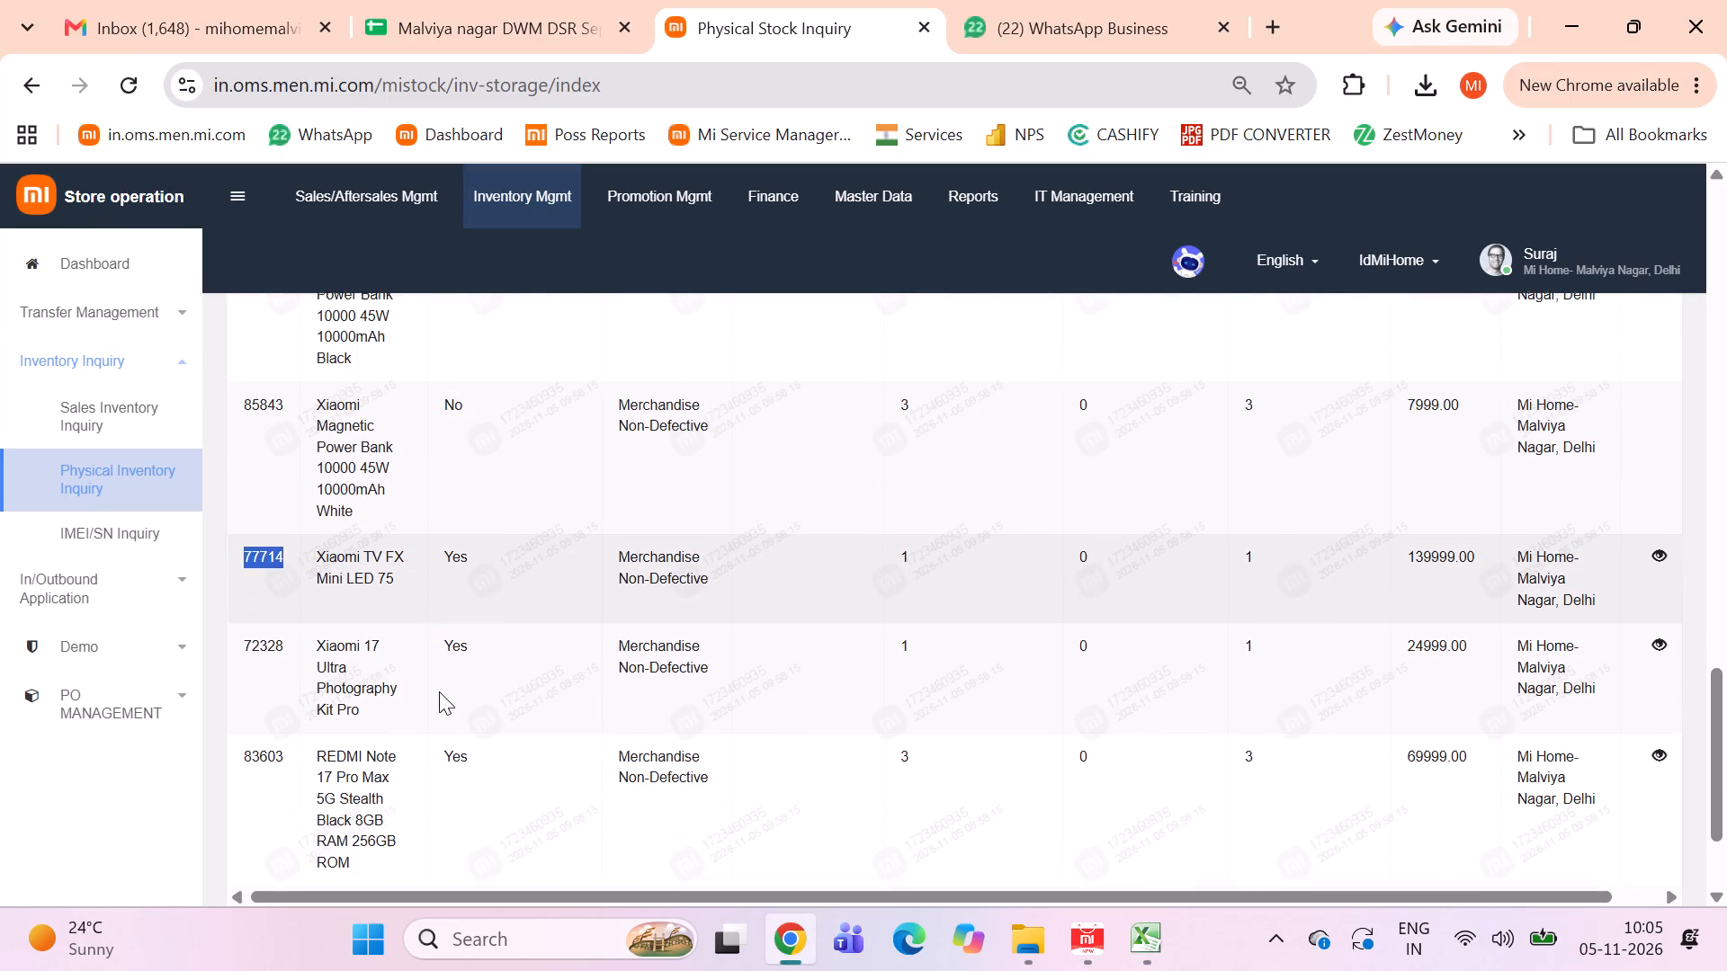
{"action": "scroll", "coordinate": [439, 691], "scroll_direction": "down", "scroll_amount": 1}
{"action": "double_click", "coordinate": [270, 646]}
{"action": "key", "text": "ctrl+c"}
{"action": "key", "text": "alt+Tab"}
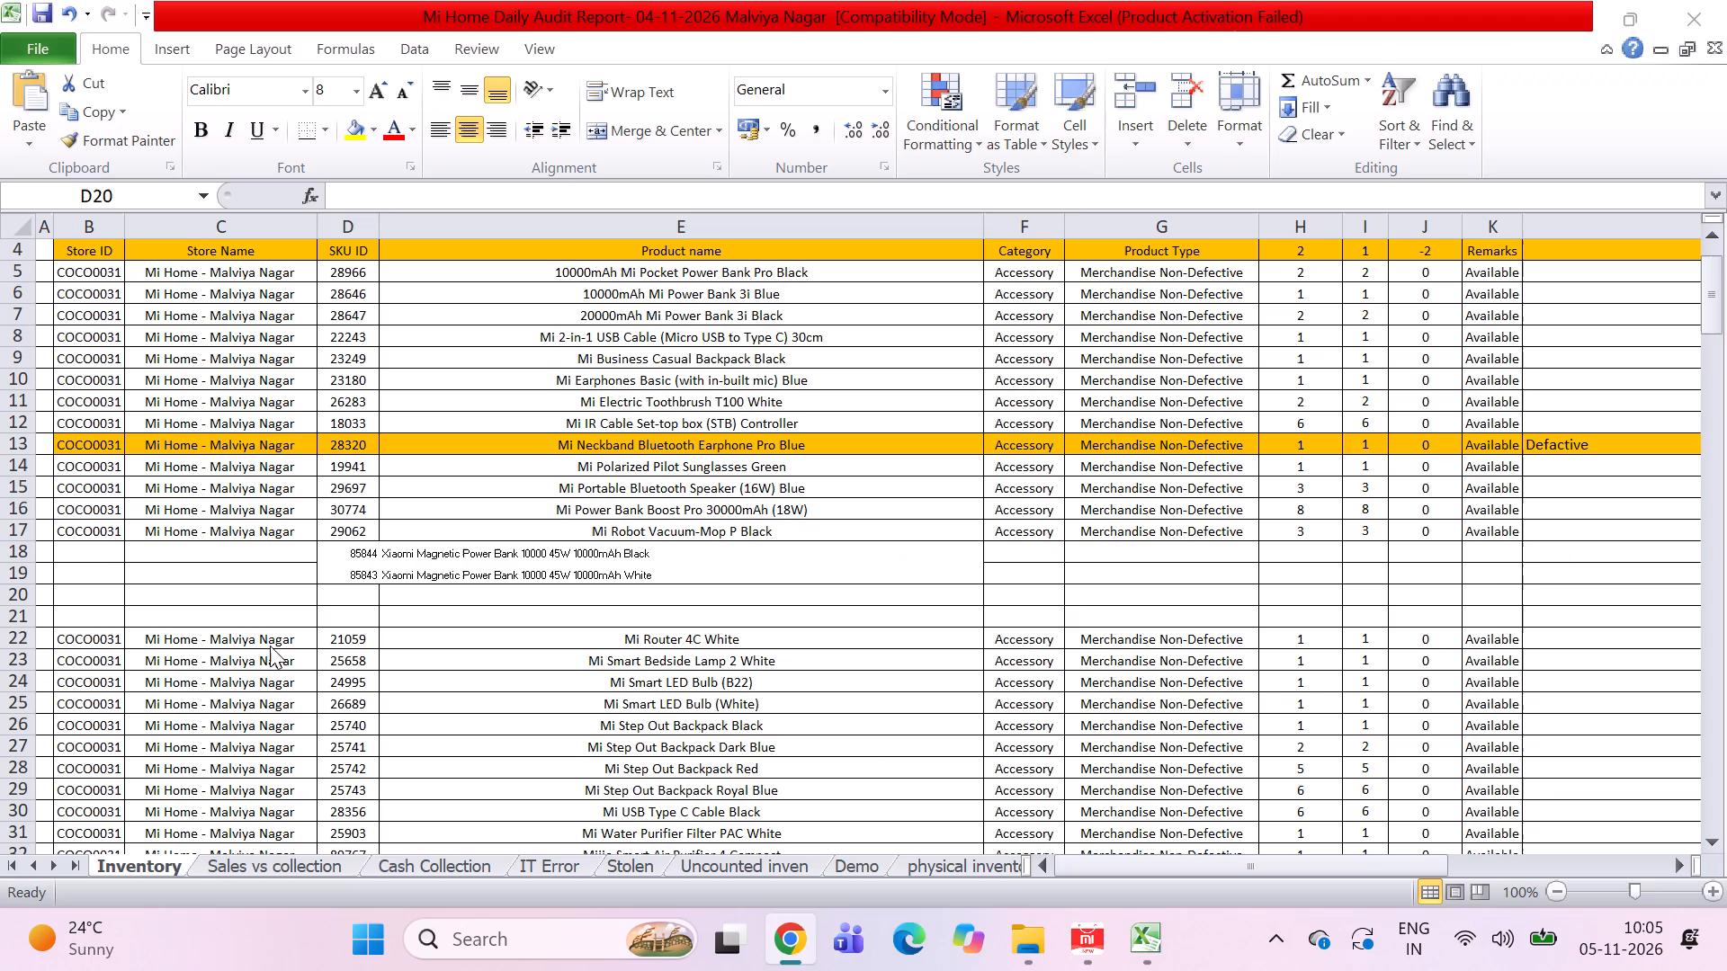
{"action": "key", "text": "ctrl+f"}
{"action": "key", "text": "ctrl+v"}
{"action": "key", "text": "Return"}
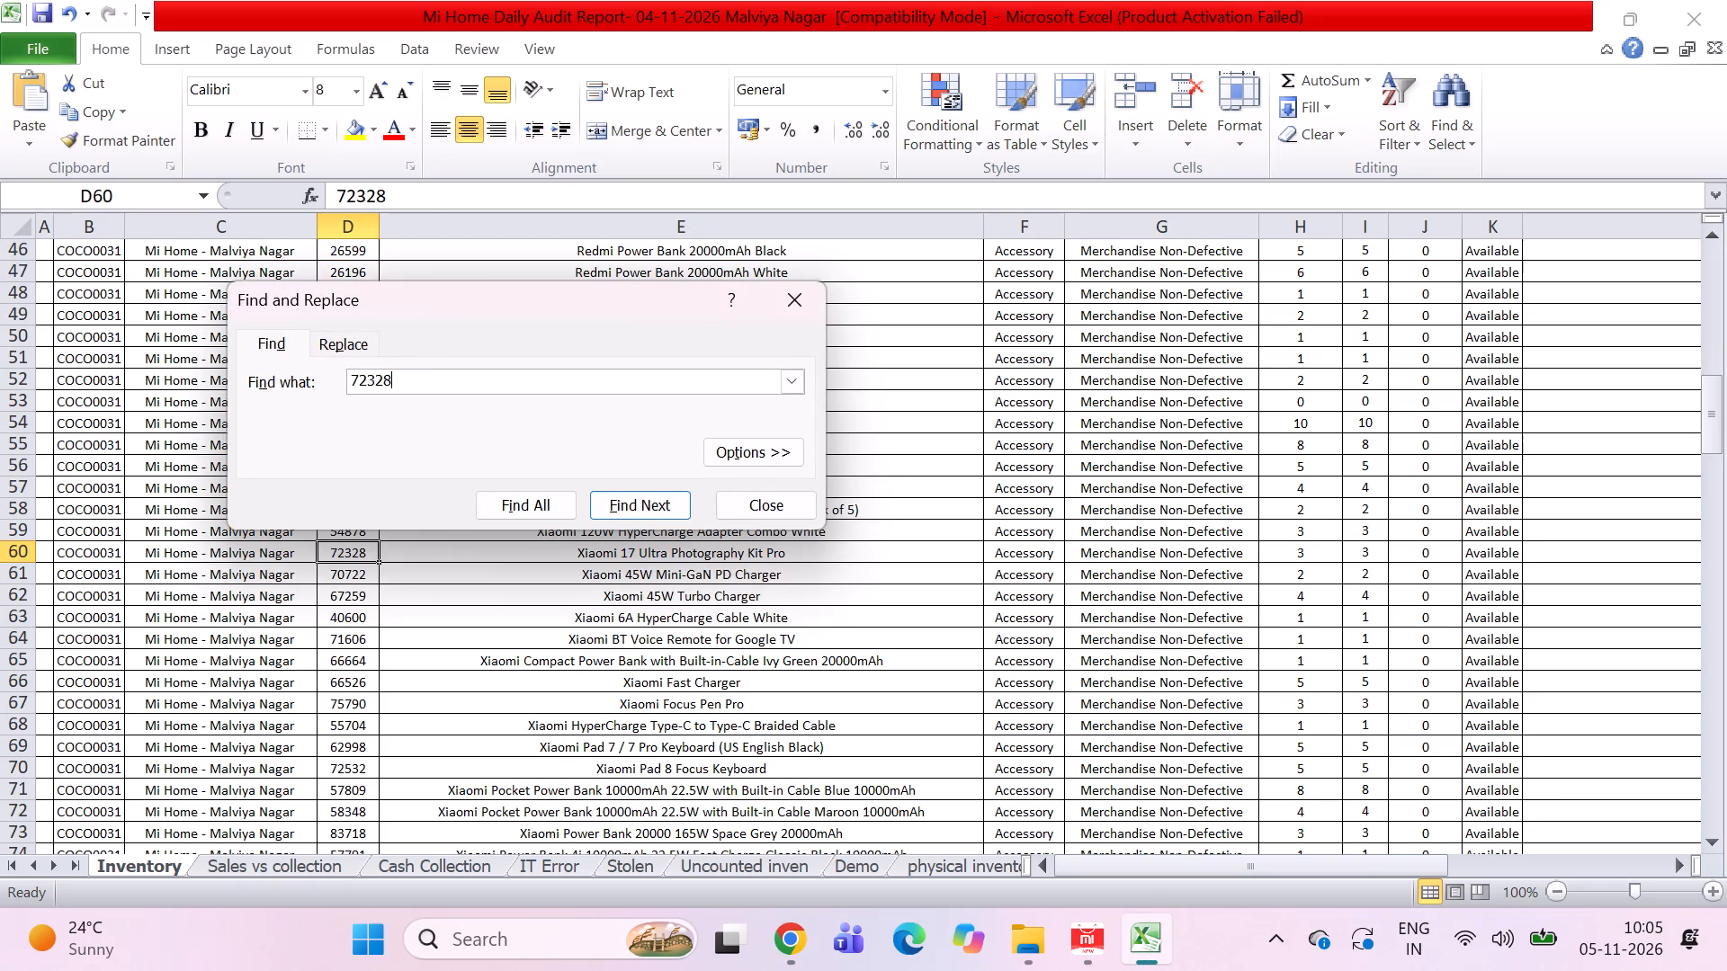
{"action": "left_click", "coordinate": [749, 510]}
{"action": "key", "text": "Down"}
{"action": "key", "text": "Down"}
{"action": "key", "text": "ctrl+Up"}
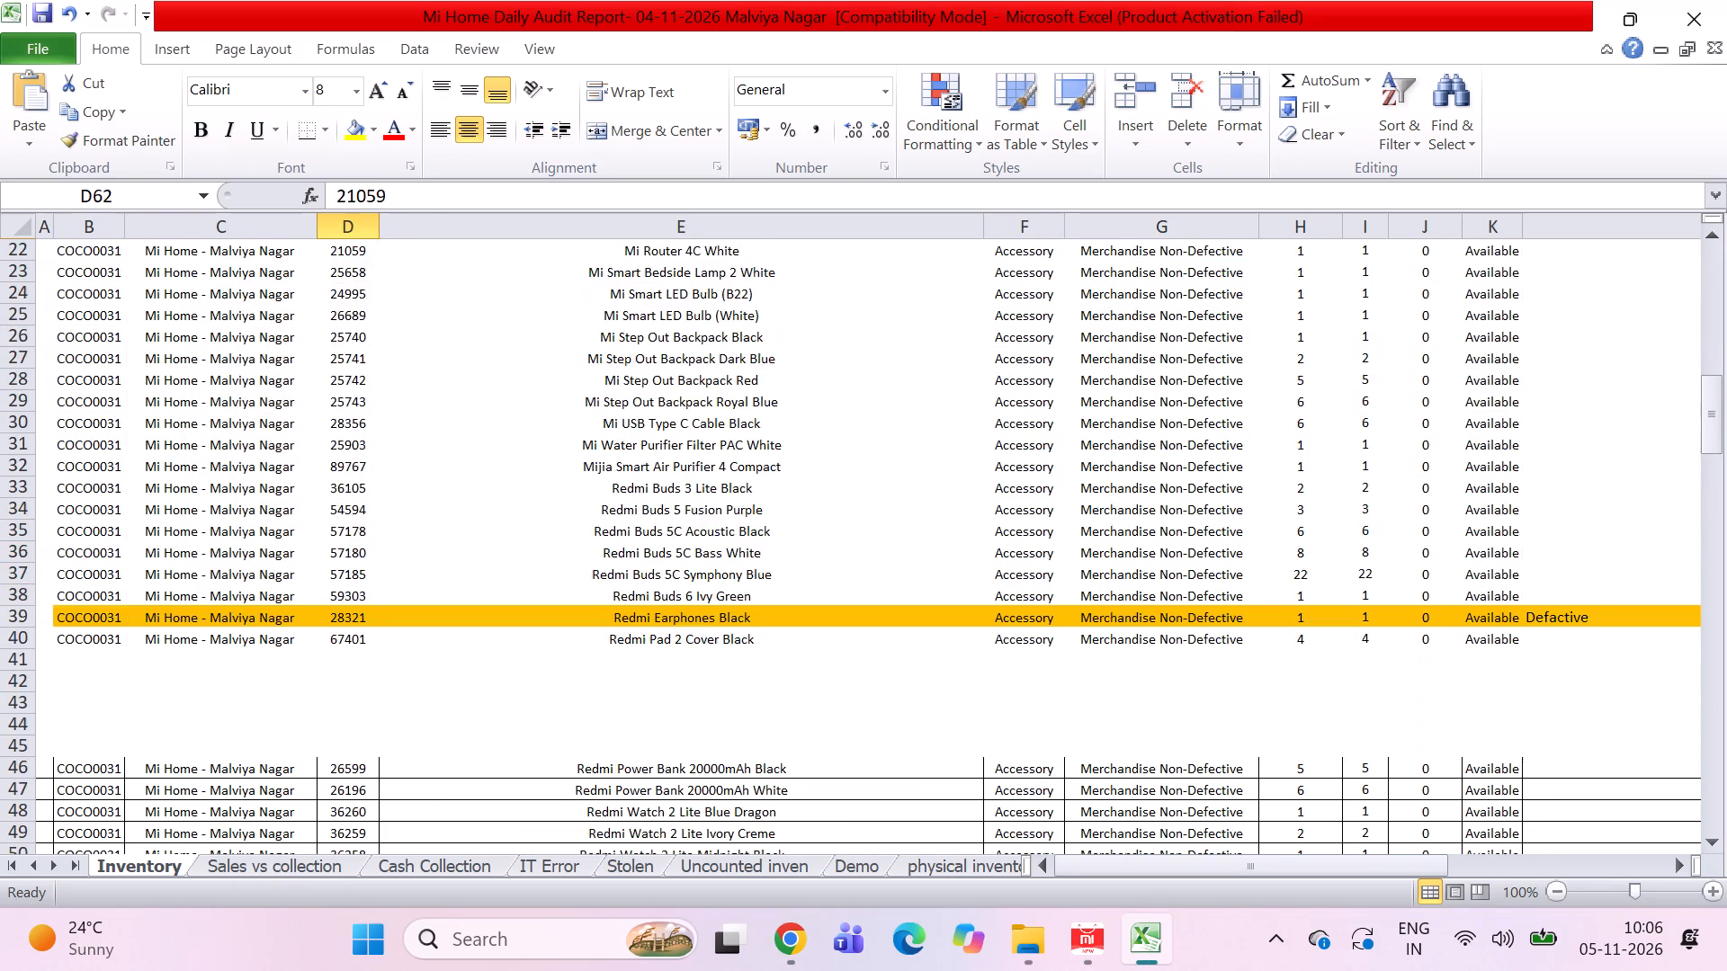
{"action": "key", "text": "ctrl+Up"}
{"action": "key", "text": "Down"}
Copy the REDMI Note 17 Pro Max 5G Stealth Black 8GB's product ID 83603 from the stock page and search the Inventory sheet for it.
{"action": "key", "text": "alt+Tab"}
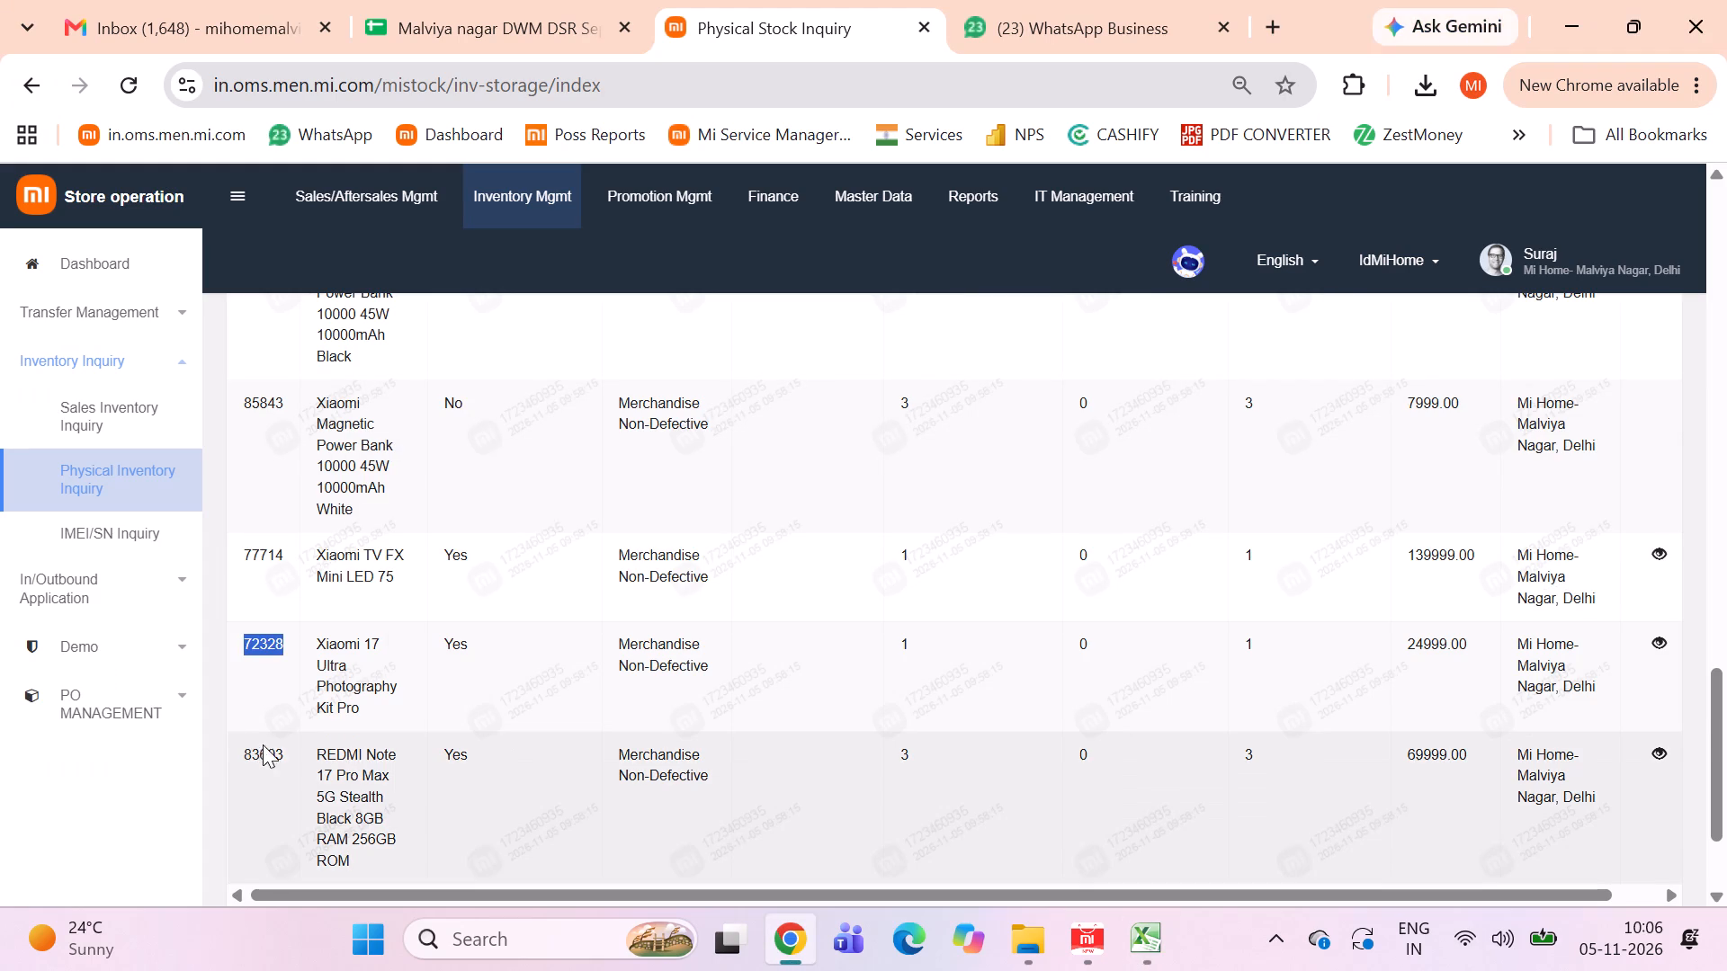
{"action": "triple_click", "coordinate": [273, 753]}
{"action": "key", "text": "ctrl+c"}
{"action": "key", "text": "alt+Tab"}
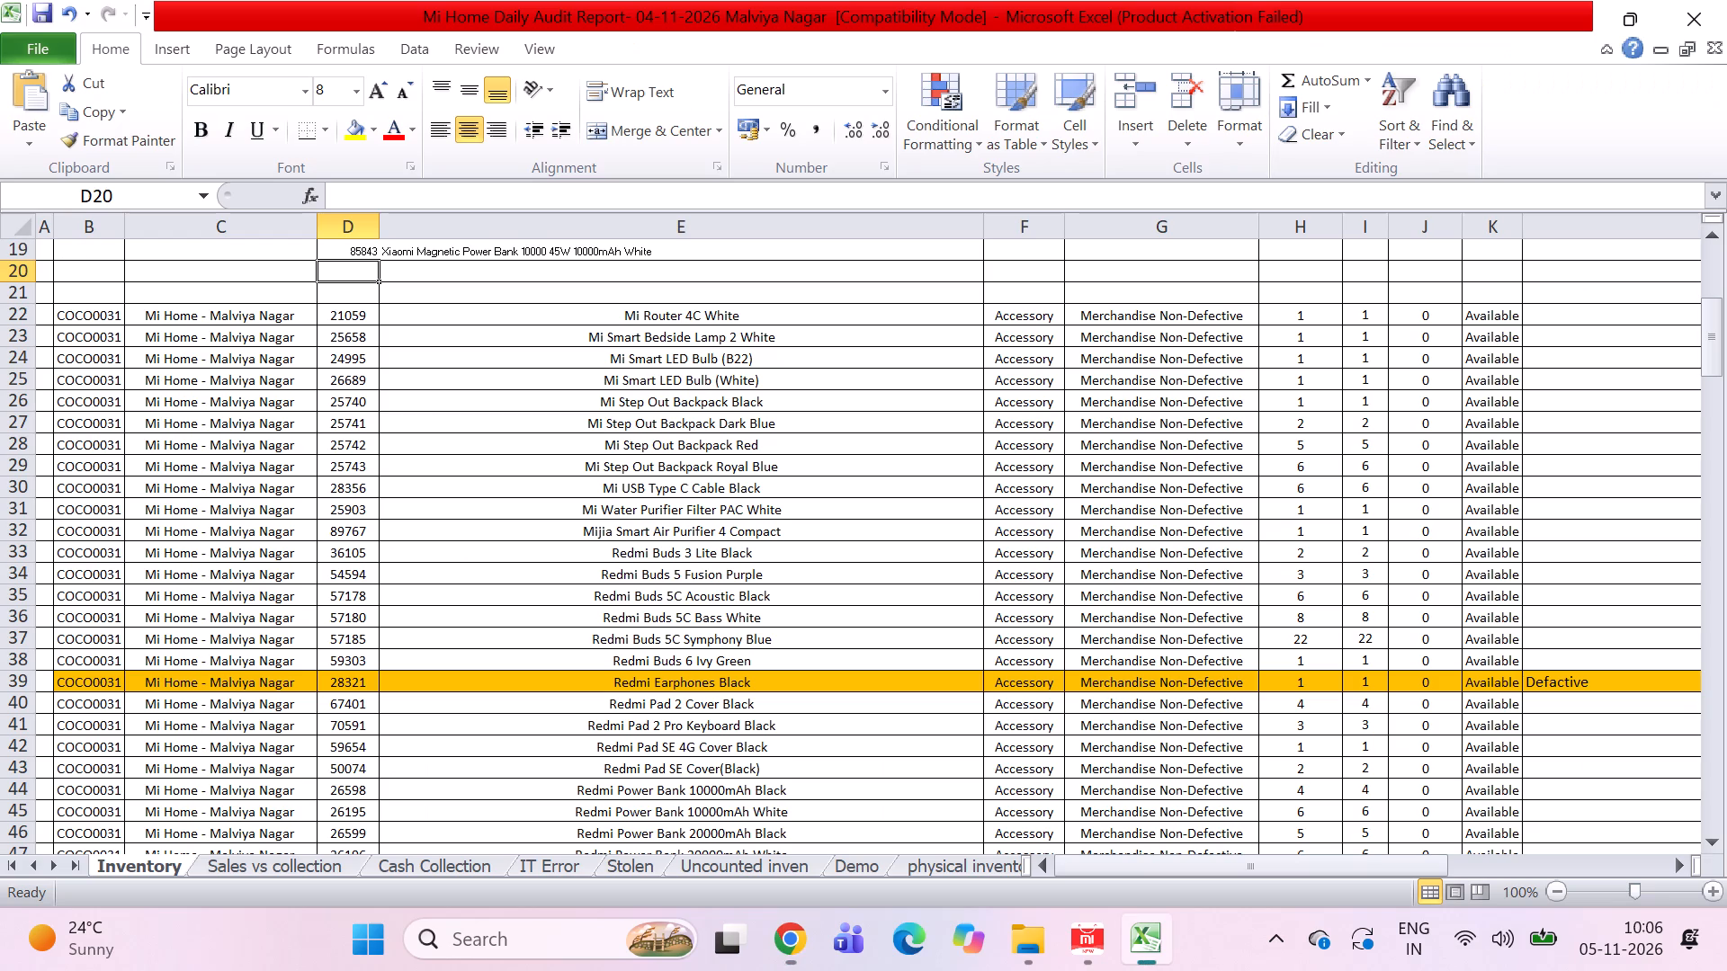
{"action": "key", "text": "ctrl+f"}
{"action": "key", "text": "ctrl+v"}
{"action": "key", "text": "Return"}
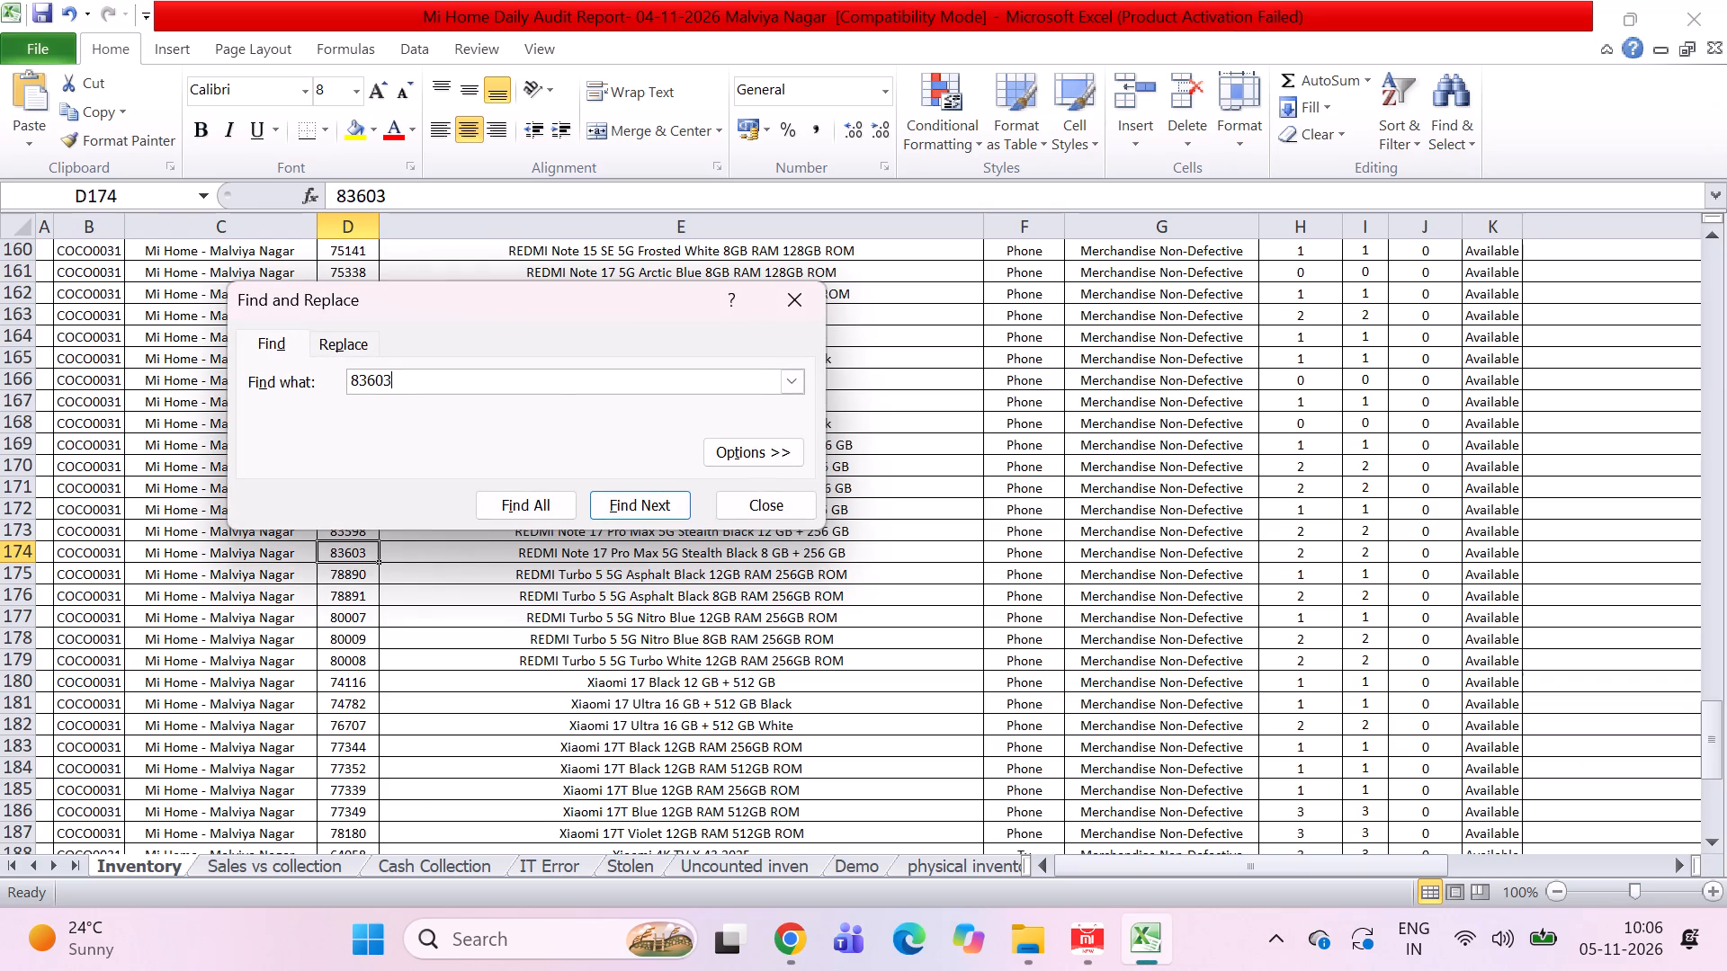
{"action": "left_click", "coordinate": [774, 514]}
Copy product ID 83598, REDMI Note 17 Pro Max 5G Stealth Black 12GB, from page 2 of the stock list and search the Inventory sheet.
{"action": "key", "text": "alt+Tab"}
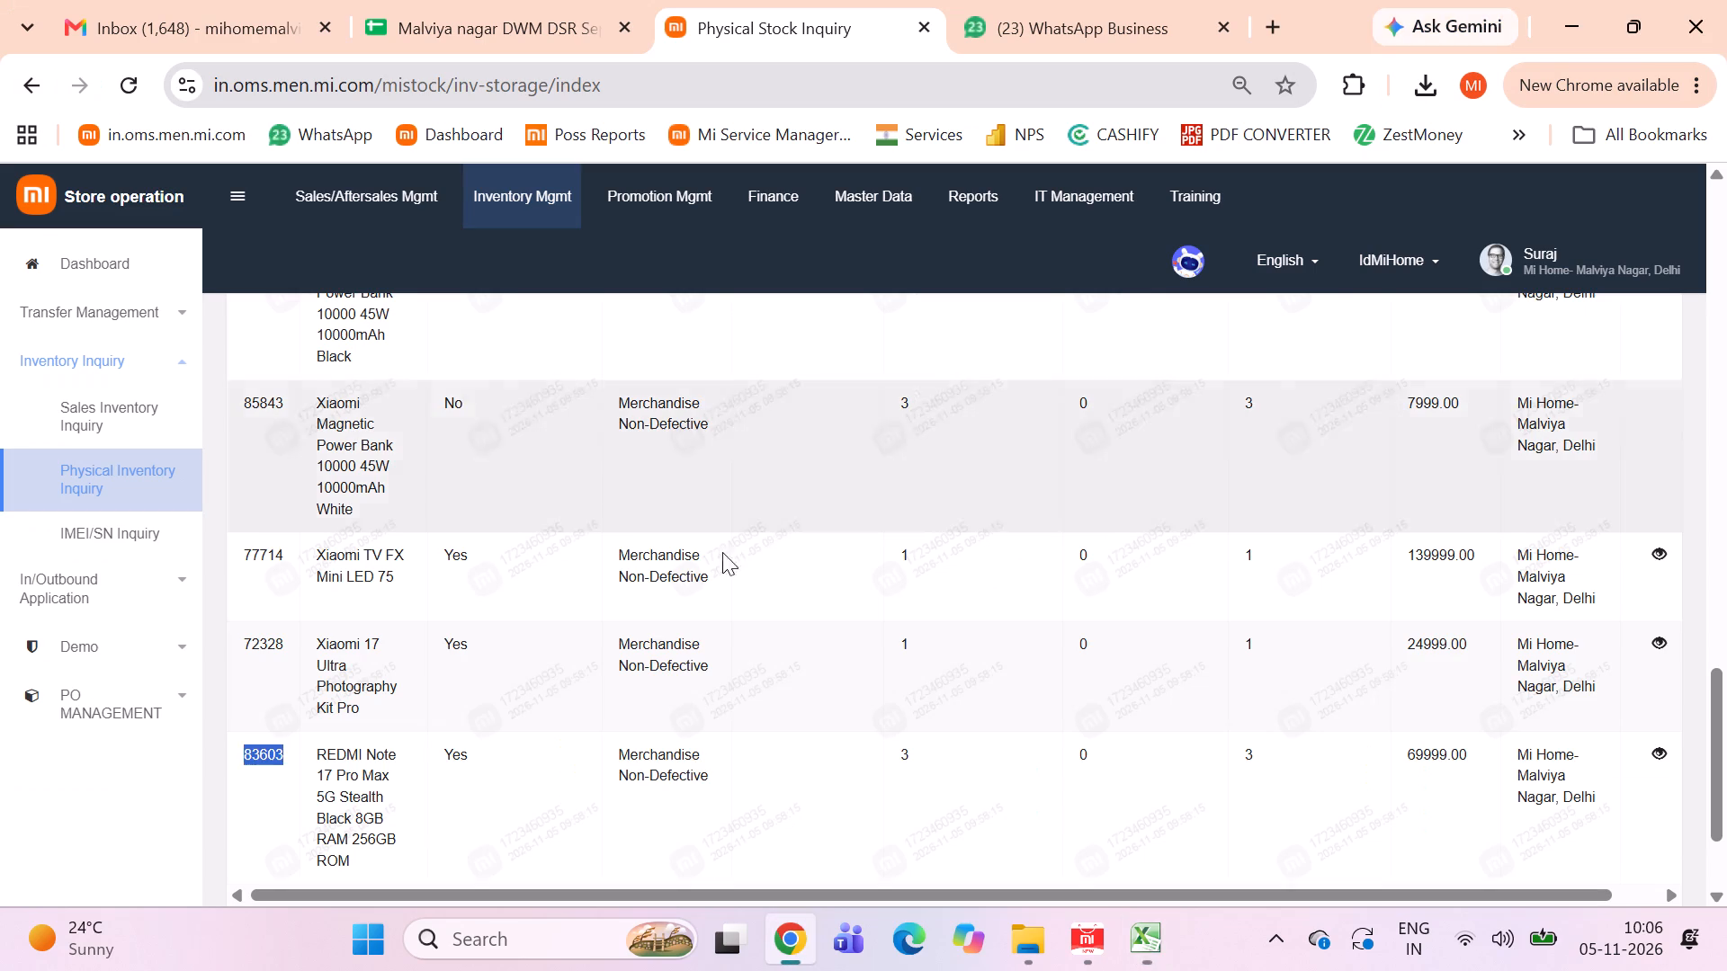
{"action": "scroll", "coordinate": [682, 776], "scroll_direction": "down", "scroll_amount": 1}
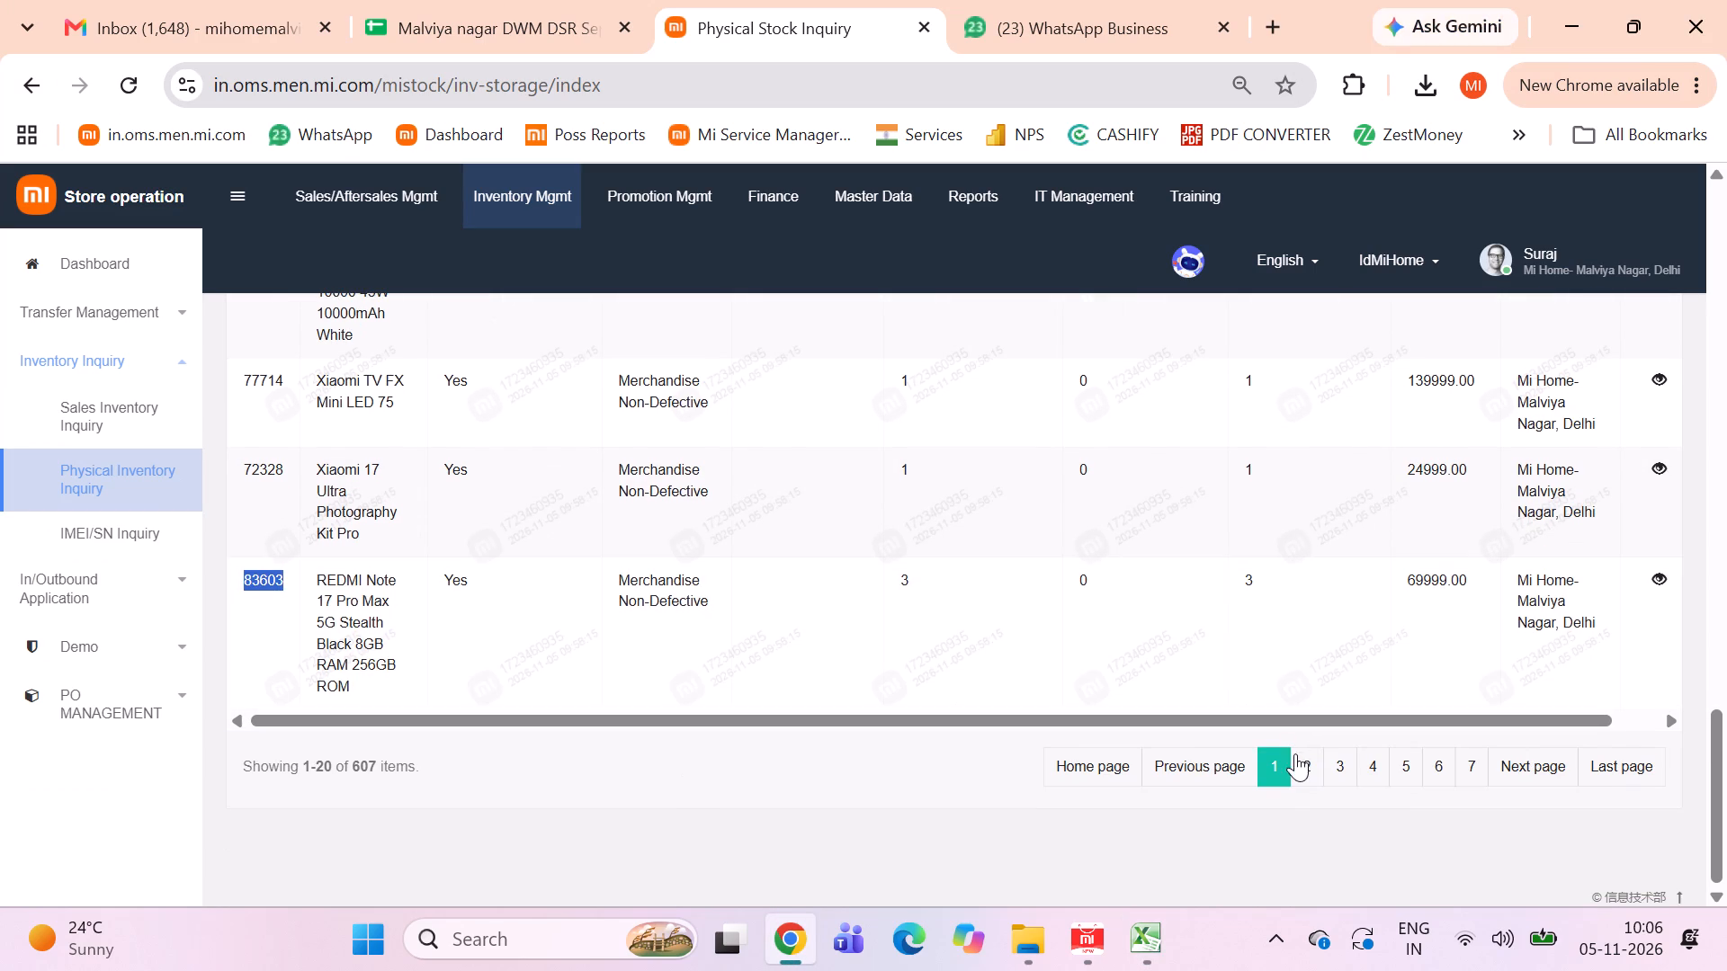
{"action": "left_click", "coordinate": [1312, 766]}
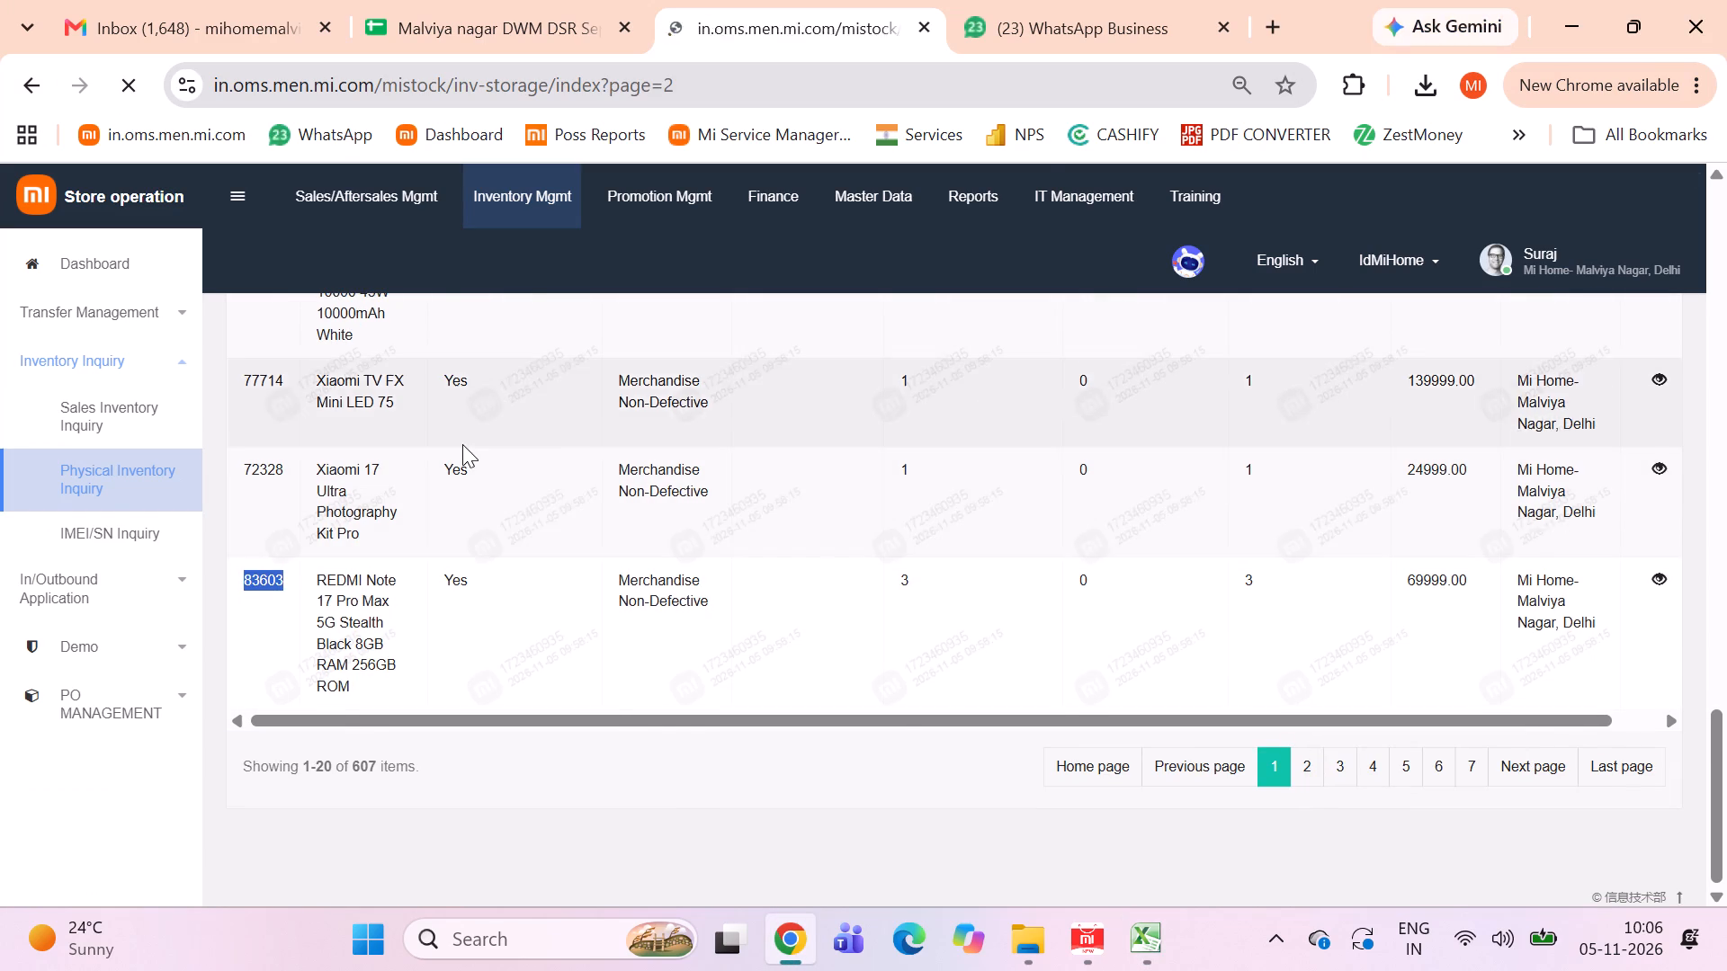
{"action": "double_click", "coordinate": [273, 620]}
{"action": "key", "text": "ctrl+c"}
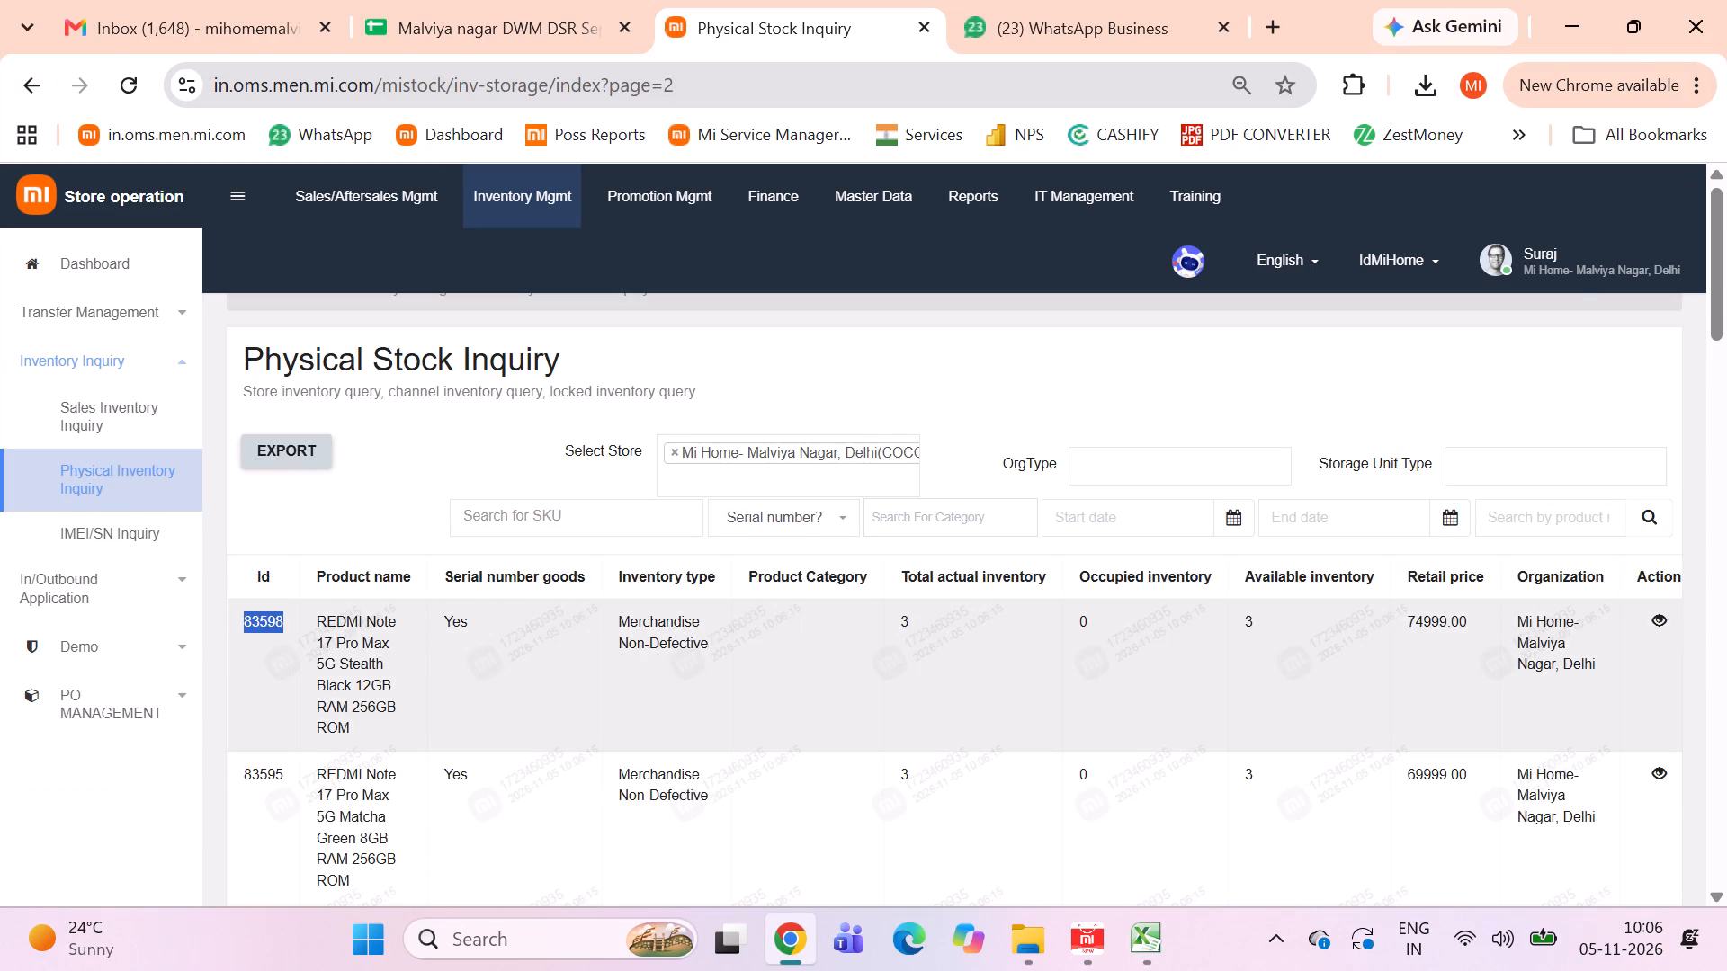
{"action": "key", "text": "alt+Tab"}
{"action": "key", "text": "ctrl+f"}
{"action": "key", "text": "ctrl+v"}
{"action": "key", "text": "Return"}
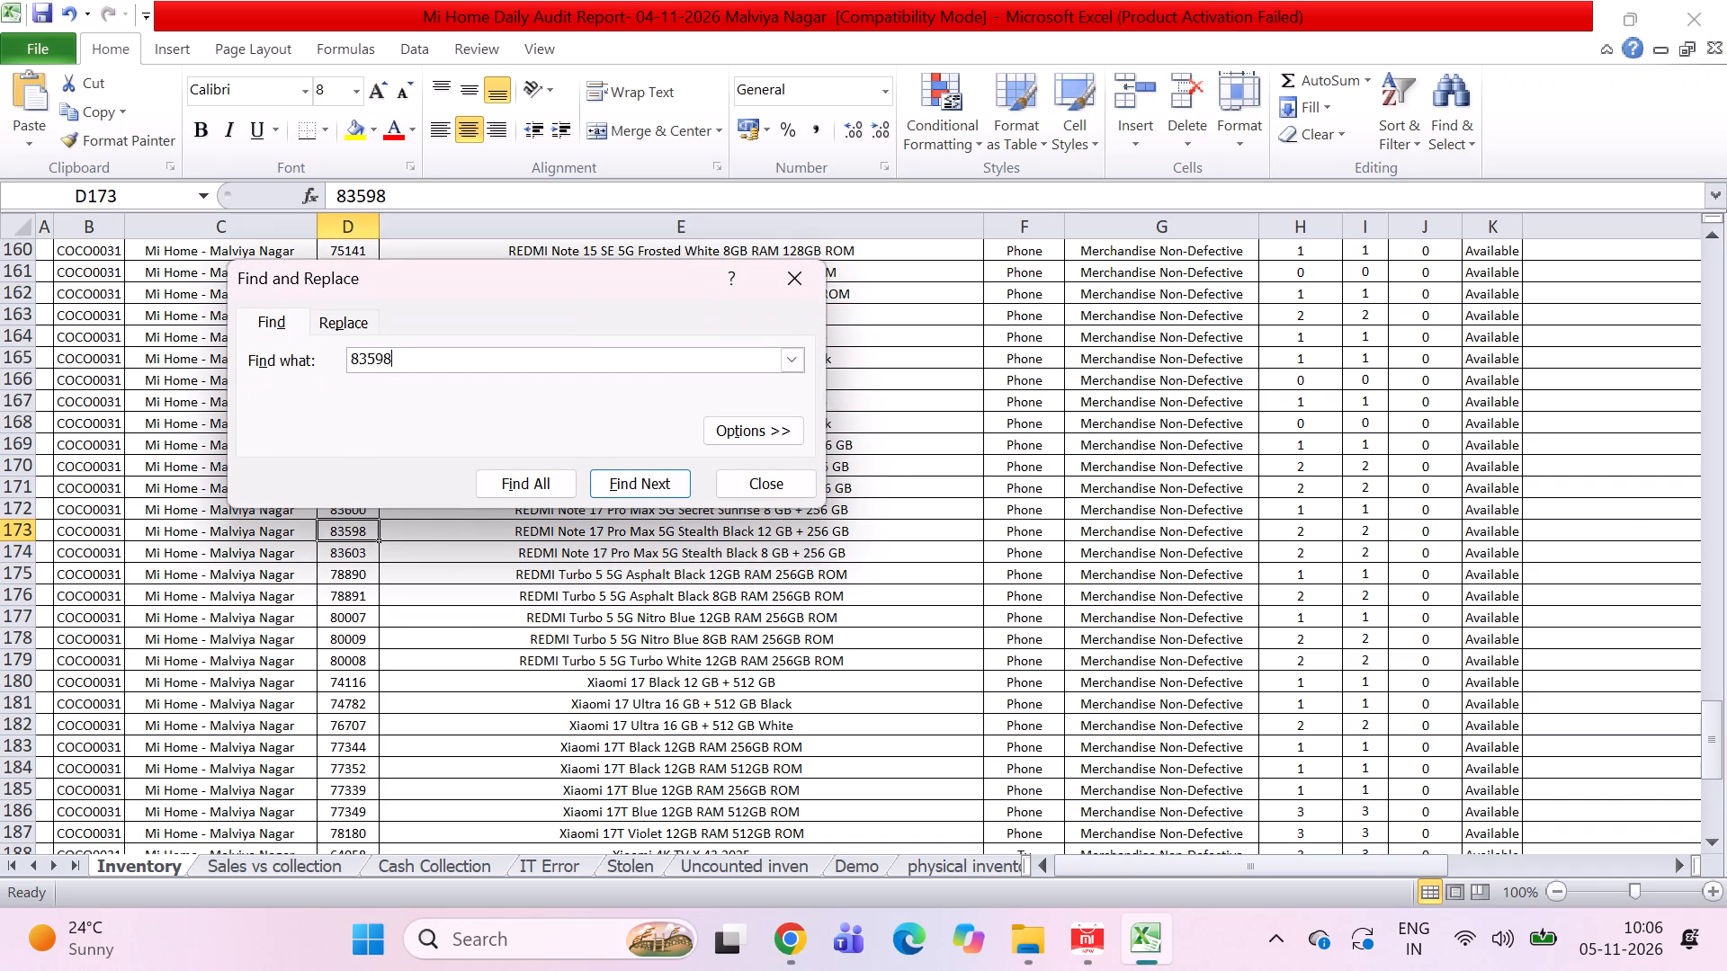
{"action": "key", "text": "Return"}
Copy product ID 83595, REDMI Note 17 Pro Max 5G Matcha Green 8GB, from the stock page and search the Inventory sheet for it.
{"action": "left_click", "coordinate": [767, 481]}
{"action": "key", "text": "alt+Tab"}
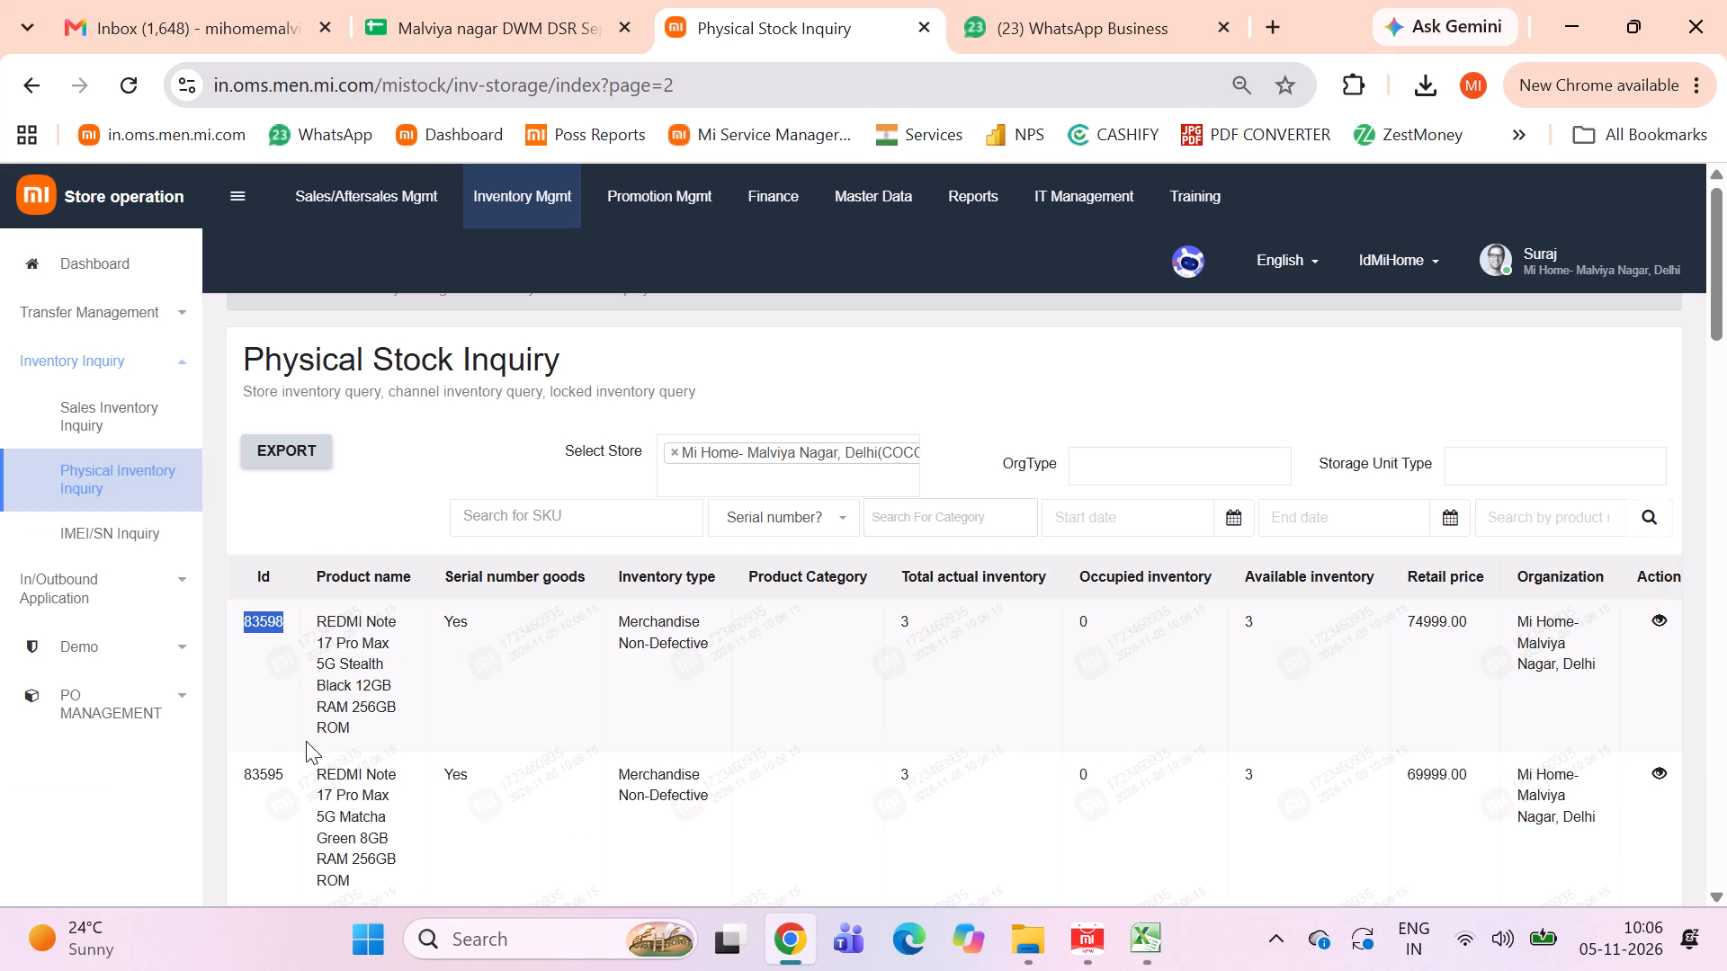
{"action": "double_click", "coordinate": [242, 783]}
{"action": "key", "text": "ctrl+c"}
{"action": "key", "text": "alt+Tab"}
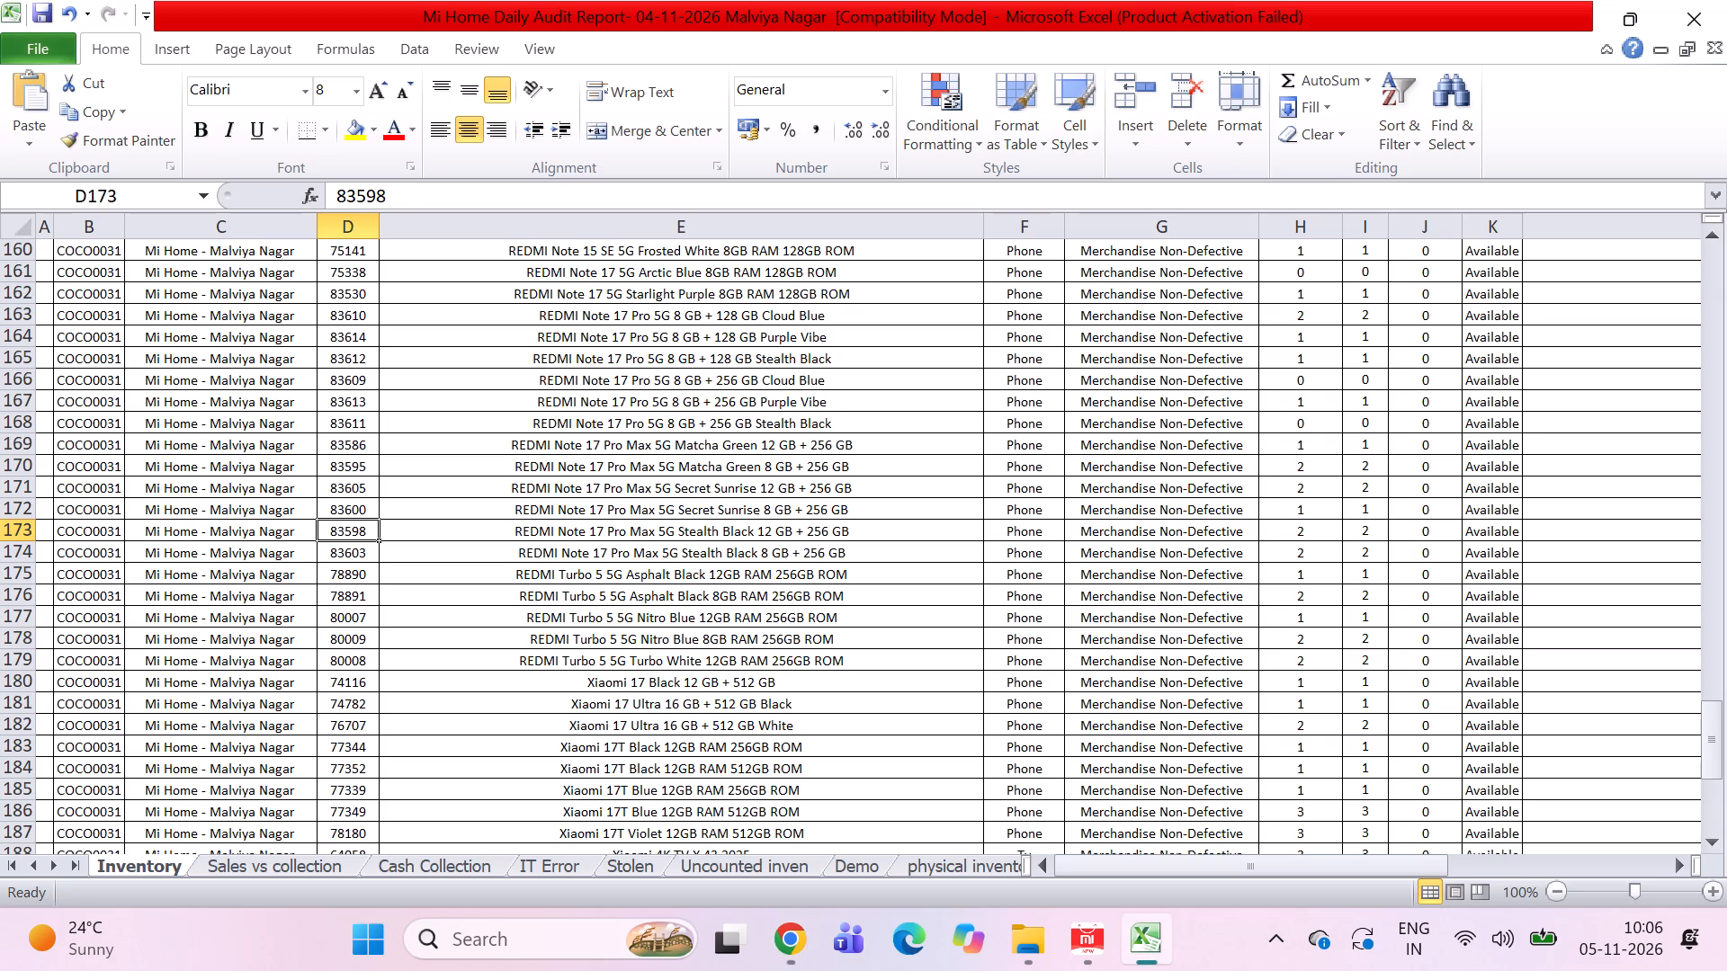
{"action": "key", "text": "ctrl+f"}
{"action": "key", "text": "ctrl+v"}
{"action": "key", "text": "Return"}
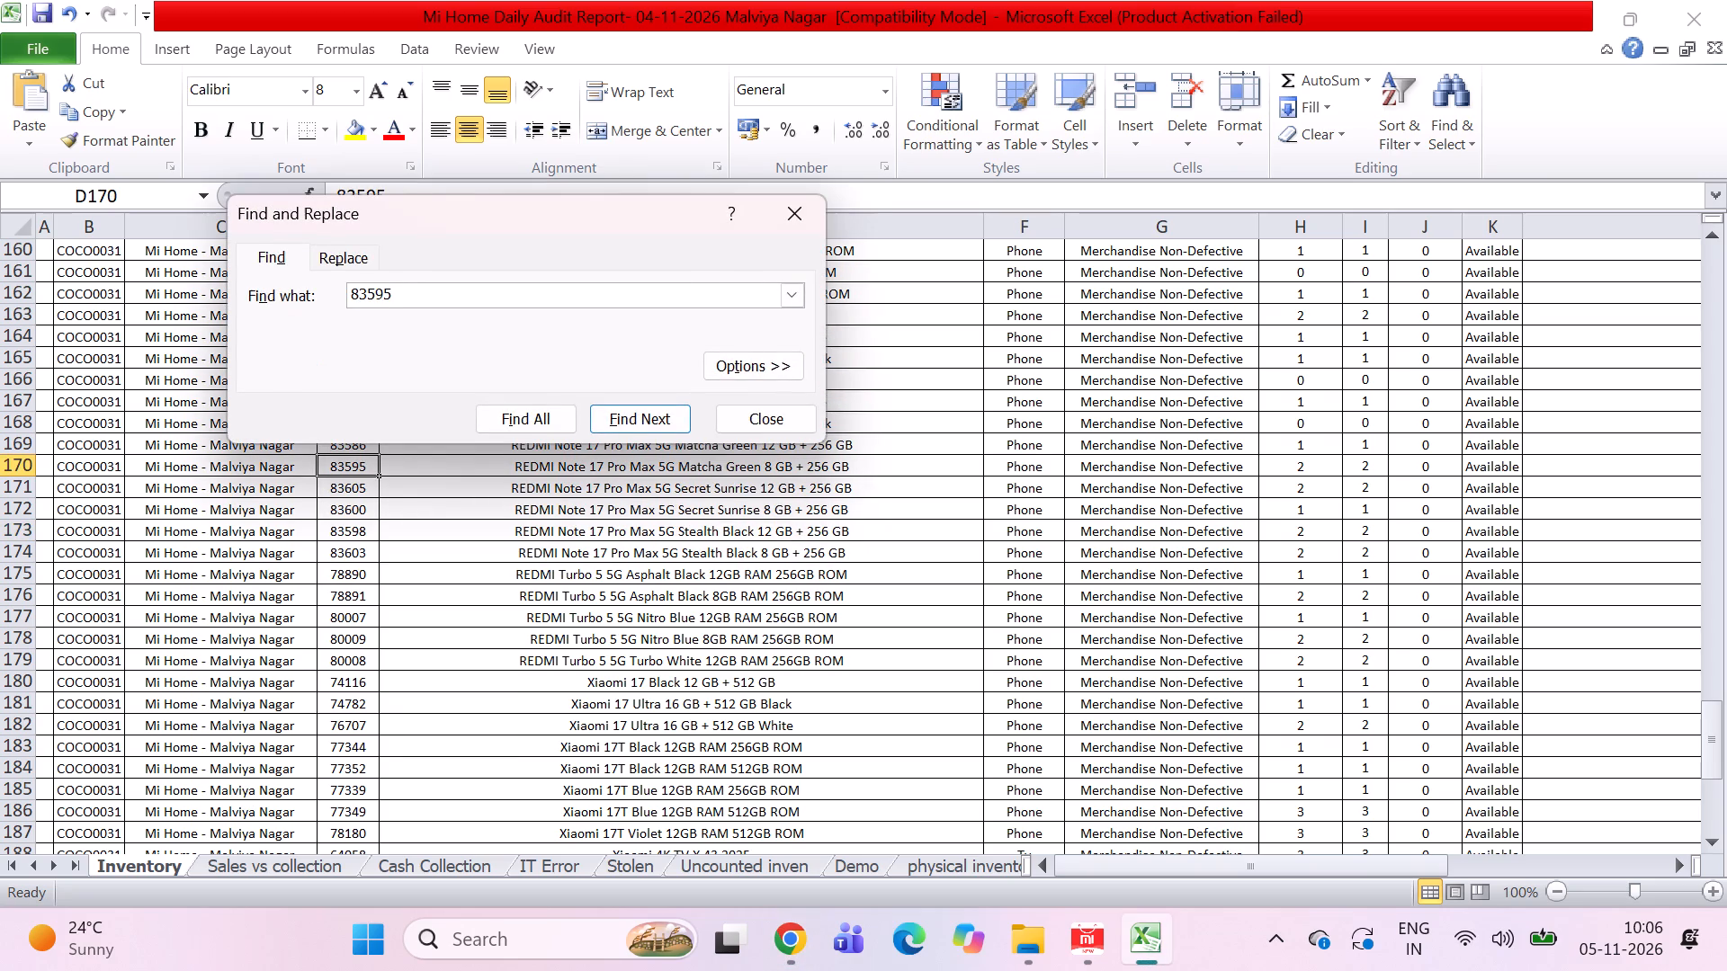
{"action": "left_click", "coordinate": [753, 420]}
Copy product ID 83605, REDMI Note 17 Pro Max 5G Secret Sunrise 12GB, from the stock page and search the Inventory sheet for it.
{"action": "key", "text": "alt+Tab"}
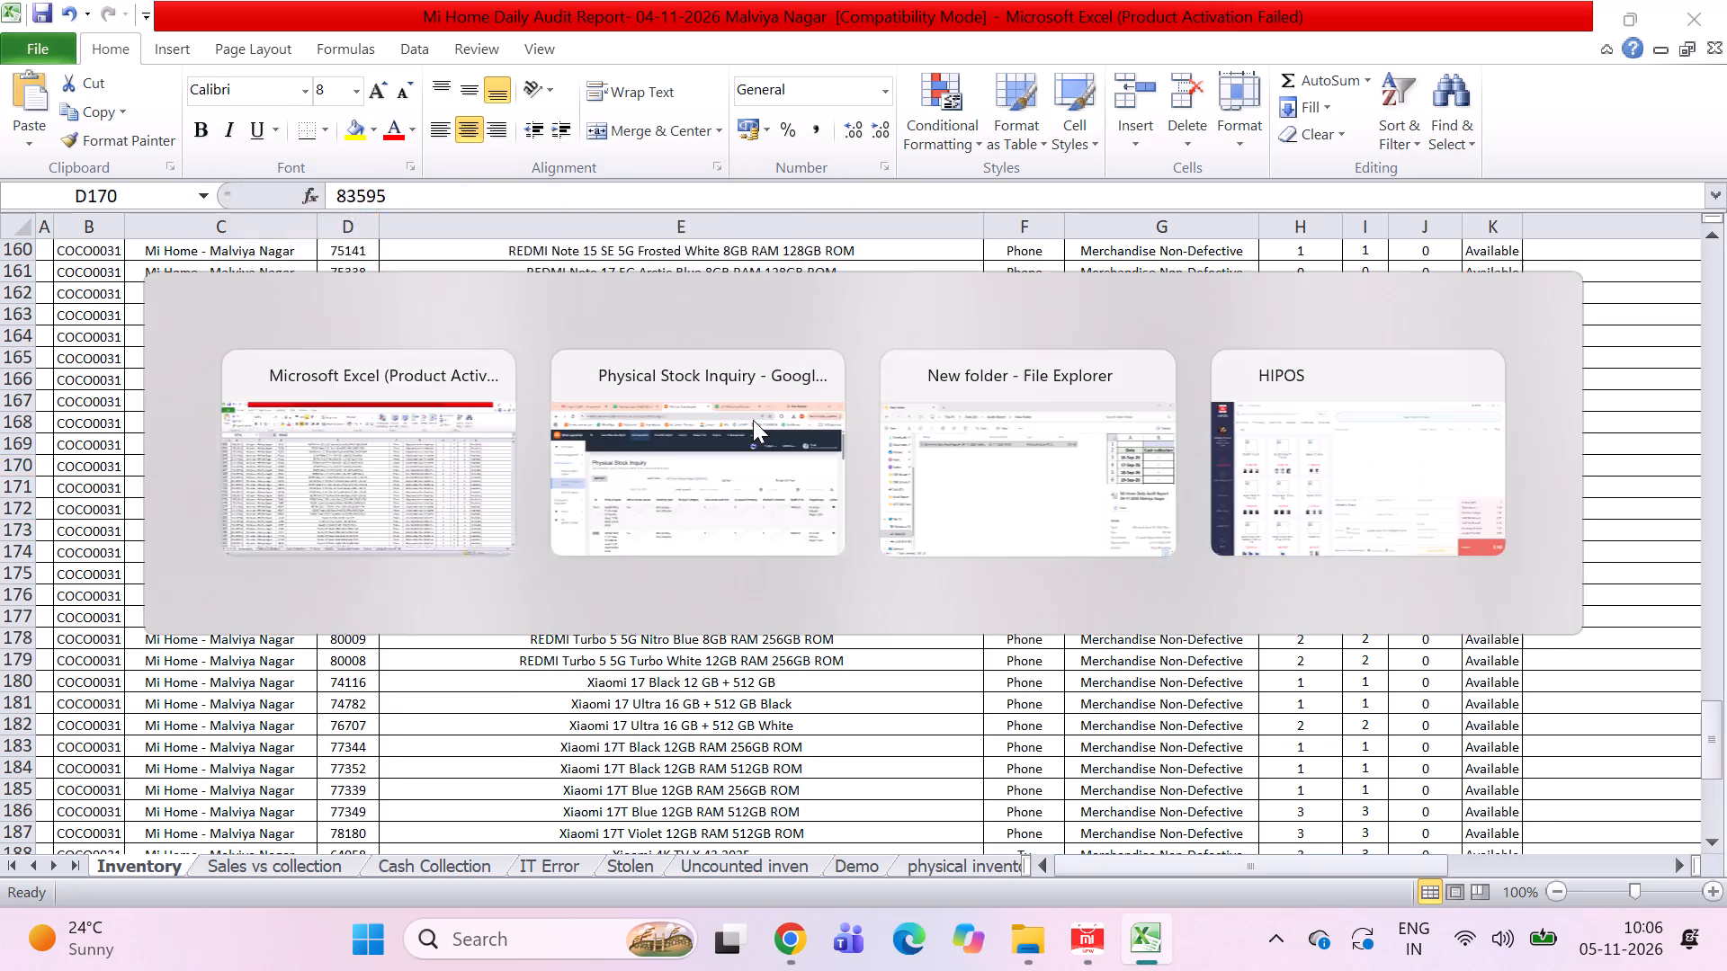
{"action": "scroll", "coordinate": [362, 757], "scroll_direction": "down", "scroll_amount": 2}
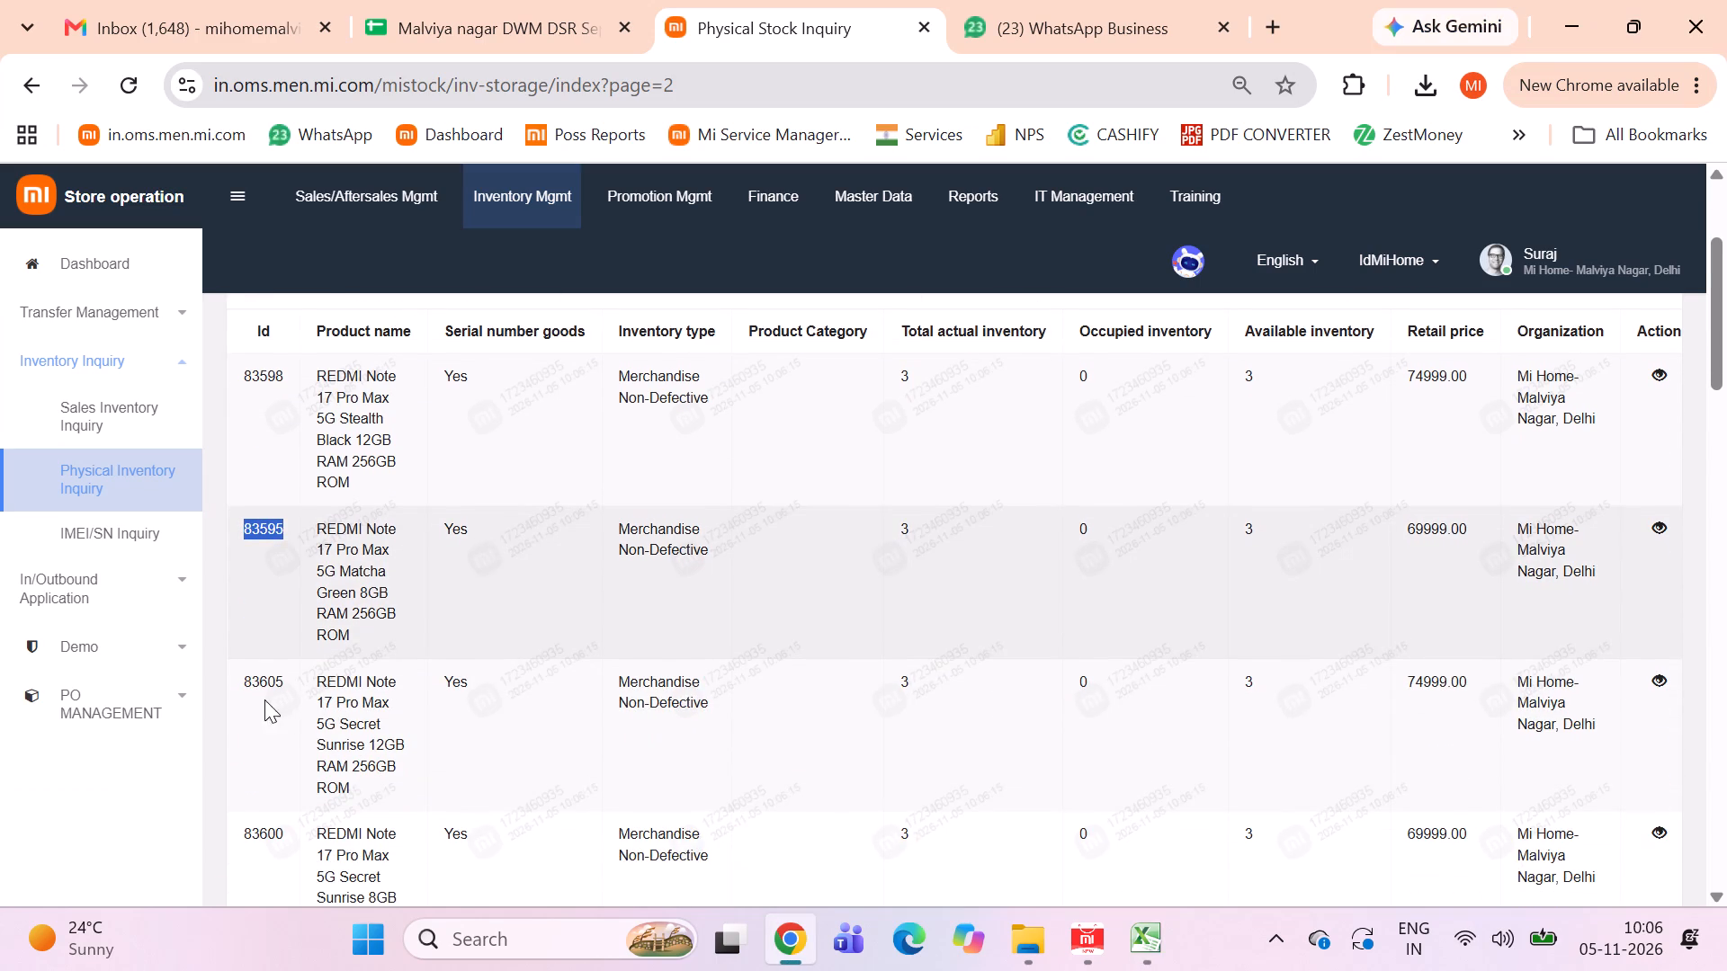
{"action": "double_click", "coordinate": [261, 698]}
{"action": "key", "text": "ctrl+c"}
{"action": "key", "text": "alt+Tab"}
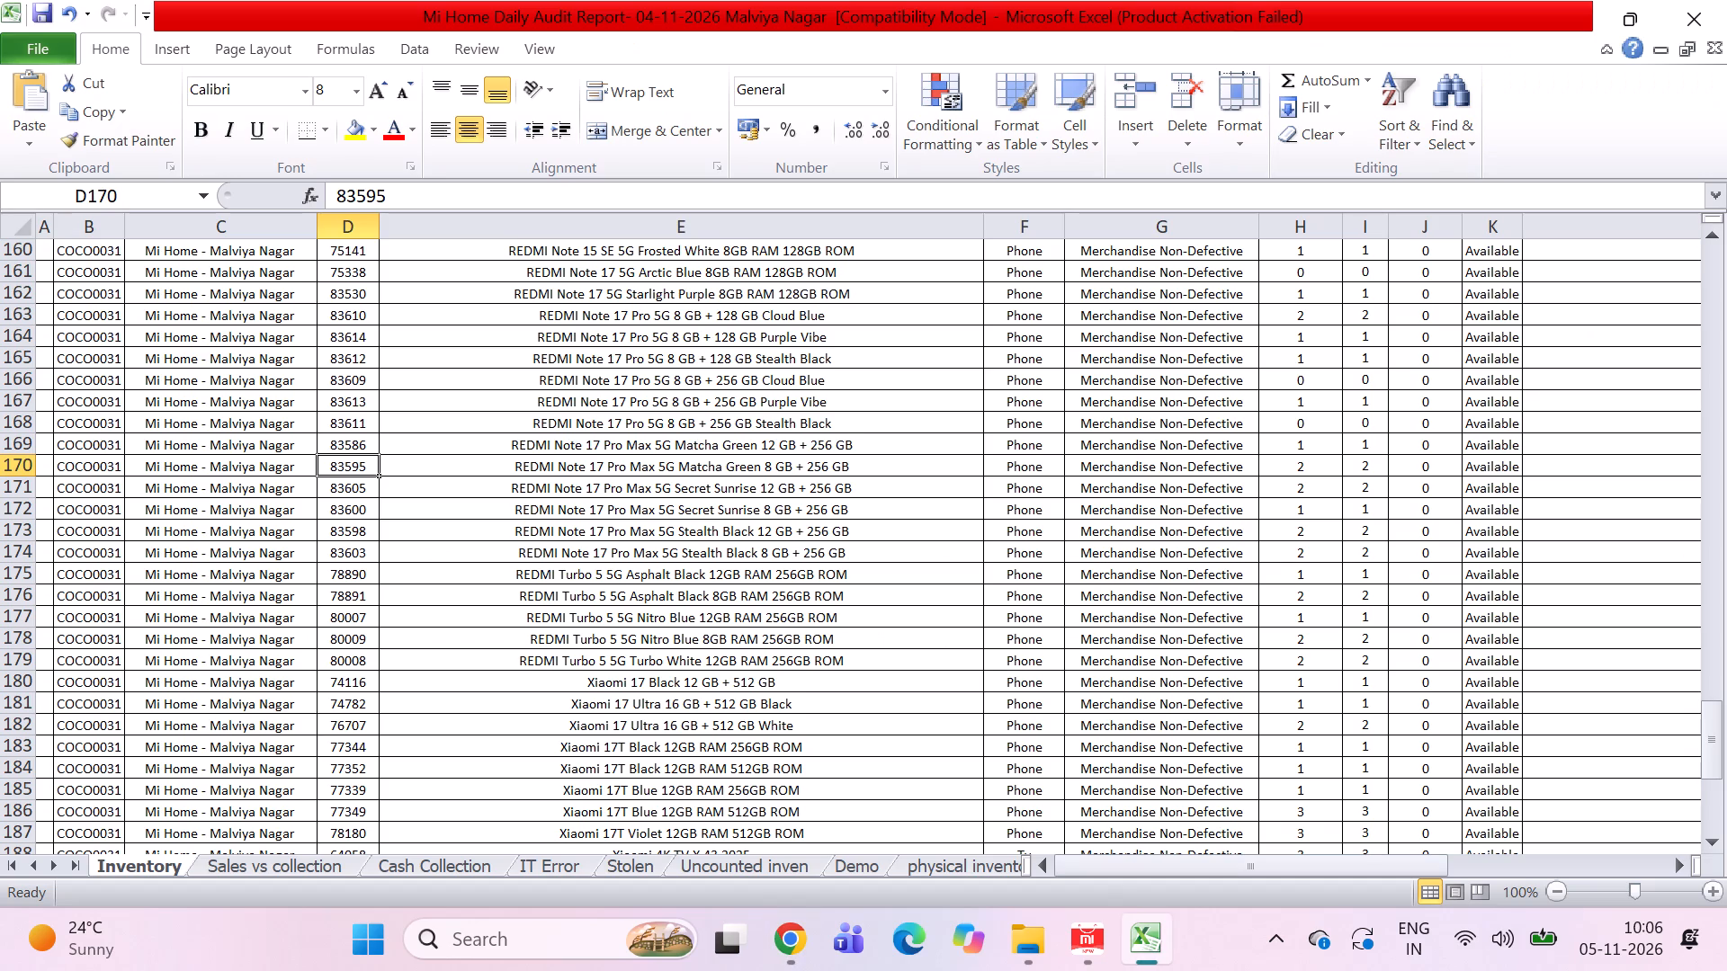
{"action": "key", "text": "ctrl+f"}
{"action": "key", "text": "ctrl+v"}
{"action": "key", "text": "Return"}
{"action": "key", "text": "Return"}
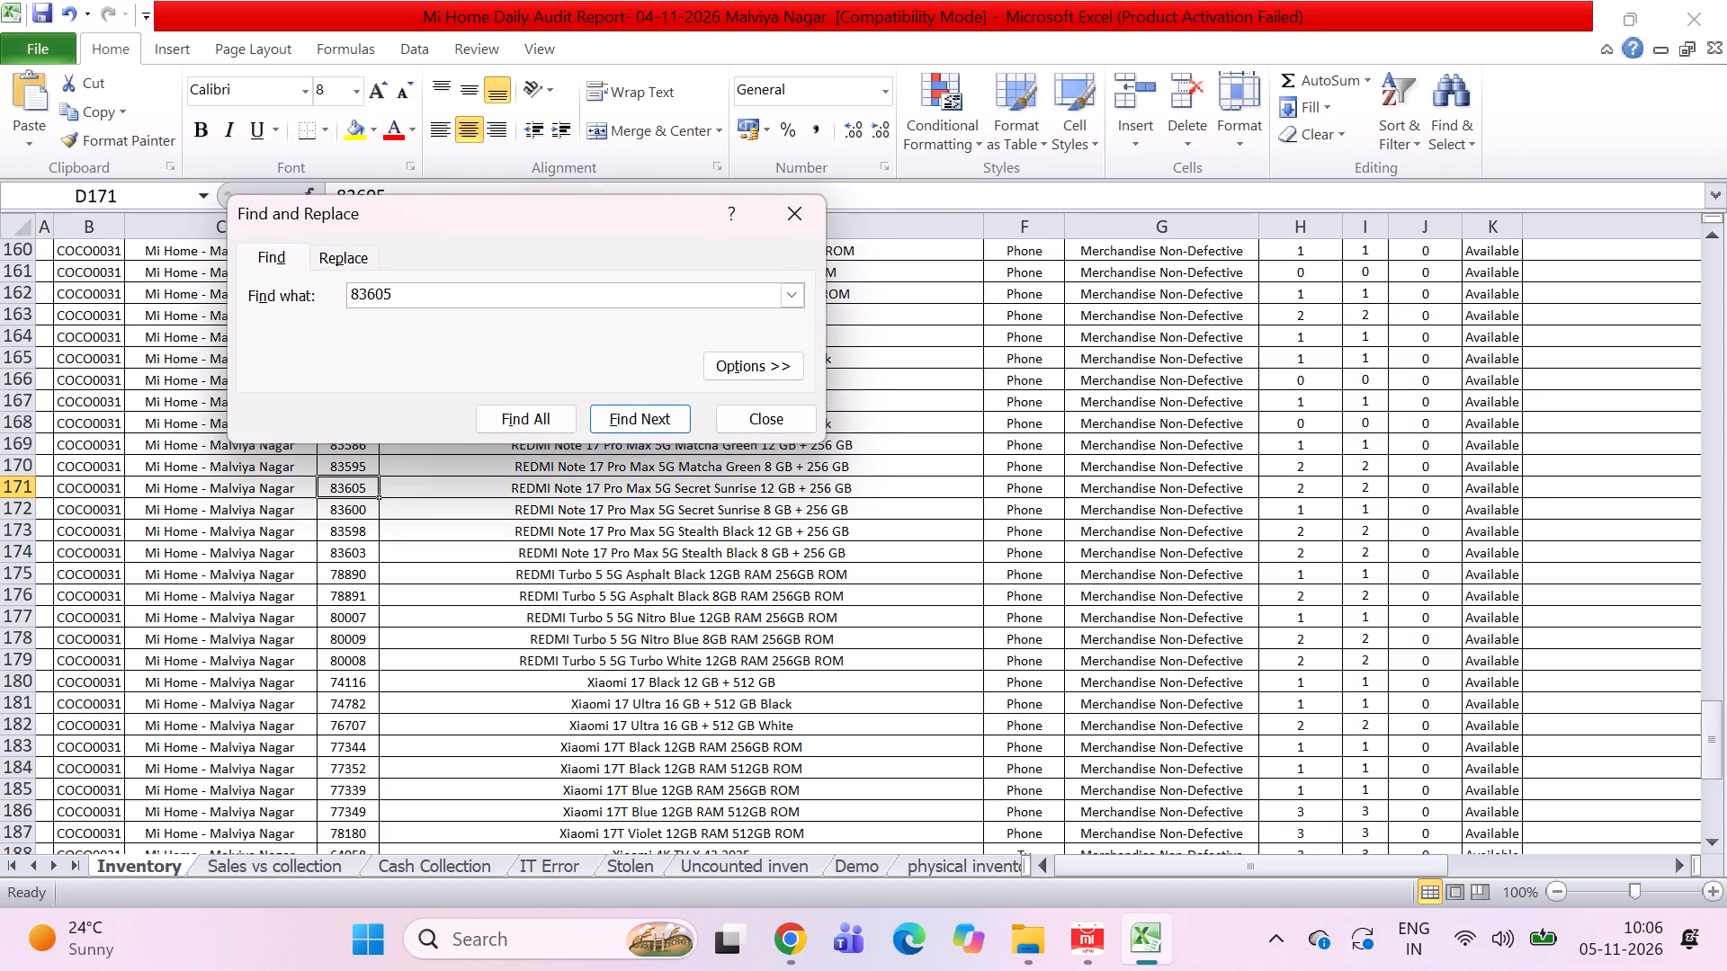
{"action": "left_click", "coordinate": [756, 414]}
Copy product ID 83600, REDMI Note 17 Pro Max 5G Secret Sunrise 8GB, from the stock page and search the Inventory sheet for it.
{"action": "key", "text": "alt+Tab"}
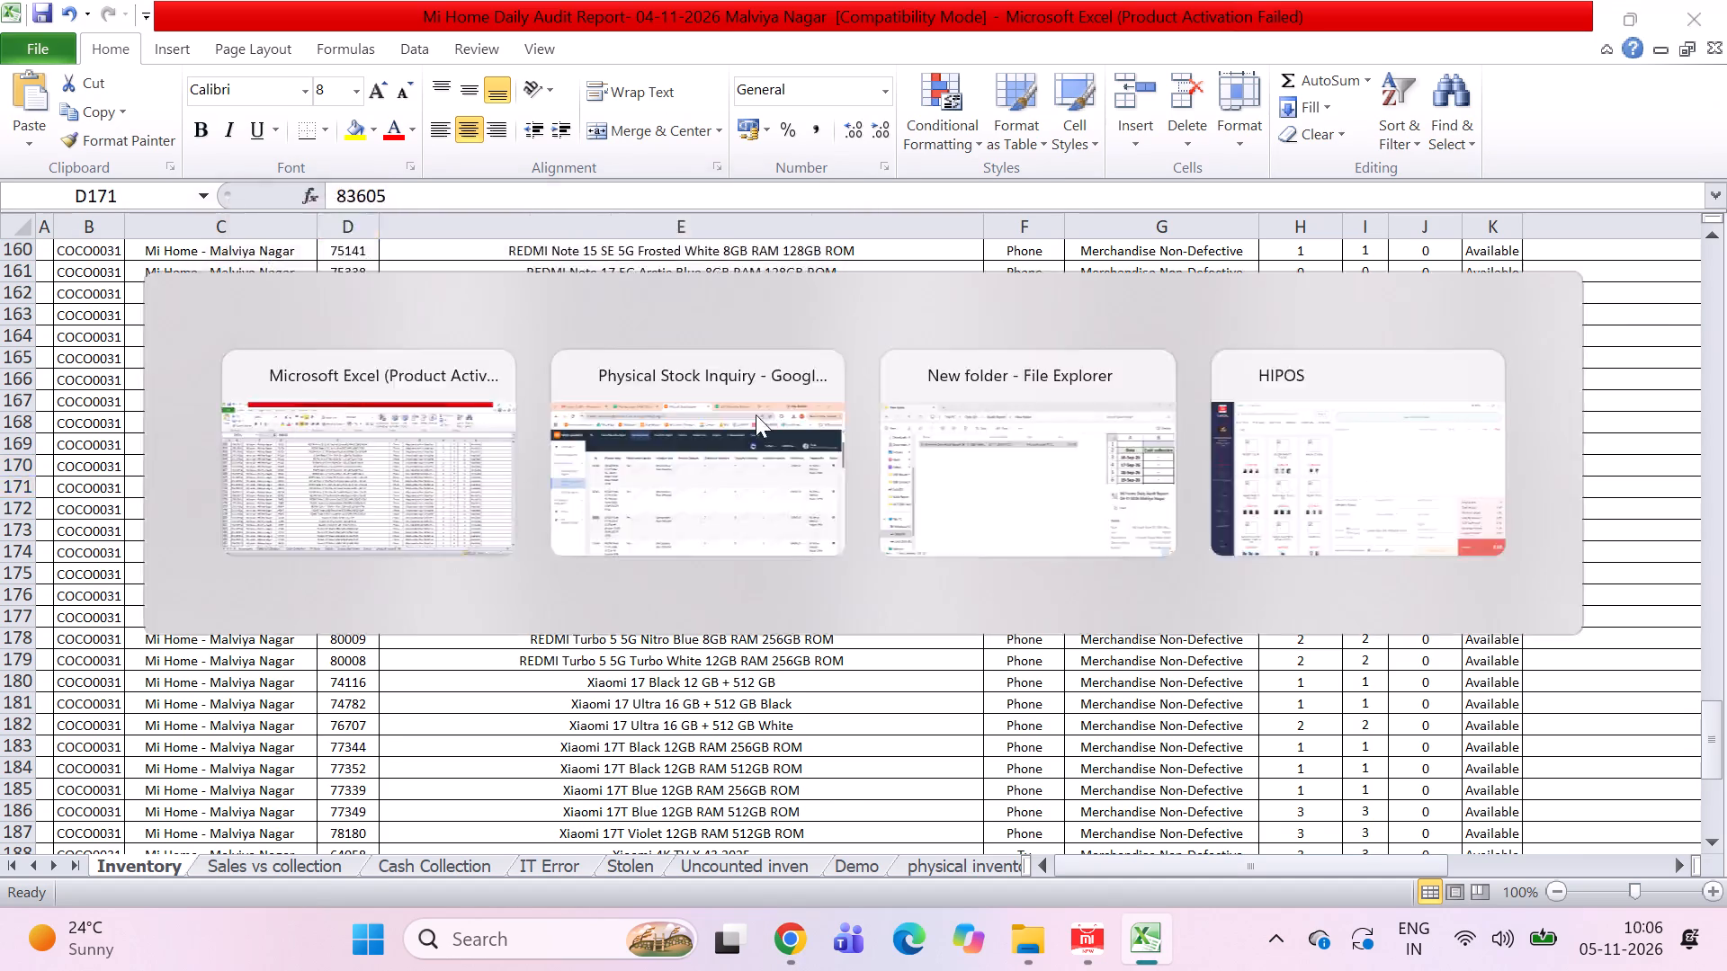
{"action": "scroll", "coordinate": [262, 769], "scroll_direction": "down", "scroll_amount": 1}
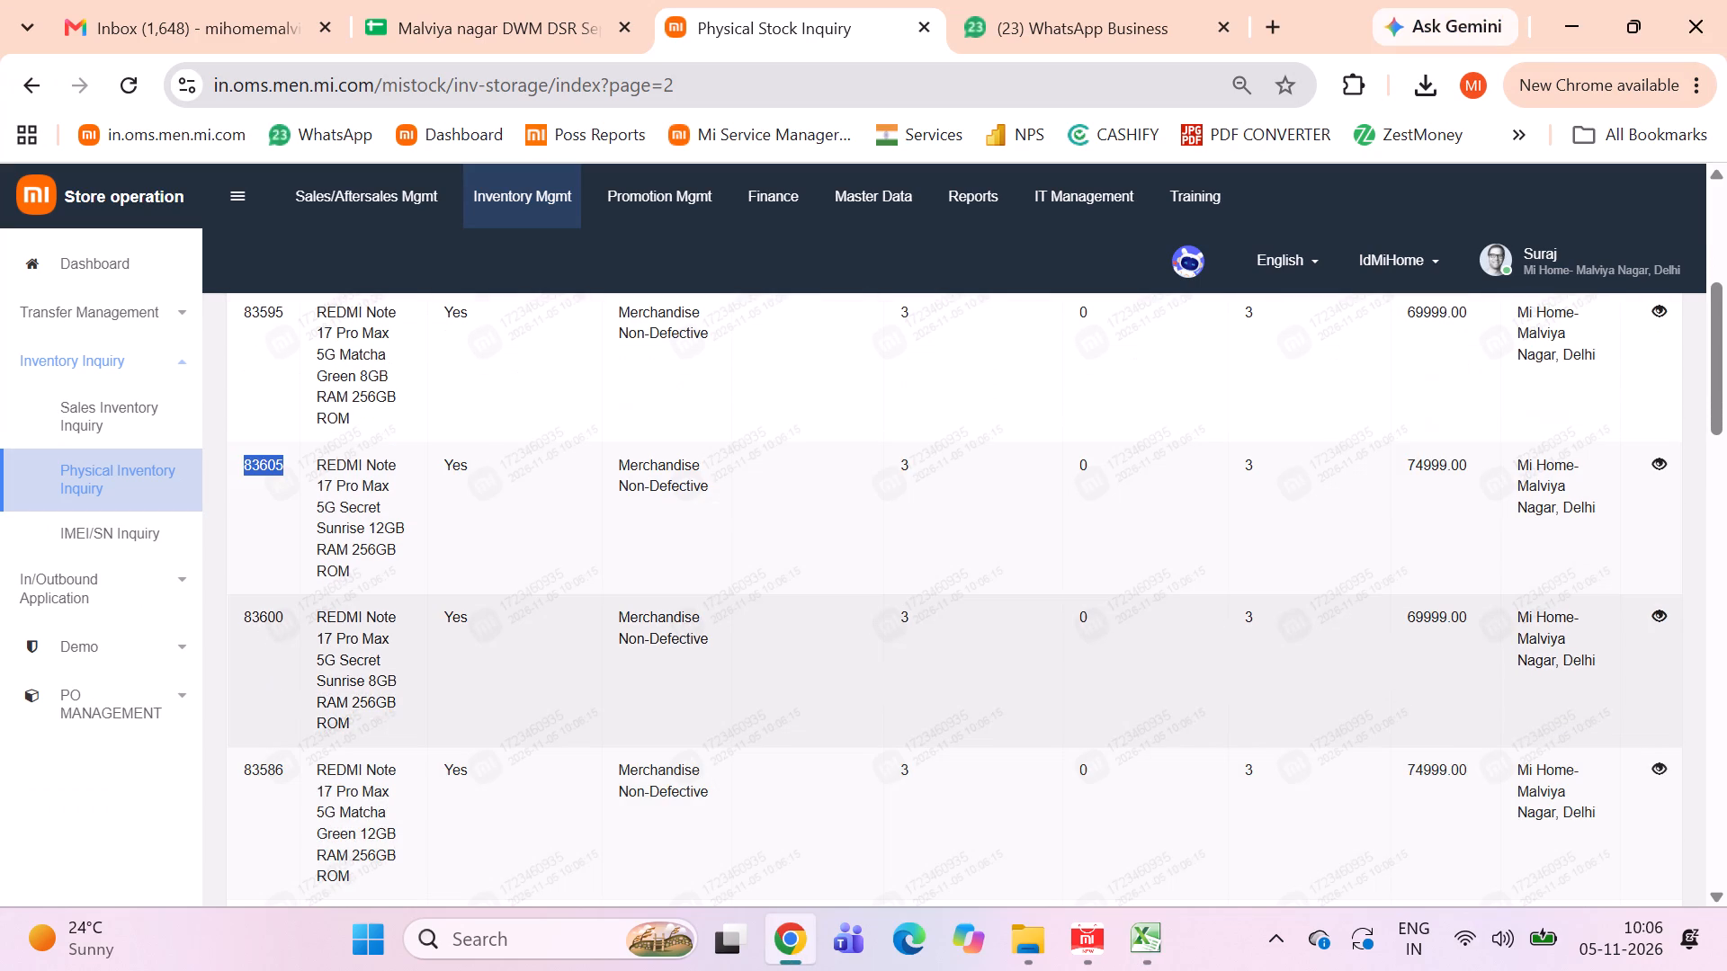
{"action": "double_click", "coordinate": [252, 619]}
{"action": "key", "text": "ctrl+c"}
{"action": "key", "text": "alt+Tab"}
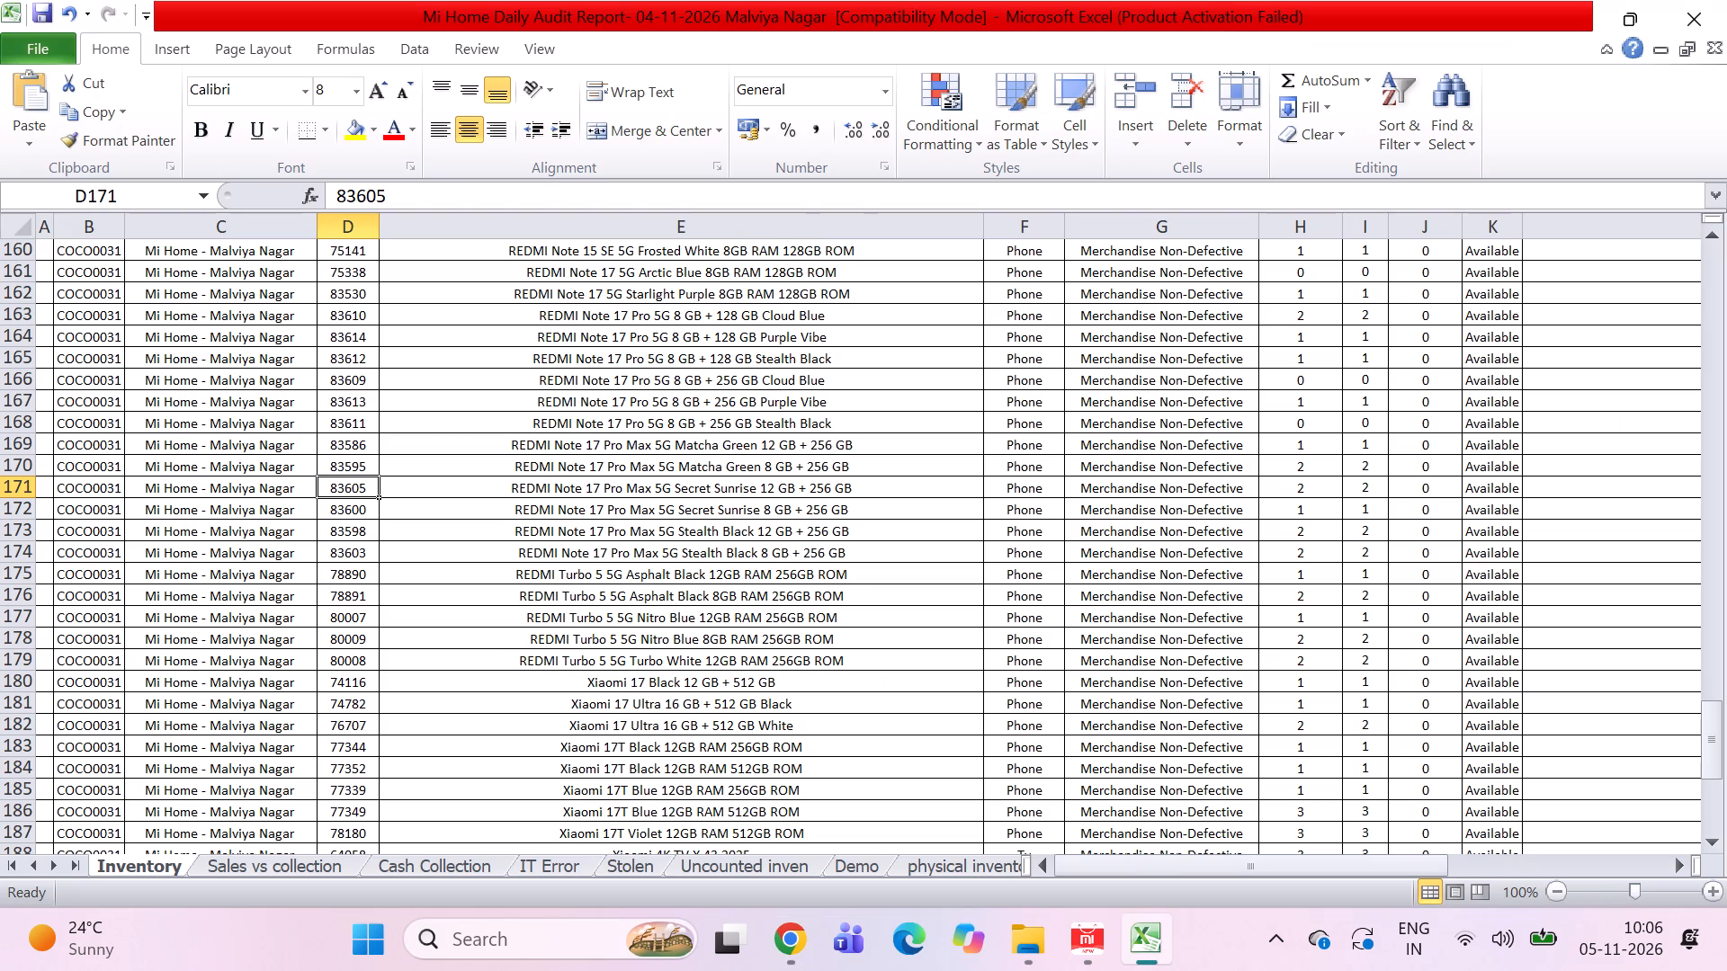
{"action": "key", "text": "ctrl+f"}
{"action": "key", "text": "ctrl+v"}
{"action": "key", "text": "Return"}
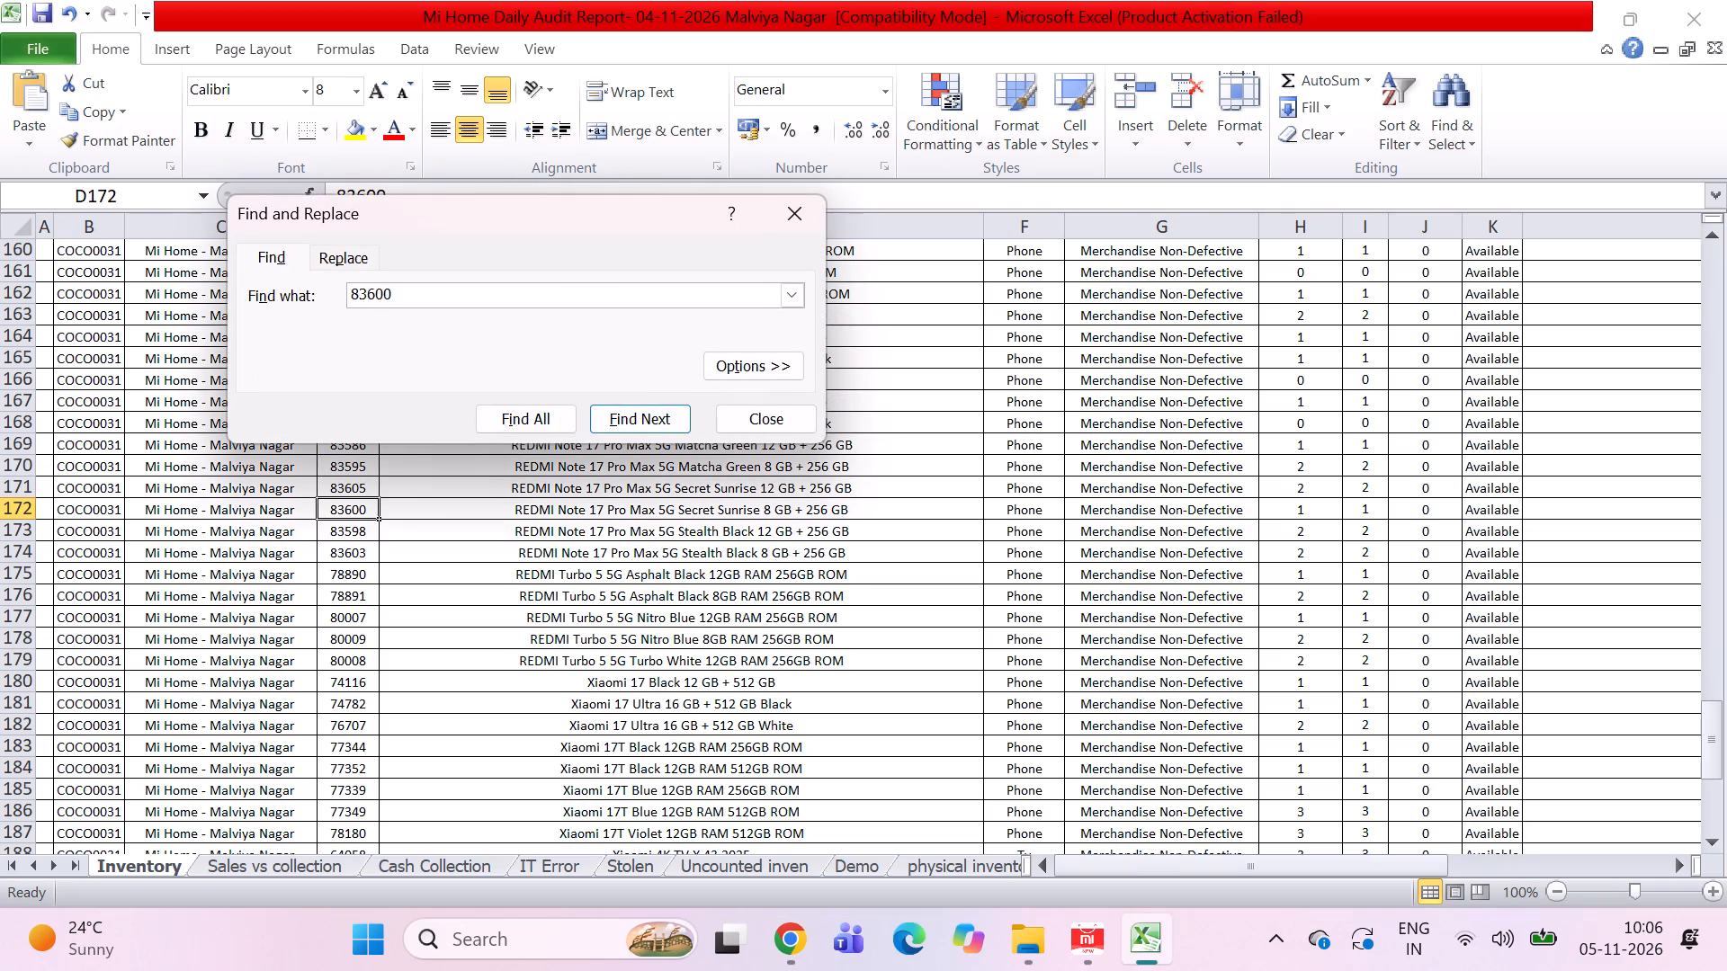
Copy product ID 83586, REDMI Note 17 Pro Max 5G Matcha Green 12GB, from the stock page and search the Inventory sheet for it.
{"action": "key", "text": "alt+Tab"}
{"action": "double_click", "coordinate": [236, 761]}
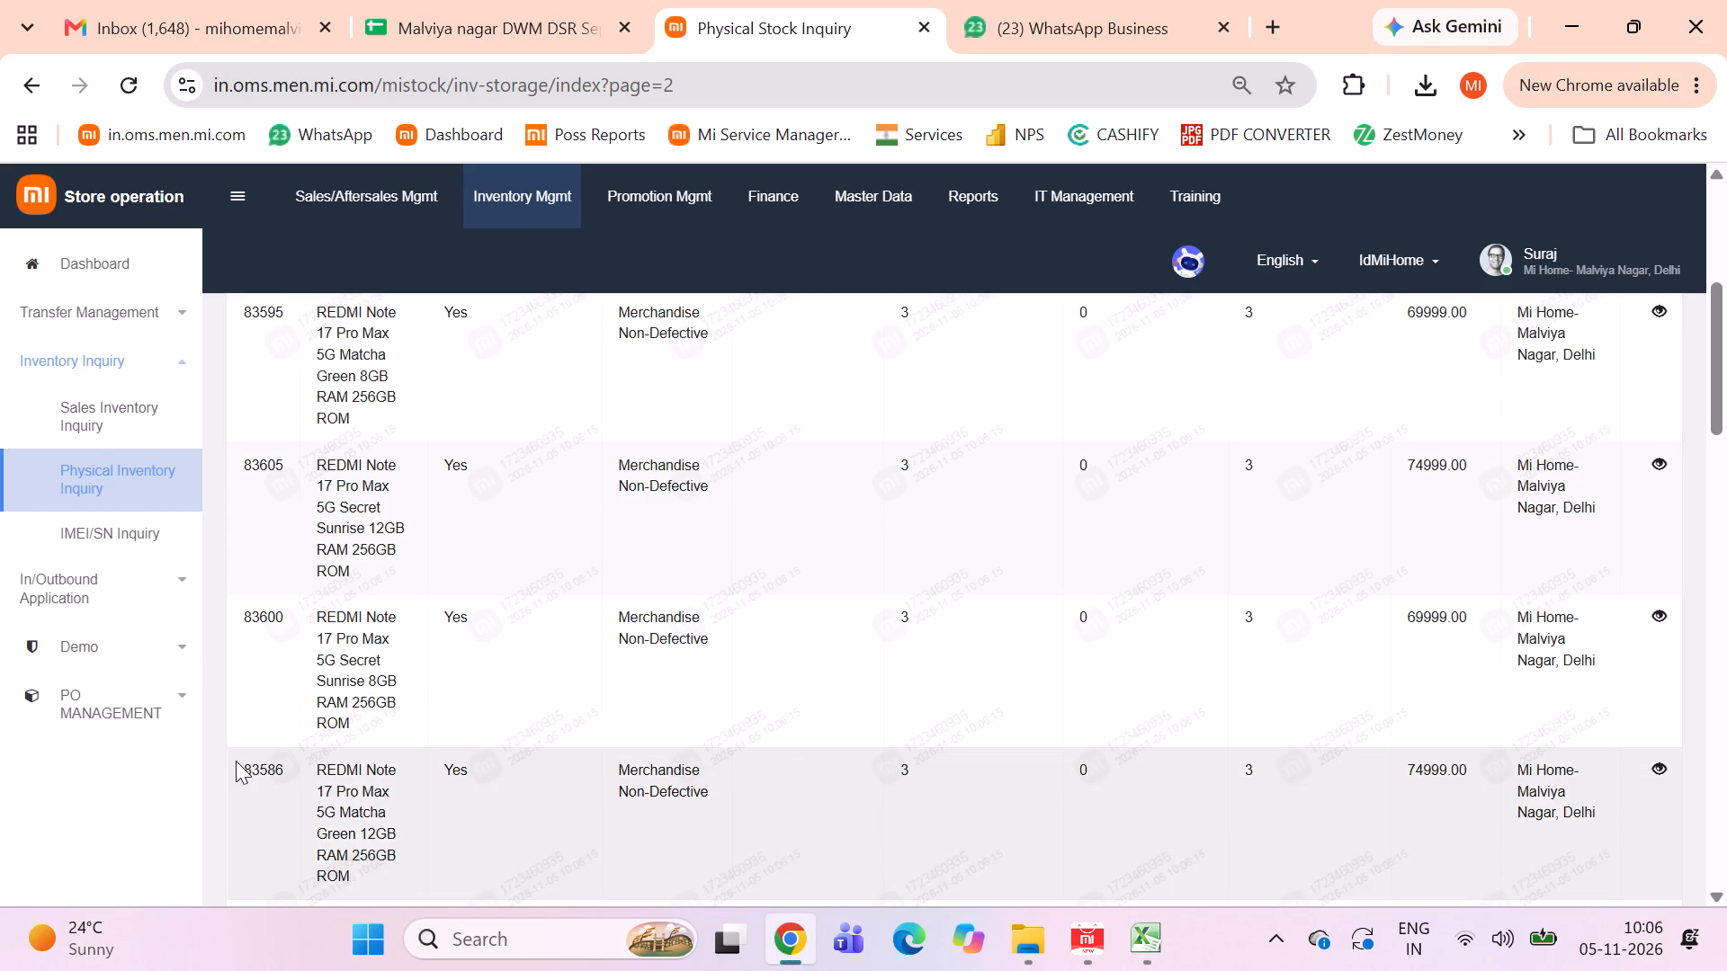
{"action": "key", "text": "ctrl+c"}
{"action": "key", "text": "alt+Tab"}
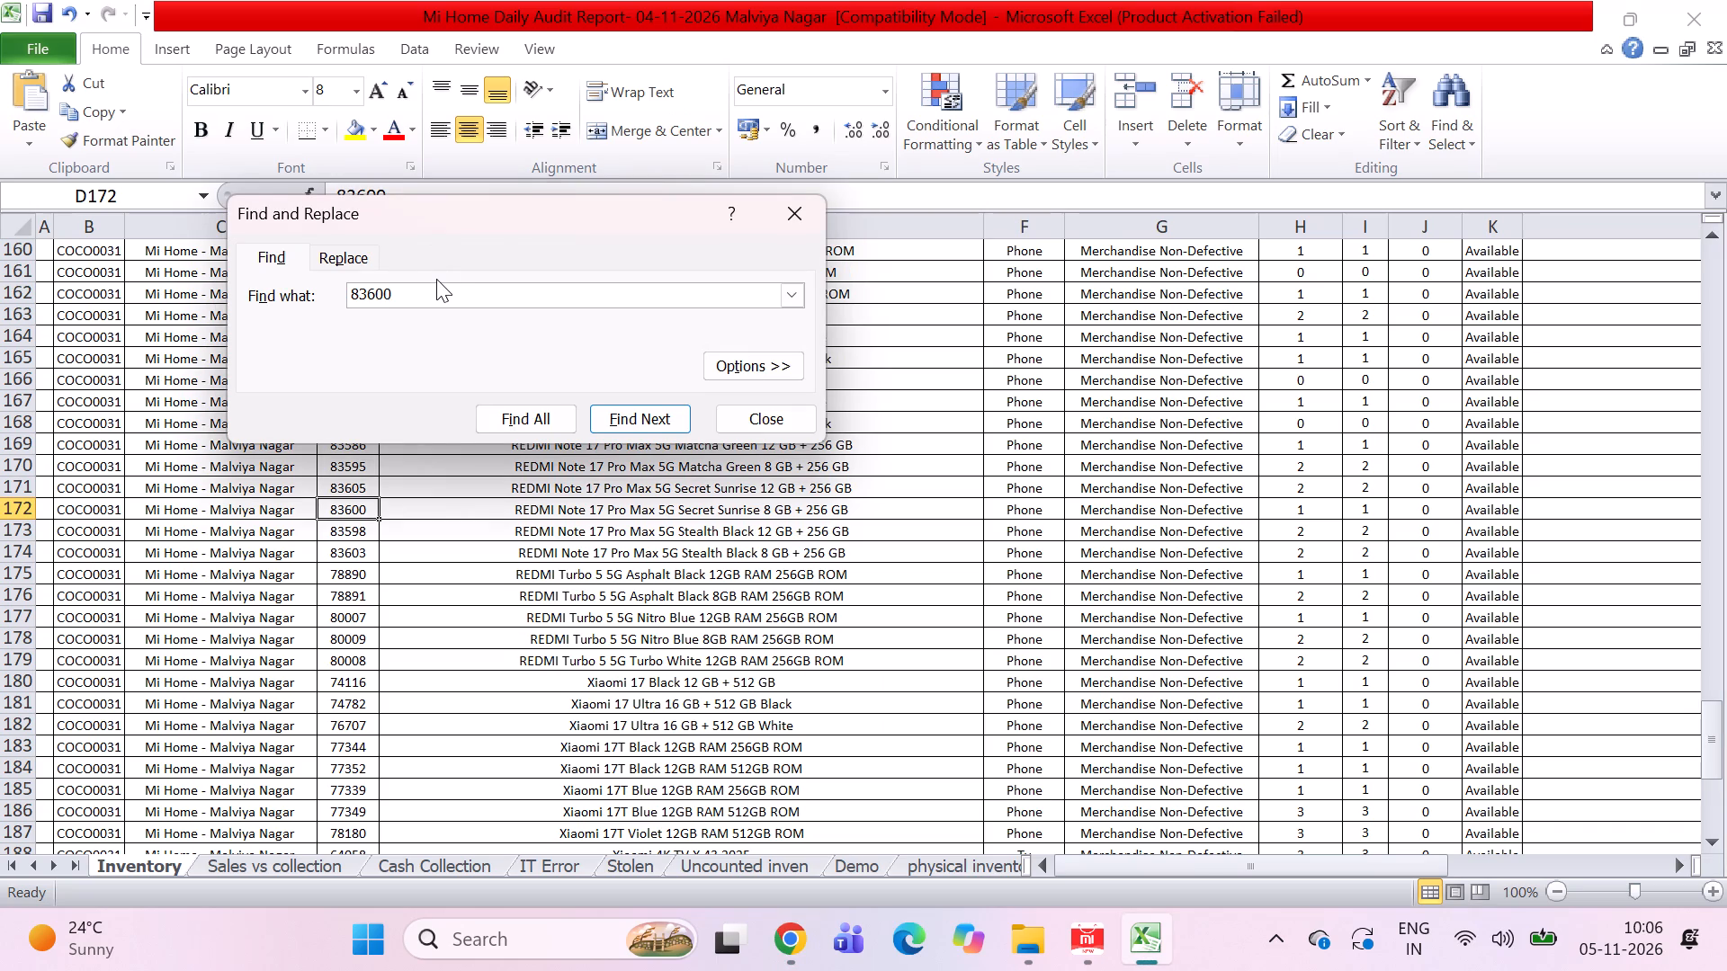
{"action": "key", "text": "BackSpace"}
{"action": "key", "text": "BackSpace"}
{"action": "key", "text": "BackSpace"}
{"action": "key", "text": "BackSpace"}
{"action": "key", "text": "BackSpace"}
{"action": "key", "text": "BackSpace"}
{"action": "key", "text": "BackSpace"}
{"action": "key", "text": "BackSpace"}
{"action": "key", "text": "BackSpace"}
{"action": "key", "text": "BackSpace"}
{"action": "key", "text": "BackSpace"}
{"action": "key", "text": "BackSpace"}
{"action": "key", "text": "BackSpace"}
{"action": "key", "text": "ctrl+v"}
{"action": "key", "text": "Return"}
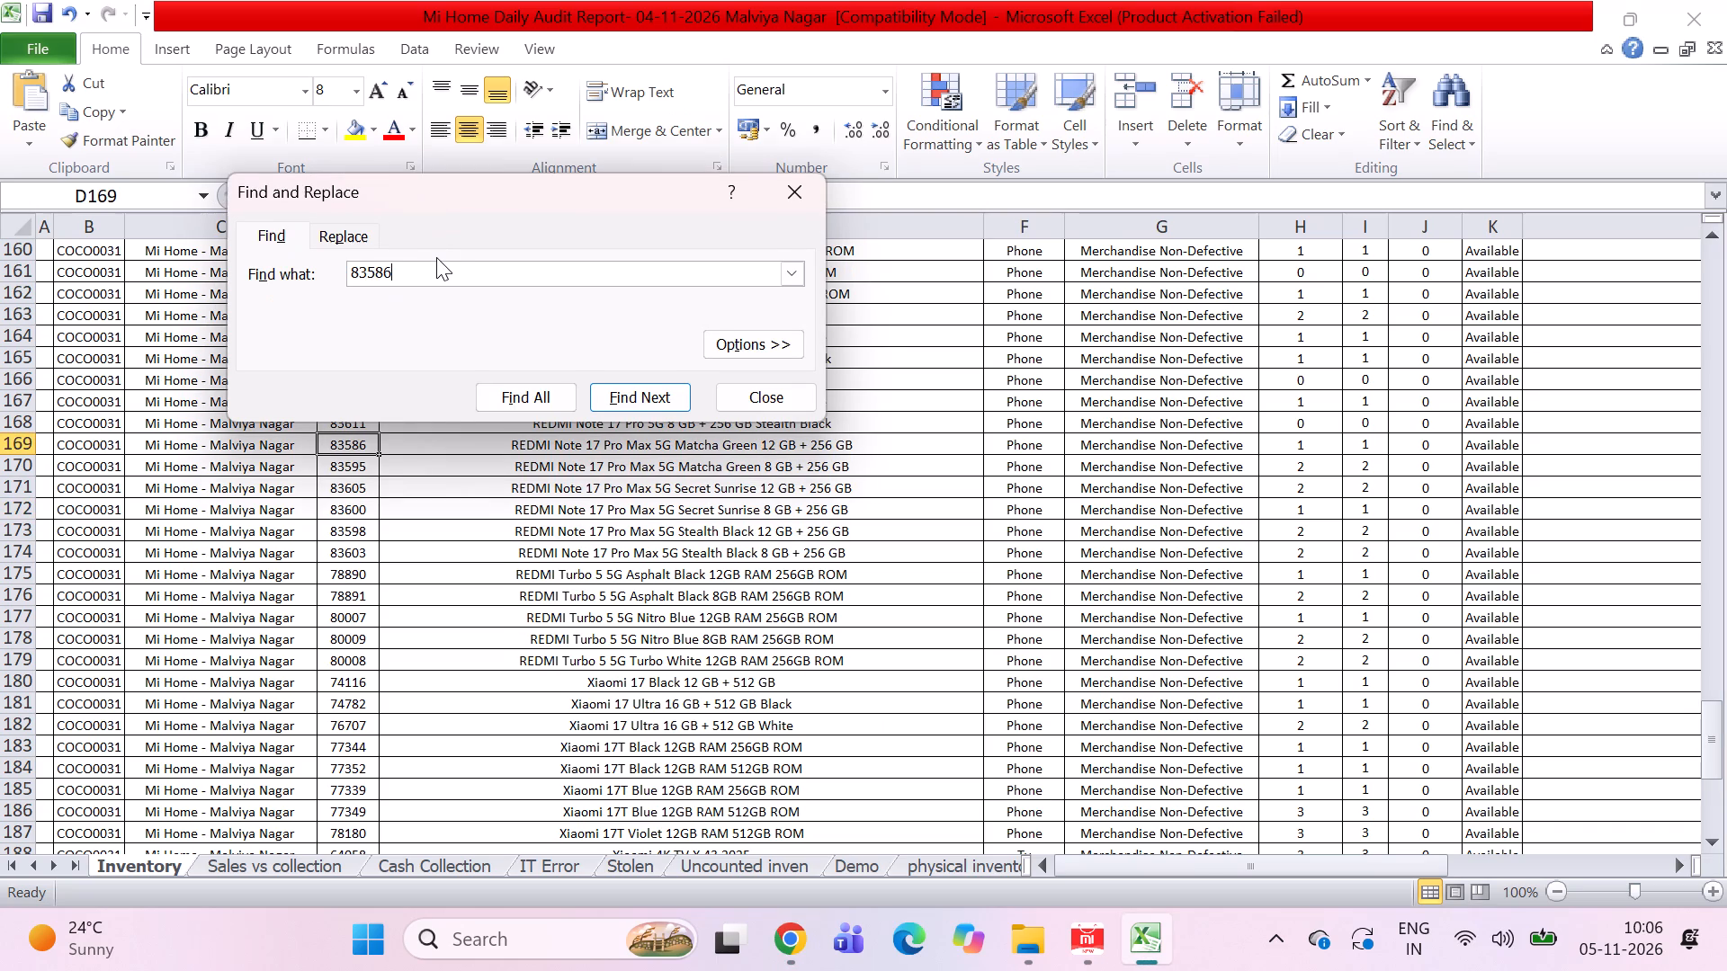
{"action": "left_click", "coordinate": [755, 399]}
Copy product ID 87080, REDMI Note 17 Pro 5G Purple Vibe 8GB 128GB, from the stock page and search the Inventory sheet for it.
{"action": "key", "text": "alt+Tab"}
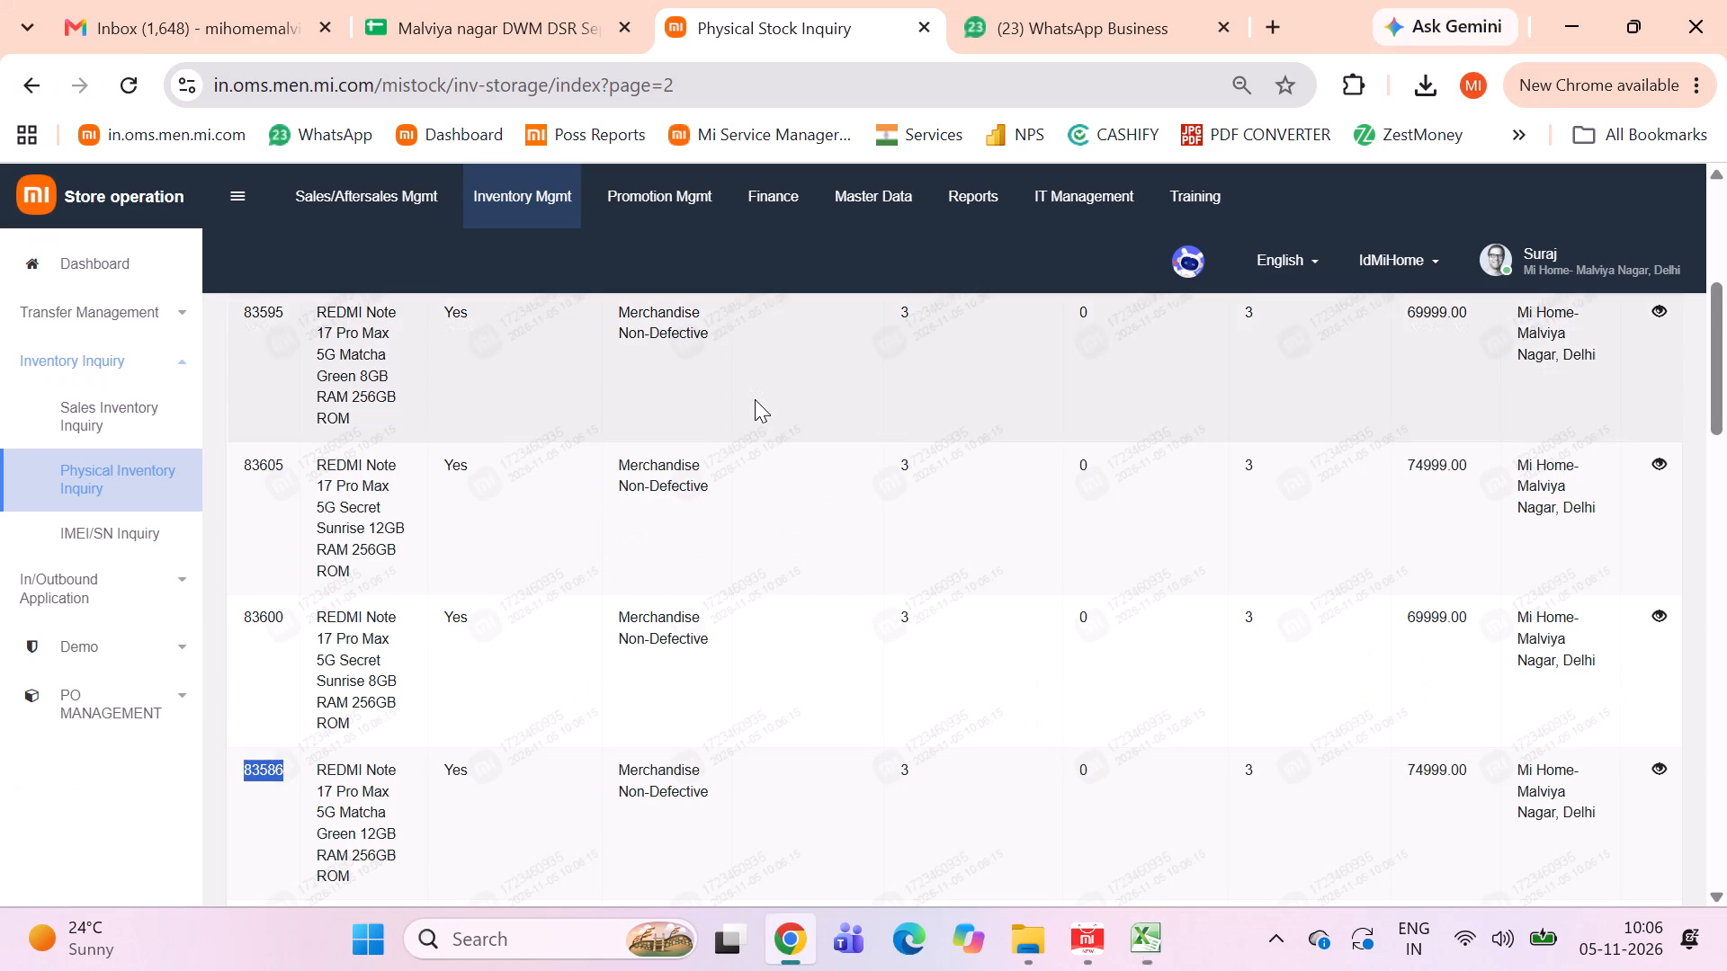
{"action": "key", "text": "Down"}
{"action": "key", "text": "Down"}
{"action": "key", "text": "Down"}
{"action": "key", "text": "Down"}
{"action": "key", "text": "Down"}
{"action": "key", "text": "Down"}
{"action": "key", "text": "Down"}
{"action": "key", "text": "Down"}
{"action": "key", "text": "Down"}
{"action": "key", "text": "Down"}
{"action": "key", "text": "Down"}
{"action": "key", "text": "Down"}
{"action": "key", "text": "Down"}
{"action": "key", "text": "Down"}
{"action": "key", "text": "Down"}
{"action": "key", "text": "Up"}
{"action": "key", "text": "Up"}
{"action": "key", "text": "Up"}
{"action": "key", "text": "Up"}
{"action": "key", "text": "Up"}
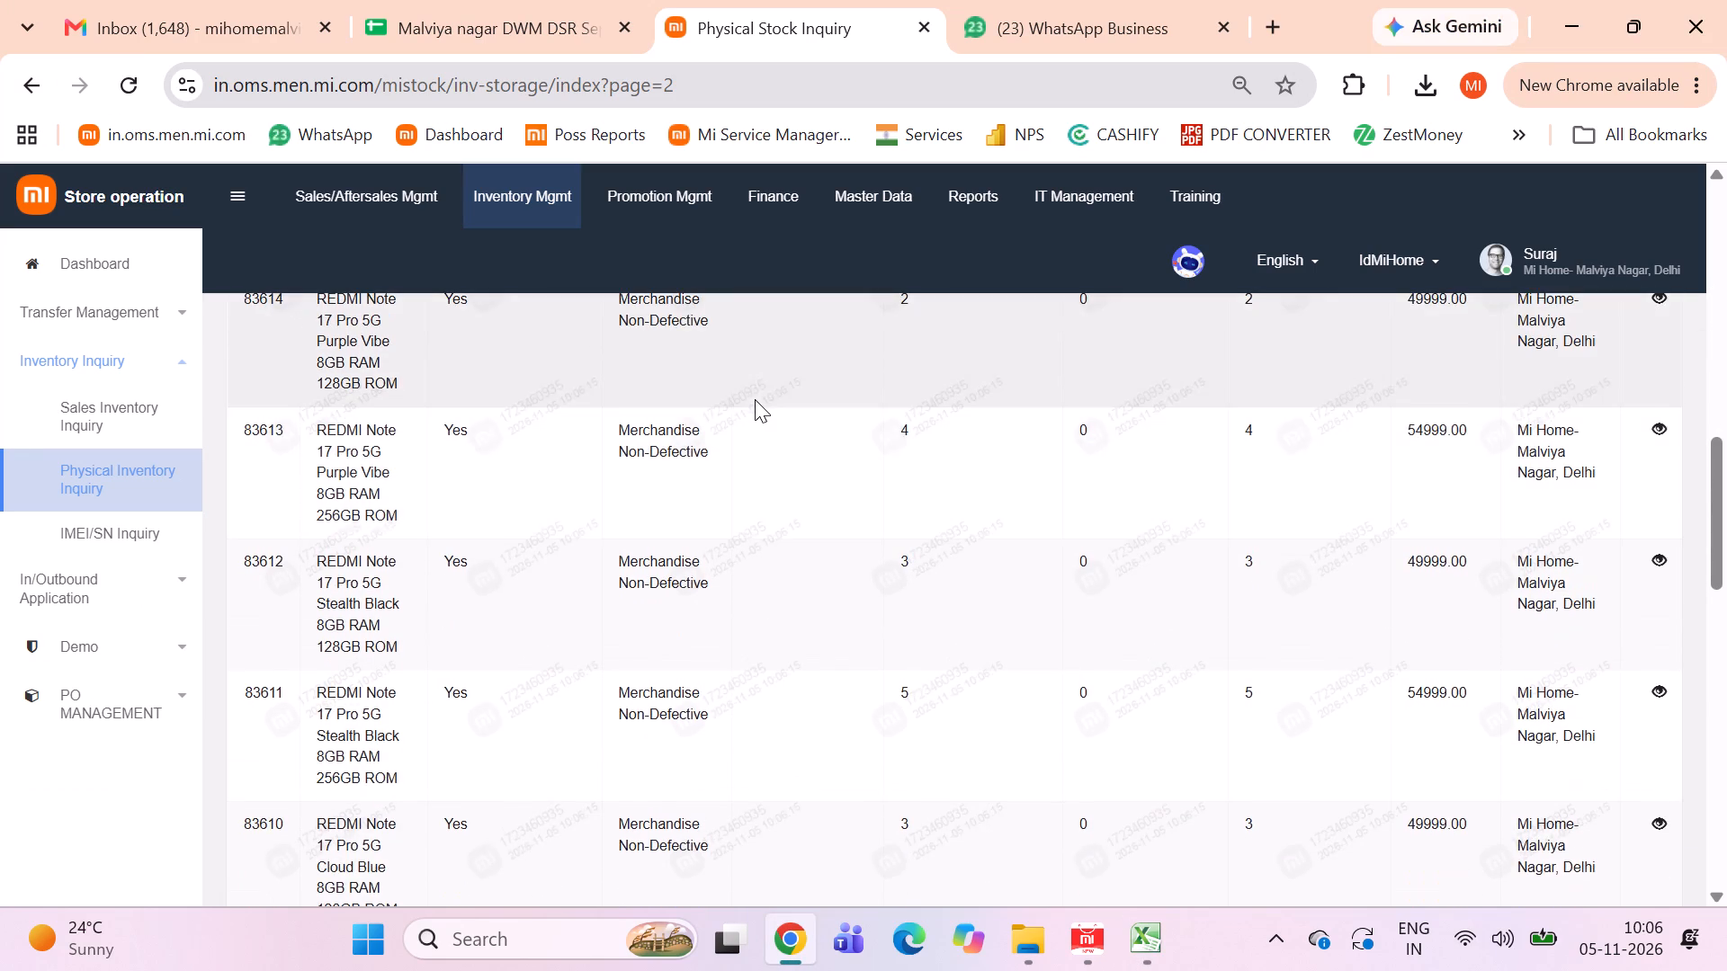
{"action": "key", "text": "Up"}
{"action": "key", "text": "Up"}
{"action": "key", "text": "Up"}
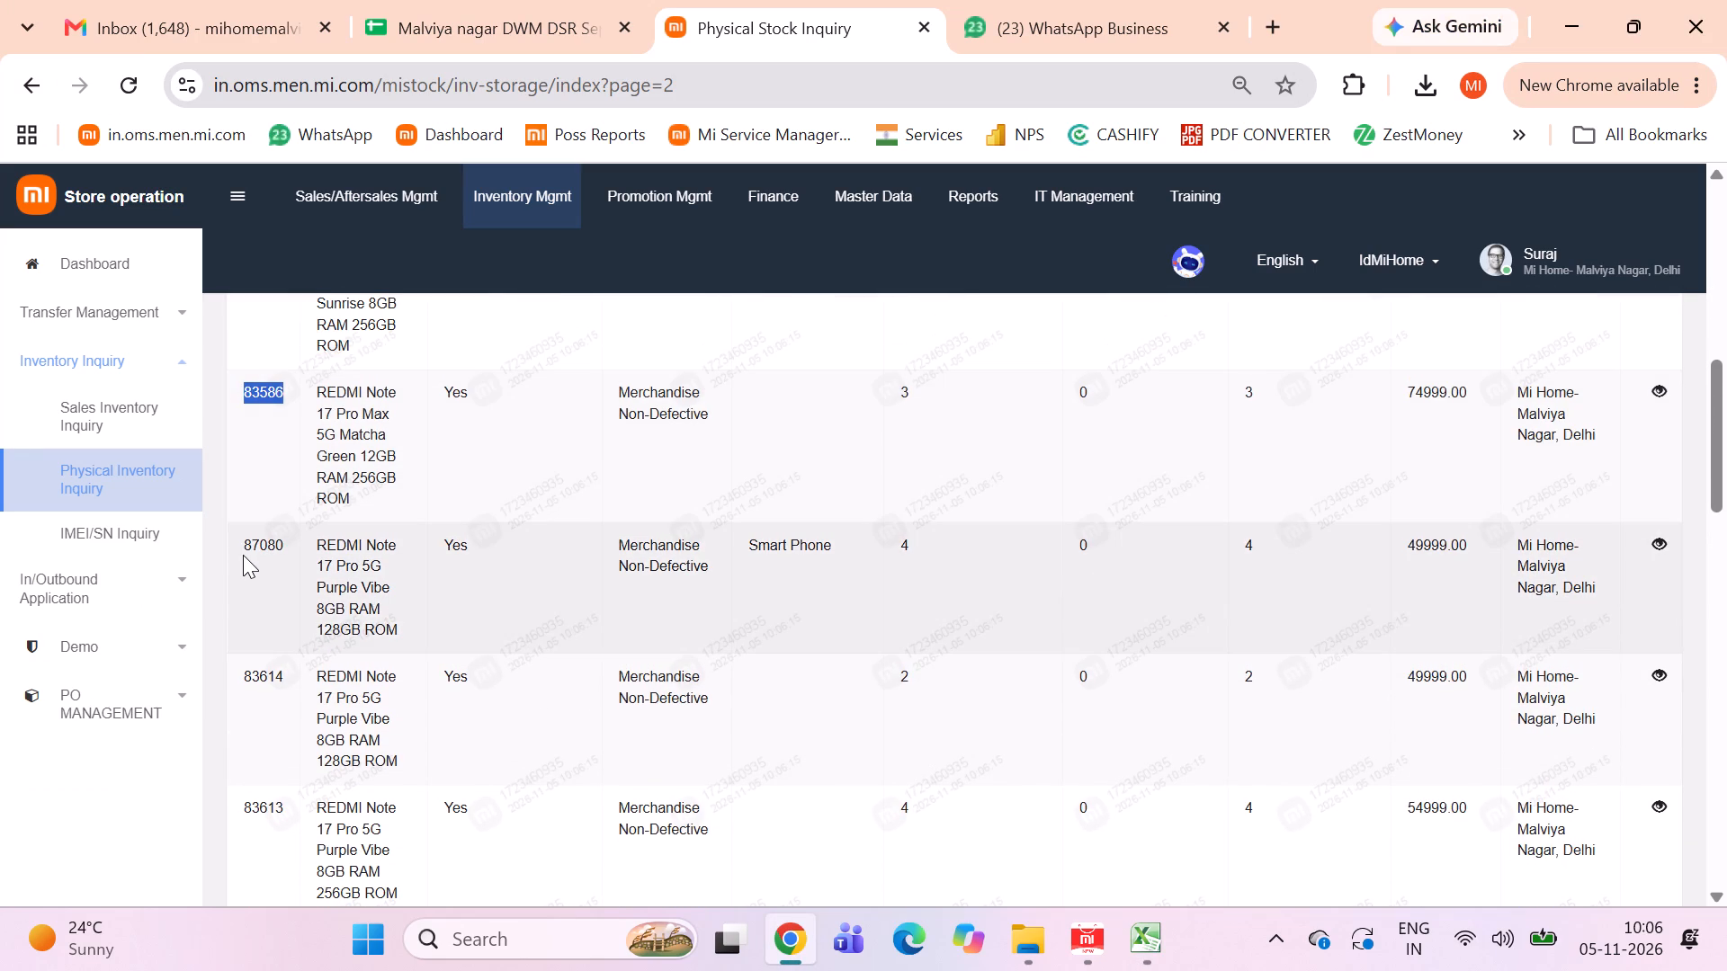
{"action": "double_click", "coordinate": [243, 555]}
{"action": "key", "text": "ctrl+v"}
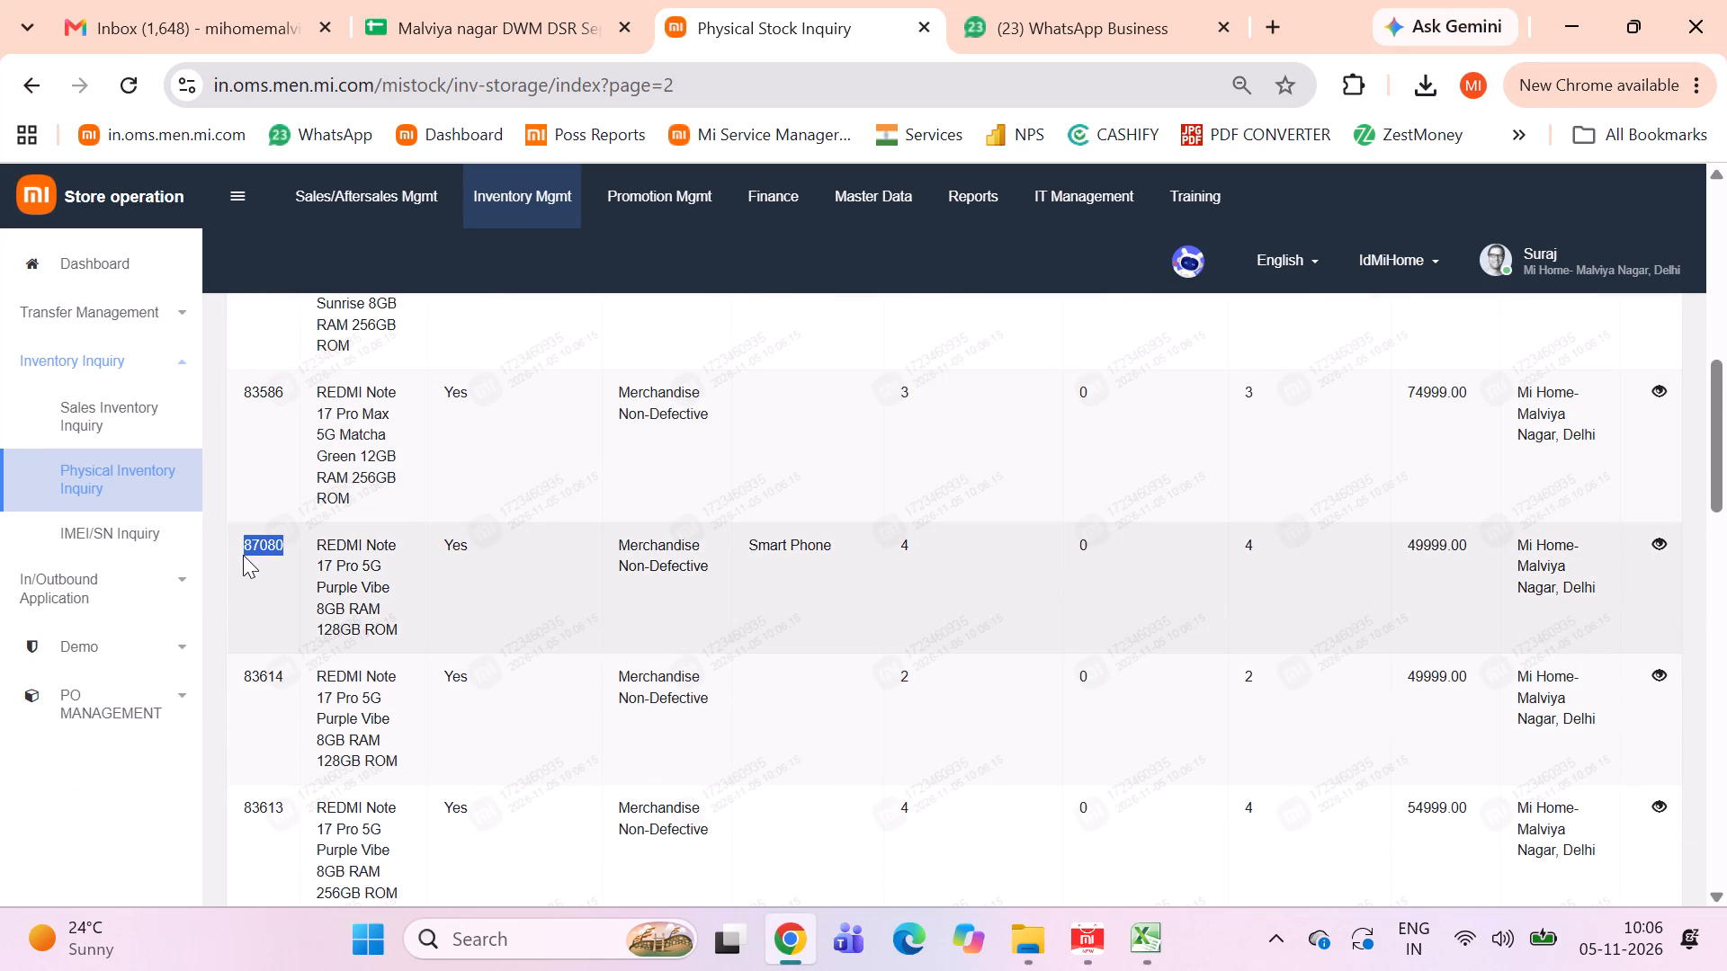
{"action": "key", "text": "ctrl+c"}
{"action": "key", "text": "alt+Tab"}
{"action": "left_click", "coordinate": [365, 533]}
{"action": "key", "text": "ctrl+f"}
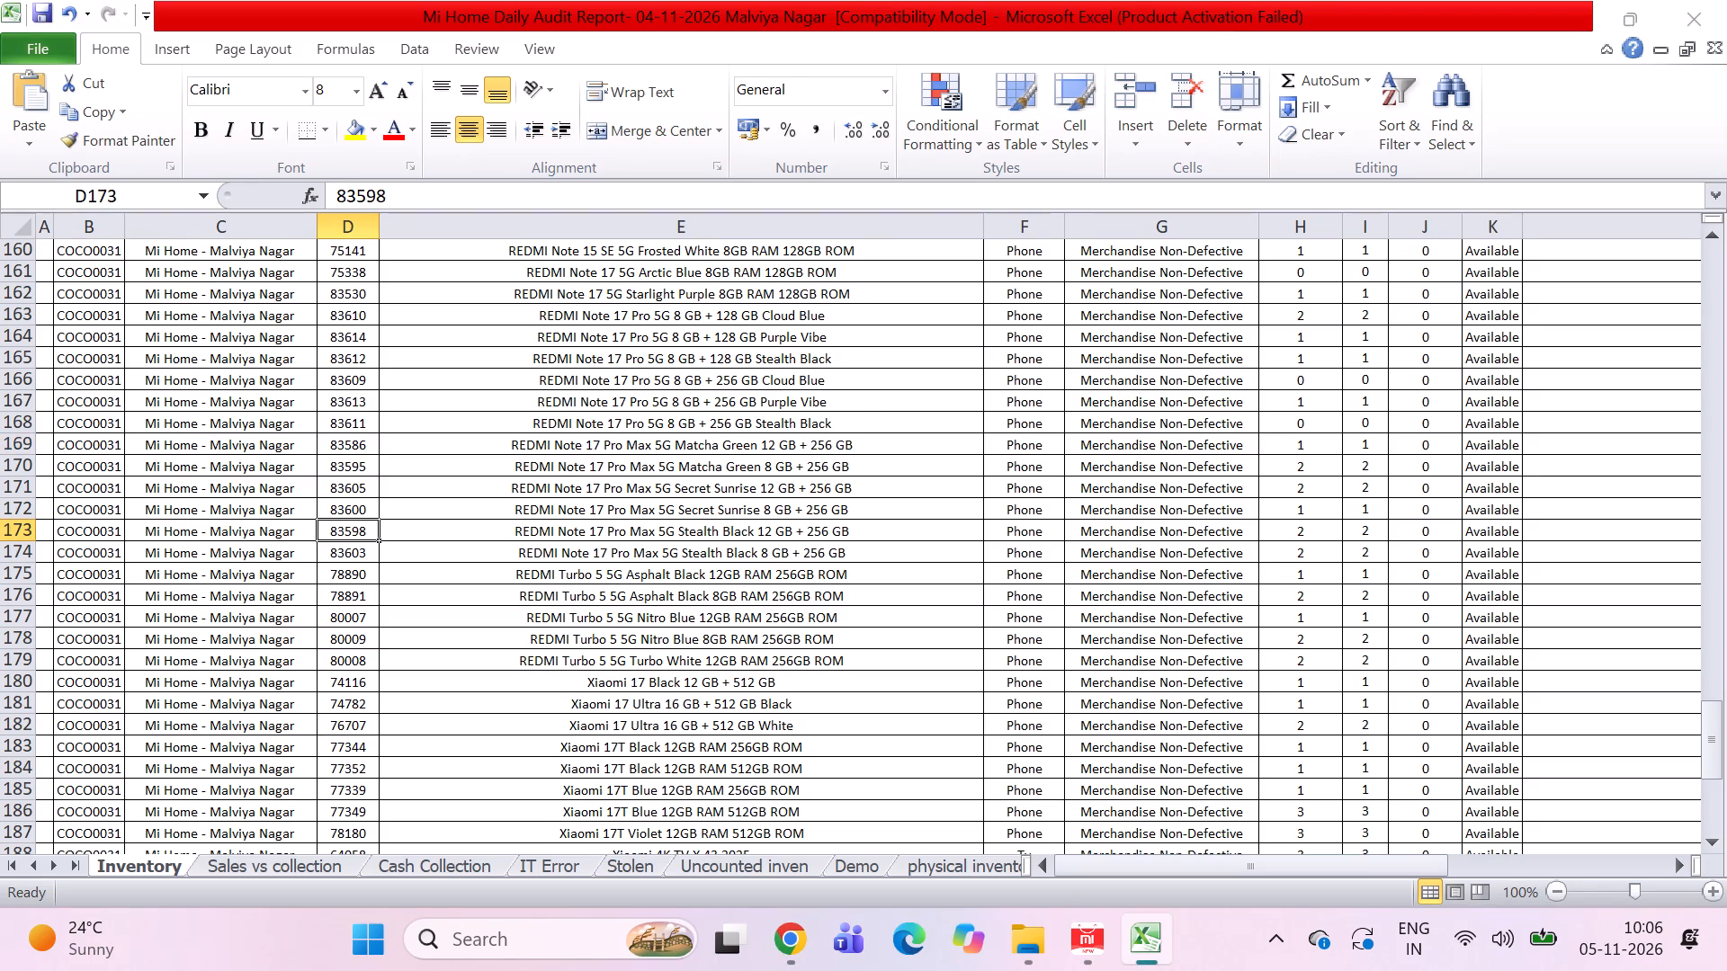
{"action": "key", "text": "ctrl+v"}
{"action": "key", "text": "Return"}
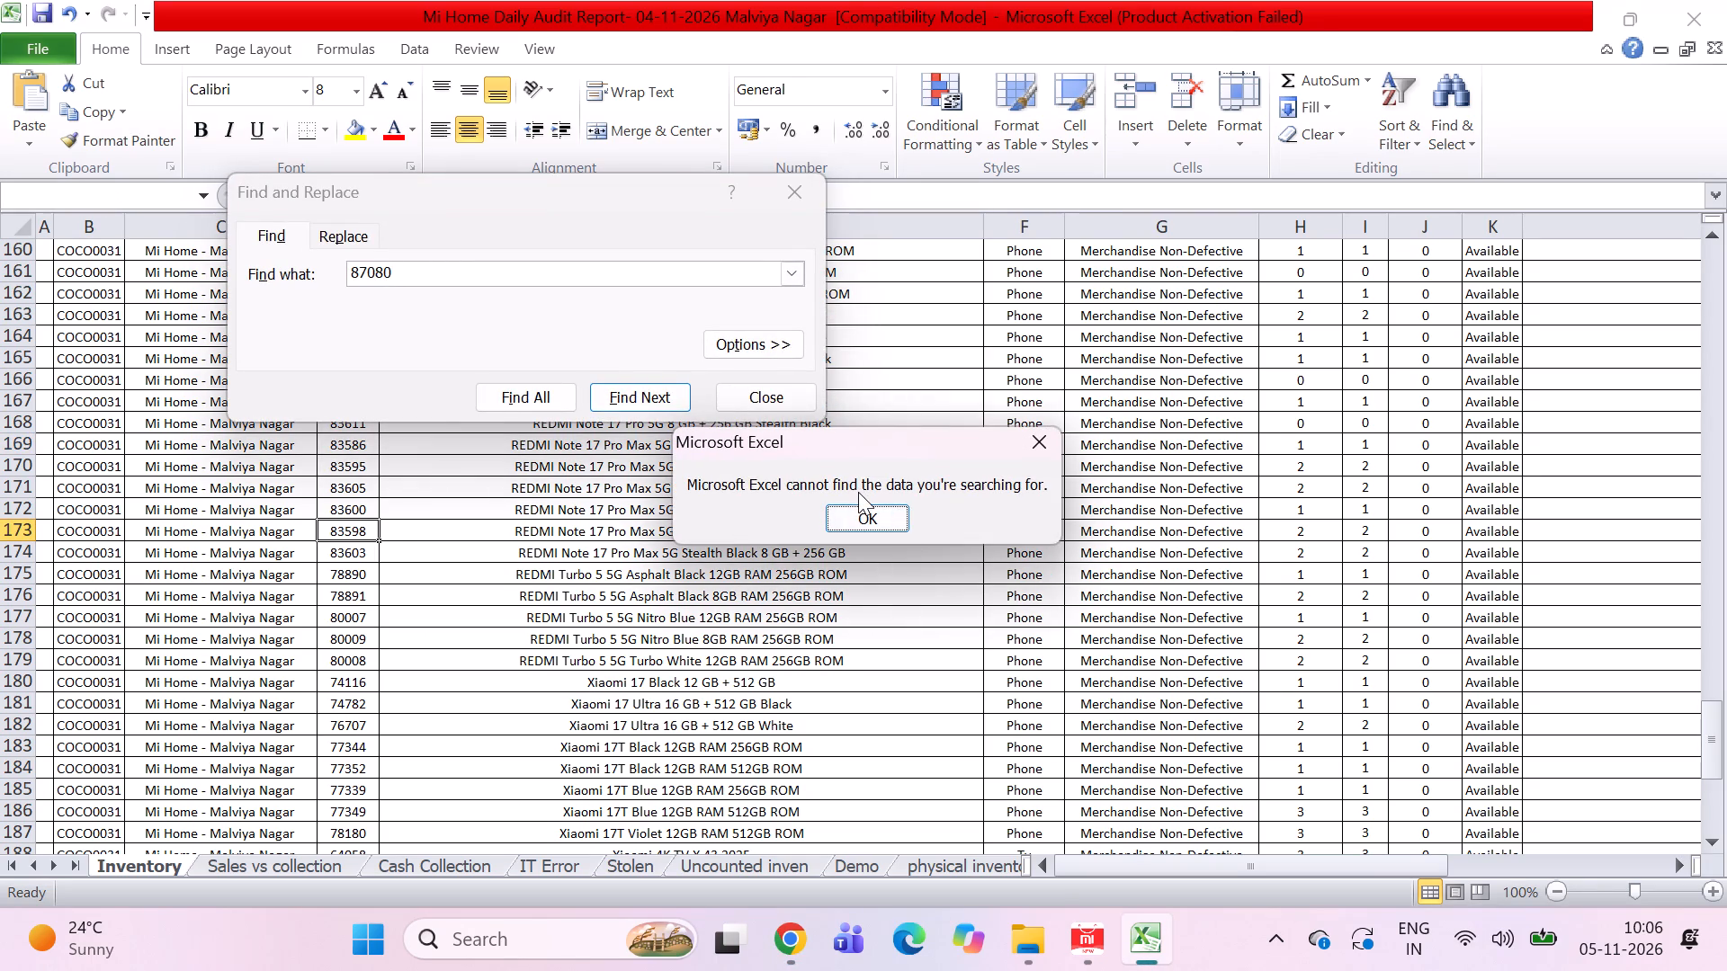
{"action": "left_click", "coordinate": [858, 492]}
{"action": "left_click", "coordinate": [866, 514]}
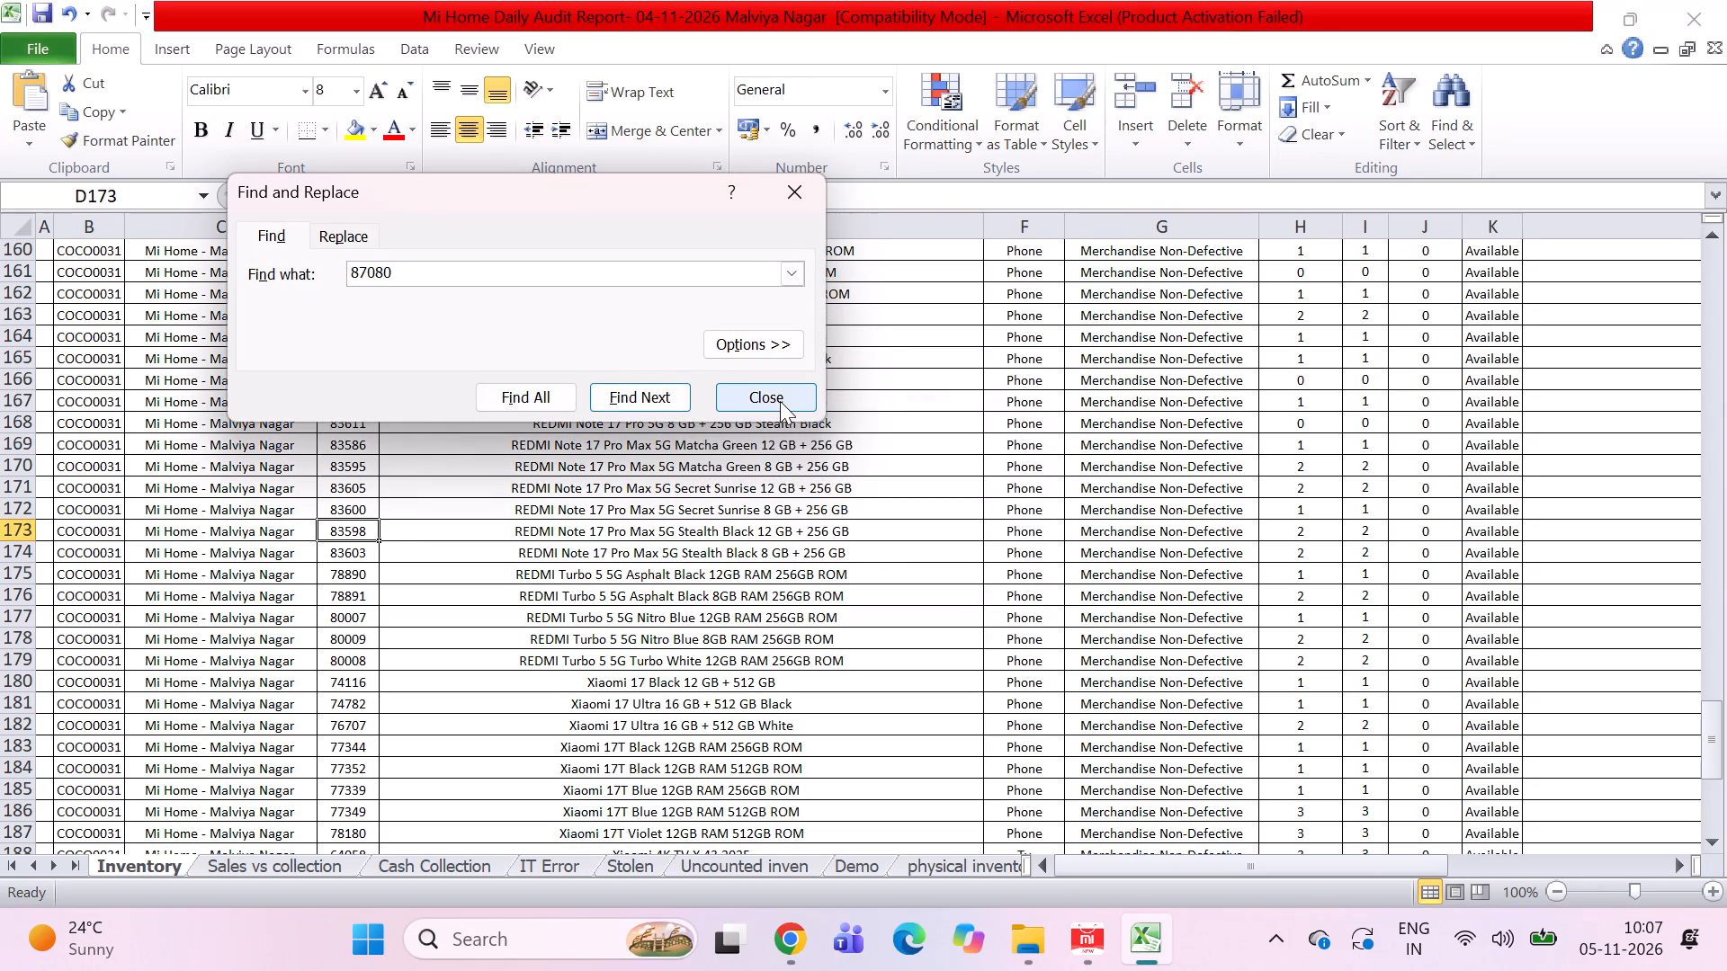
{"action": "left_click", "coordinate": [781, 400]}
Insert a blank row above the 83598 entry at row 173 and enter 87080 as its SKU ID.
{"action": "left_click", "coordinate": [22, 533]}
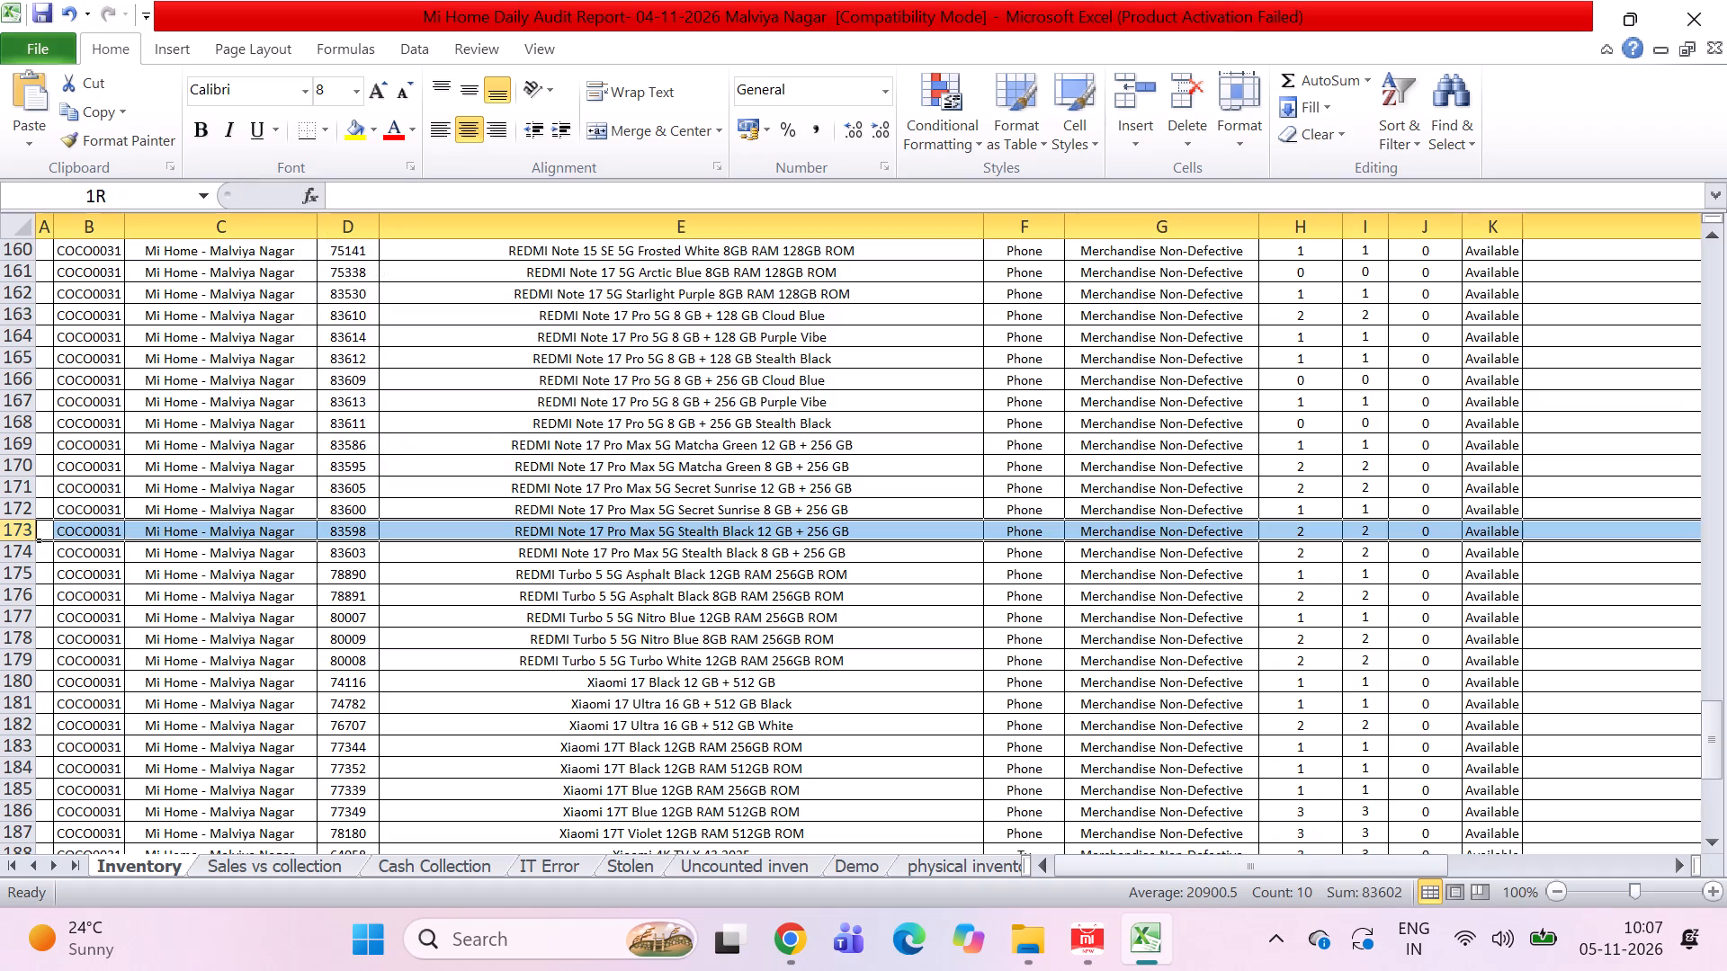
{"action": "right_click", "coordinate": [22, 533]}
{"action": "left_click", "coordinate": [75, 704]}
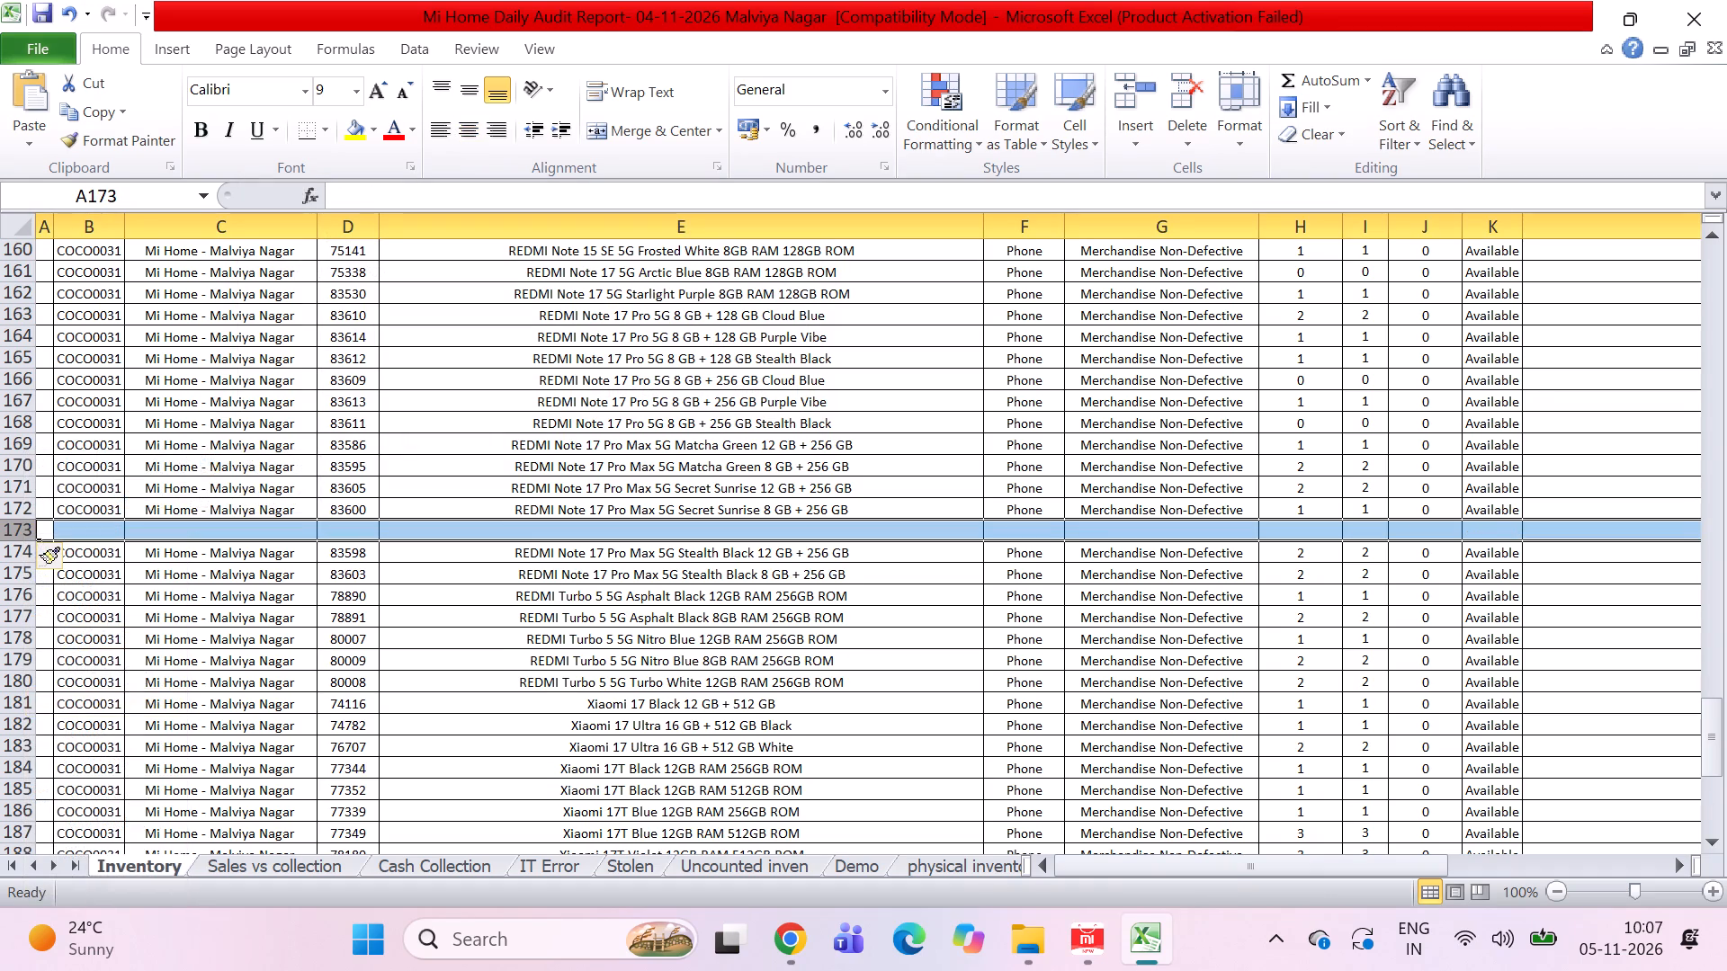
{"action": "left_click", "coordinate": [344, 531]}
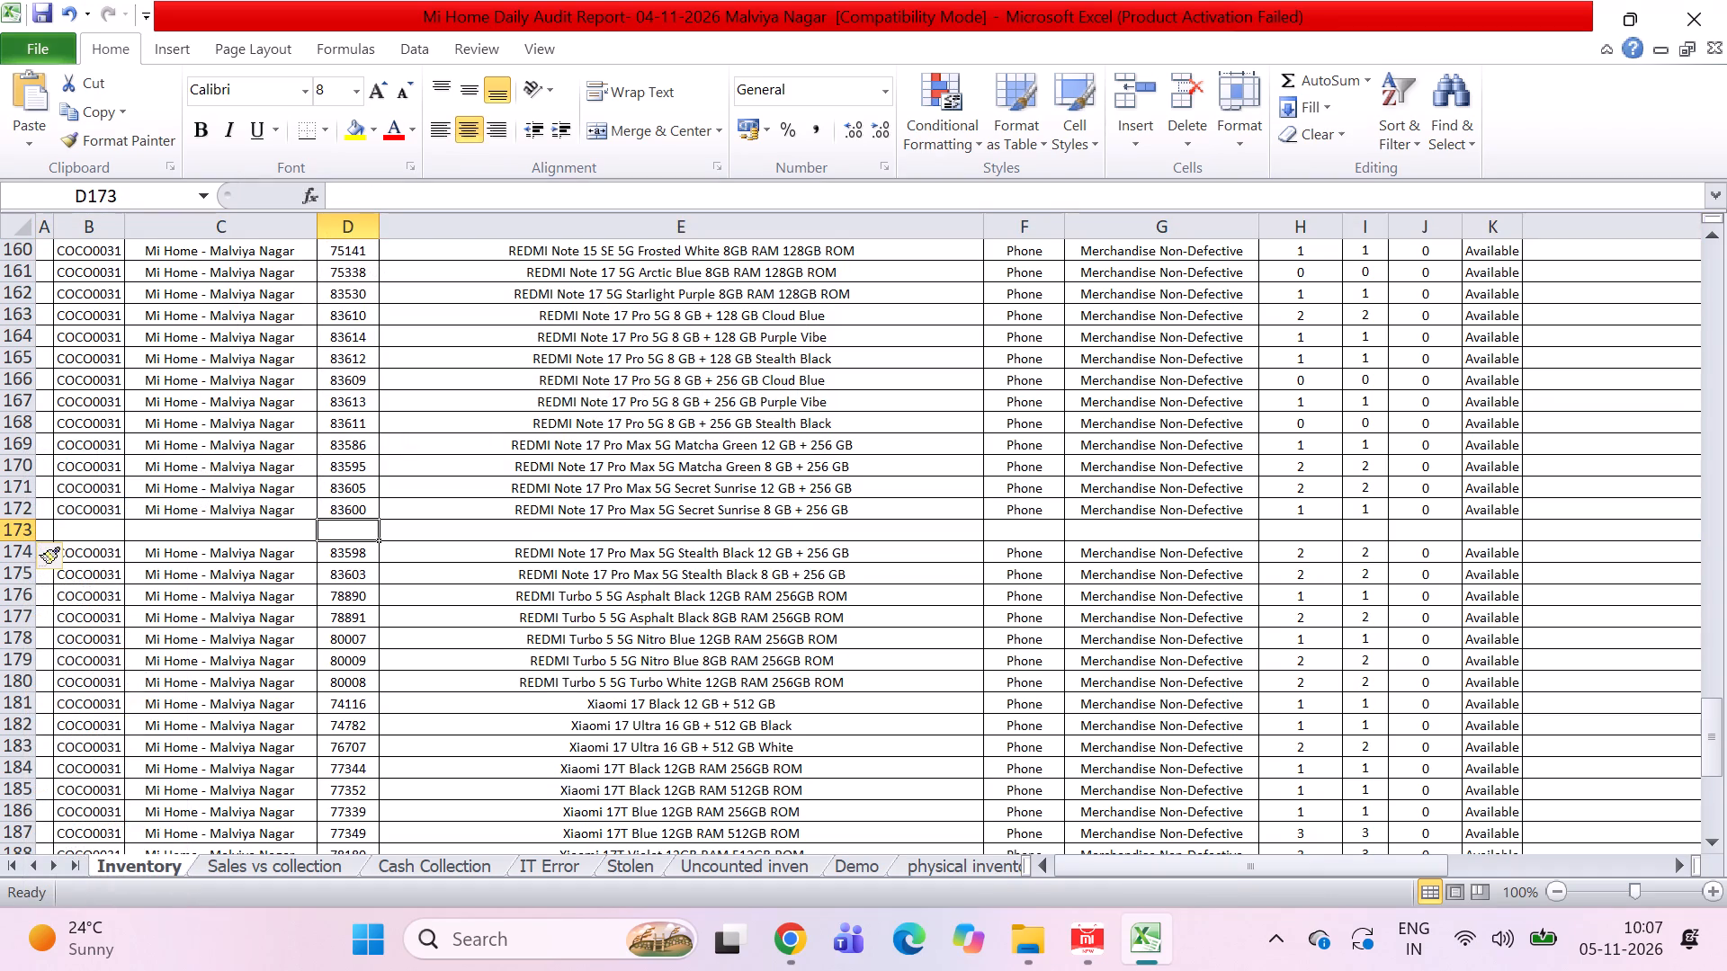
{"action": "key", "text": "ctrl+v"}
{"action": "key", "text": "Right"}
Fill row 173 with the copied product name REDMI Note 17 Pro 5G Purple Vibe 8GB RAM 128GB ROM and the category Phone.
{"action": "key", "text": "alt+Tab"}
{"action": "triple_click", "coordinate": [347, 554]}
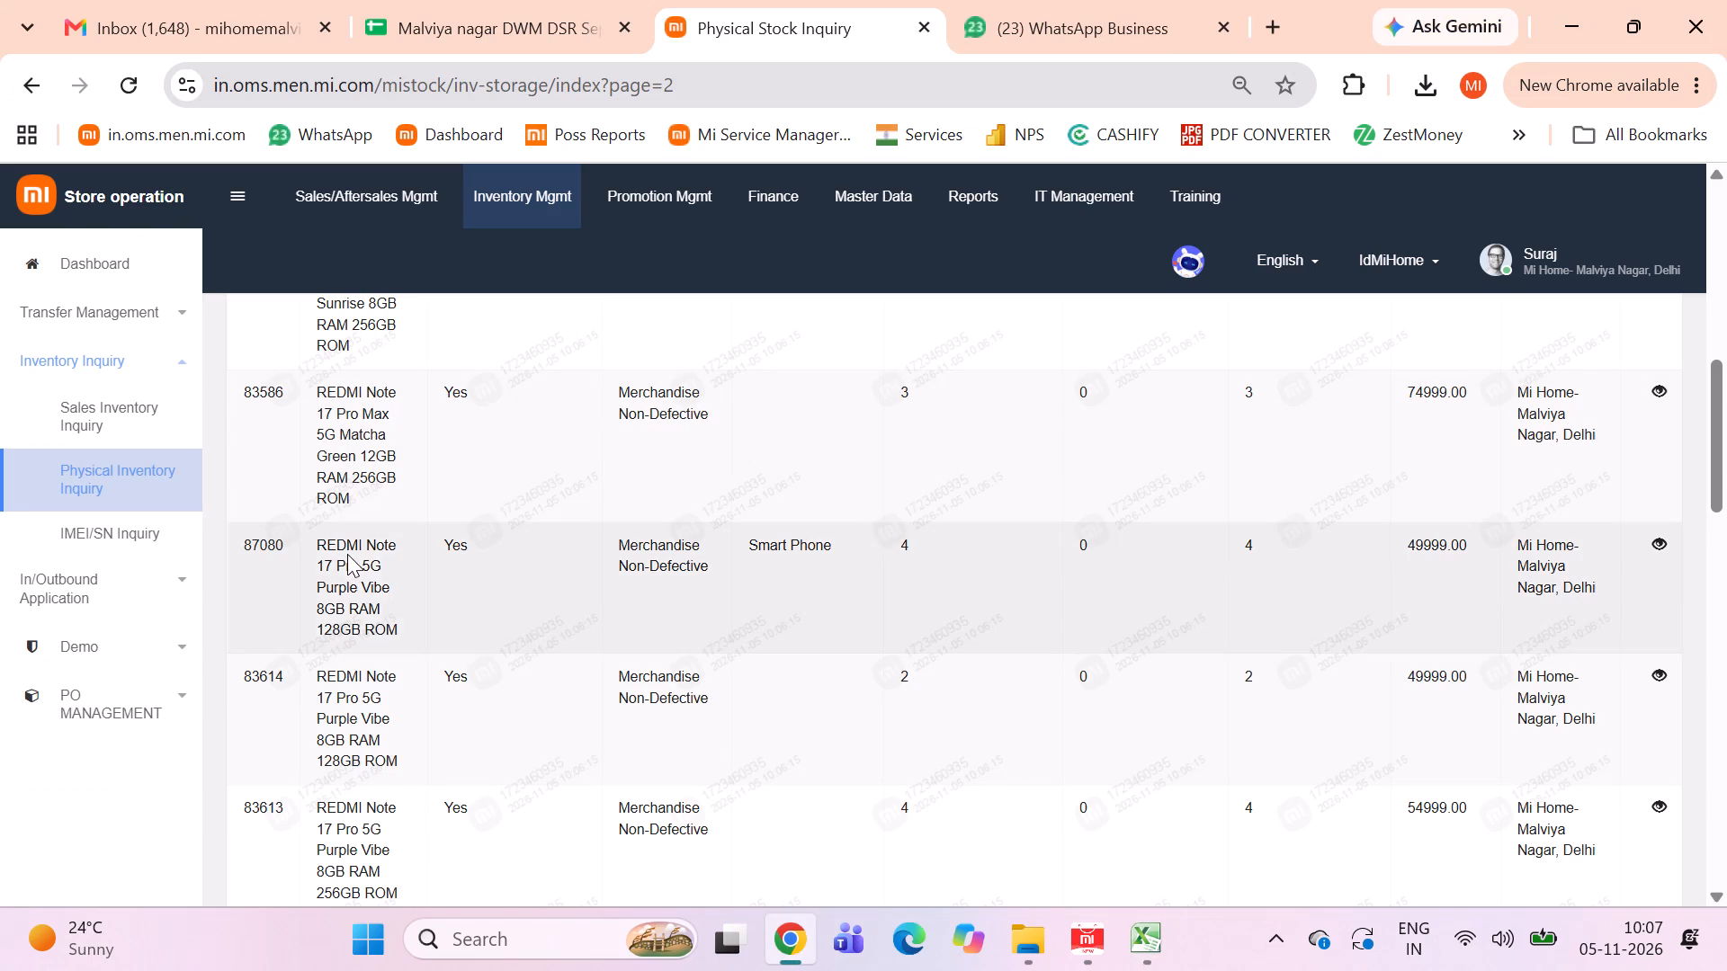
{"action": "key", "text": "ctrl+c"}
{"action": "key", "text": "alt+Tab"}
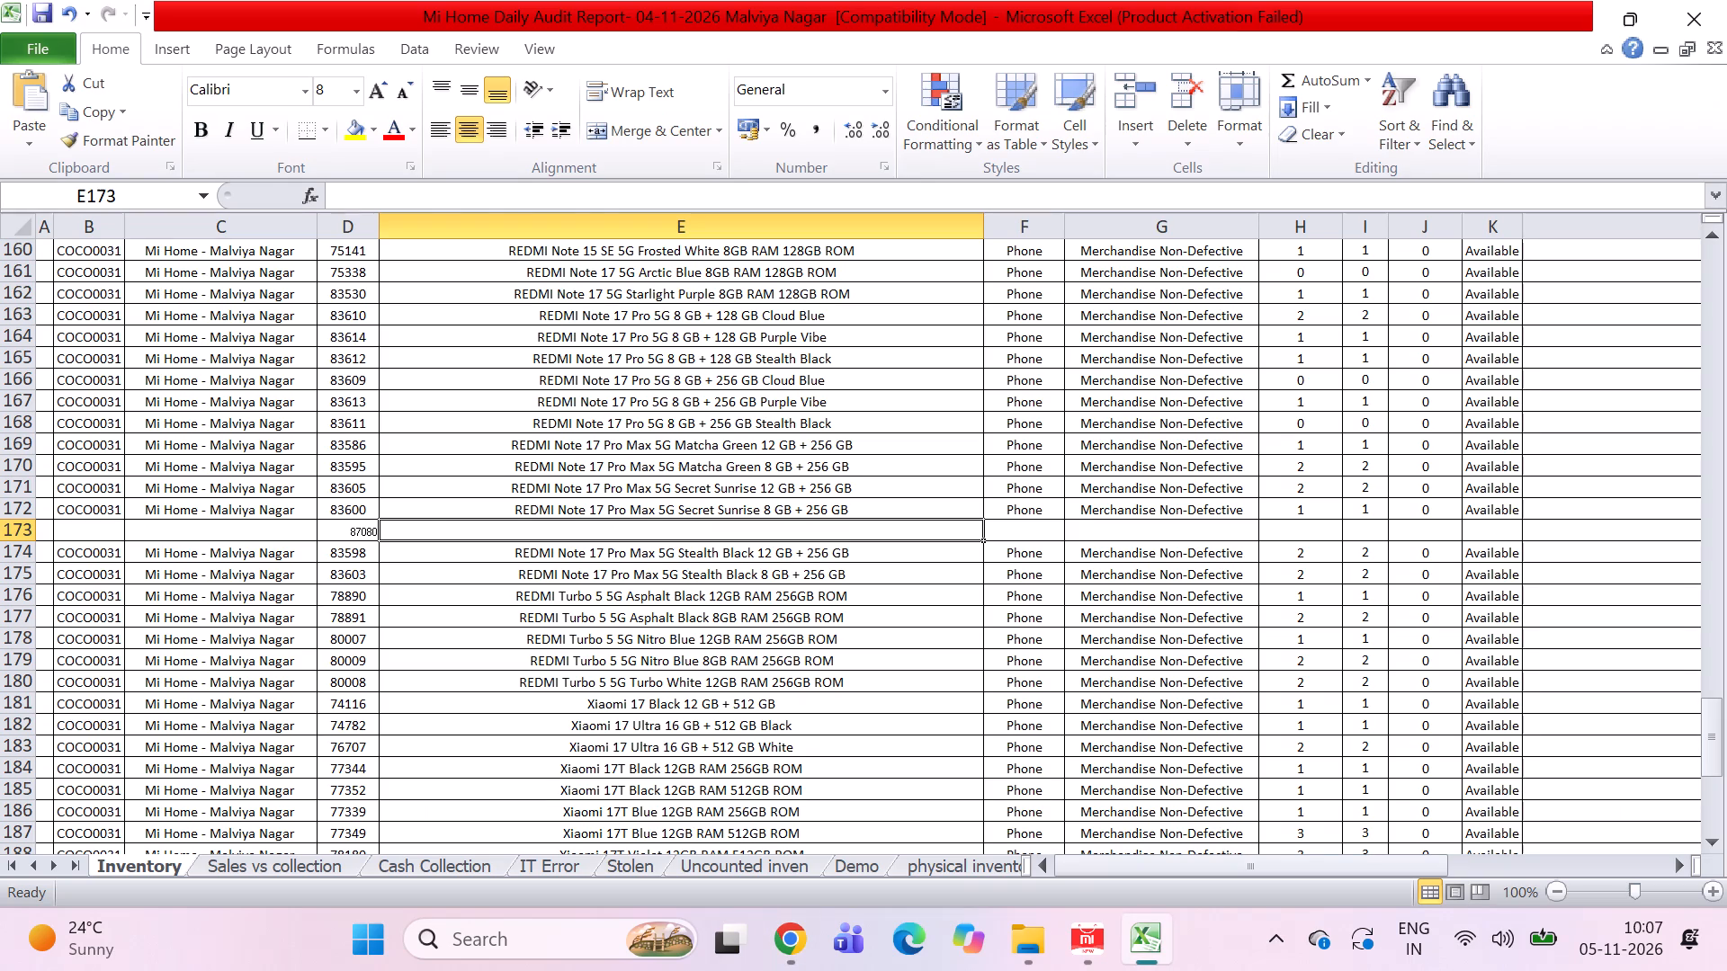
{"action": "key", "text": "ctrl+v"}
{"action": "key", "text": "Right"}
{"action": "key", "text": "Right"}
{"action": "key", "text": "Left"}
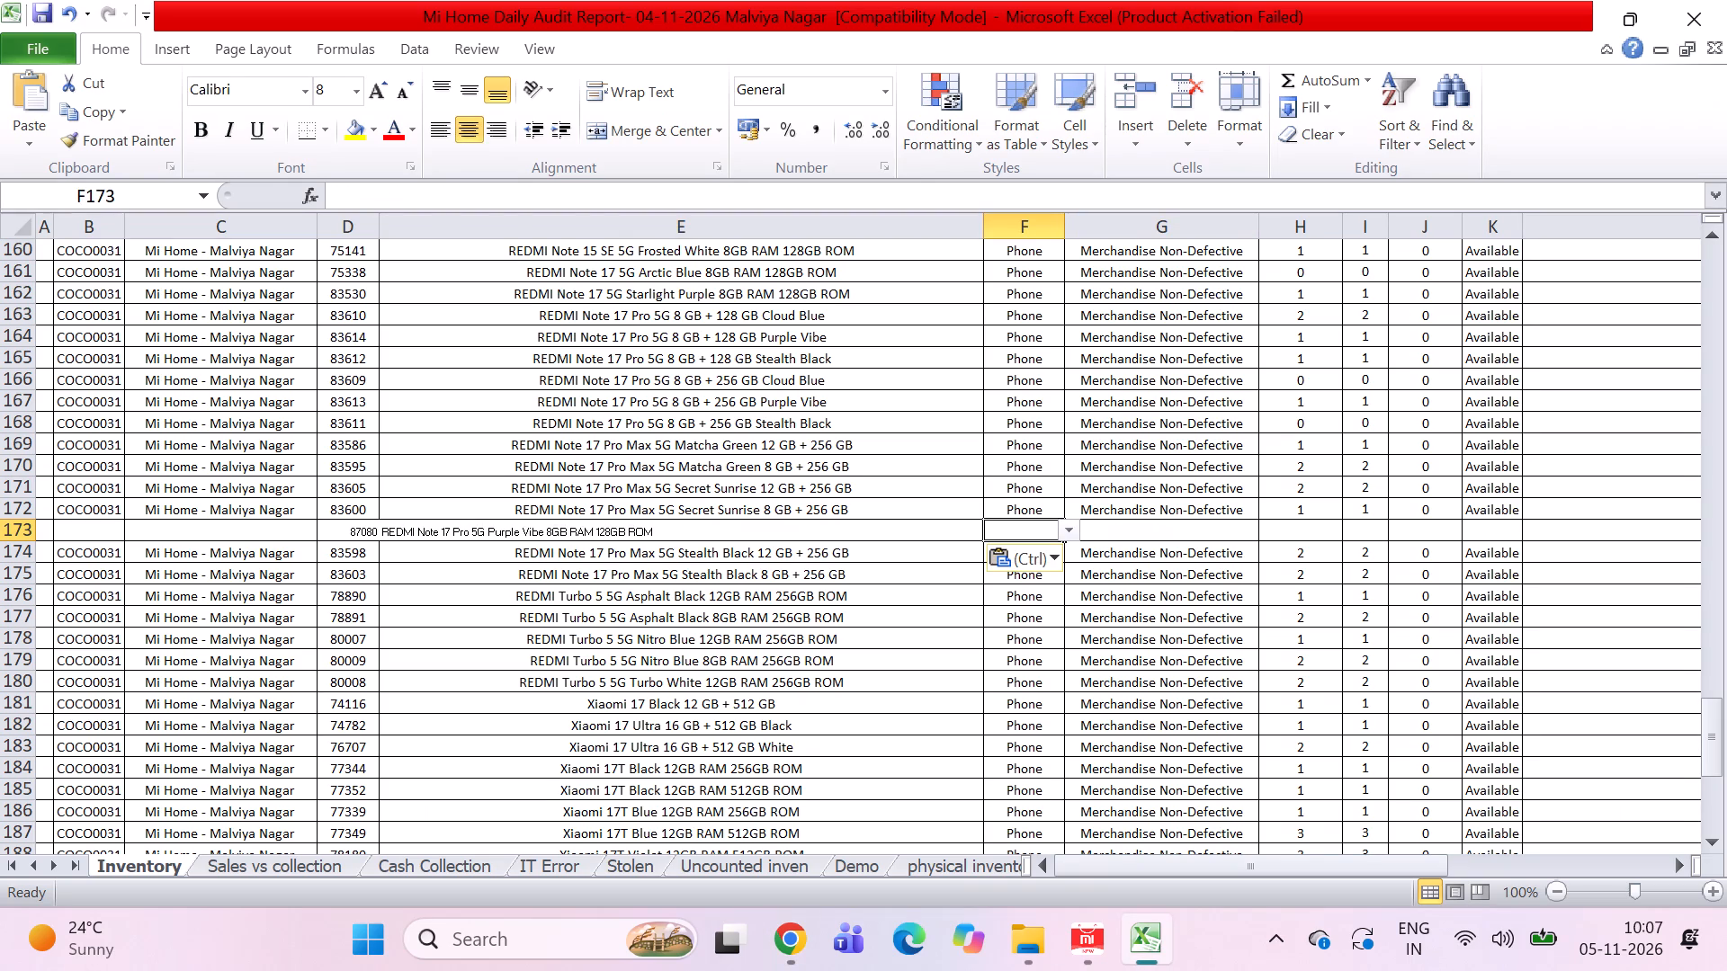
{"action": "key", "text": "ctrl+d"}
{"action": "key", "text": "Left"}
{"action": "key", "text": "Left"}
Insert another blank row at row 174, below the 87080 entry, and select its SKU ID cell.
{"action": "left_click", "coordinate": [13, 553]}
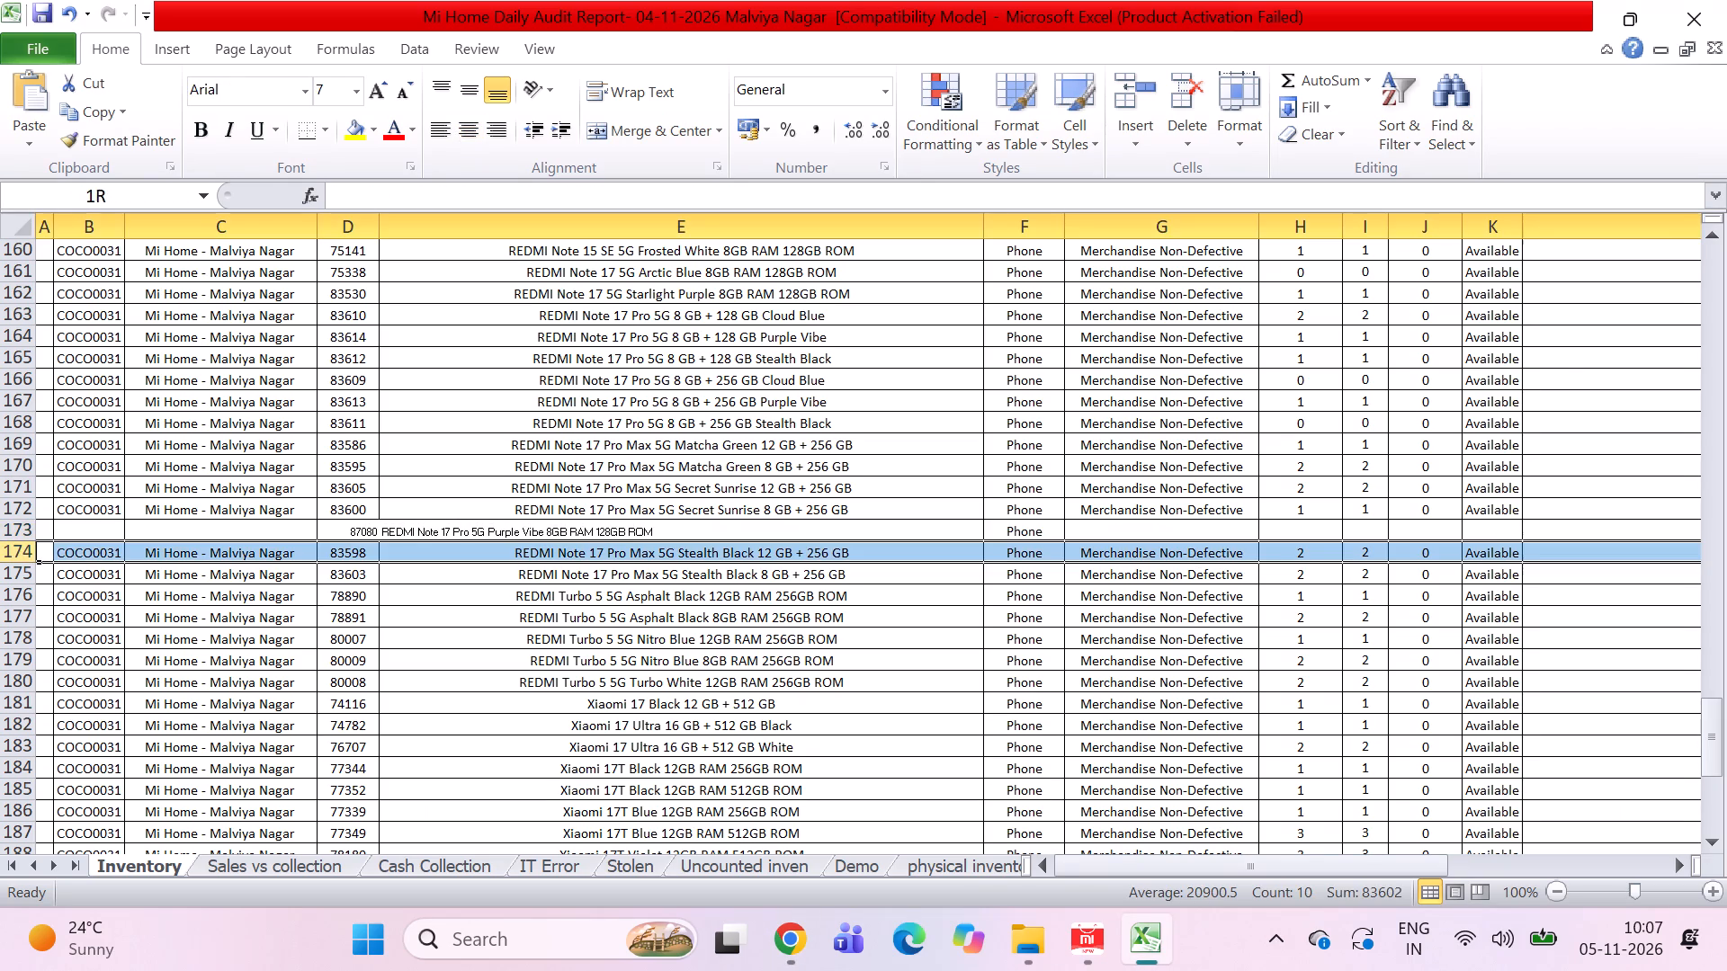
{"action": "right_click", "coordinate": [13, 553]}
{"action": "left_click", "coordinate": [94, 353]}
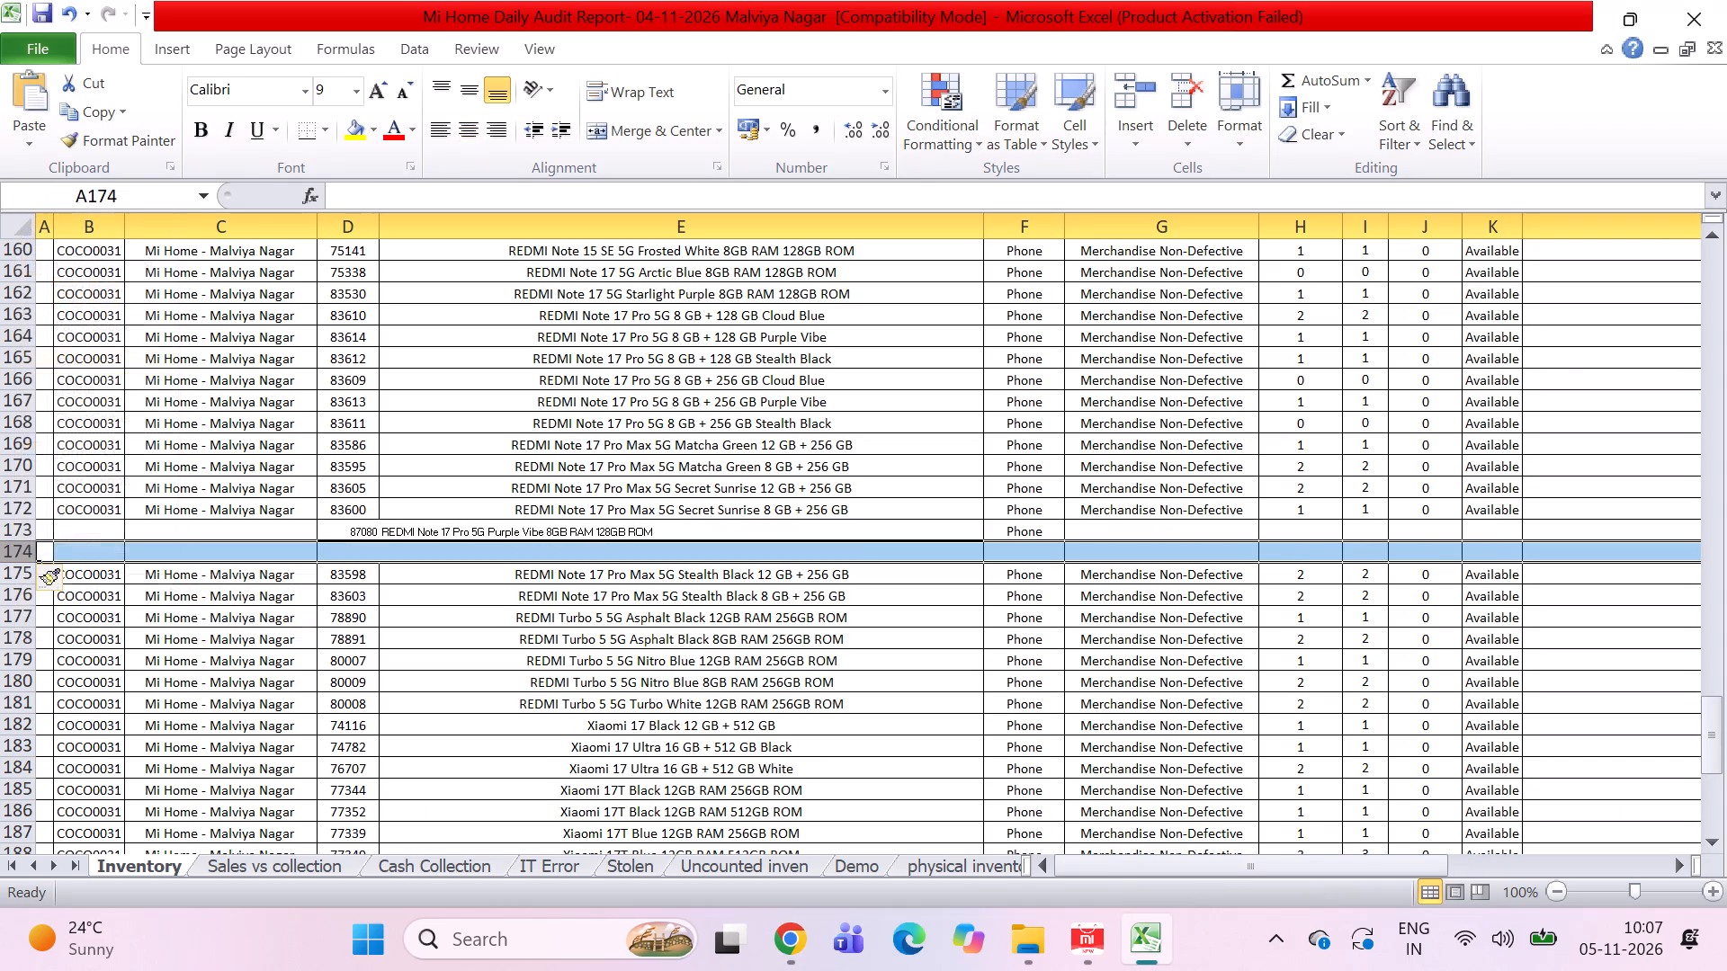
{"action": "left_click", "coordinate": [337, 552]}
Copy product ID 83614, REDMI Note 17 Pro 5G Purple Vibe 8GB 128GB, from the stock page and search the Inventory sheet for it.
{"action": "key", "text": "alt+Tab"}
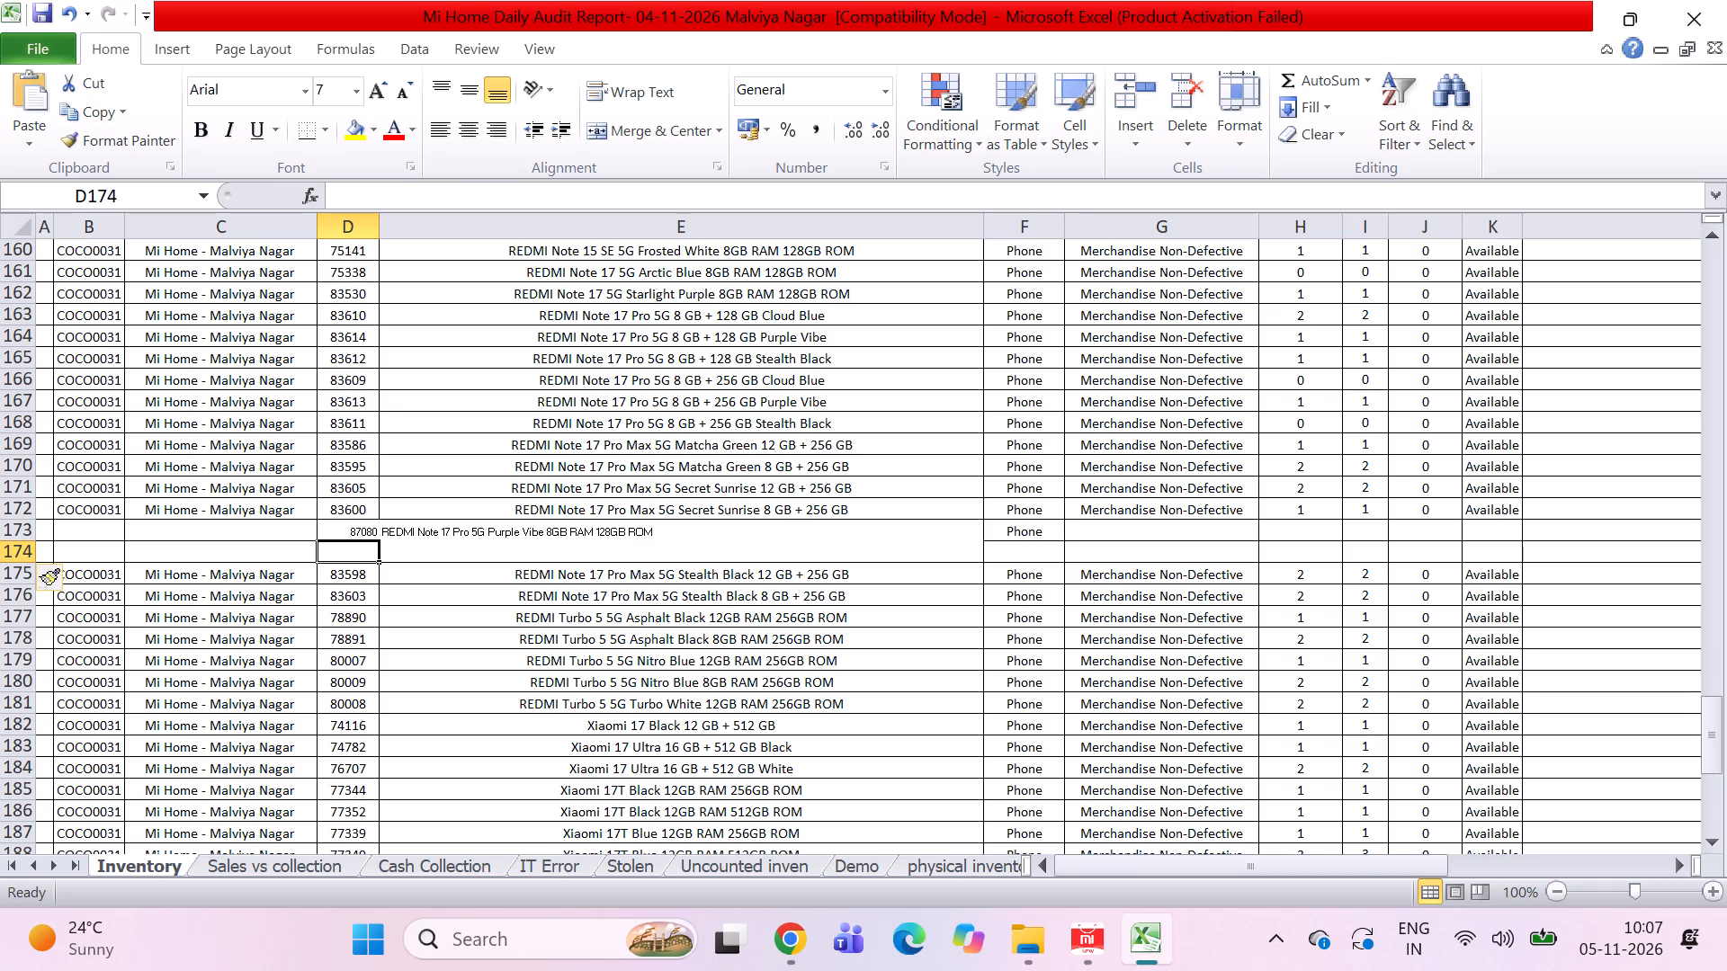
{"action": "key", "text": "alt+Tab"}
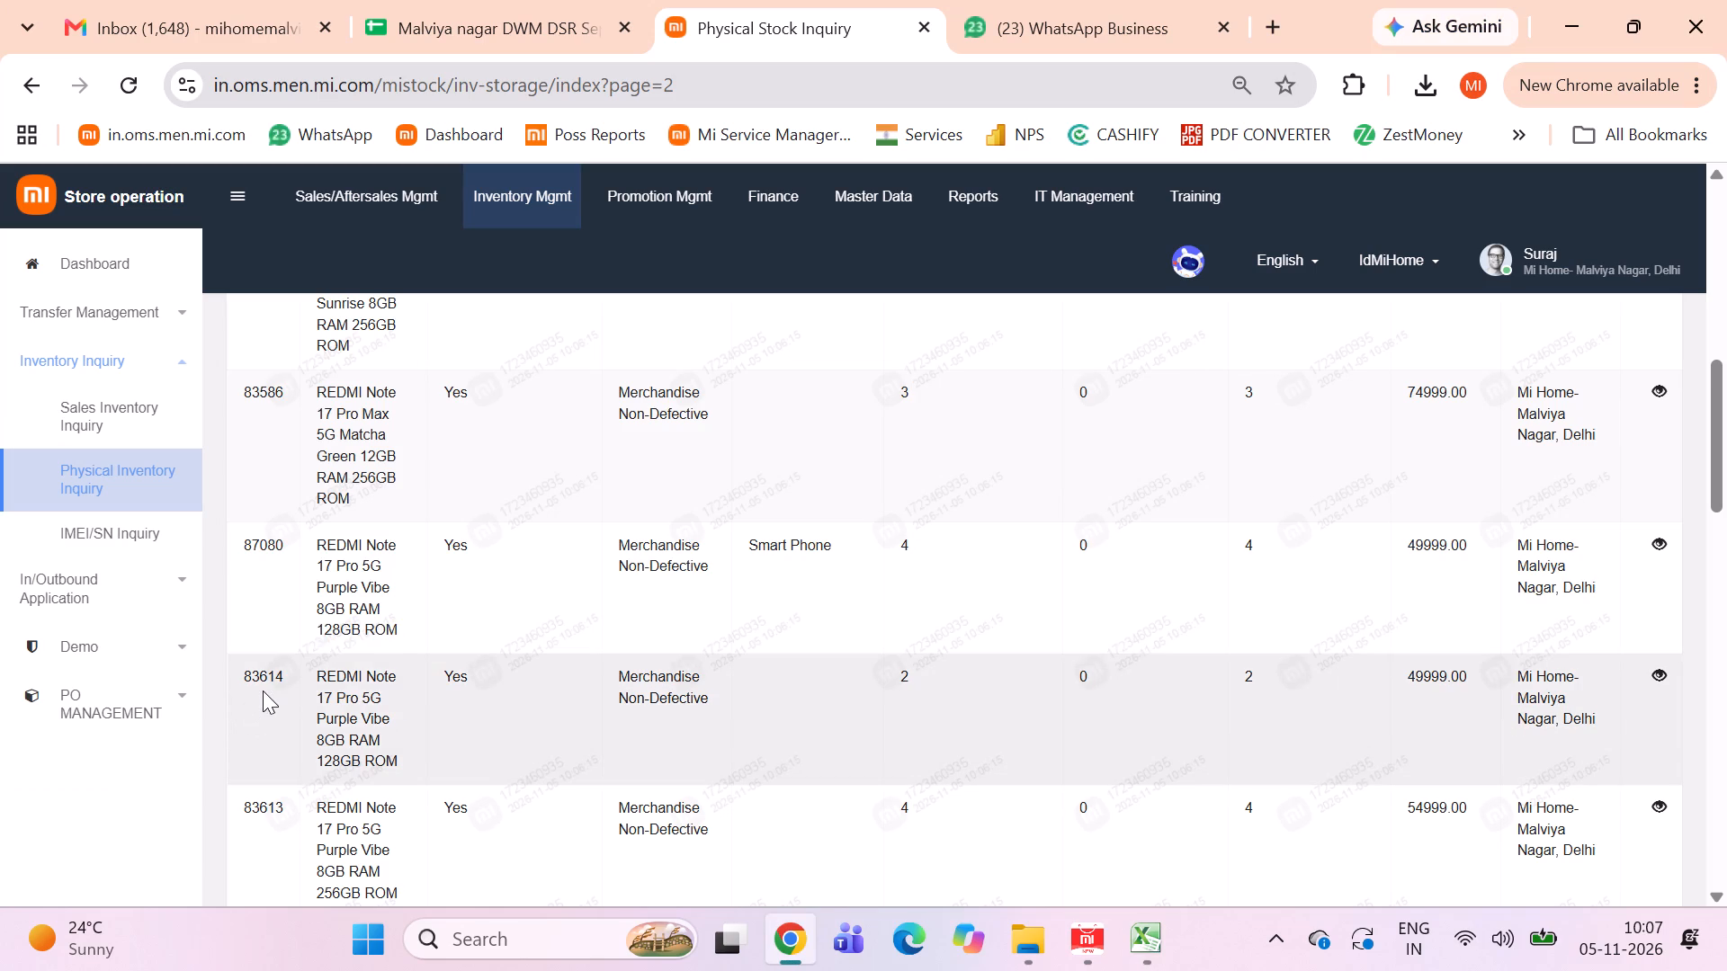
{"action": "double_click", "coordinate": [263, 690]}
{"action": "key", "text": "ctrl+c"}
{"action": "key", "text": "alt+Tab"}
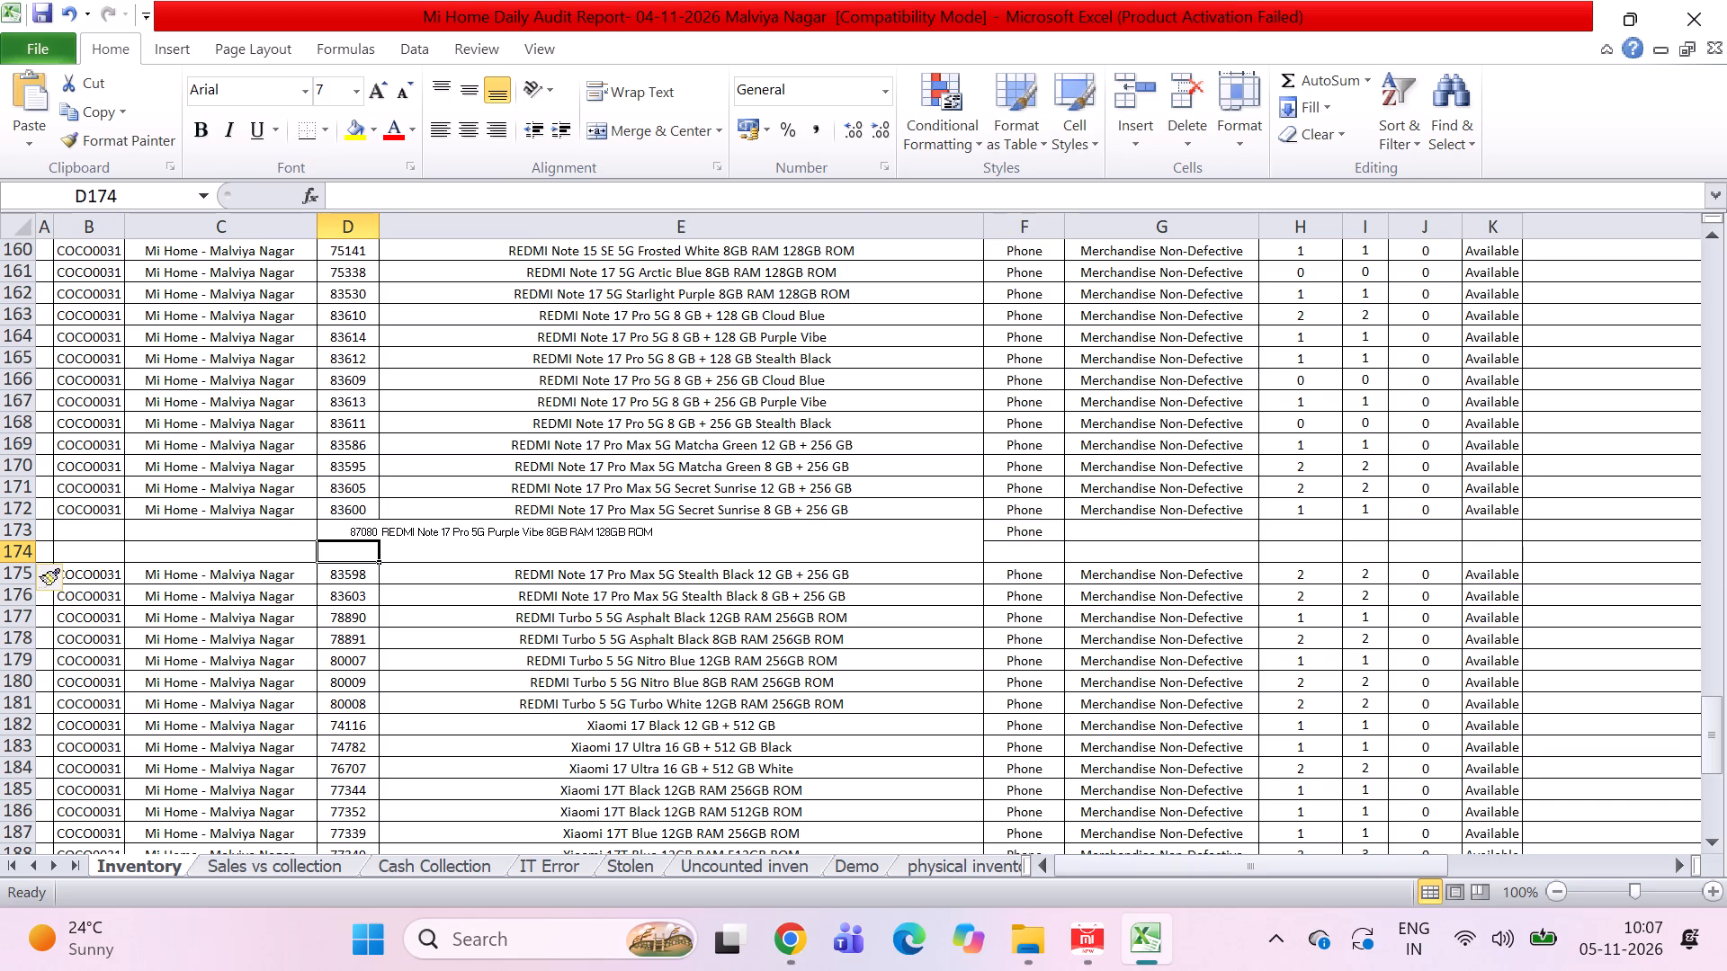
{"action": "key", "text": "ctrl+f"}
{"action": "key", "text": "ctrl+v"}
{"action": "key", "text": "Return"}
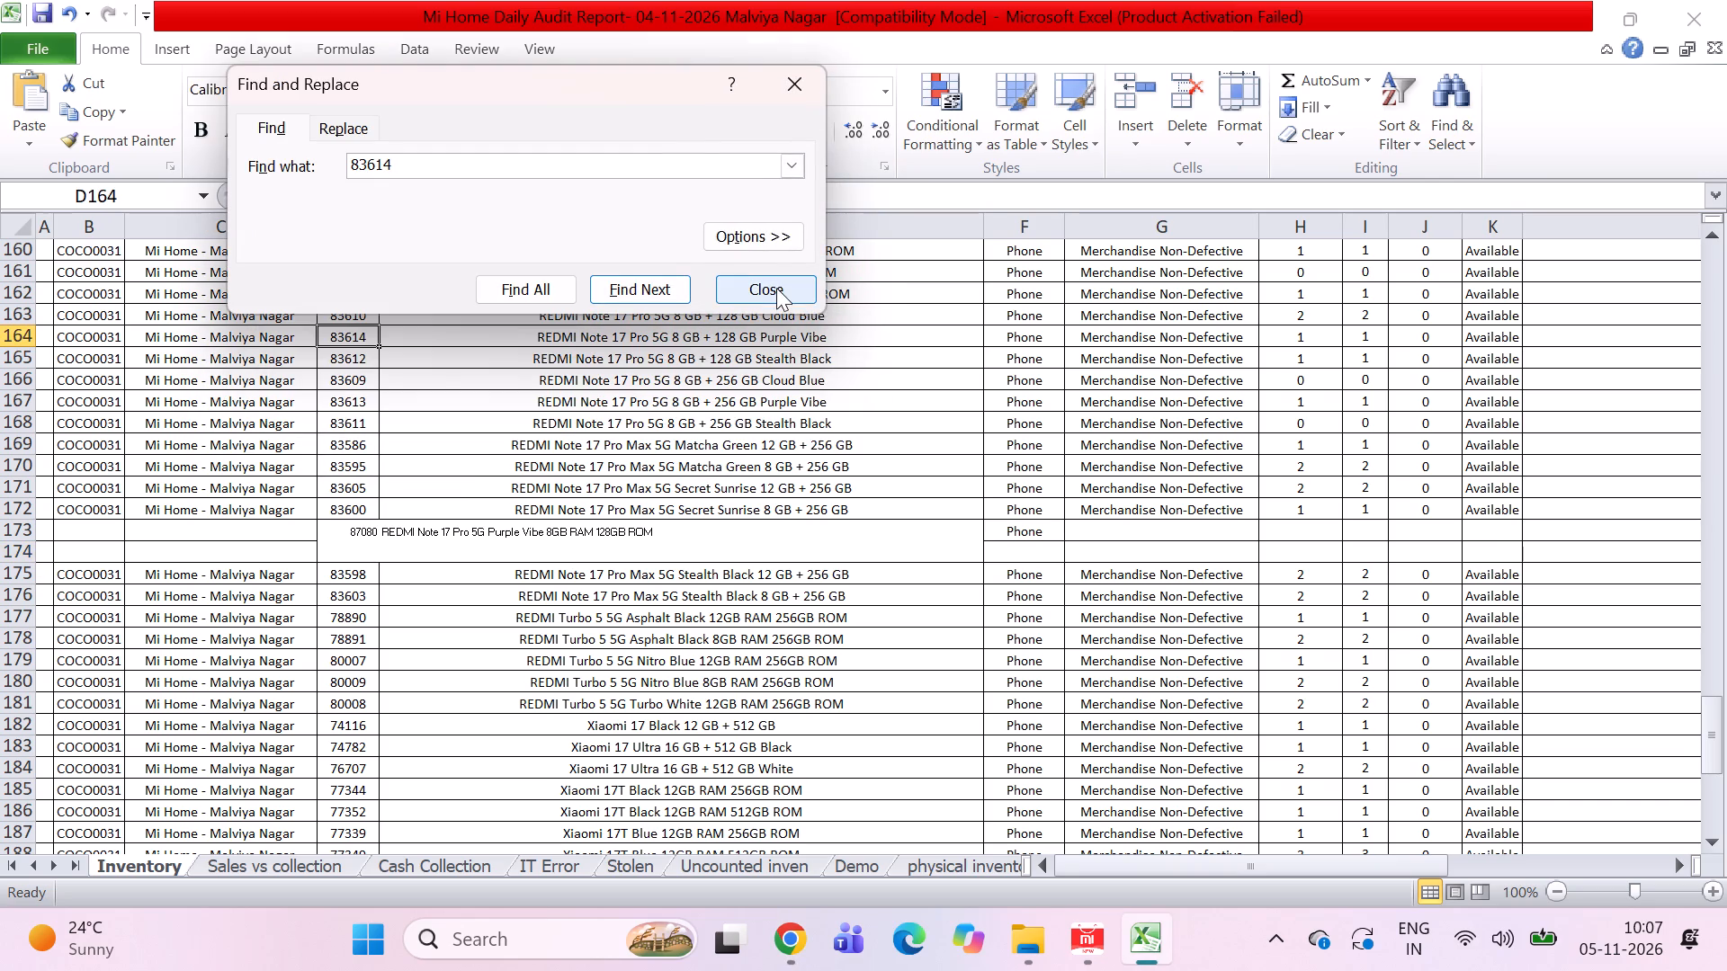
{"action": "left_click", "coordinate": [773, 295]}
Copy product ID 83613, REDMI Note 17 Pro 5G Purple Vibe 8GB 256GB, from the stock page and search the Inventory sheet for it.
{"action": "key", "text": "alt+Tab"}
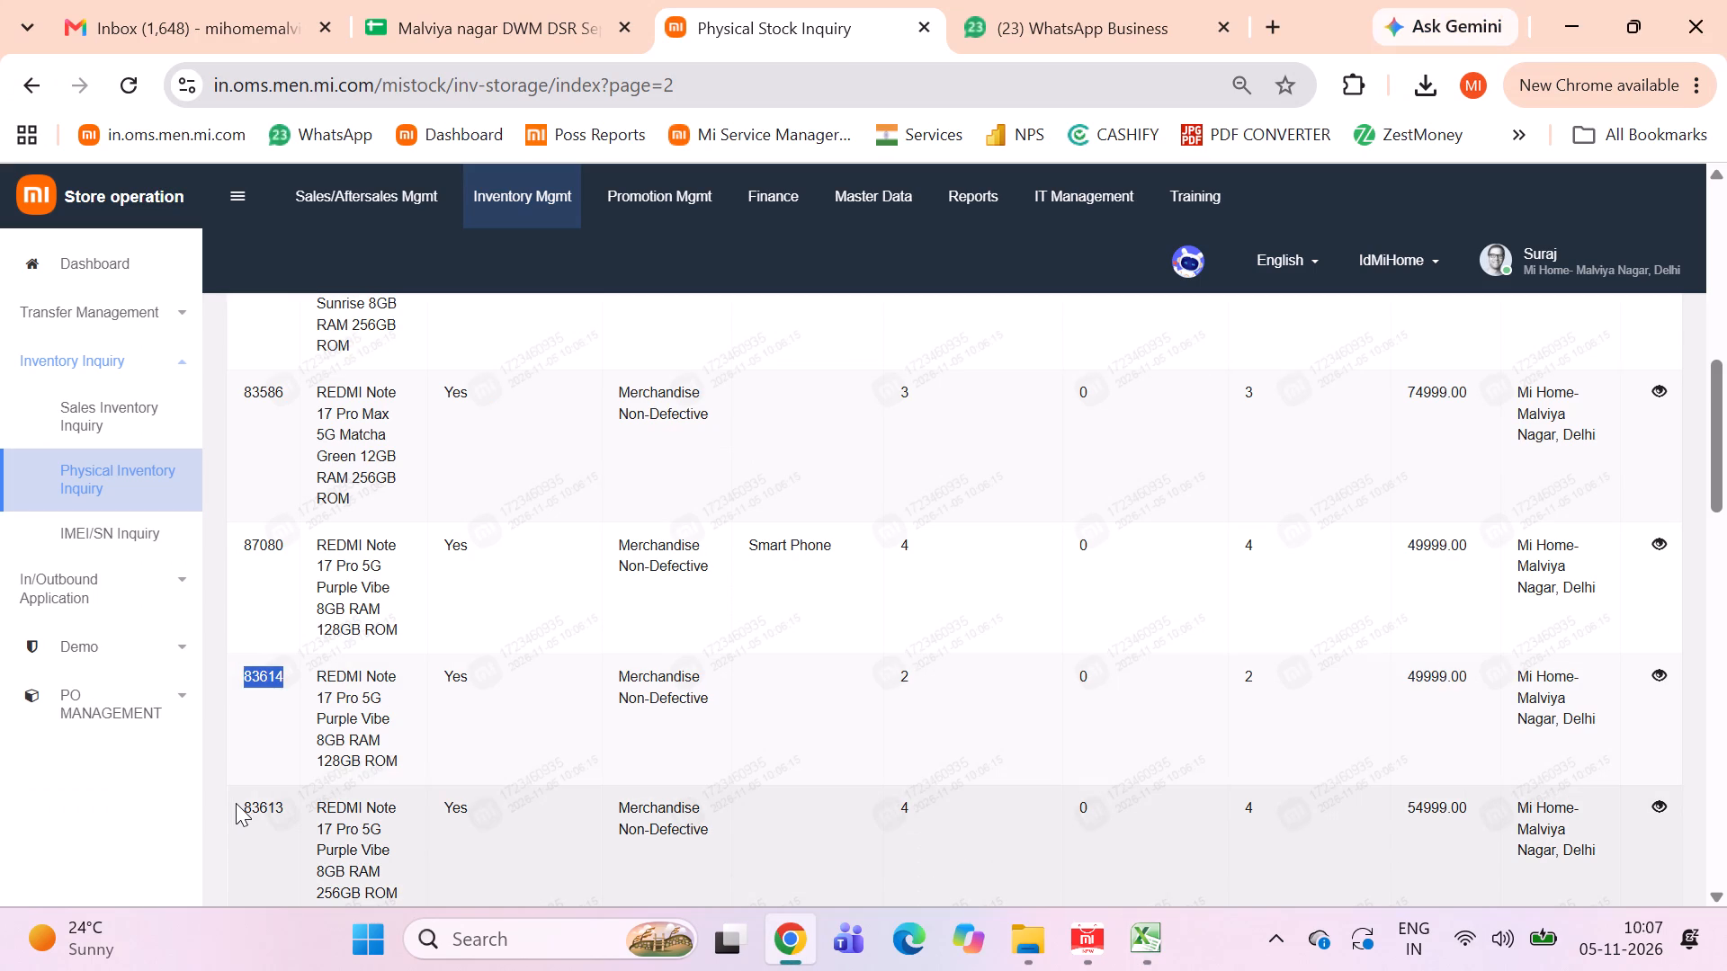
{"action": "double_click", "coordinate": [236, 803]}
{"action": "key", "text": "ctrl+c"}
{"action": "key", "text": "alt+Tab"}
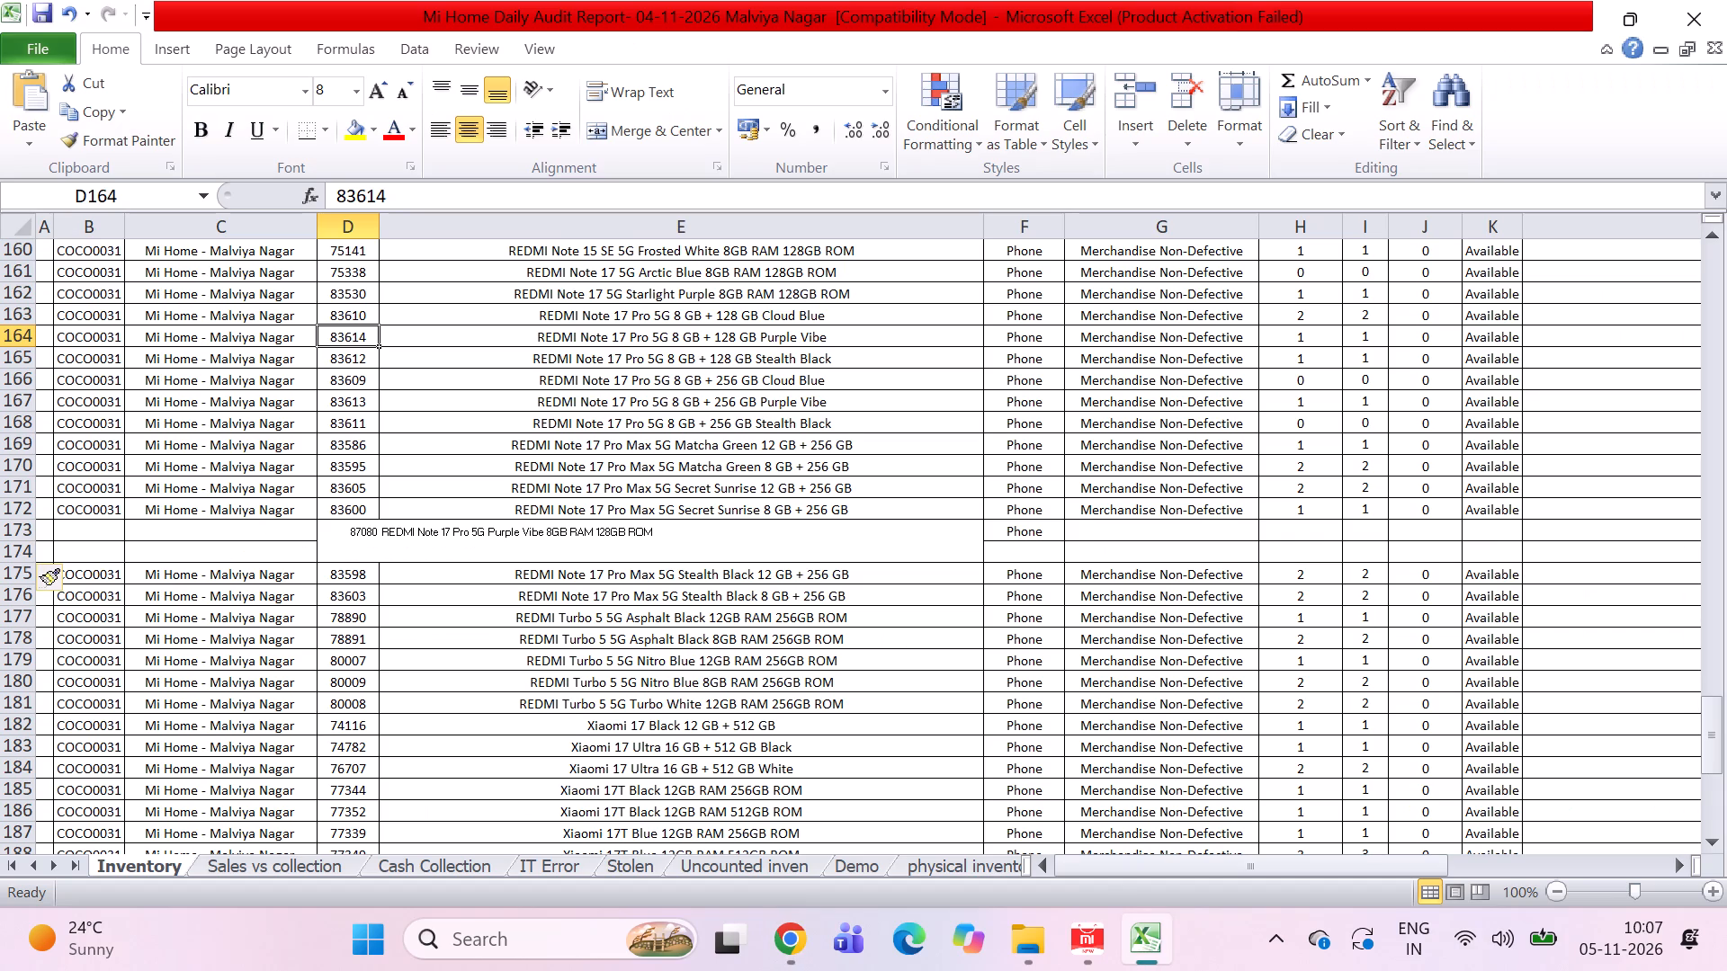
{"action": "key", "text": "ctrl+f"}
{"action": "key", "text": "ctrl+v"}
{"action": "key", "text": "Return"}
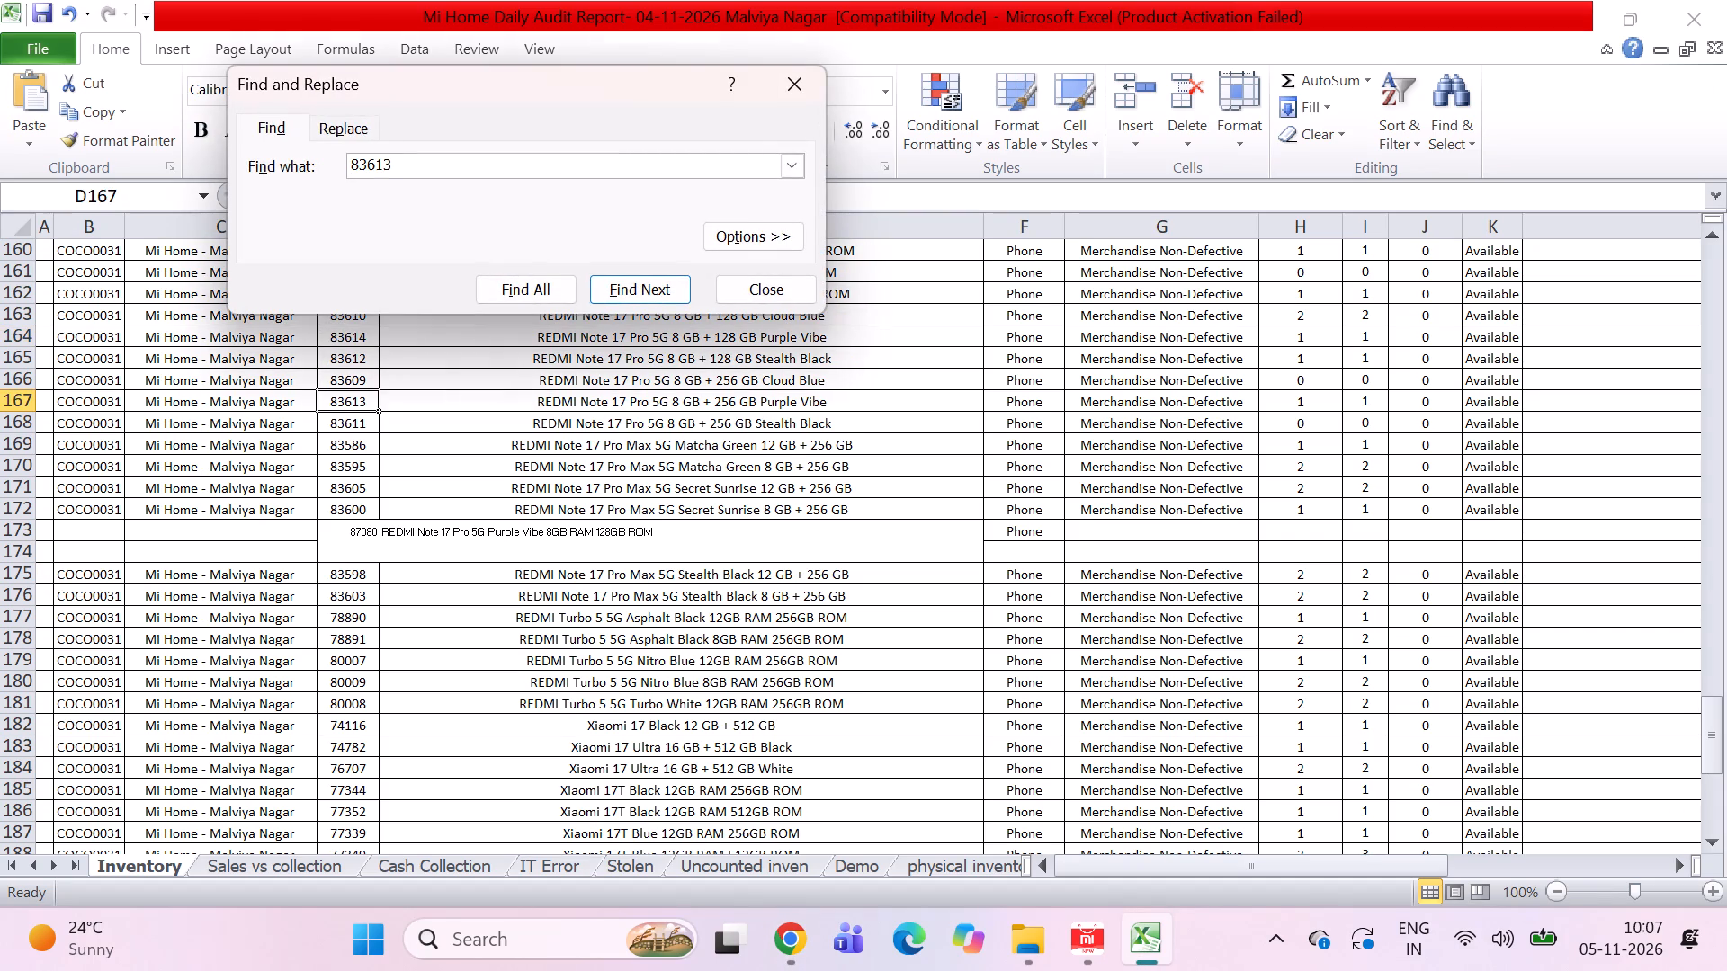
{"action": "left_click", "coordinate": [736, 302]}
Copy product ID 83612, REDMI Note 17 Pro 5G Stealth Black 8GB 128GB, from the stock page and search the Inventory sheet for it.
{"action": "key", "text": "alt+Tab"}
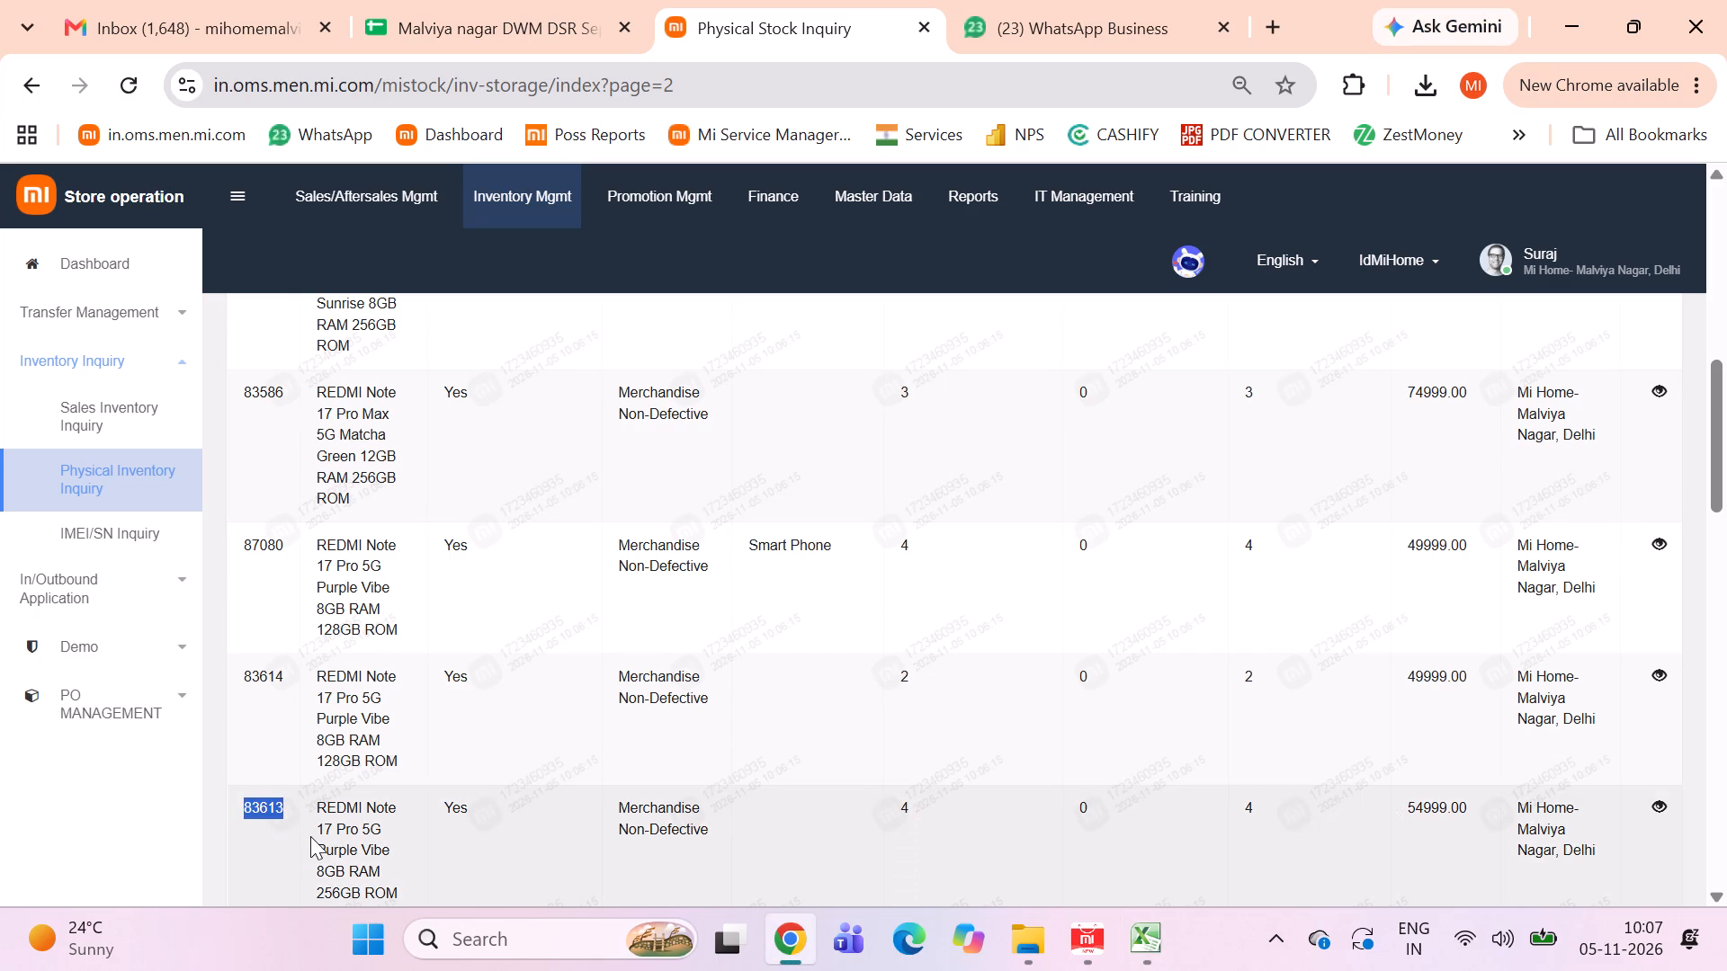
{"action": "scroll", "coordinate": [310, 836], "scroll_direction": "down", "scroll_amount": 3}
{"action": "double_click", "coordinate": [251, 705]}
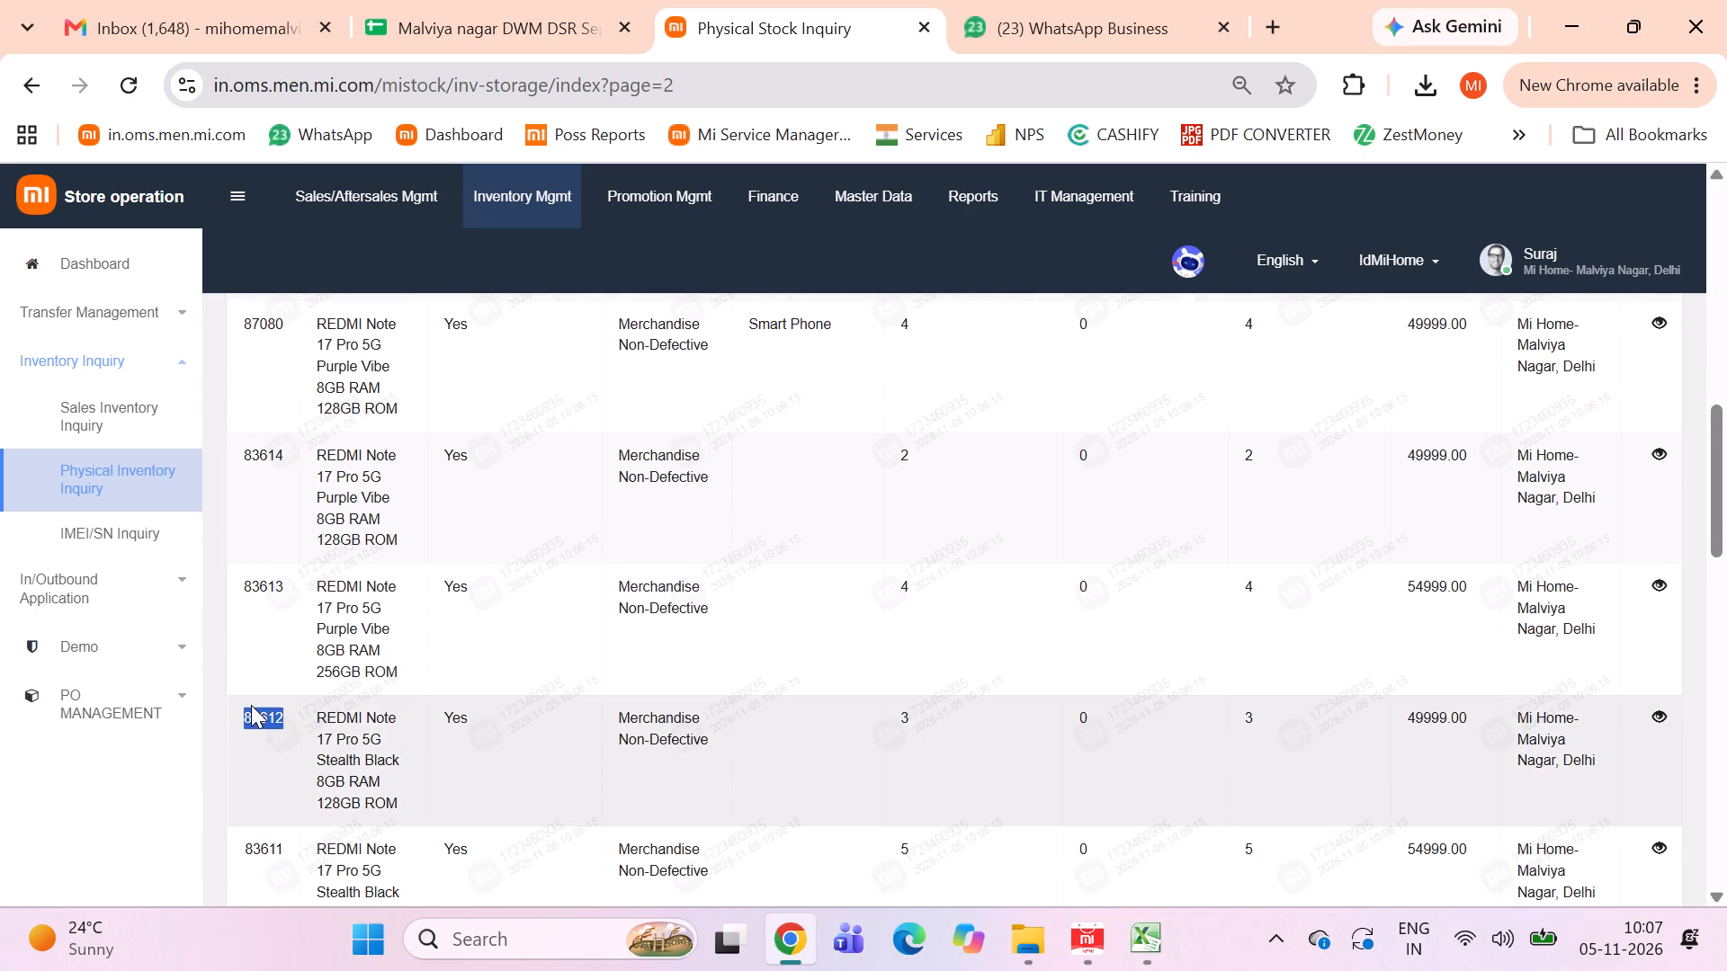
{"action": "key", "text": "ctrl+c"}
{"action": "key", "text": "alt+Tab"}
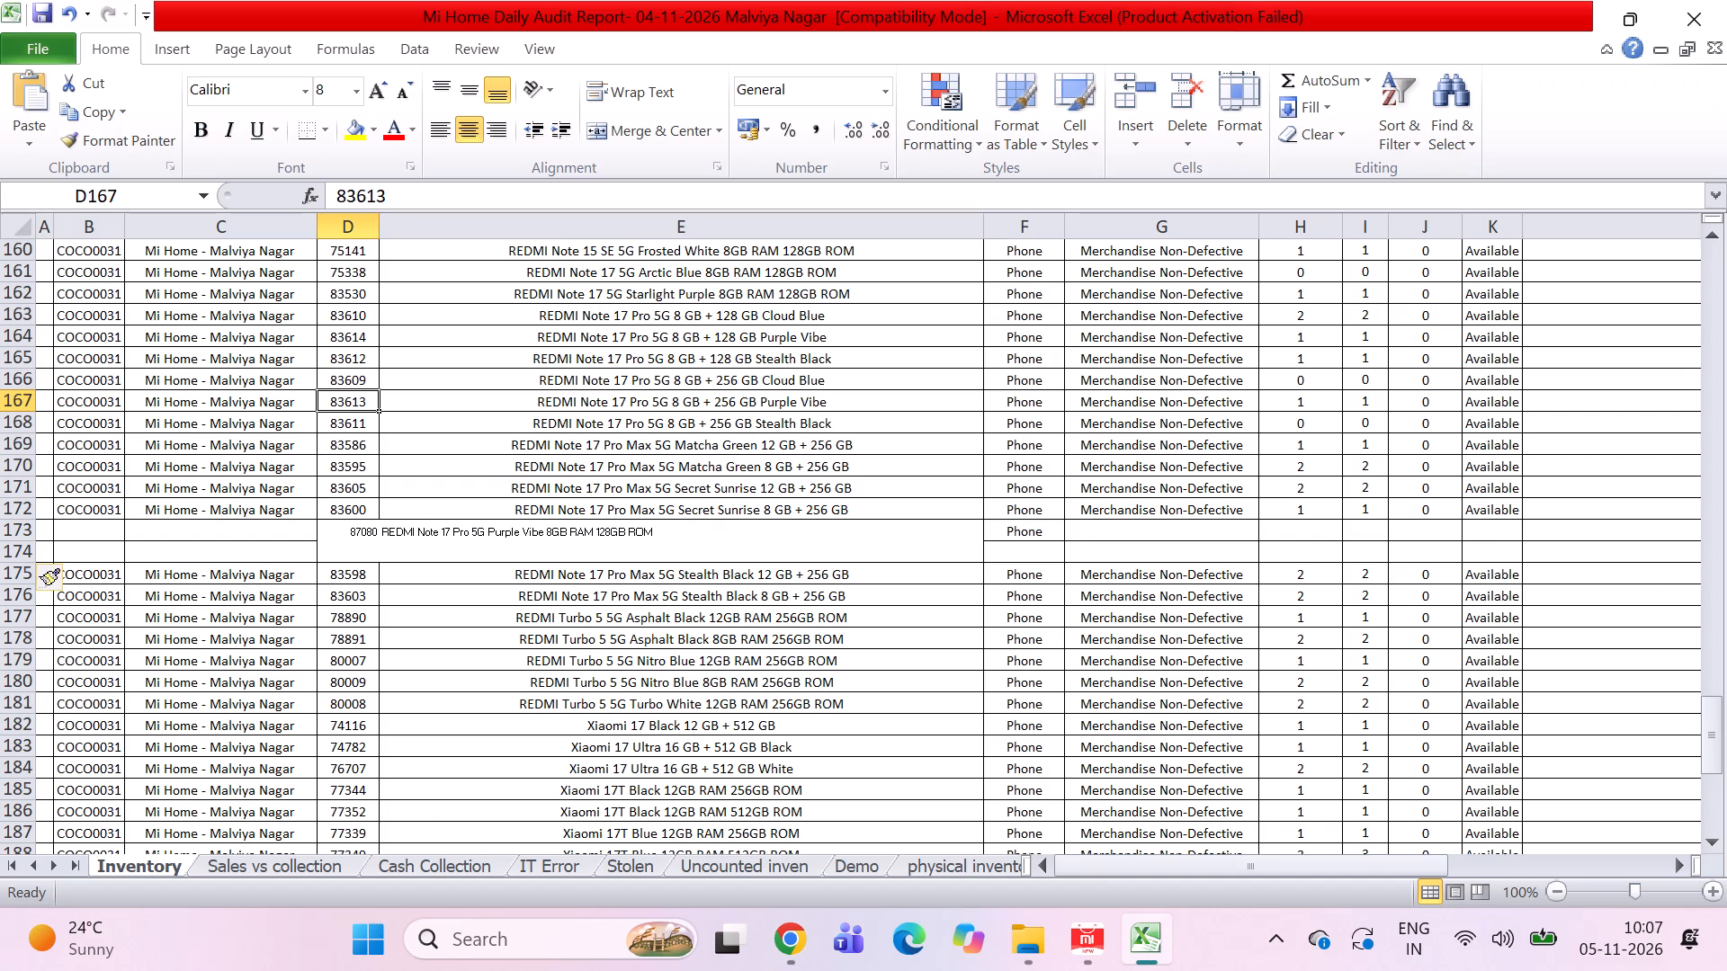
{"action": "key", "text": "ctrl+f"}
{"action": "key", "text": "ctrl+v"}
{"action": "key", "text": "Return"}
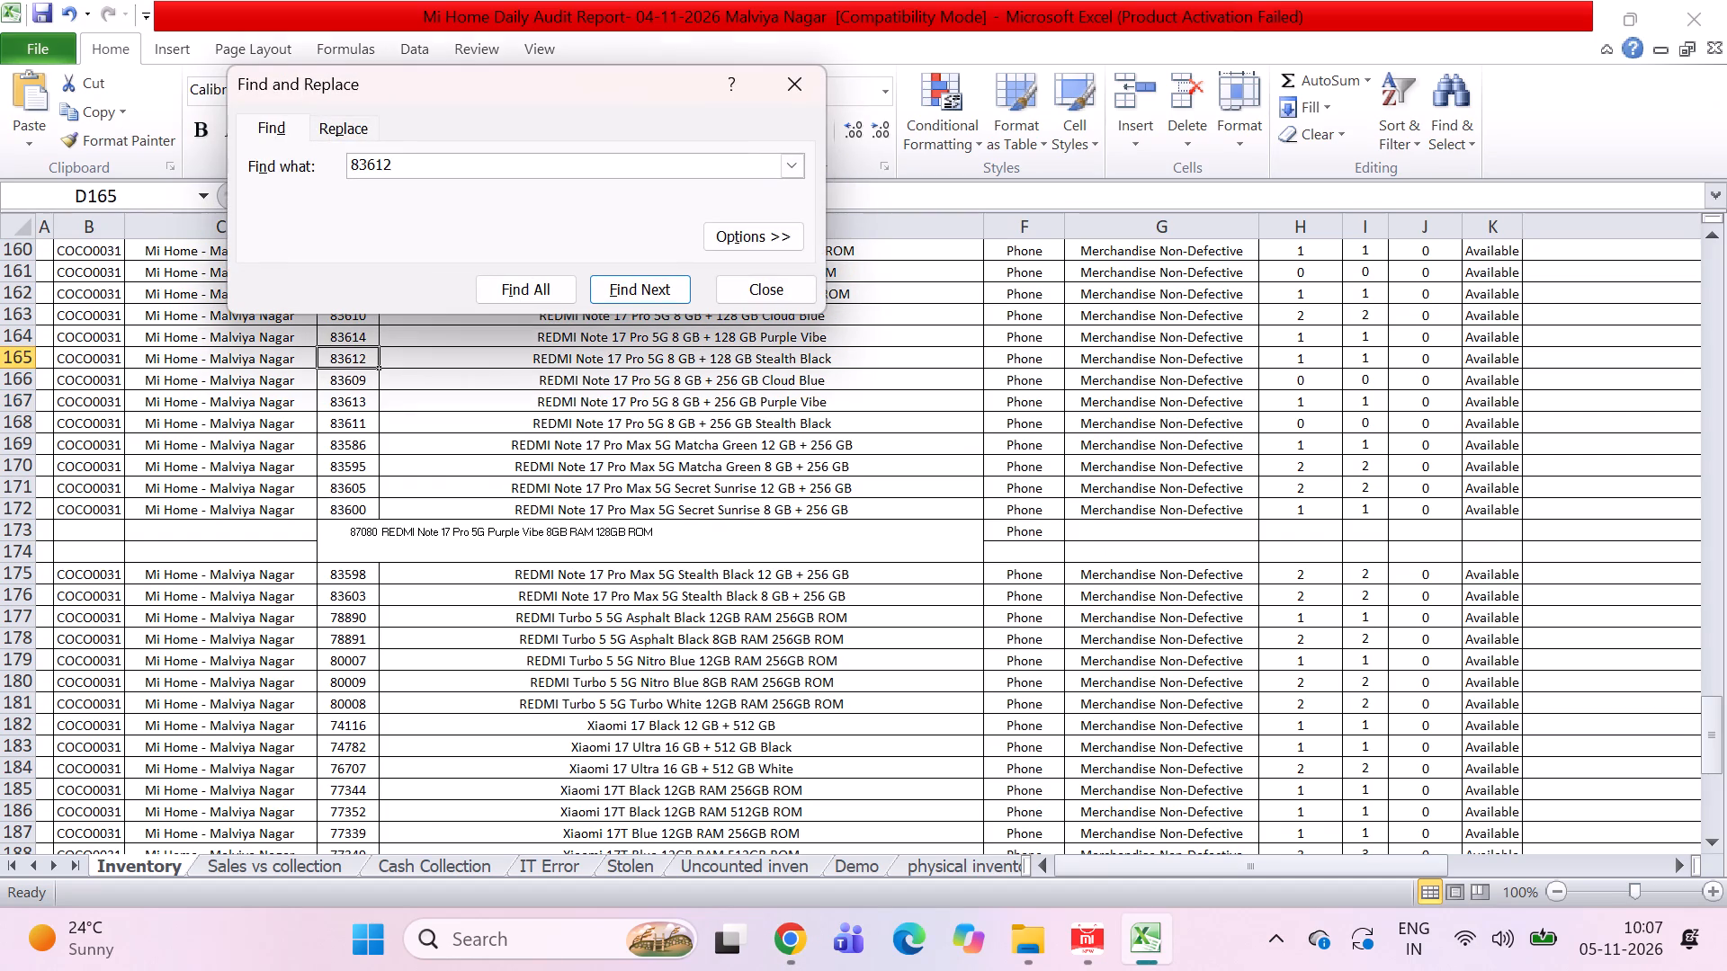
{"action": "left_click", "coordinate": [765, 285]}
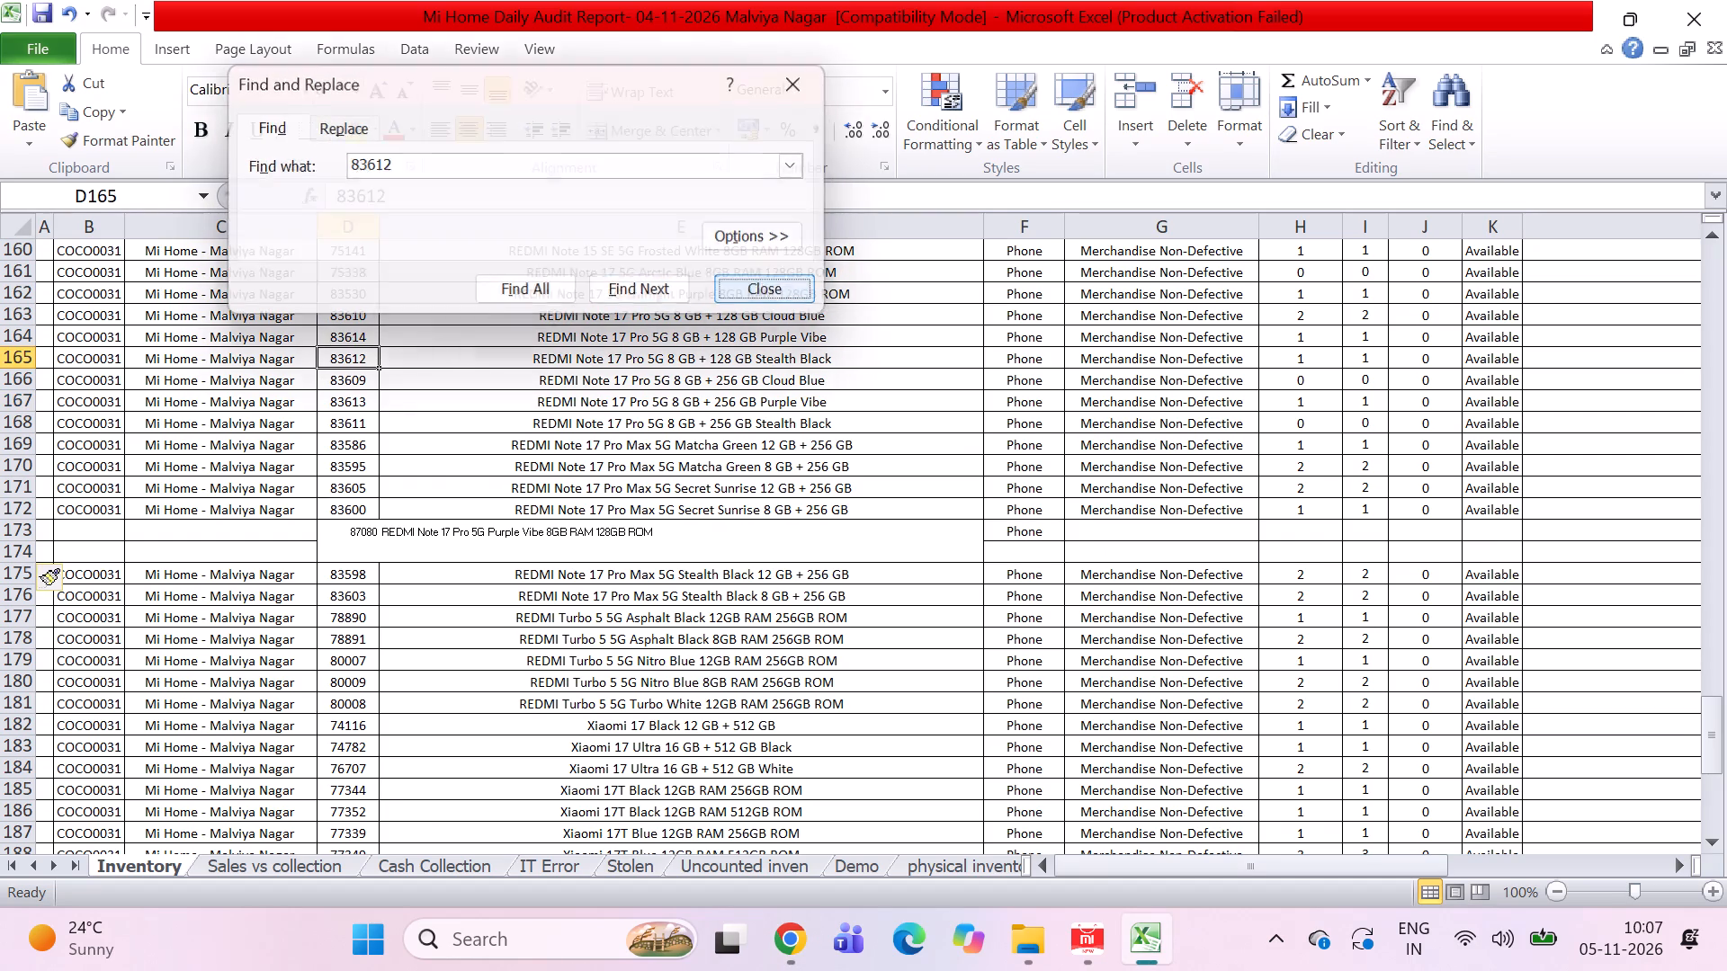
Copy product ID 83611, the second REDMI Note 17 Pro 5G Stealth Black entry, from the stock page and return to the Inventory sheet.
{"action": "key", "text": "alt+Tab"}
{"action": "double_click", "coordinate": [274, 842]}
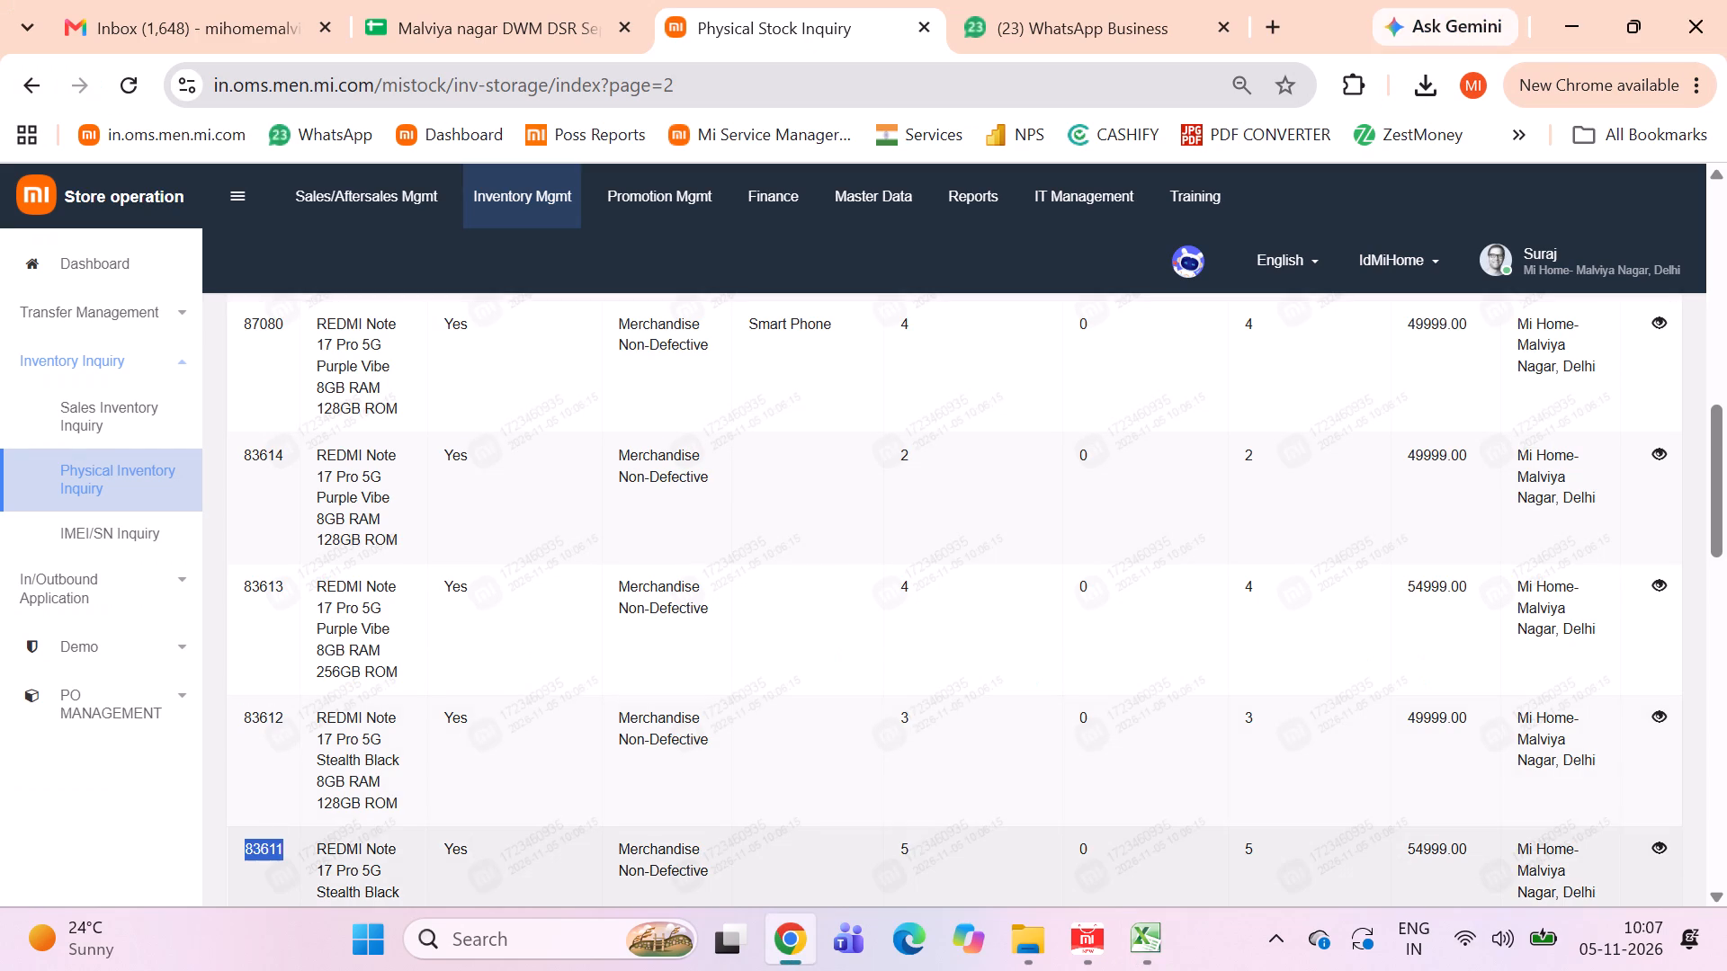
{"action": "key", "text": "ctrl+c"}
{"action": "key", "text": "alt+Tab"}
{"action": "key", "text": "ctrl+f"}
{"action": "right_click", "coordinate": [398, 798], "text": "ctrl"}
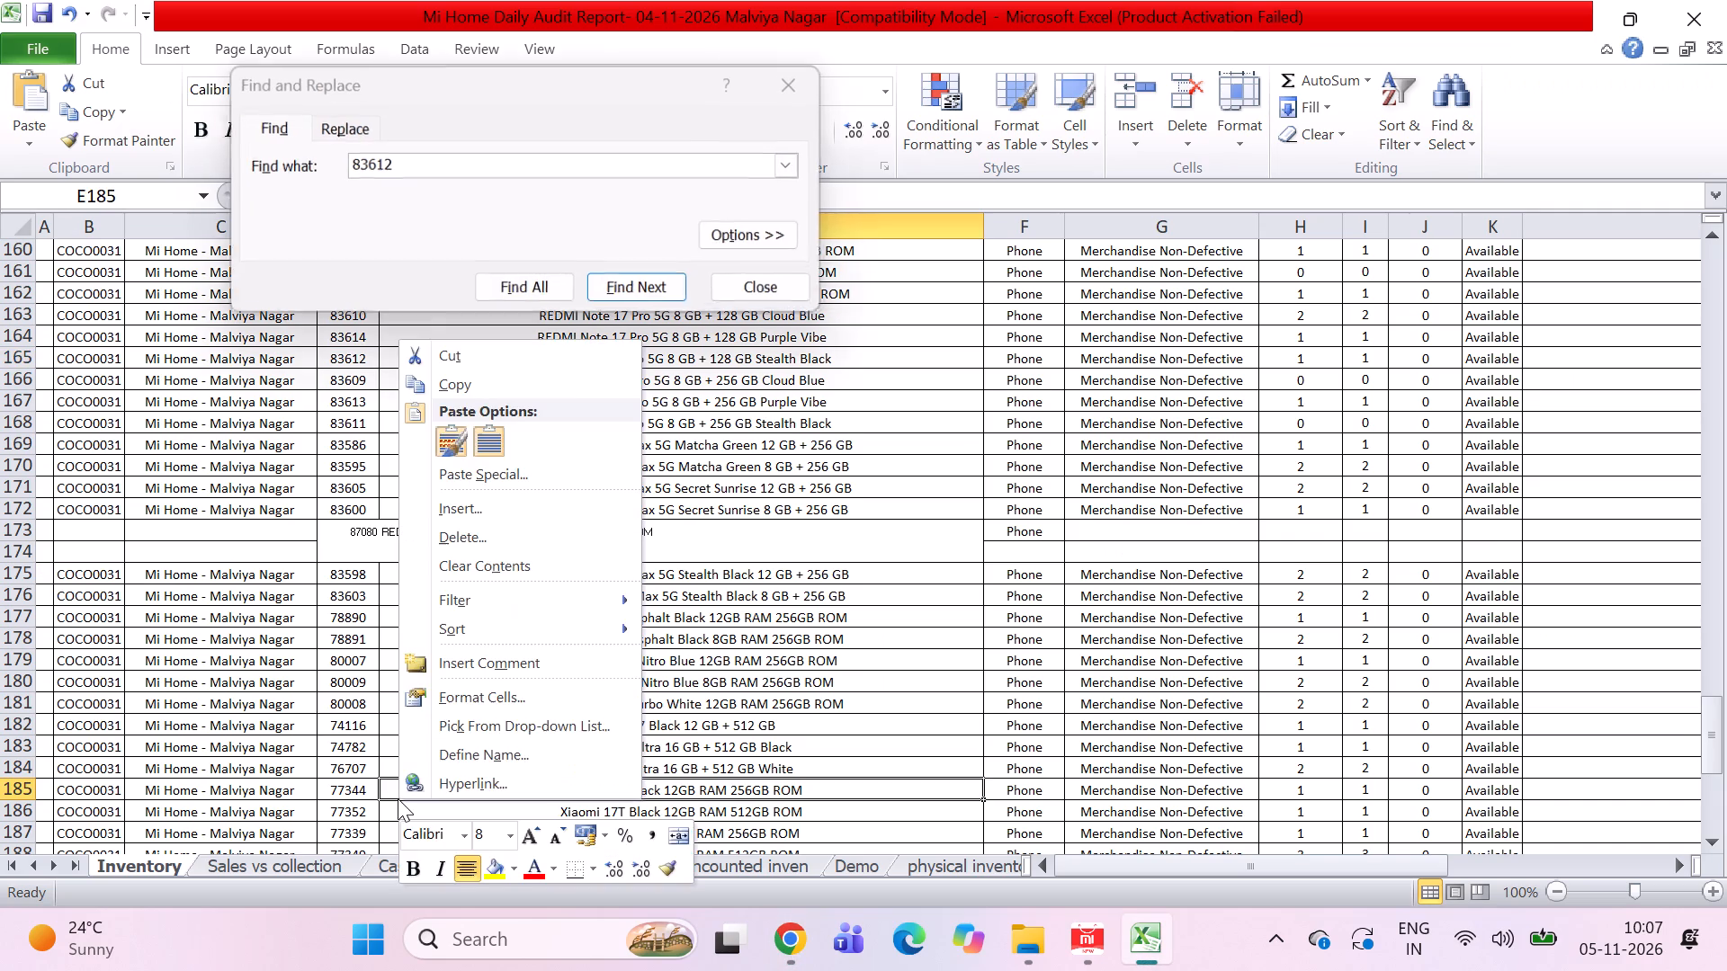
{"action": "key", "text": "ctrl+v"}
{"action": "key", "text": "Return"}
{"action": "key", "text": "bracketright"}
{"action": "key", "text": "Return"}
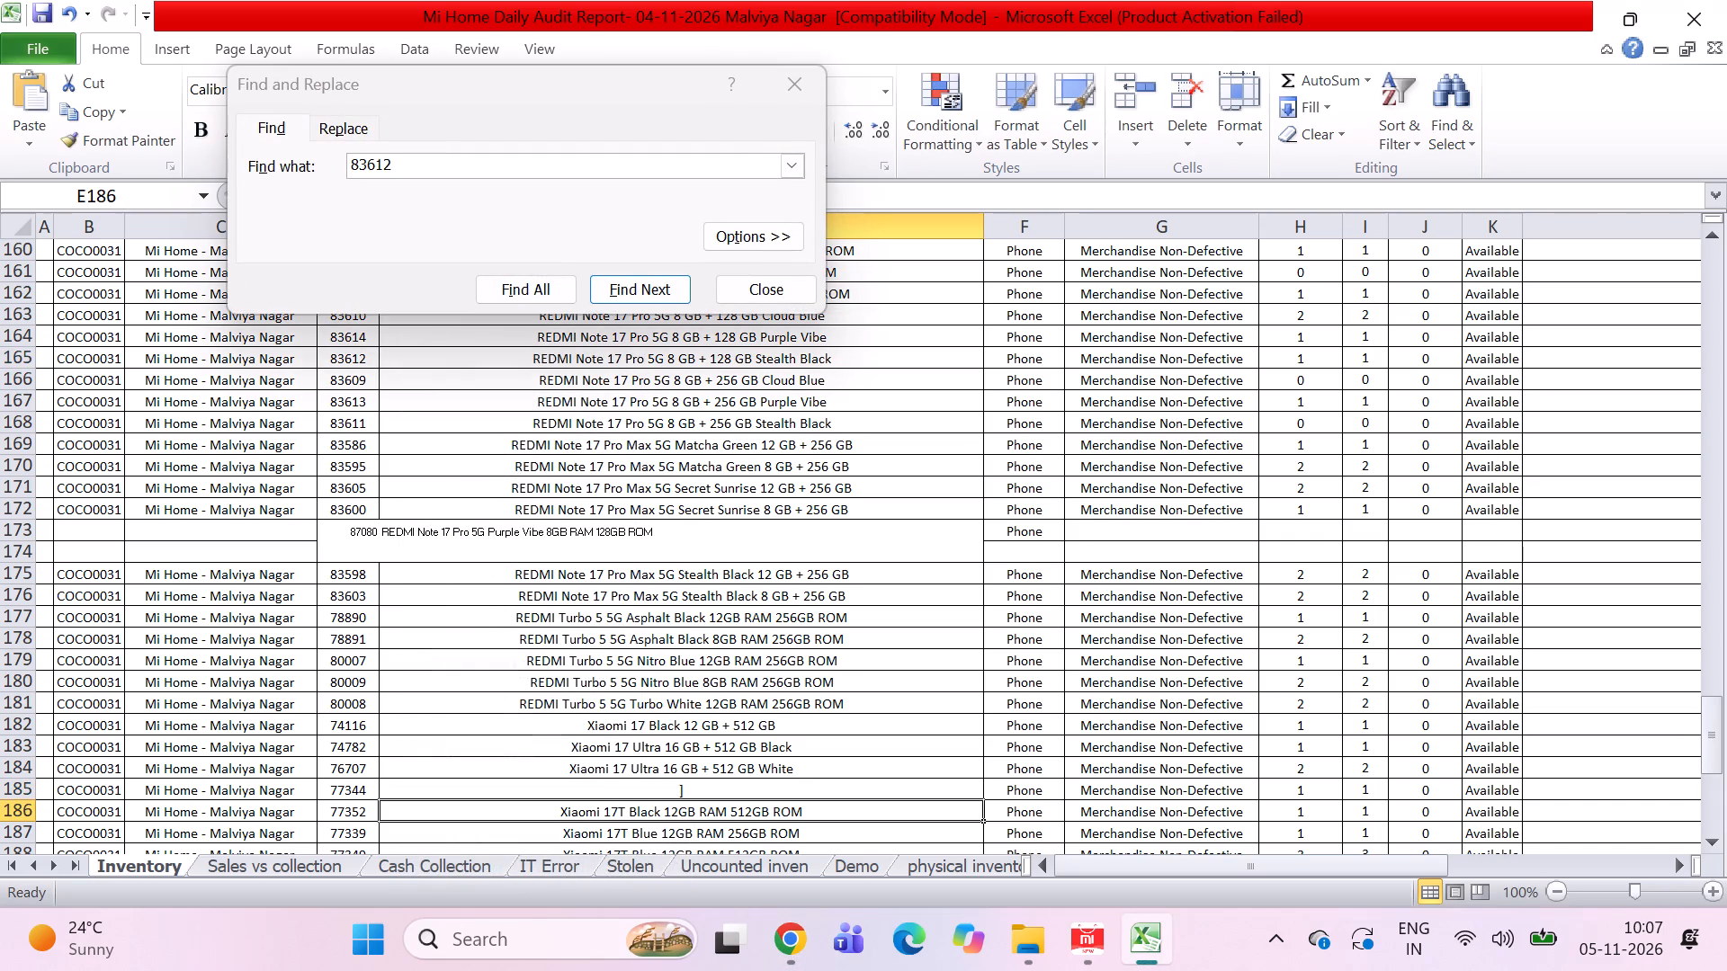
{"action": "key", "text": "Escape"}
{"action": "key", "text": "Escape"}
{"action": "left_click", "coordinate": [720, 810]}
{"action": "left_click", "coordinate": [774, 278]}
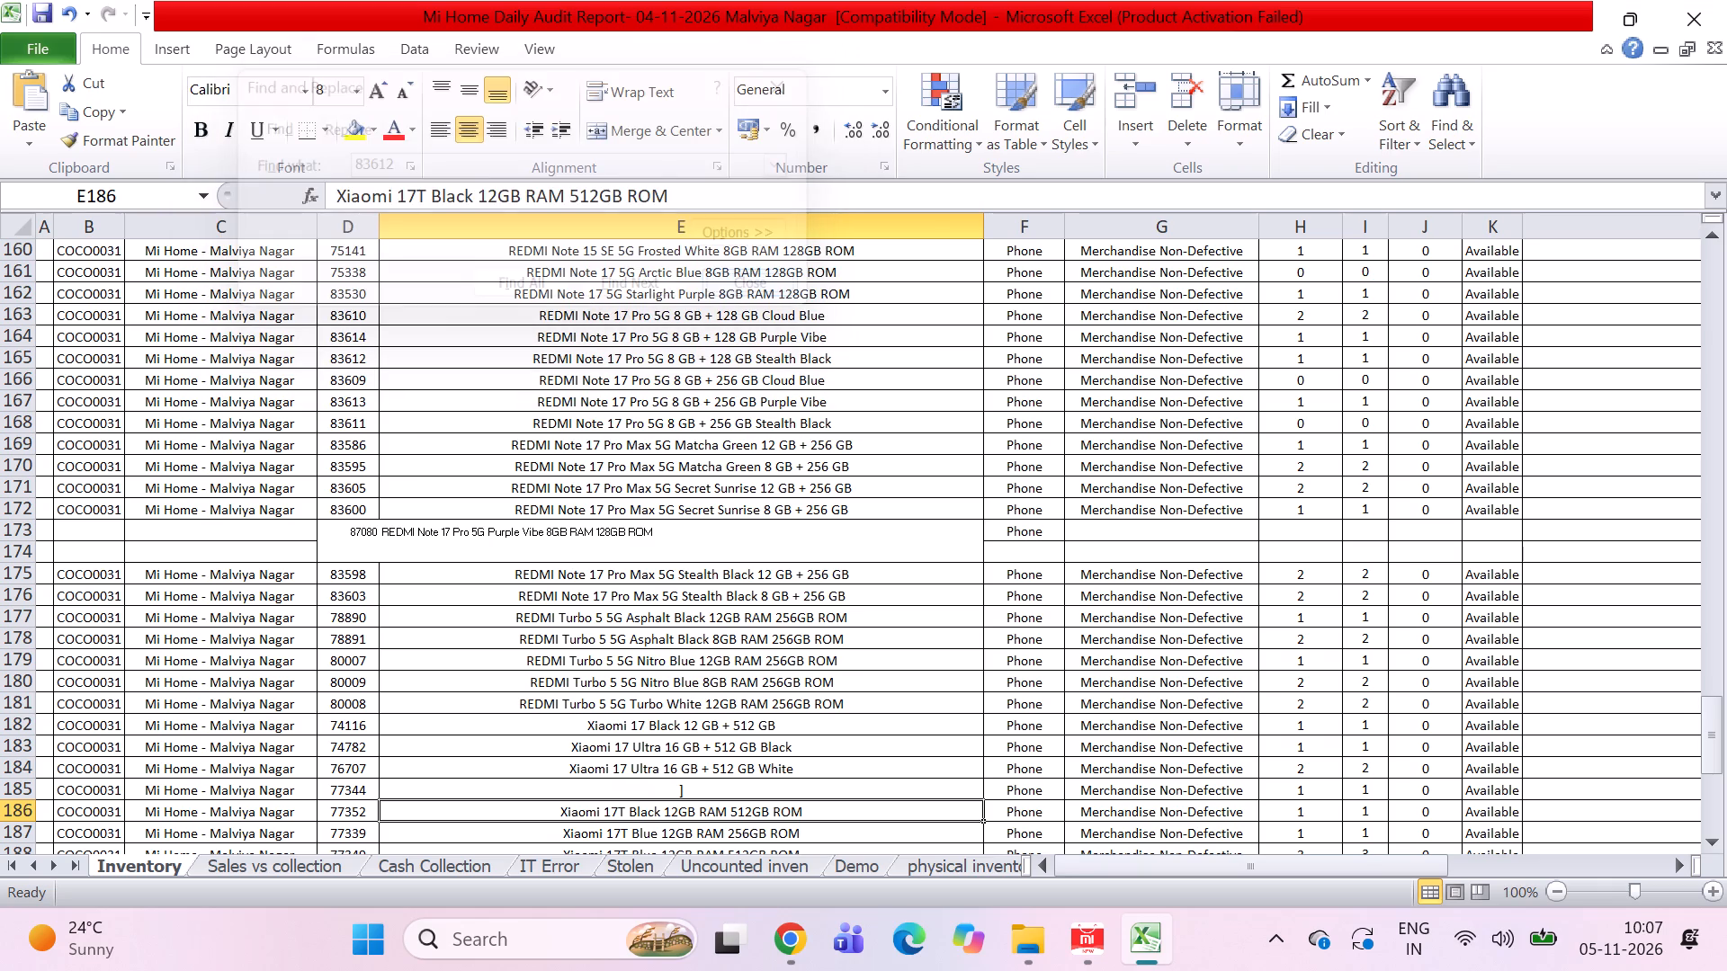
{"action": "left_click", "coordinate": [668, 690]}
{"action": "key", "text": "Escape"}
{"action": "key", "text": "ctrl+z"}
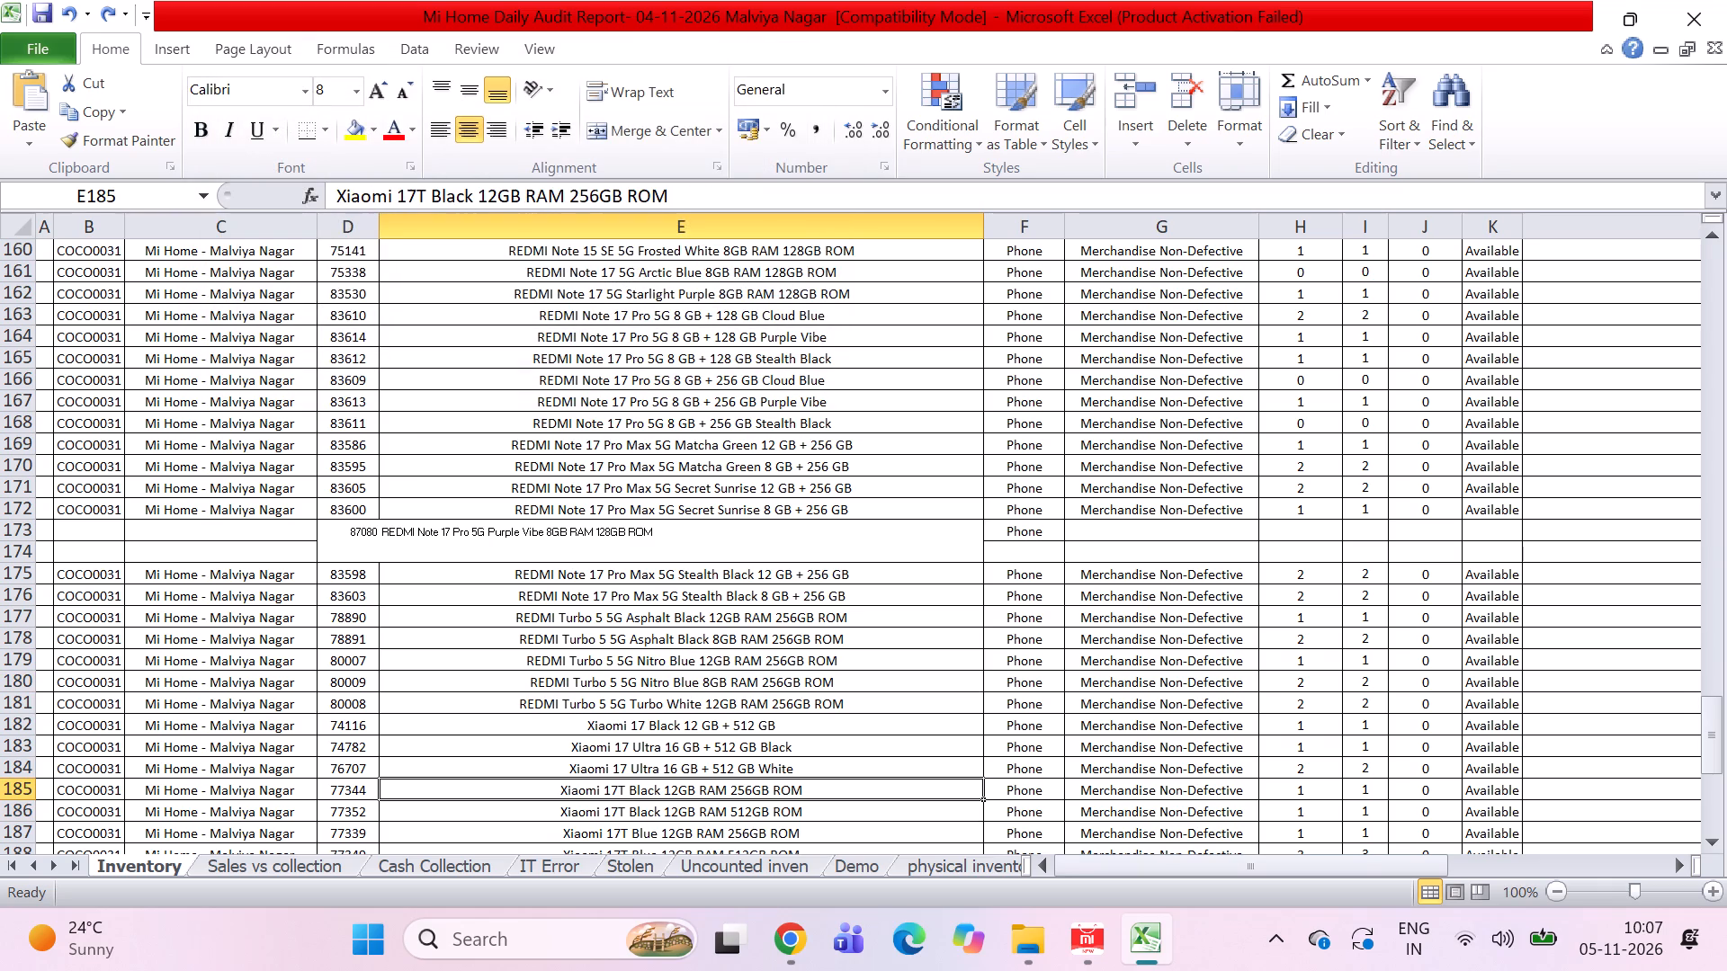
Search the Inventory sheet for the copied product ID 83611.
{"action": "left_click", "coordinate": [371, 600]}
{"action": "key", "text": "ctrl+f"}
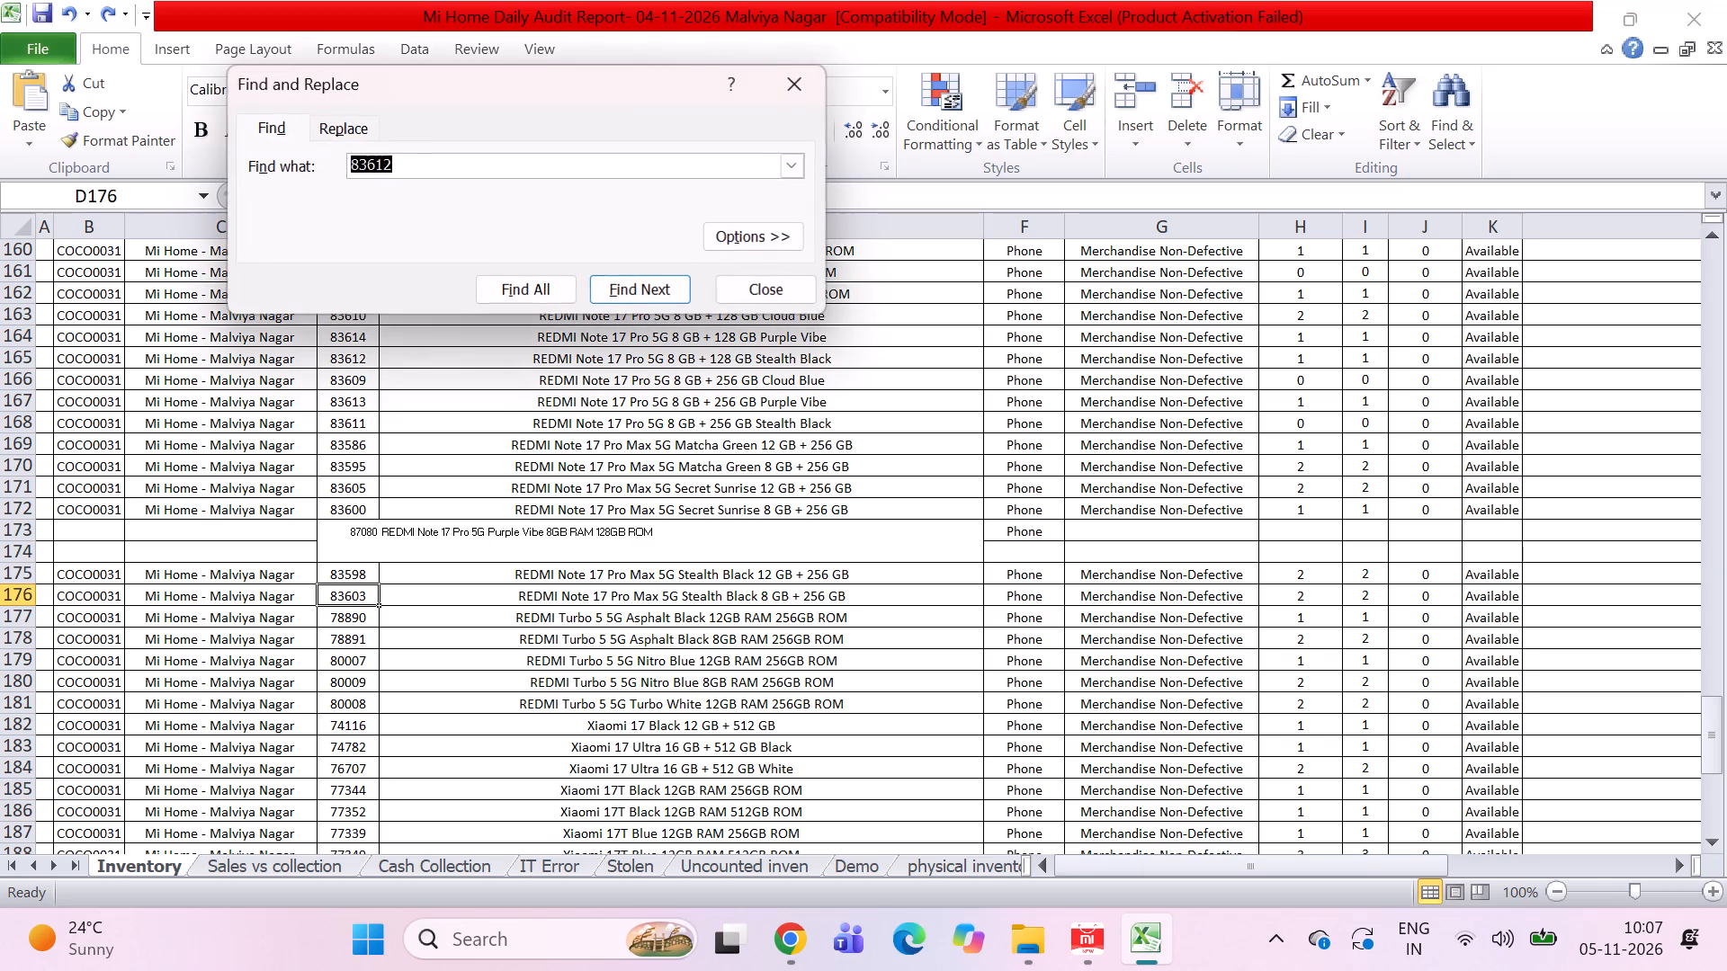
{"action": "key", "text": "ctrl+v"}
{"action": "key", "text": "backslash"}
{"action": "key", "text": "Return"}
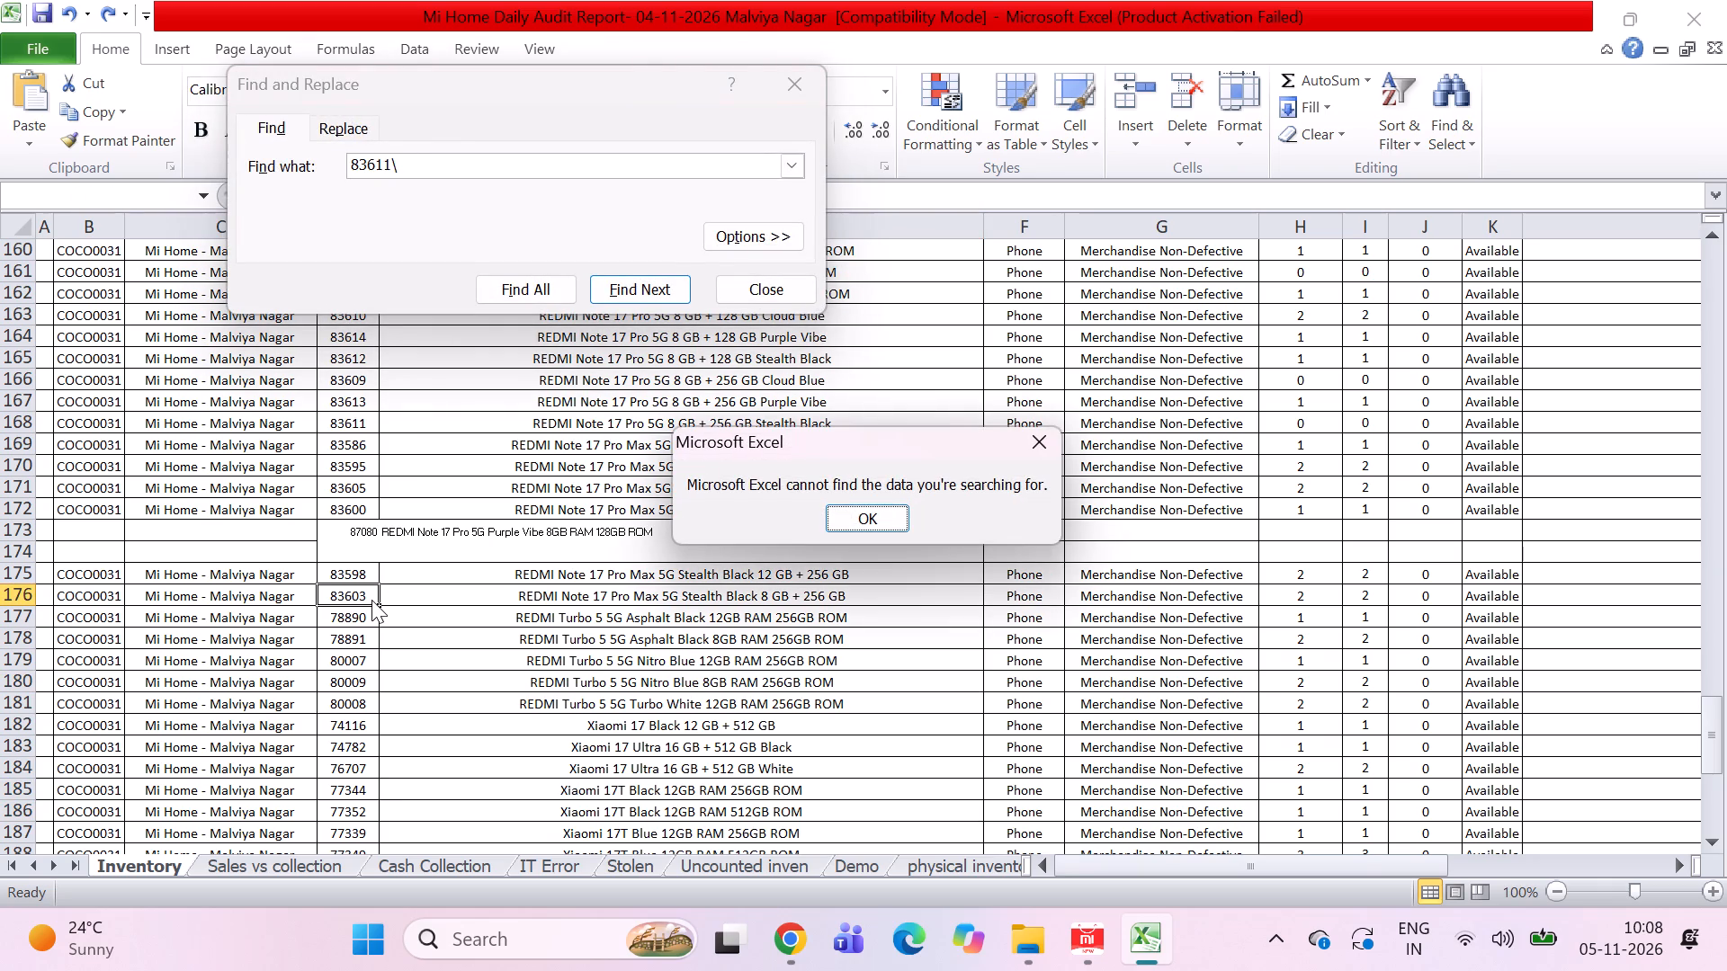
{"action": "key", "text": "BackSpace"}
{"action": "key", "text": "Return"}
{"action": "key", "text": "BackSpace"}
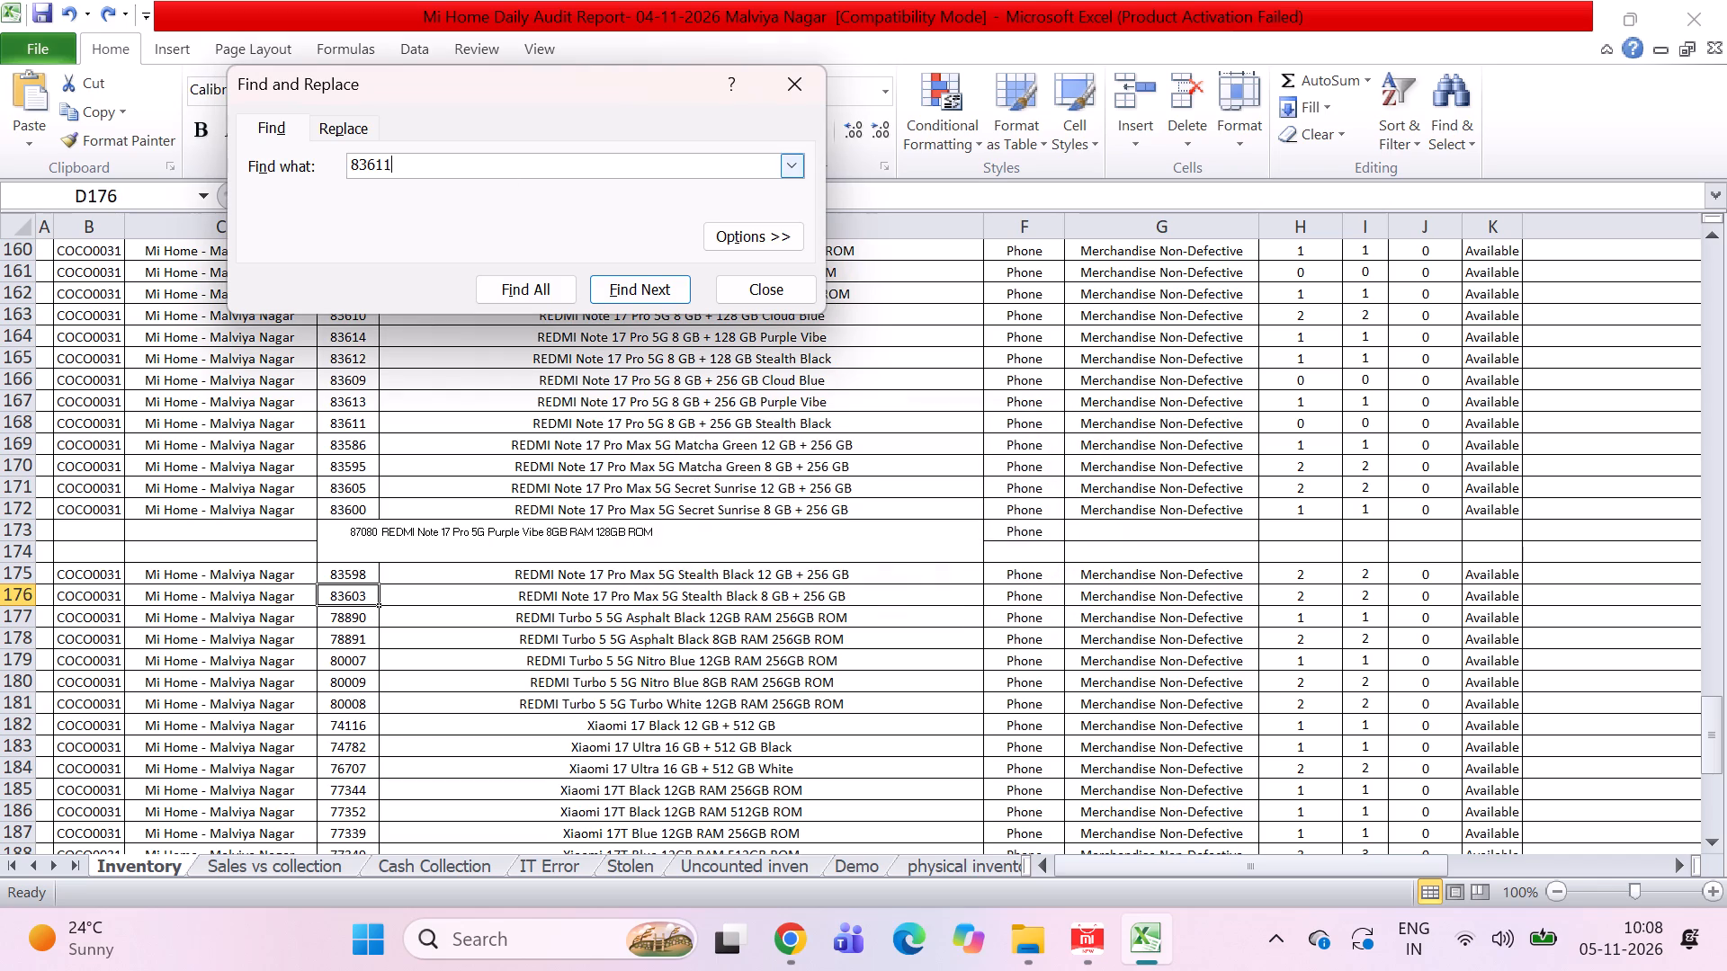
{"action": "key", "text": "Return"}
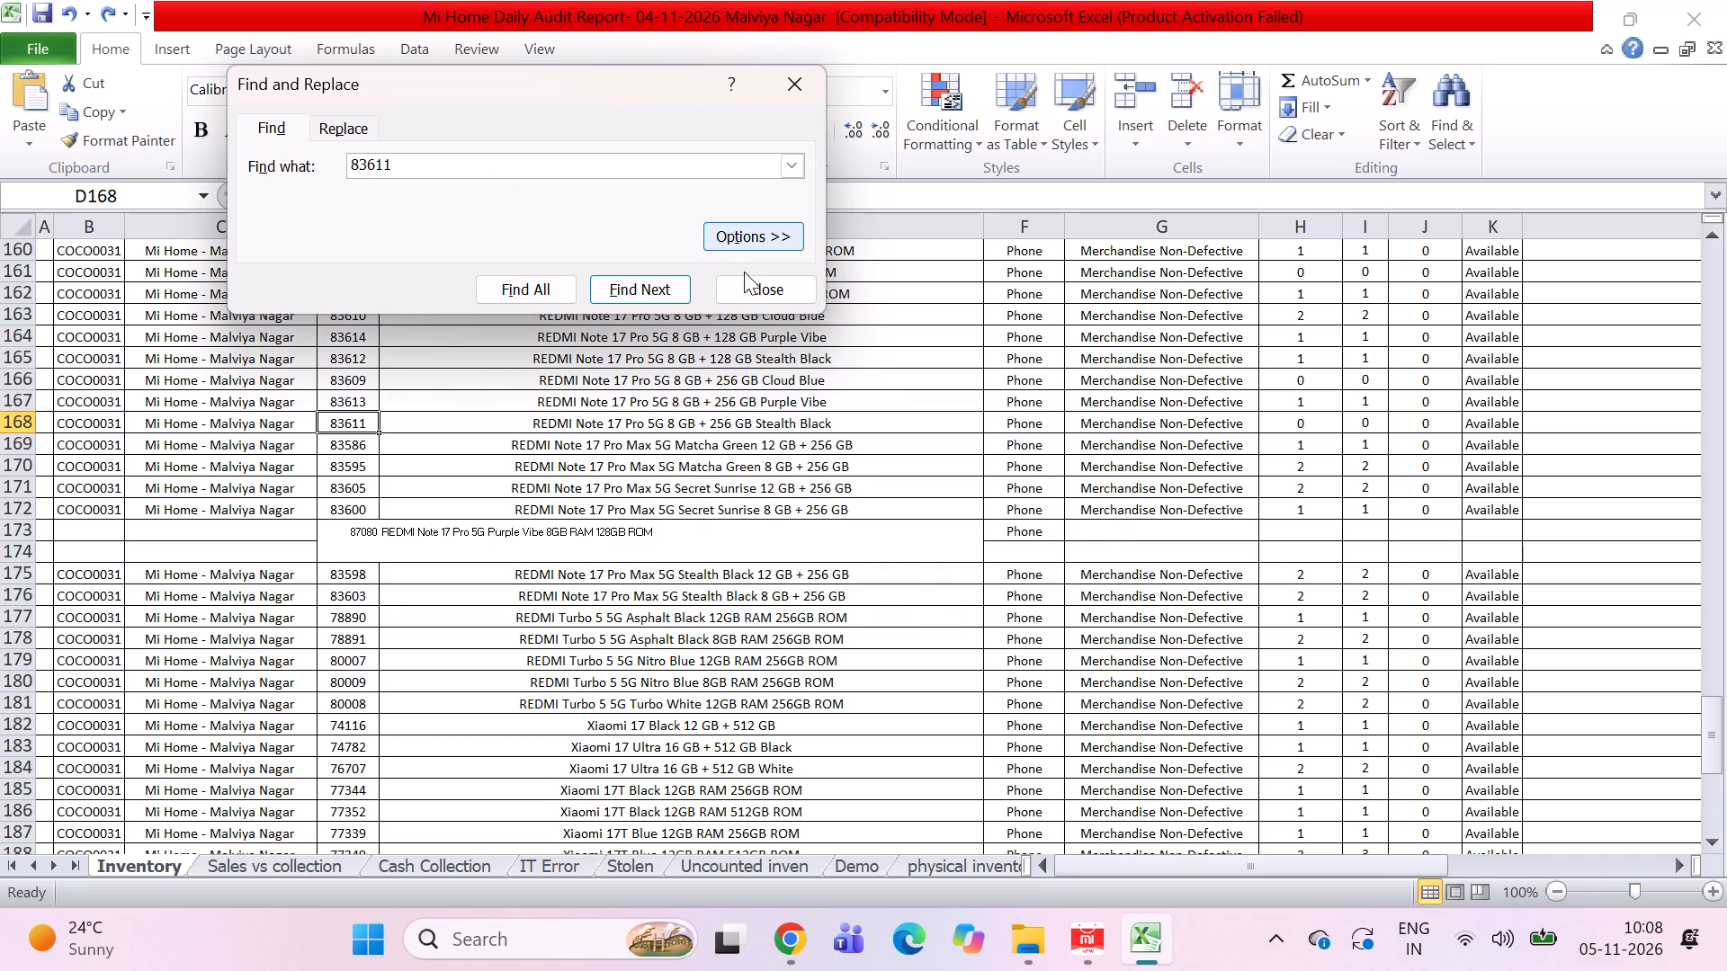
{"action": "left_click", "coordinate": [746, 296]}
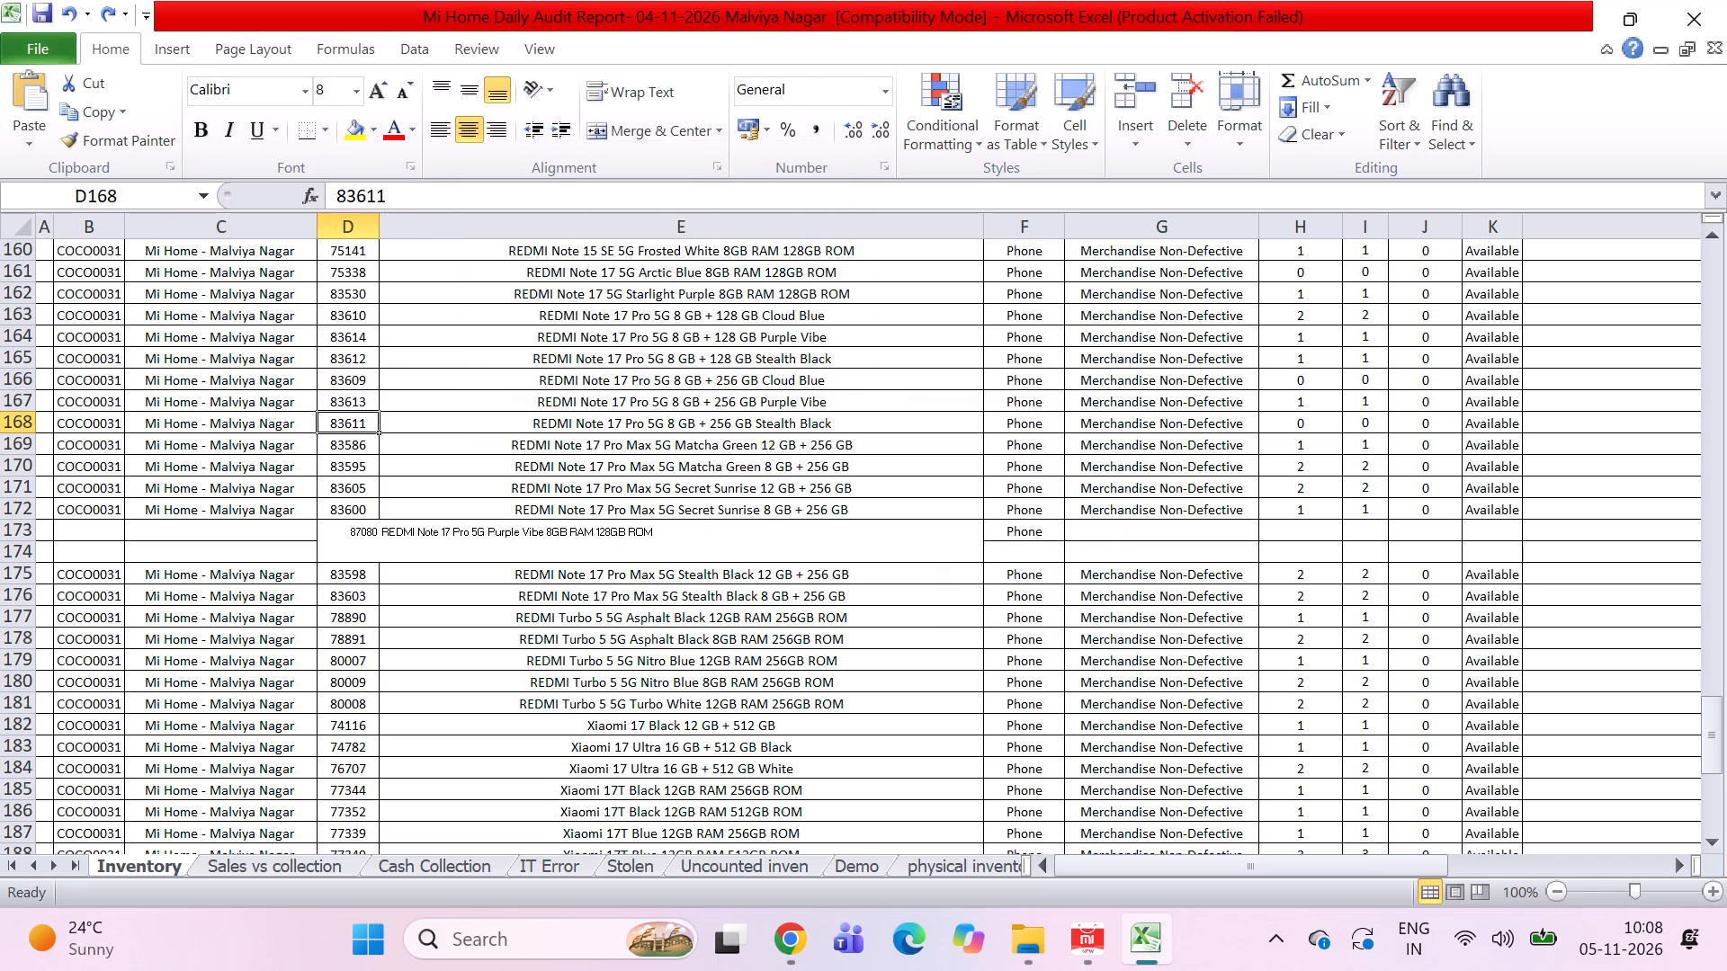
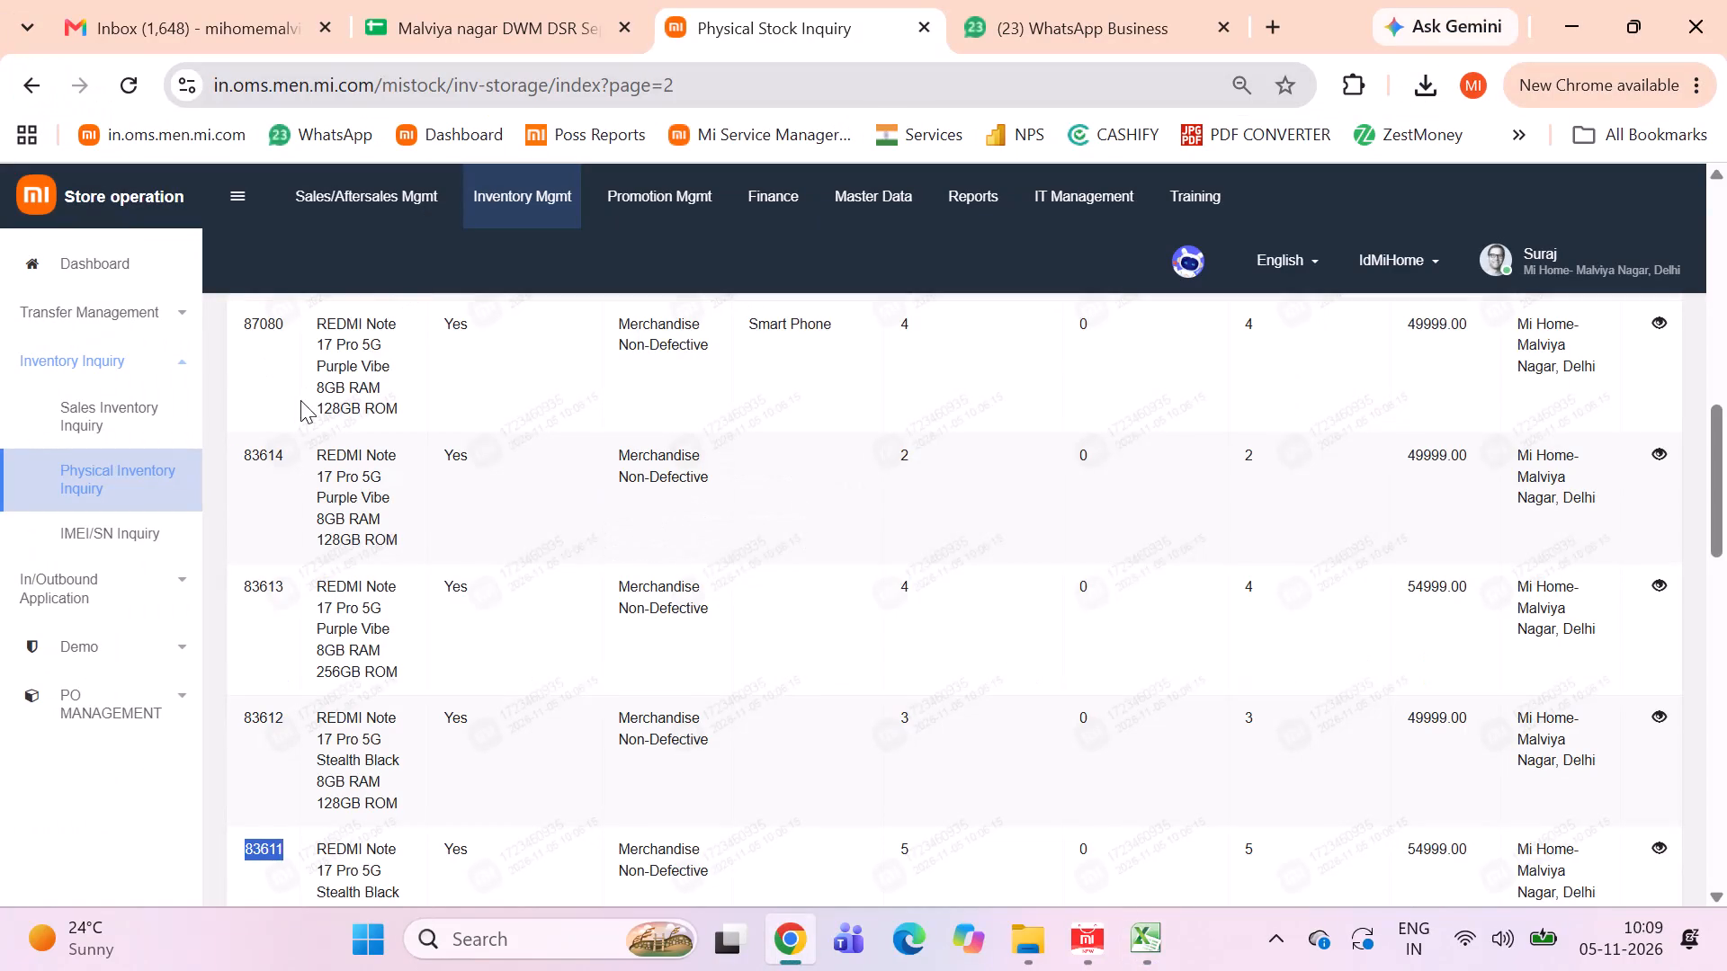
Copy product ID 83610, REDMI Note 17 Pro 5G Cloud Blue 8GB 128GB, from the stock page and search the Inventory sheet for it.
{"action": "scroll", "coordinate": [526, 662], "scroll_direction": "down", "scroll_amount": 3}
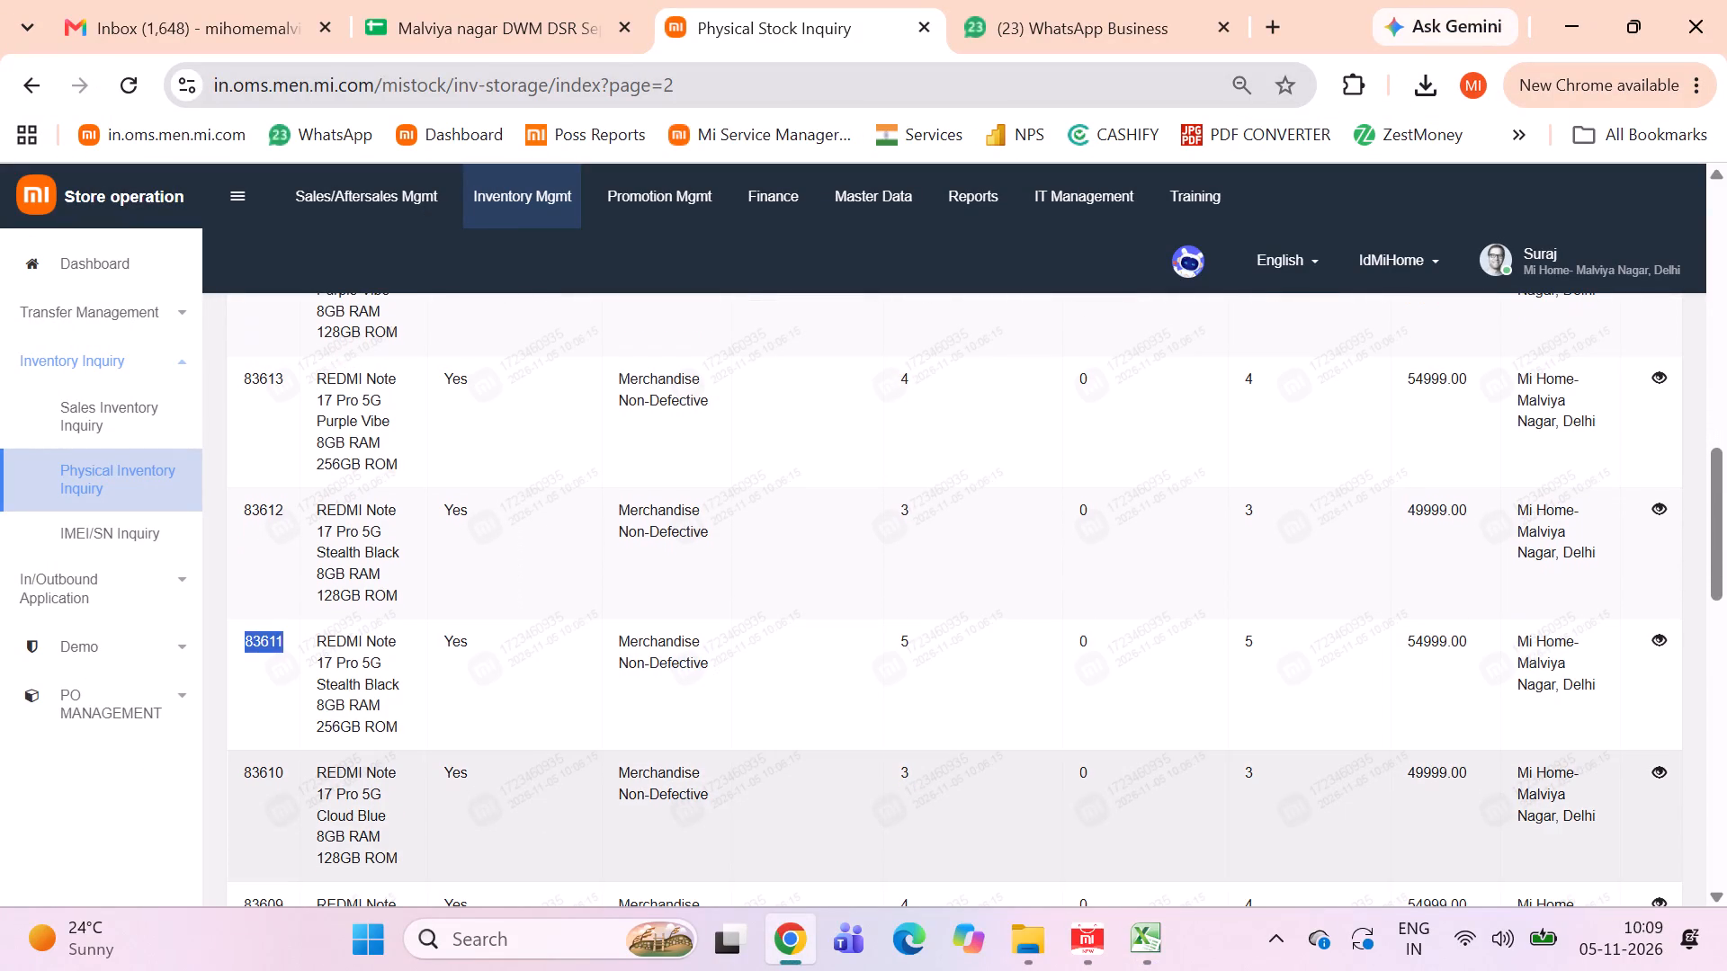
{"action": "double_click", "coordinate": [258, 779]}
{"action": "key", "text": "ctrl+c"}
{"action": "key", "text": "alt+Tab"}
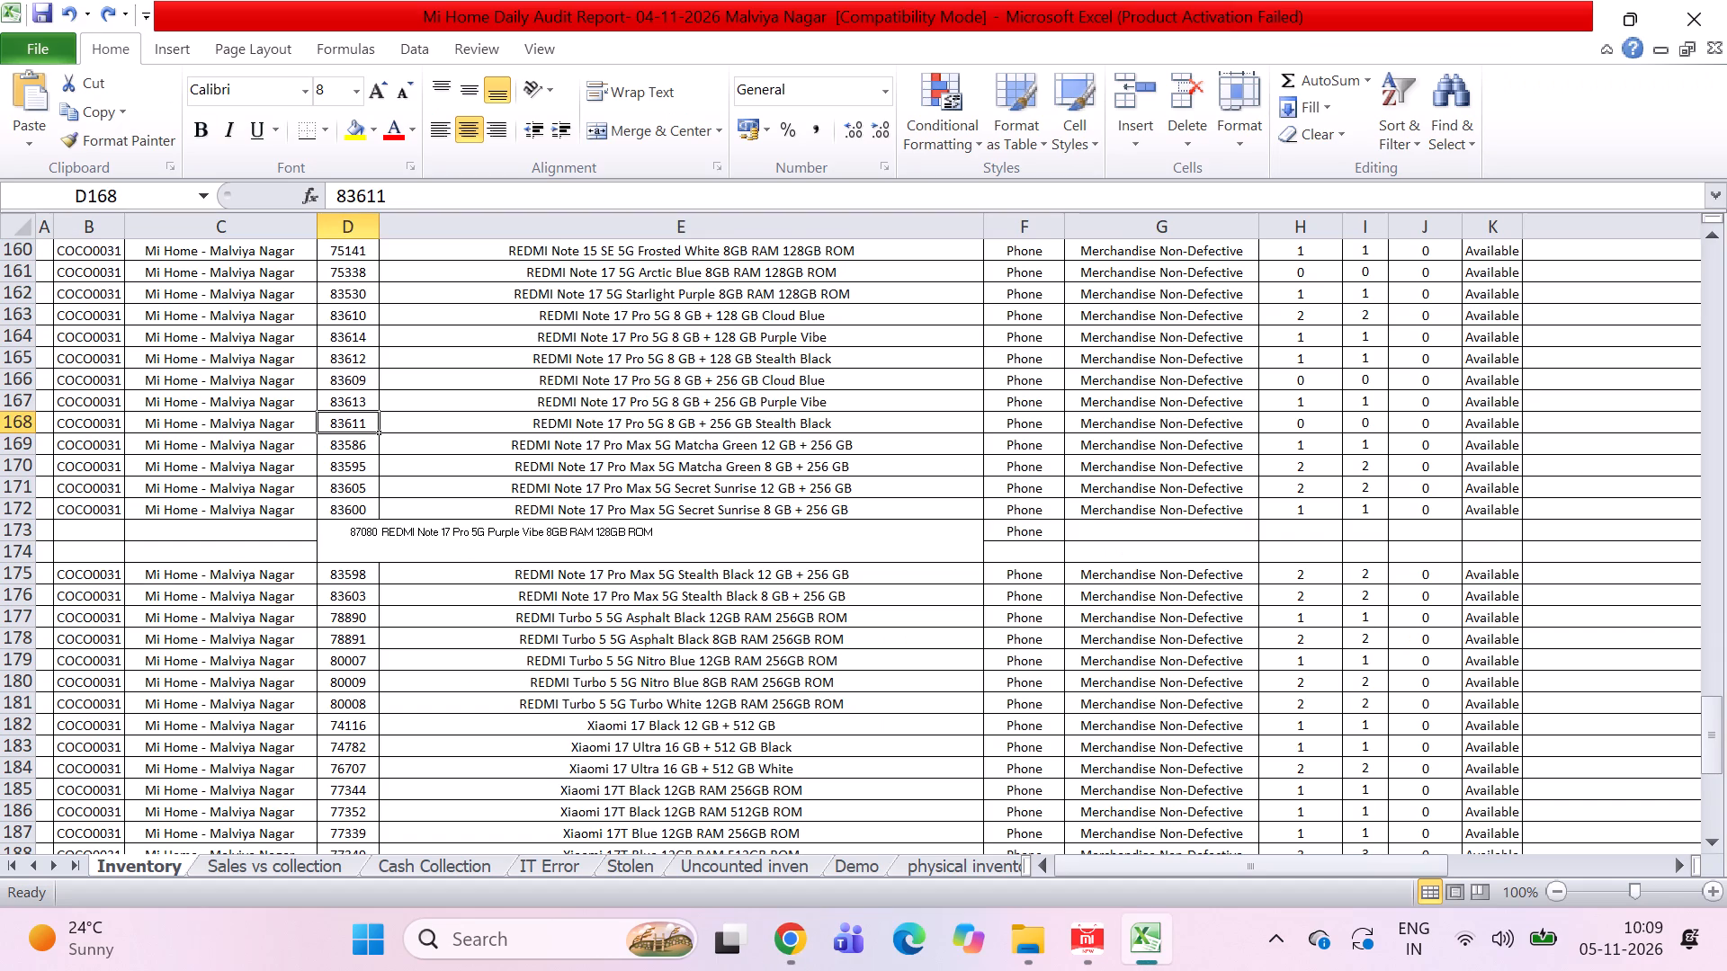
{"action": "key", "text": "ctrl+f"}
{"action": "key", "text": "ctrl+v"}
{"action": "key", "text": "Return"}
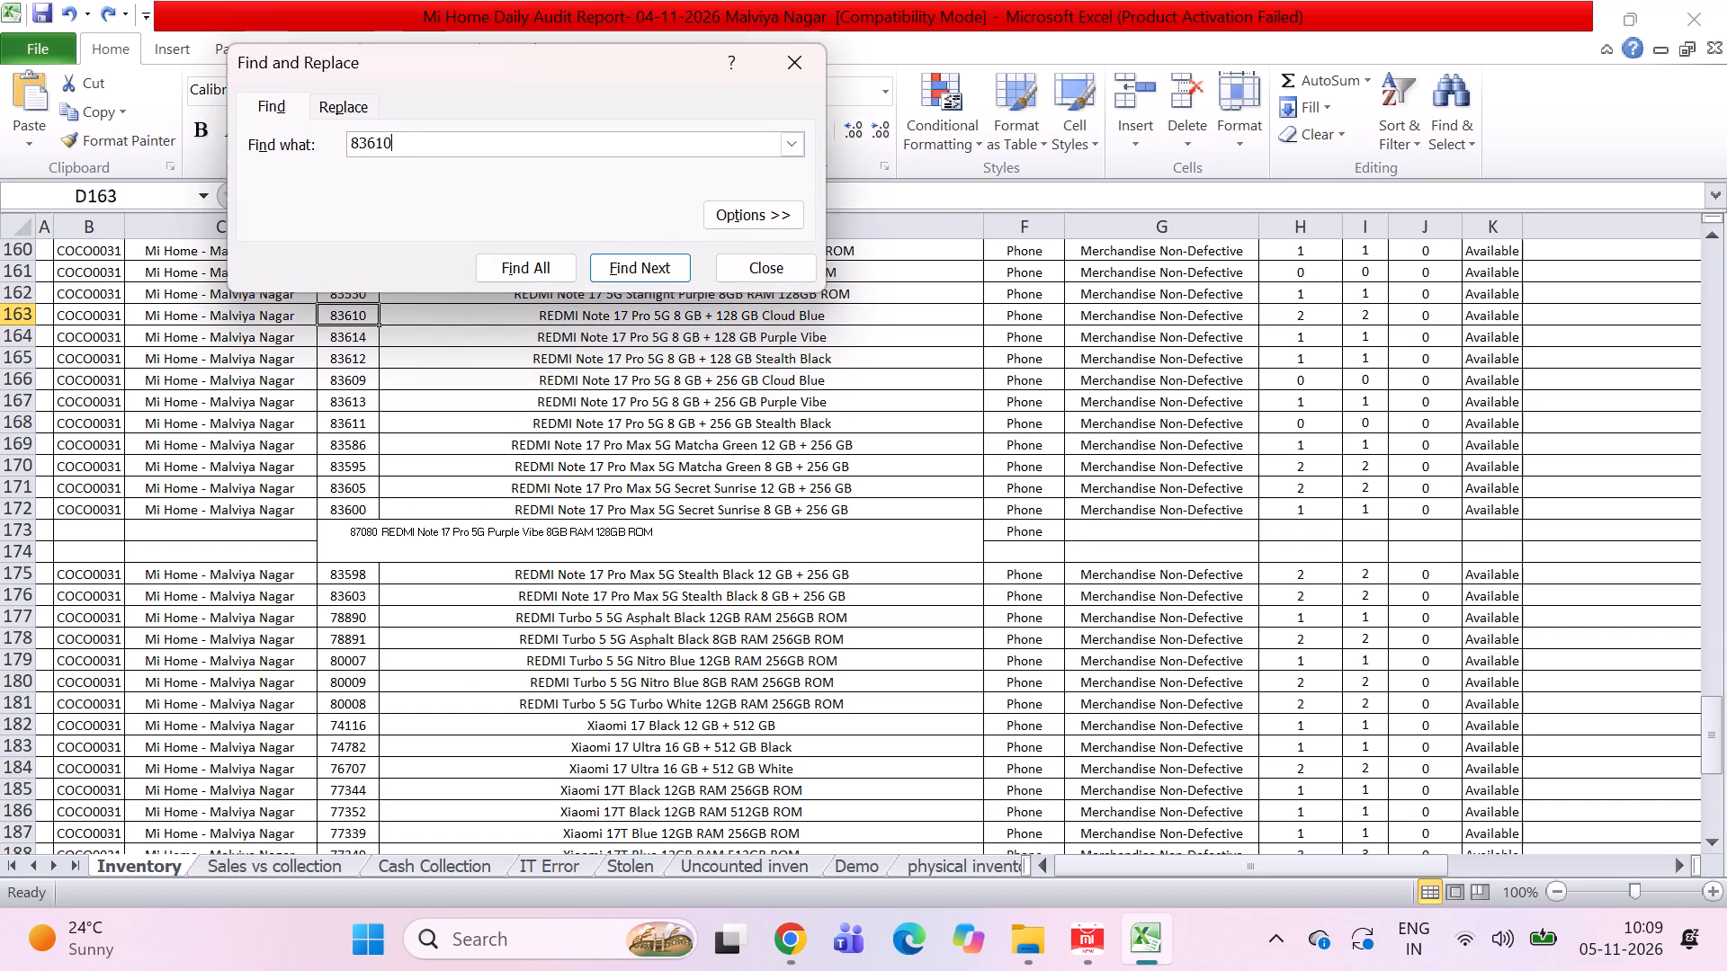
{"action": "left_click", "coordinate": [774, 268]}
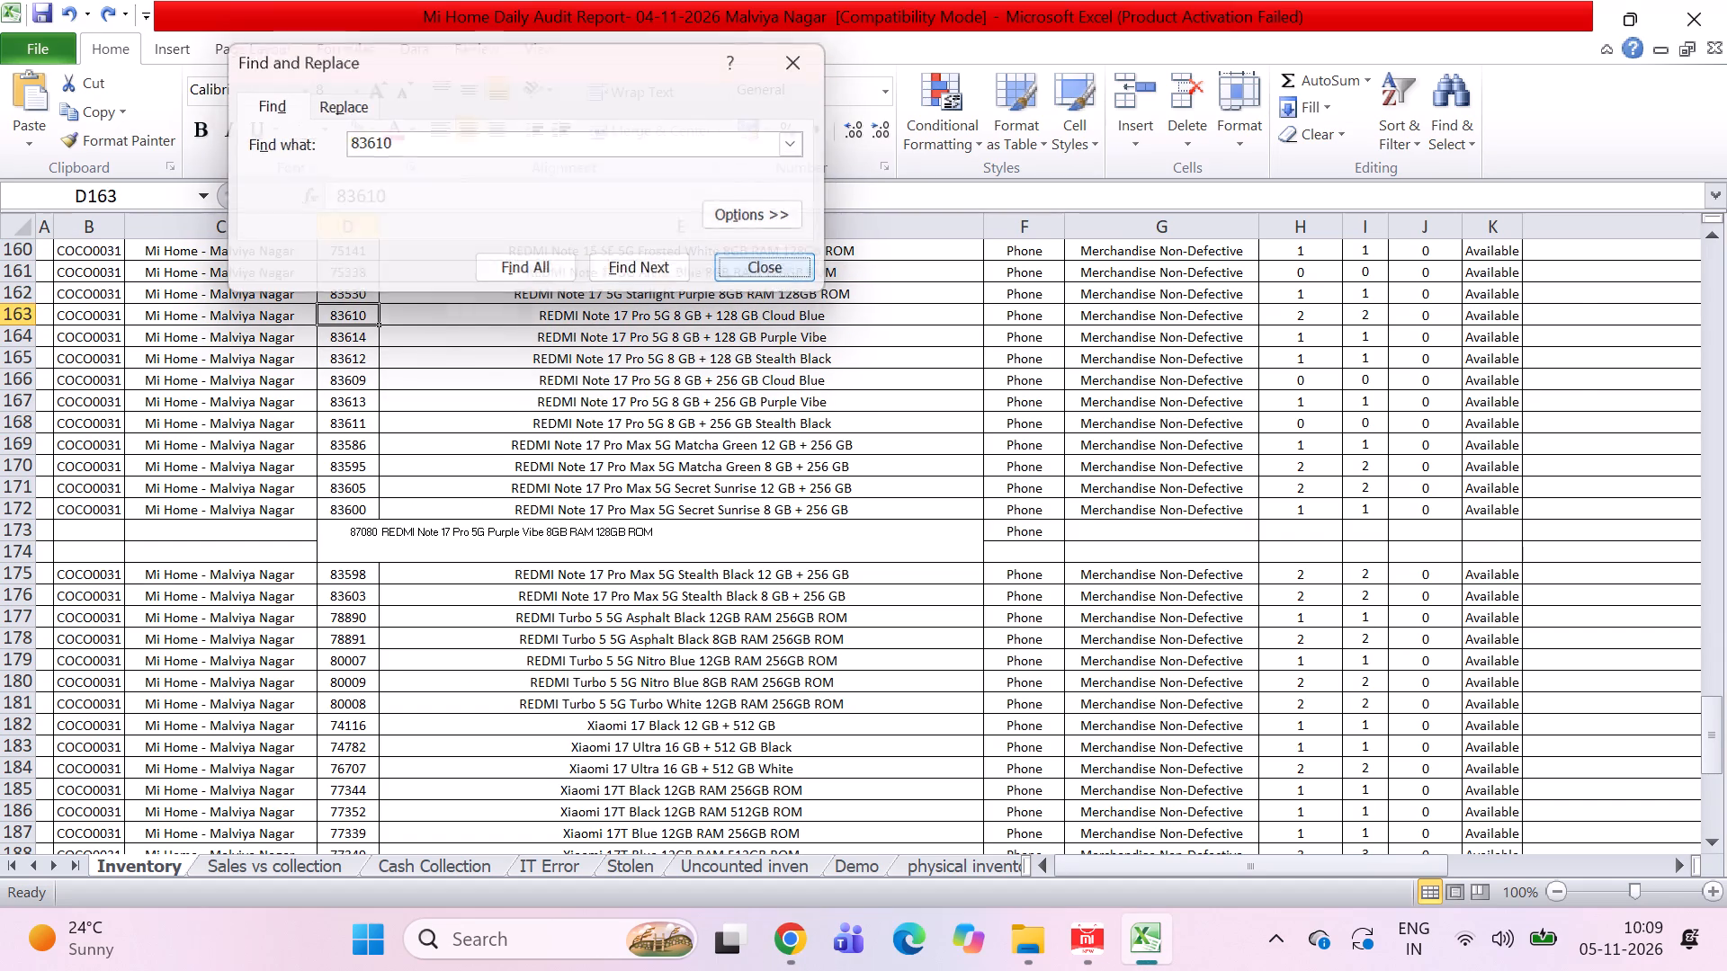
Copy product ID 83609, REDMI Note 17 Pro 5G Cloud Blue 8GB 256GB, from the stock page and search the Inventory sheet for it.
{"action": "key", "text": "alt+Tab"}
{"action": "scroll", "coordinate": [470, 748], "scroll_direction": "down", "scroll_amount": 2}
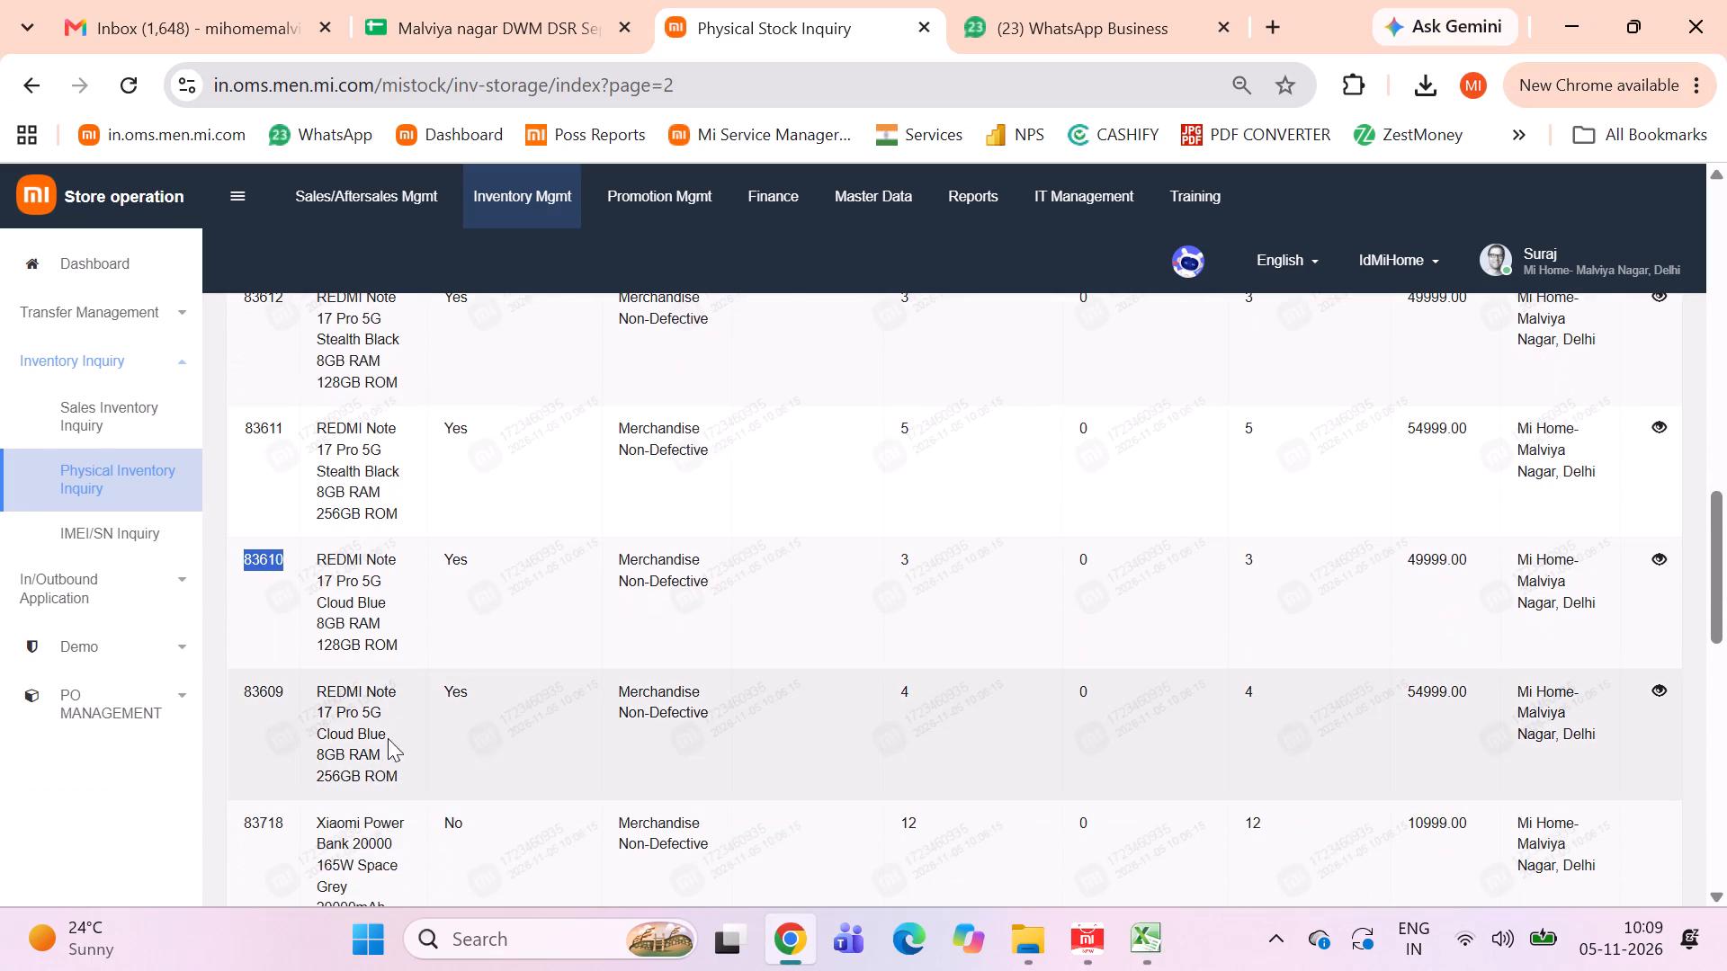
{"action": "double_click", "coordinate": [270, 702]}
{"action": "key", "text": "ctrl+c"}
{"action": "key", "text": "alt+Tab"}
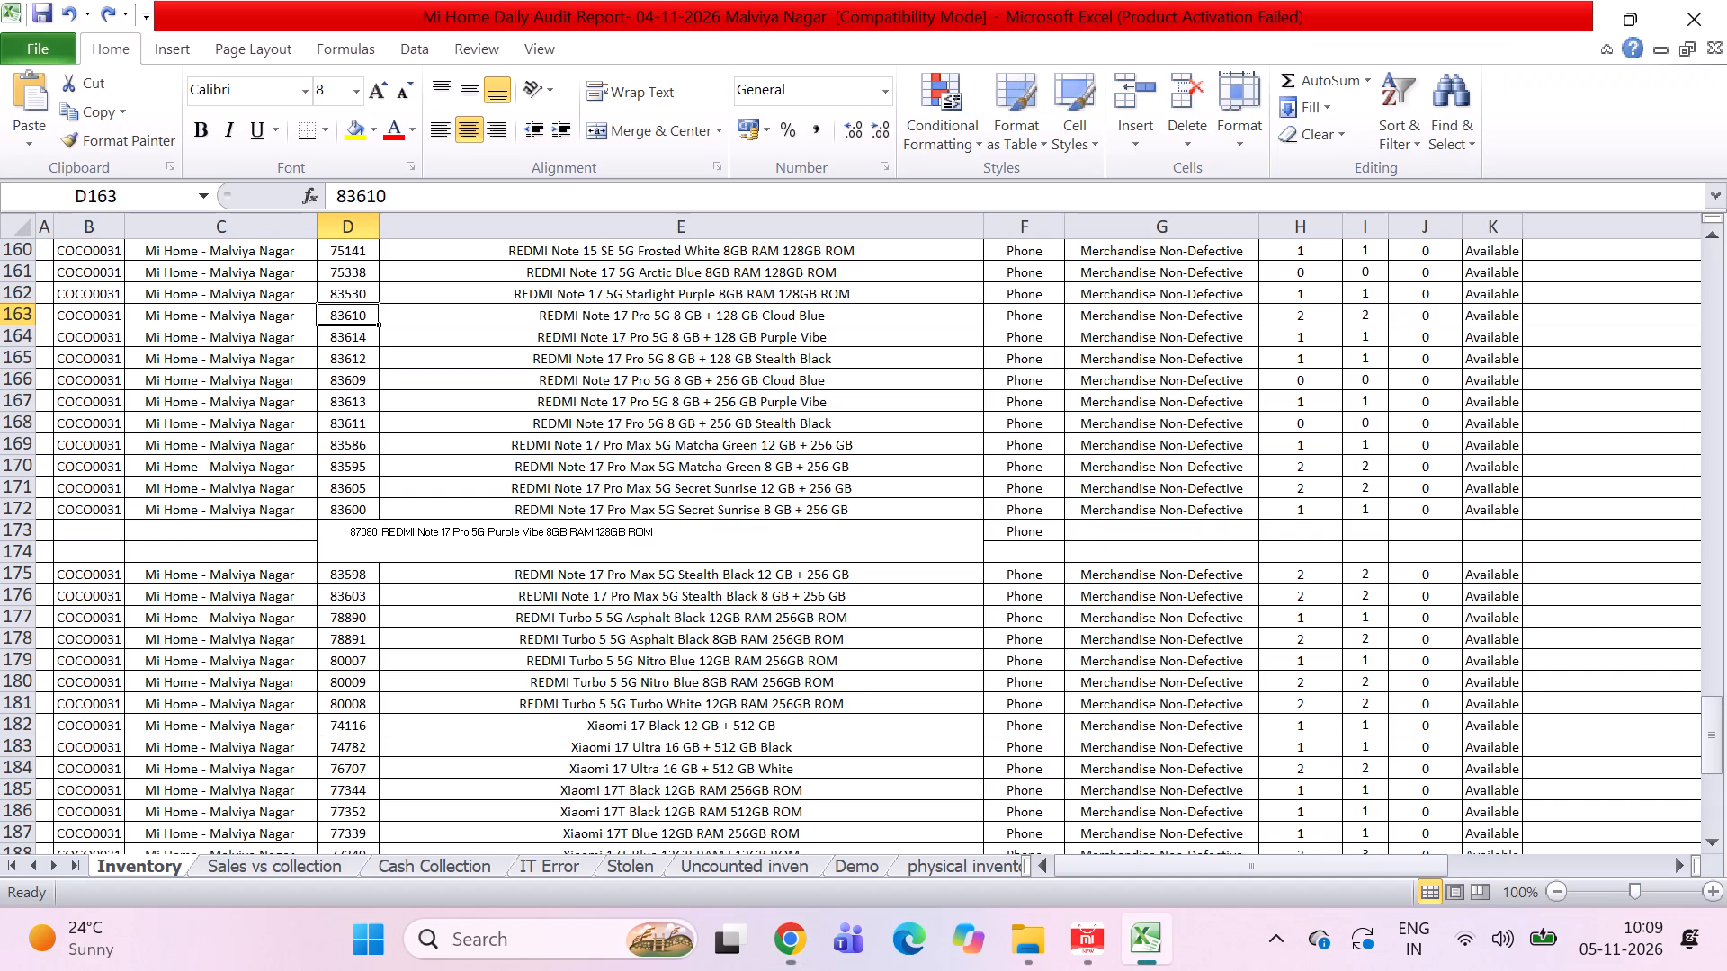
{"action": "key", "text": "ctrl+f"}
{"action": "key", "text": "ctrl+v"}
{"action": "key", "text": "Return"}
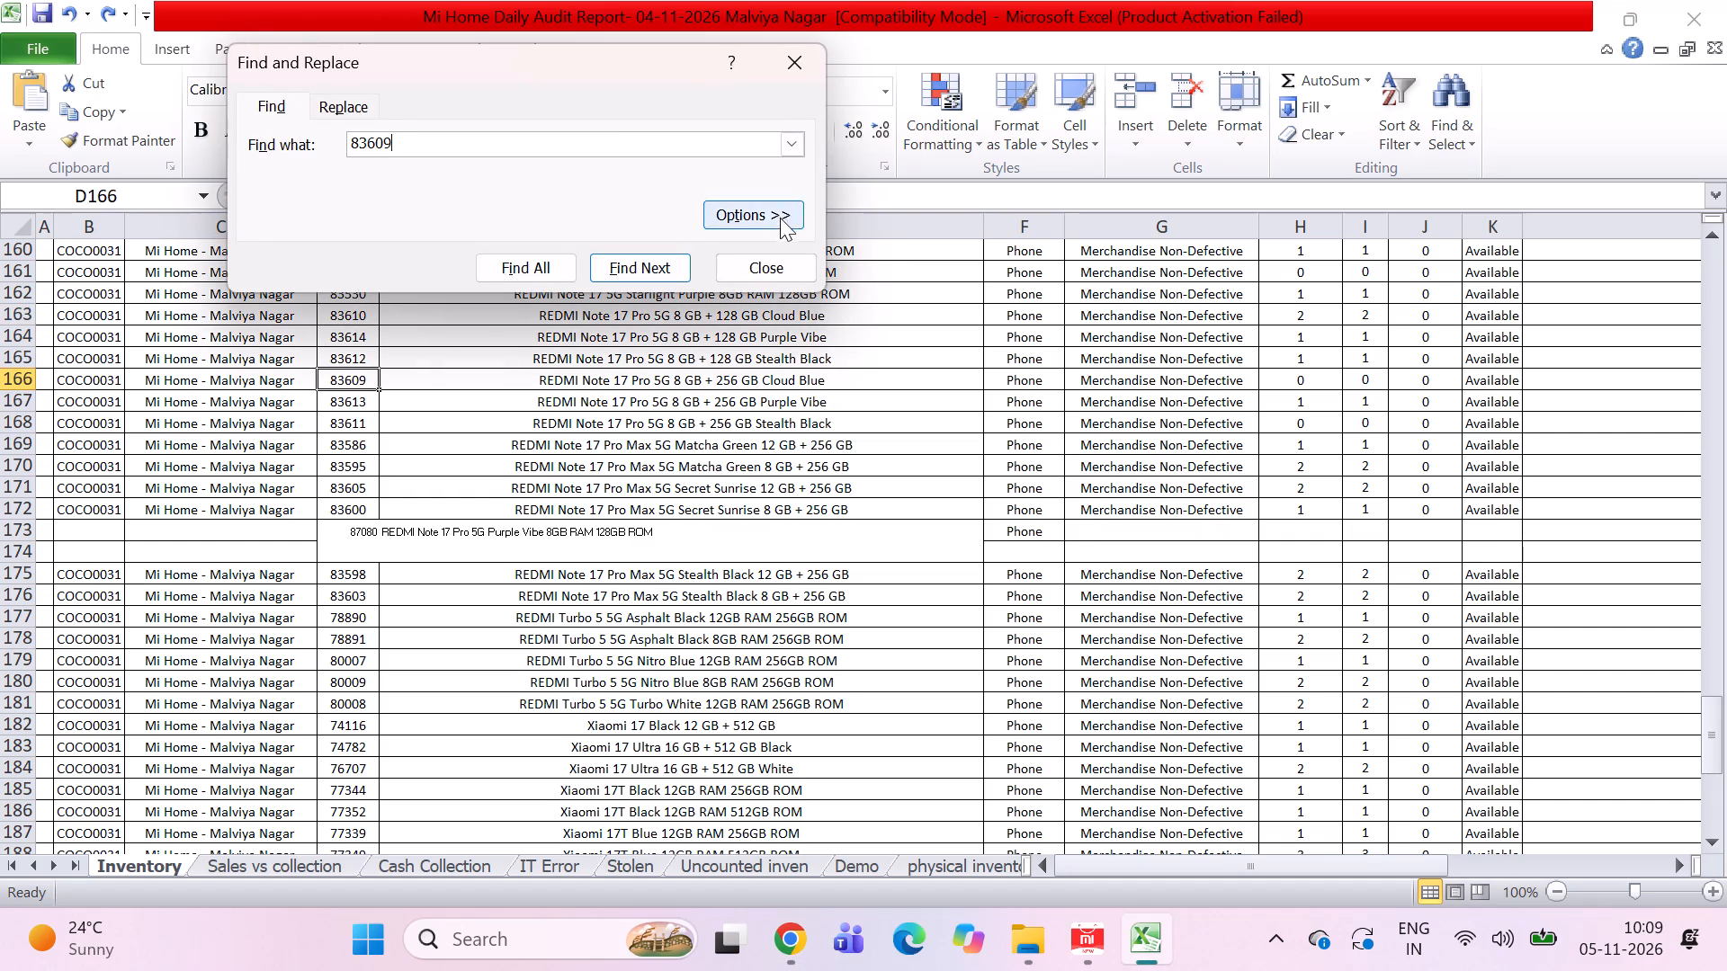
{"action": "left_click", "coordinate": [762, 285]}
{"action": "left_click", "coordinate": [752, 270]}
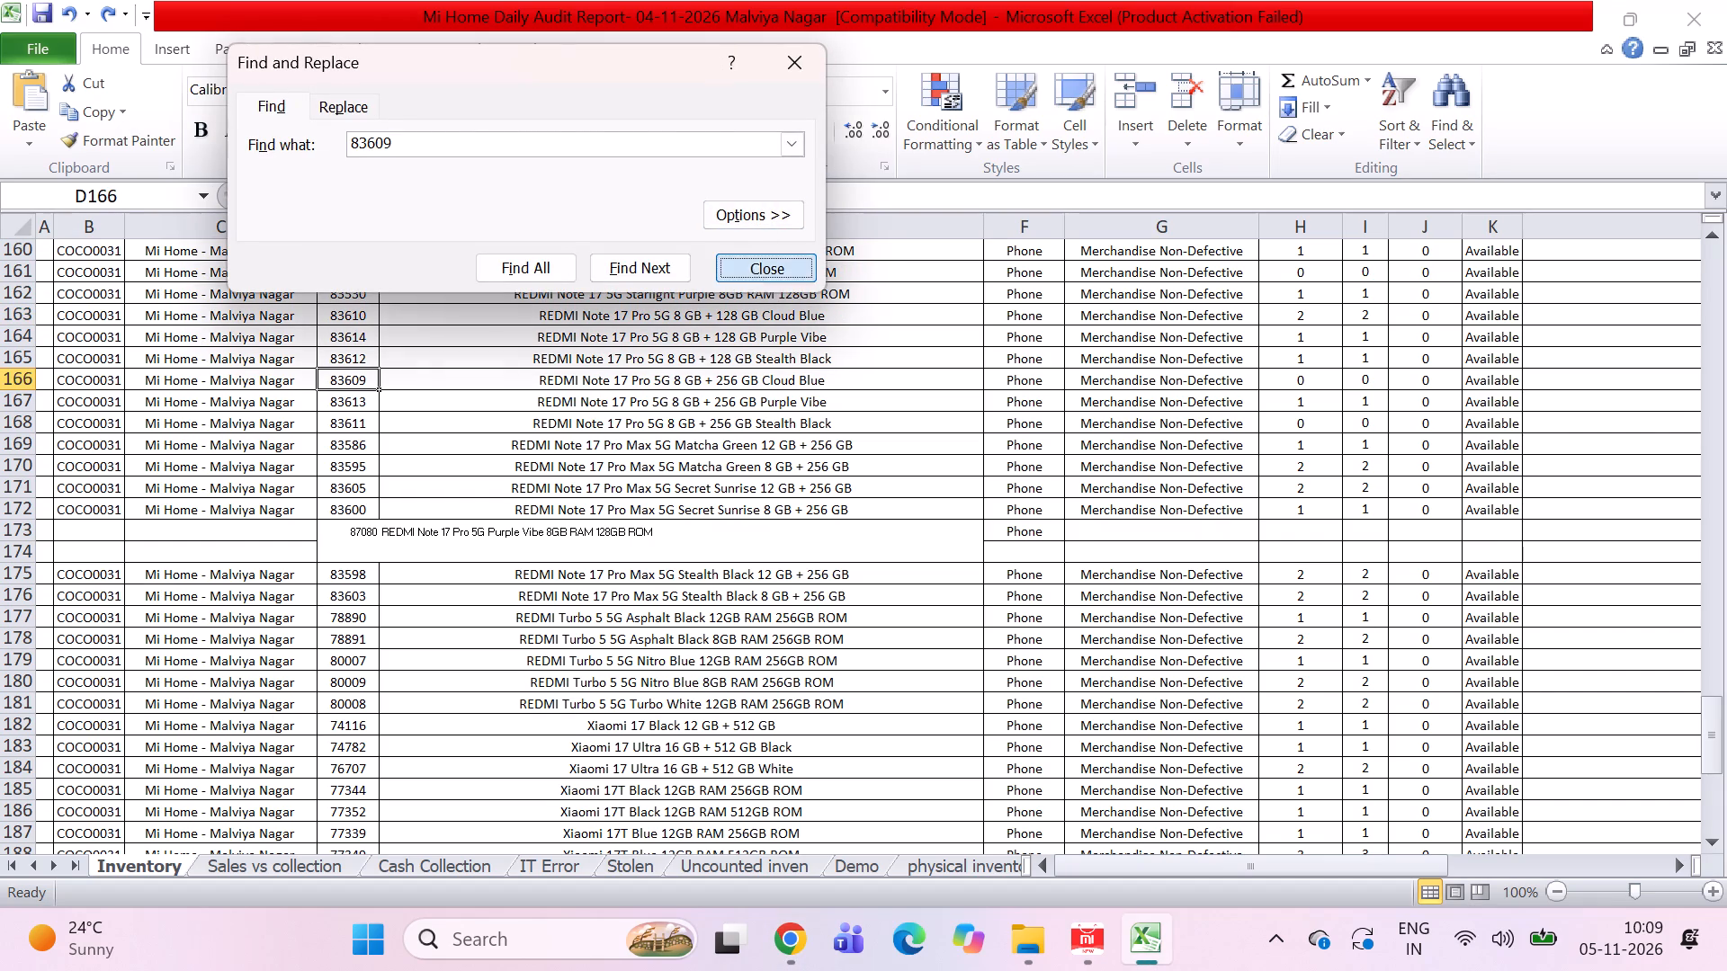
Copy product ID 83718, Xiaomi Power Bank 20000 165W Space Grey, from the stock page and search the Inventory sheet for it.
{"action": "key", "text": "alt+Tab"}
{"action": "left_click", "coordinate": [752, 270]}
{"action": "scroll", "coordinate": [566, 563], "scroll_direction": "down", "scroll_amount": 2}
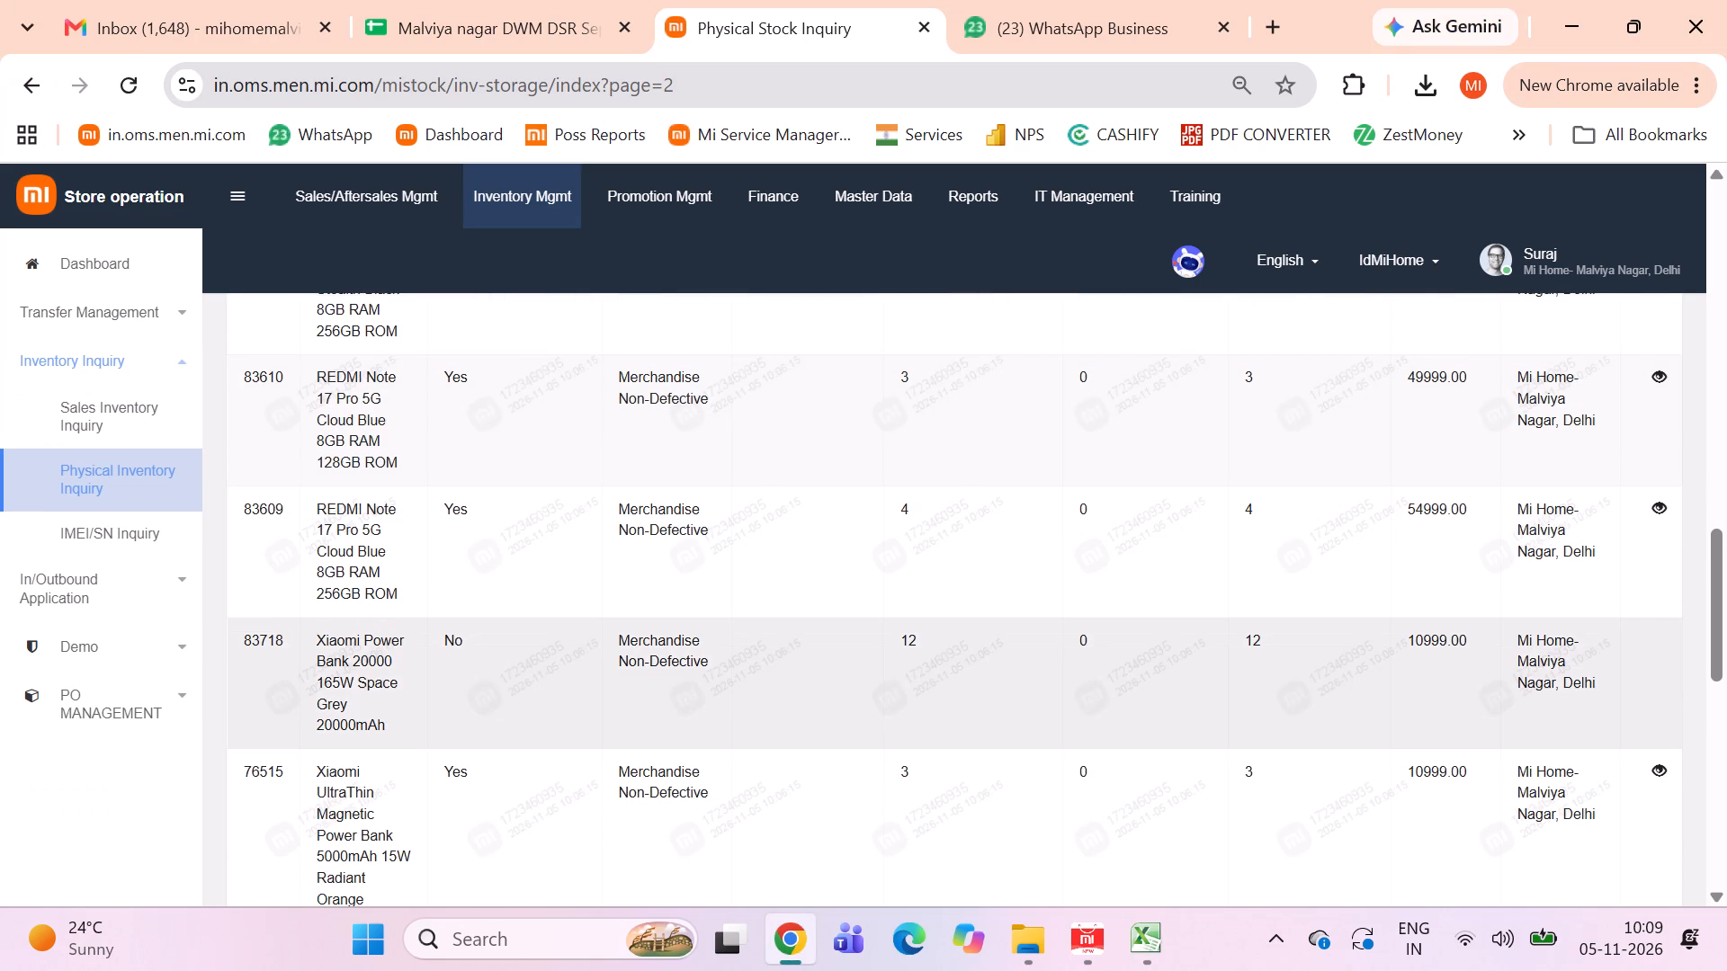
{"action": "double_click", "coordinate": [272, 649]}
{"action": "key", "text": "ctrl+c"}
{"action": "key", "text": "alt+Tab"}
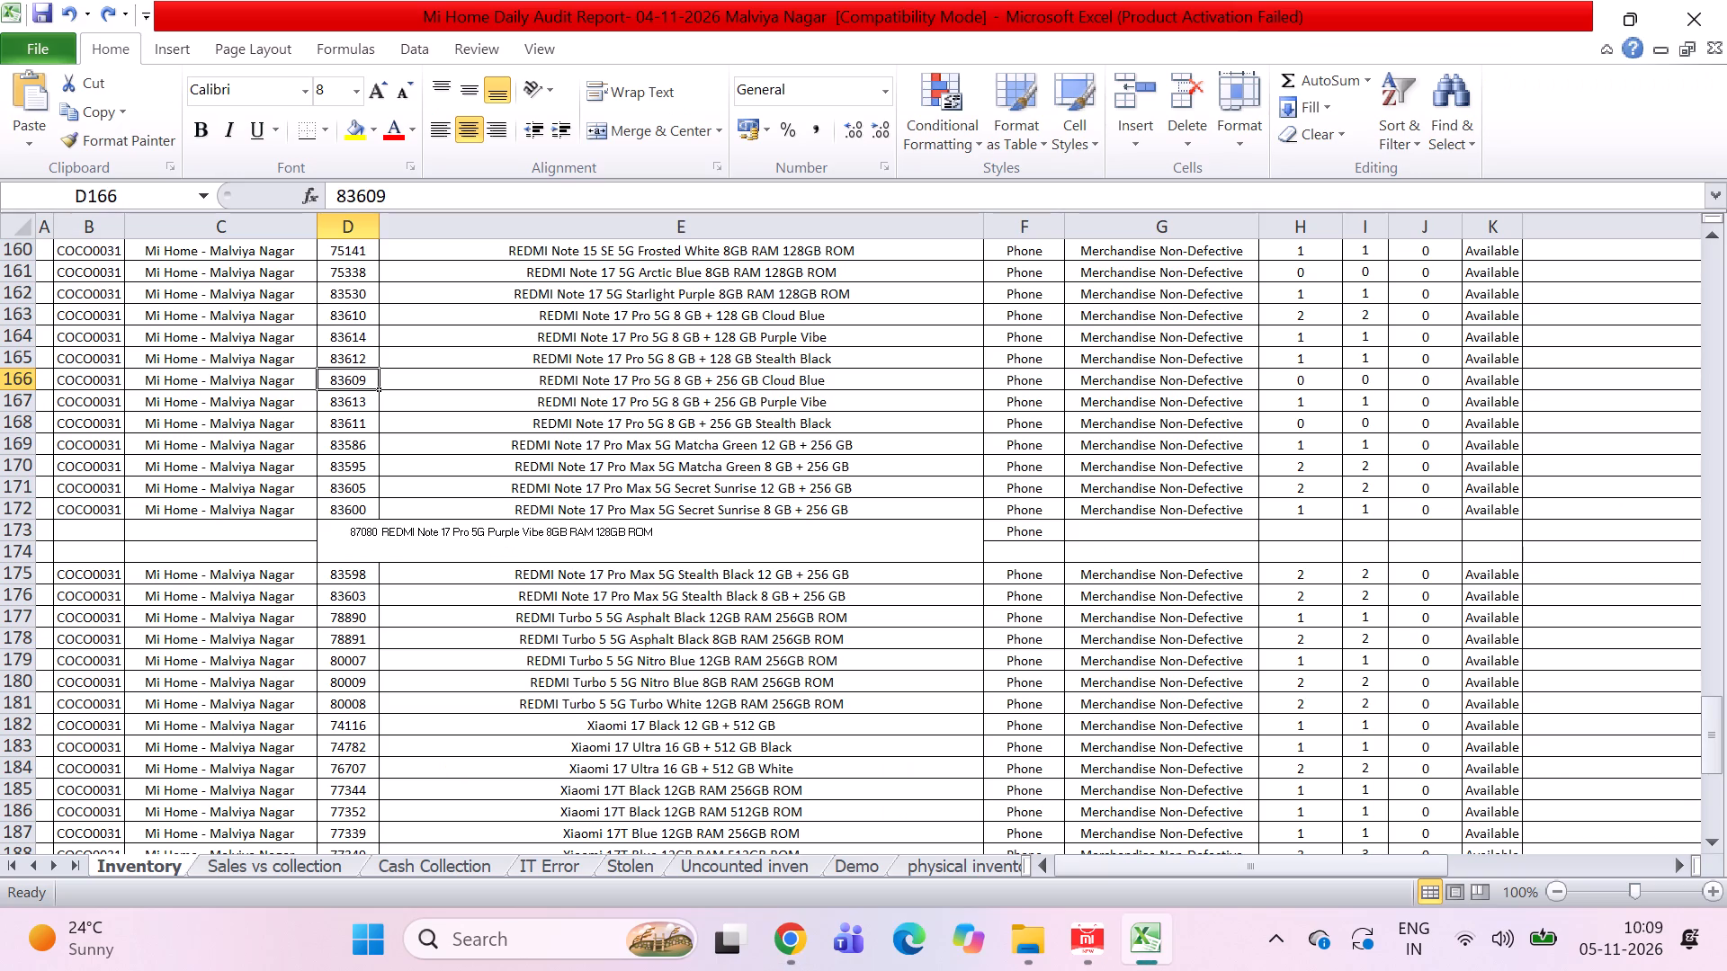
{"action": "left_click", "coordinate": [338, 628]}
{"action": "key", "text": "ctrl+f"}
{"action": "key", "text": "ctrl+v"}
{"action": "key", "text": "Return"}
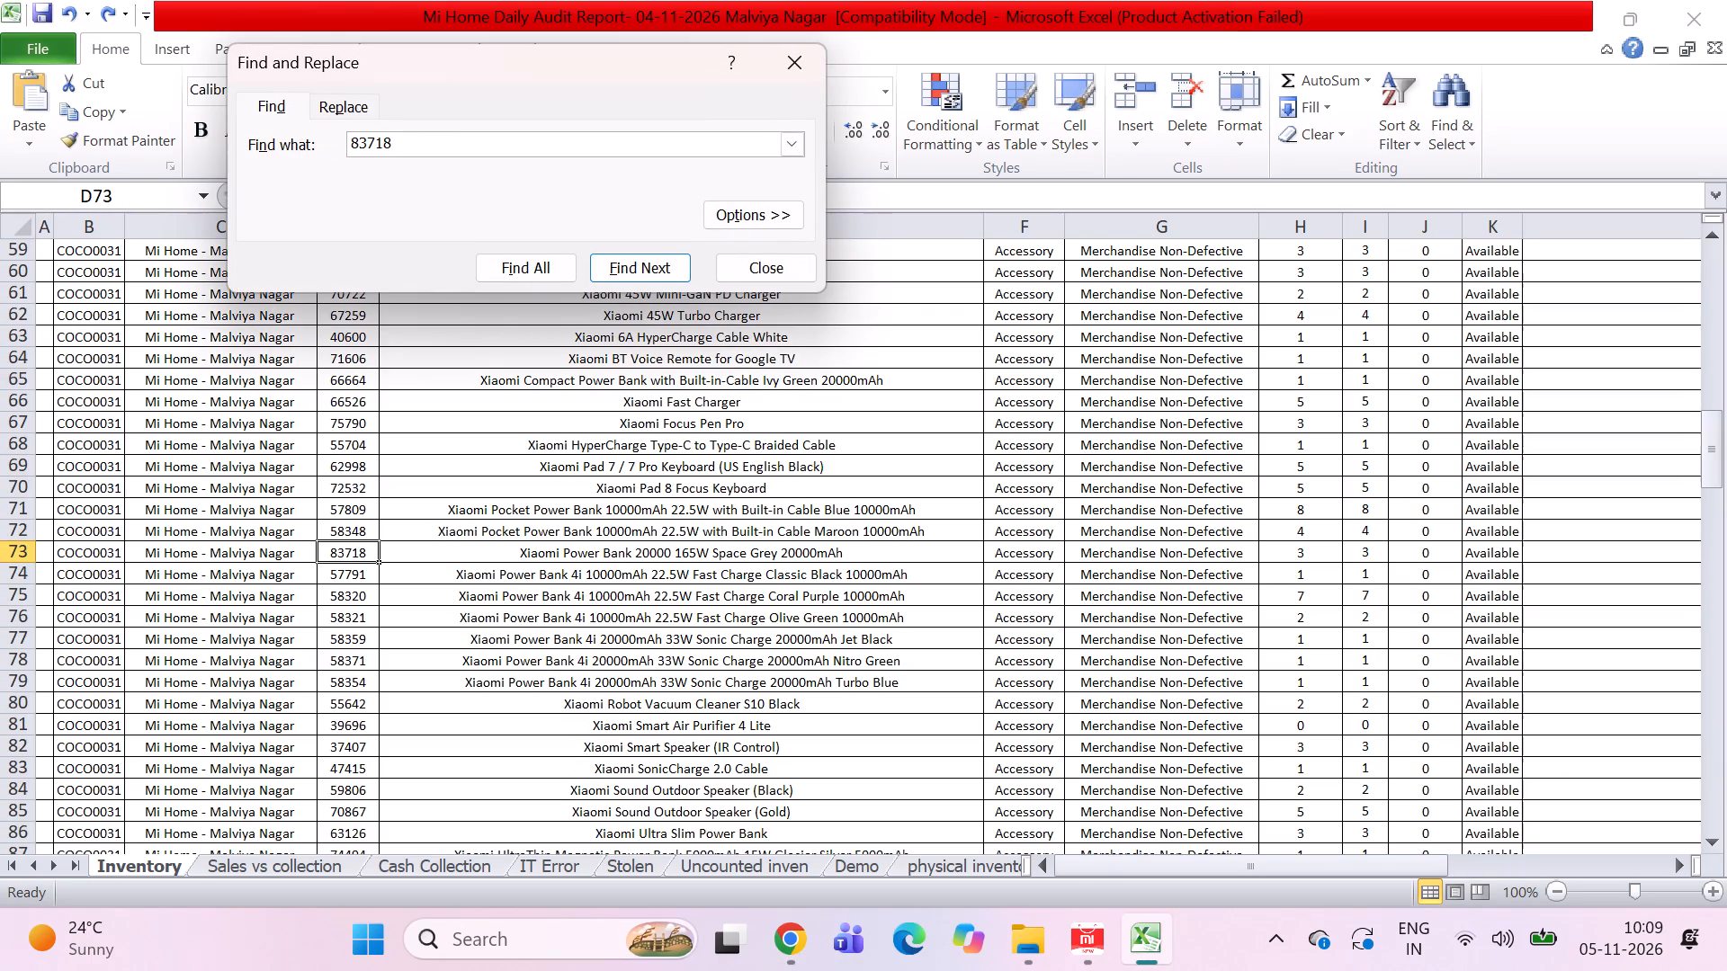
{"action": "left_click", "coordinate": [758, 277]}
Copy product ID 76515, the Radiant Orange UltraThin Magnetic Power Bank, from the stock page and search the Inventory sheet for it.
{"action": "key", "text": "alt+Tab"}
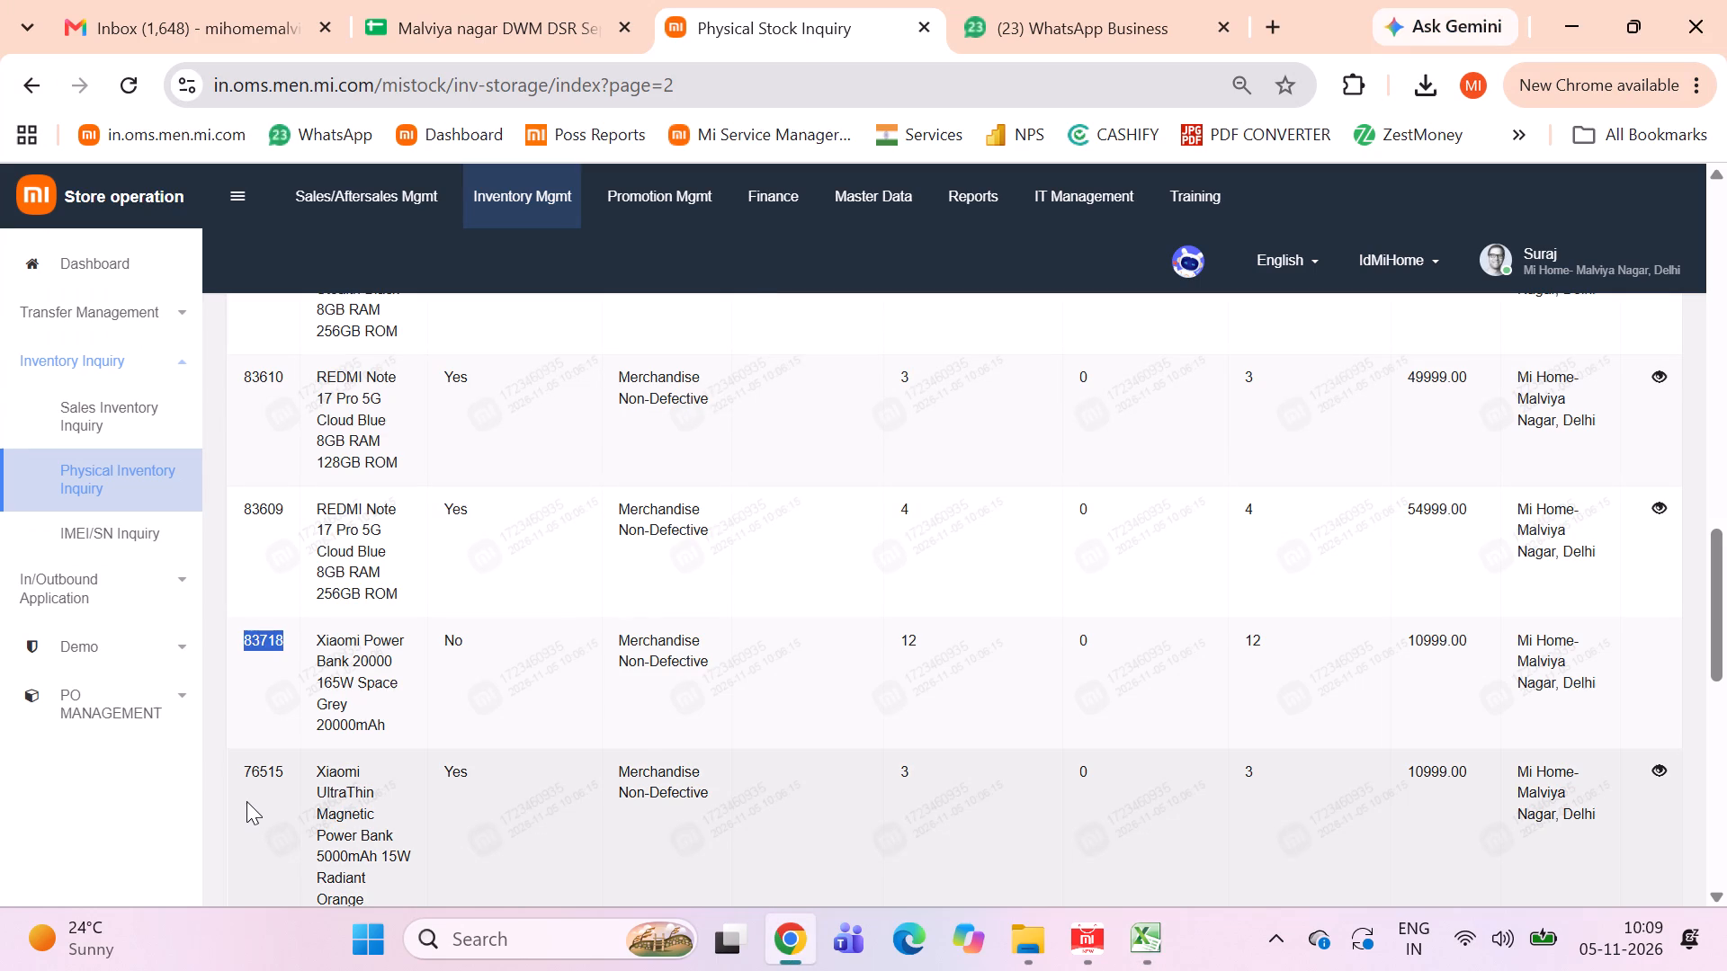
{"action": "double_click", "coordinate": [246, 803]}
{"action": "key", "text": "ctrl+c"}
{"action": "key", "text": "alt+Tab"}
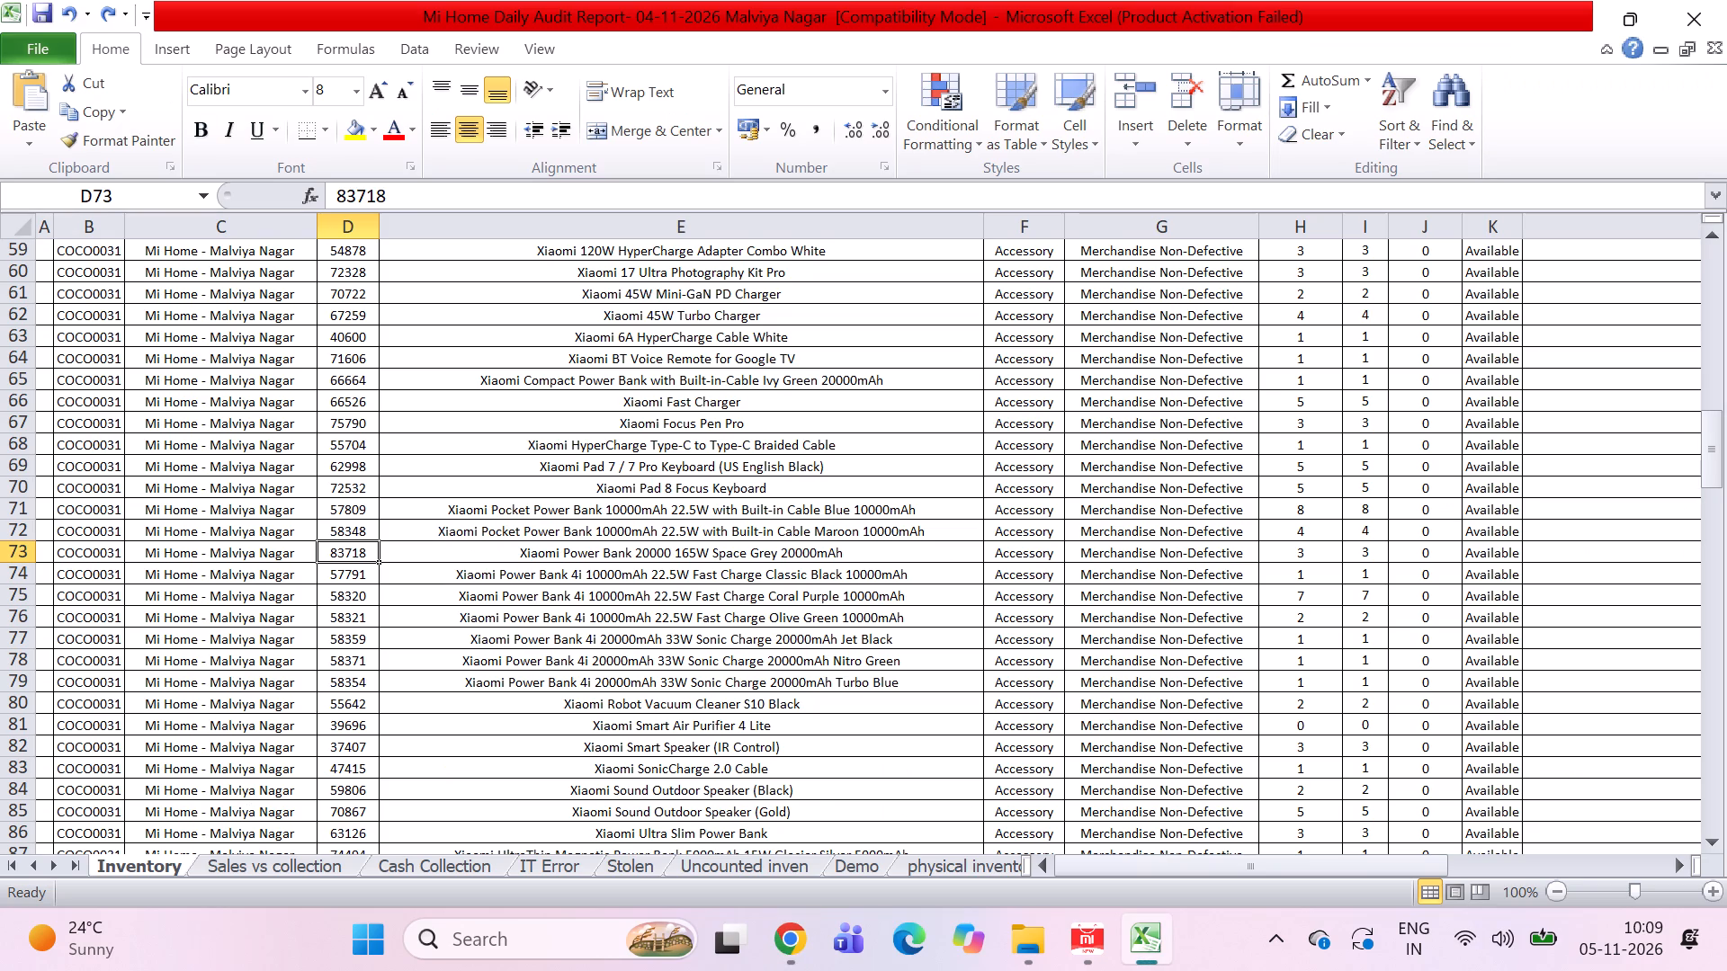
{"action": "key", "text": "ctrl+f"}
{"action": "key", "text": "ctrl+v"}
{"action": "key", "text": "Return"}
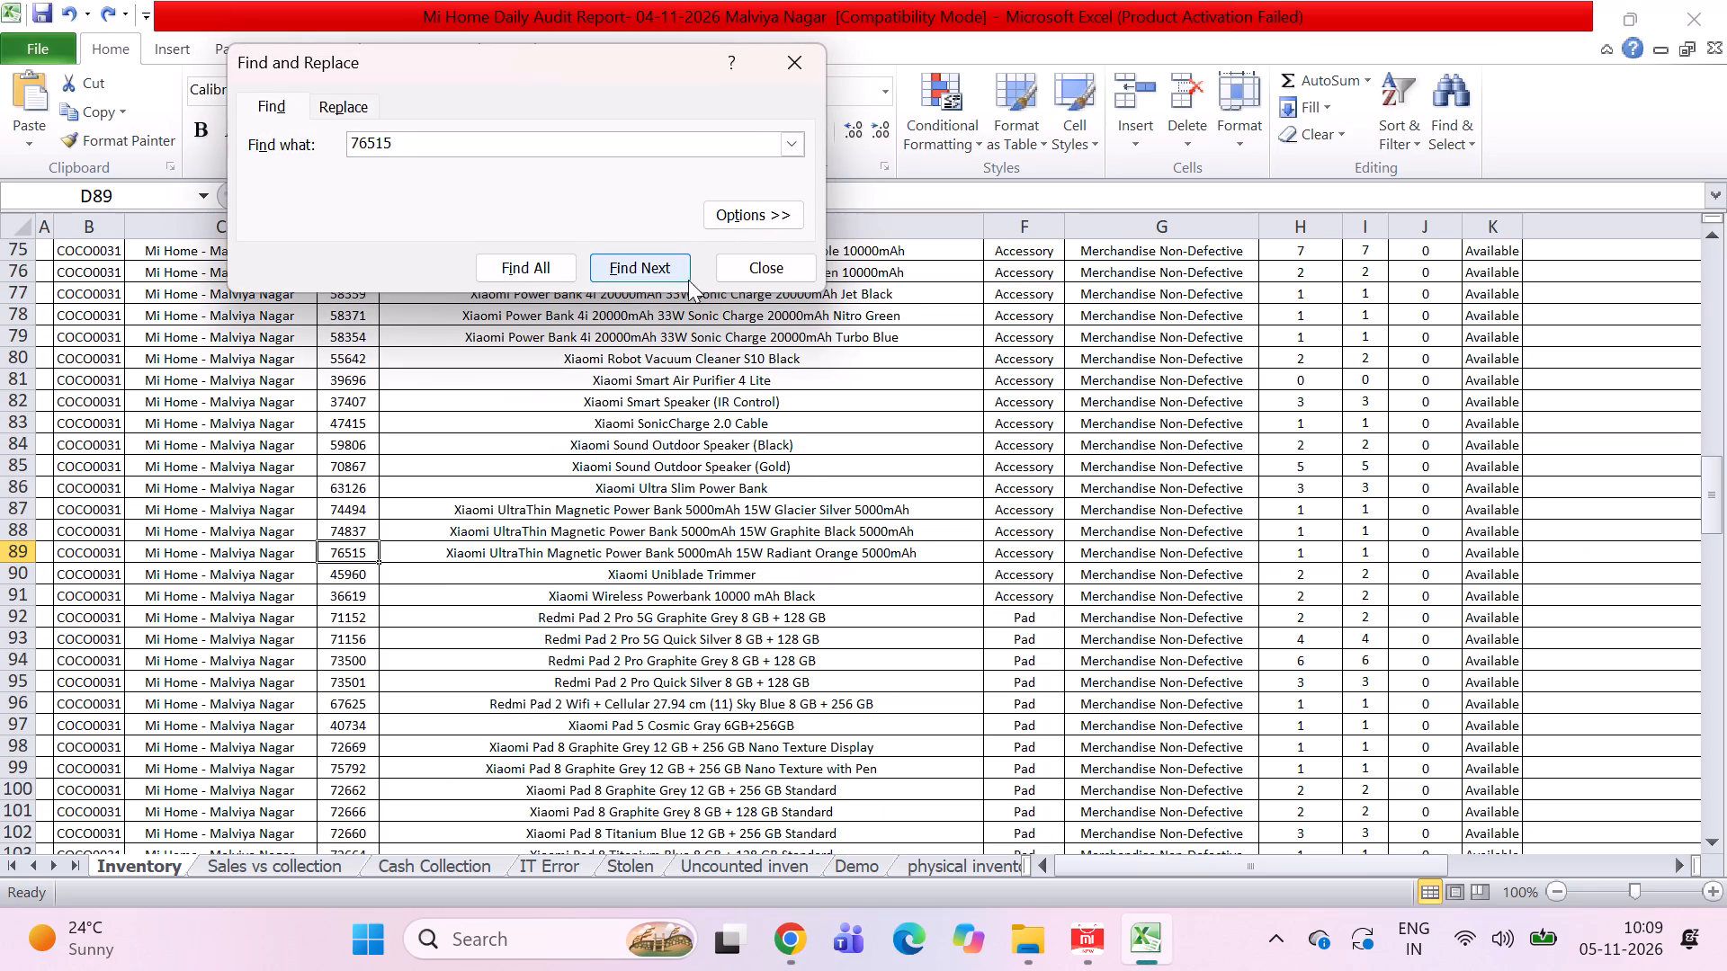
{"action": "left_click", "coordinate": [756, 260]}
Copy product ID 74837, the Graphite Black UltraThin Magnetic Power Bank, from the stock page and search the Inventory sheet for it.
{"action": "key", "text": "alt+Tab"}
{"action": "scroll", "coordinate": [518, 773], "scroll_direction": "down", "scroll_amount": 1}
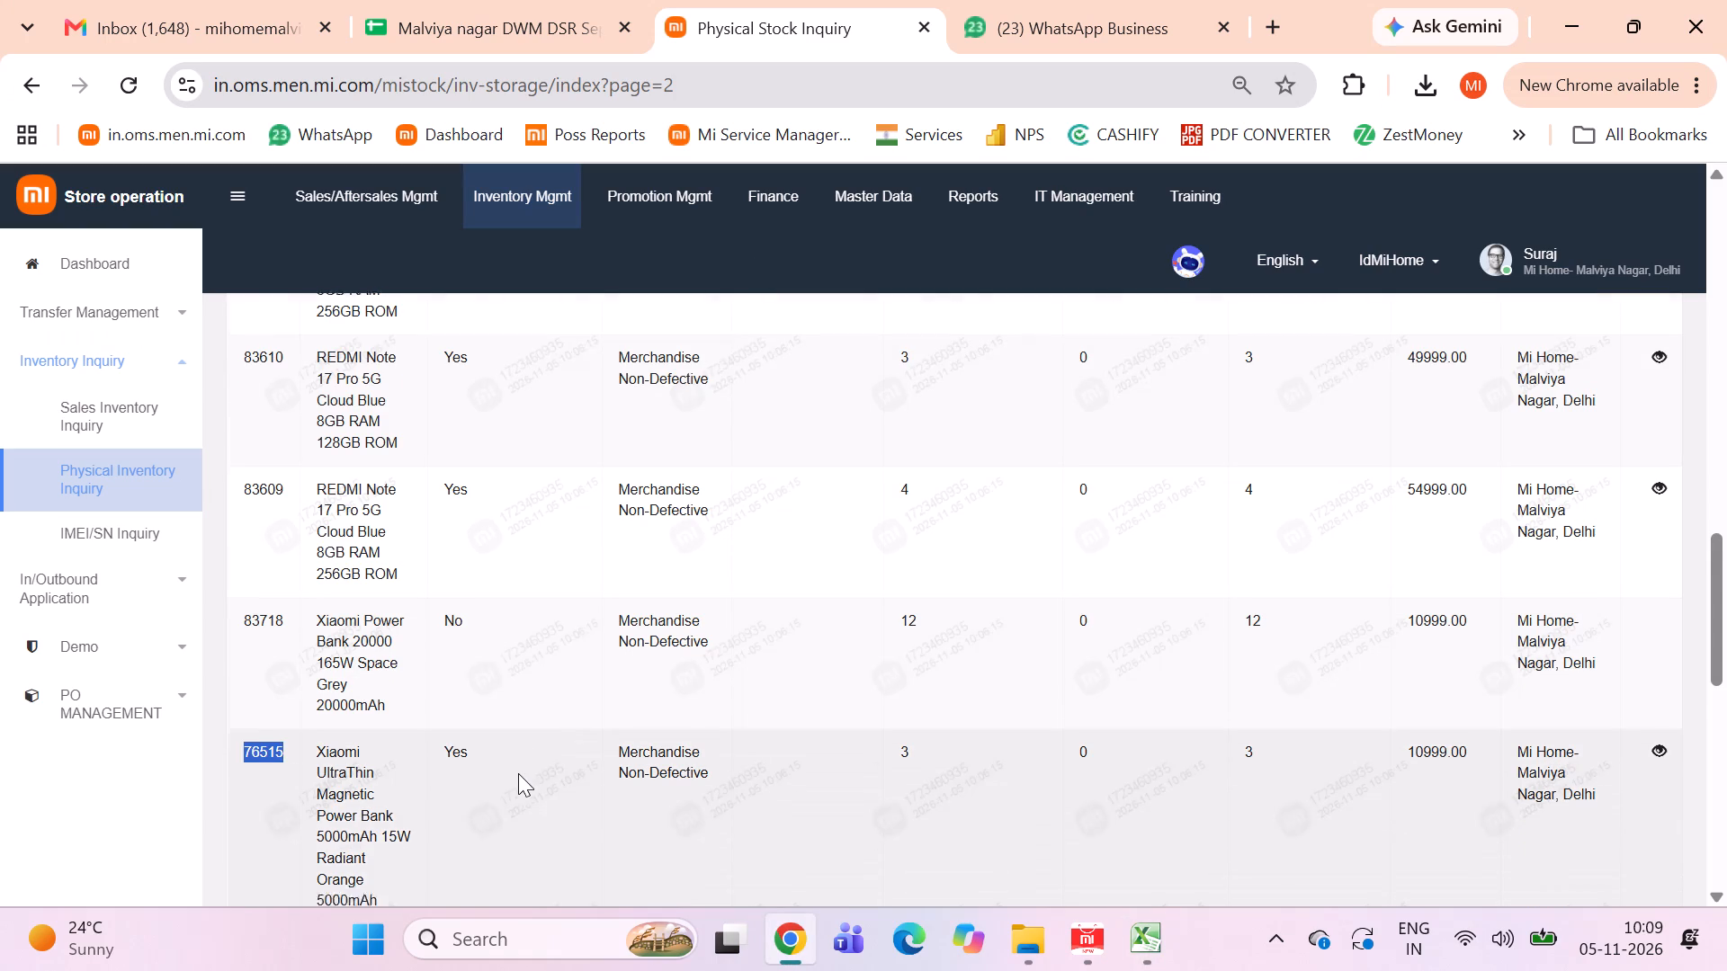
{"action": "scroll", "coordinate": [518, 773], "scroll_direction": "down", "scroll_amount": 2}
{"action": "double_click", "coordinate": [273, 698]}
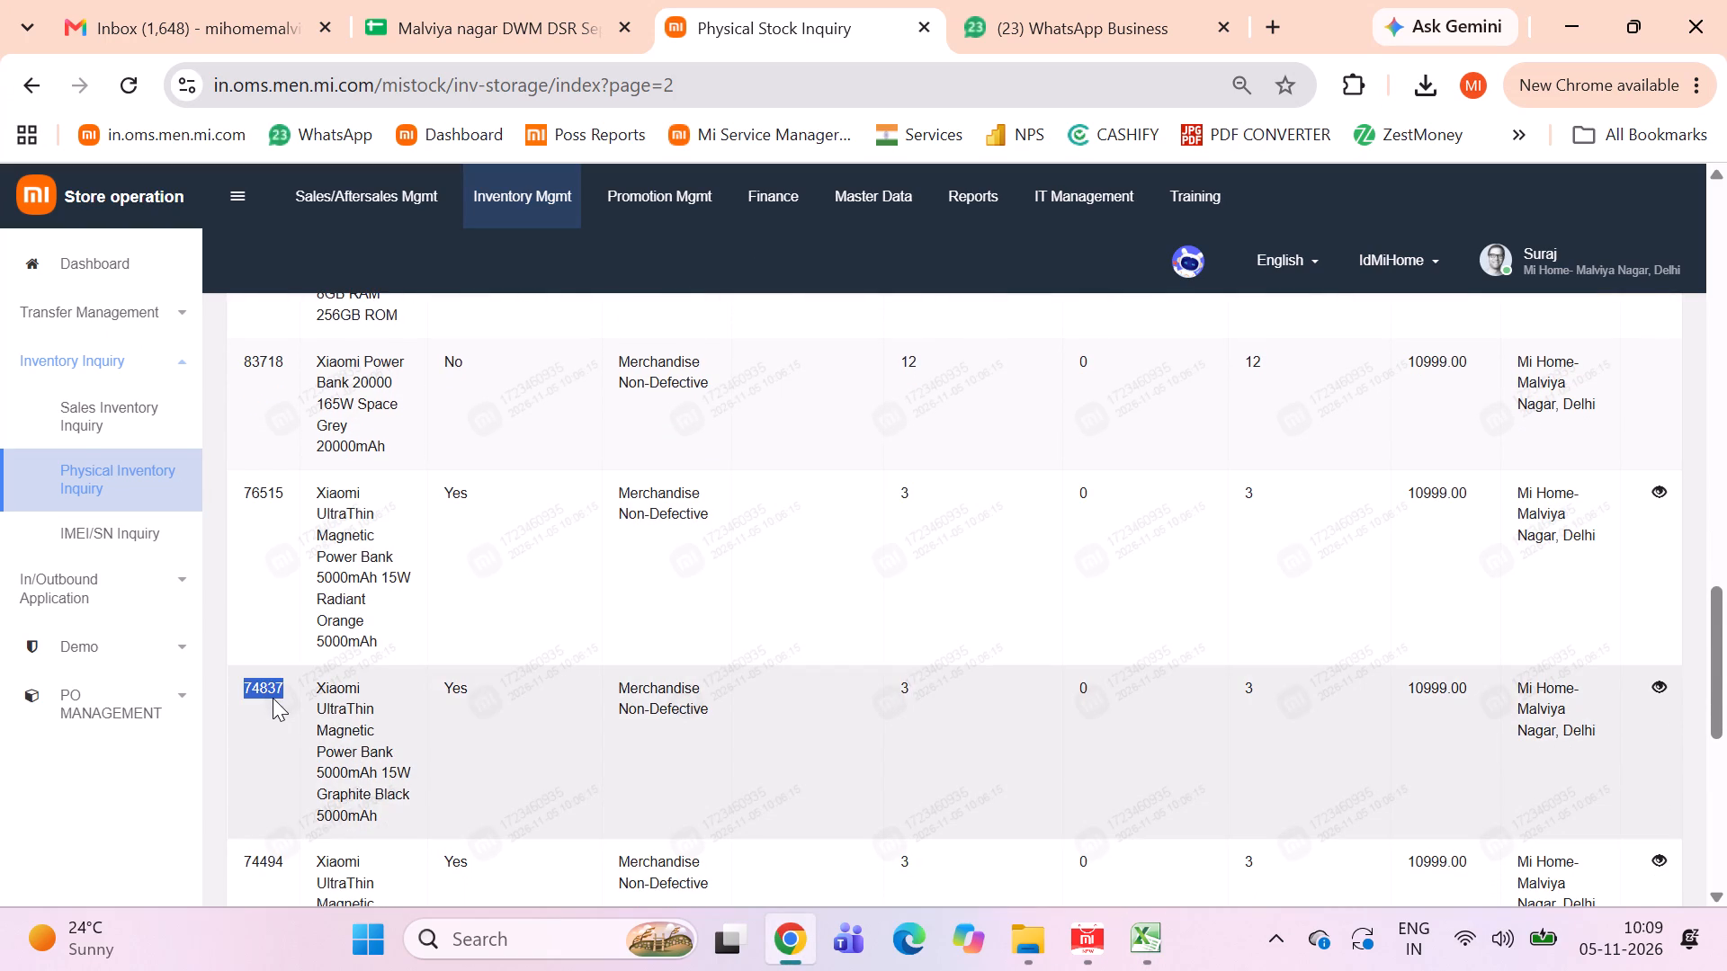
{"action": "key", "text": "ctrl+c"}
{"action": "key", "text": "alt+Tab"}
{"action": "key", "text": "ctrl+f"}
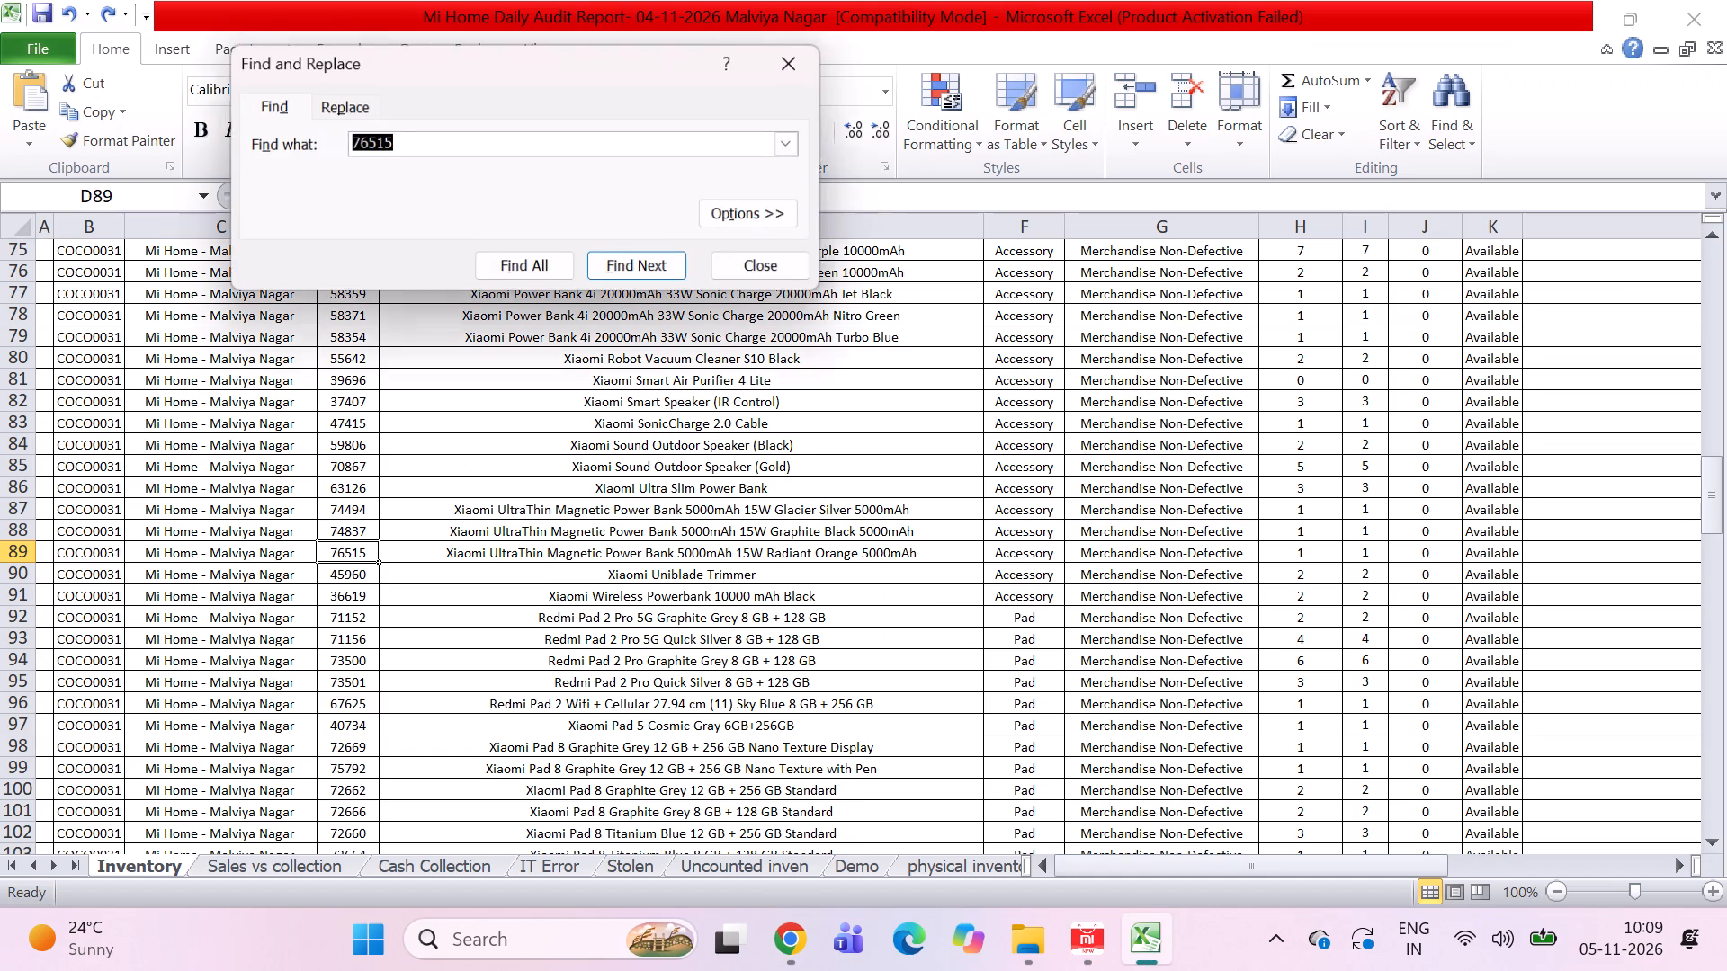
{"action": "key", "text": "ctrl+v"}
{"action": "key", "text": "Return"}
{"action": "left_click", "coordinate": [783, 273]}
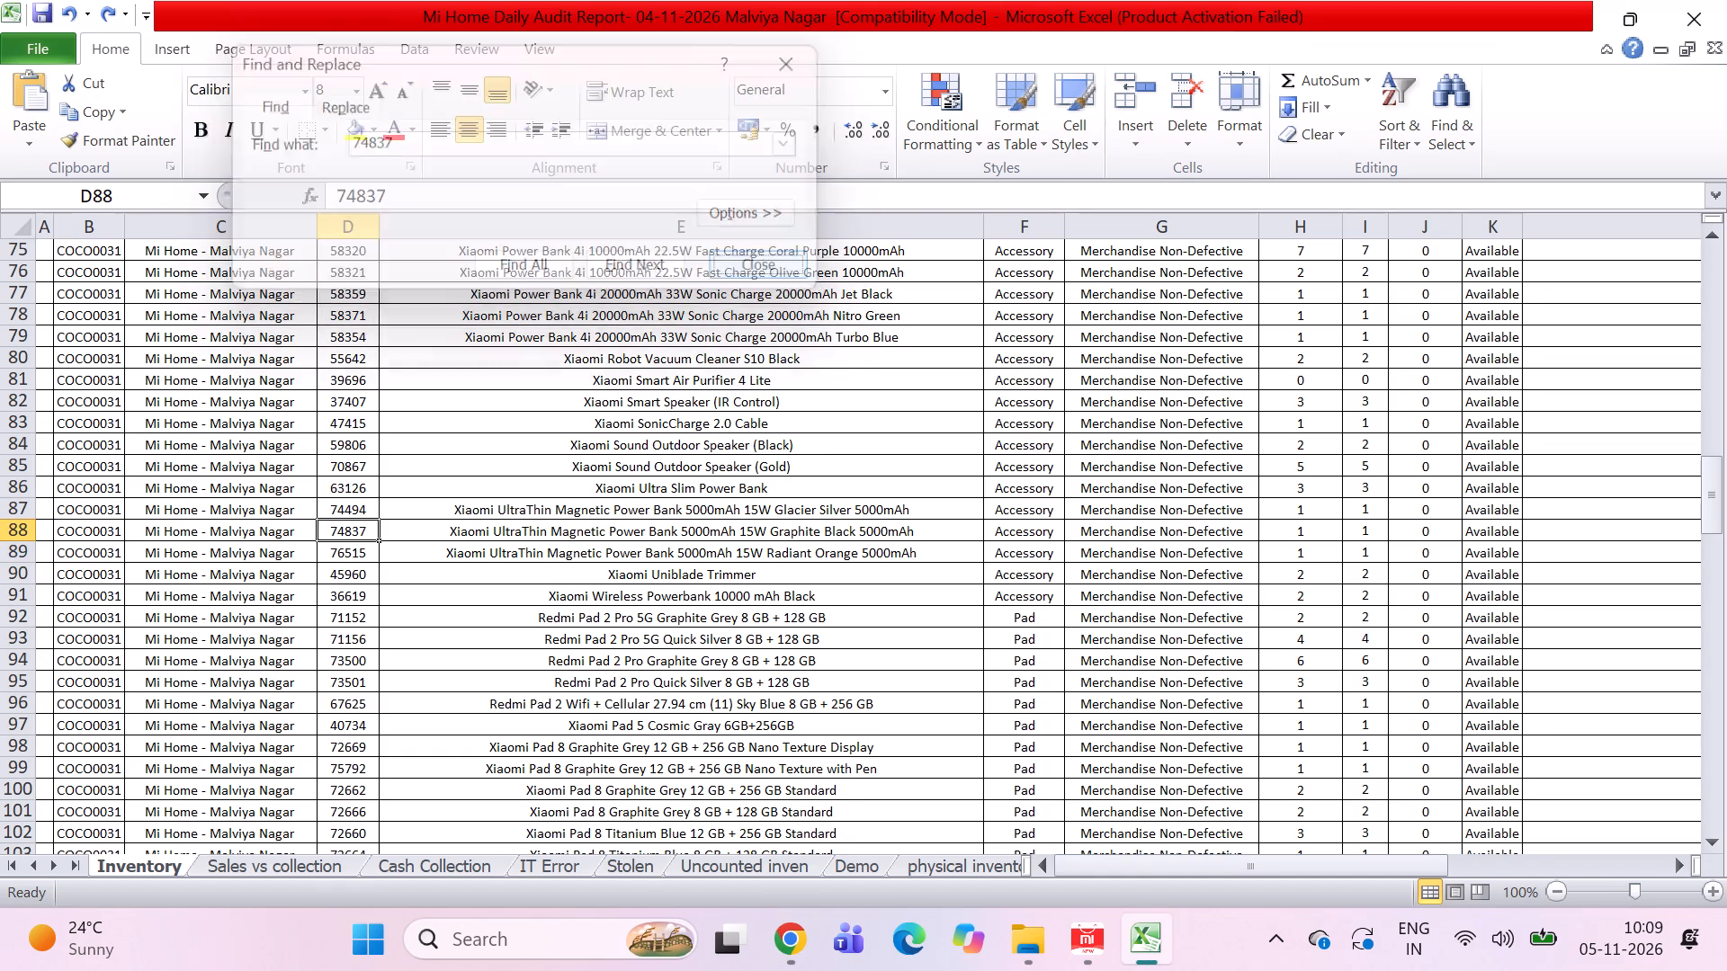
Copy product ID 74494, the Glacier Silver UltraThin Magnetic Power Bank, from the stock page and search the Inventory sheet for it.
{"action": "key", "text": "alt+Tab"}
{"action": "double_click", "coordinate": [258, 851]}
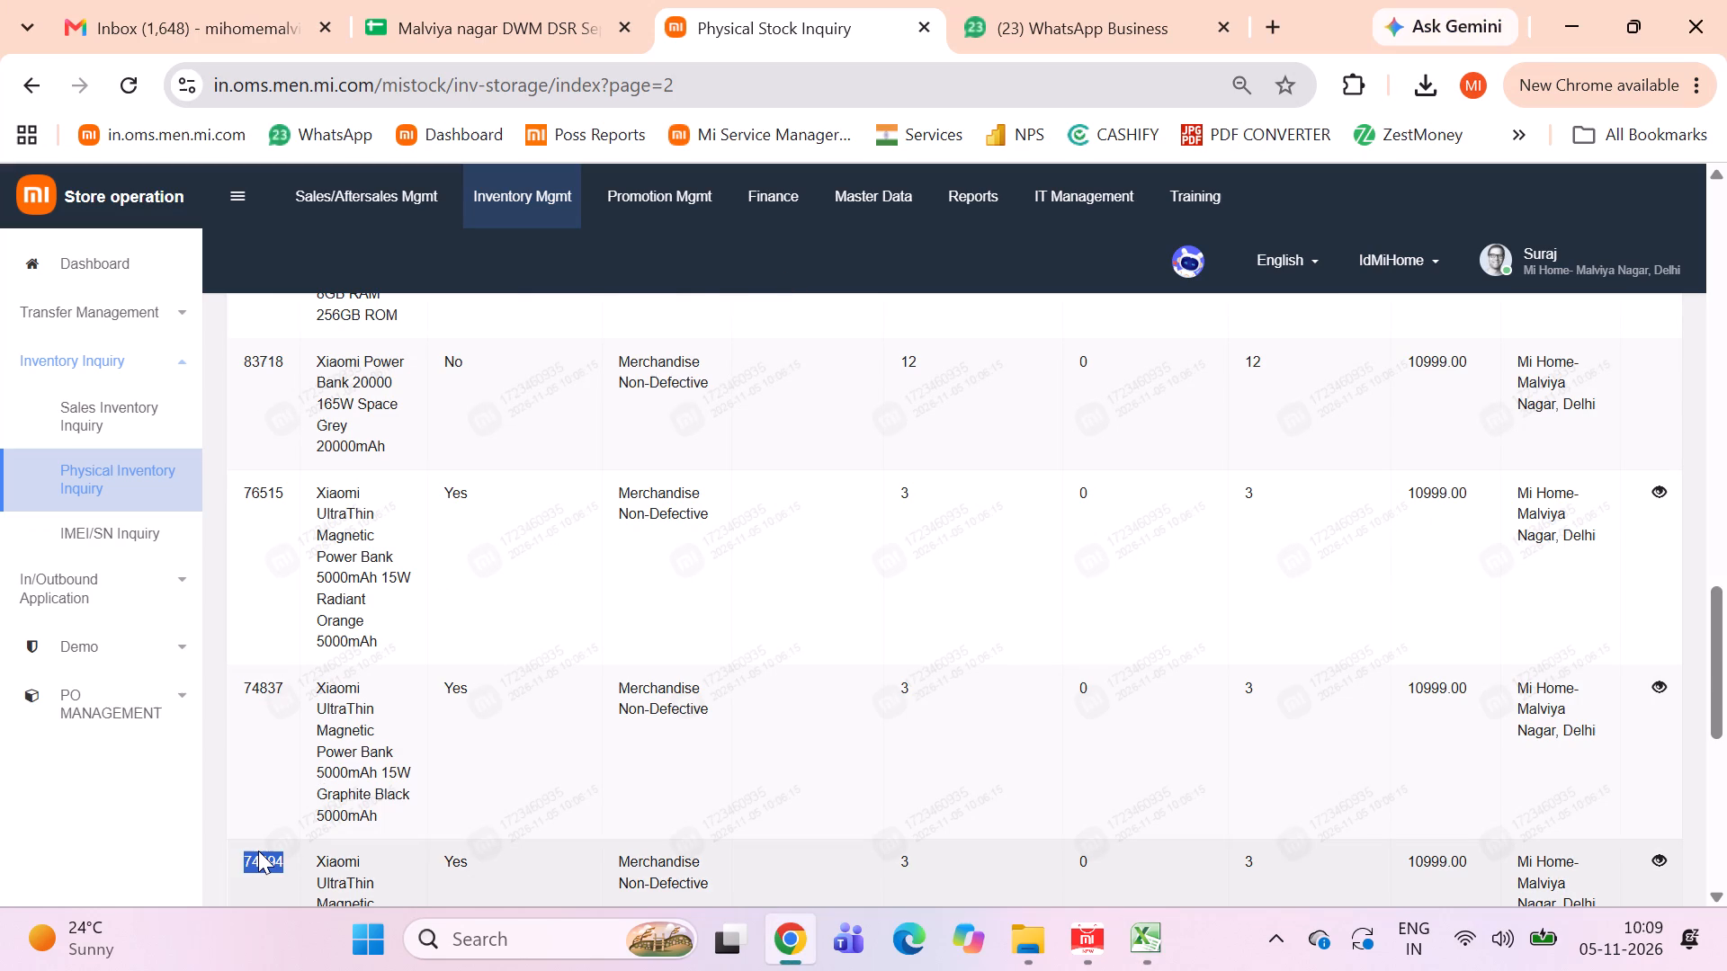
{"action": "key", "text": "ctrl+c"}
{"action": "key", "text": "alt+Tab"}
{"action": "key", "text": "ctrl+f"}
{"action": "key", "text": "ctrl+v"}
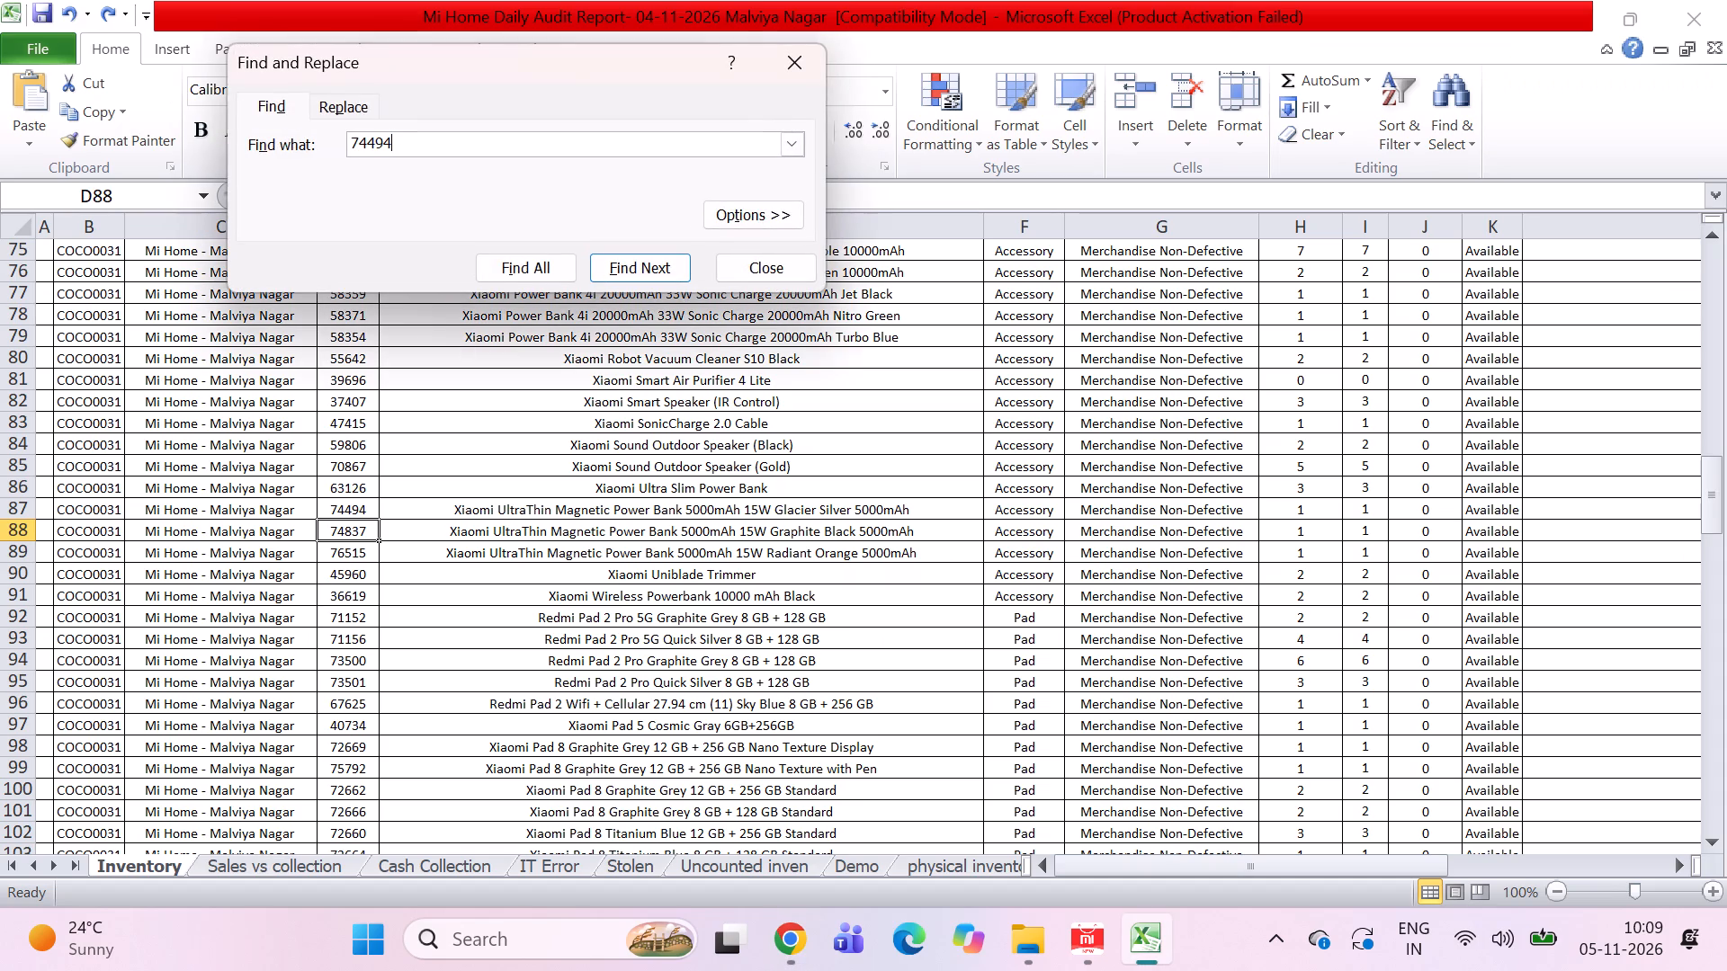
{"action": "key", "text": "Return"}
{"action": "left_click", "coordinate": [748, 266]}
Copy product ID 89765, Mijia Smart Air Purifier 6, from the stock page and search the Inventory sheet for it.
{"action": "key", "text": "alt+Tab"}
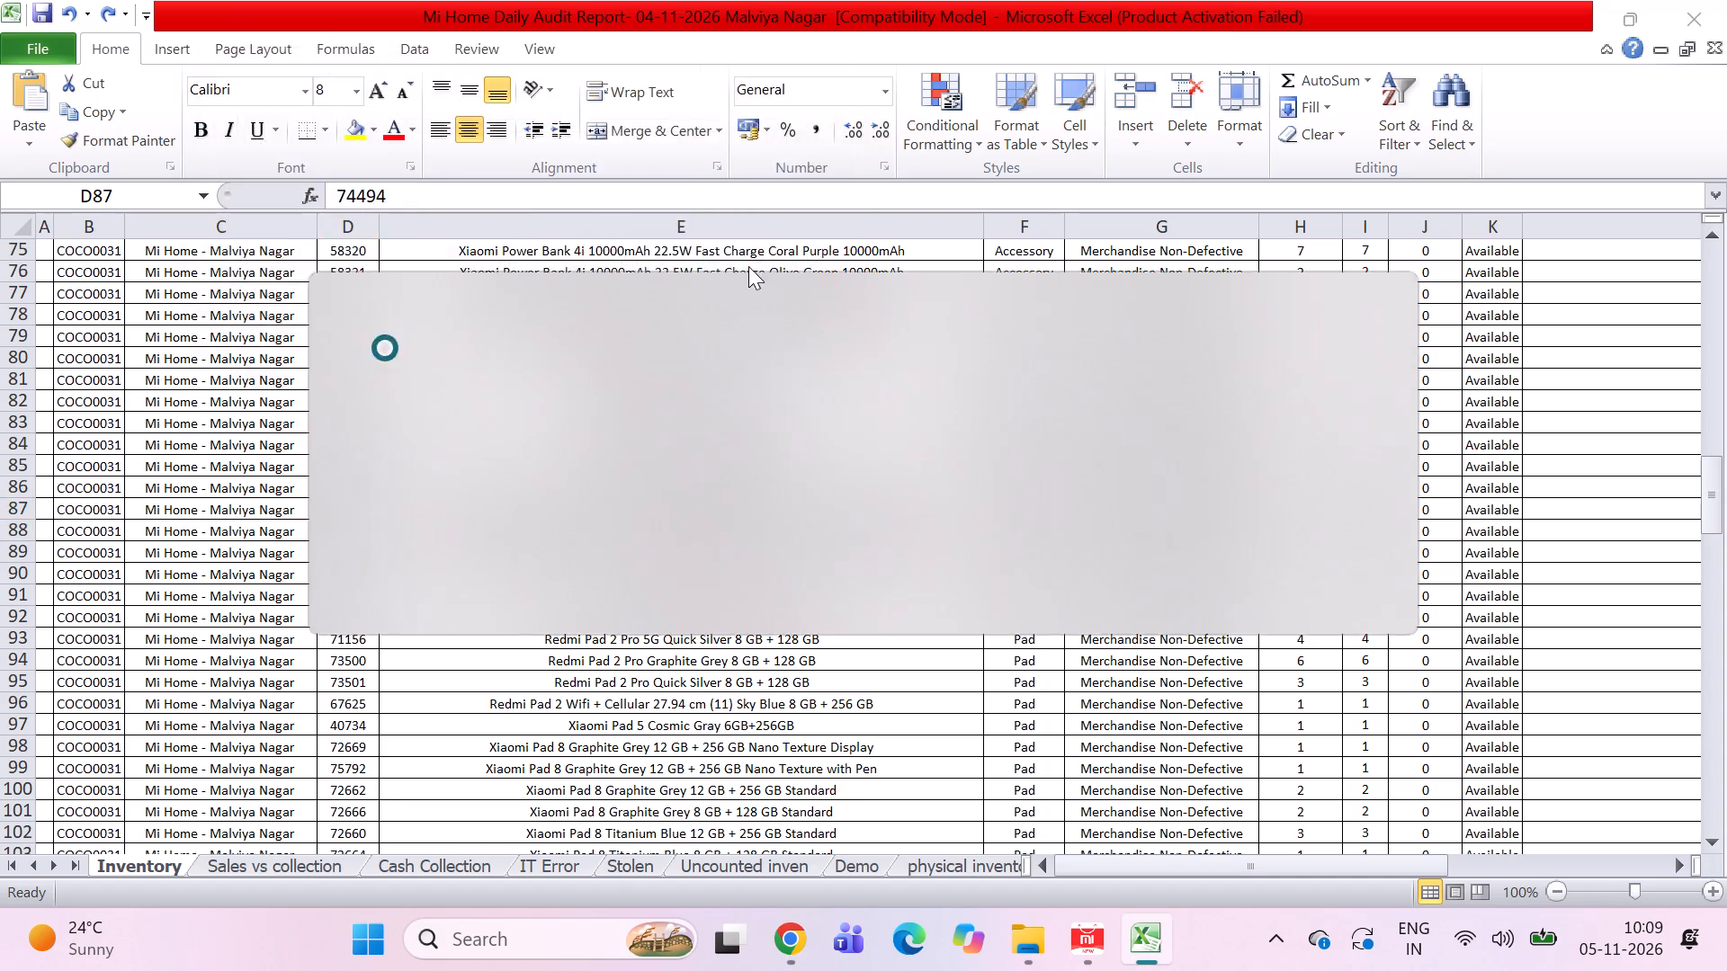
{"action": "scroll", "coordinate": [336, 773], "scroll_direction": "down", "scroll_amount": 3}
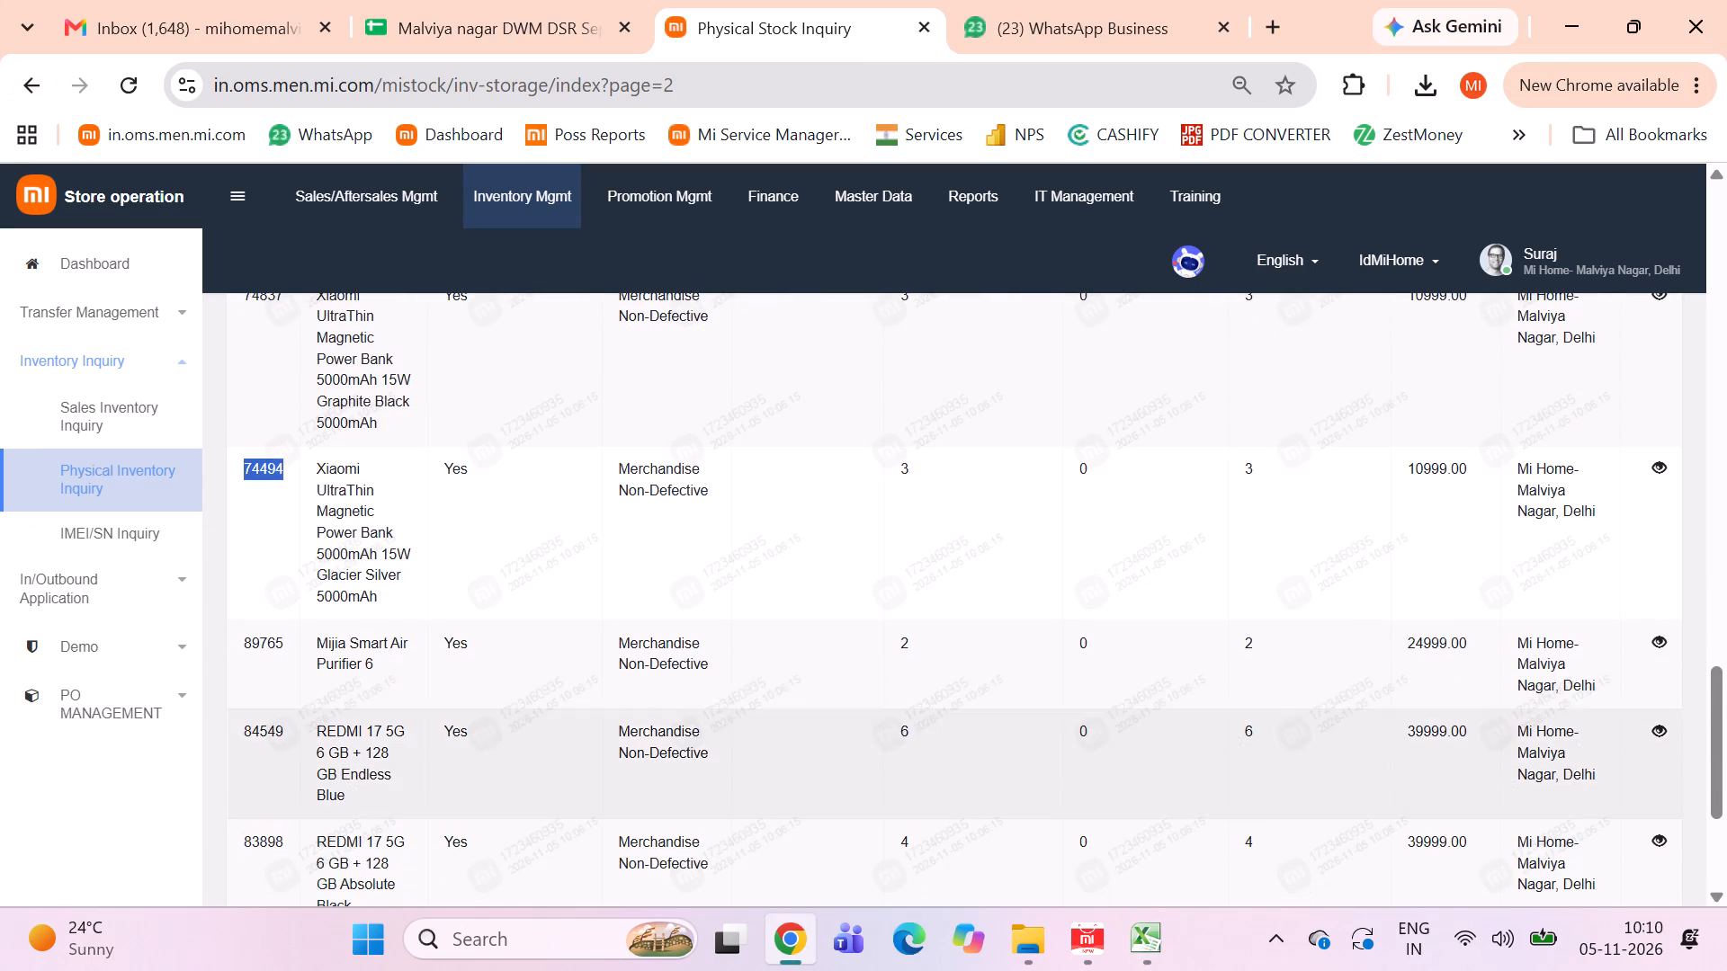
{"action": "double_click", "coordinate": [263, 656]}
{"action": "key", "text": "ctrl+c"}
{"action": "key", "text": "alt+Tab"}
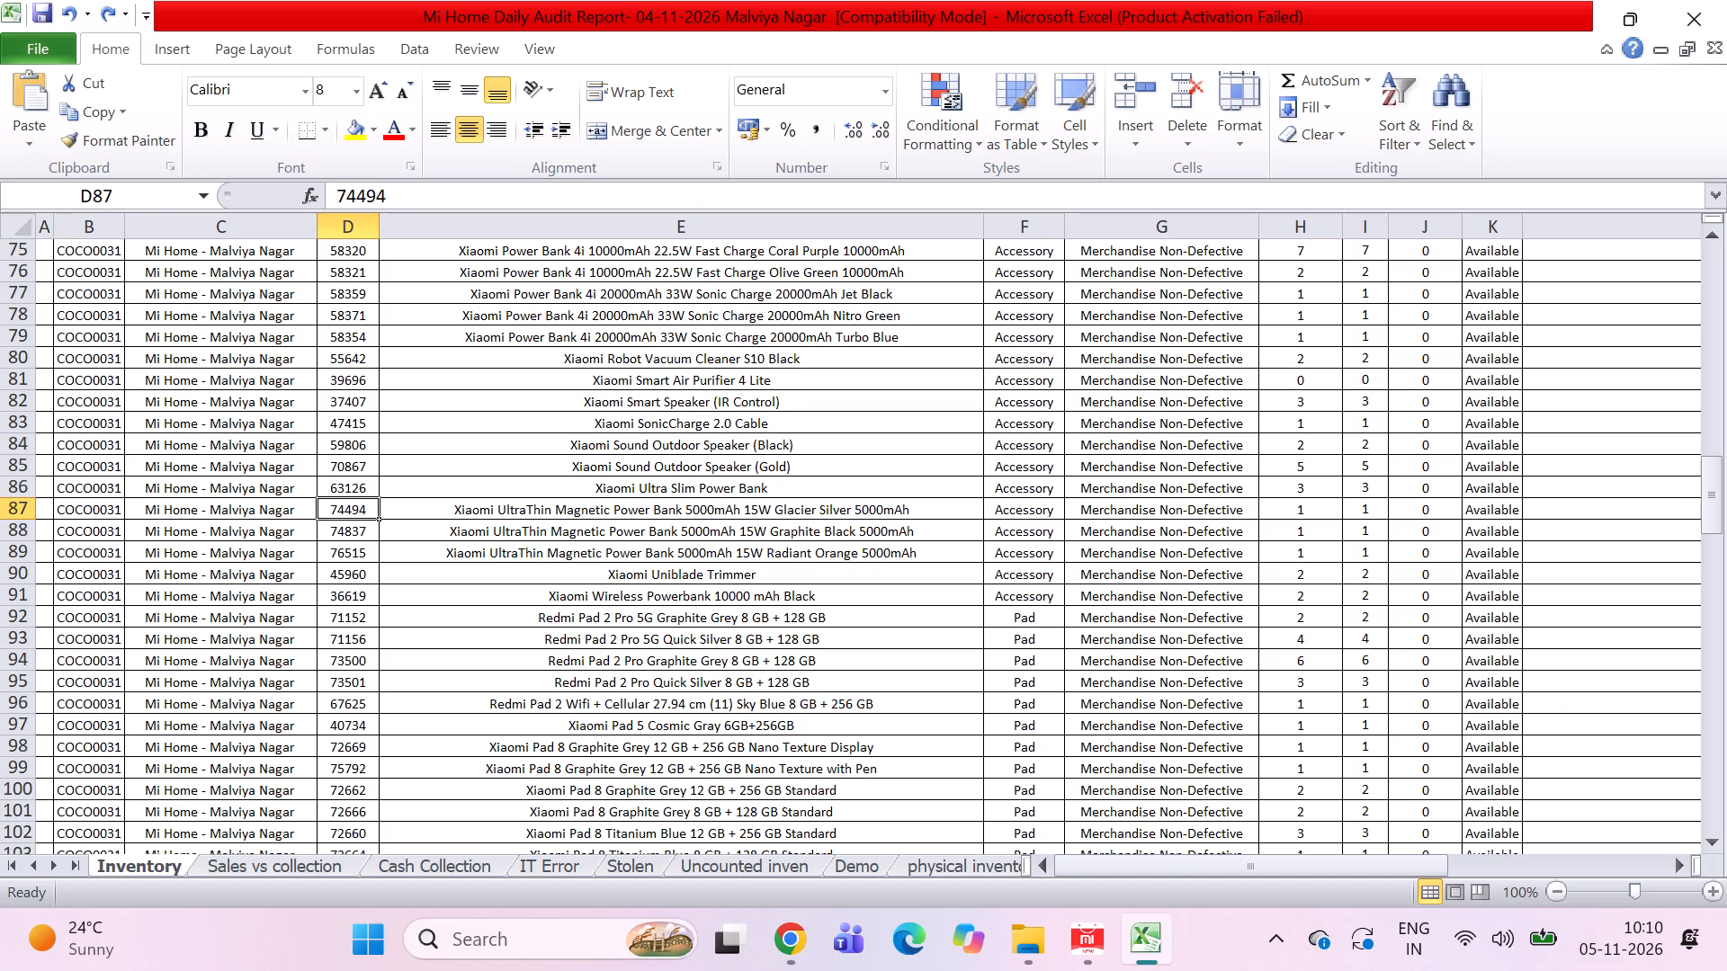
{"action": "left_click", "coordinate": [318, 615]}
{"action": "key", "text": "ctrl+f"}
{"action": "key", "text": "ctrl+v"}
{"action": "key", "text": "Return"}
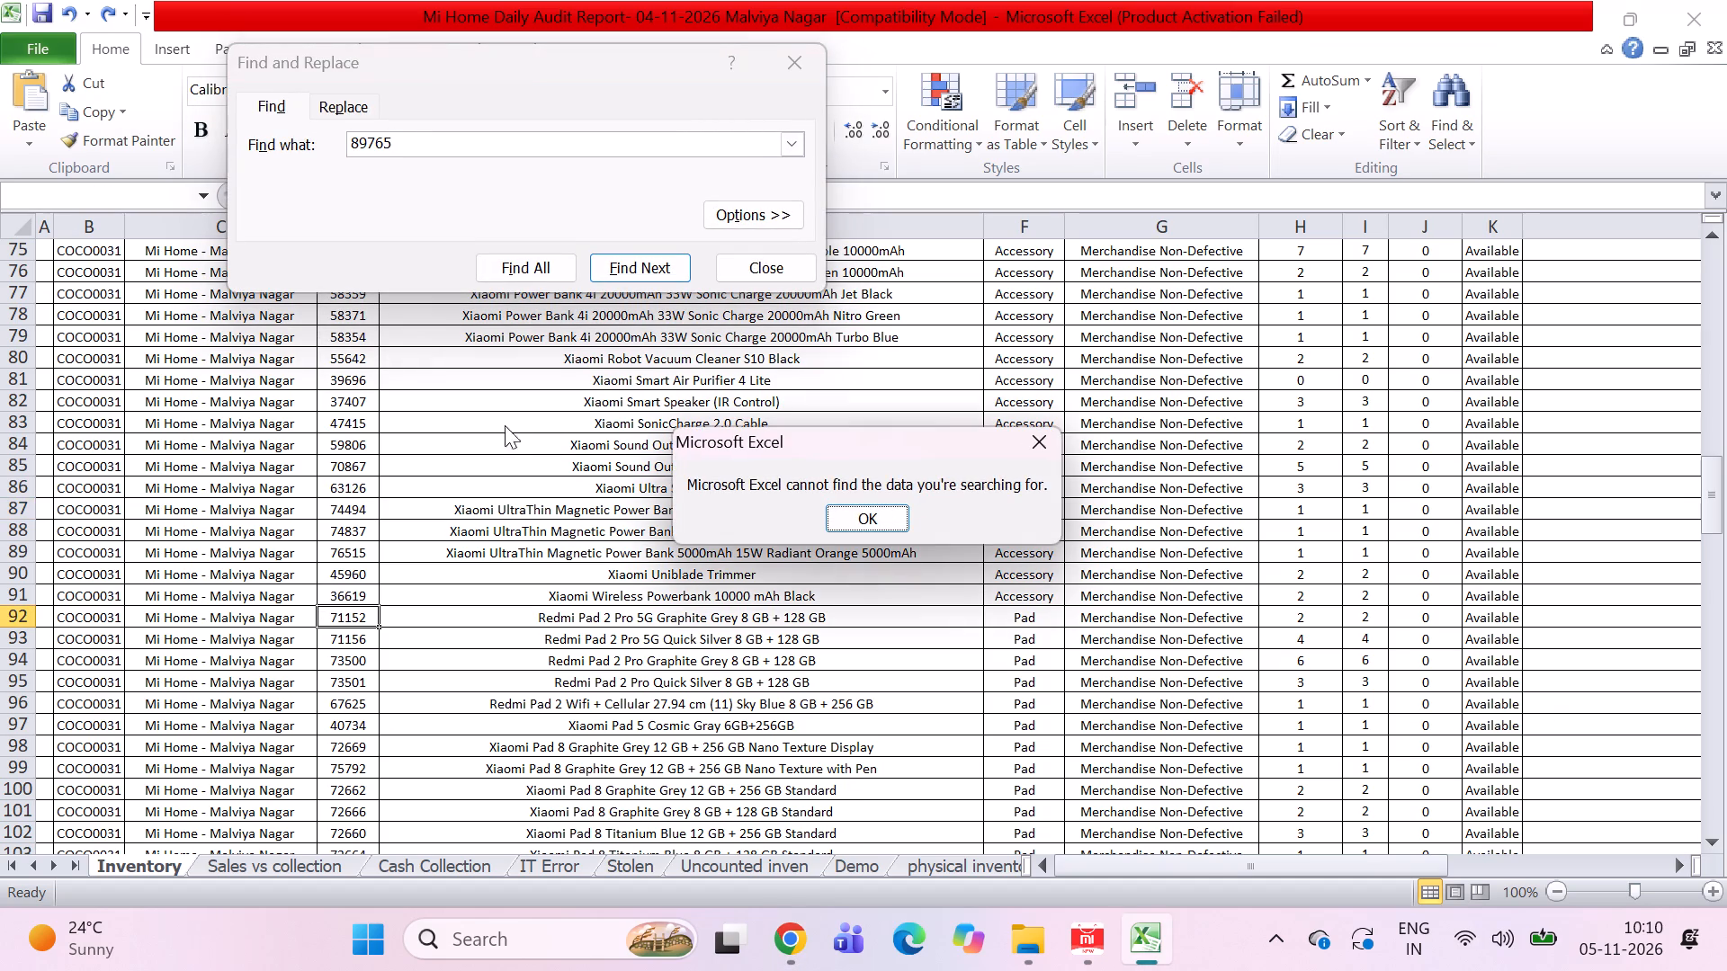
{"action": "left_click", "coordinate": [829, 517]}
{"action": "left_click", "coordinate": [753, 278]}
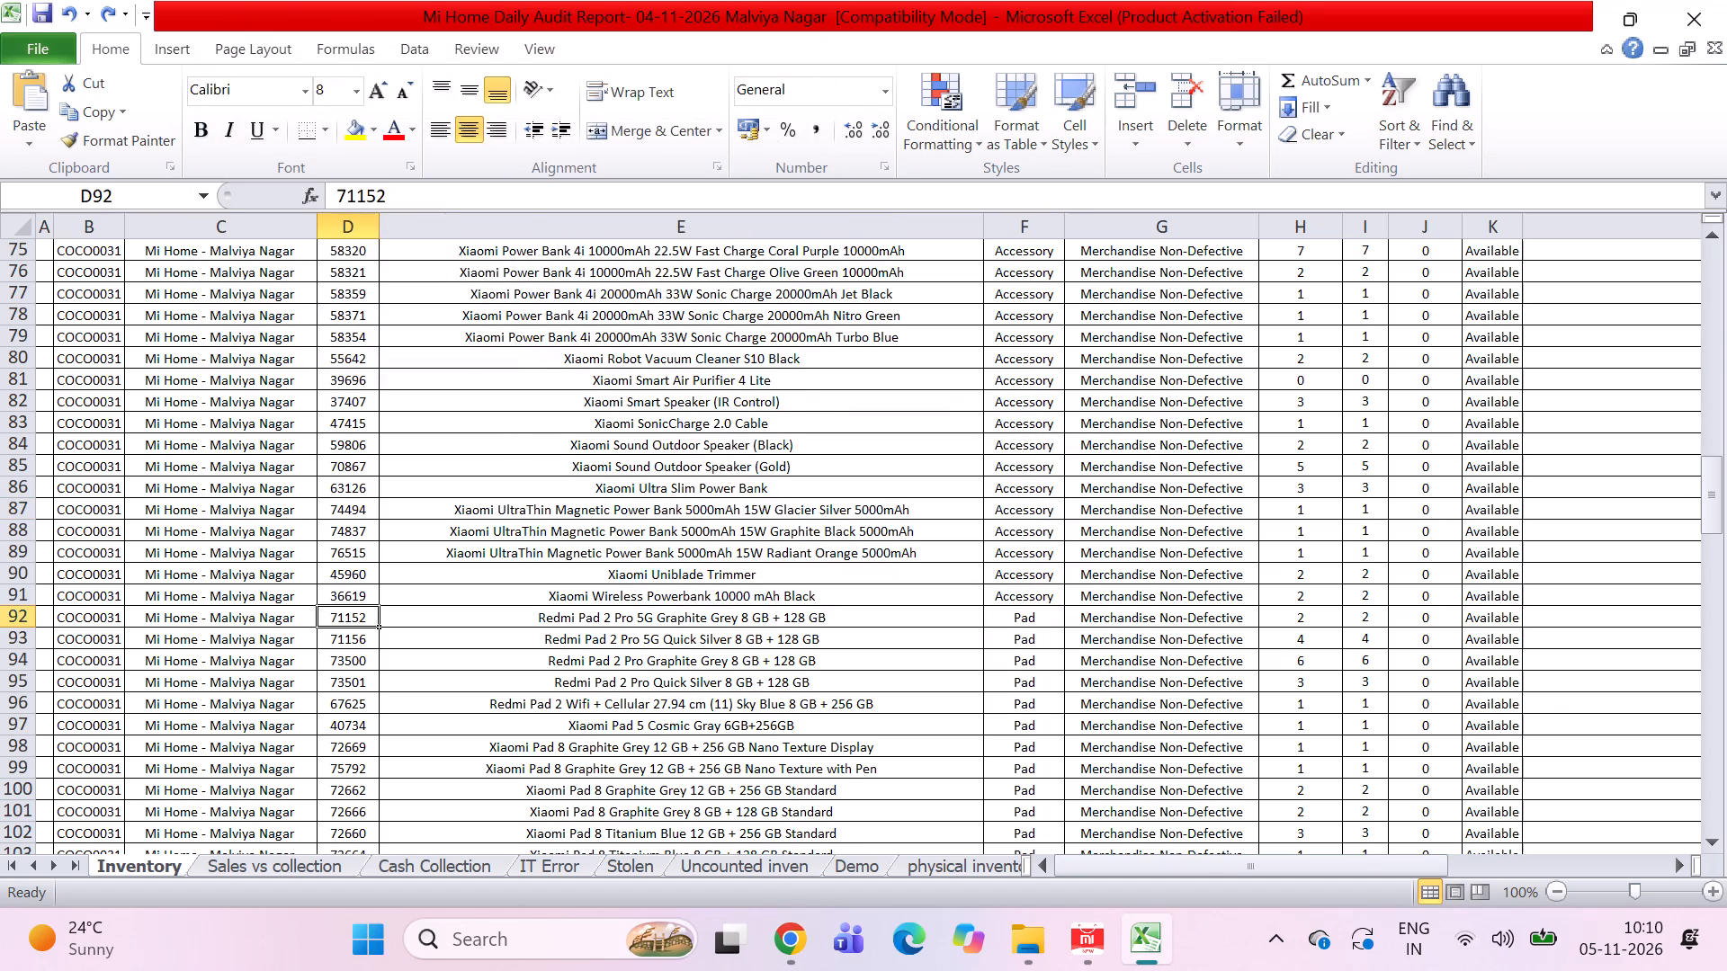
Copy product ID 89765 from the stock page again and repeat the search for it in the Inventory sheet.
{"action": "key", "text": "alt+Tab"}
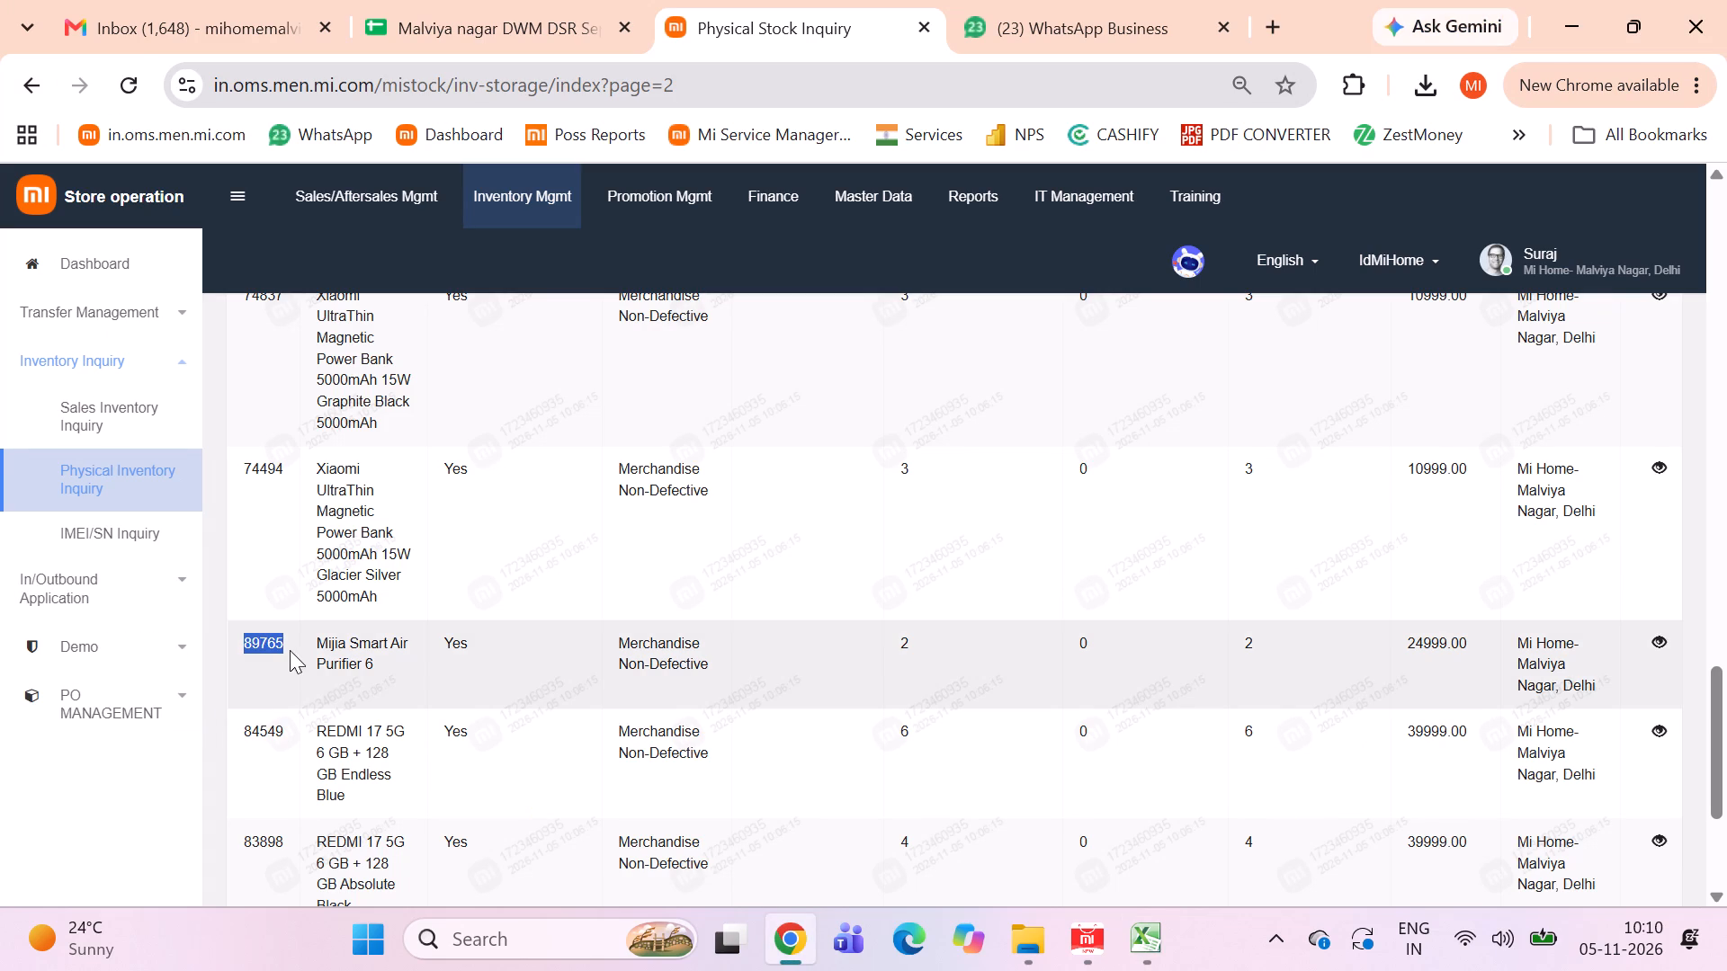
{"action": "key", "text": "ctrl+c"}
{"action": "key", "text": "alt+Tab"}
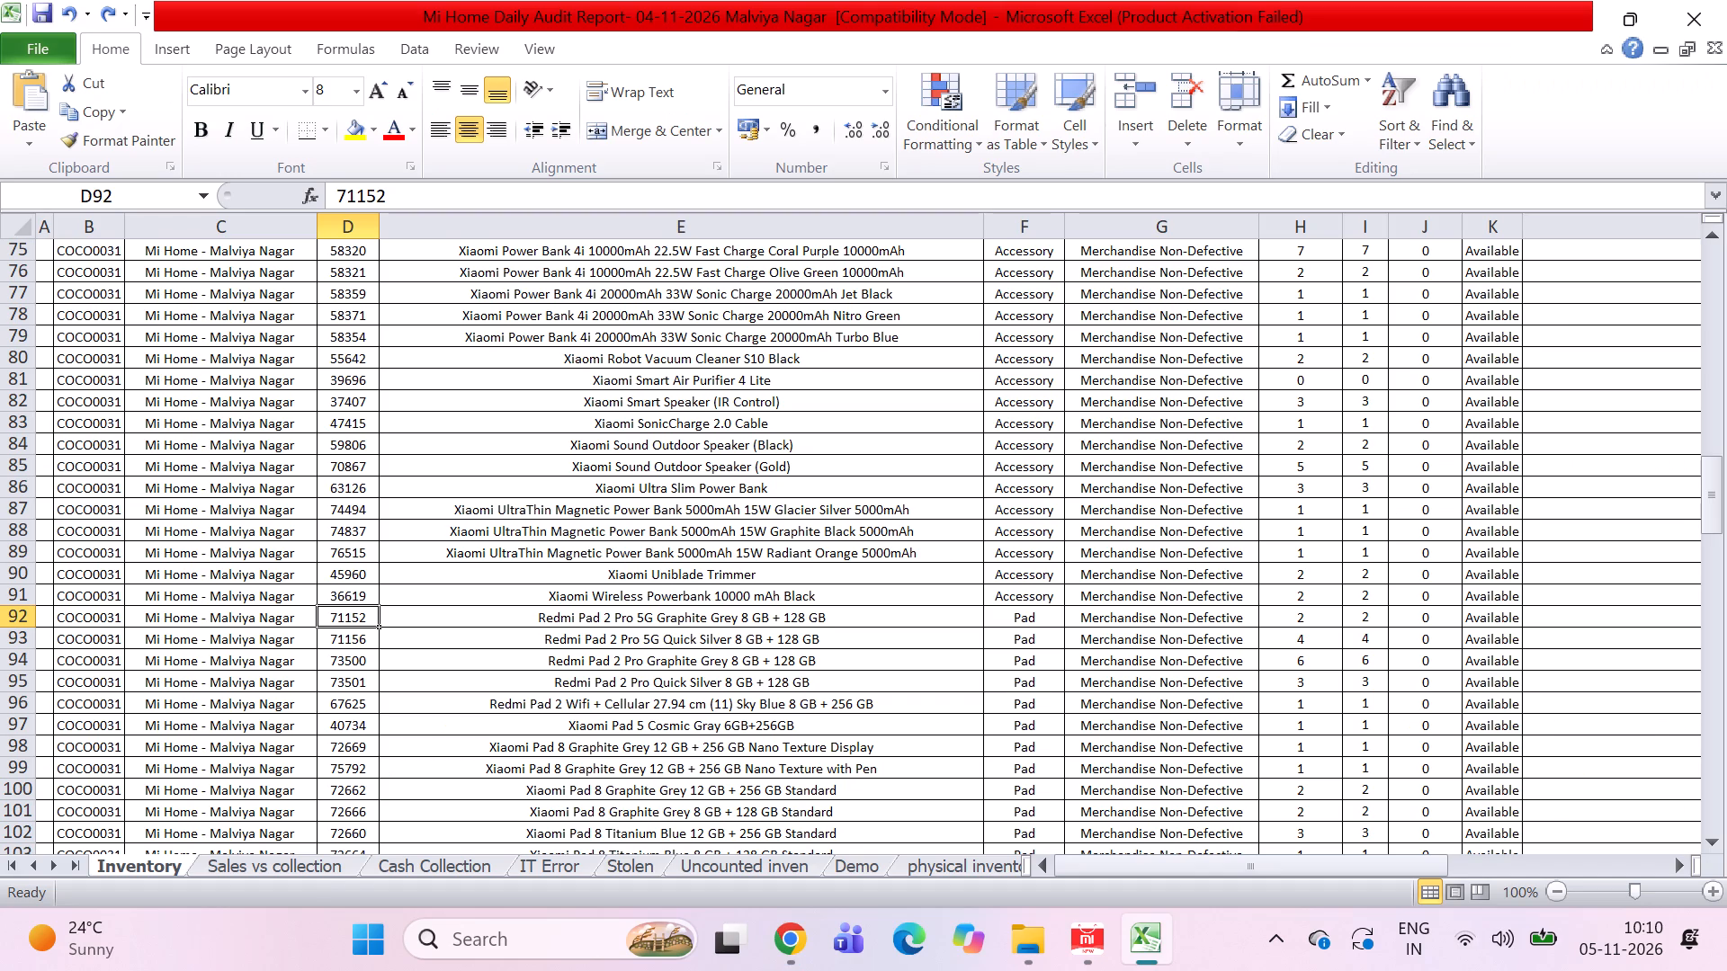
{"action": "key", "text": "alt+Tab"}
{"action": "key", "text": "ctrl+c"}
{"action": "key", "text": "alt+Tab"}
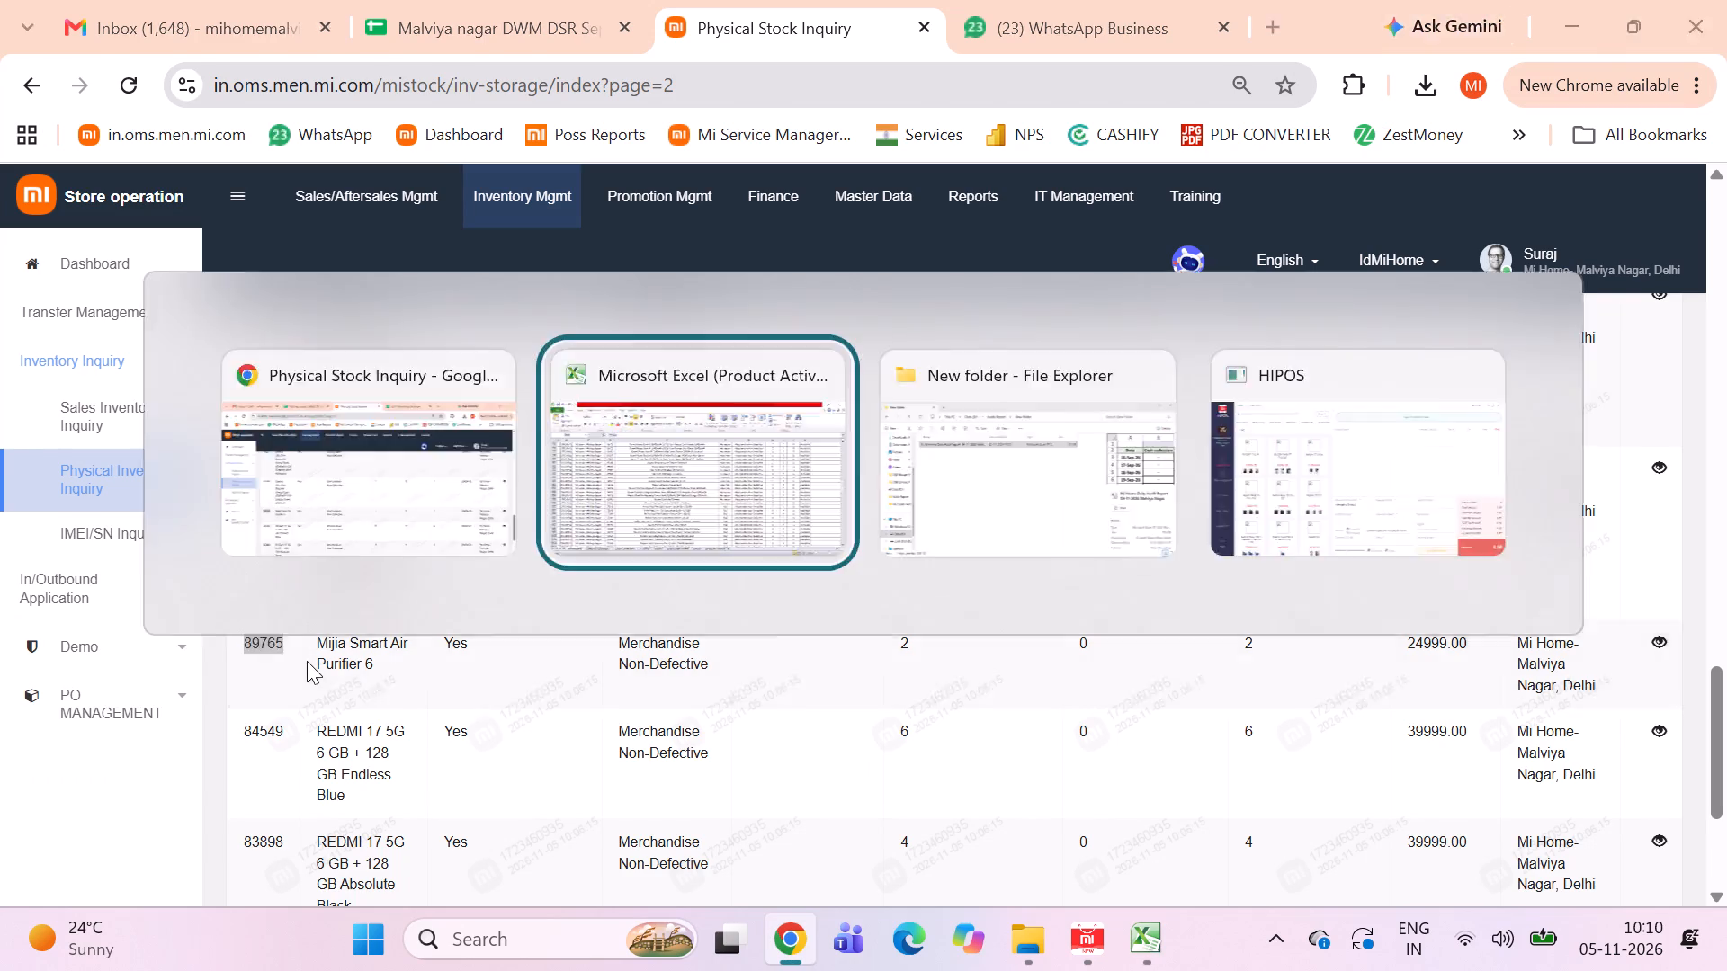
{"action": "key", "text": "ctrl+f"}
{"action": "key", "text": "ctrl+v"}
{"action": "key", "text": "Return"}
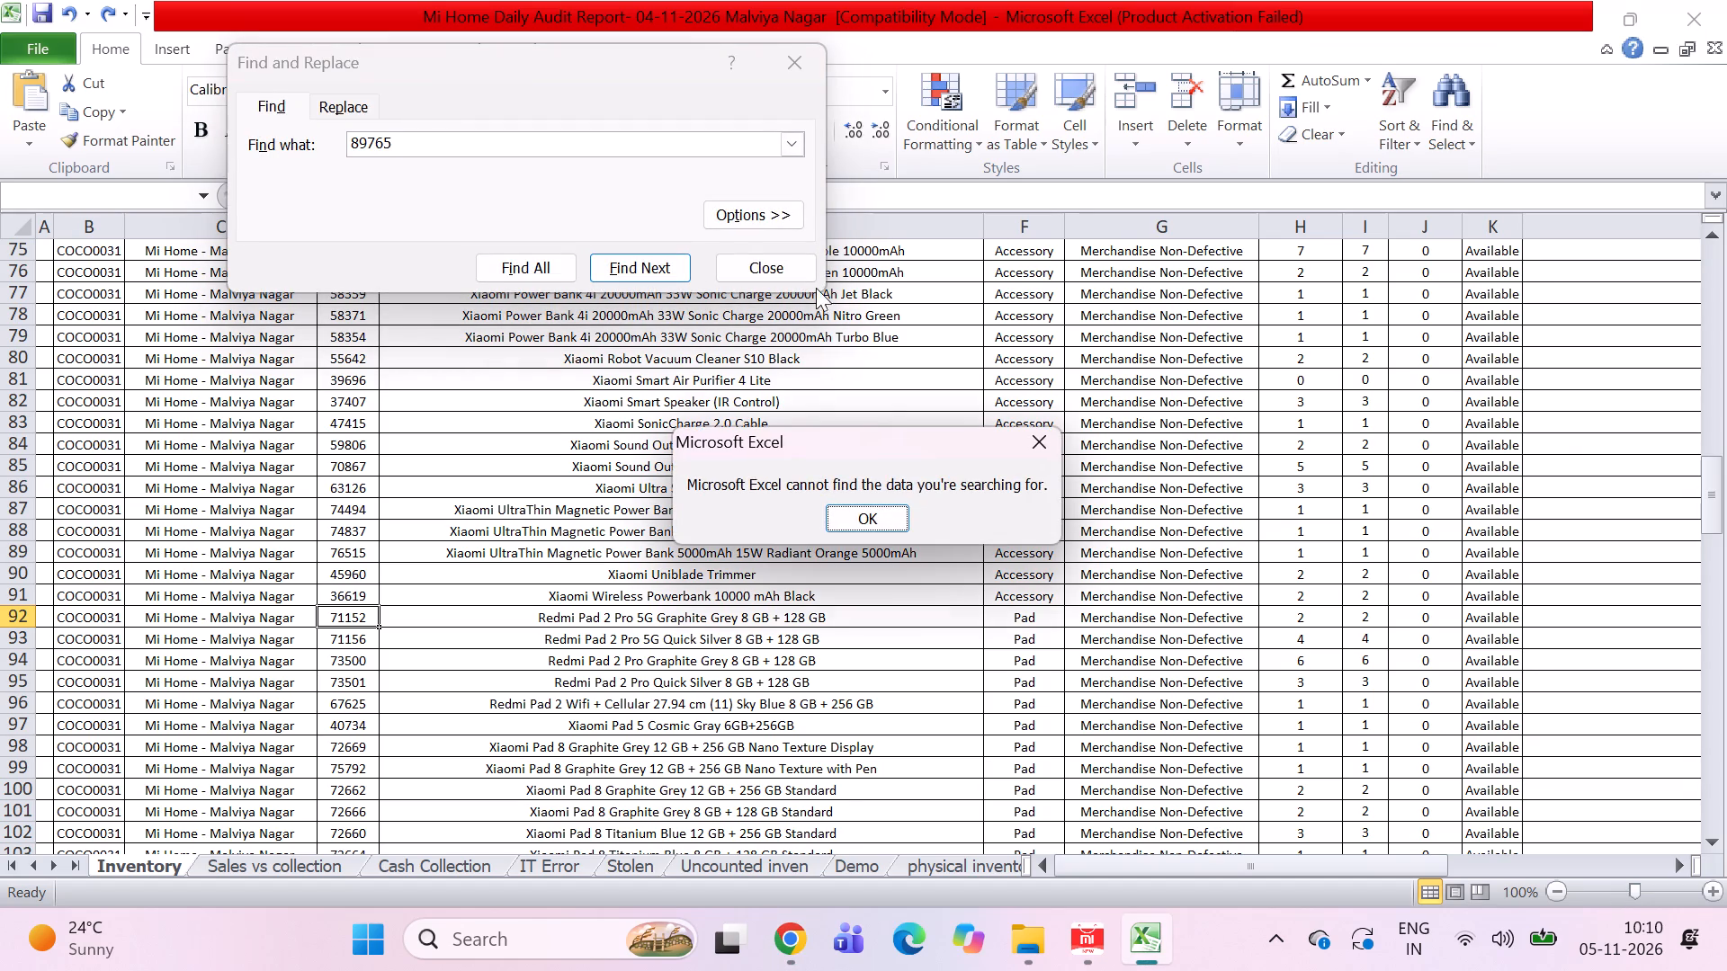
{"action": "key", "text": "Return"}
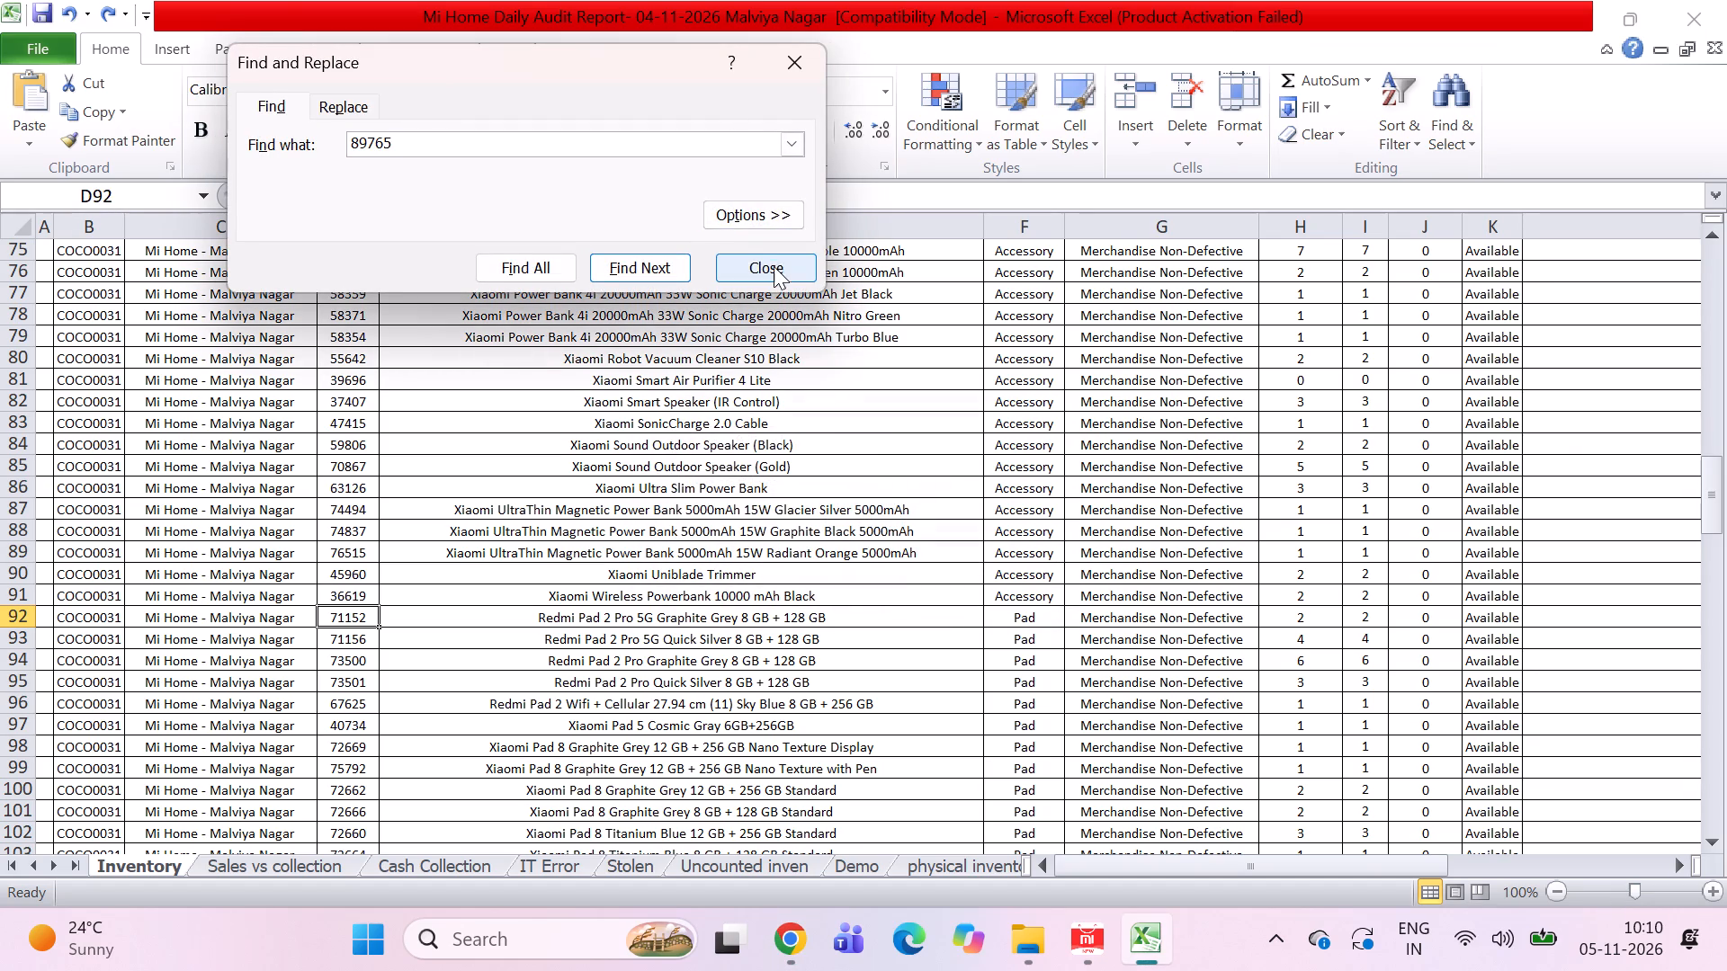
{"action": "left_click", "coordinate": [774, 266]}
Insert a blank row 92 between the last Accessory row and the first Pad row, and select its product ID cell.
{"action": "left_click", "coordinate": [7, 618]}
{"action": "right_click", "coordinate": [7, 618]}
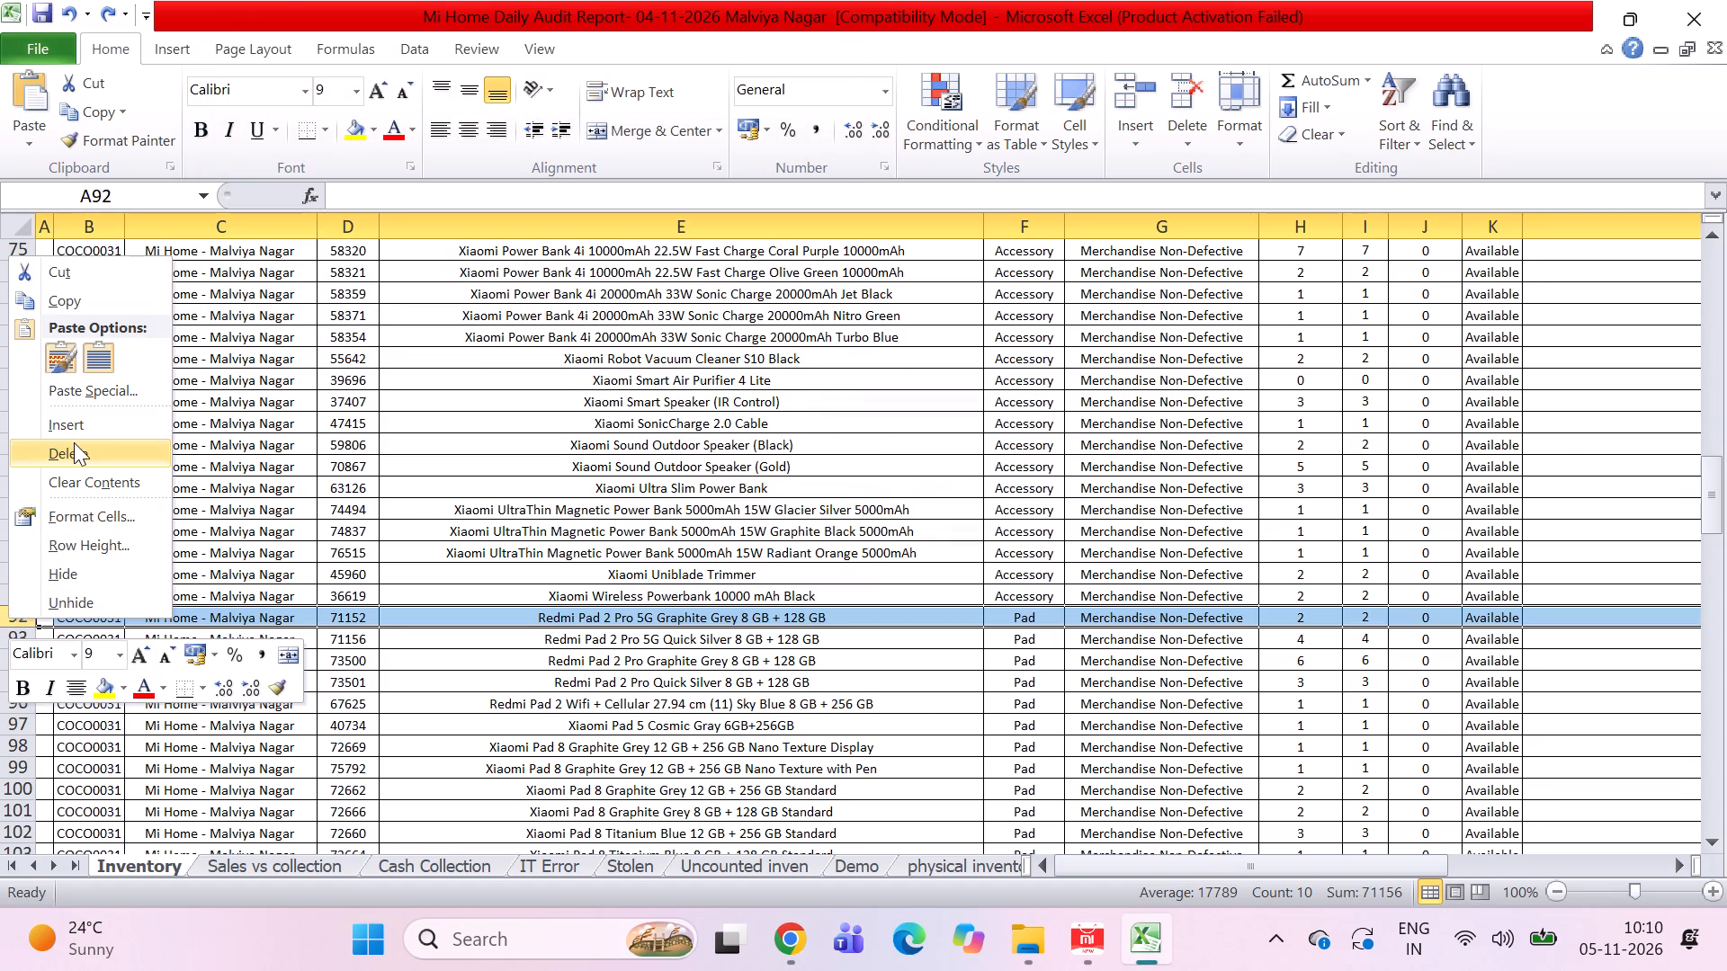
{"action": "left_click", "coordinate": [503, 544]}
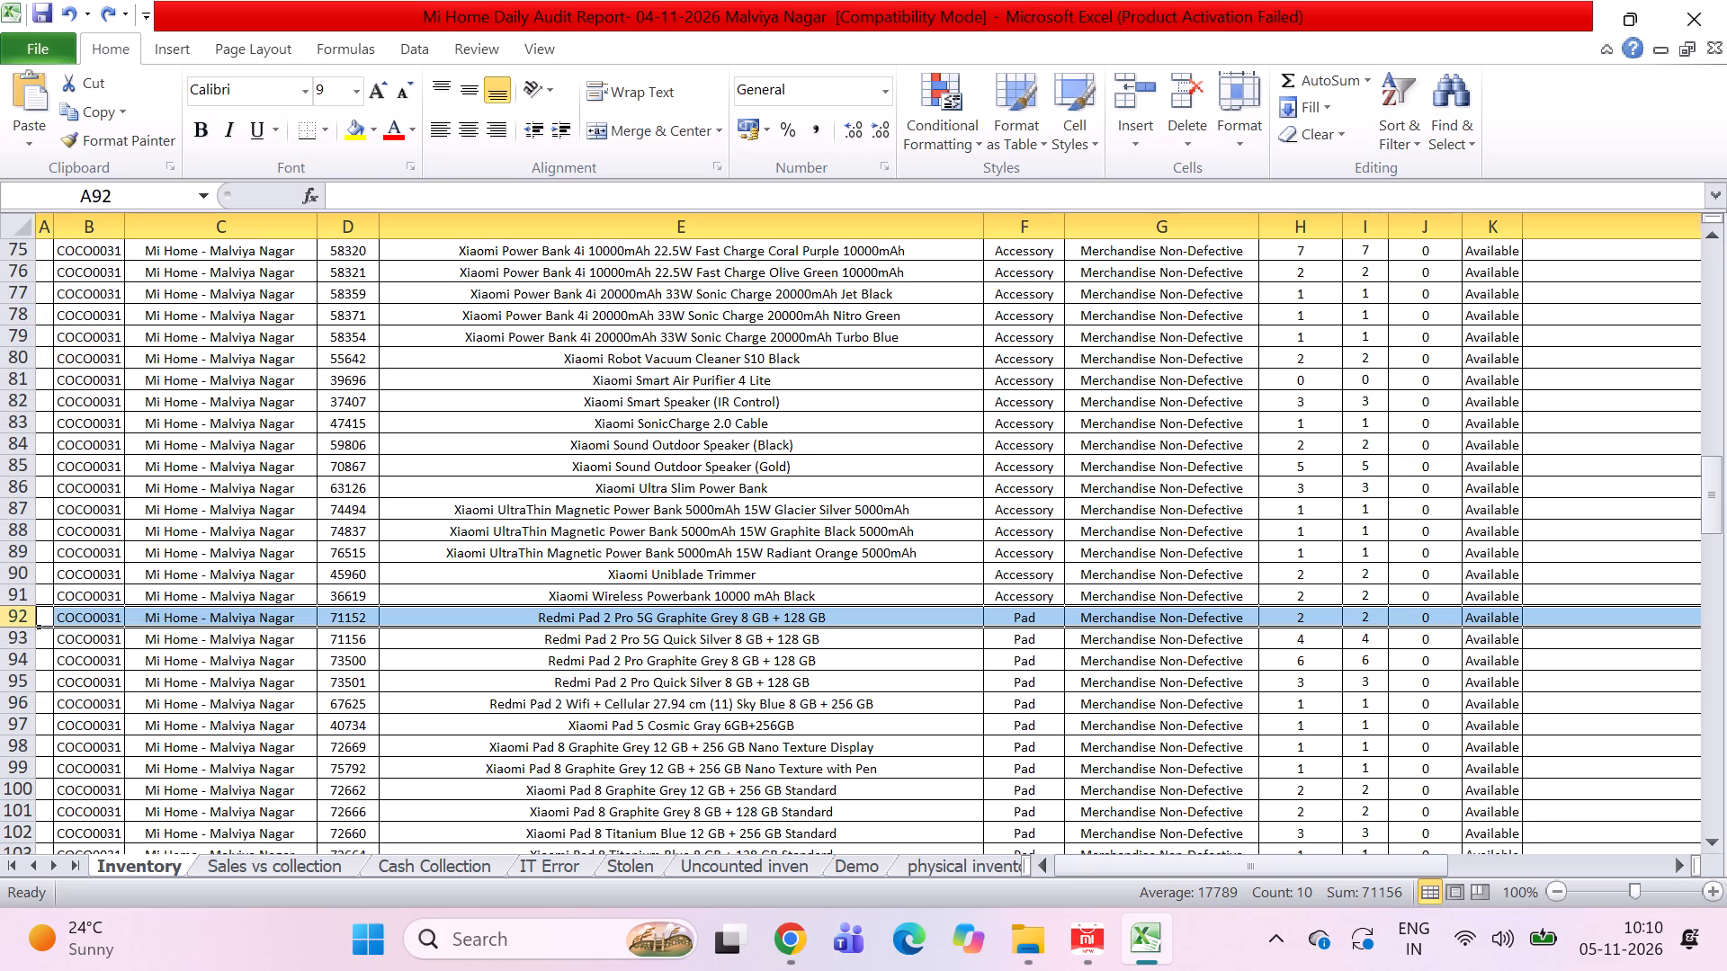
{"action": "right_click", "coordinate": [11, 613]}
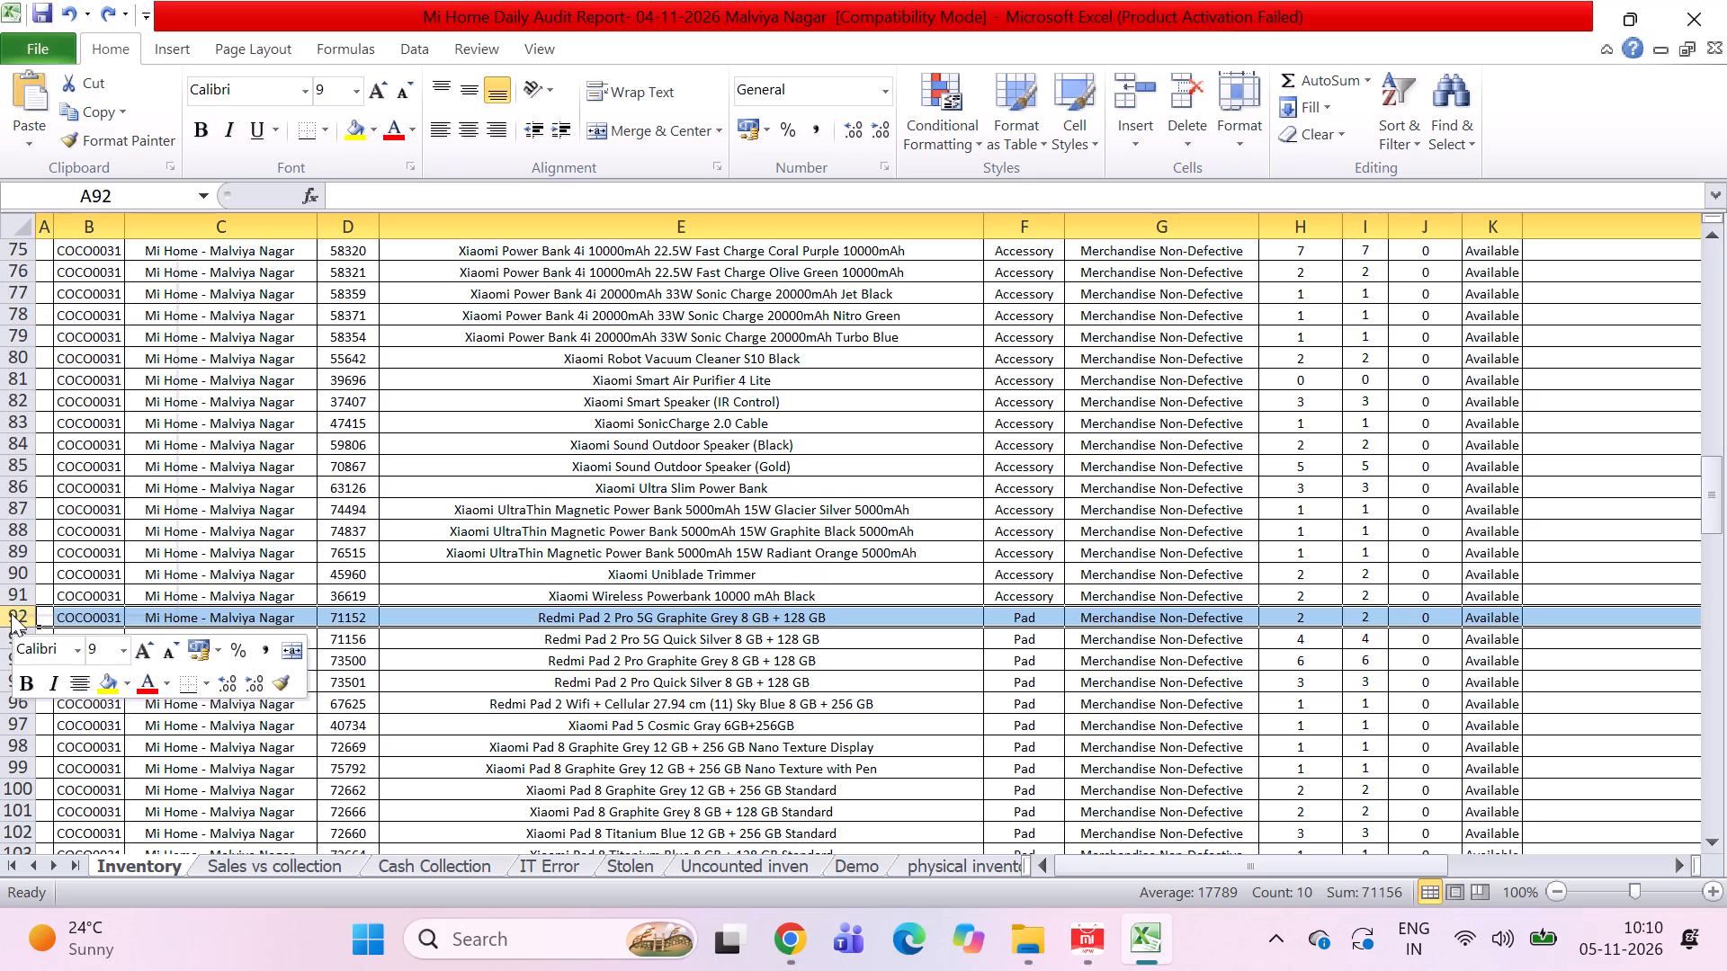
{"action": "left_click", "coordinate": [58, 416]}
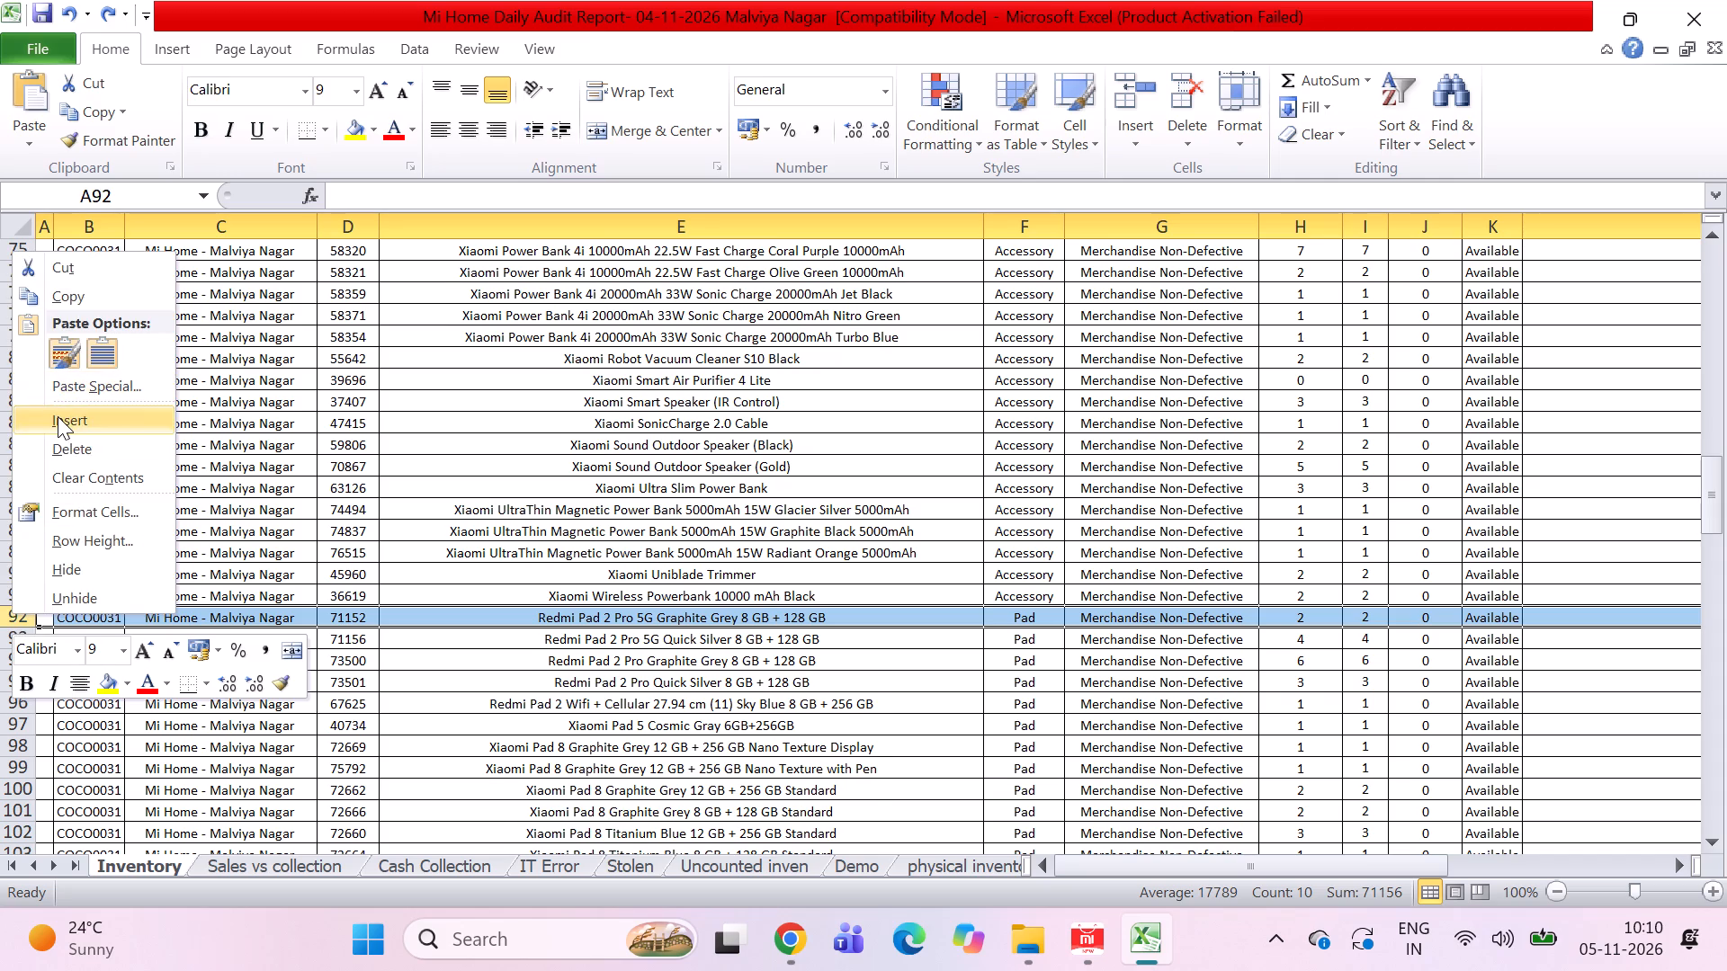
{"action": "left_click", "coordinate": [327, 619]}
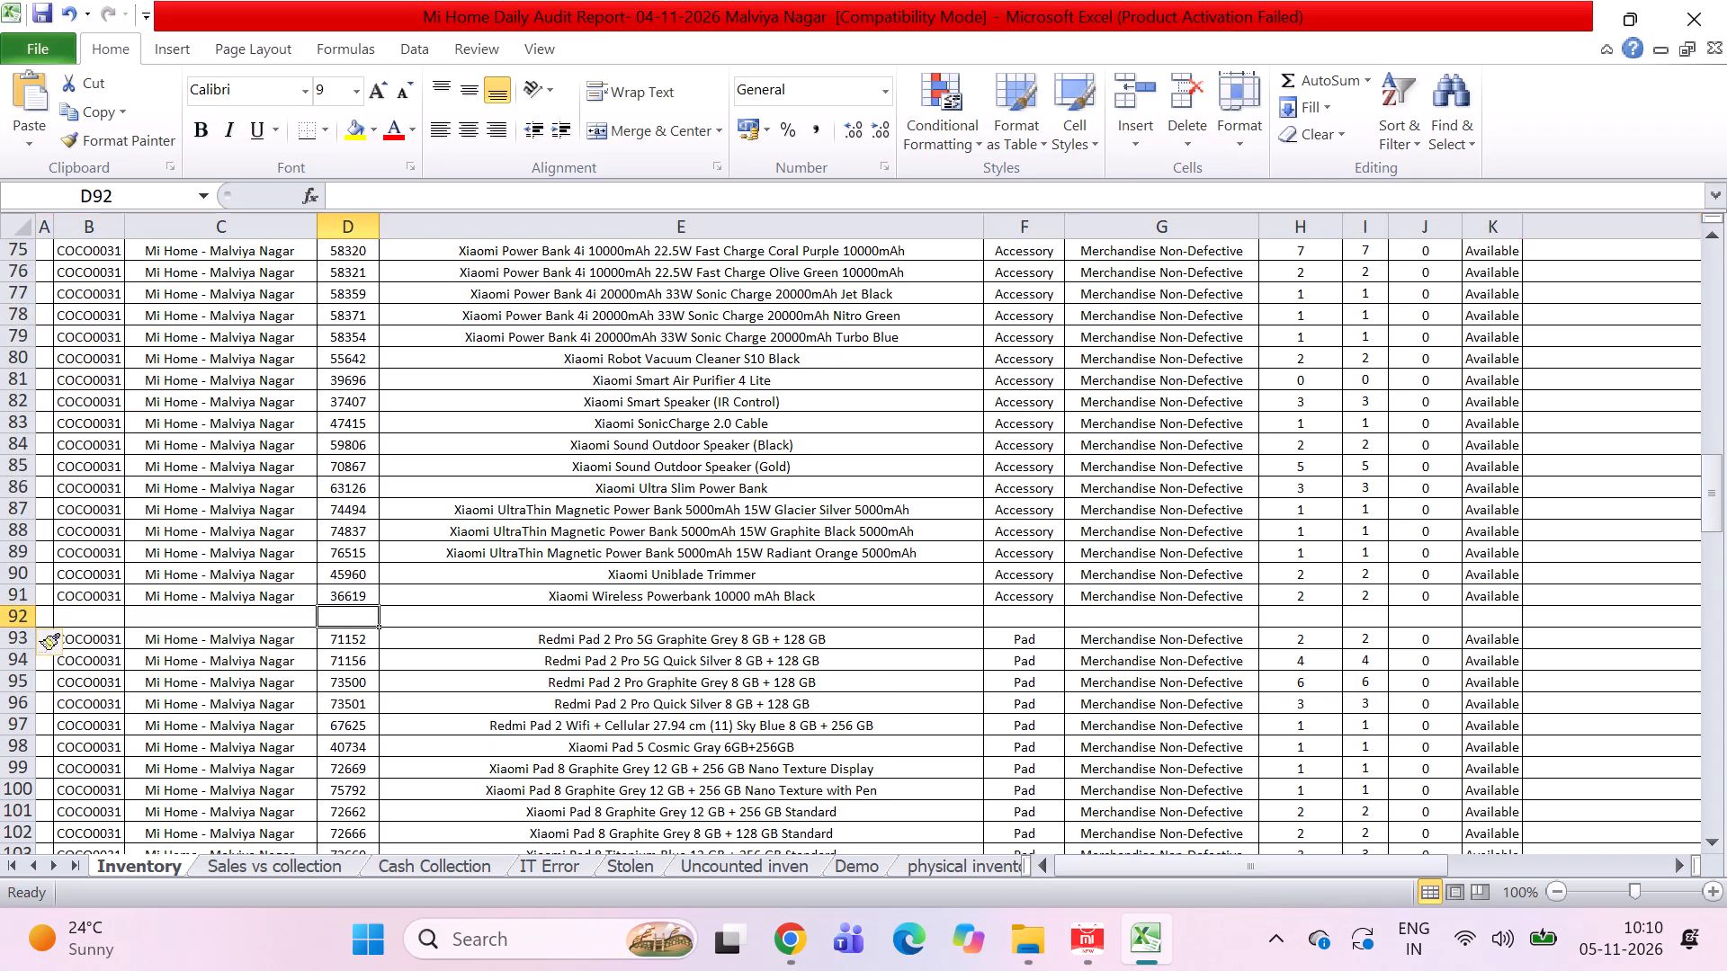
Insert another blank row at row 92 of the Inventory sheet and paste product ID 89765 into its ID cell.
{"action": "right_click", "coordinate": [17, 618]}
{"action": "left_click", "coordinate": [101, 424]}
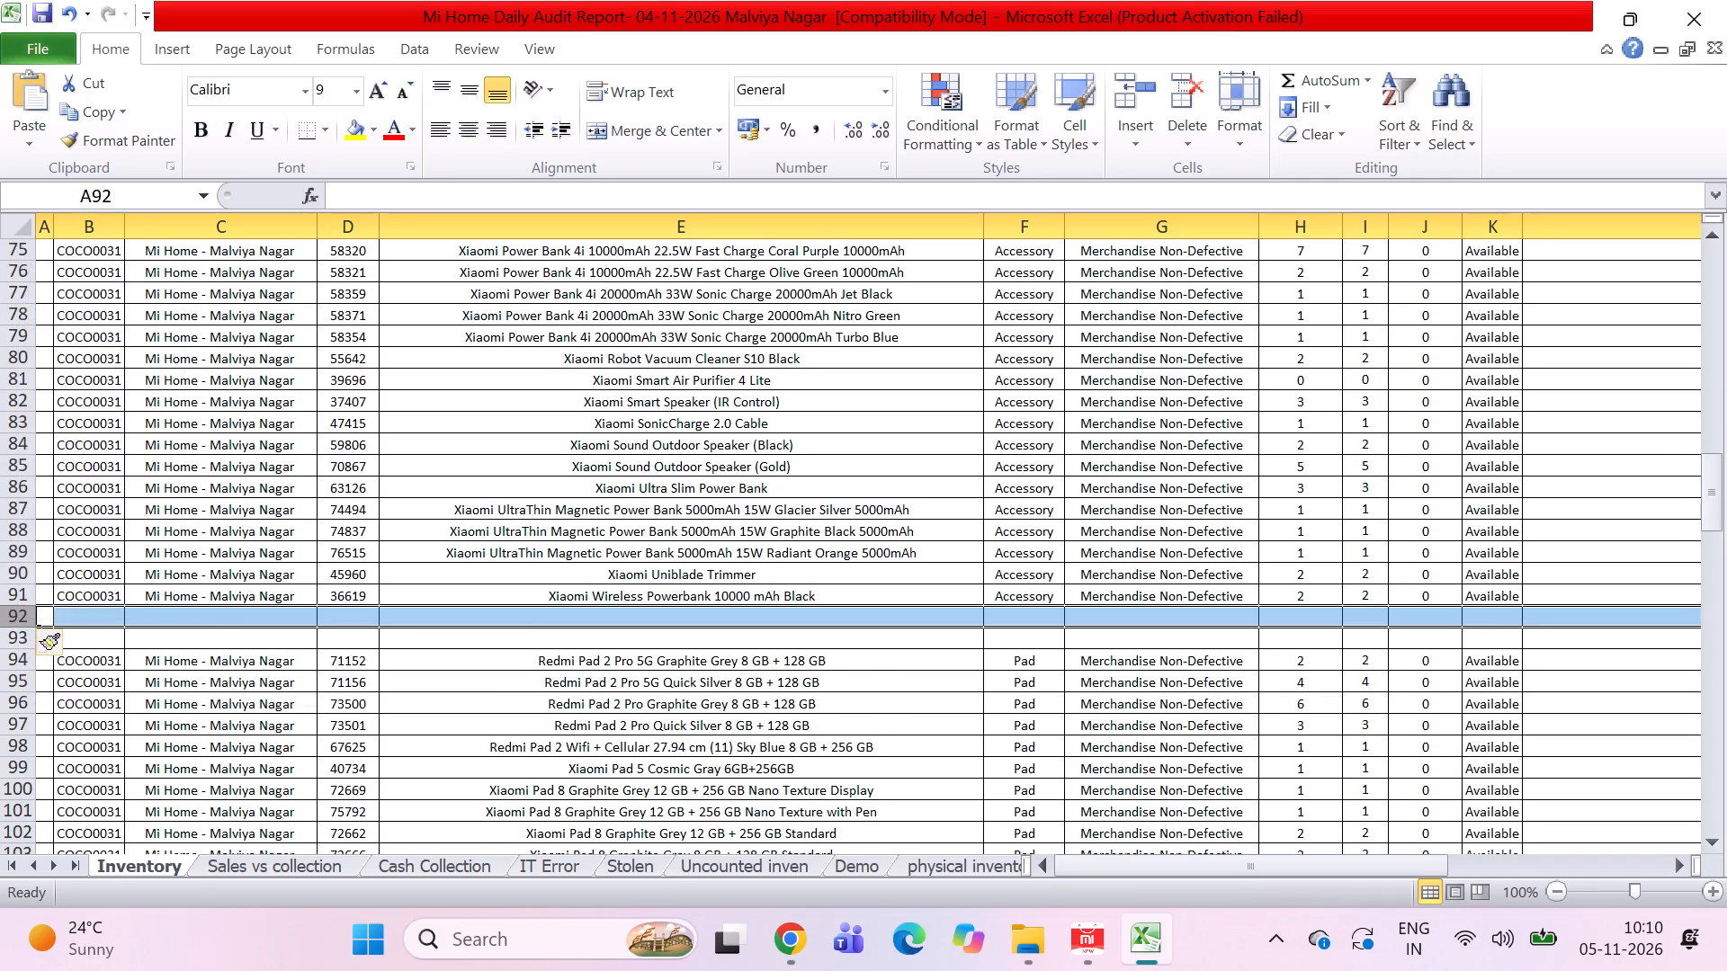
{"action": "left_click", "coordinate": [339, 619]}
{"action": "key", "text": "ctrl+v"}
{"action": "key", "text": "Right"}
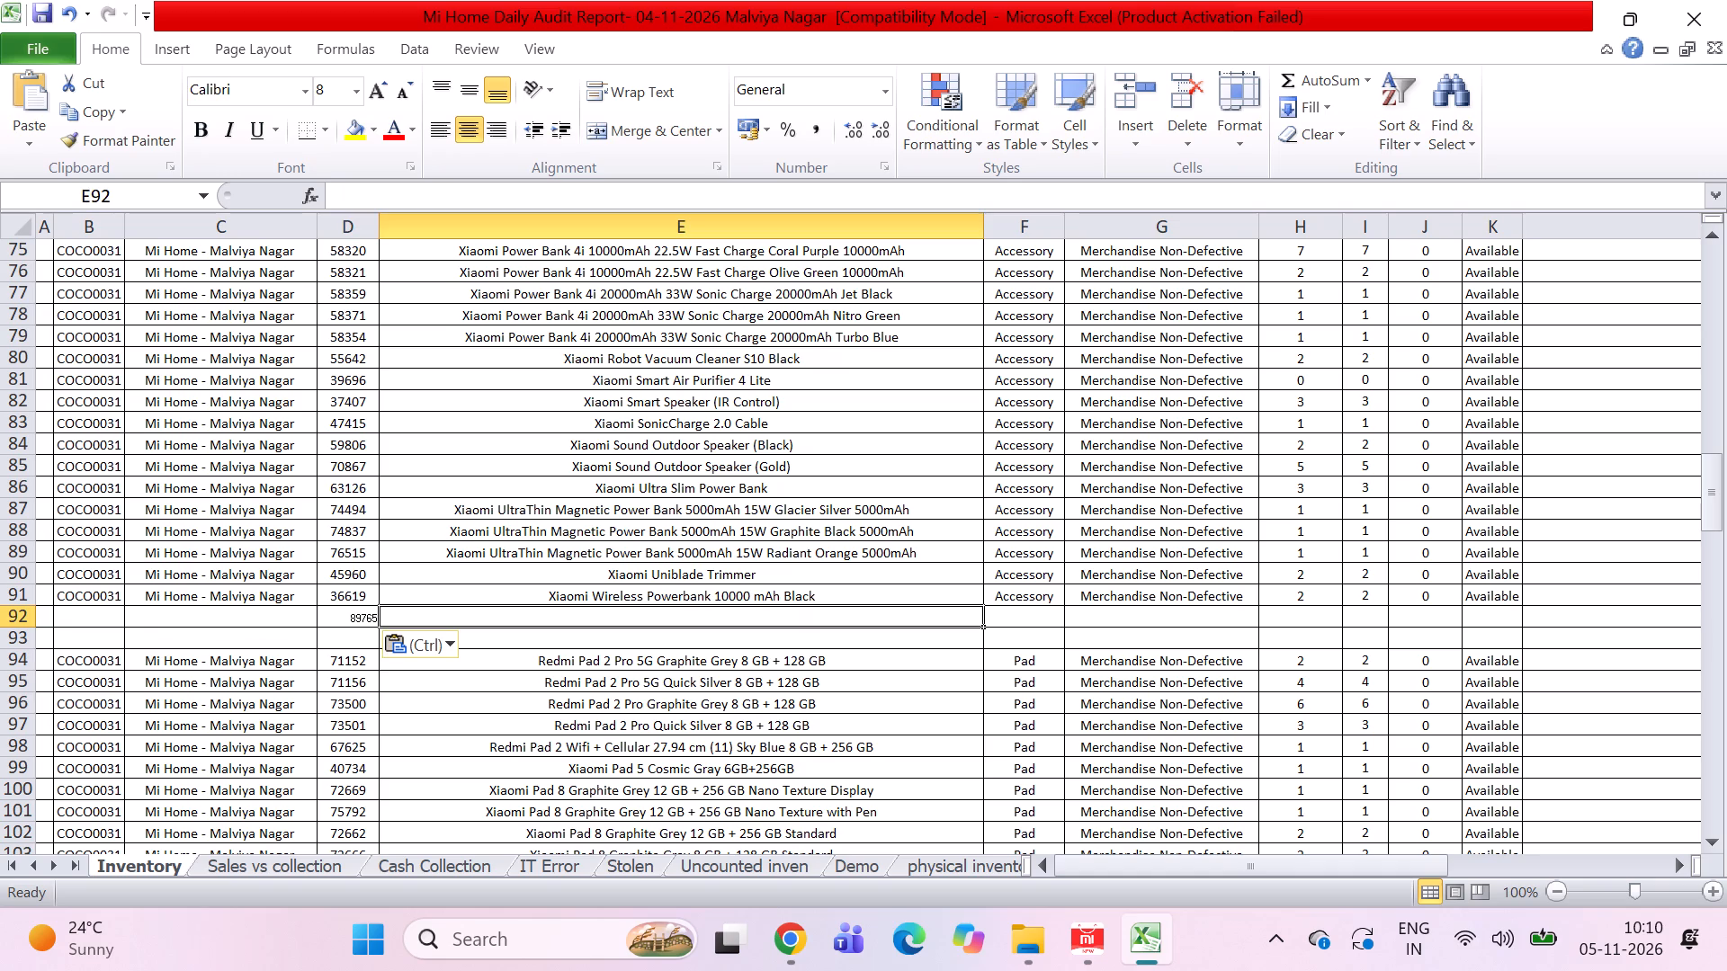
Copy the product name Mijia Smart Air Purifier 6 from the stock page into the name cell of row 92.
{"action": "key", "text": "alt+Tab"}
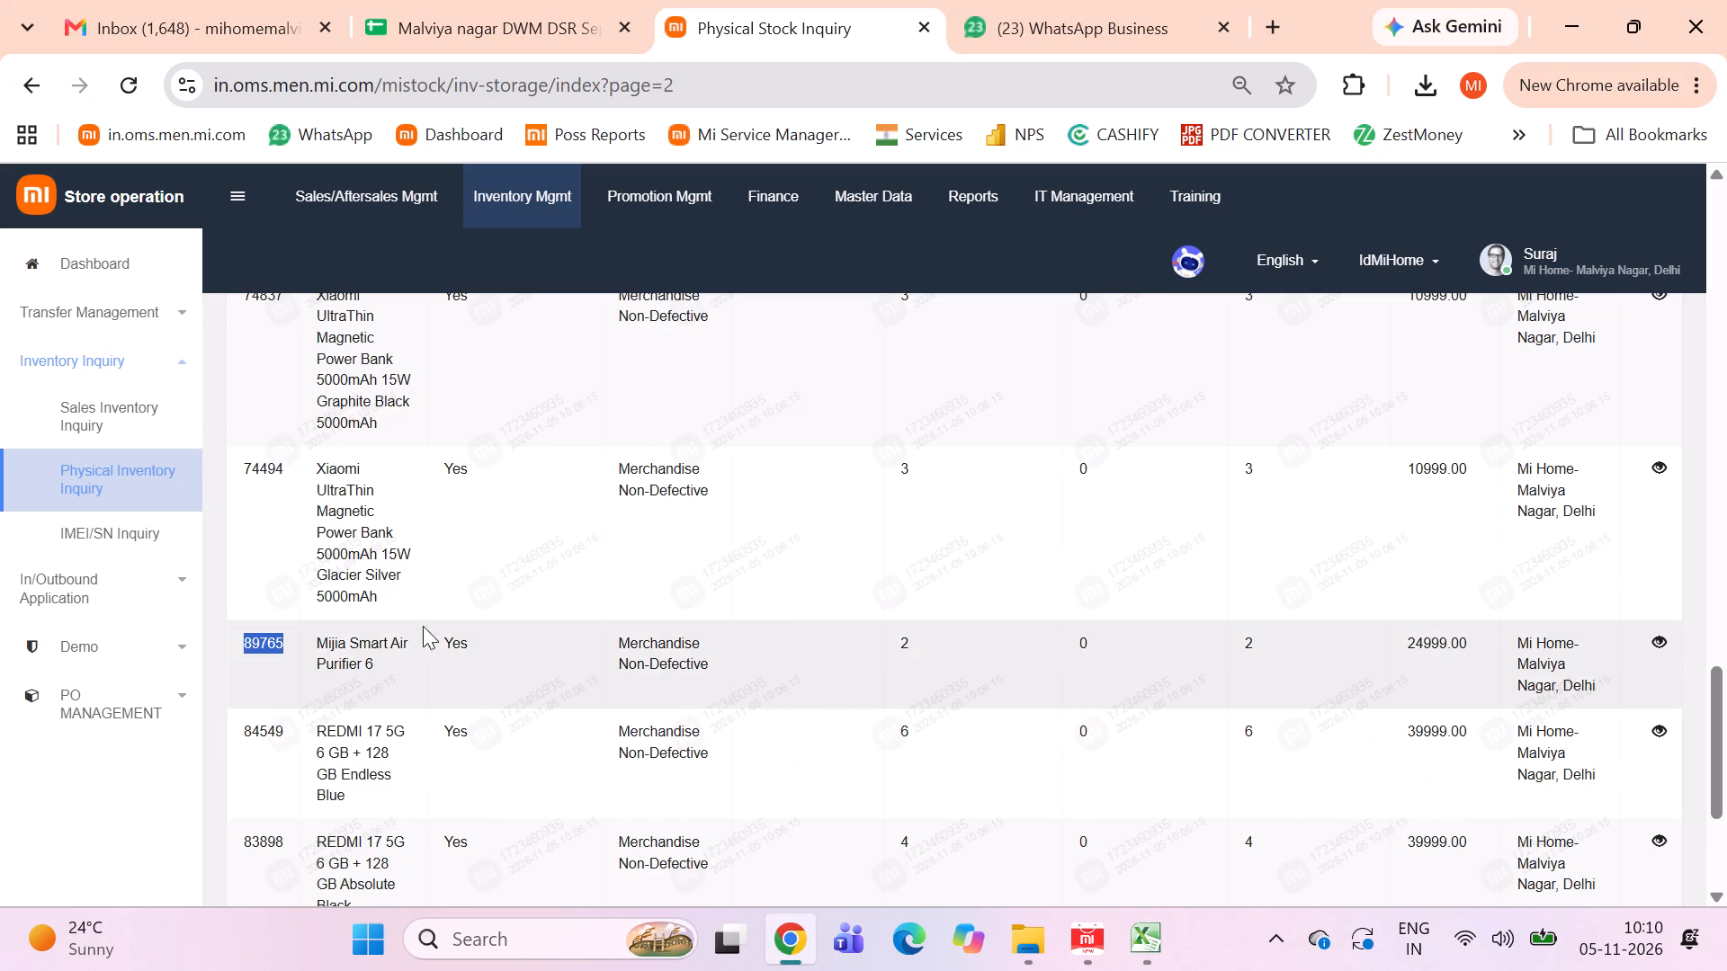
{"action": "triple_click", "coordinate": [357, 654]}
{"action": "key", "text": "ctrl+c"}
{"action": "key", "text": "alt+Tab"}
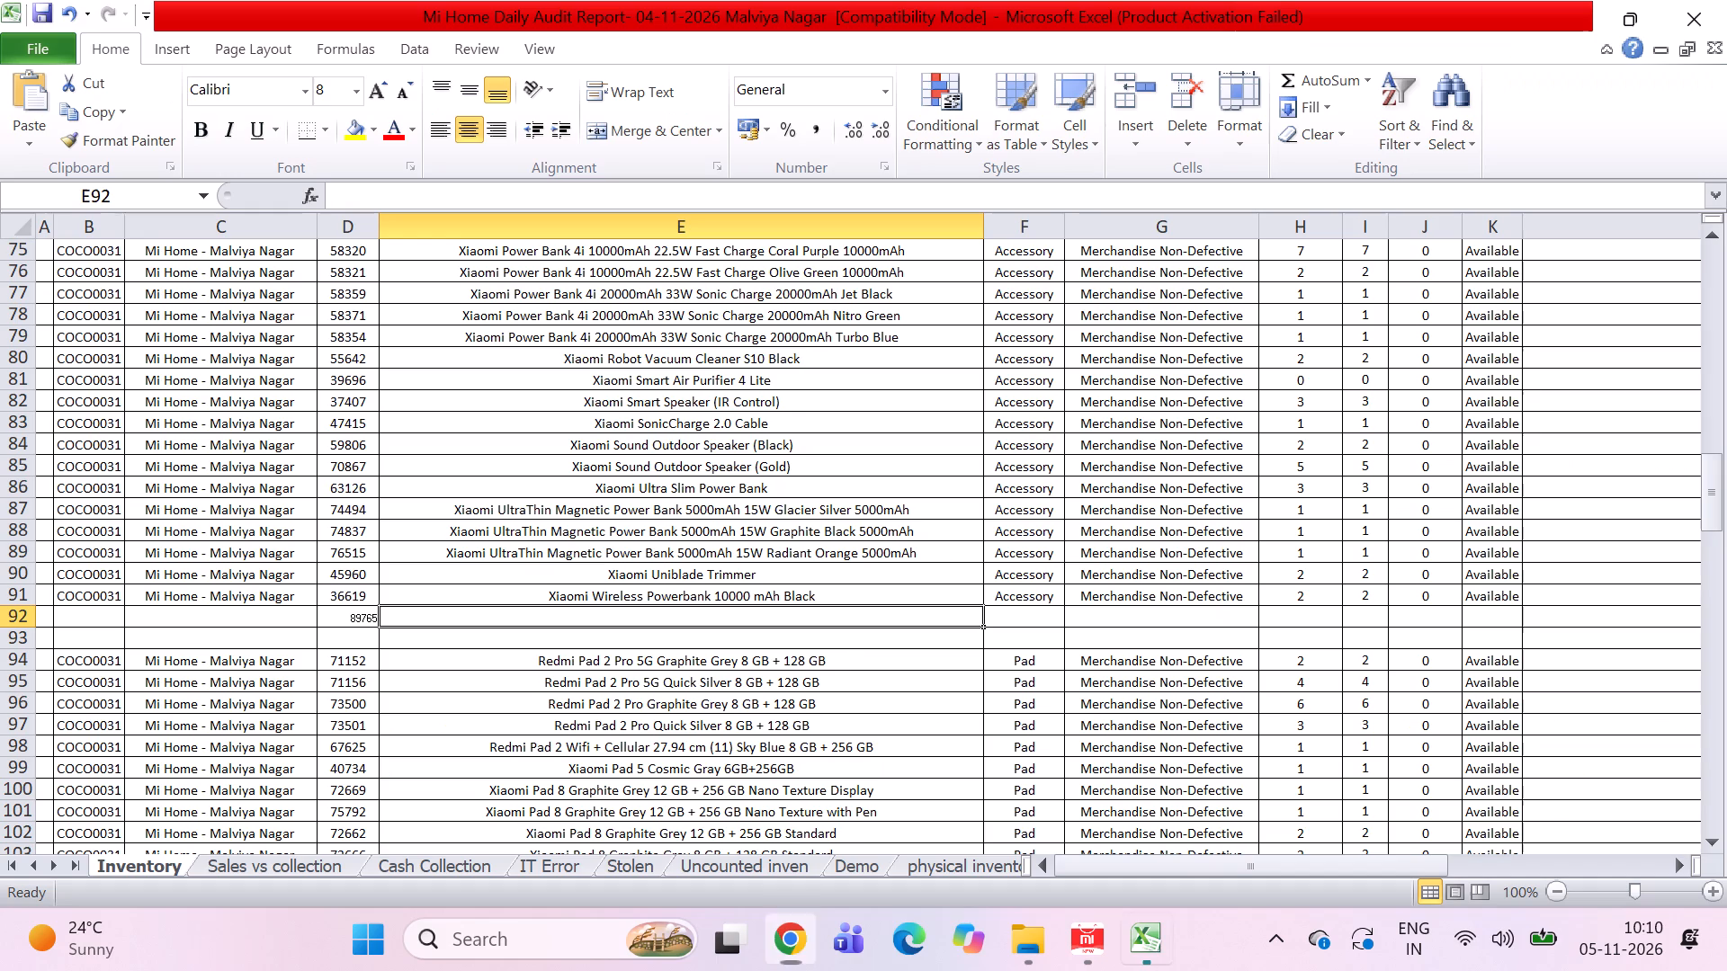
{"action": "key", "text": "ctrl+v"}
{"action": "key", "text": "Right"}
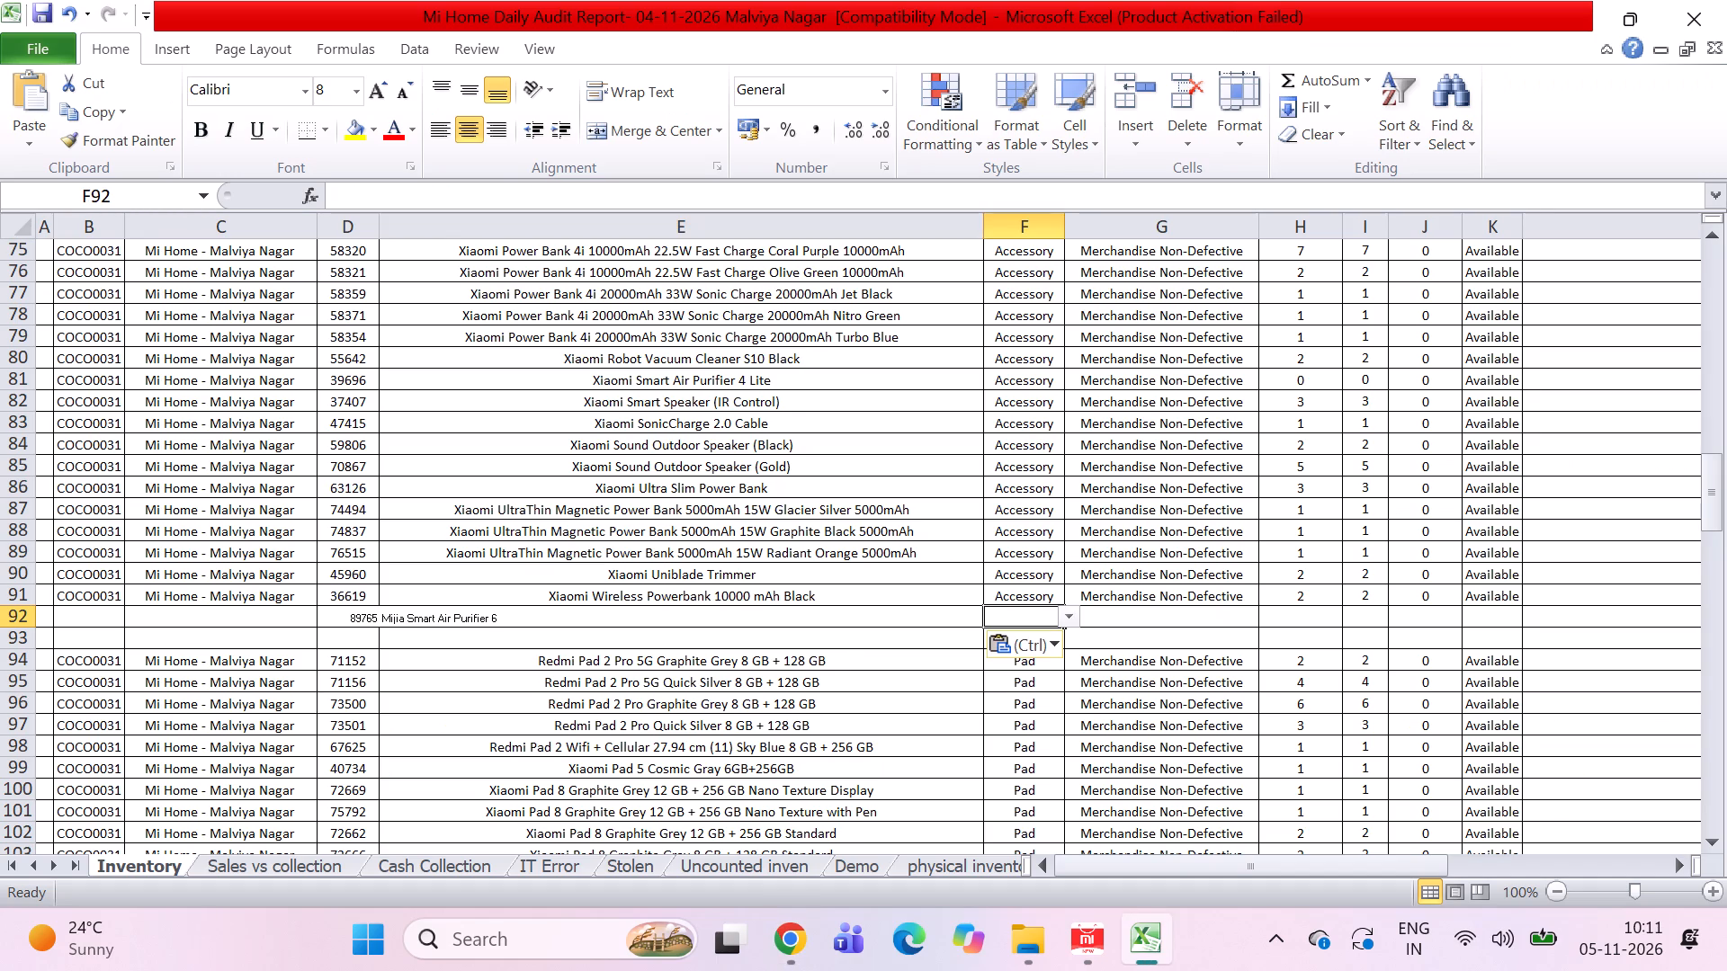
Fill row 92's category with Accessory and its inventory type with Merchandise Non-Defective from the row above.
{"action": "key", "text": "ctrl+d"}
{"action": "key", "text": "Right"}
{"action": "key", "text": "ctrl+d"}
{"action": "key", "text": "Left"}
{"action": "key", "text": "Left"}
{"action": "key", "text": "Left"}
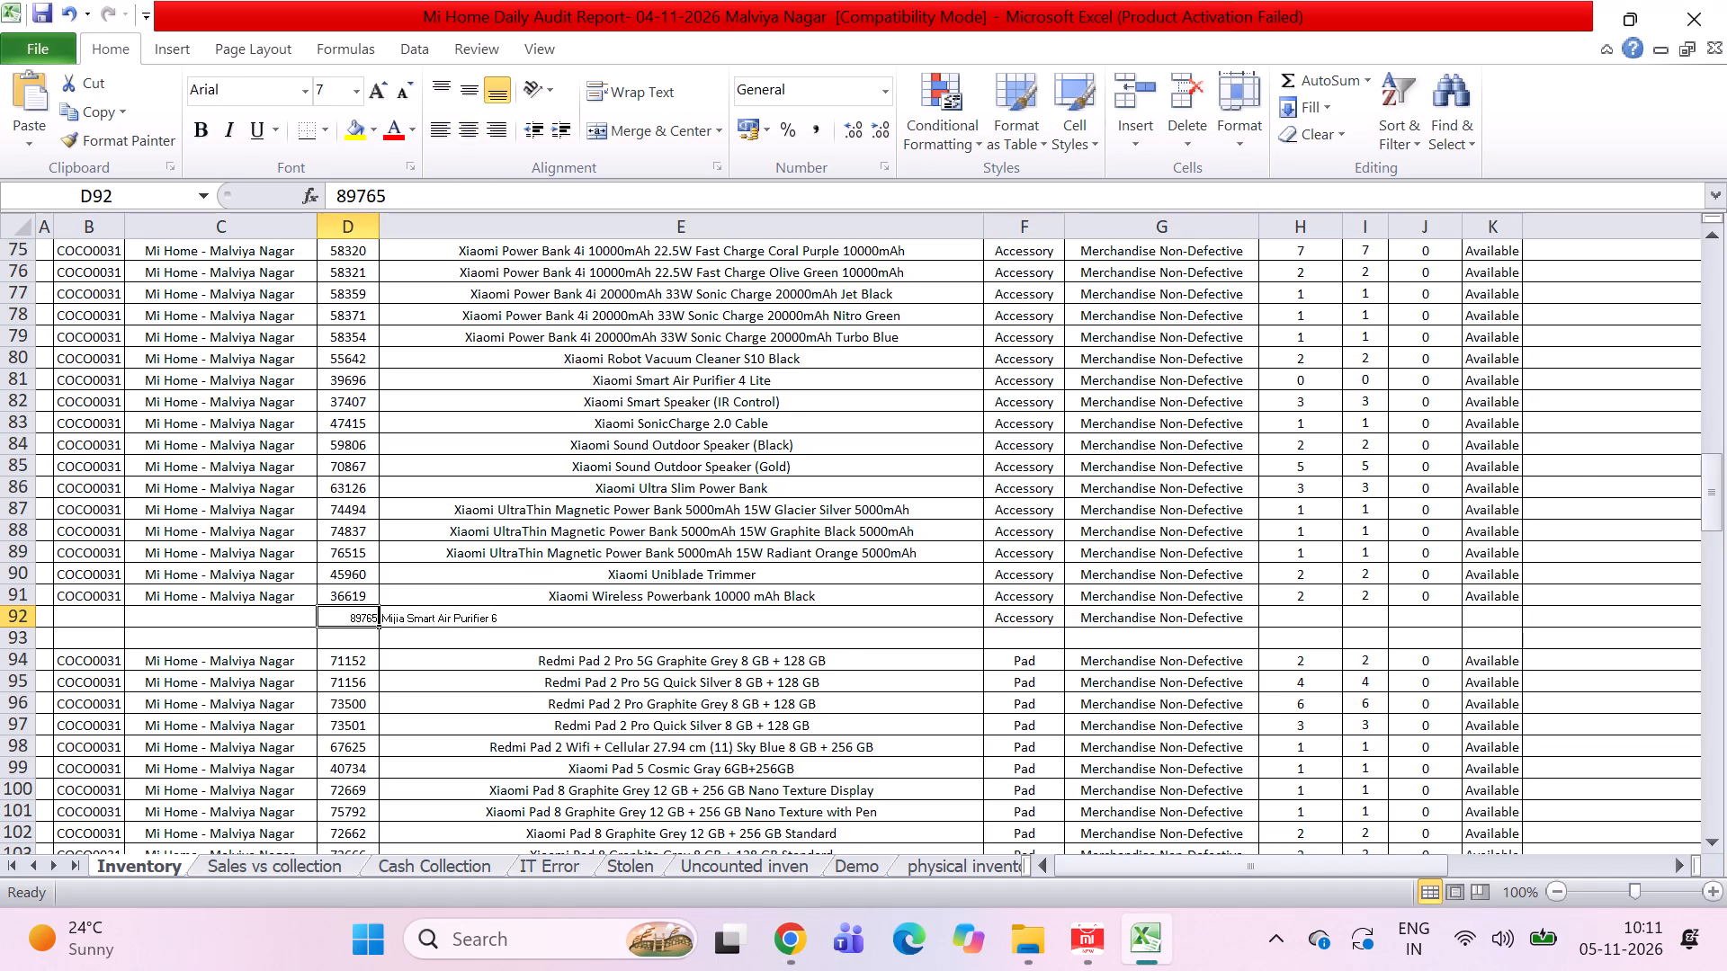
{"action": "key", "text": "Down"}
Copy product ID 84549, the REDMI 17 5G 6 GB + 128 GB Endless Blue, from the stock page and search the Inventory sheet for it.
{"action": "key", "text": "alt+Tab"}
{"action": "double_click", "coordinate": [276, 740]}
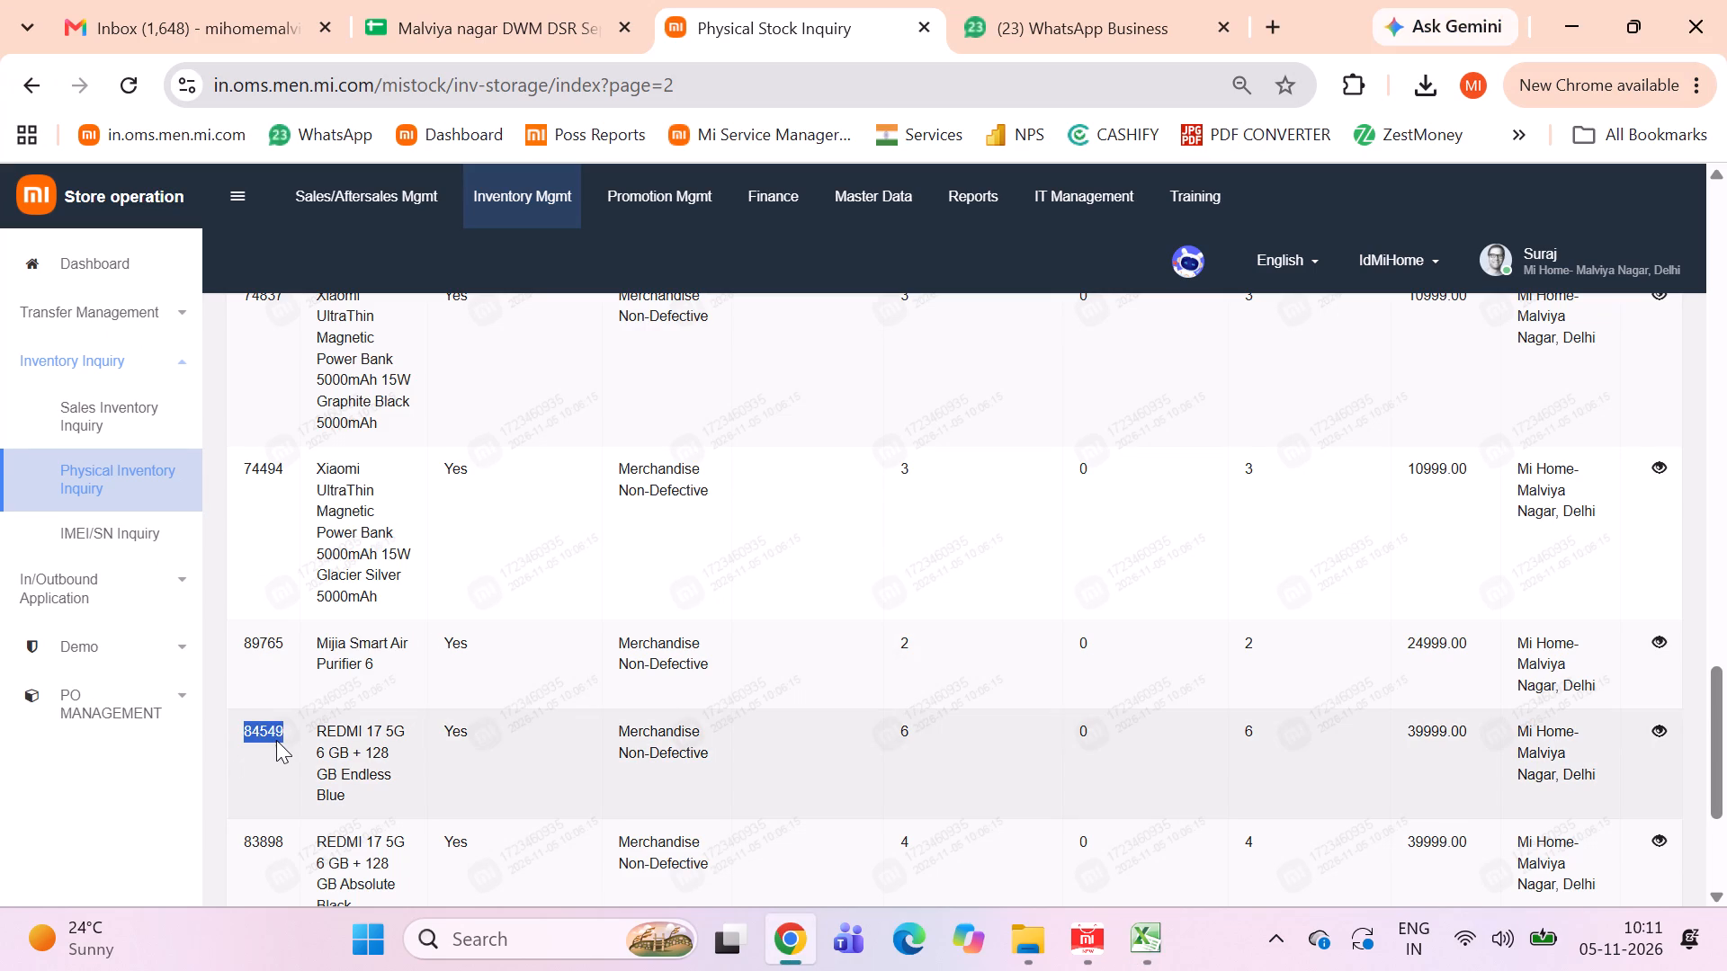
{"action": "key", "text": "ctrl+c"}
{"action": "key", "text": "alt+Tab"}
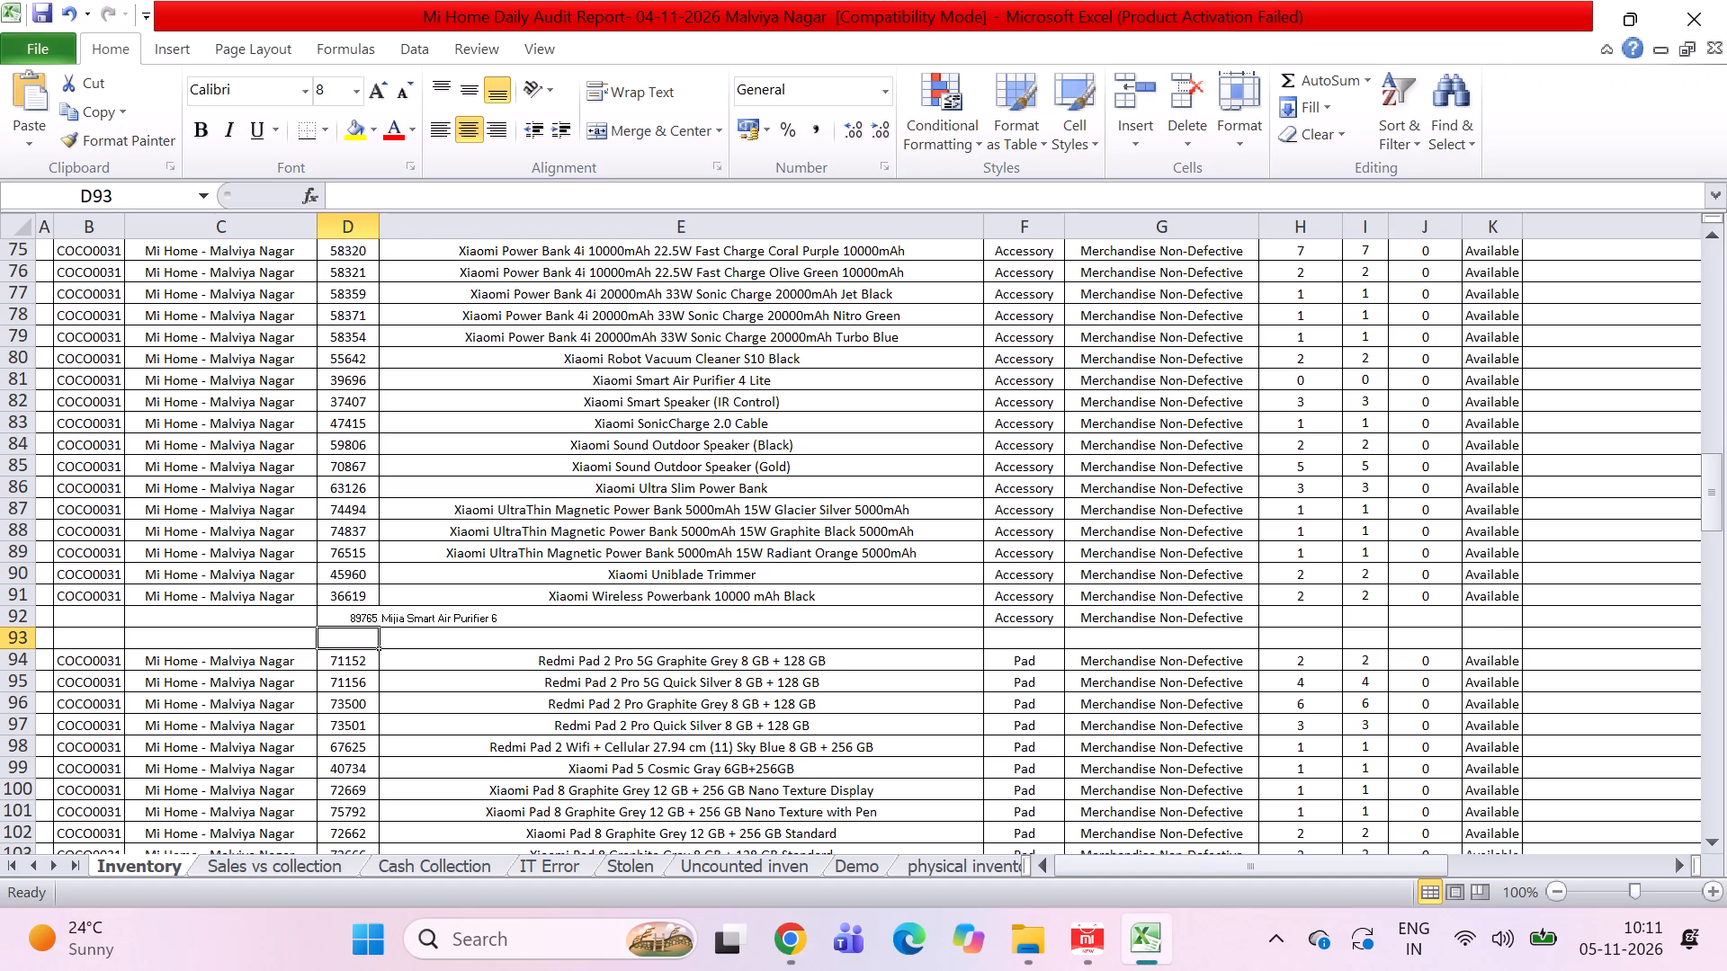
{"action": "key", "text": "ctrl+f"}
{"action": "key", "text": "ctrl+v"}
{"action": "key", "text": "Return"}
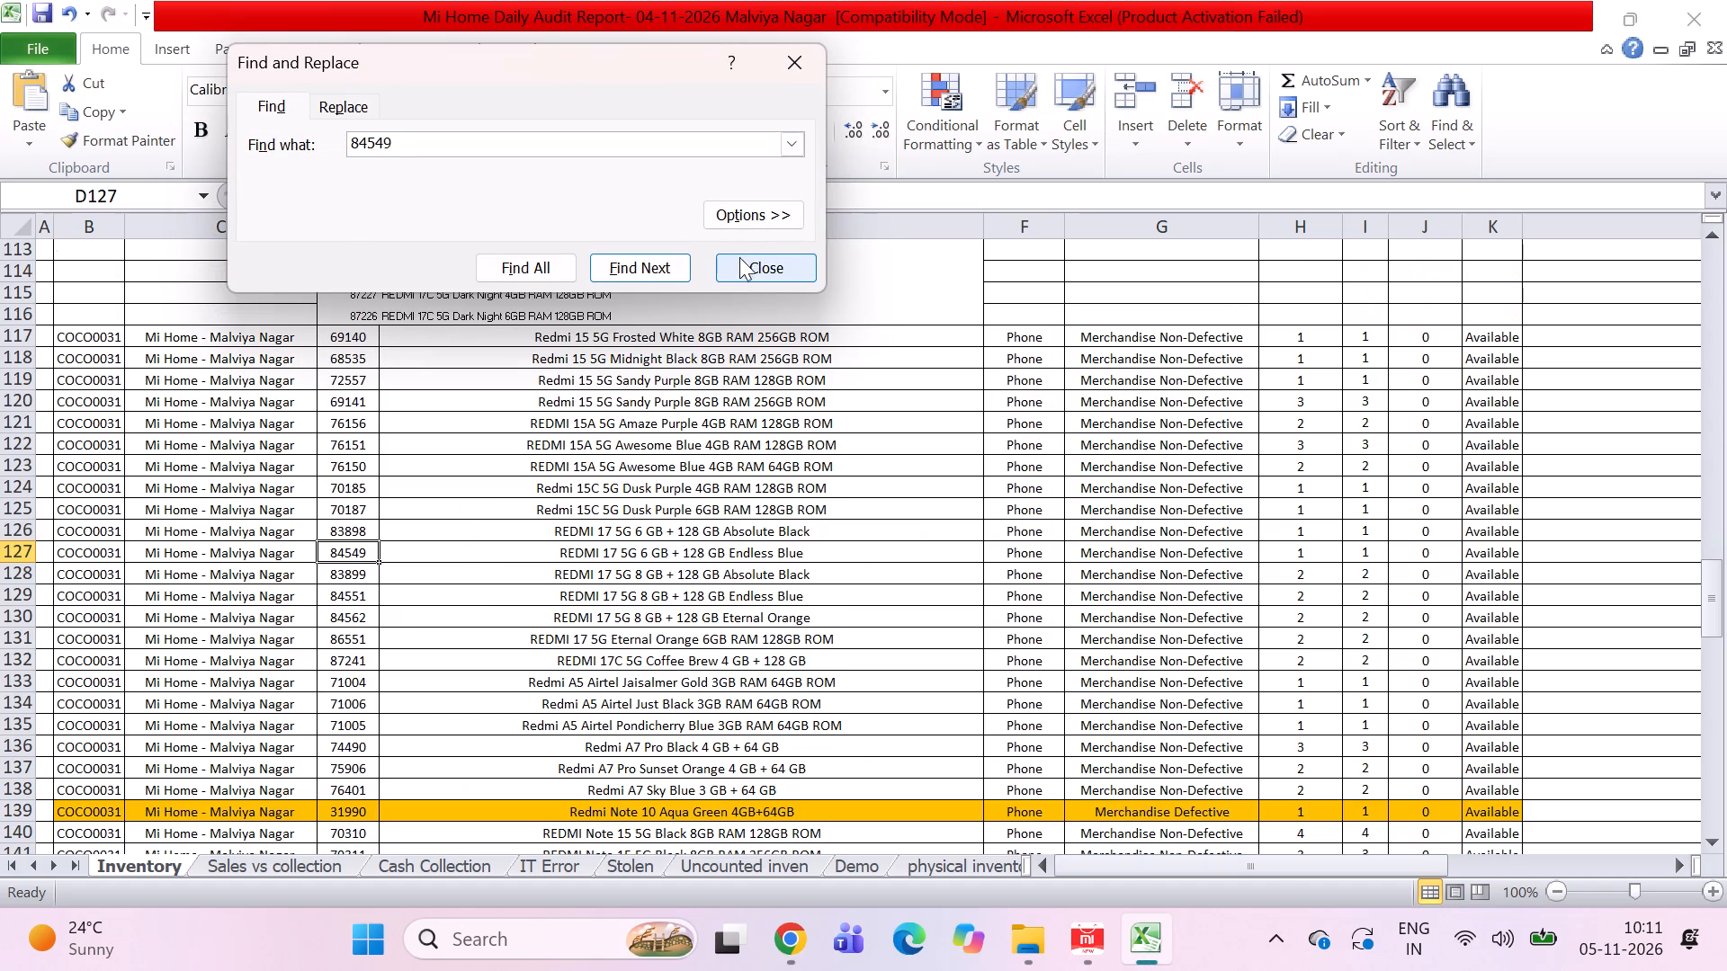
{"action": "left_click", "coordinate": [739, 259]}
{"action": "left_click", "coordinate": [353, 401]}
Copy product ID 83898, the REDMI 17 5G 6 GB + 128 GB Absolute Black, from the stock page and search the Inventory sheet for it.
{"action": "key", "text": "alt+Tab"}
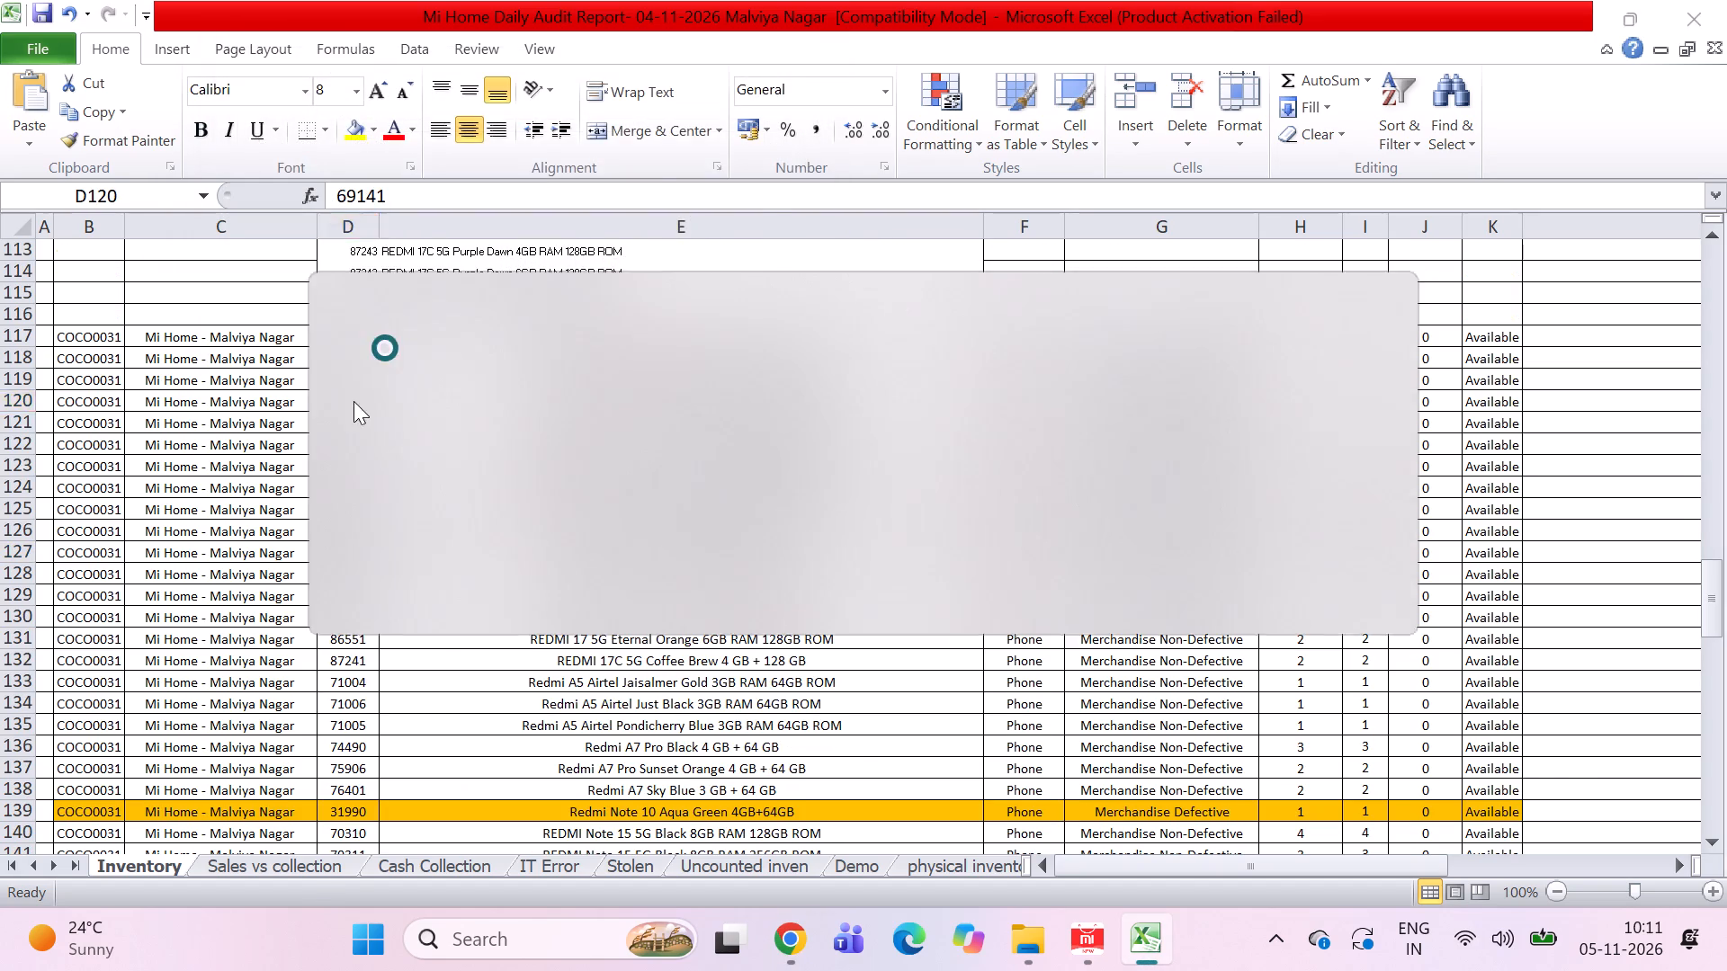
{"action": "double_click", "coordinate": [263, 839]}
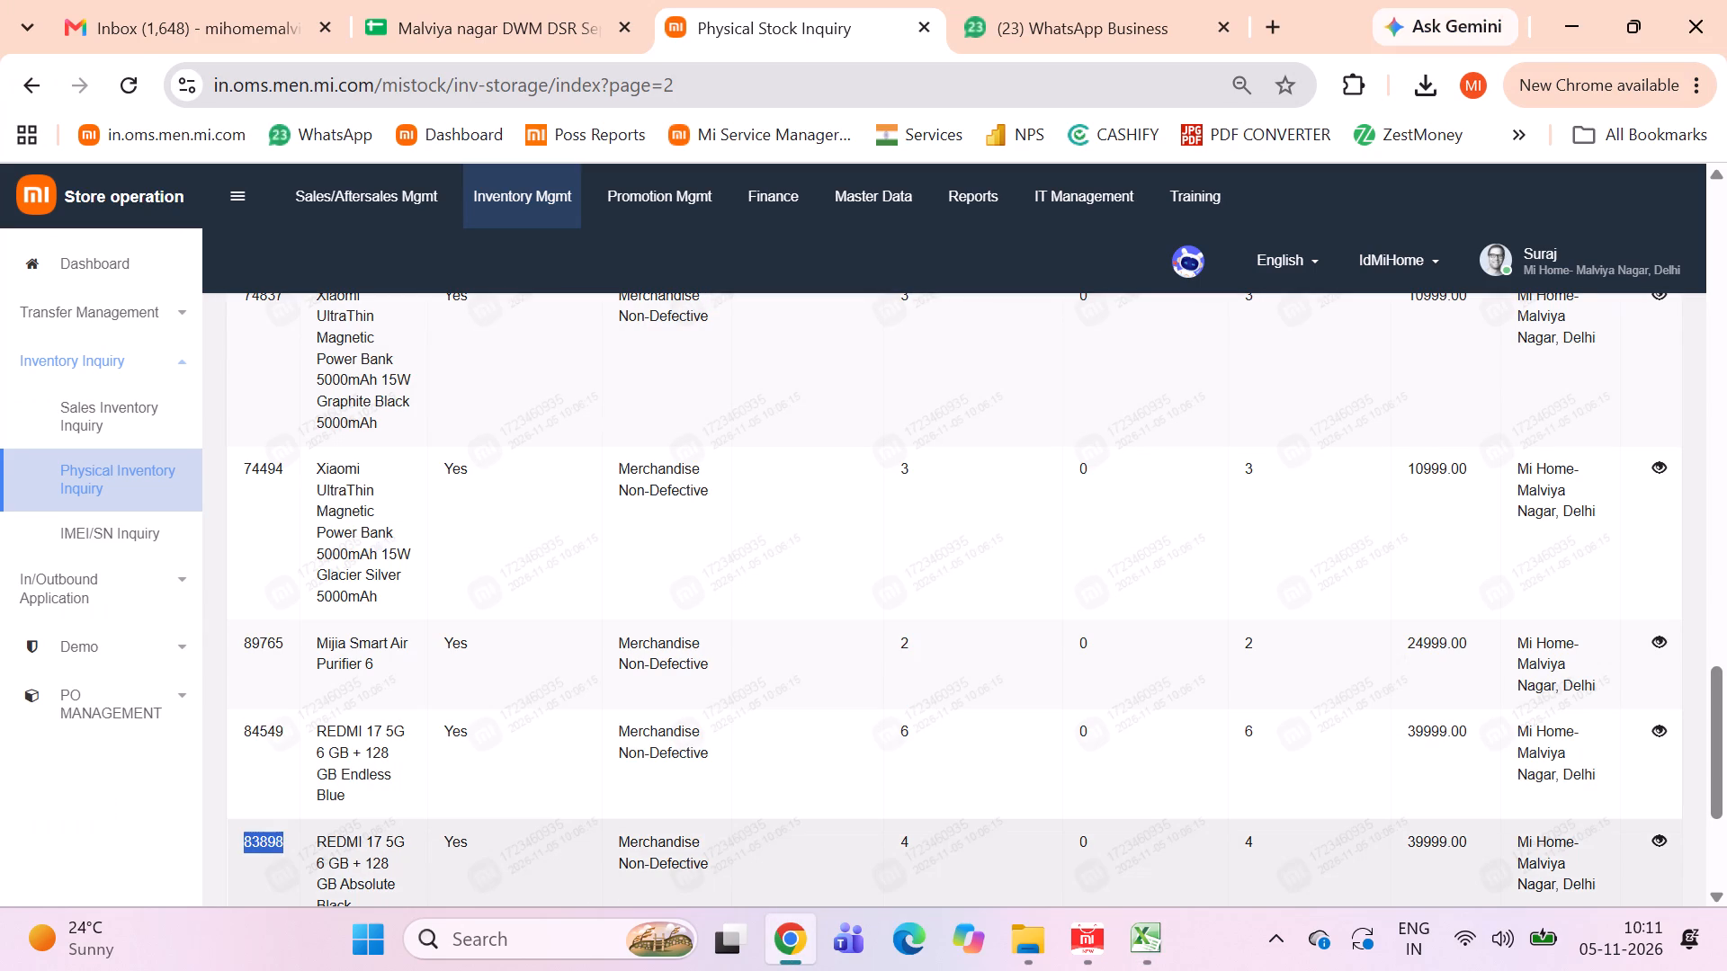
{"action": "key", "text": "ctrl+c"}
{"action": "key", "text": "alt+Tab"}
{"action": "left_click", "coordinate": [323, 768]}
{"action": "key", "text": "ctrl+f"}
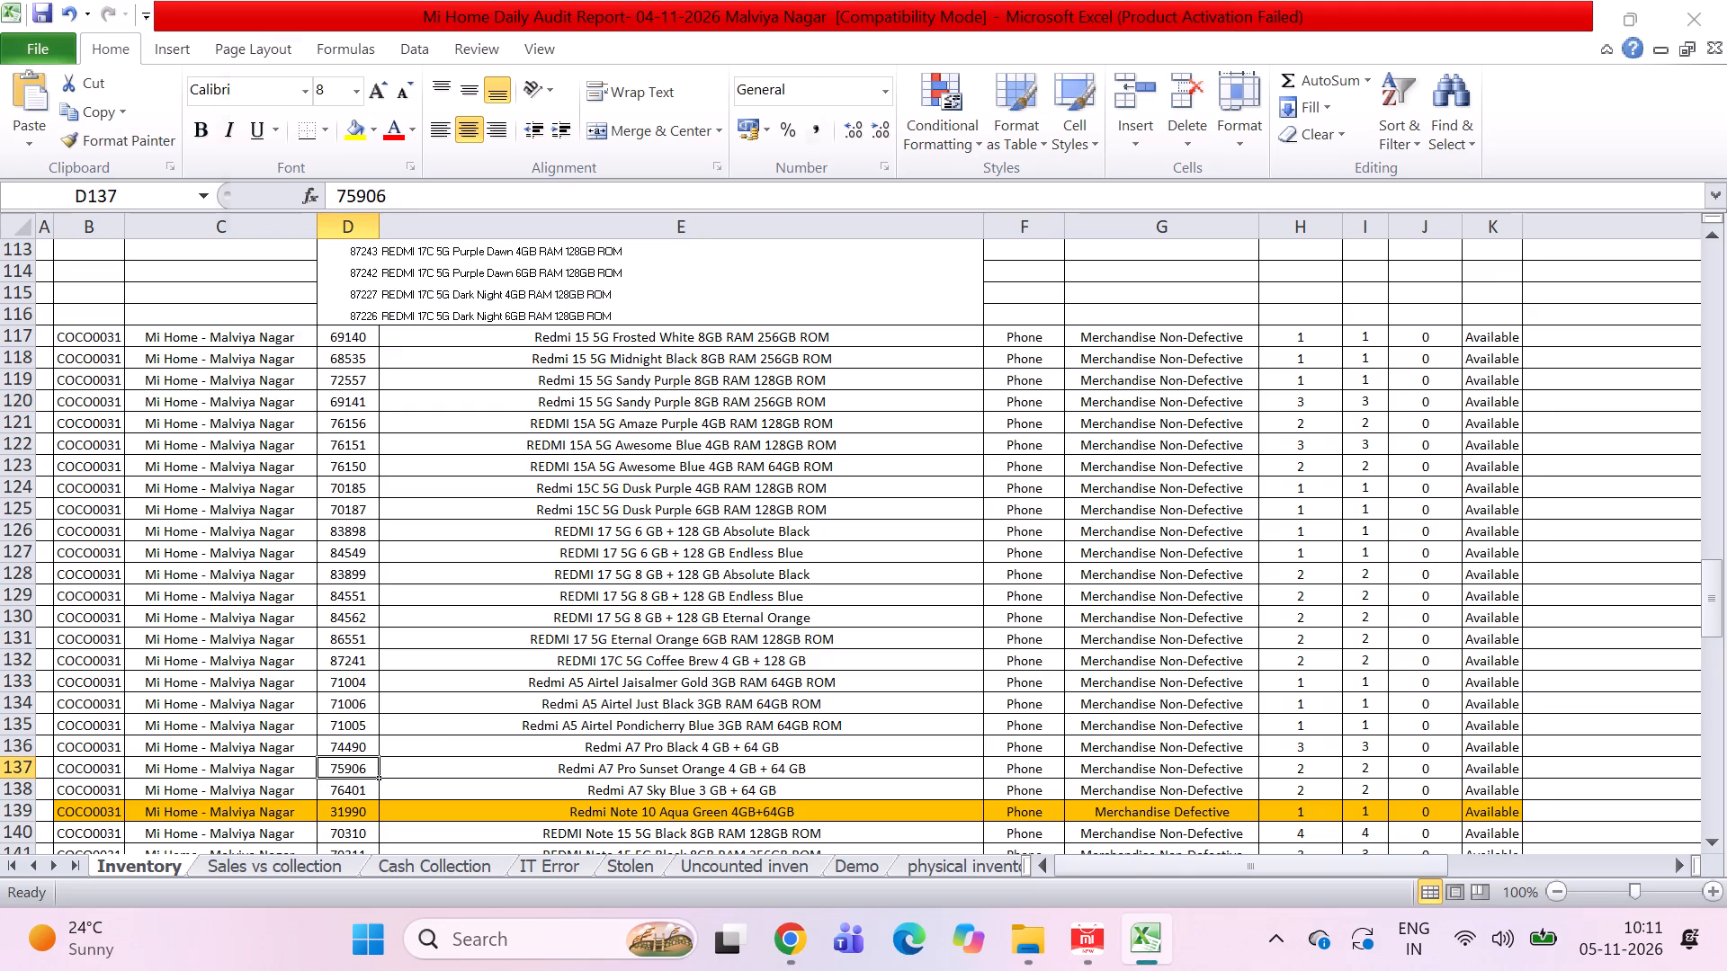
{"action": "key", "text": "ctrl+v"}
{"action": "key", "text": "Return"}
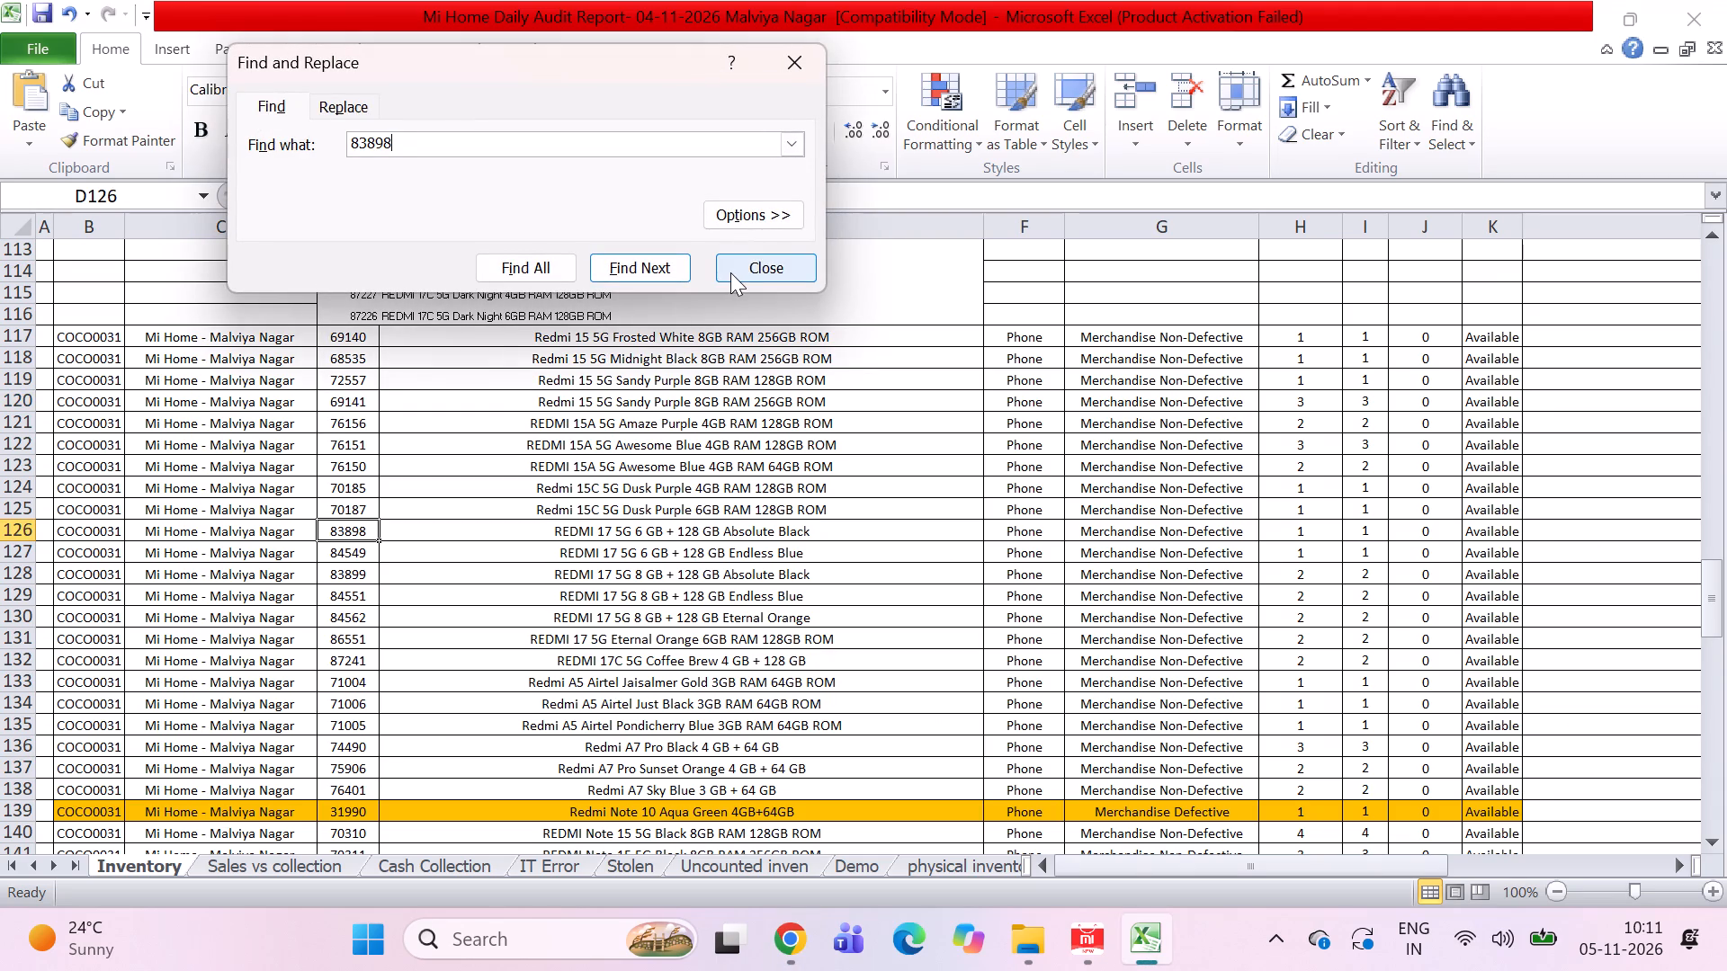
{"action": "left_click", "coordinate": [730, 272]}
Copy product ID 89767, Mijia Smart Air Purifier 4 Compact, from the stock page and search the Inventory sheet for it.
{"action": "key", "text": "alt+Tab"}
{"action": "scroll", "coordinate": [284, 788], "scroll_direction": "down", "scroll_amount": 1}
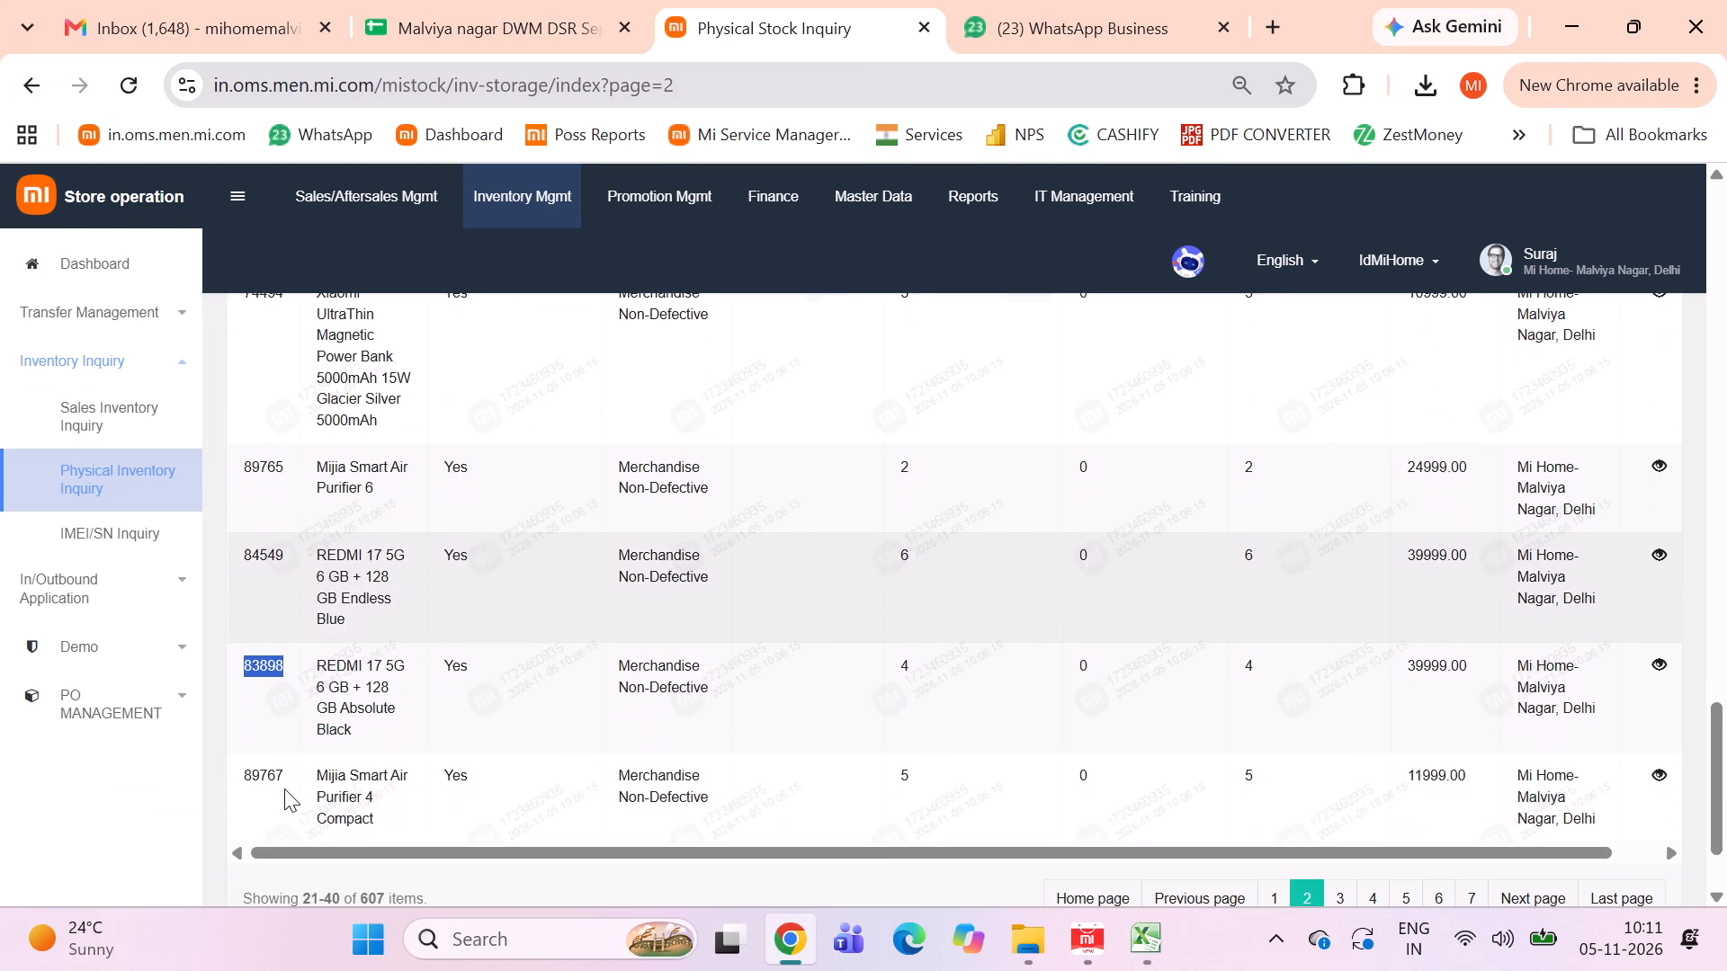
{"action": "scroll", "coordinate": [284, 788], "scroll_direction": "down", "scroll_amount": 1}
{"action": "double_click", "coordinate": [273, 786]}
{"action": "key", "text": "ctrl+c"}
{"action": "key", "text": "alt+Tab"}
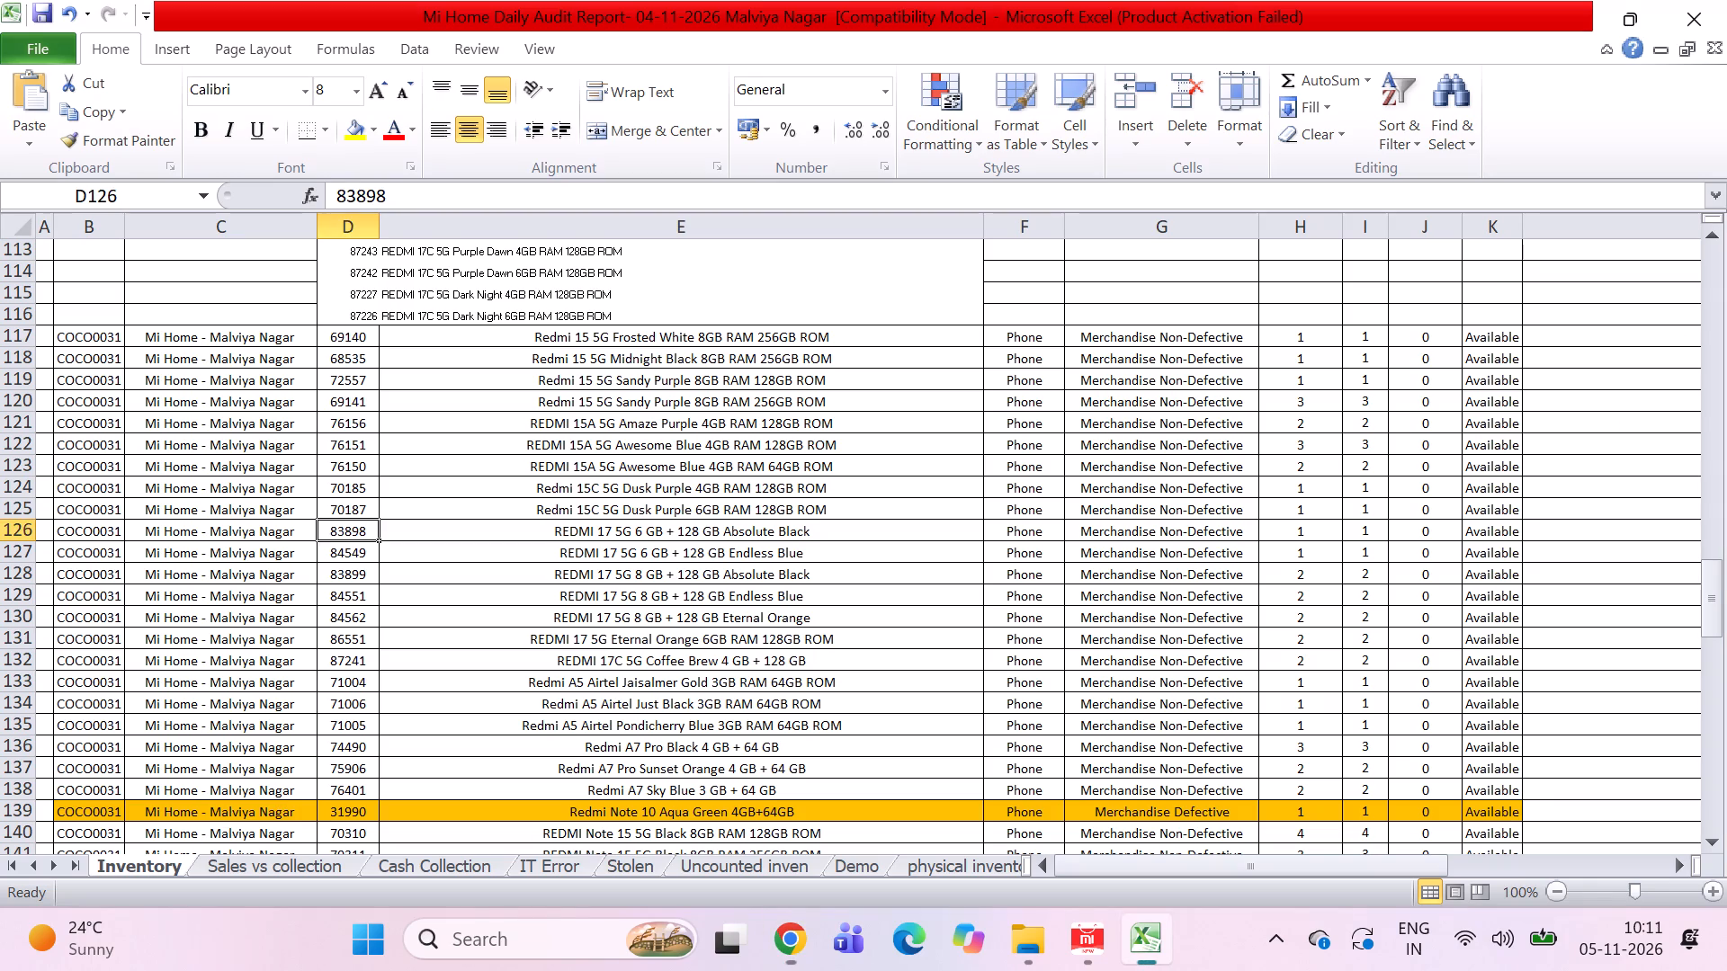
{"action": "left_click", "coordinate": [362, 623]}
{"action": "key", "text": "ctrl+f"}
{"action": "key", "text": "ctrl+v"}
{"action": "key", "text": "Return"}
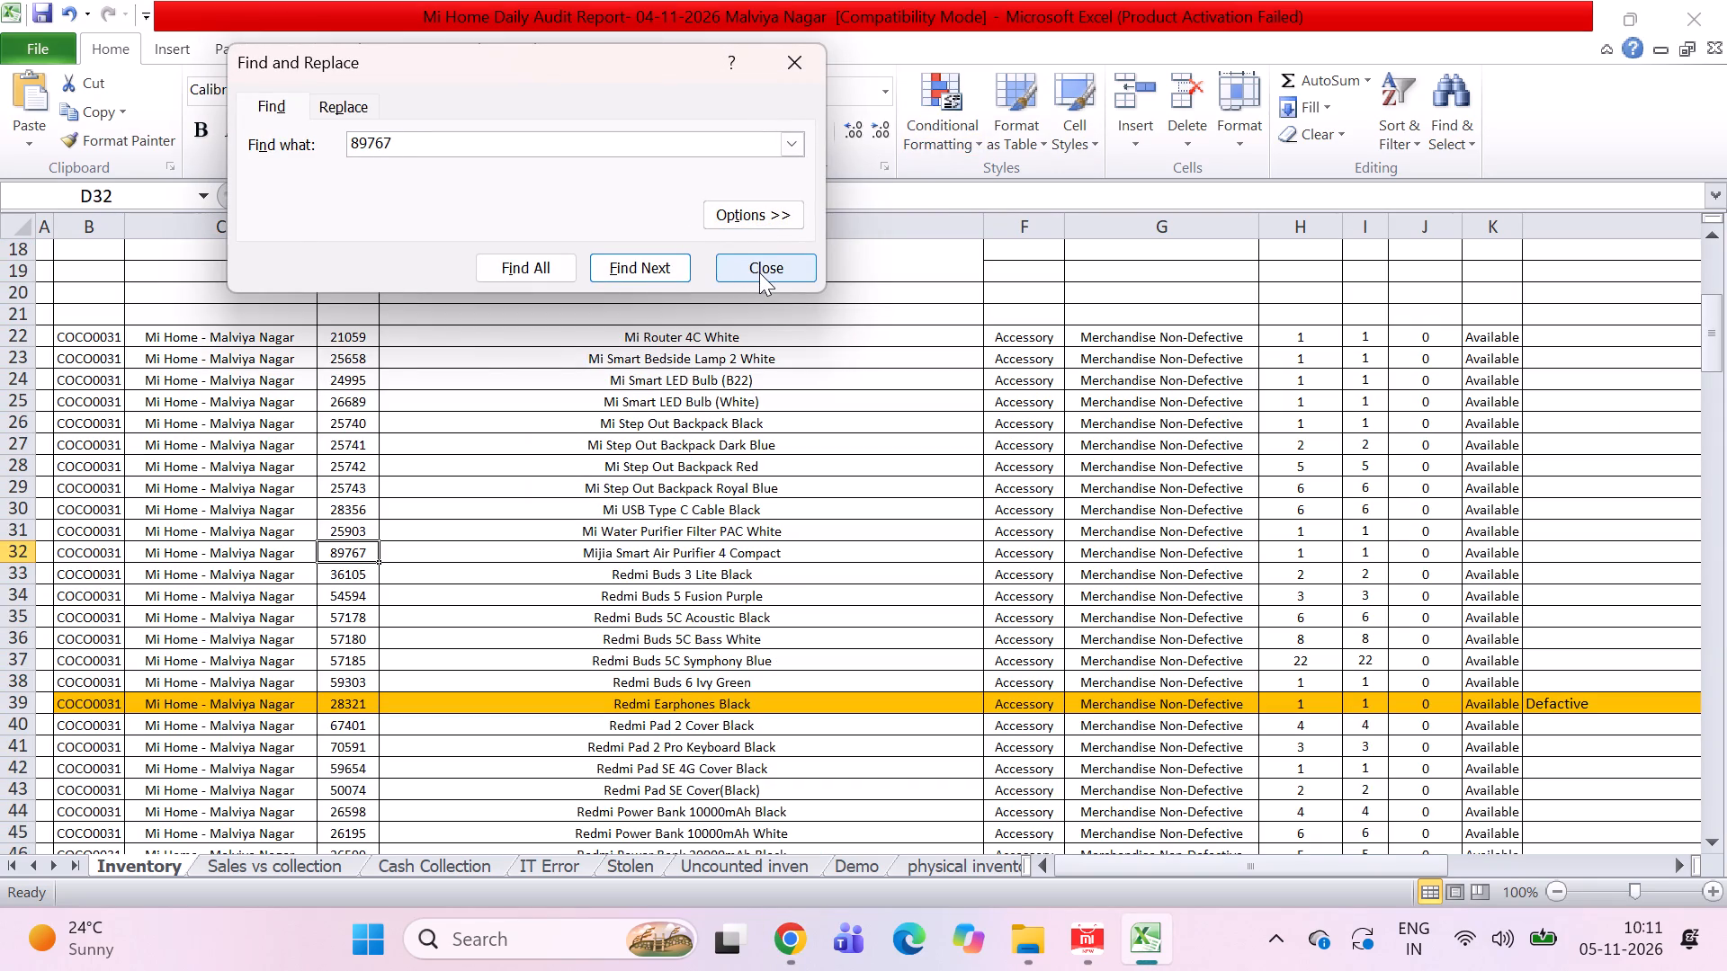
{"action": "left_click", "coordinate": [759, 272]}
Open page 3 of the stock list, copy product ID 86551, the 6GB Eternal Orange REDMI 17 5G, and search the Inventory sheet for it.
{"action": "key", "text": "alt+Tab"}
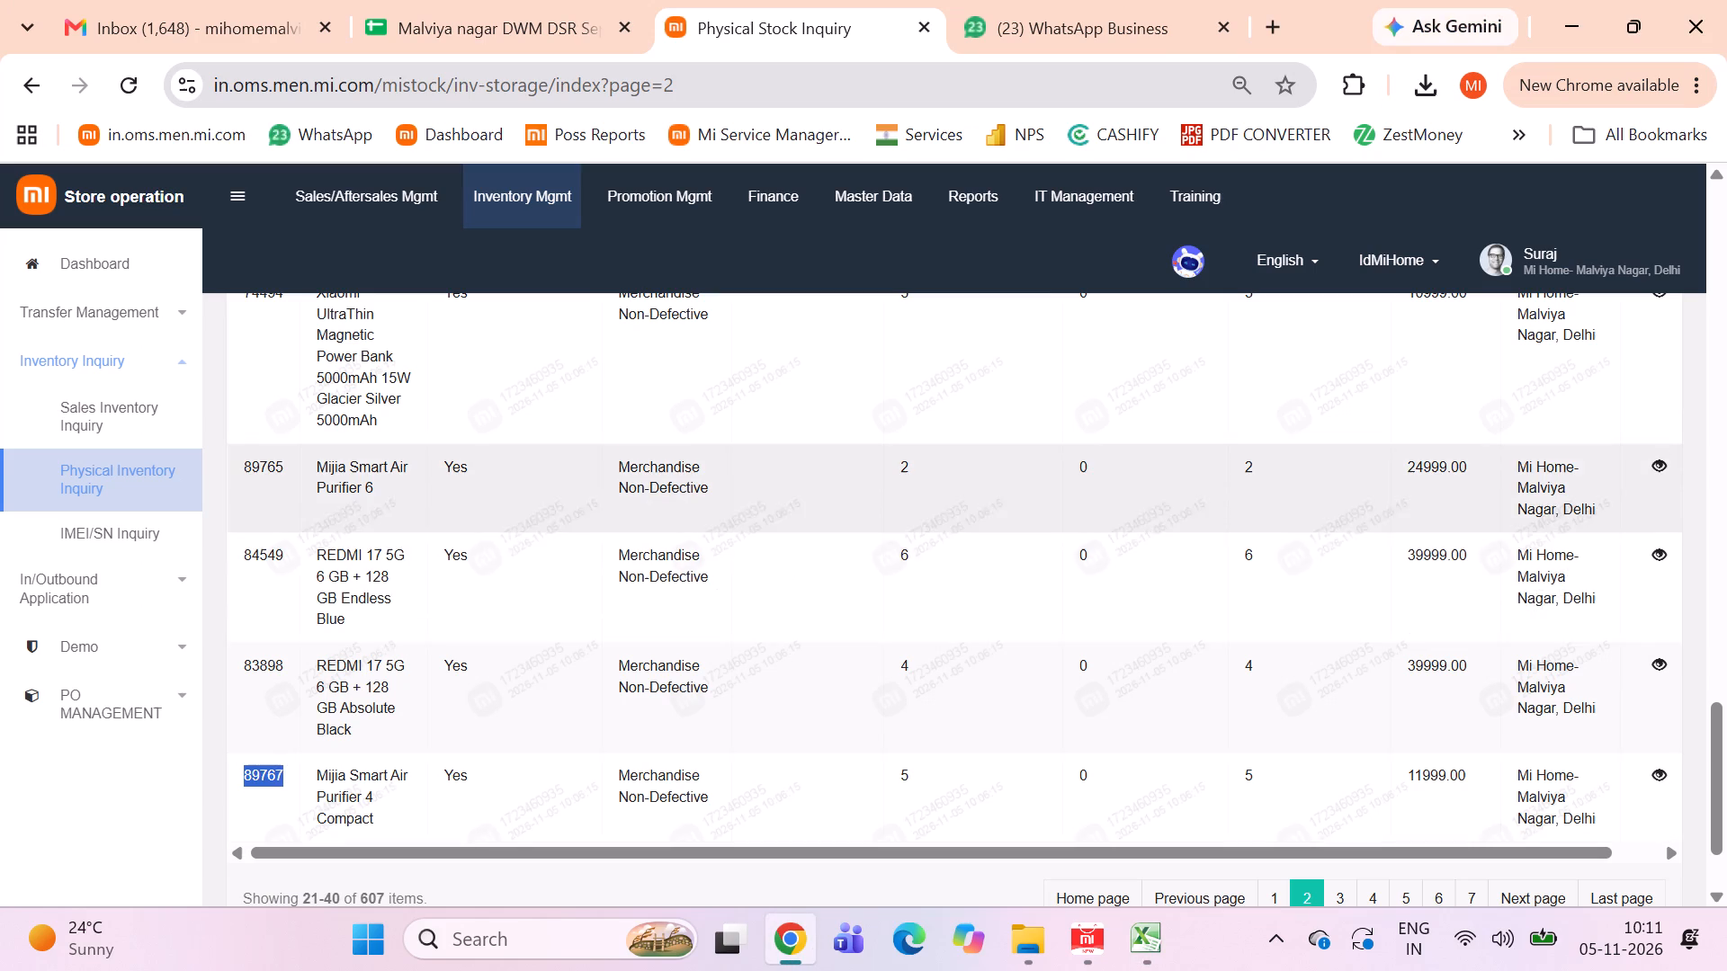
{"action": "left_click", "coordinate": [1341, 900]}
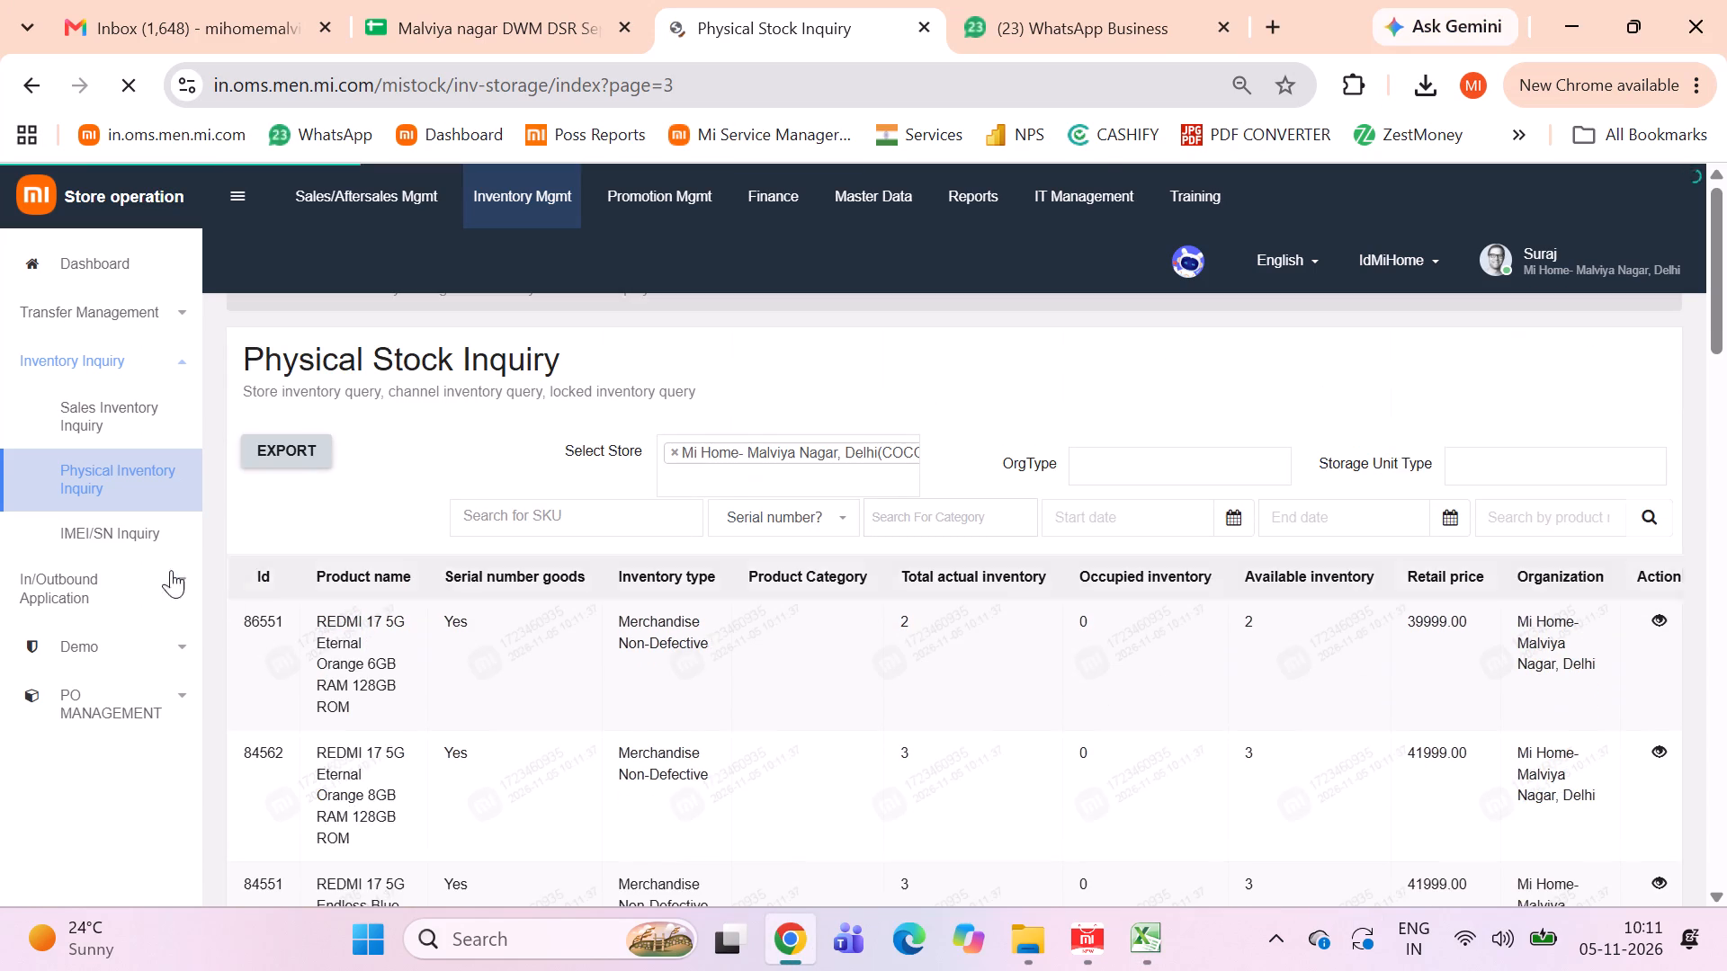
{"action": "double_click", "coordinate": [255, 634]}
{"action": "key", "text": "ctrl+c"}
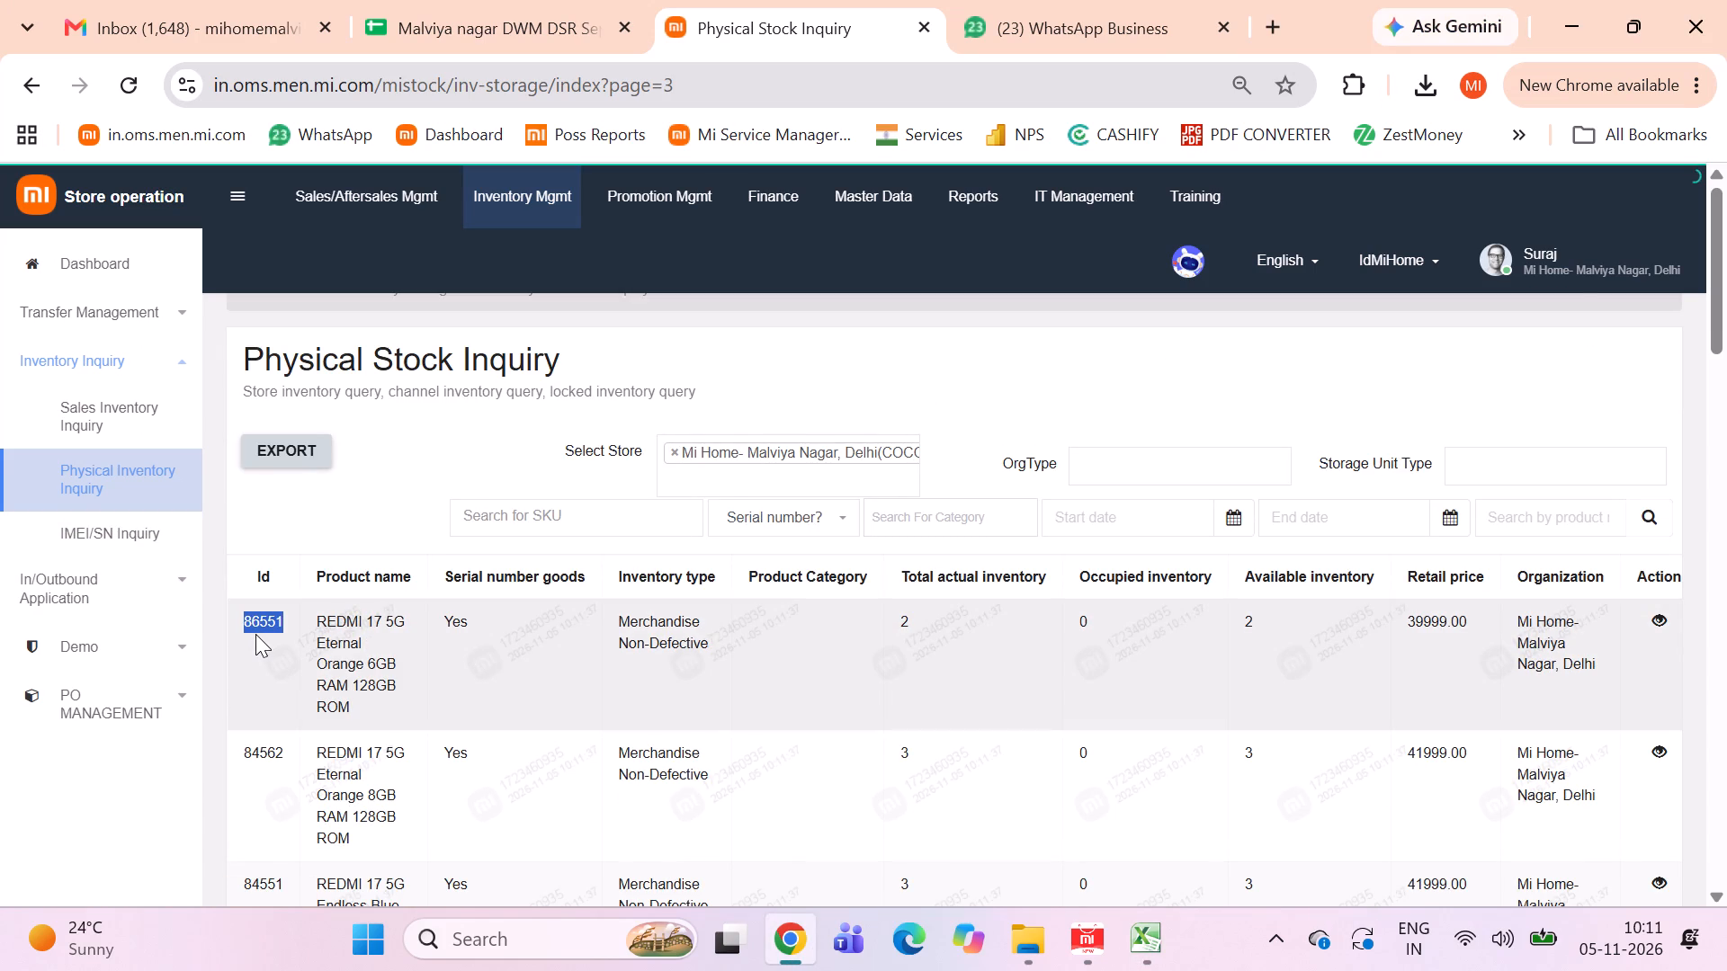
{"action": "key", "text": "alt+Tab"}
{"action": "key", "text": "ctrl+f"}
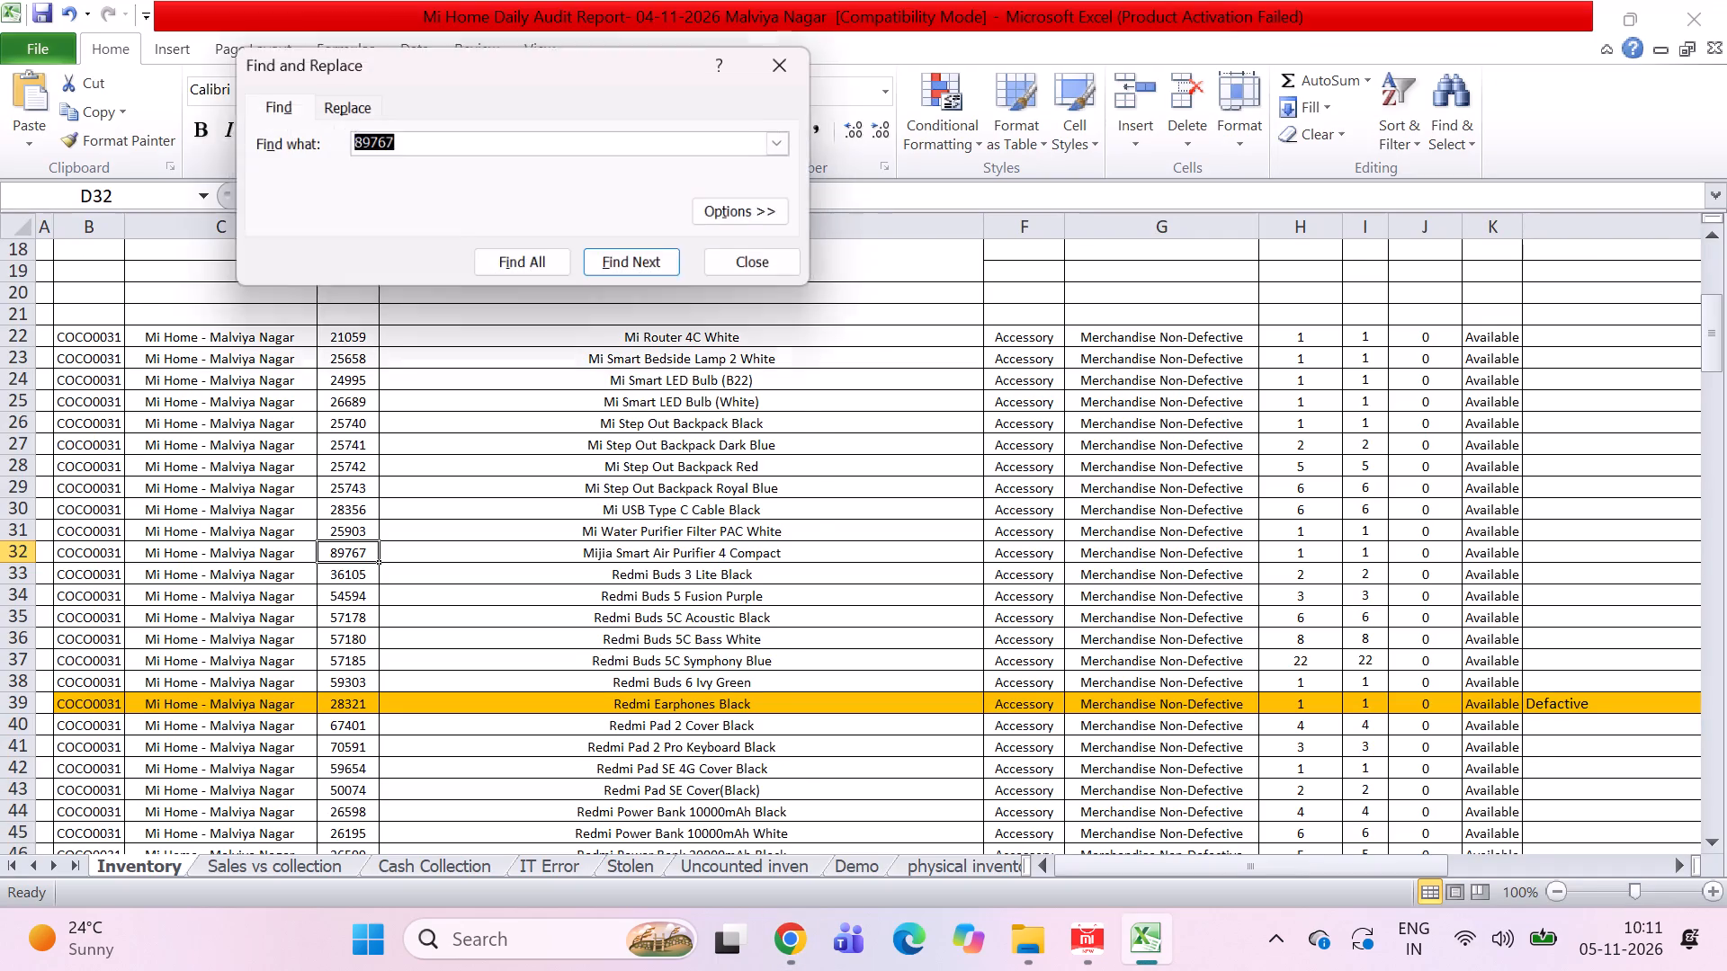
{"action": "key", "text": "ctrl+v"}
{"action": "key", "text": "Return"}
{"action": "left_click", "coordinate": [744, 274]}
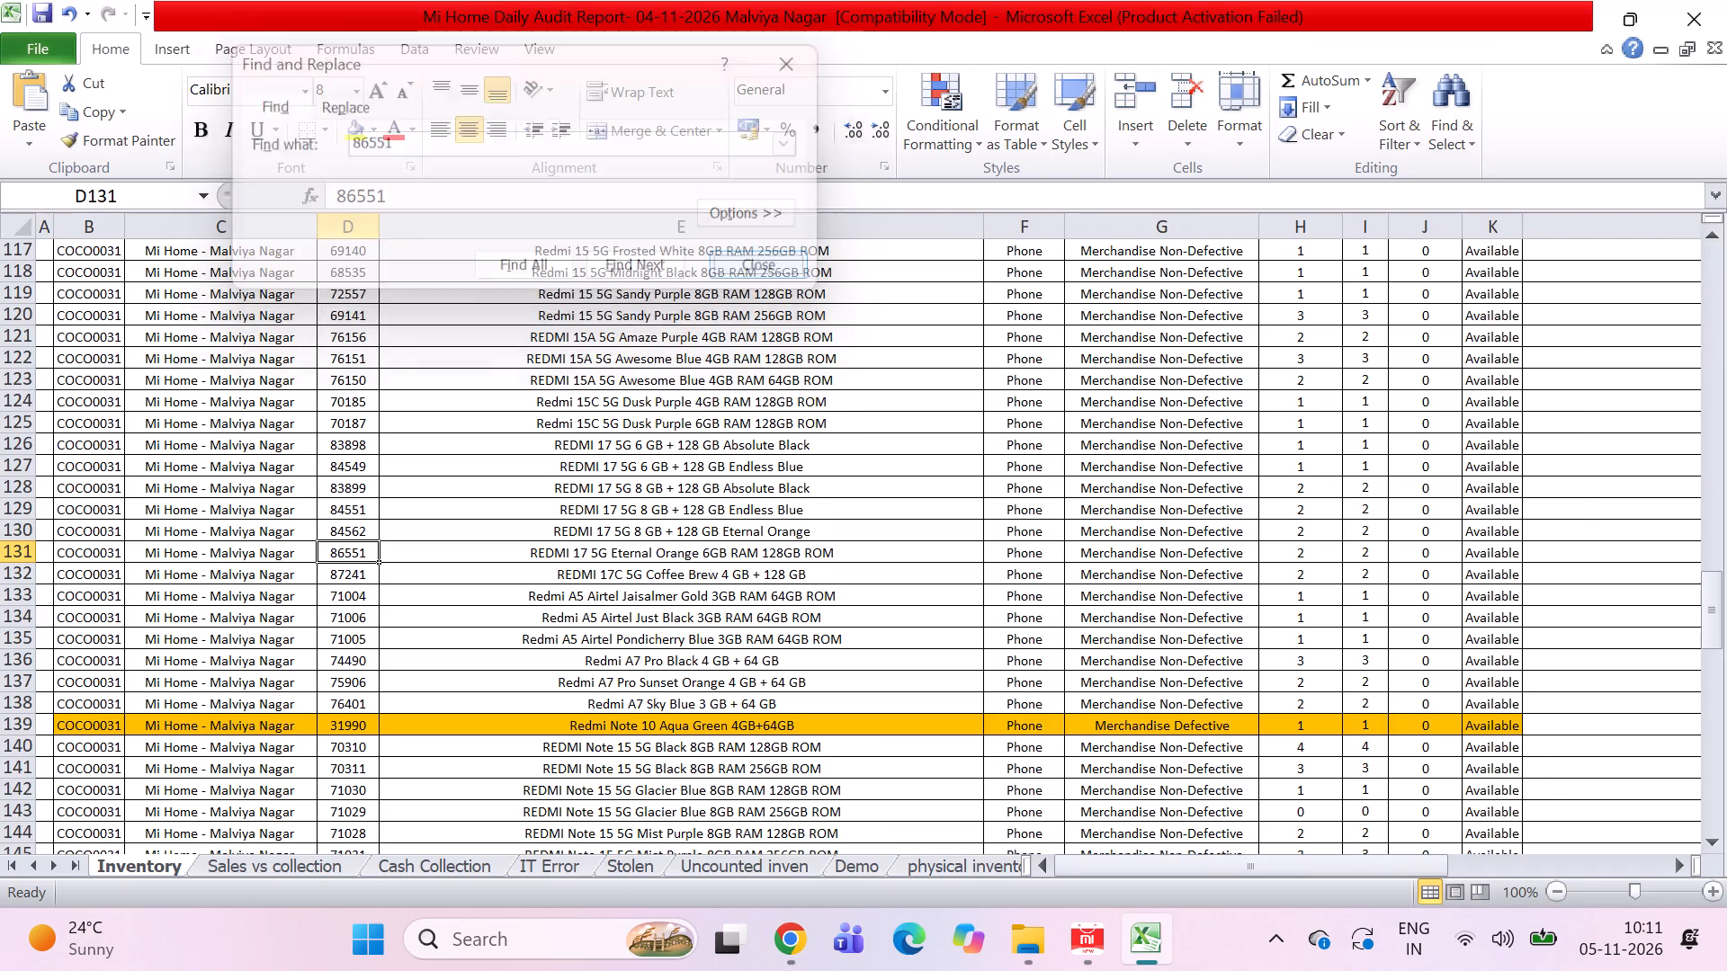
Copy product ID 84562, the 8GB Eternal Orange REDMI 17 5G, from the stock page and search the Inventory sheet for it.
{"action": "key", "text": "alt+Tab"}
{"action": "double_click", "coordinate": [273, 748]}
{"action": "key", "text": "ctrl+c"}
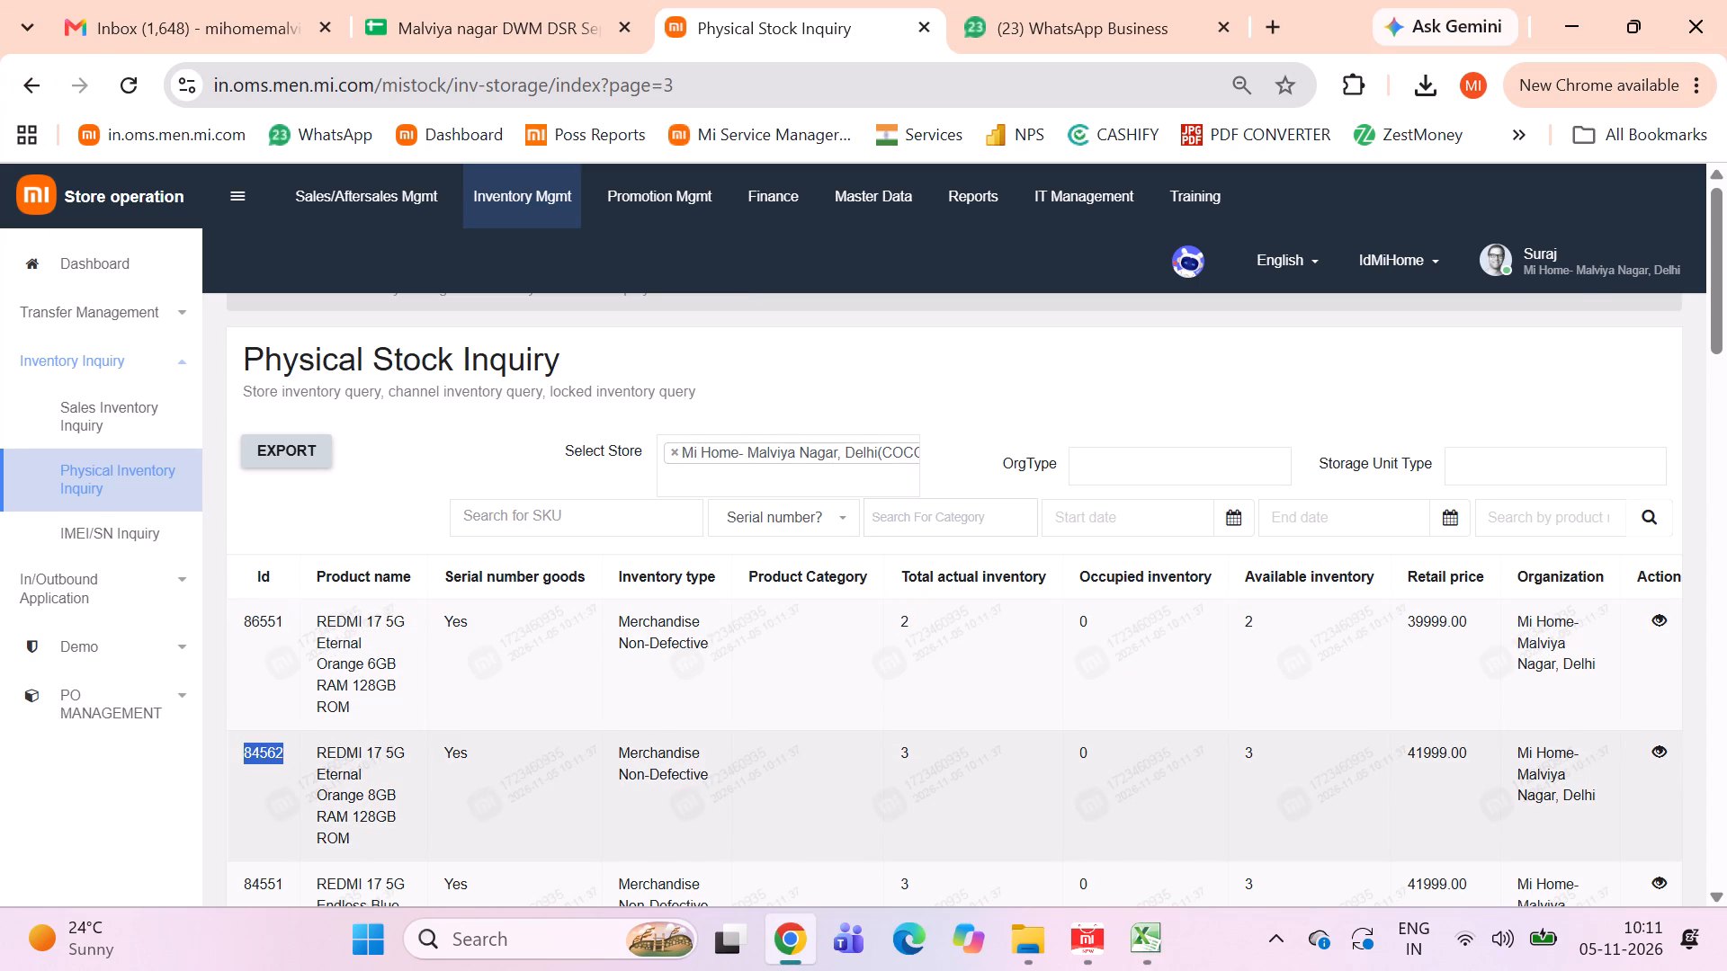
{"action": "key", "text": "alt+Tab"}
{"action": "key", "text": "ctrl+f"}
{"action": "key", "text": "ctrl+v"}
{"action": "key", "text": "Return"}
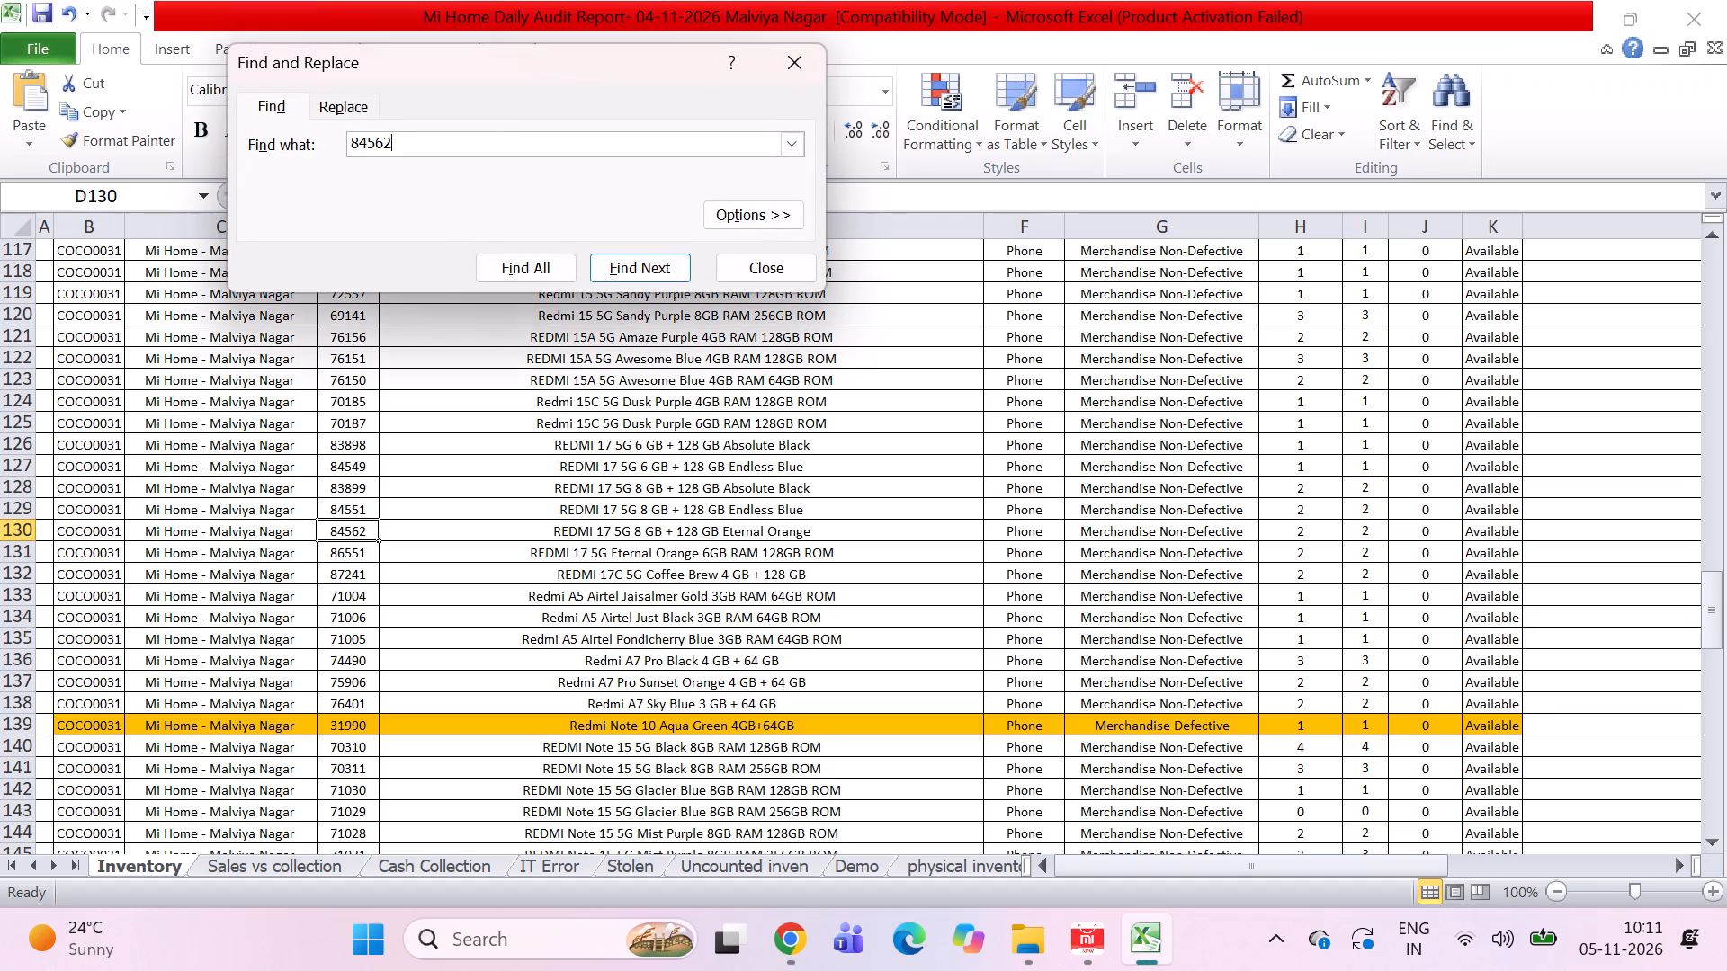
{"action": "left_click", "coordinate": [733, 261]}
Copy product ID 84551, the 8GB Endless Blue REDMI 17 5G, from the stock page and search the Inventory sheet for it.
{"action": "key", "text": "alt+Tab"}
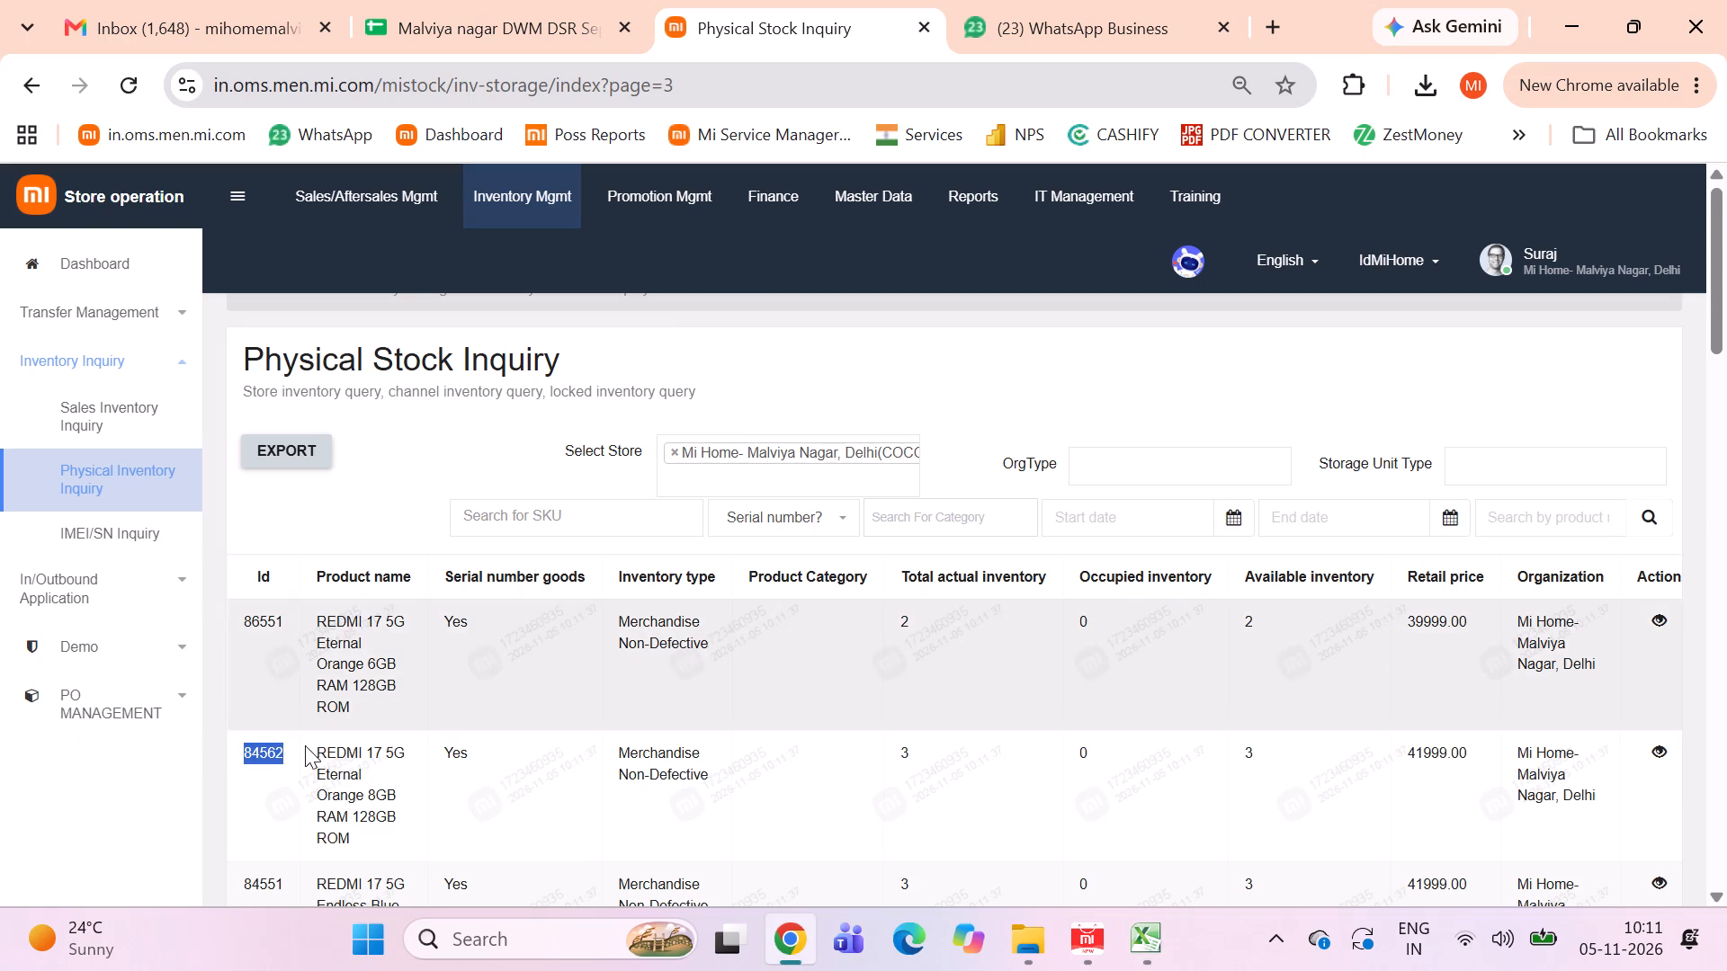
{"action": "double_click", "coordinate": [263, 892]}
{"action": "key", "text": "ctrl+c"}
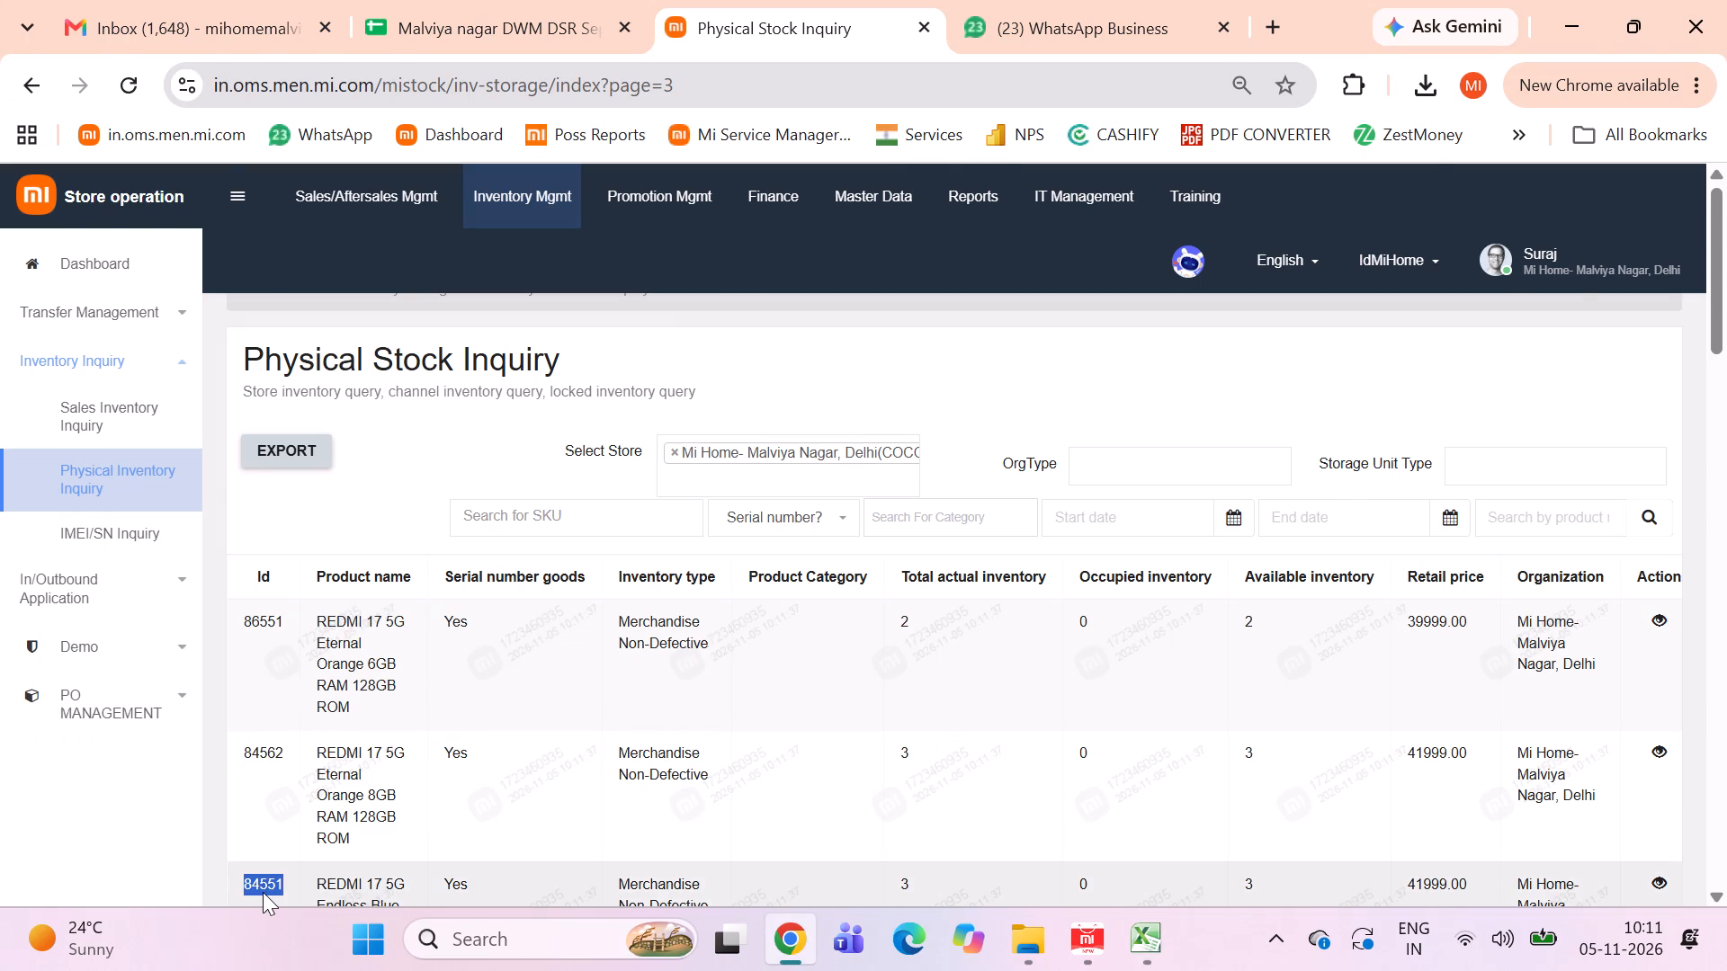
{"action": "key", "text": "alt+Tab"}
{"action": "key", "text": "ctrl+f"}
{"action": "key", "text": "v"}
{"action": "key", "text": "Return"}
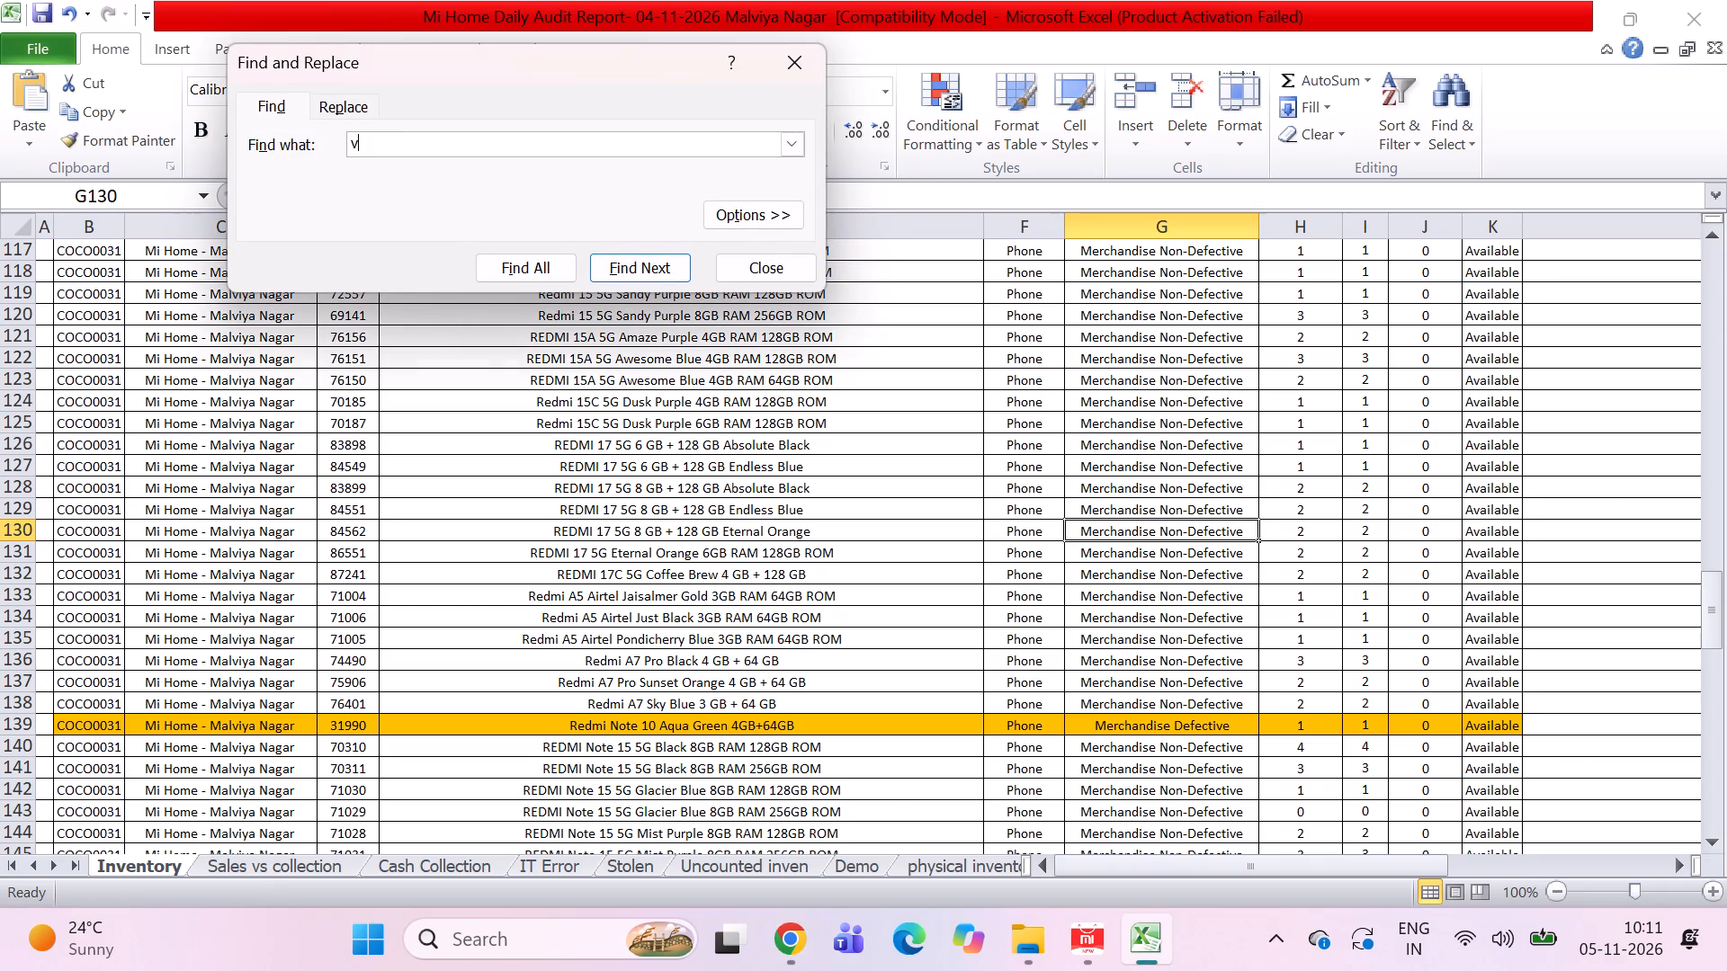
{"action": "key", "text": "BackSpace"}
{"action": "key", "text": "BackSpace"}
{"action": "key", "text": "ctrl+v"}
{"action": "key", "text": "Return"}
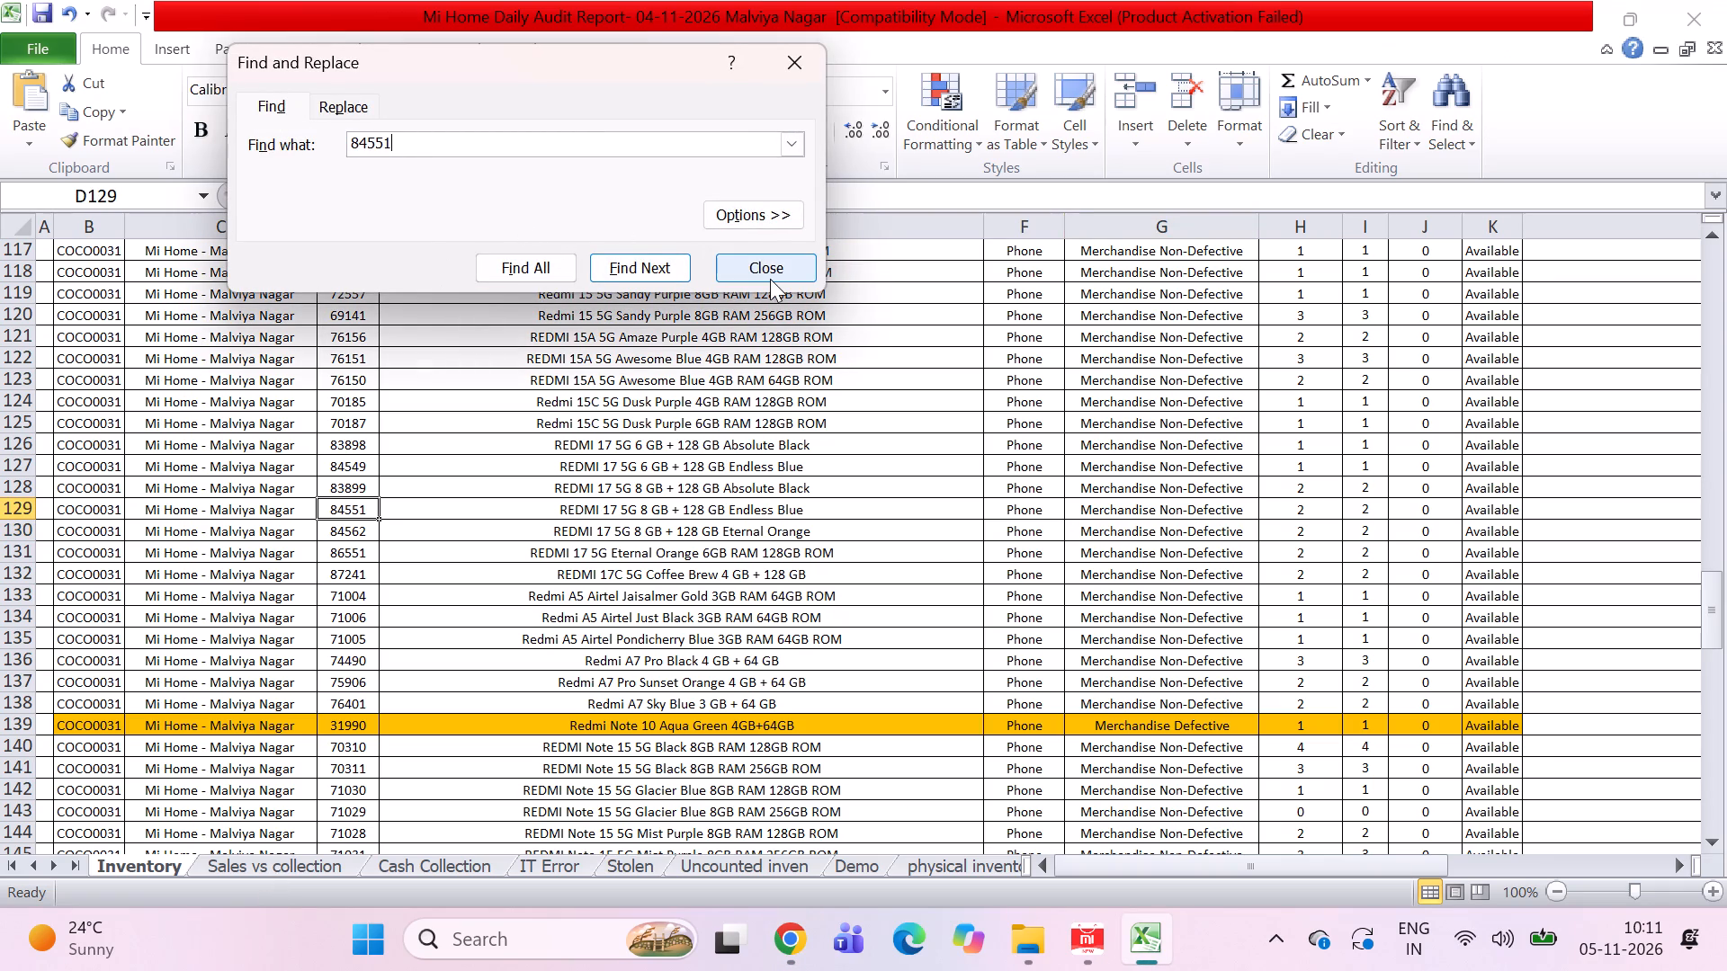
{"action": "left_click", "coordinate": [770, 279]}
Copy product ID 83899, the 8GB Absolute Black REDMI 17 5G, from the stock page and search the Inventory sheet for it.
{"action": "key", "text": "alt+Tab"}
{"action": "scroll", "coordinate": [267, 834], "scroll_direction": "down", "scroll_amount": 1}
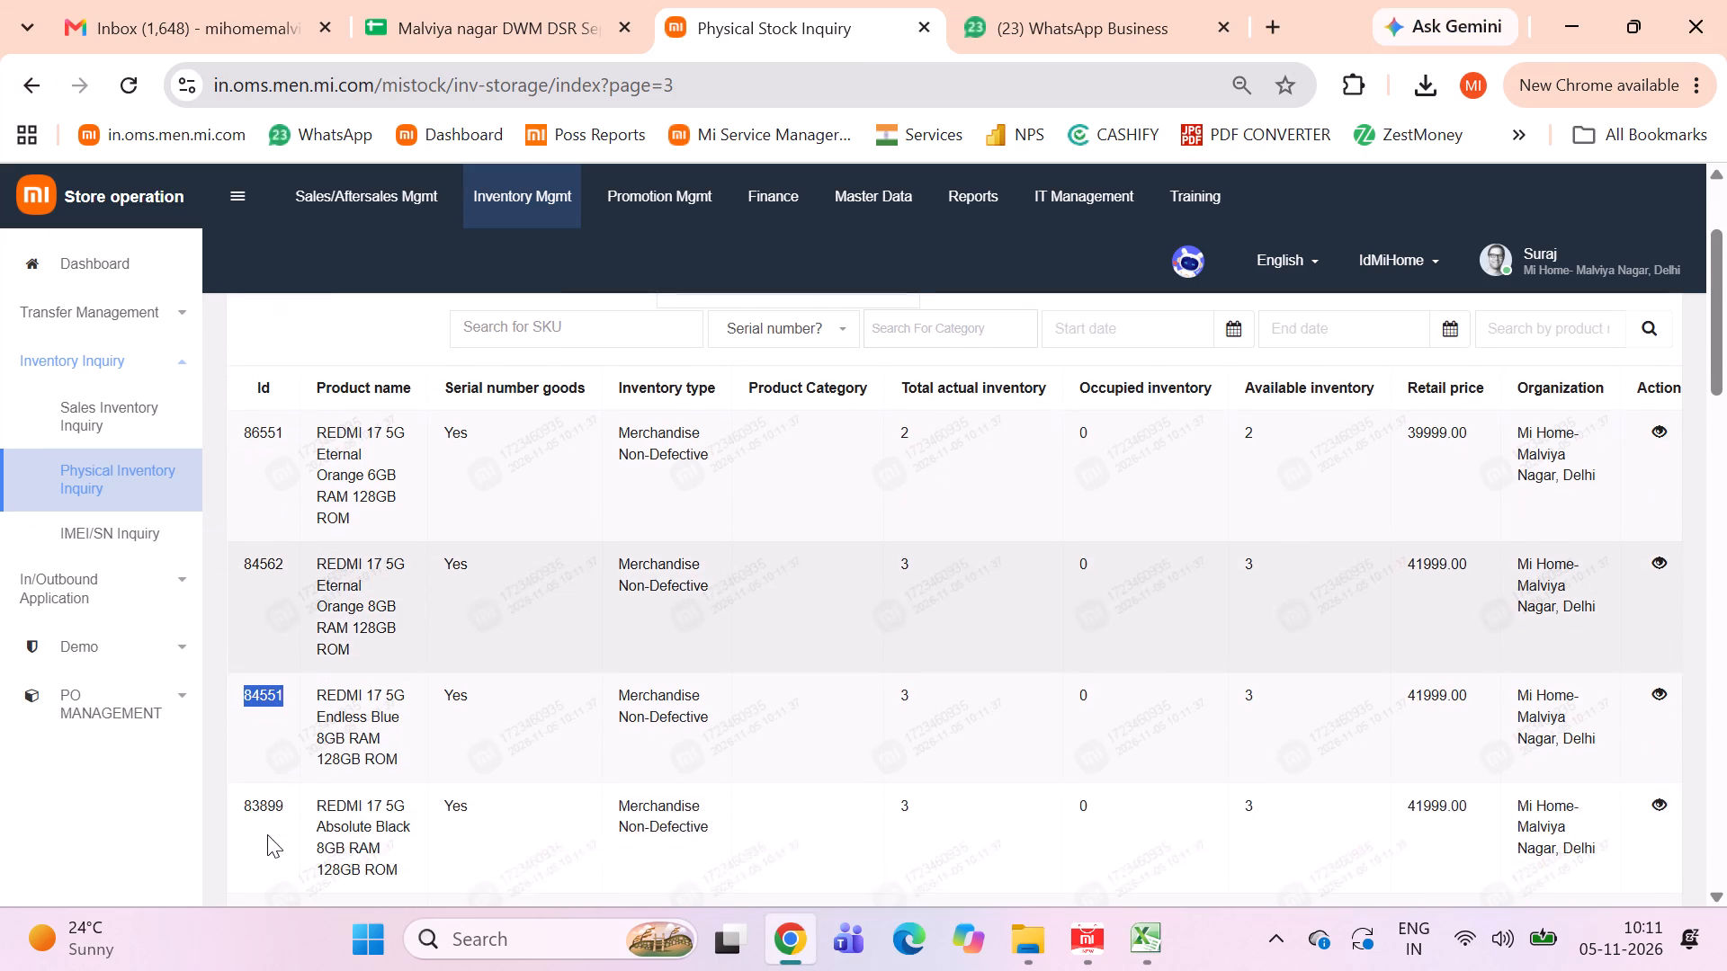
{"action": "scroll", "coordinate": [267, 834], "scroll_direction": "down", "scroll_amount": 1}
{"action": "double_click", "coordinate": [246, 808]}
{"action": "key", "text": "ctrl+c"}
{"action": "key", "text": "alt+Tab"}
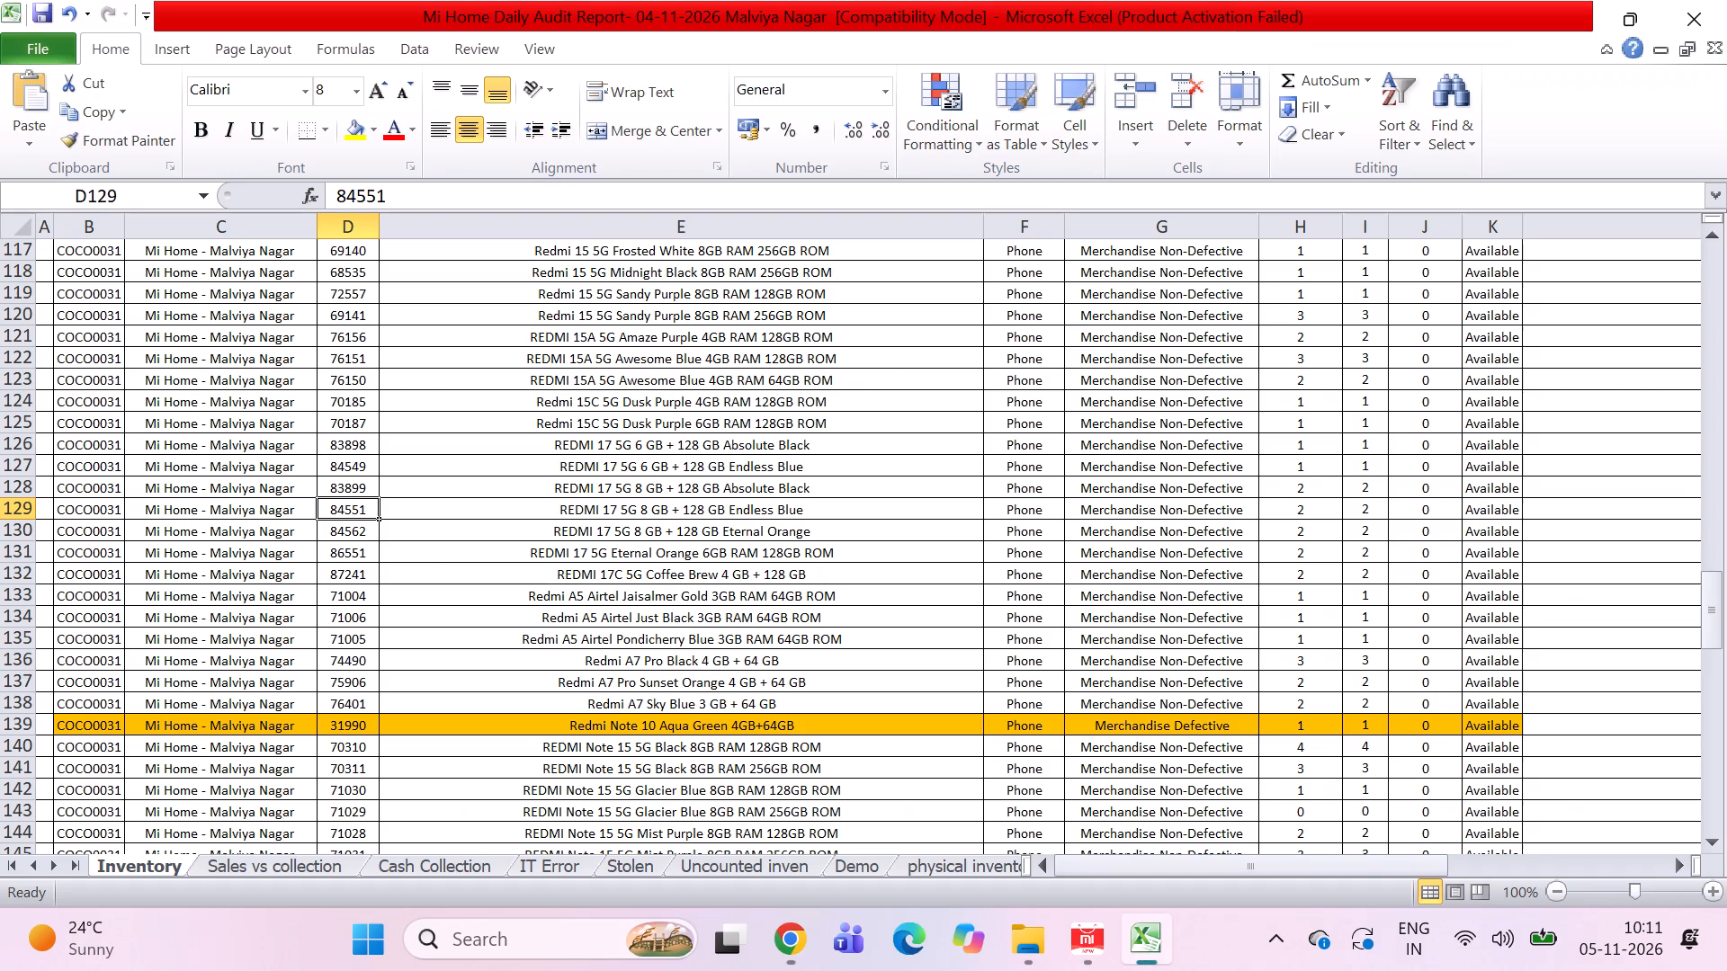
{"action": "key", "text": "ctrl+f"}
{"action": "key", "text": "v"}
{"action": "key", "text": "Return"}
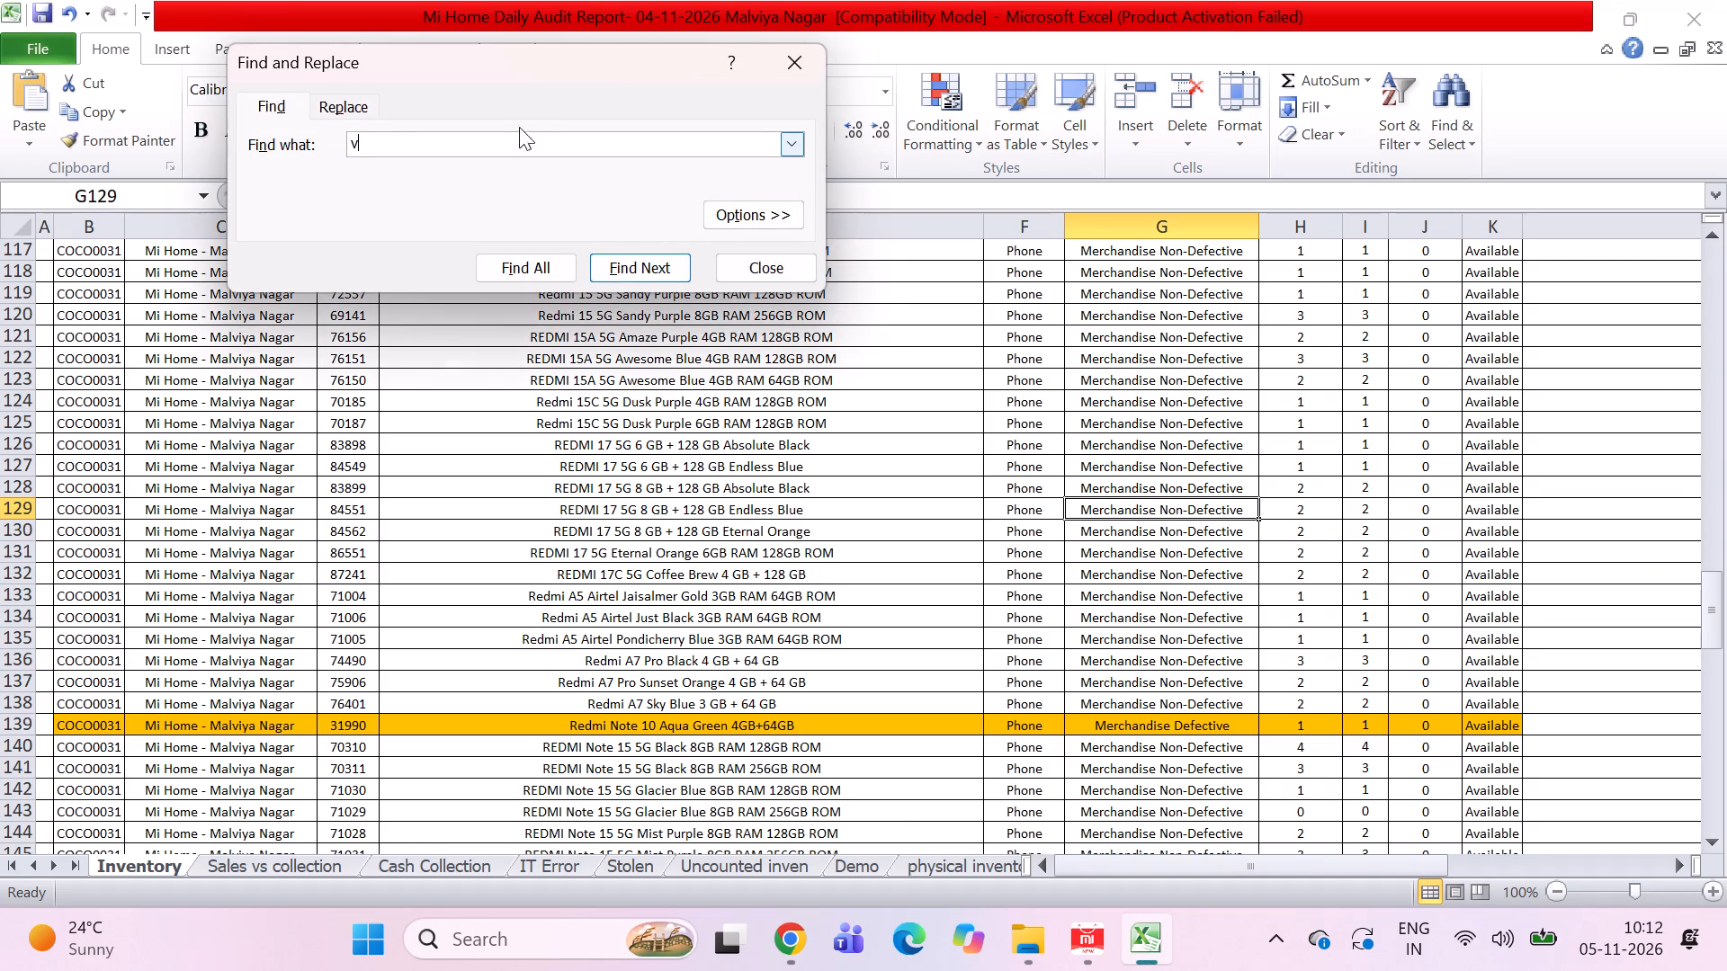
{"action": "key", "text": "BackSpace"}
{"action": "key", "text": "BackSpace"}
{"action": "key", "text": "ctrl+v"}
{"action": "key", "text": "Return"}
{"action": "left_click", "coordinate": [776, 269]}
Copy product ID 83532, the 6GB Starlight Purple REDMI Note 17 5G, from the stock page and search the Inventory sheet for it.
{"action": "key", "text": "alt+Tab"}
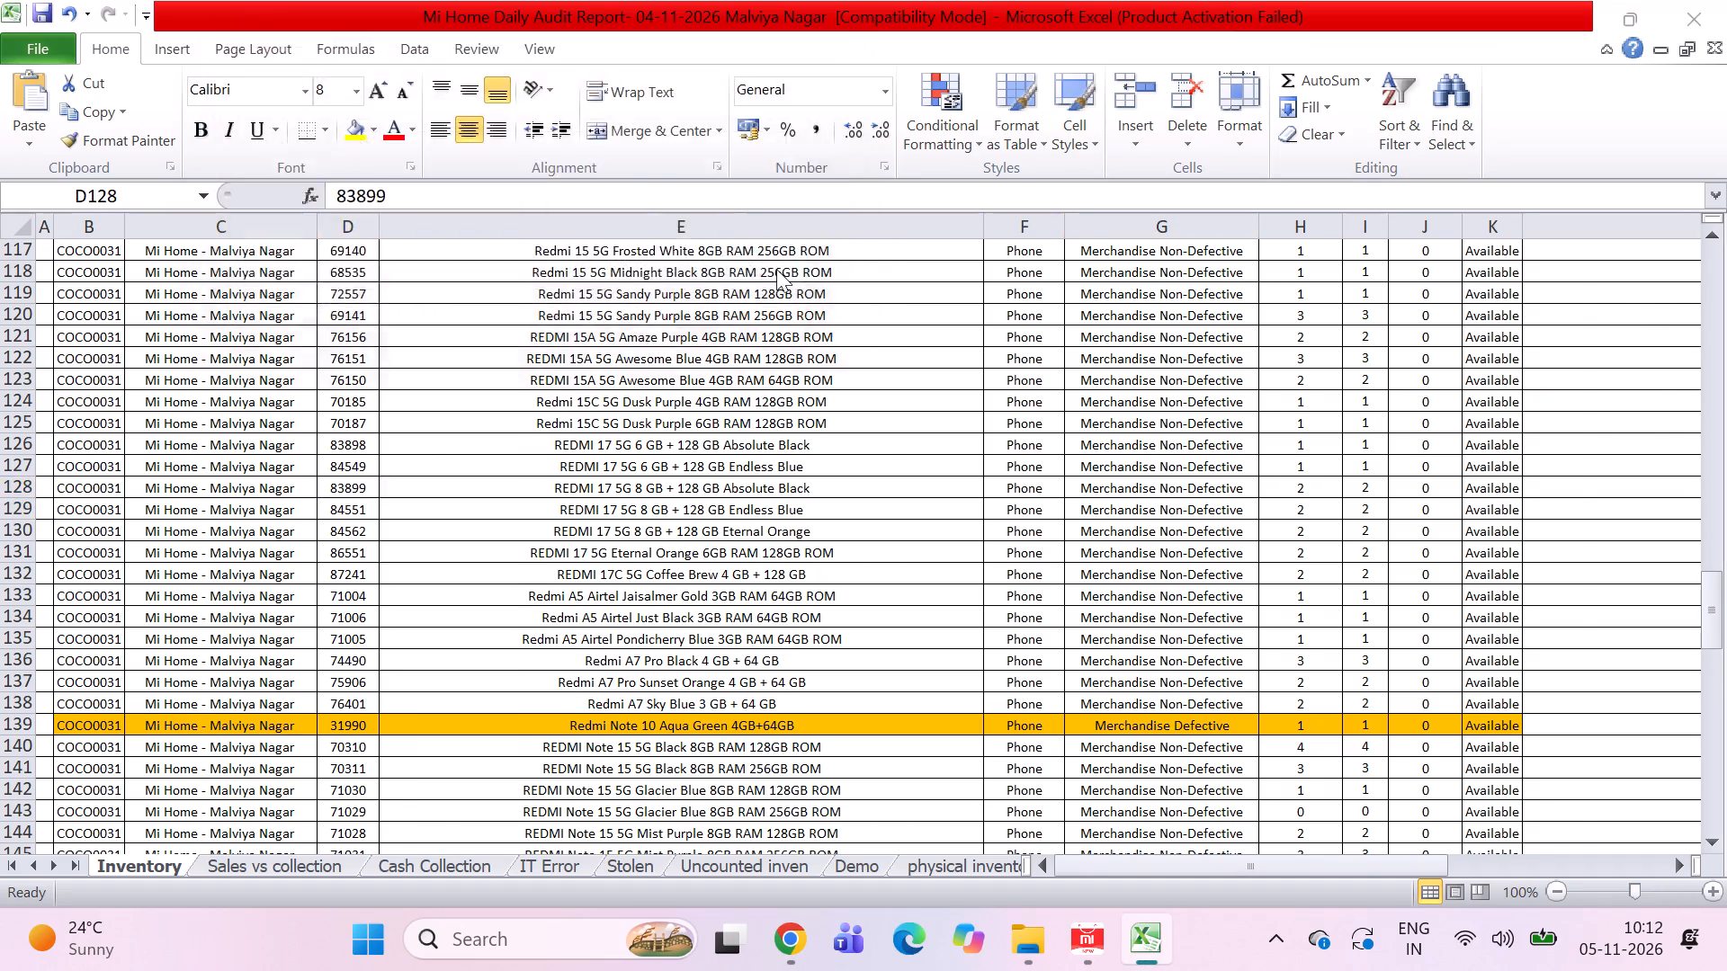
{"action": "scroll", "coordinate": [422, 781], "scroll_direction": "down", "scroll_amount": 1}
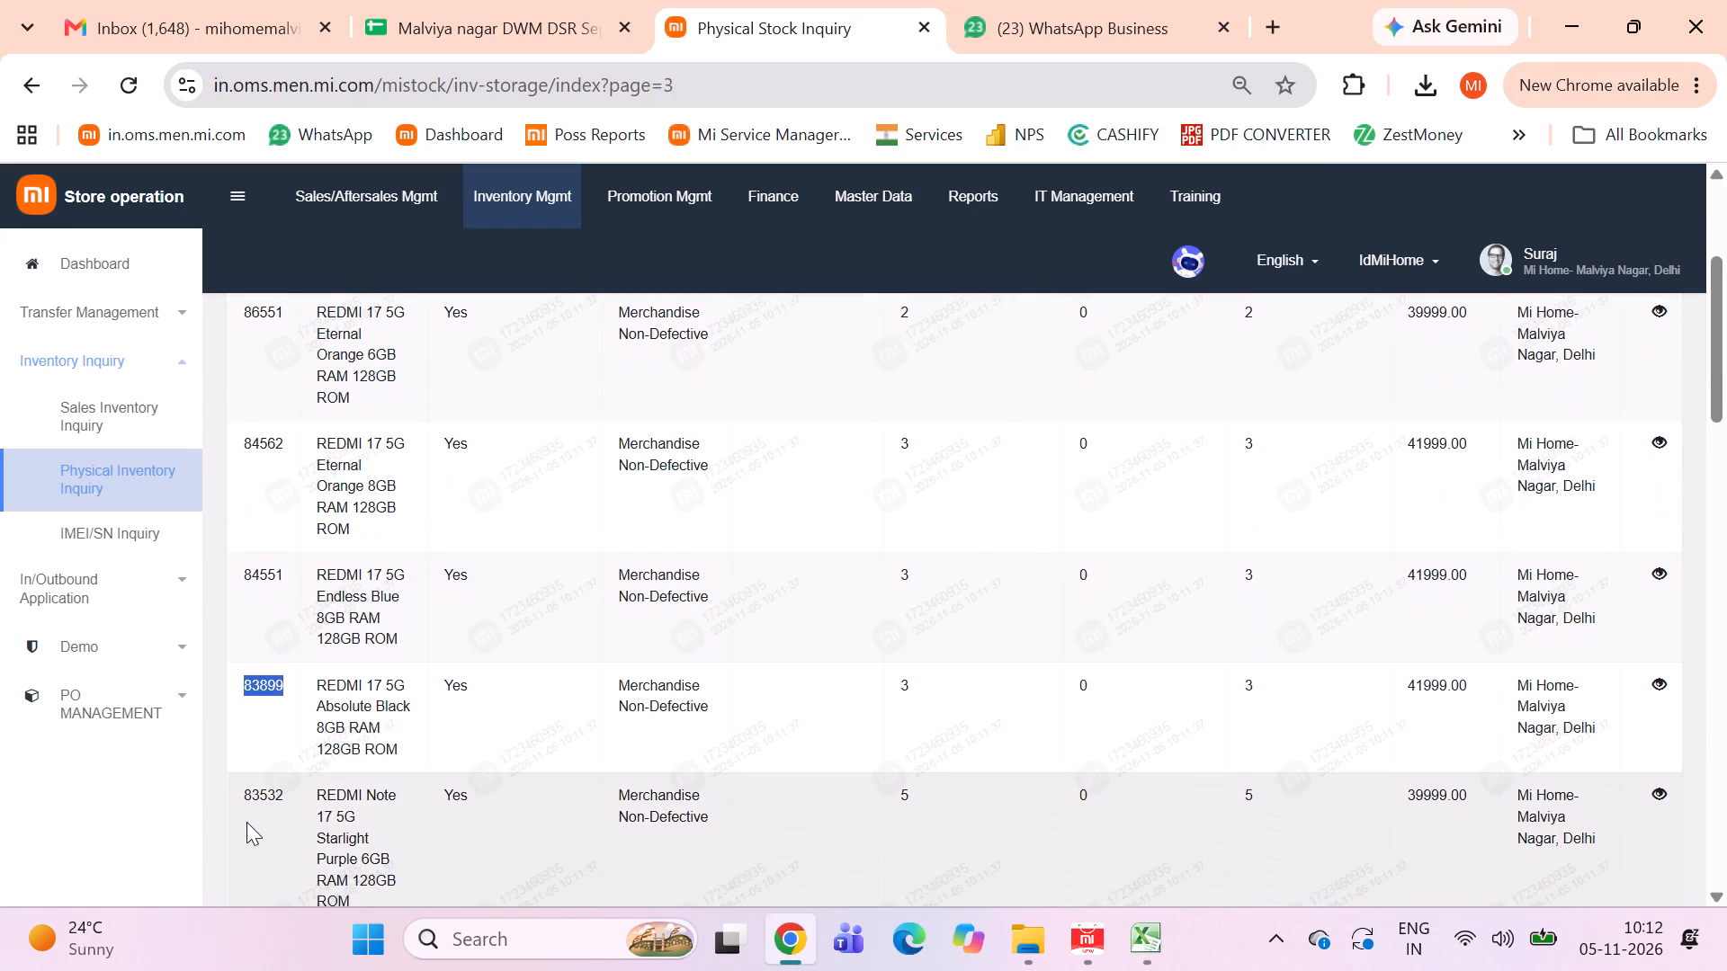
{"action": "double_click", "coordinate": [234, 818]}
{"action": "key", "text": "ctrl+c"}
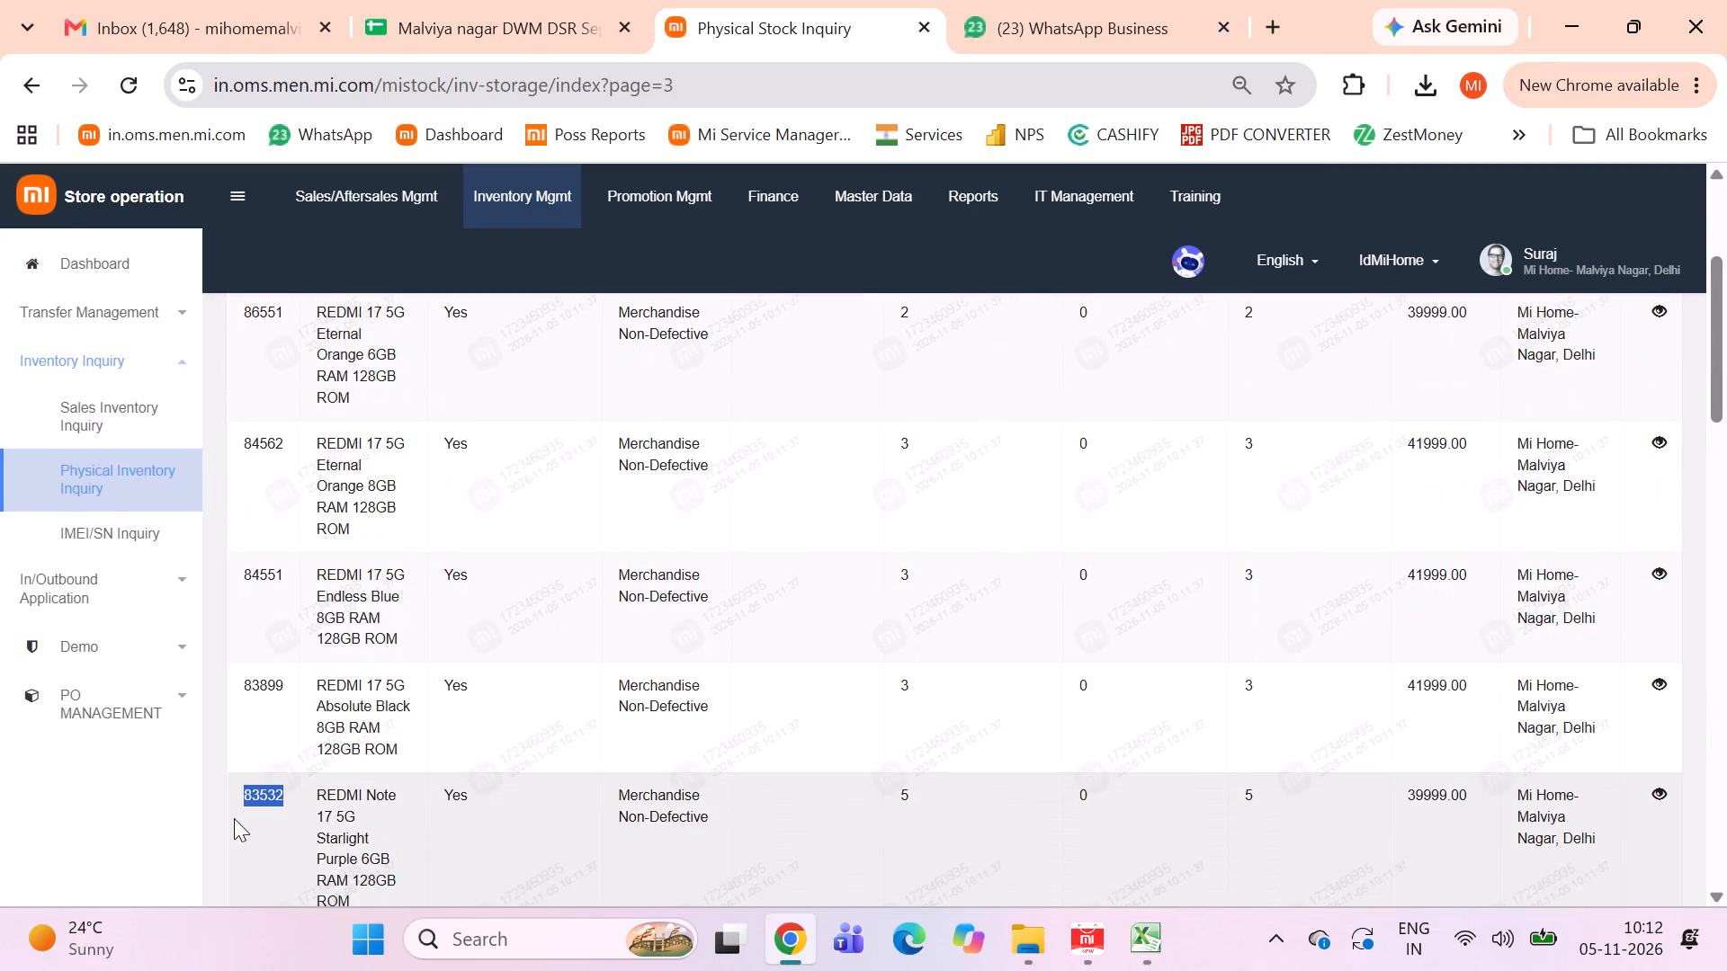
{"action": "key", "text": "alt+Tab"}
{"action": "key", "text": "ctrl+f"}
{"action": "key", "text": "v"}
{"action": "key", "text": "Return"}
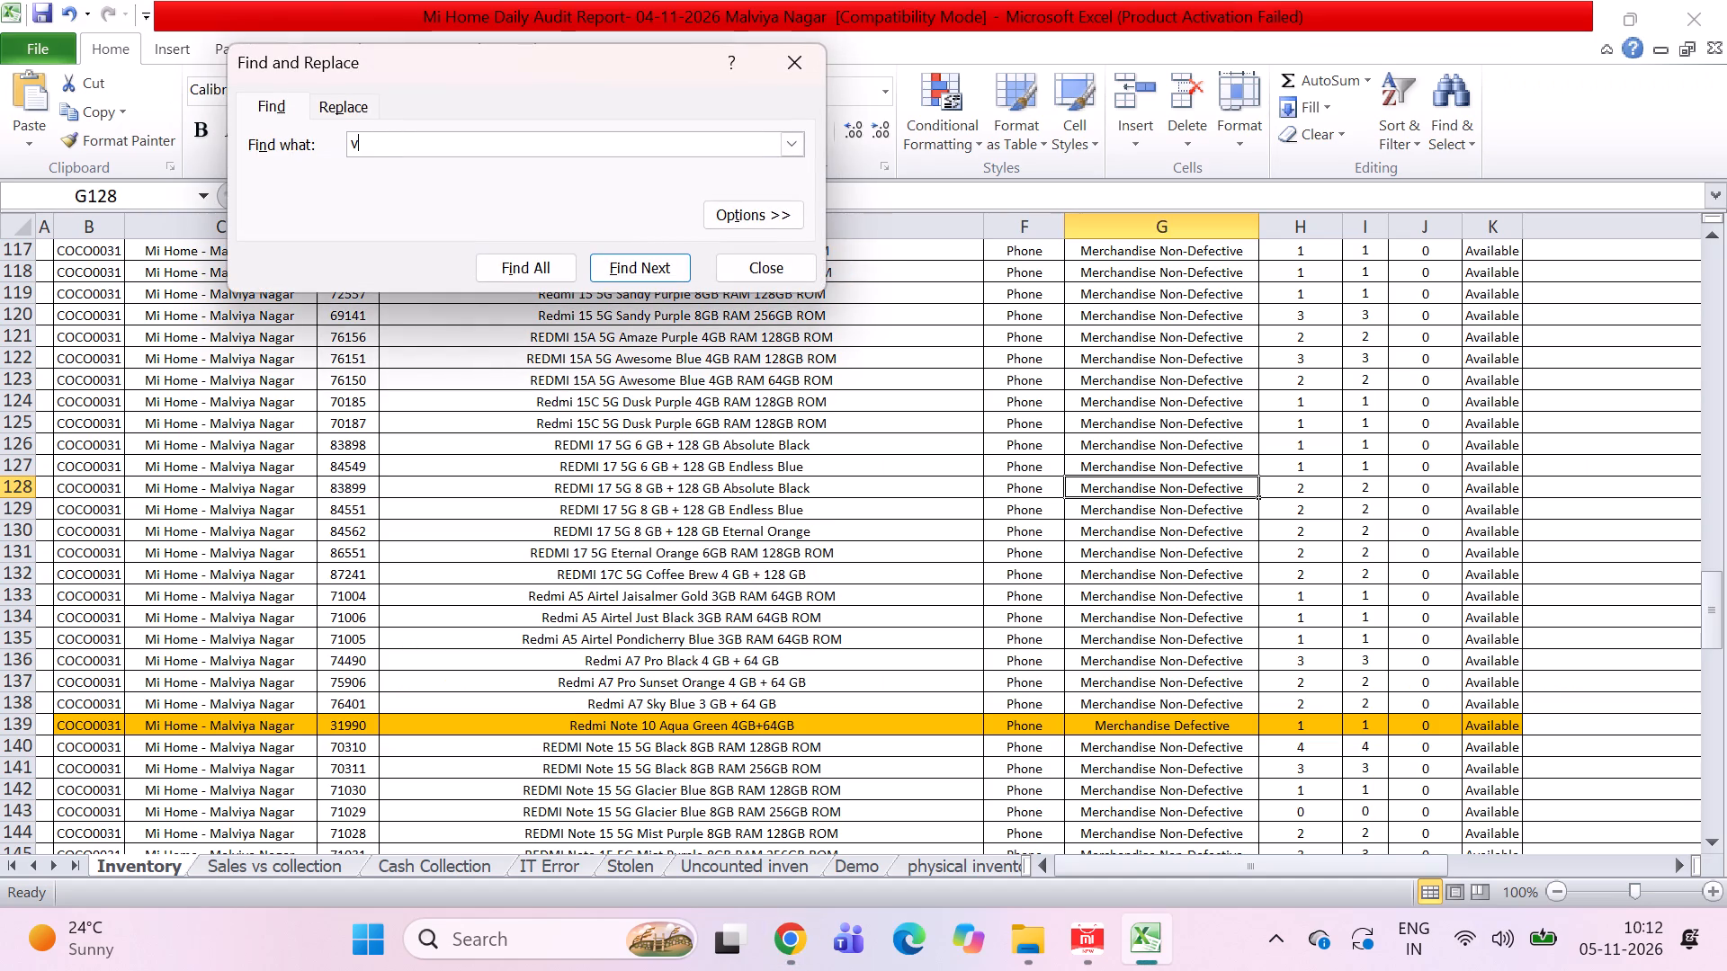
{"action": "key", "text": "BackSpace"}
{"action": "key", "text": "BackSpace"}
{"action": "key", "text": "ctrl+v"}
{"action": "key", "text": "Return"}
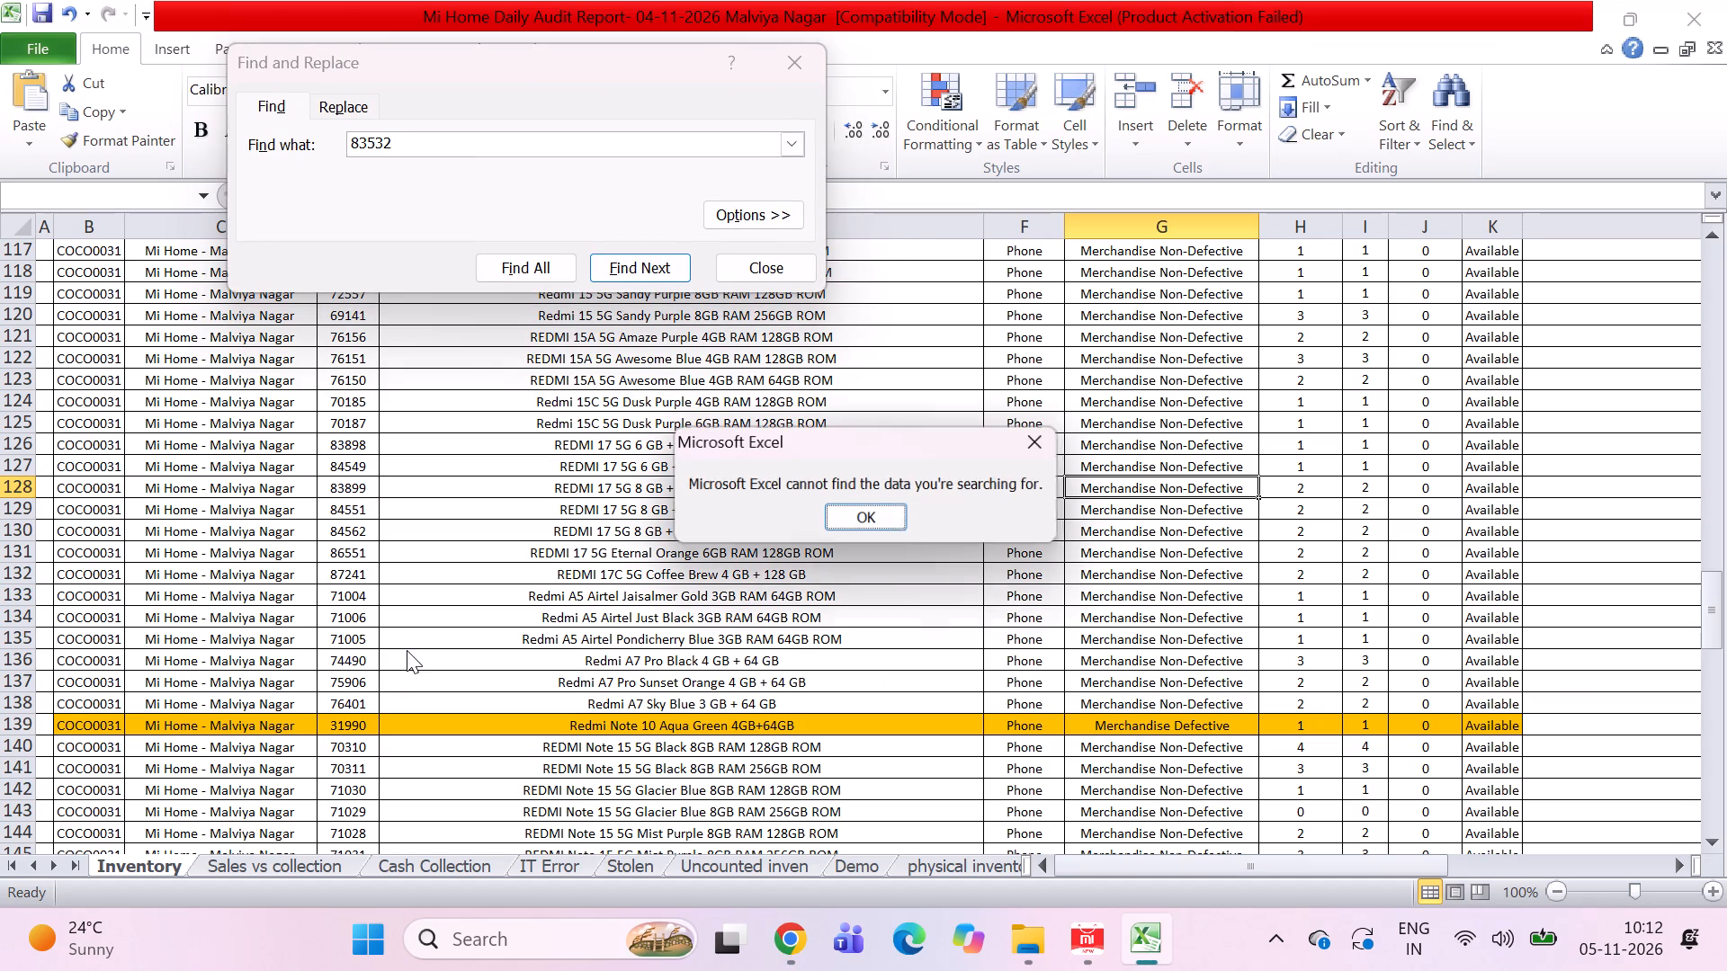
{"action": "key", "text": "Return"}
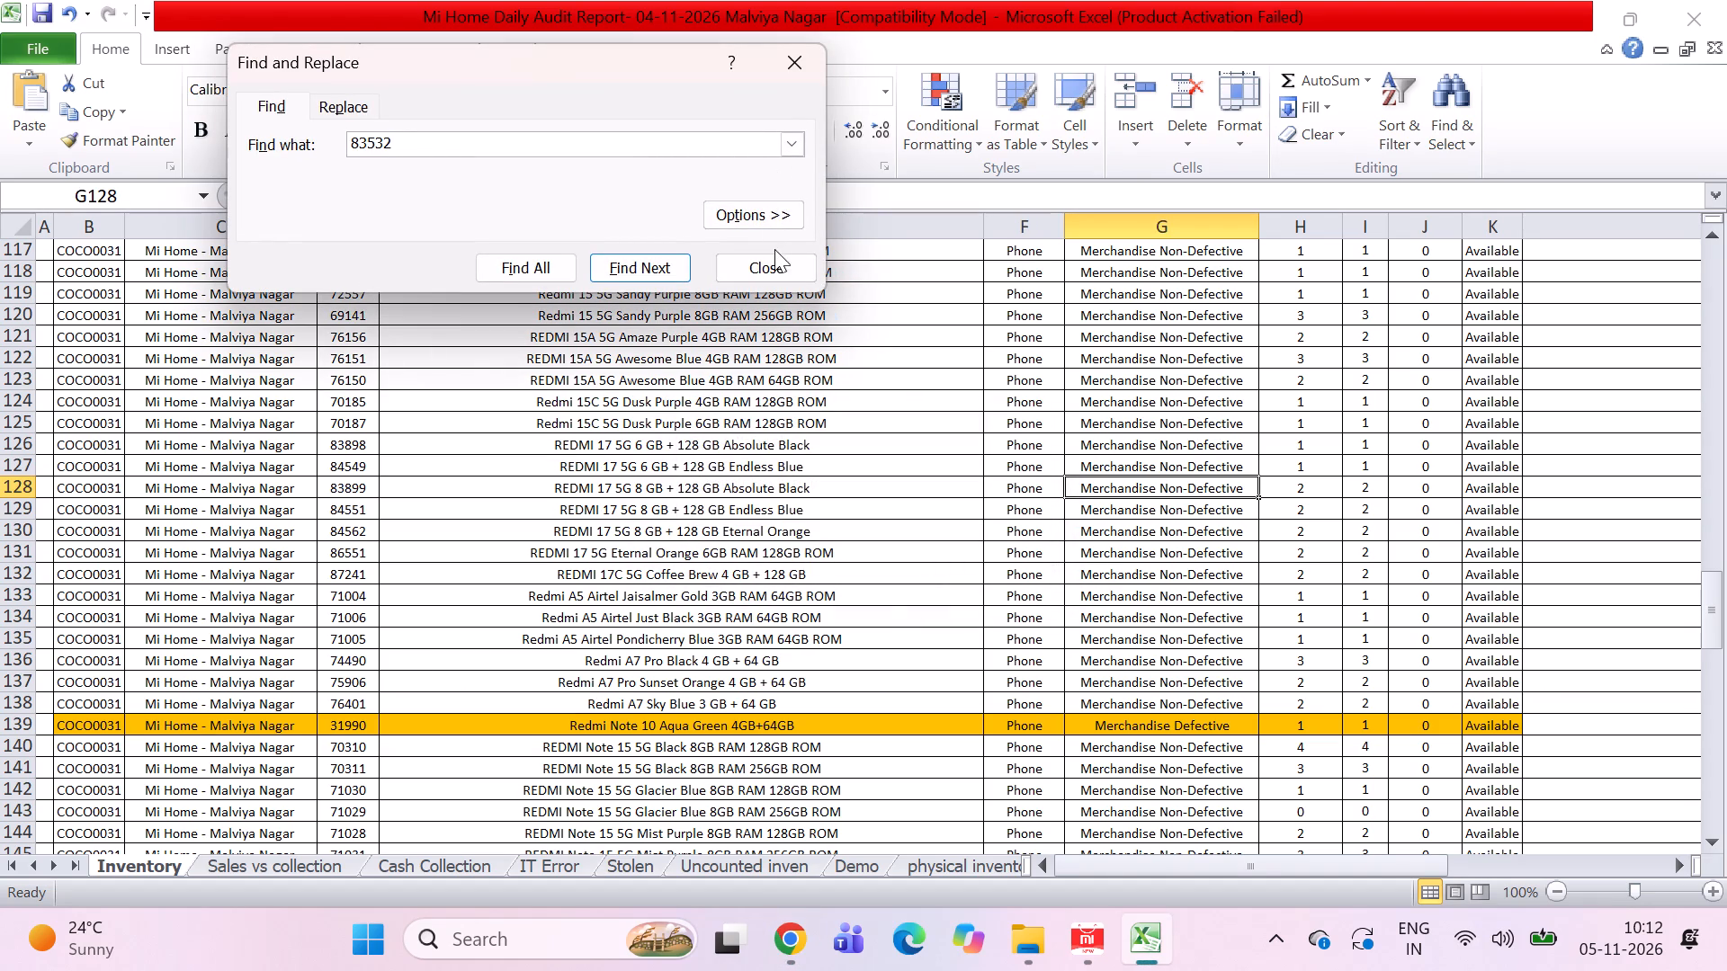
{"action": "left_click", "coordinate": [774, 266]}
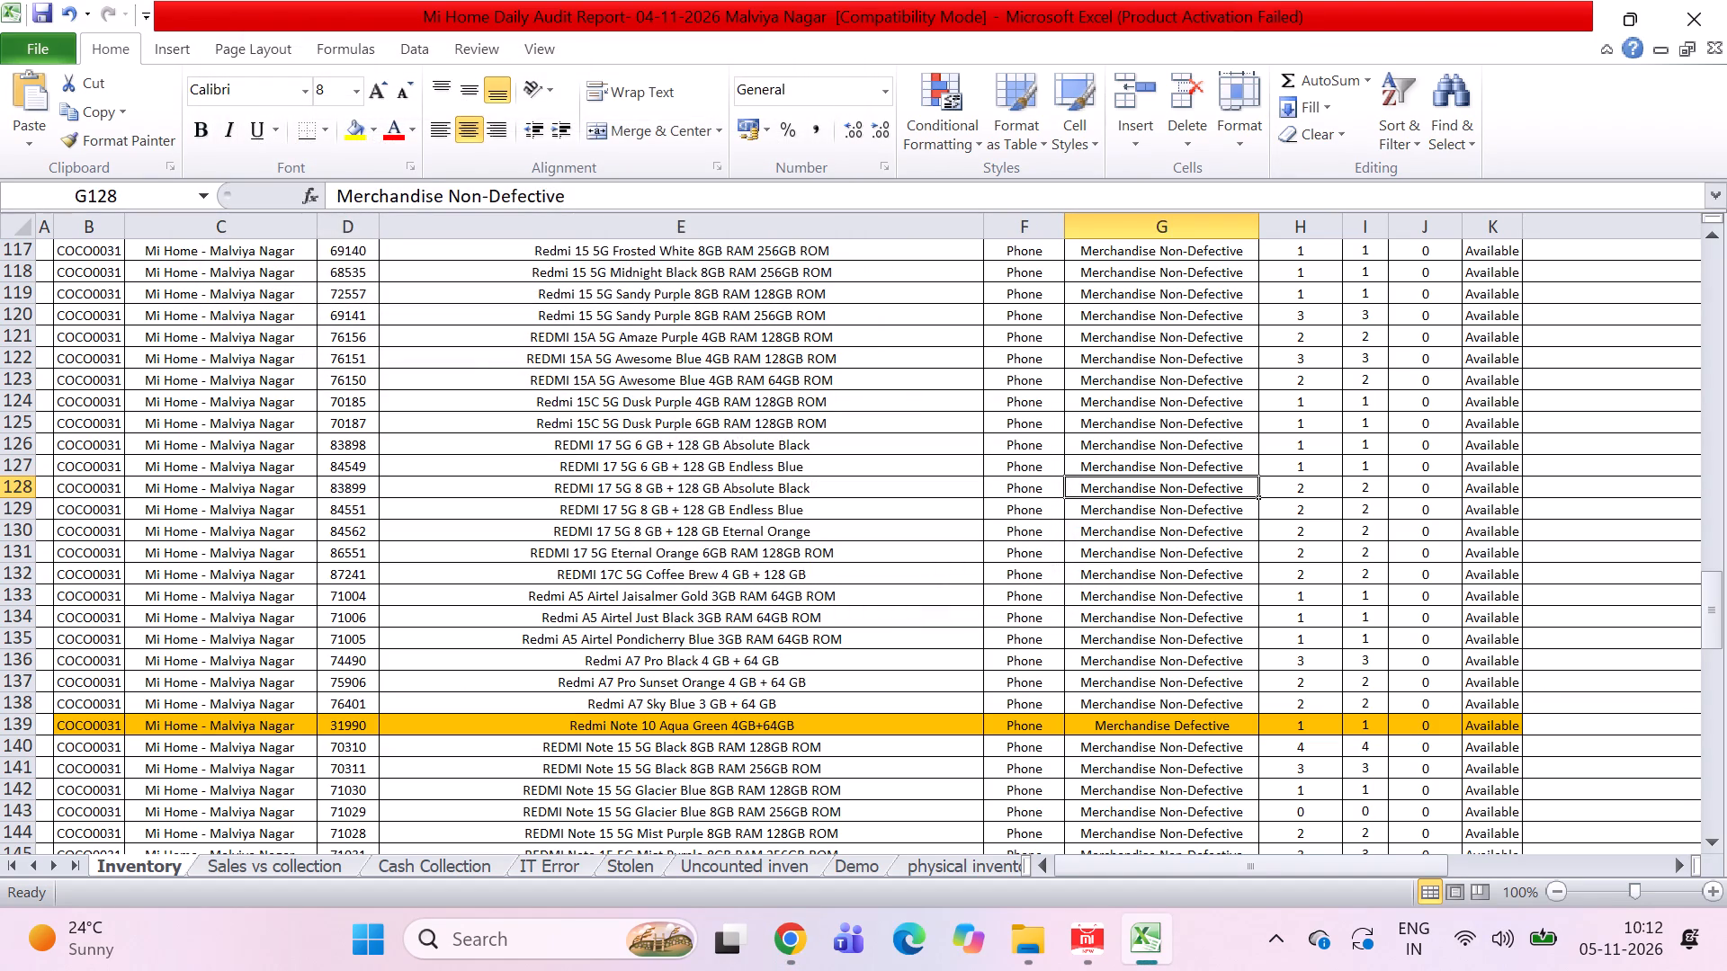
Search the Inventory sheet again for product ID 83532.
{"action": "left_click", "coordinate": [371, 513]}
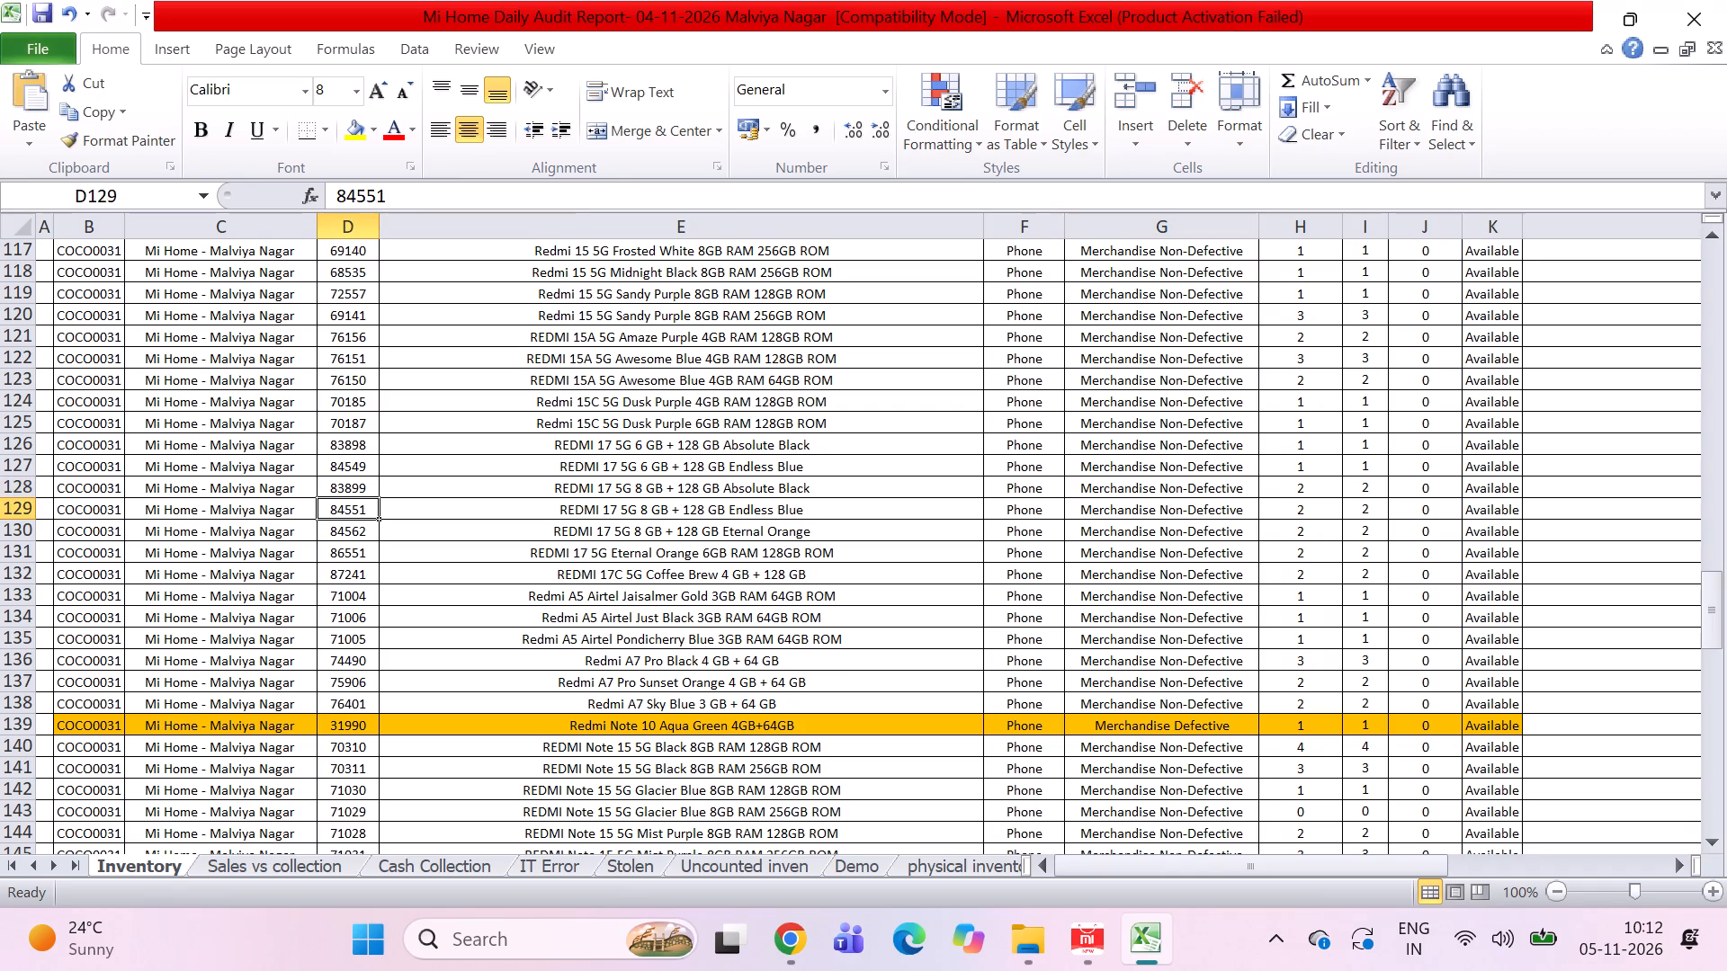
{"action": "key", "text": "ctrl+f"}
{"action": "key", "text": "v"}
{"action": "key", "text": "BackSpace"}
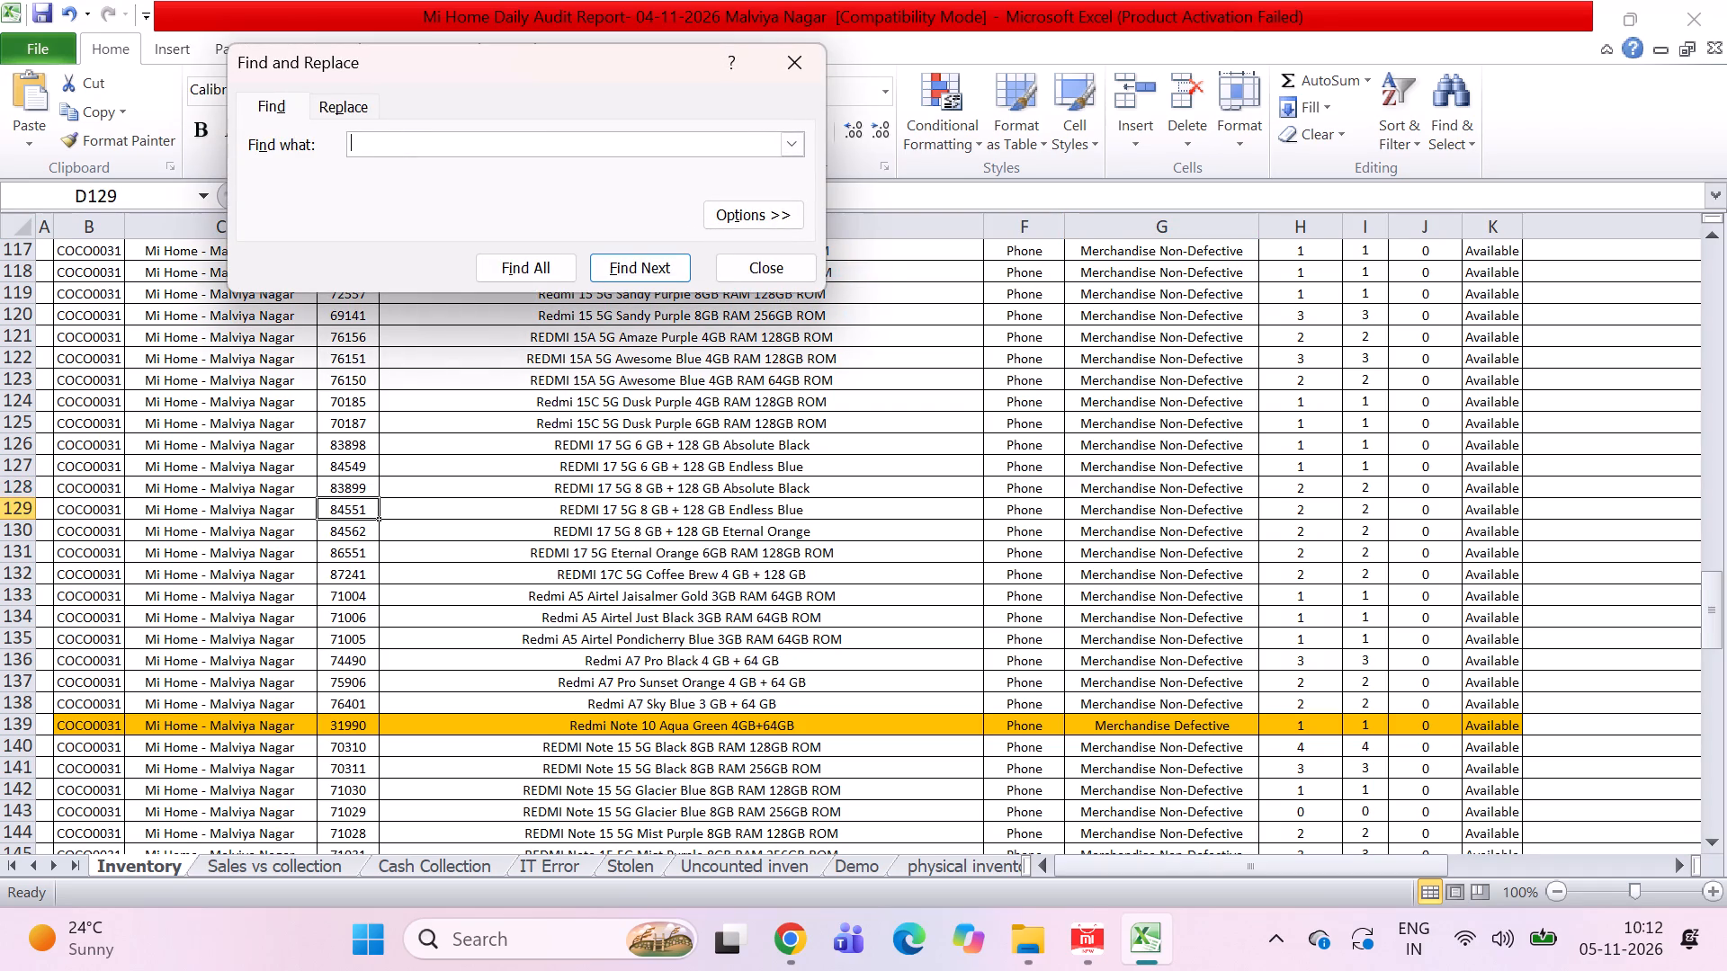
{"action": "key", "text": "ctrl+v"}
{"action": "key", "text": "Return"}
{"action": "key", "text": "Return"}
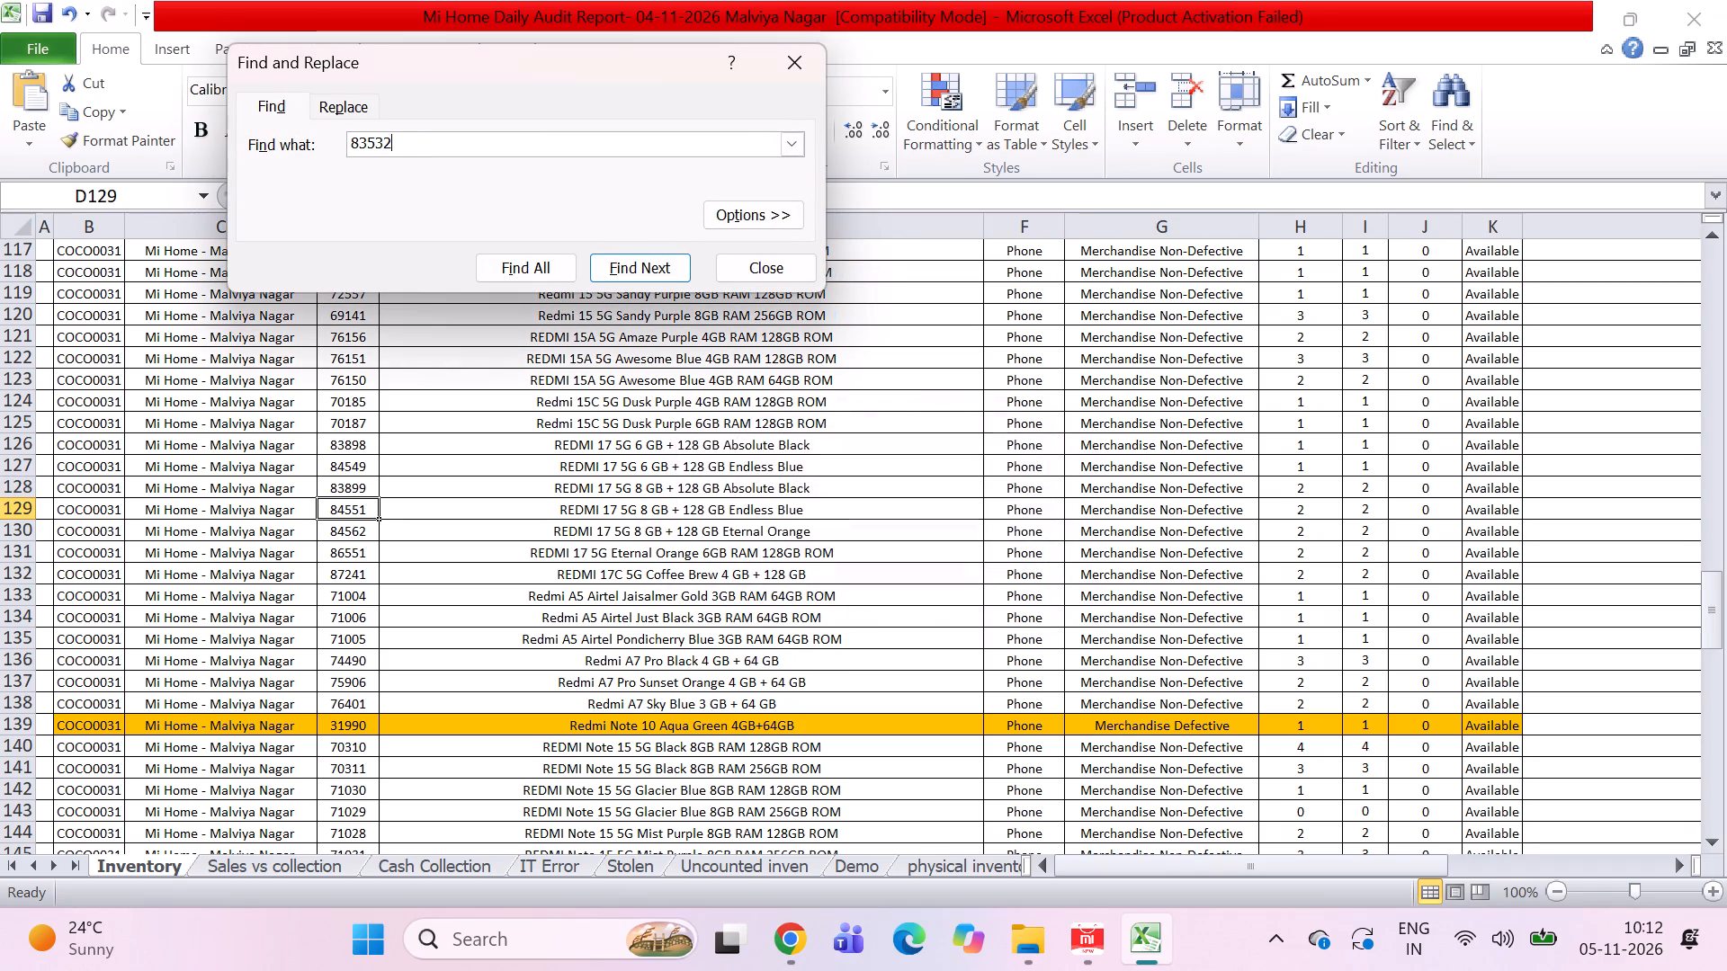
{"action": "left_click", "coordinate": [747, 271]}
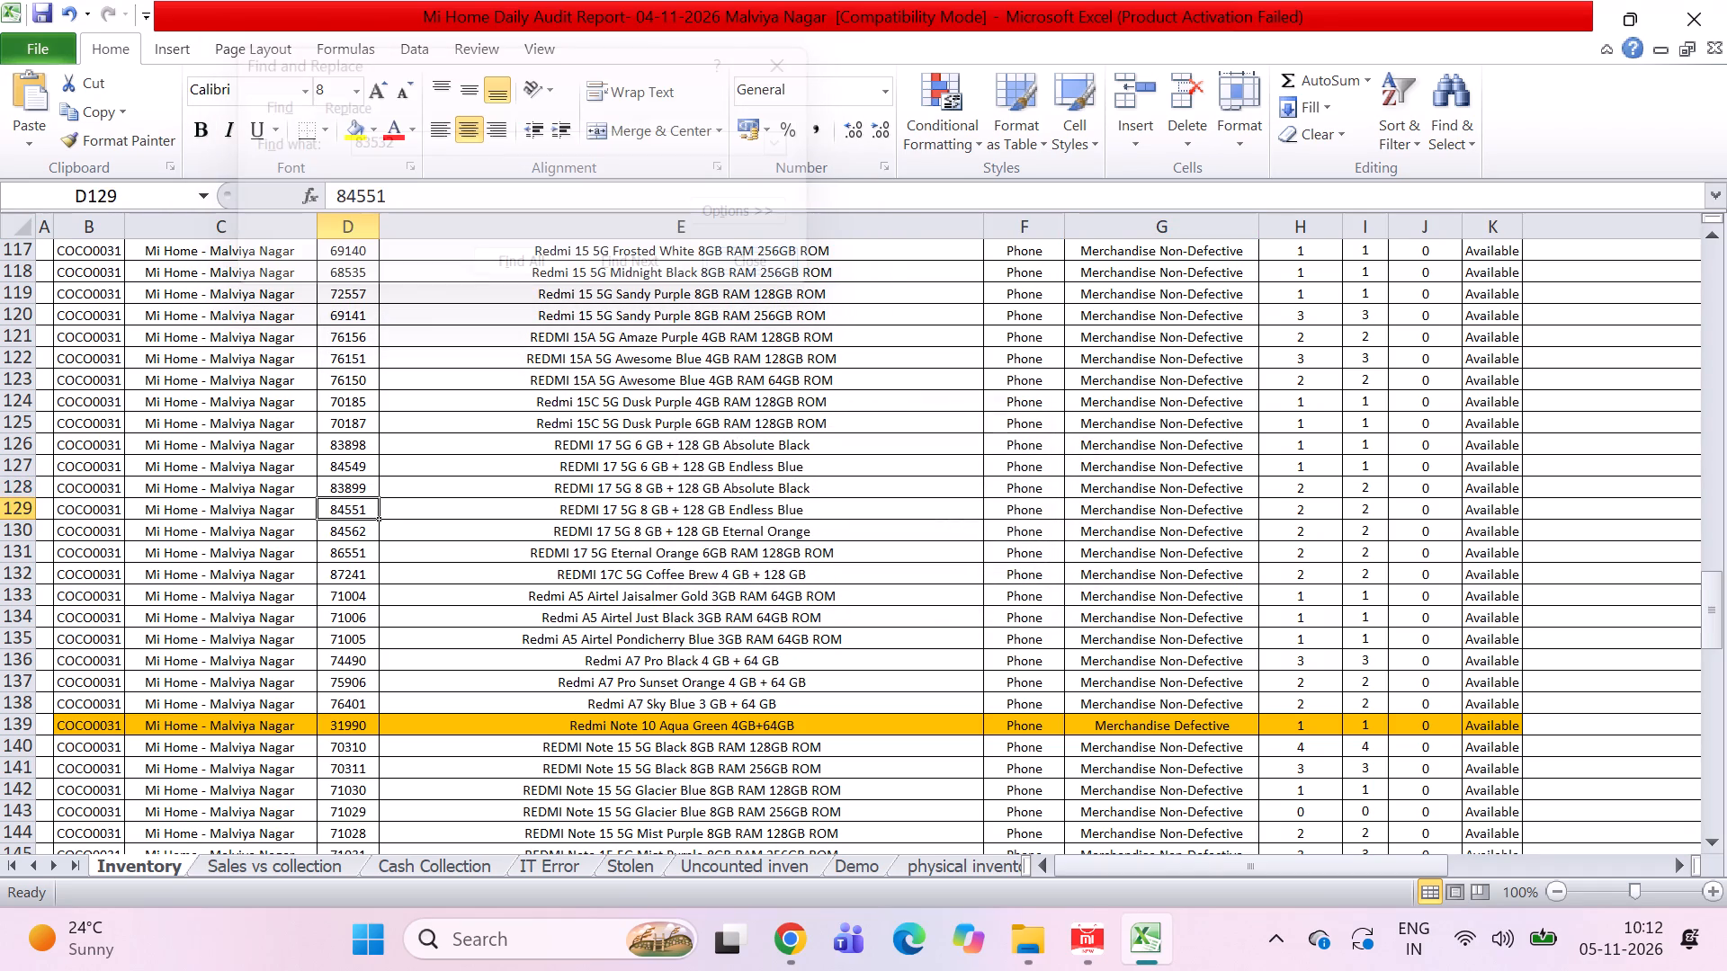
Insert a row above product 84551 in the Inventory sheet and put product ID 83532 in its ID cell.
{"action": "left_click", "coordinate": [23, 507]}
{"action": "right_click", "coordinate": [23, 507]}
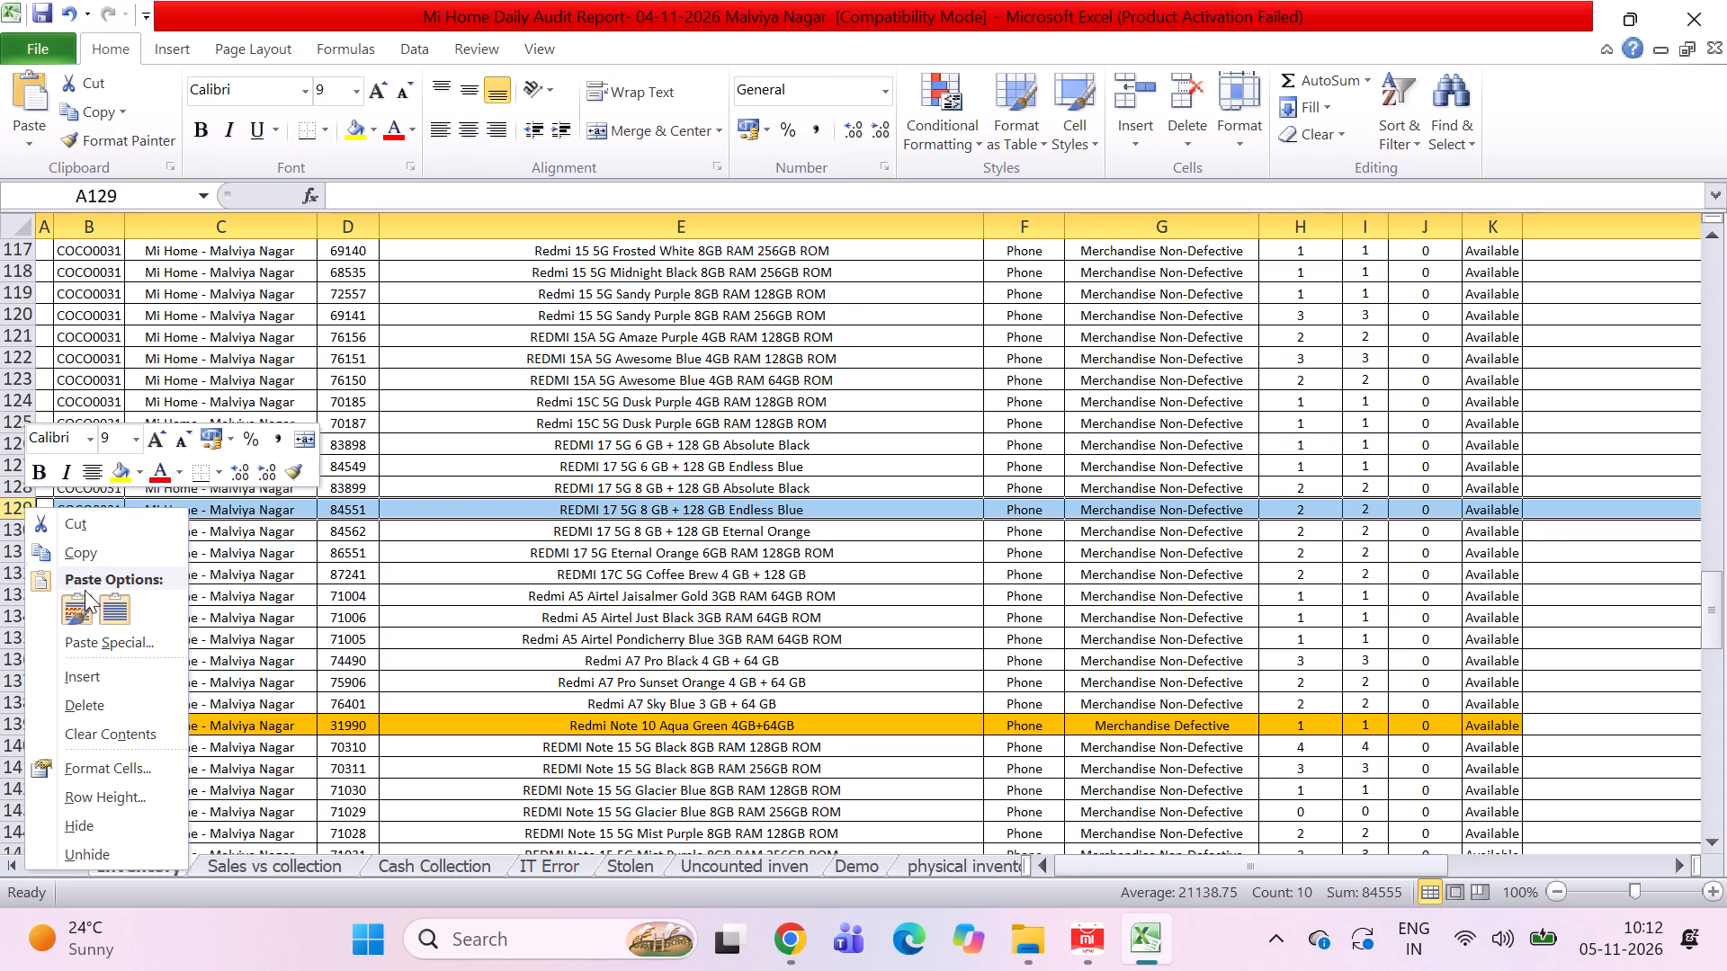
{"action": "left_click", "coordinate": [89, 676]}
{"action": "left_click", "coordinate": [350, 512]}
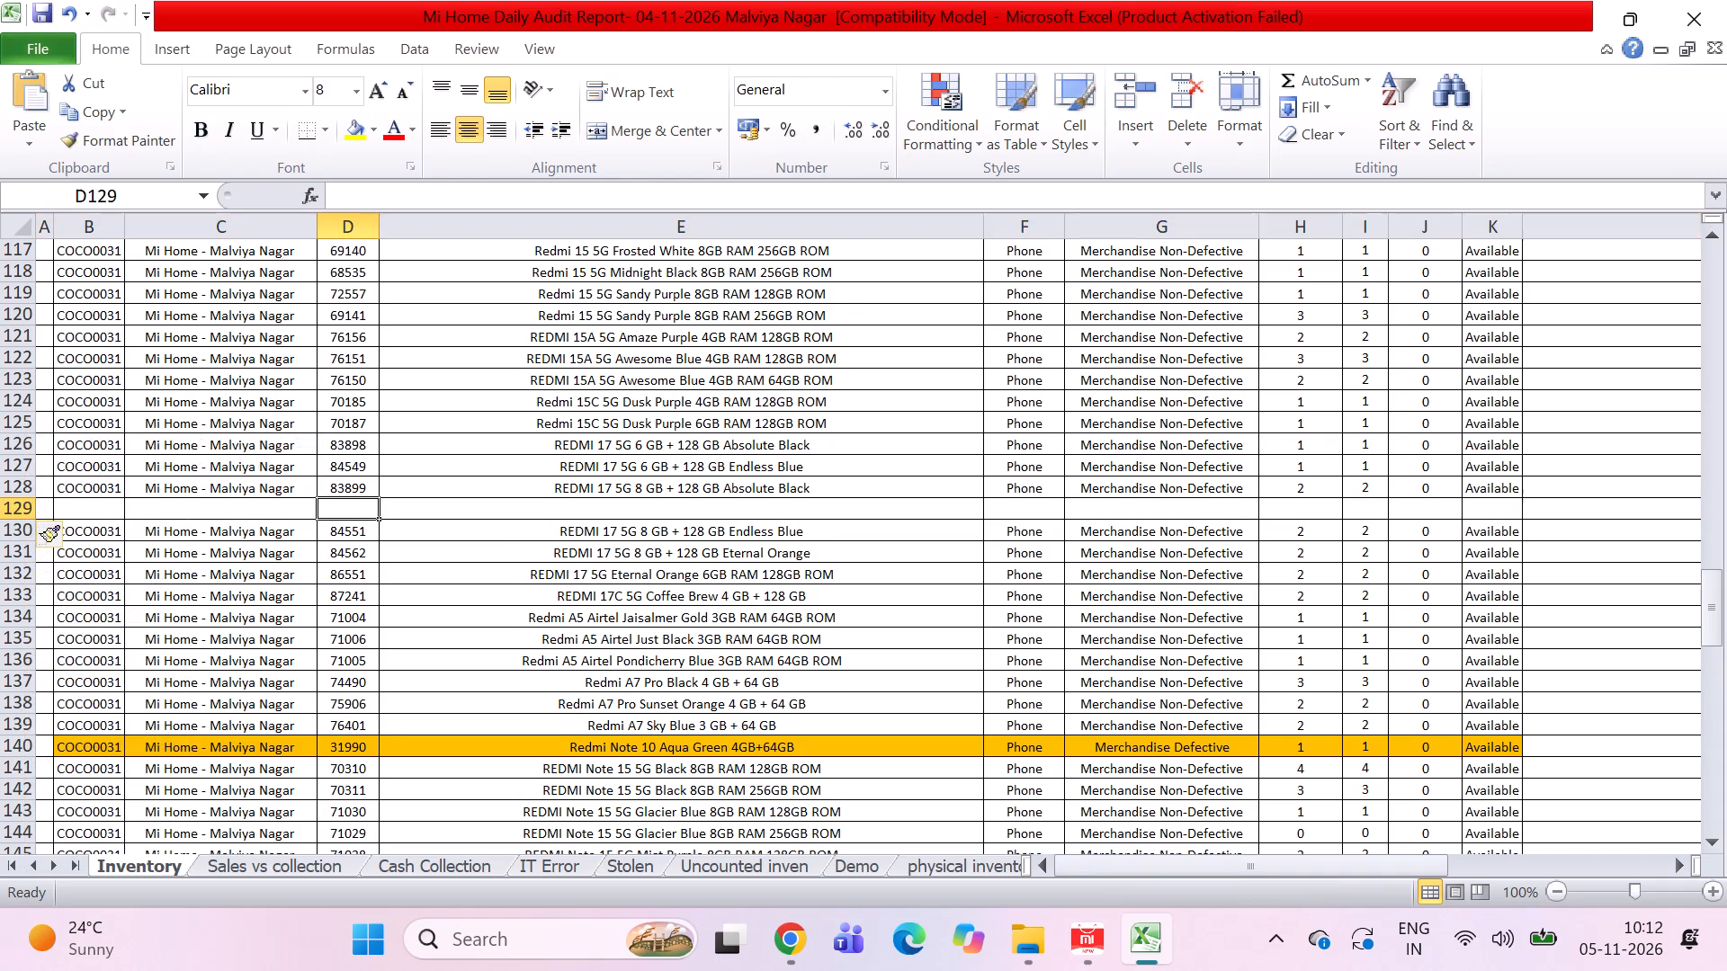
{"action": "key", "text": "ctrl+v"}
Copy the name REDMI Note 17 5G Starlight Purple 6GB RAM 128GB ROM from the stock page into the 83532 row.
{"action": "key", "text": "alt+Tab"}
{"action": "triple_click", "coordinate": [372, 825]}
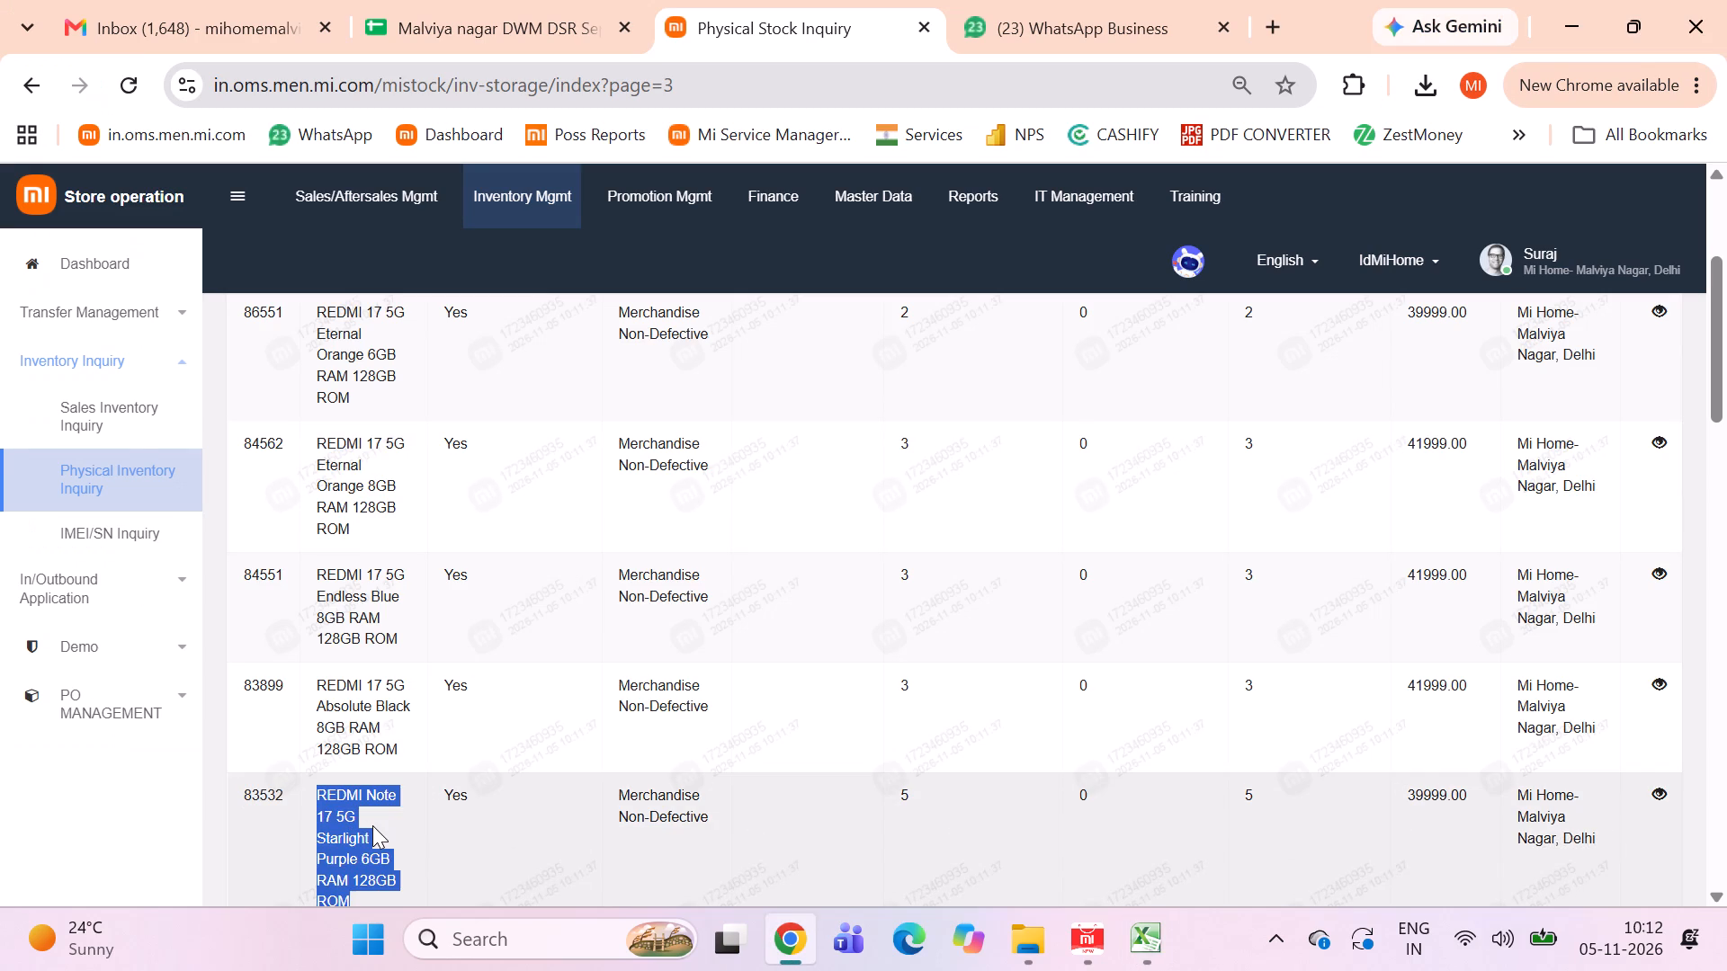
{"action": "key", "text": "ctrl+c"}
{"action": "key", "text": "alt+Tab"}
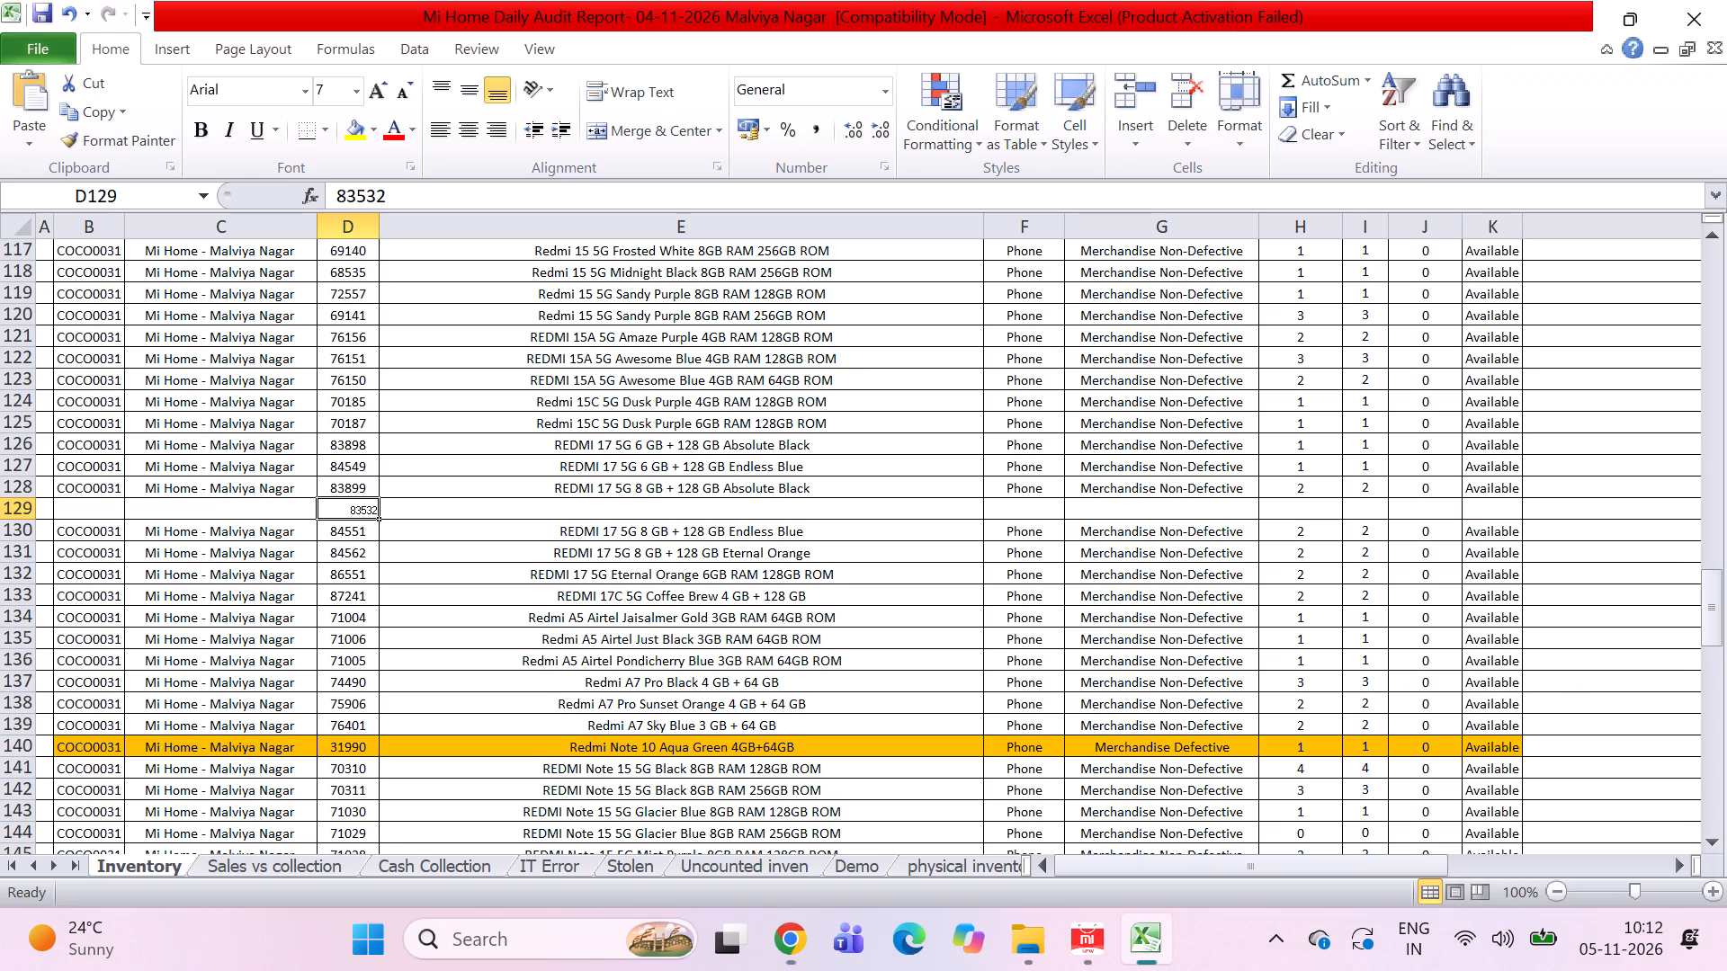
{"action": "left_click", "coordinate": [530, 514]}
{"action": "key", "text": "ctrl+v"}
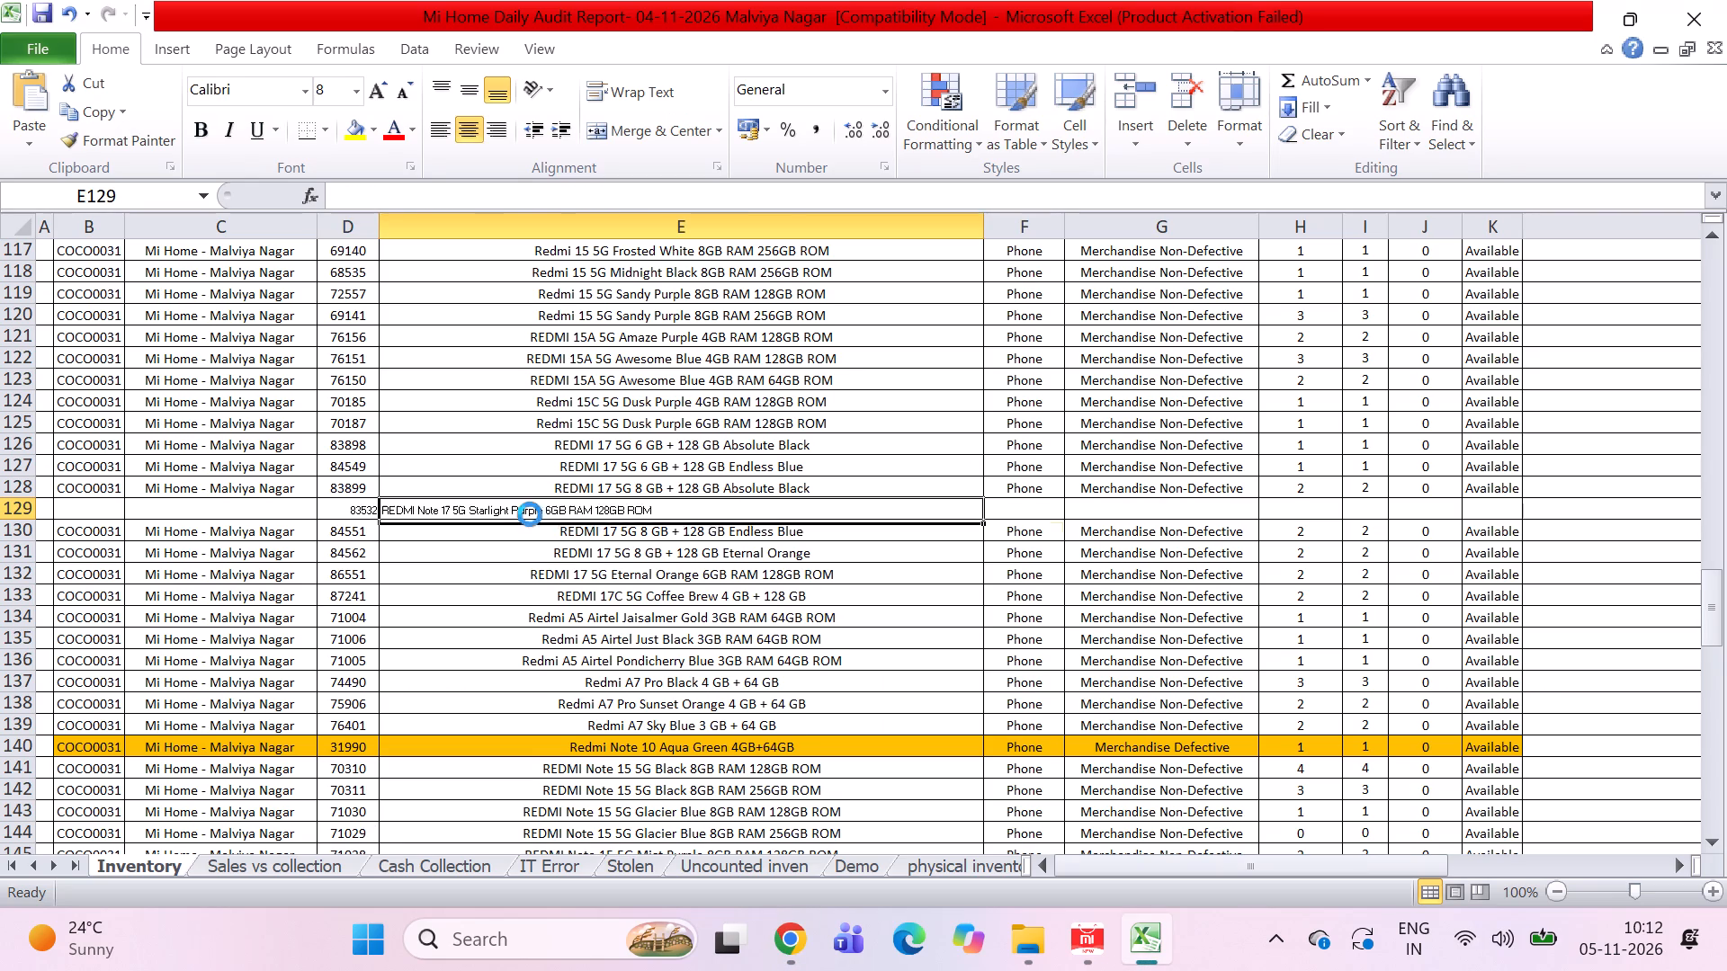
Fill the 83532 row's category with Phone and its stock type with Merchandise Non-Defective from the row above.
{"action": "left_click", "coordinate": [1007, 515]}
{"action": "key", "text": "ctrl+d"}
{"action": "key", "text": "Right"}
{"action": "key", "text": "ctrl+d"}
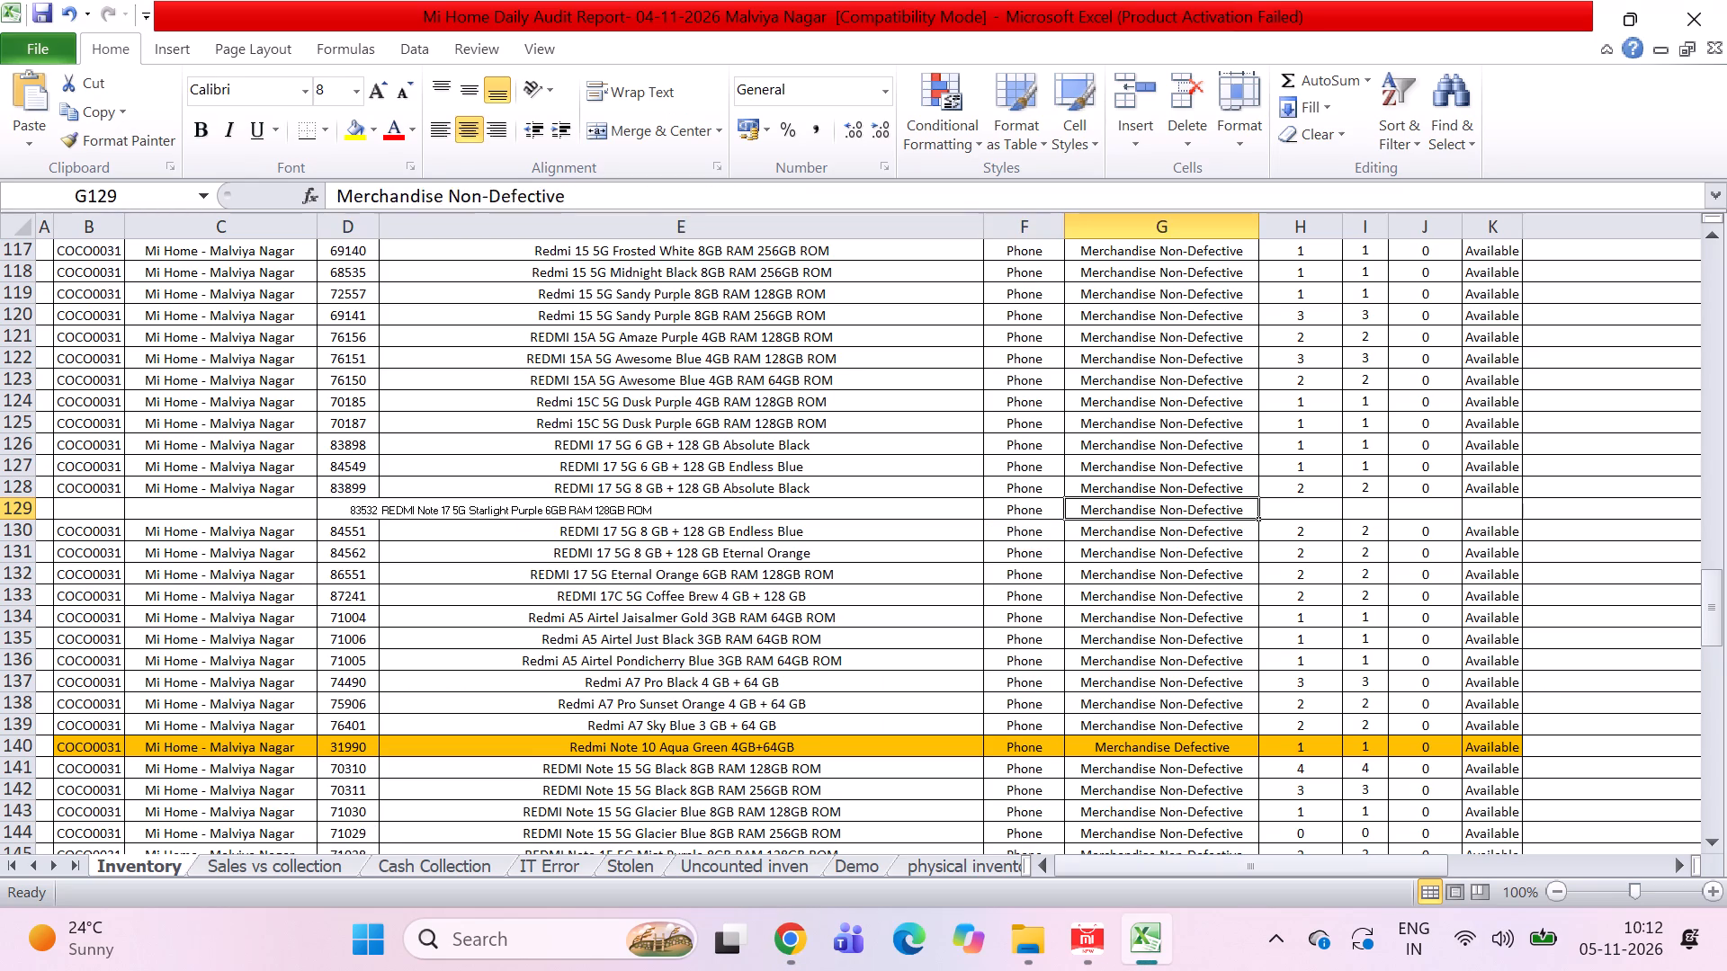
{"action": "key", "text": "Left"}
{"action": "key", "text": "Left"}
{"action": "key", "text": "Left"}
{"action": "key", "text": "Left"}
{"action": "key", "text": "Left"}
{"action": "key", "text": "Left"}
{"action": "key", "text": "Right"}
Copy product ID 83899, the 8GB Absolute Black REDMI 17 5G, from the stock page and search the Inventory sheet for it again.
{"action": "key", "text": "alt+Tab"}
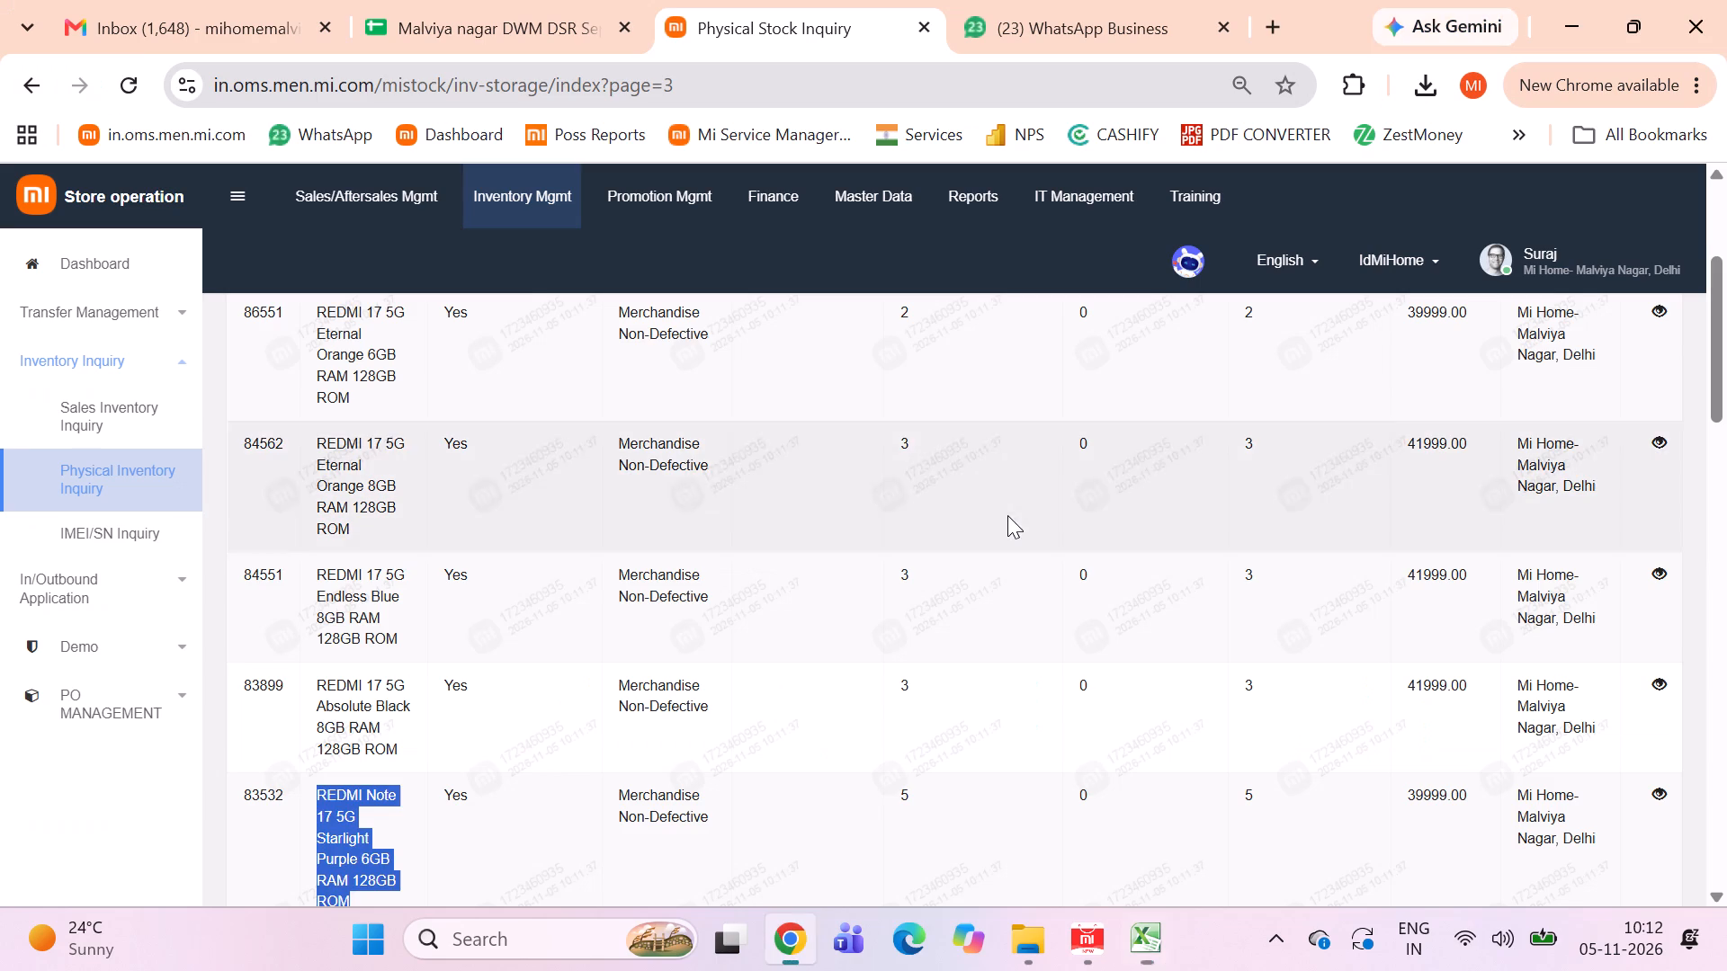
{"action": "scroll", "coordinate": [548, 861], "scroll_direction": "down", "scroll_amount": 2}
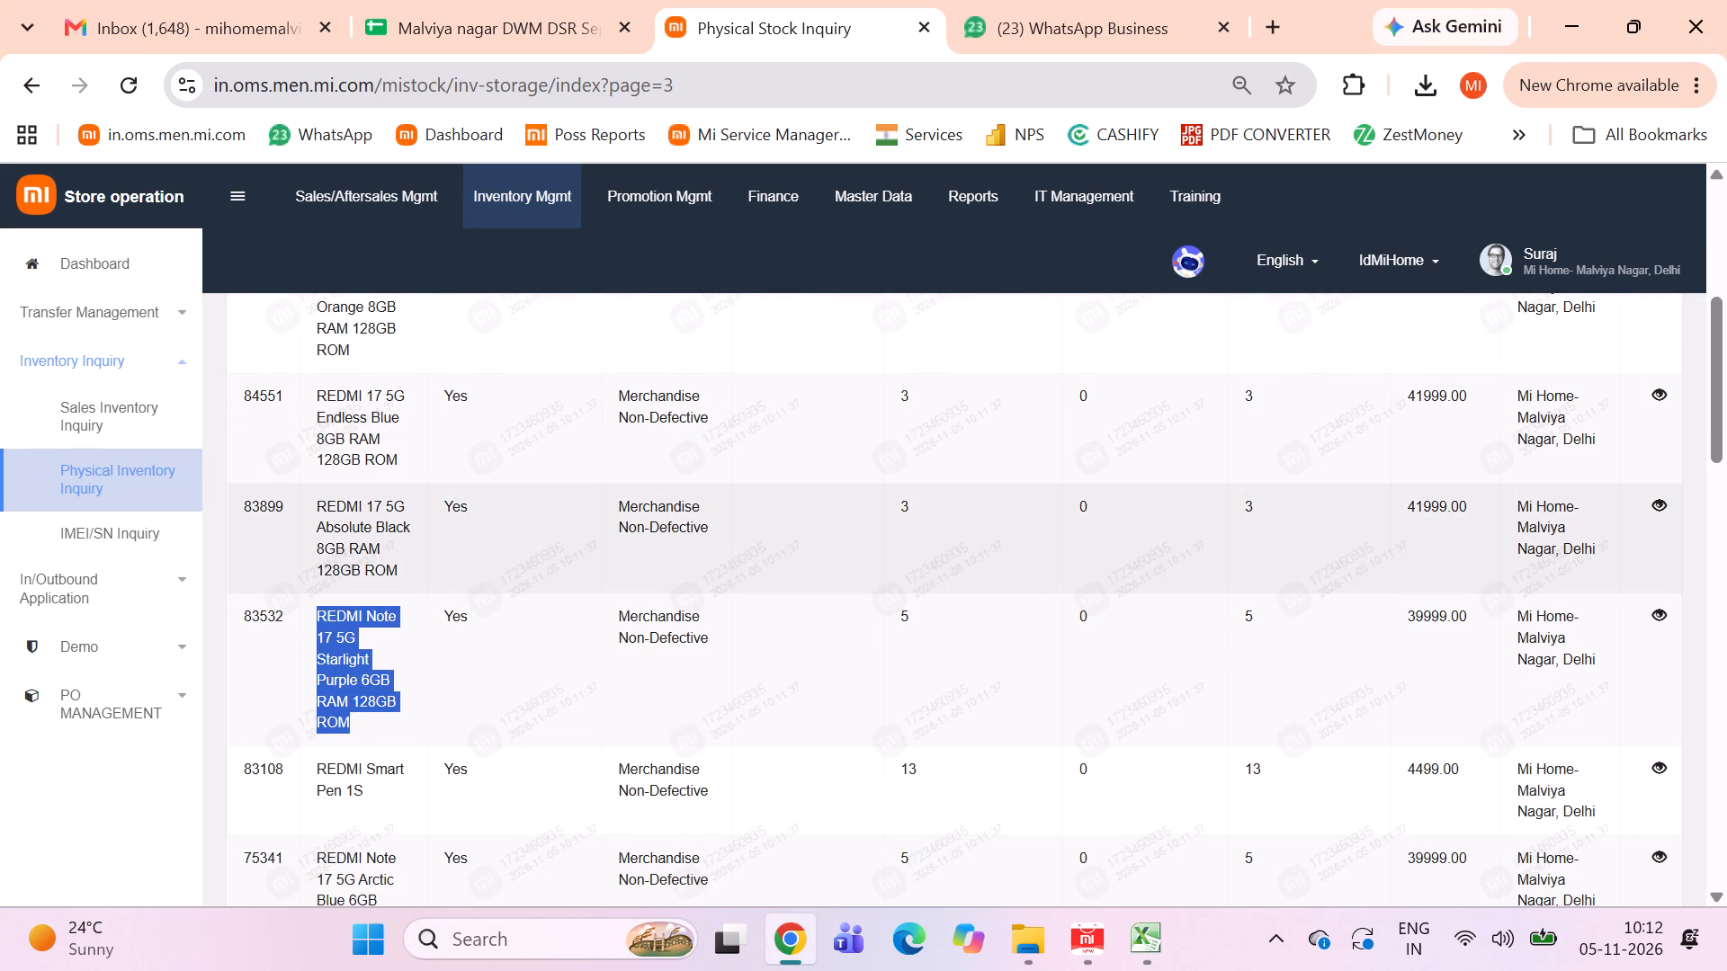
{"action": "double_click", "coordinate": [269, 519]}
{"action": "key", "text": "ctrl+c"}
{"action": "key", "text": "alt+Tab"}
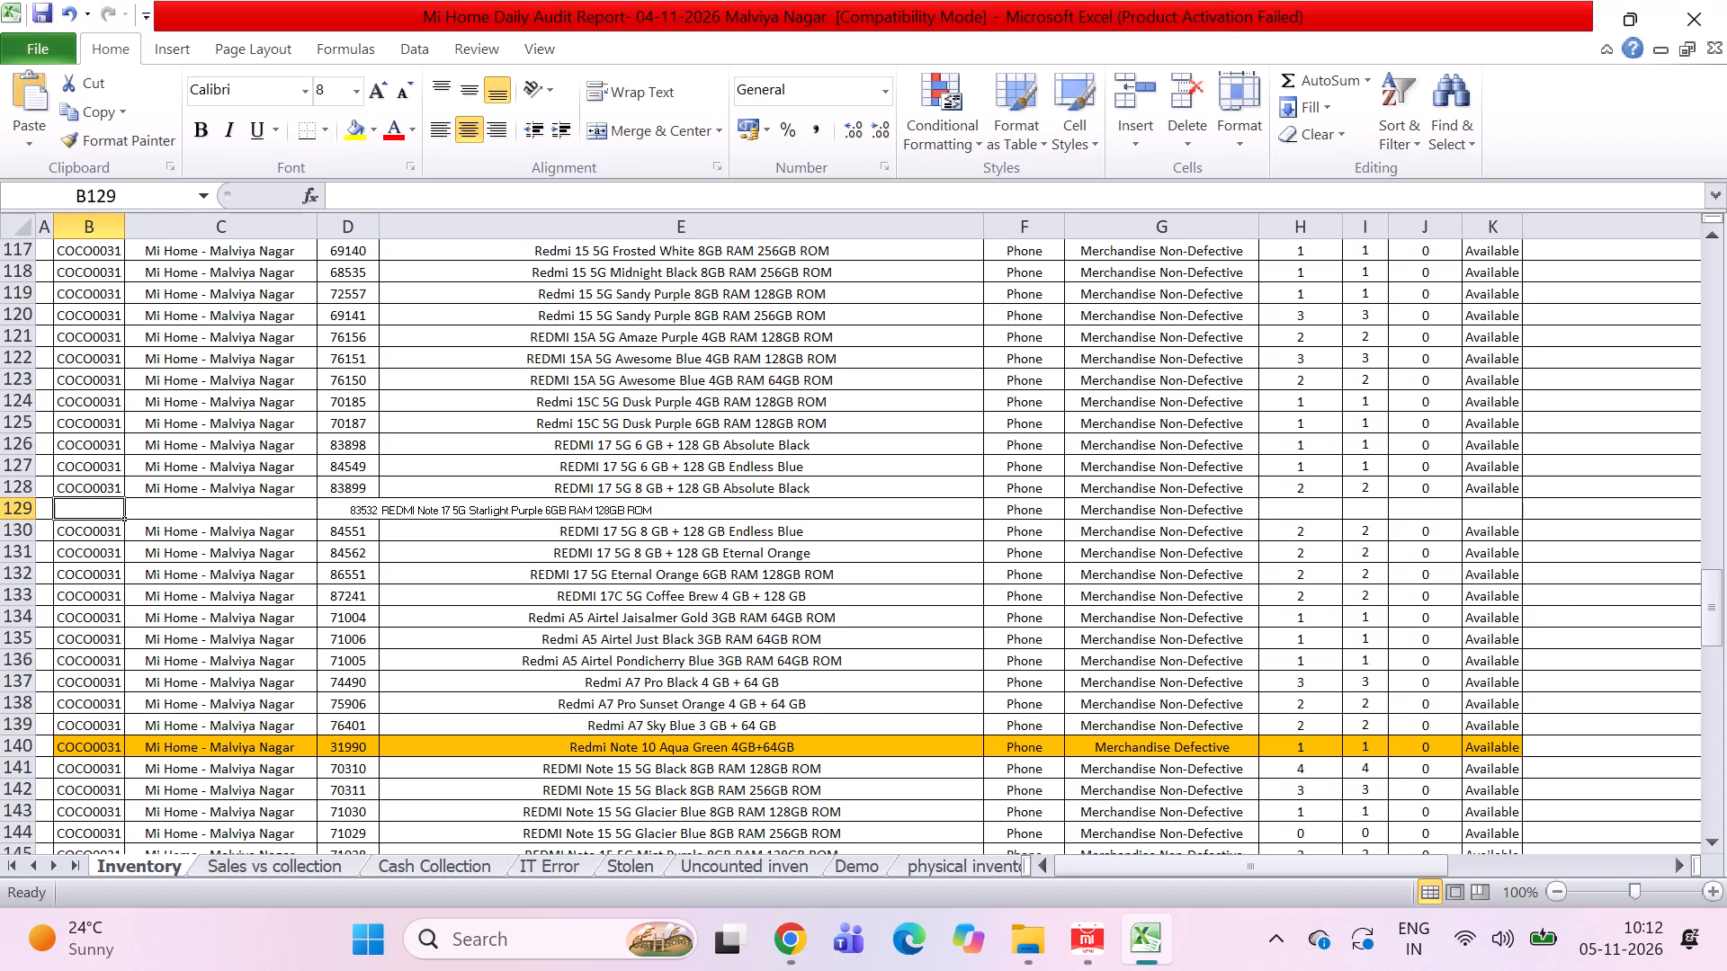
{"action": "key", "text": "ctrl+f"}
{"action": "key", "text": "ctrl+v"}
{"action": "key", "text": "Return"}
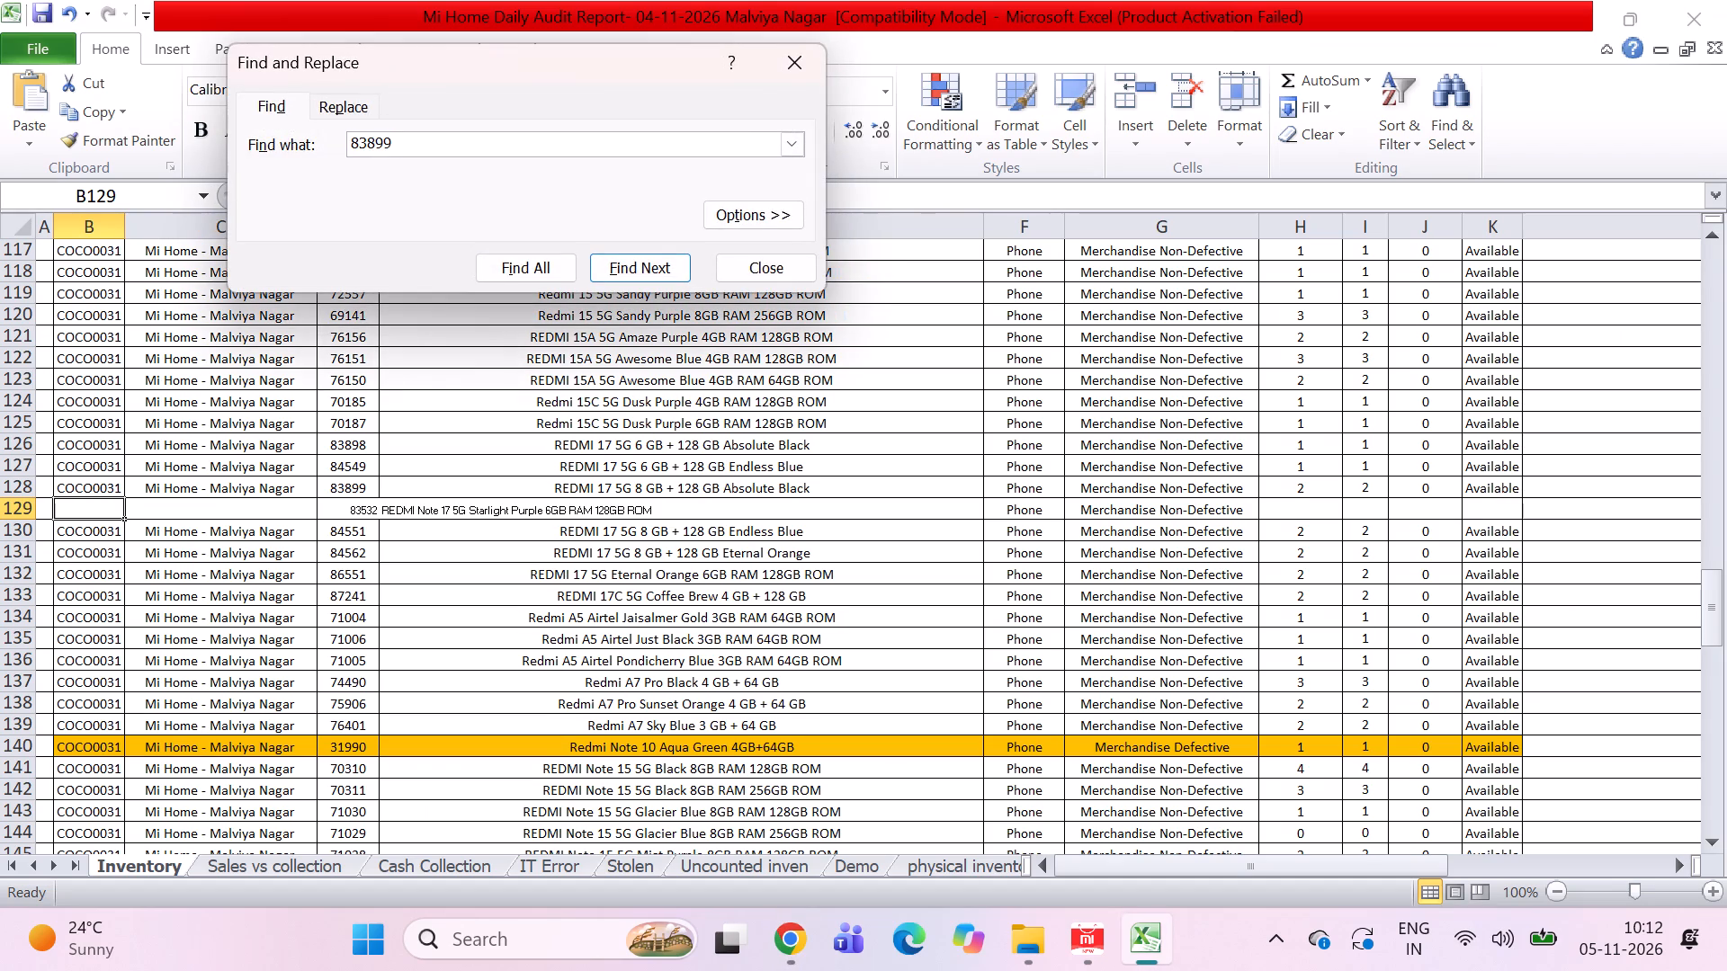
{"action": "left_click", "coordinate": [747, 282]}
Copy product ID 83532 from the stock page again and search the Inventory sheet for the newly added row.
{"action": "key", "text": "alt+Tab"}
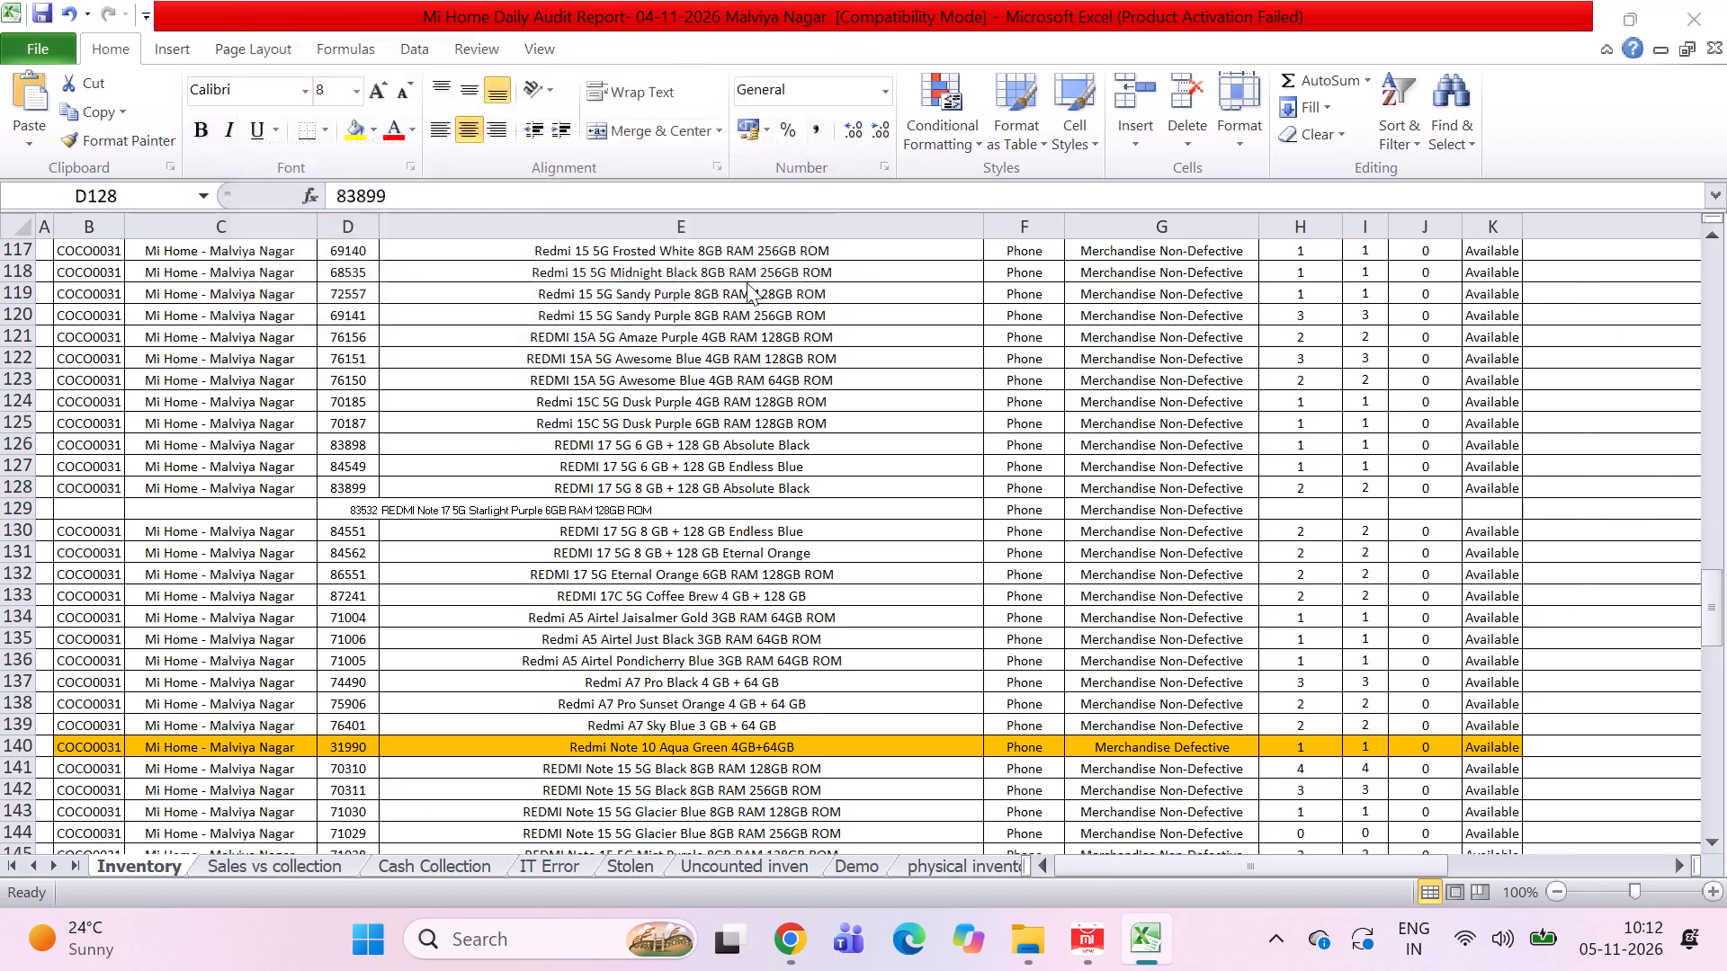
{"action": "double_click", "coordinate": [254, 620]}
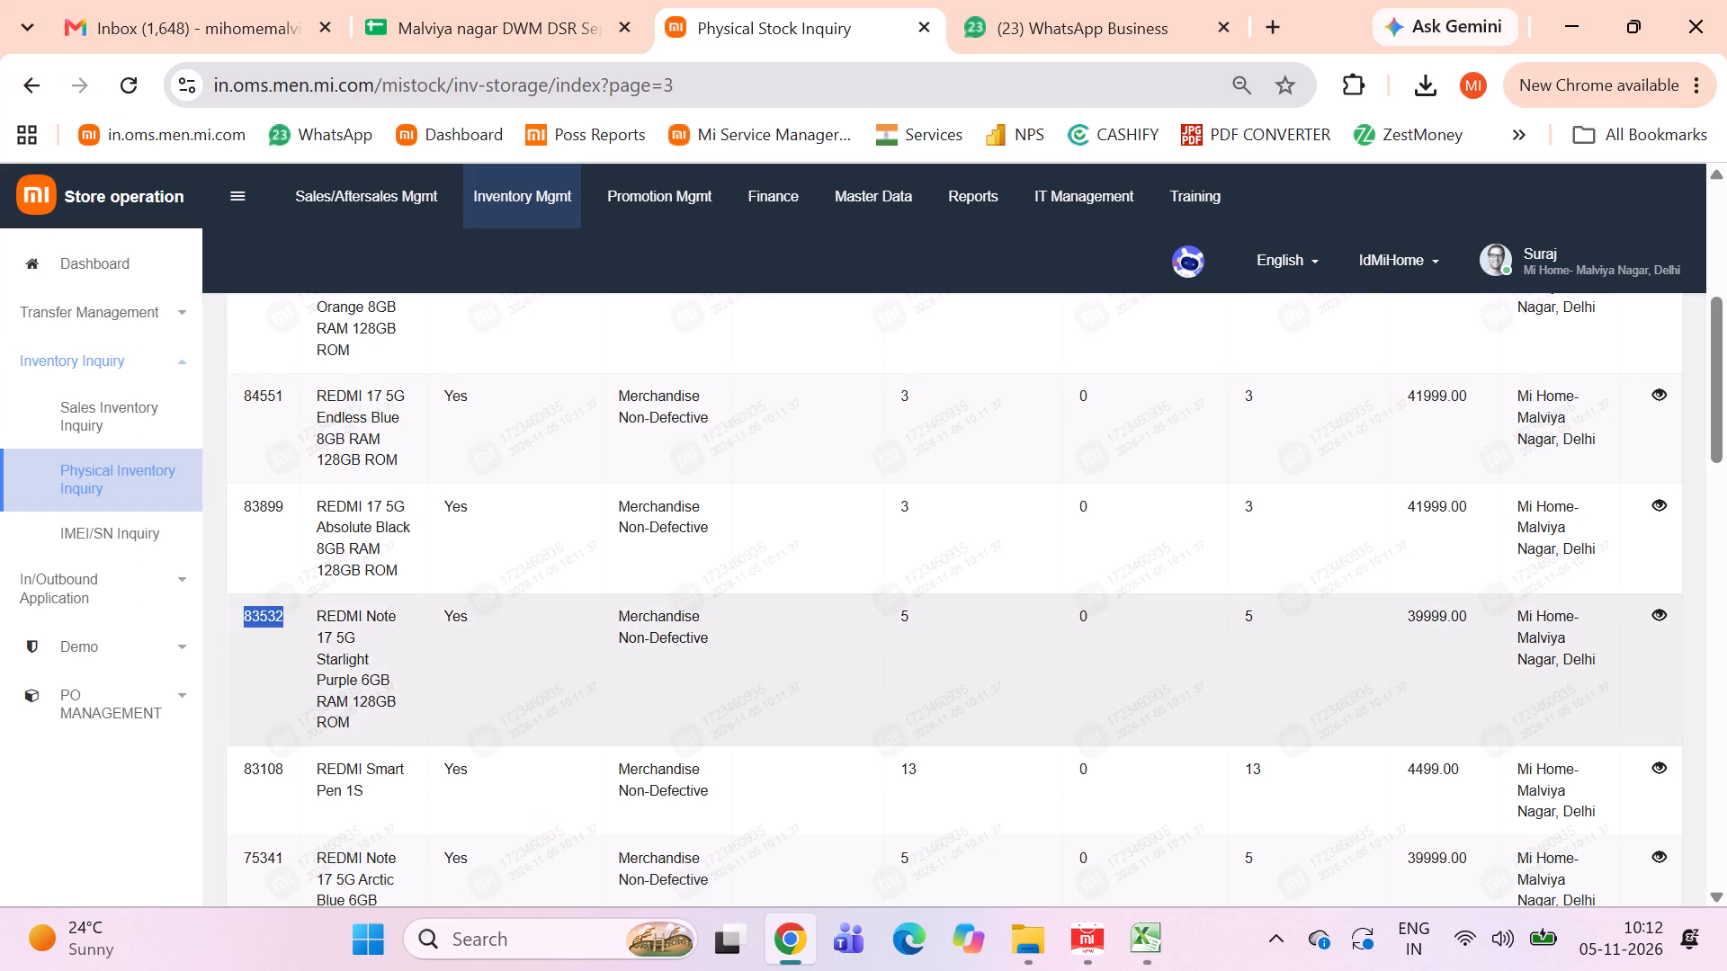
{"action": "key", "text": "ctrl+c"}
{"action": "key", "text": "alt+Tab"}
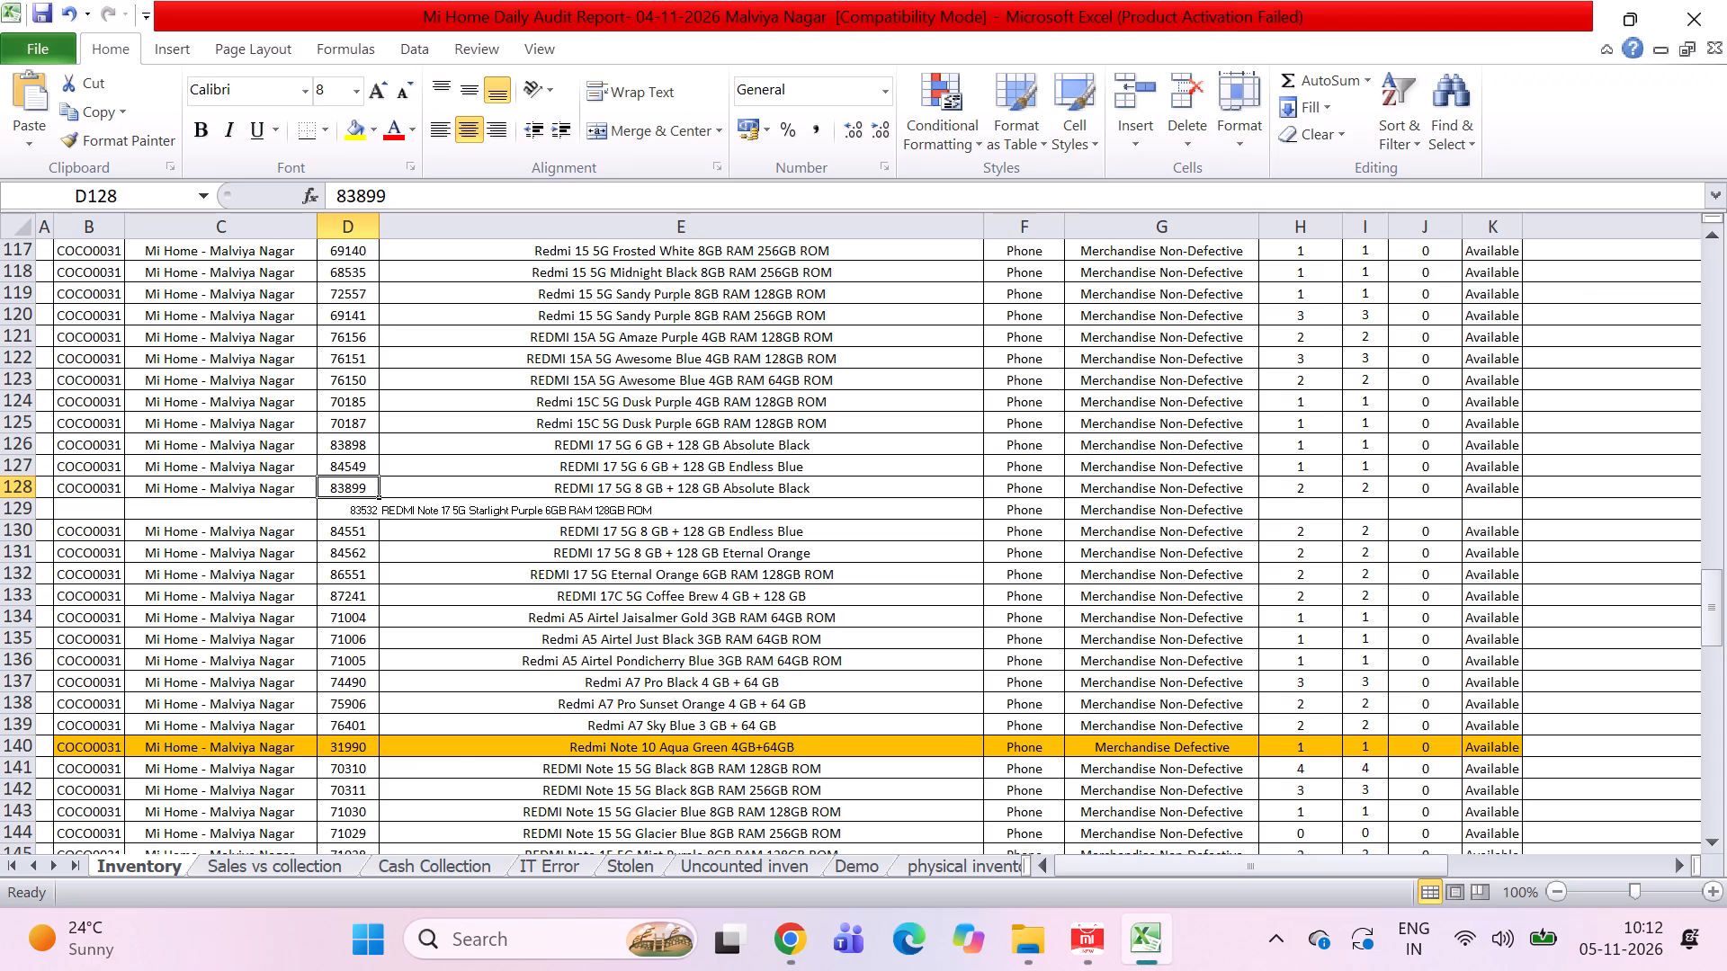
{"action": "key", "text": "ctrl+f"}
{"action": "key", "text": "v"}
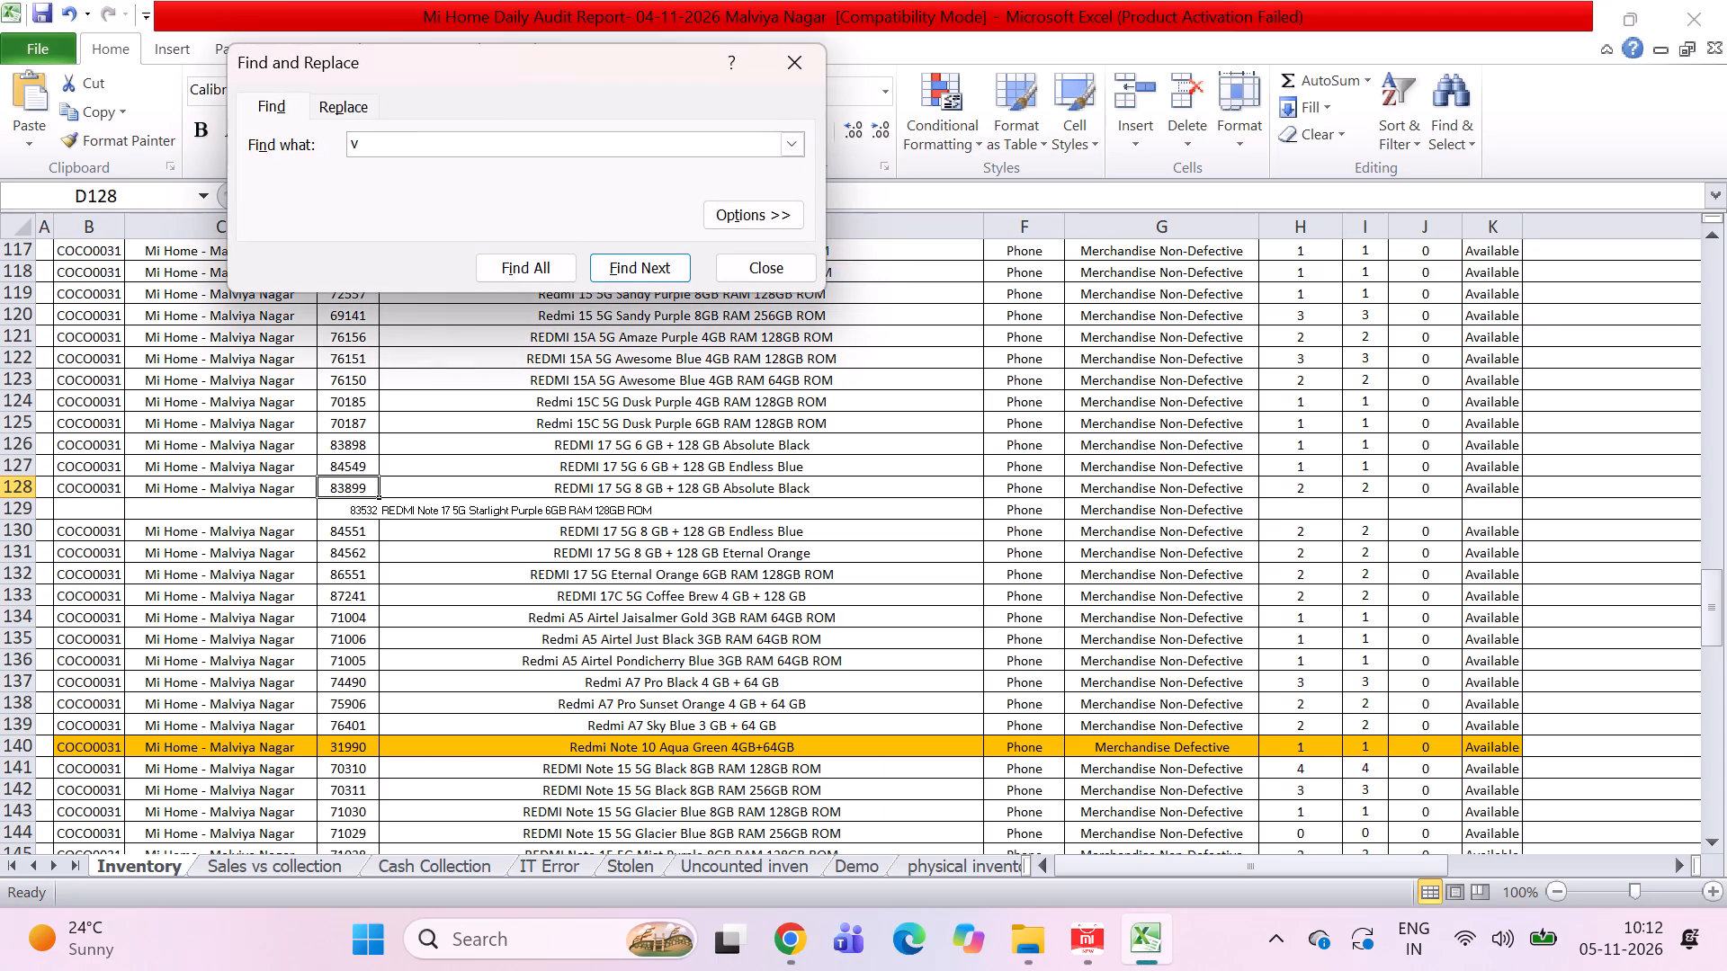
{"action": "key", "text": "BackSpace"}
{"action": "key", "text": "BackSpace"}
{"action": "key", "text": "ctrl+v"}
{"action": "key", "text": "Return"}
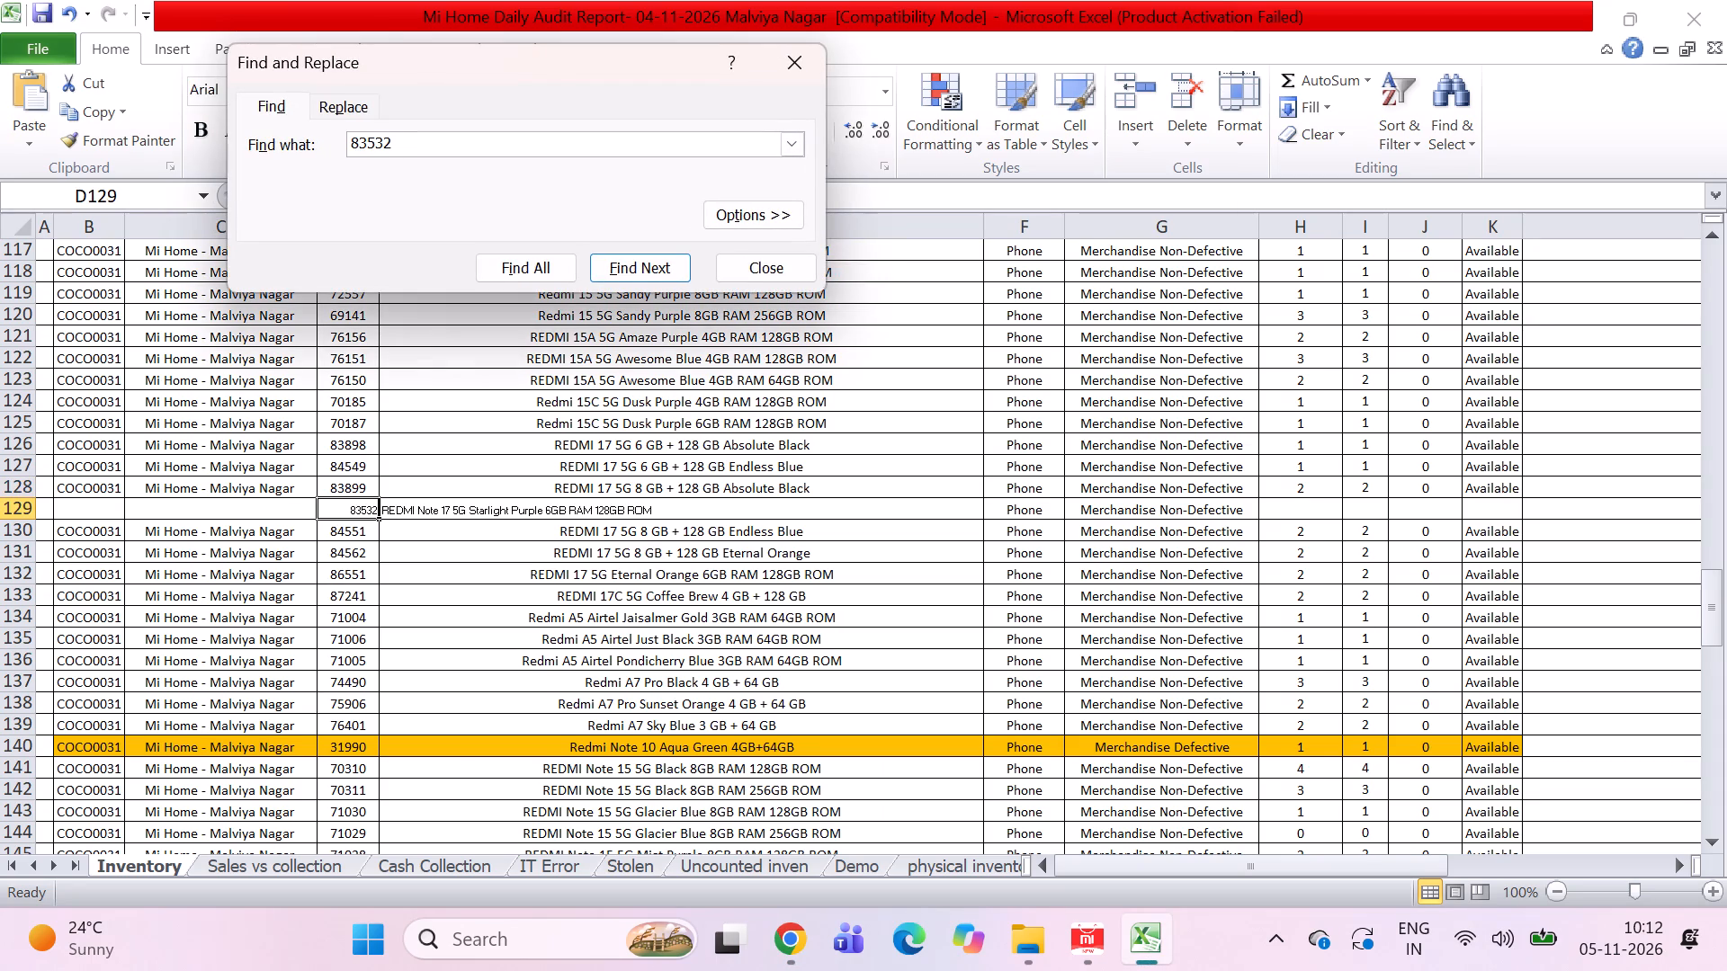
{"action": "left_click", "coordinate": [753, 290]}
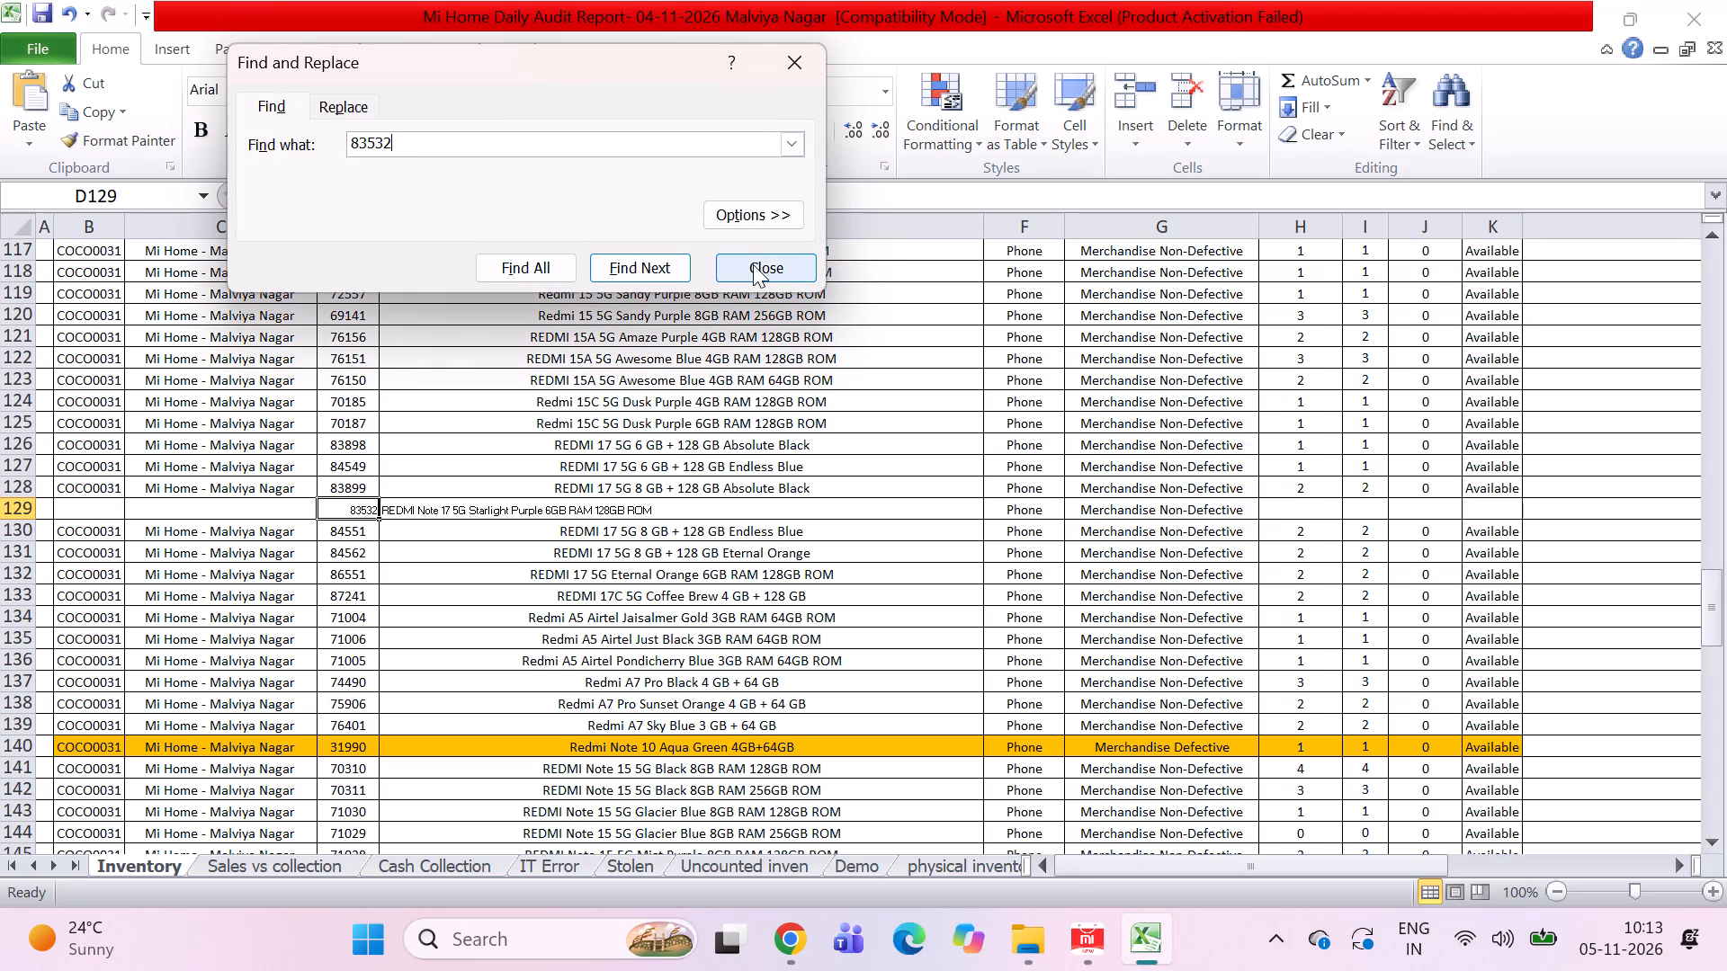
{"action": "left_click", "coordinate": [753, 264]}
Copy product ID 83108, the REDMI Smart Pen 1S, from the stock page and search the Inventory sheet for it.
{"action": "key", "text": "alt+Tab"}
{"action": "double_click", "coordinate": [234, 787]}
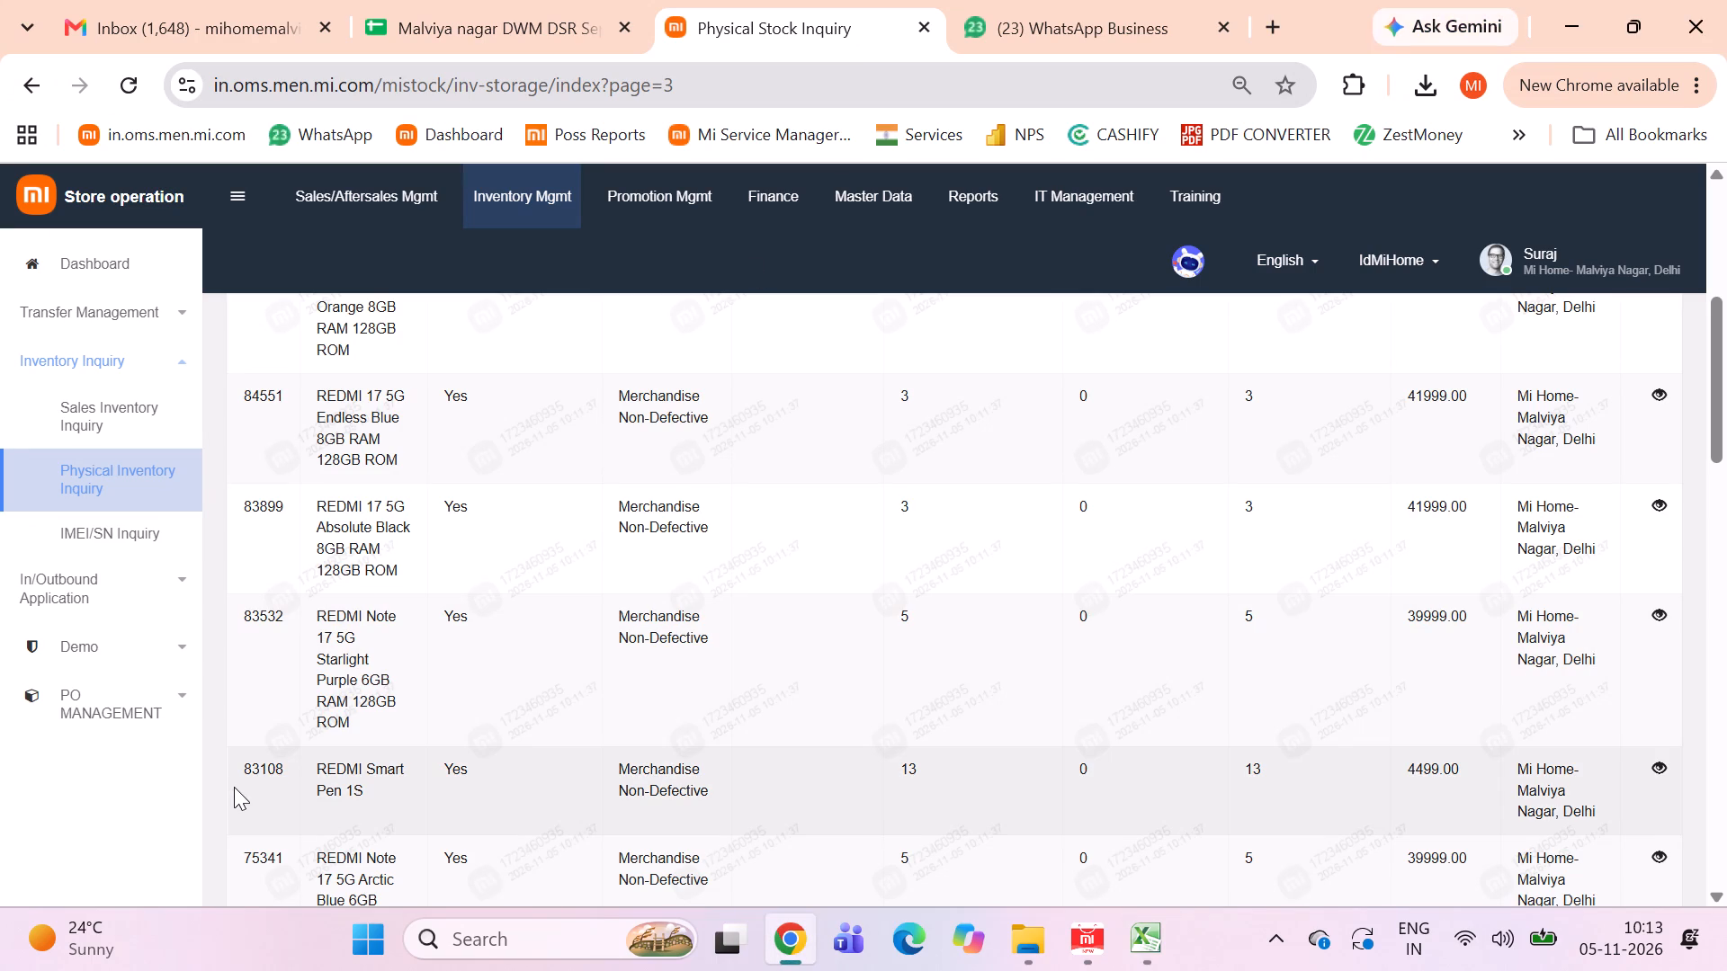
{"action": "key", "text": "ctrl+c"}
{"action": "key", "text": "alt+Tab"}
{"action": "key", "text": "ctrl+f"}
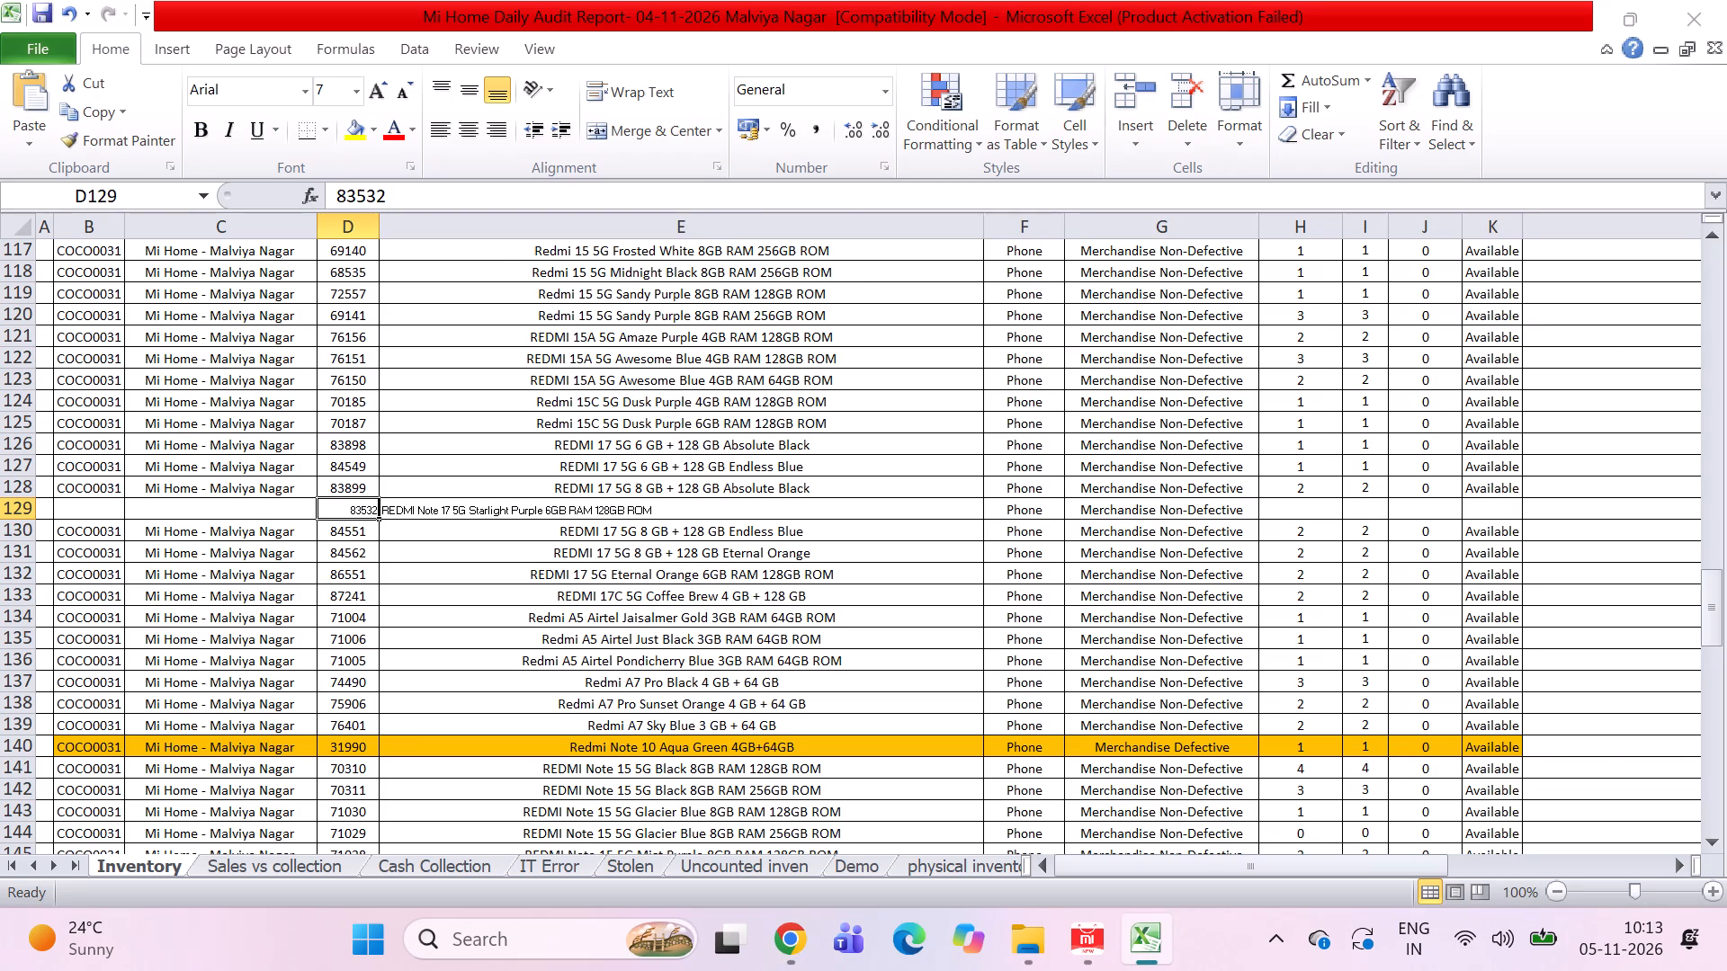
{"action": "key", "text": "ctrl+v"}
{"action": "key", "text": "Return"}
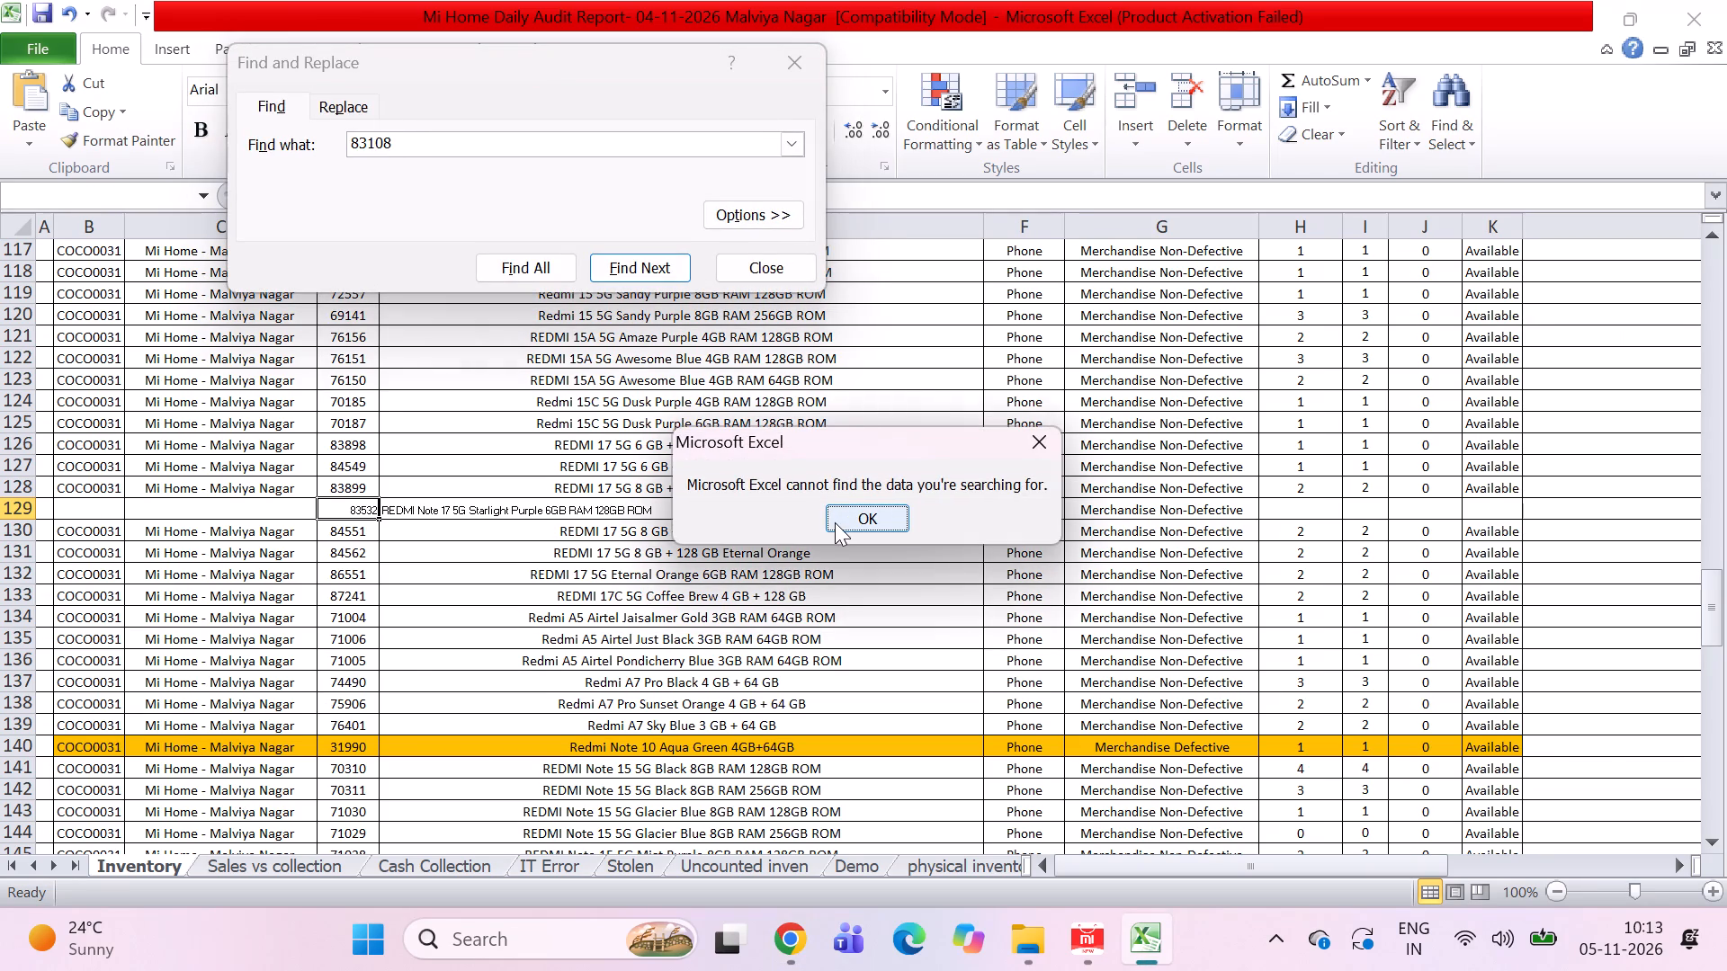
{"action": "left_click", "coordinate": [835, 521]}
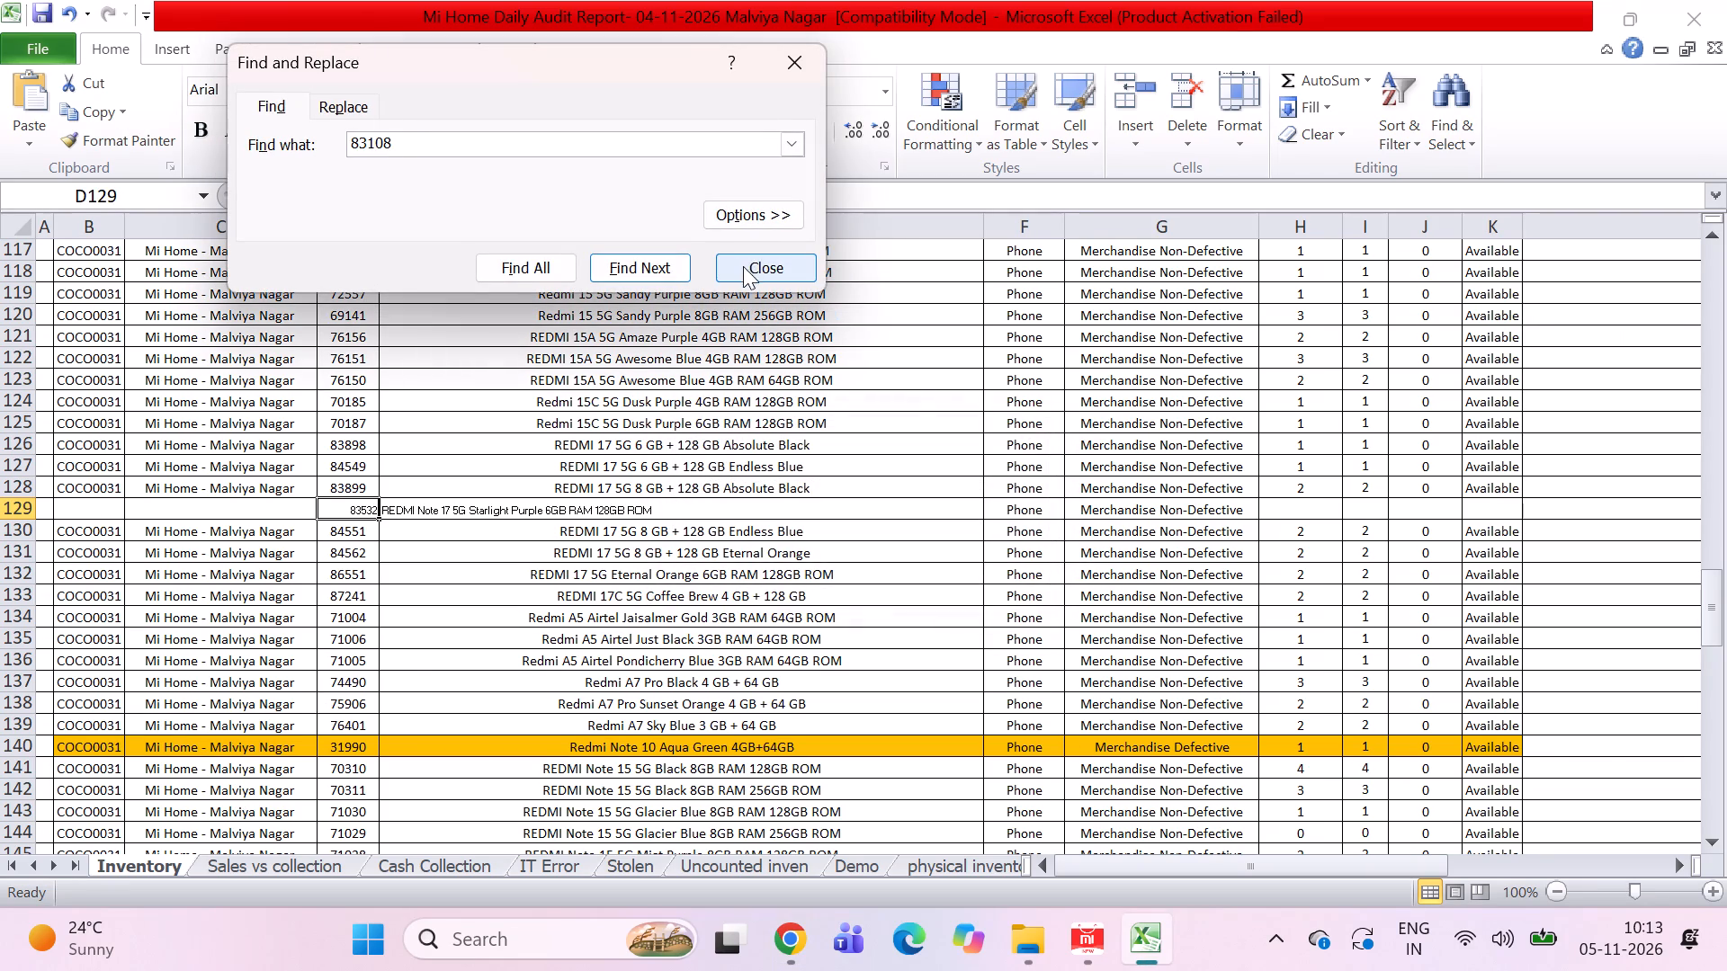
{"action": "left_click", "coordinate": [743, 266]}
Add product ID 83108 and its copied name REDMI Smart Pen 1S in the empty row below Mijia Smart Air Purifier 6.
{"action": "left_click", "coordinate": [429, 466]}
{"action": "key", "text": "ctrl+Up"}
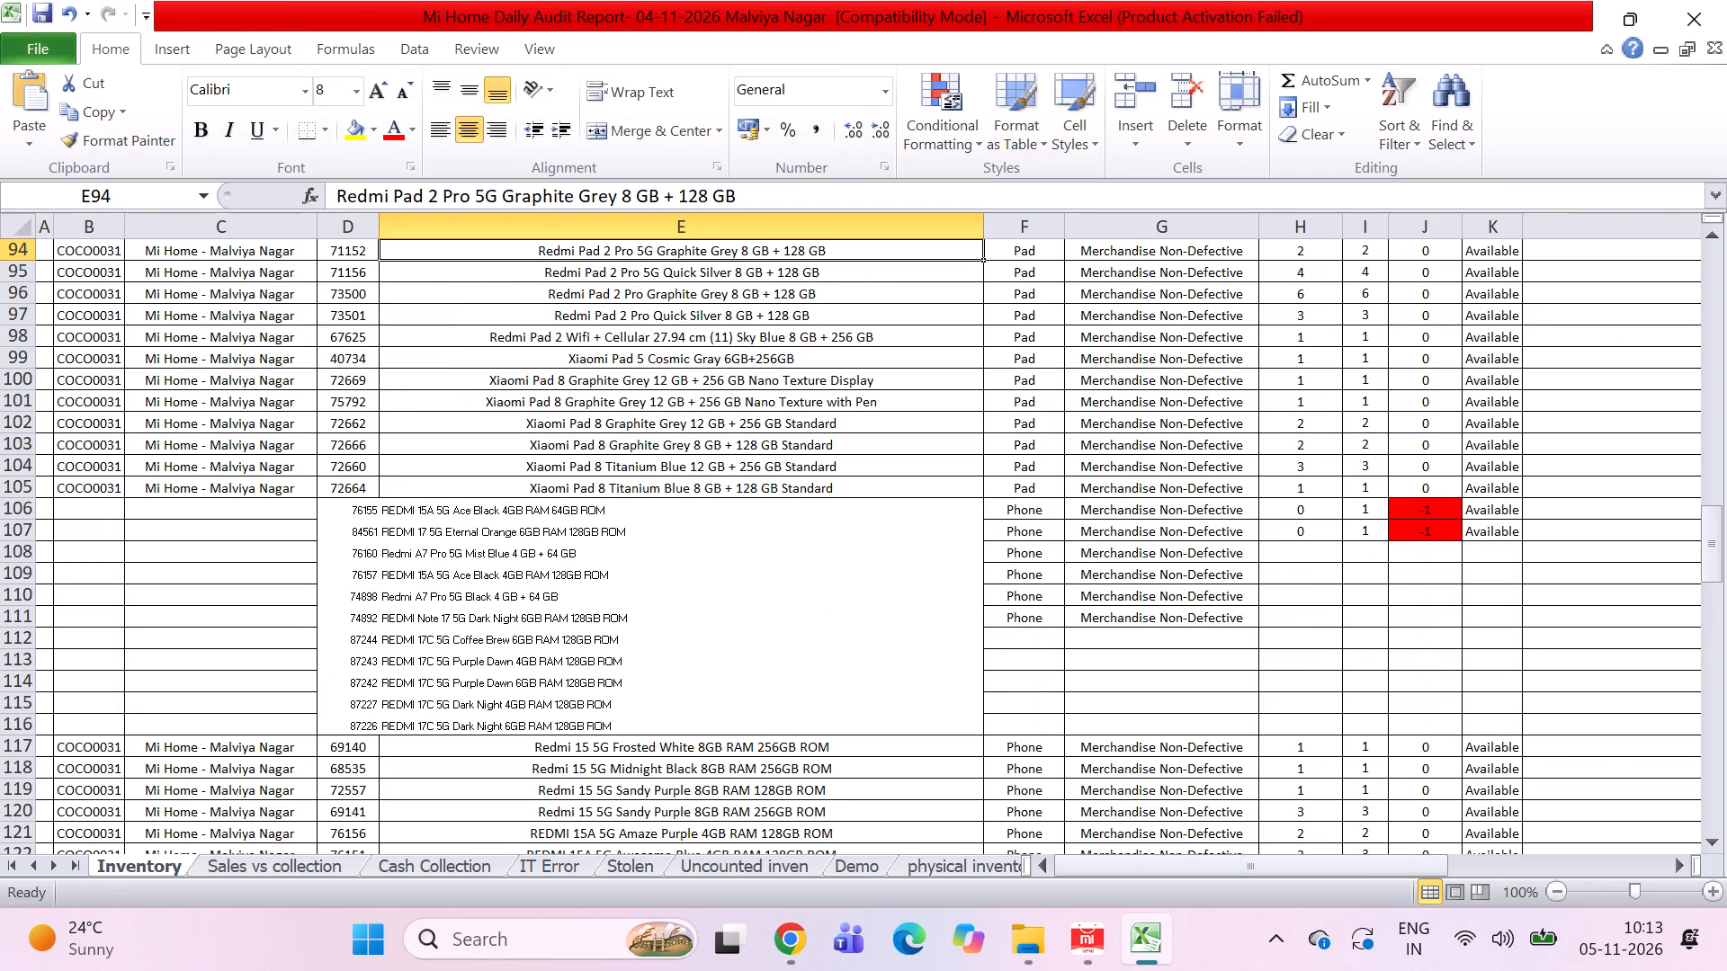
{"action": "key", "text": "Down"}
{"action": "key", "text": "Down"}
{"action": "key", "text": "Down"}
{"action": "key", "text": "Down"}
{"action": "key", "text": "Down"}
{"action": "key", "text": "Down"}
{"action": "key", "text": "Down"}
{"action": "key", "text": "Down"}
{"action": "key", "text": "Down"}
{"action": "key", "text": "Down"}
{"action": "key", "text": "Down"}
{"action": "key", "text": "Down"}
{"action": "key", "text": "Down"}
{"action": "key", "text": "Down"}
{"action": "key", "text": "Down"}
{"action": "key", "text": "Down"}
{"action": "key", "text": "Down"}
{"action": "key", "text": "Down"}
{"action": "key", "text": "Down"}
{"action": "key", "text": "Down"}
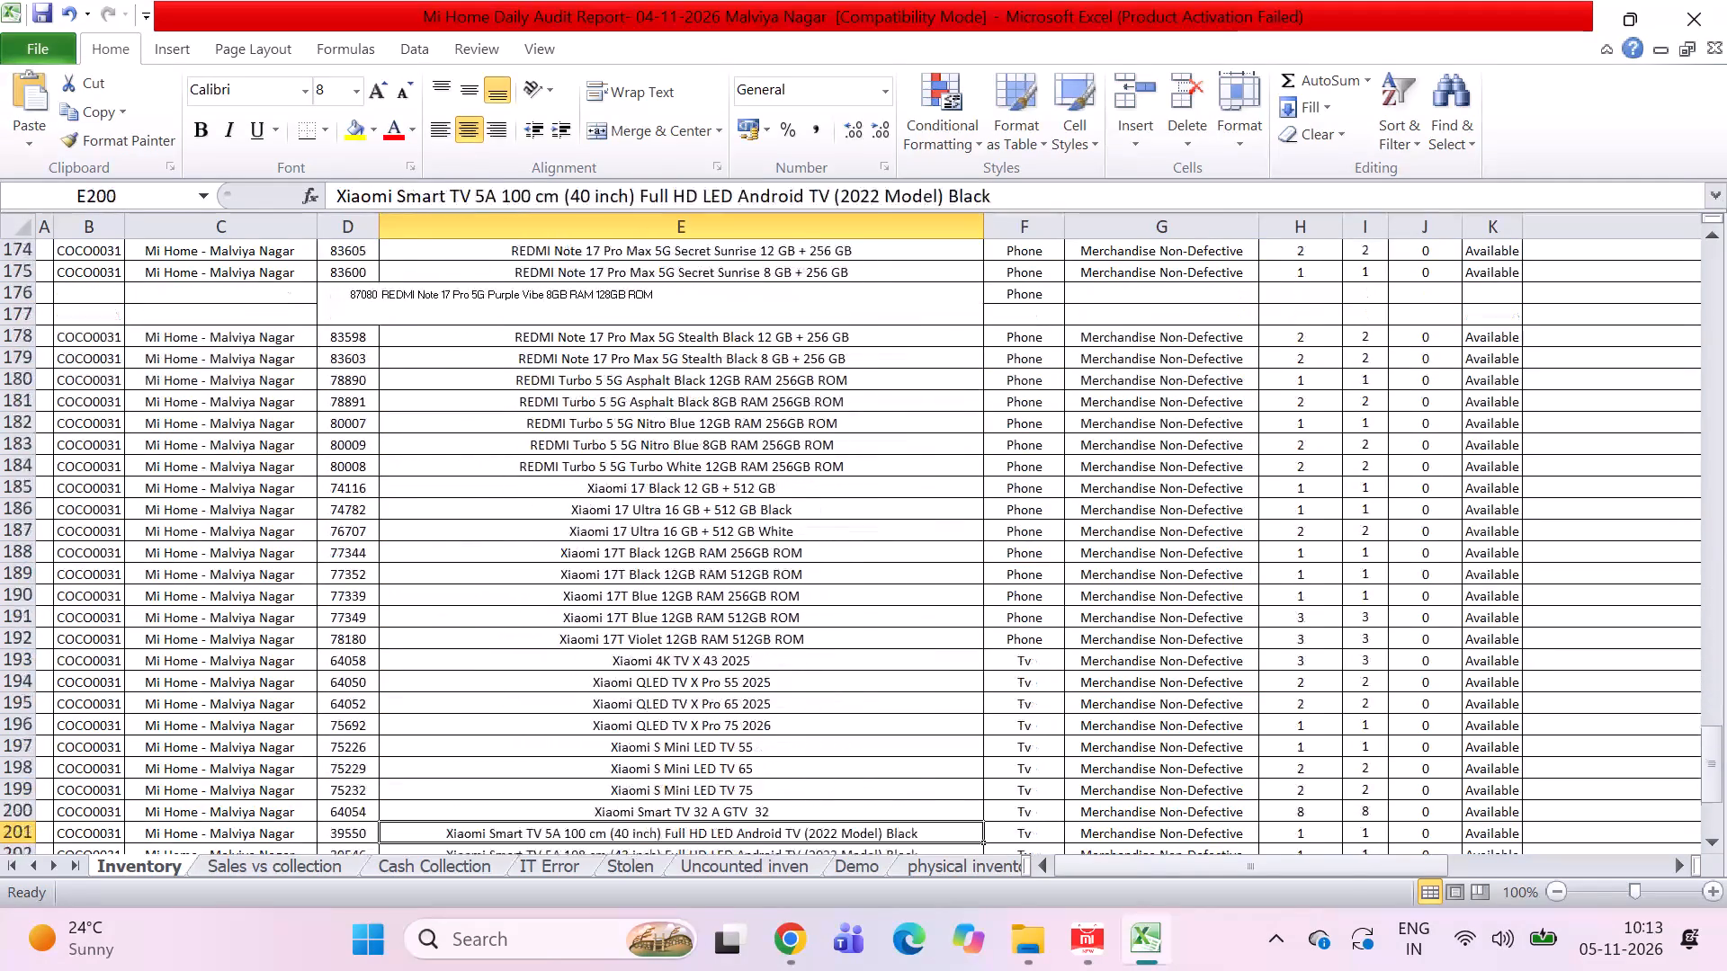
{"action": "key", "text": "Up"}
{"action": "key", "text": "ctrl+Up"}
{"action": "key", "text": "ctrl+Up"}
{"action": "key", "text": "ctrl+Up"}
{"action": "key", "text": "ctrl+Up"}
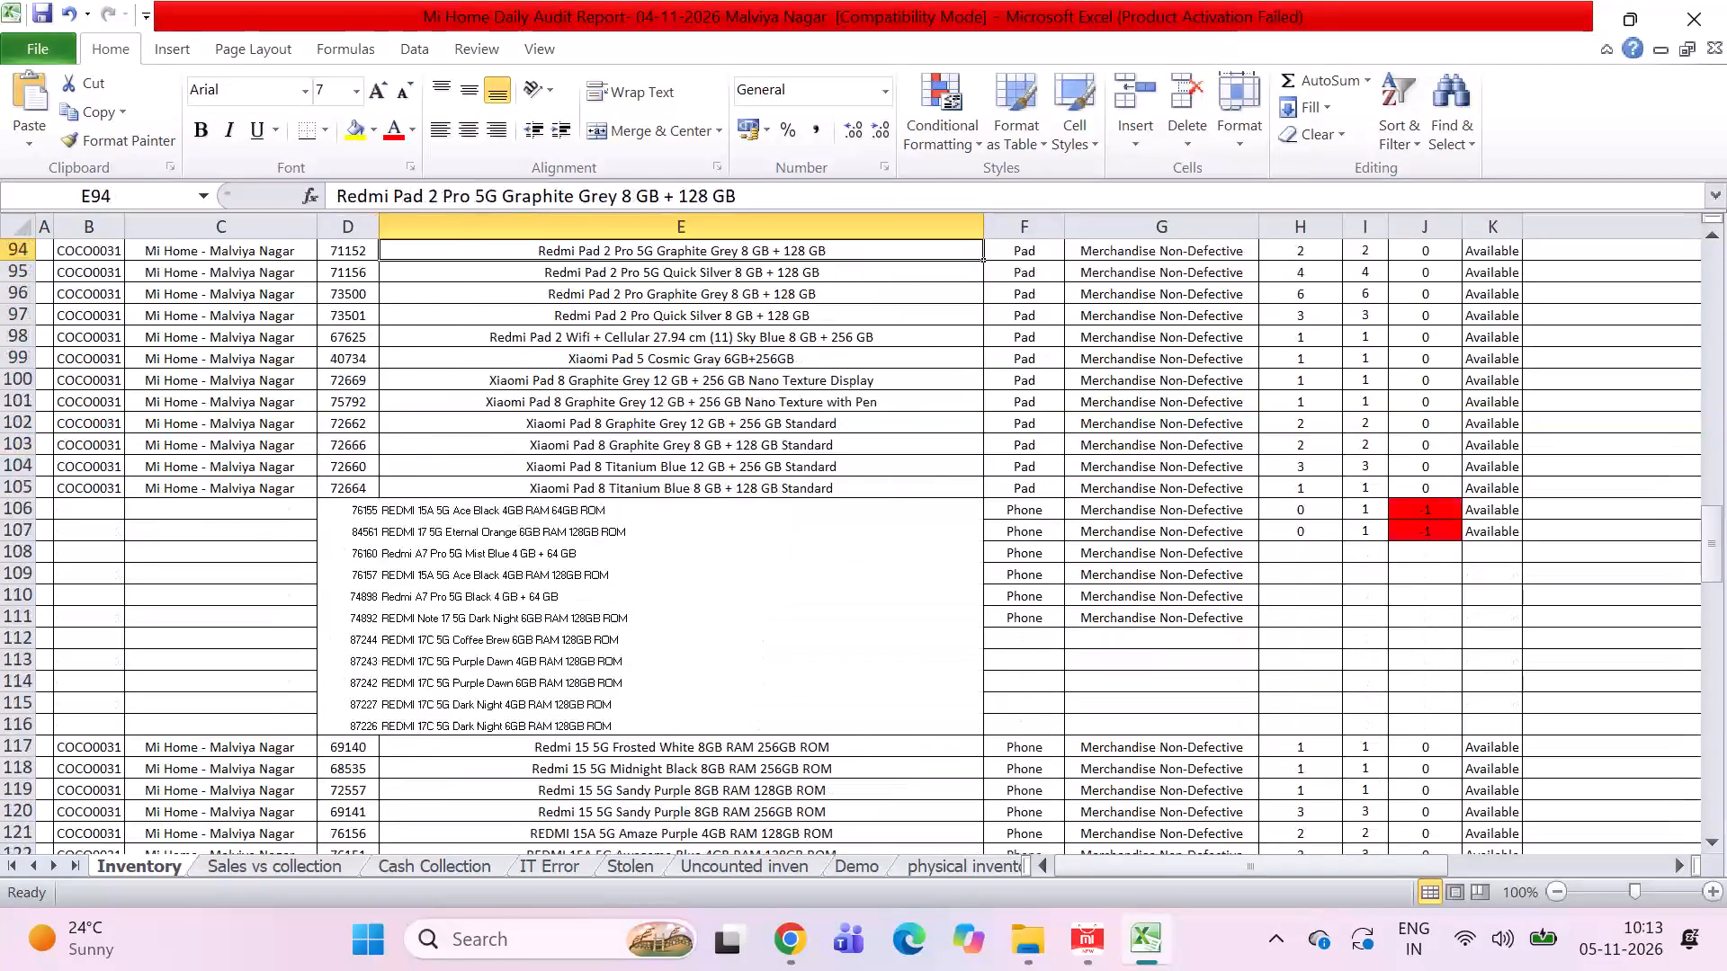
{"action": "key", "text": "ctrl+Up"}
{"action": "key", "text": "Up"}
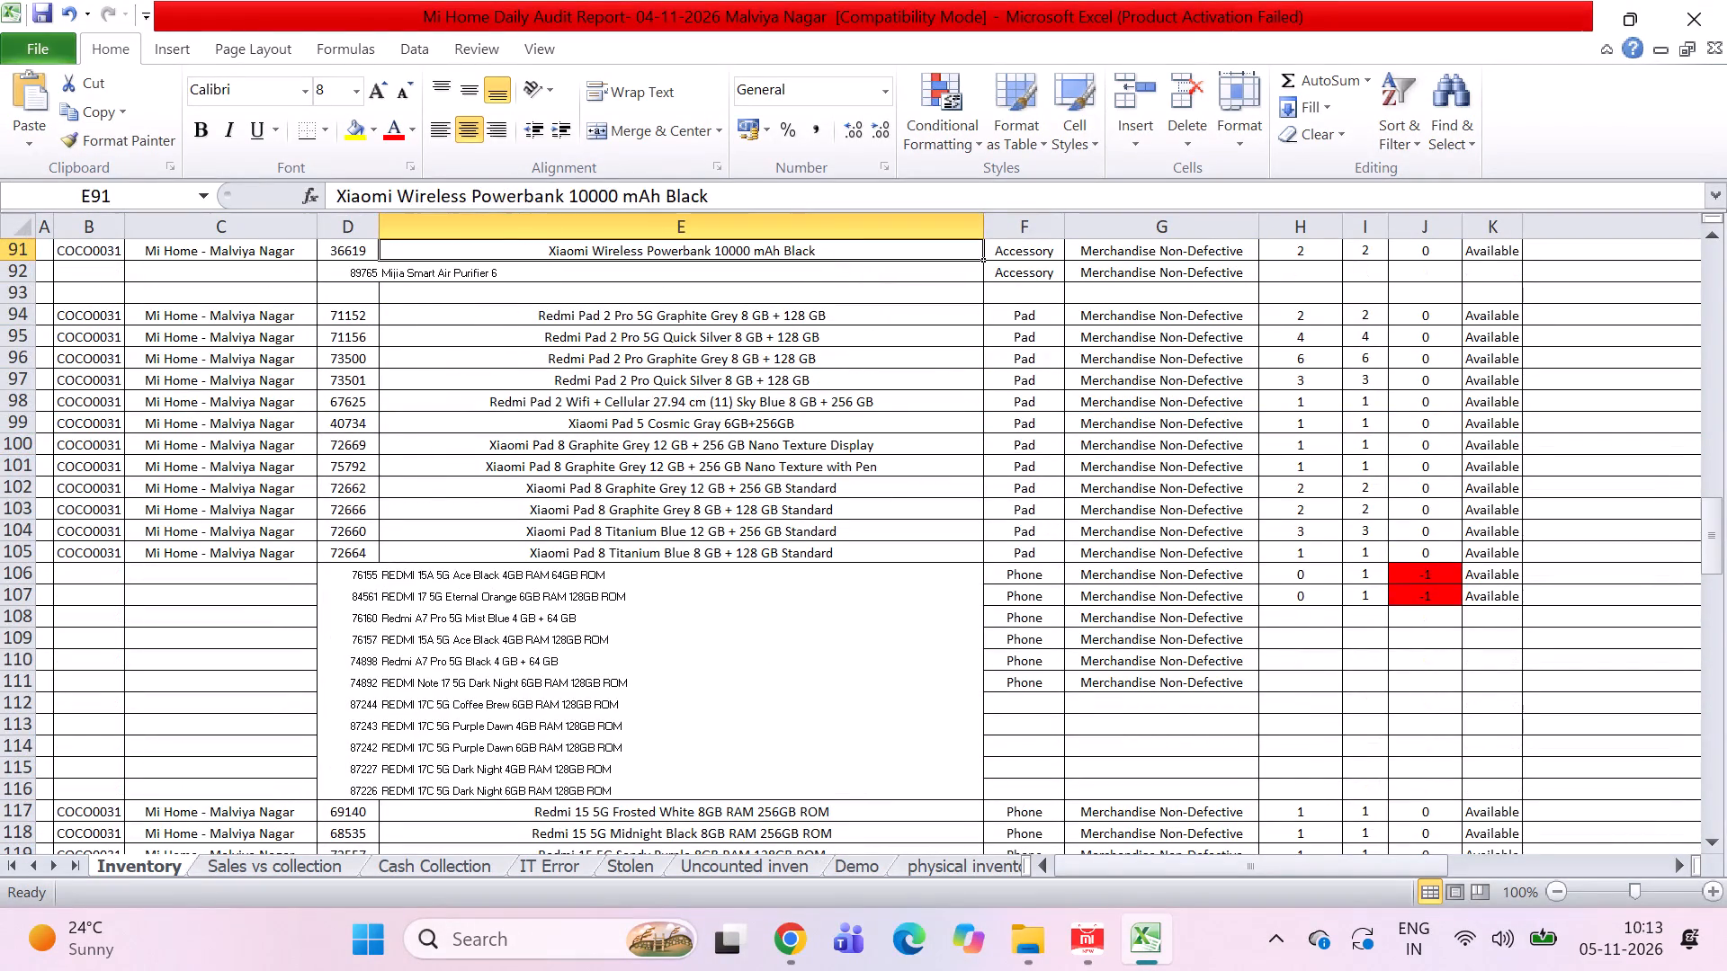
{"action": "left_click", "coordinate": [343, 290]}
{"action": "key", "text": "ctrl+v"}
{"action": "key", "text": "Right"}
{"action": "key", "text": "alt+Tab"}
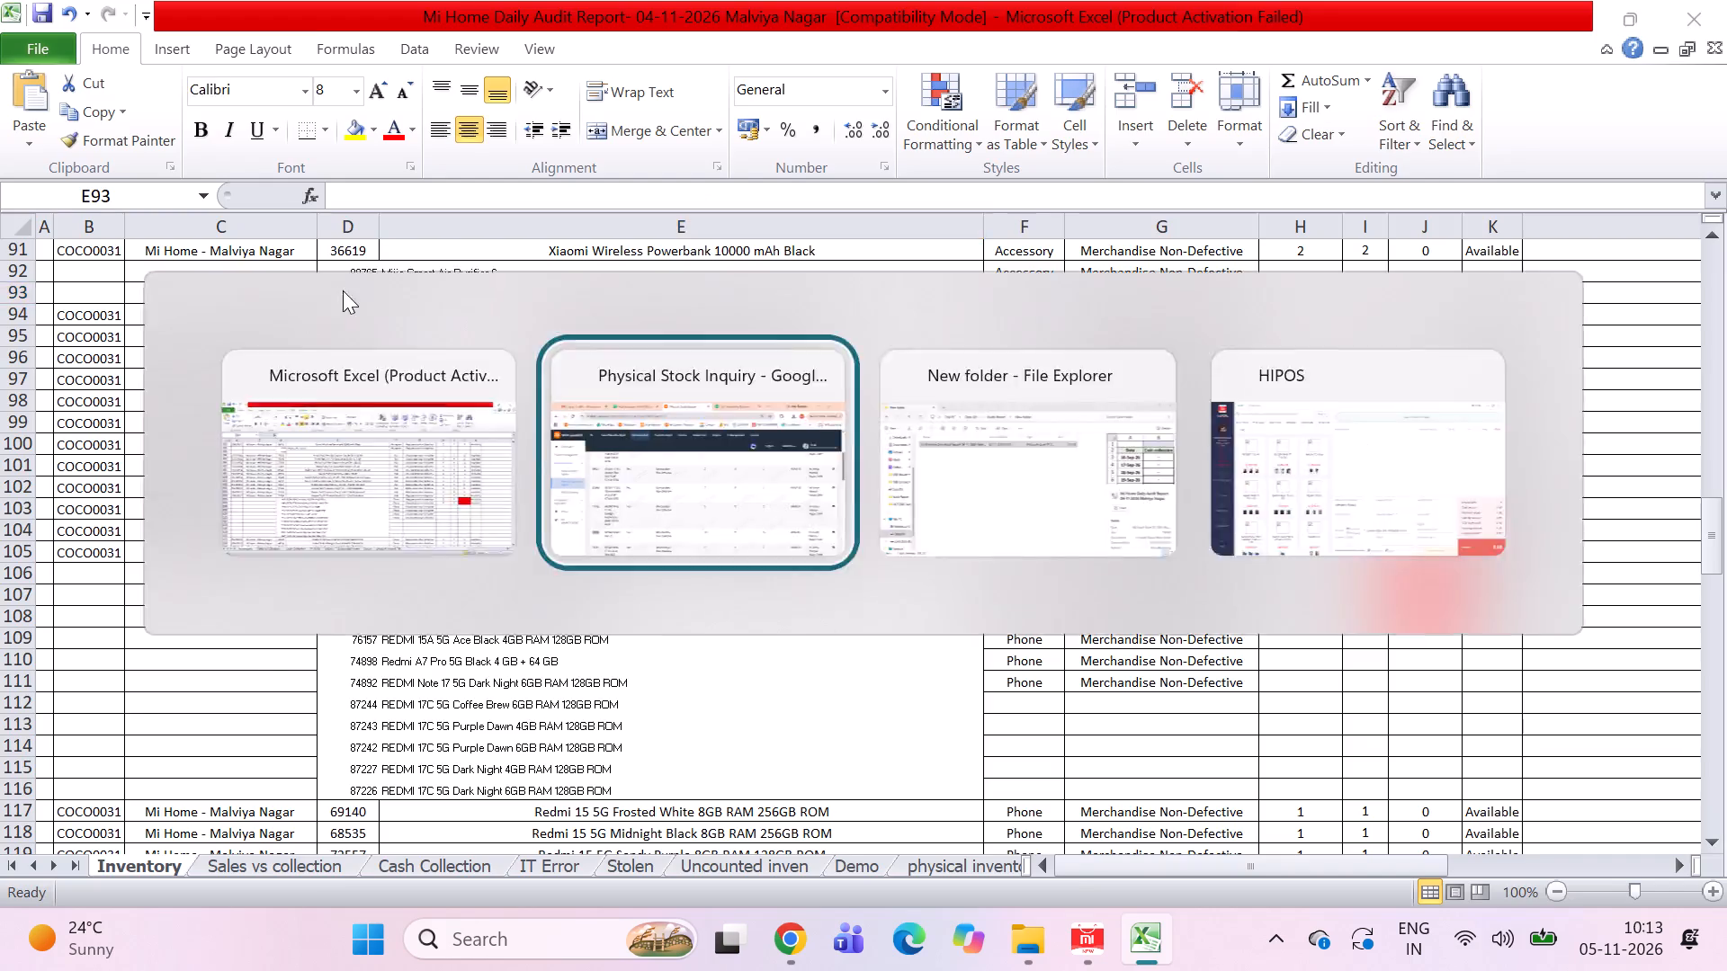
{"action": "triple_click", "coordinate": [346, 787]}
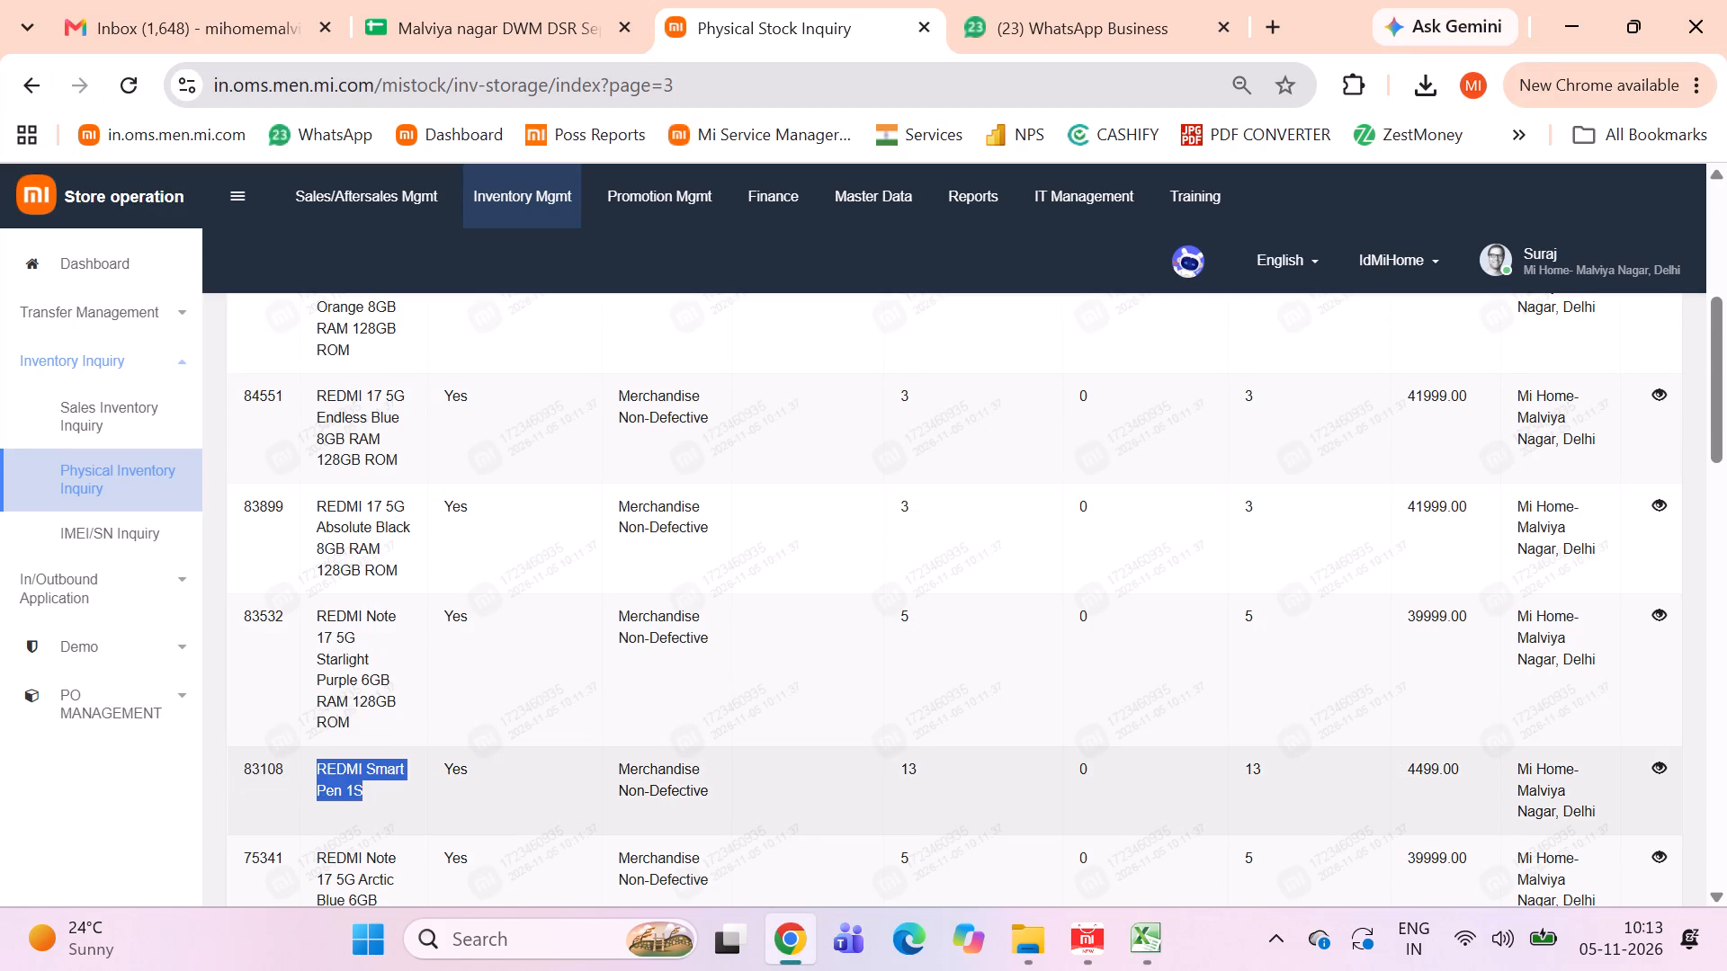
{"action": "key", "text": "ctrl+c"}
{"action": "key", "text": "alt+Tab"}
{"action": "key", "text": "ctrl+v"}
Fill the 83108 row's category with Accessory and its stock type with Merchandise Non-Defective from the row above.
{"action": "key", "text": "Right"}
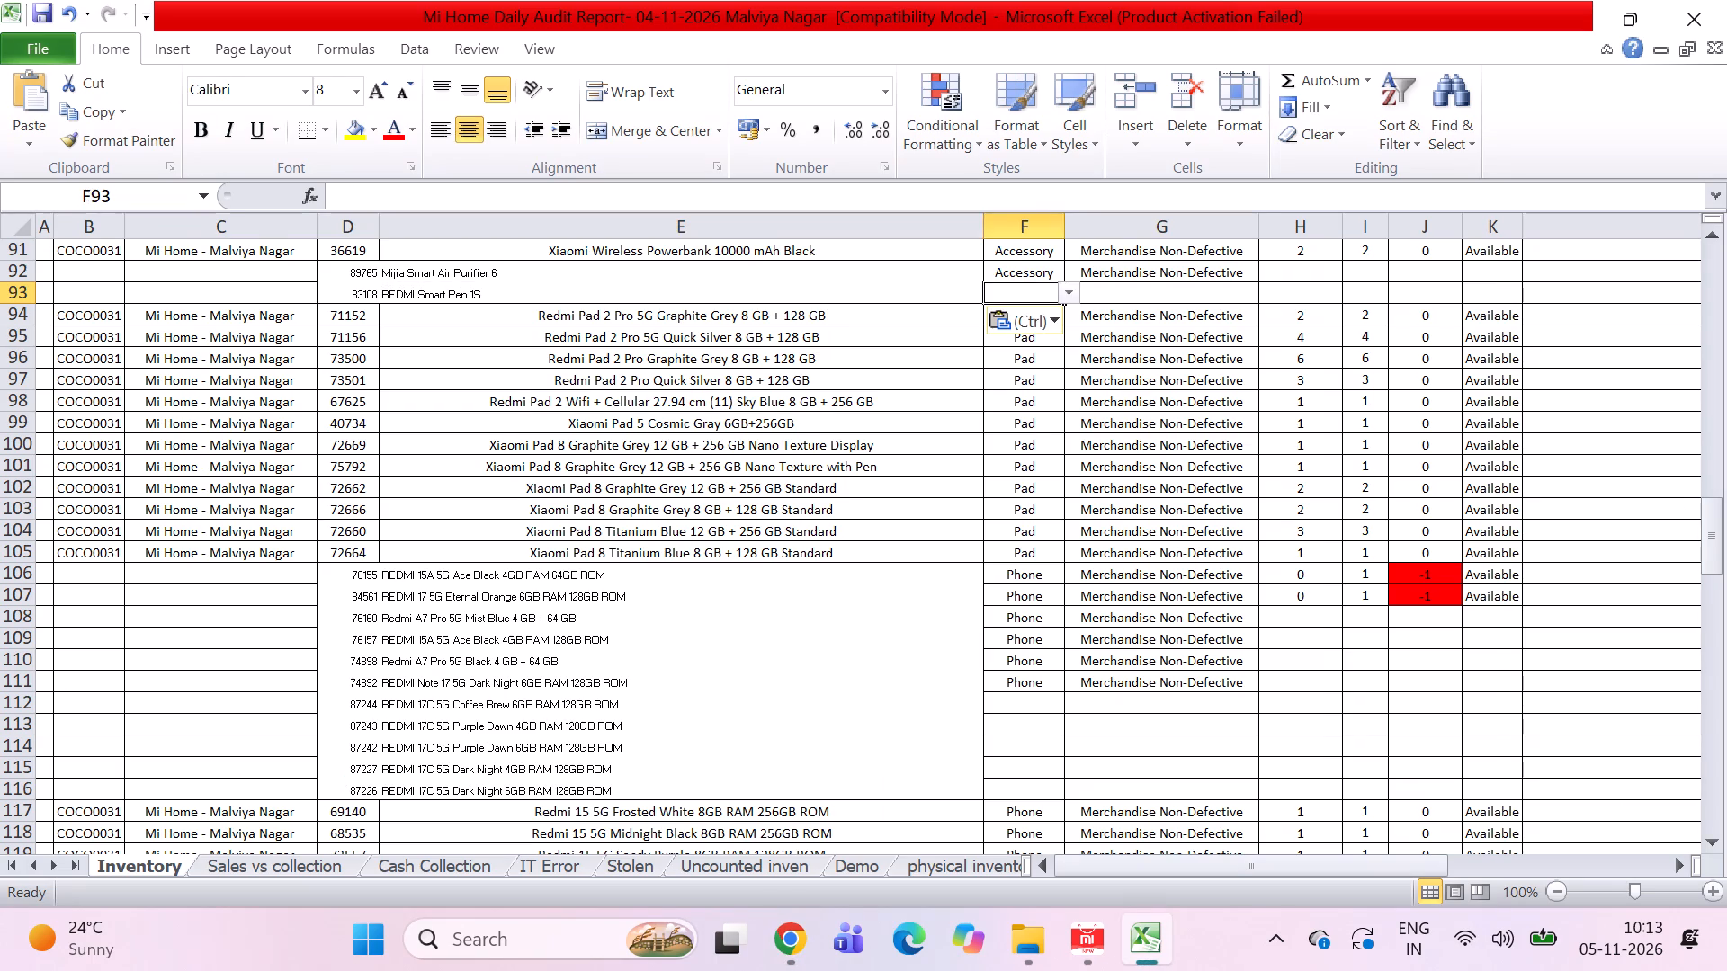
{"action": "key", "text": "Right"}
{"action": "key", "text": "Left"}
{"action": "key", "text": "ctrl+d"}
{"action": "key", "text": "Right"}
{"action": "key", "text": "Right"}
{"action": "key", "text": "Left"}
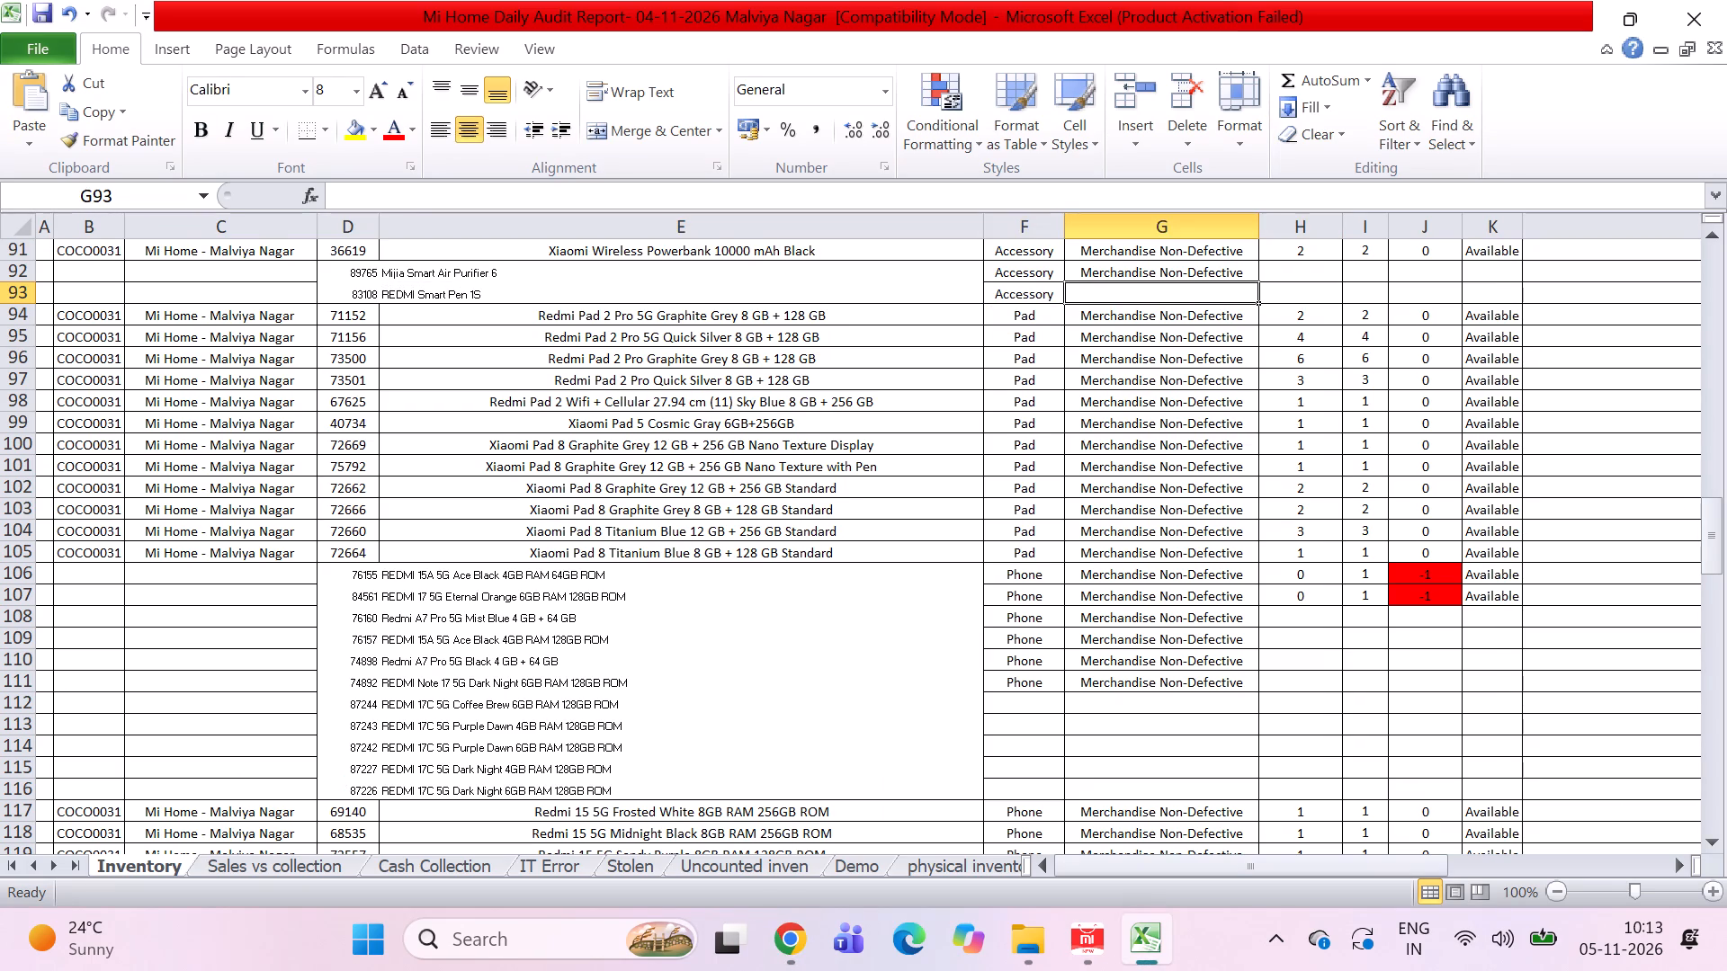
{"action": "key", "text": "ctrl+d"}
{"action": "key", "text": "Left"}
{"action": "key", "text": "Escape"}
{"action": "key", "text": "Right"}
{"action": "key", "text": "Left"}
{"action": "key", "text": "ctrl+d"}
{"action": "key", "text": "Left"}
{"action": "key", "text": "Left"}
{"action": "key", "text": "Left"}
{"action": "key", "text": "Left"}
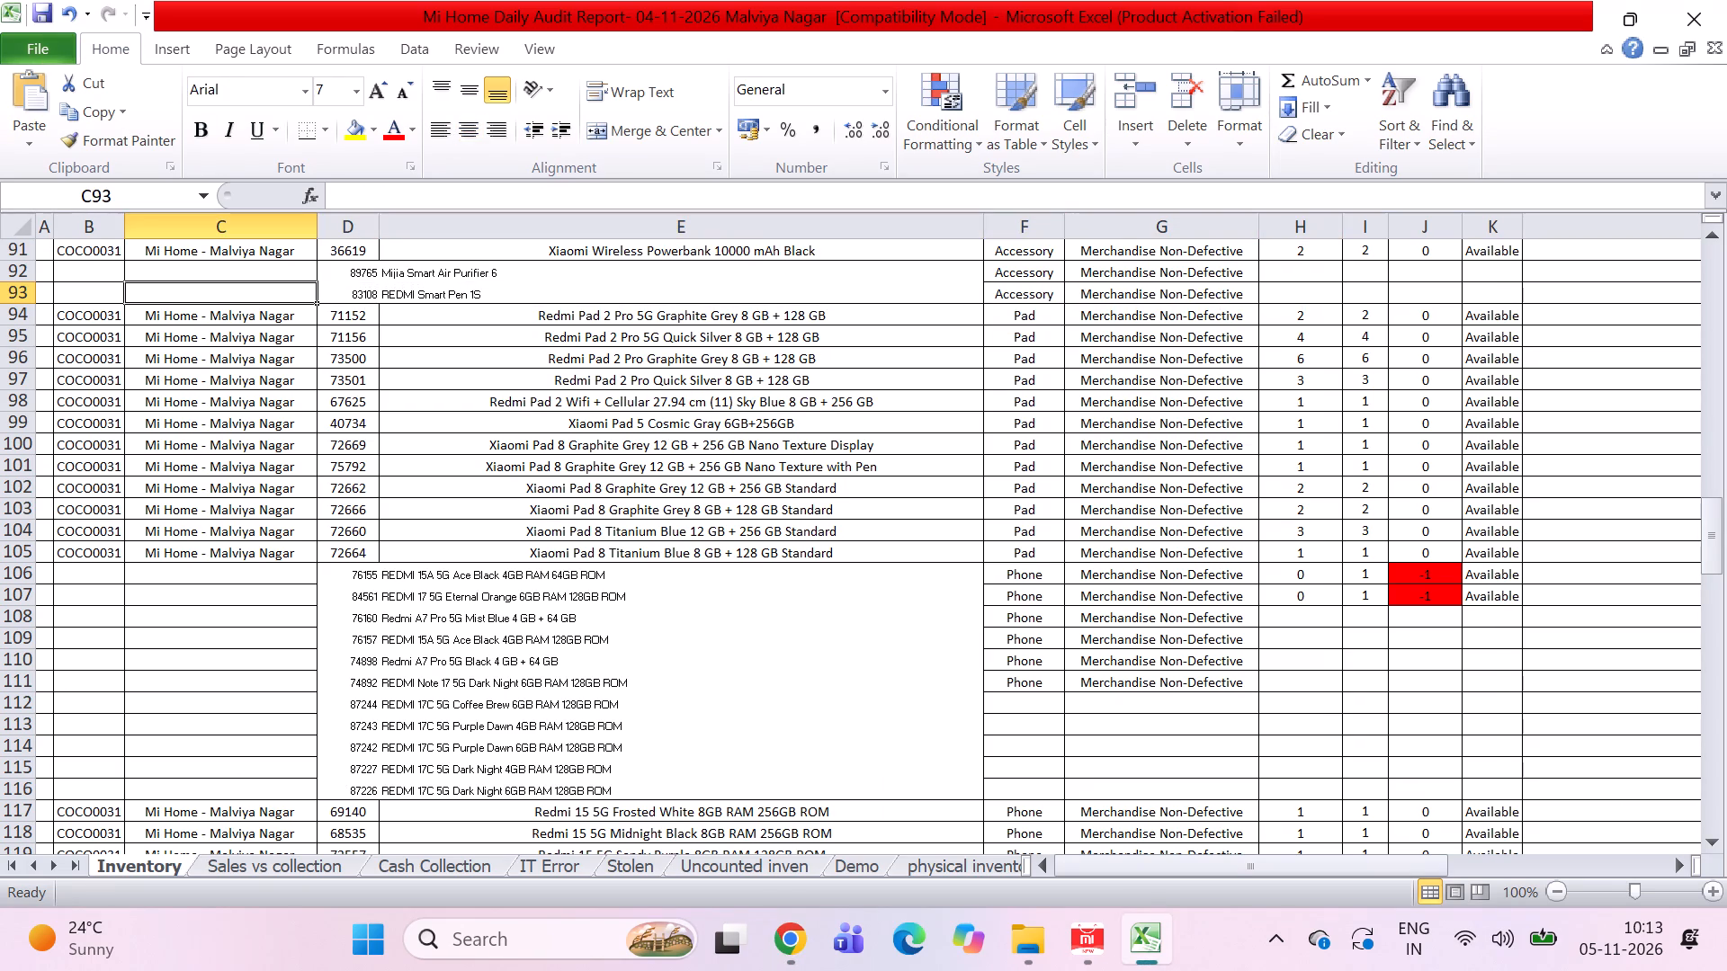
{"action": "key", "text": "Right"}
Copy product ID 75341, the 6GB Arctic Blue REDMI Note 17 5G, from the stock page and search the Inventory sheet for it.
{"action": "key", "text": "alt+Tab"}
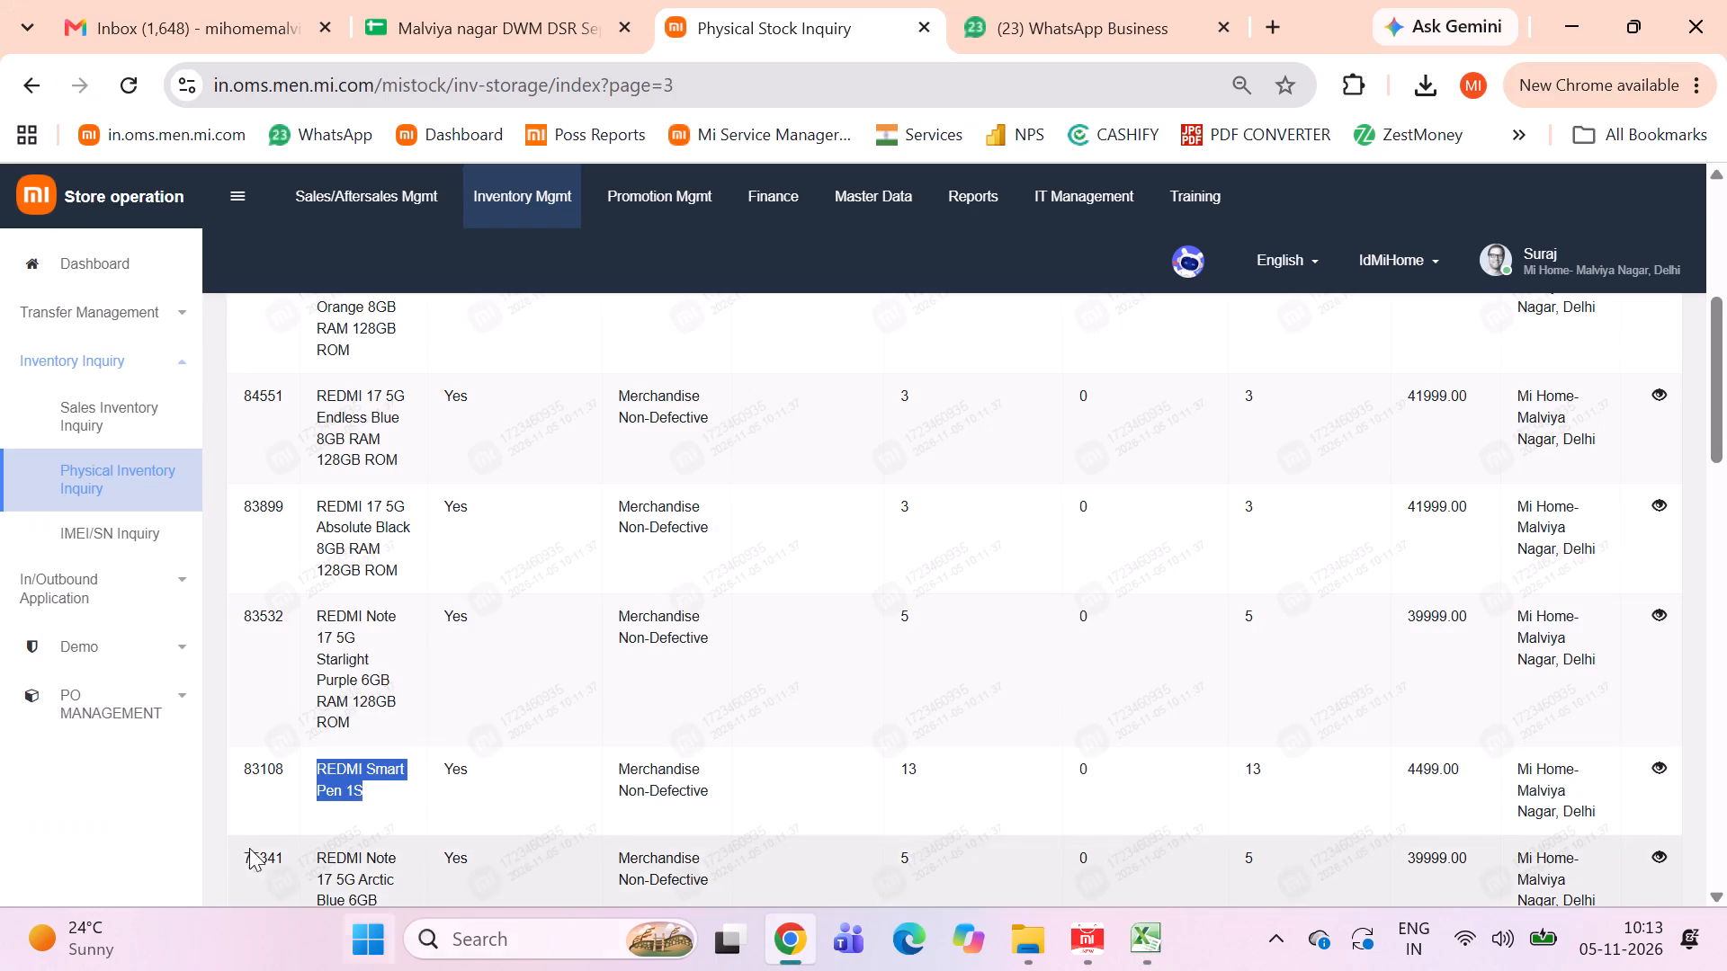
{"action": "double_click", "coordinate": [261, 862]}
{"action": "key", "text": "ctrl+c"}
{"action": "key", "text": "alt+Tab"}
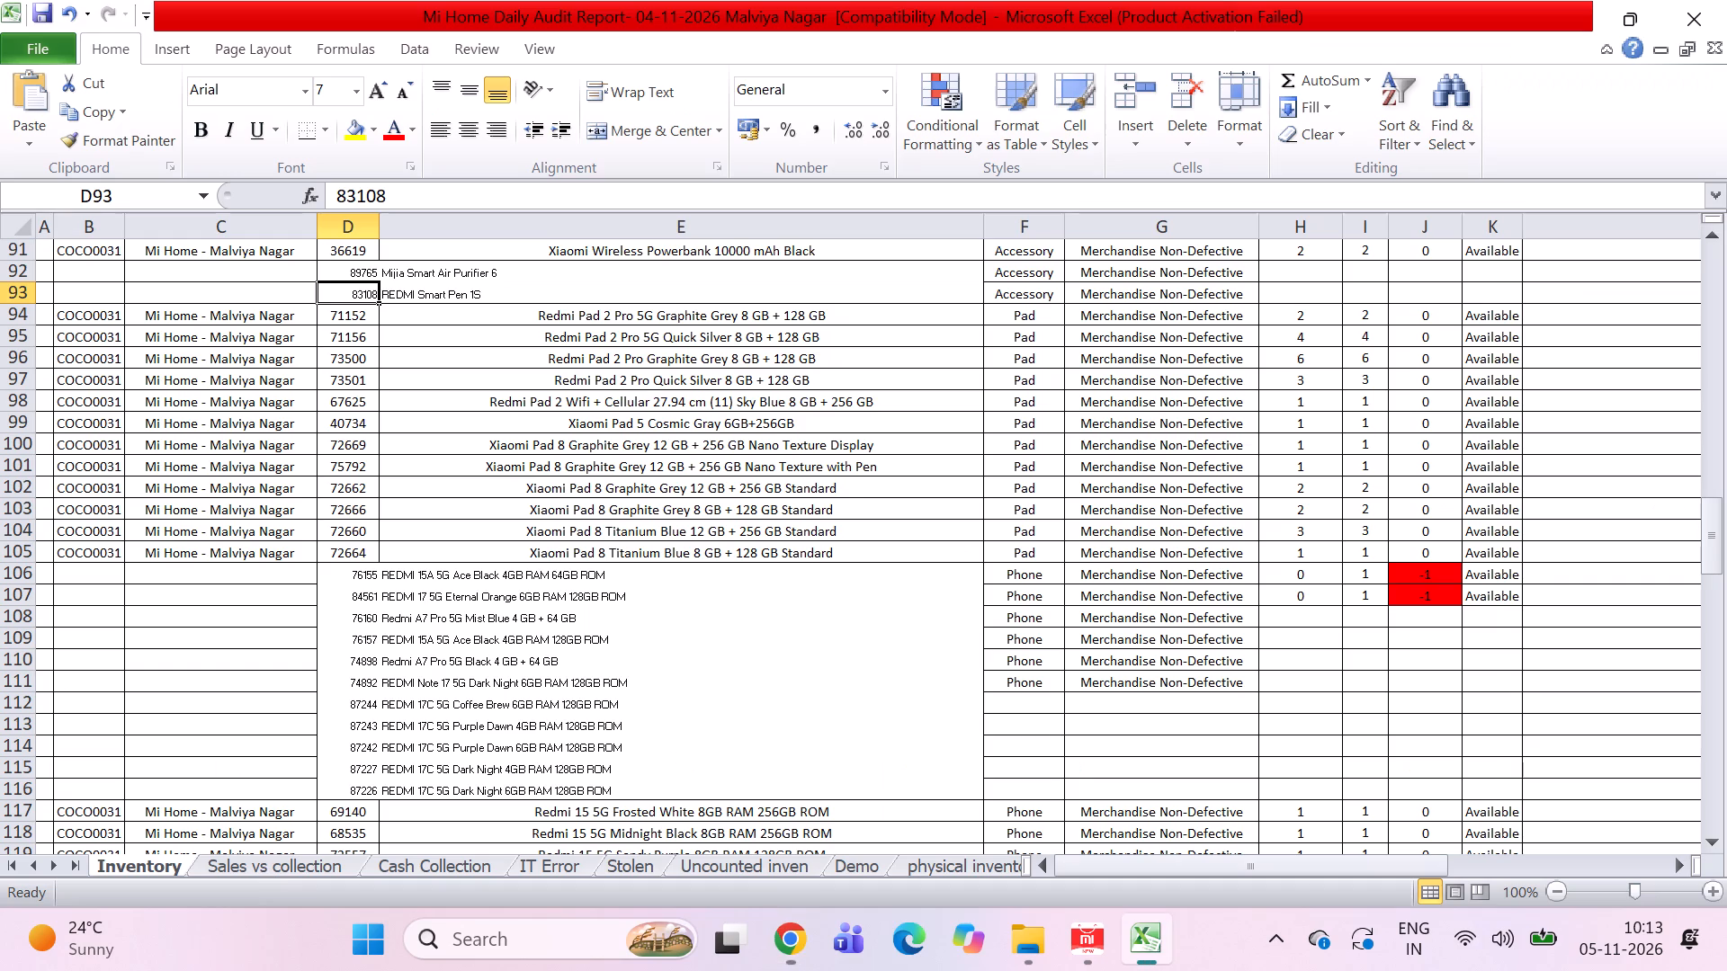
{"action": "left_click", "coordinate": [330, 639]}
{"action": "key", "text": "ctrl+f"}
{"action": "key", "text": "ctrl+v"}
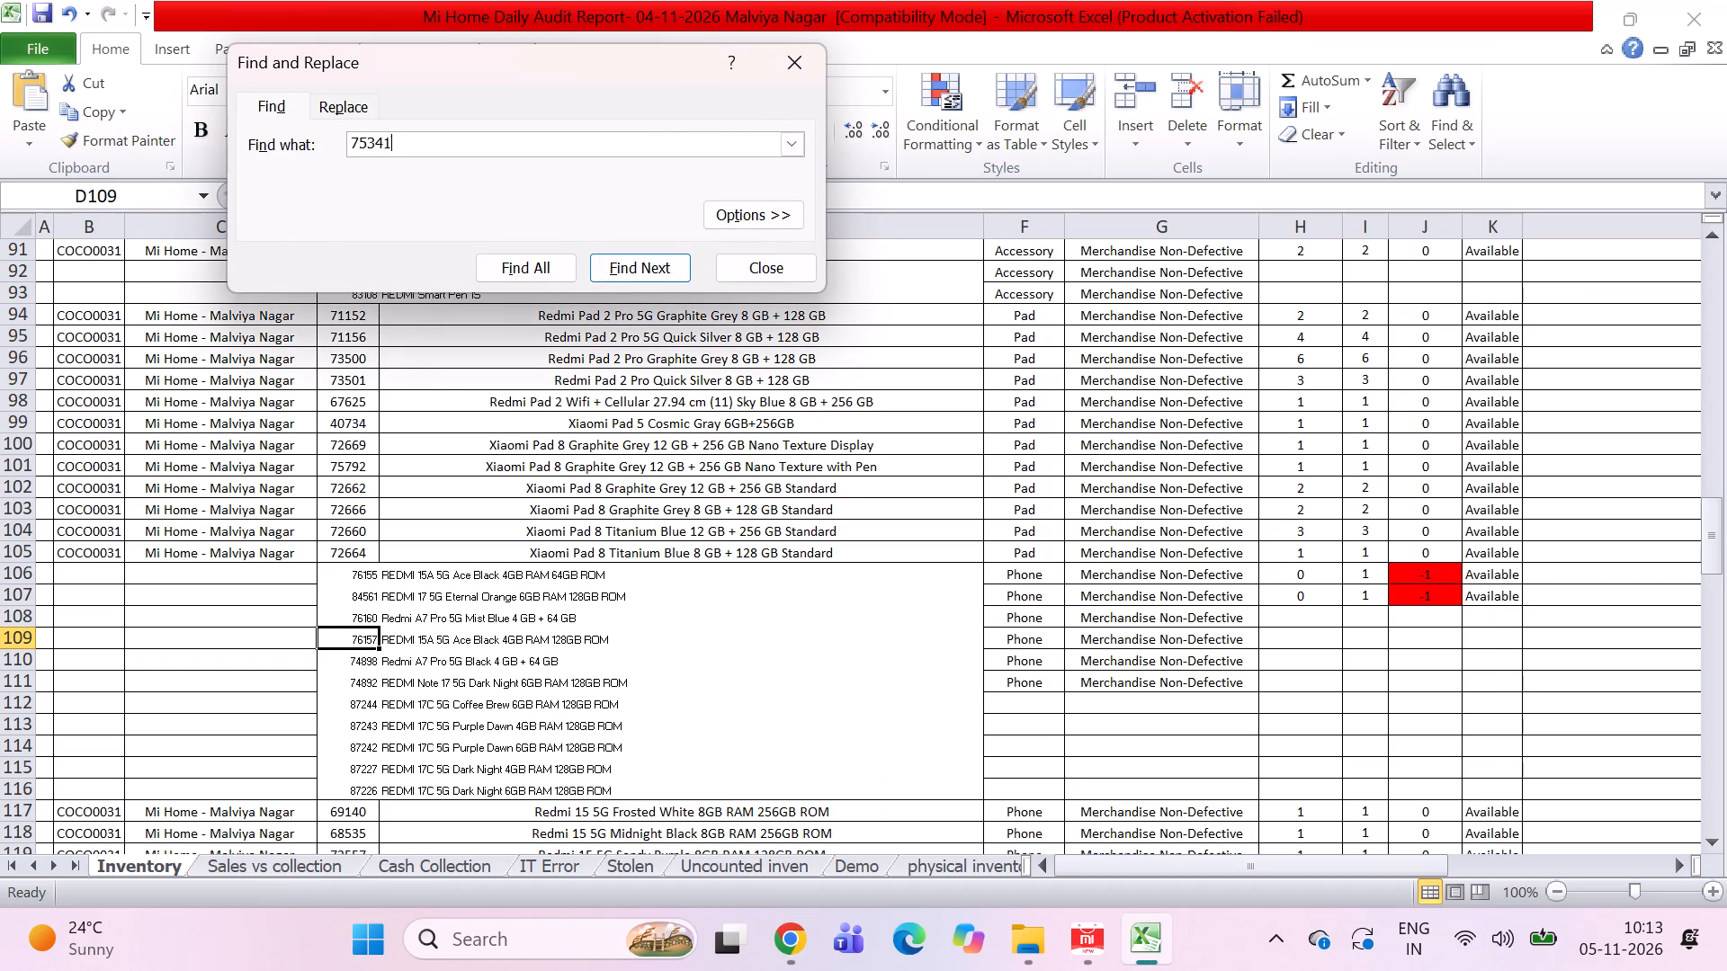
{"action": "key", "text": "Return"}
{"action": "key", "text": "Return"}
{"action": "left_click", "coordinate": [742, 275]}
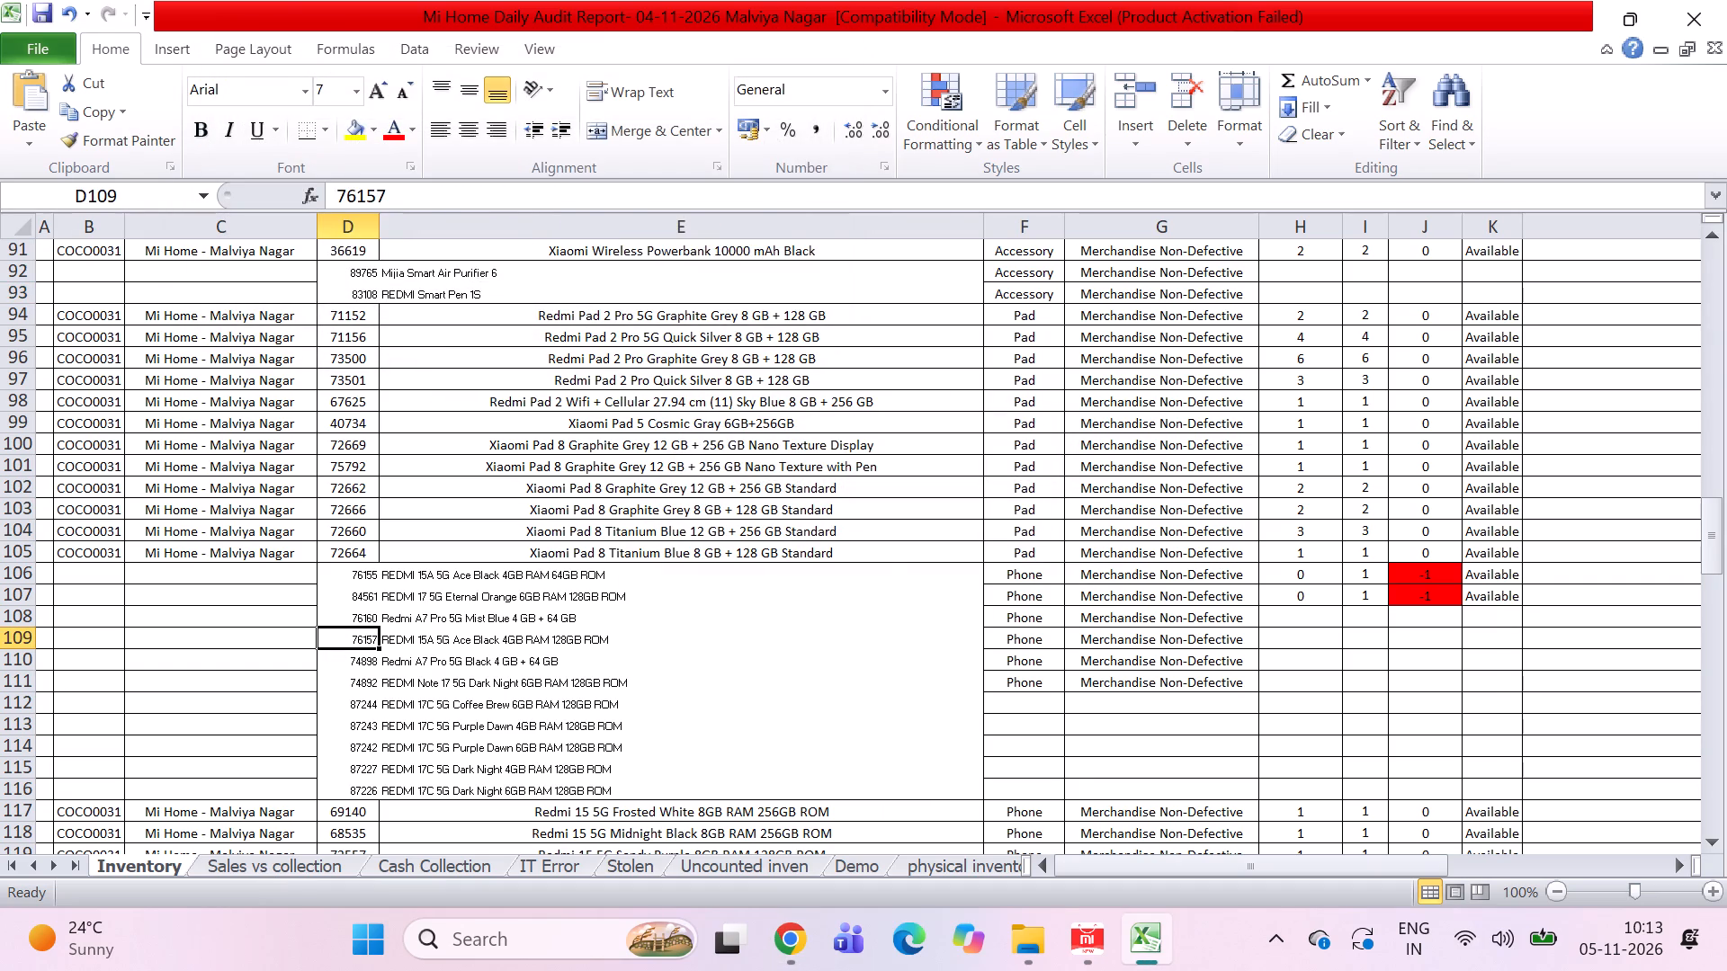
Add product ID 75341 and its copied name REDMI Note 17 5G Arctic Blue 6GB RAM 128GB ROM in the empty row below 87080.
{"action": "left_click", "coordinate": [539, 677]}
{"action": "key", "text": "ctrl+Down"}
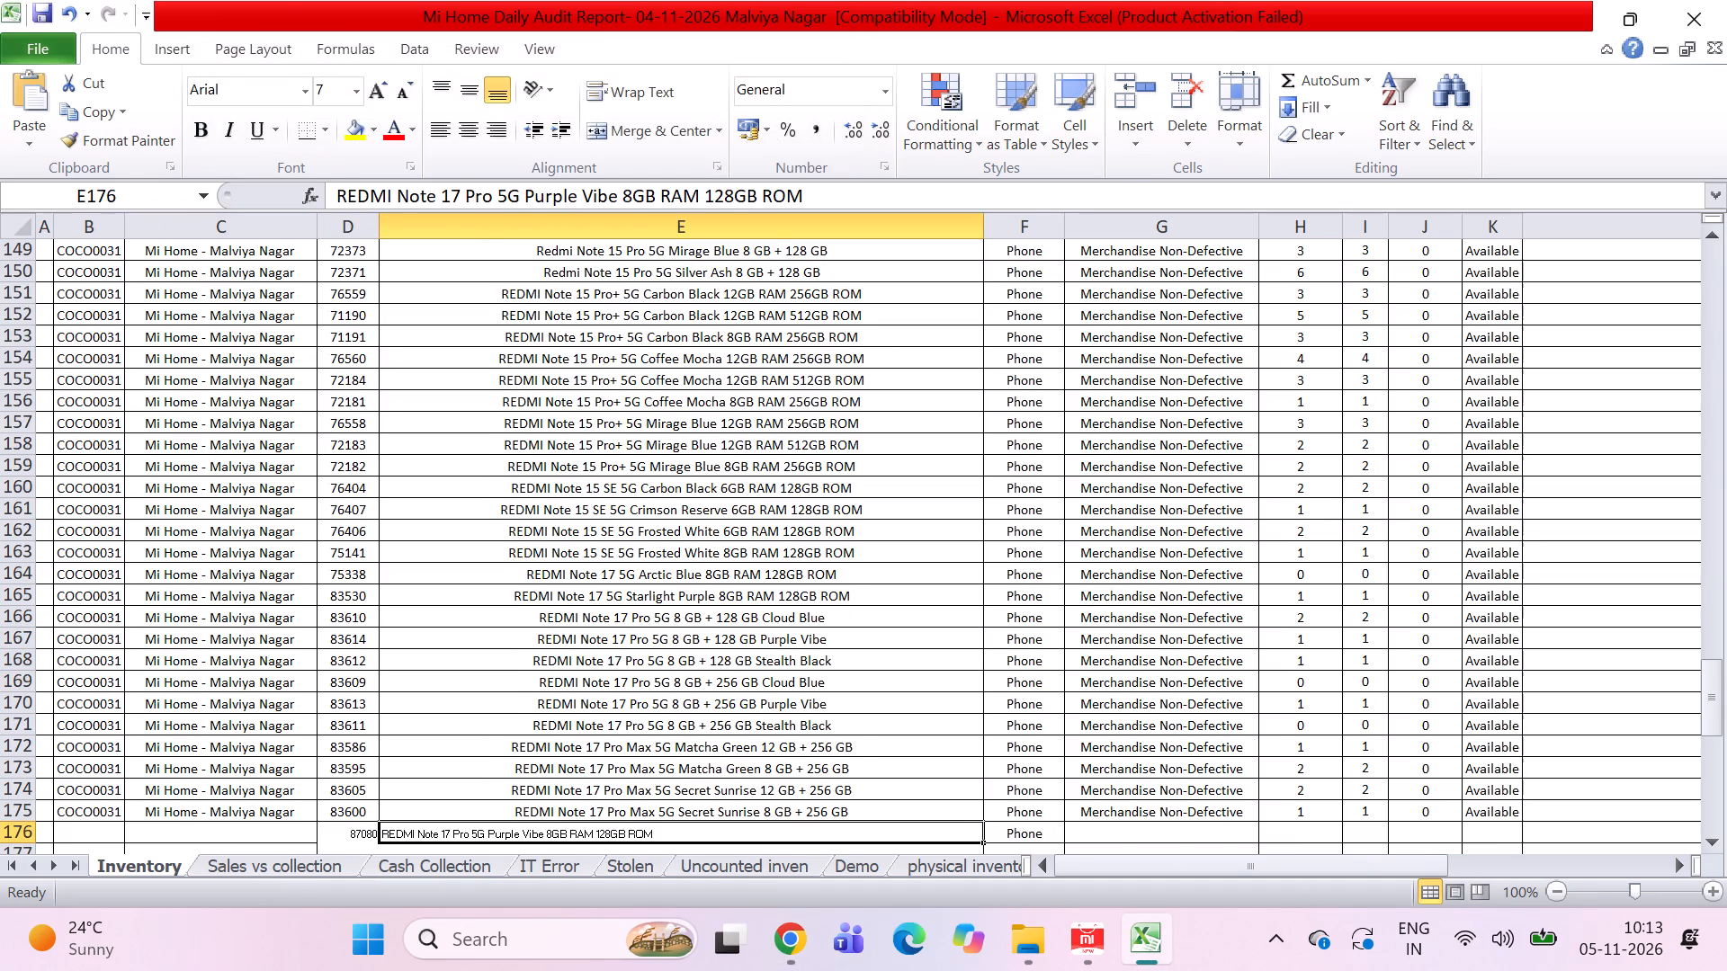
{"action": "key", "text": "Down"}
{"action": "key", "text": "Left"}
{"action": "key", "text": "ctrl+v"}
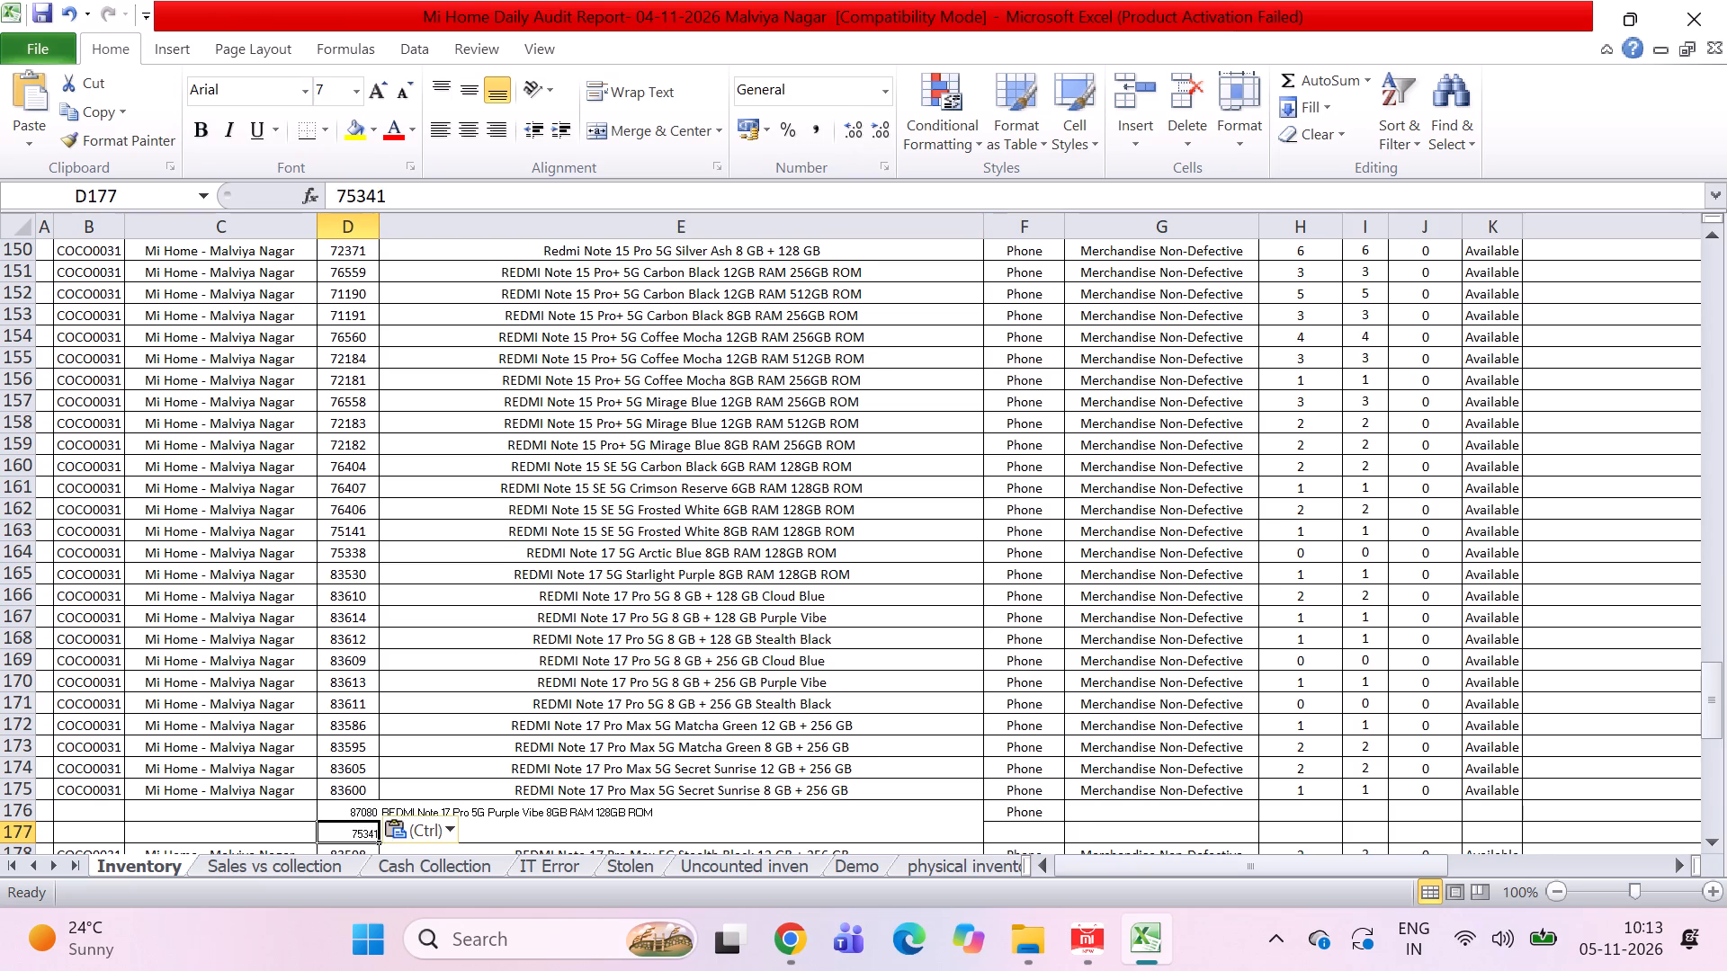
{"action": "key", "text": "Right"}
{"action": "key", "text": "alt+Tab"}
{"action": "triple_click", "coordinate": [328, 885]}
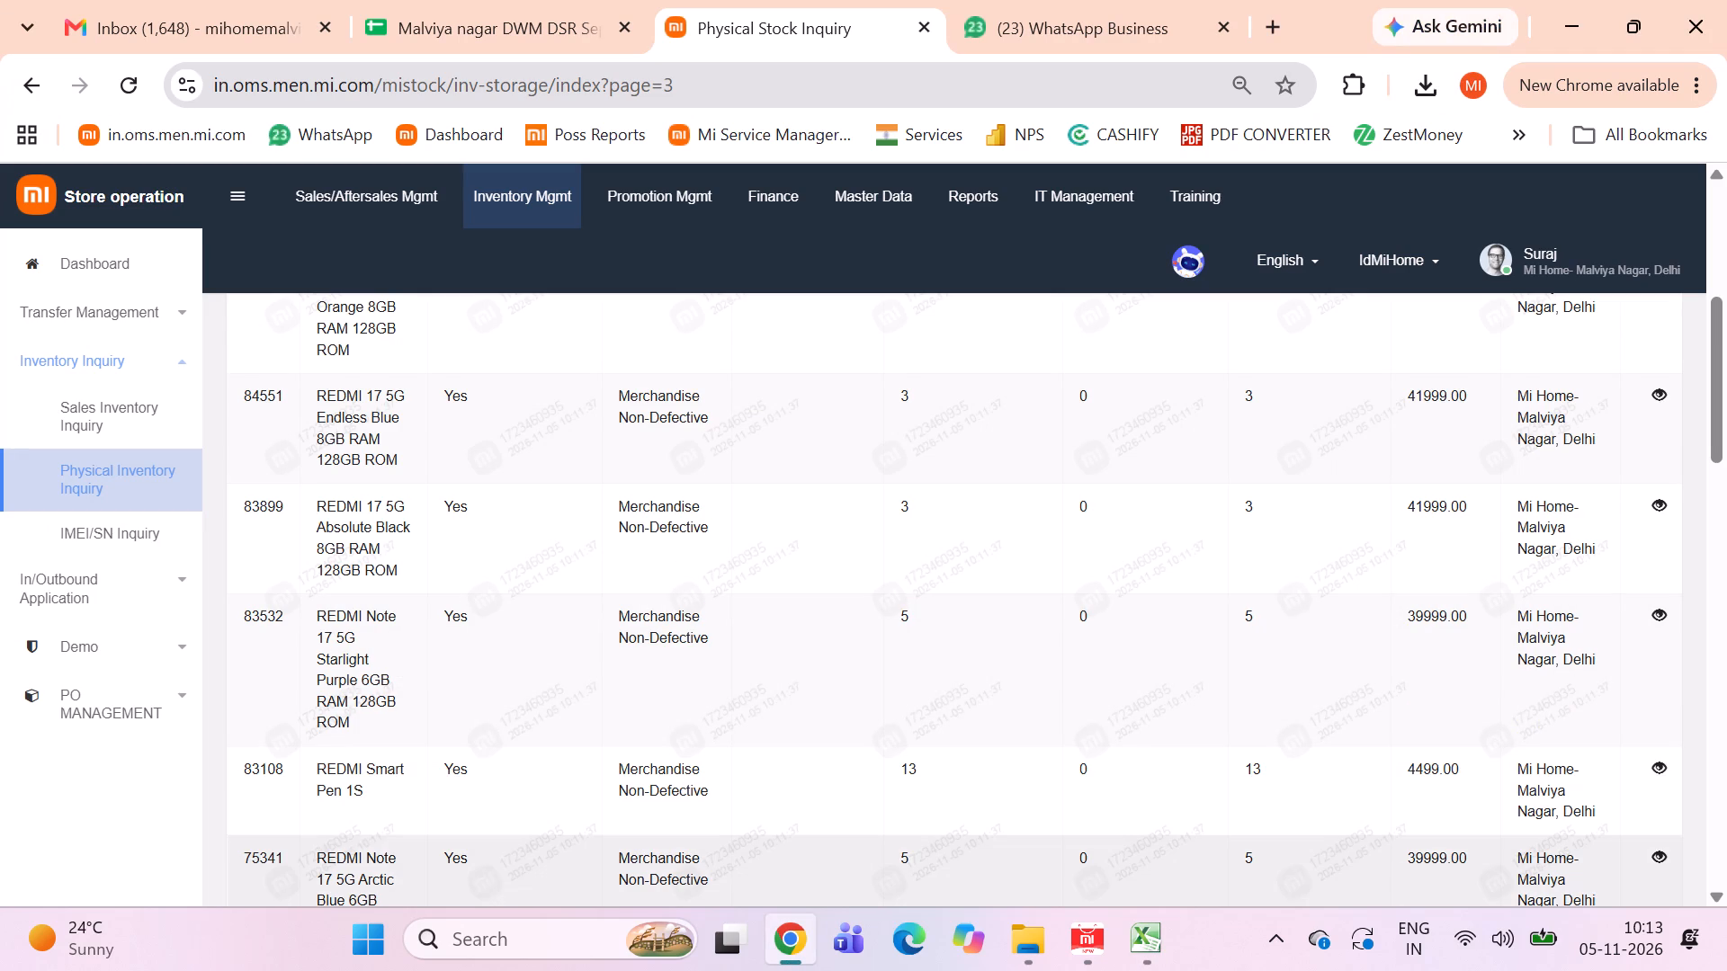
{"action": "key", "text": "ctrl+c"}
{"action": "key", "text": "alt+Tab"}
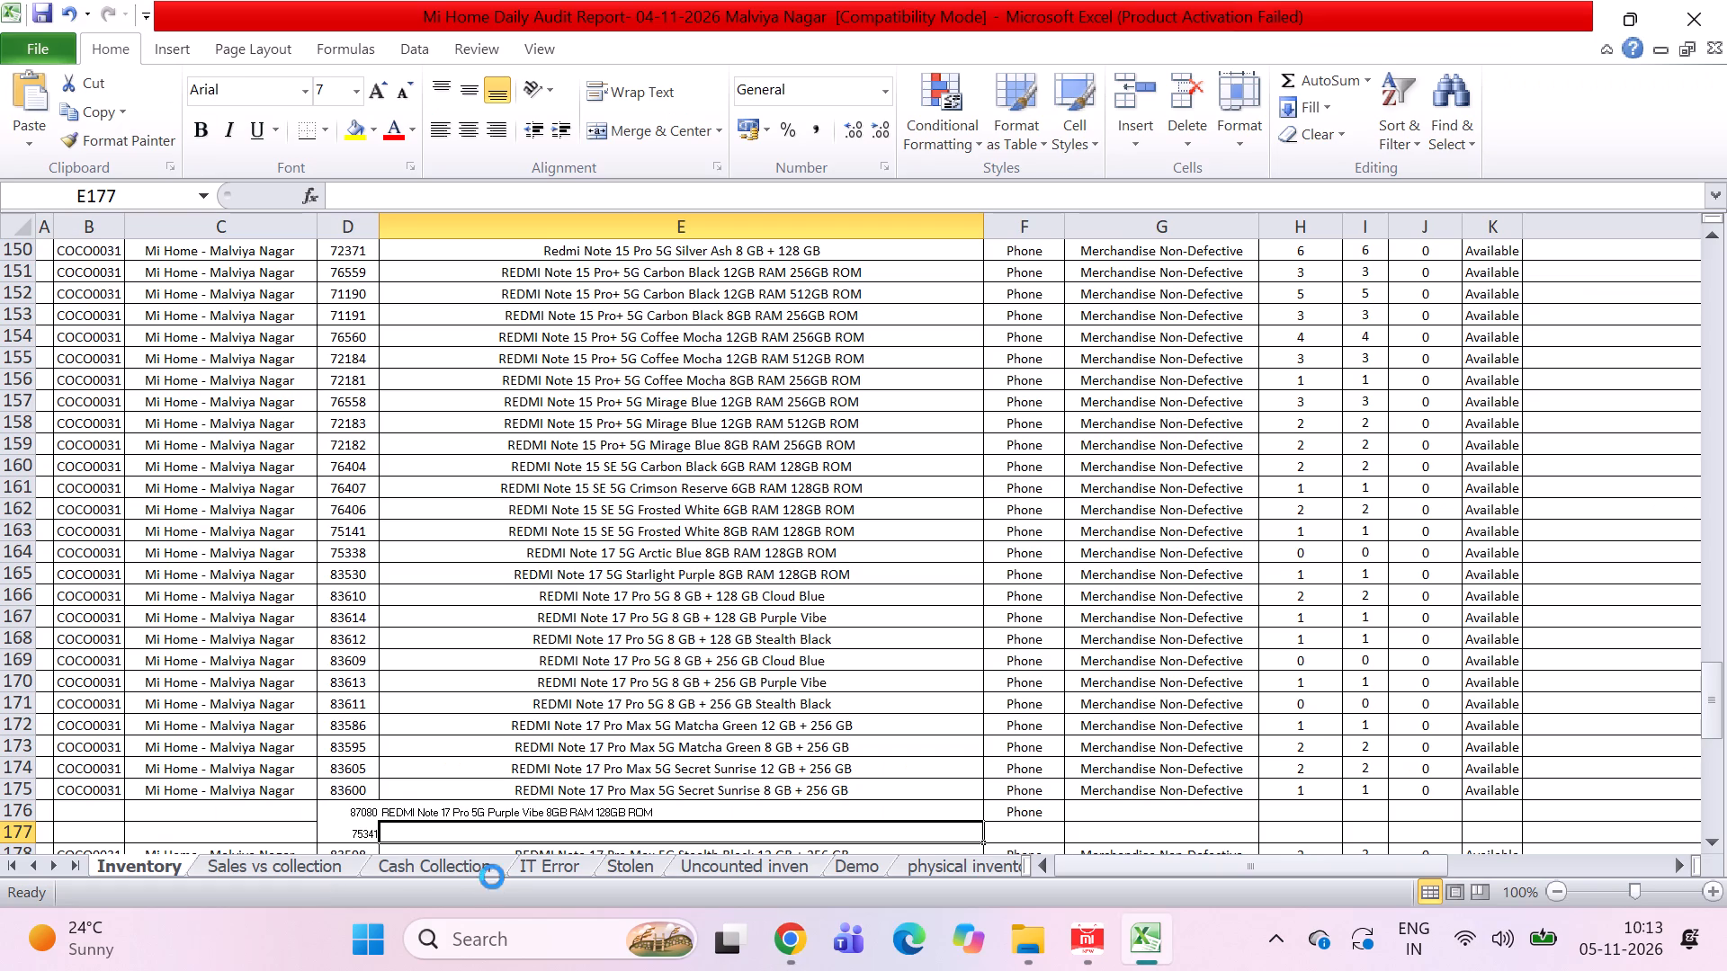
{"action": "key", "text": "ctrl+v"}
Fill the 75341 row's category with Phone, and the stock type of the 87080 and 75341 rows with Merchandise Non-Defective.
{"action": "key", "text": "Right"}
{"action": "key", "text": "ctrl+d"}
{"action": "key", "text": "Right"}
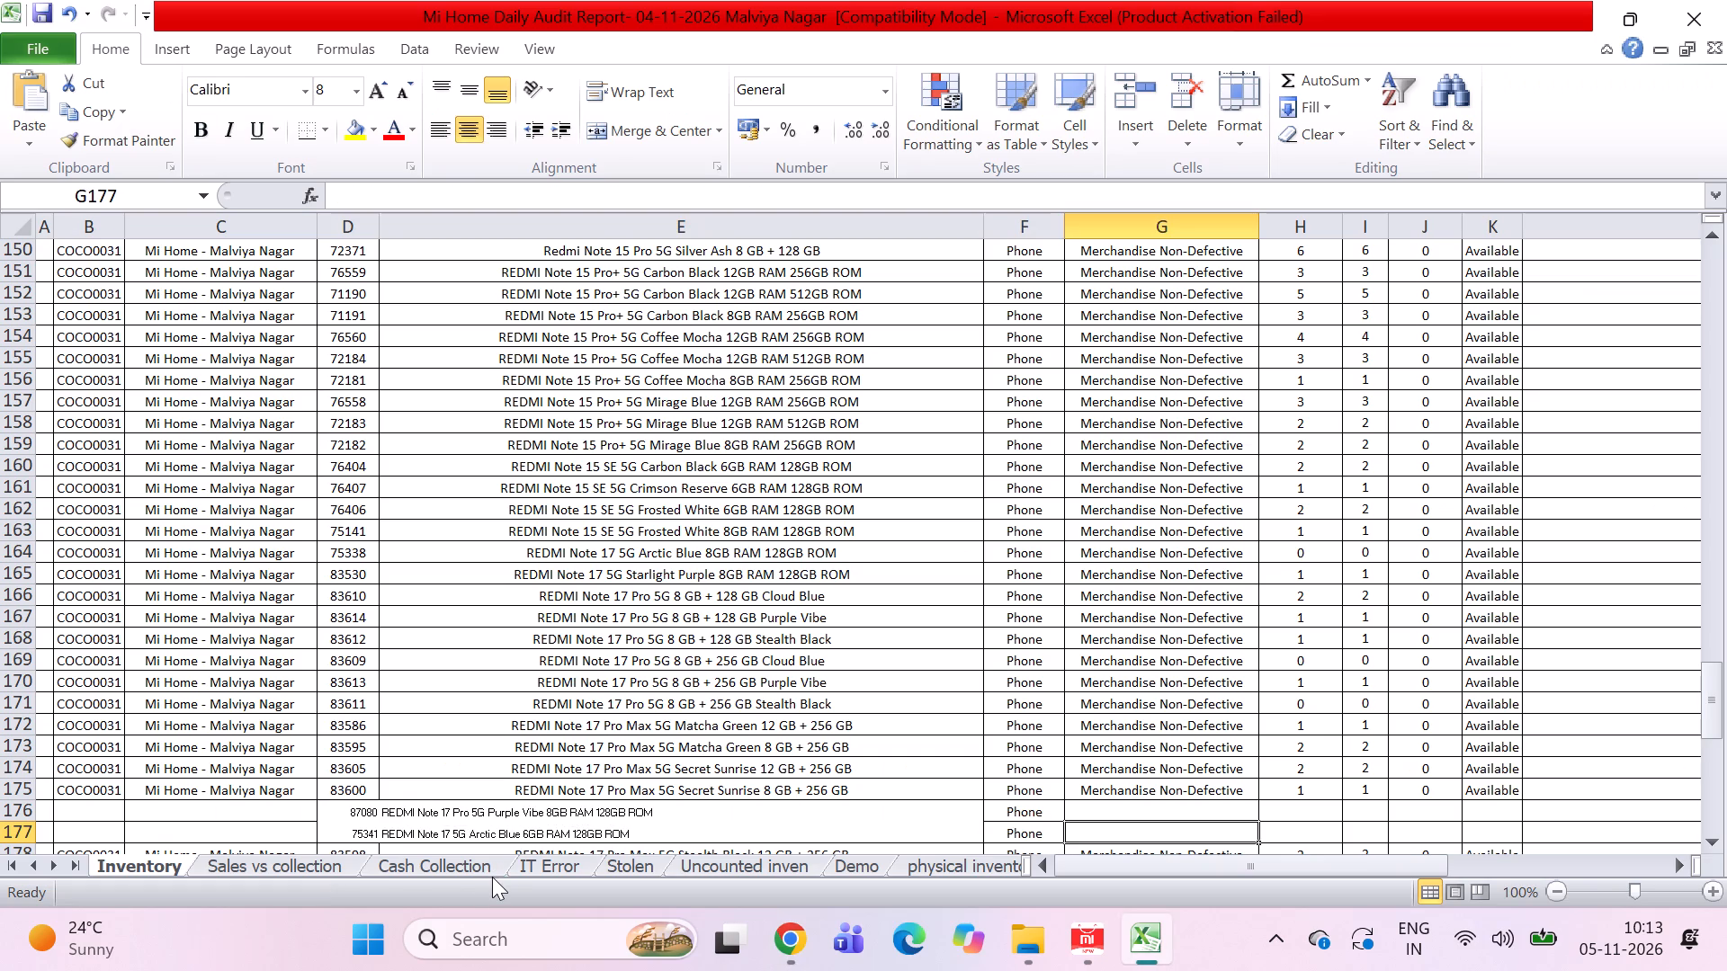
{"action": "key", "text": "Up"}
{"action": "key", "text": "Up"}
{"action": "key", "text": "shift+Down"}
{"action": "key", "text": "shift+Down"}
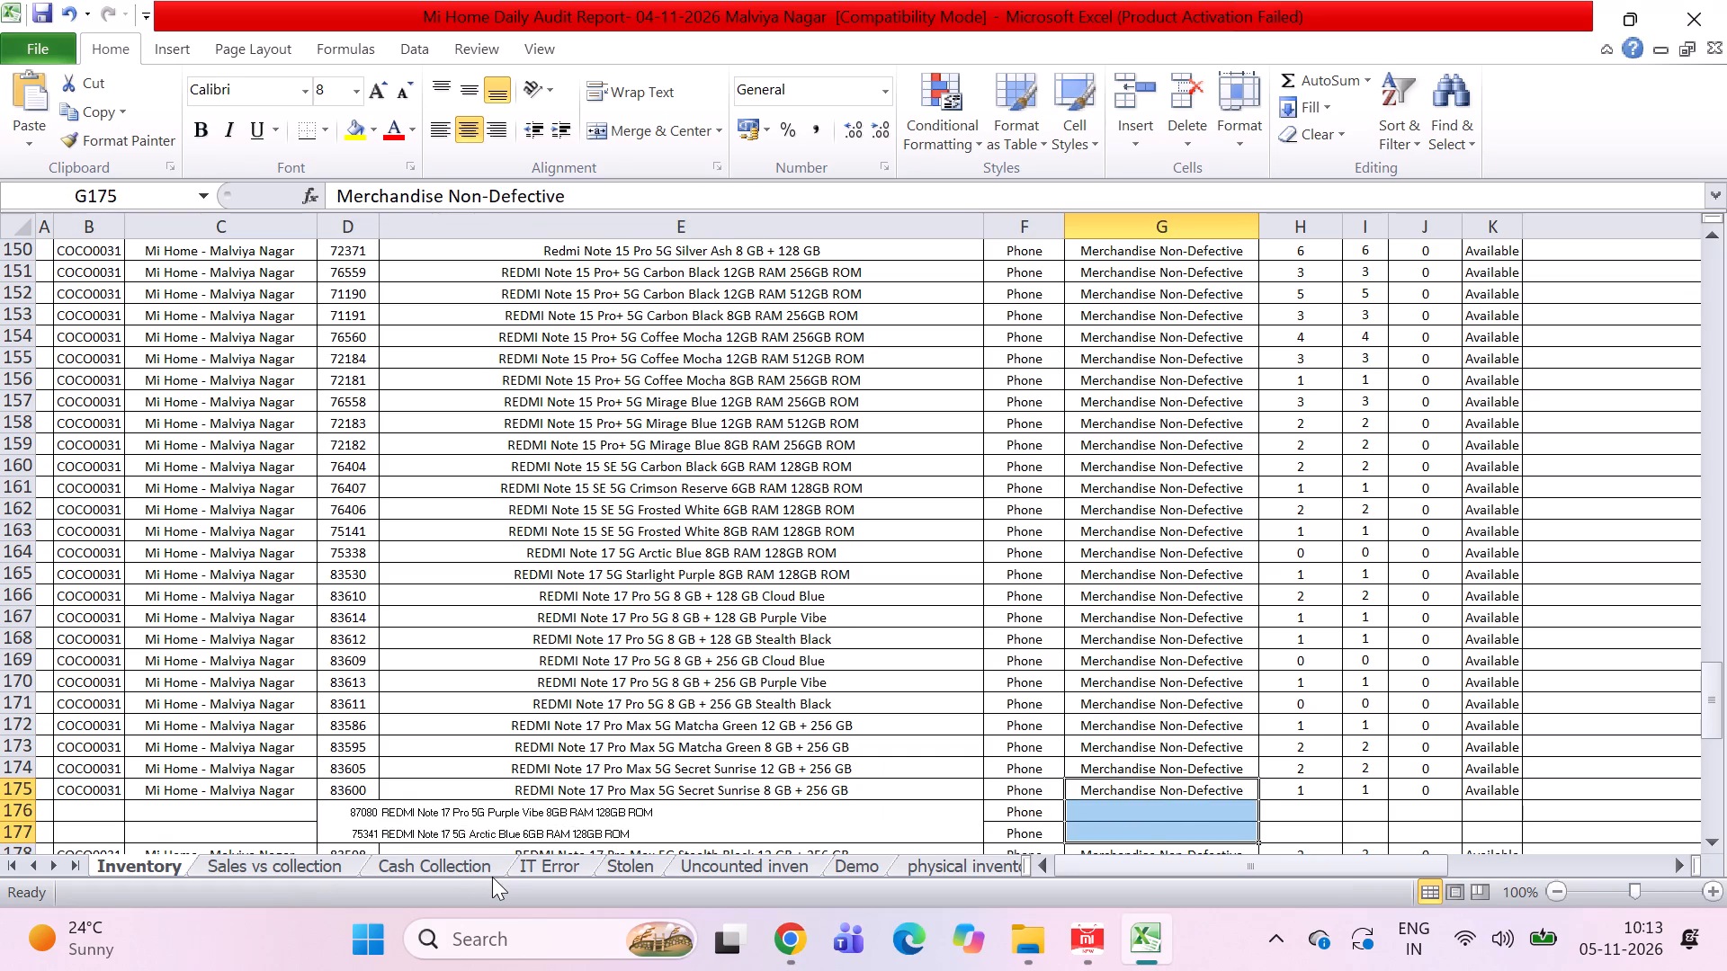
{"action": "key", "text": "ctrl+d"}
{"action": "key", "text": "Right"}
{"action": "key", "text": "Left"}
{"action": "key", "text": "Left"}
{"action": "key", "text": "Left"}
{"action": "key", "text": "Left"}
{"action": "key", "text": "Down"}
{"action": "key", "text": "Down"}
{"action": "key", "text": "Down"}
{"action": "key", "text": "Down"}
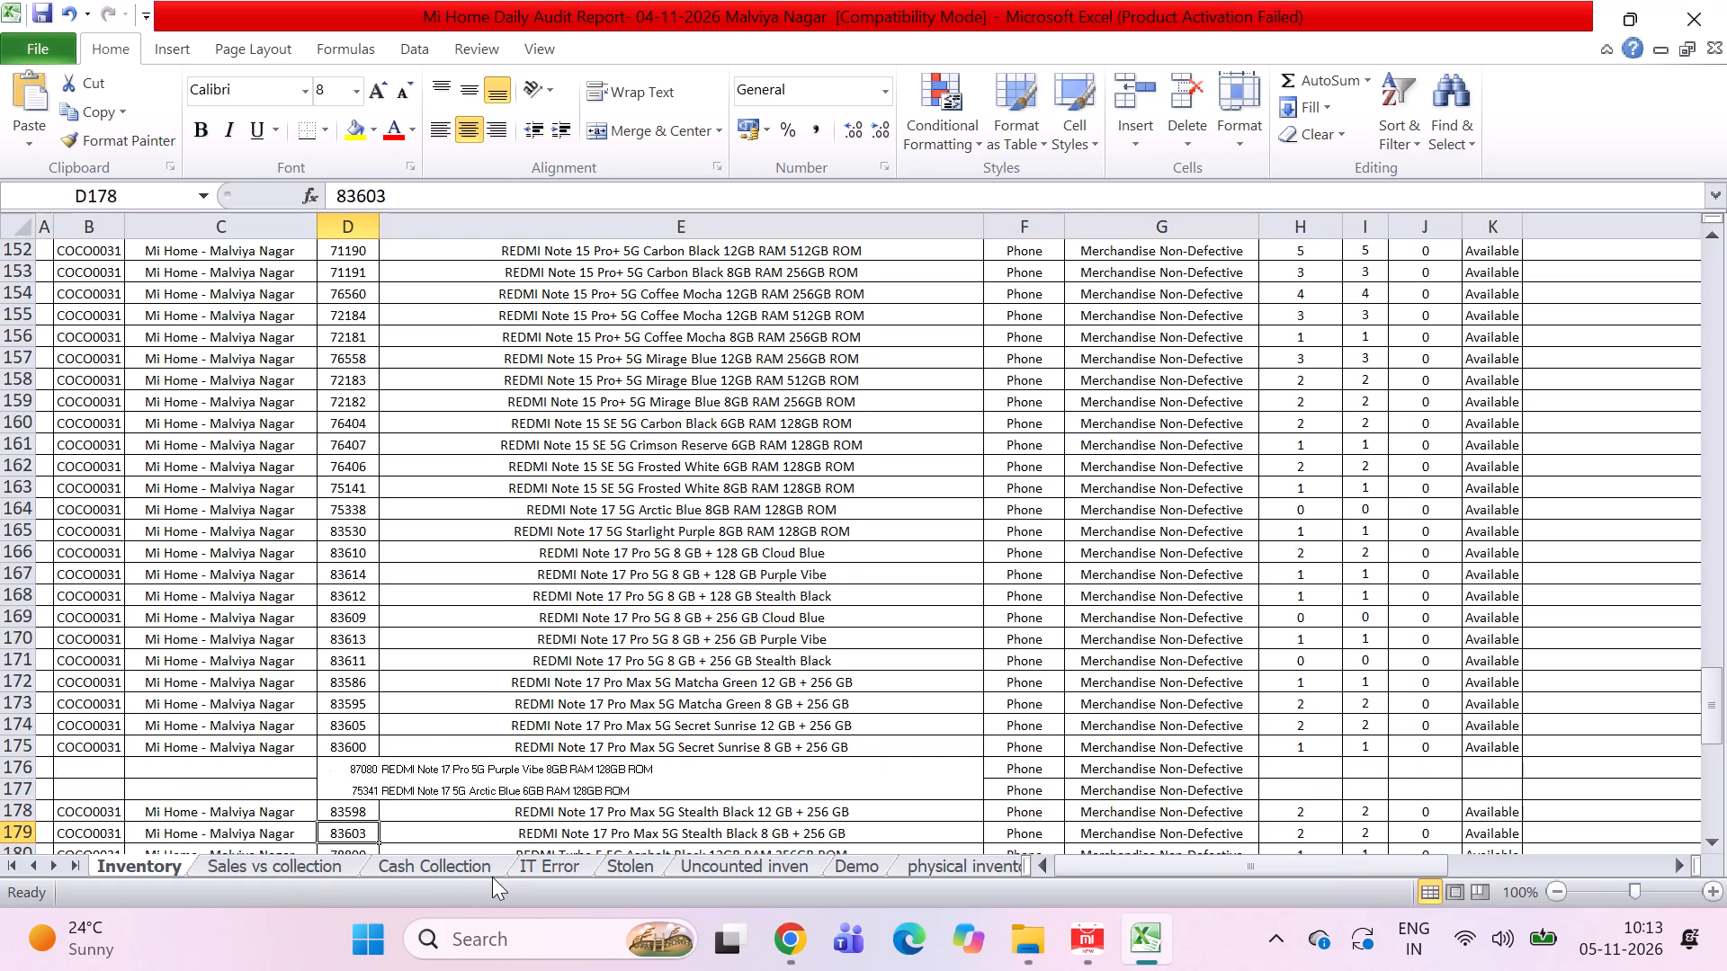
{"action": "key", "text": "Down"}
{"action": "key", "text": "Up"}
{"action": "key", "text": "Up"}
Copy product ID 76156, the Amaze Purple REDMI 15A 5G, from the stock page and search the Inventory sheet for it.
{"action": "key", "text": "alt+Tab"}
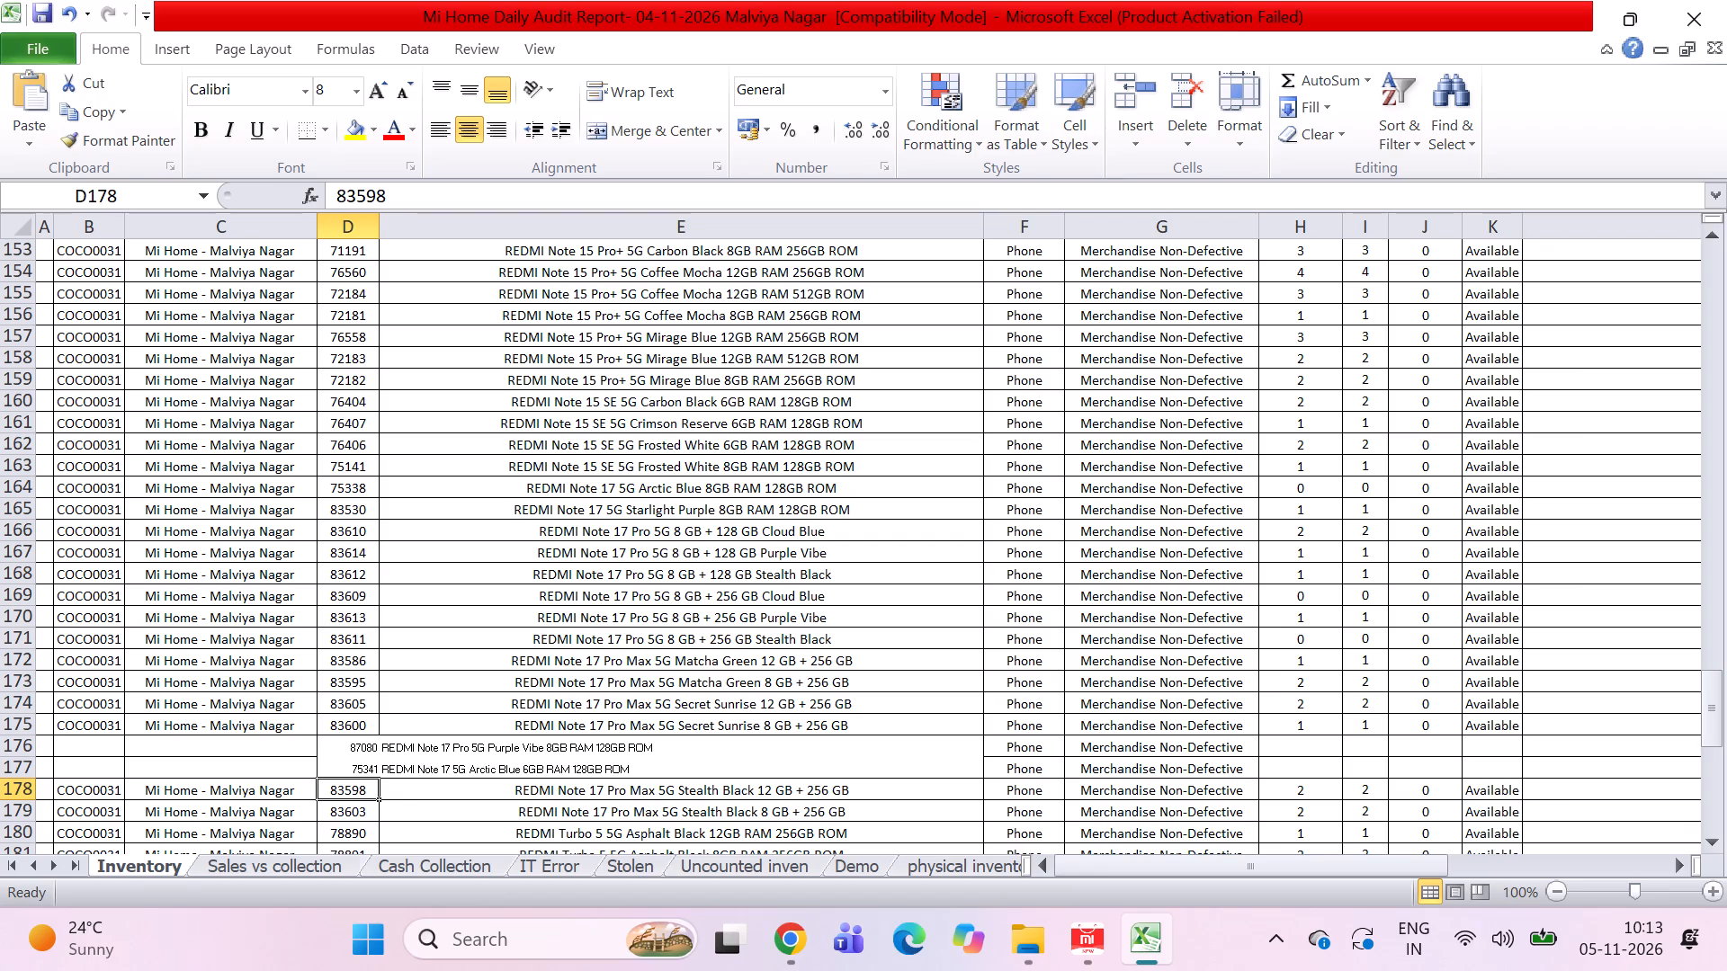
{"action": "key", "text": "alt+Tab"}
{"action": "scroll", "coordinate": [443, 735], "scroll_direction": "down", "scroll_amount": 2}
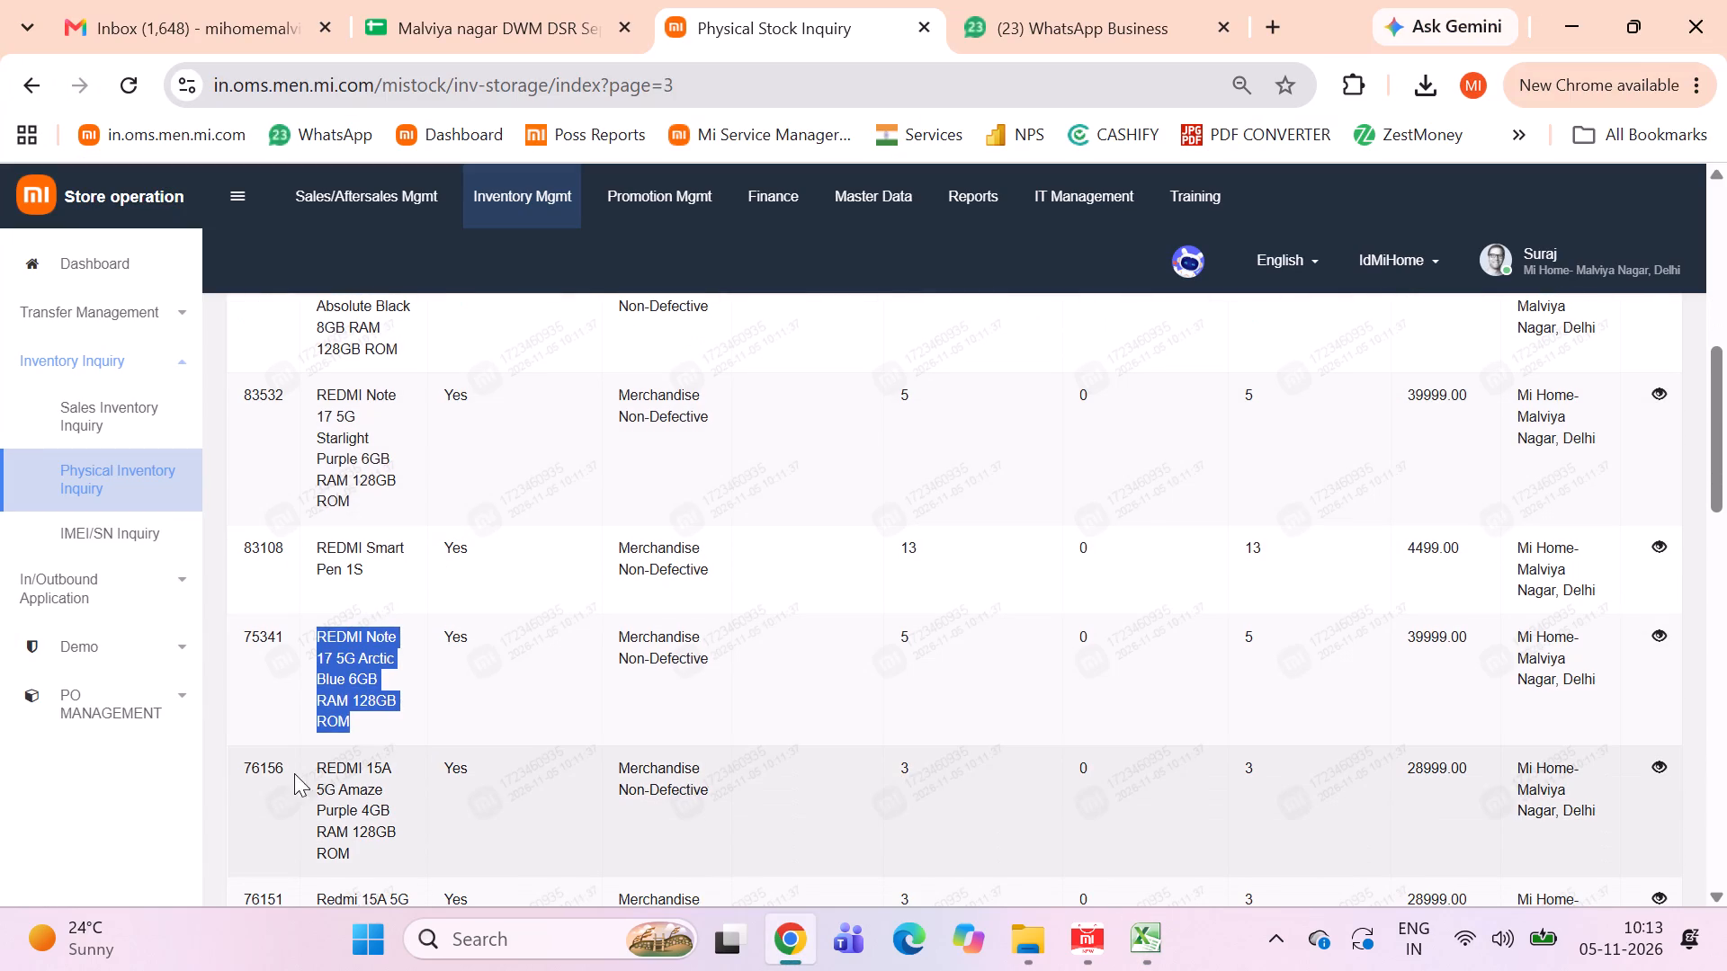
{"action": "double_click", "coordinate": [264, 773]}
{"action": "key", "text": "ctrl+c"}
{"action": "key", "text": "alt+Tab"}
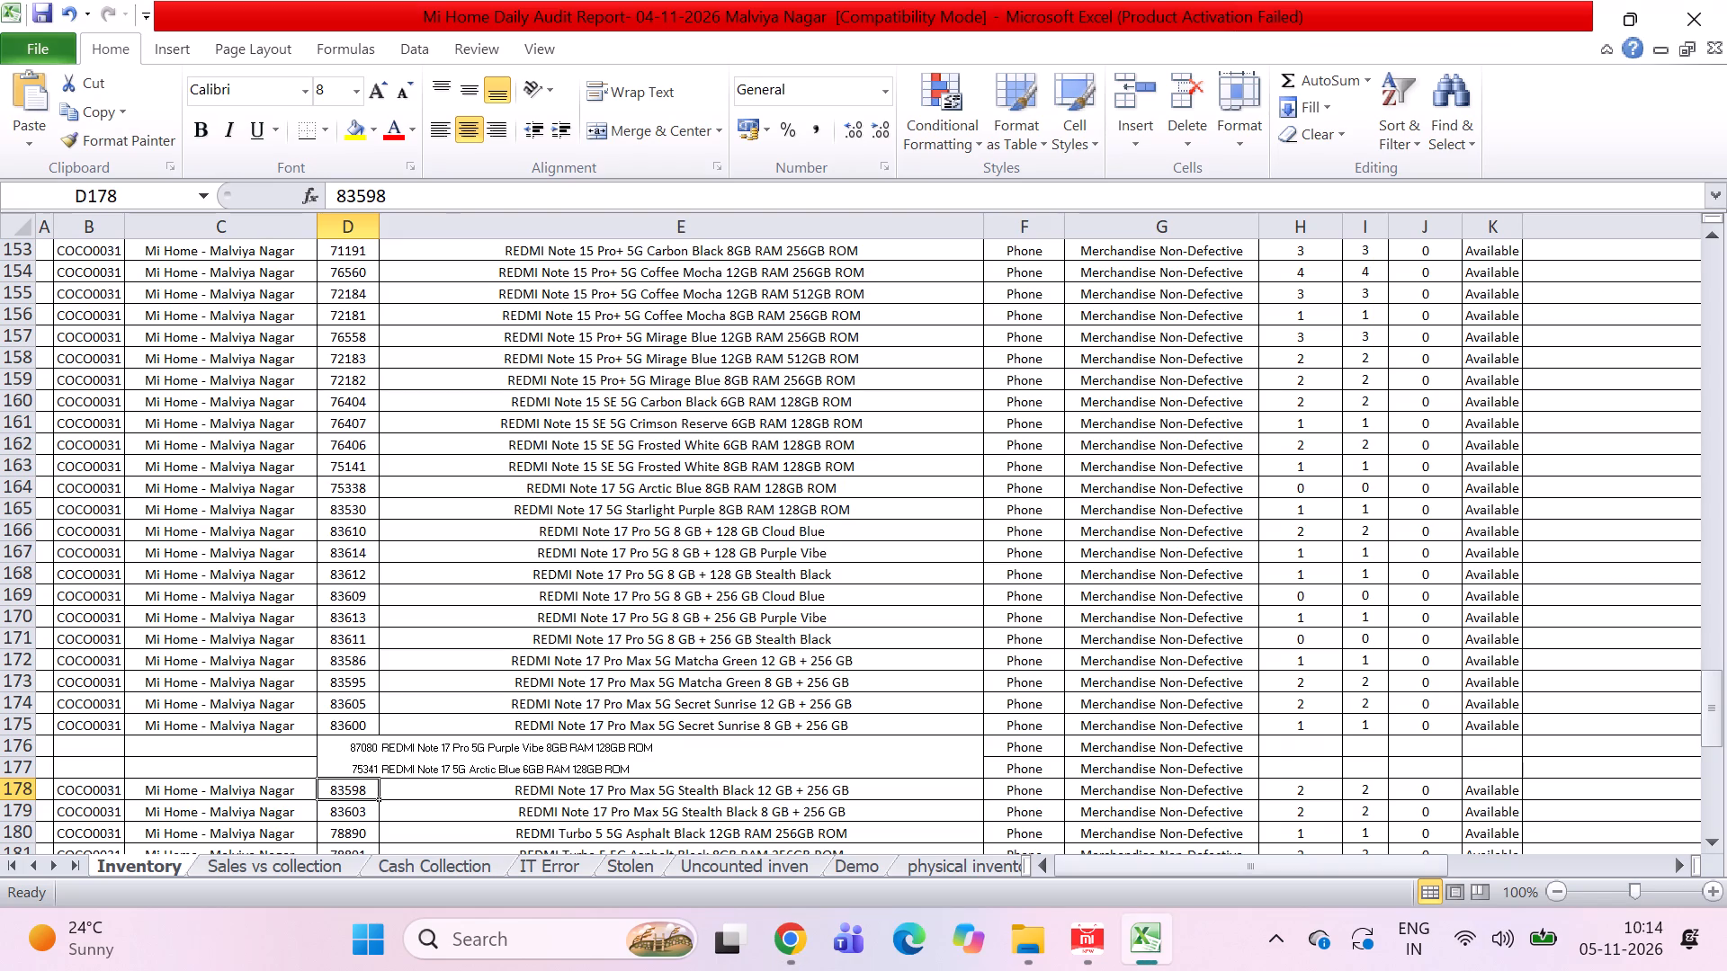
{"action": "left_click", "coordinate": [360, 744]}
{"action": "key", "text": "ctrl+f"}
{"action": "key", "text": "ctrl+v"}
{"action": "key", "text": "Return"}
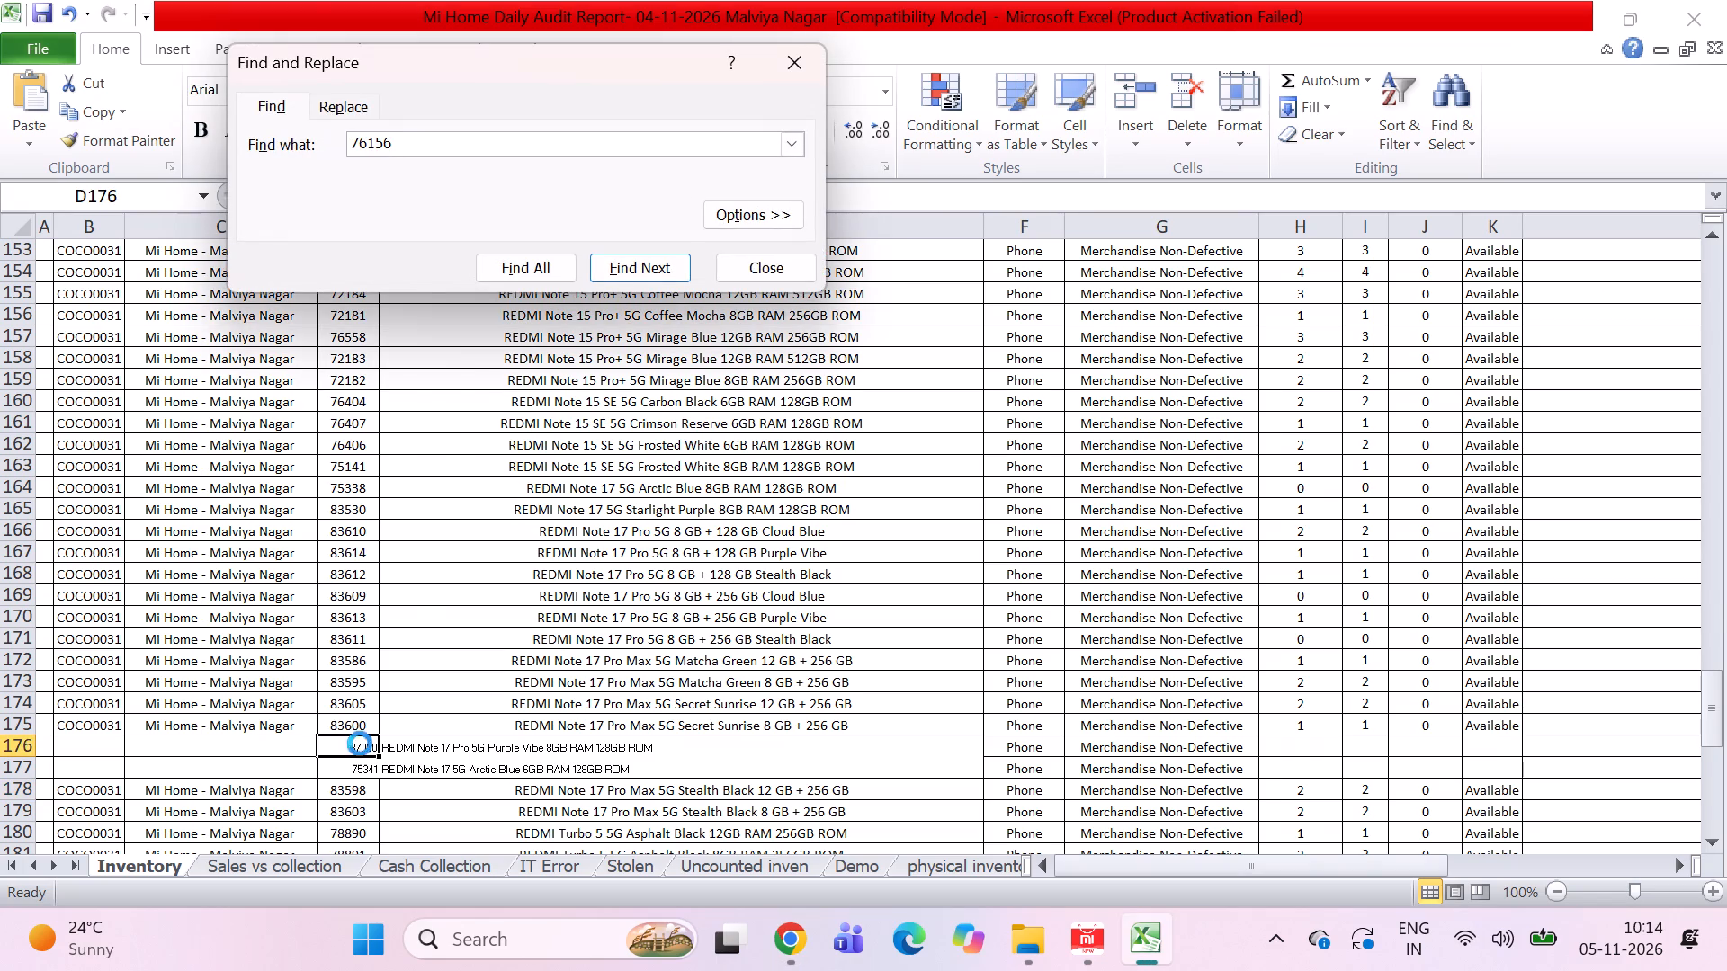
{"action": "left_click", "coordinate": [741, 273]}
Copy product ID 76151, the Awesome Blue Redmi 15A 5G, from the stock page and search the Inventory sheet for it.
{"action": "key", "text": "alt+Tab"}
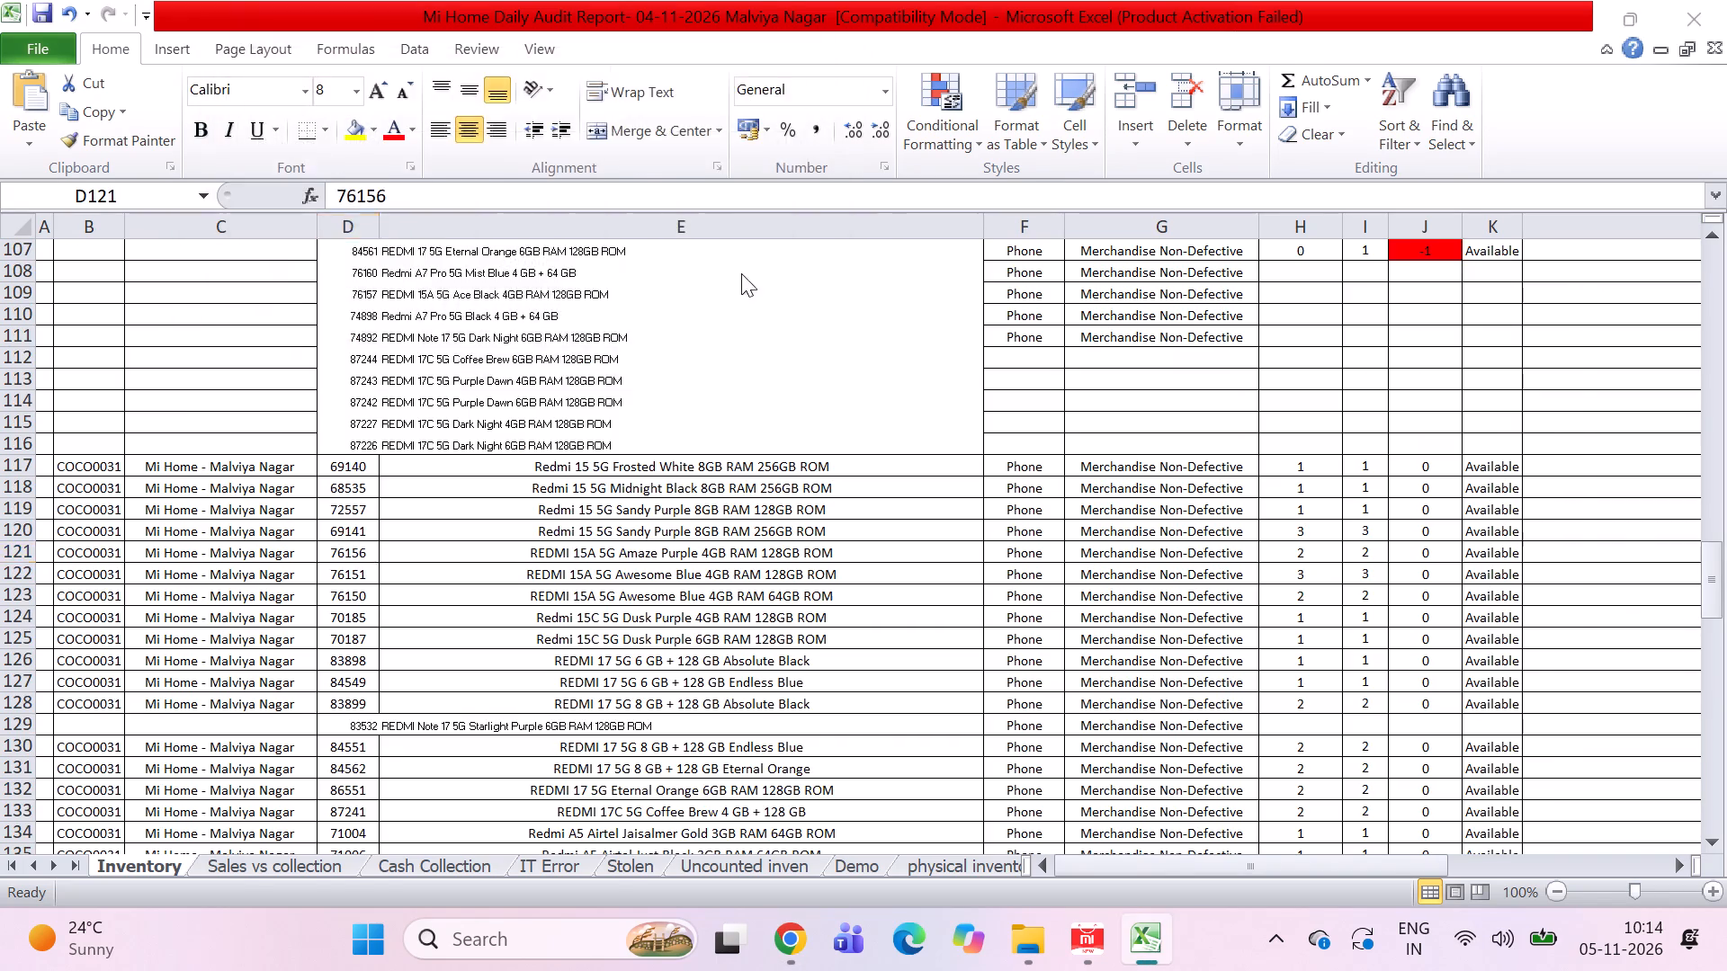
{"action": "scroll", "coordinate": [322, 754], "scroll_direction": "down", "scroll_amount": 1}
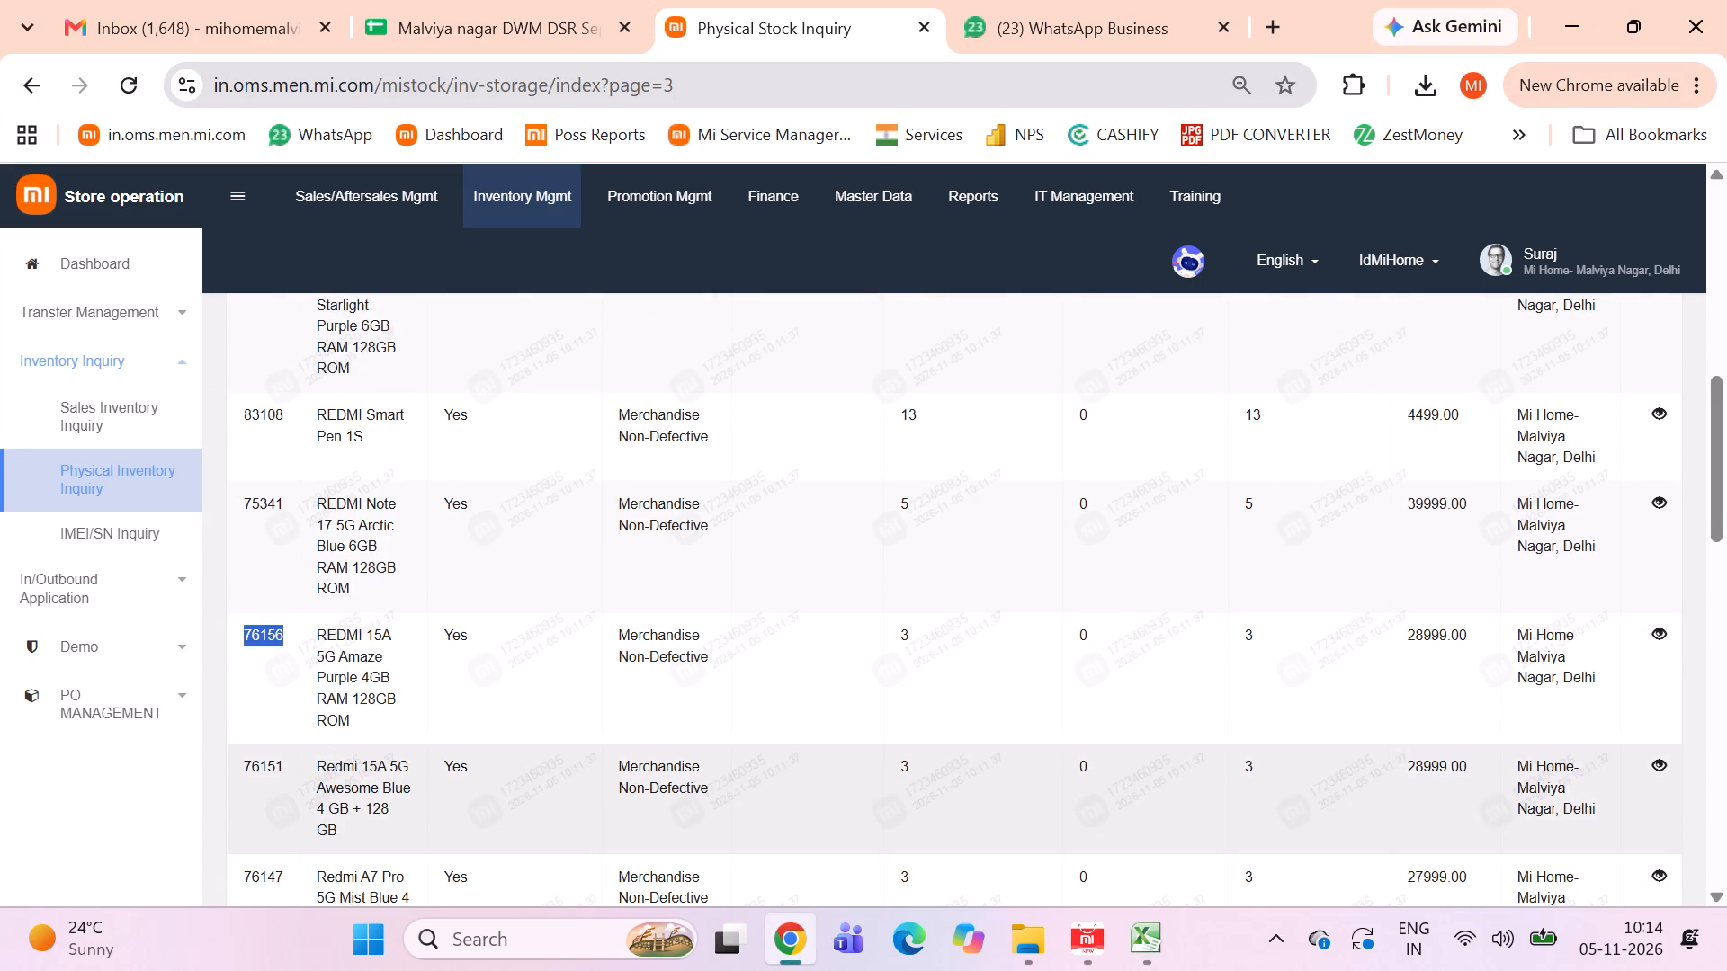
{"action": "double_click", "coordinate": [260, 767]}
{"action": "key", "text": "ctrl+c"}
{"action": "key", "text": "alt+Tab"}
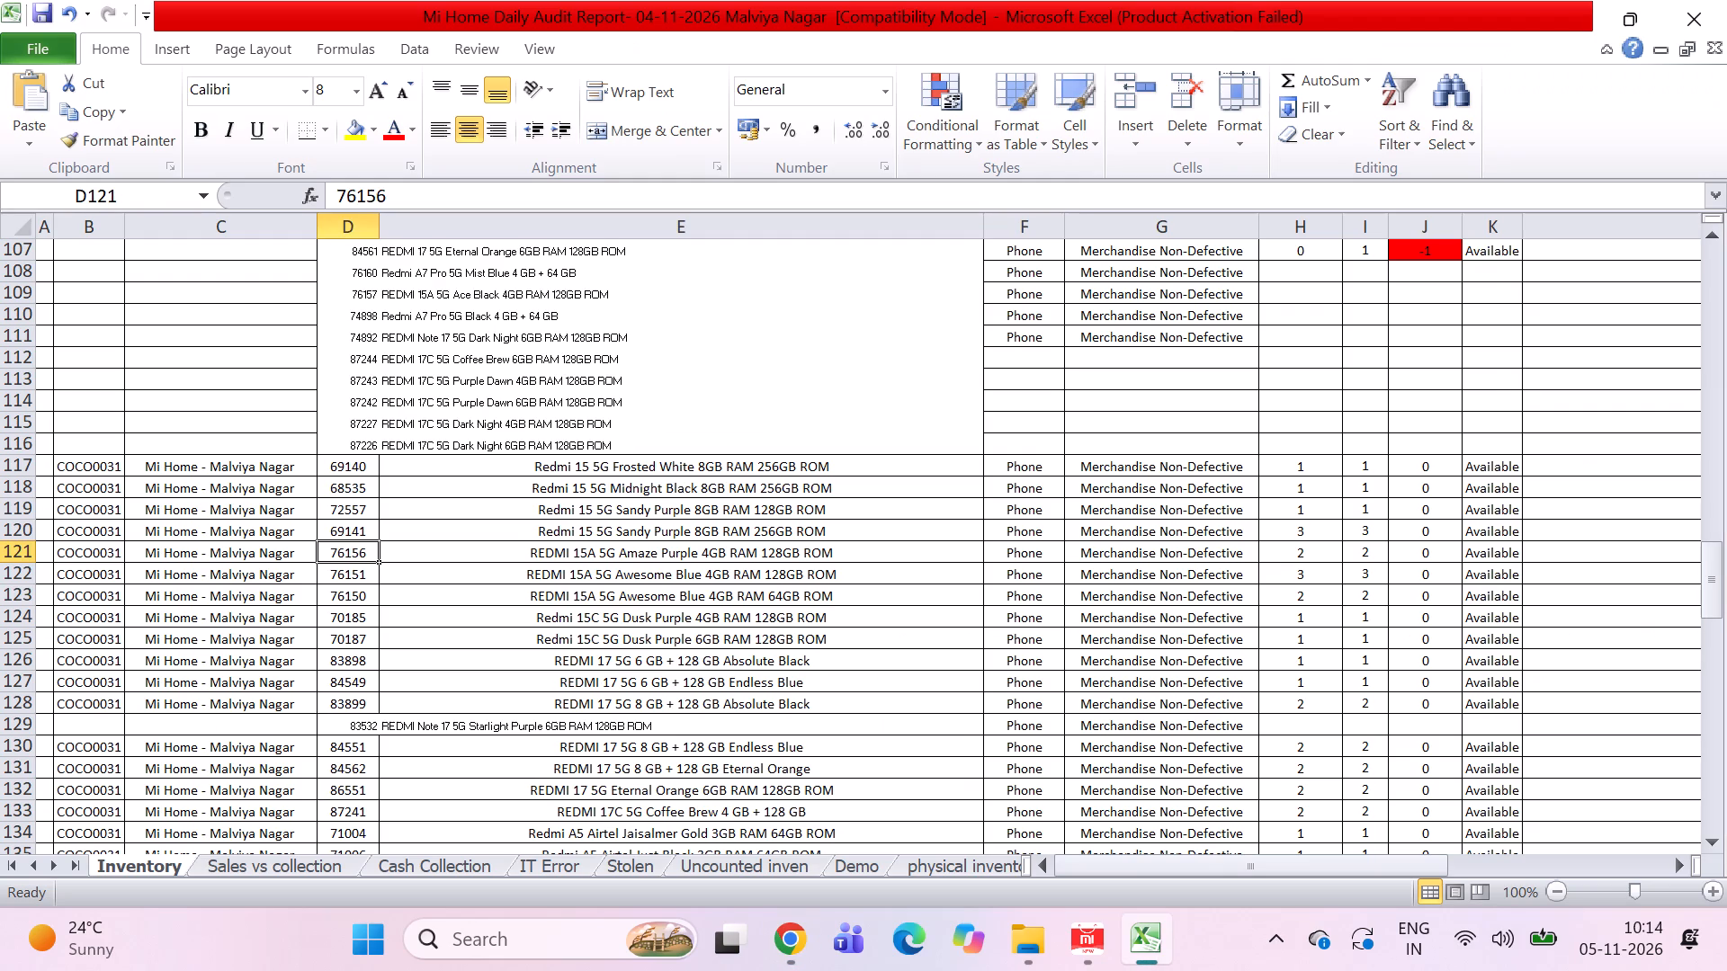
{"action": "key", "text": "ctrl+f"}
{"action": "key", "text": "ctrl+v"}
{"action": "key", "text": "Return"}
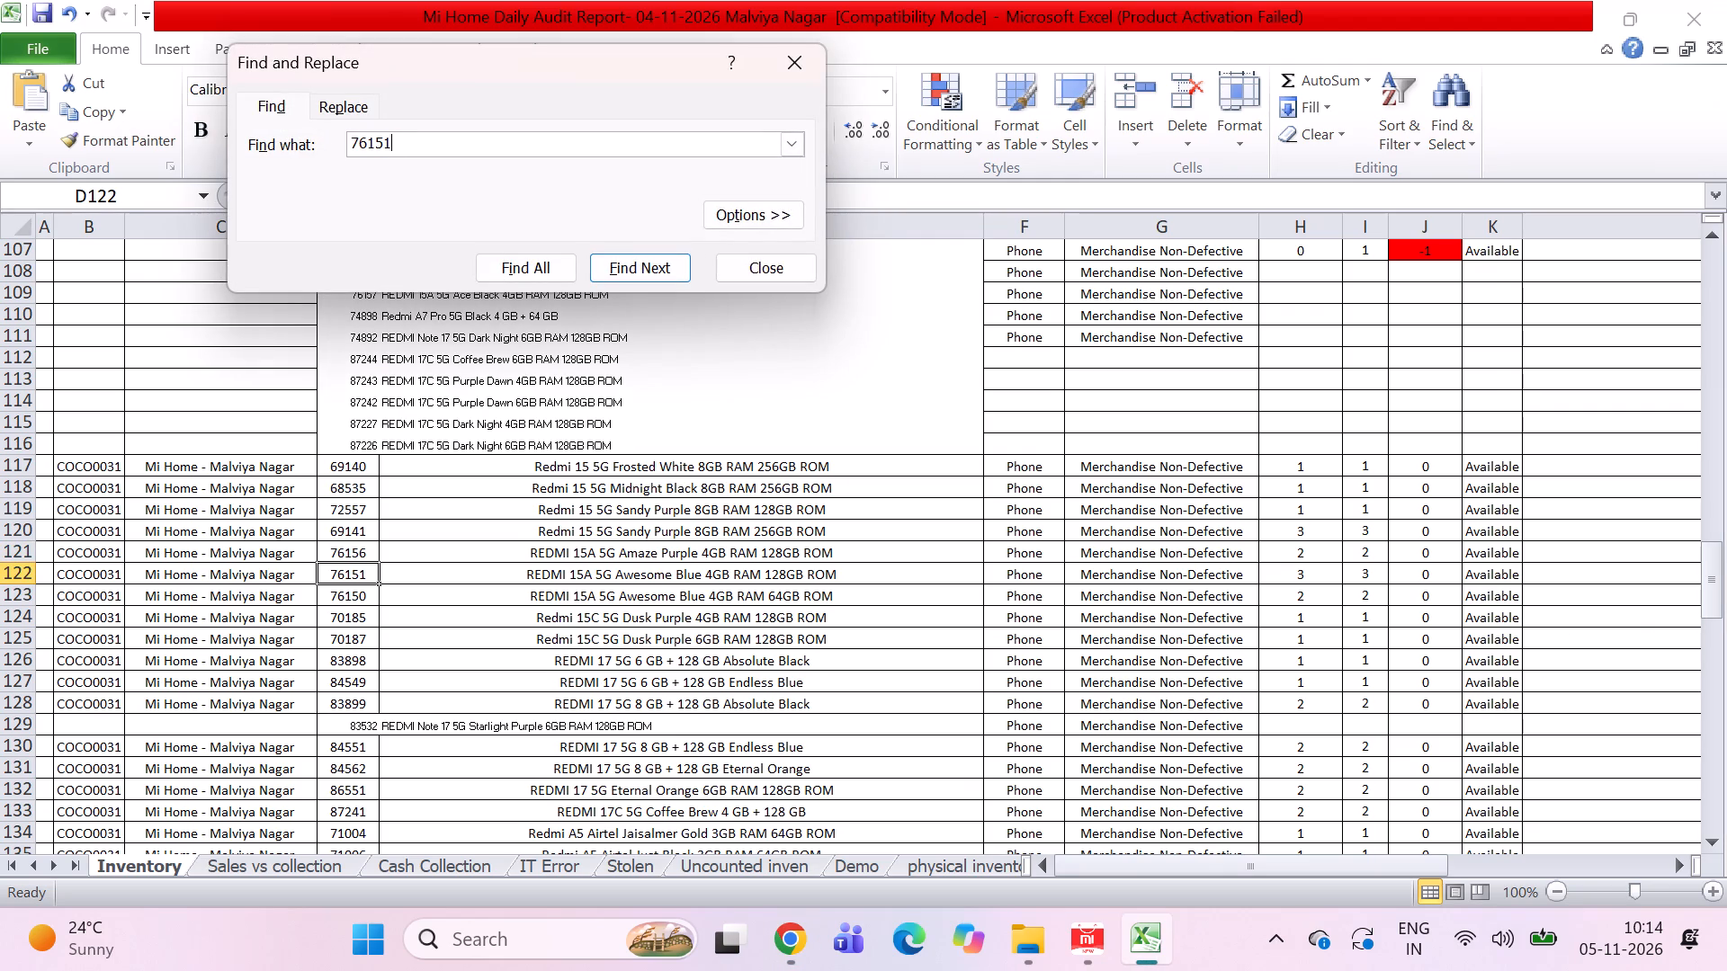
Copy product ID 76147, the Mist Blue Redmi A7 Pro 5G, from the stock page and search the Inventory sheet for it.
{"action": "key", "text": "alt+Tab"}
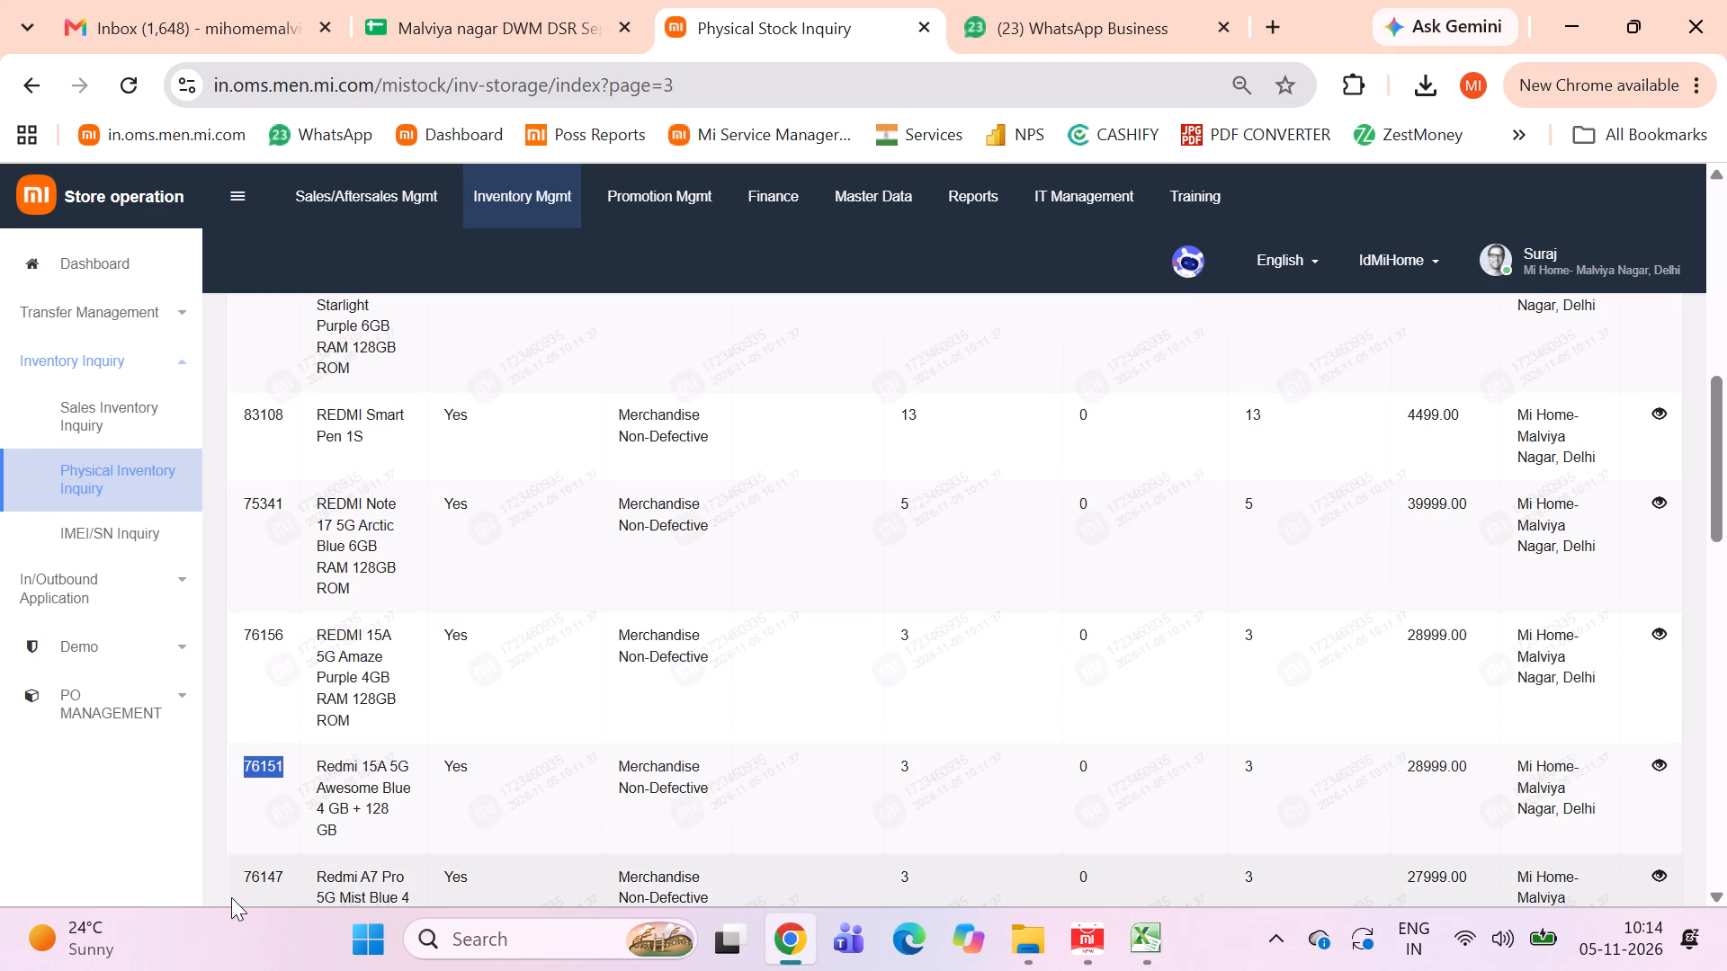
{"action": "double_click", "coordinate": [231, 897]}
{"action": "key", "text": "ctrl+c"}
{"action": "key", "text": "alt+Tab"}
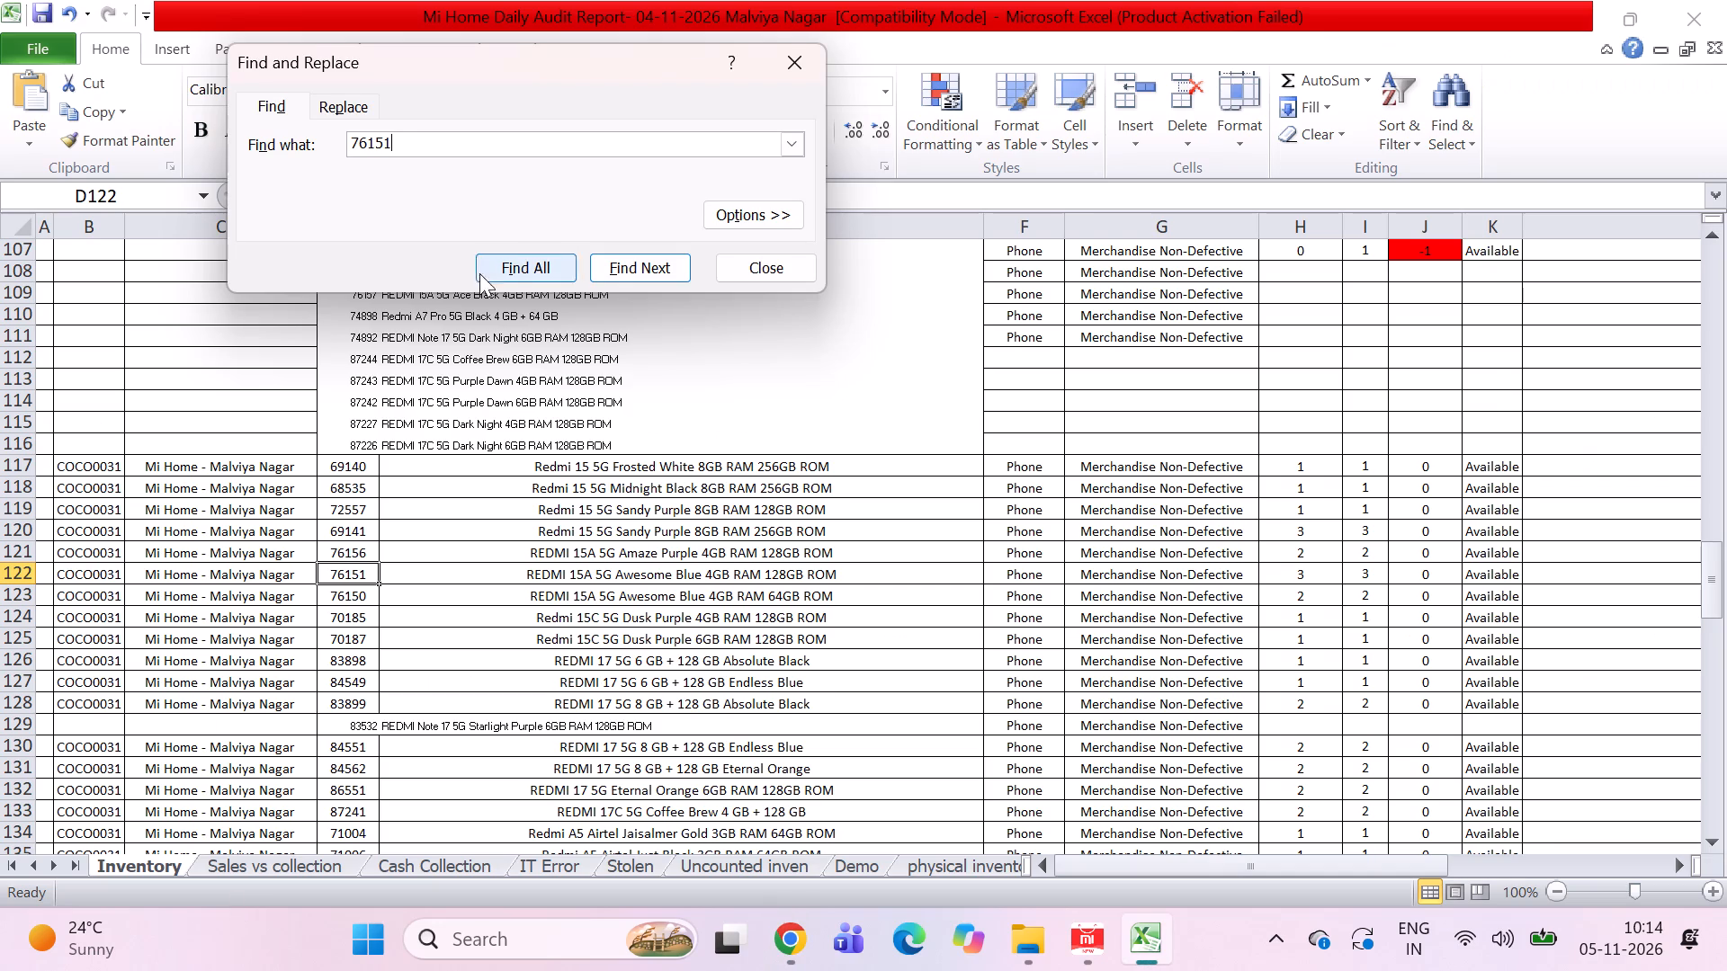
{"action": "triple_click", "coordinate": [504, 138]}
{"action": "key", "text": "ctrl+v"}
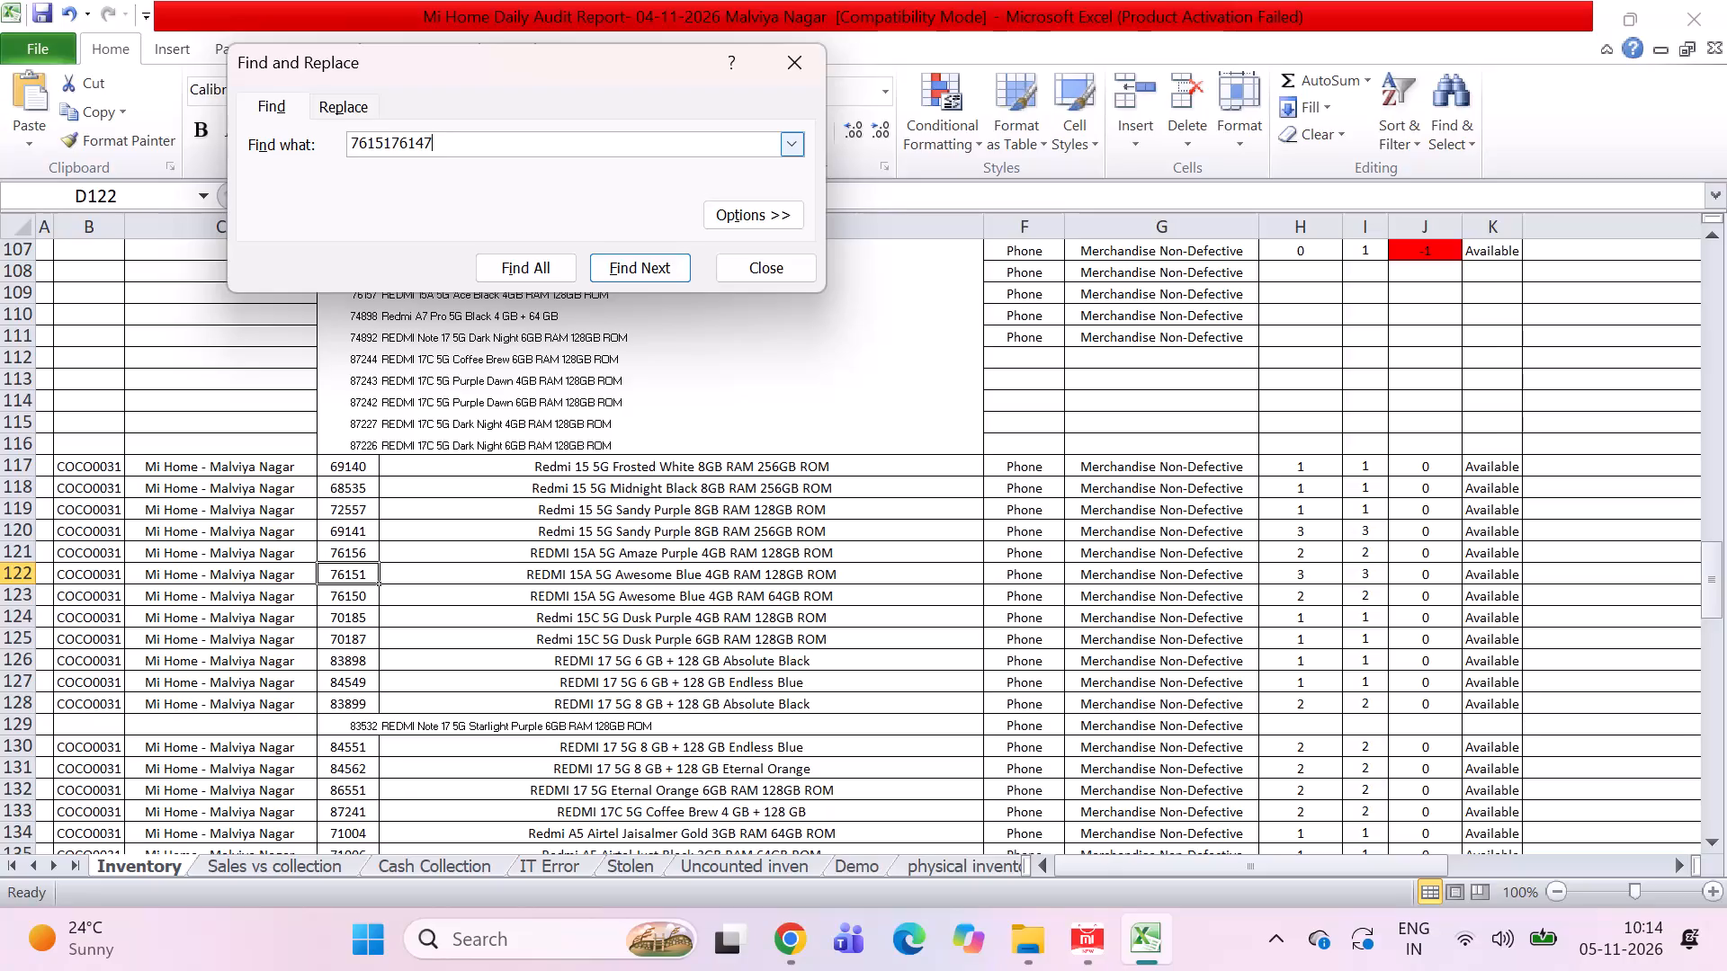
{"action": "key", "text": "Return"}
{"action": "key", "text": "Return"}
{"action": "double_click", "coordinate": [504, 138]}
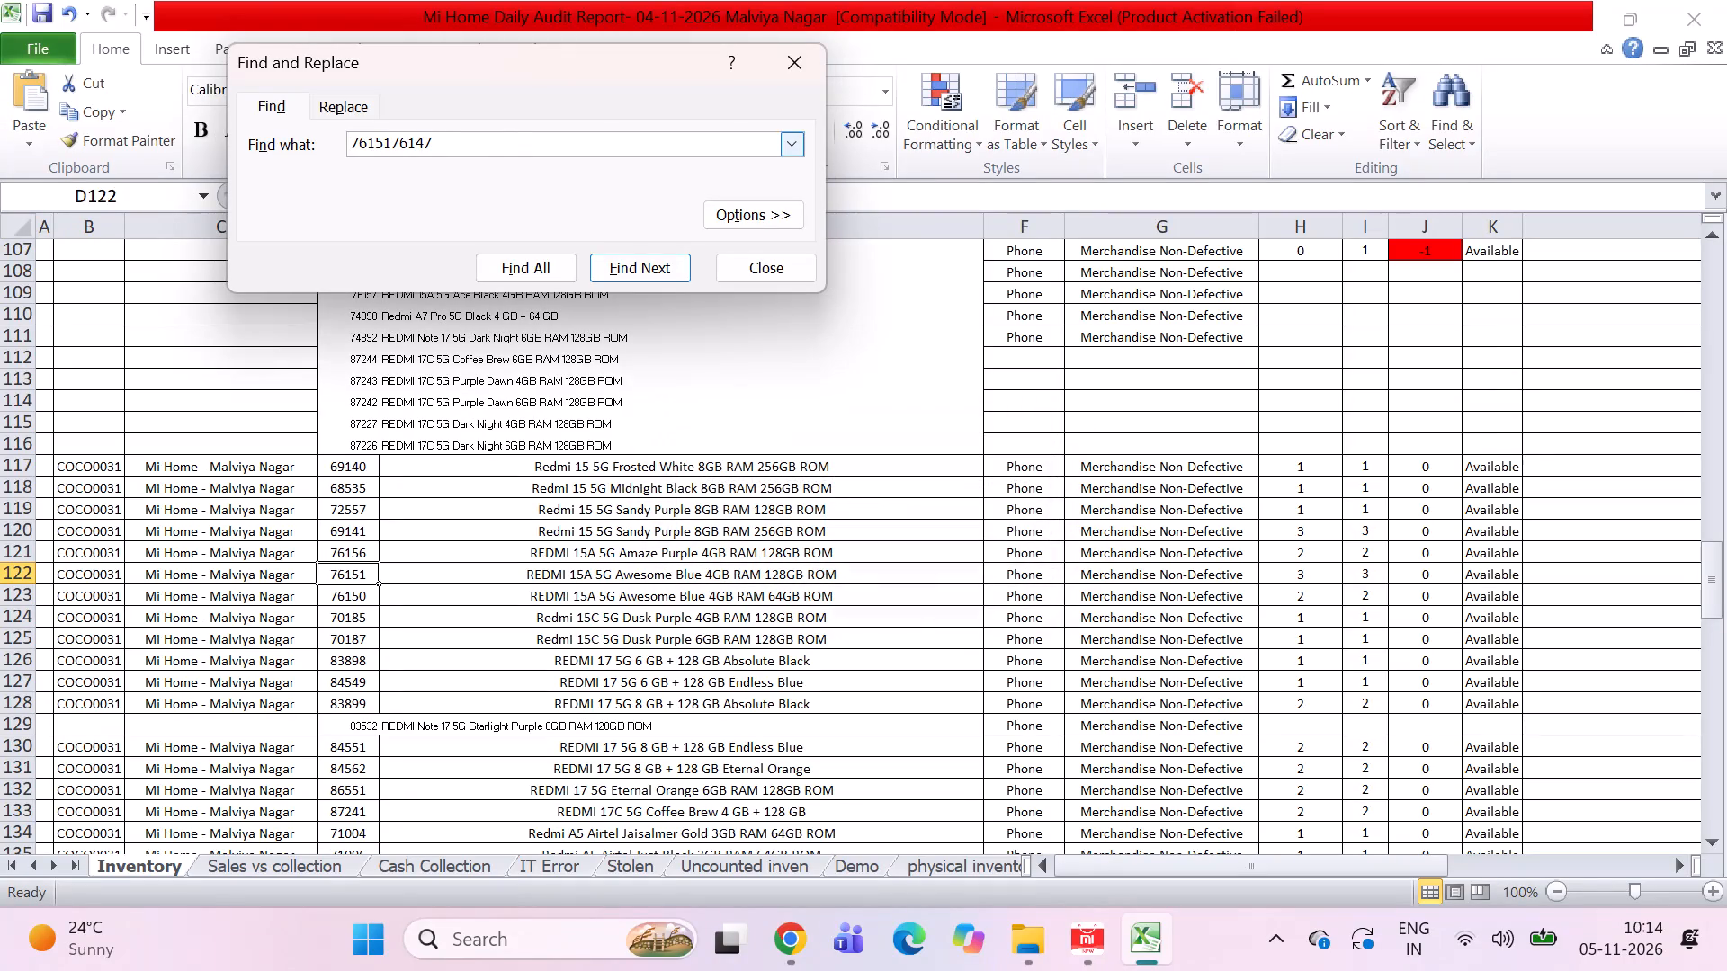
{"action": "key", "text": "BackSpace"}
{"action": "key", "text": "ctrl+v"}
{"action": "key", "text": "Return"}
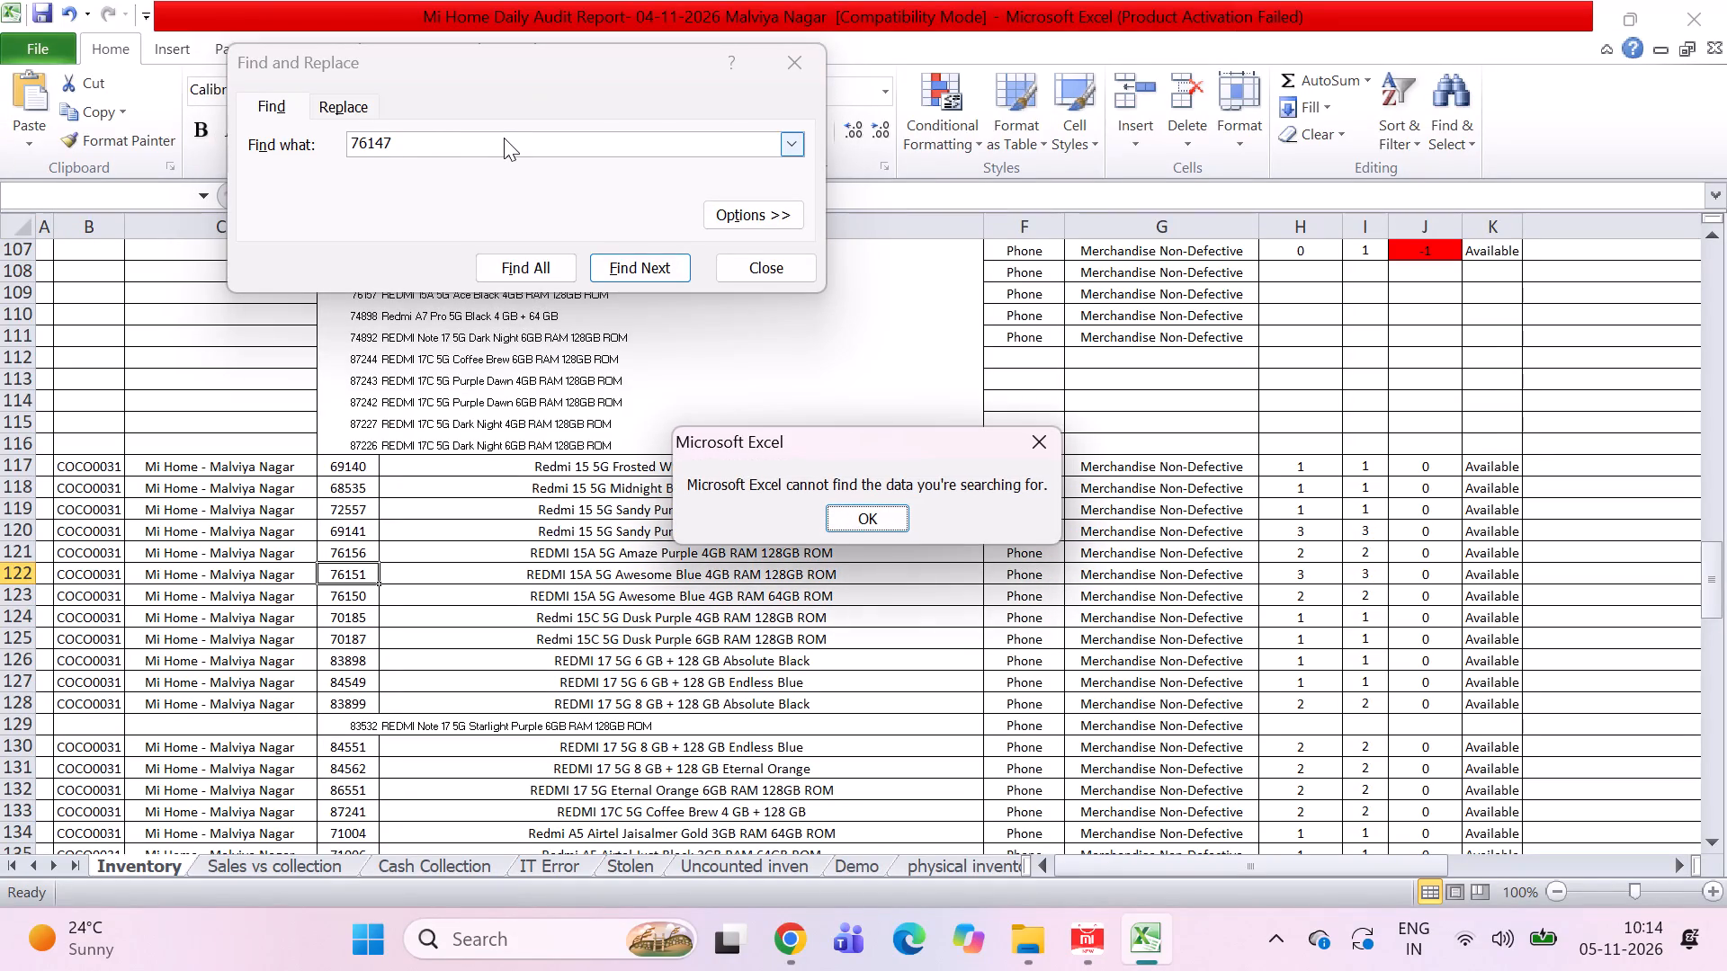
Insert a blank row in the Inventory sheet directly above the 69140 Redmi 15 5G Frosted White row.
{"action": "key", "text": "Return"}
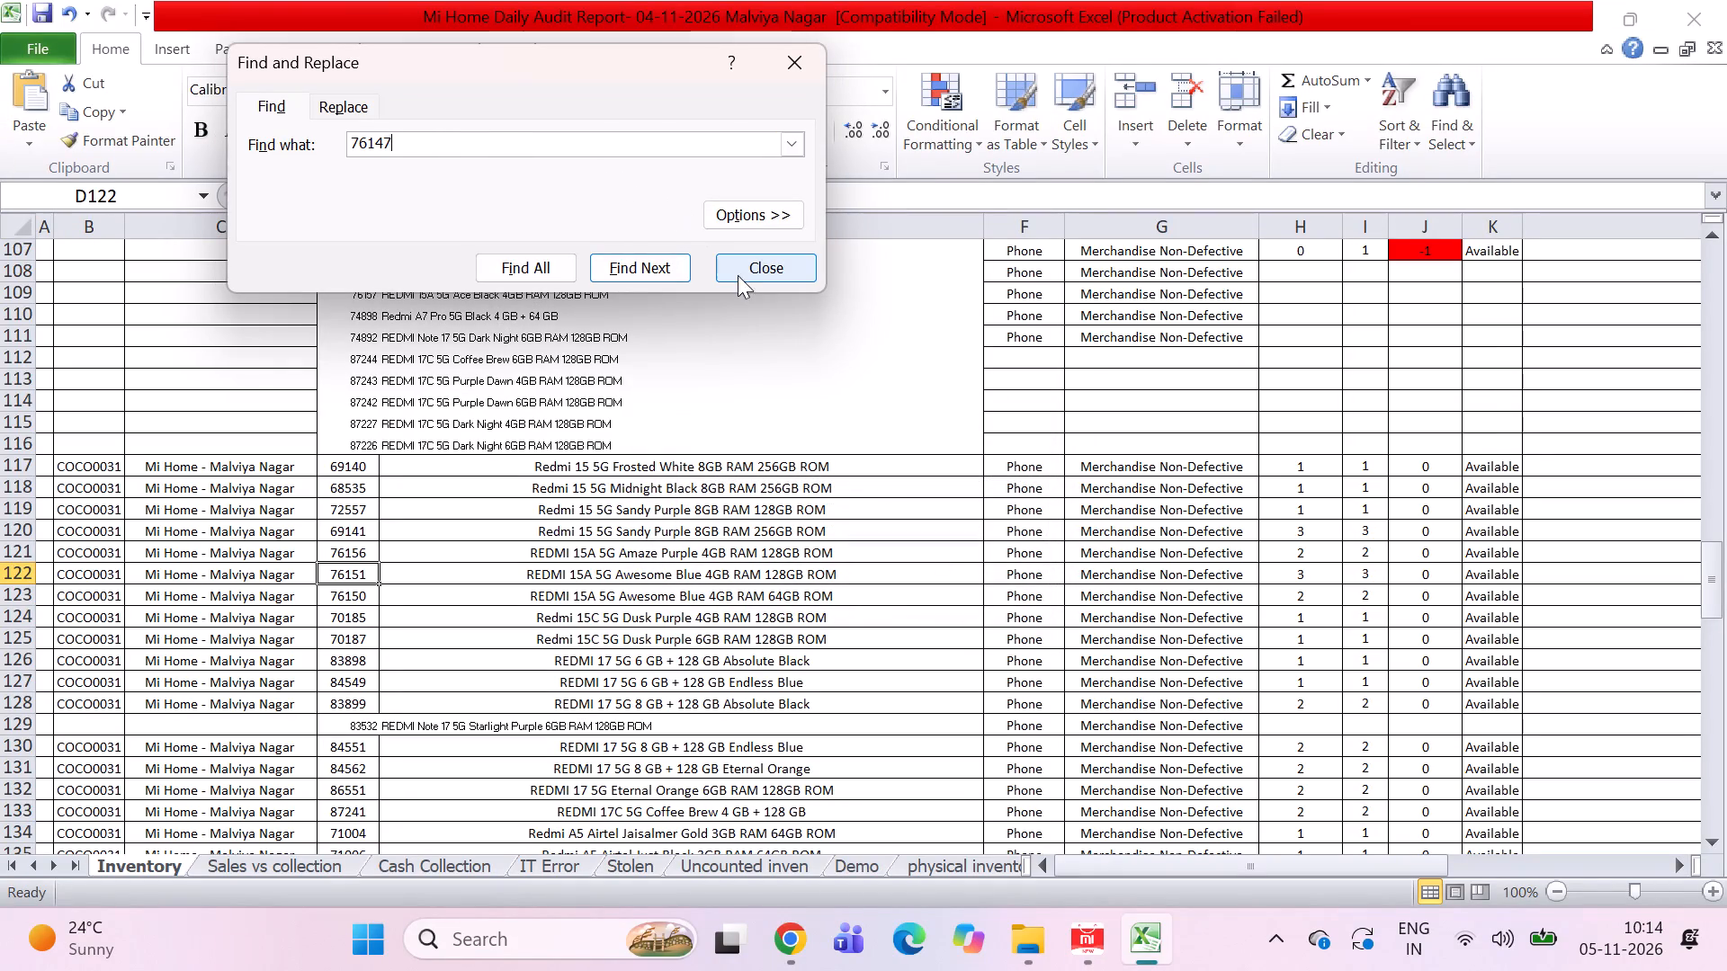
{"action": "left_click", "coordinate": [742, 274]}
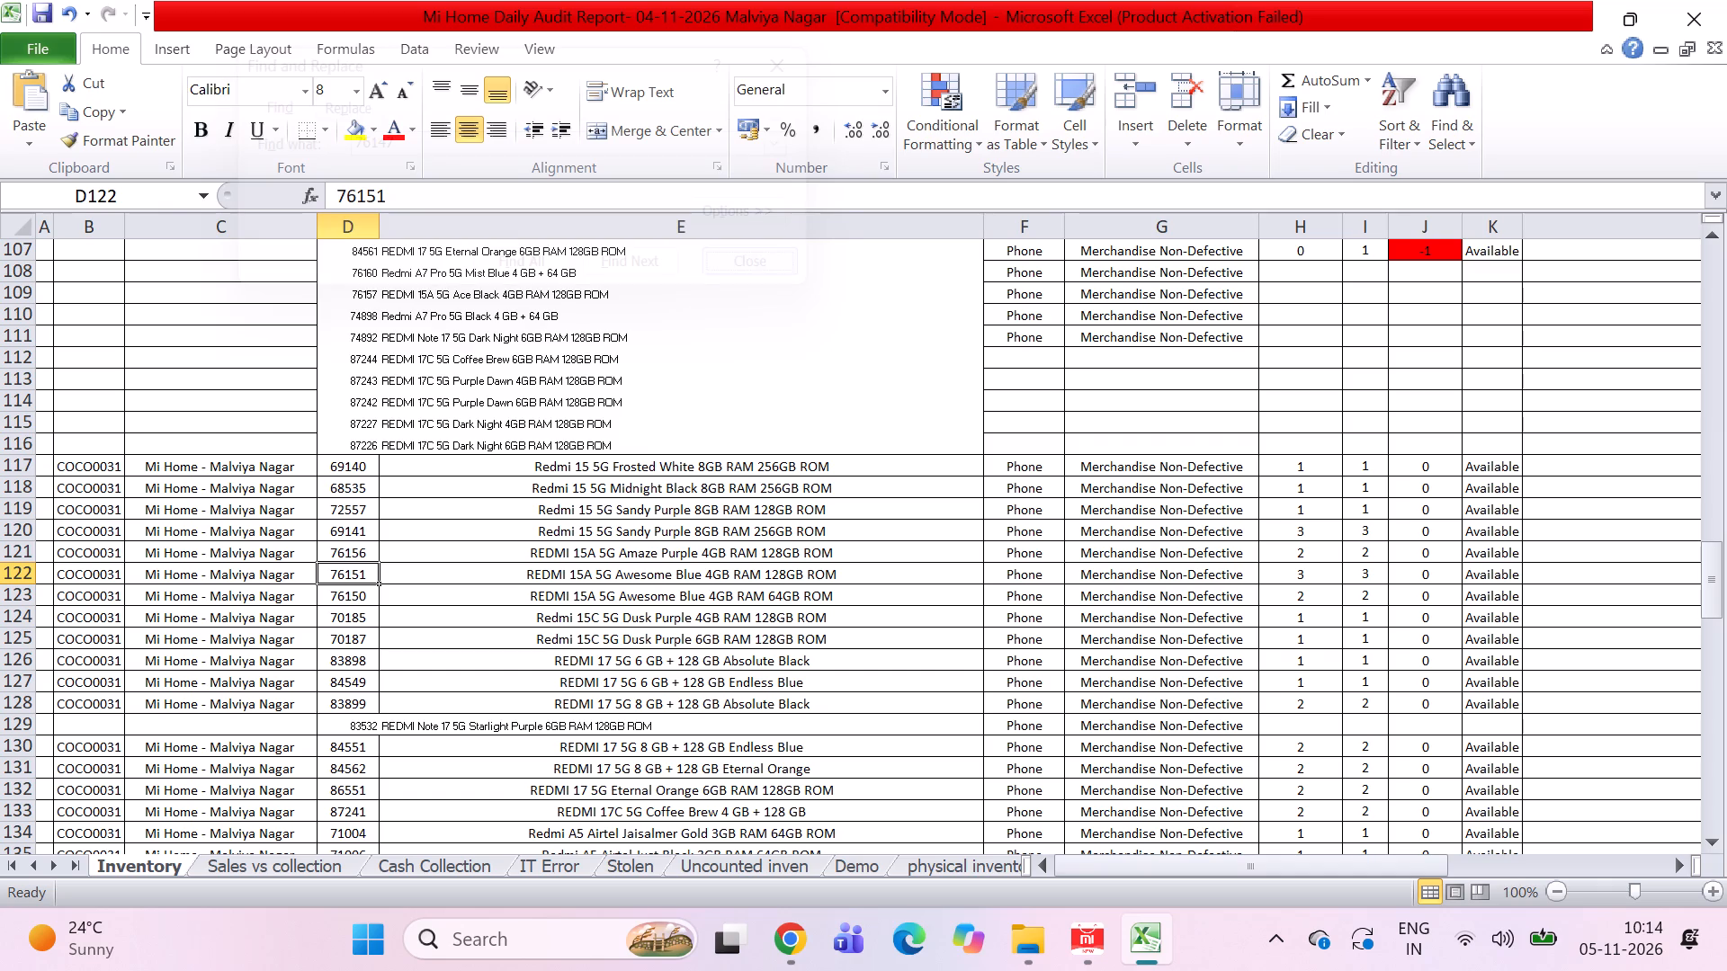
{"action": "left_click", "coordinate": [16, 460]}
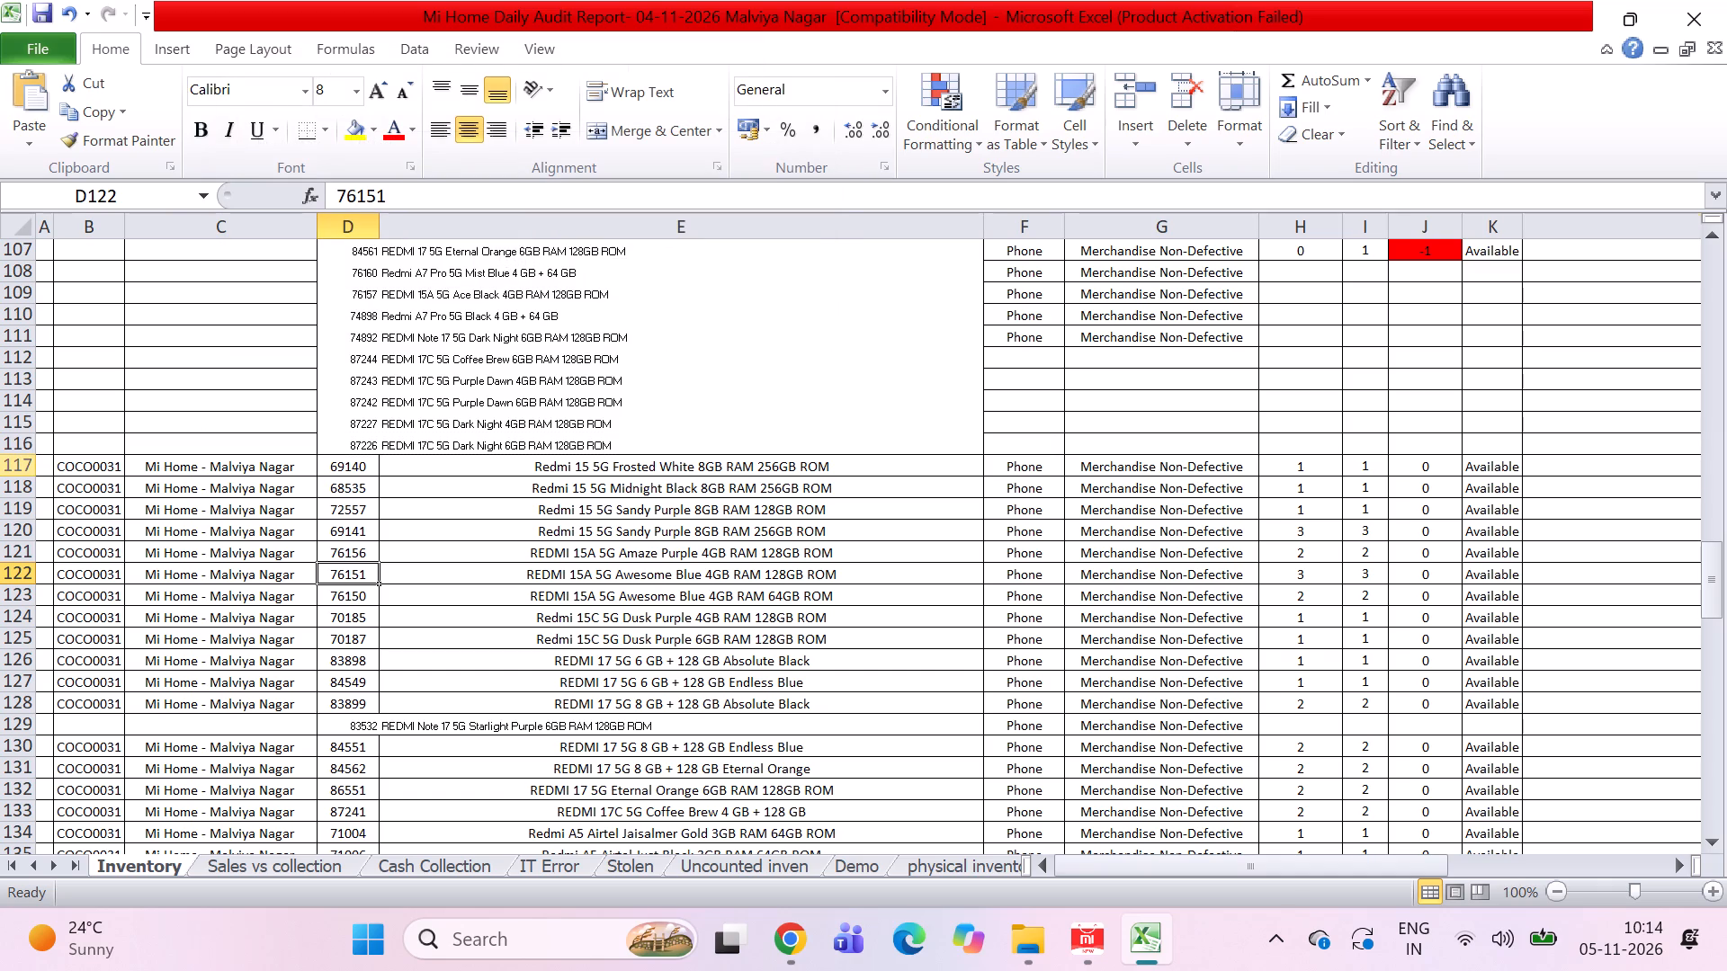
{"action": "right_click", "coordinate": [15, 470]}
{"action": "left_click", "coordinate": [73, 629]}
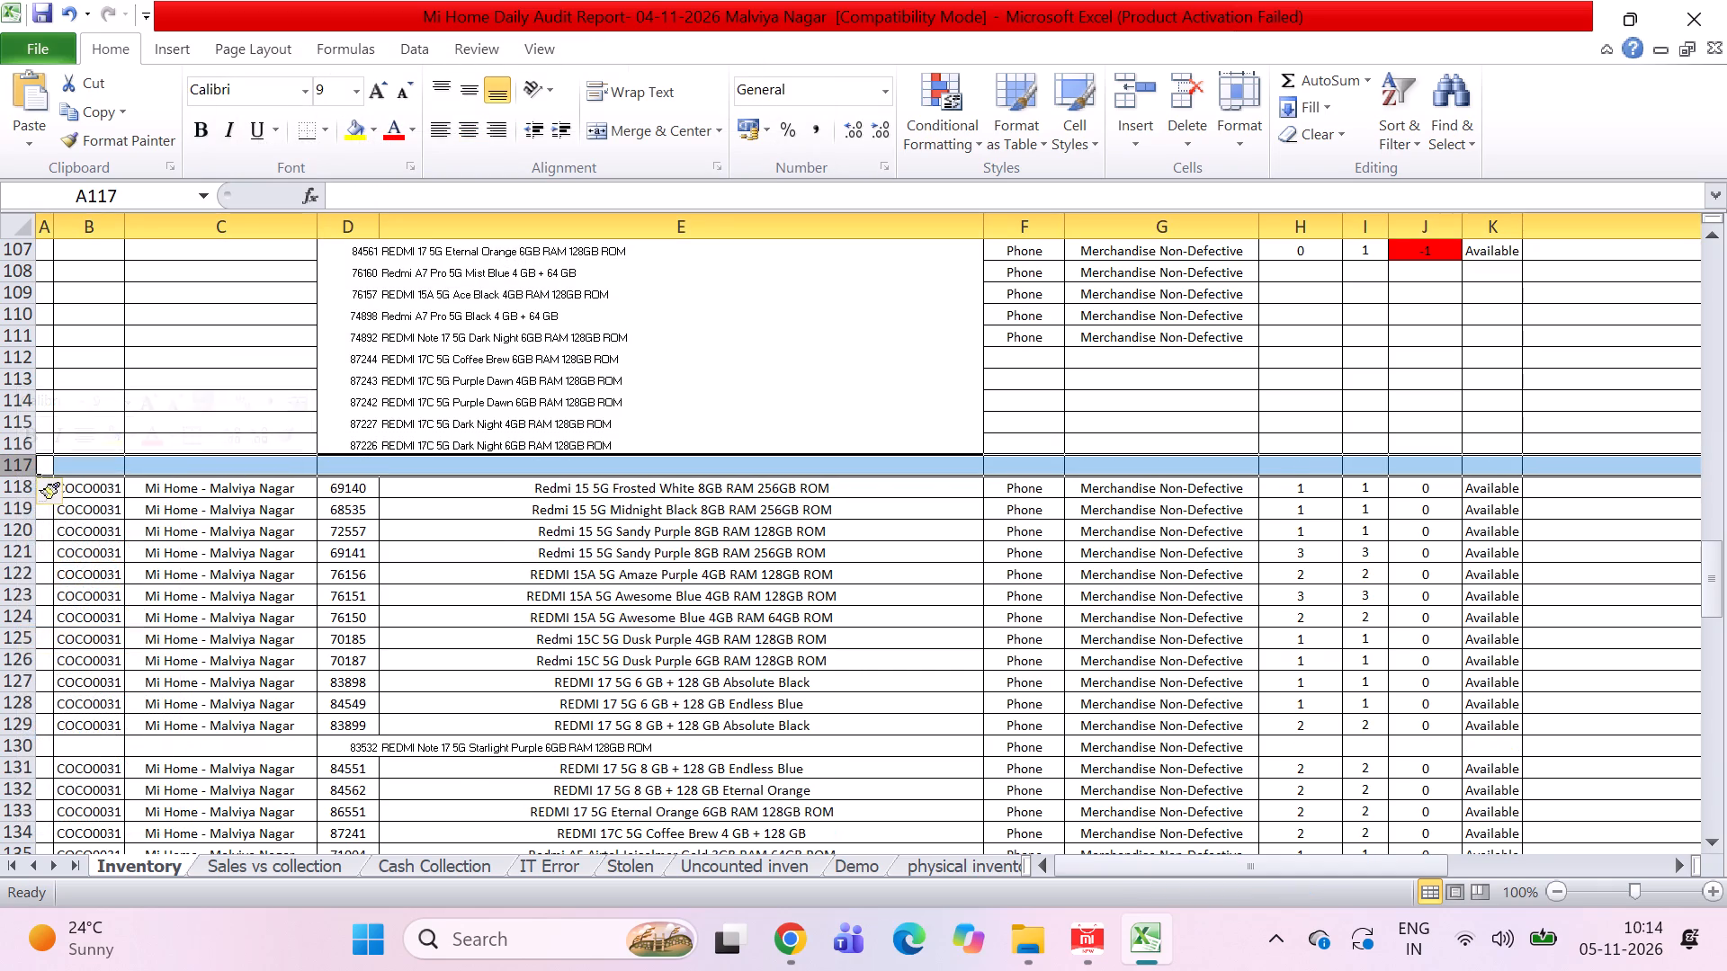
Search the Inventory sheet again for product ID 76147.
{"action": "left_click", "coordinate": [364, 466]}
{"action": "key", "text": "ctrl+f"}
{"action": "key", "text": "ctrl+v"}
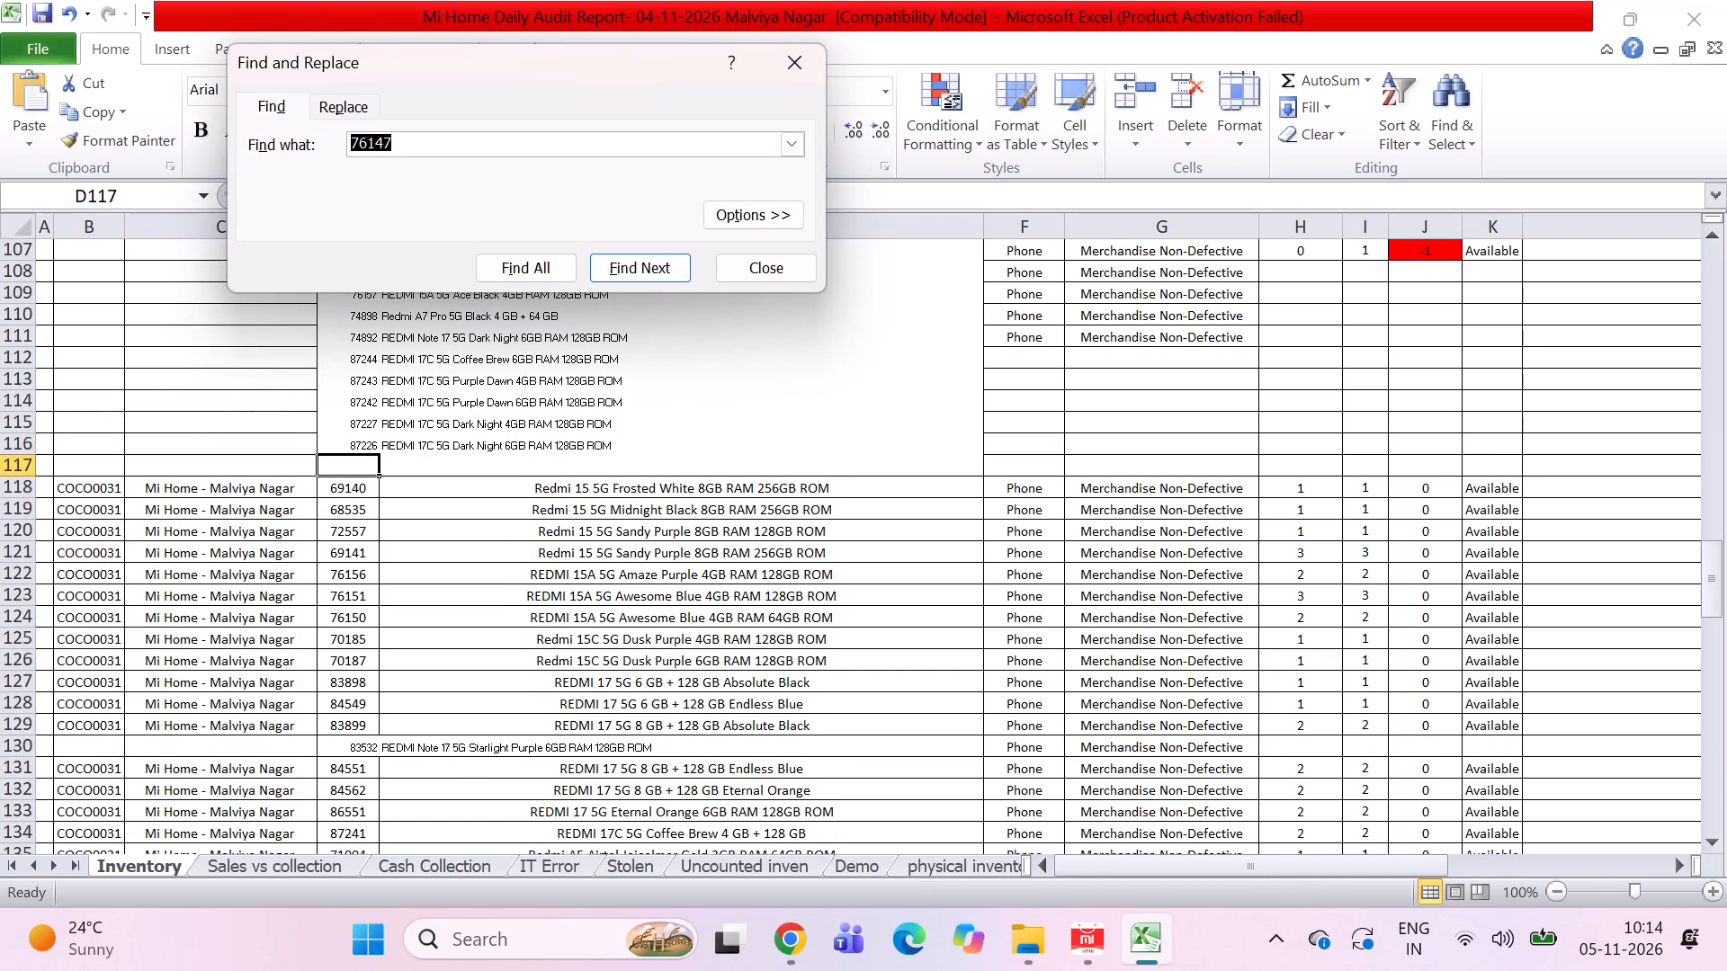
{"action": "key", "text": "Return"}
{"action": "key", "text": "Return"}
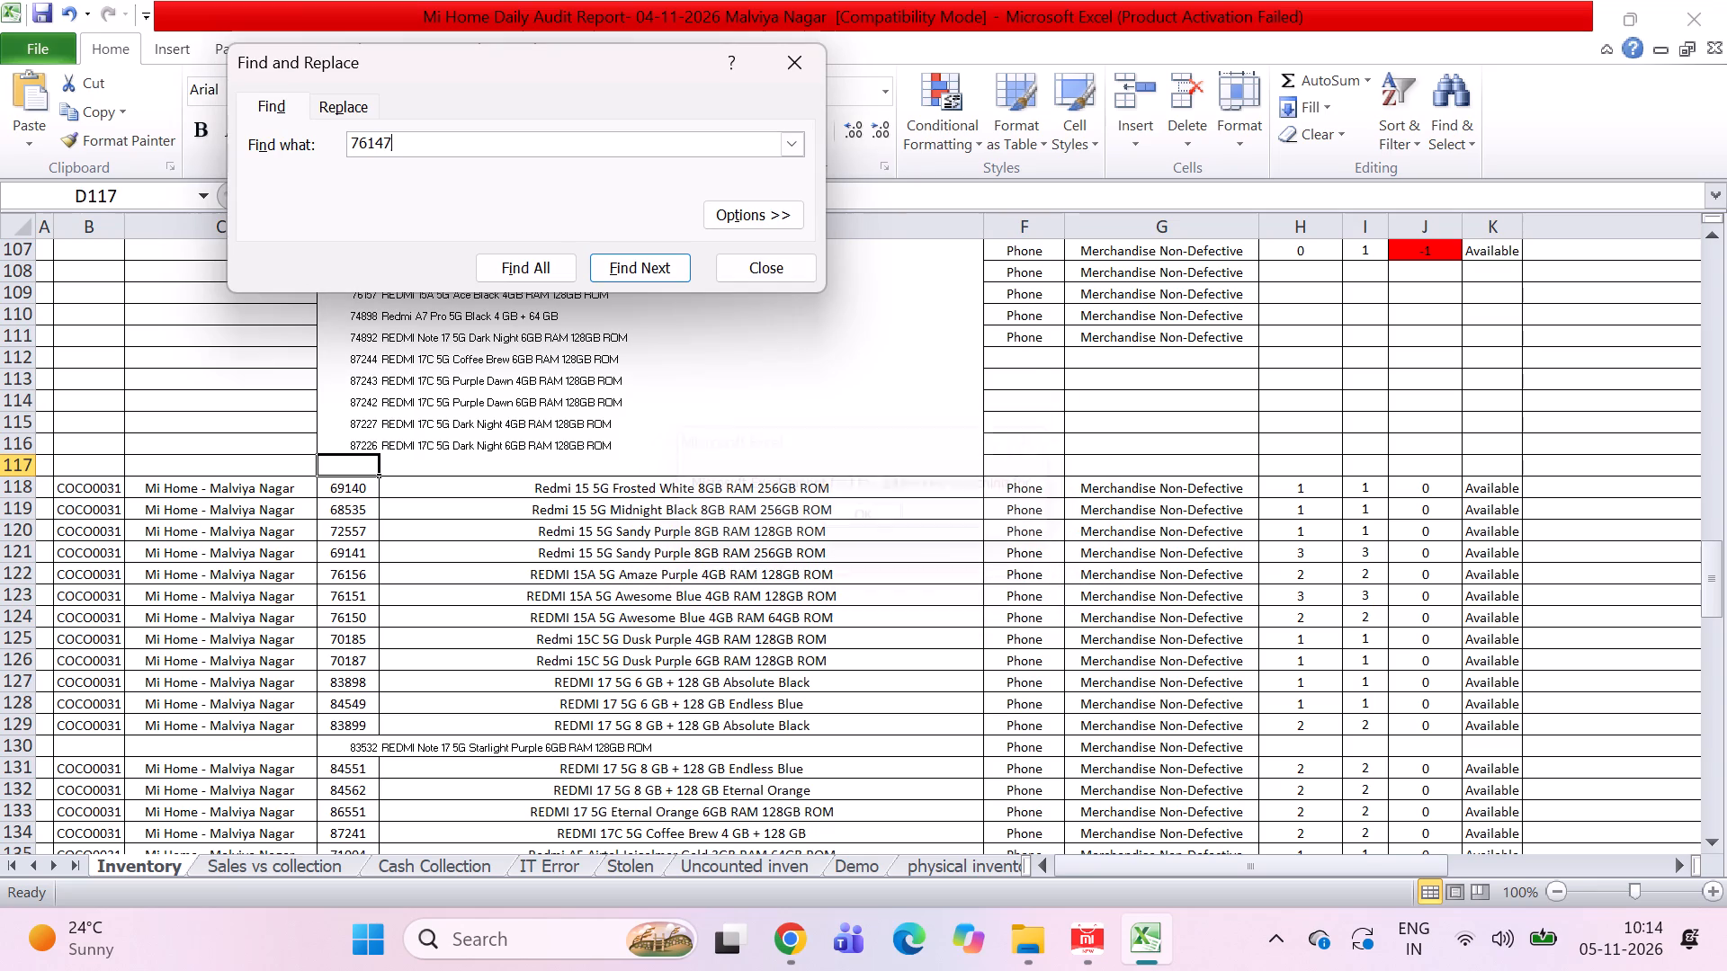
{"action": "left_click", "coordinate": [777, 259]}
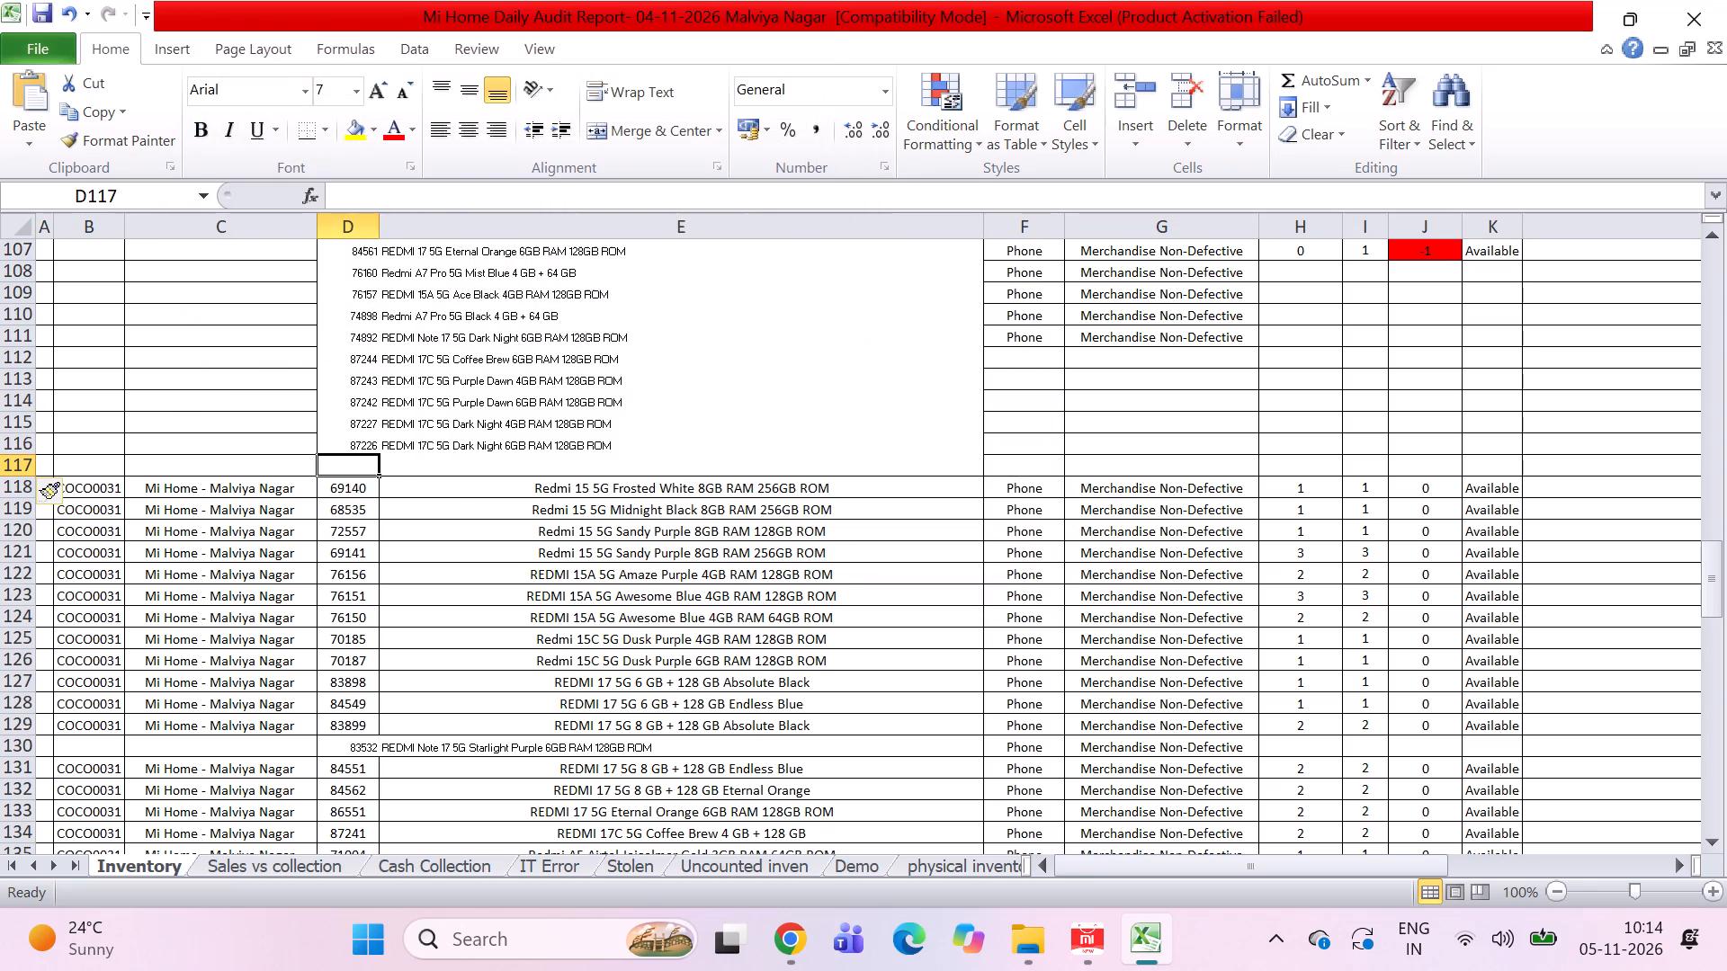
Enter product ID 76147 and the name copied from the stock page, Redmi A7 Pro 5G Mist Blue 4 GB + 128 GB, in the new row.
{"action": "key", "text": "ctrl+v"}
{"action": "key", "text": "Right"}
{"action": "key", "text": "alt+Tab"}
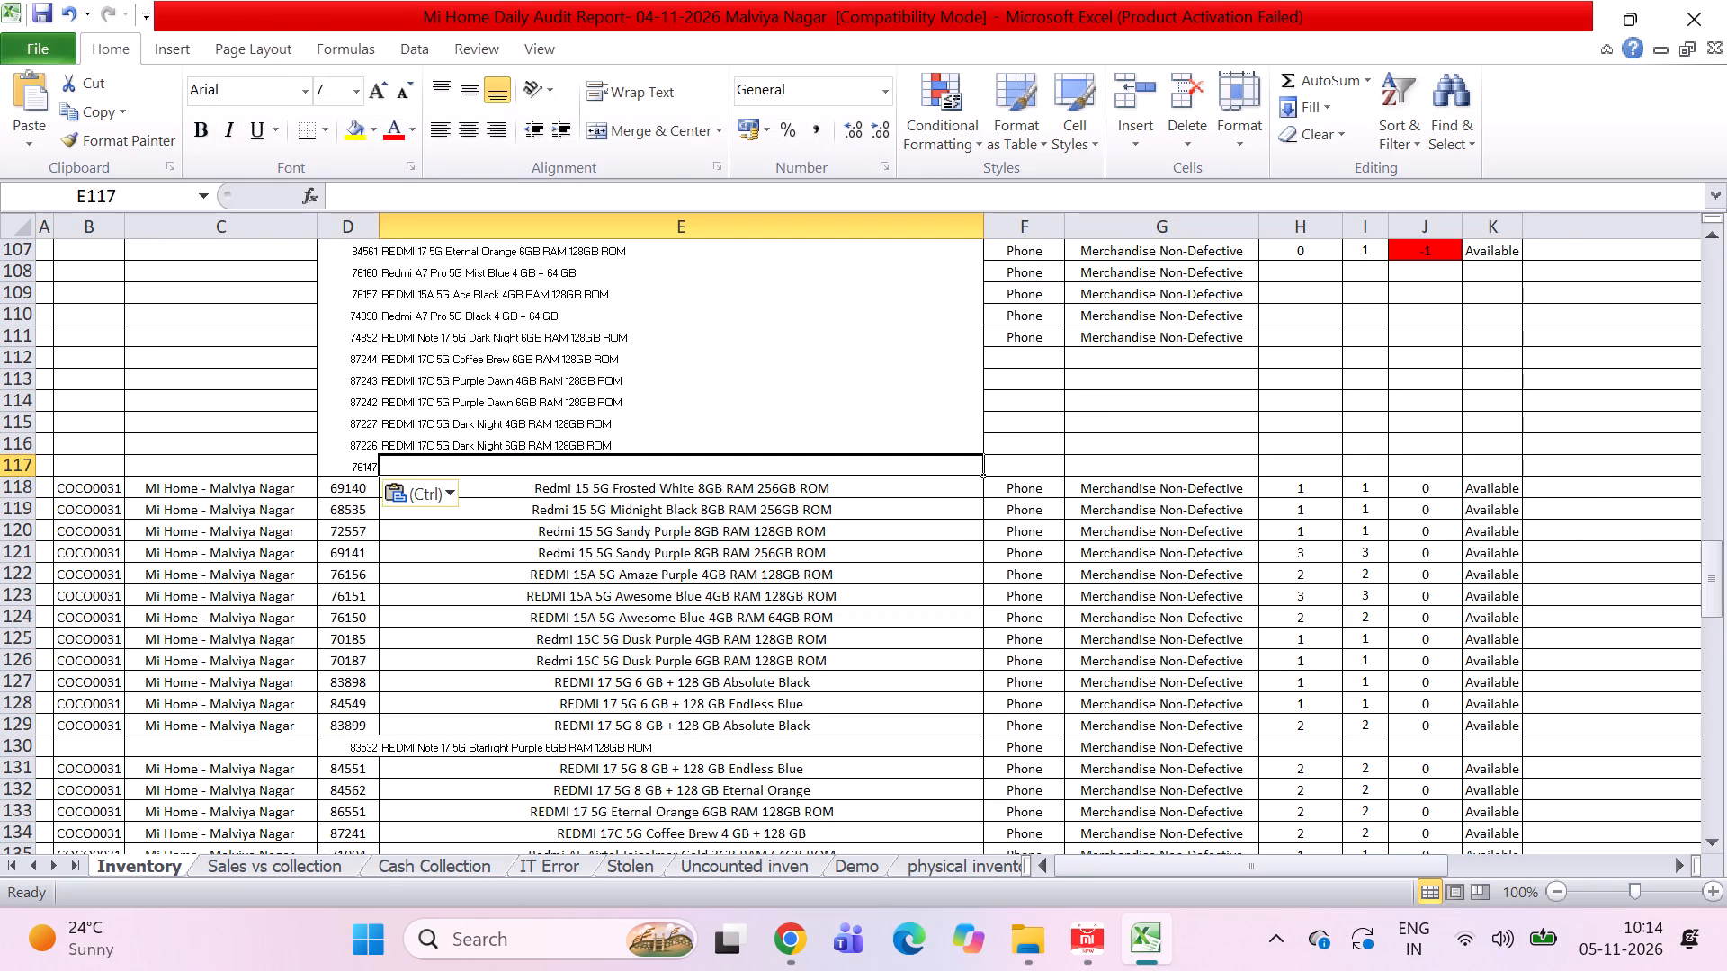
{"action": "key", "text": "alt+Tab"}
{"action": "triple_click", "coordinate": [359, 879]}
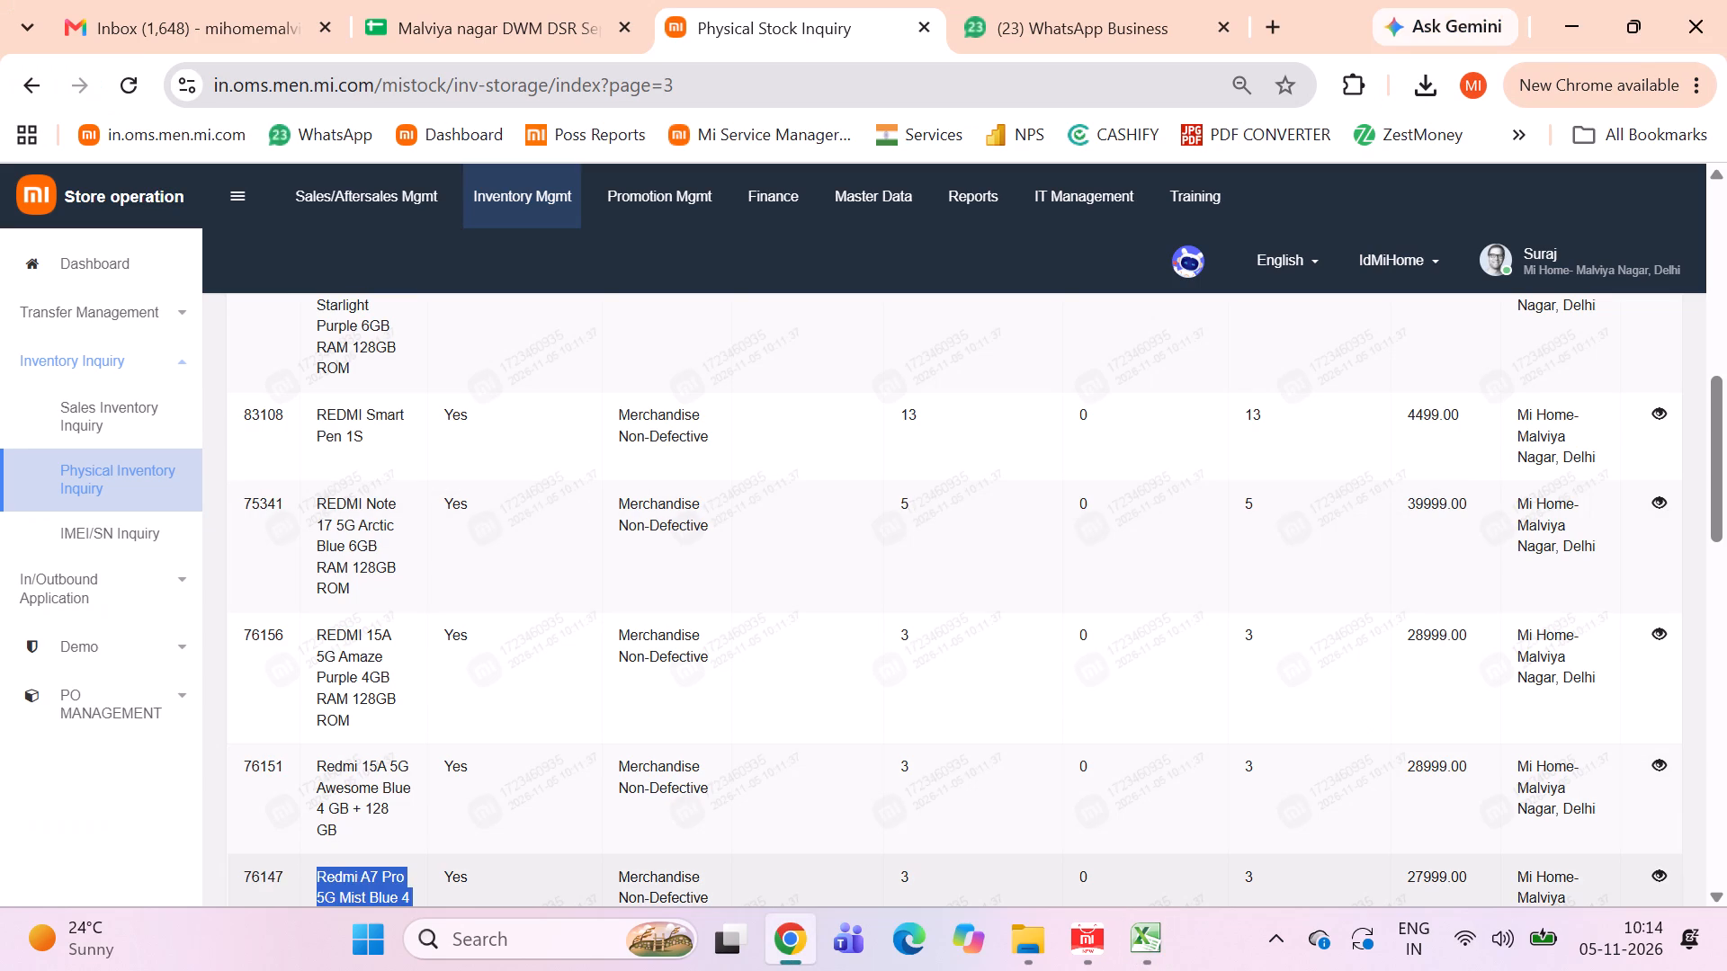
{"action": "key", "text": "ctrl+c"}
{"action": "key", "text": "alt+Tab"}
{"action": "key", "text": "ctrl+v"}
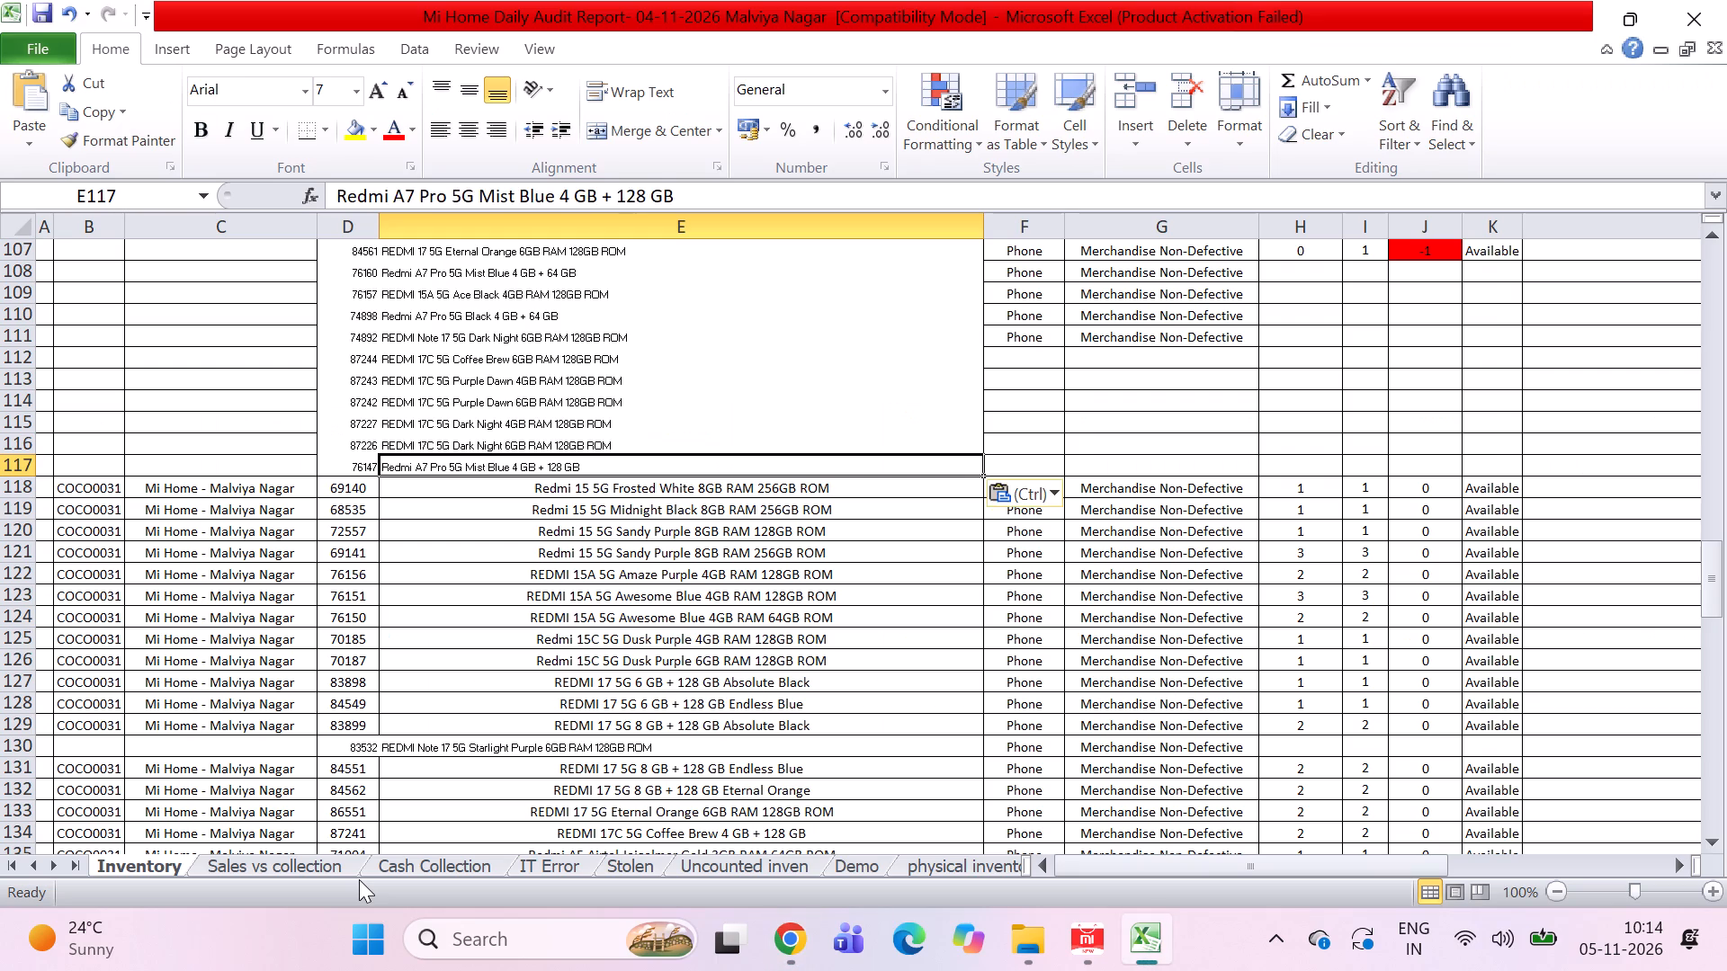
{"action": "key", "text": "Down"}
{"action": "key", "text": "Down"}
{"action": "key", "text": "Down"}
{"action": "key", "text": "Down"}
{"action": "key", "text": "Up"}
{"action": "key", "text": "Up"}
Copy product ID 72557, the Sandy Purple Redmi 15 5G, from the stock page and search the Inventory sheet for it.
{"action": "key", "text": "alt+Tab"}
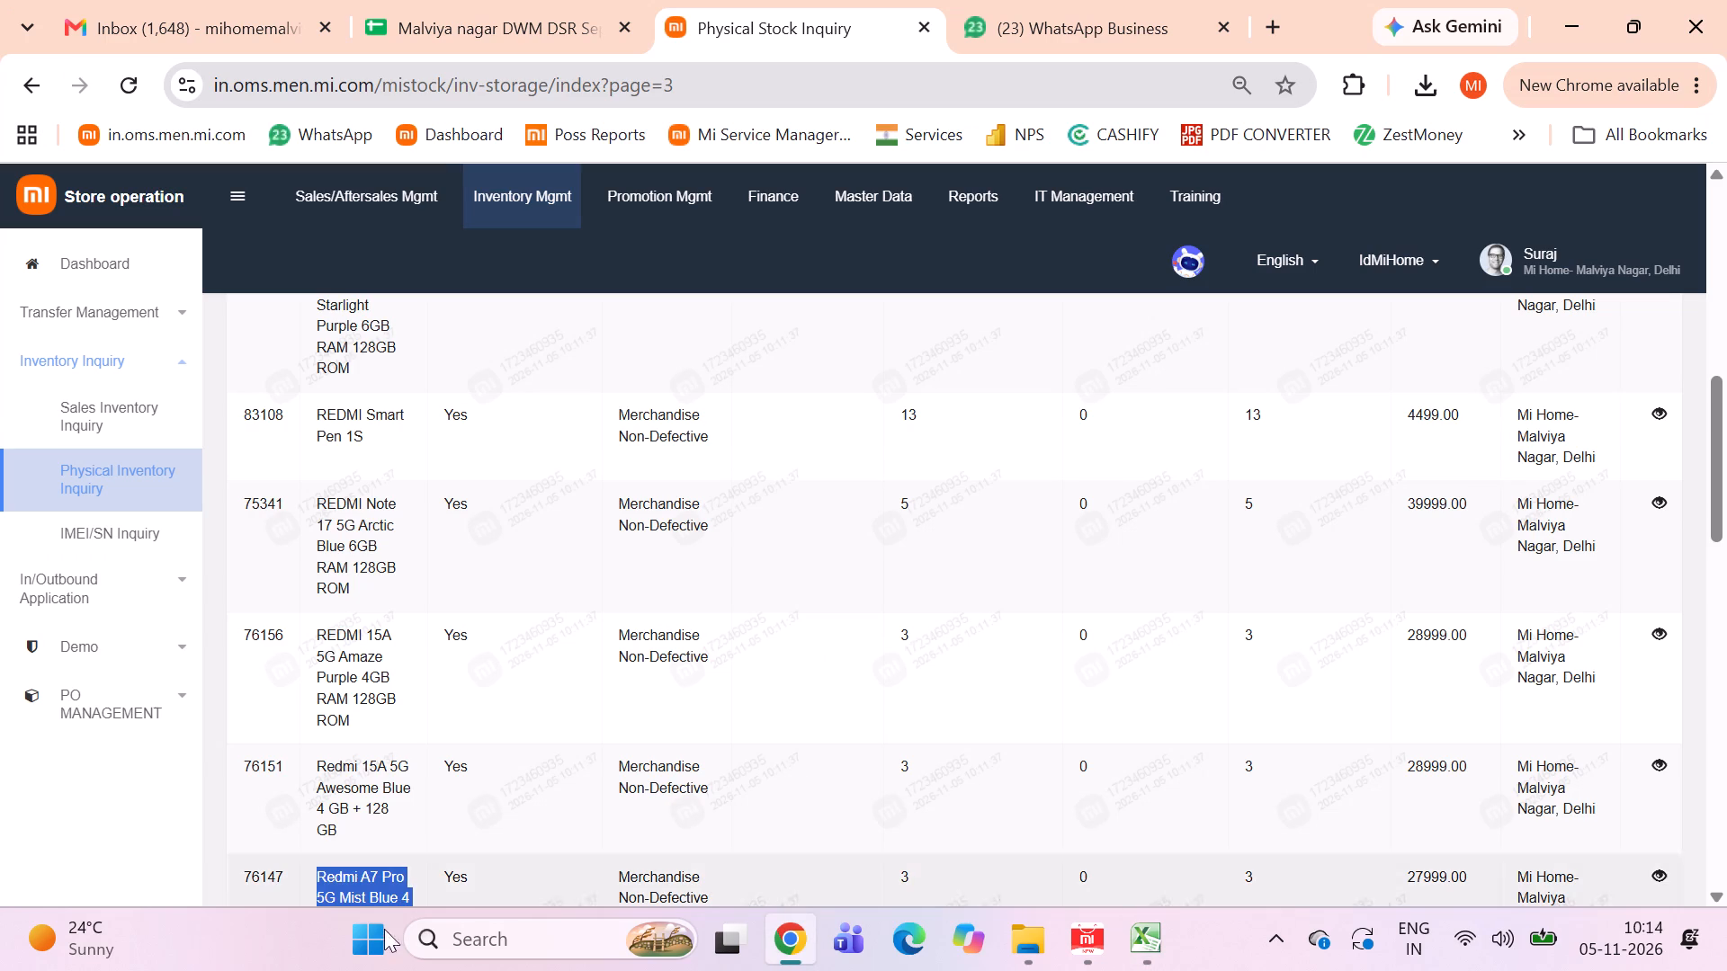
{"action": "scroll", "coordinate": [468, 783], "scroll_direction": "down", "scroll_amount": 3}
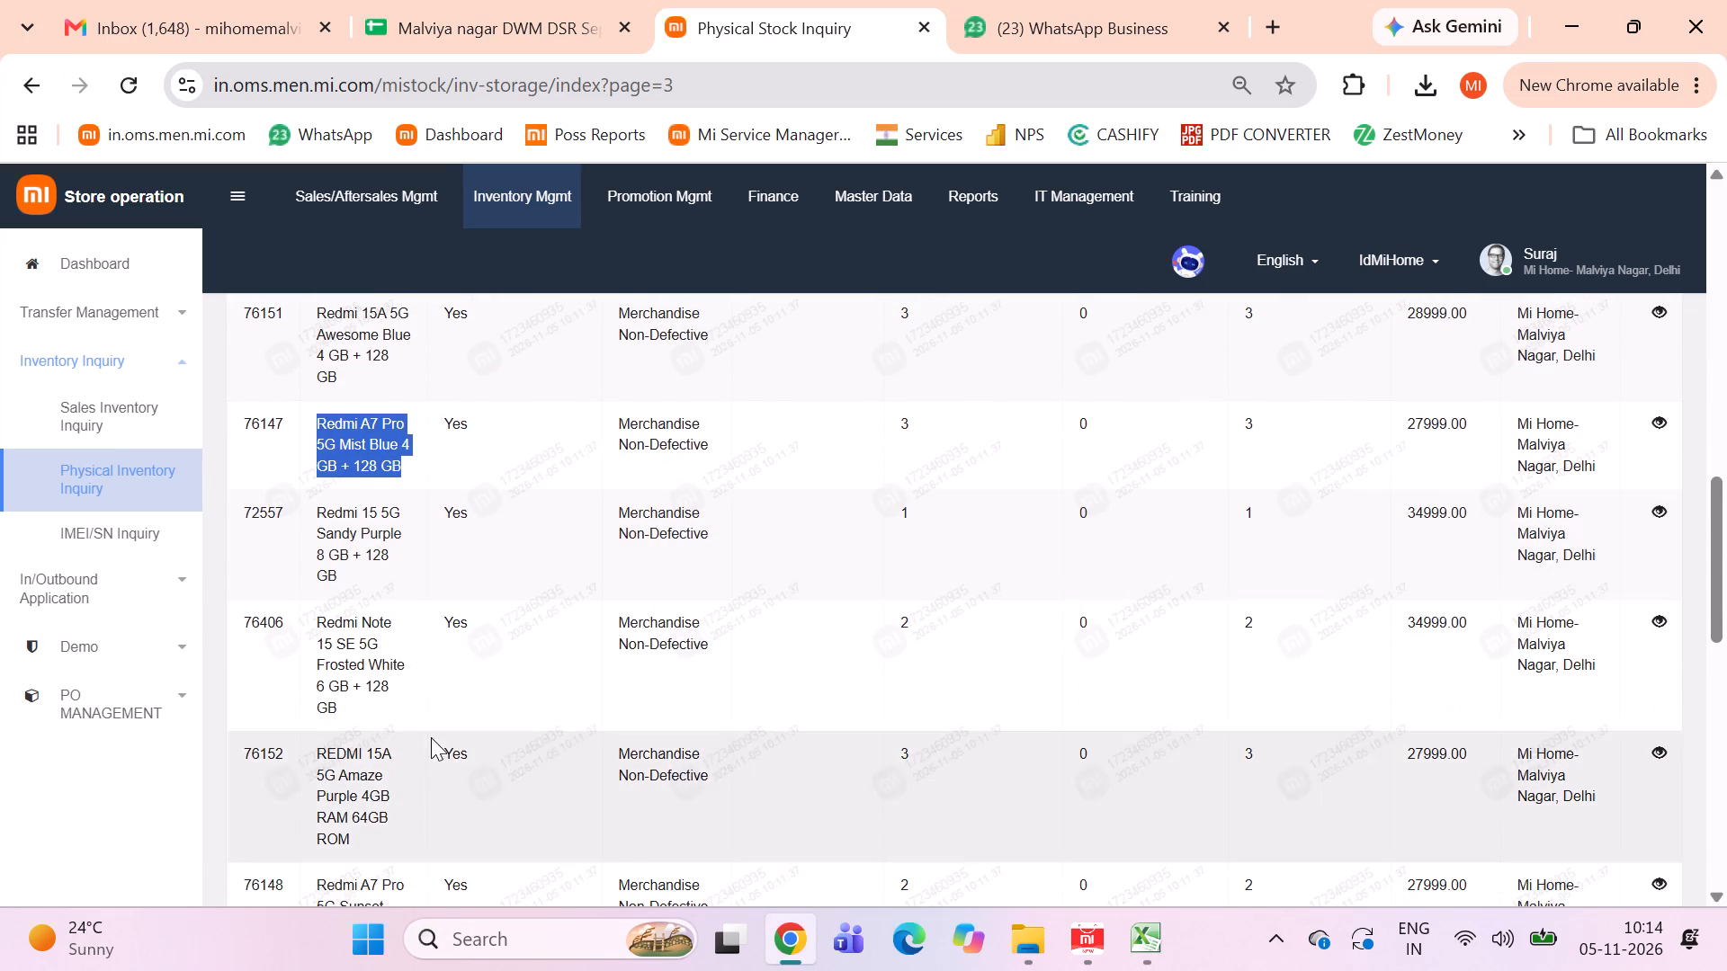
{"action": "double_click", "coordinate": [252, 524]}
{"action": "key", "text": "ctrl+c"}
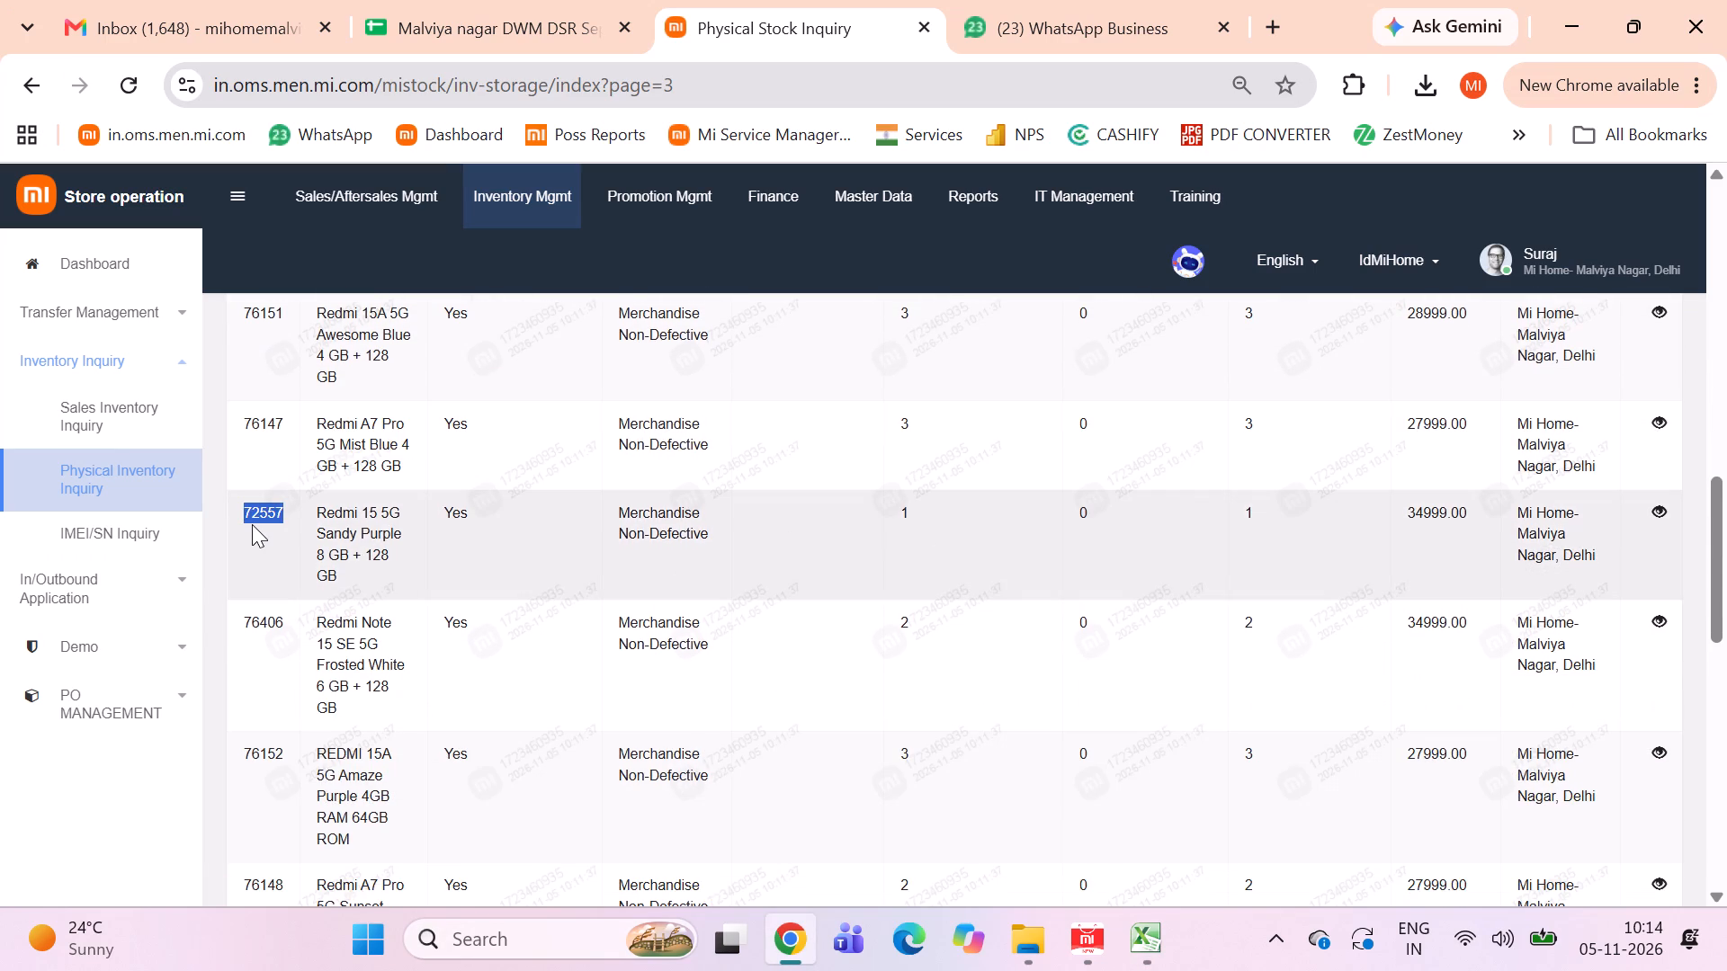
{"action": "key", "text": "alt+Tab"}
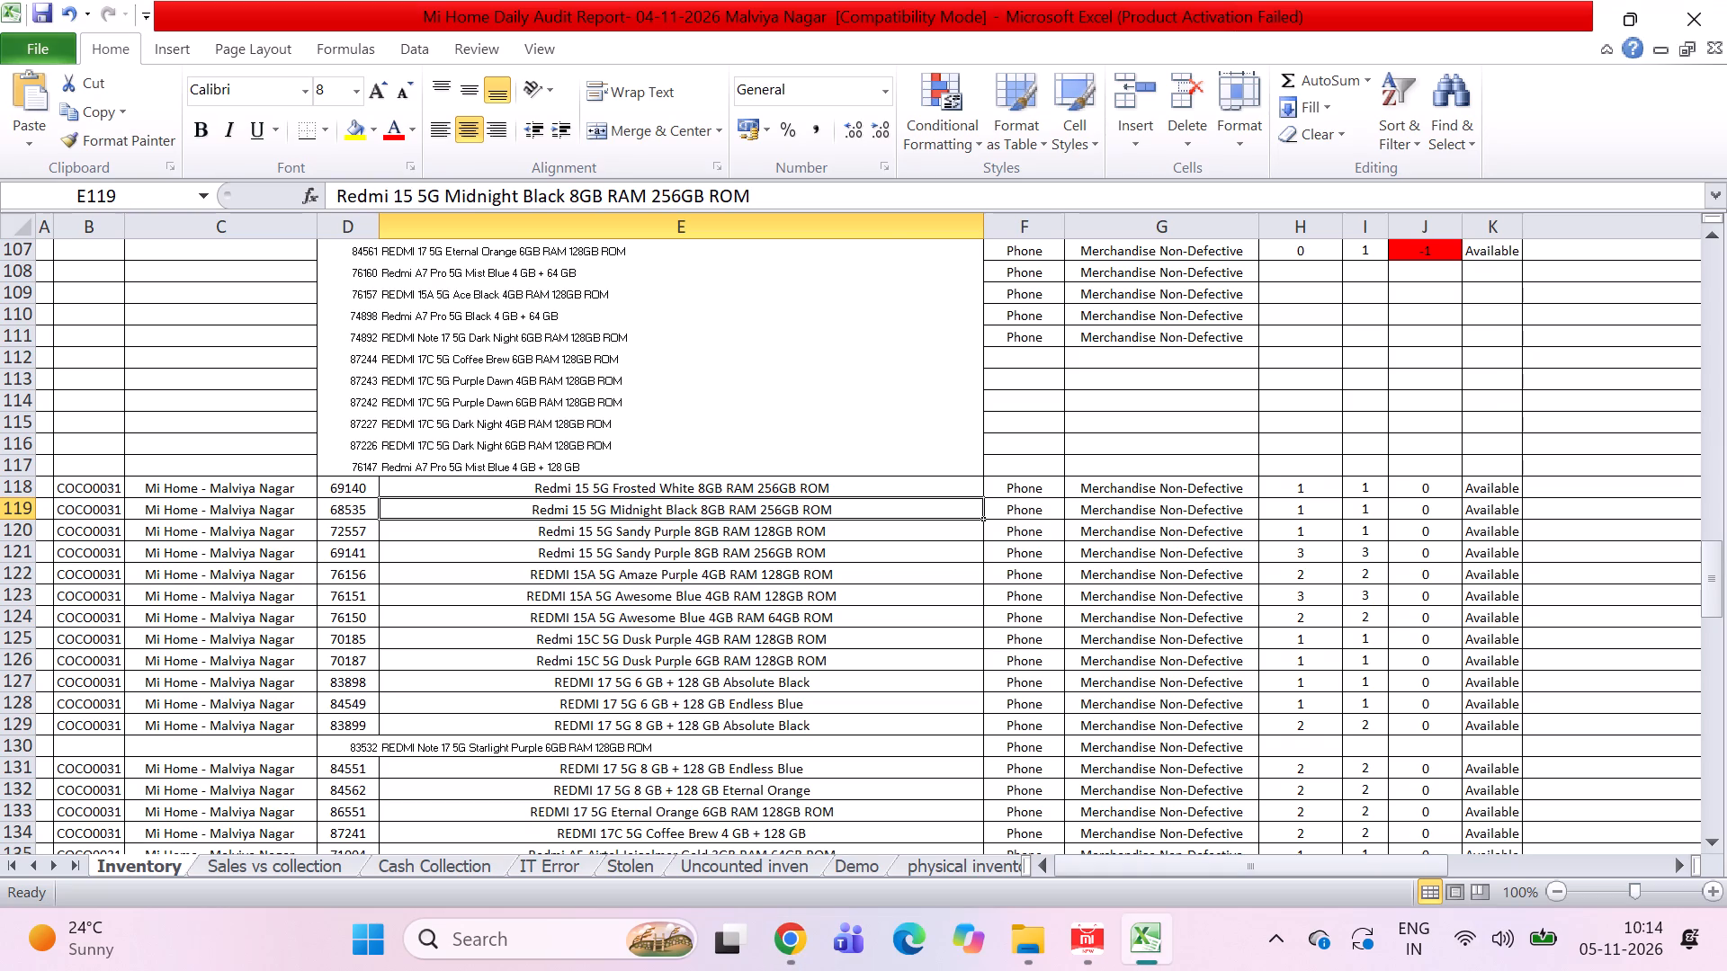
{"action": "key", "text": "ctrl+f"}
{"action": "key", "text": "ctrl+v"}
{"action": "key", "text": "Return"}
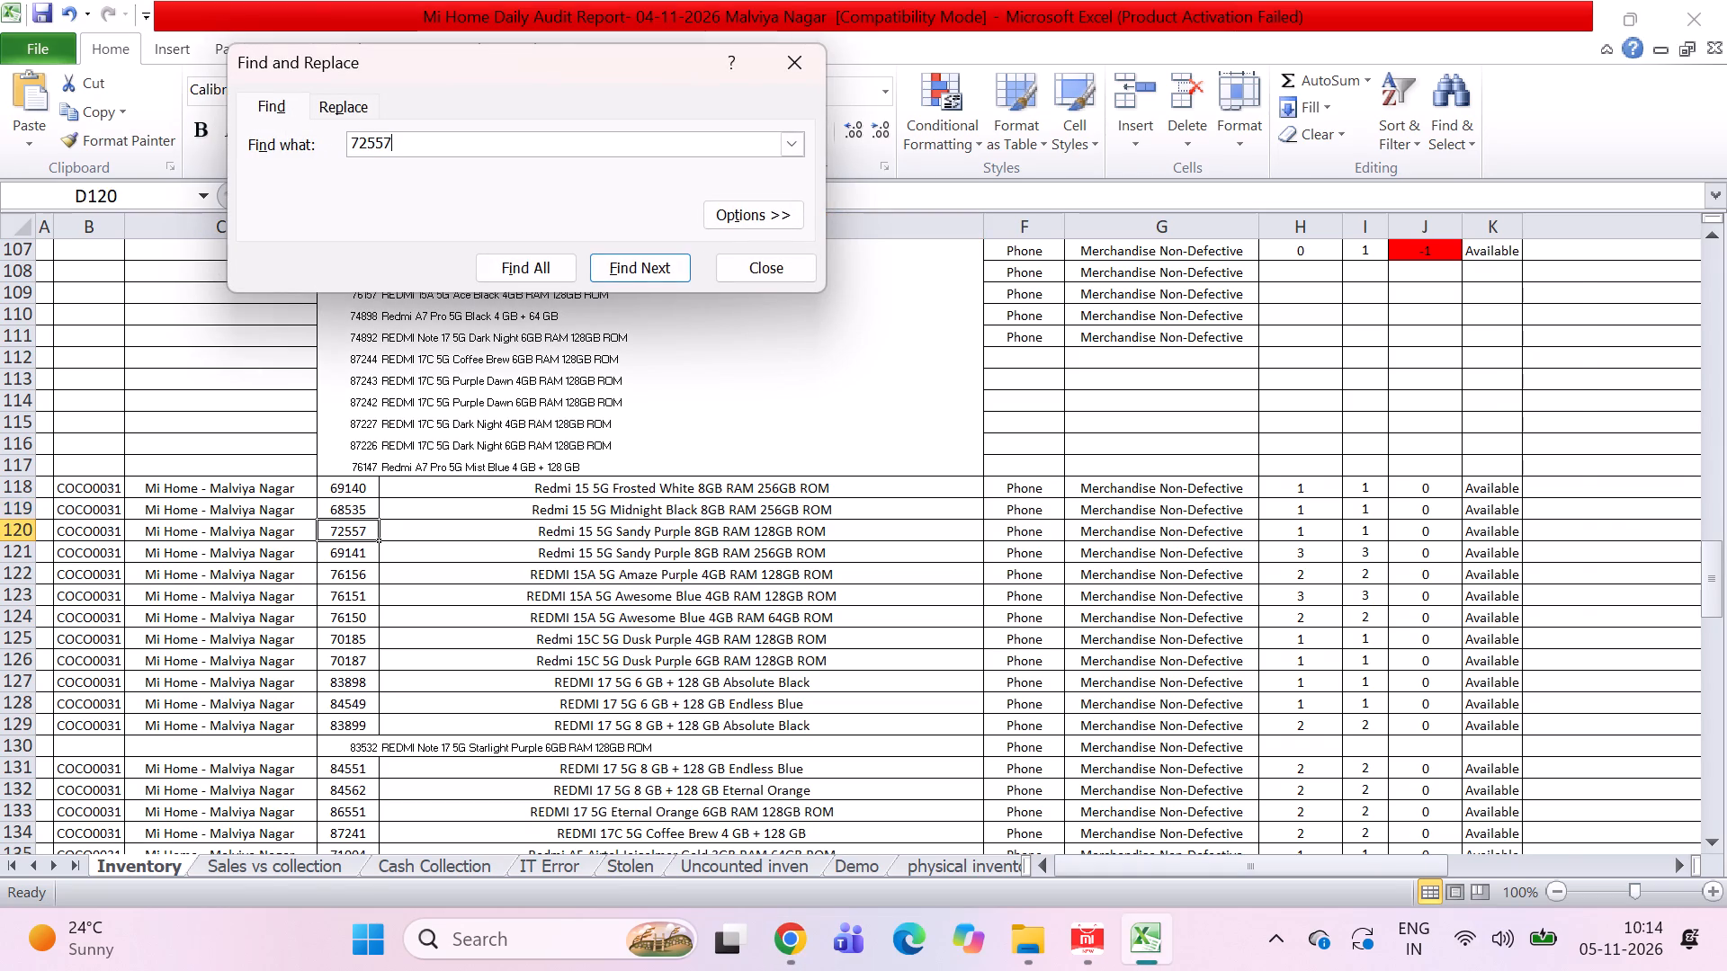
{"action": "key", "text": "alt+Tab"}
{"action": "key", "text": "alt+Tab"}
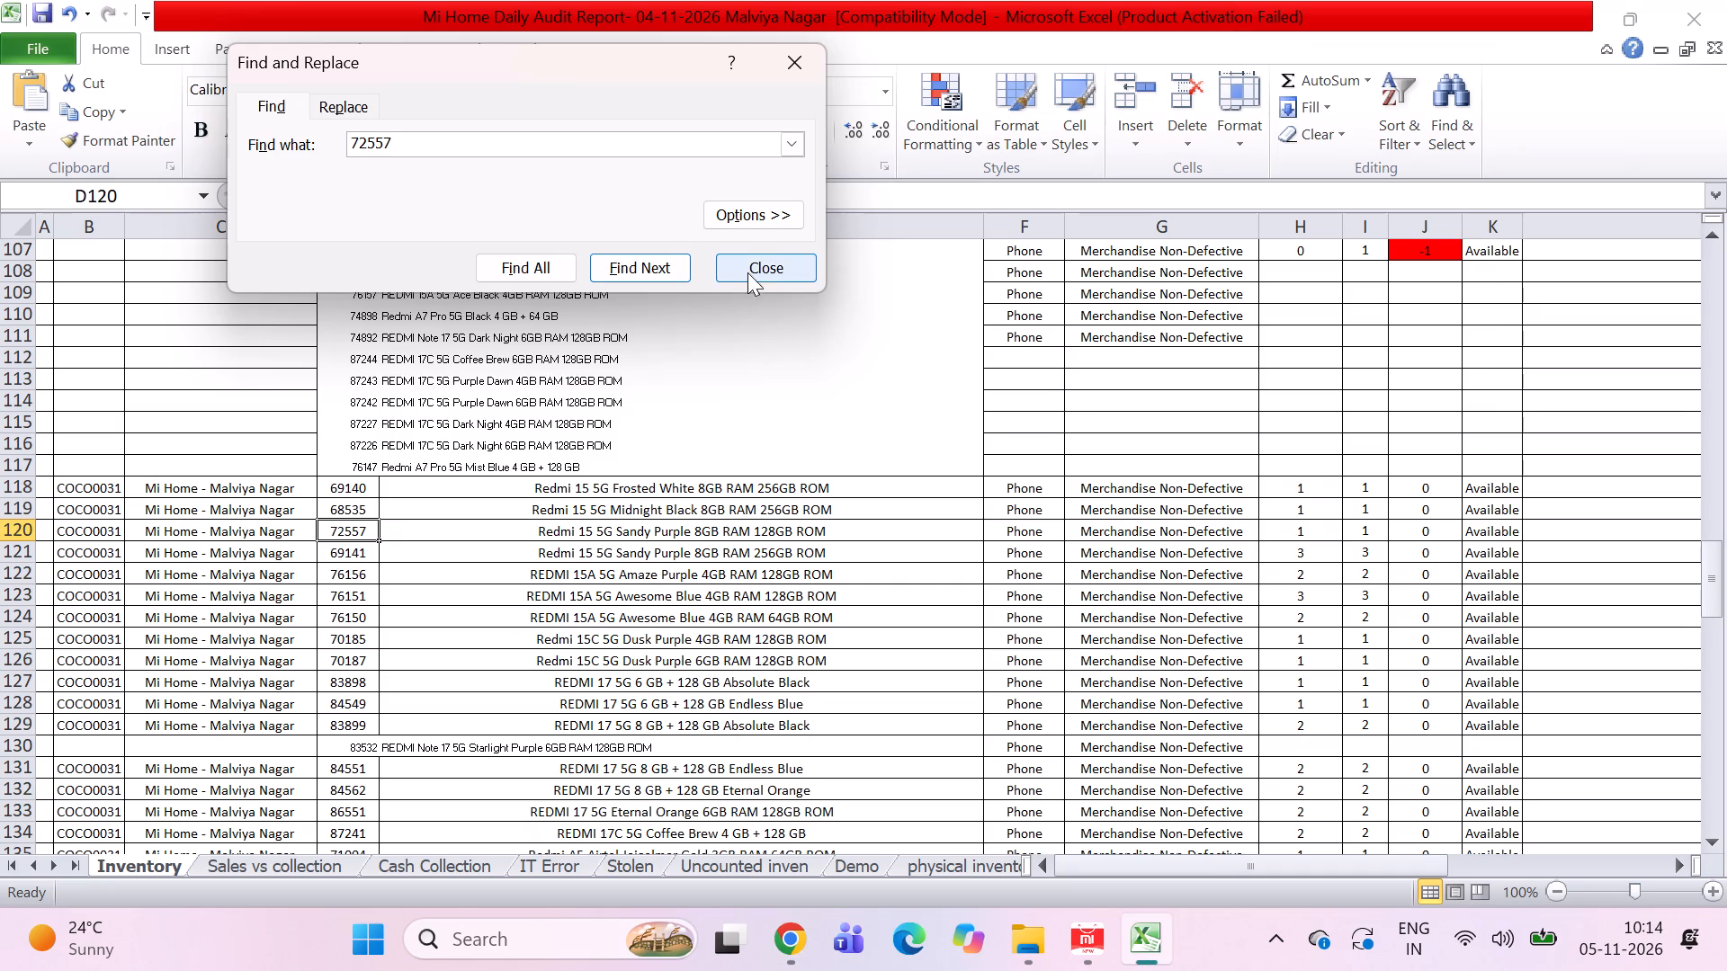
{"action": "left_click", "coordinate": [752, 271]}
Copy product ID 76406, the Frosted White Redmi Note 15 SE 5G, from the stock page and search the Inventory sheet for it.
{"action": "key", "text": "alt+Tab"}
{"action": "triple_click", "coordinate": [237, 617]}
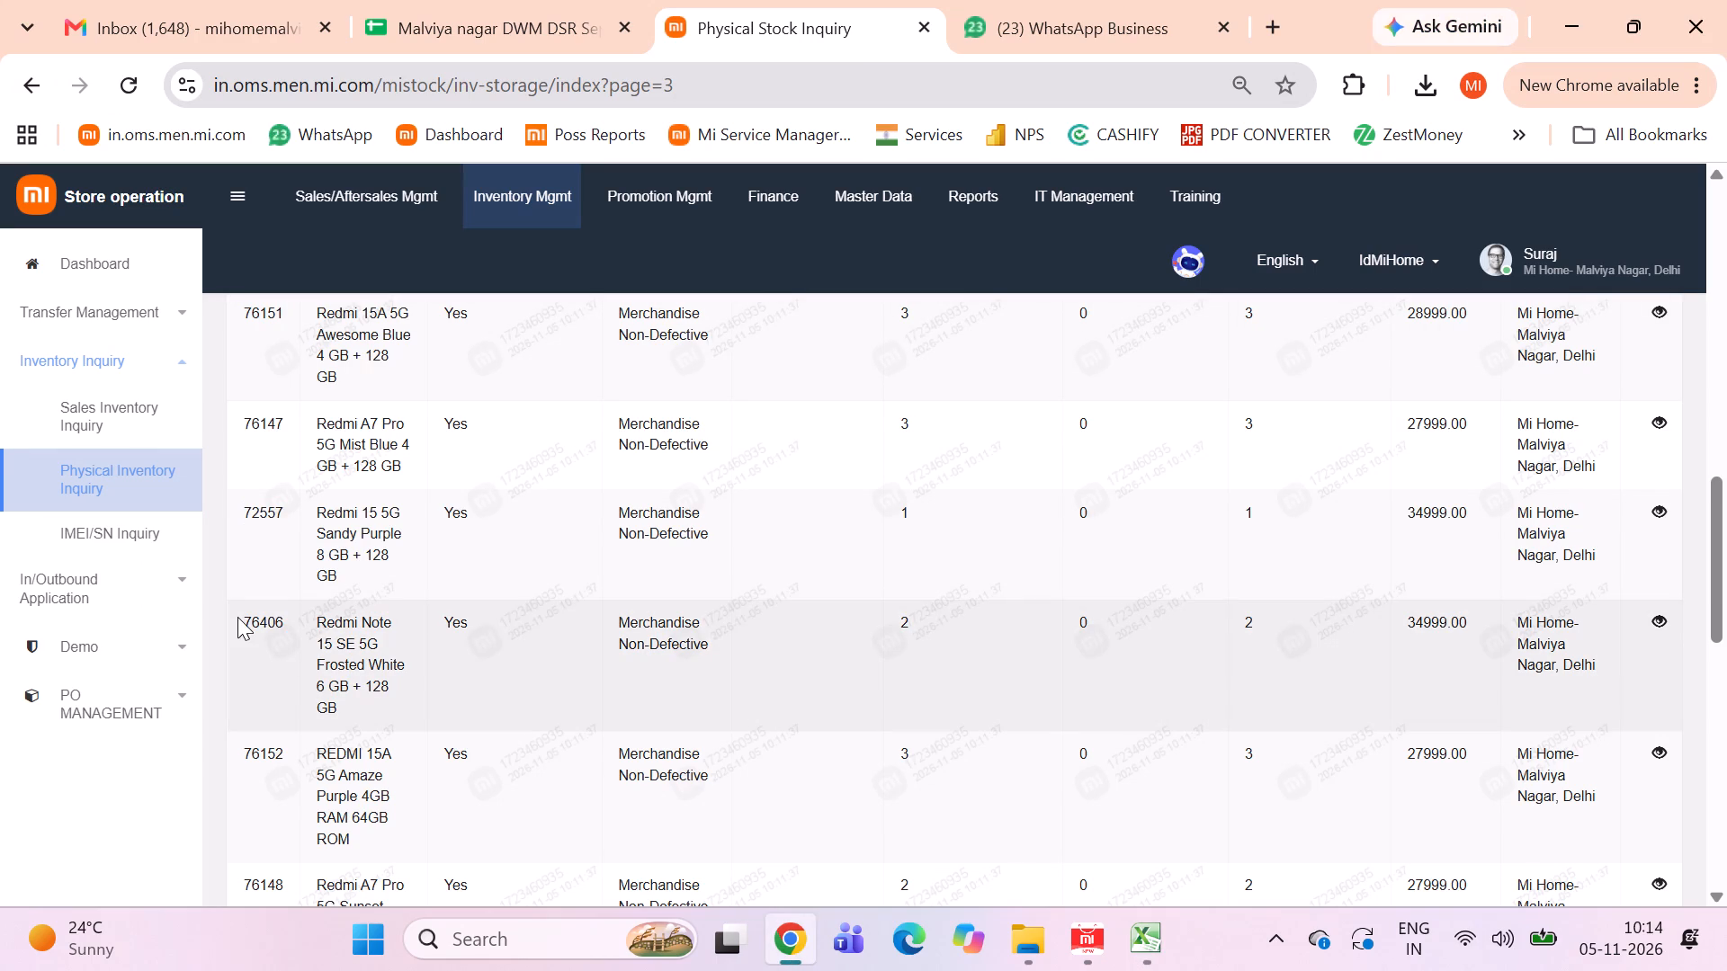
{"action": "key", "text": "ctrl+c"}
{"action": "key", "text": "alt+Tab"}
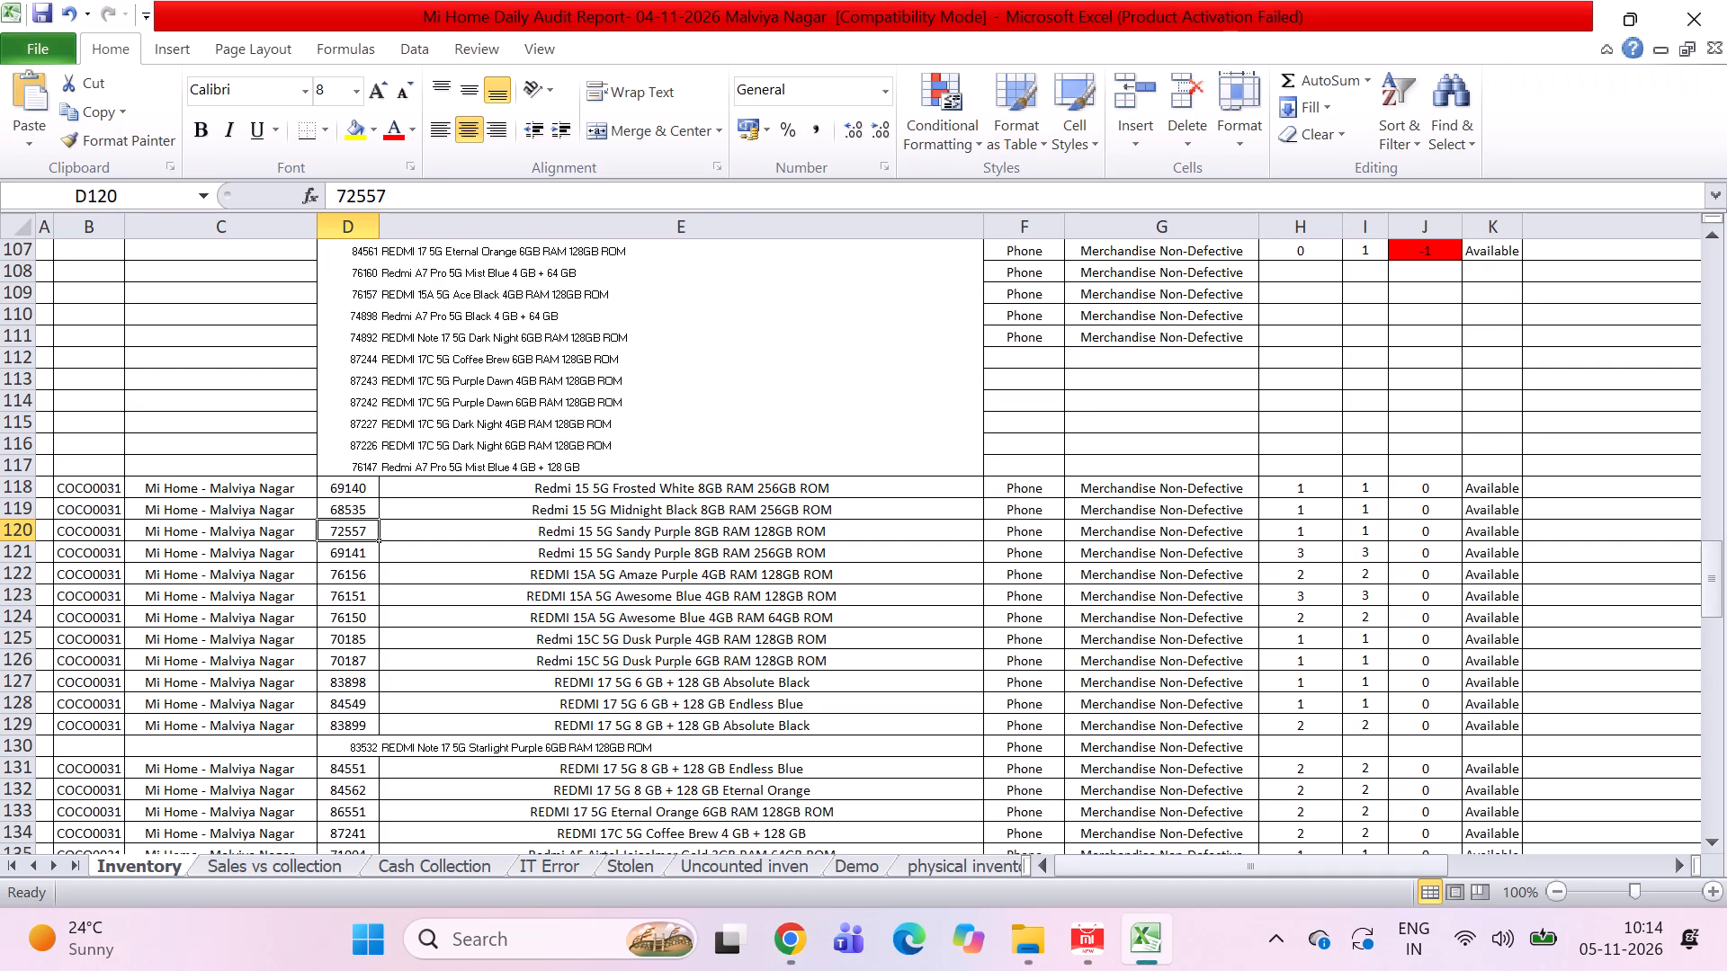
{"action": "key", "text": "ctrl+f"}
{"action": "key", "text": "ctrl+v"}
{"action": "key", "text": "Return"}
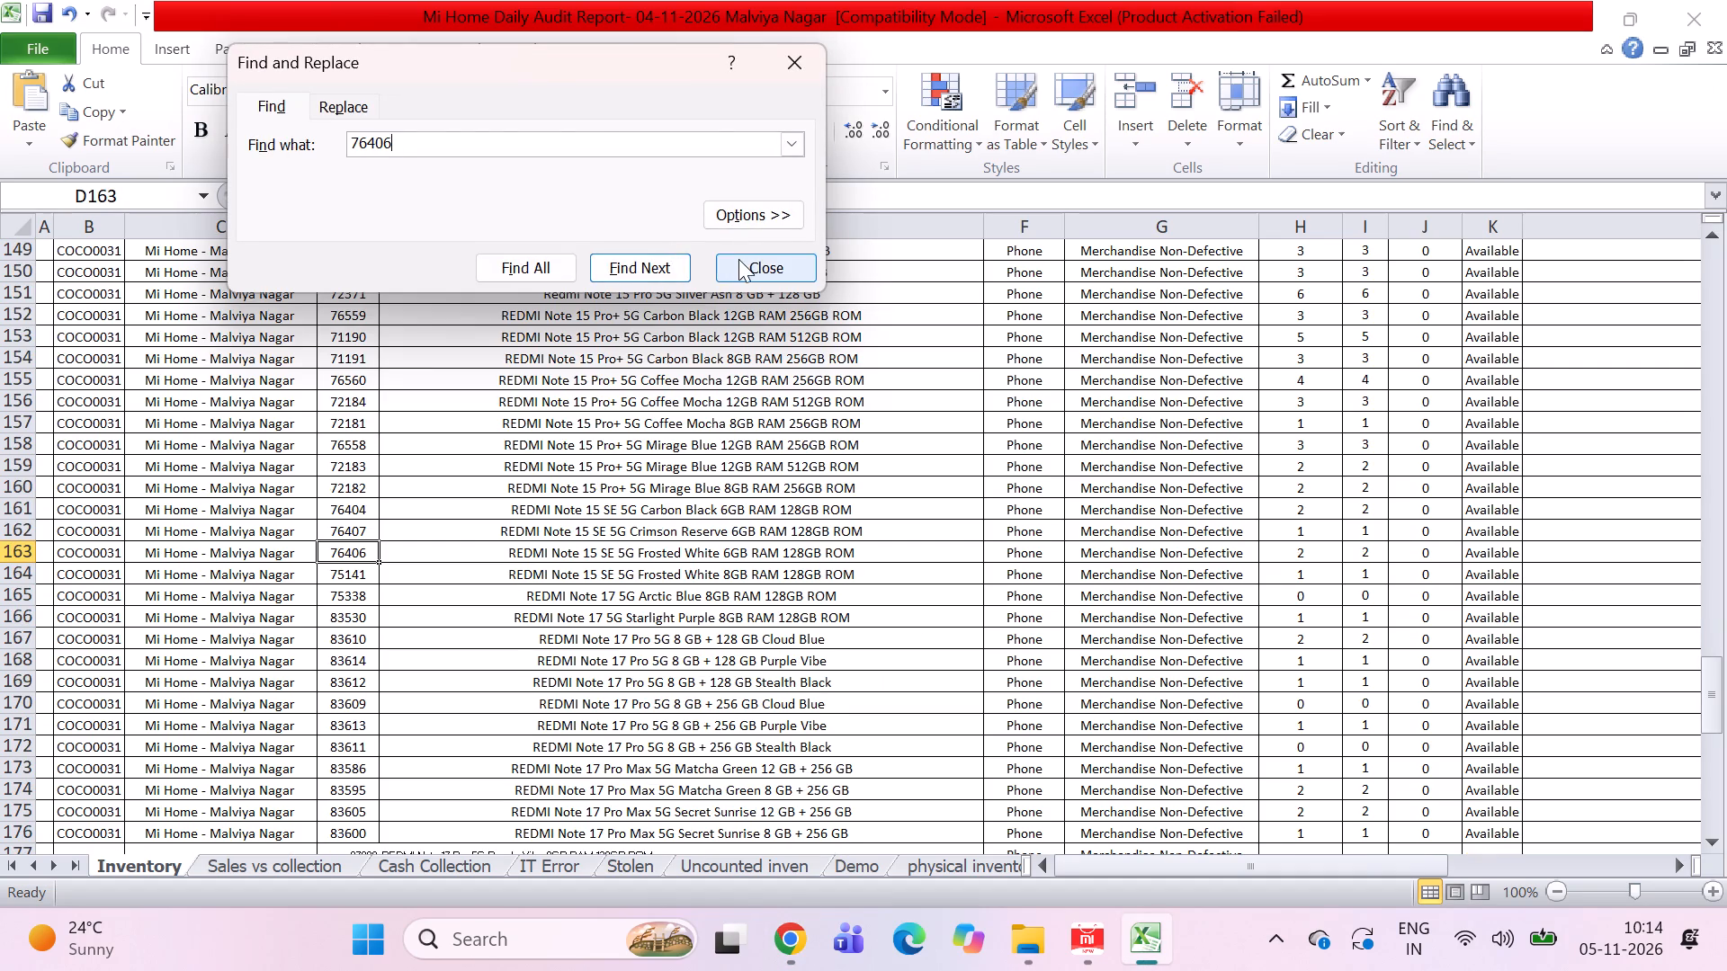
{"action": "left_click", "coordinate": [738, 259]}
Copy product ID 76152, the Amaze Purple REDMI 15A 5G with 64GB, from the stock page and search the Inventory sheet for it.
{"action": "key", "text": "alt+Tab"}
{"action": "double_click", "coordinate": [273, 753]}
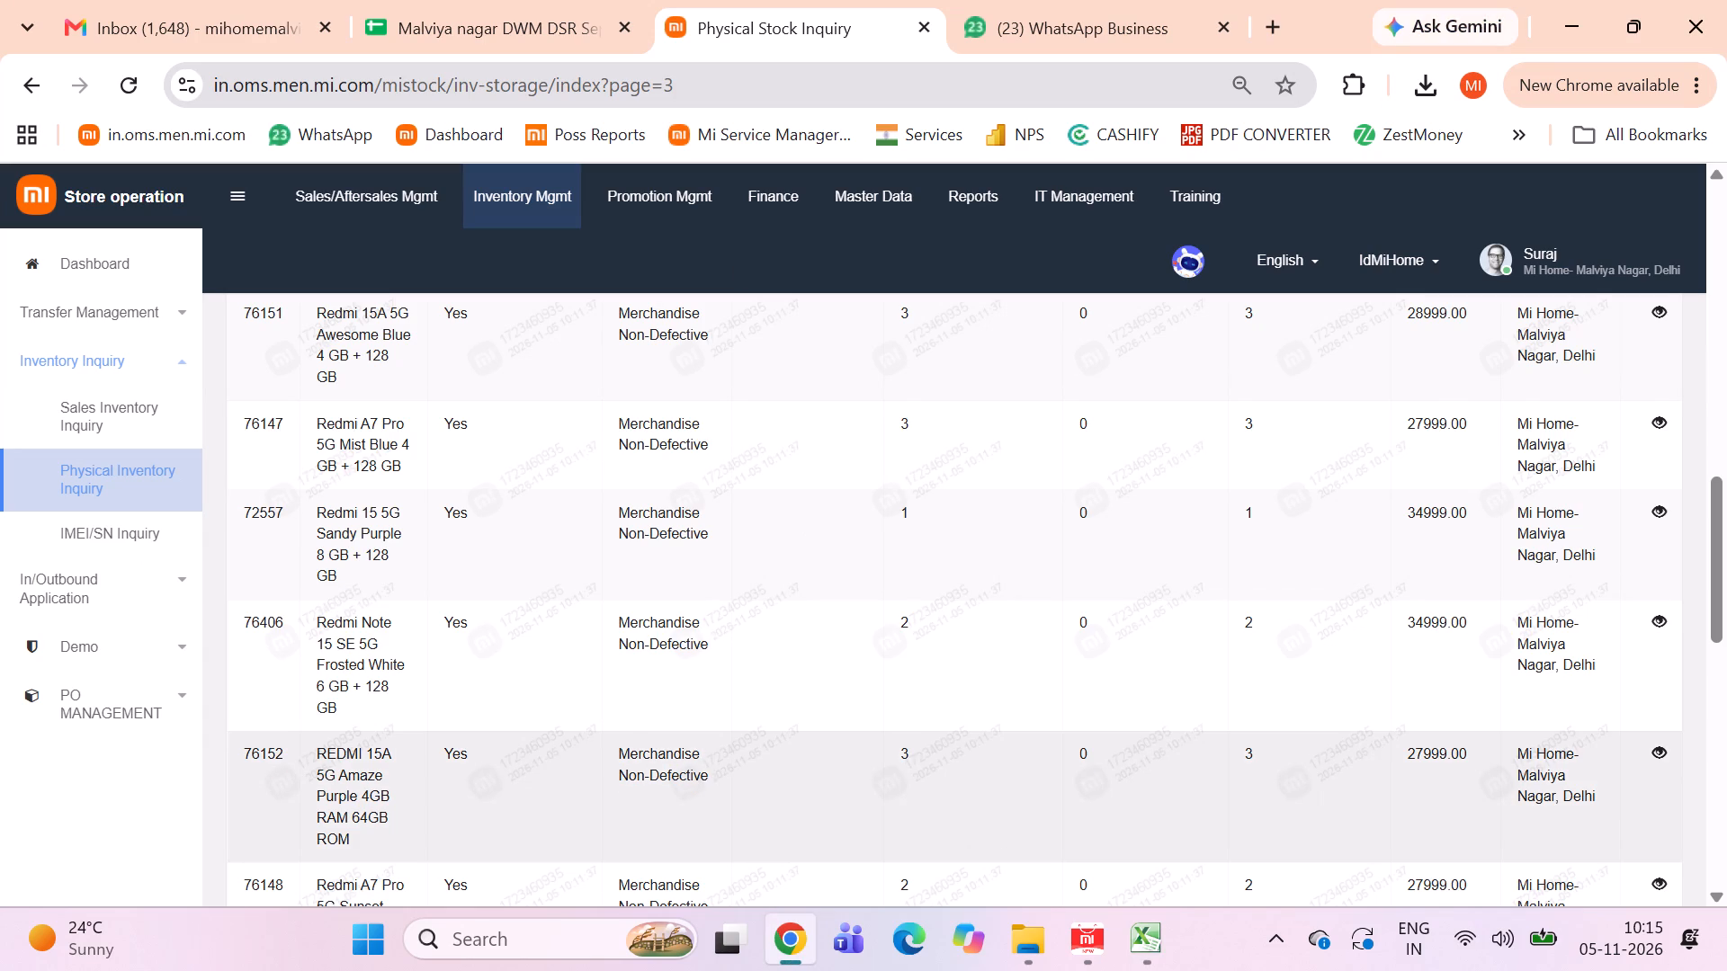
{"action": "key", "text": "ctrl+c"}
{"action": "key", "text": "alt+Tab"}
{"action": "key", "text": "ctrl+f"}
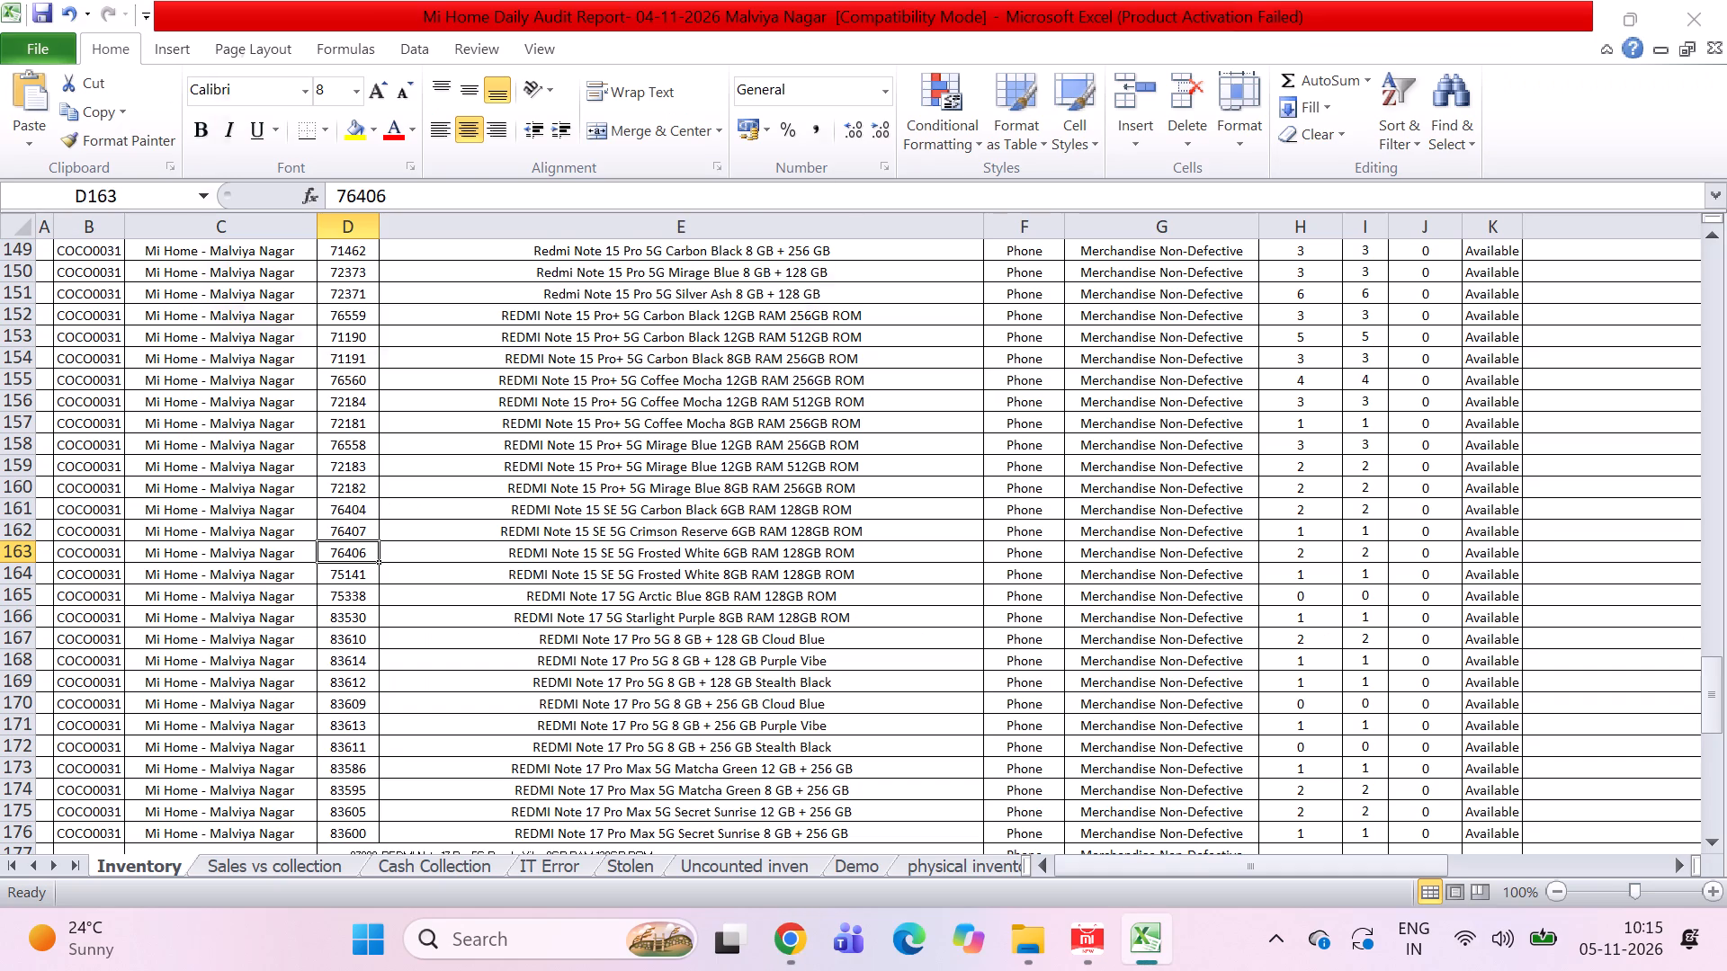
{"action": "key", "text": "ctrl+v"}
{"action": "key", "text": "Return"}
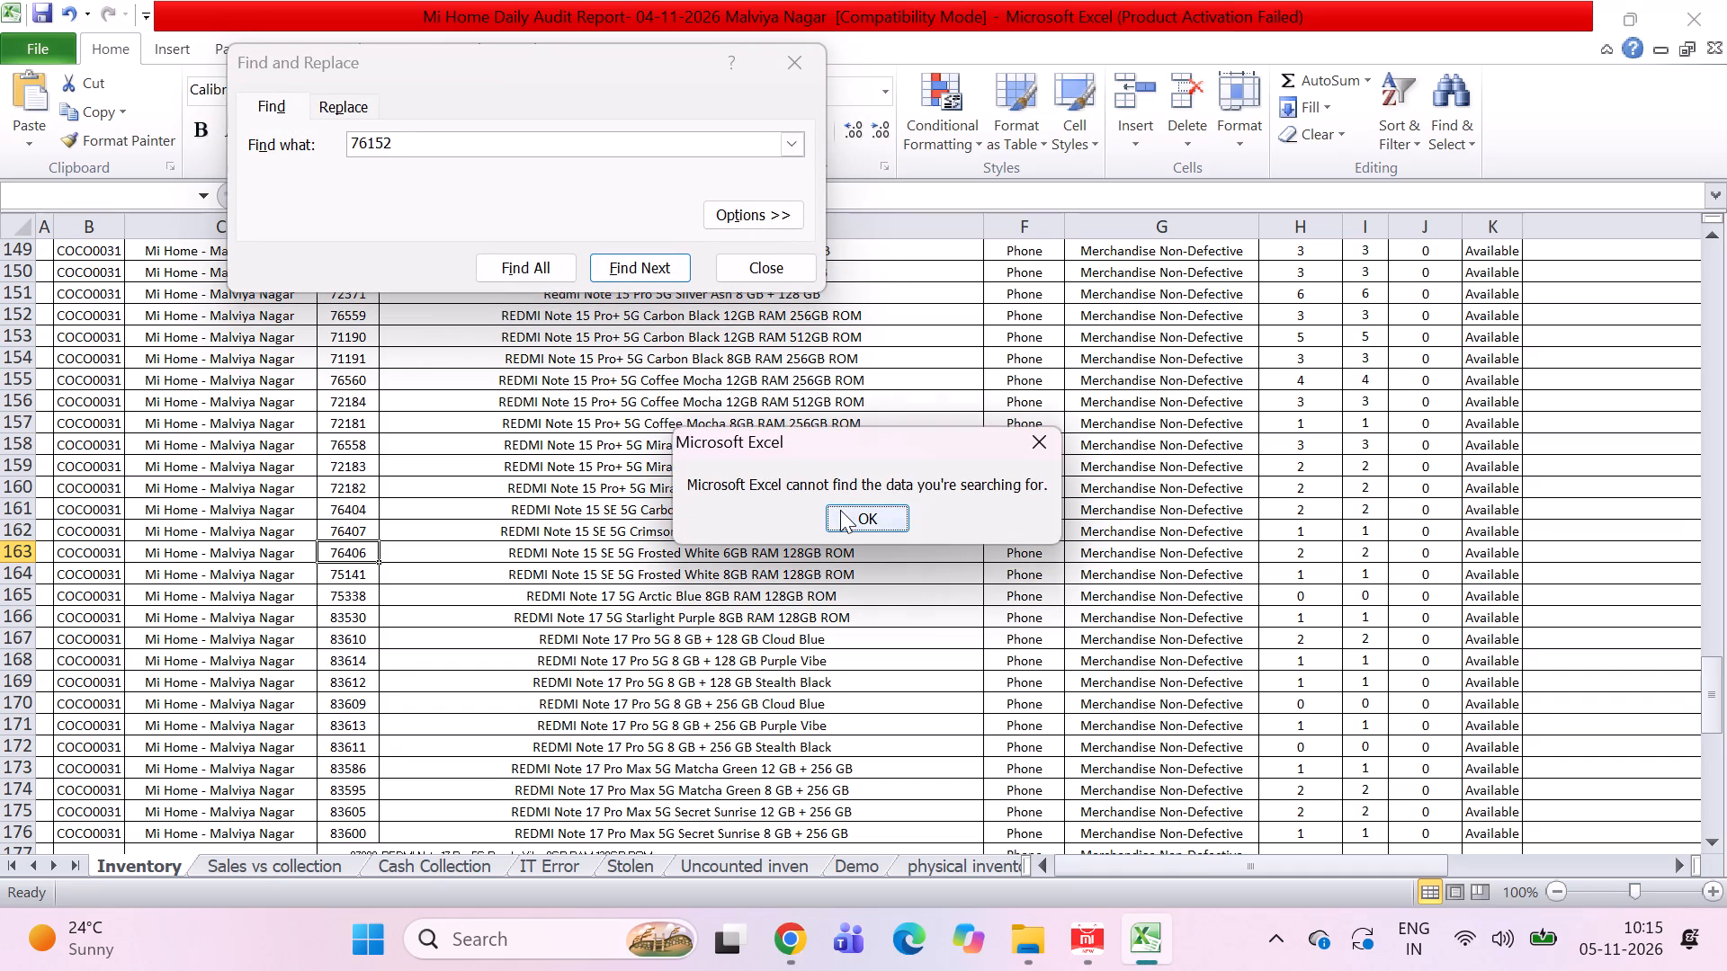
{"action": "left_click", "coordinate": [840, 510]}
{"action": "left_click", "coordinate": [733, 270]}
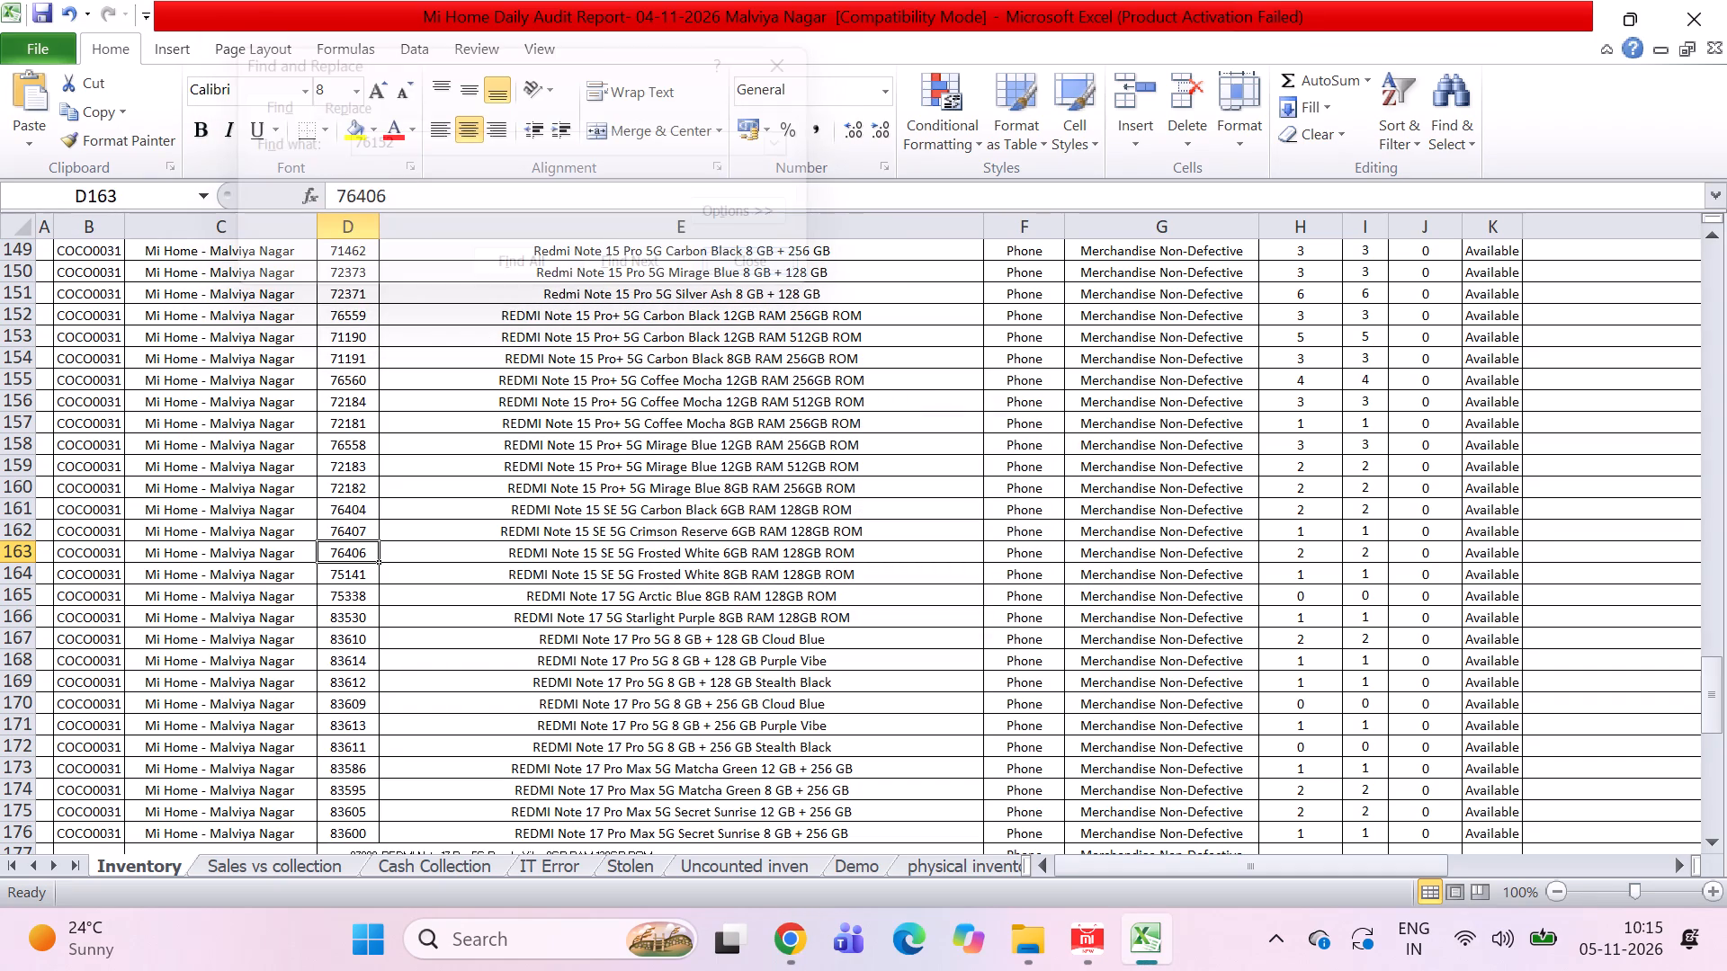
Insert two blank rows in the Inventory sheet between the 76147 row and the 69140 row.
{"action": "left_click", "coordinate": [478, 394]}
{"action": "key", "text": "ctrl+Up"}
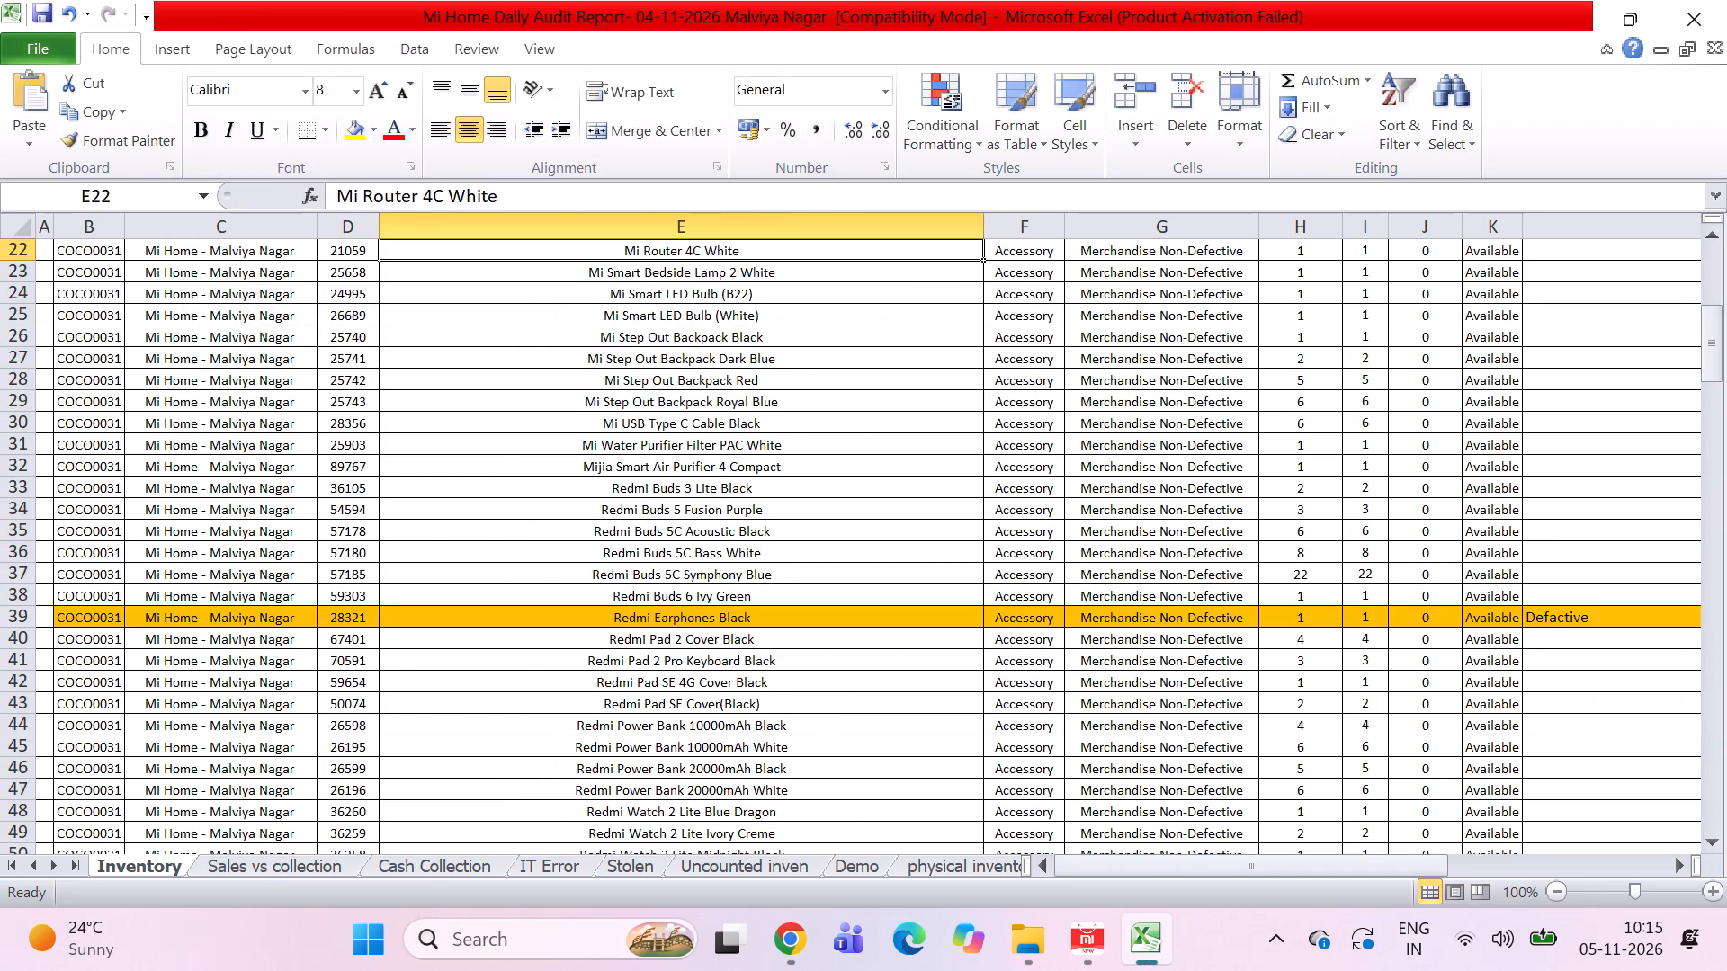
{"action": "key", "text": "Down"}
{"action": "key", "text": "ctrl+Down"}
{"action": "key", "text": "Left"}
{"action": "key", "text": "ctrl+Down"}
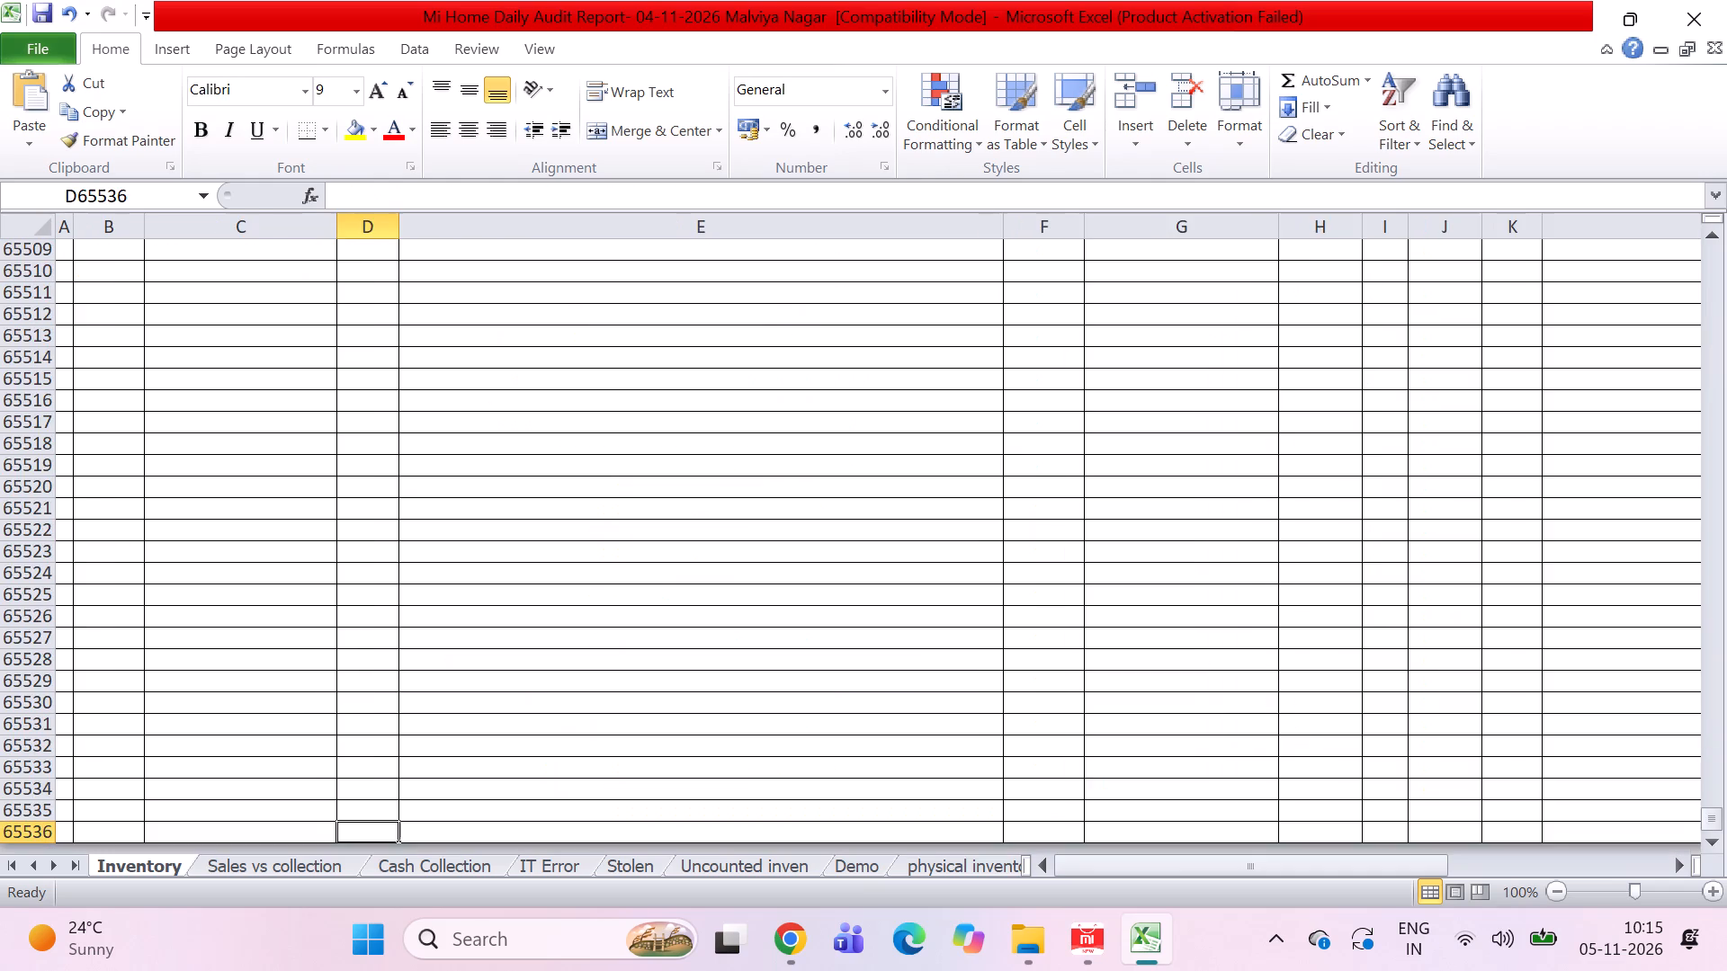
{"action": "key", "text": "ctrl+Up"}
{"action": "key", "text": "Up"}
{"action": "key", "text": "Left"}
{"action": "key", "text": "ctrl+Up"}
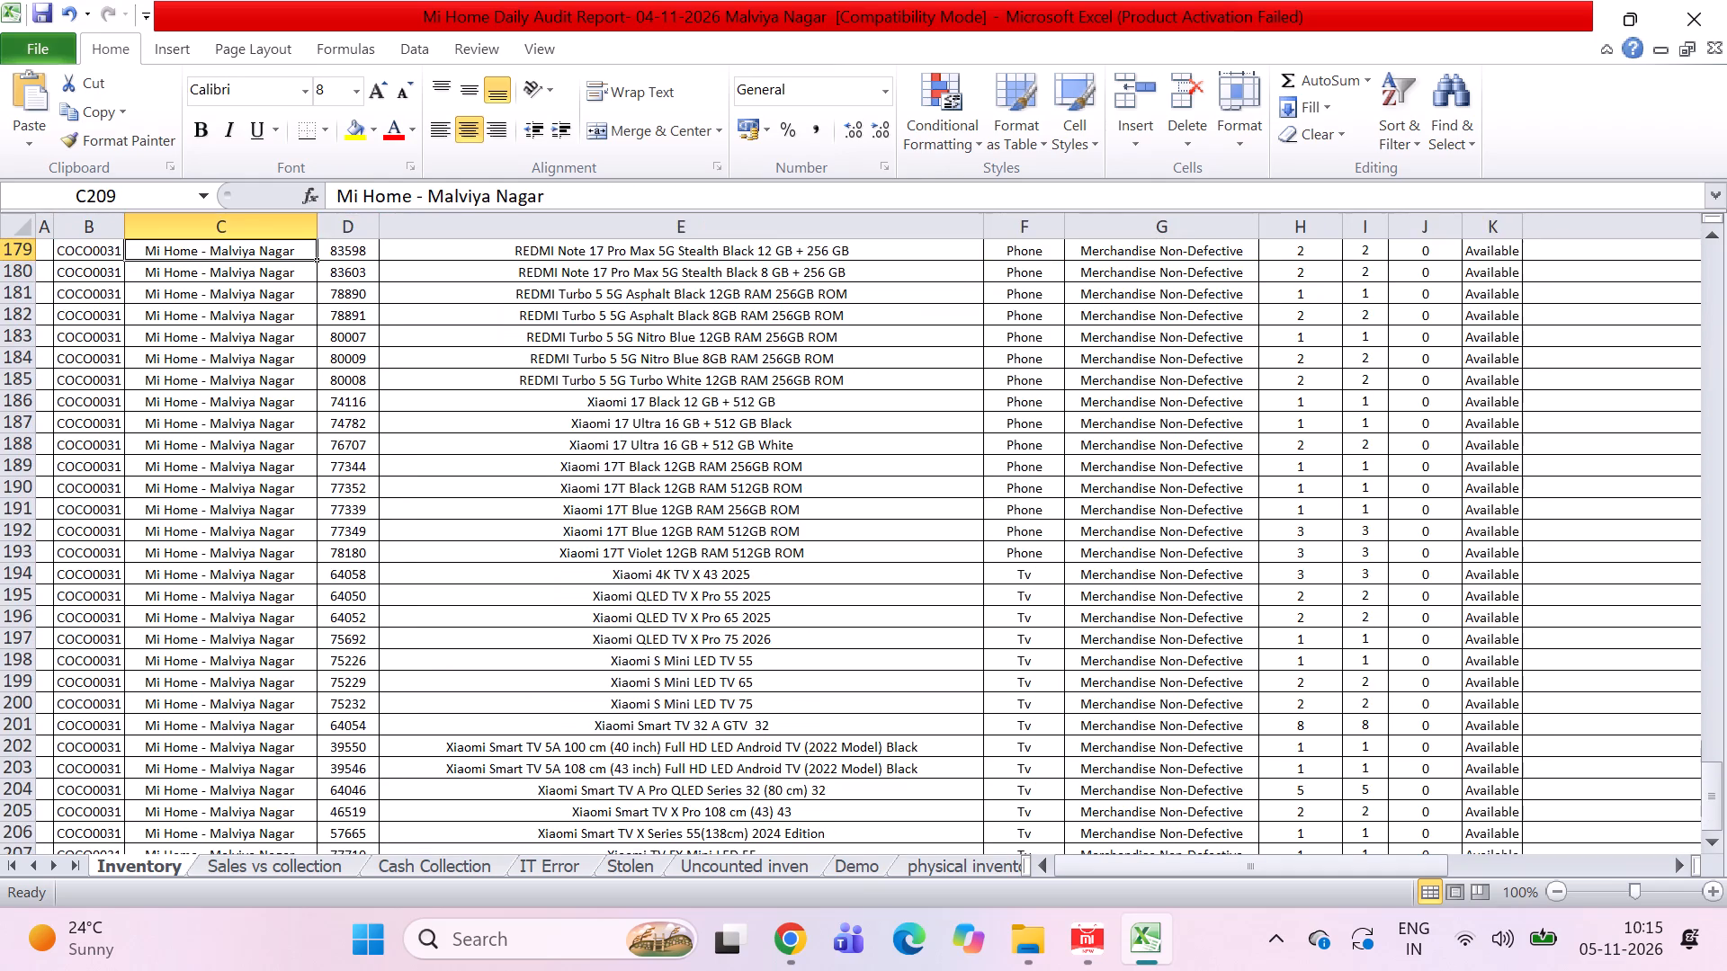
{"action": "key", "text": "ctrl+Up"}
{"action": "key", "text": "ctrl+Up"}
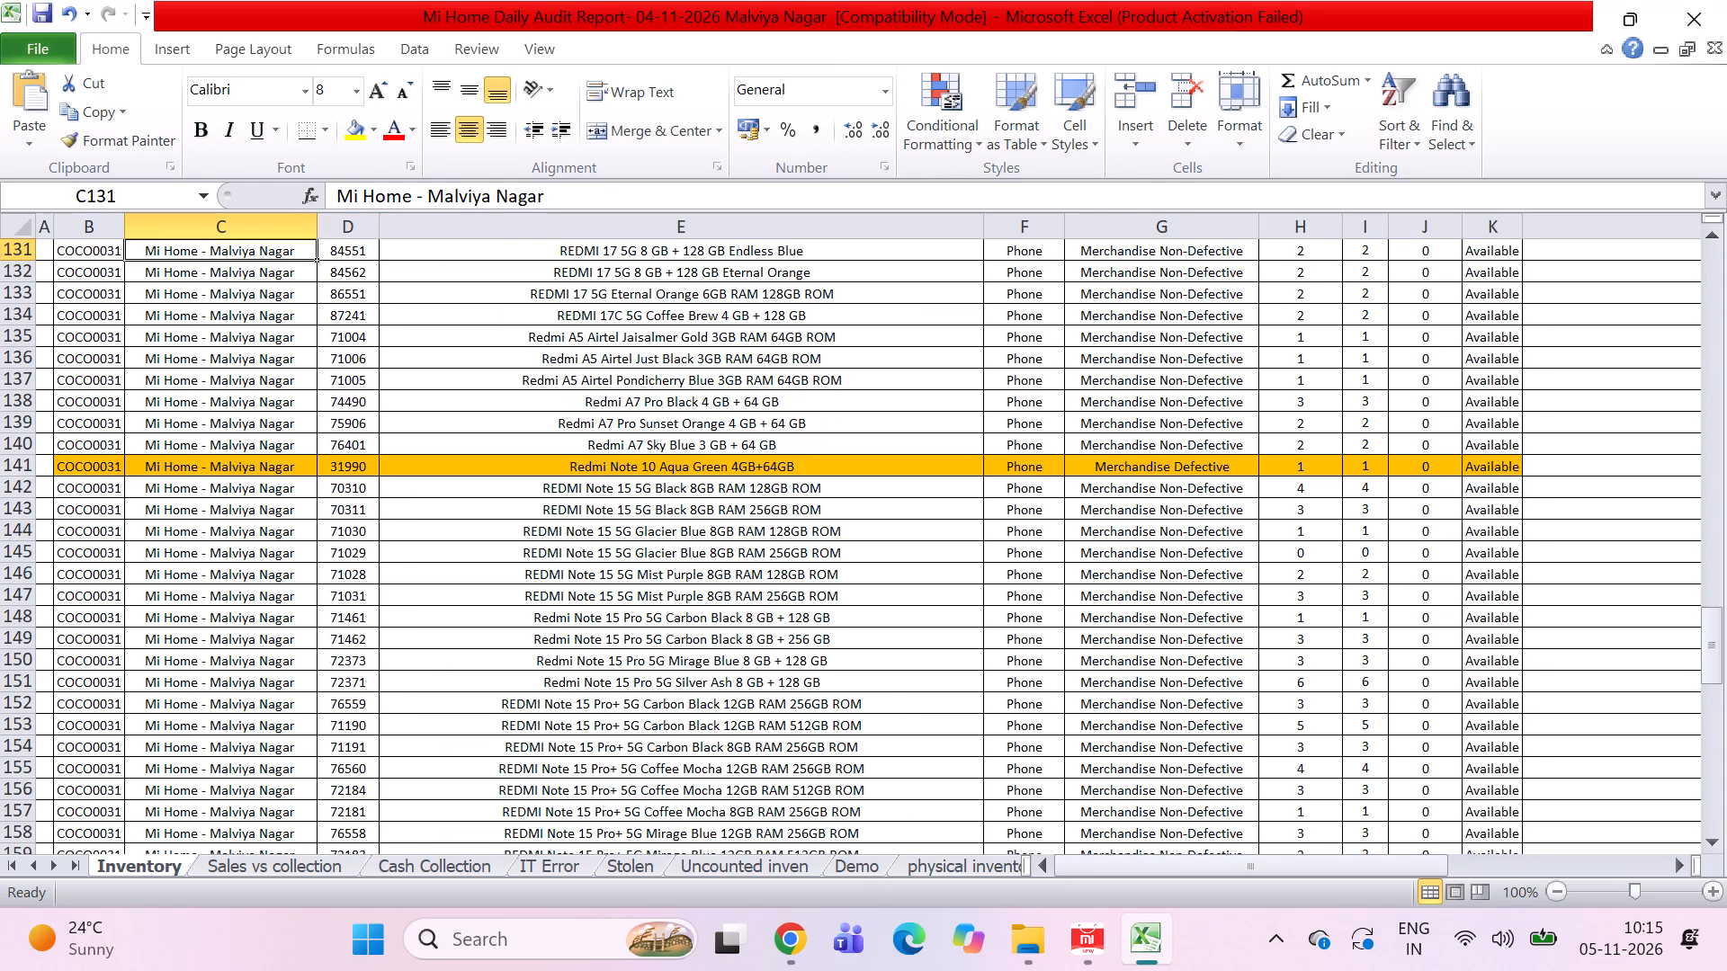
{"action": "key", "text": "Up"}
{"action": "key", "text": "Up"}
{"action": "key", "text": "Up"}
{"action": "key", "text": "Up"}
{"action": "key", "text": "Up"}
{"action": "key", "text": "Up"}
{"action": "key", "text": "Up"}
{"action": "key", "text": "Up"}
{"action": "key", "text": "Up"}
{"action": "key", "text": "Down"}
{"action": "key", "text": "Down"}
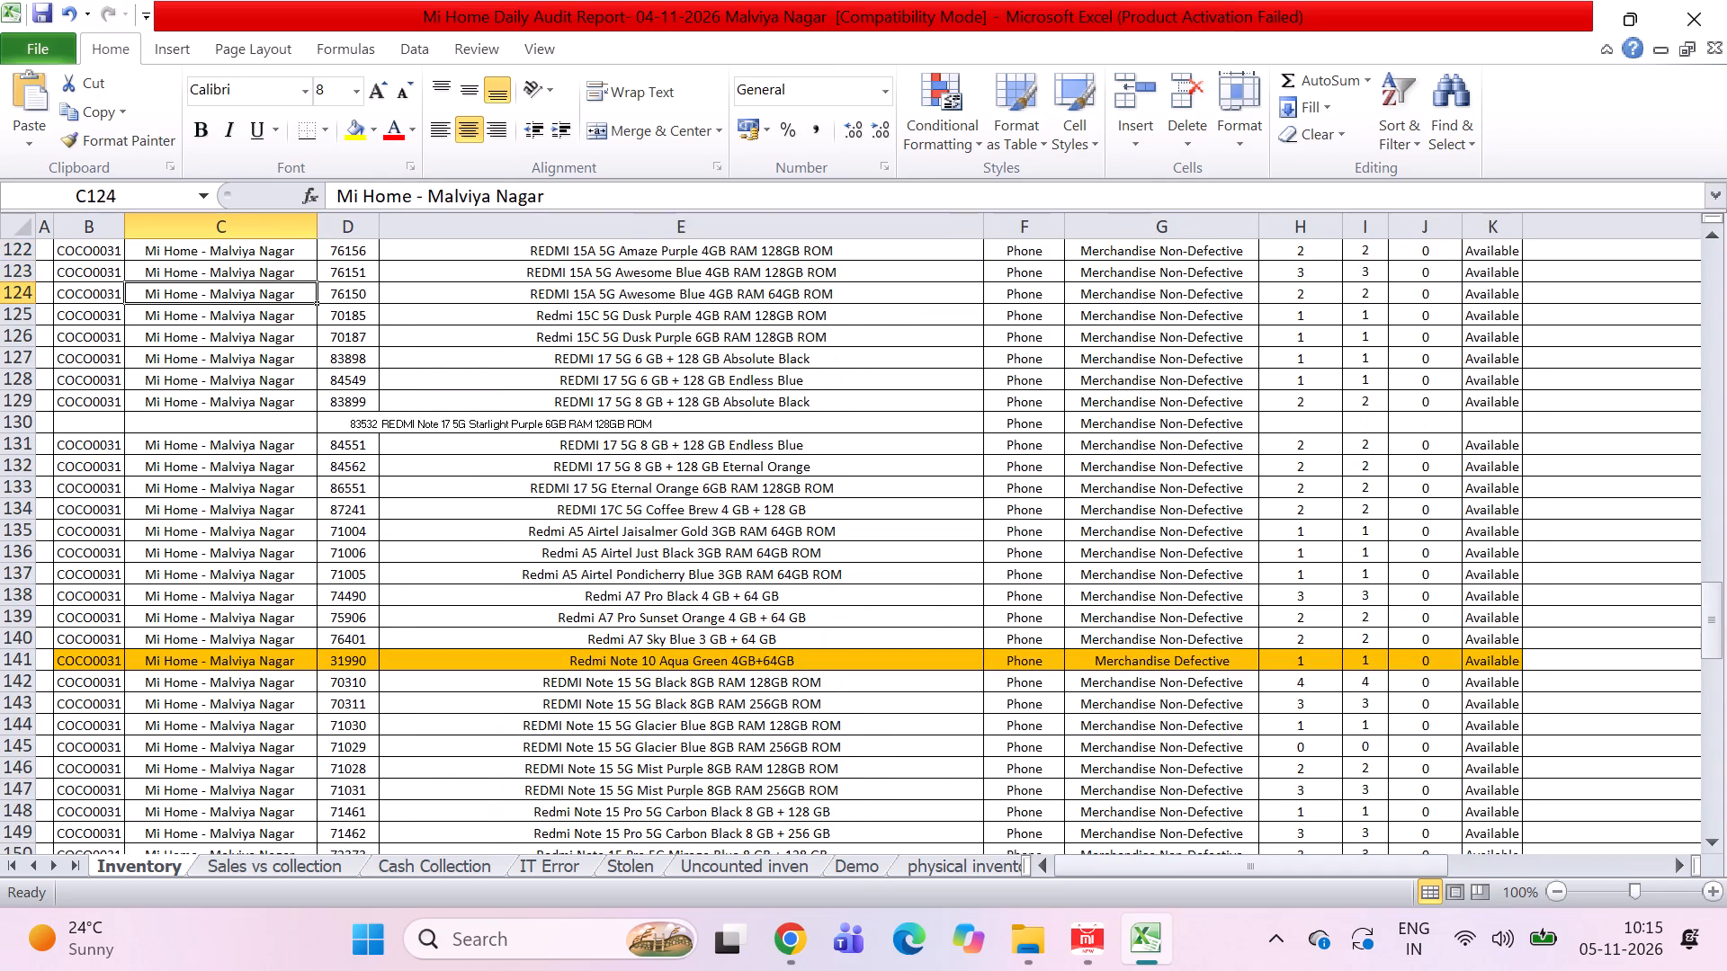
{"action": "key", "text": "Down"}
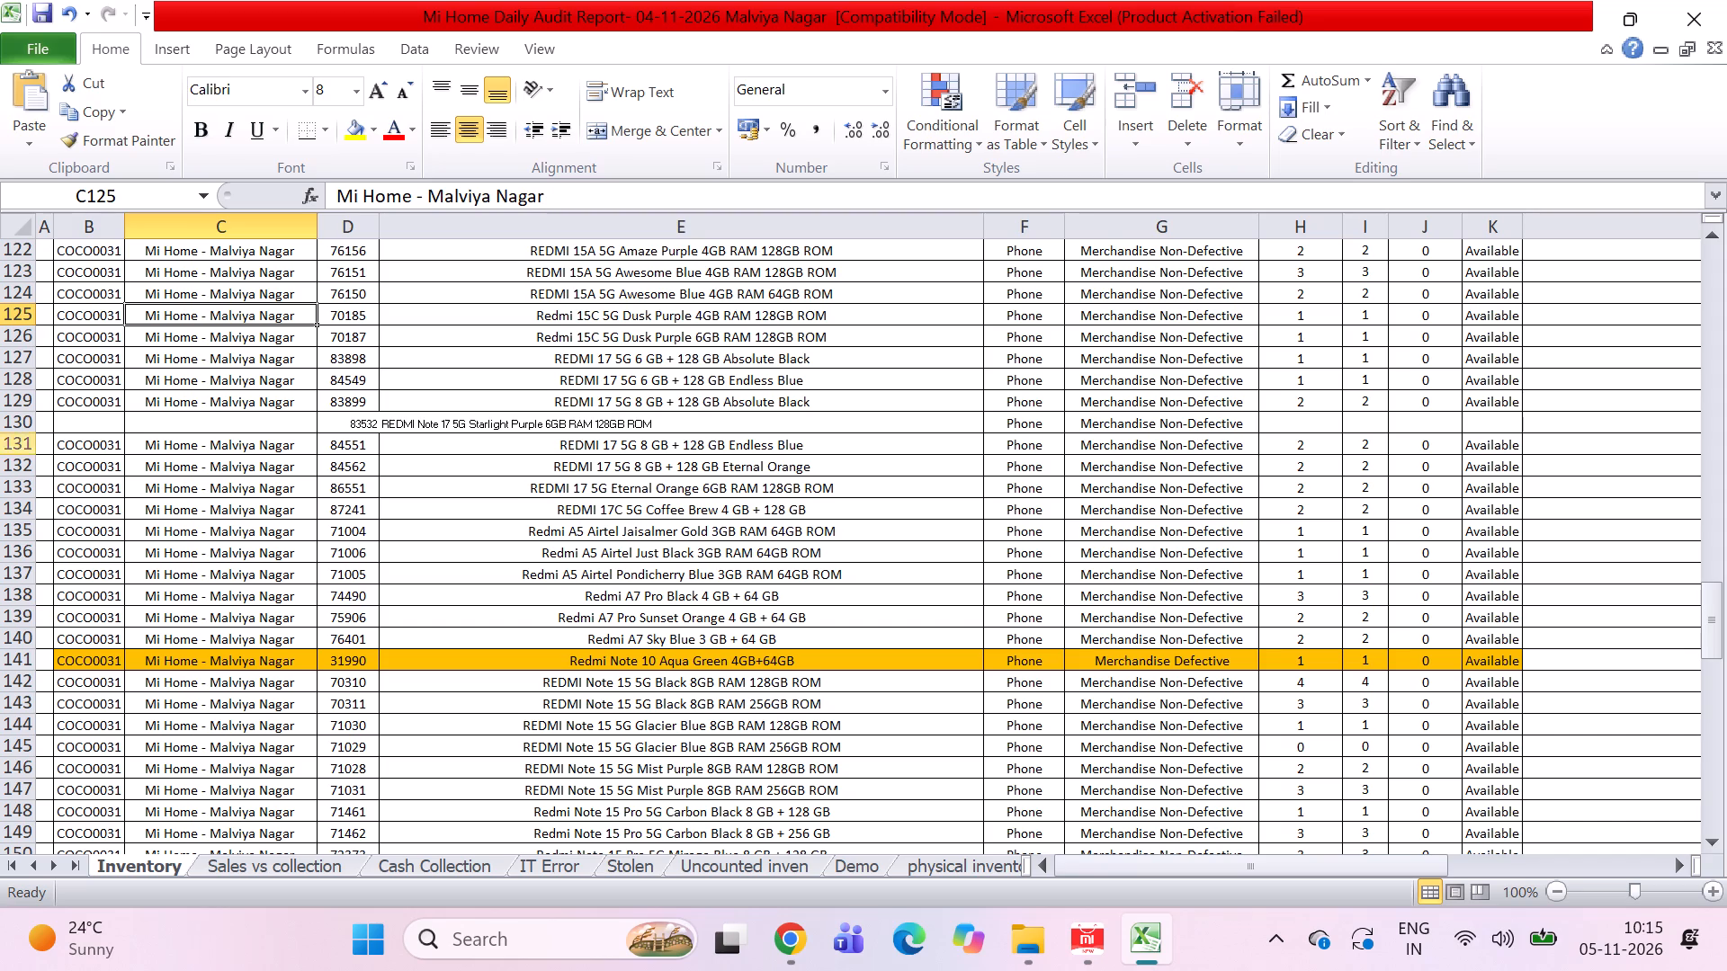
{"action": "key", "text": "ctrl+Up"}
{"action": "key", "text": "Up"}
{"action": "key", "text": "Up"}
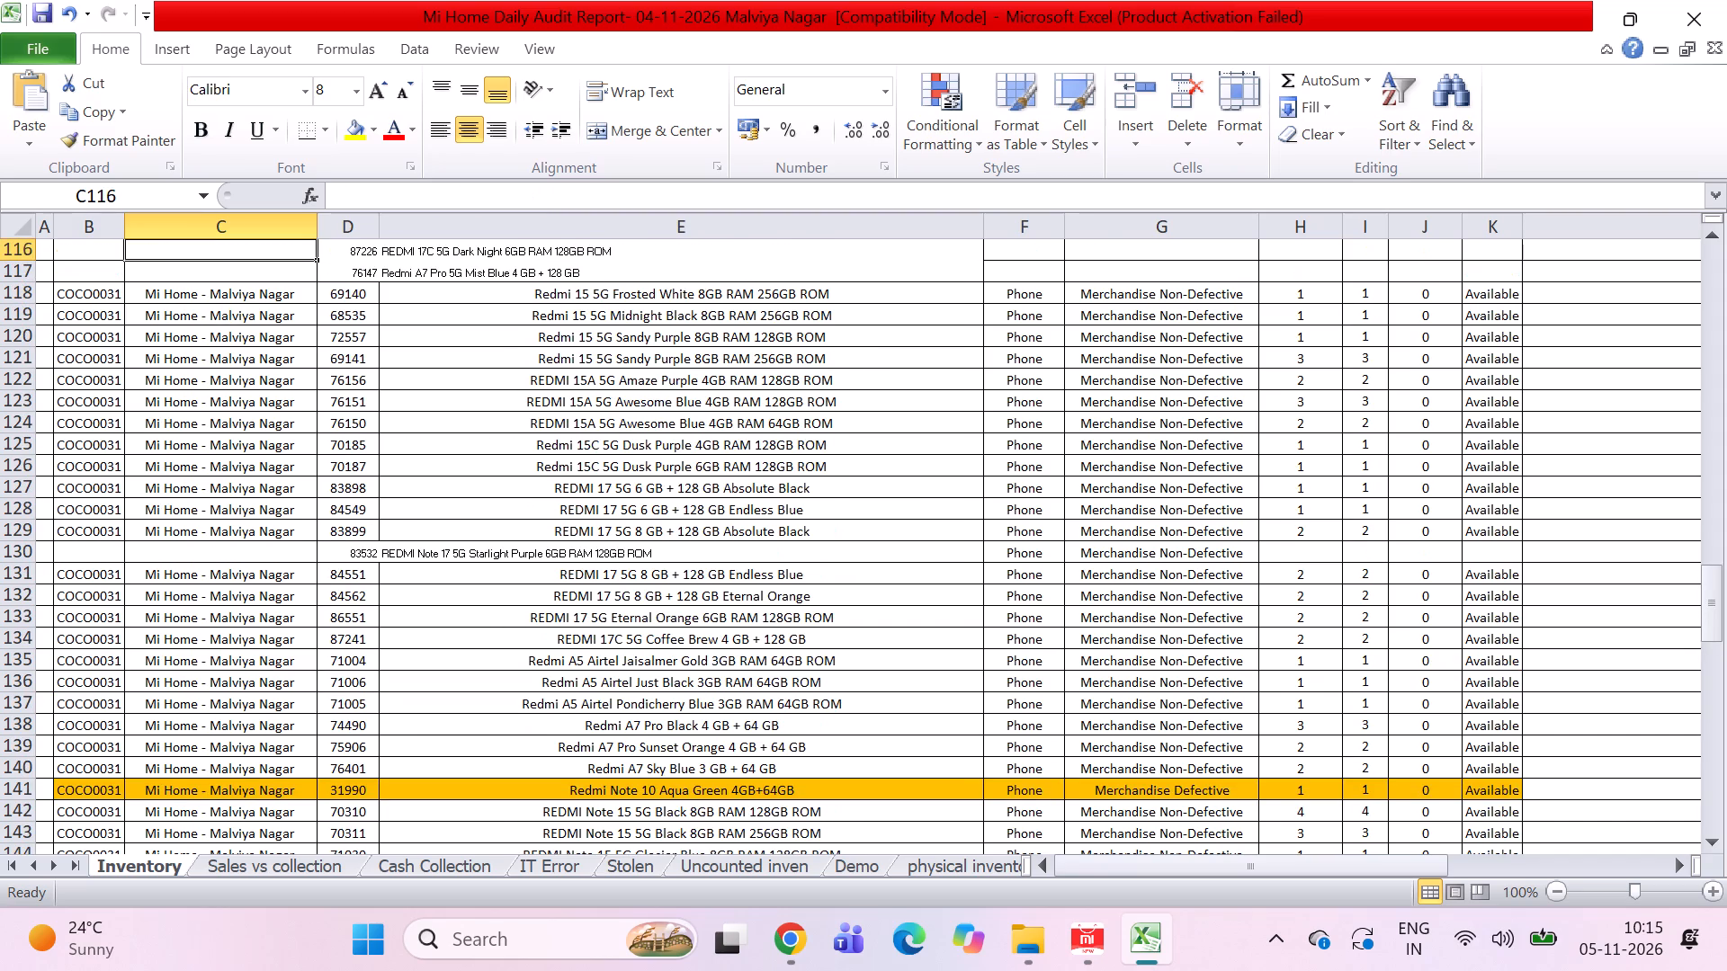
{"action": "left_click", "coordinate": [14, 298]}
{"action": "right_click", "coordinate": [14, 298]}
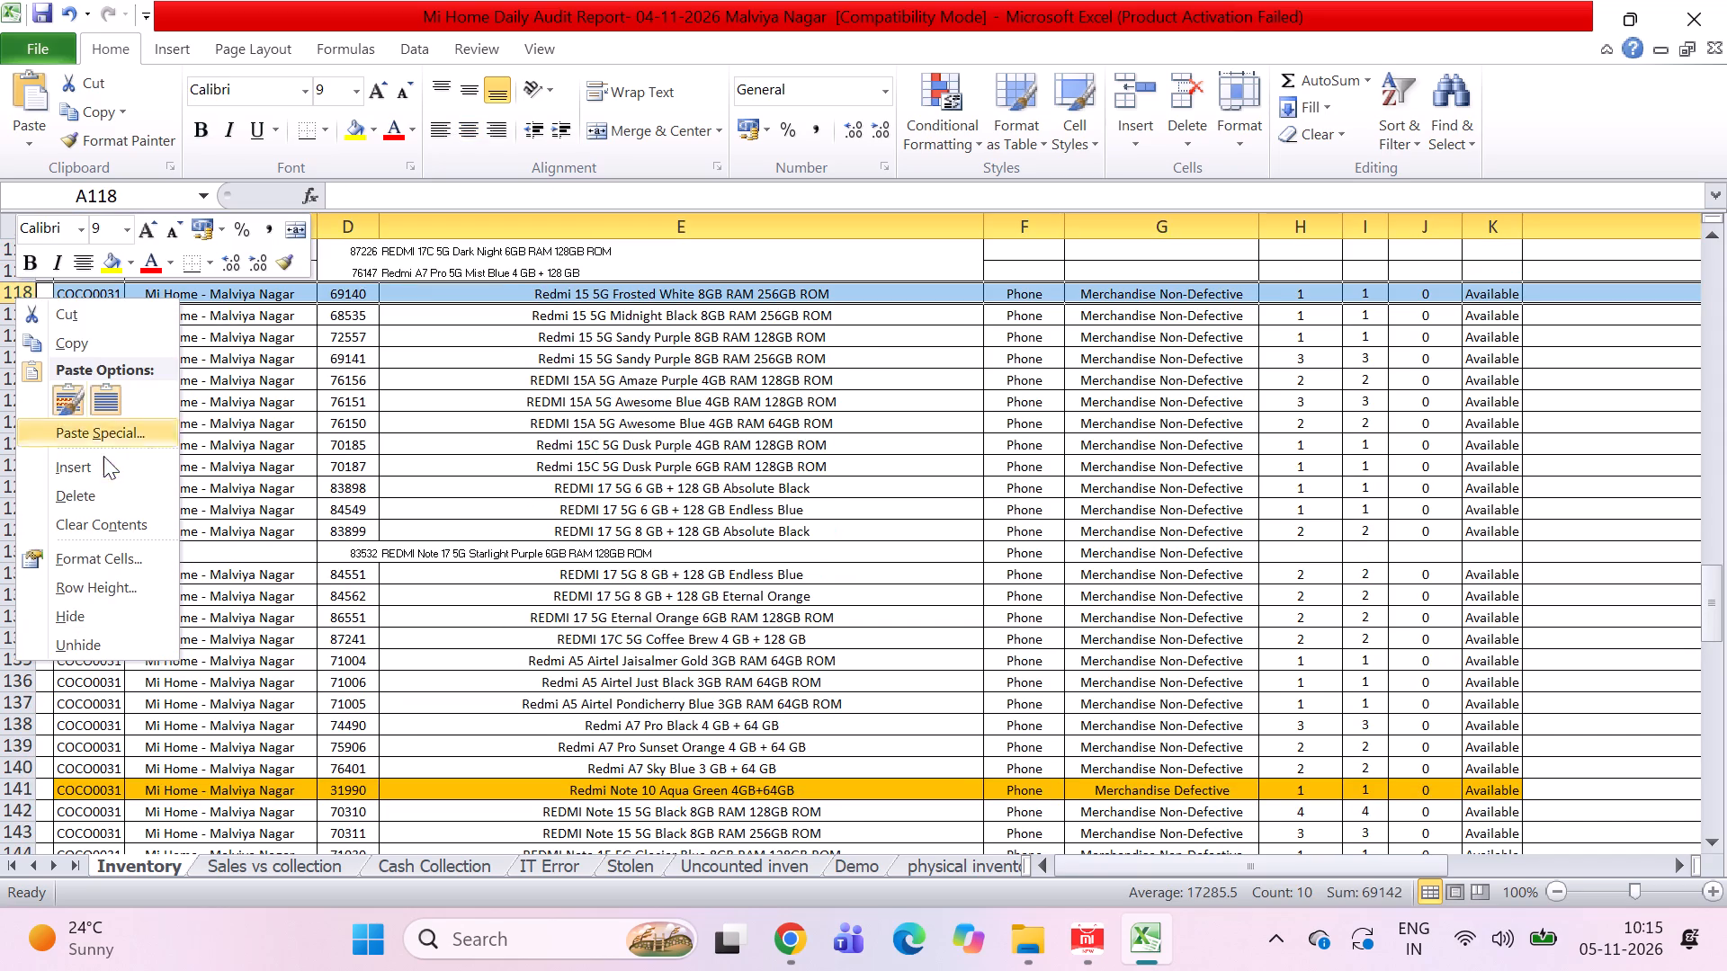
{"action": "left_click", "coordinate": [97, 466]}
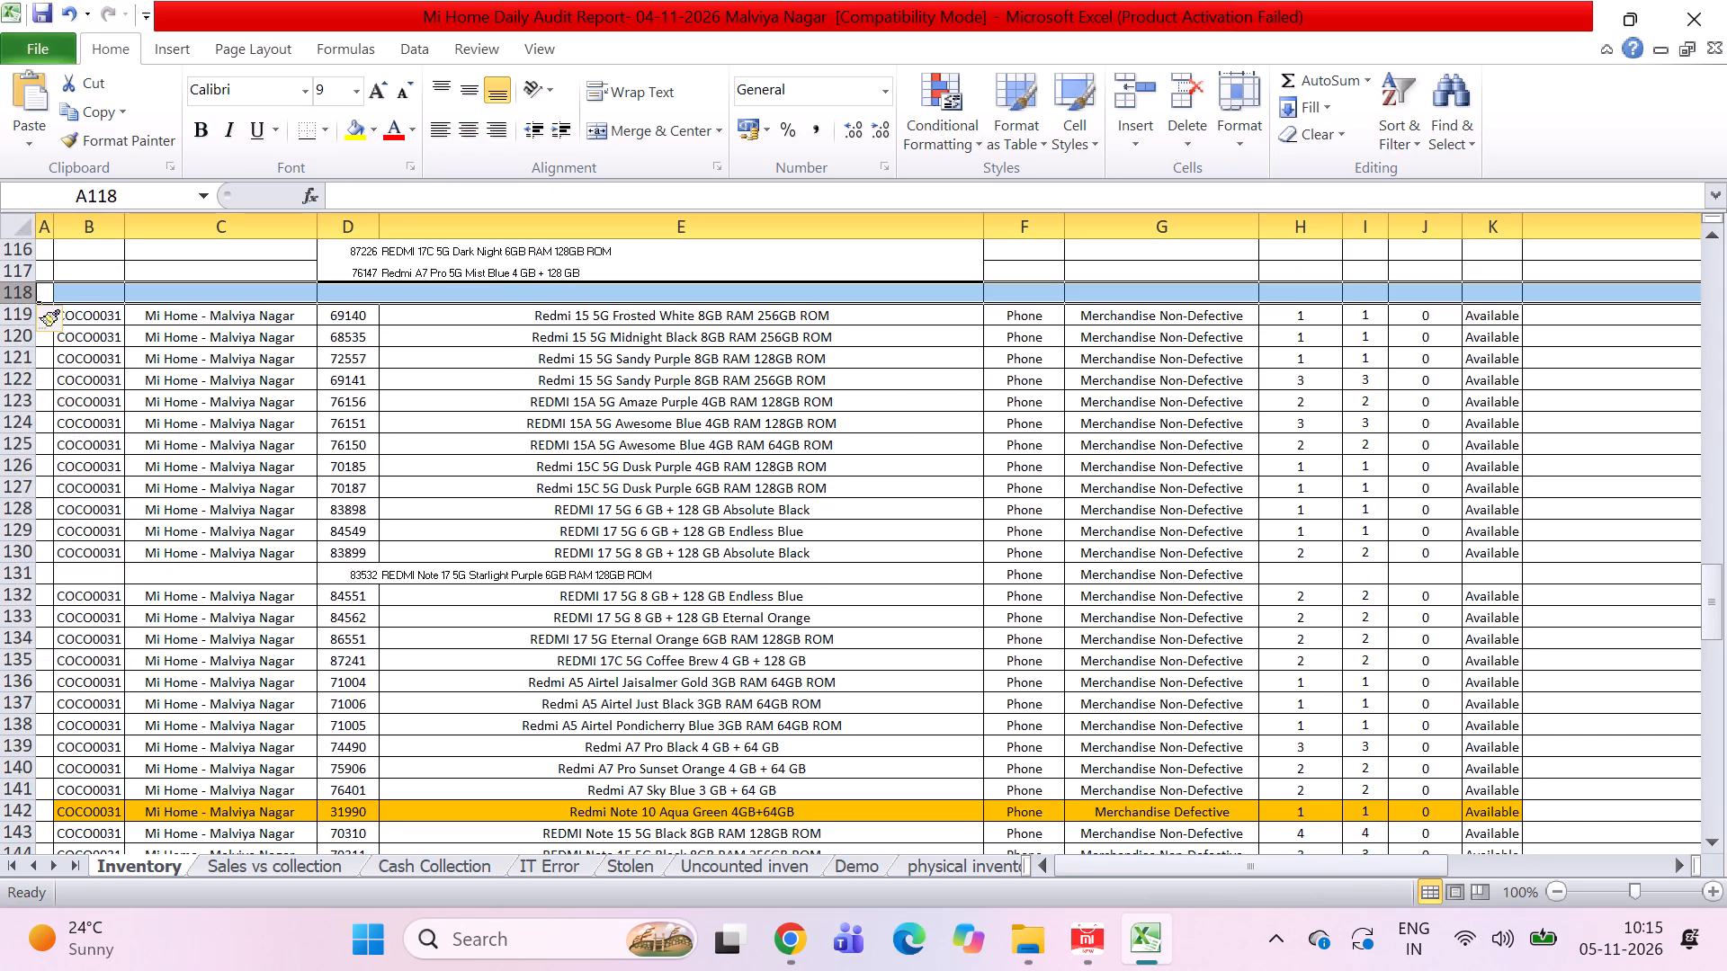
{"action": "right_click", "coordinate": [24, 293]}
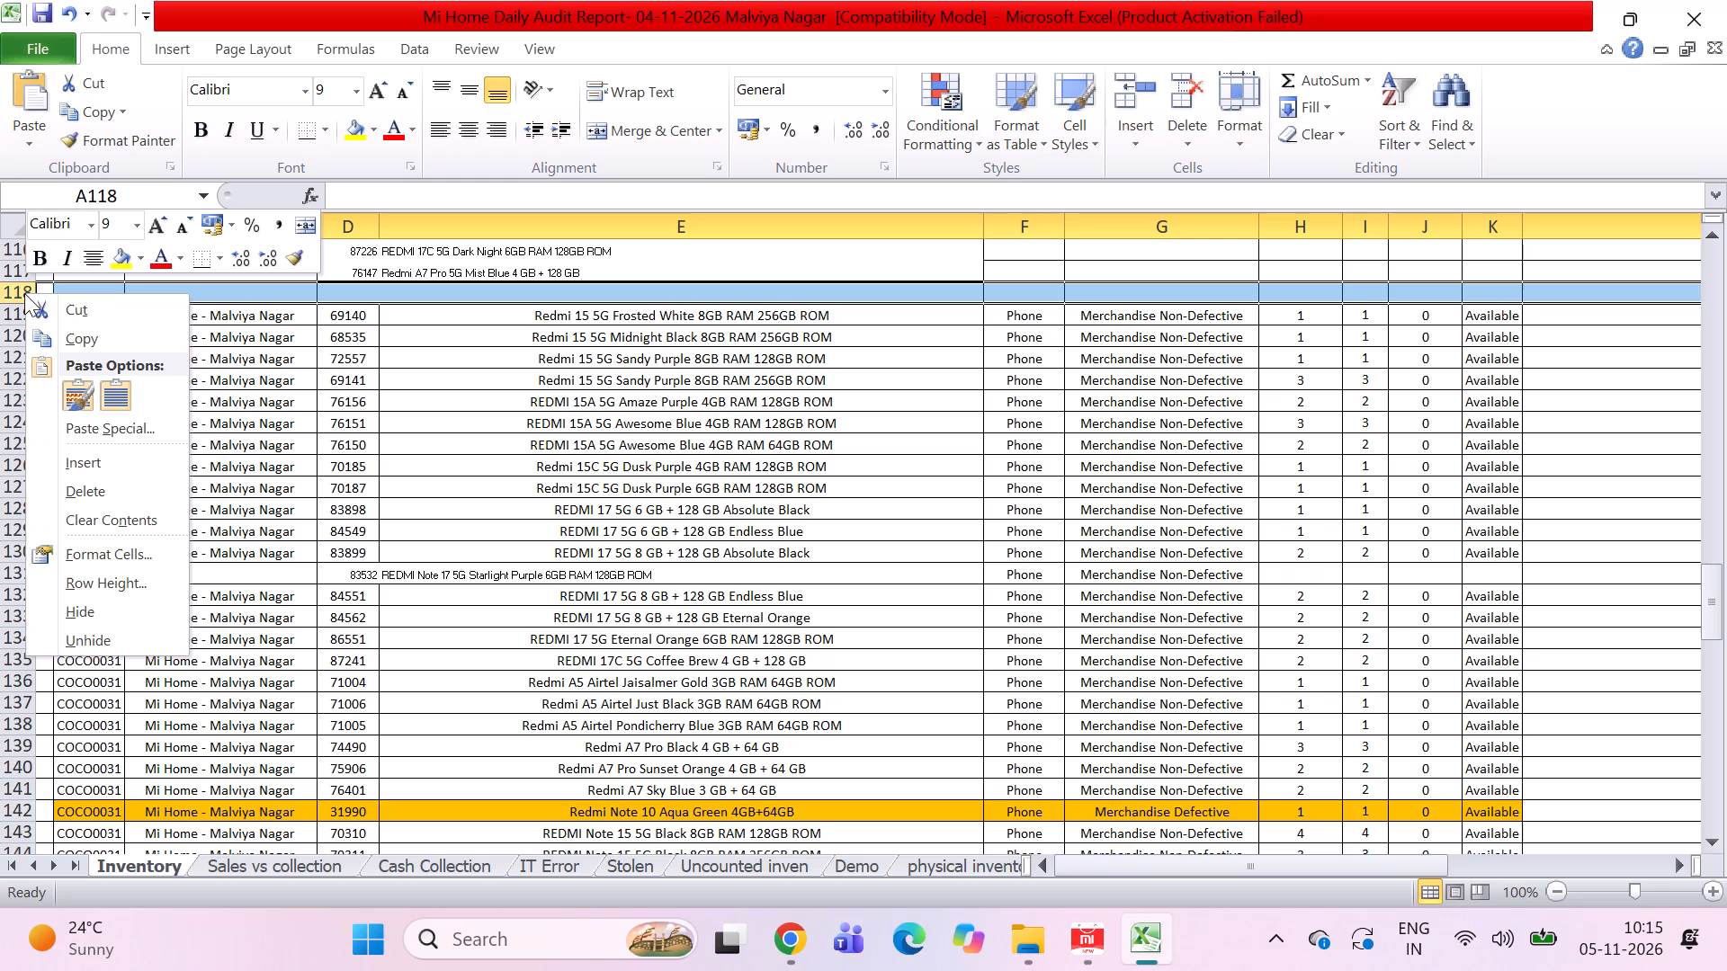
{"action": "left_click", "coordinate": [104, 468]}
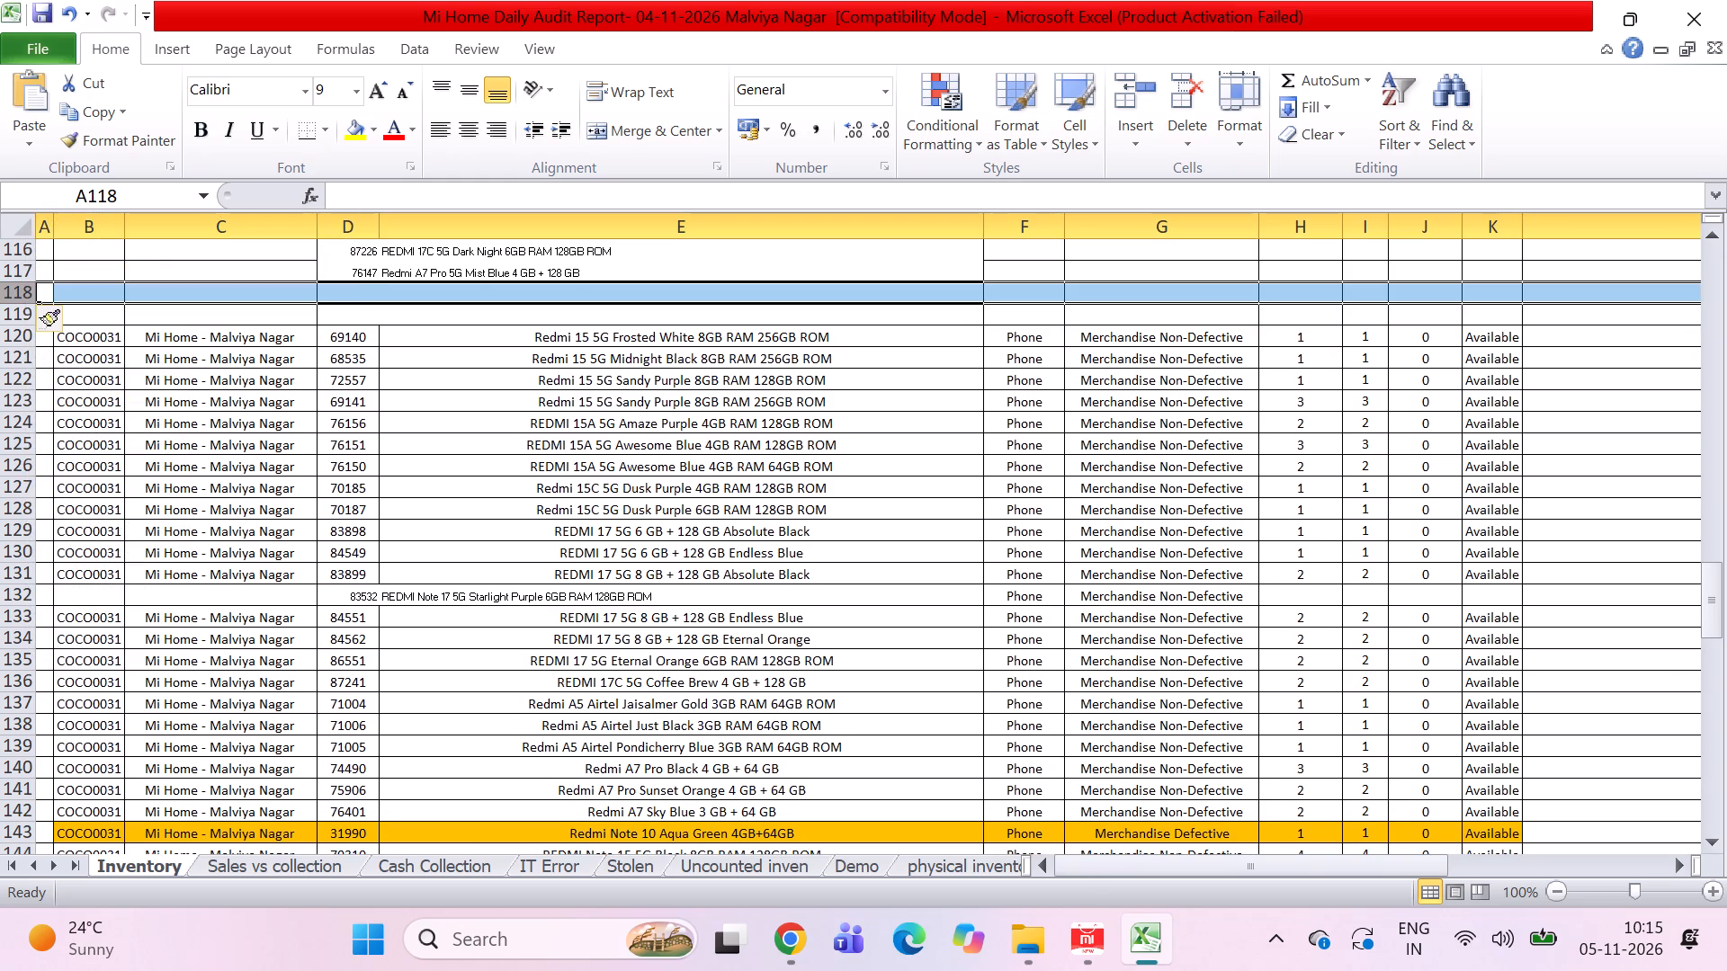
Add product ID 76152 and its name, REDMI 15A 5G Amaze Purple 4GB RAM 64GB ROM, from the stock page to row 118 of the Inventory sheet.
{"action": "left_click", "coordinate": [355, 294]}
{"action": "key", "text": "alt+Tab"}
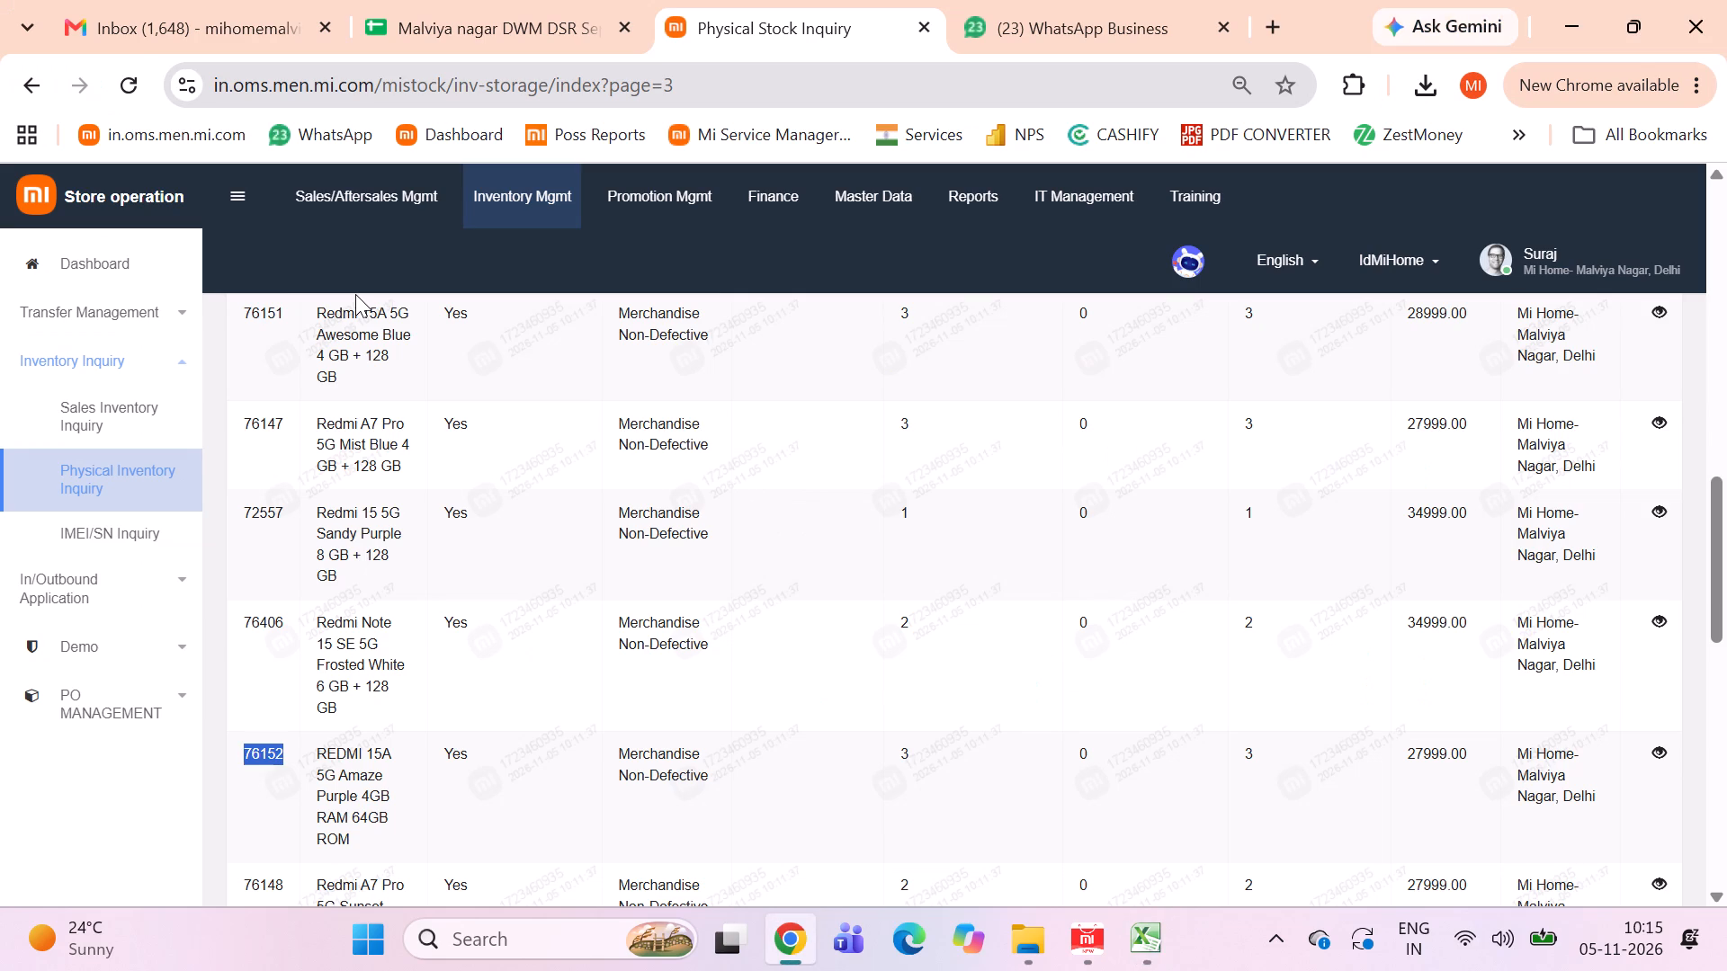
{"action": "key", "text": "ctrl+c"}
{"action": "key", "text": "alt+Tab"}
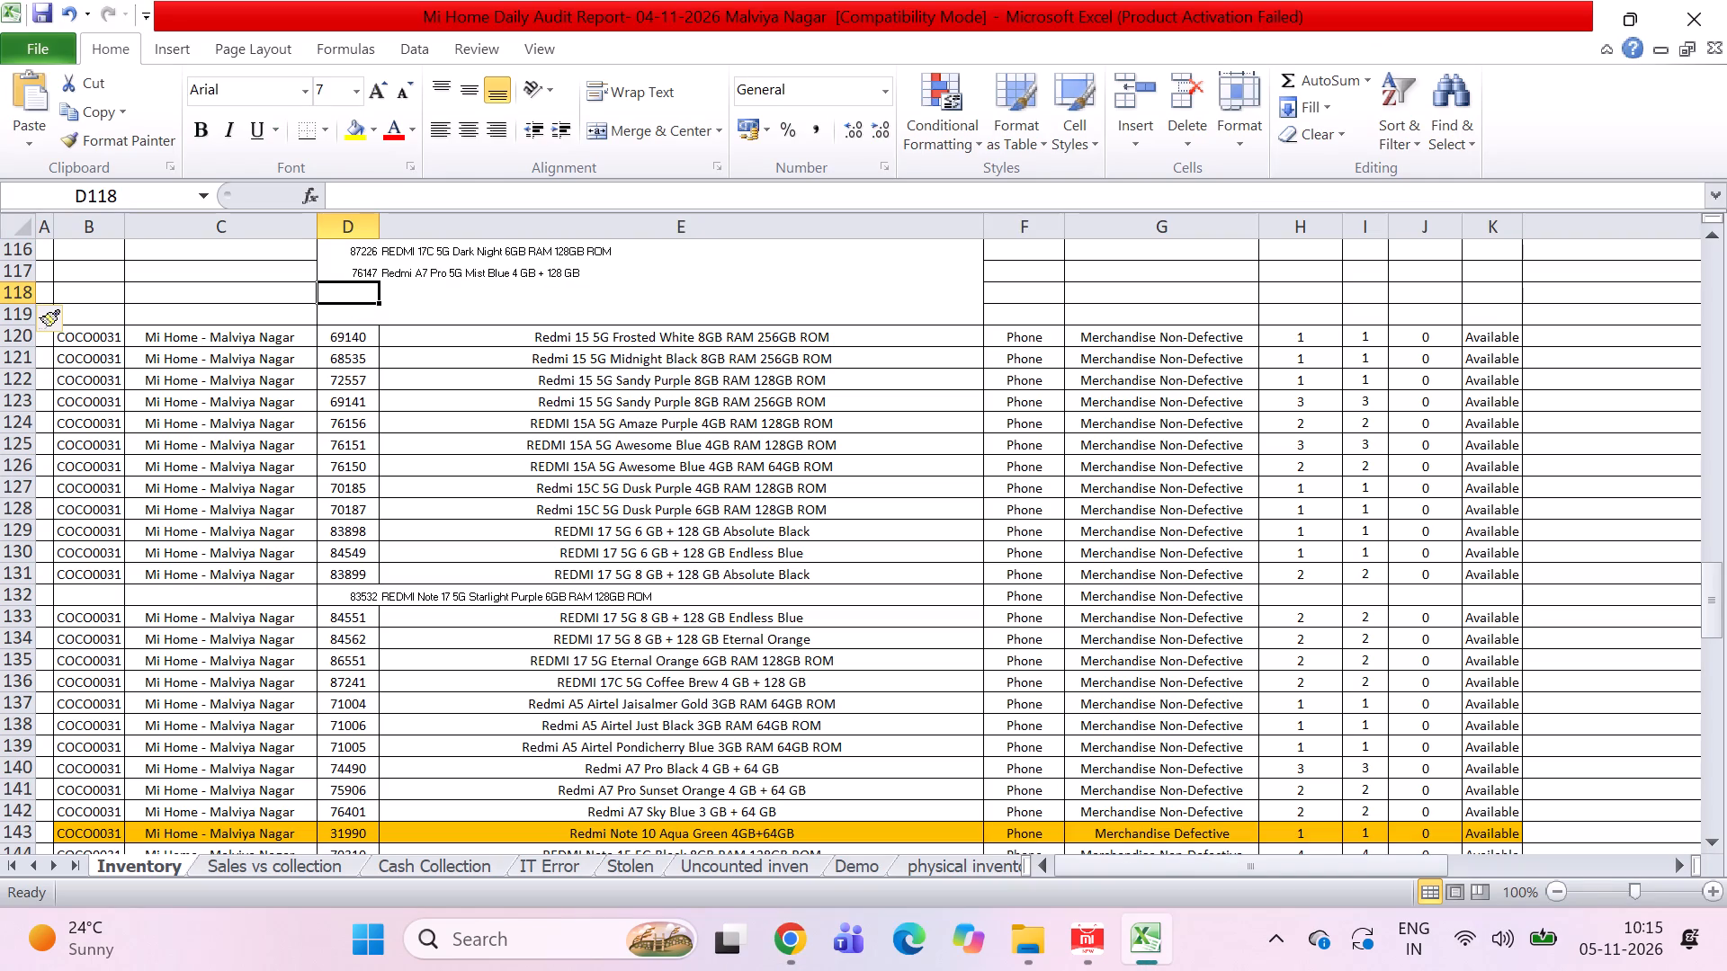
{"action": "key", "text": "ctrl+v"}
{"action": "key", "text": "Right"}
{"action": "key", "text": "alt+Tab"}
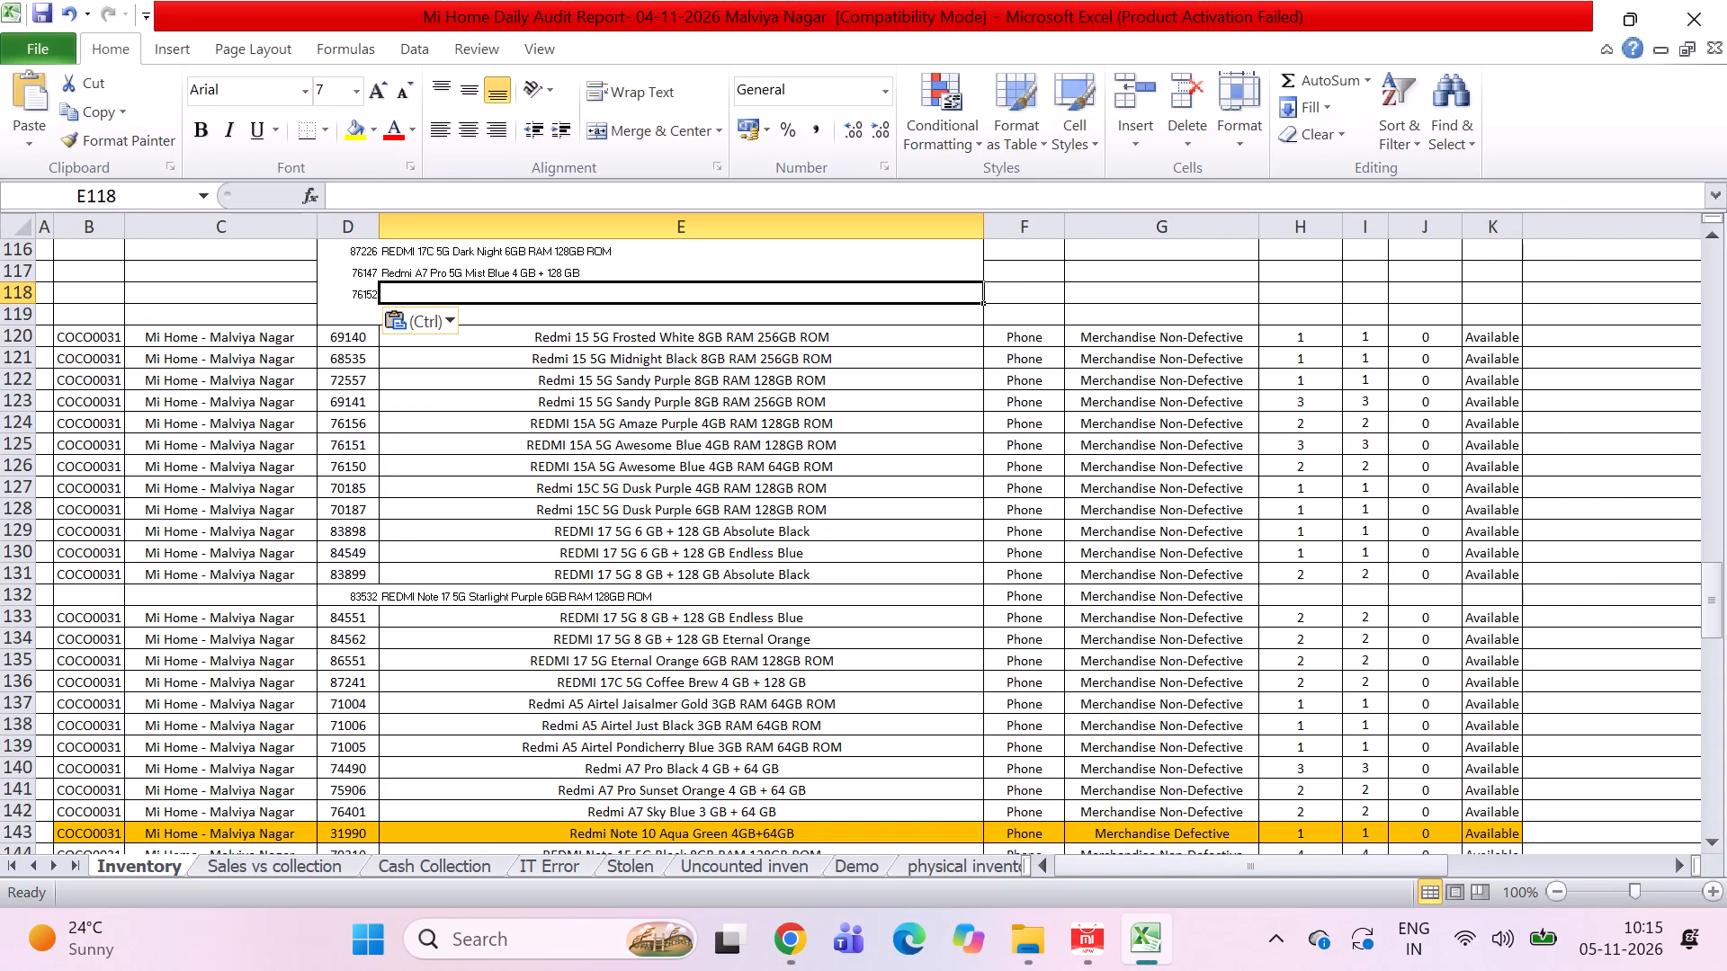
{"action": "key", "text": "alt+Tab"}
{"action": "triple_click", "coordinate": [328, 792]}
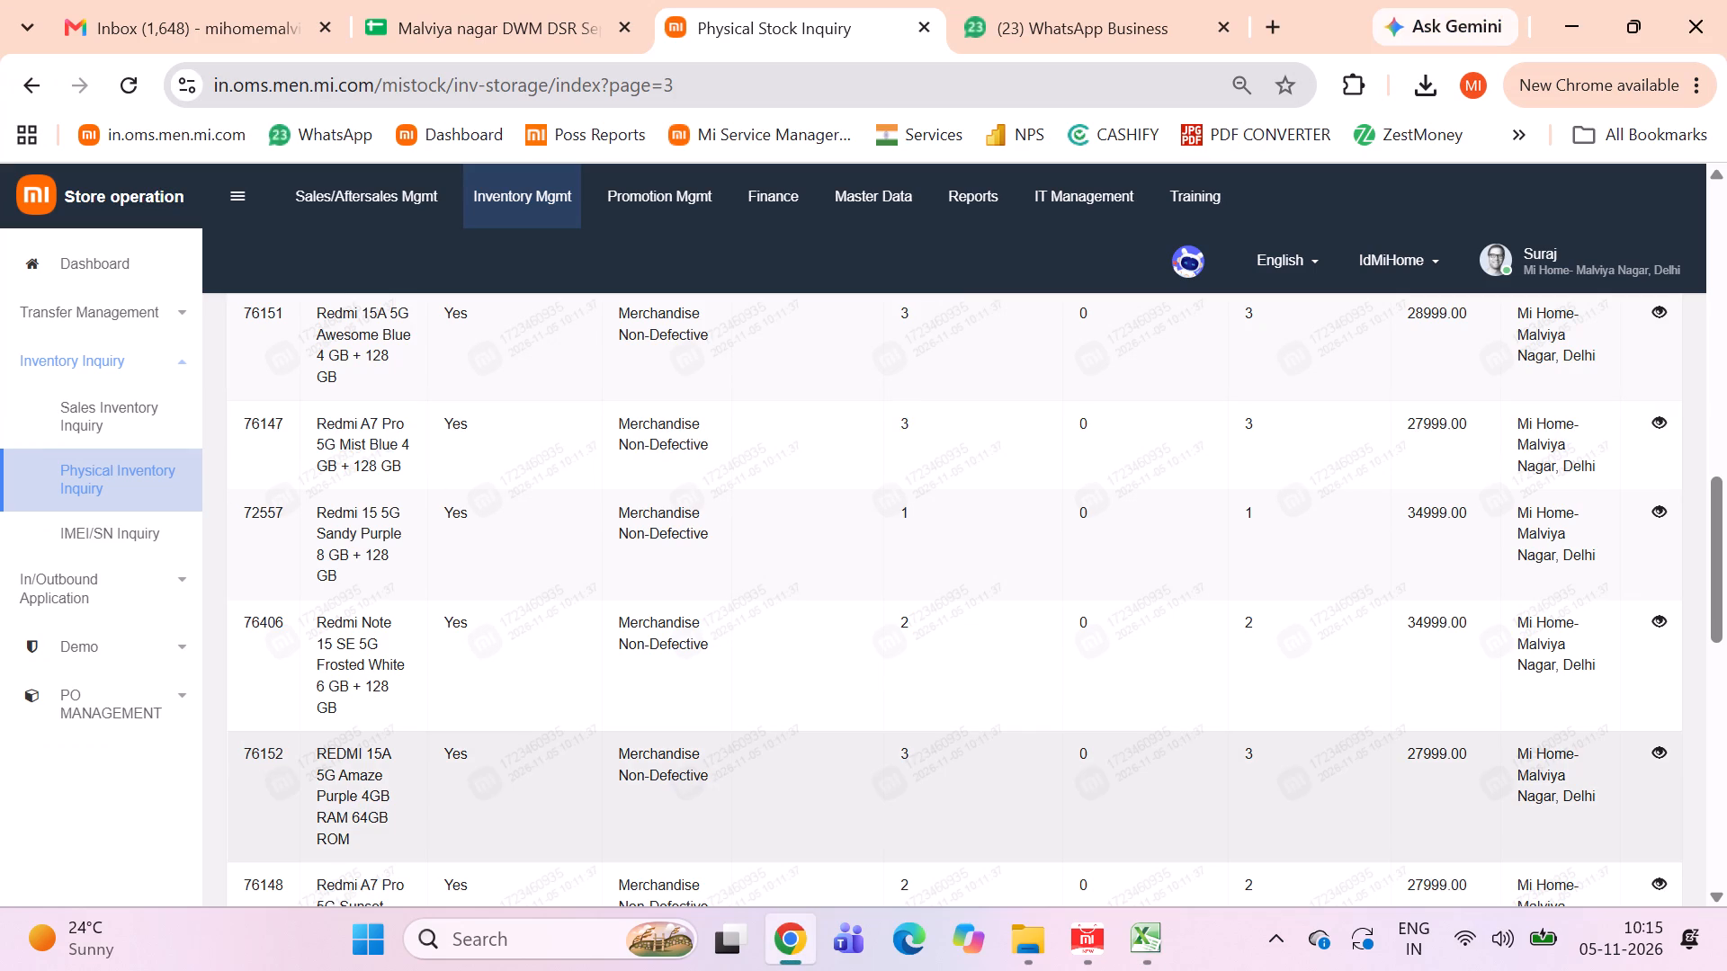
{"action": "key", "text": "ctrl+c"}
{"action": "key", "text": "alt+Tab"}
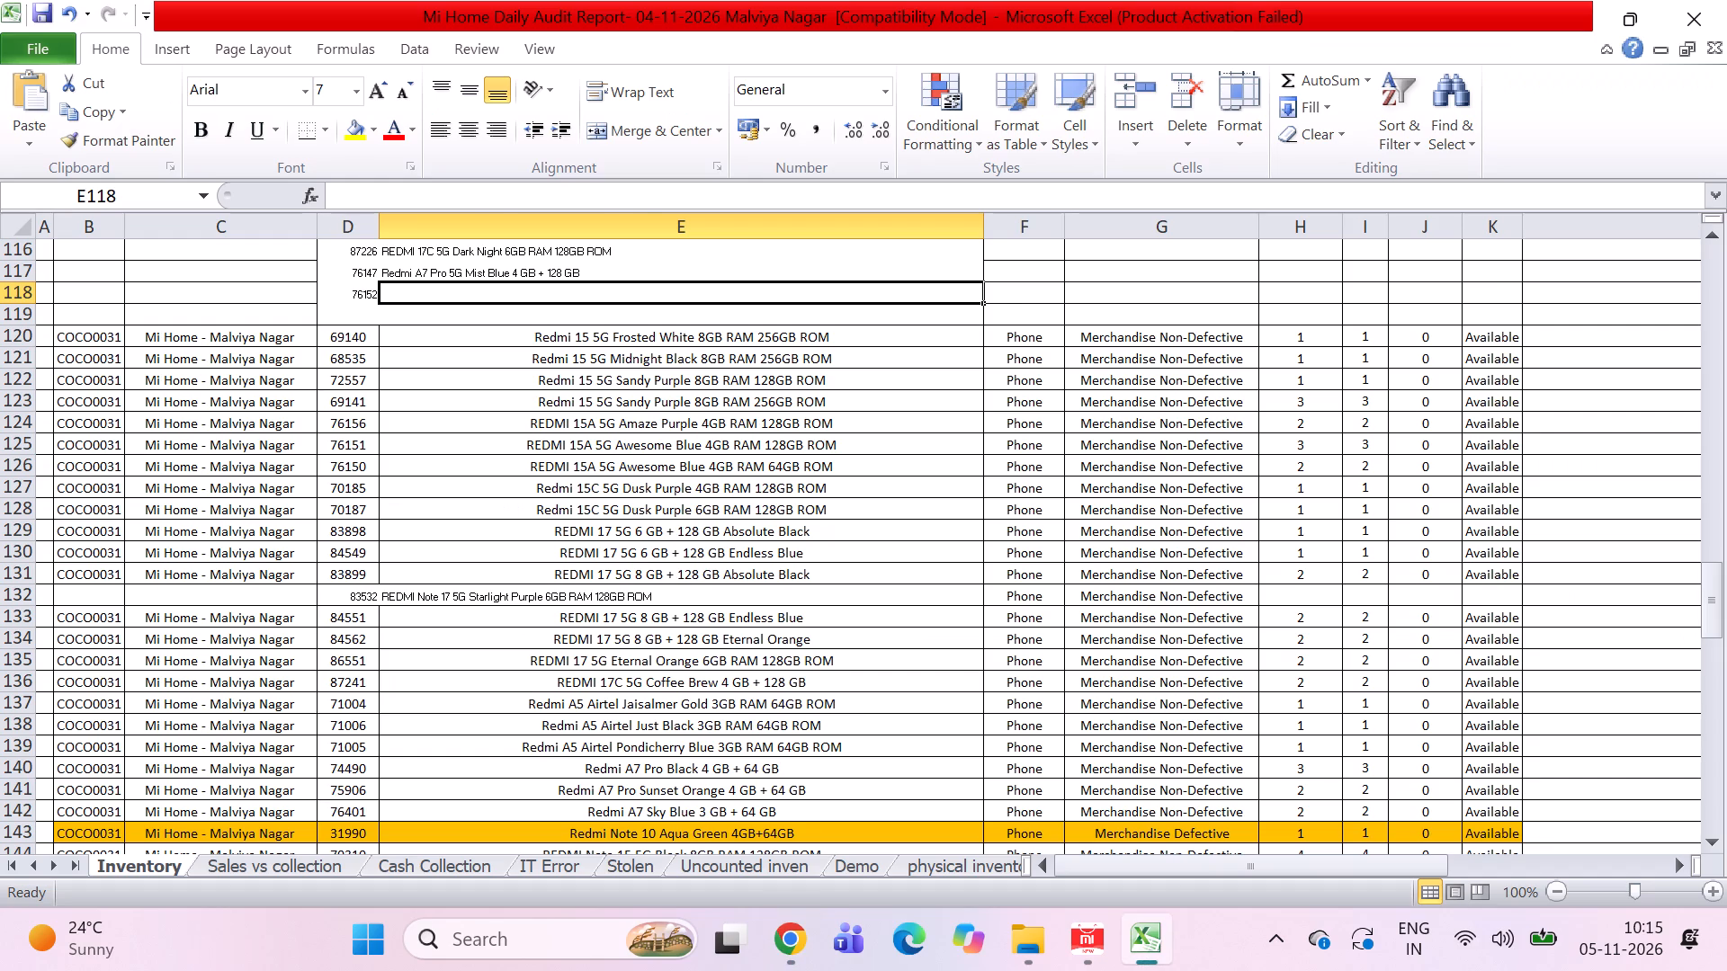
{"action": "key", "text": "ctrl+v"}
{"action": "key", "text": "Left"}
{"action": "key", "text": "Down"}
Copy product ID 76148, the Sunset Orange Redmi A7 Pro 5G, from the stock page and search the Inventory sheet for it.
{"action": "key", "text": "alt+Tab"}
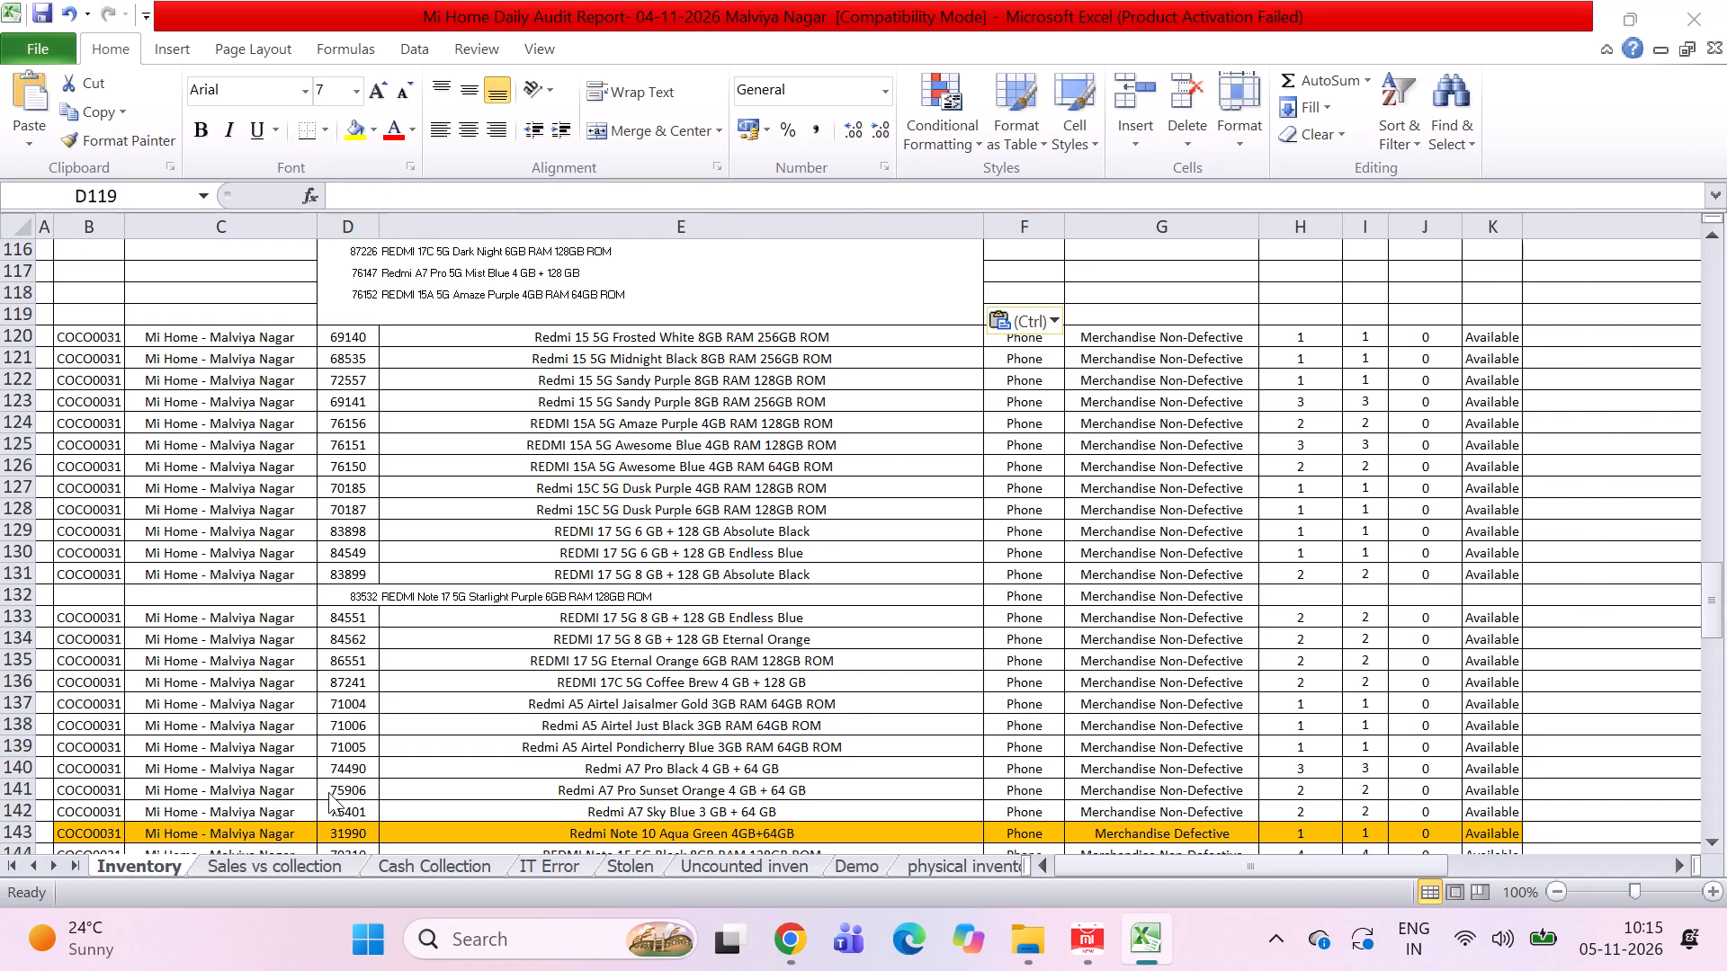
{"action": "key", "text": "alt+Tab"}
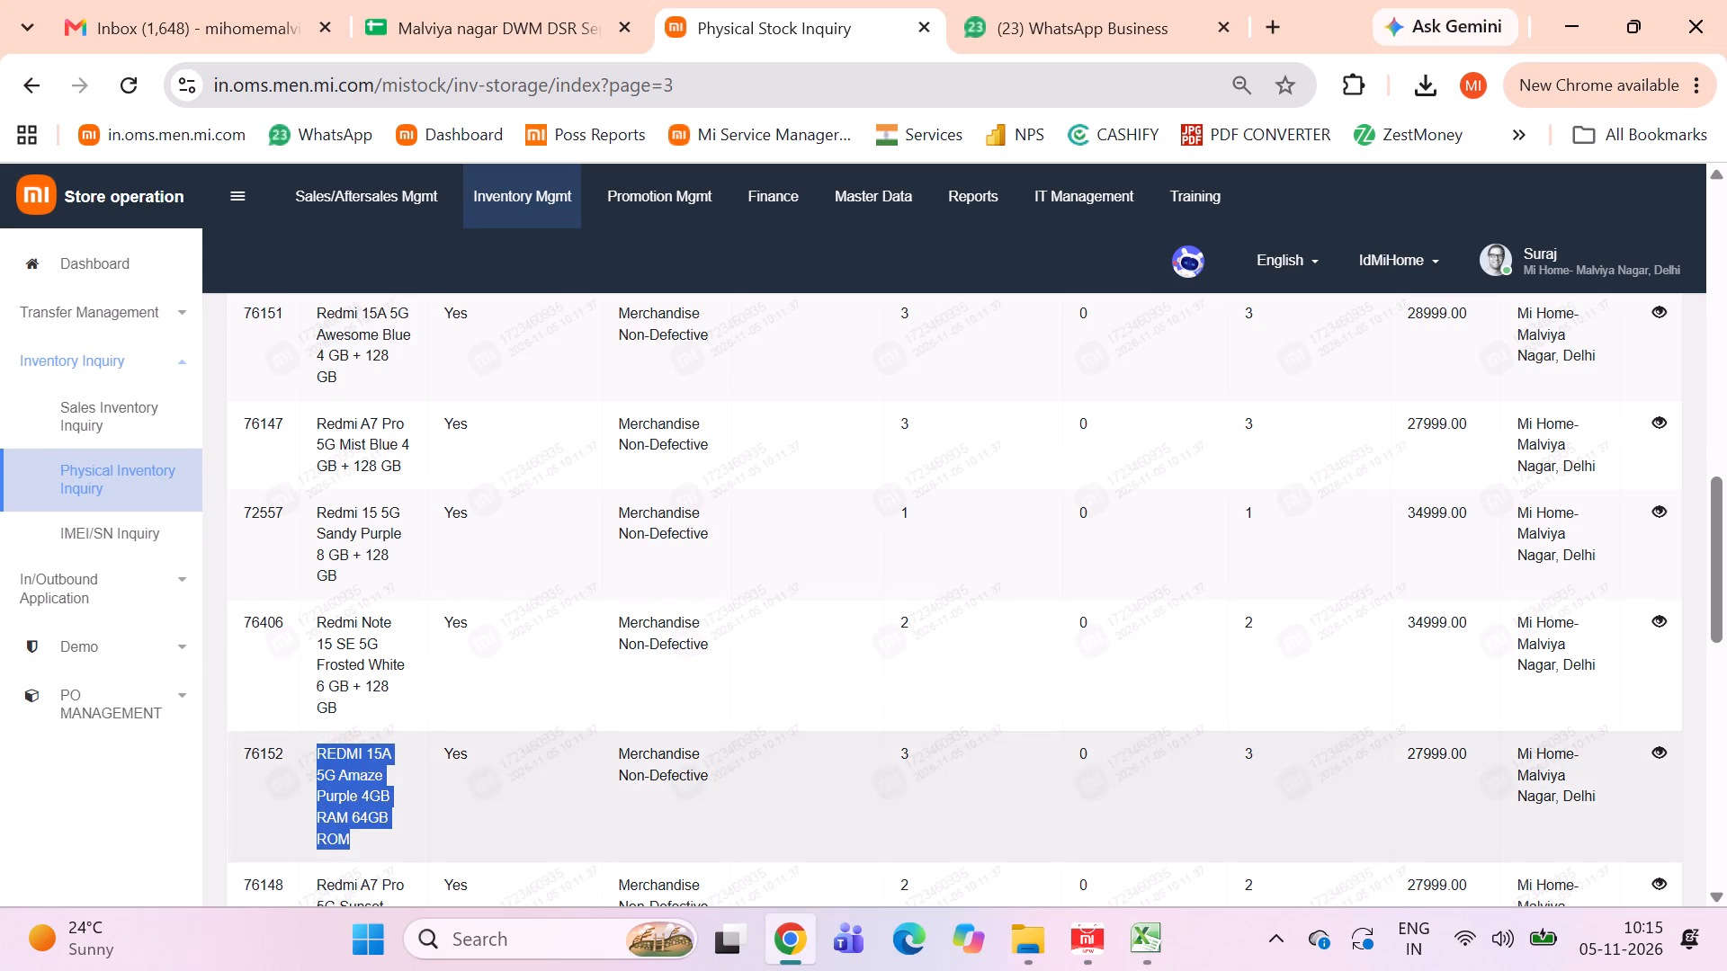
{"action": "scroll", "coordinate": [331, 752], "scroll_direction": "down", "scroll_amount": 2}
{"action": "double_click", "coordinate": [270, 732]}
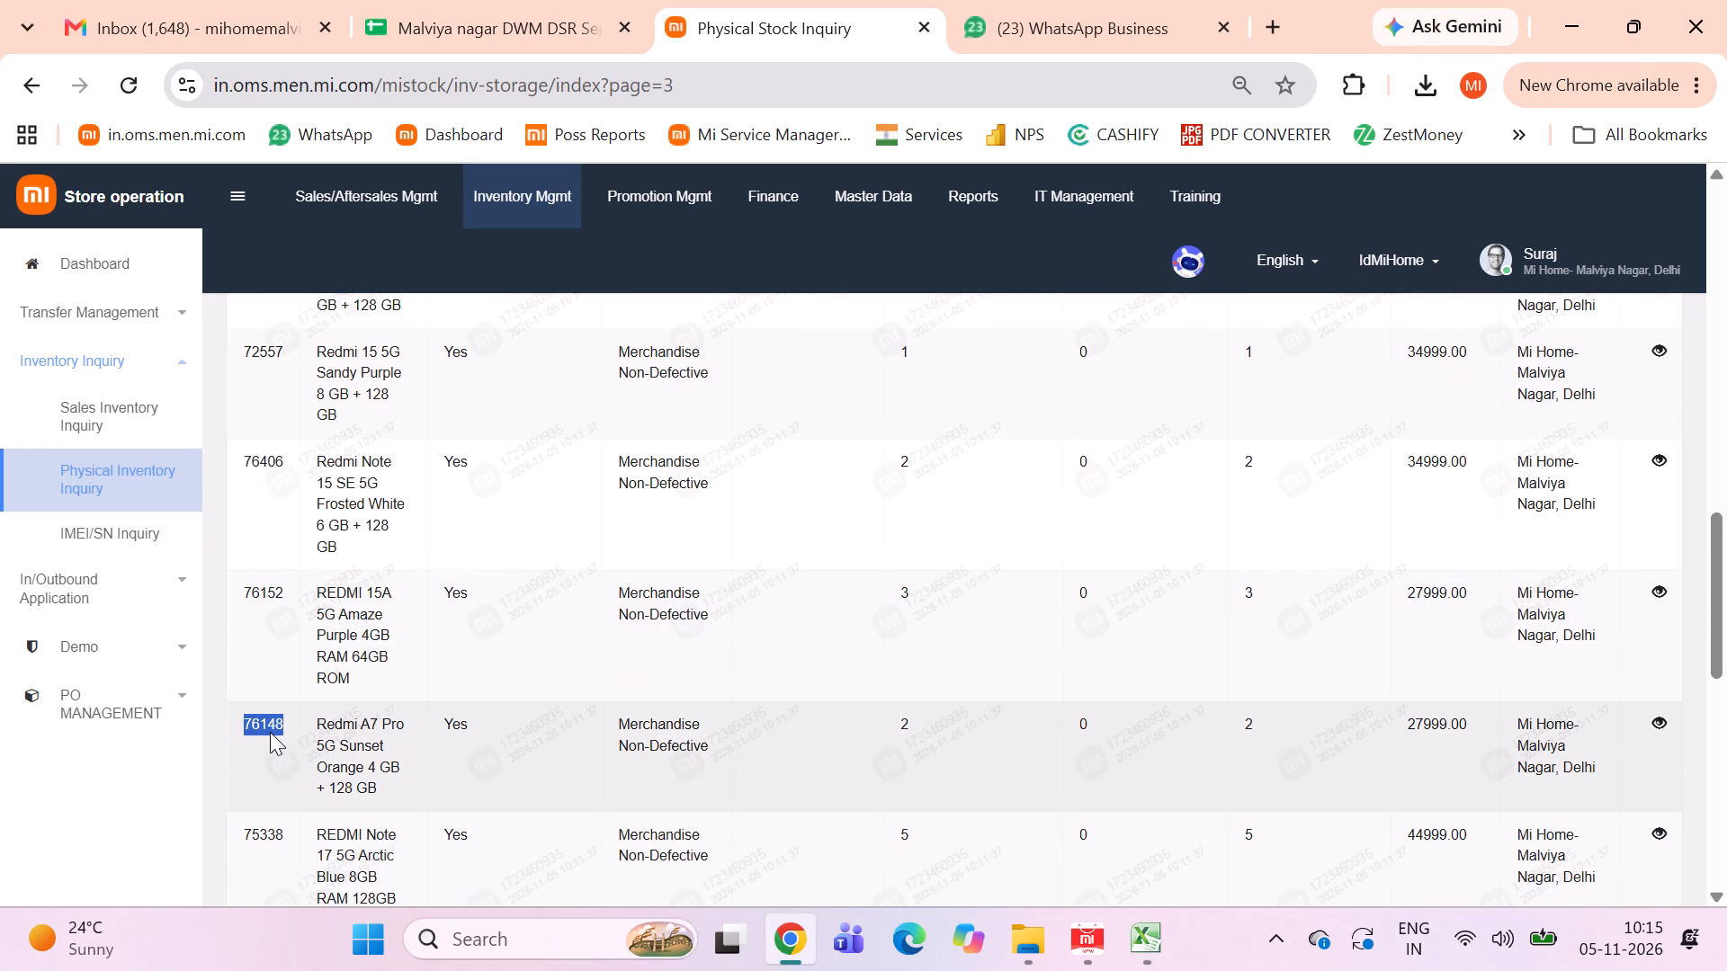
{"action": "key", "text": "ctrl+c"}
{"action": "key", "text": "alt+Tab"}
{"action": "key", "text": "ctrl+f"}
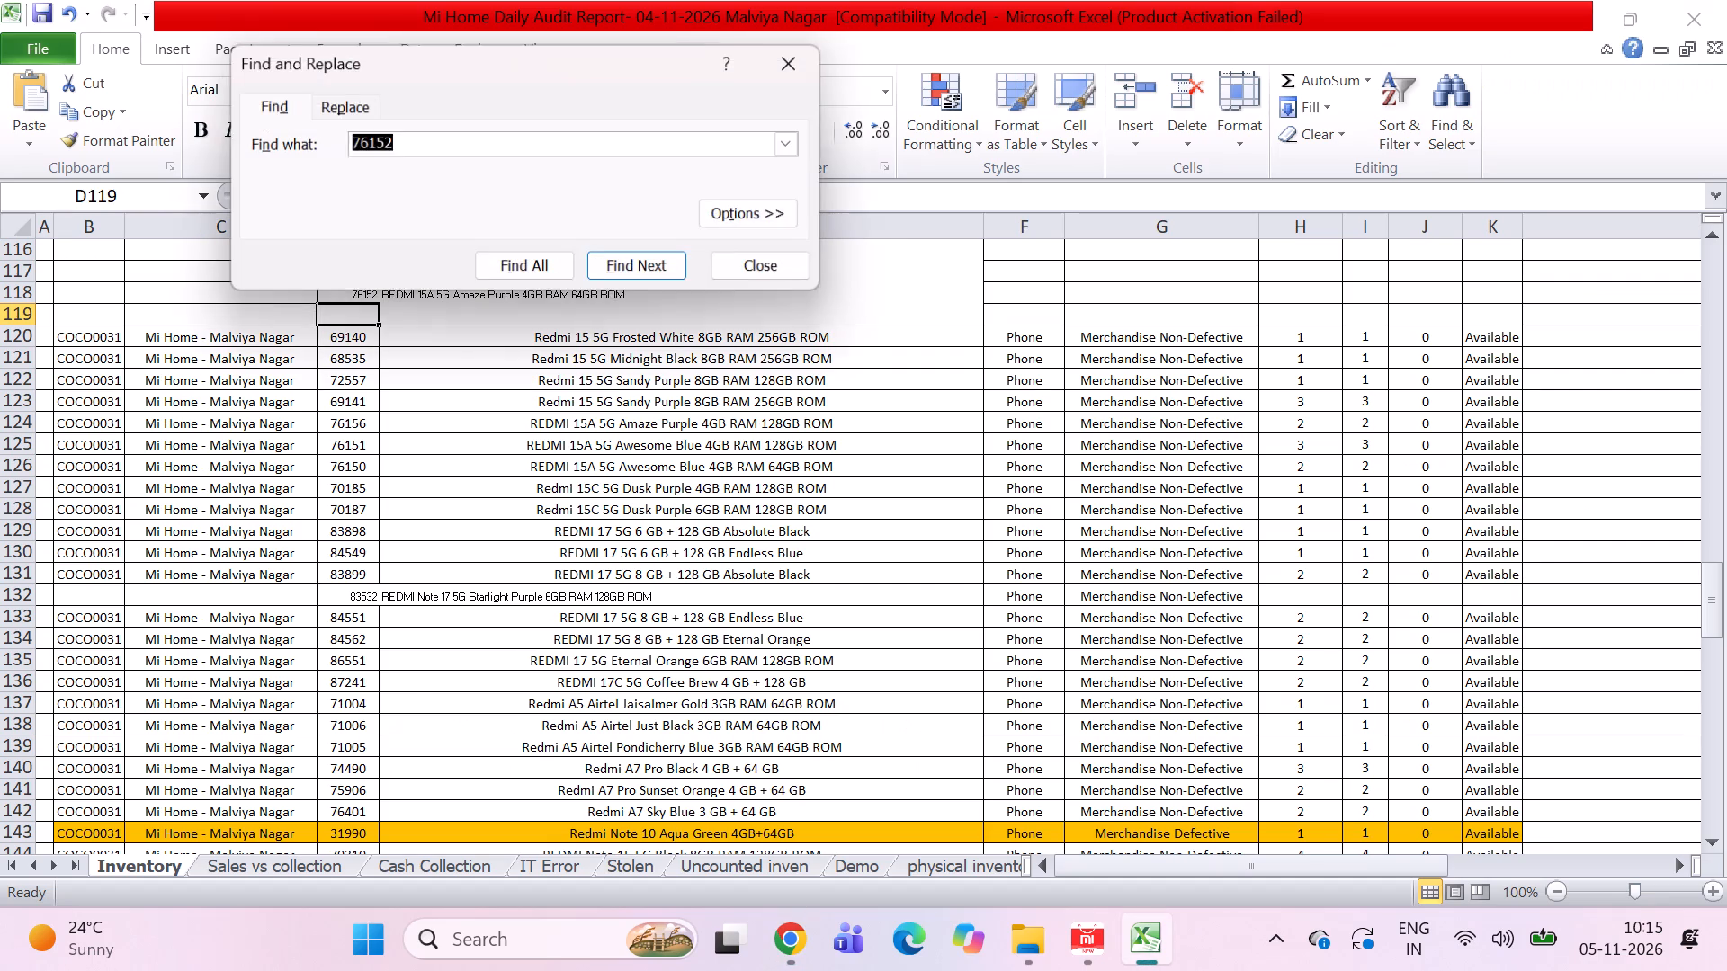
{"action": "key", "text": "ctrl+v"}
{"action": "key", "text": "Return"}
{"action": "key", "text": "Return"}
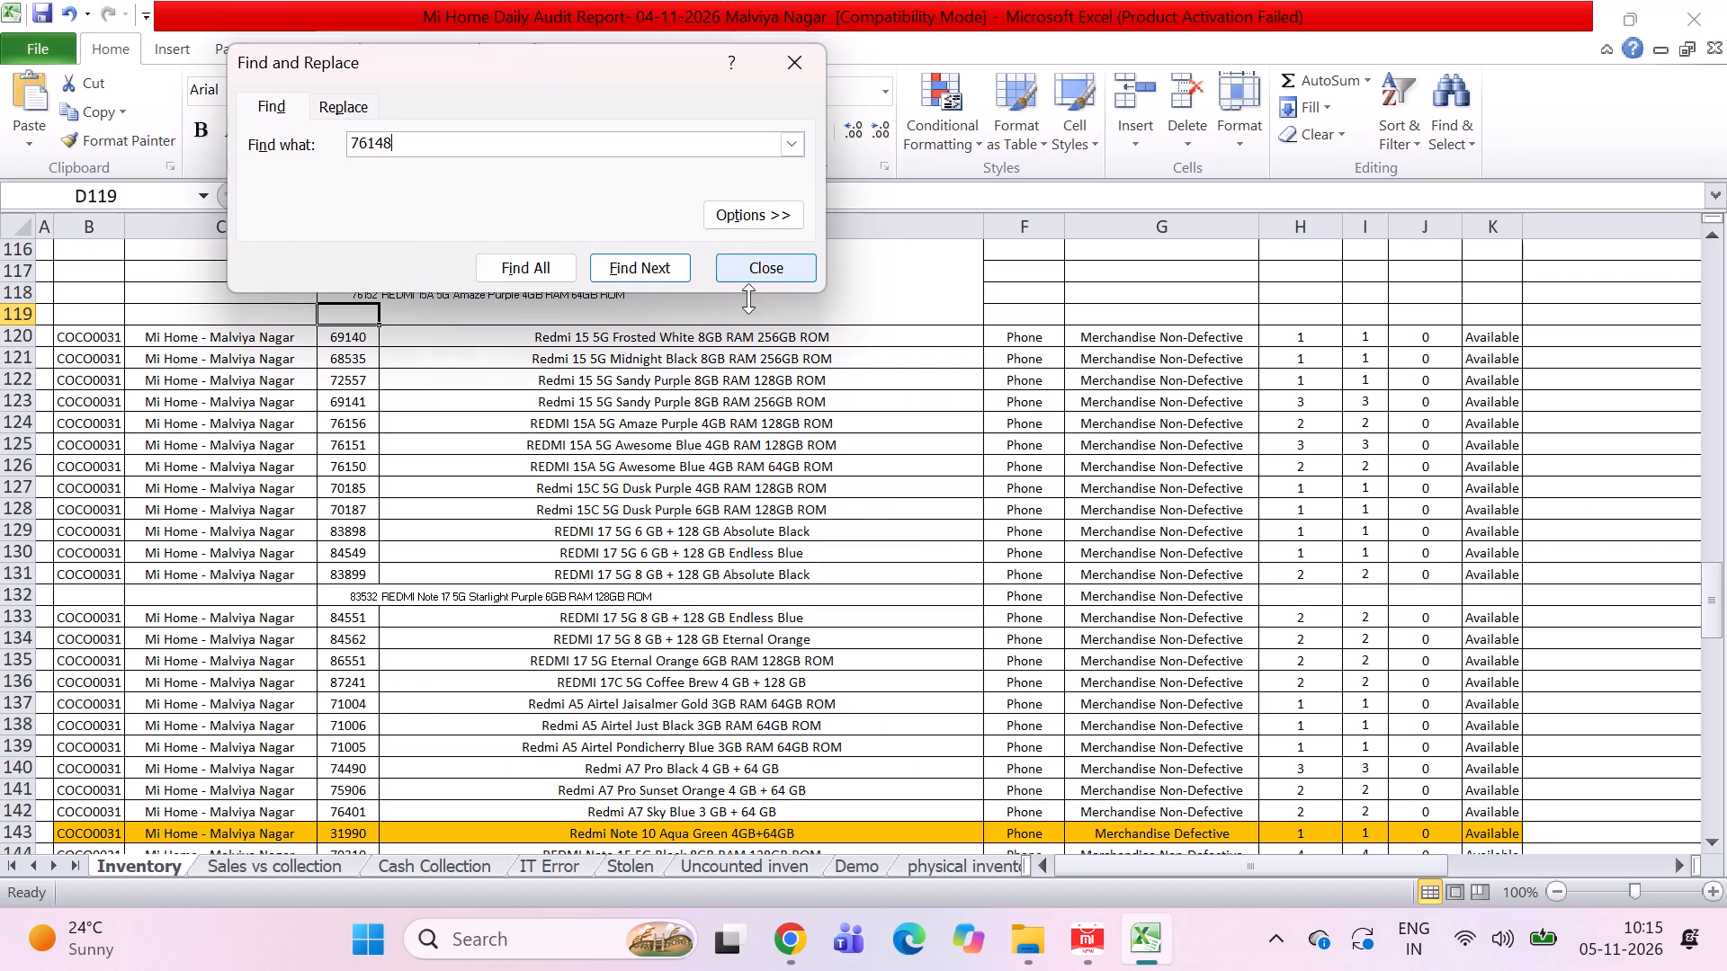
{"action": "left_click", "coordinate": [741, 268]}
Add product ID 76148 and its name, Redmi A7 Pro 5G Sunset Orange 4 GB + 128 GB, to row 119 of the Inventory sheet.
{"action": "key", "text": "ctrl+v"}
{"action": "key", "text": "Right"}
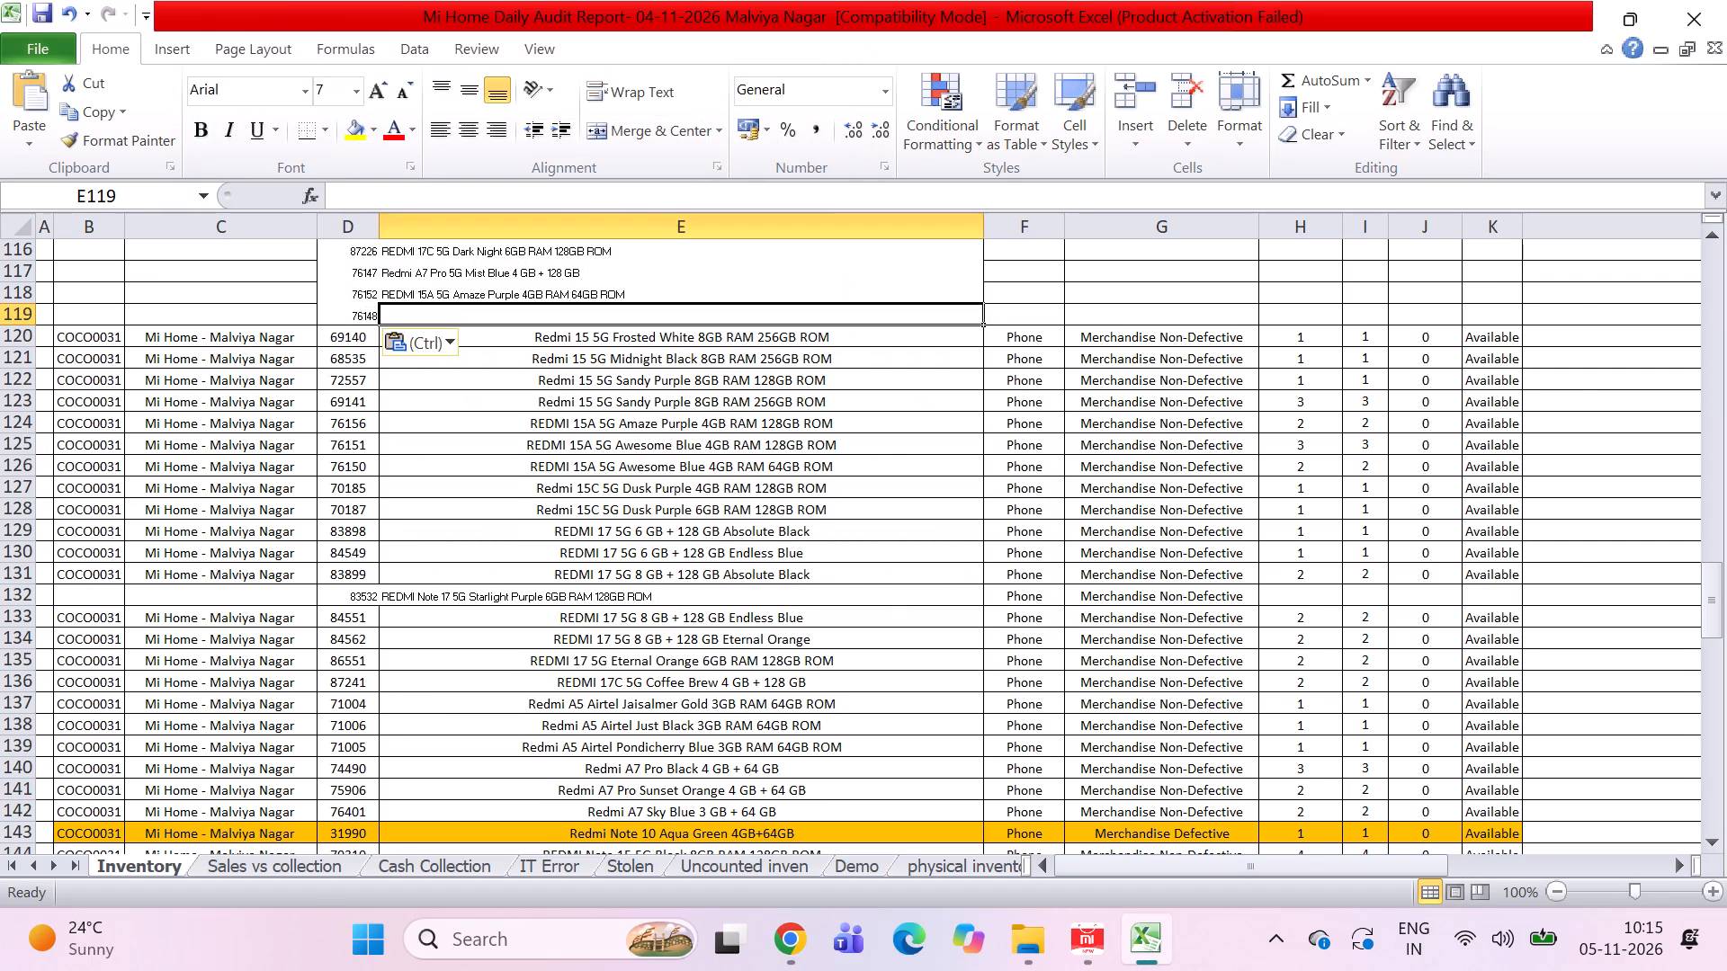
{"action": "key", "text": "alt+Tab"}
{"action": "triple_click", "coordinate": [331, 749]}
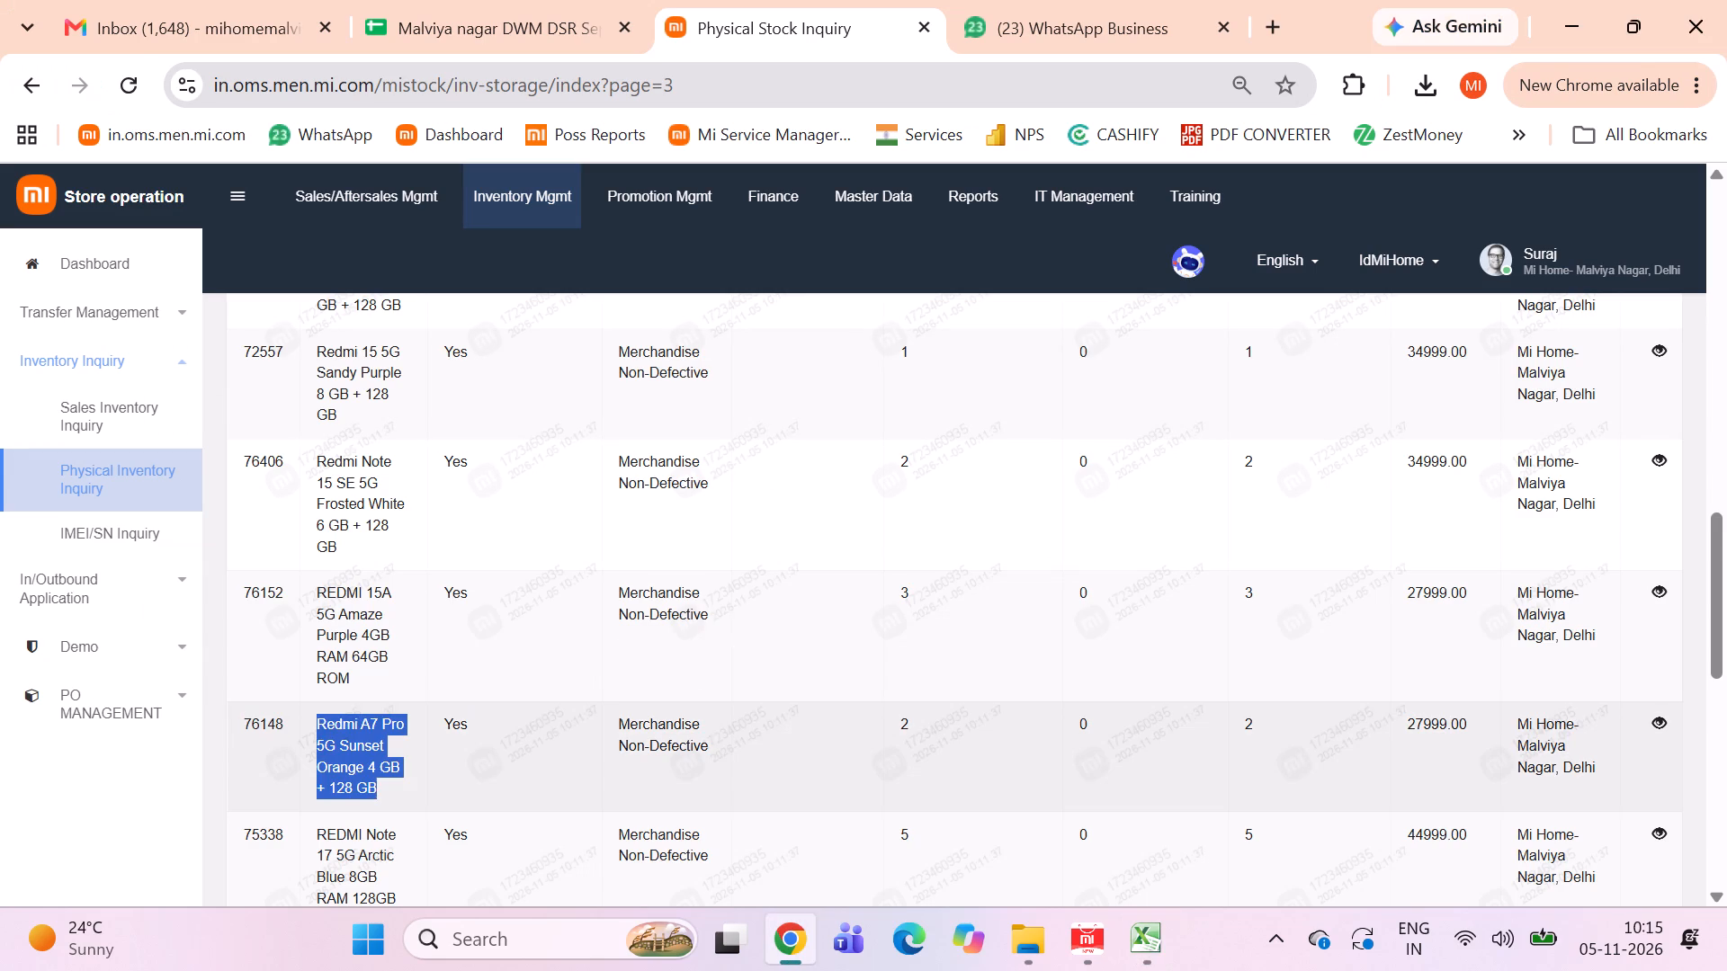
{"action": "key", "text": "ctrl+c"}
{"action": "key", "text": "alt+Tab"}
{"action": "key", "text": "ctrl+v"}
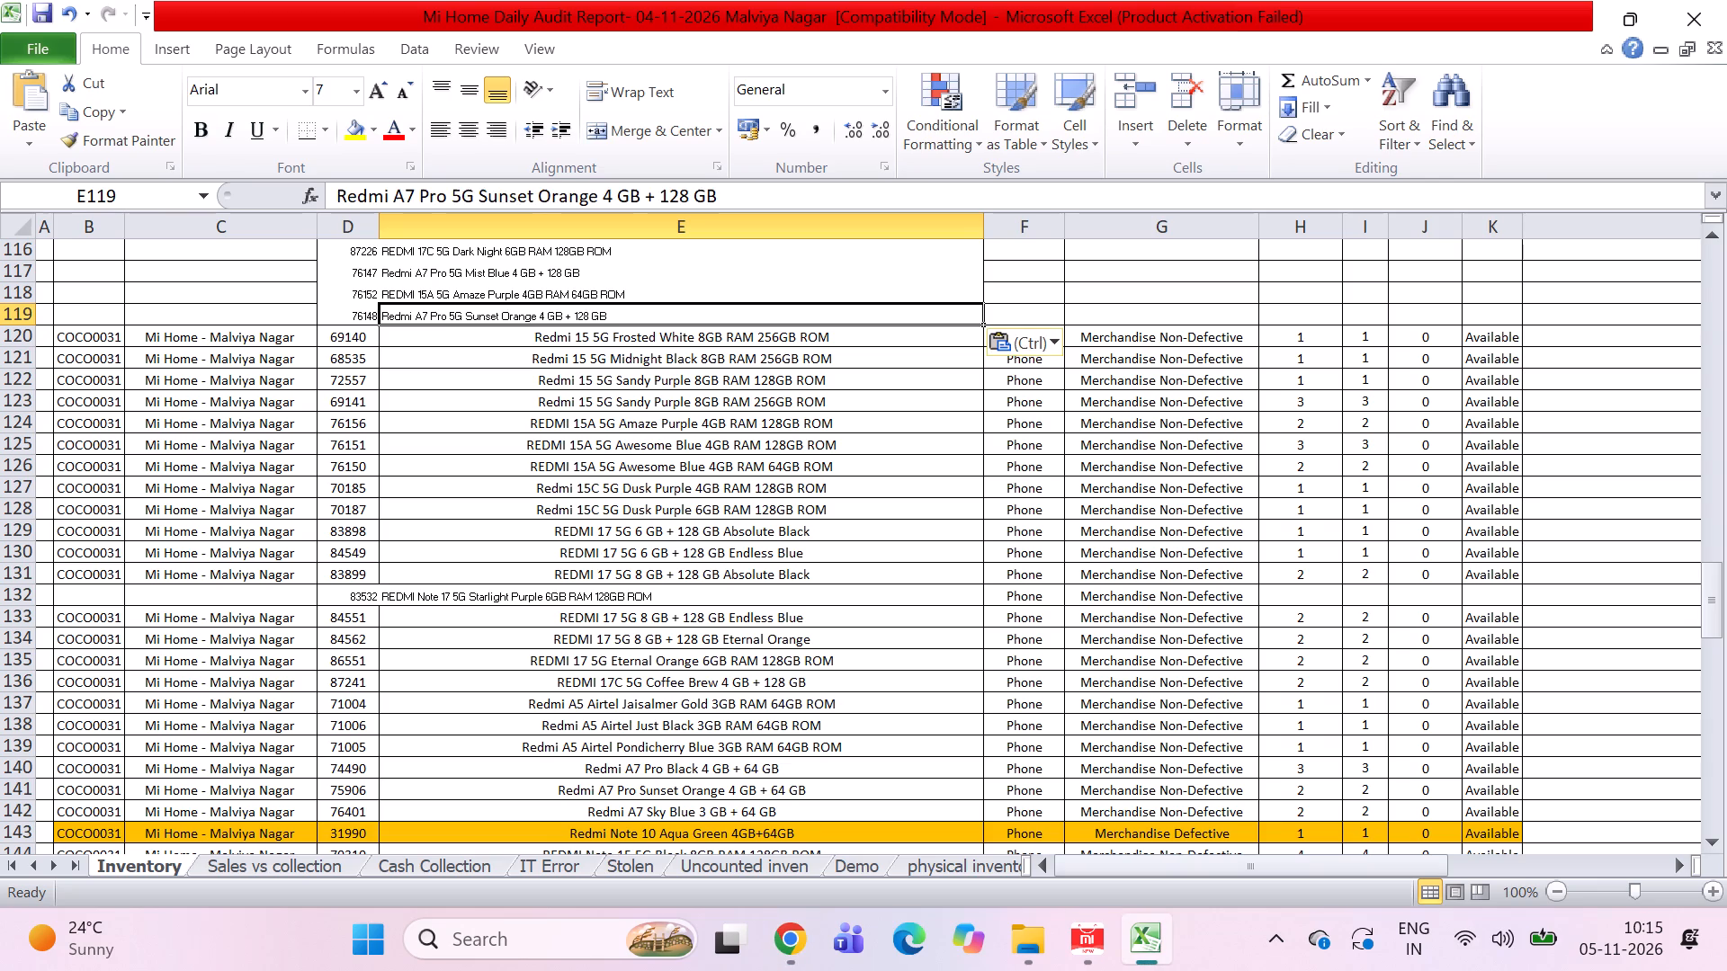
{"action": "key", "text": "Left"}
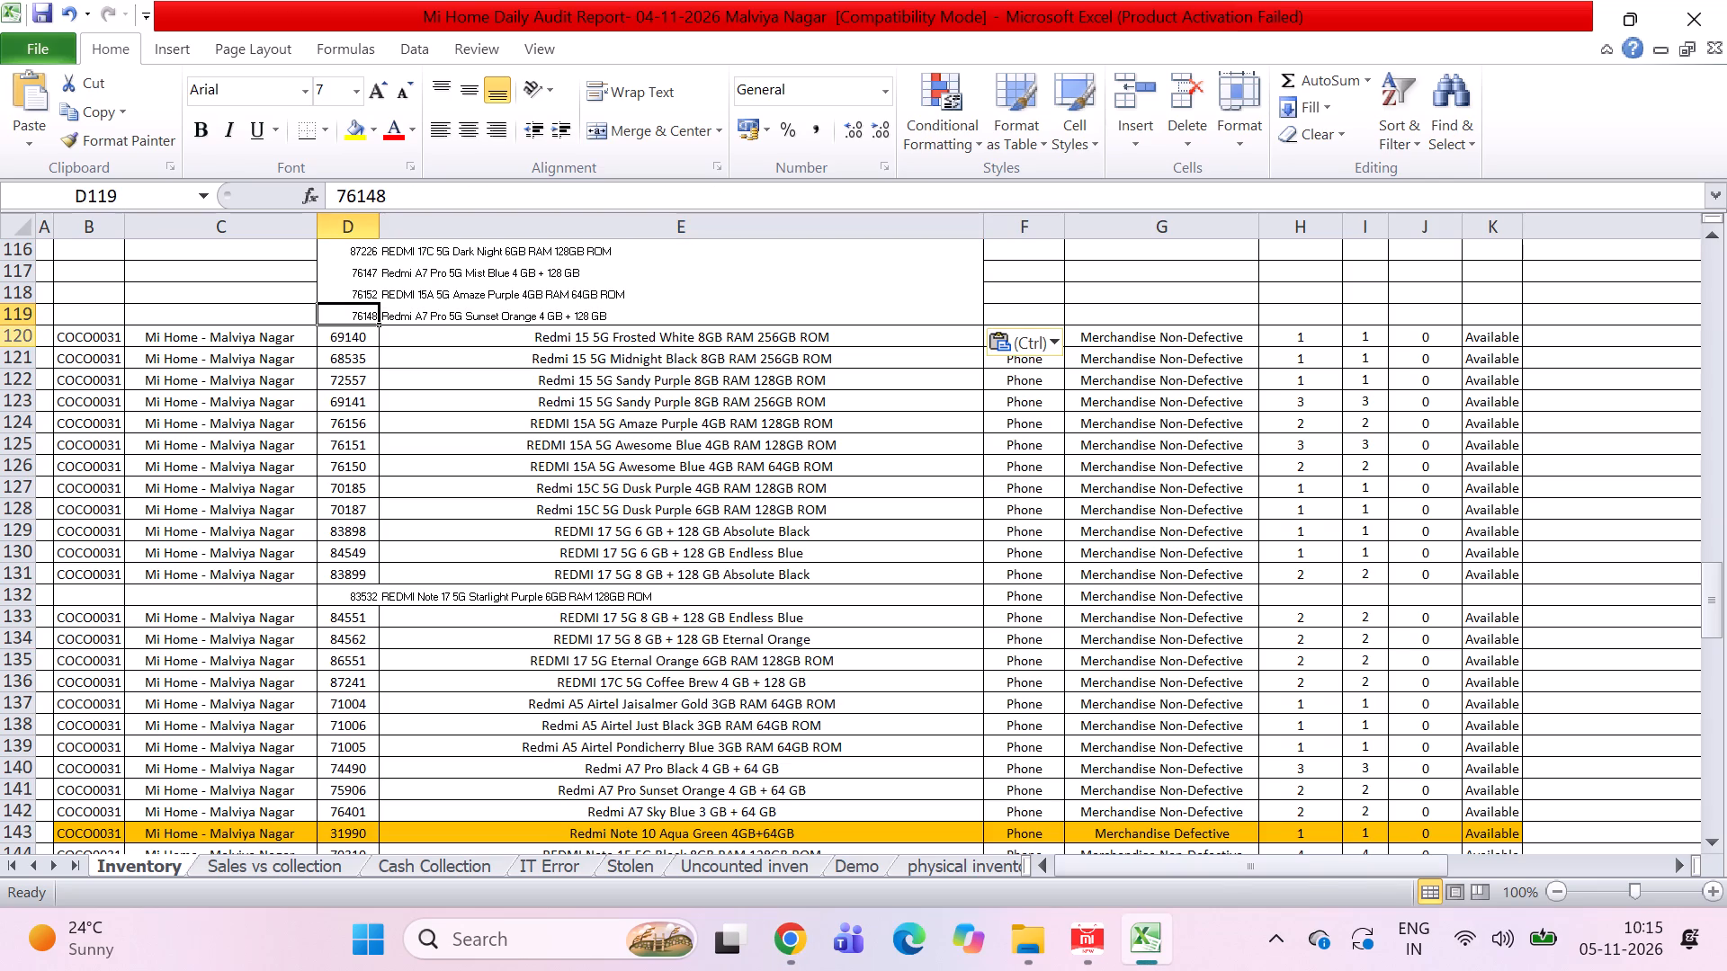
Insert two blank rows in the Inventory sheet between the 76148 row and the 69140 row.
{"action": "left_click", "coordinate": [18, 335]}
{"action": "right_click", "coordinate": [18, 335]}
{"action": "left_click", "coordinate": [99, 508]}
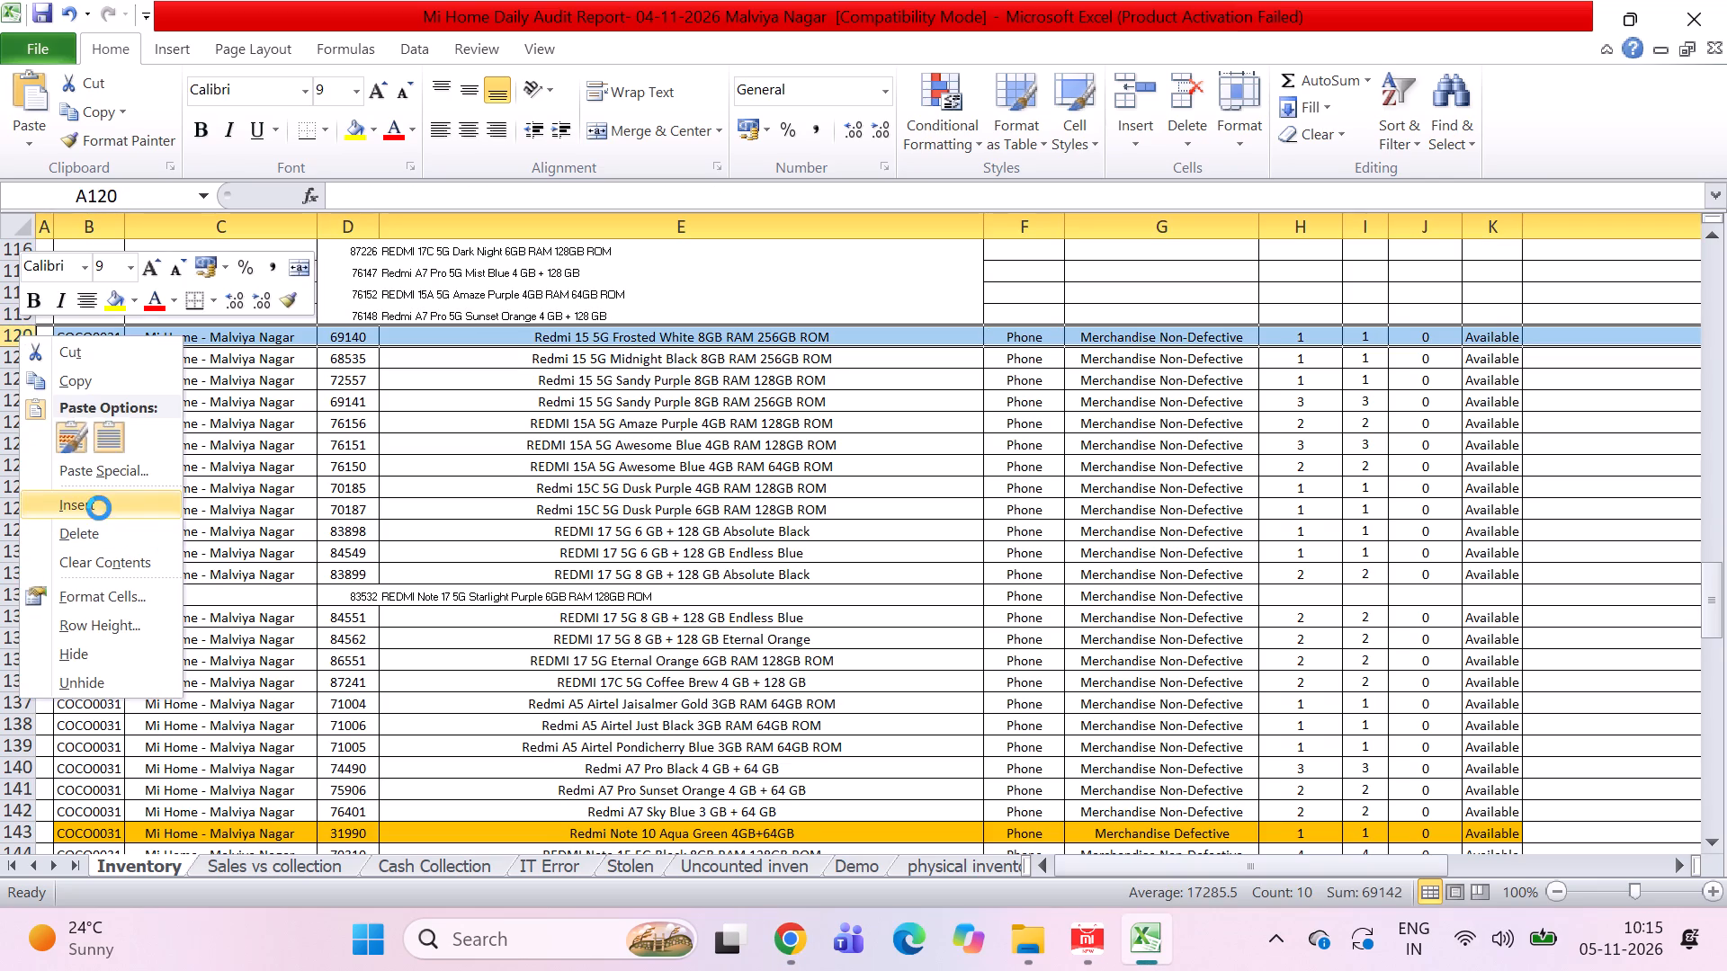
{"action": "right_click", "coordinate": [22, 334]}
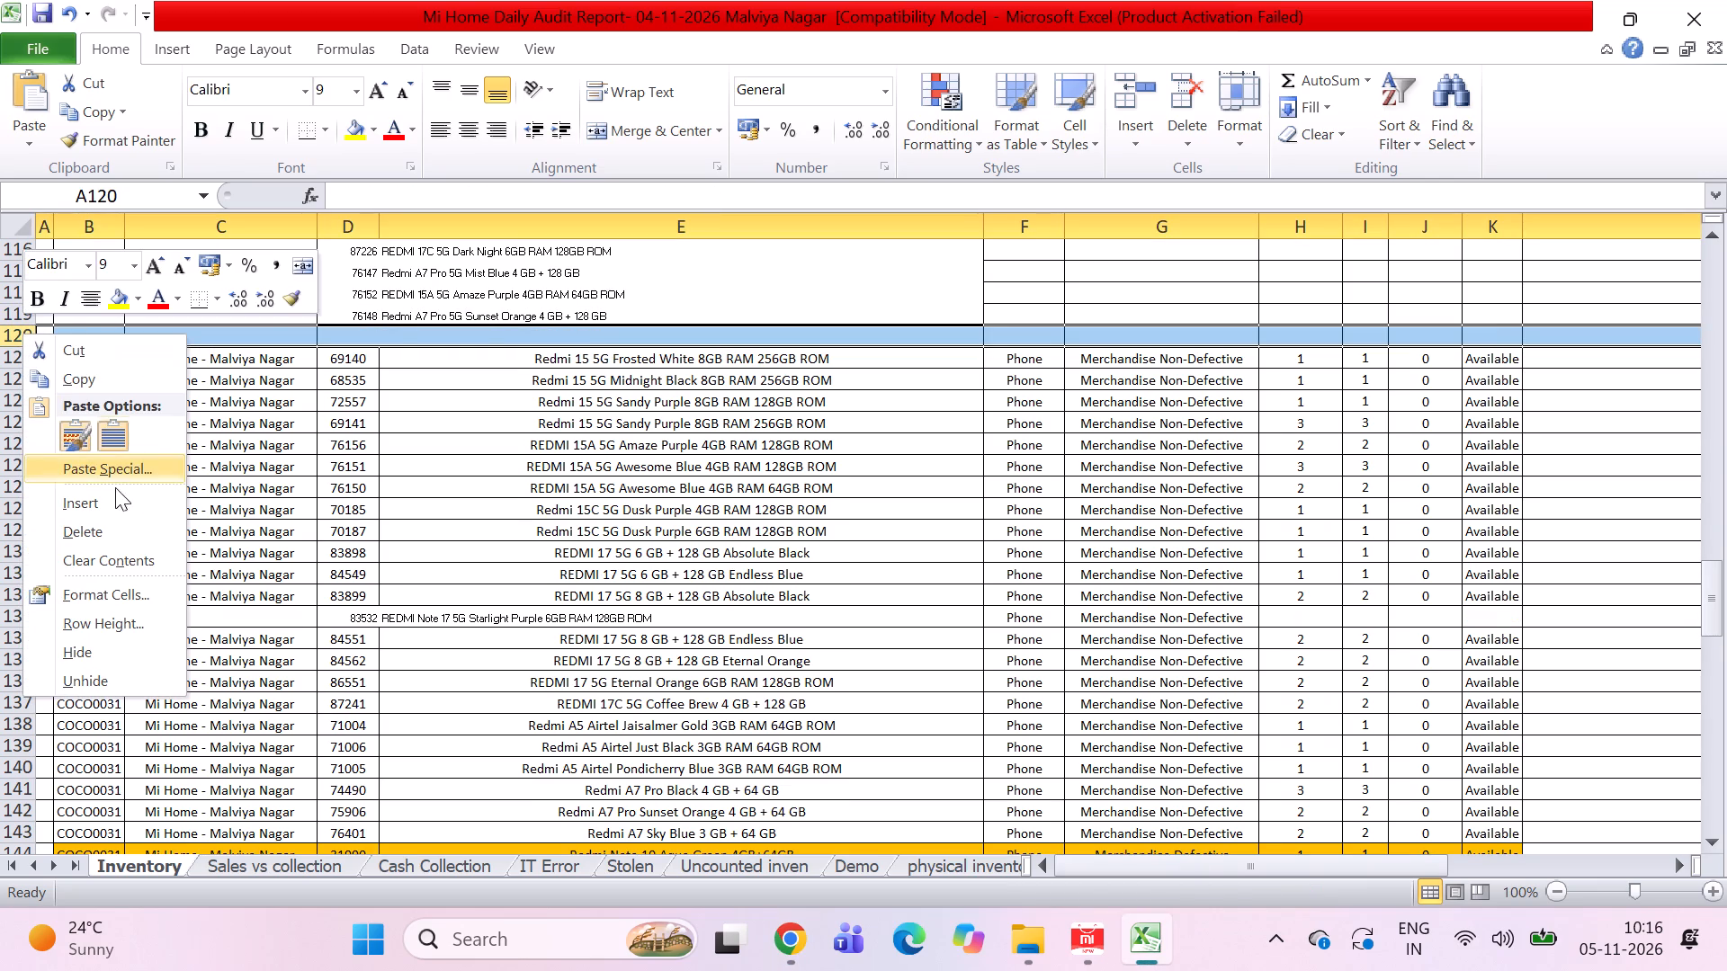
{"action": "left_click", "coordinate": [108, 503]}
{"action": "left_click", "coordinate": [357, 336]}
Copy product ID 75338, the Arctic Blue REDMI Note 17 5G with 8GB RAM, from the stock page and search the Inventory sheet for it.
{"action": "key", "text": "alt+Tab"}
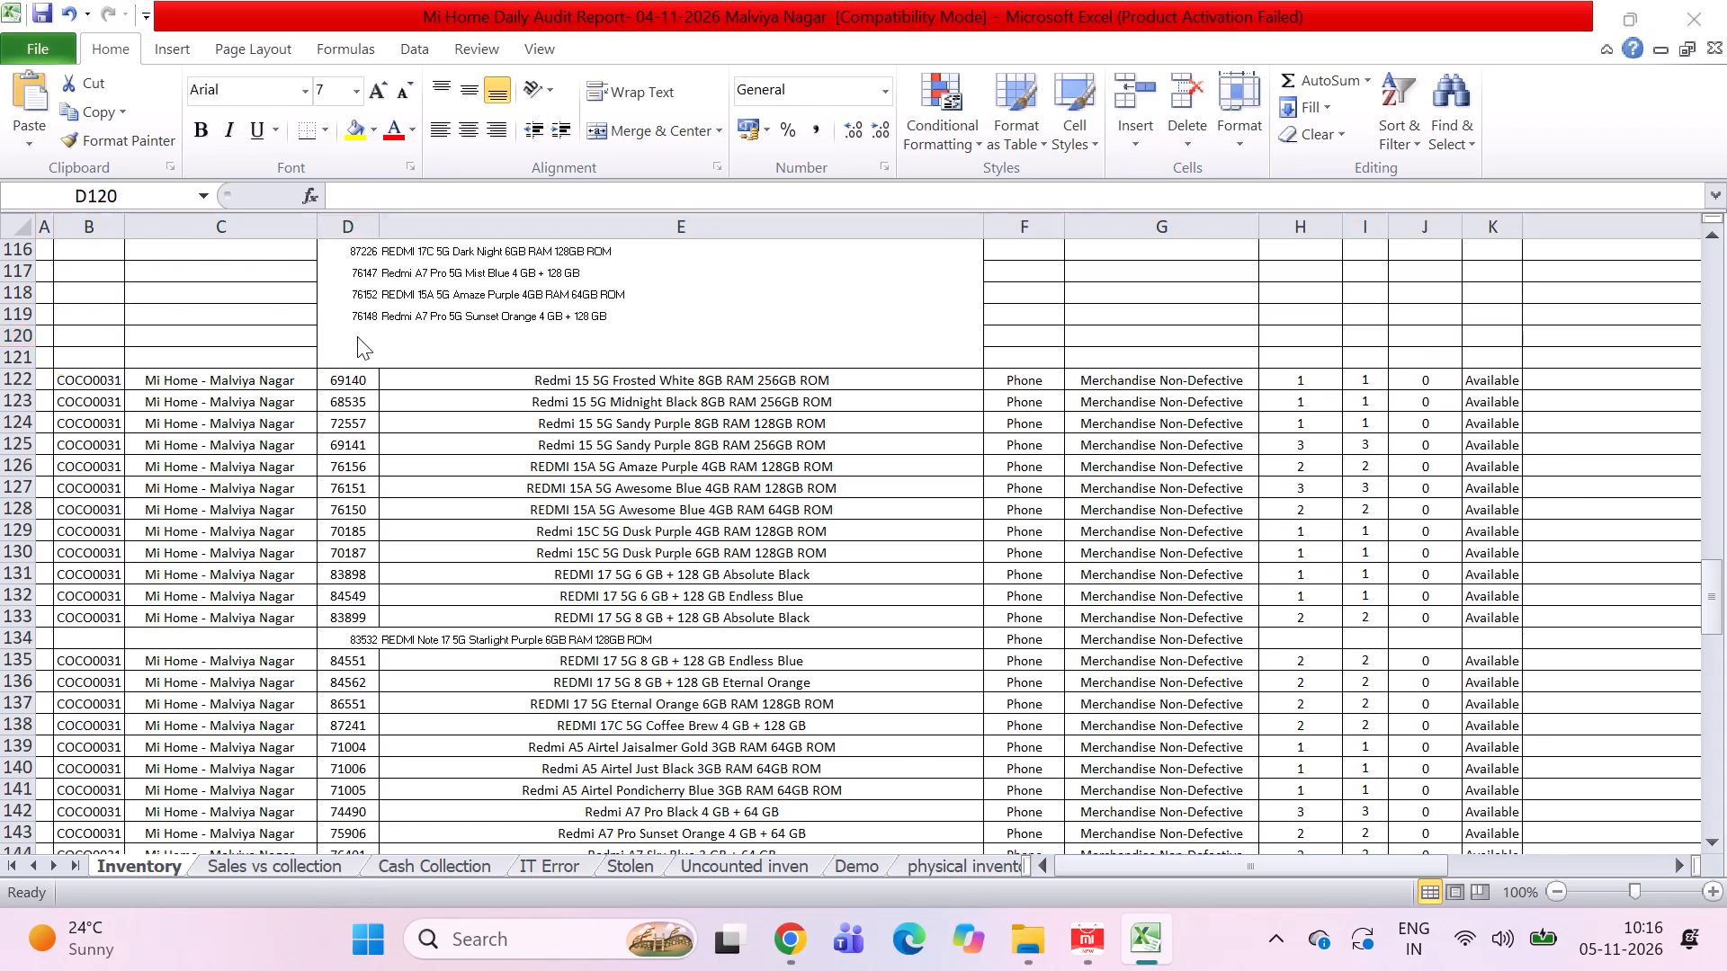
{"action": "double_click", "coordinate": [281, 833]}
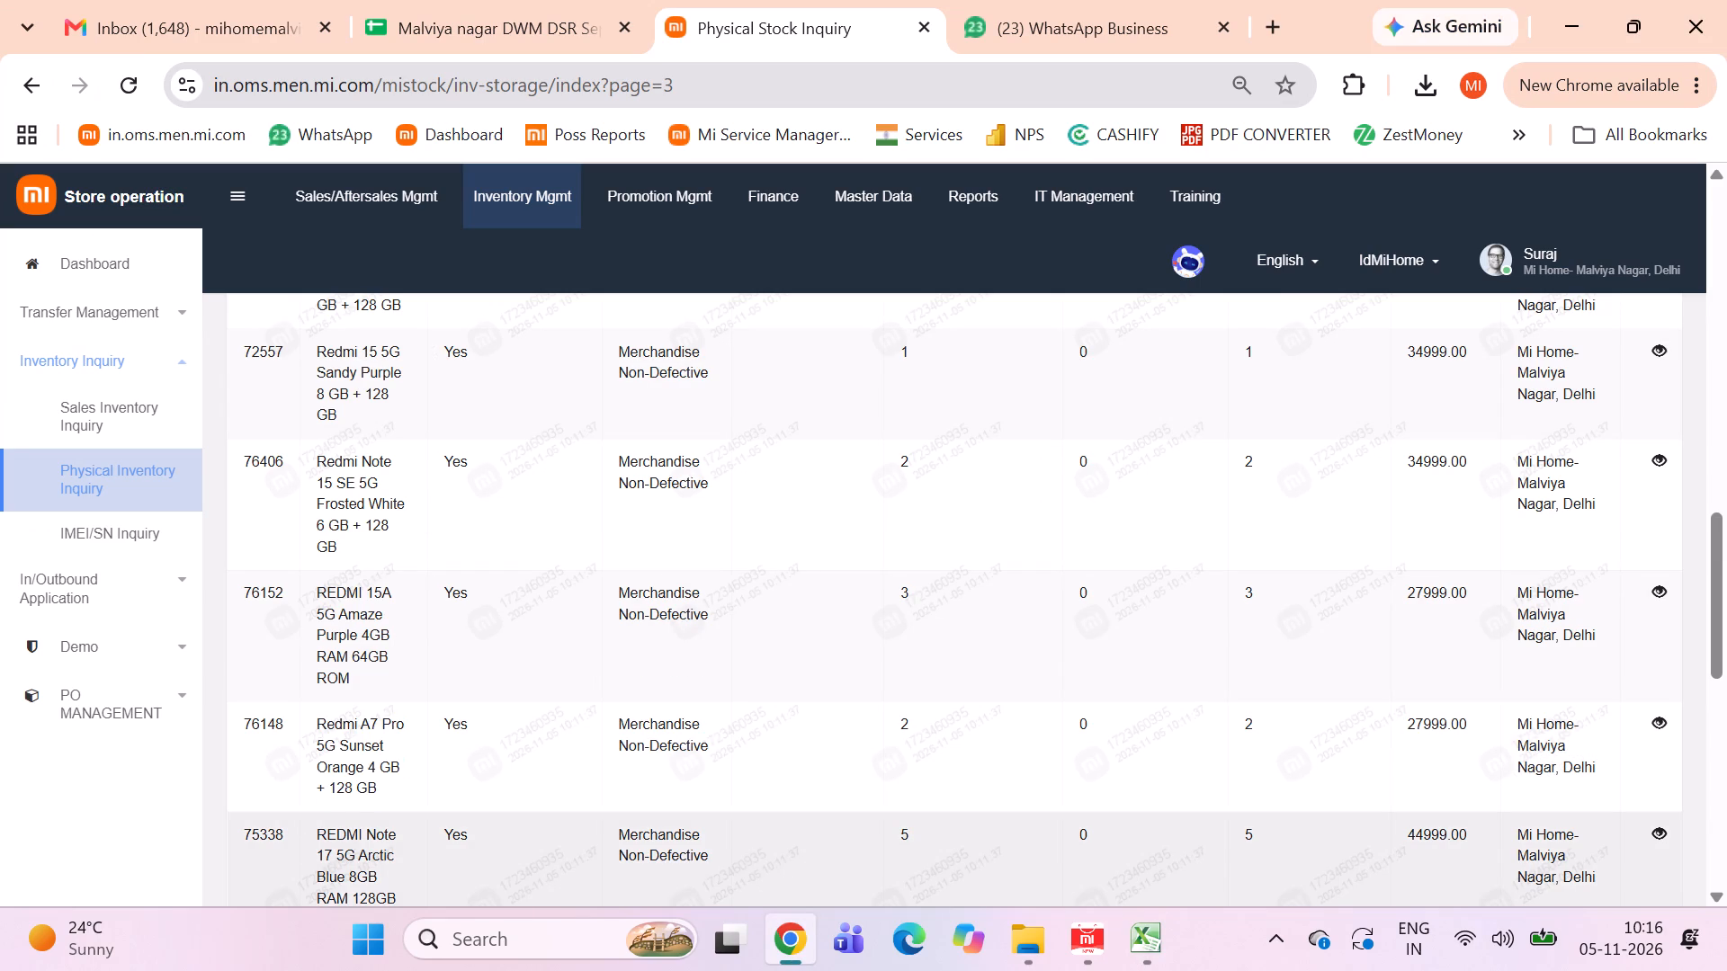
{"action": "double_click", "coordinate": [272, 834]}
{"action": "key", "text": "ctrl+c"}
{"action": "key", "text": "alt+Tab"}
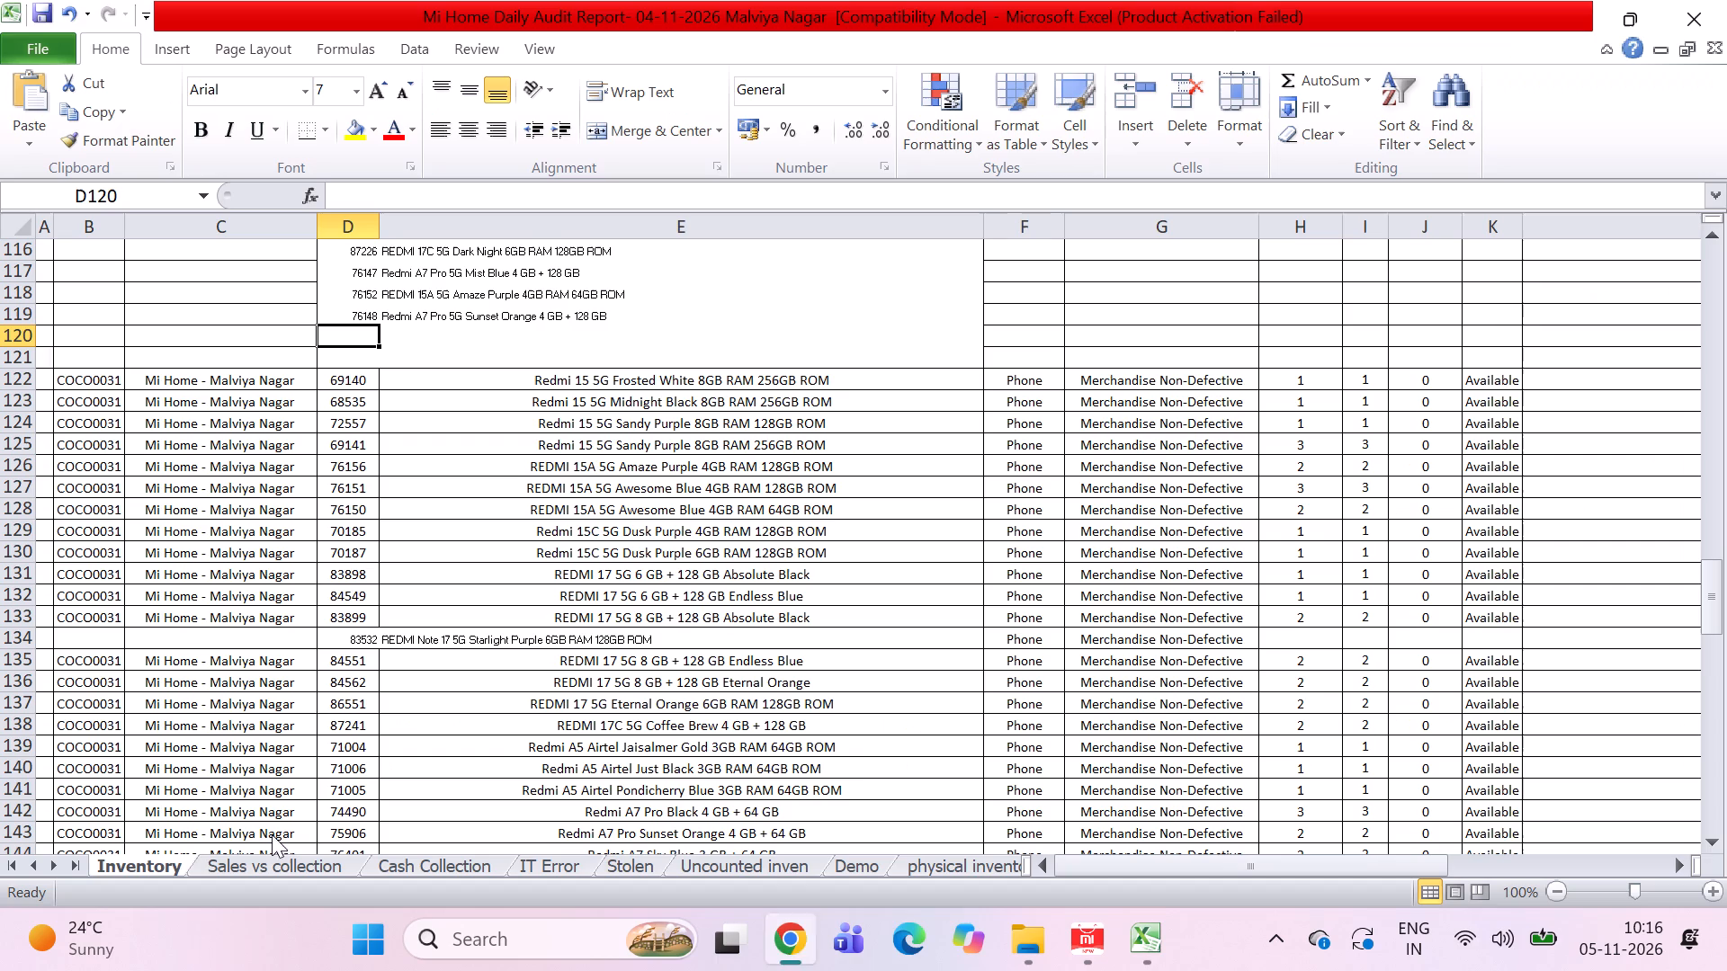
{"action": "key", "text": "ctrl+f"}
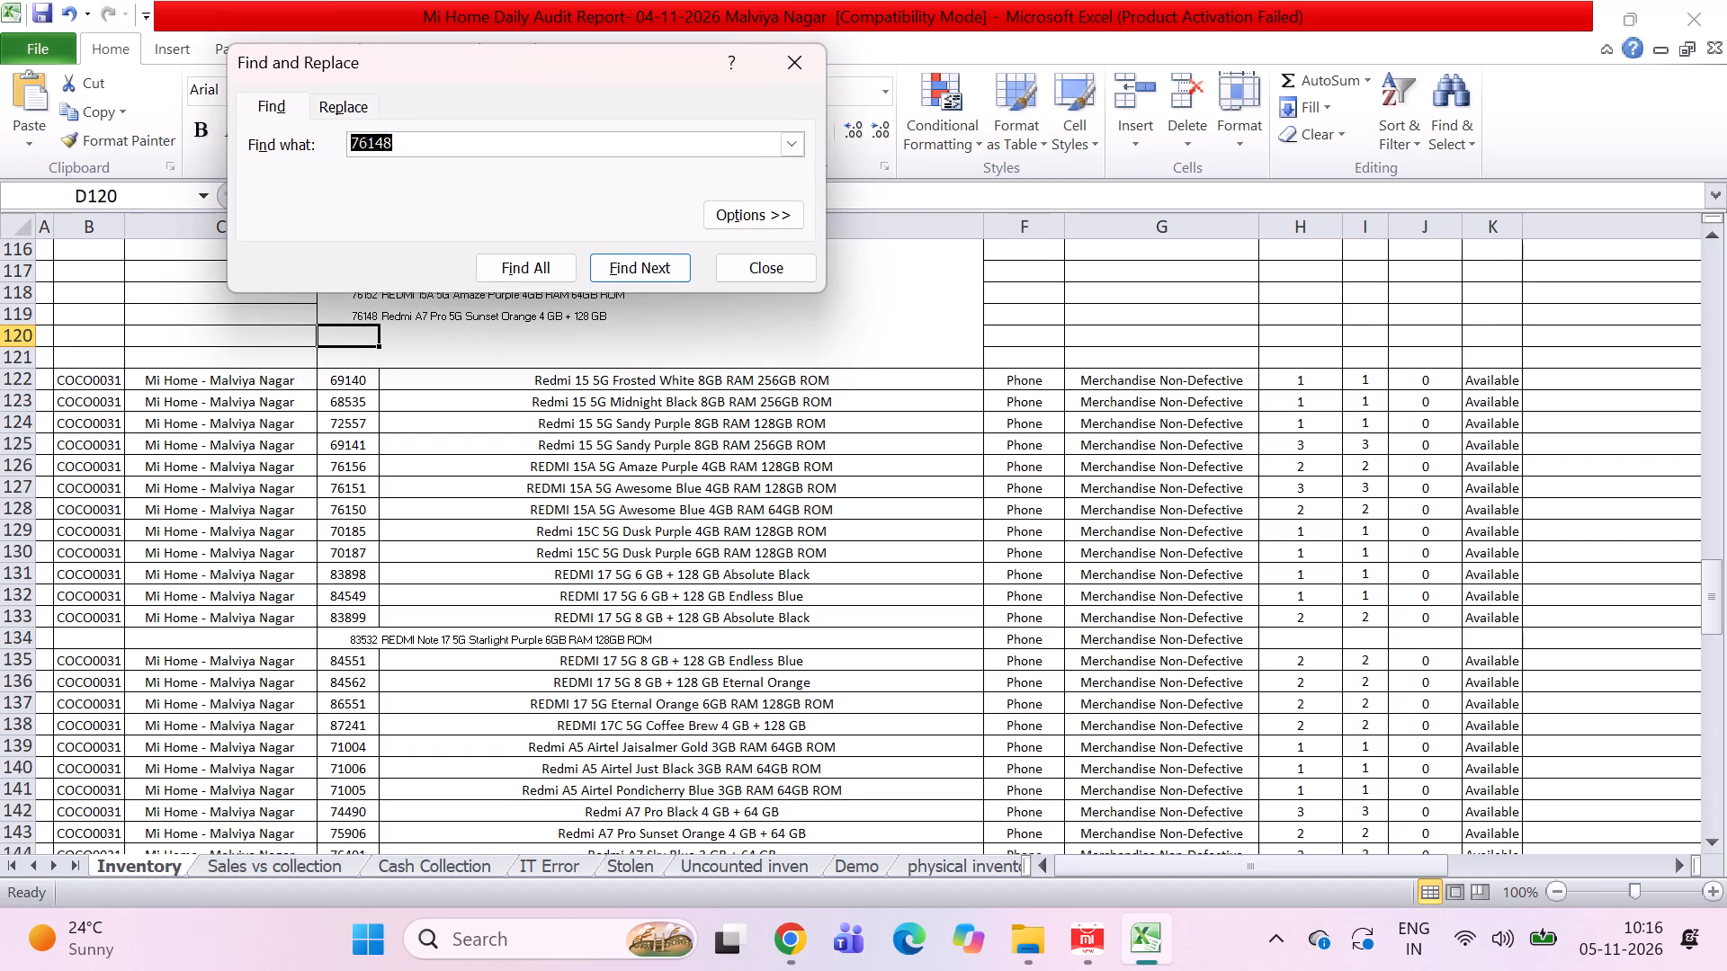
{"action": "key", "text": "ctrl+v"}
{"action": "key", "text": "Return"}
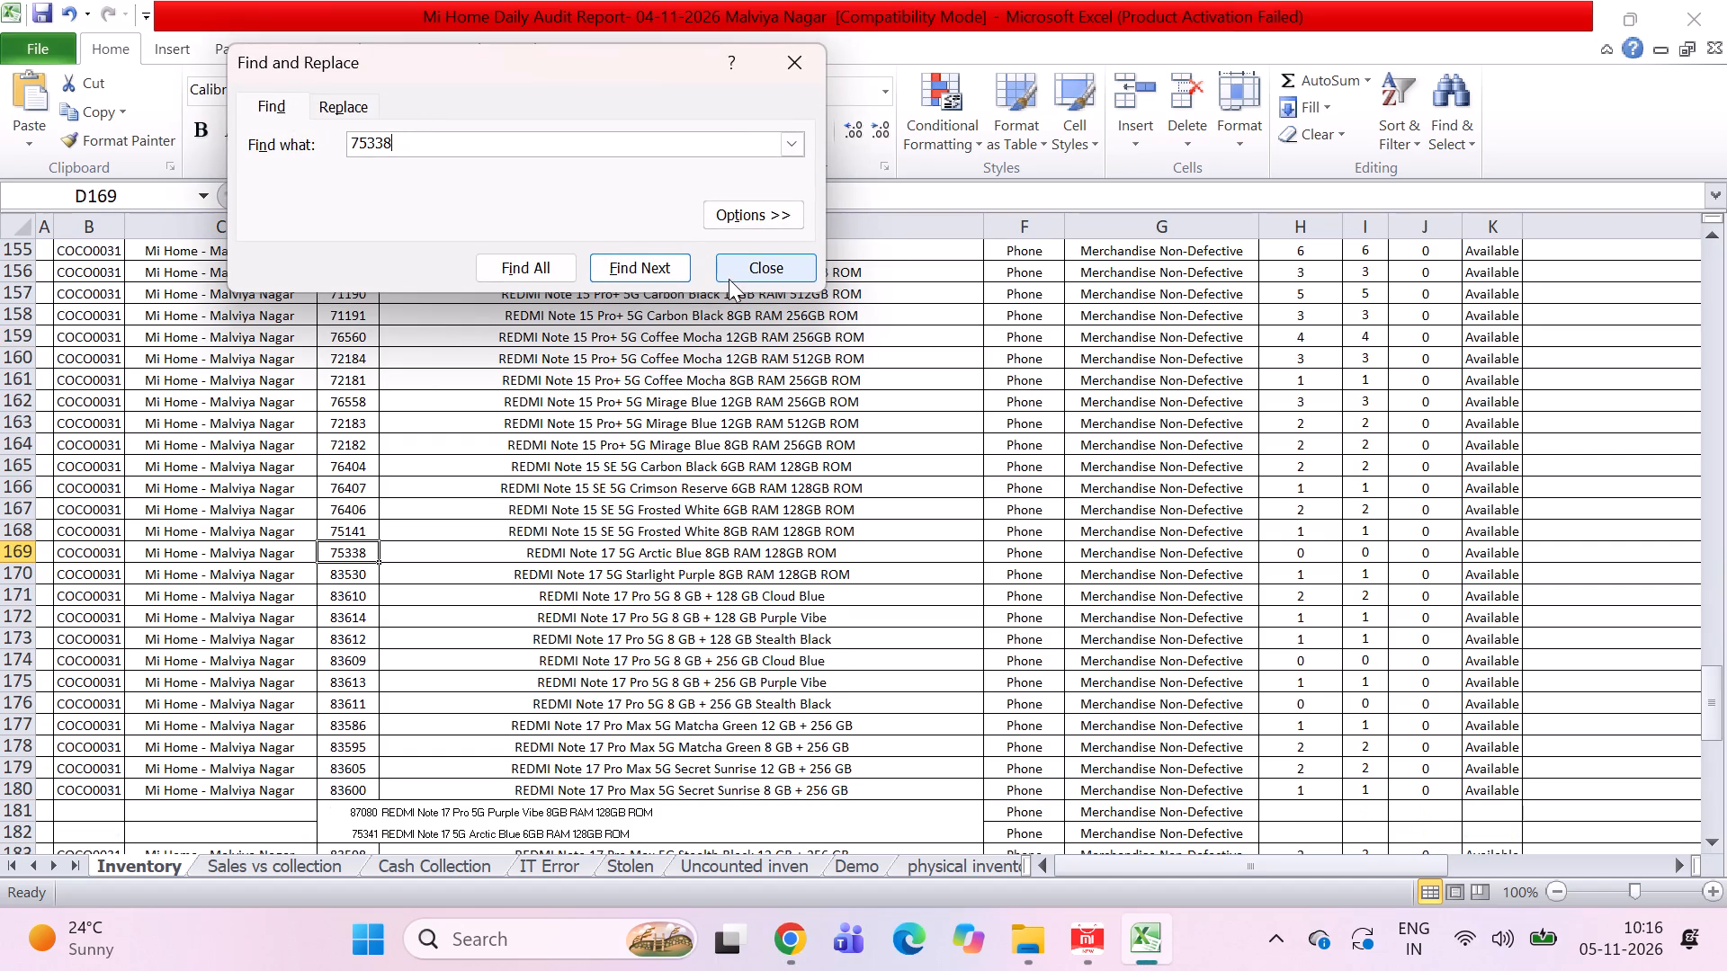
{"action": "left_click", "coordinate": [729, 279]}
Copy product ID 74894, the Dark Night REDMI Note 17 5G with 8GB RAM, from the stock page and search the Inventory sheet for it.
{"action": "key", "text": "alt+Tab"}
{"action": "scroll", "coordinate": [334, 819], "scroll_direction": "down", "scroll_amount": 2}
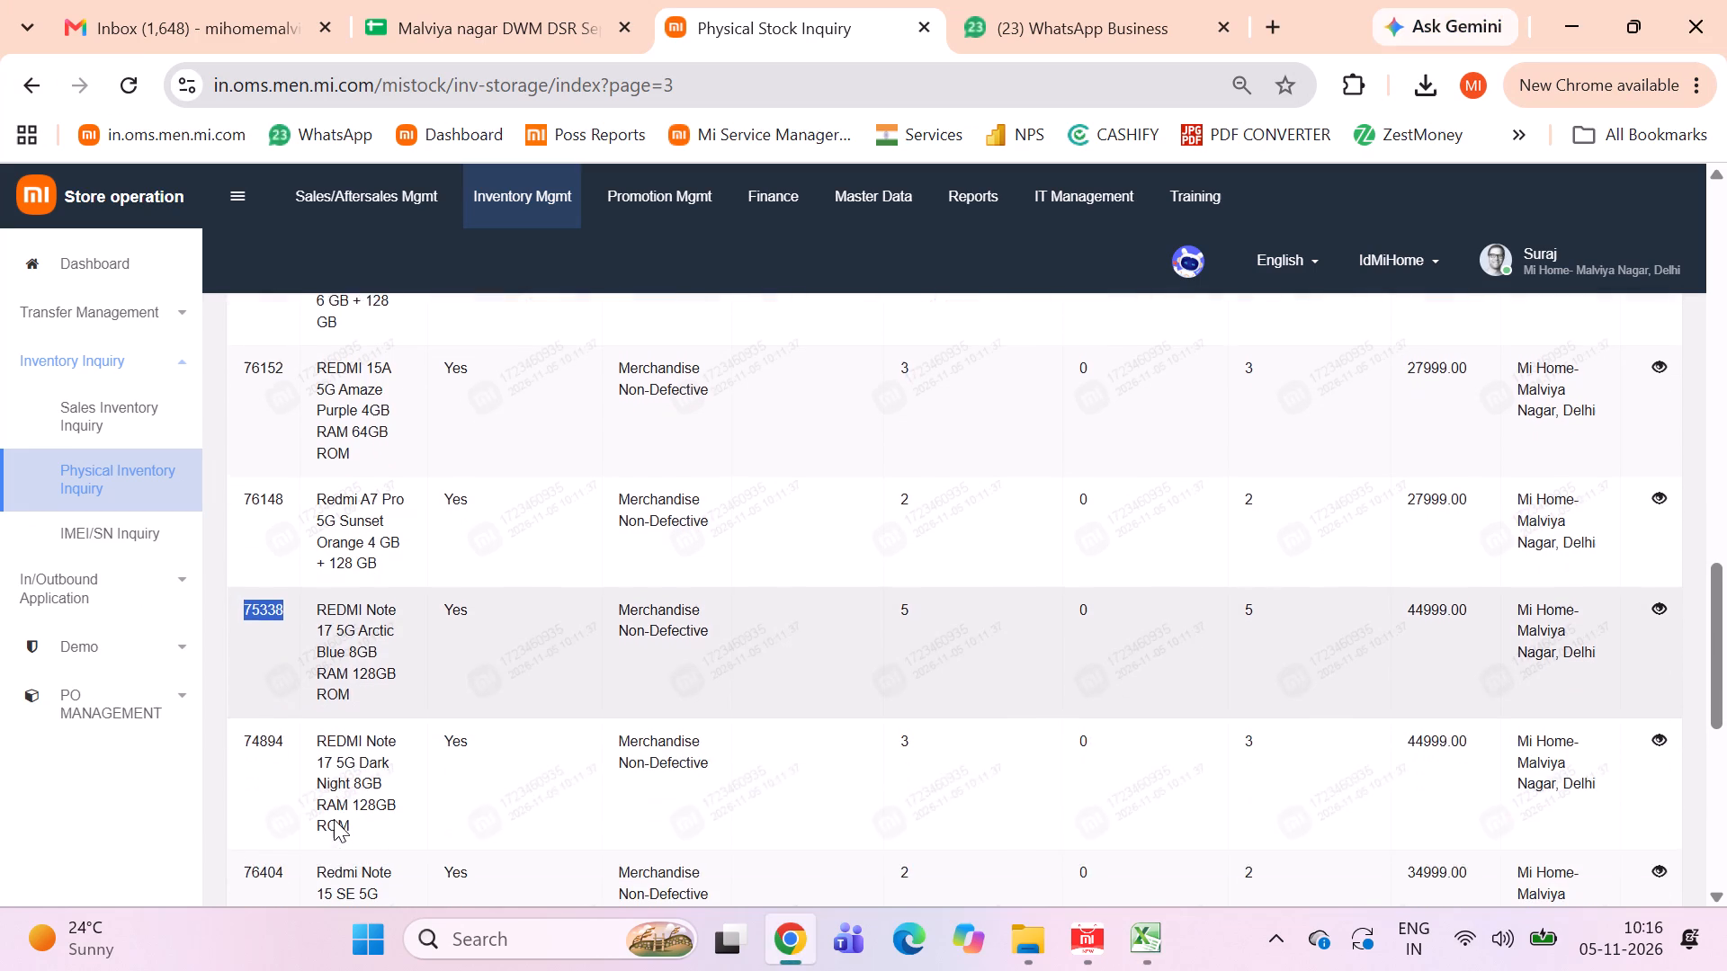
{"action": "scroll", "coordinate": [334, 819], "scroll_direction": "down", "scroll_amount": 1}
{"action": "double_click", "coordinate": [248, 699]}
{"action": "key", "text": "ctrl+c"}
{"action": "key", "text": "alt+Tab"}
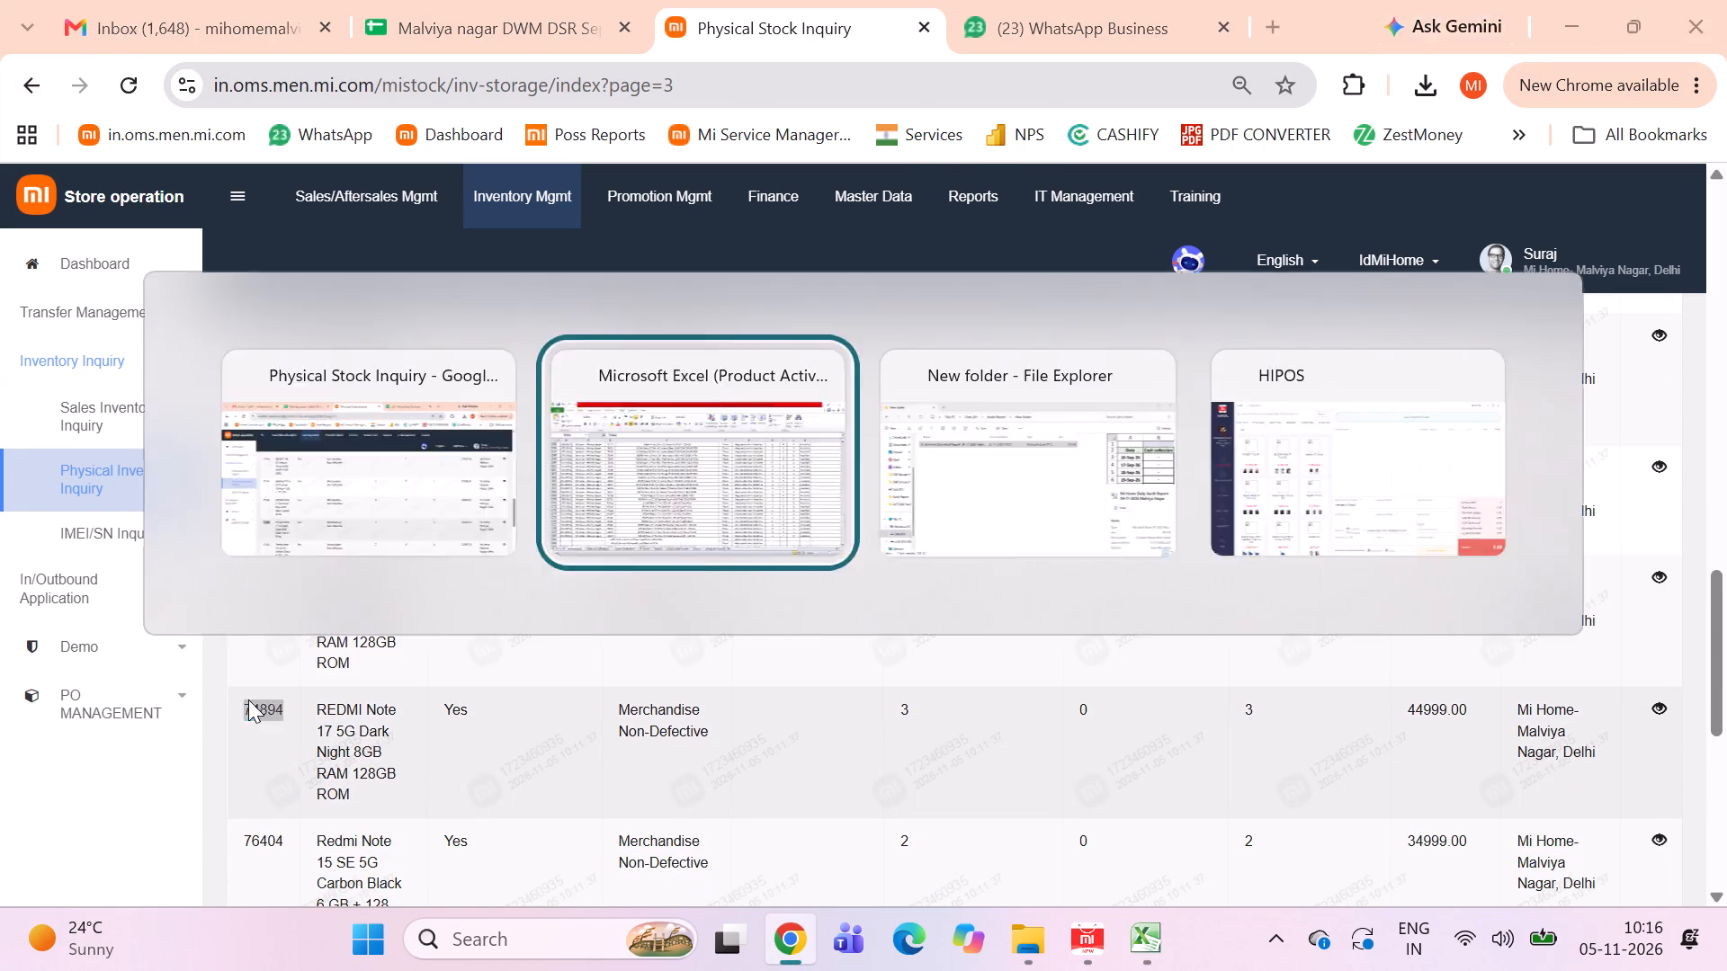
{"action": "key", "text": "ctrl+f"}
{"action": "key", "text": "ctrl+v"}
{"action": "key", "text": "Return"}
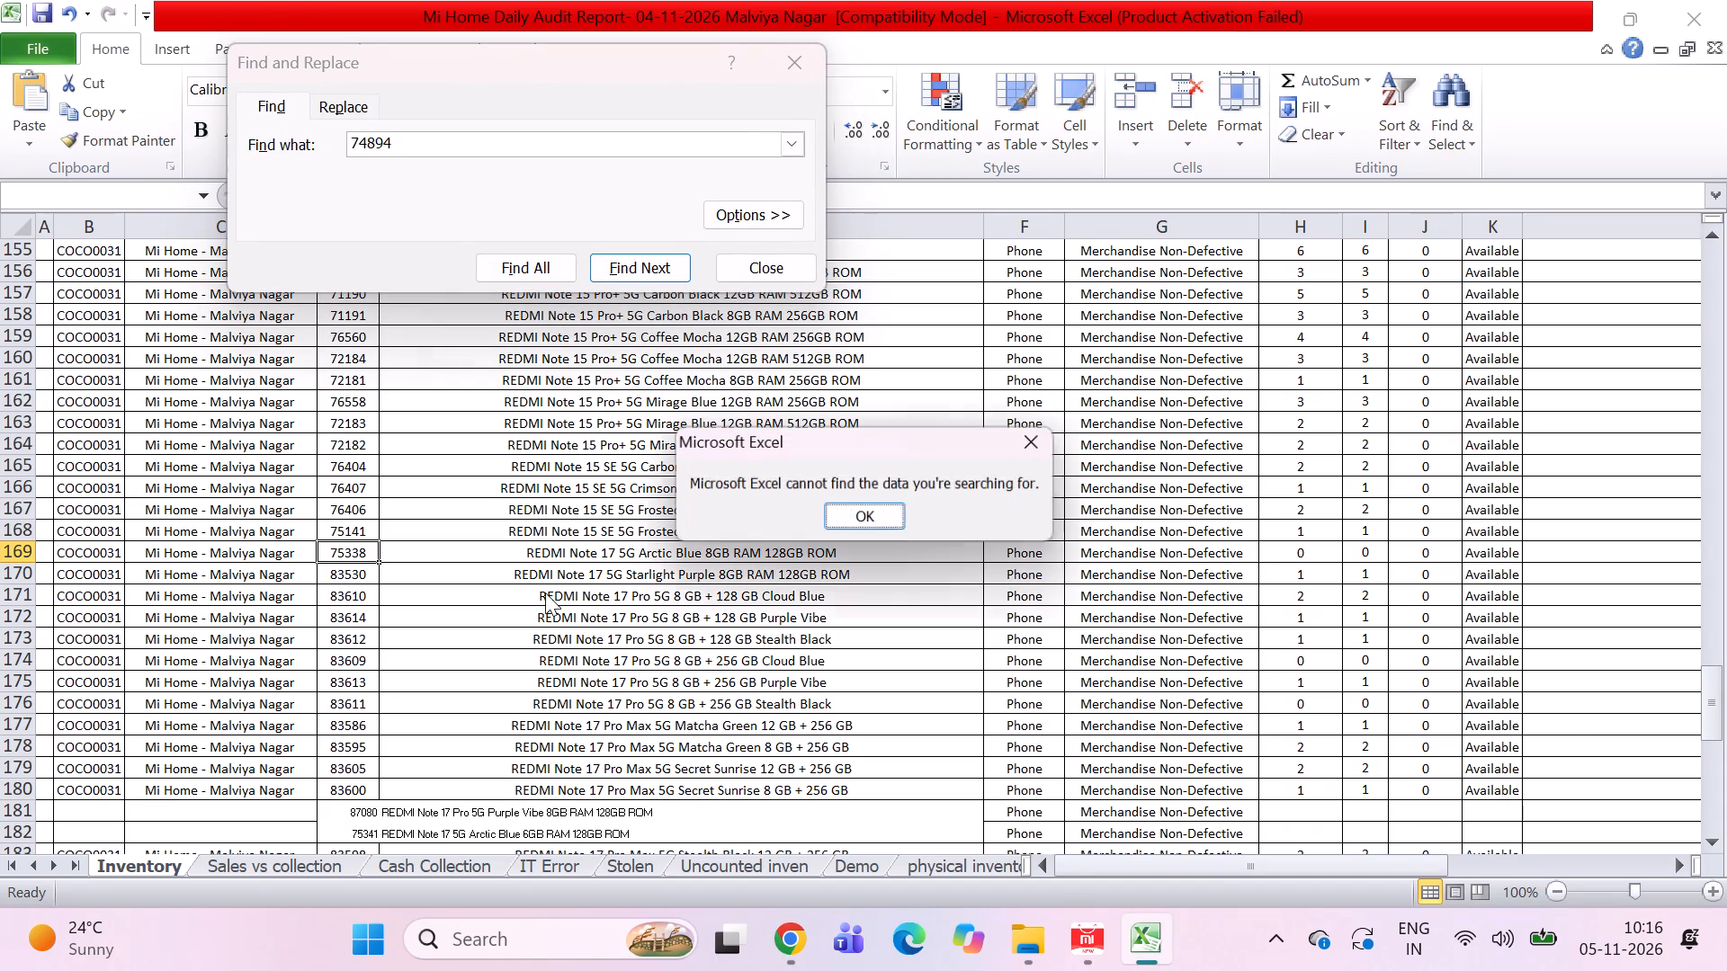
{"action": "left_click", "coordinate": [870, 509]}
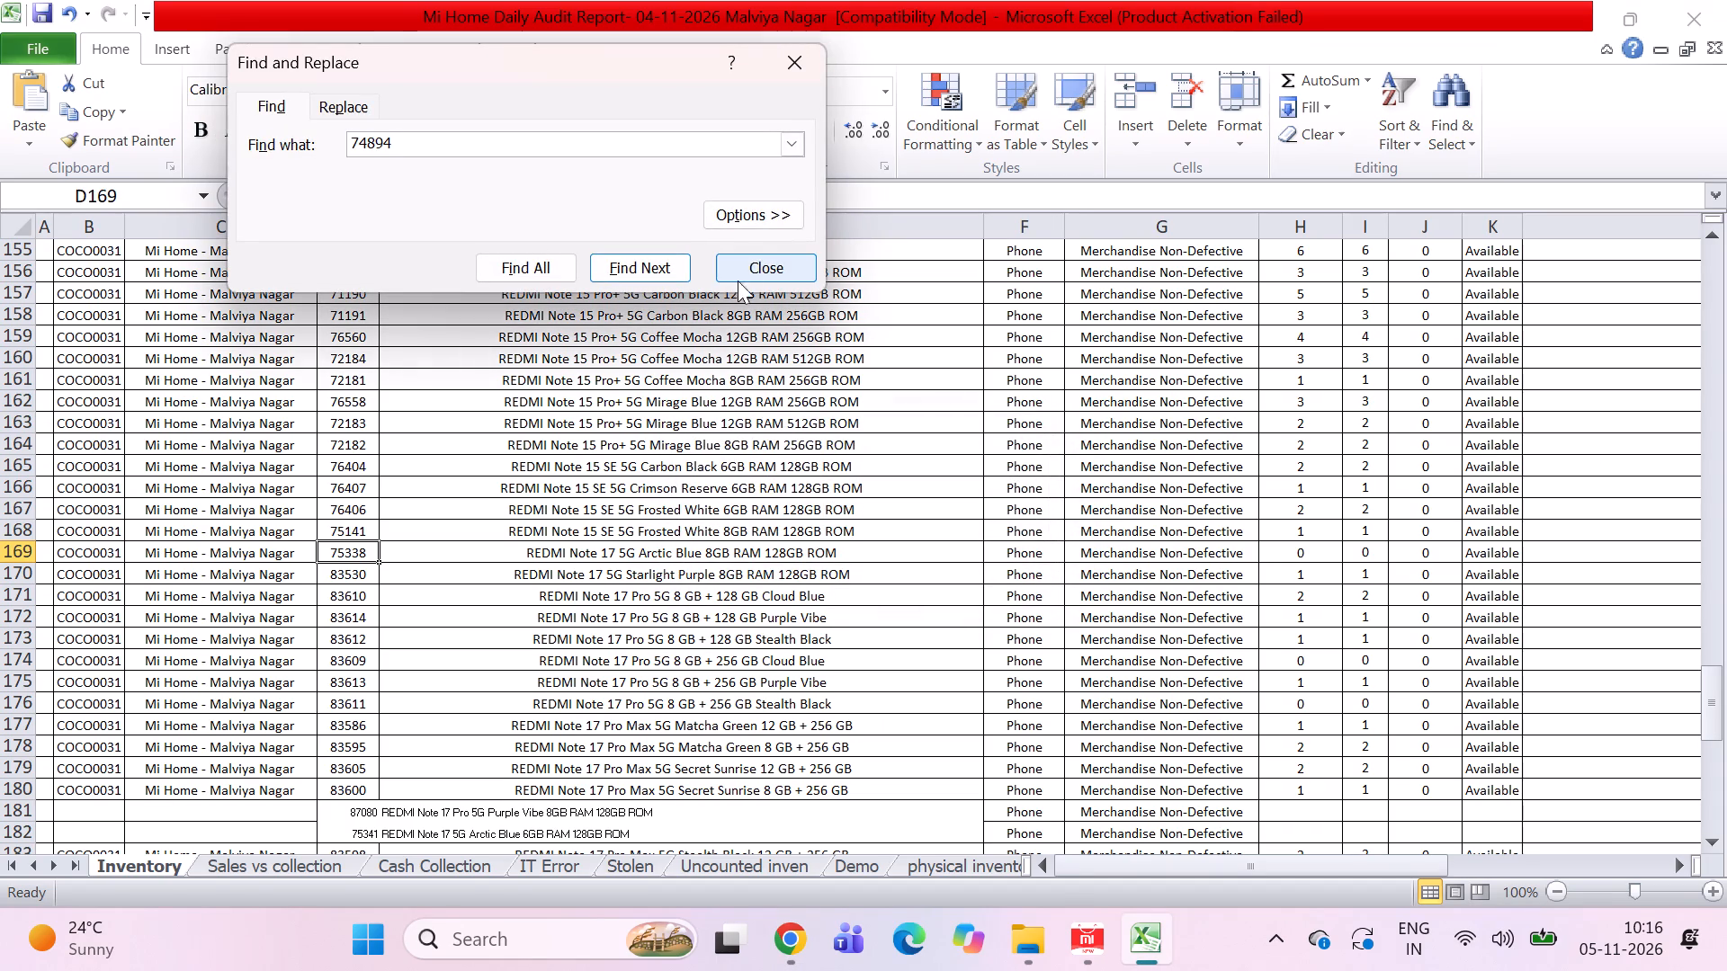
{"action": "left_click", "coordinate": [747, 263]}
Insert two blank rows in the Inventory sheet between the 83532 row and the 84551 row.
{"action": "left_click", "coordinate": [416, 742]}
{"action": "key", "text": "alt+Tab"}
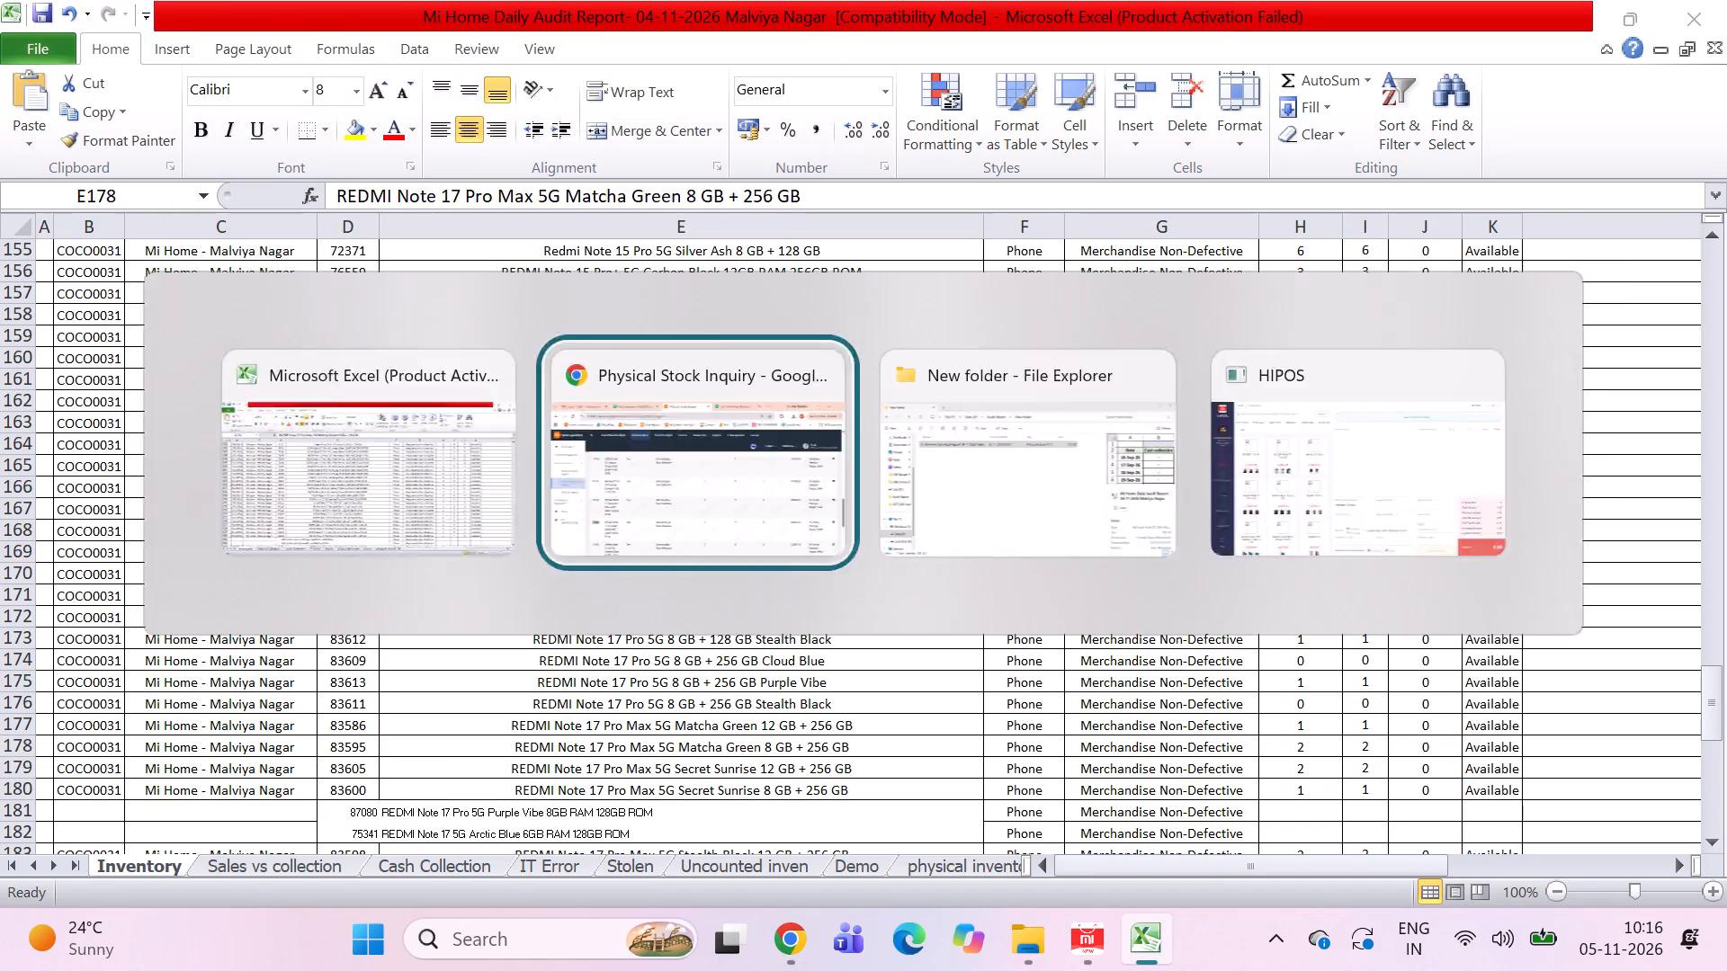
{"action": "key", "text": "alt+Tab"}
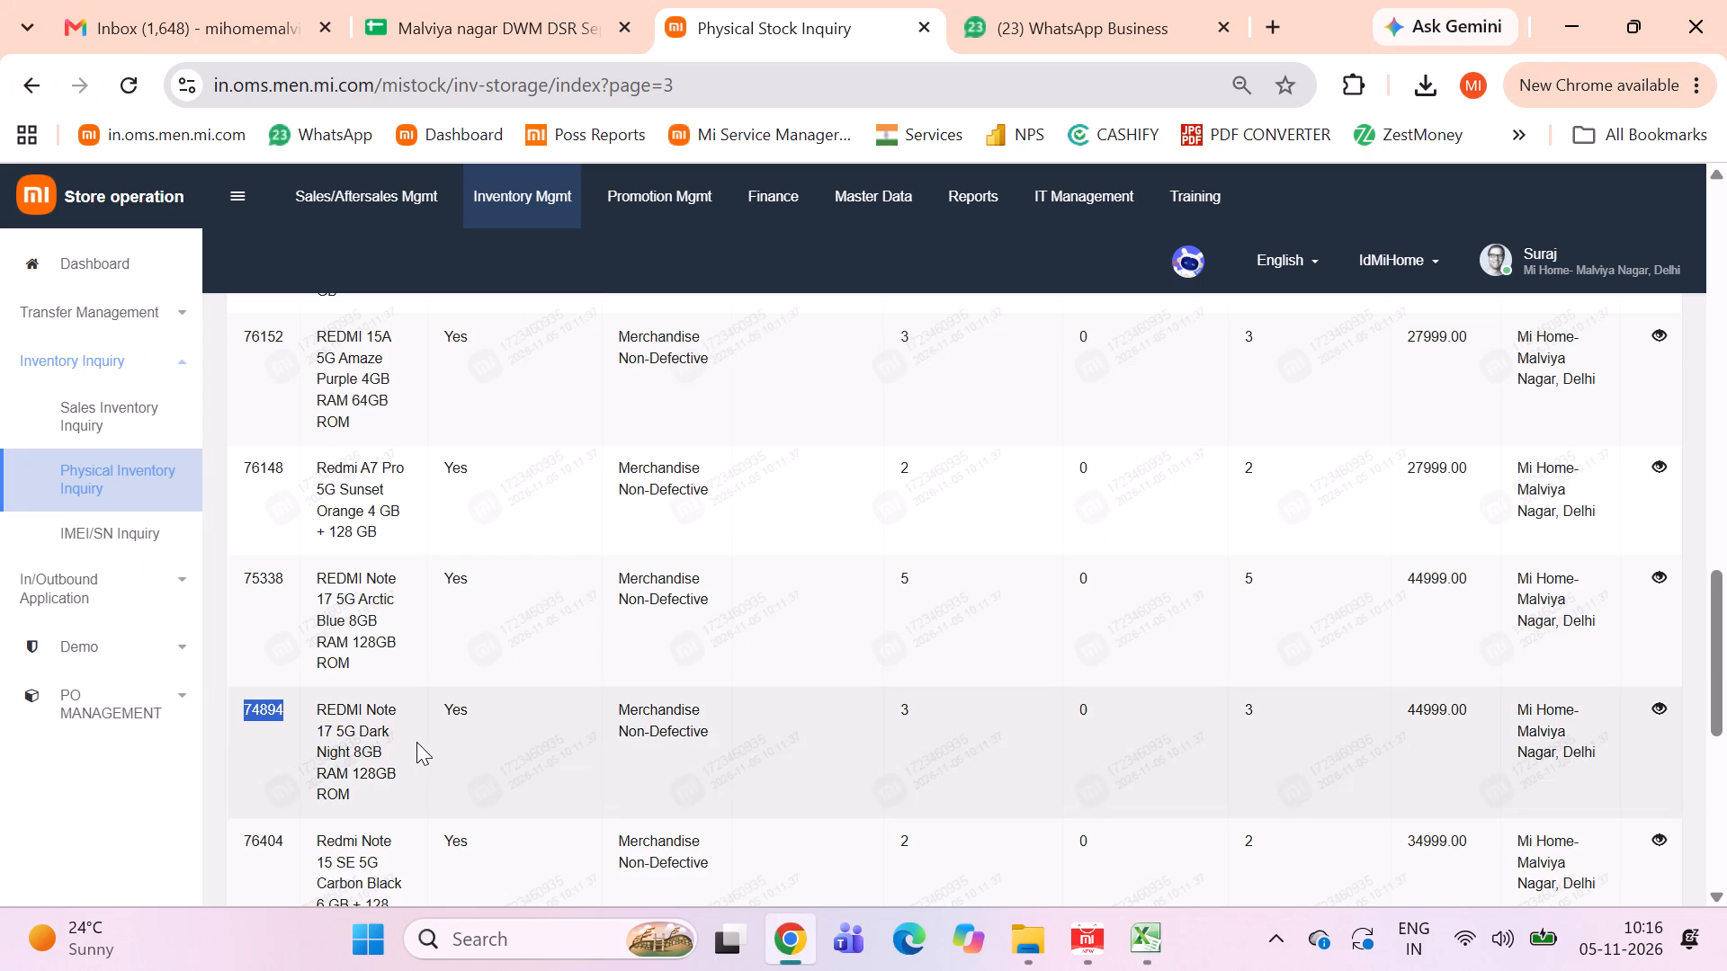
{"action": "key", "text": "alt+Tab"}
{"action": "key", "text": "Down"}
{"action": "key", "text": "Down"}
{"action": "key", "text": "Down"}
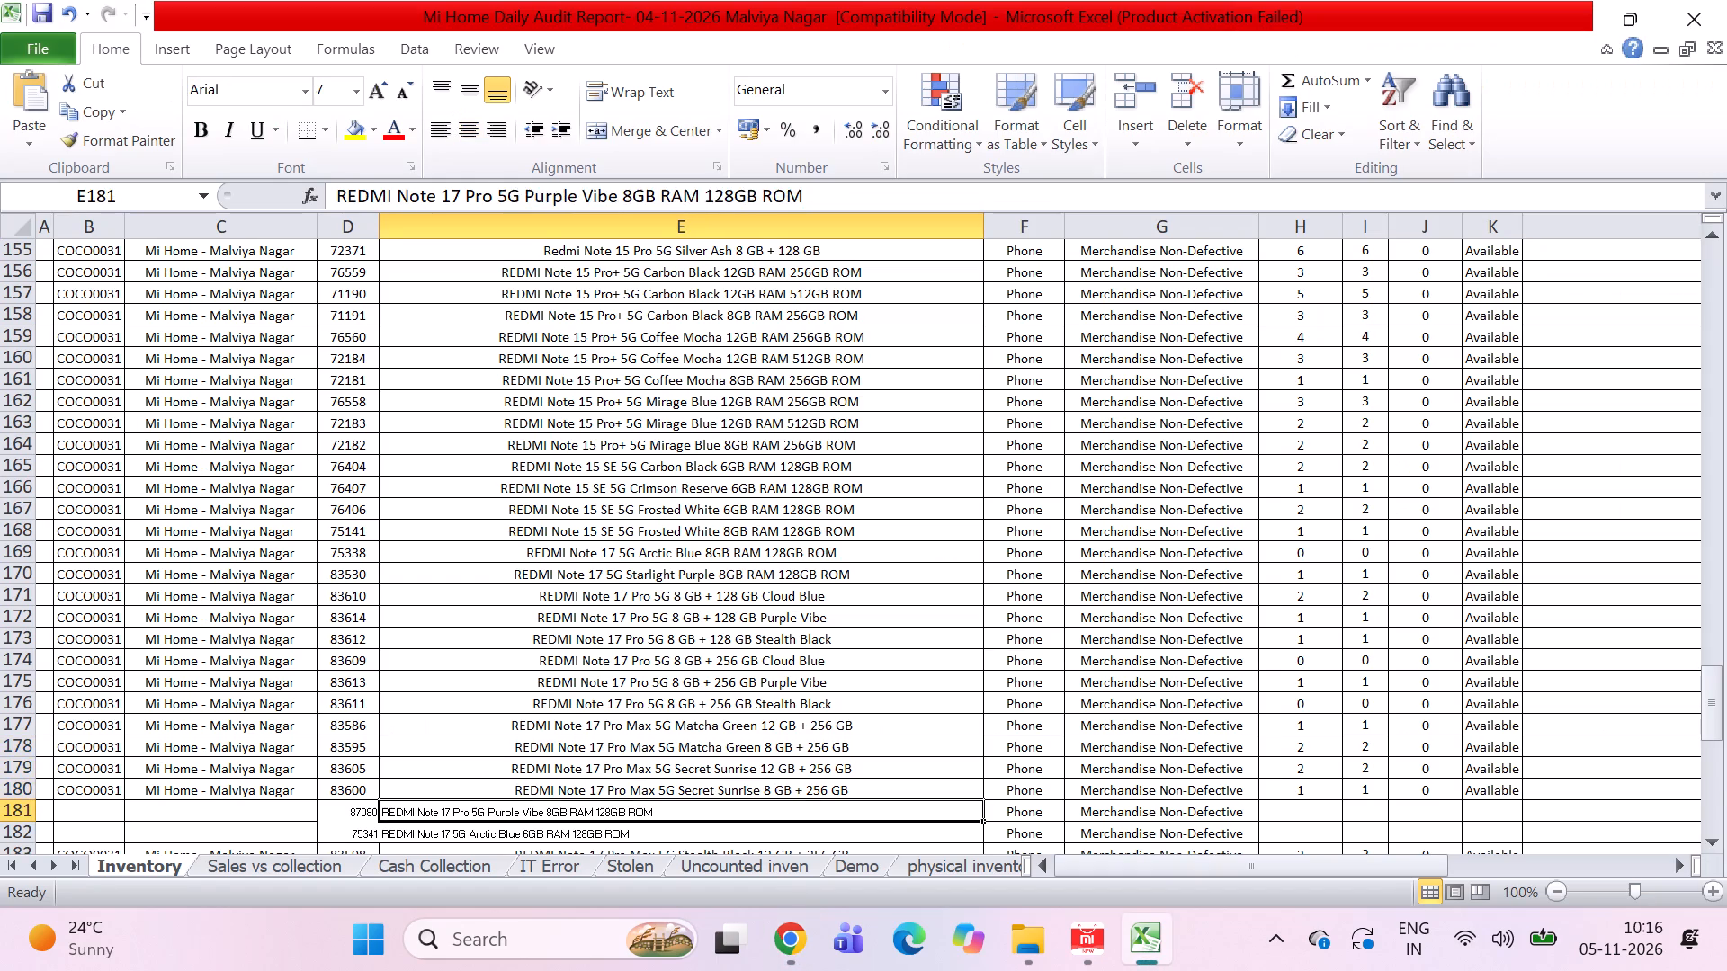
{"action": "key", "text": "ctrl+Down"}
{"action": "key", "text": "Down"}
{"action": "key", "text": "ctrl+Up"}
{"action": "key", "text": "ctrl+Up"}
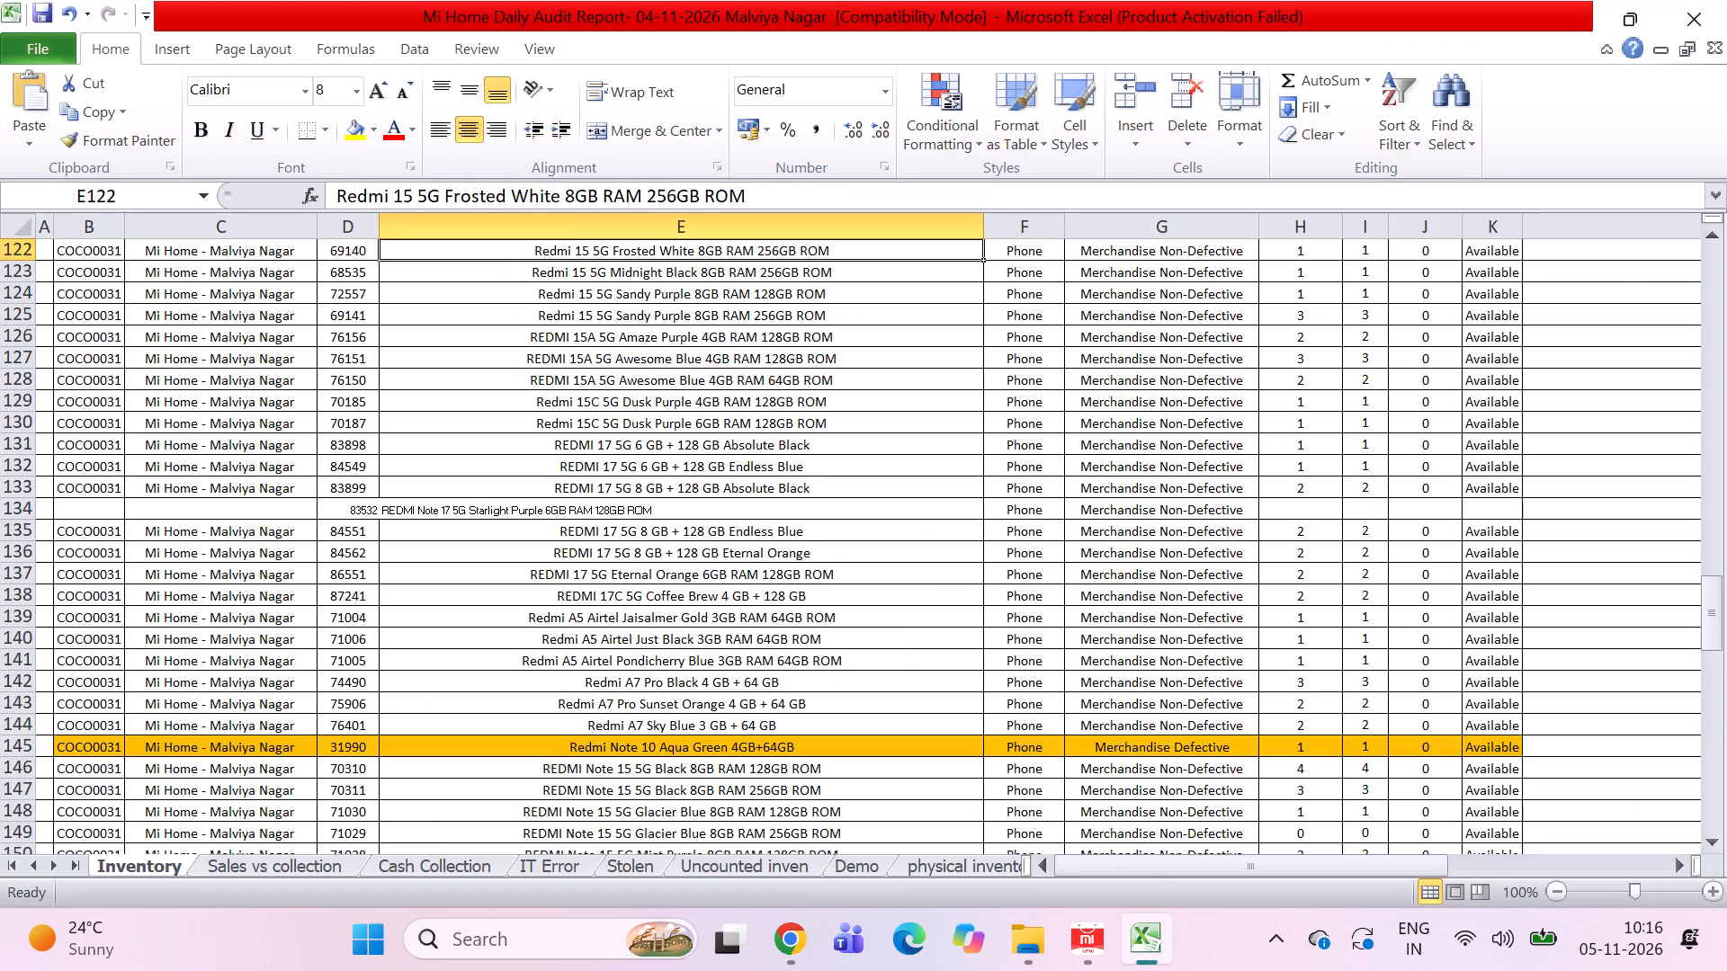
{"action": "key", "text": "Up"}
{"action": "key", "text": "Down"}
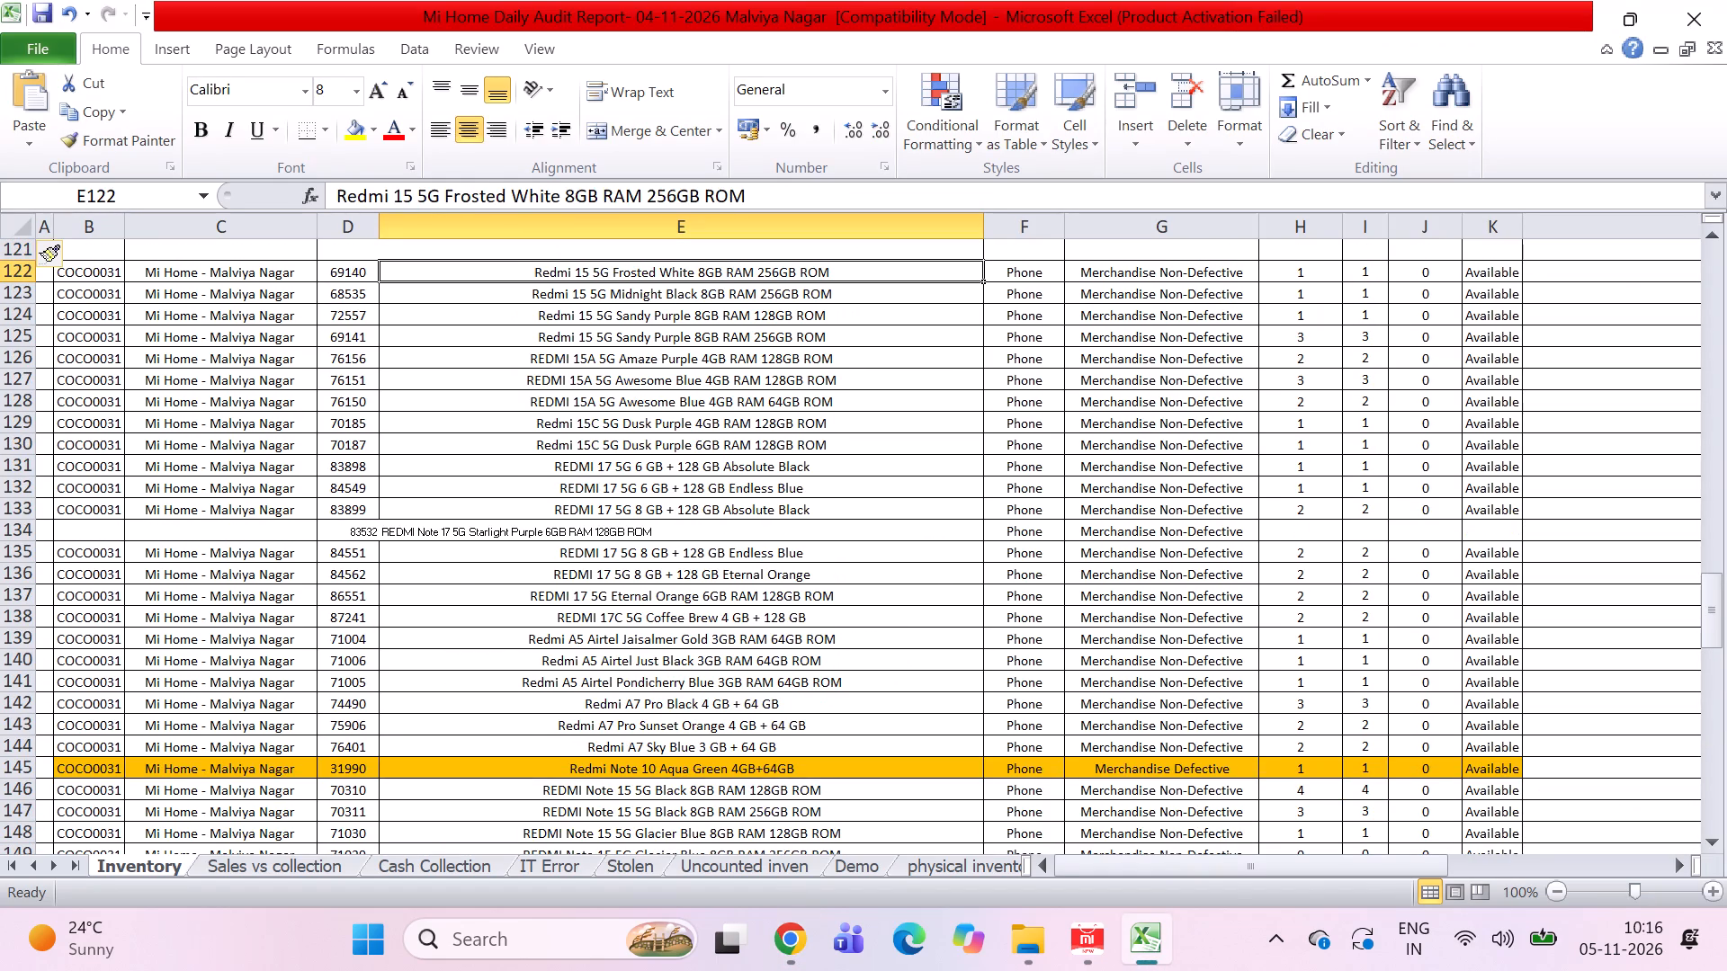
{"action": "left_click", "coordinate": [18, 549]}
{"action": "right_click", "coordinate": [18, 549]}
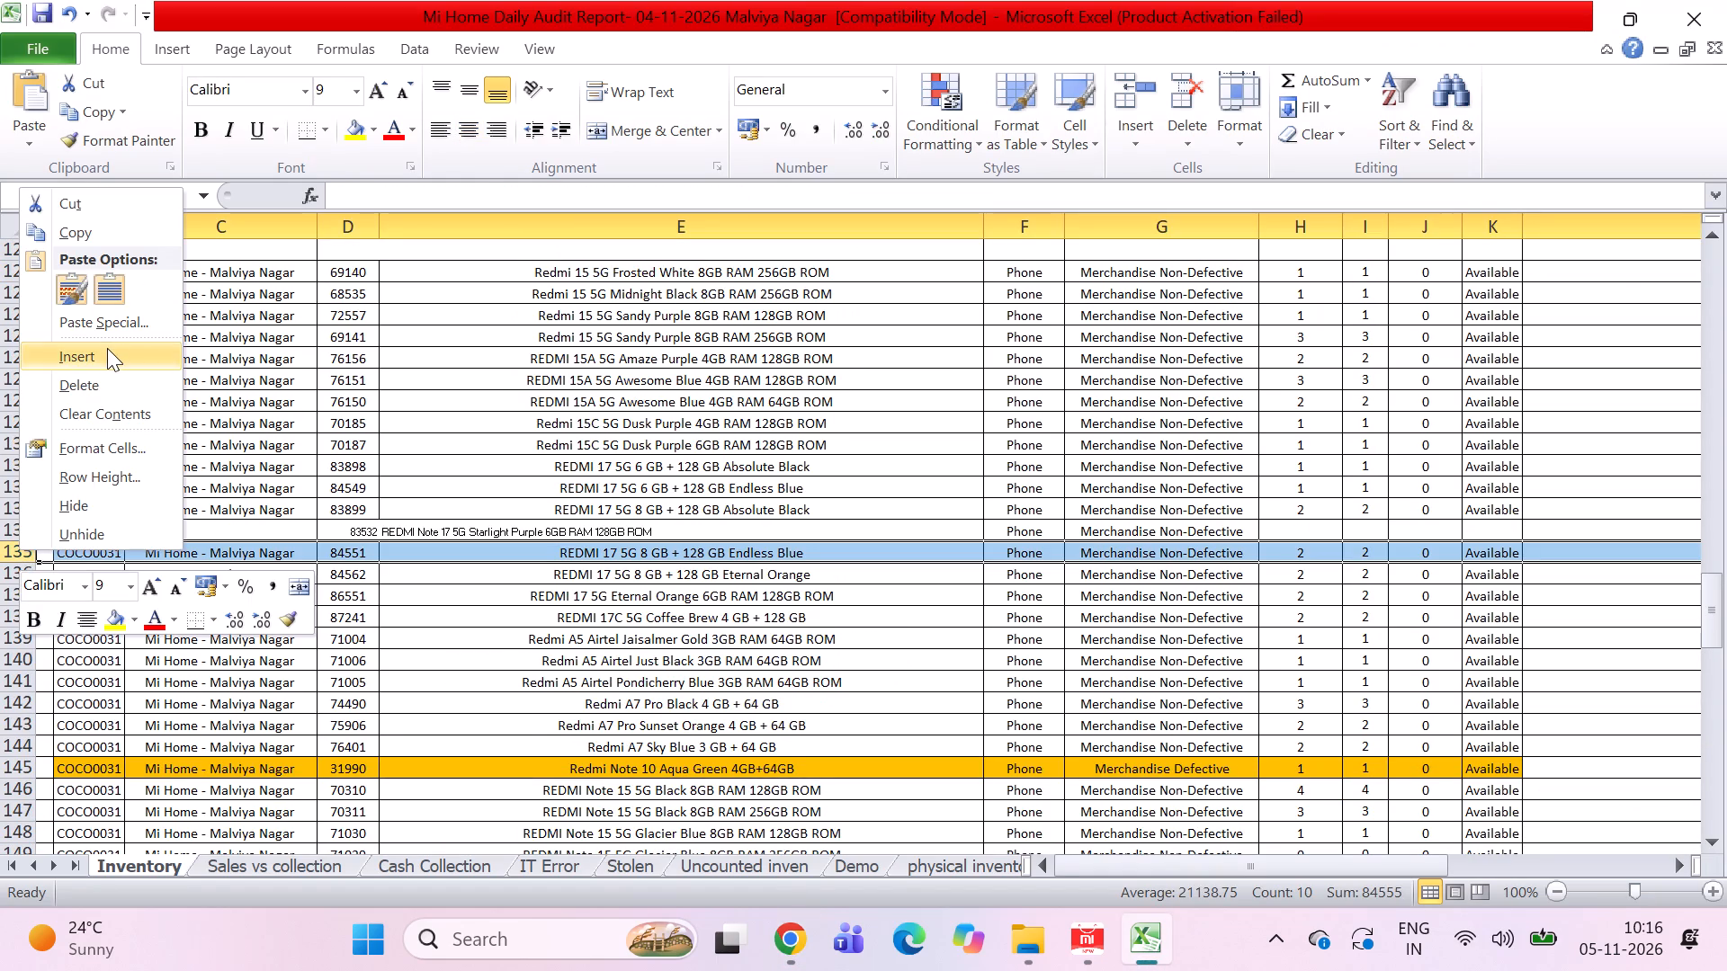
{"action": "left_click", "coordinate": [107, 348]}
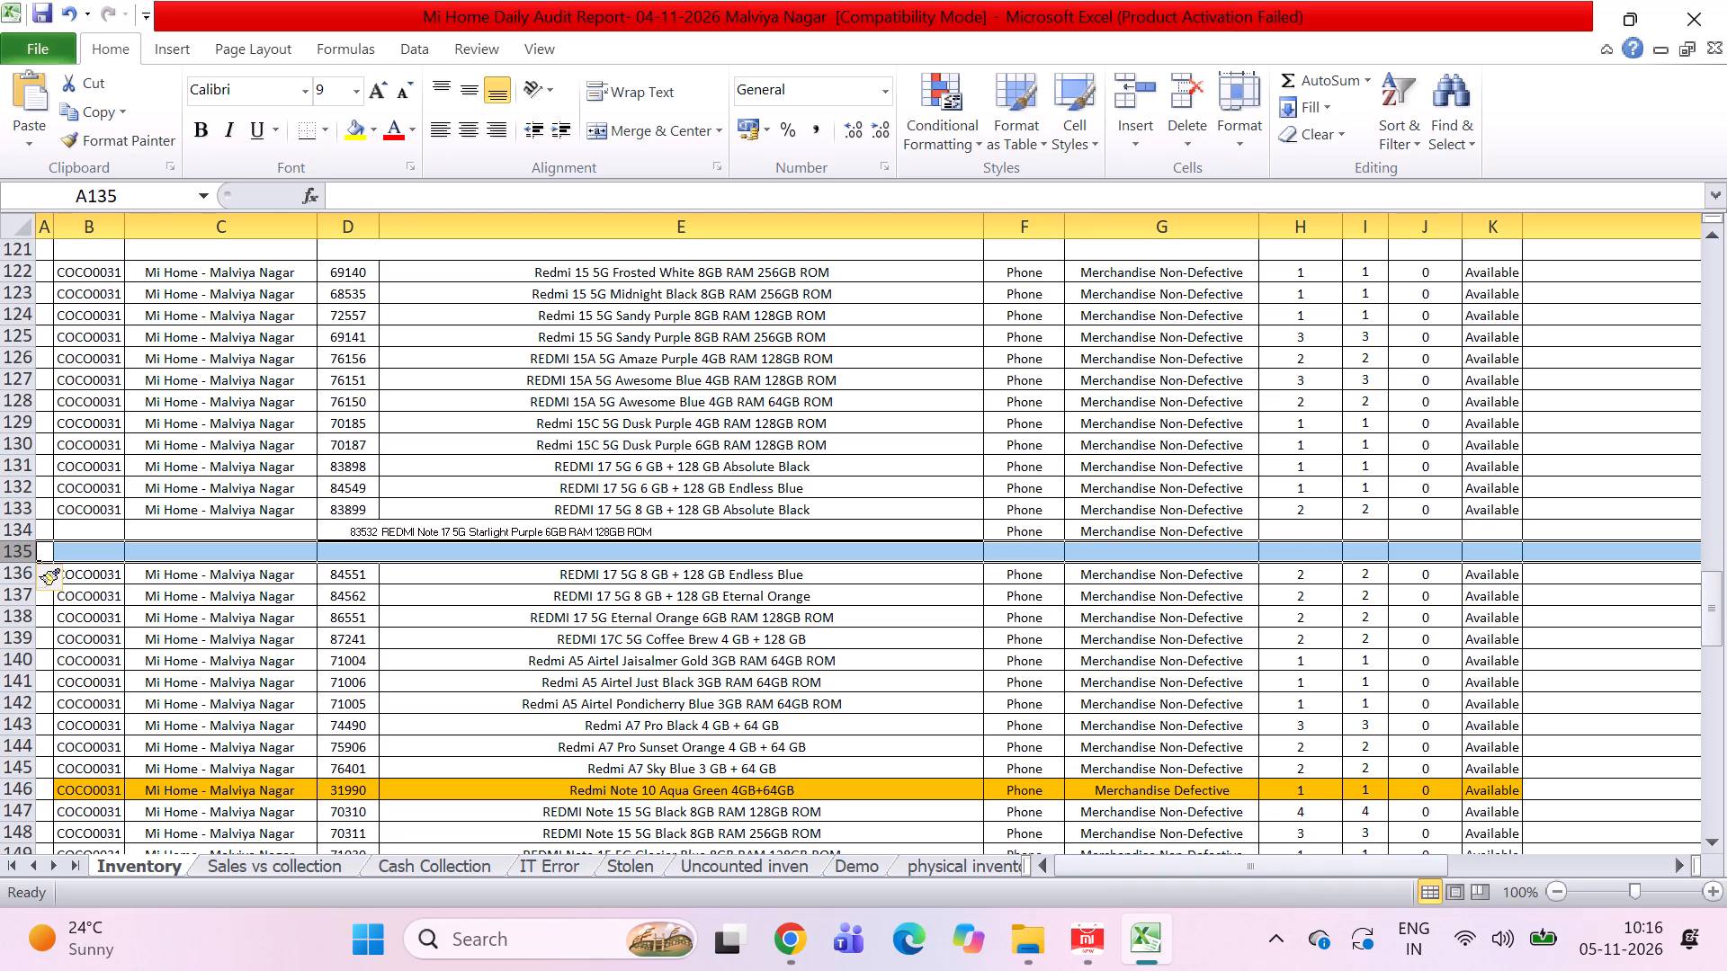
{"action": "right_click", "coordinate": [18, 549]}
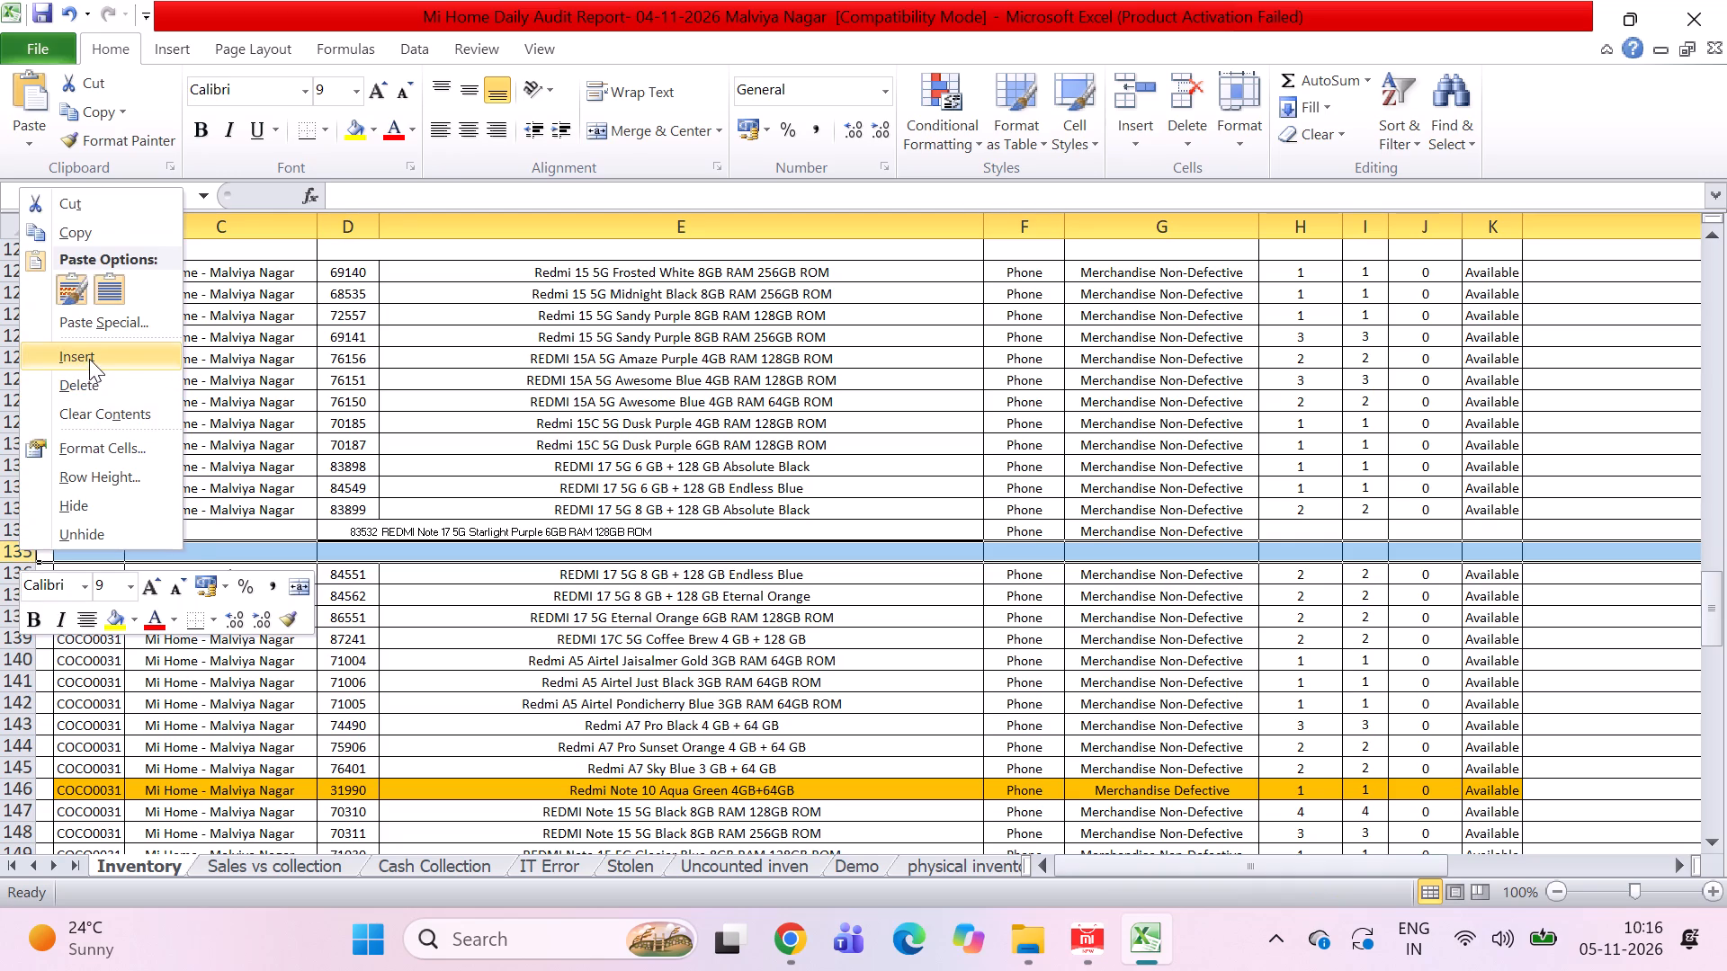
{"action": "left_click", "coordinate": [87, 361]}
Enter product 74894, REDMI Note 17 5G Dark Night 8GB RAM 128GB ROM, from the stock page in the blank row below the 83532 entry.
{"action": "left_click", "coordinate": [352, 546]}
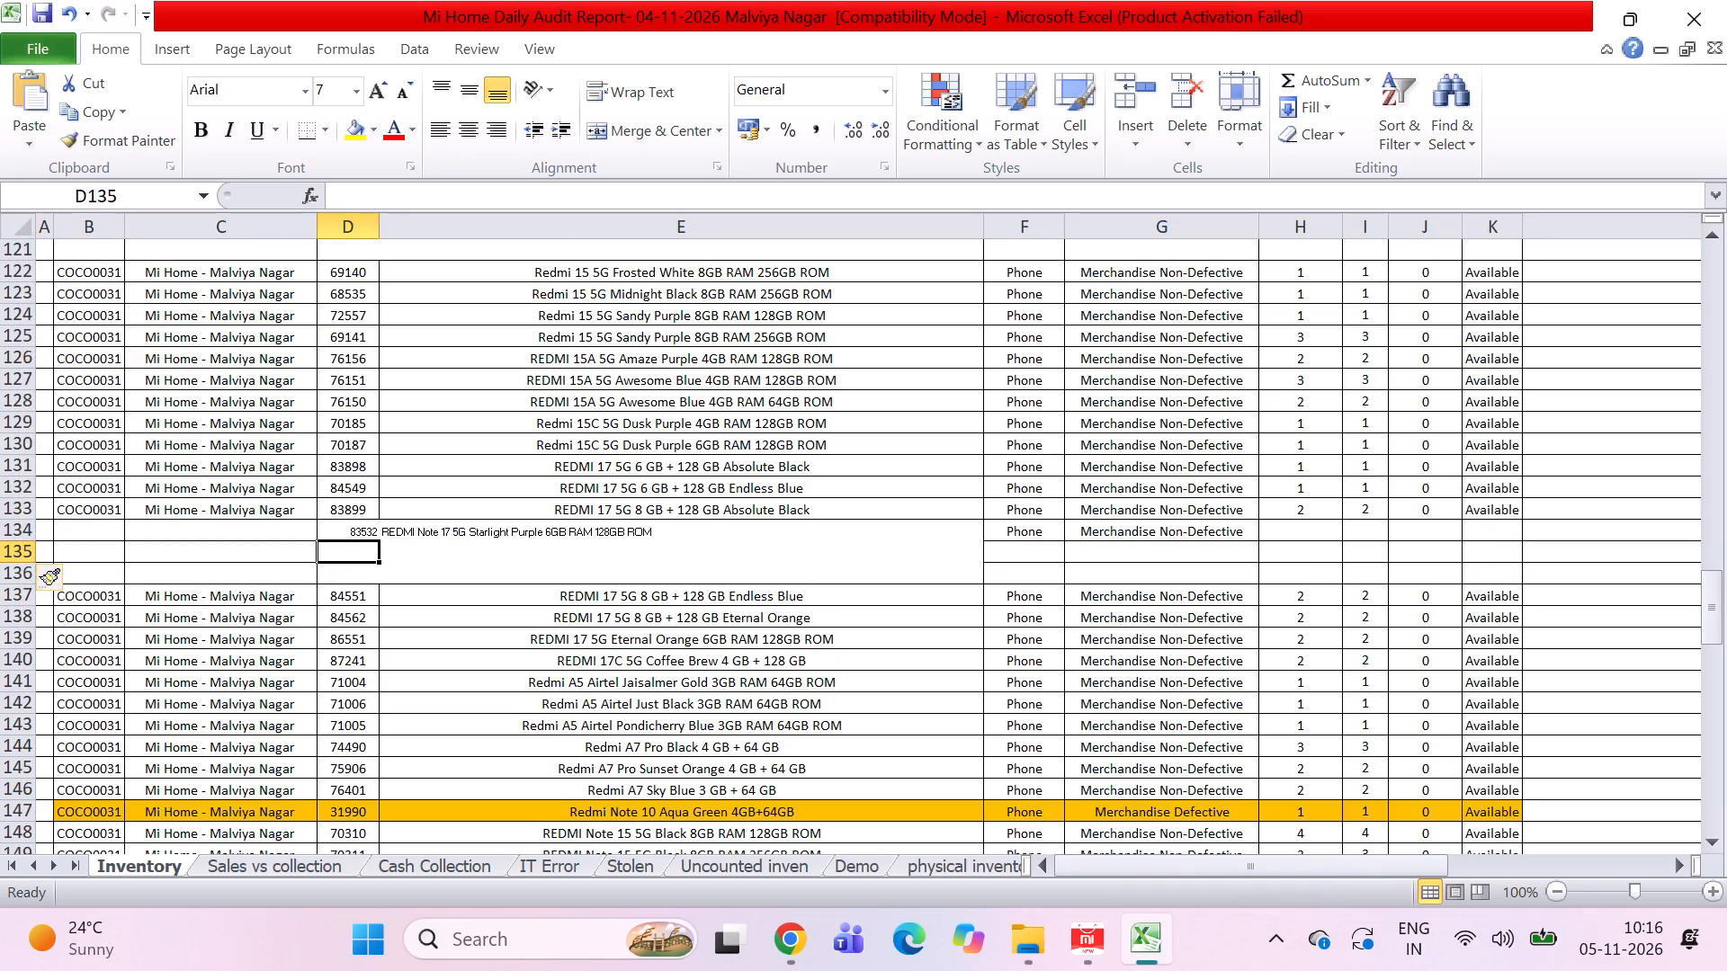
{"action": "key", "text": "ctrl+v"}
{"action": "key", "text": "Right"}
{"action": "key", "text": "alt+Tab"}
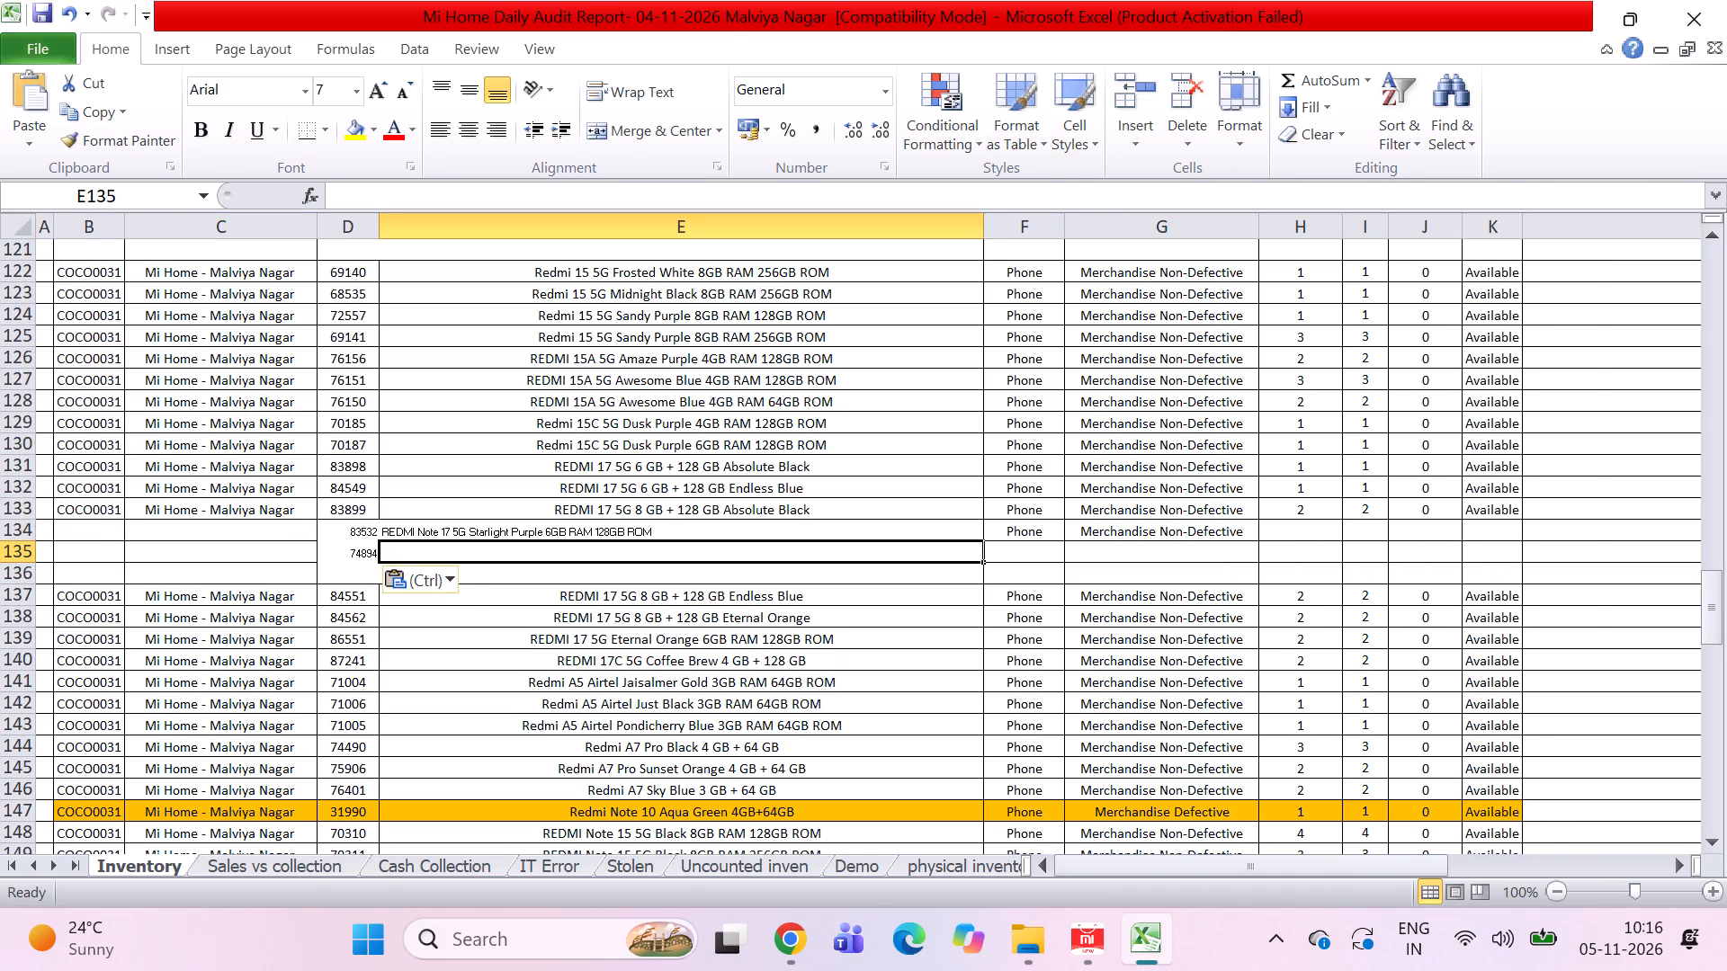
{"action": "key", "text": "alt+Tab"}
{"action": "triple_click", "coordinate": [323, 728]}
{"action": "key", "text": "ctrl+c"}
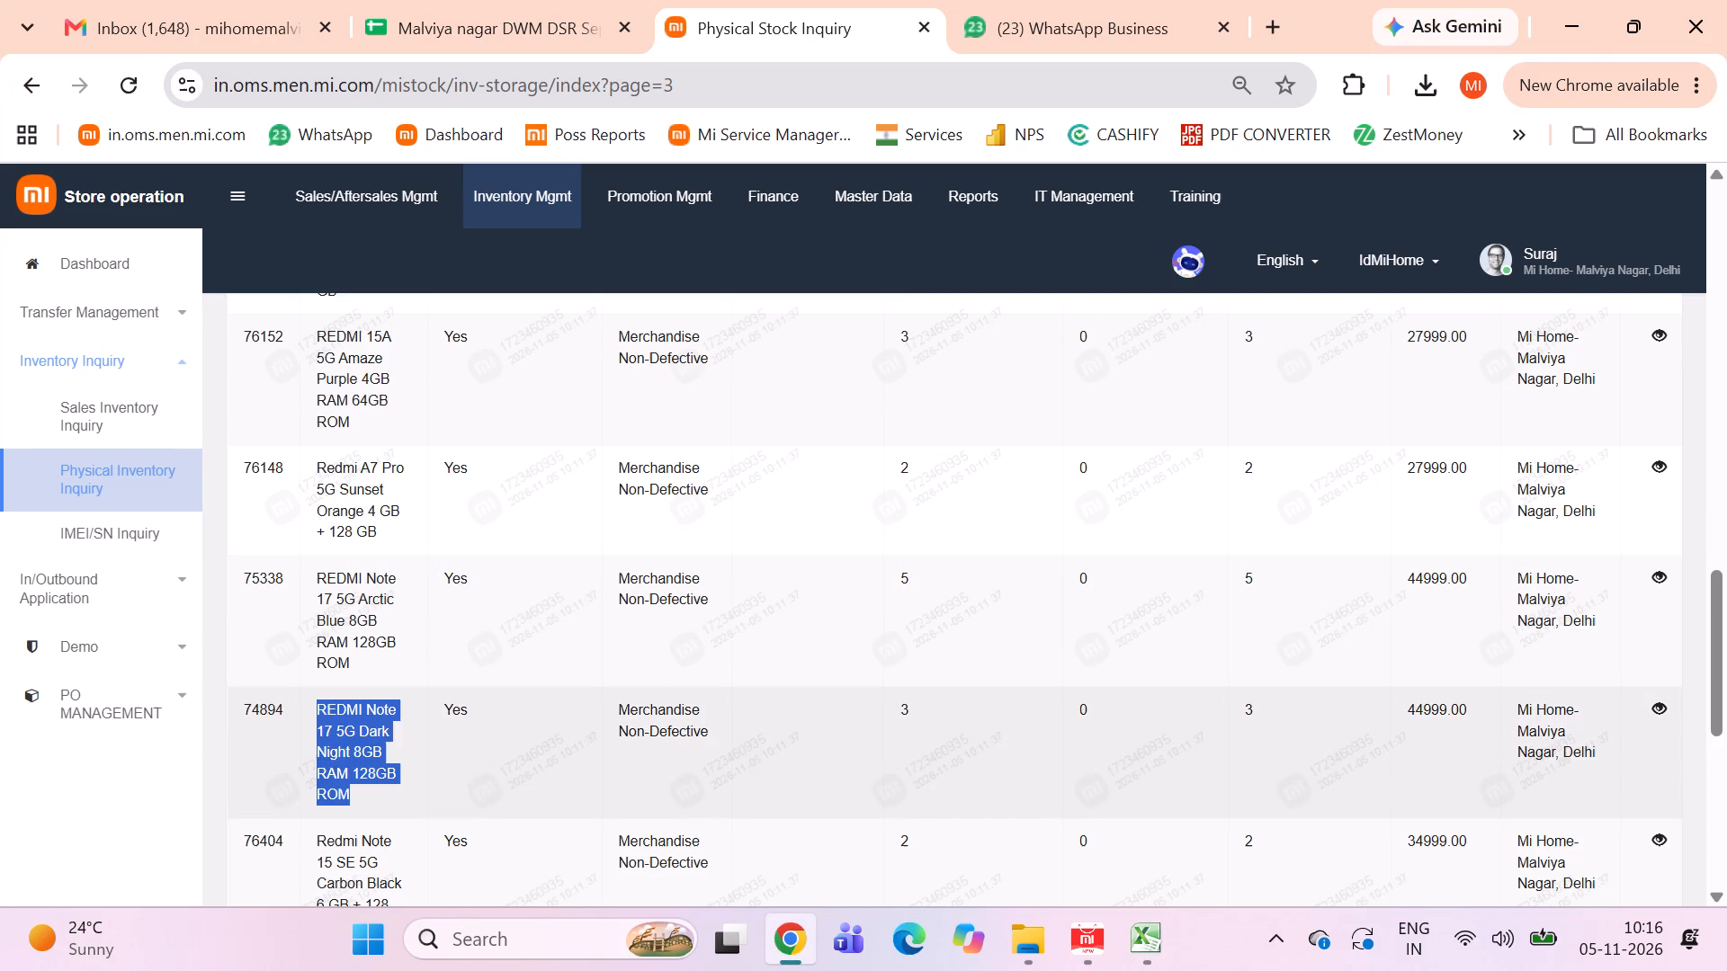
{"action": "key", "text": "alt+Tab"}
{"action": "key", "text": "ctrl+v"}
{"action": "key", "text": "Left"}
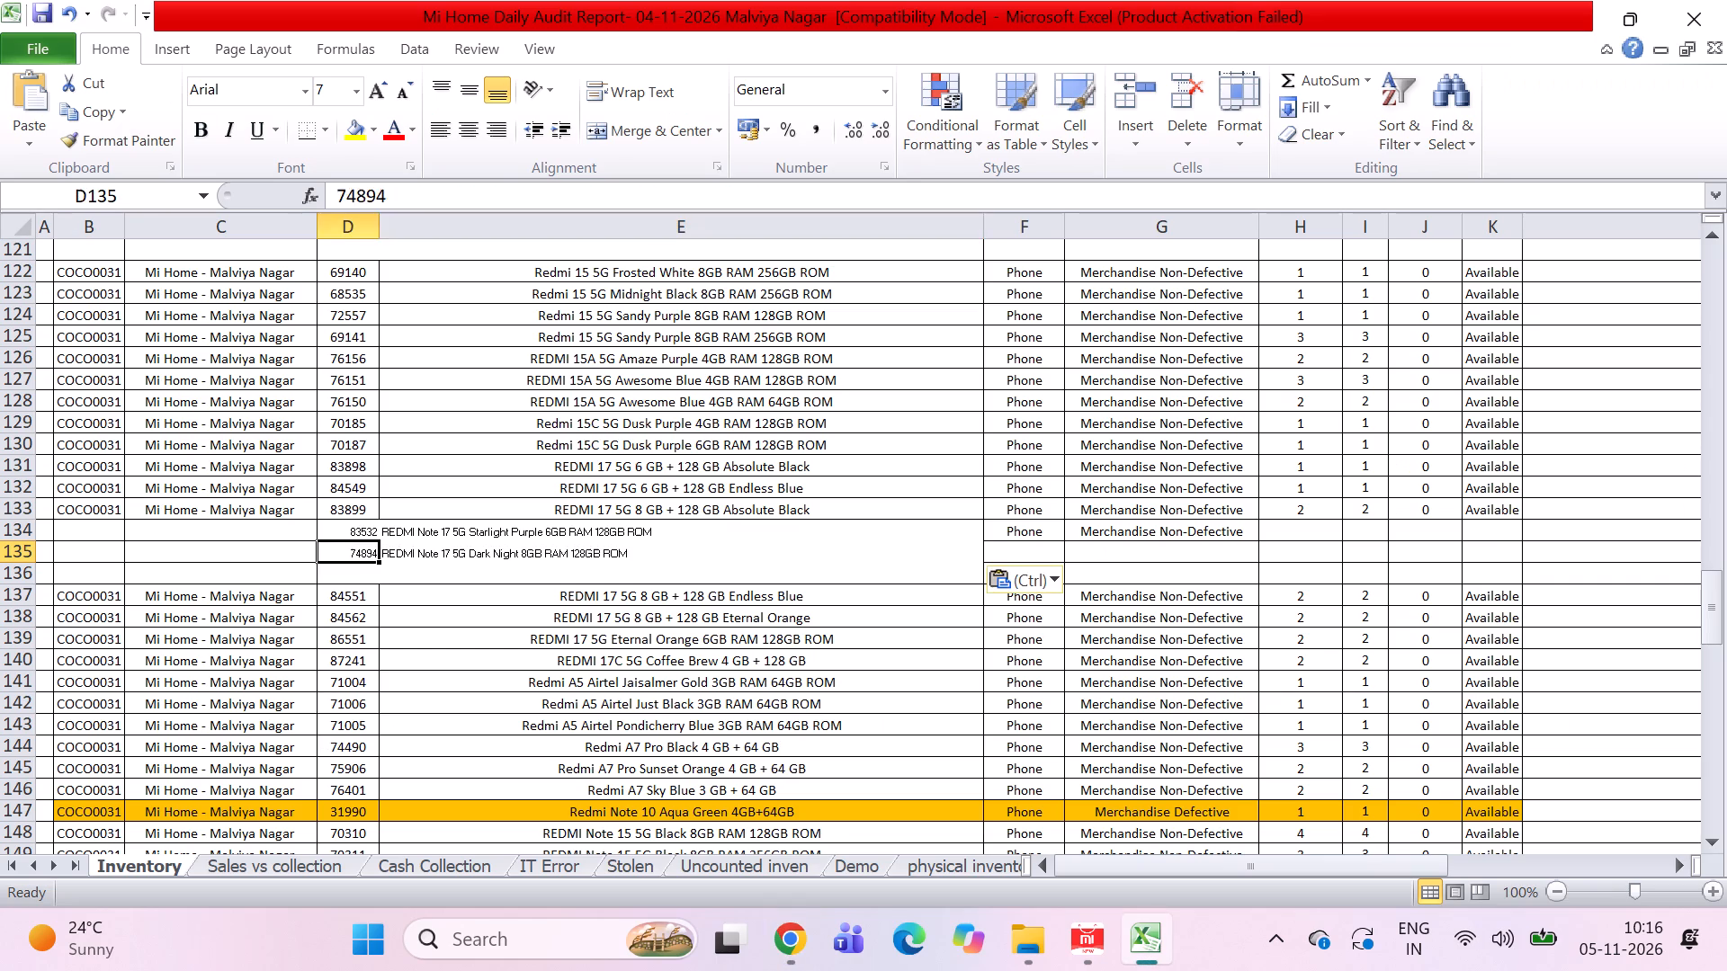
{"action": "key", "text": "Left"}
{"action": "key", "text": "Down"}
Copy product ID 76404, the Carbon Black Redmi Note 15 SE 5G, from the stock page and search the Inventory sheet for it.
{"action": "key", "text": "alt+Tab"}
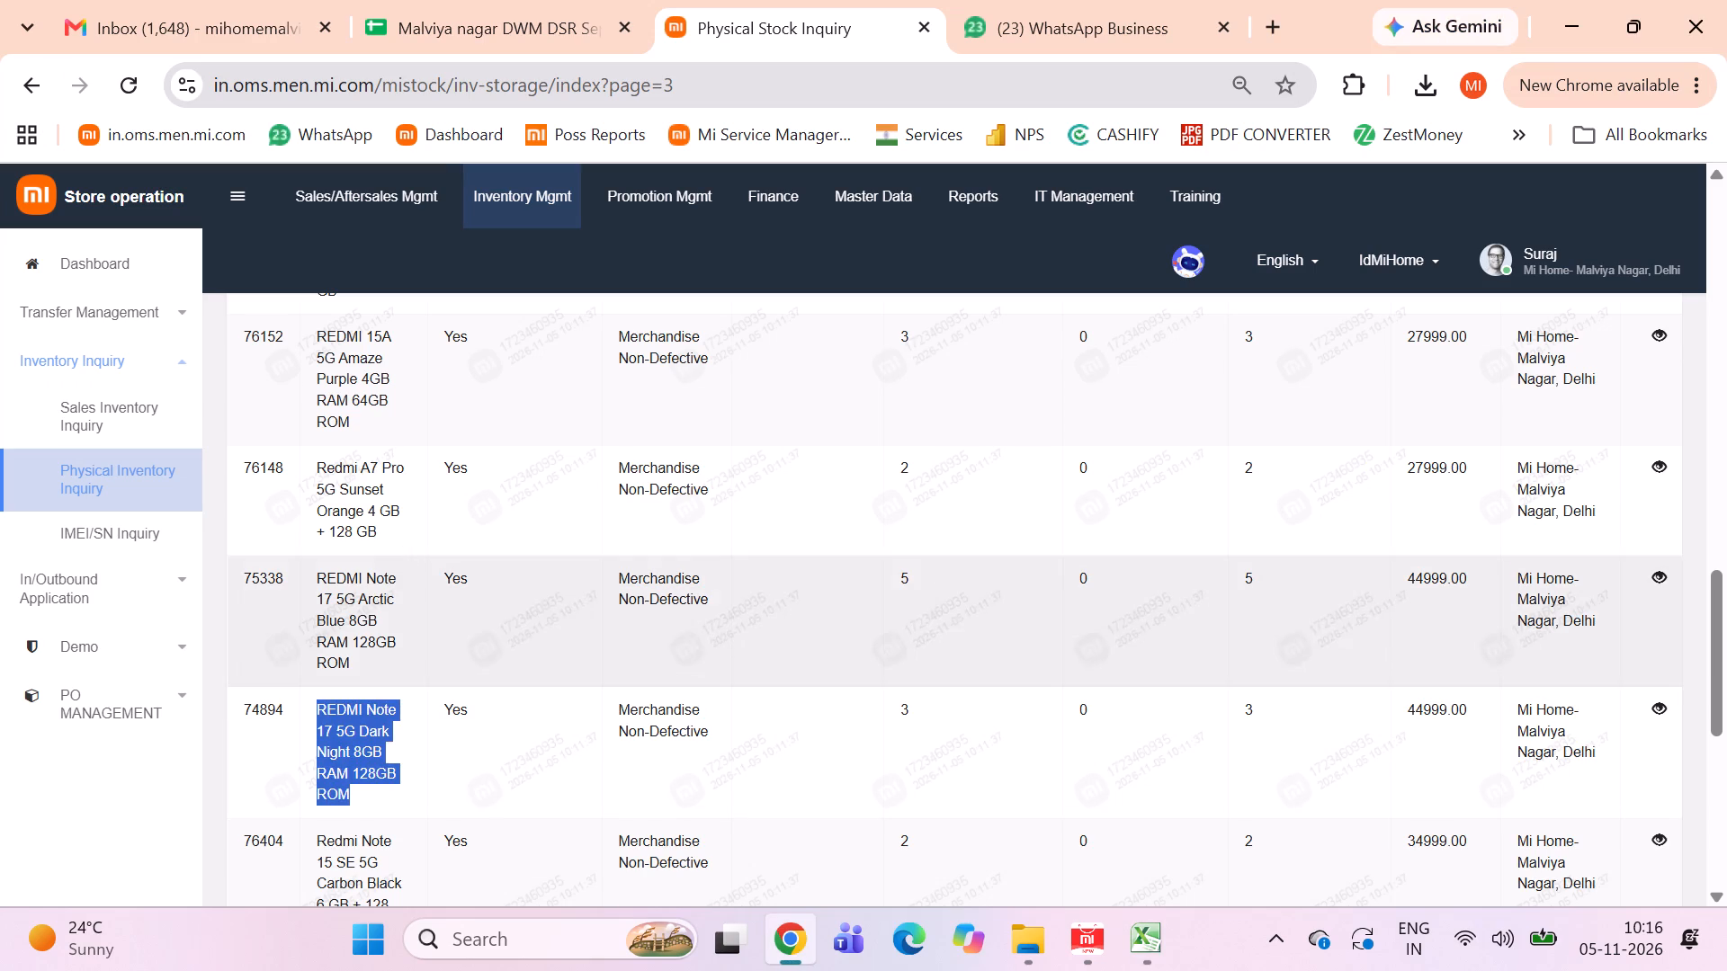
{"action": "double_click", "coordinate": [256, 833]}
{"action": "key", "text": "ctrl+c"}
{"action": "key", "text": "alt+Tab"}
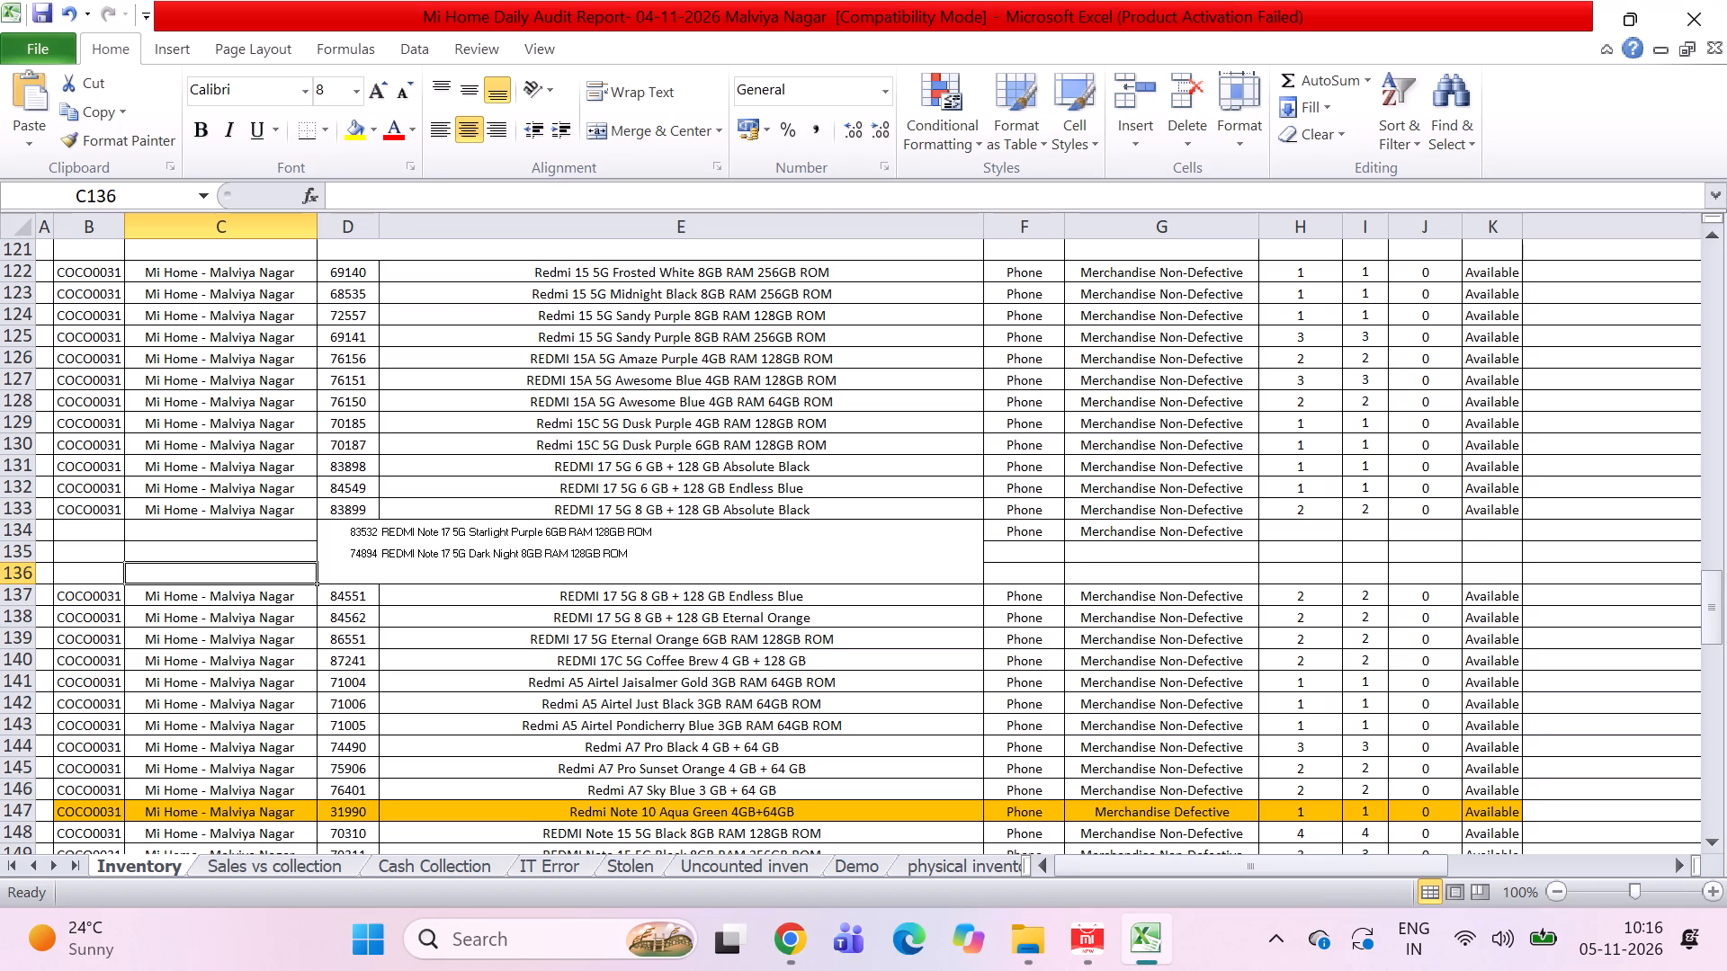
{"action": "key", "text": "ctrl+f"}
{"action": "key", "text": "ctrl+v"}
{"action": "key", "text": "Return"}
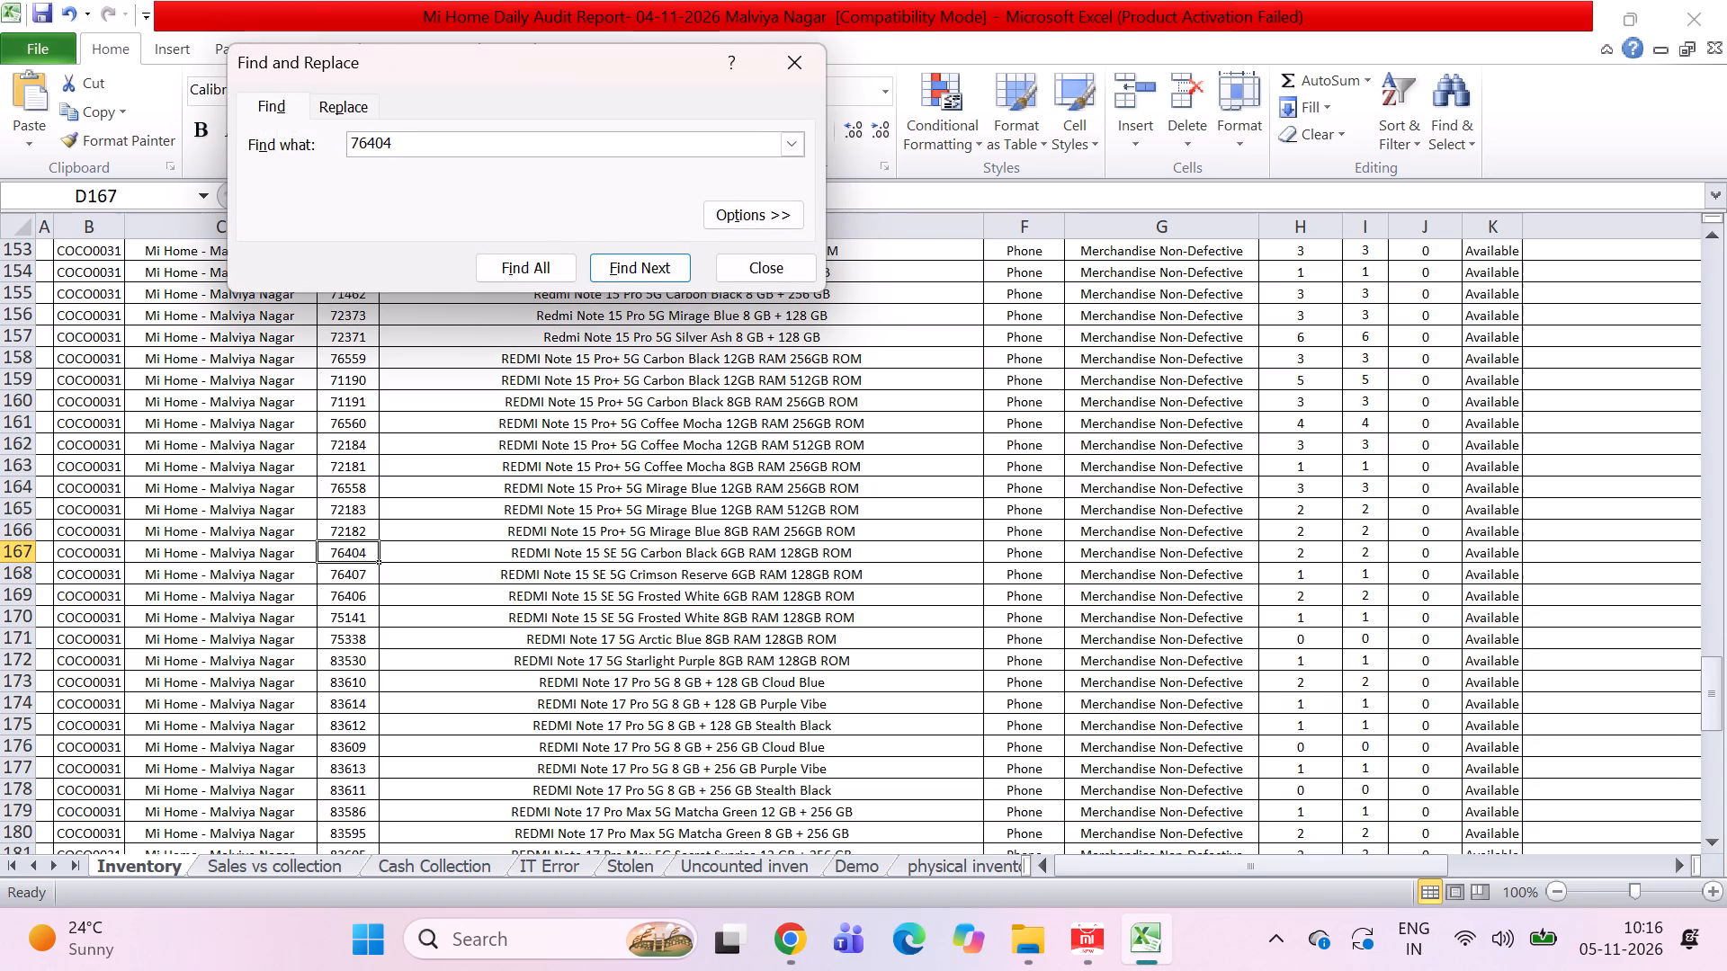
{"action": "left_click", "coordinate": [764, 274]}
Copy product ID 75141, the Frosted White Redmi Note 15 SE 5G, from the stock page and search the Inventory sheet for it.
{"action": "key", "text": "alt+Tab"}
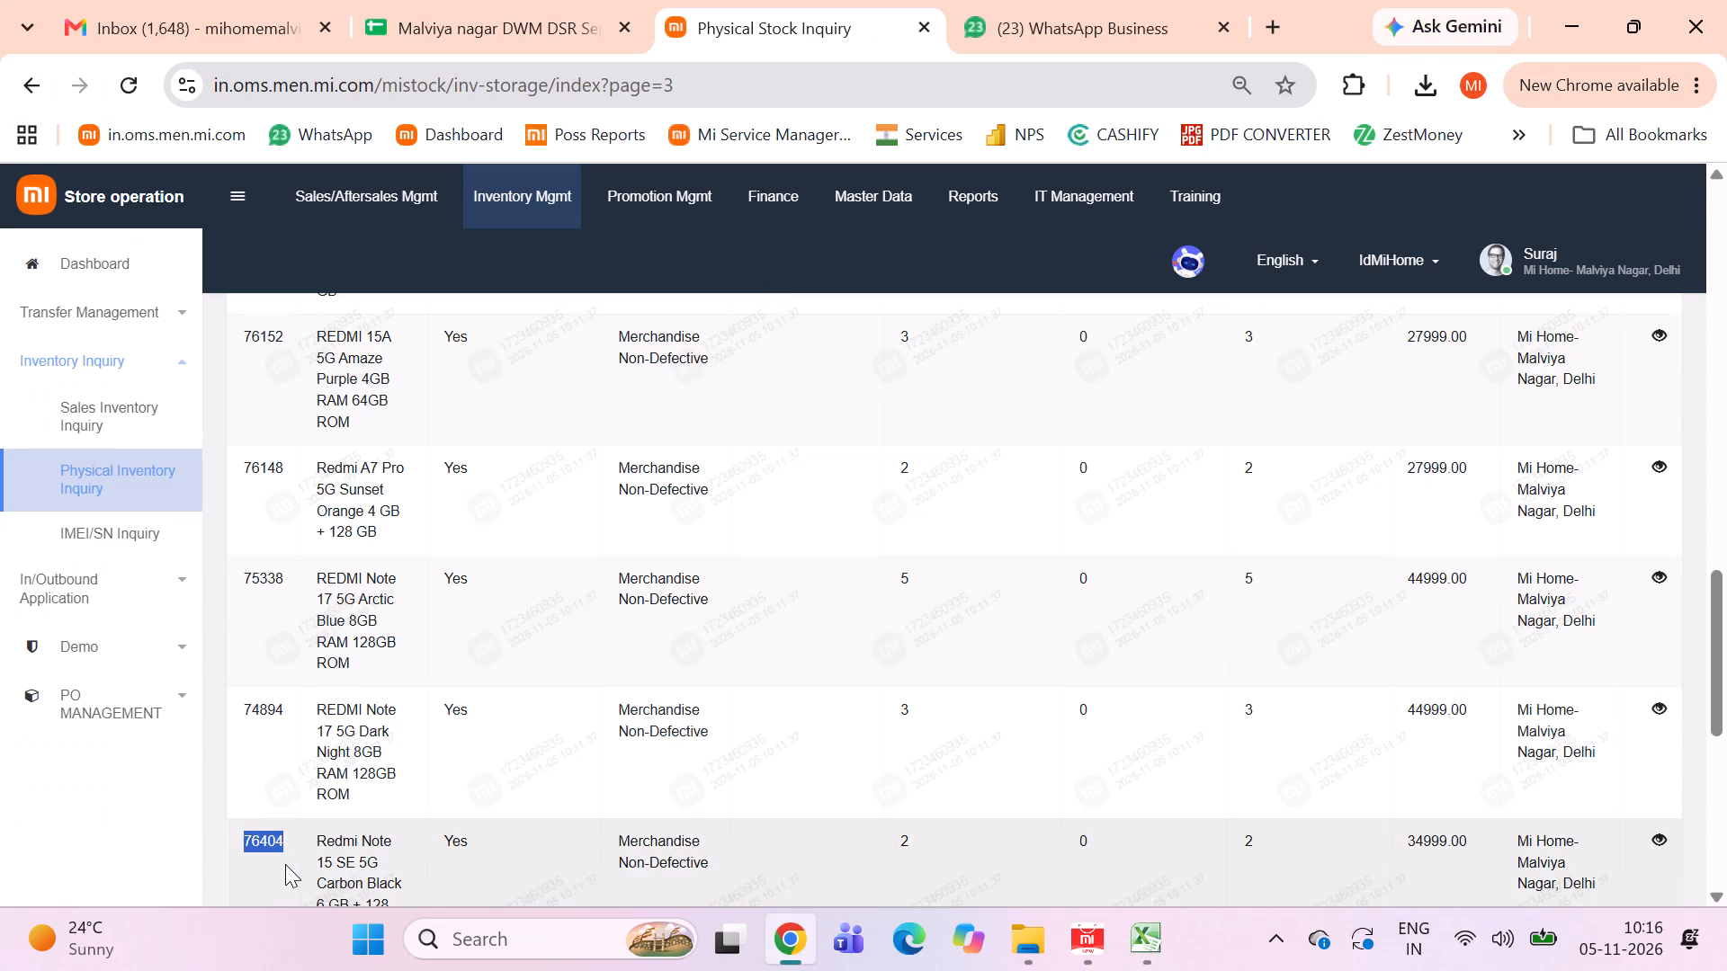
{"action": "scroll", "coordinate": [285, 864], "scroll_direction": "down", "scroll_amount": 2}
{"action": "double_click", "coordinate": [257, 753]}
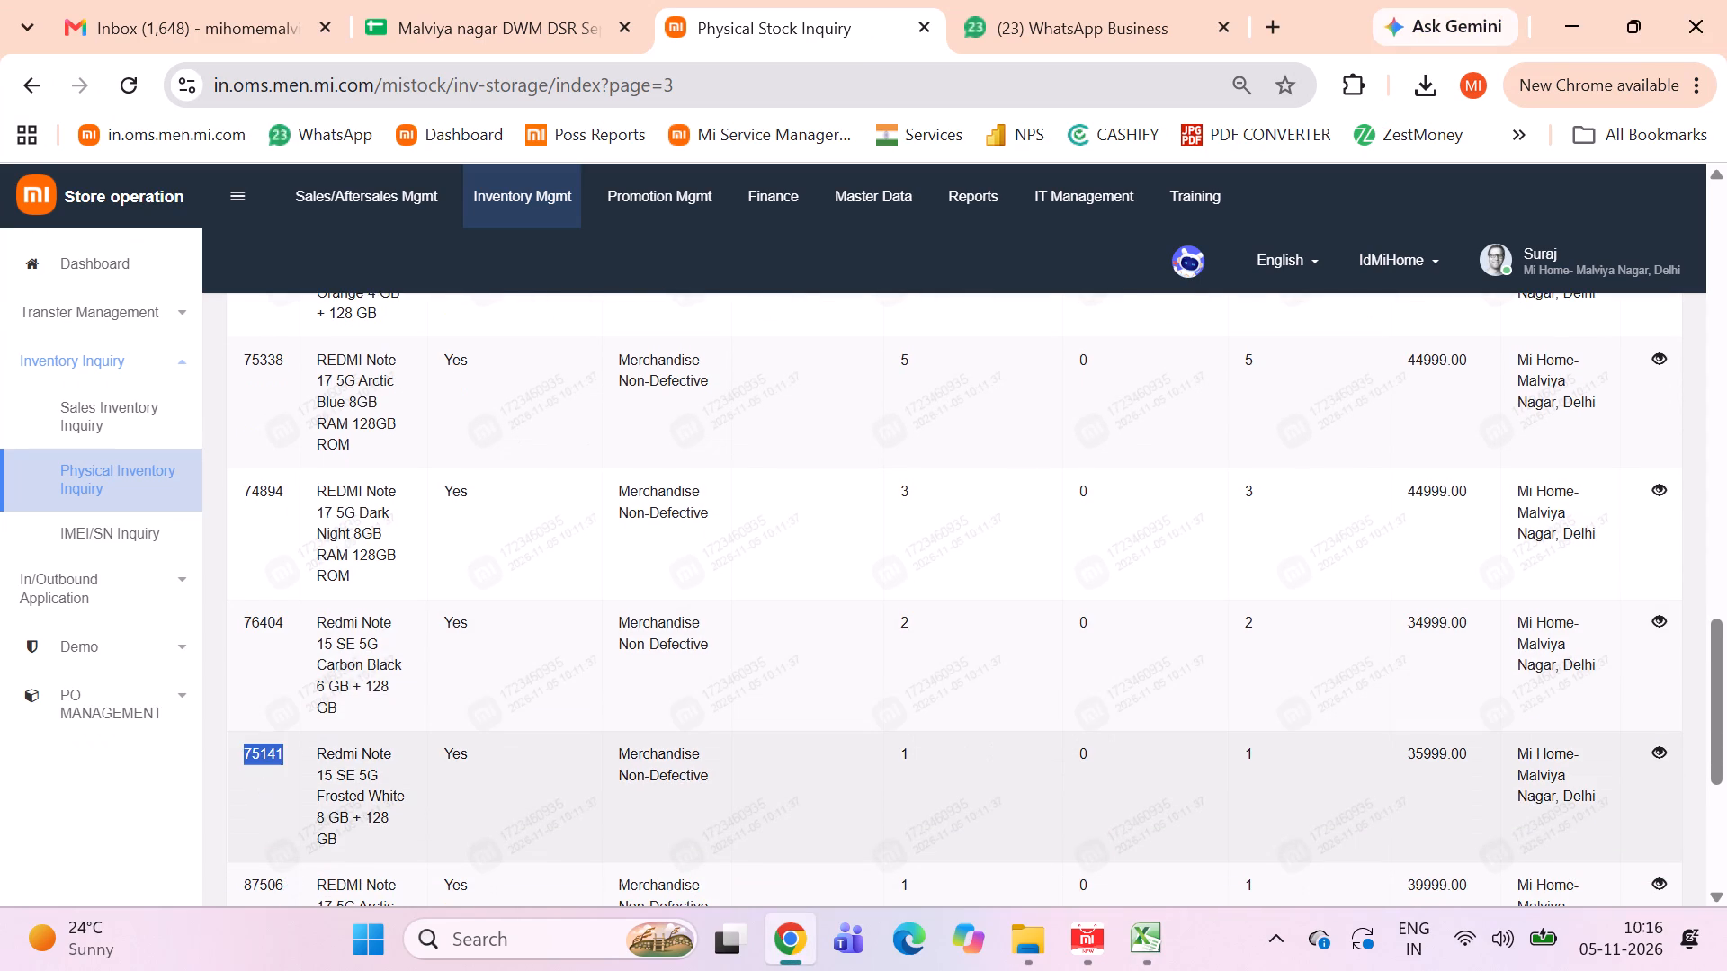
{"action": "key", "text": "ctrl+c"}
{"action": "key", "text": "alt+Tab"}
{"action": "key", "text": "ctrl+f"}
{"action": "key", "text": "ctrl+v"}
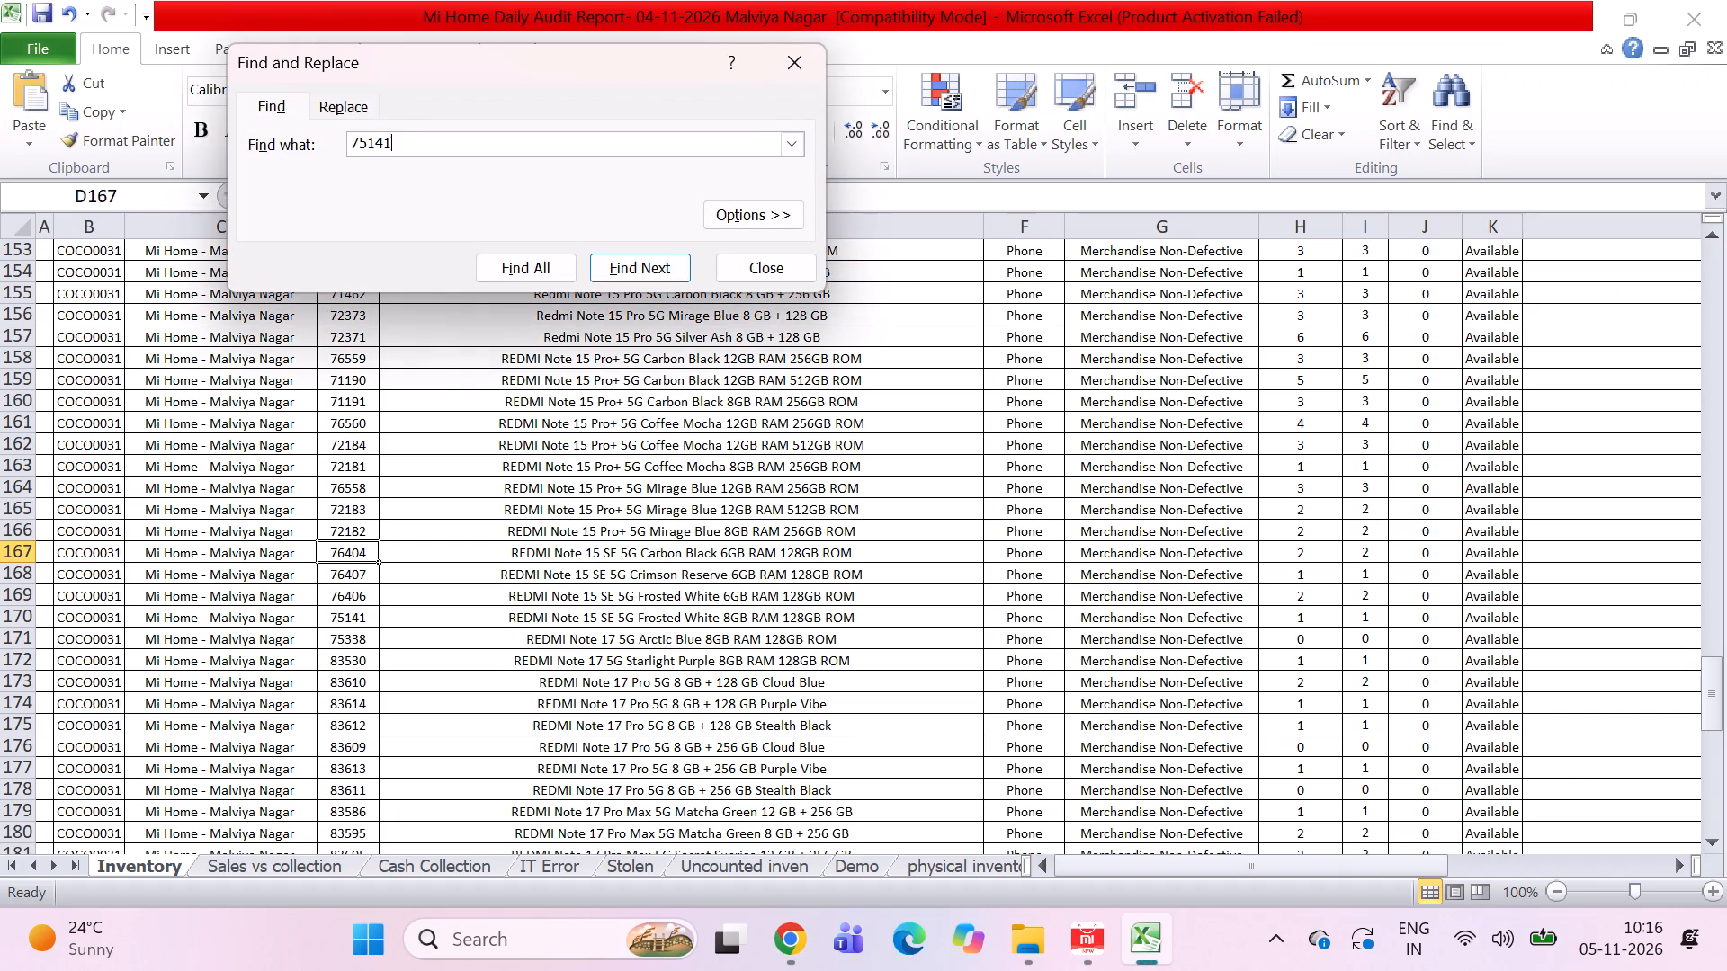
{"action": "key", "text": "Return"}
{"action": "left_click", "coordinate": [776, 268]}
Copy product ID 87506, the Arctic Blue REDMI Note 17 5G with 6GB RAM, from the stock page and search the Inventory sheet for it.
{"action": "key", "text": "alt+Tab"}
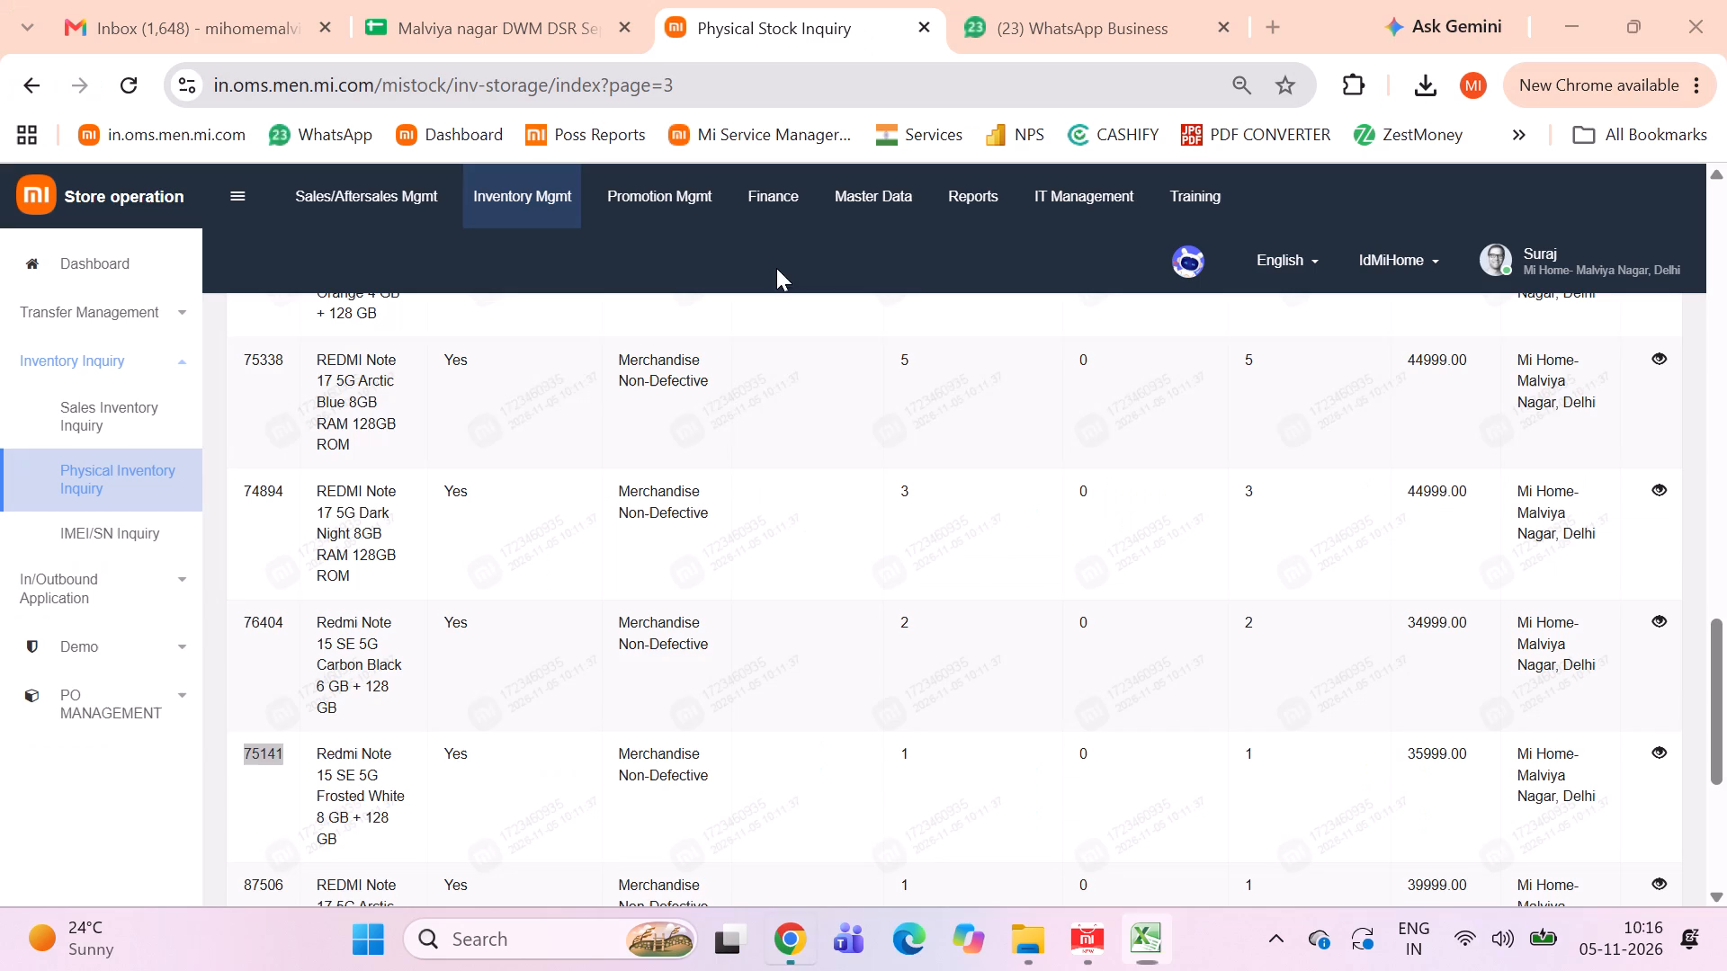
{"action": "scroll", "coordinate": [315, 789], "scroll_direction": "down", "scroll_amount": 2}
{"action": "double_click", "coordinate": [250, 733]}
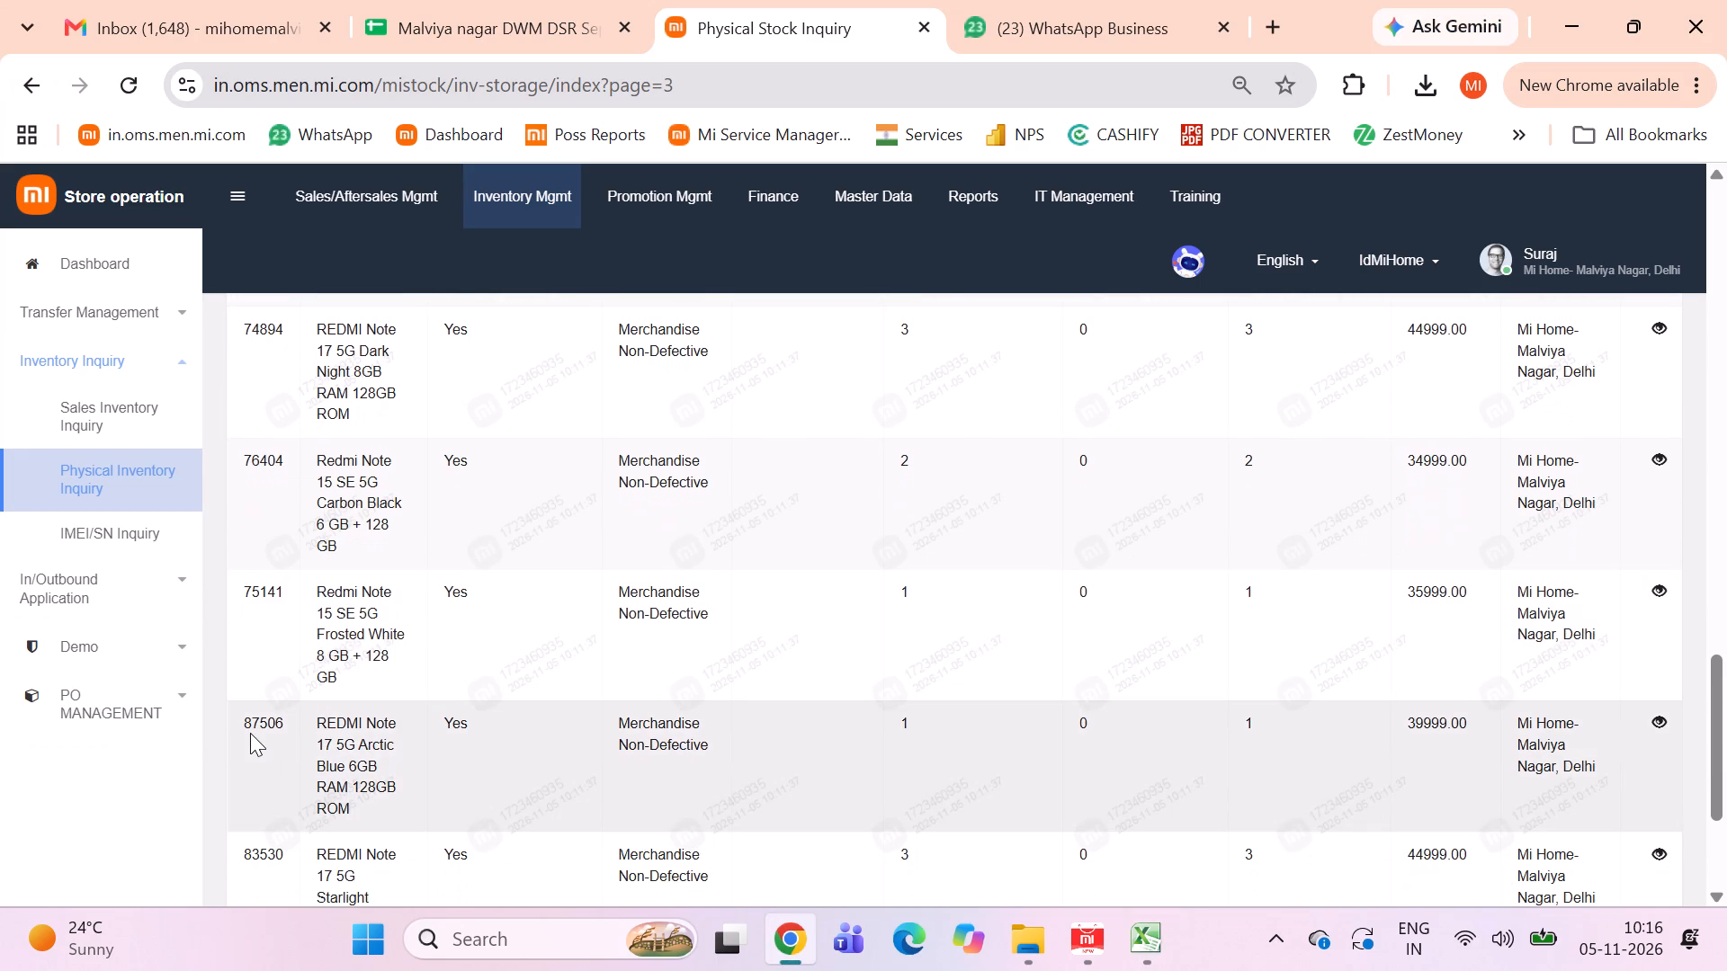
{"action": "key", "text": "ctrl+c"}
{"action": "key", "text": "alt+Tab"}
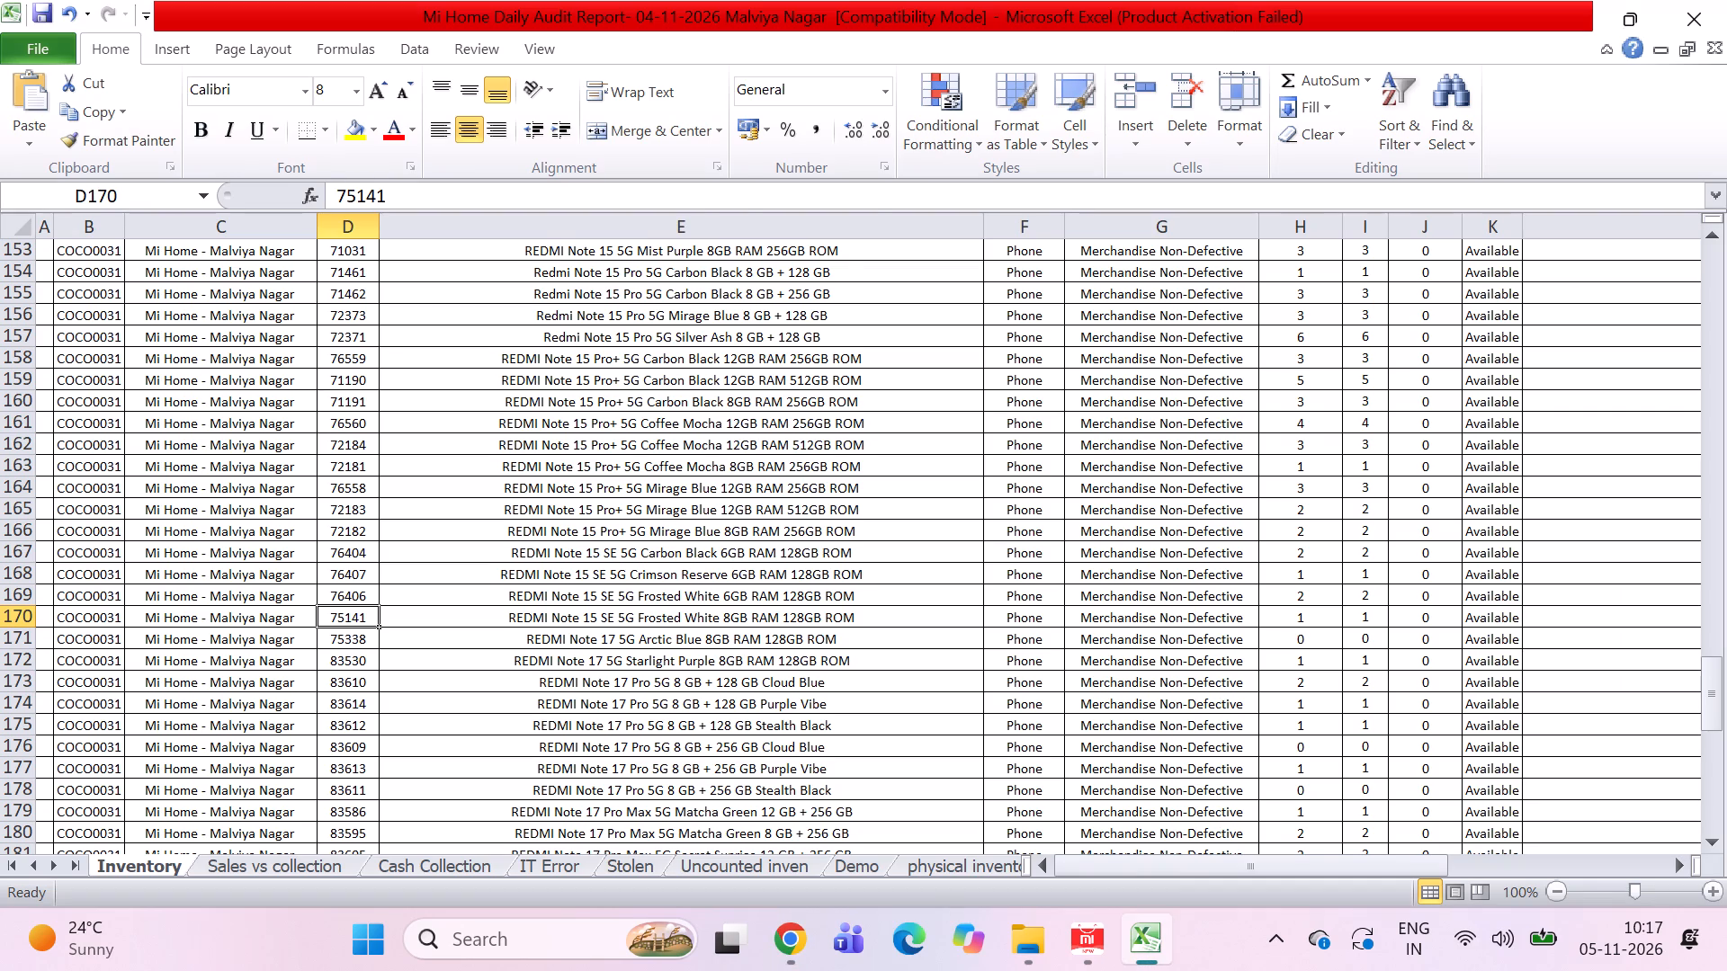
{"action": "key", "text": "ctrl+f"}
{"action": "key", "text": "ctrl+v"}
{"action": "key", "text": "Return"}
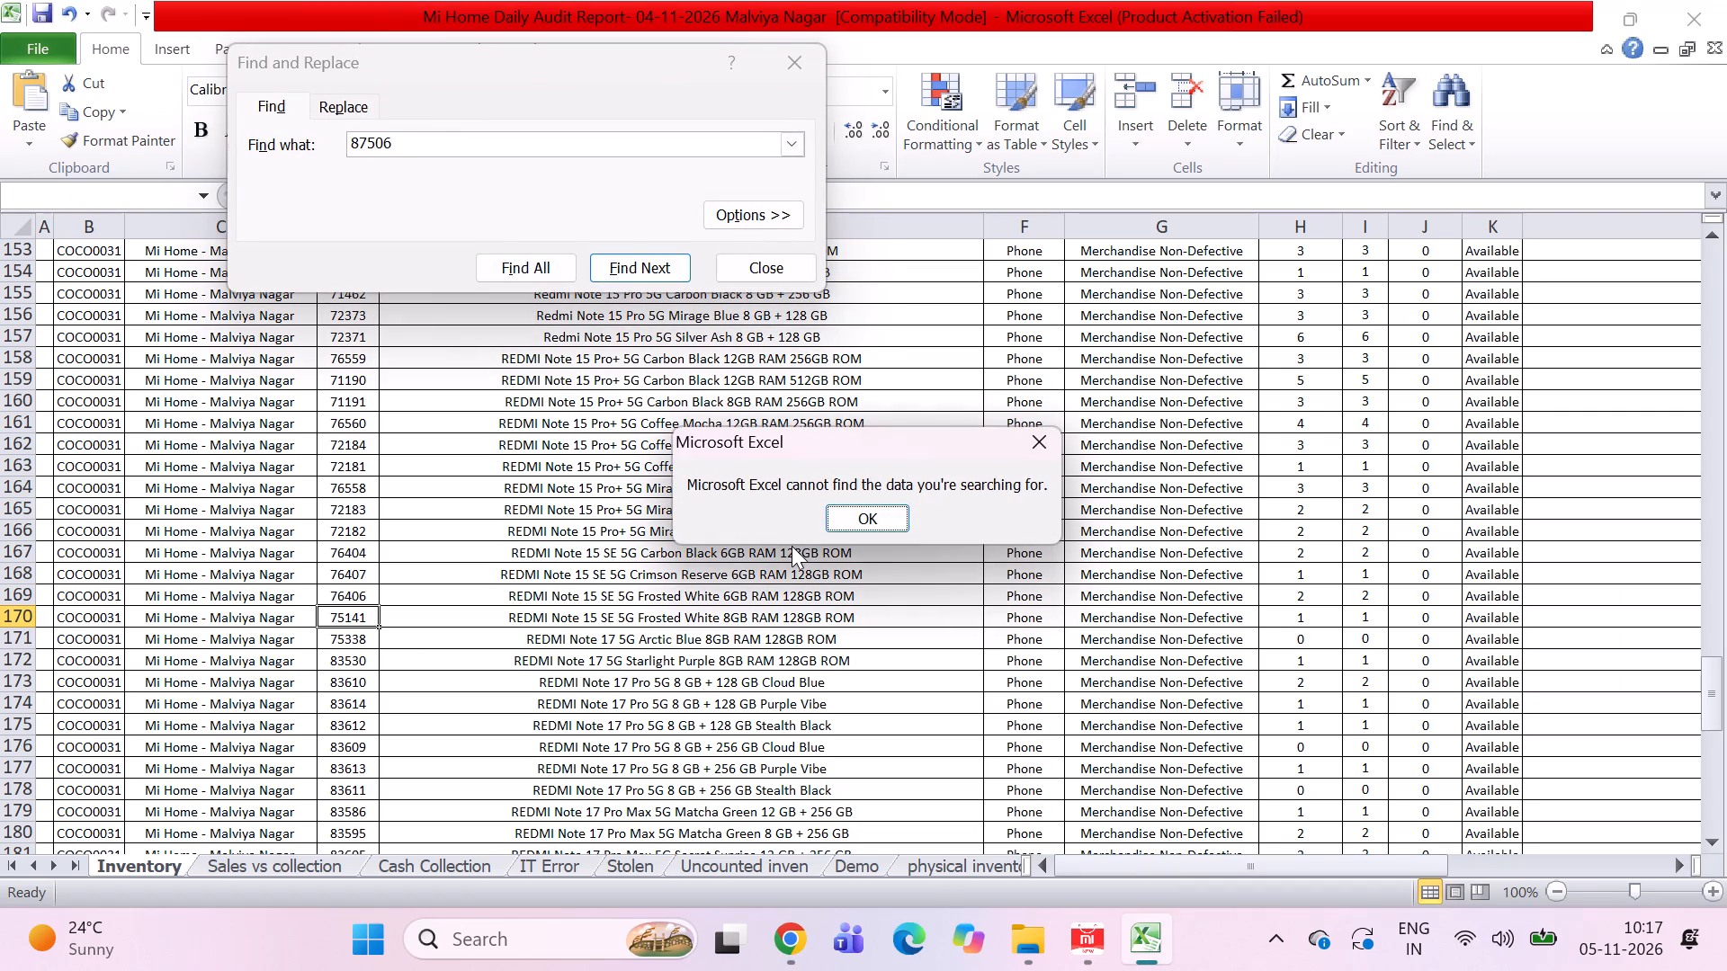
{"action": "key", "text": "Return"}
{"action": "left_click", "coordinate": [754, 276]}
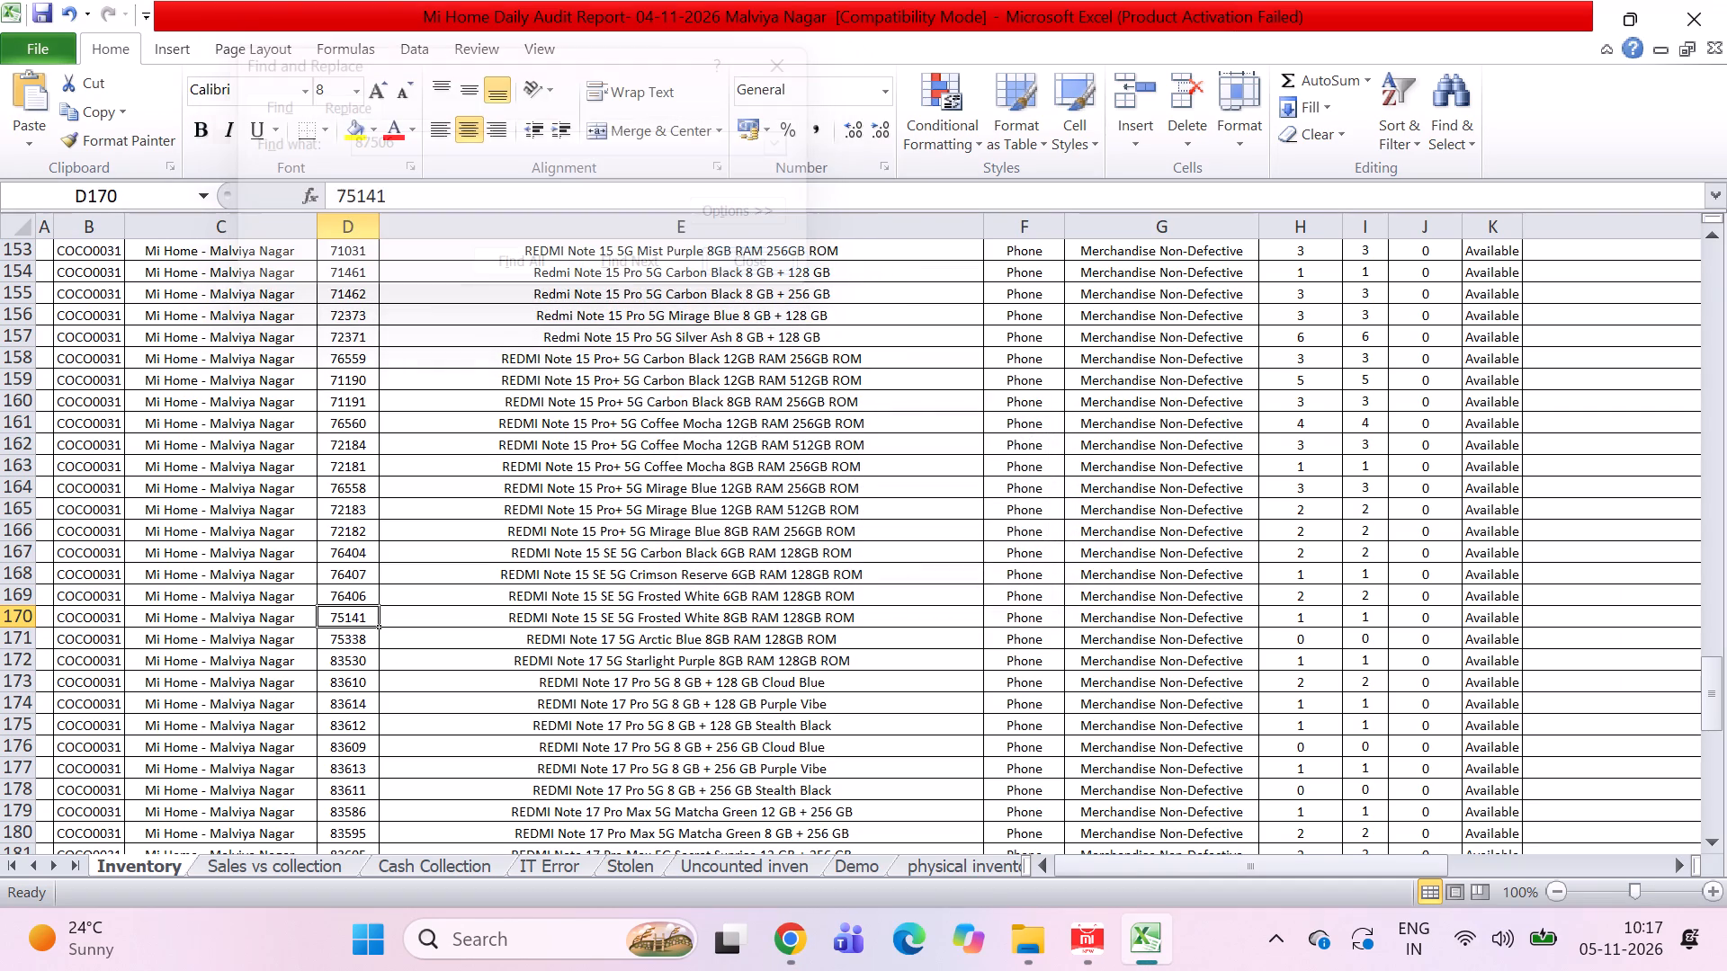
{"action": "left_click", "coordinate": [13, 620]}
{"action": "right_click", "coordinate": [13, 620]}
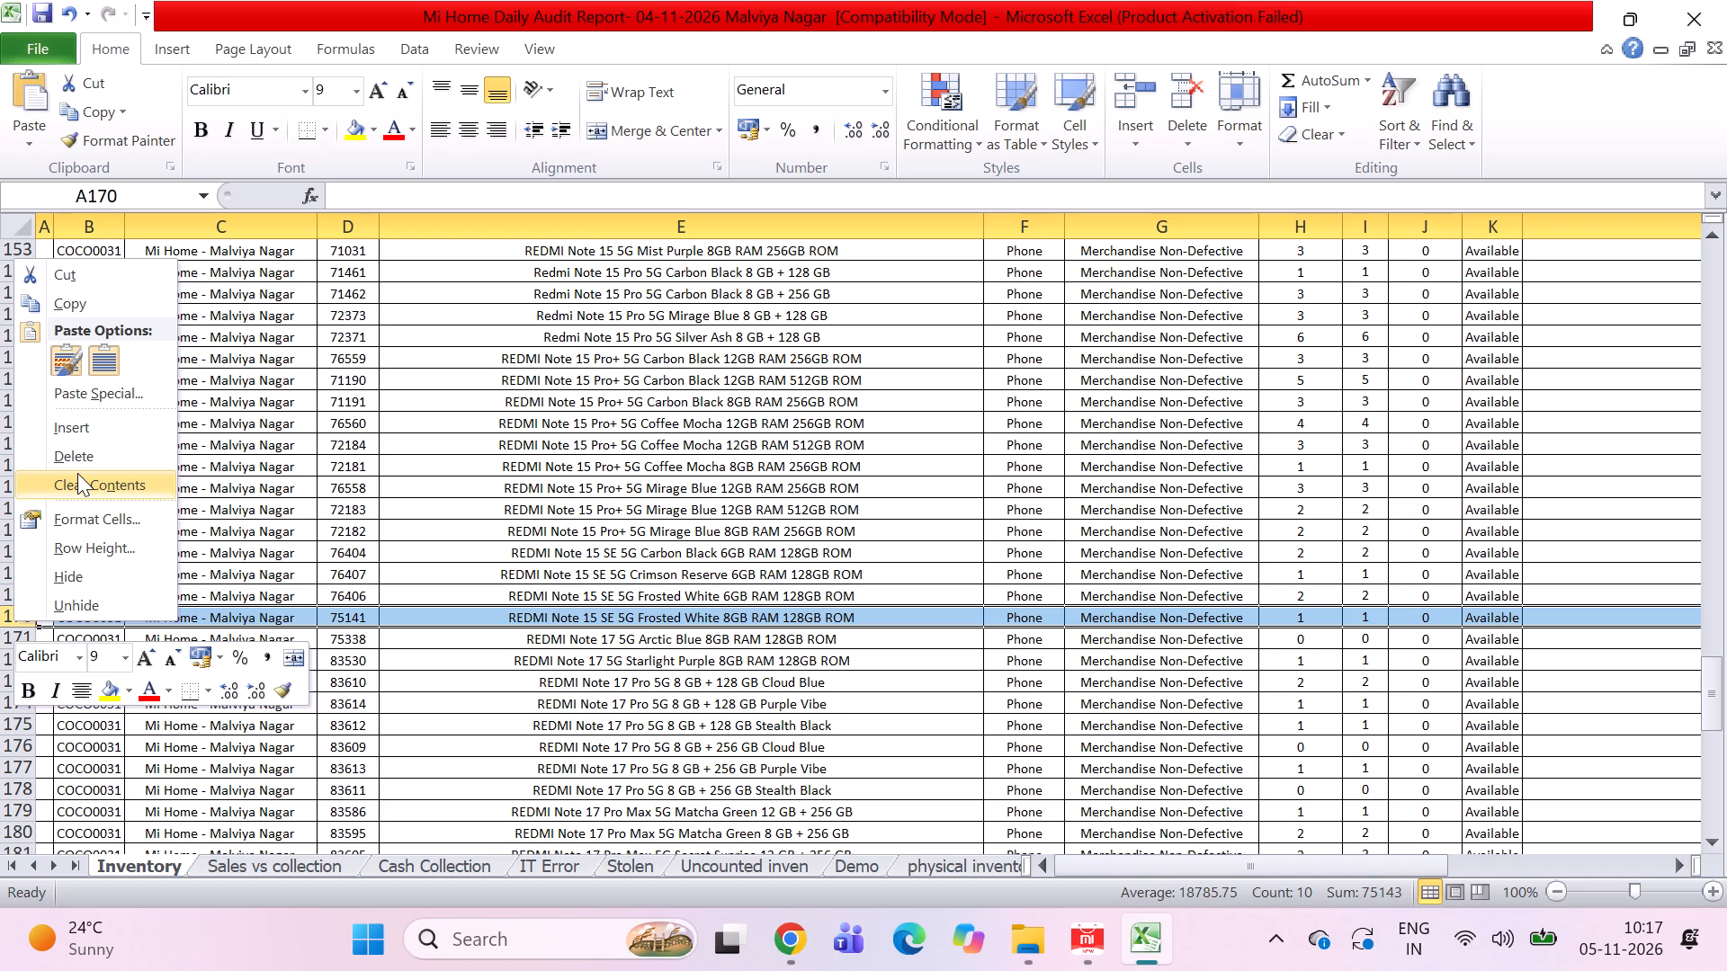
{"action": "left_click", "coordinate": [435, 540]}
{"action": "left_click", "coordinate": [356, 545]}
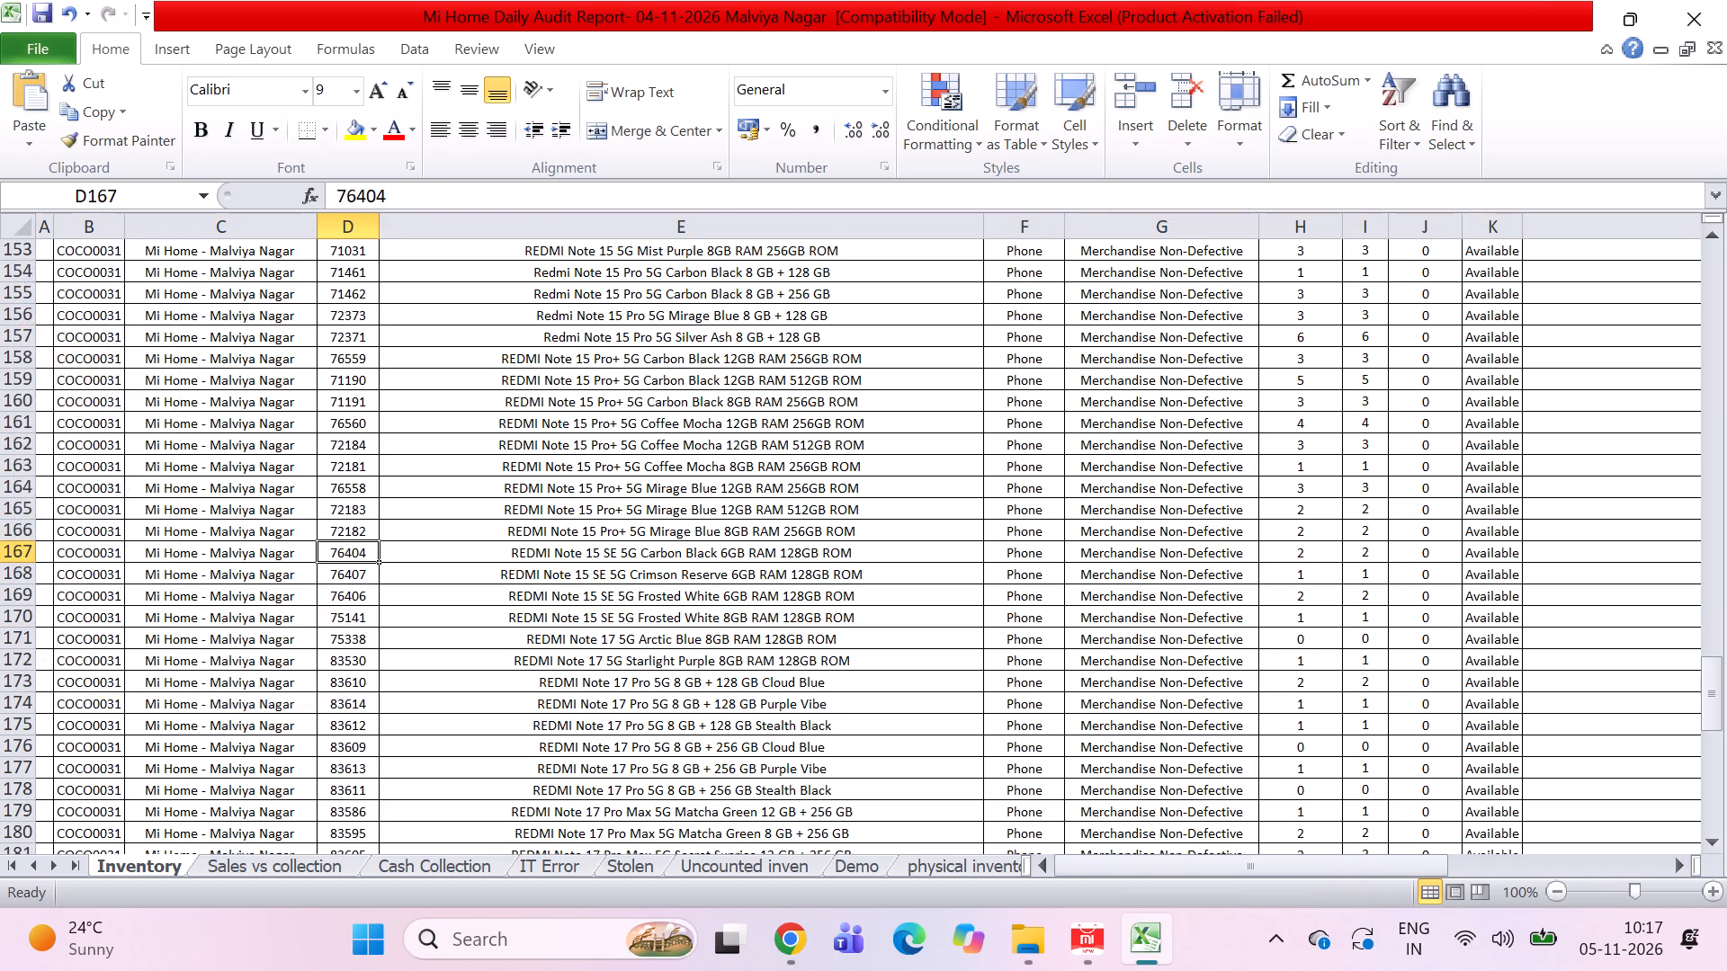
Search the Inventory sheet again for product ID 87506.
{"action": "key", "text": "ctrl+f"}
{"action": "key", "text": "v"}
{"action": "key", "text": "BackSpace"}
{"action": "key", "text": "ctrl+v"}
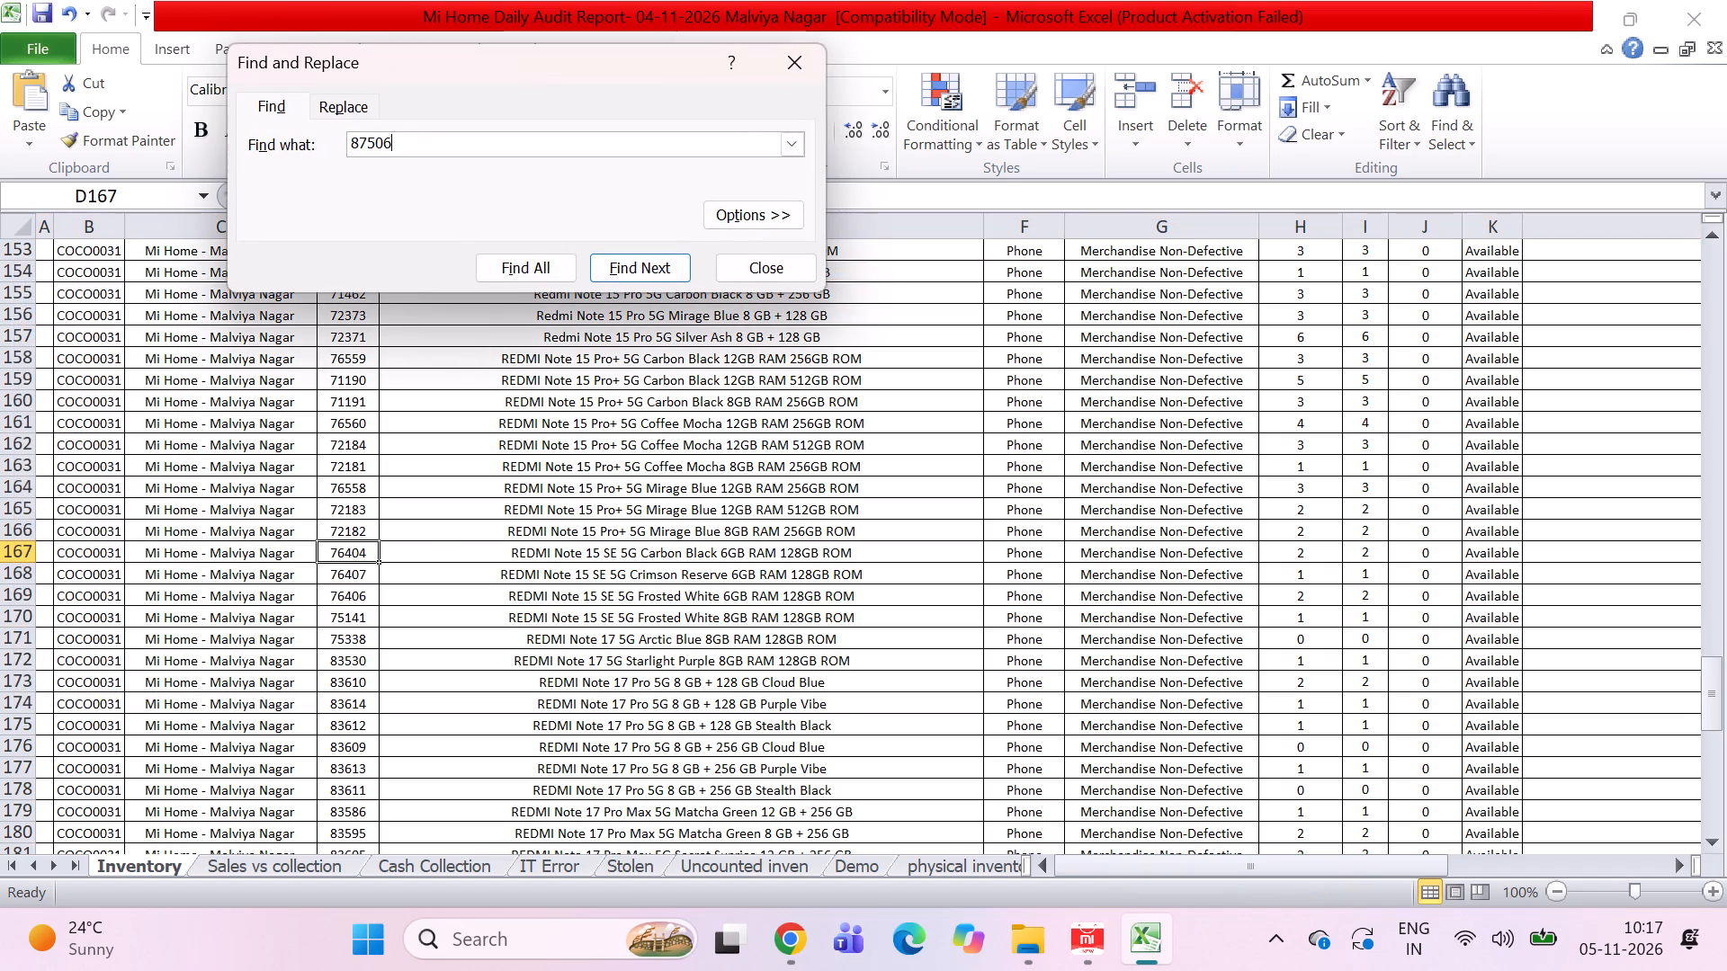
{"action": "key", "text": "Return"}
{"action": "key", "text": "backslash"}
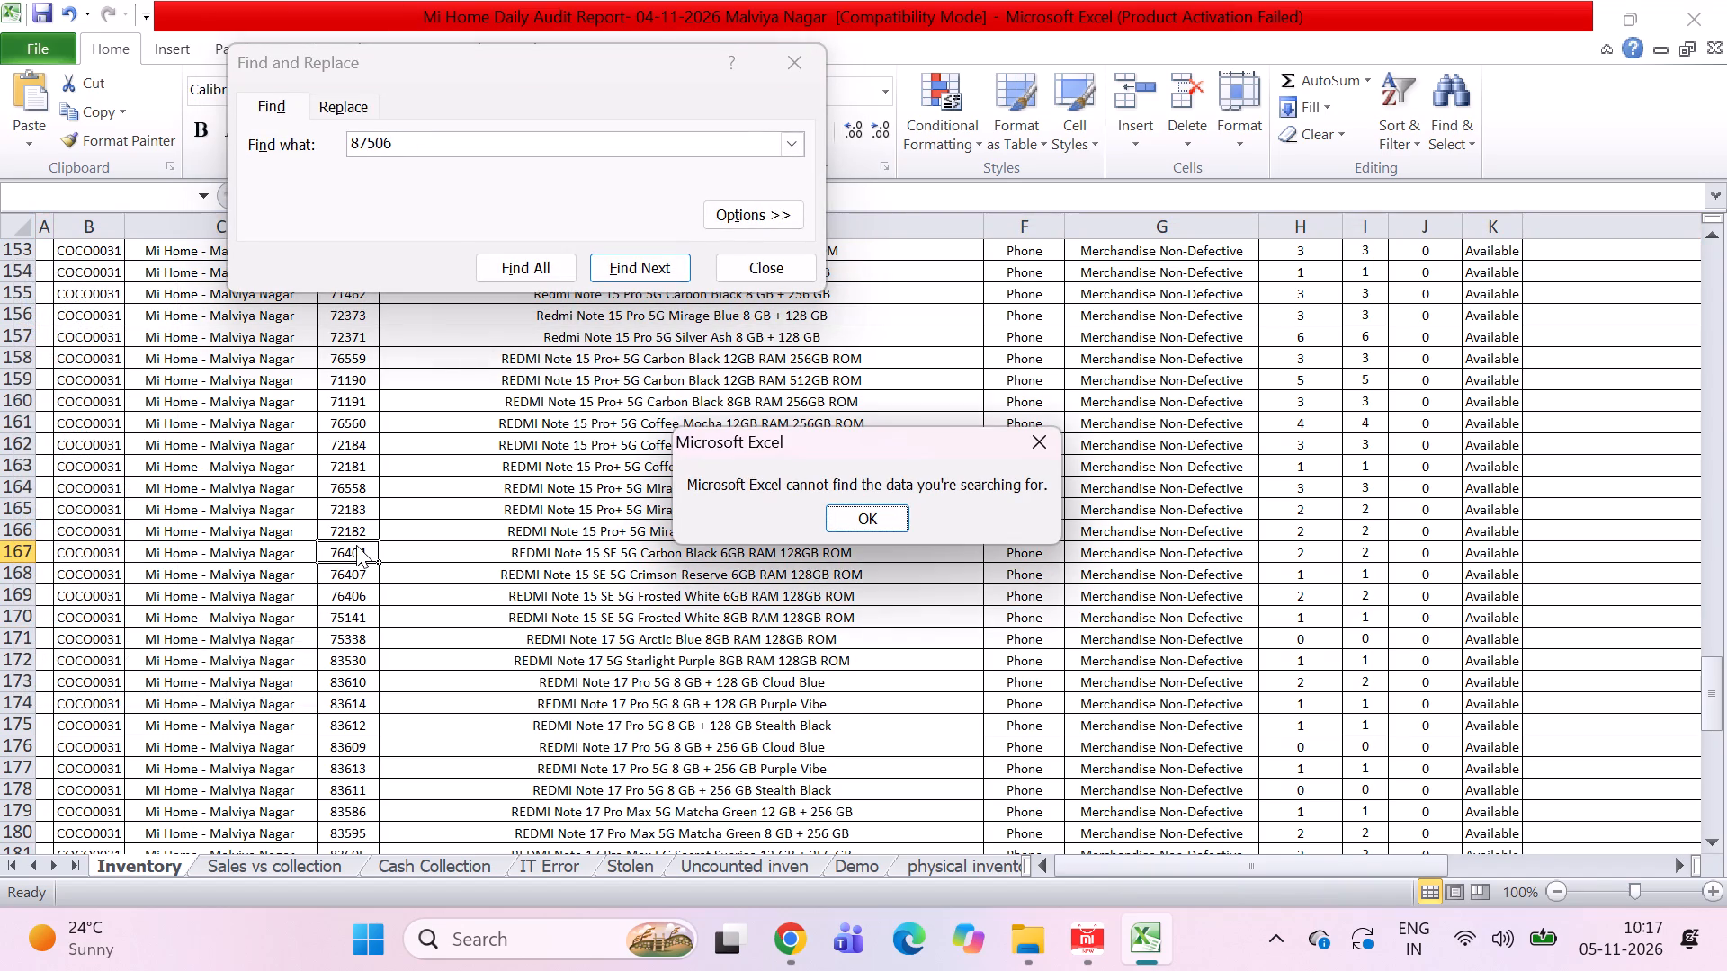
{"action": "key", "text": "Return"}
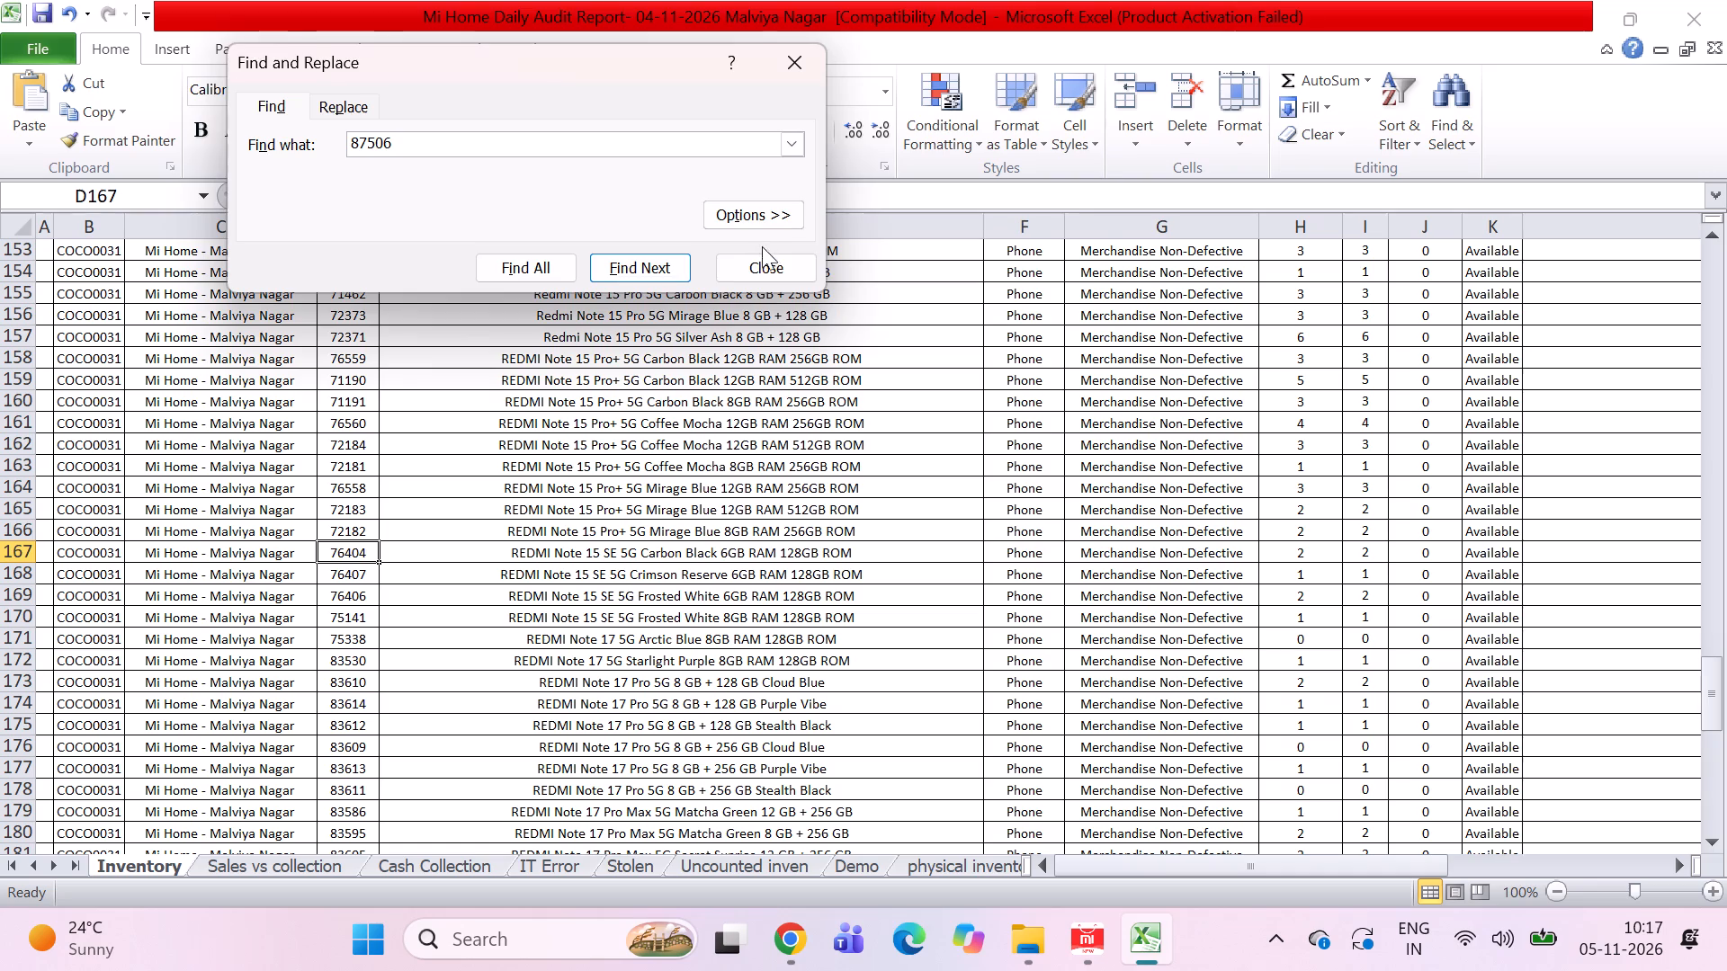
{"action": "left_click", "coordinate": [767, 270]}
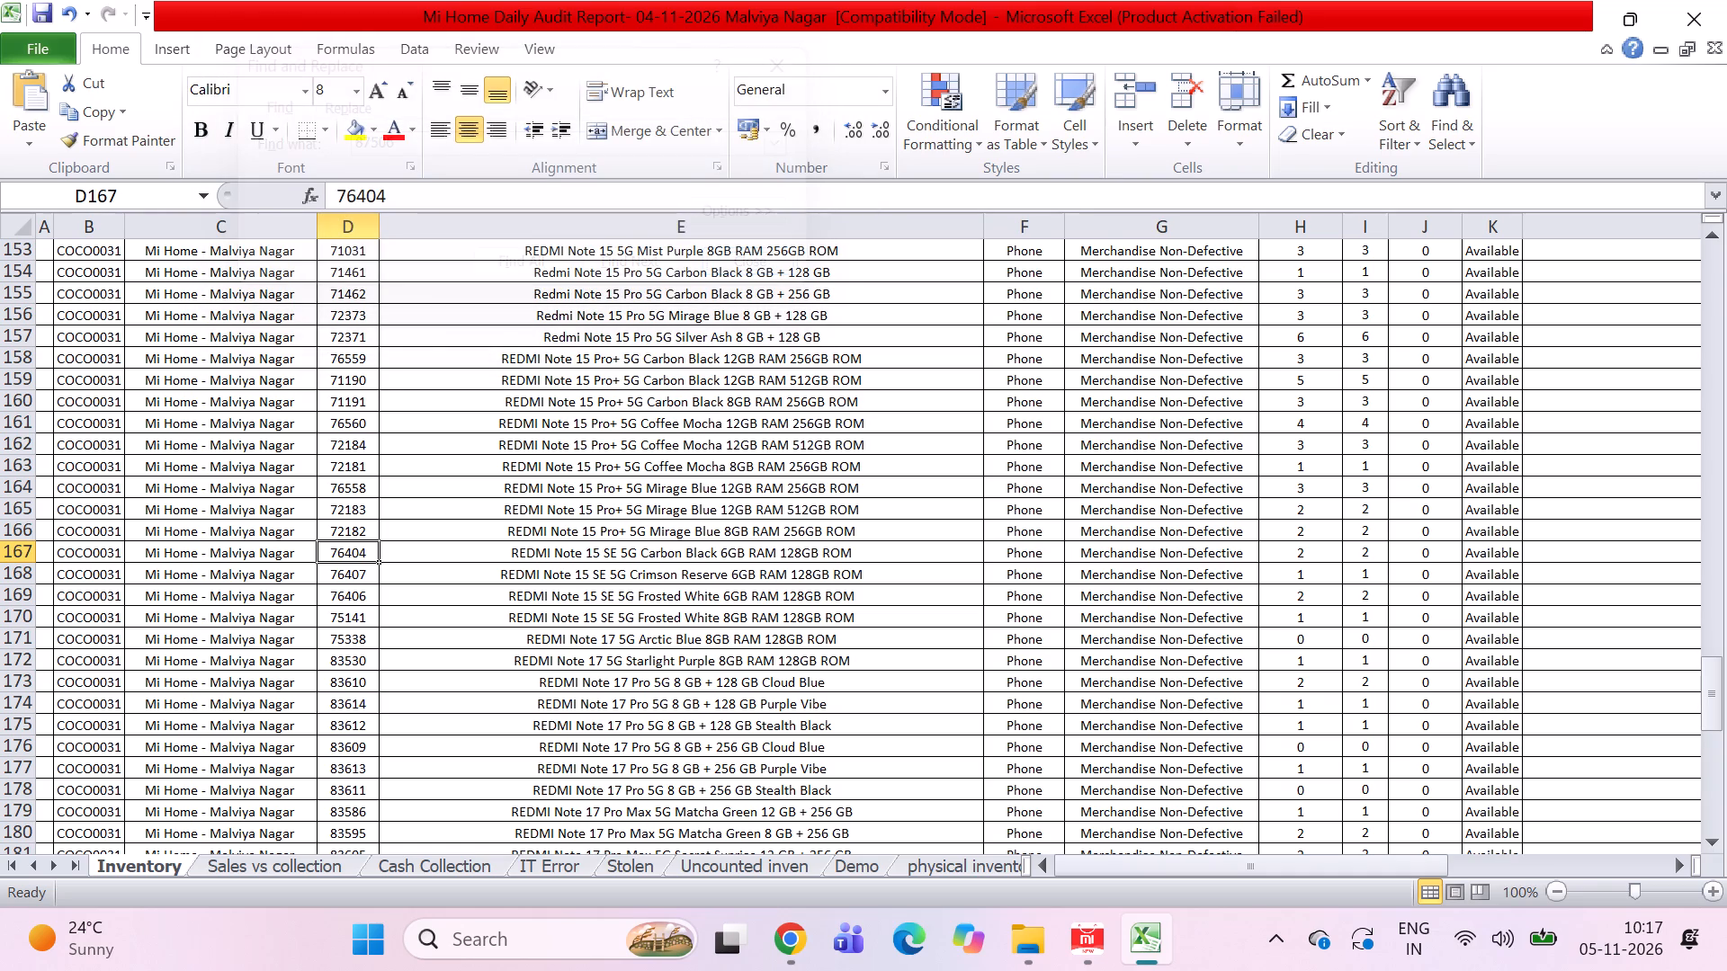
Insert a blank row in the Inventory sheet between the 76404 row and the 76407 row.
{"action": "left_click", "coordinate": [68, 577]}
{"action": "left_click", "coordinate": [39, 578]}
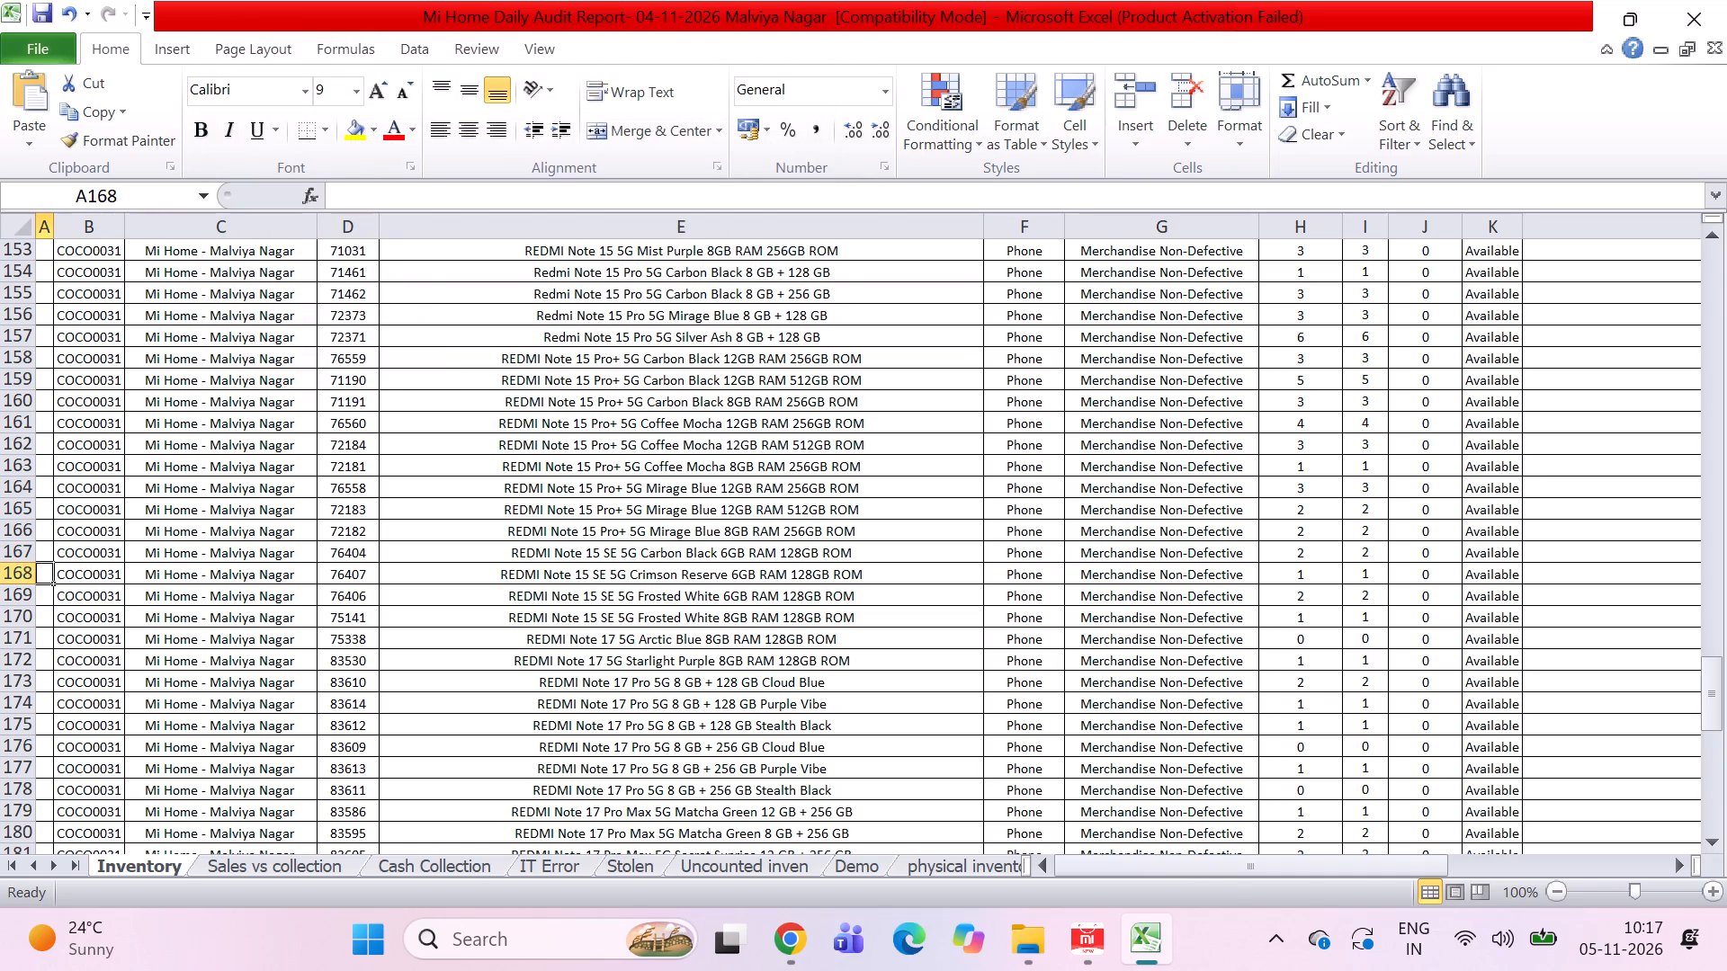
{"action": "left_click", "coordinate": [7, 575]}
{"action": "right_click", "coordinate": [7, 575]}
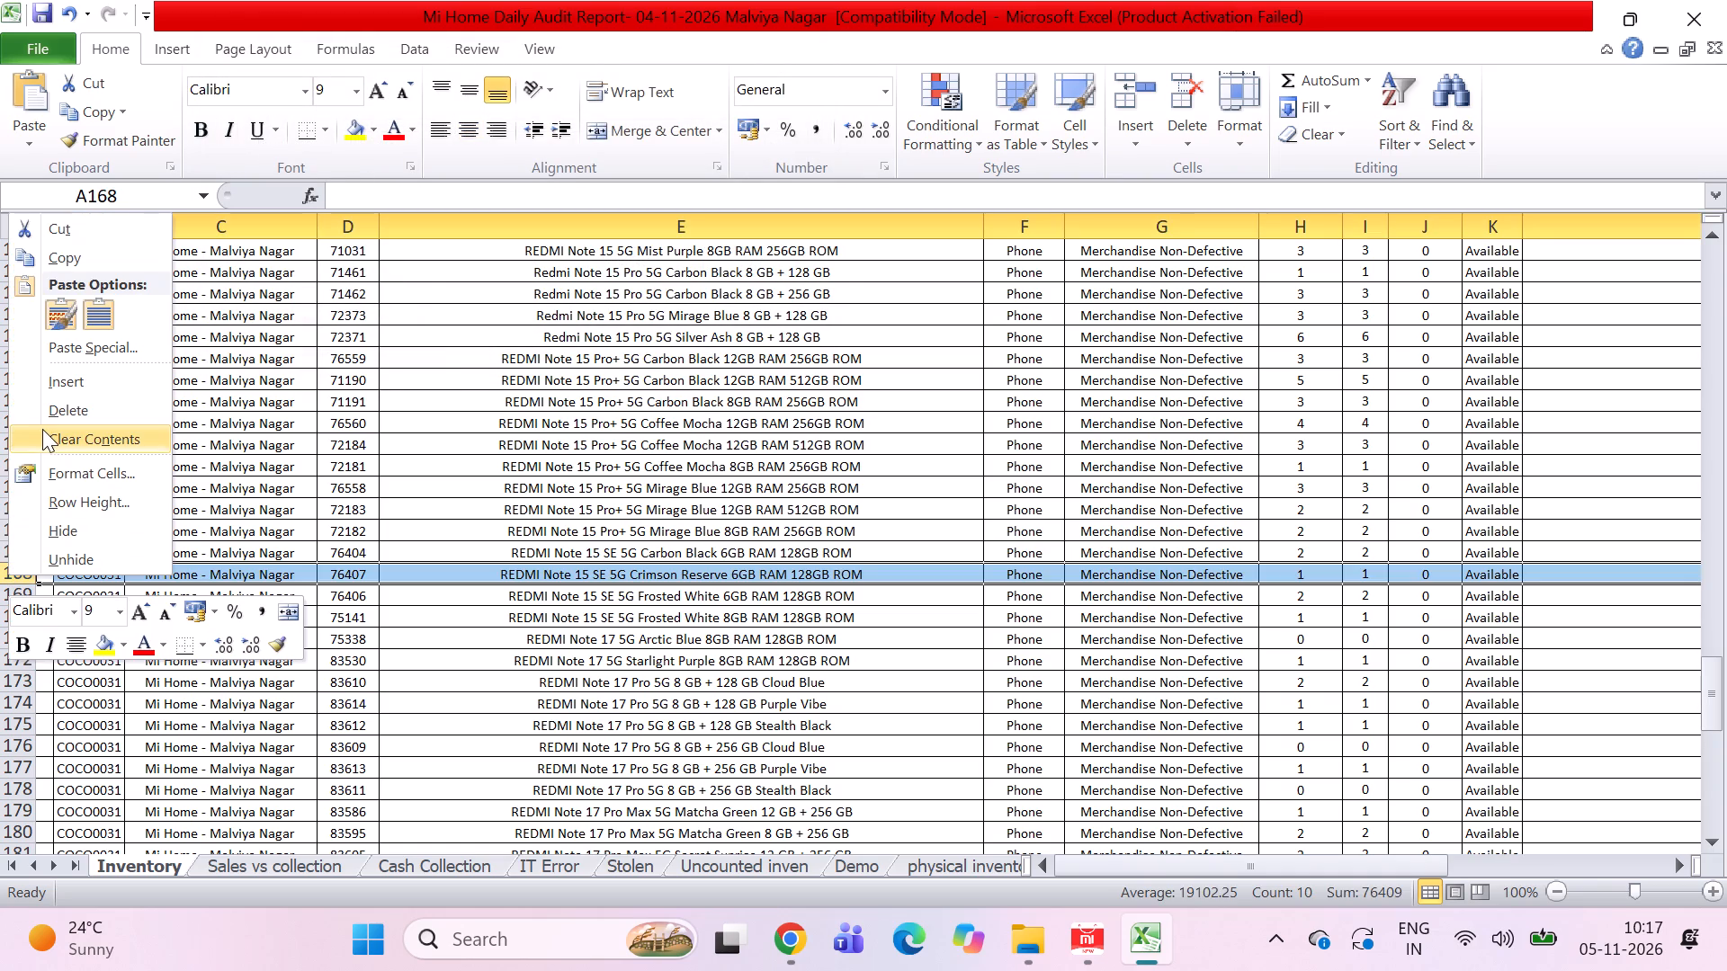
{"action": "left_click", "coordinate": [73, 390]}
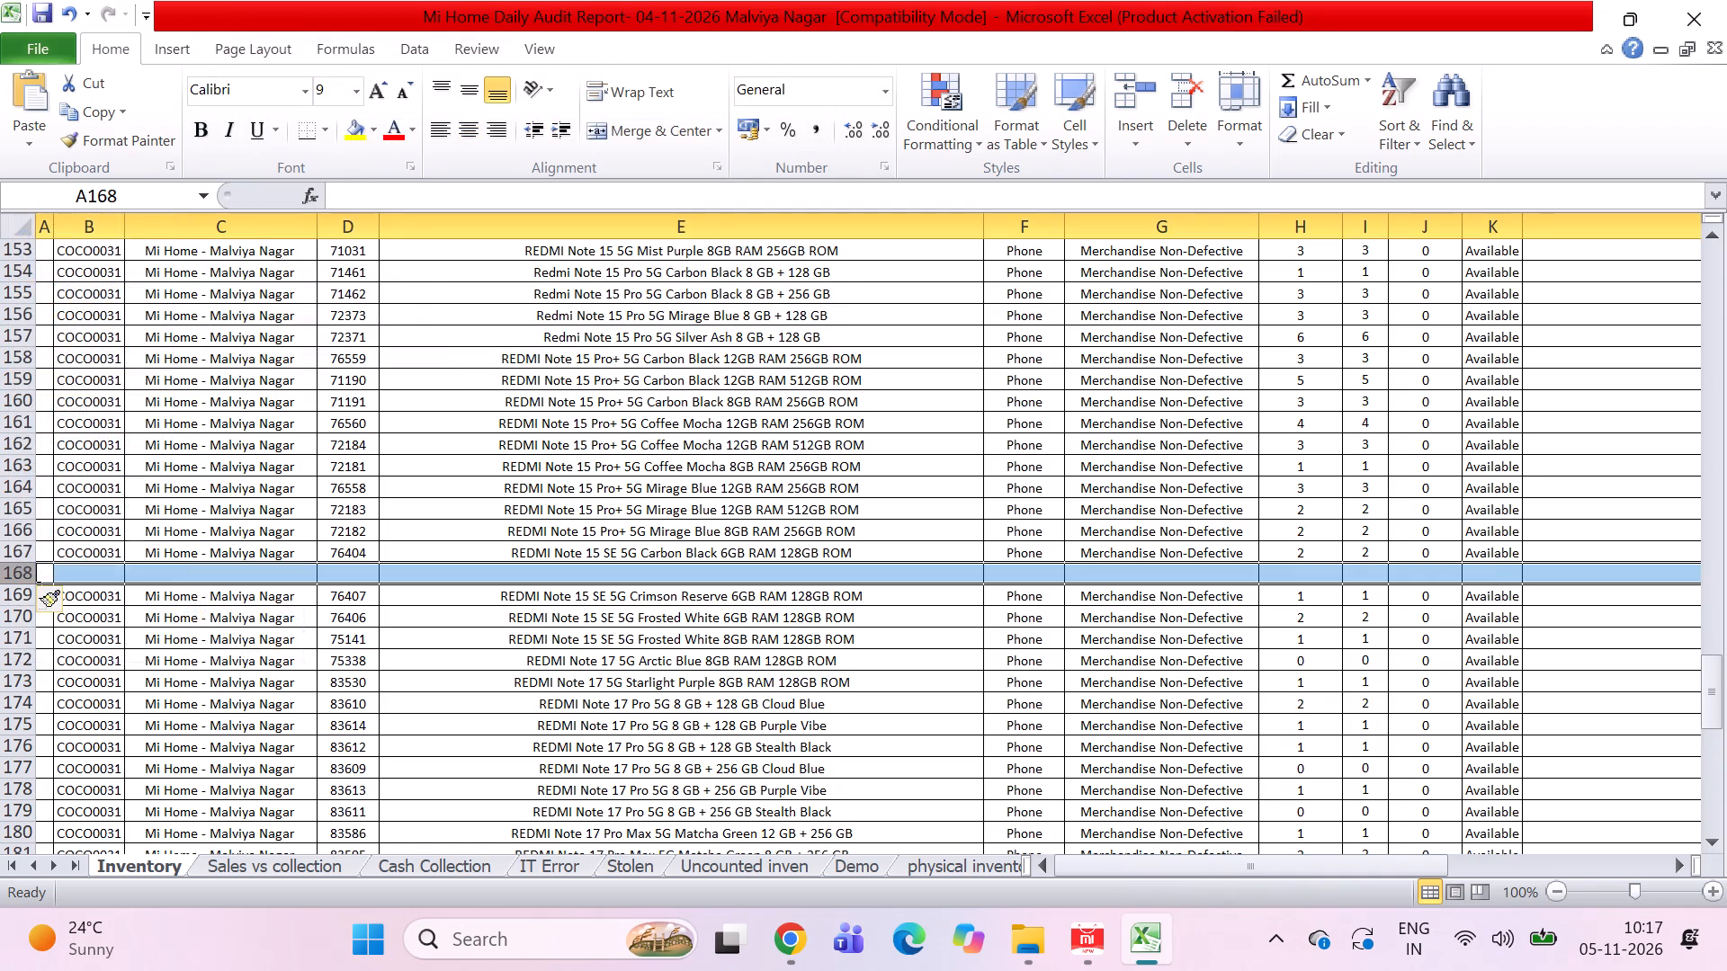
Enter product 87506, REDMI Note 17 5G Arctic Blue 6GB RAM 128GB ROM, from the stock page in the new blank row.
{"action": "left_click", "coordinate": [345, 569]}
{"action": "key", "text": "ctrl+v"}
{"action": "key", "text": "Right"}
{"action": "key", "text": "alt+Tab"}
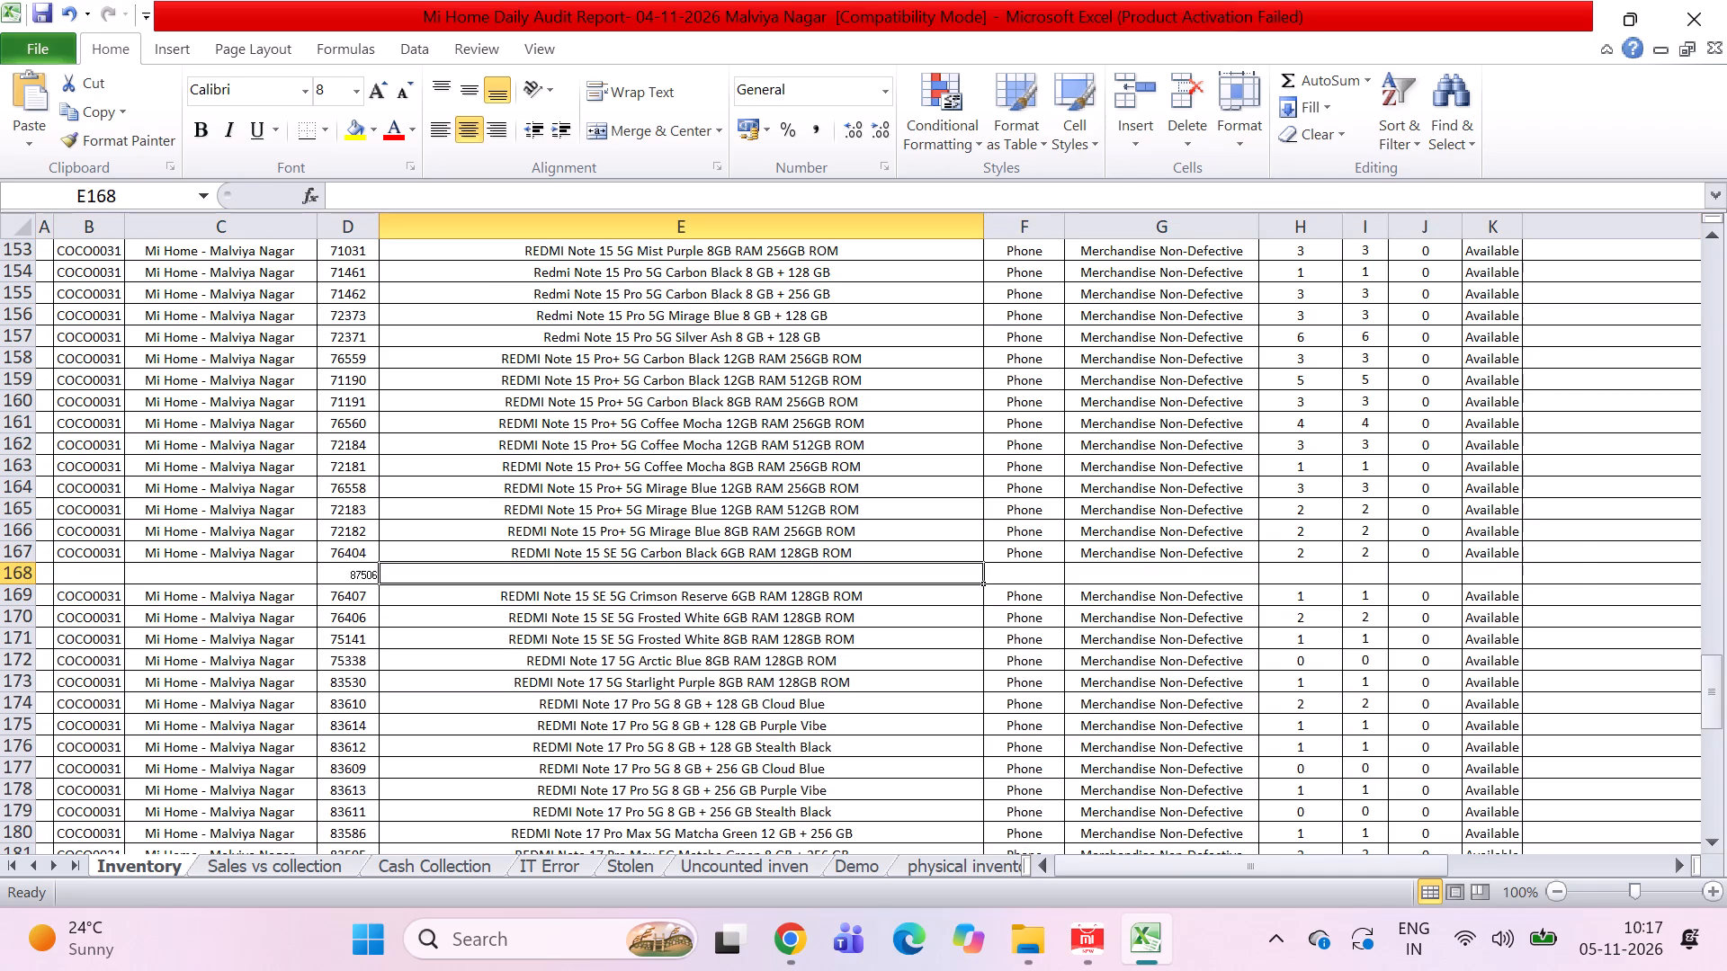
{"action": "key", "text": "alt+Tab"}
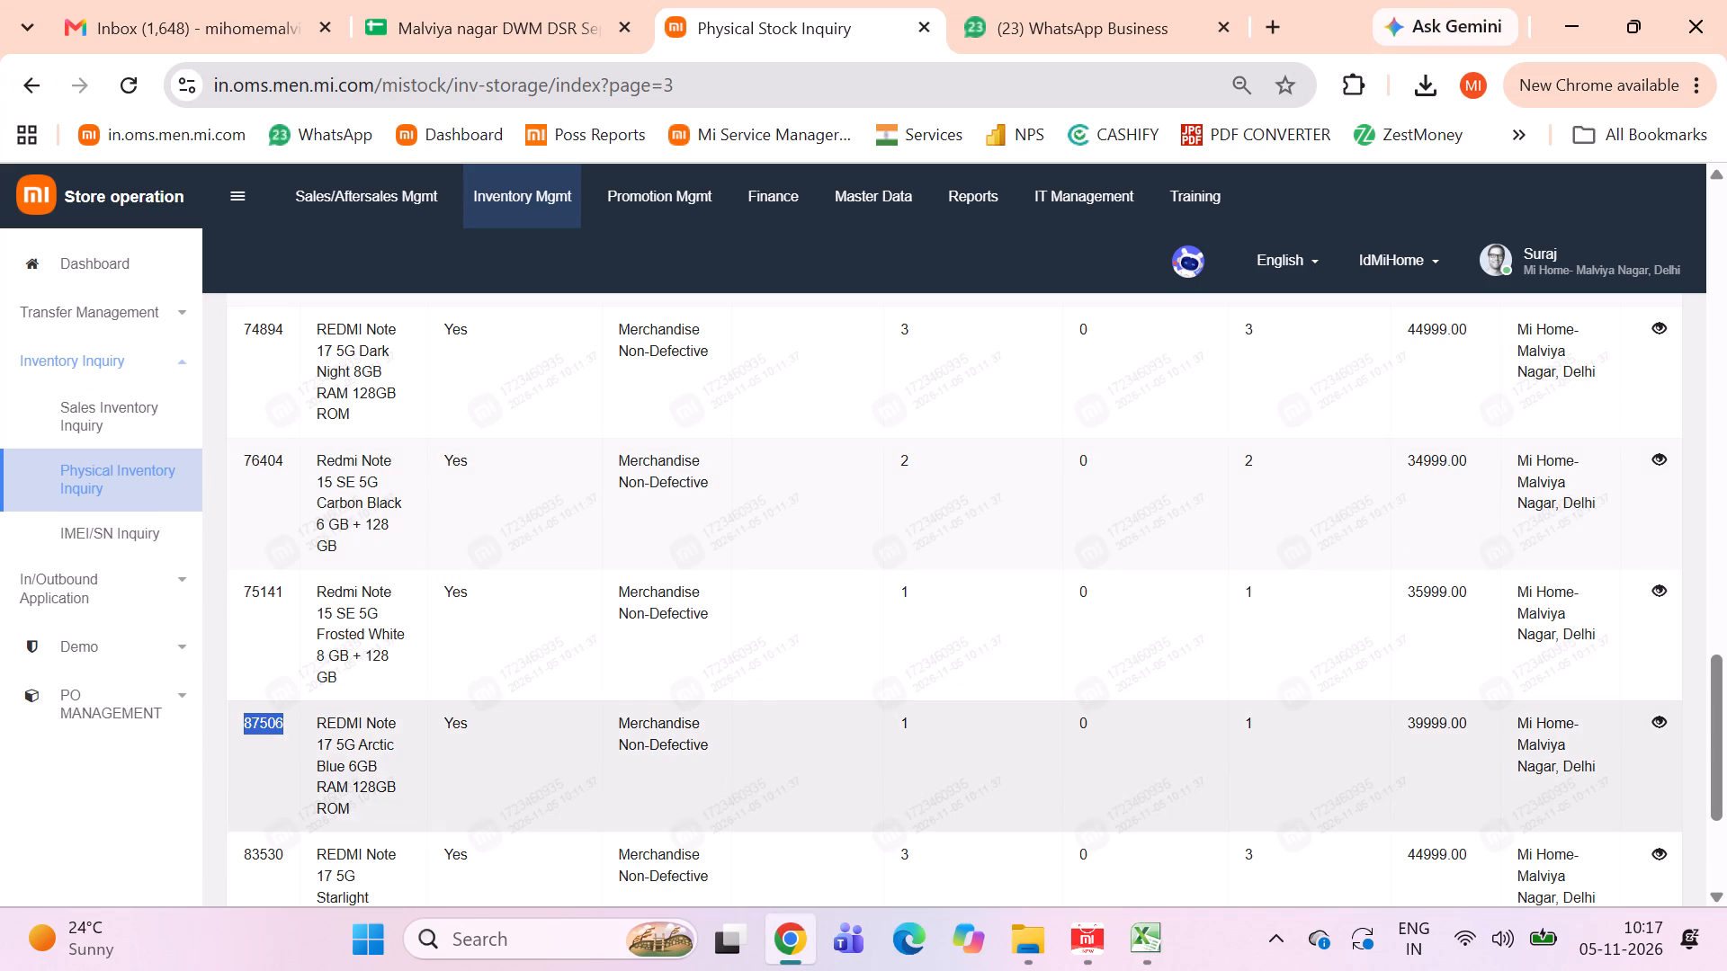
{"action": "triple_click", "coordinate": [364, 720]}
{"action": "key", "text": "ctrl+c"}
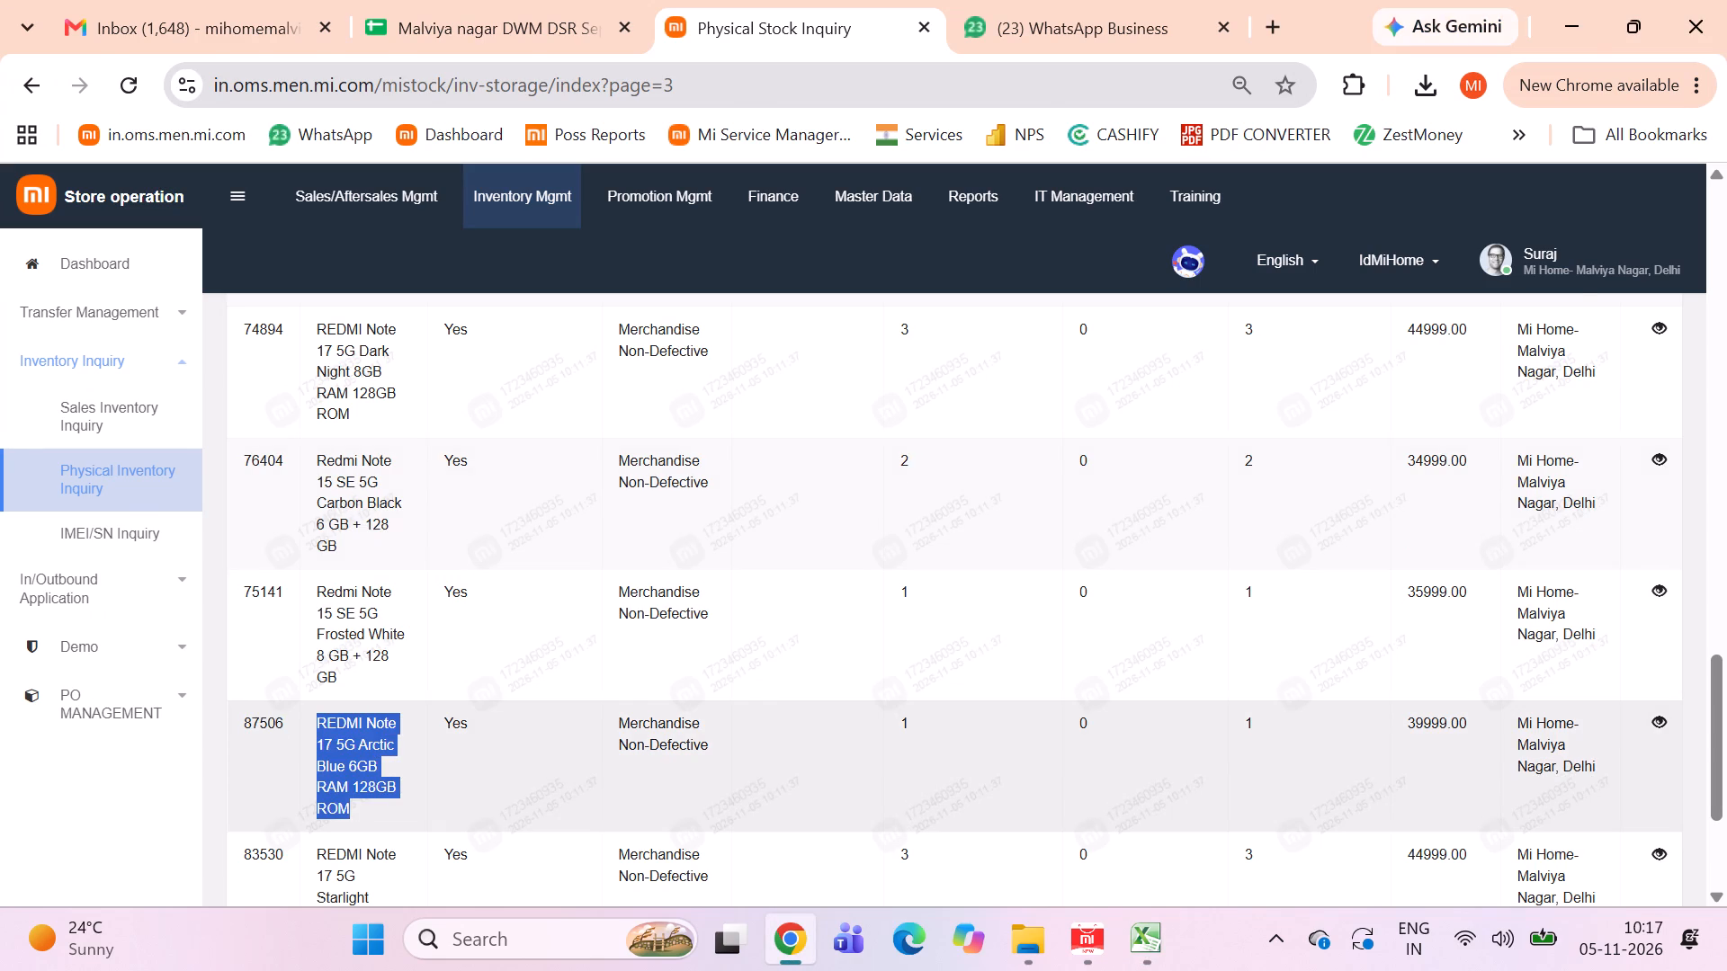
{"action": "key", "text": "alt+Tab"}
{"action": "key", "text": "ctrl+v"}
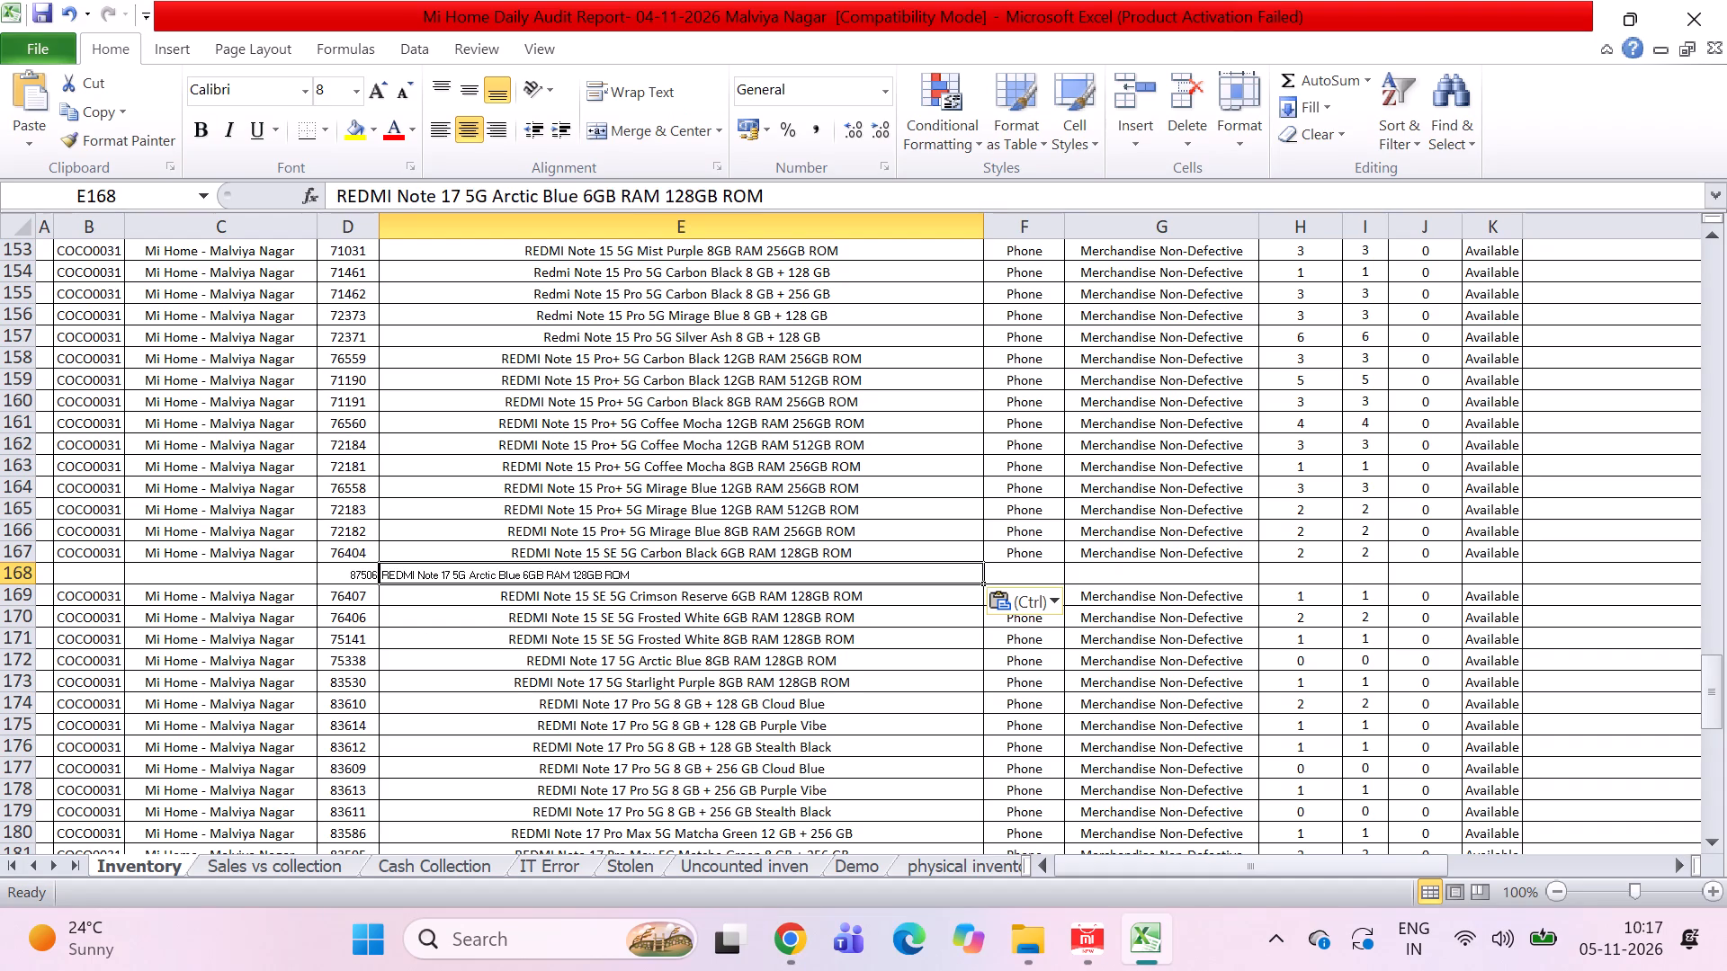
Fill the category Phone from the row above into the 87506 row.
{"action": "key", "text": "Right"}
{"action": "key", "text": "Right"}
{"action": "key", "text": "Left"}
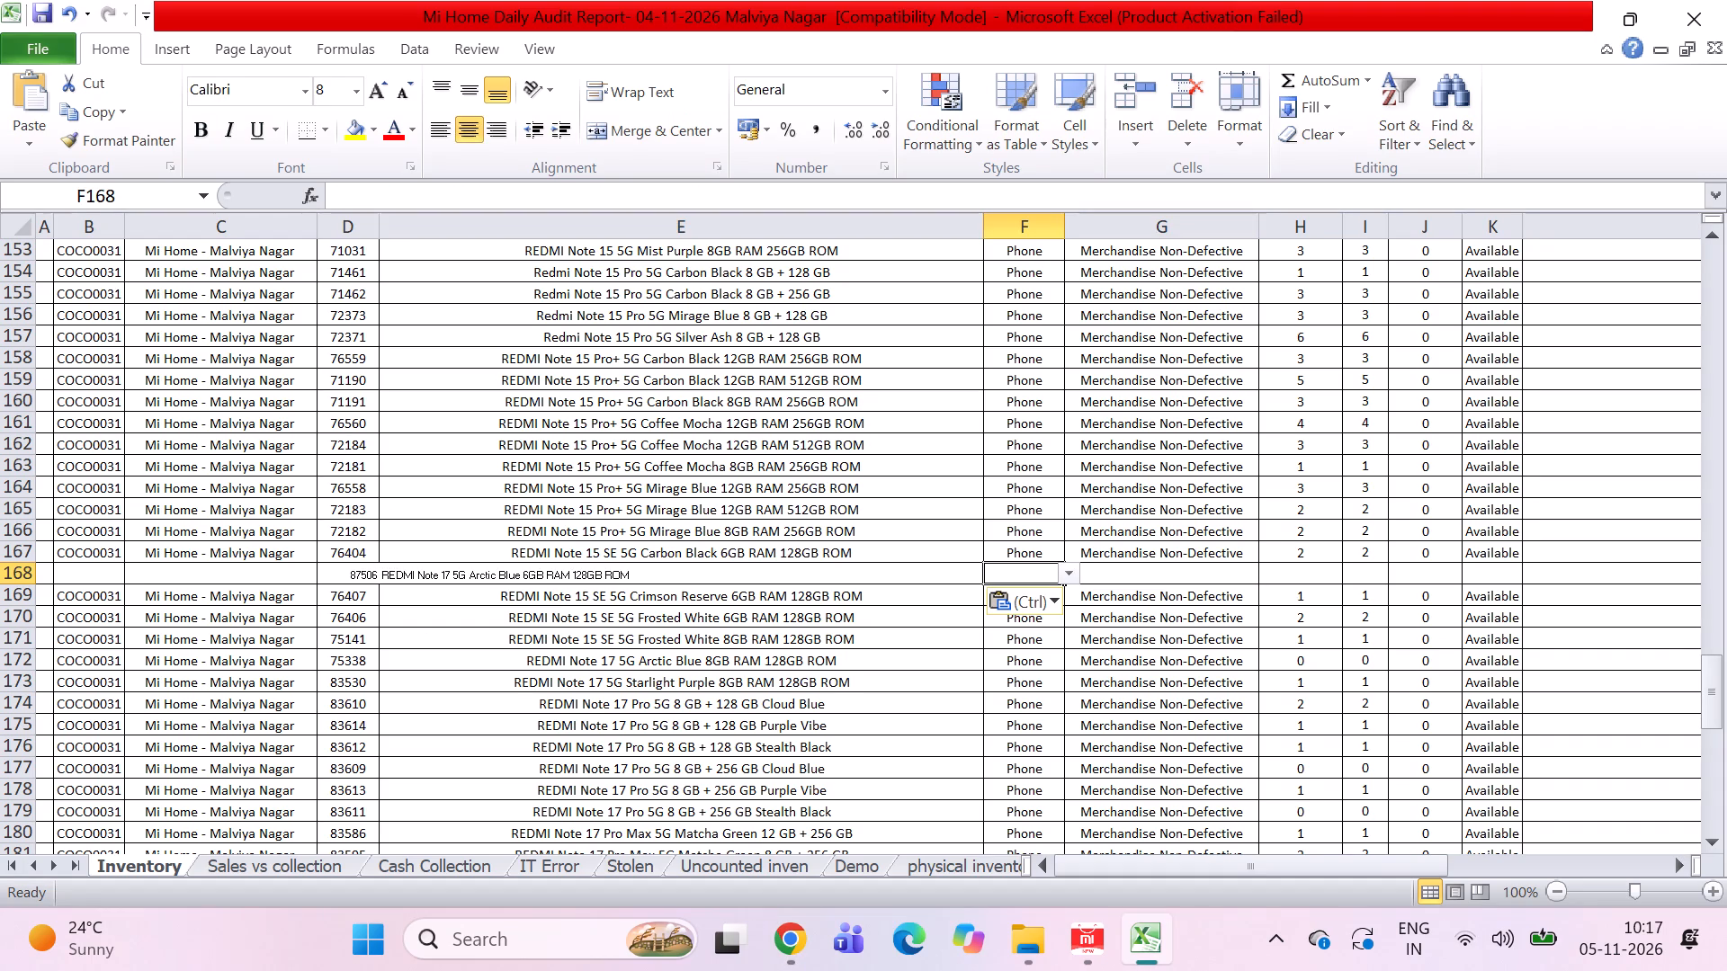
{"action": "key", "text": "ctrl+d"}
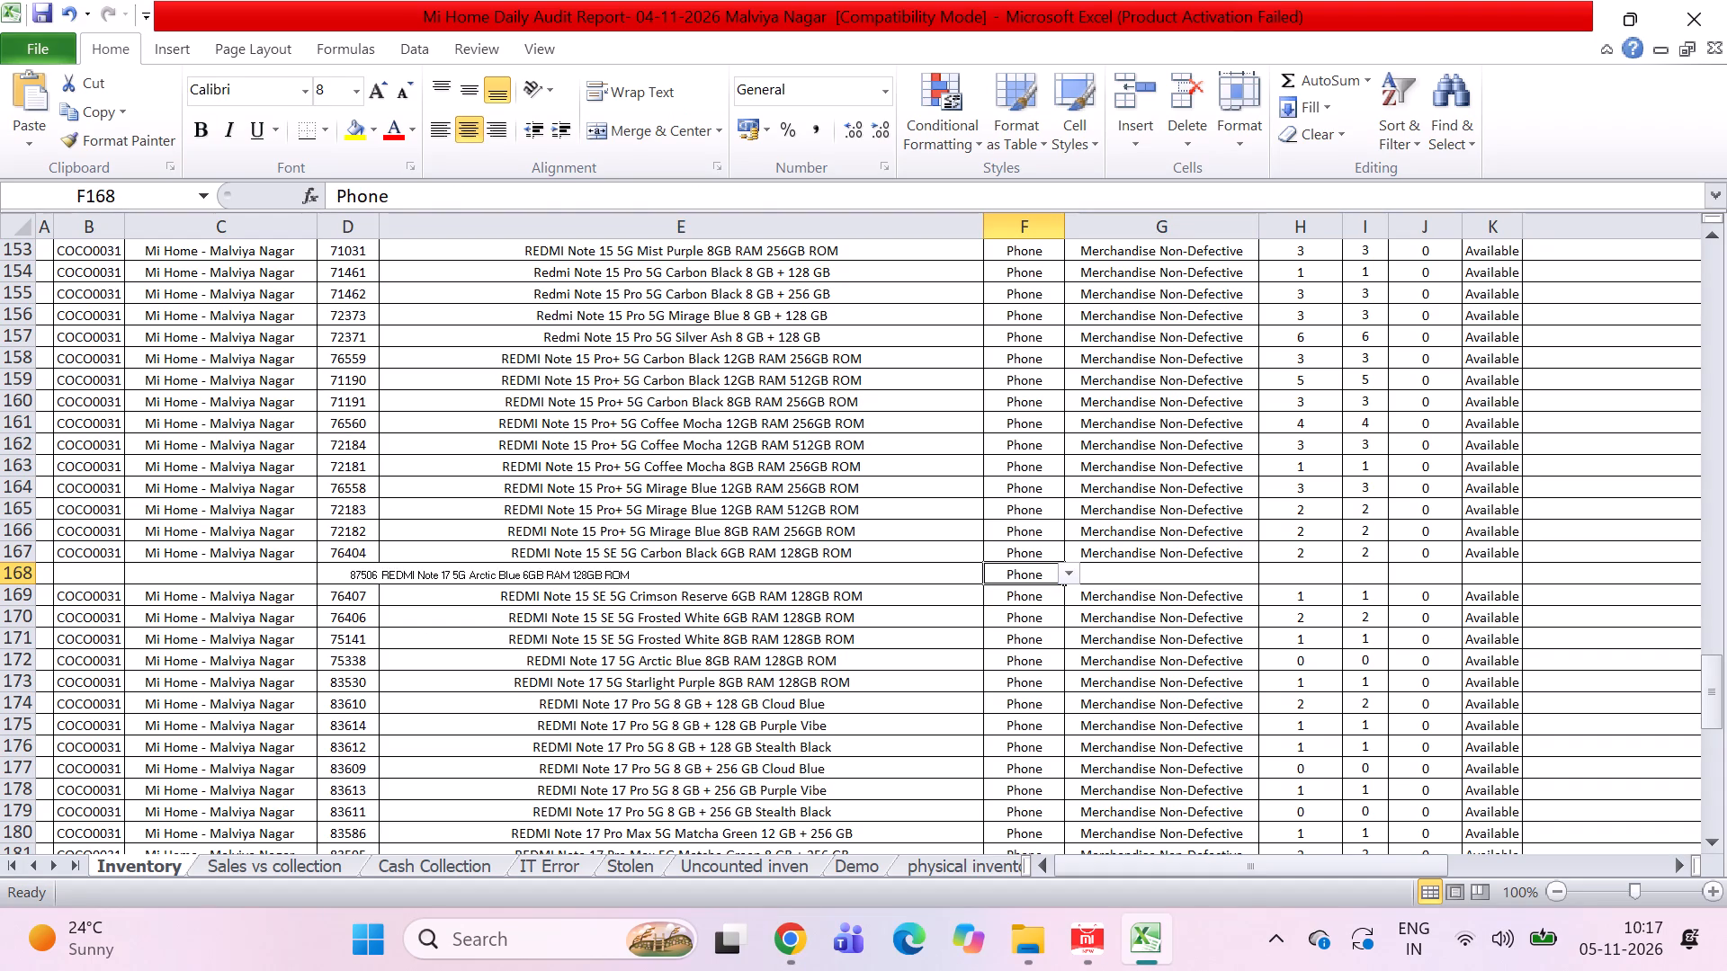
Copy the ID 87506 from its new row and search the Inventory sheet for duplicates of it.
{"action": "key", "text": "Left"}
{"action": "key", "text": "Left"}
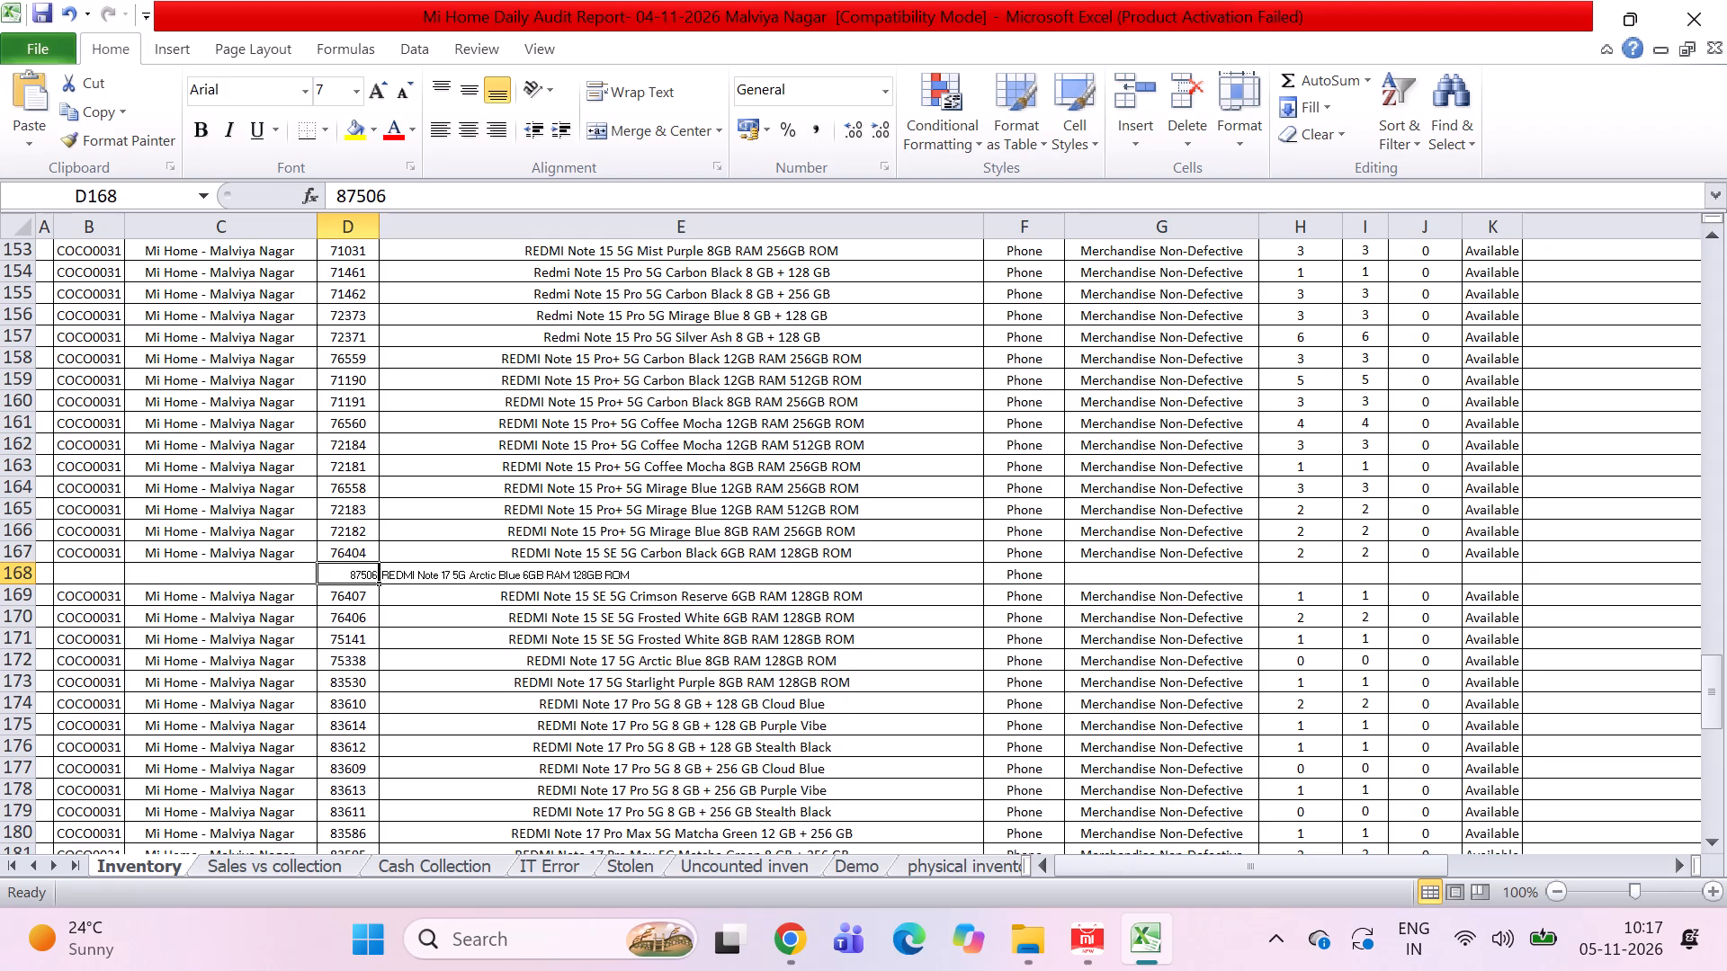
{"action": "key", "text": "ctrl+c"}
{"action": "key", "text": "ctrl+f"}
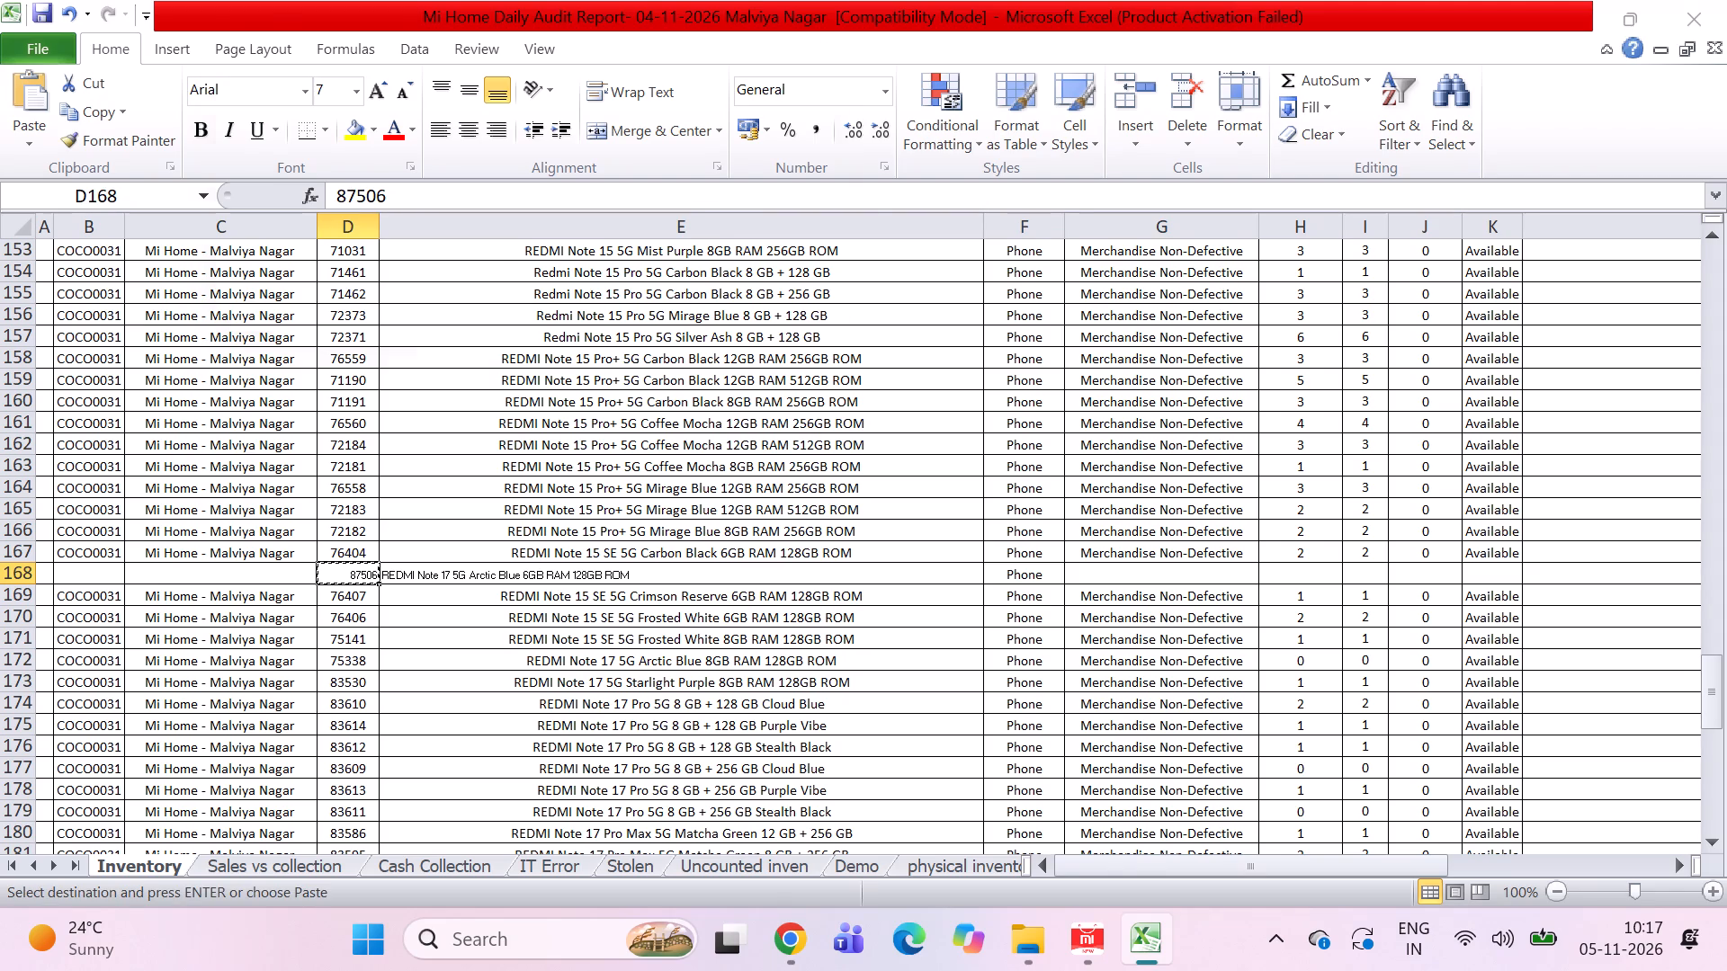
{"action": "key", "text": "ctrl+v"}
{"action": "key", "text": "Return"}
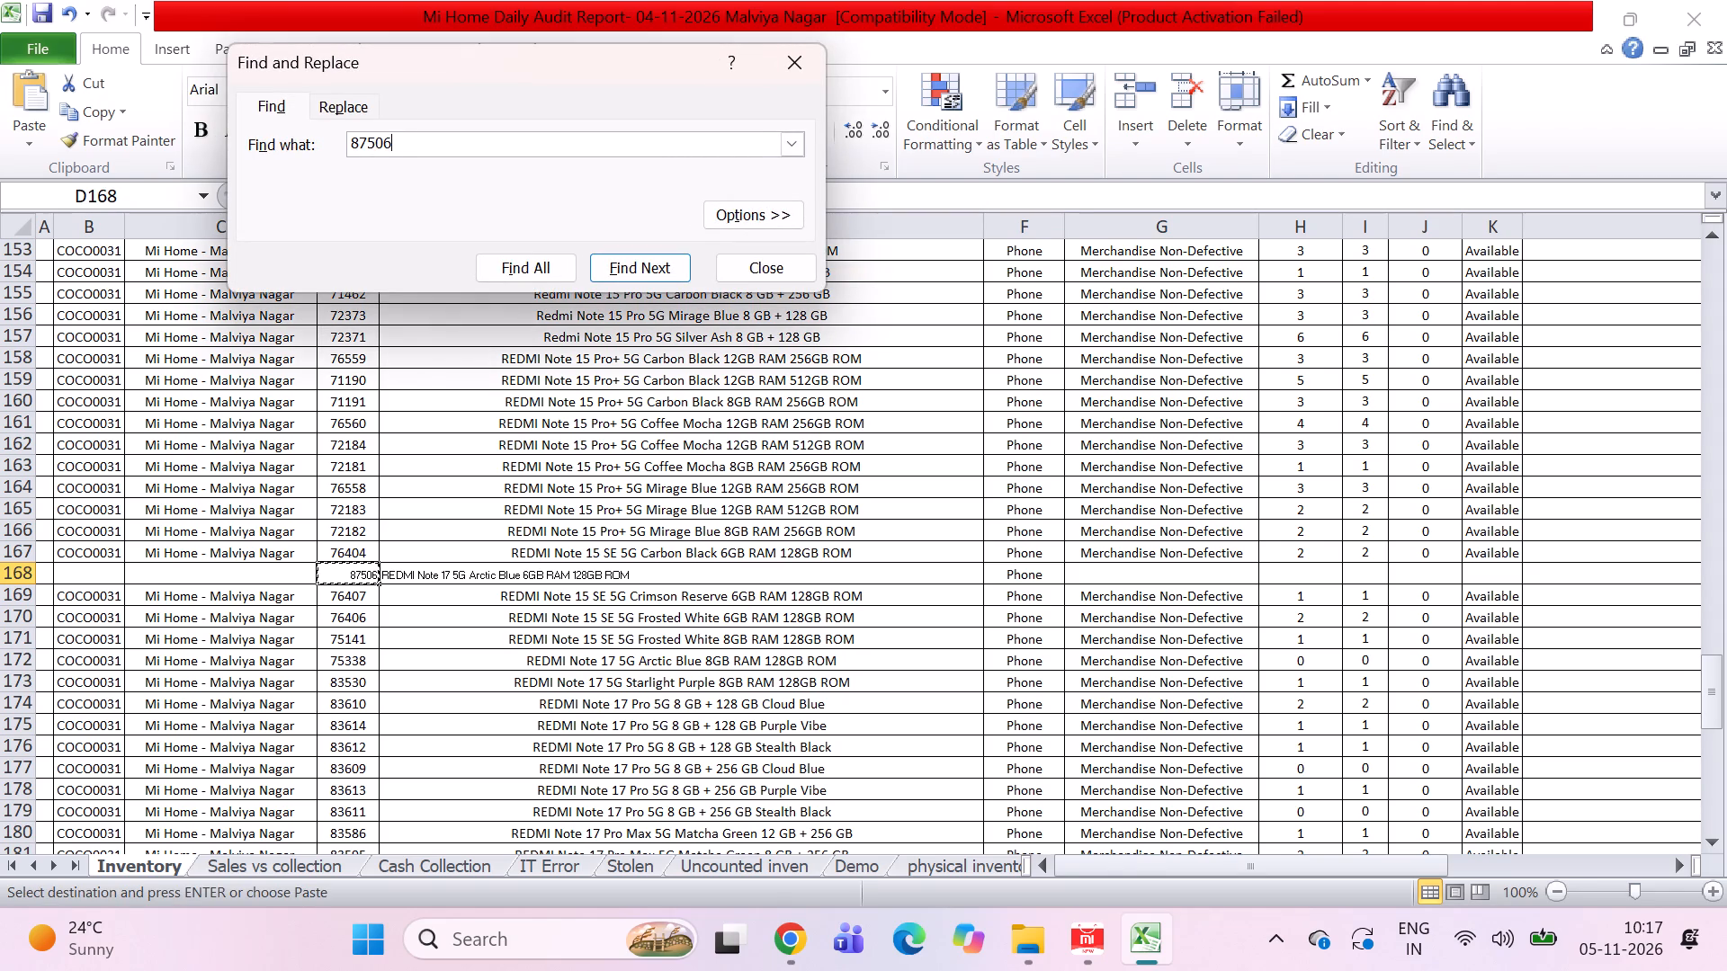
{"action": "key", "text": "Return"}
{"action": "left_click", "coordinate": [737, 256]}
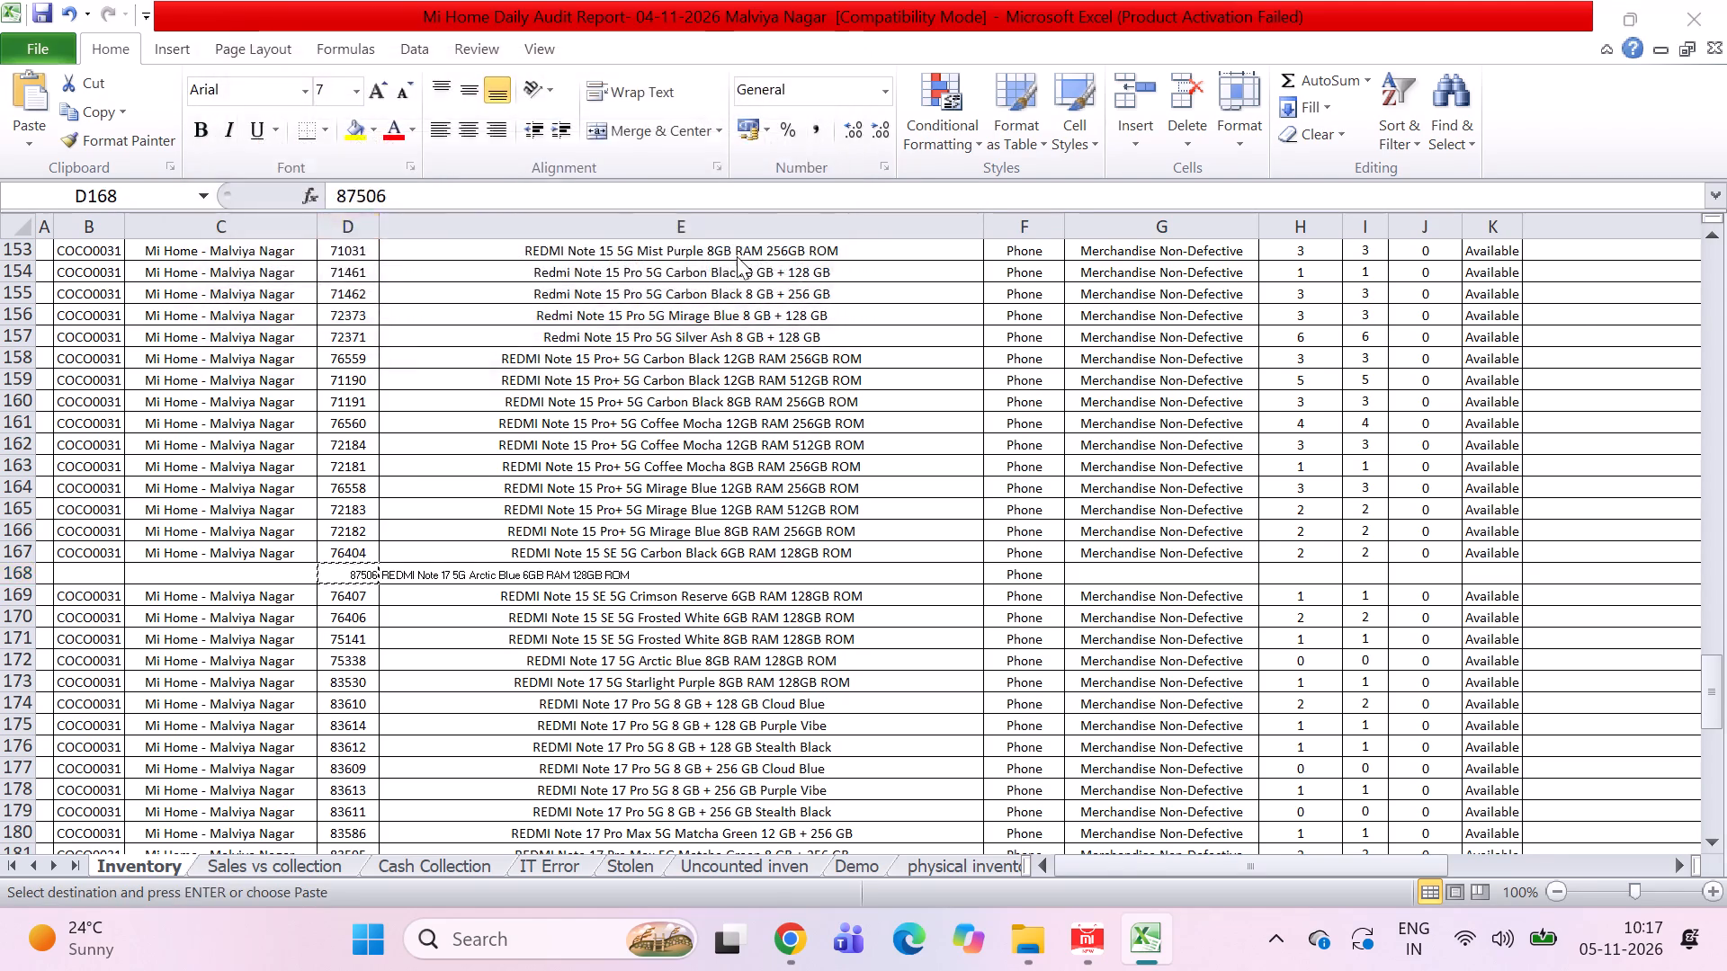
Copy the ID 83530 from the stock page and search the Inventory sheet for it.
{"action": "key", "text": "alt+Tab"}
{"action": "scroll", "coordinate": [475, 647], "scroll_direction": "down", "scroll_amount": 1}
{"action": "double_click", "coordinate": [240, 617]}
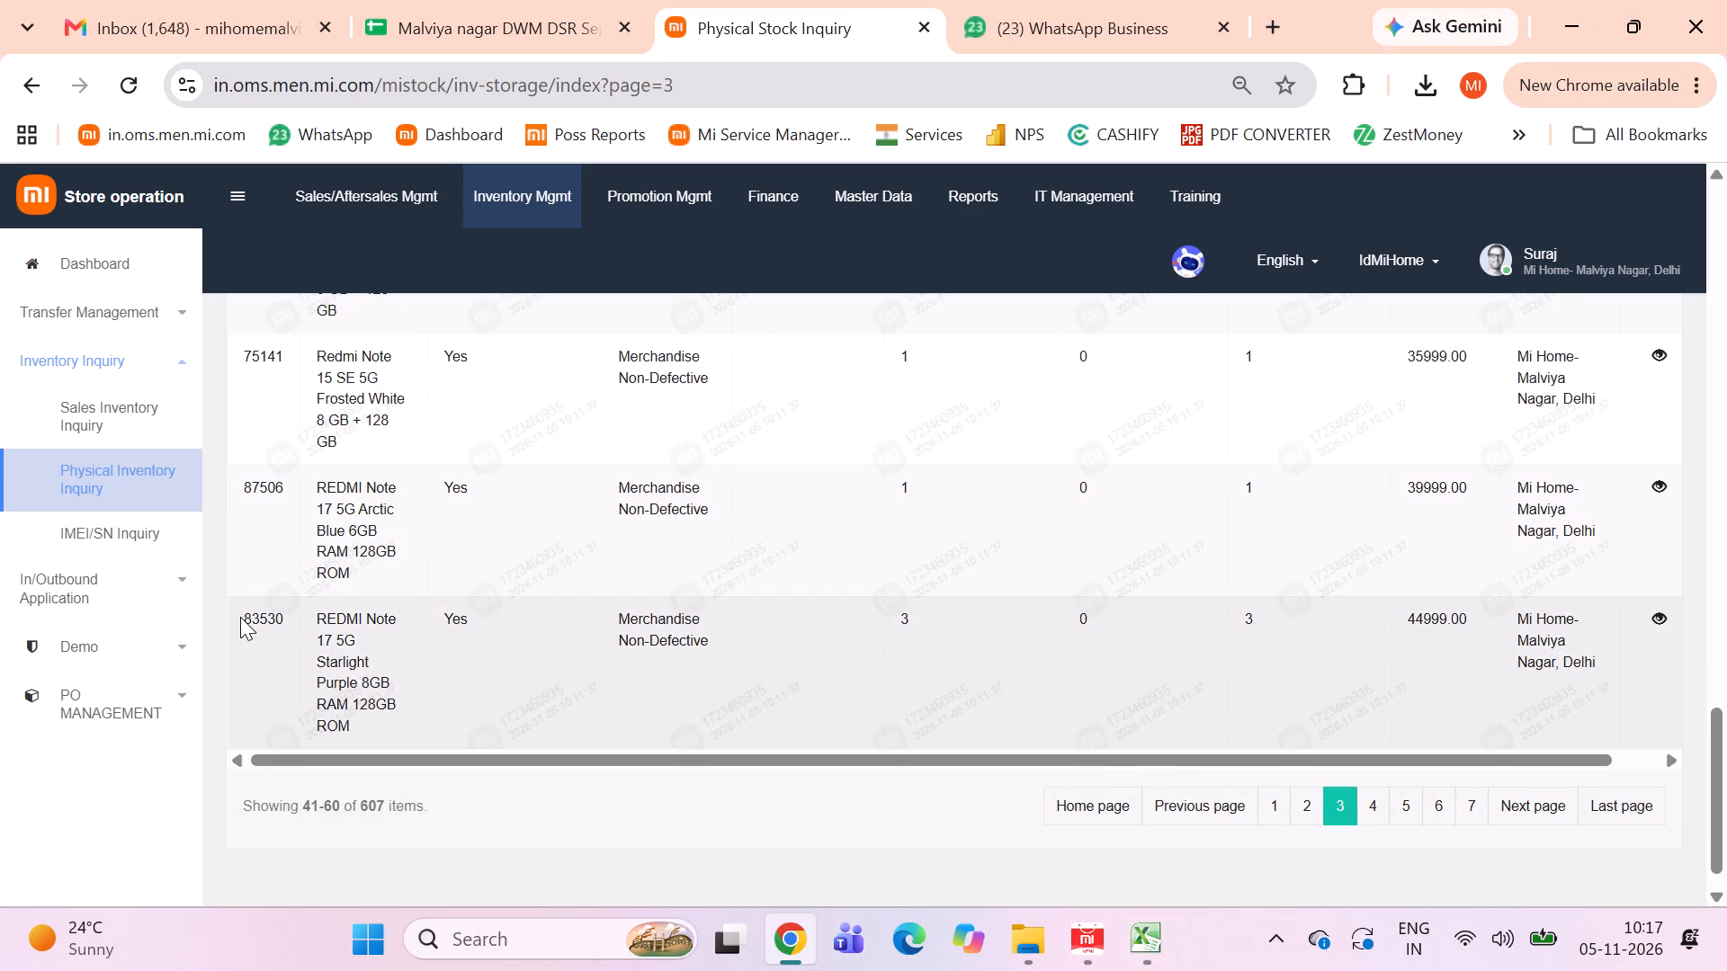
{"action": "key", "text": "ctrl+c"}
{"action": "key", "text": "alt+Tab"}
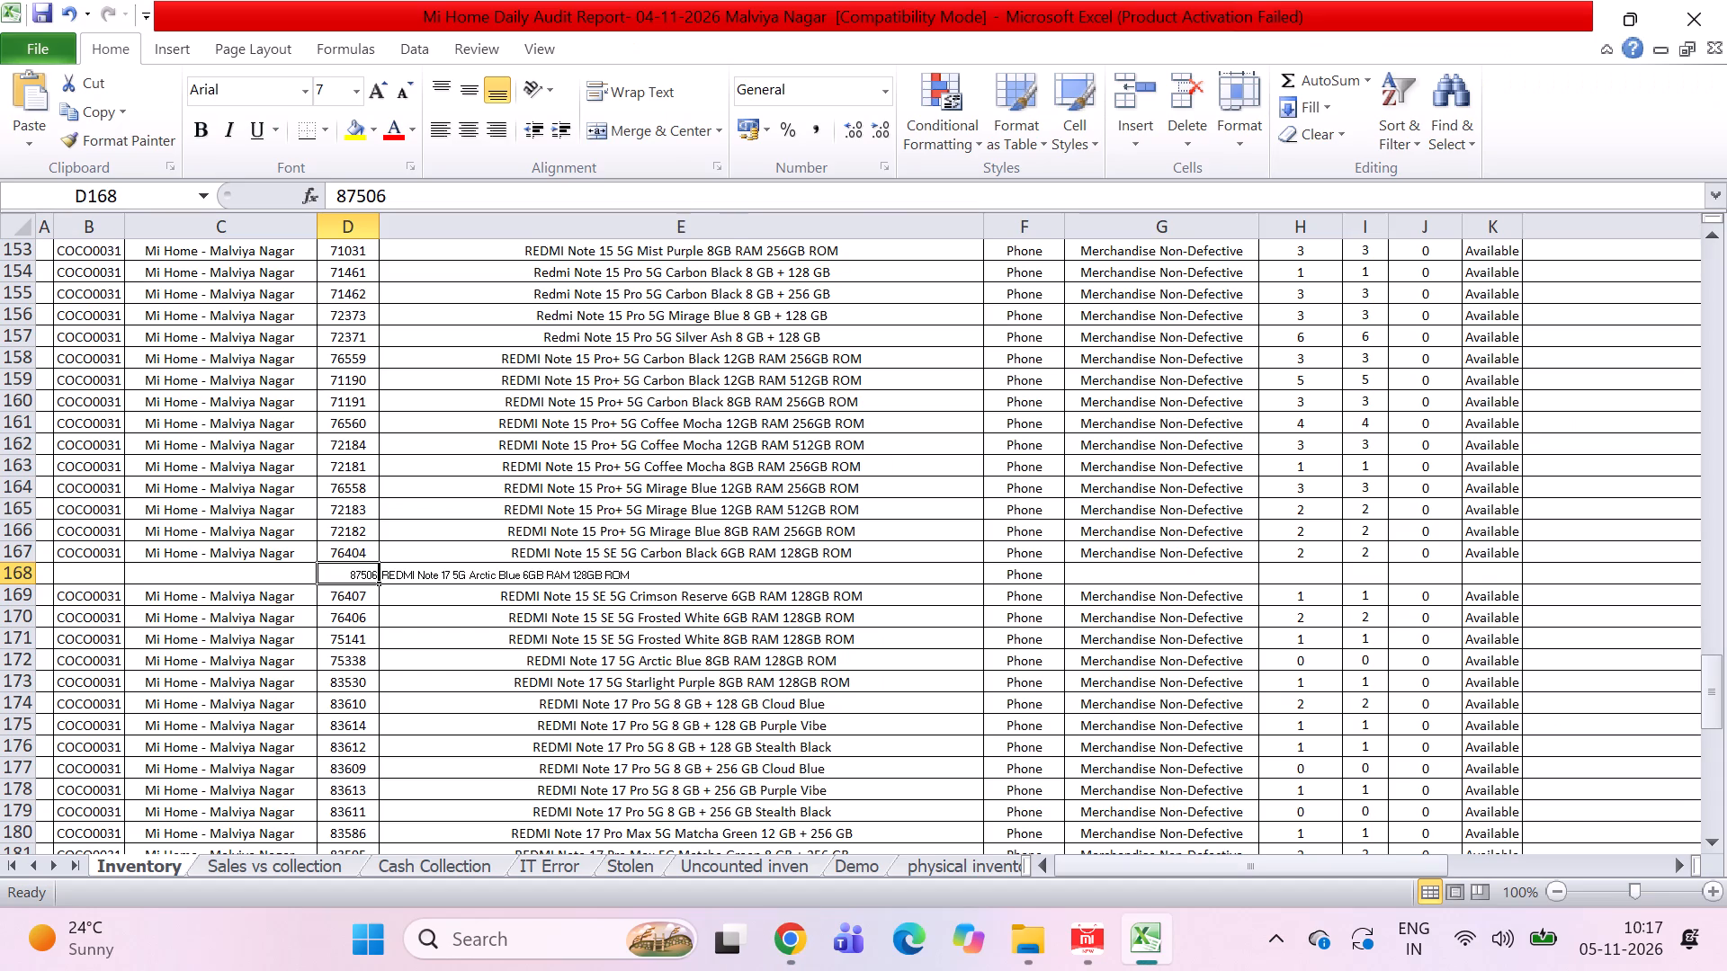
{"action": "key", "text": "ctrl+f"}
{"action": "key", "text": "ctrl+v"}
{"action": "key", "text": "Return"}
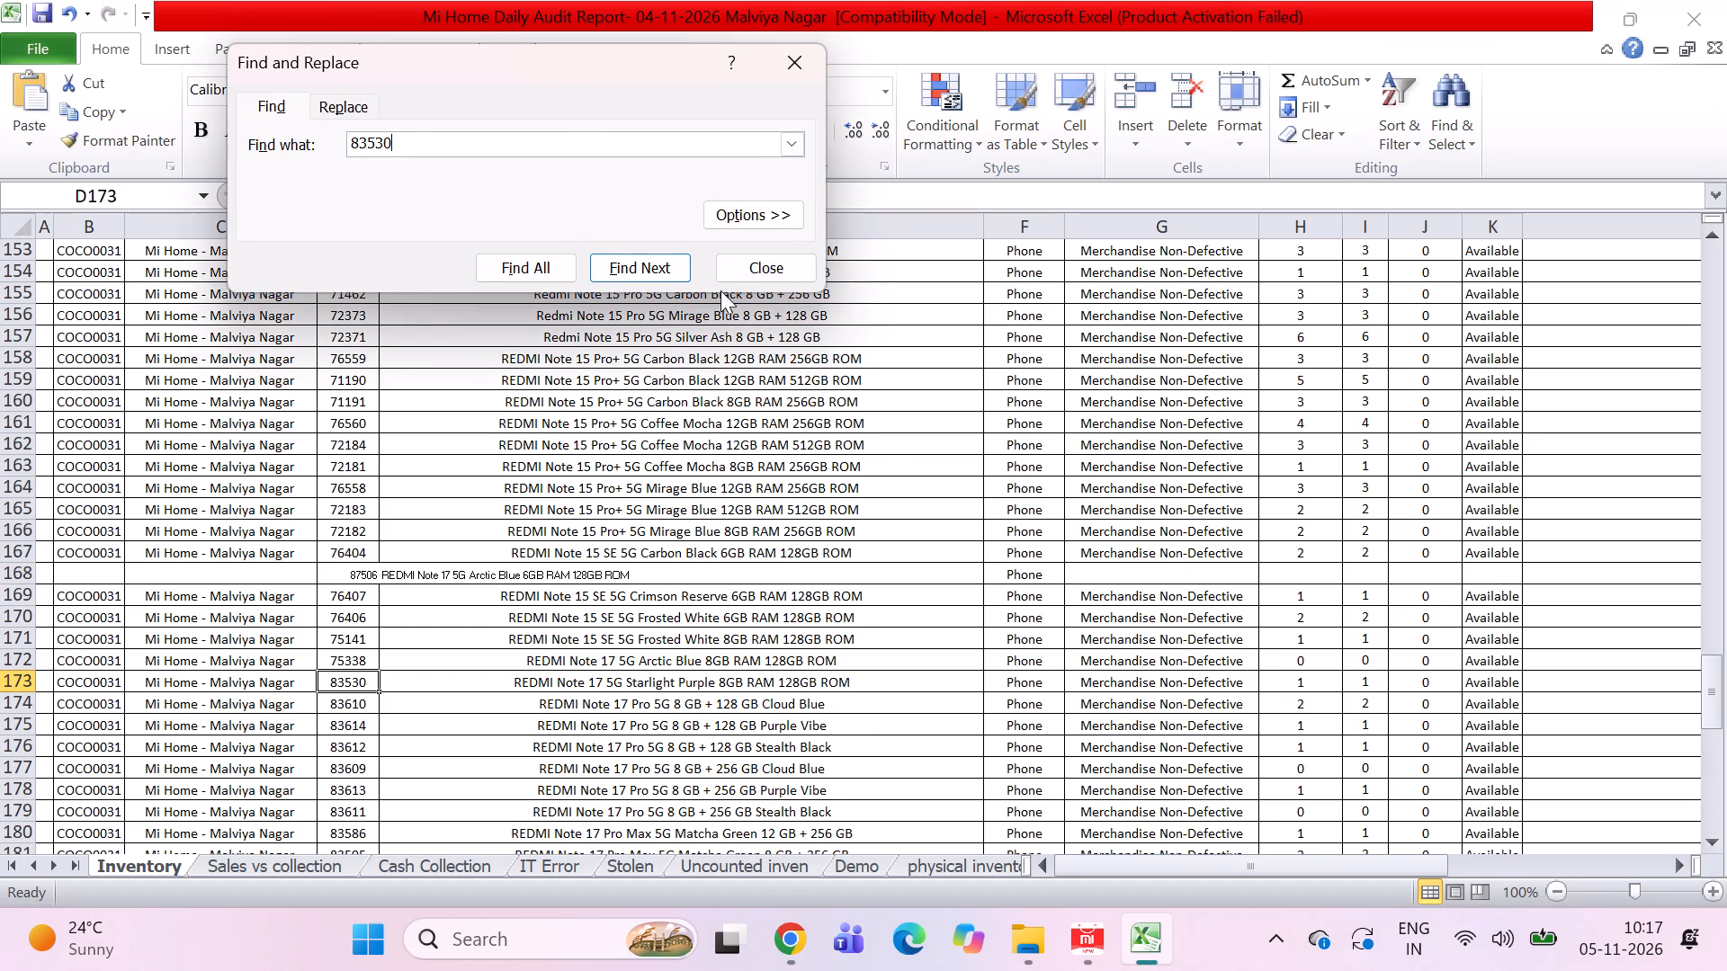
{"action": "left_click", "coordinate": [784, 274]}
Insert a blank row in the Inventory sheet between the 75341 row and the 83598 row.
{"action": "key", "text": "Down"}
{"action": "key", "text": "Down"}
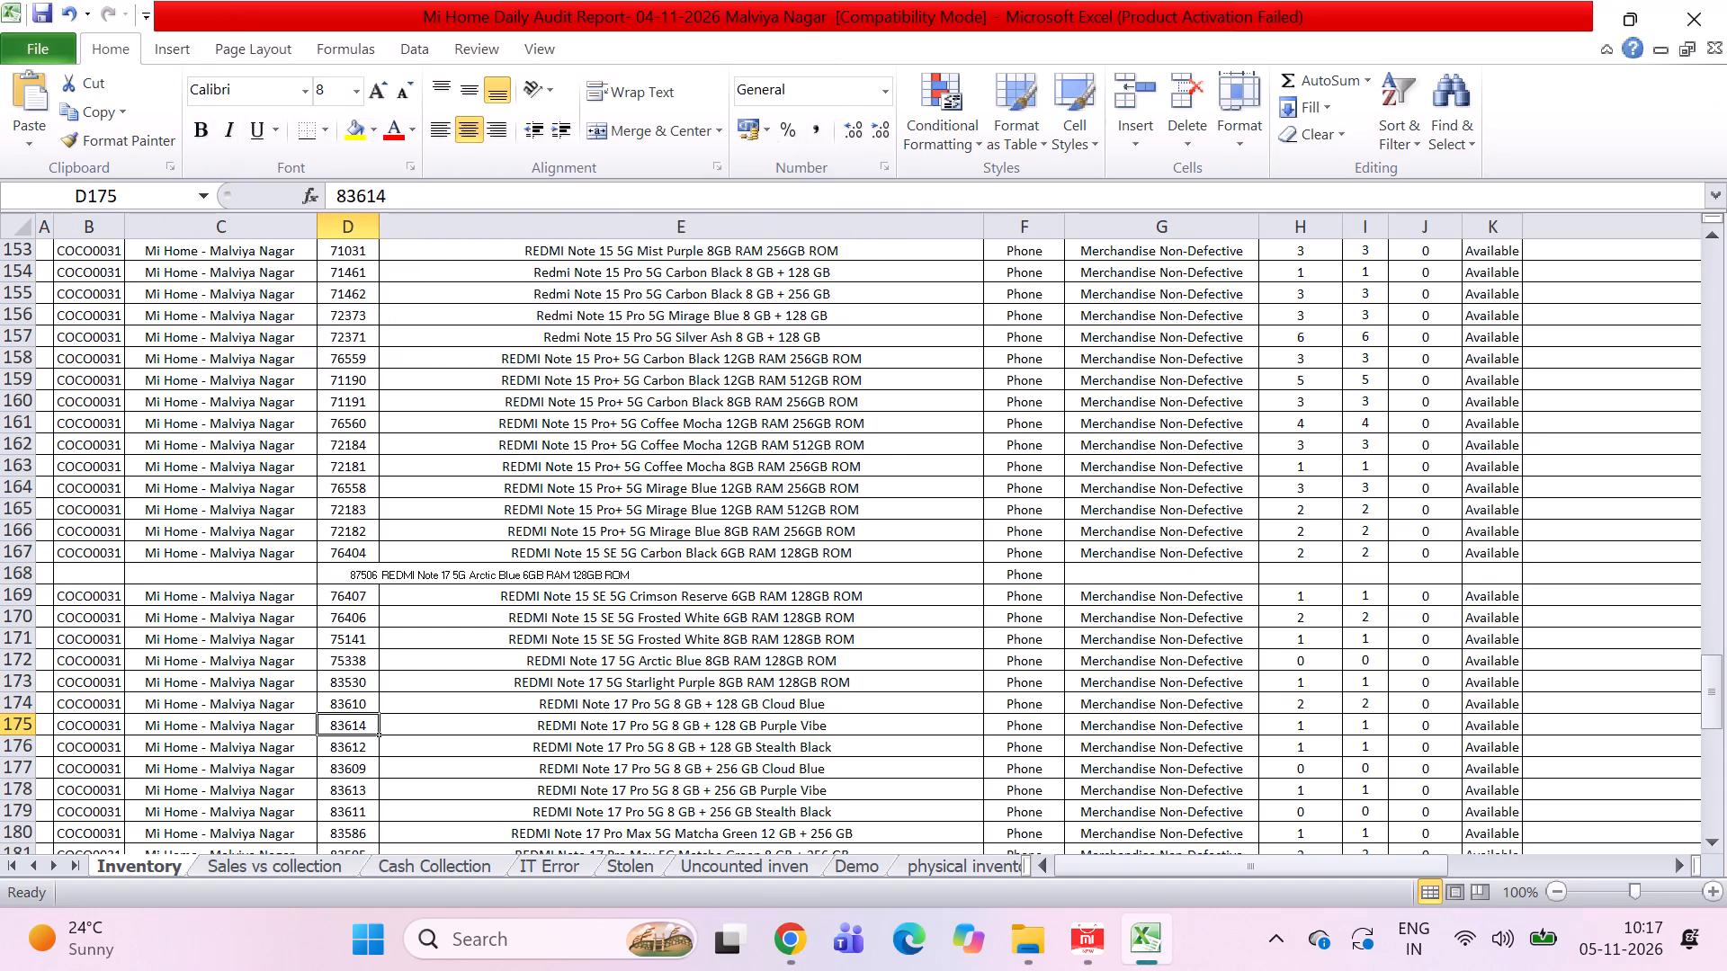
{"action": "key", "text": "Down"}
{"action": "key", "text": "Down"}
{"action": "key", "text": "Down"}
{"action": "key", "text": "Down"}
{"action": "key", "text": "Down"}
{"action": "key", "text": "Down"}
{"action": "key", "text": "Down"}
{"action": "key", "text": "Down"}
{"action": "key", "text": "Down"}
{"action": "key", "text": "Down"}
{"action": "key", "text": "Down"}
{"action": "key", "text": "Down"}
{"action": "key", "text": "Down"}
{"action": "key", "text": "Down"}
{"action": "key", "text": "Down"}
{"action": "key", "text": "Down"}
{"action": "key", "text": "Down"}
{"action": "key", "text": "Down"}
{"action": "key", "text": "Down"}
{"action": "key", "text": "Down"}
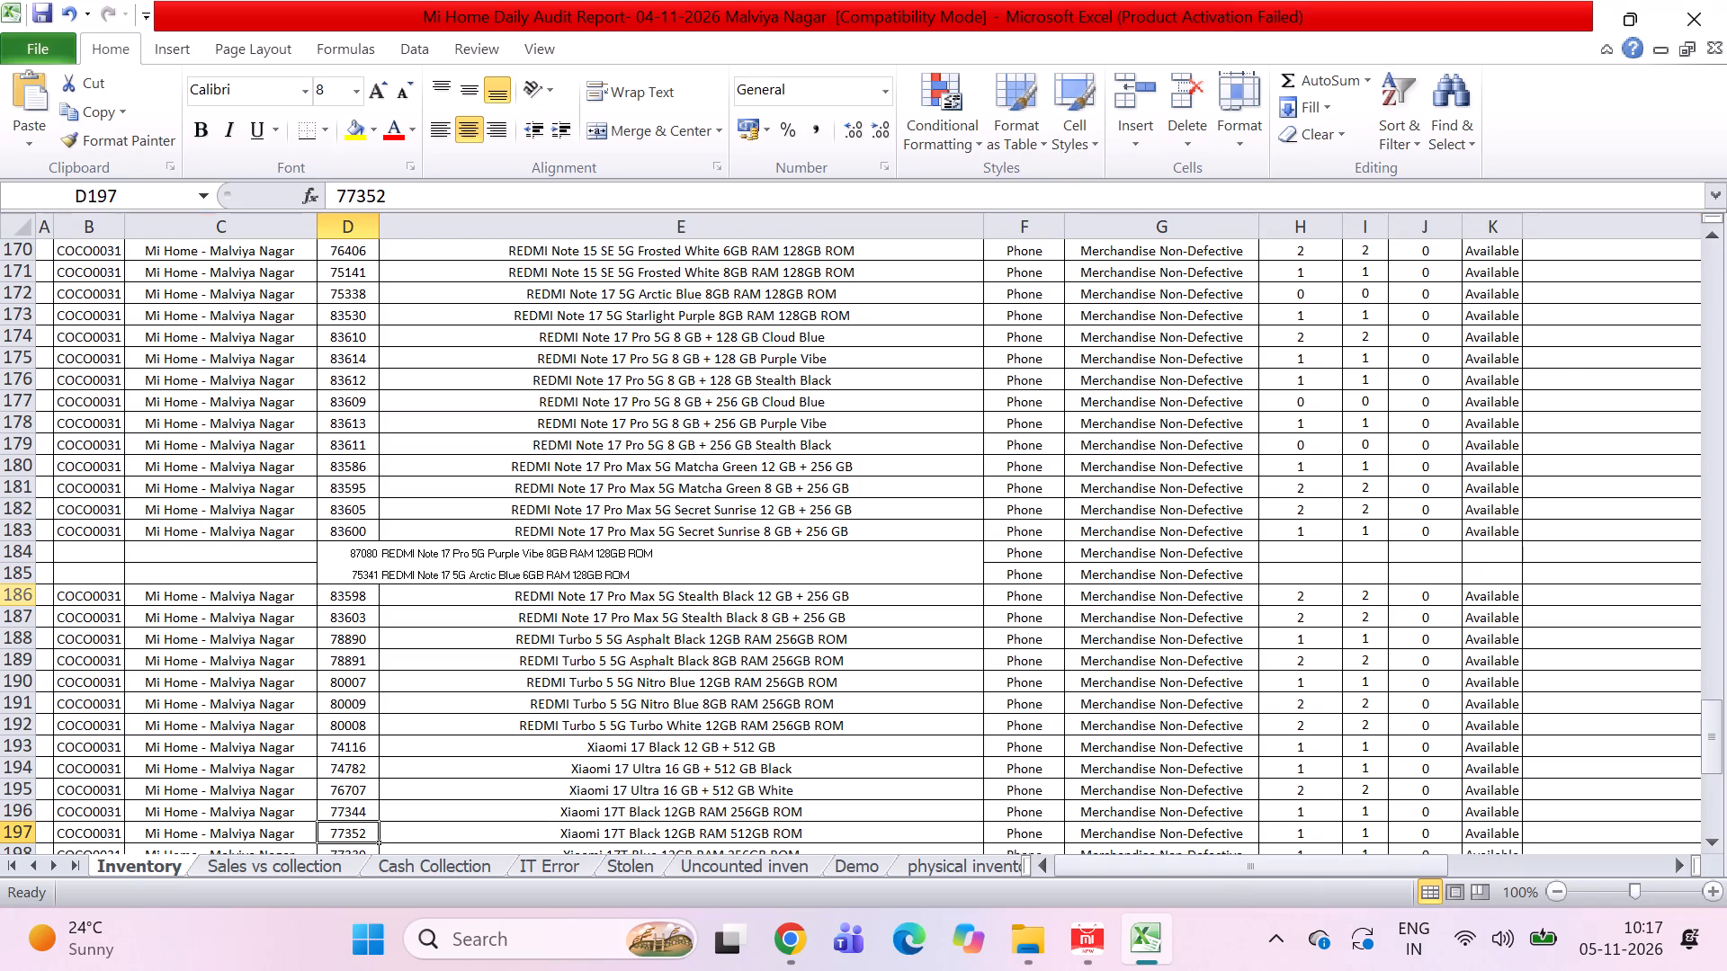
{"action": "left_click", "coordinate": [19, 598]}
{"action": "right_click", "coordinate": [19, 598]}
{"action": "left_click", "coordinate": [77, 402]}
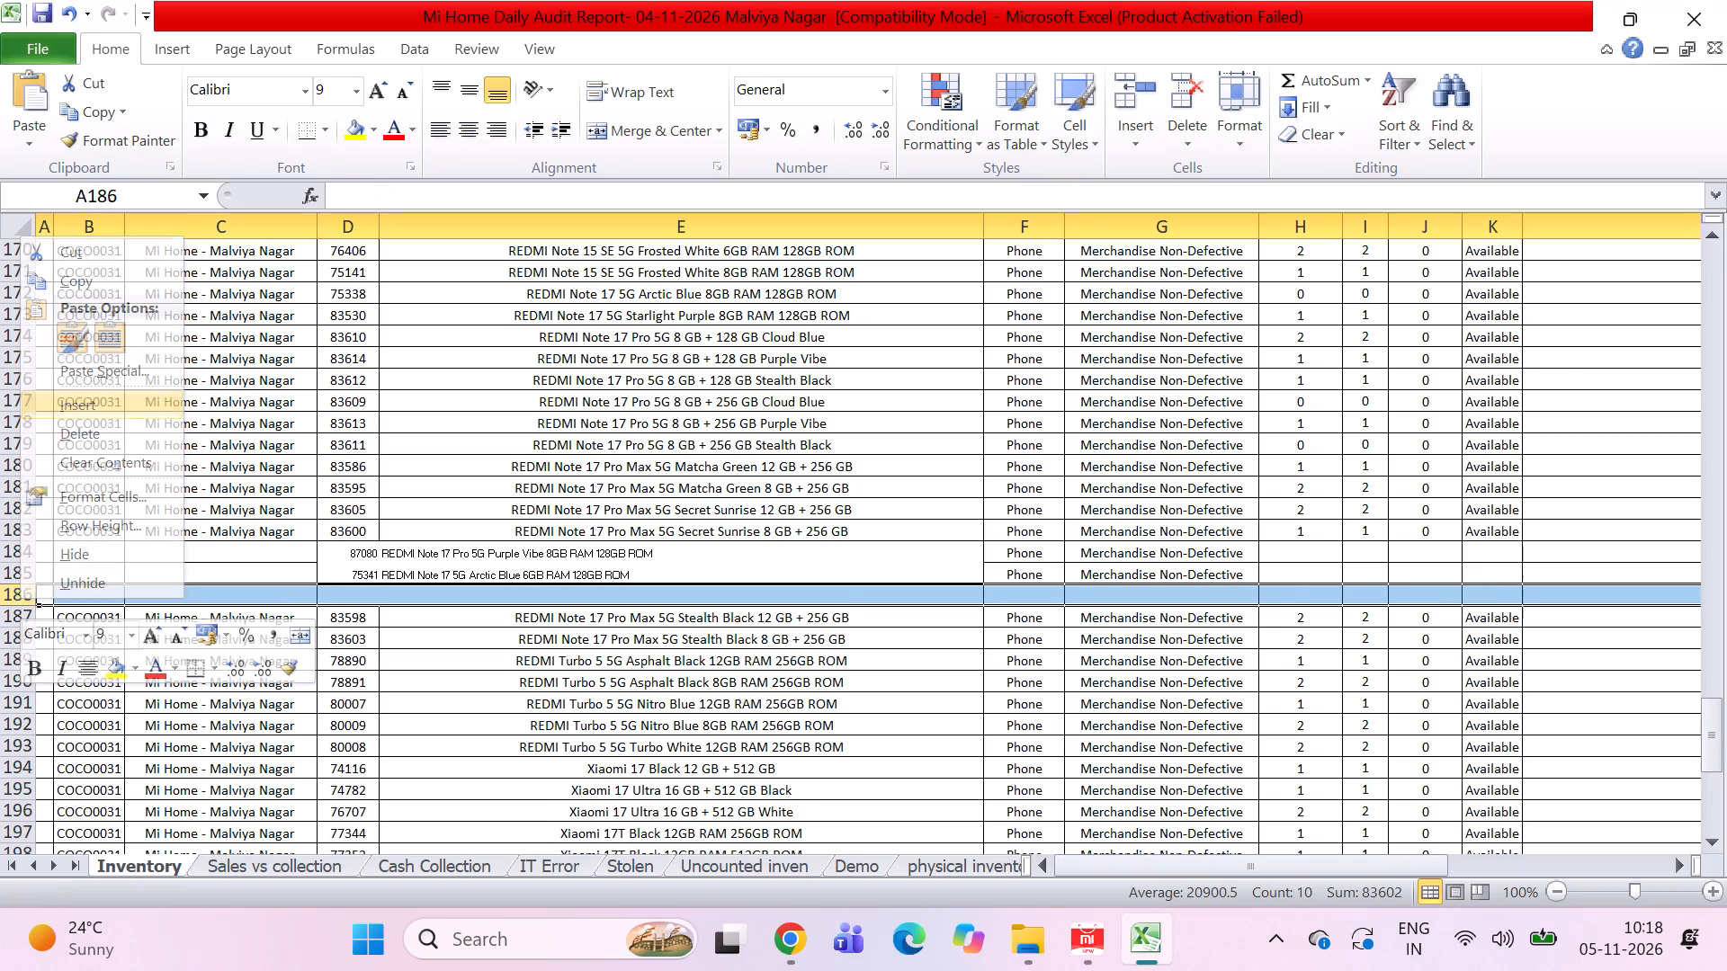
Enter product 87506, REDMI Note 17 5G Arctic Blue 6GB RAM 128GB ROM, from the stock page in the new row below 75341.
{"action": "left_click", "coordinate": [350, 599]}
{"action": "key", "text": "ctrl+v"}
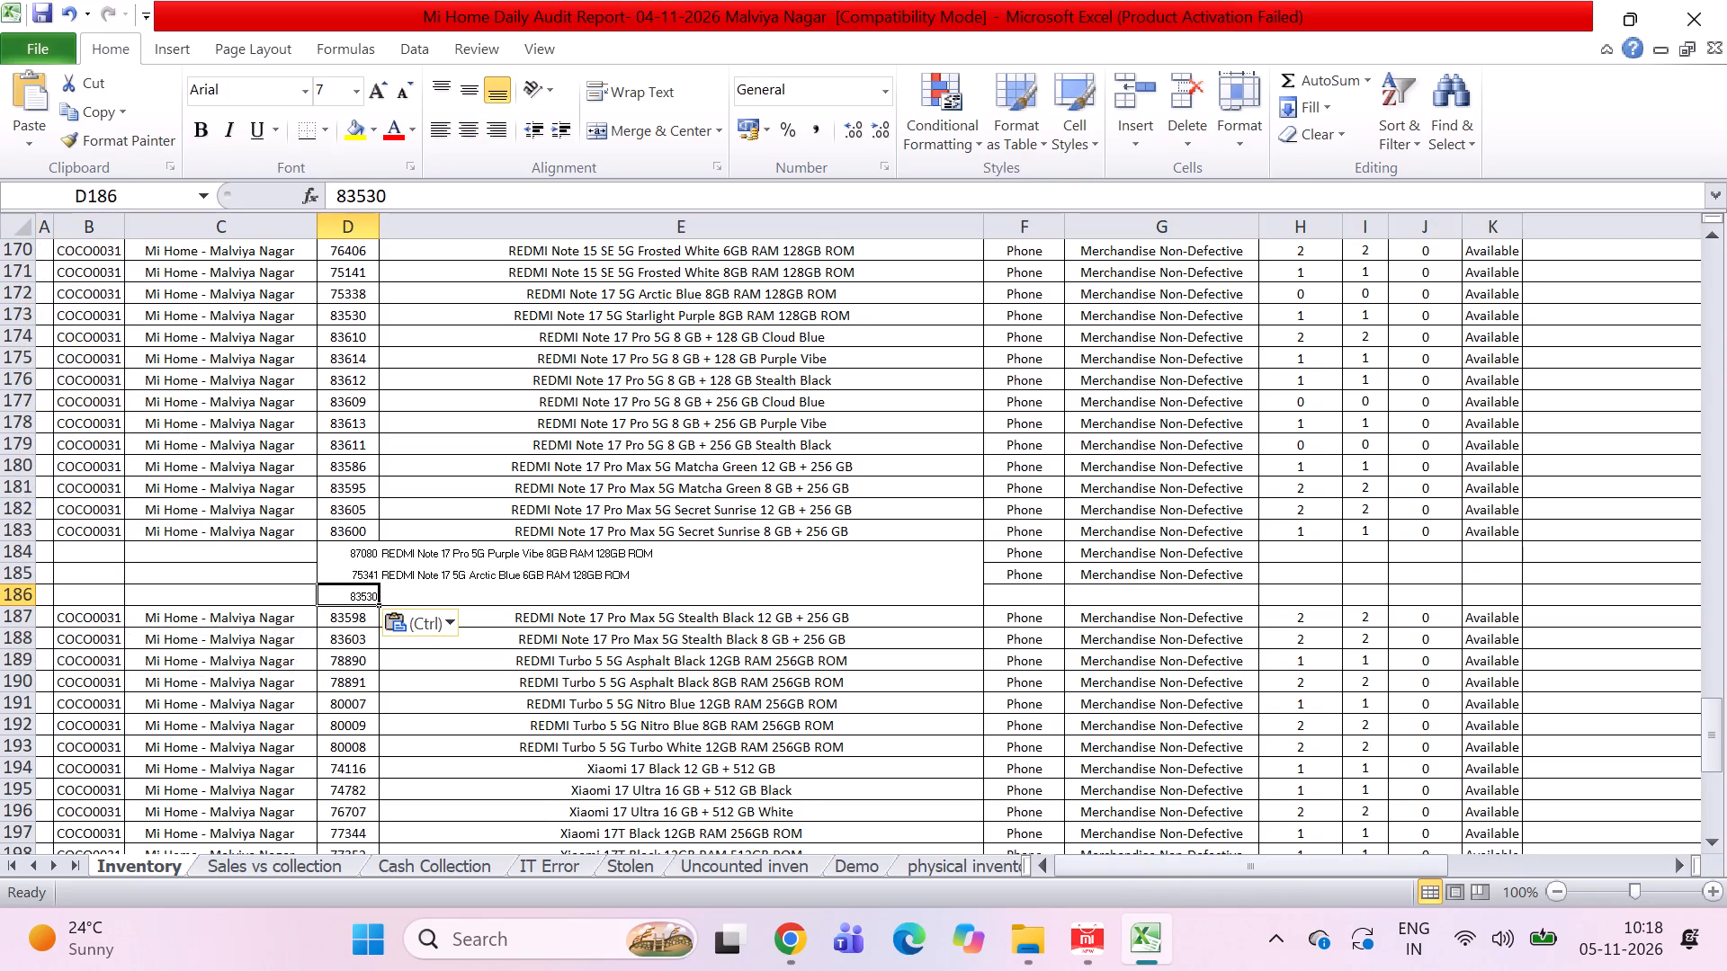
{"action": "key", "text": "alt+Tab"}
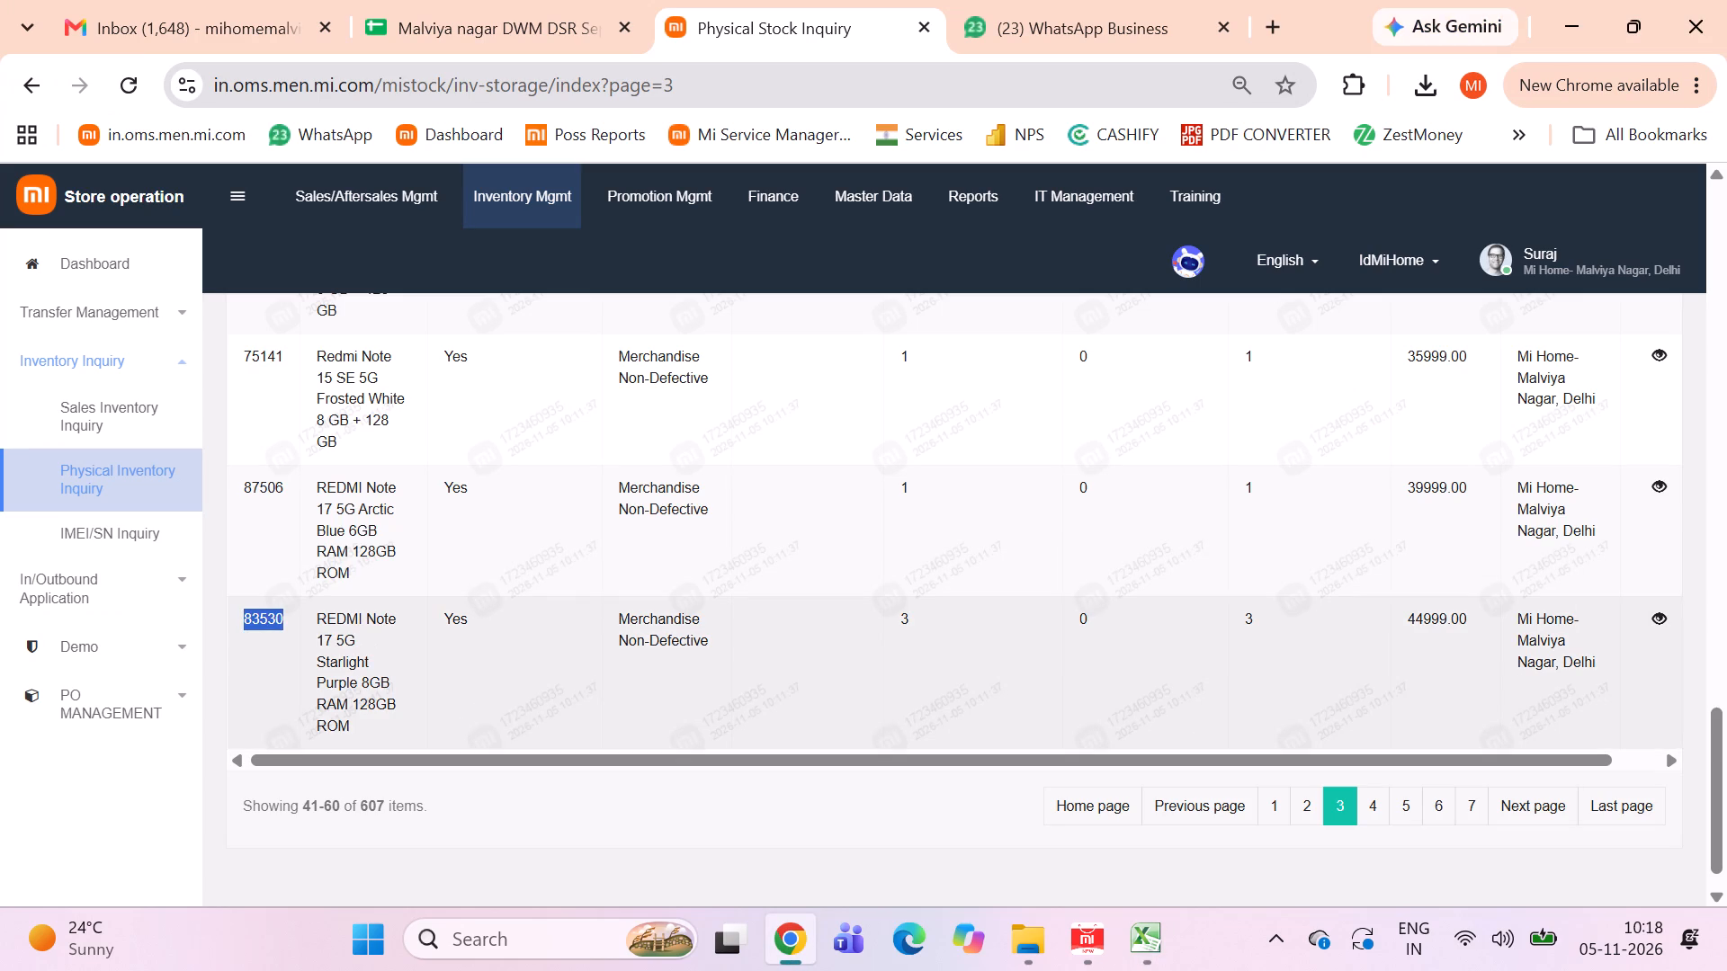
{"action": "double_click", "coordinate": [255, 487]}
{"action": "key", "text": "ctrl+c"}
{"action": "key", "text": "alt+Tab"}
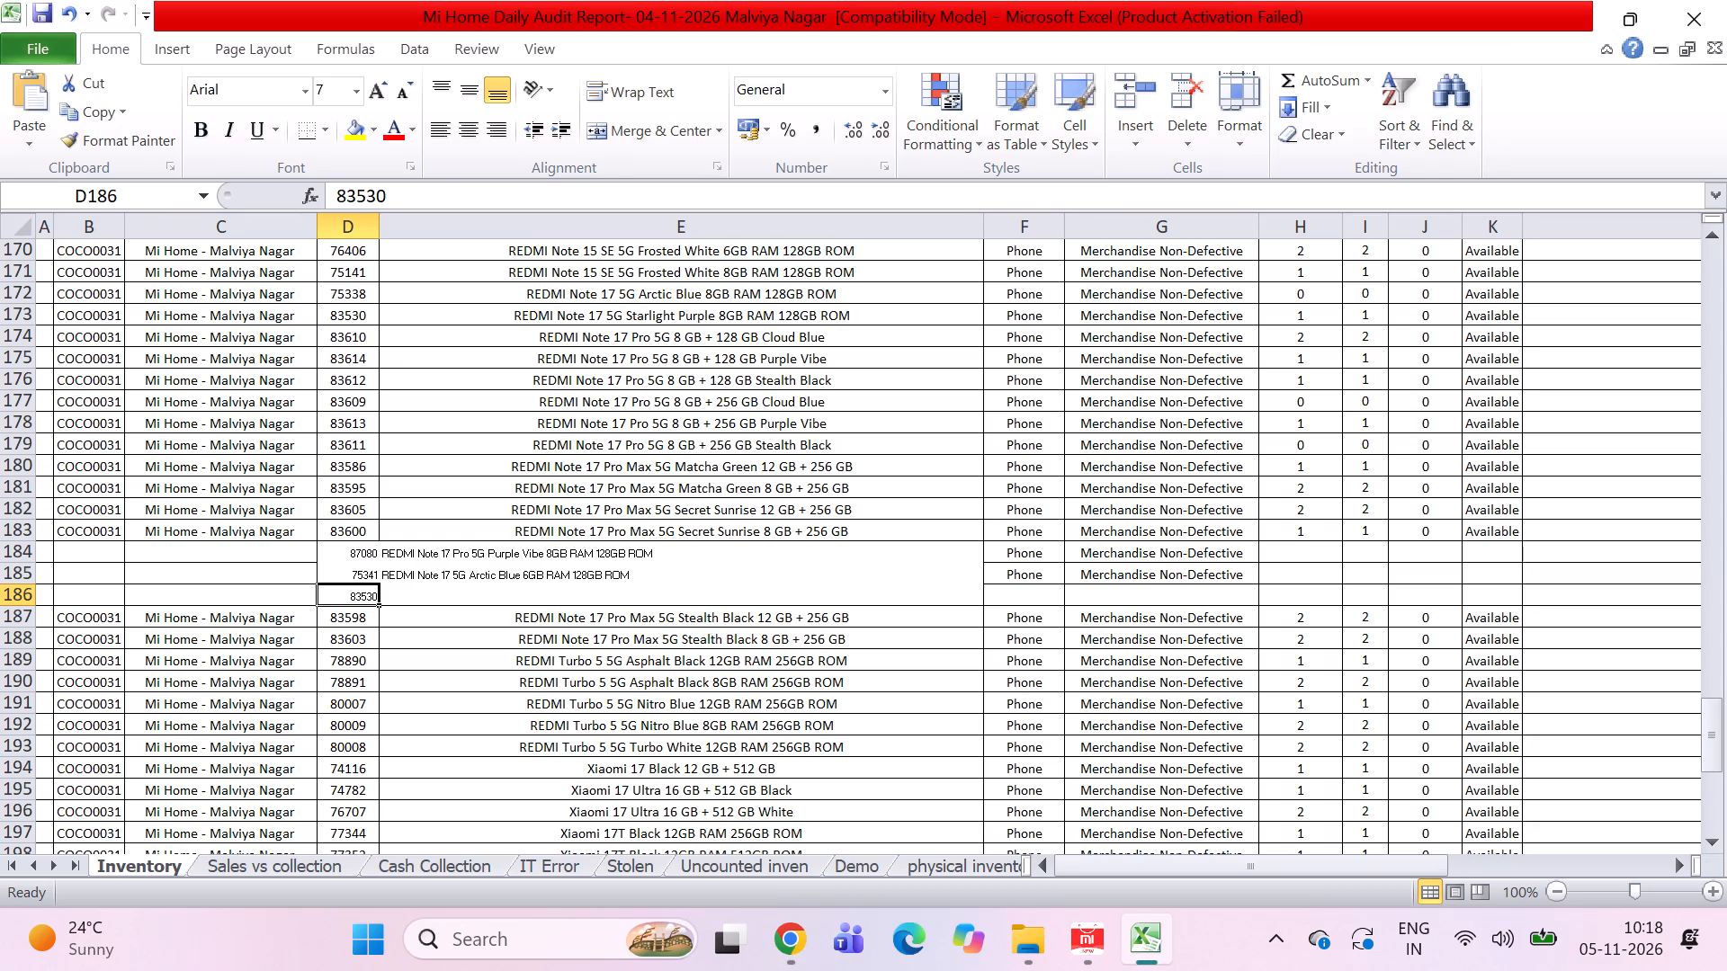
{"action": "key", "text": "ctrl+v"}
{"action": "key", "text": "Right"}
{"action": "key", "text": "alt+Tab"}
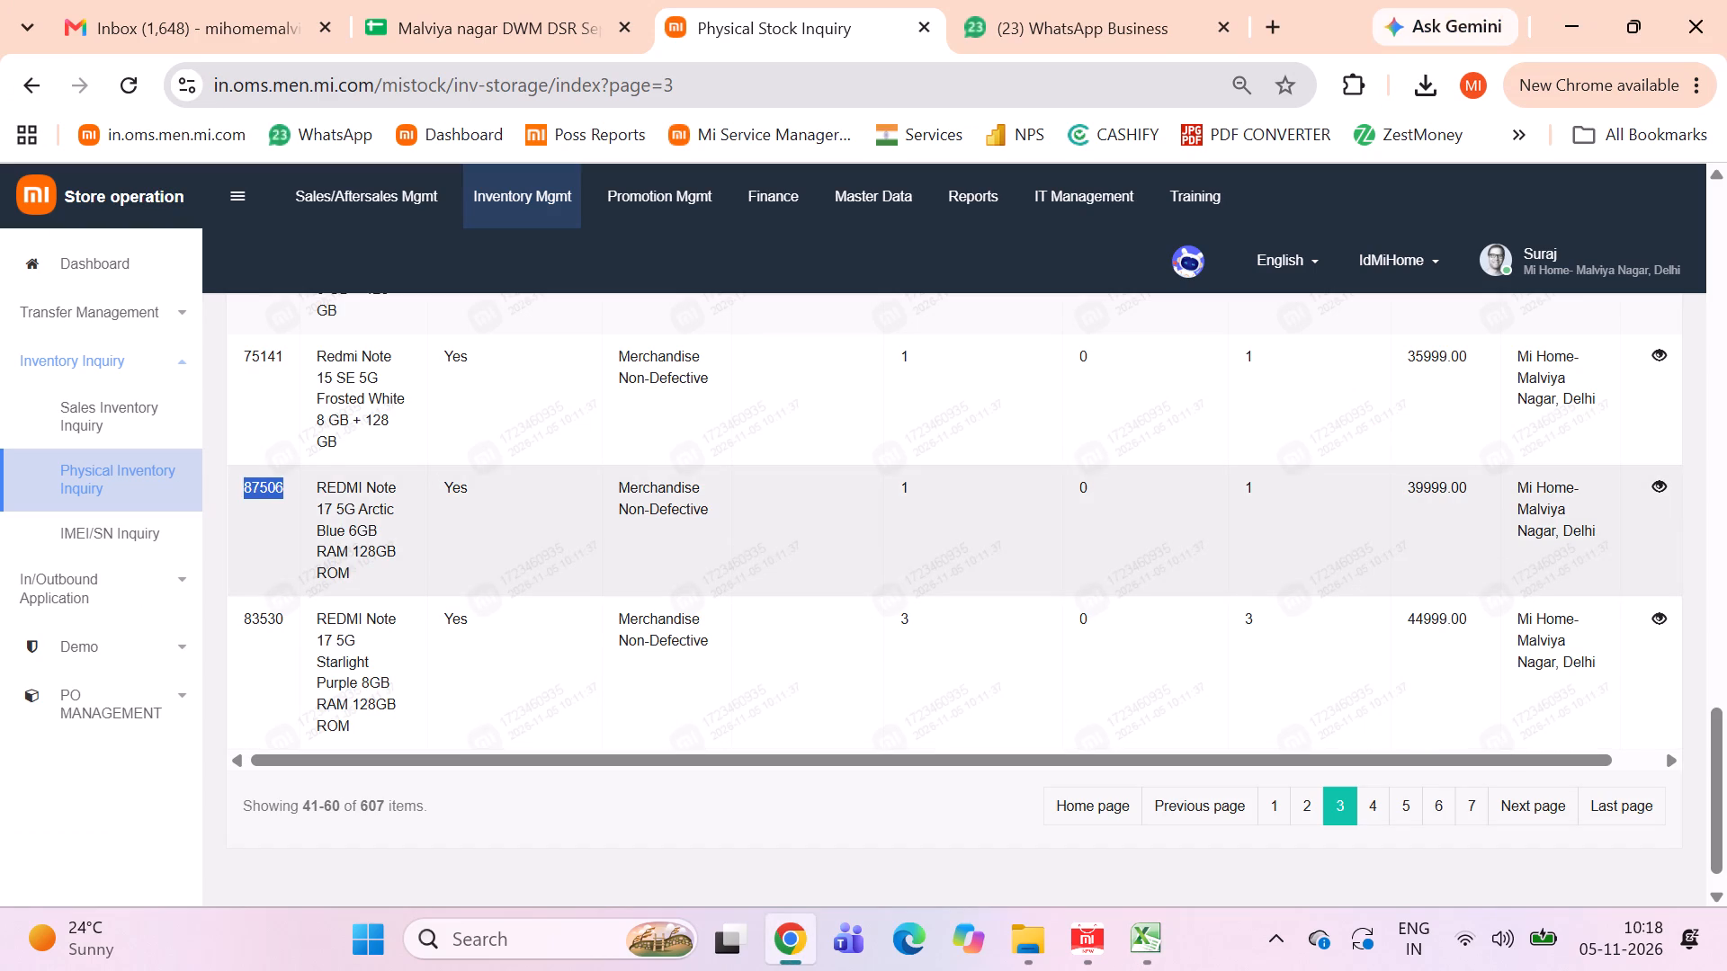
{"action": "triple_click", "coordinate": [334, 493]}
{"action": "key", "text": "ctrl+c"}
{"action": "key", "text": "alt+Tab"}
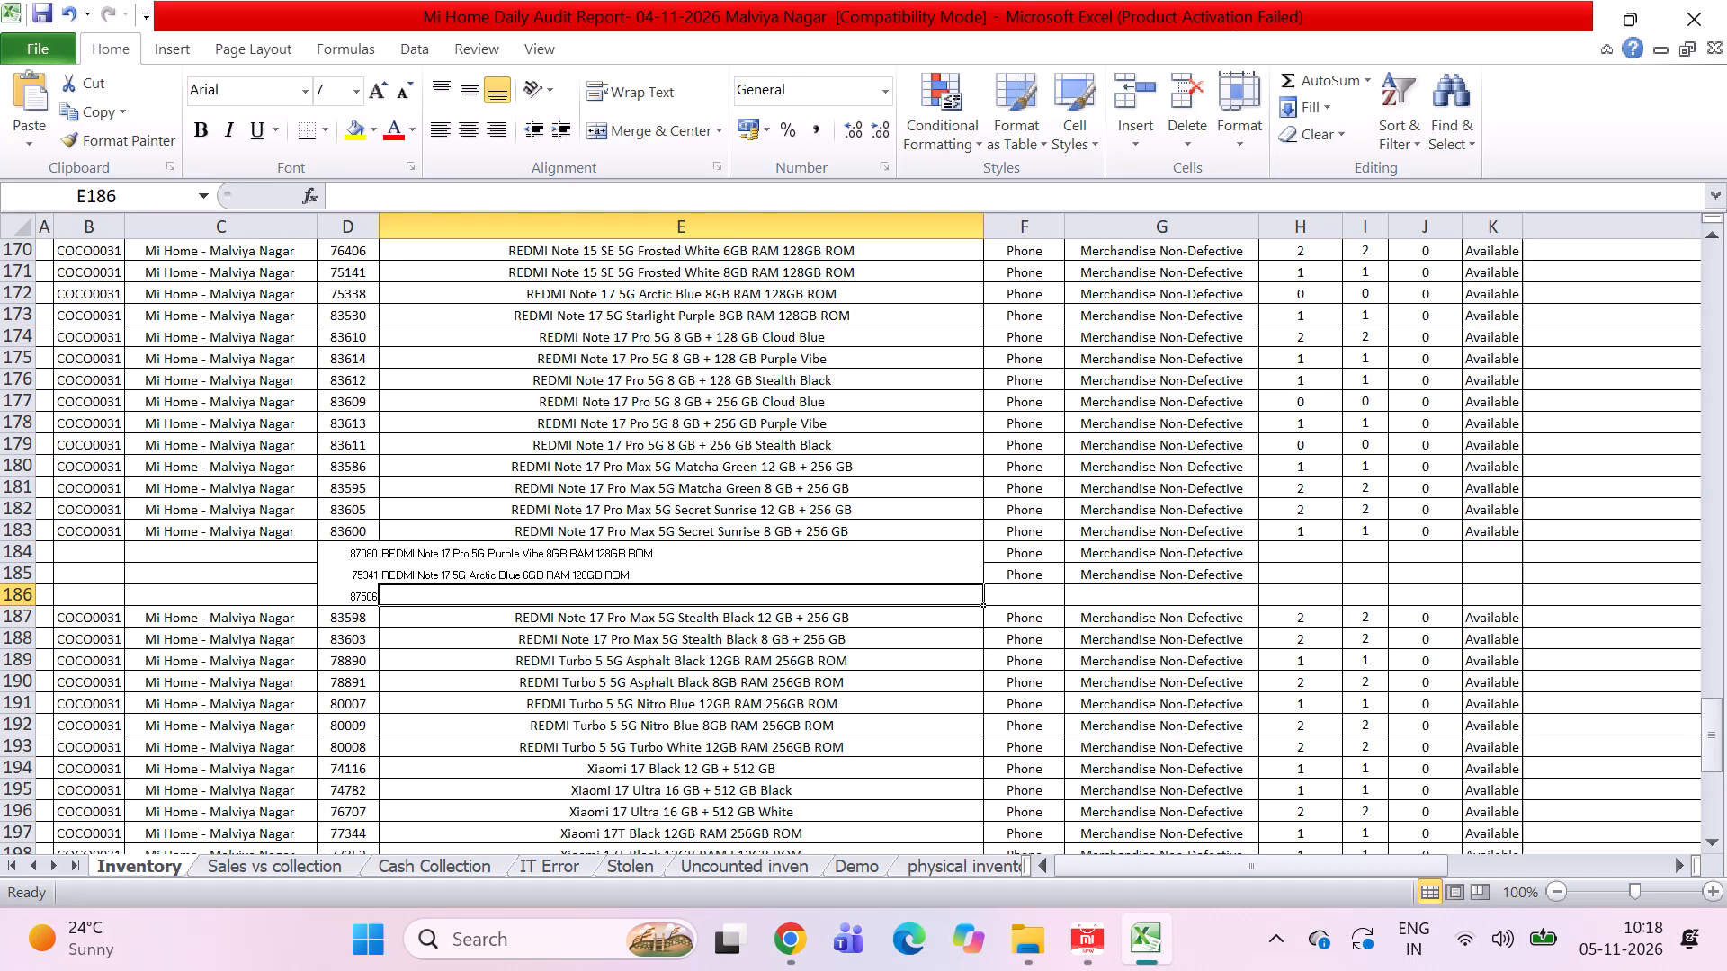
{"action": "key", "text": "ctrl+v"}
{"action": "key", "text": "Left"}
{"action": "key", "text": "Left"}
{"action": "key", "text": "Right"}
{"action": "key", "text": "Right"}
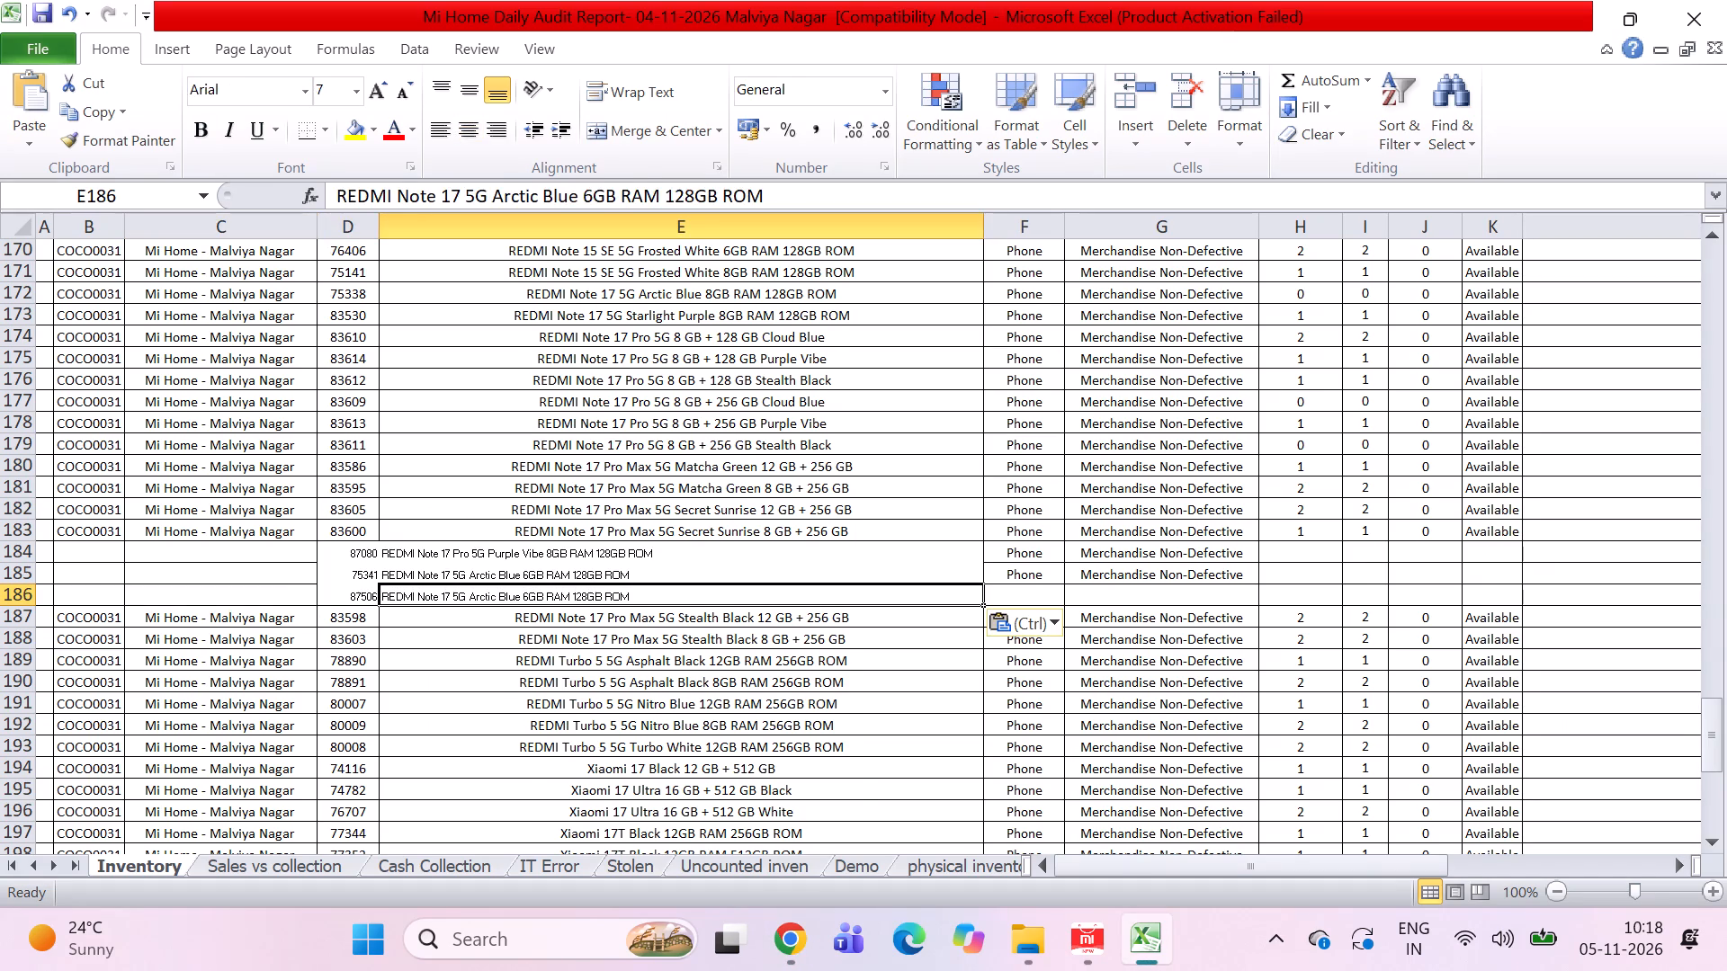
Look through the Inventory sheet's product rows, checking the recently added entries and the end of the list.
{"action": "key", "text": "ctrl+Up"}
{"action": "key", "text": "Left"}
{"action": "key", "text": "Up"}
{"action": "key", "text": "Up"}
{"action": "key", "text": "Up"}
{"action": "key", "text": "Up"}
{"action": "key", "text": "Up"}
{"action": "key", "text": "Up"}
{"action": "key", "text": "Up"}
{"action": "key", "text": "Up"}
{"action": "key", "text": "Up"}
{"action": "key", "text": "Up"}
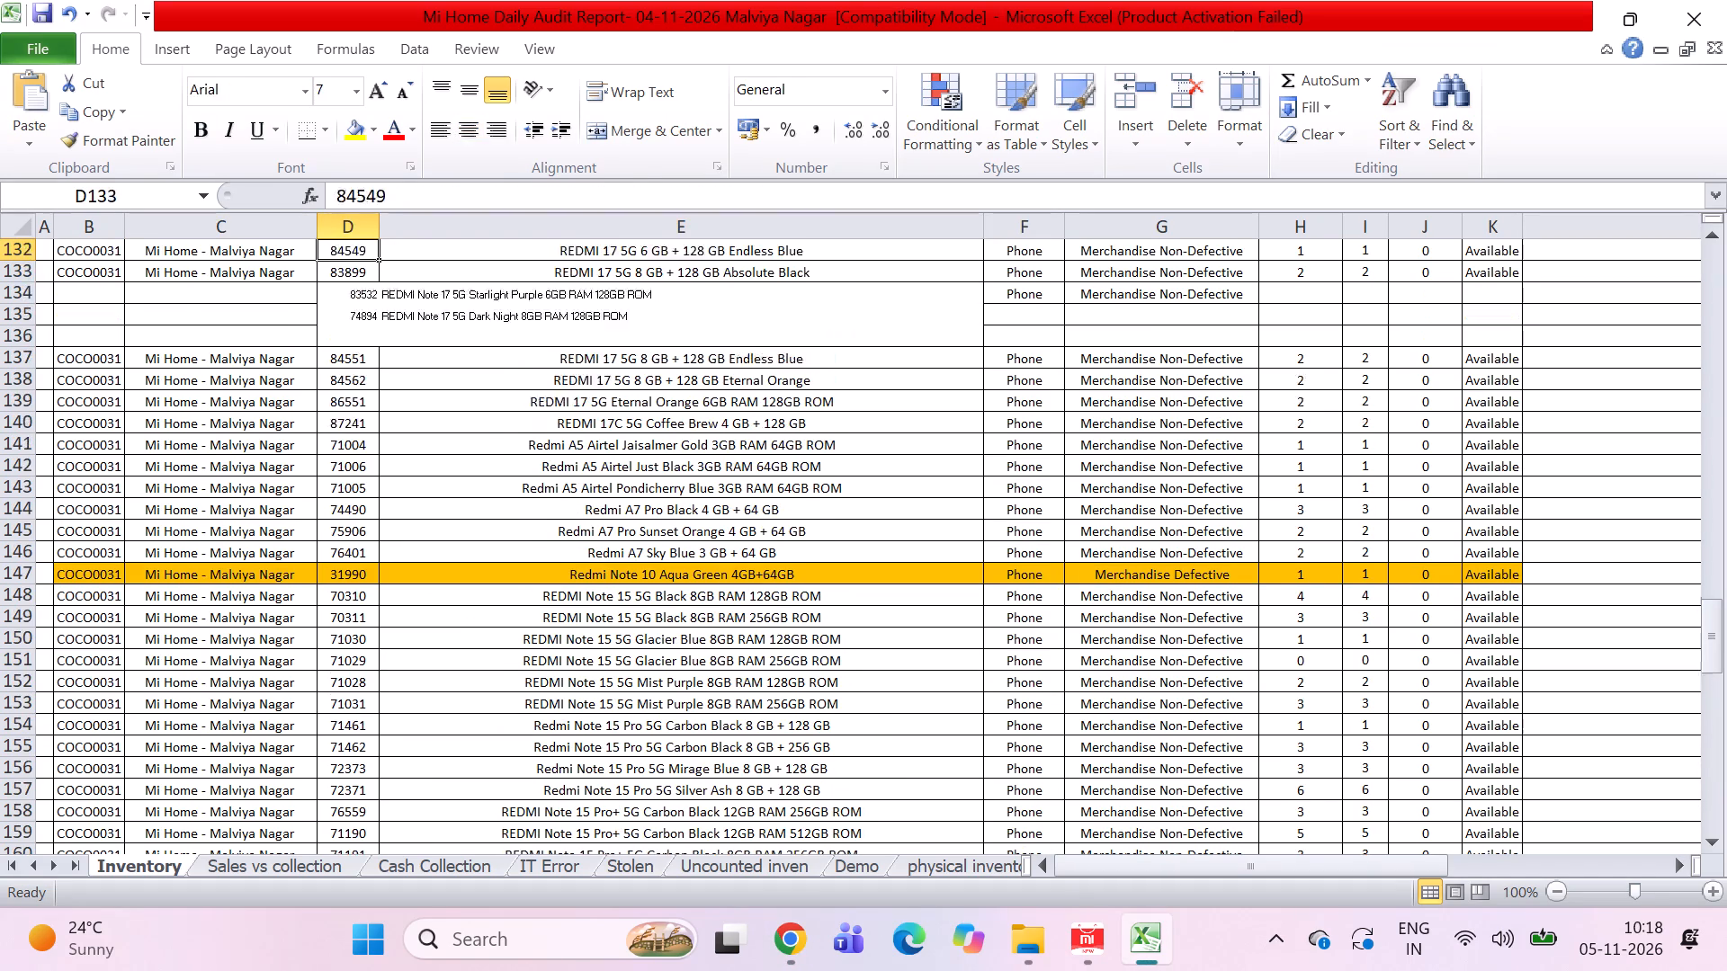
{"action": "key", "text": "Down"}
{"action": "key", "text": "Down"}
{"action": "key", "text": "Down"}
{"action": "key", "text": "Down"}
{"action": "key", "text": "Down"}
{"action": "key", "text": "Down"}
{"action": "key", "text": "Down"}
{"action": "key", "text": "Down"}
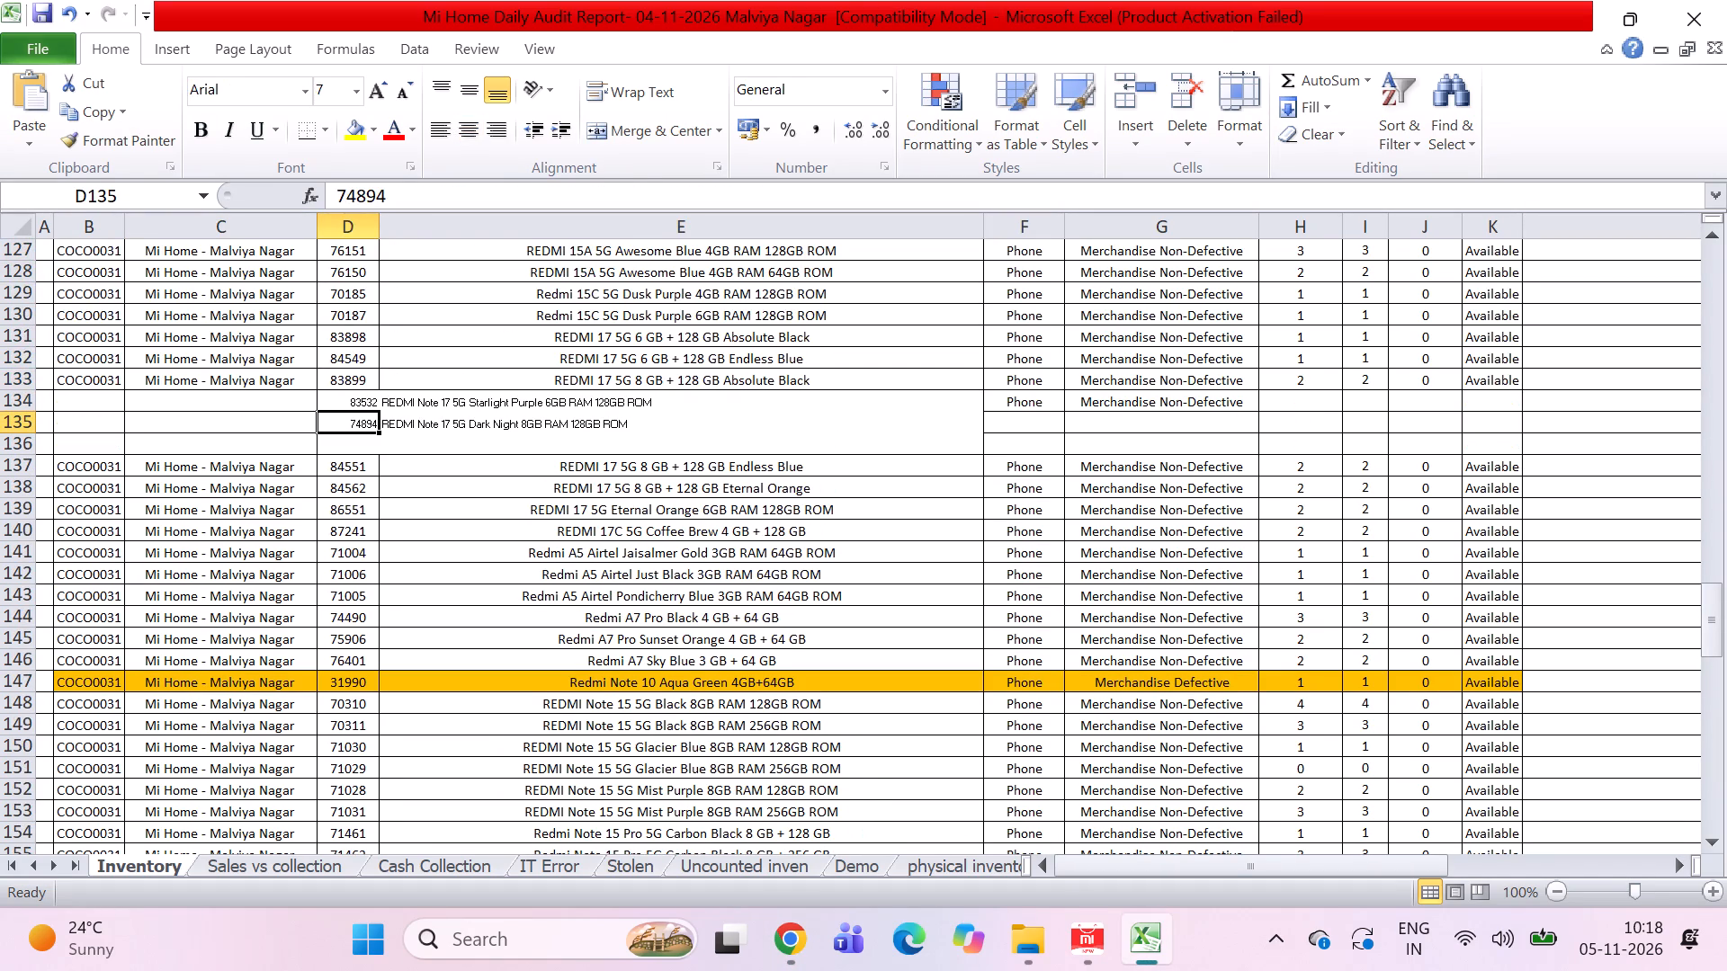
{"action": "key", "text": "Down"}
{"action": "key", "text": "ctrl+Down"}
{"action": "key", "text": "ctrl+Down"}
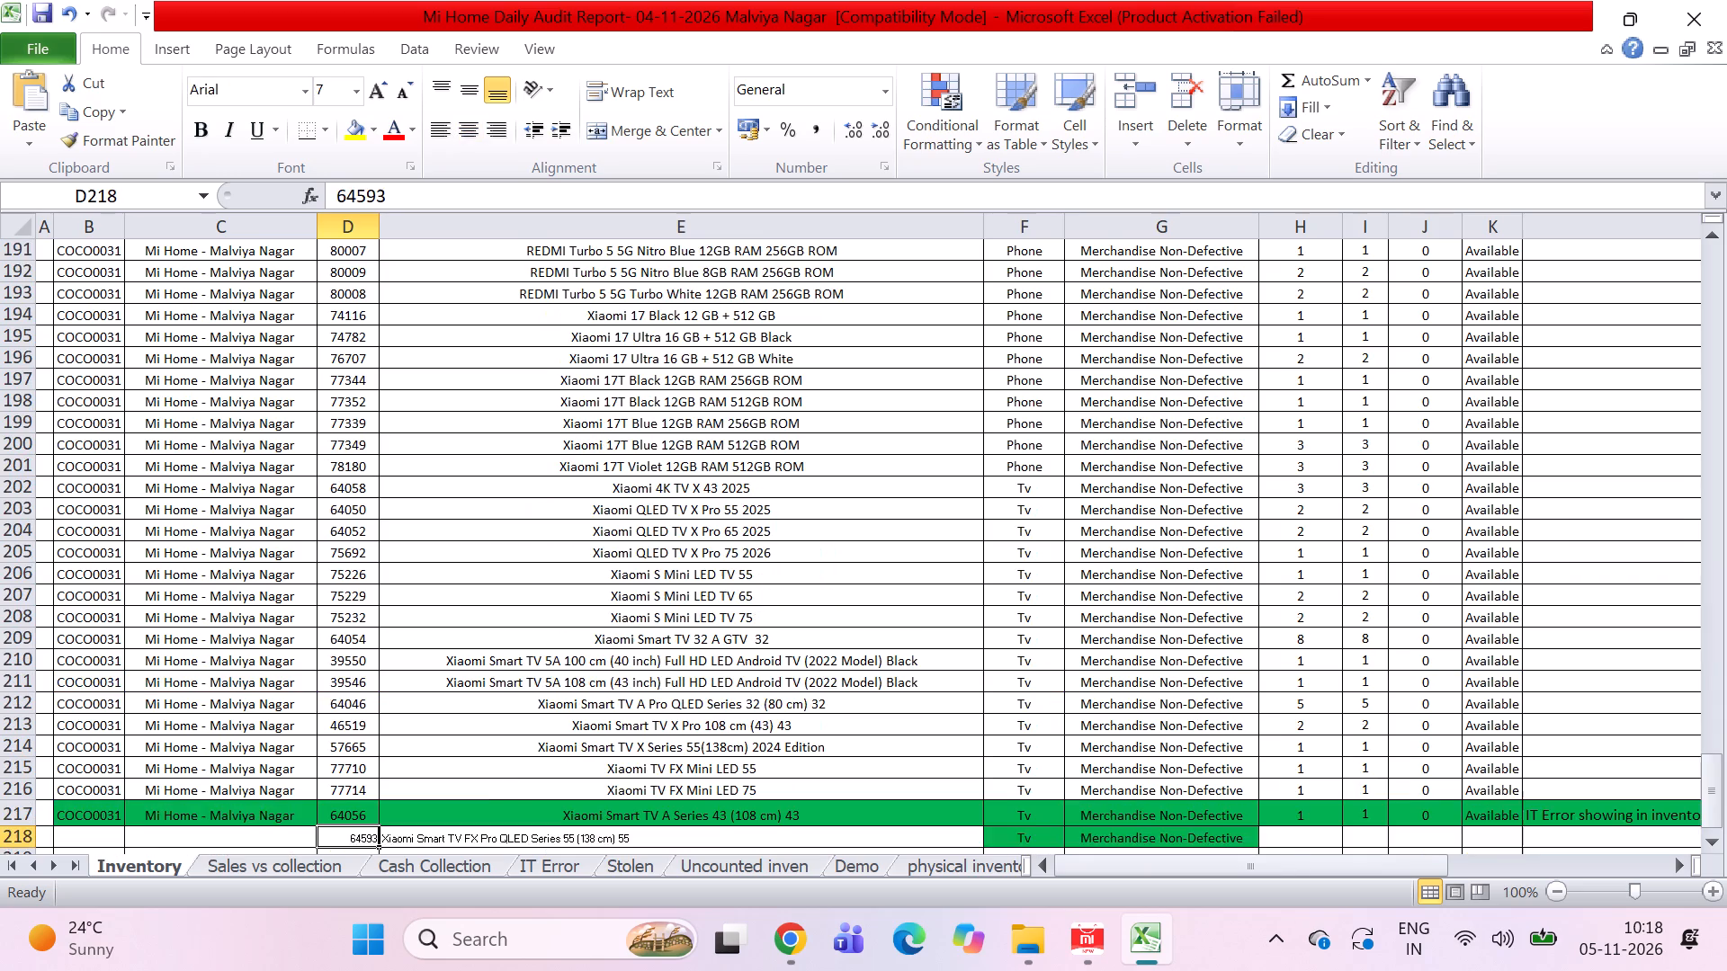
{"action": "key", "text": "Down"}
{"action": "key", "text": "Down"}
{"action": "key", "text": "Up"}
{"action": "key", "text": "Up"}
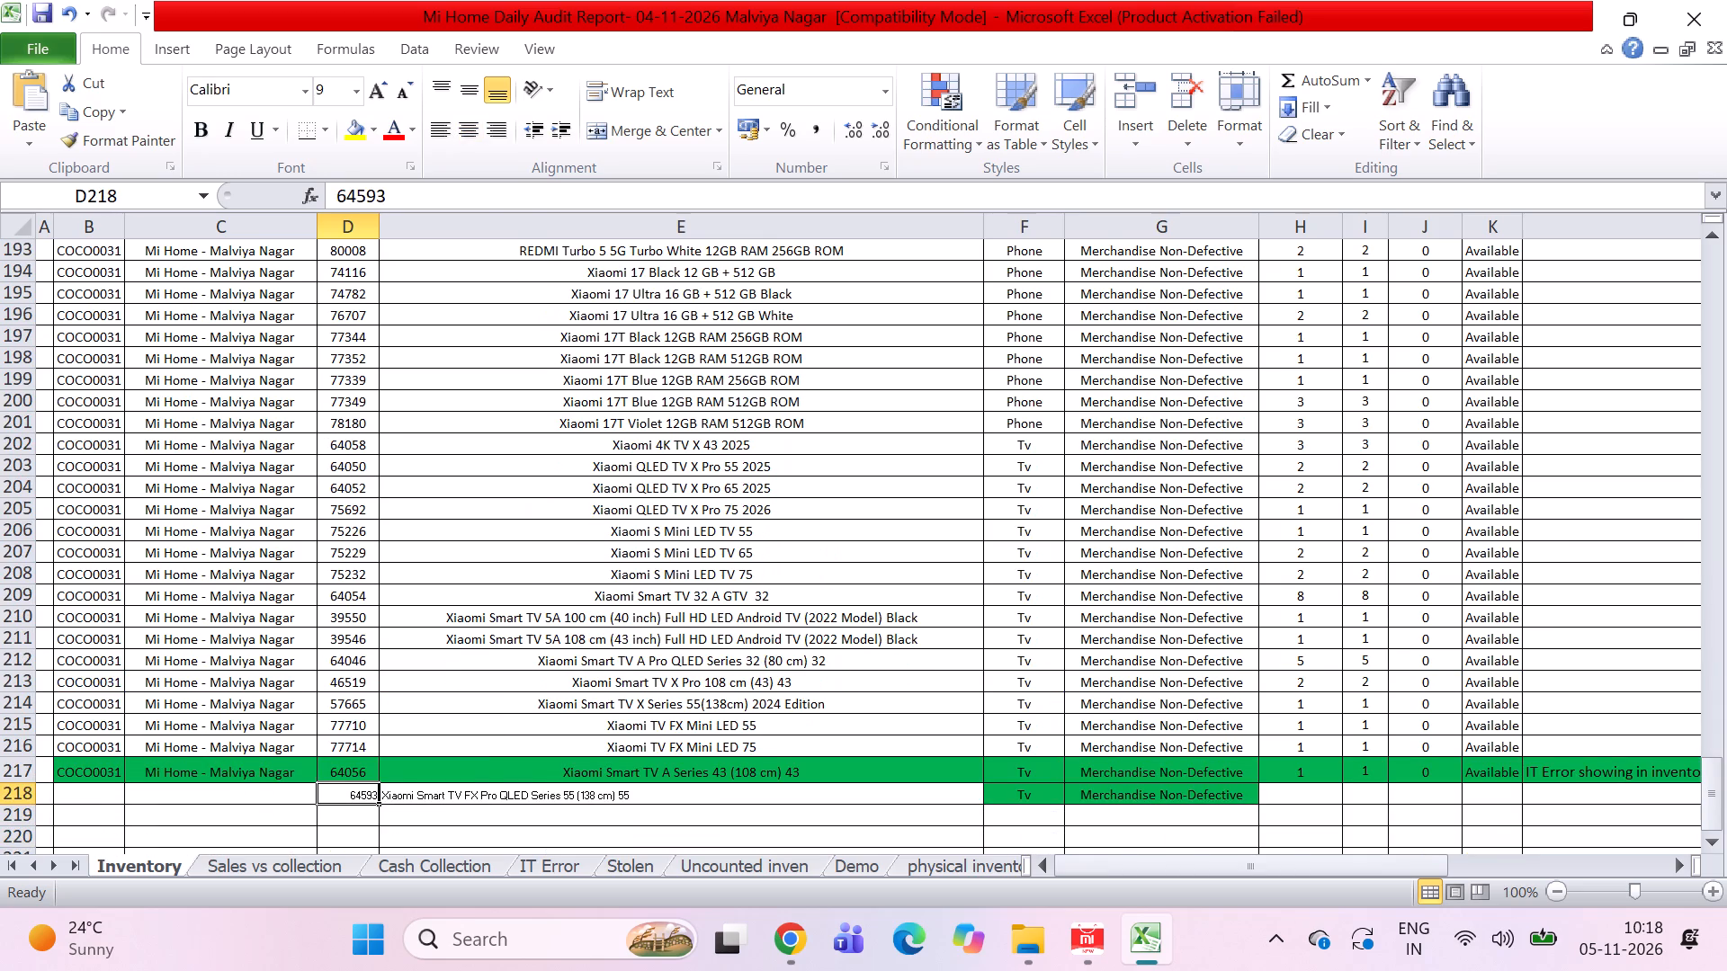
{"action": "key", "text": "Left"}
{"action": "key", "text": "ctrl+Up"}
{"action": "key", "text": "Up"}
{"action": "key", "text": "ctrl+Up"}
{"action": "key", "text": "Up"}
{"action": "key", "text": "Up"}
{"action": "key", "text": "Up"}
{"action": "key", "text": "Up"}
{"action": "key", "text": "Up"}
{"action": "key", "text": "Up"}
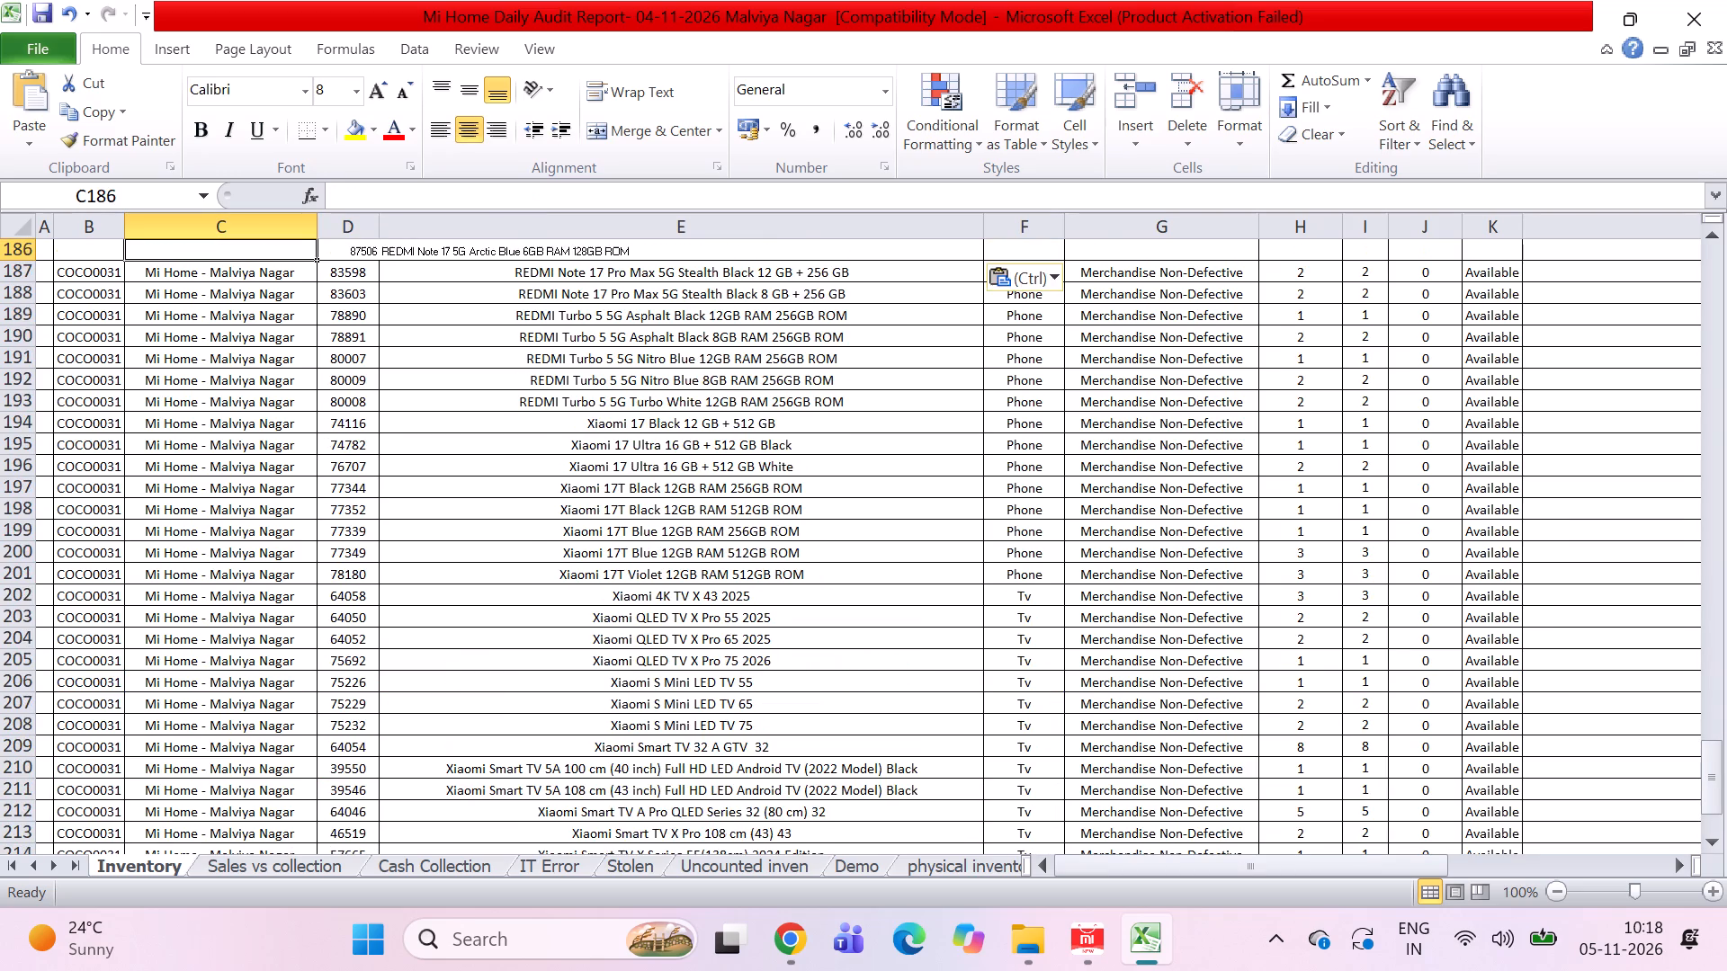
{"action": "key", "text": "Down"}
{"action": "key", "text": "Down"}
{"action": "key", "text": "Down"}
{"action": "key", "text": "Down"}
{"action": "key", "text": "Right"}
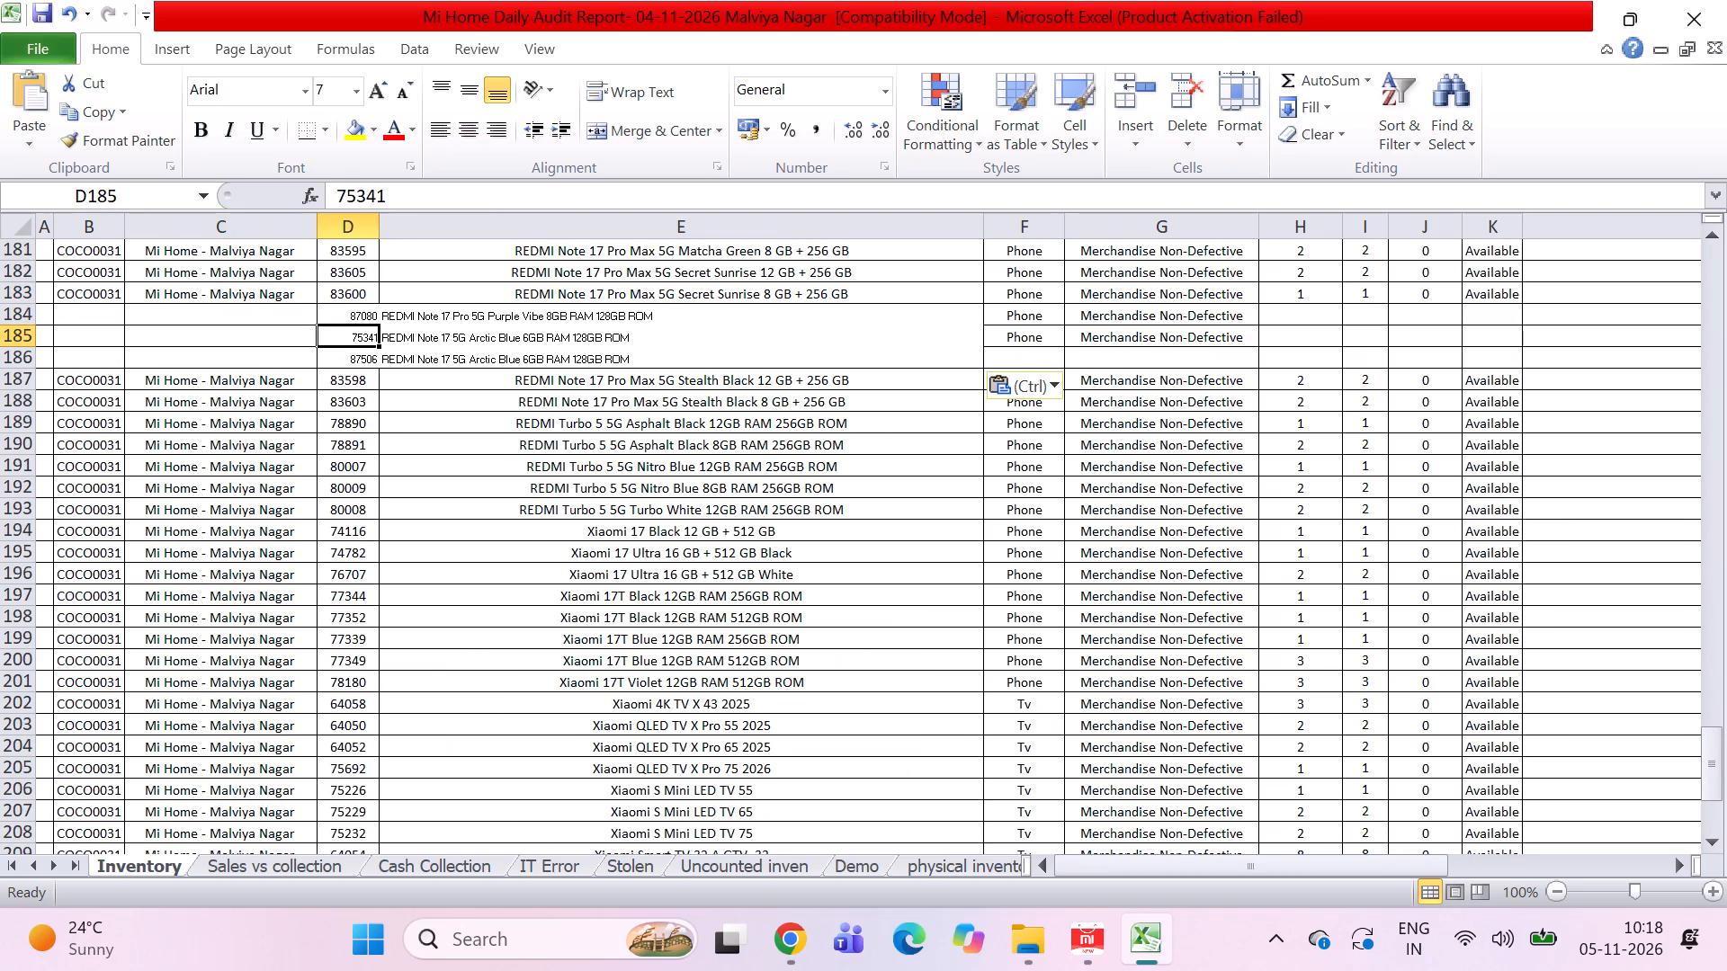
Search for the ID 87506 copied from its new row and delete the duplicate row between 76404 and 76407.
{"action": "key", "text": "Down"}
{"action": "key", "text": "ctrl+c"}
{"action": "key", "text": "ctrl+f"}
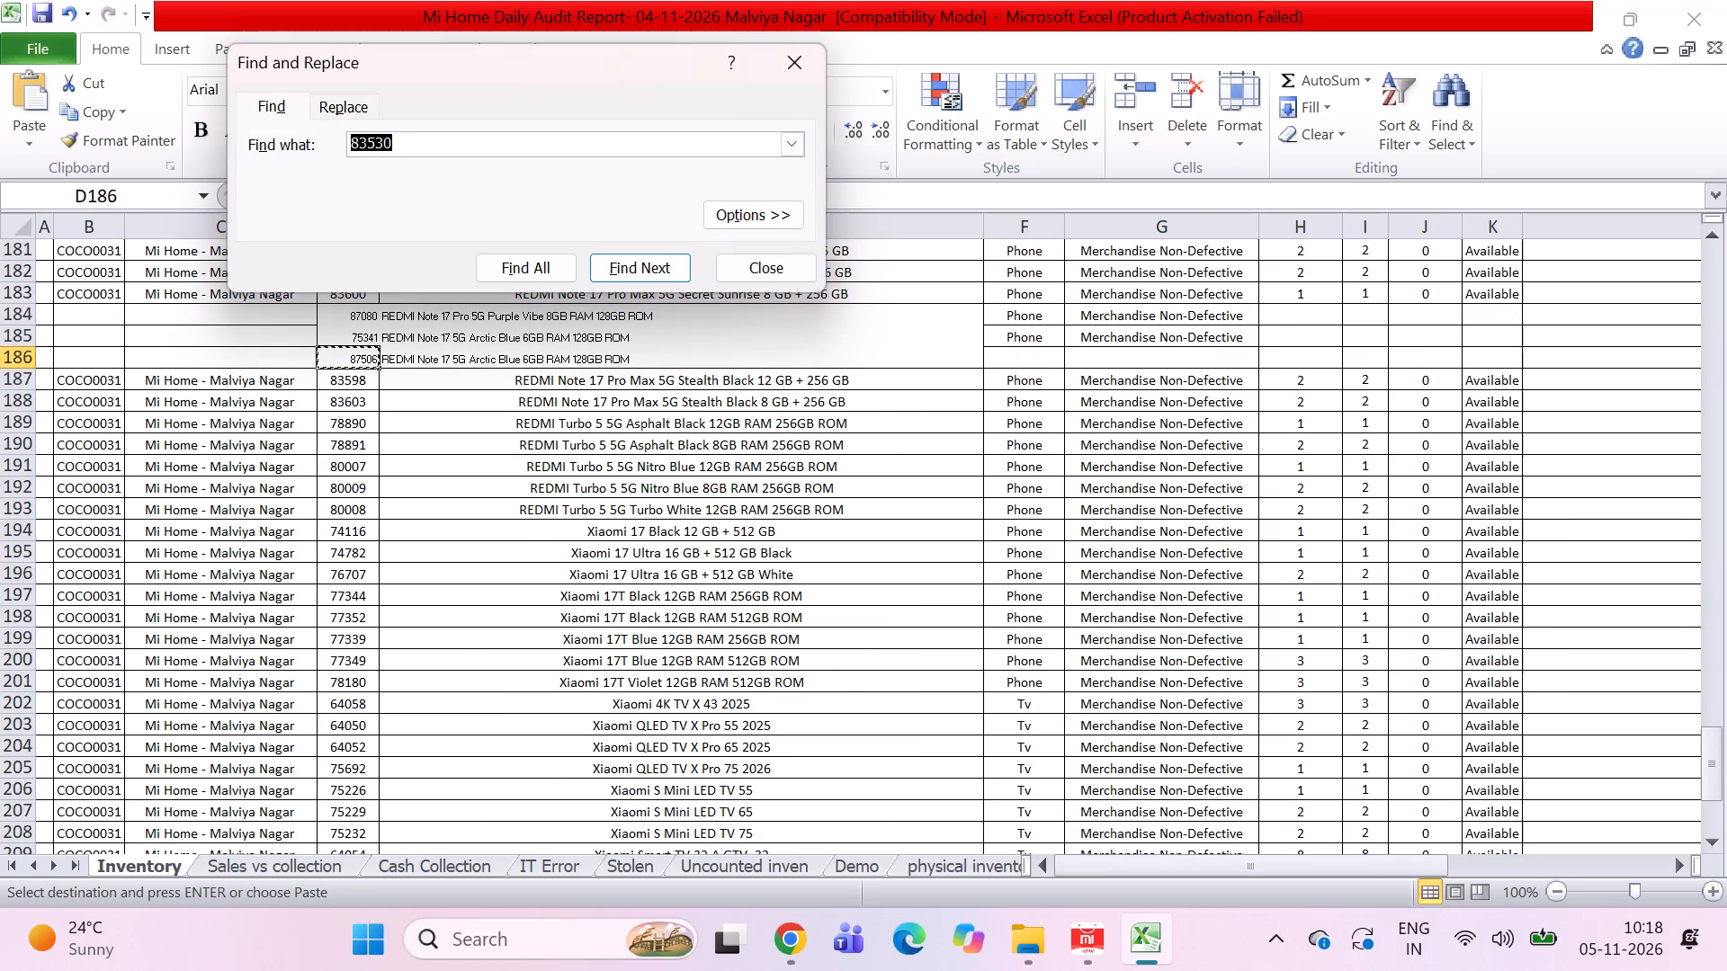
{"action": "key", "text": "ctrl+v"}
{"action": "key", "text": "Return"}
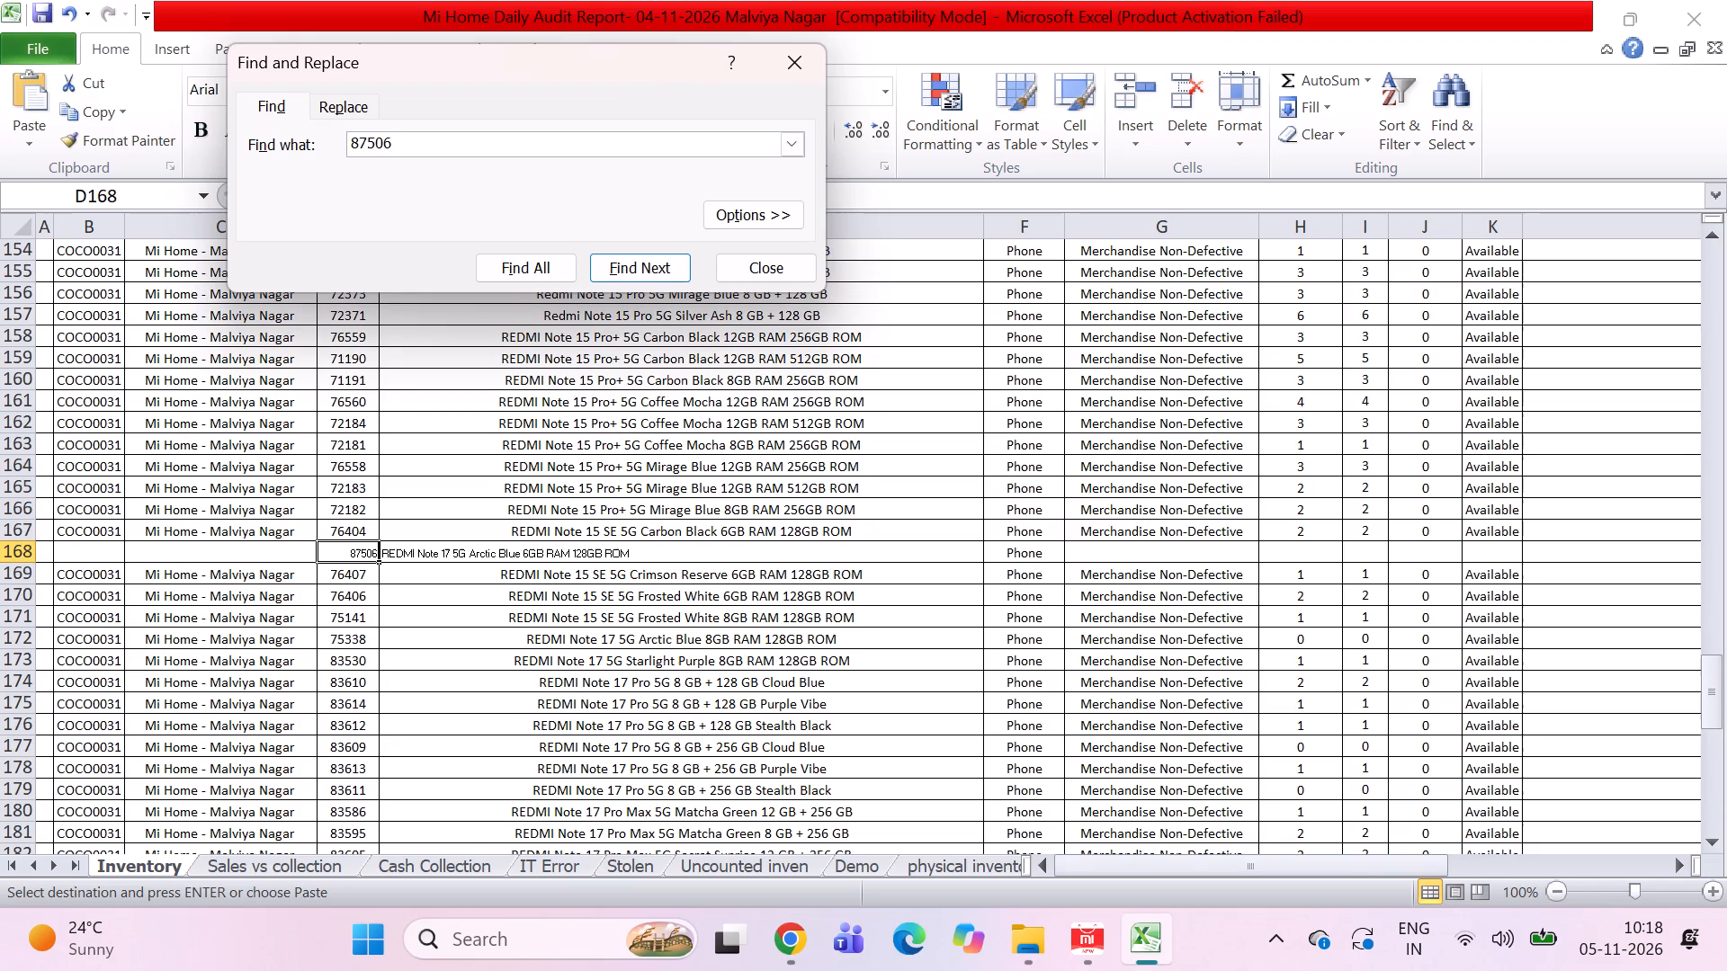
{"action": "left_click", "coordinate": [27, 552]}
{"action": "key", "text": "ctrl+minus"}
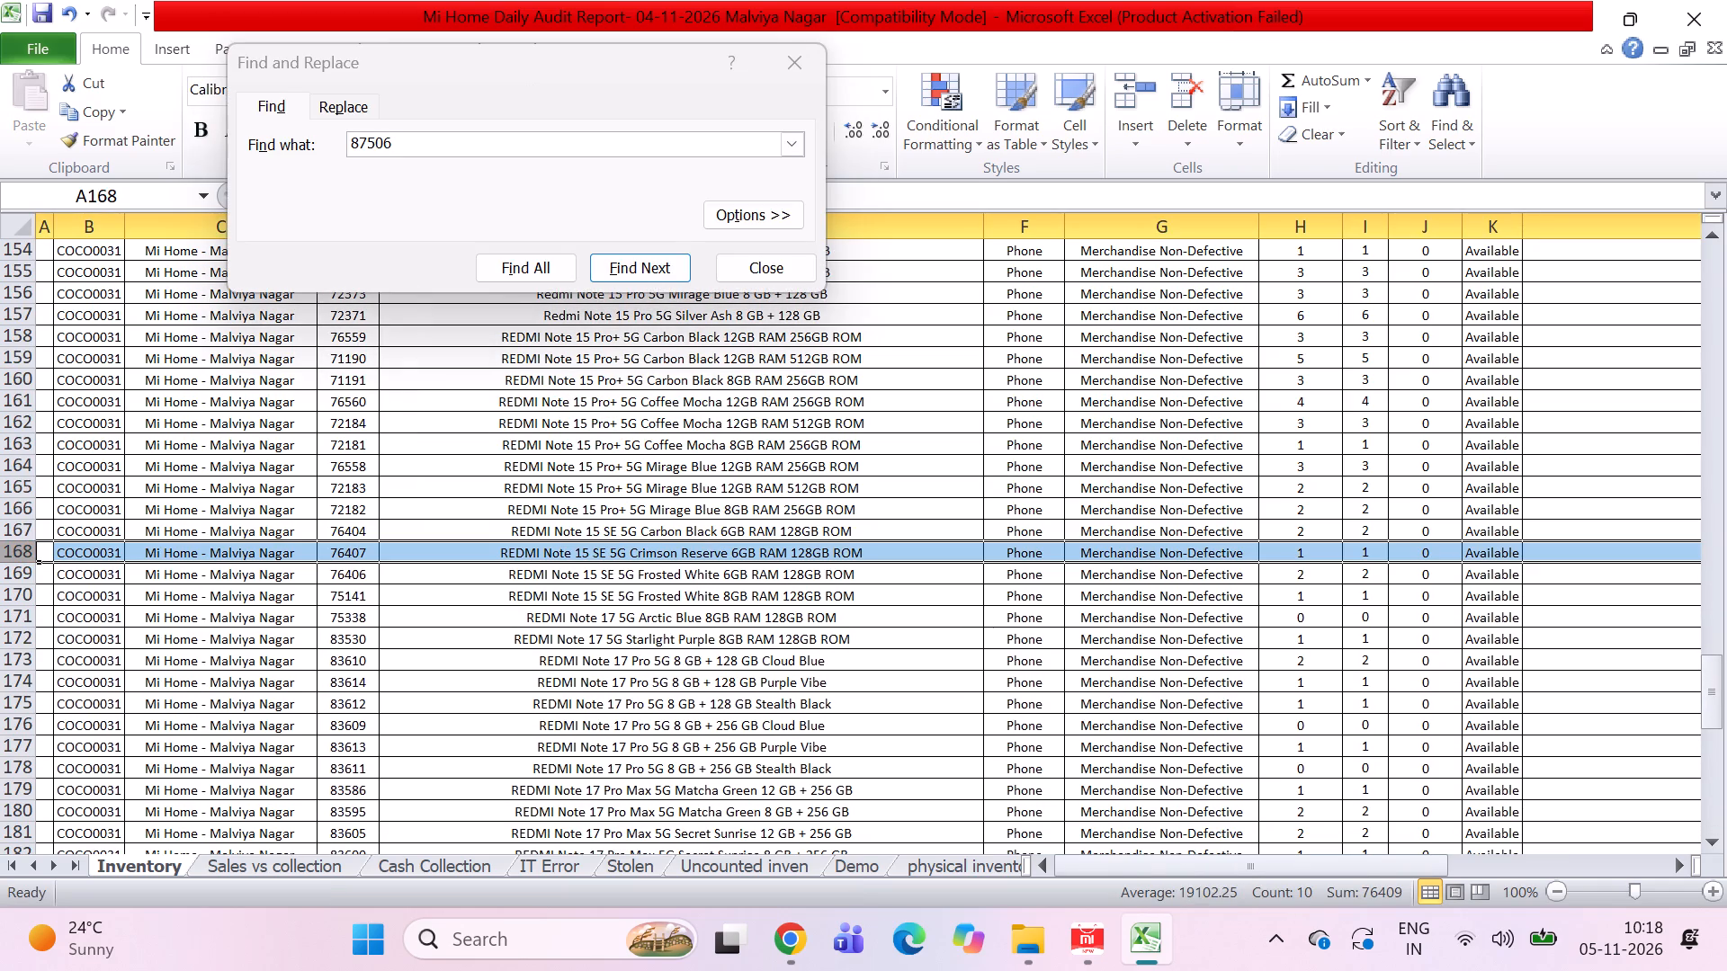
{"action": "left_click", "coordinate": [736, 263]}
{"action": "left_click", "coordinate": [461, 649]}
Copy the ID 79104 from page 4 of the stock inquiry and search the Inventory sheet for it.
{"action": "key", "text": "alt+Tab"}
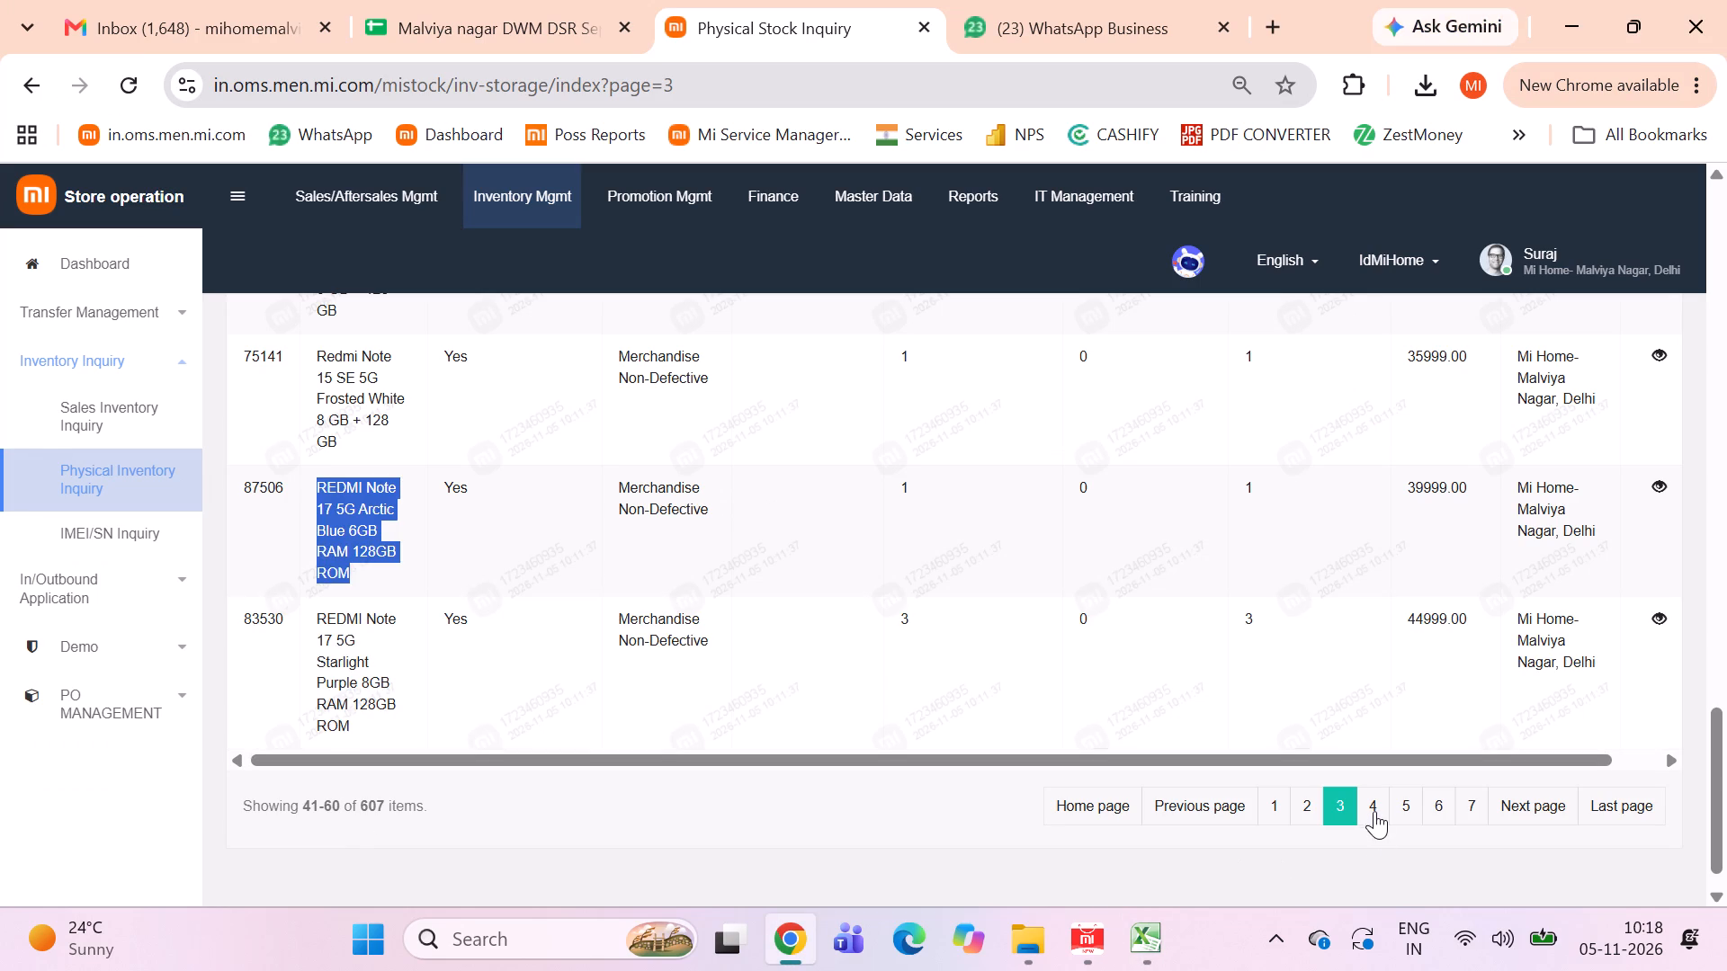
{"action": "left_click", "coordinate": [1374, 806]}
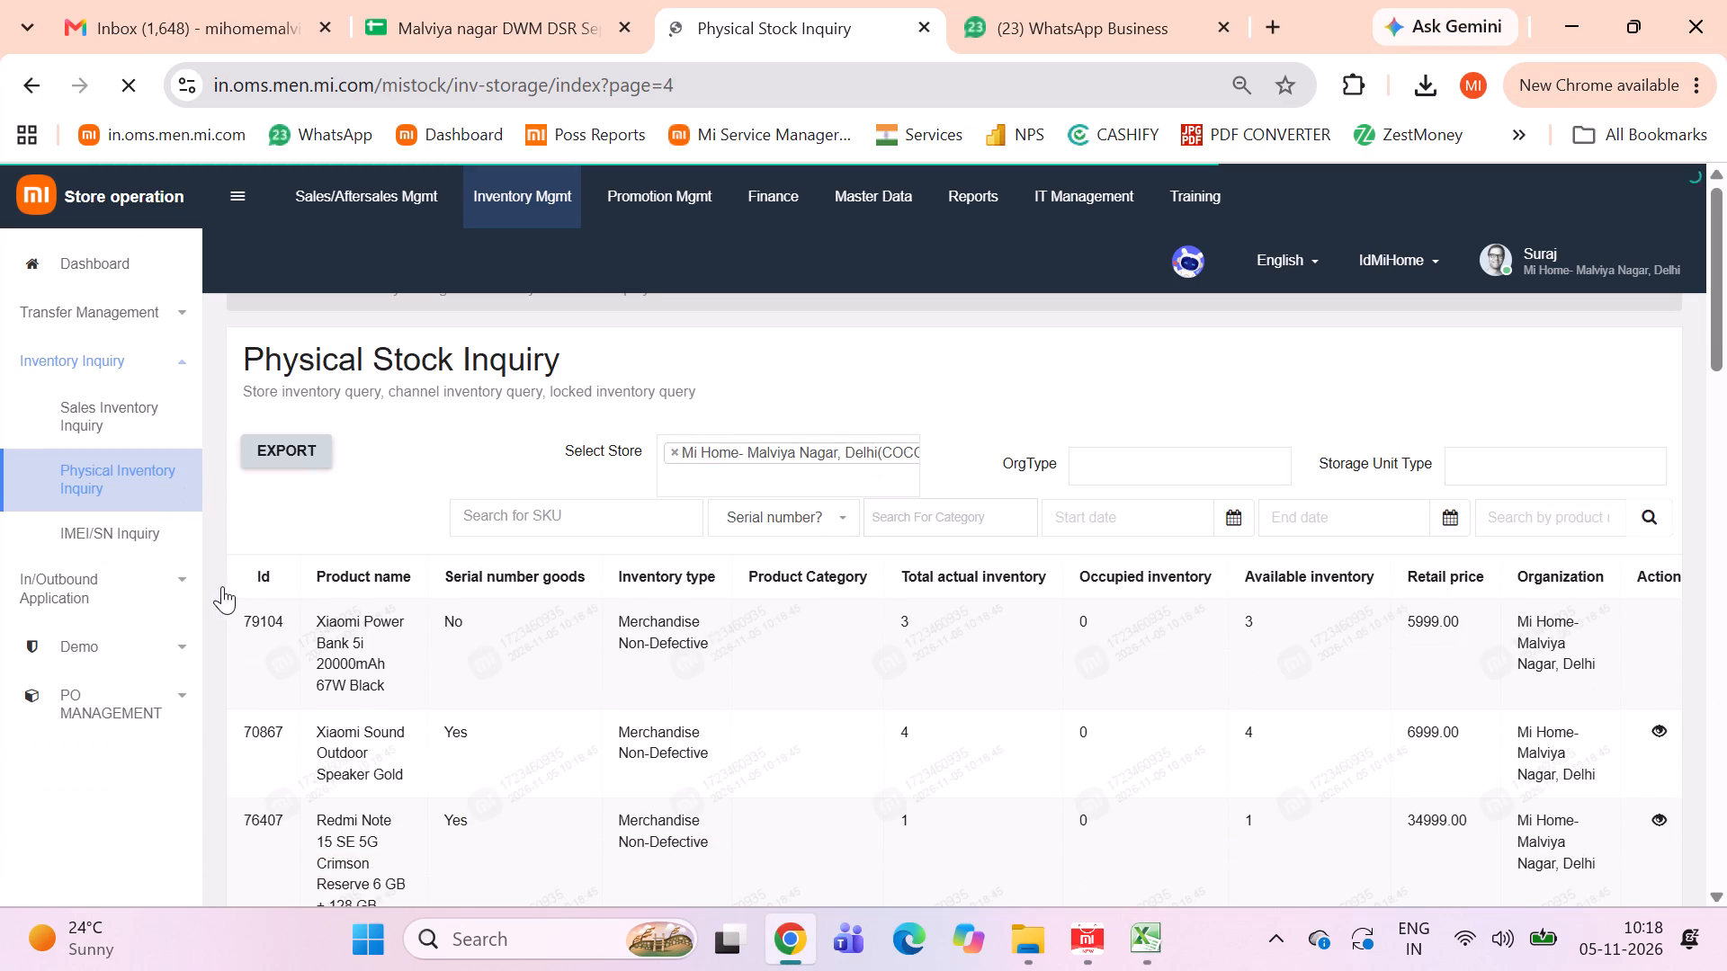
{"action": "double_click", "coordinate": [247, 619]}
{"action": "key", "text": "ctrl+c"}
{"action": "key", "text": "alt+Tab"}
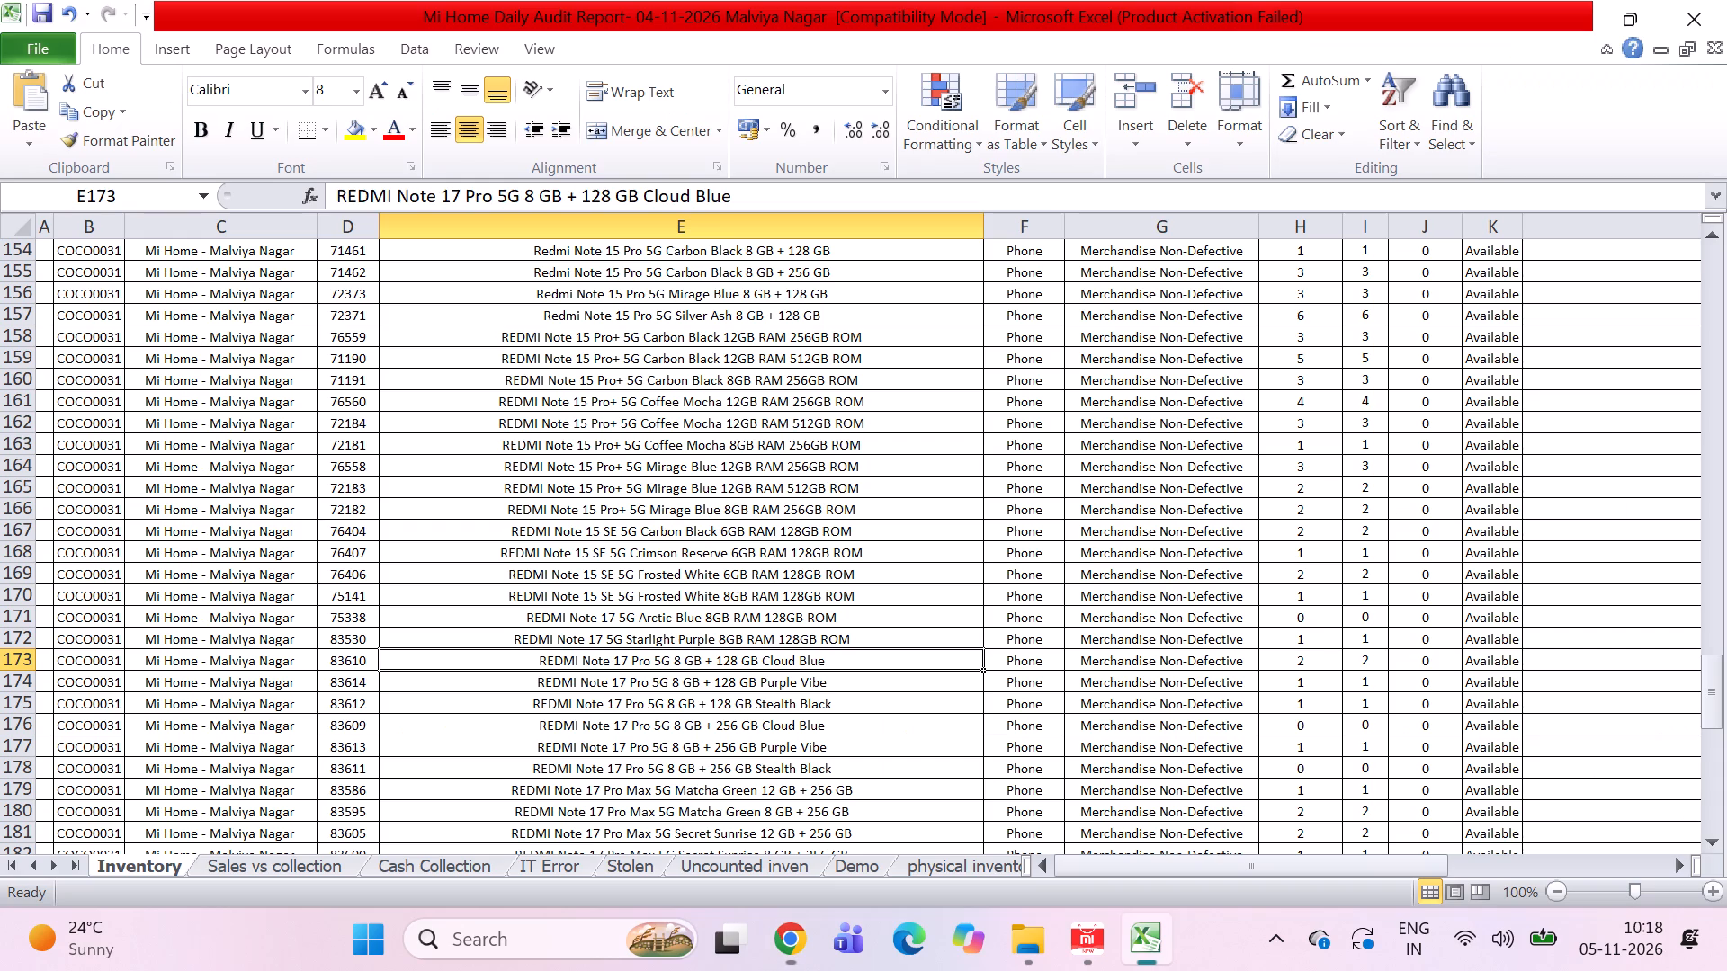
{"action": "left_click", "coordinate": [336, 615]}
{"action": "key", "text": "ctrl+f"}
{"action": "key", "text": "ctrl+v"}
{"action": "key", "text": "Return"}
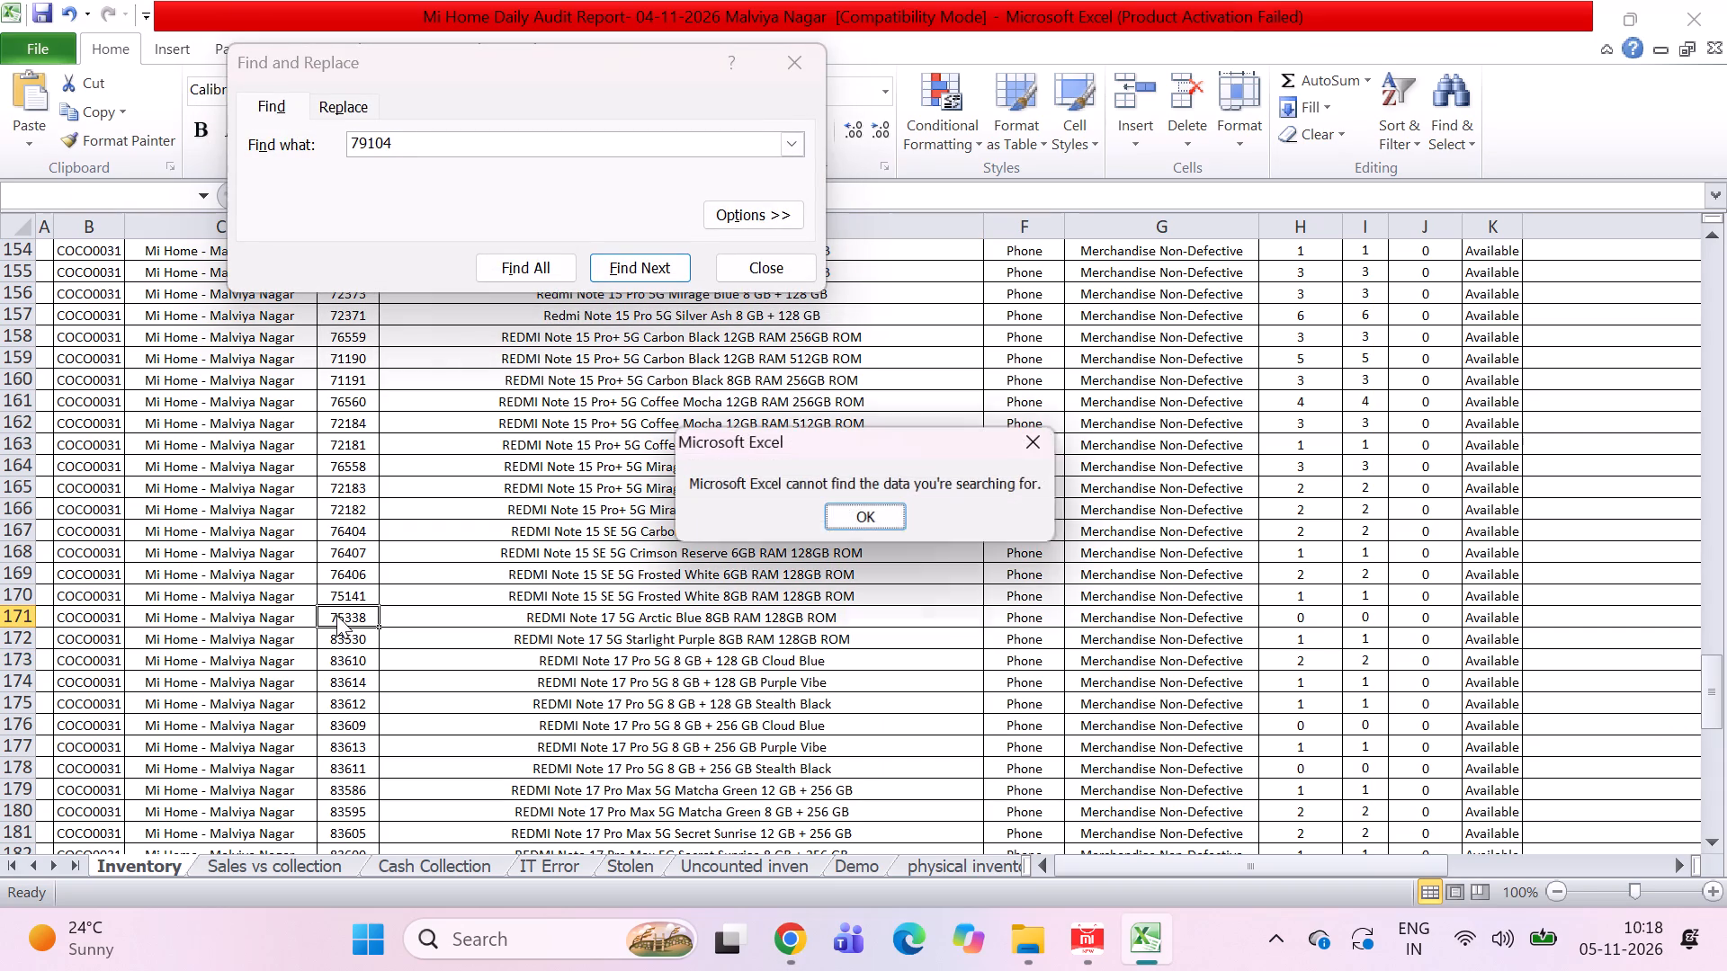
{"action": "key", "text": "Return"}
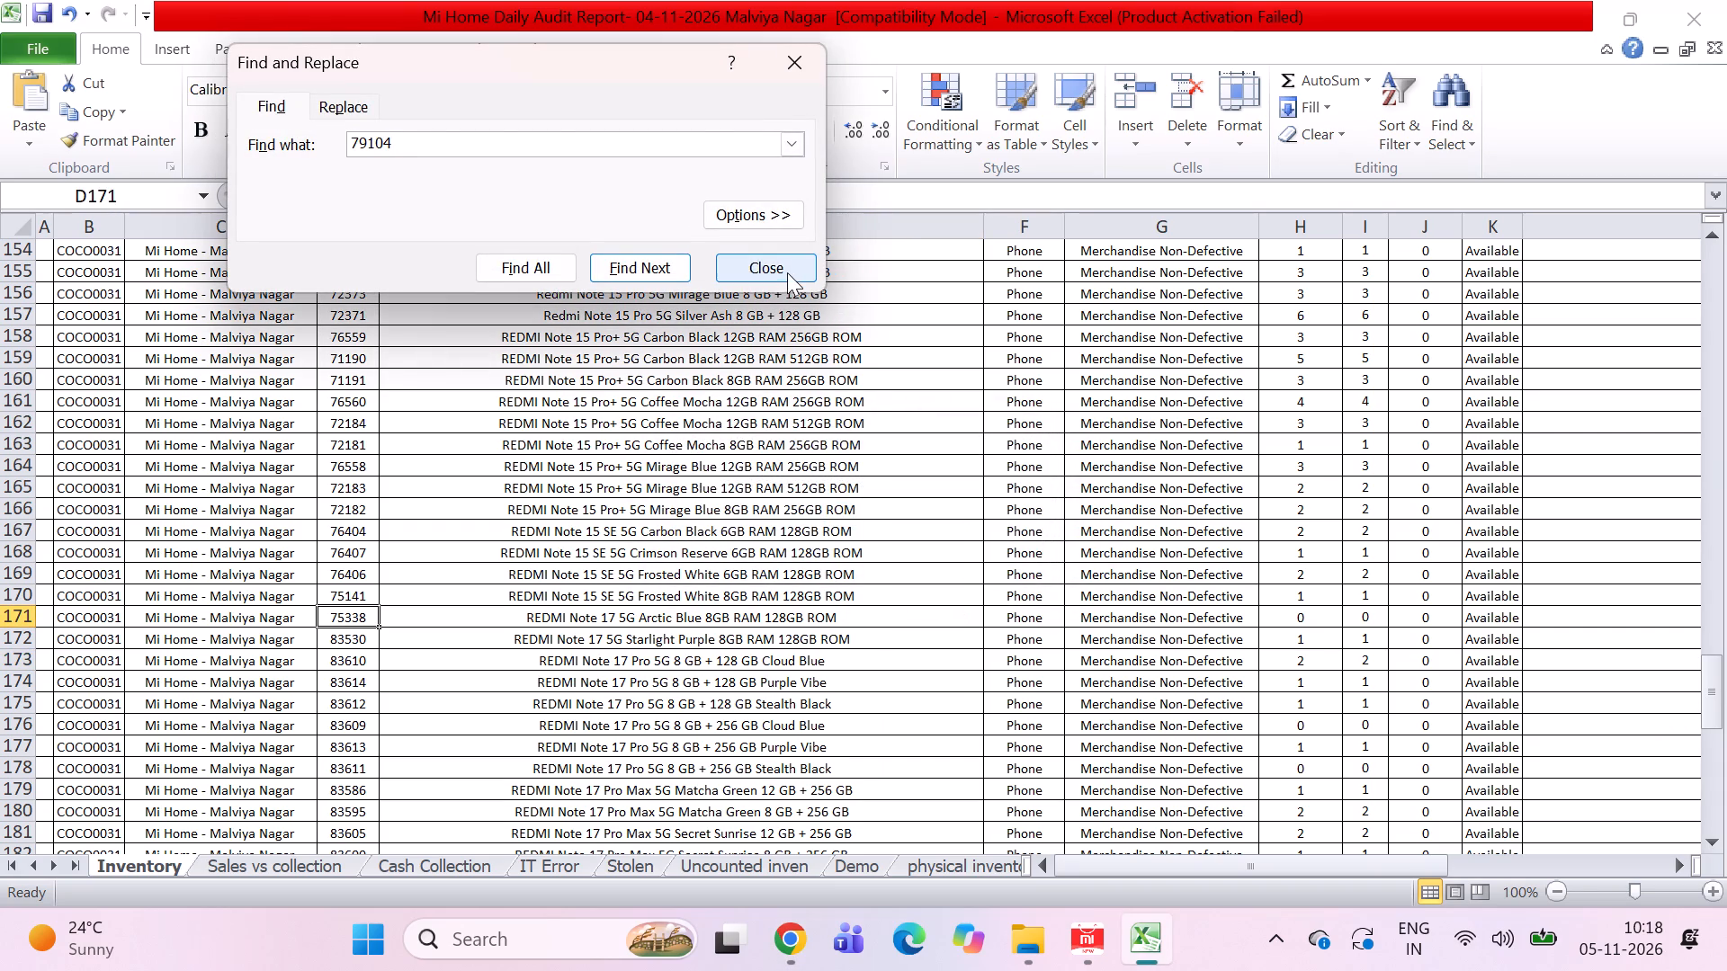
{"action": "left_click", "coordinate": [785, 273]}
Look through the Inventory sheet's product rows down to the empty rows past the end of the list.
{"action": "left_click", "coordinate": [715, 465]}
{"action": "key", "text": "Down"}
{"action": "key", "text": "Down"}
{"action": "key", "text": "Down"}
{"action": "key", "text": "Down"}
{"action": "key", "text": "Down"}
{"action": "key", "text": "Down"}
{"action": "key", "text": "Down"}
{"action": "key", "text": "Down"}
{"action": "key", "text": "Down"}
{"action": "key", "text": "Down"}
{"action": "key", "text": "Down"}
{"action": "key", "text": "Down"}
{"action": "key", "text": "Down"}
{"action": "key", "text": "Down"}
{"action": "key", "text": "Down"}
{"action": "key", "text": "Down"}
{"action": "key", "text": "Down"}
{"action": "key", "text": "Down"}
{"action": "key", "text": "Down"}
{"action": "key", "text": "Down"}
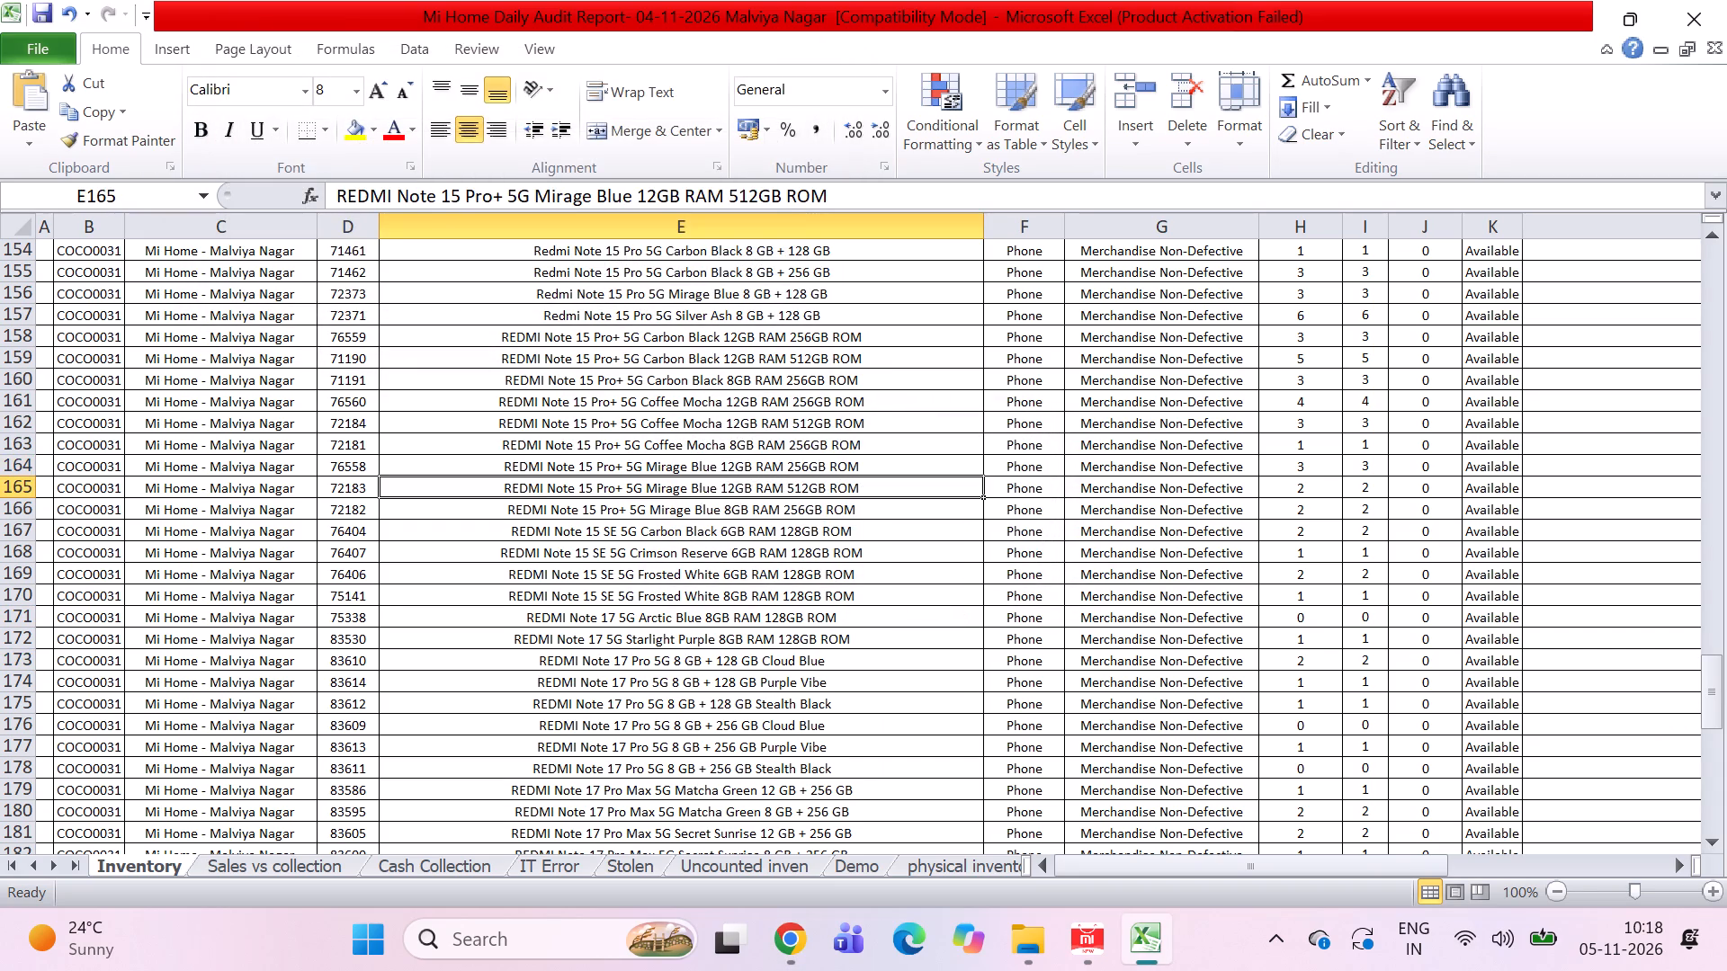
{"action": "key", "text": "Down"}
{"action": "key", "text": "Down"}
{"action": "key", "text": "Down"}
{"action": "key", "text": "Down"}
{"action": "key", "text": "Down"}
{"action": "key", "text": "Down"}
{"action": "key", "text": "Down"}
{"action": "key", "text": "Down"}
{"action": "key", "text": "Down"}
{"action": "key", "text": "Down"}
{"action": "key", "text": "Down"}
{"action": "key", "text": "Down"}
{"action": "key", "text": "Down"}
{"action": "key", "text": "Down"}
{"action": "key", "text": "Down"}
{"action": "key", "text": "Down"}
{"action": "key", "text": "Down"}
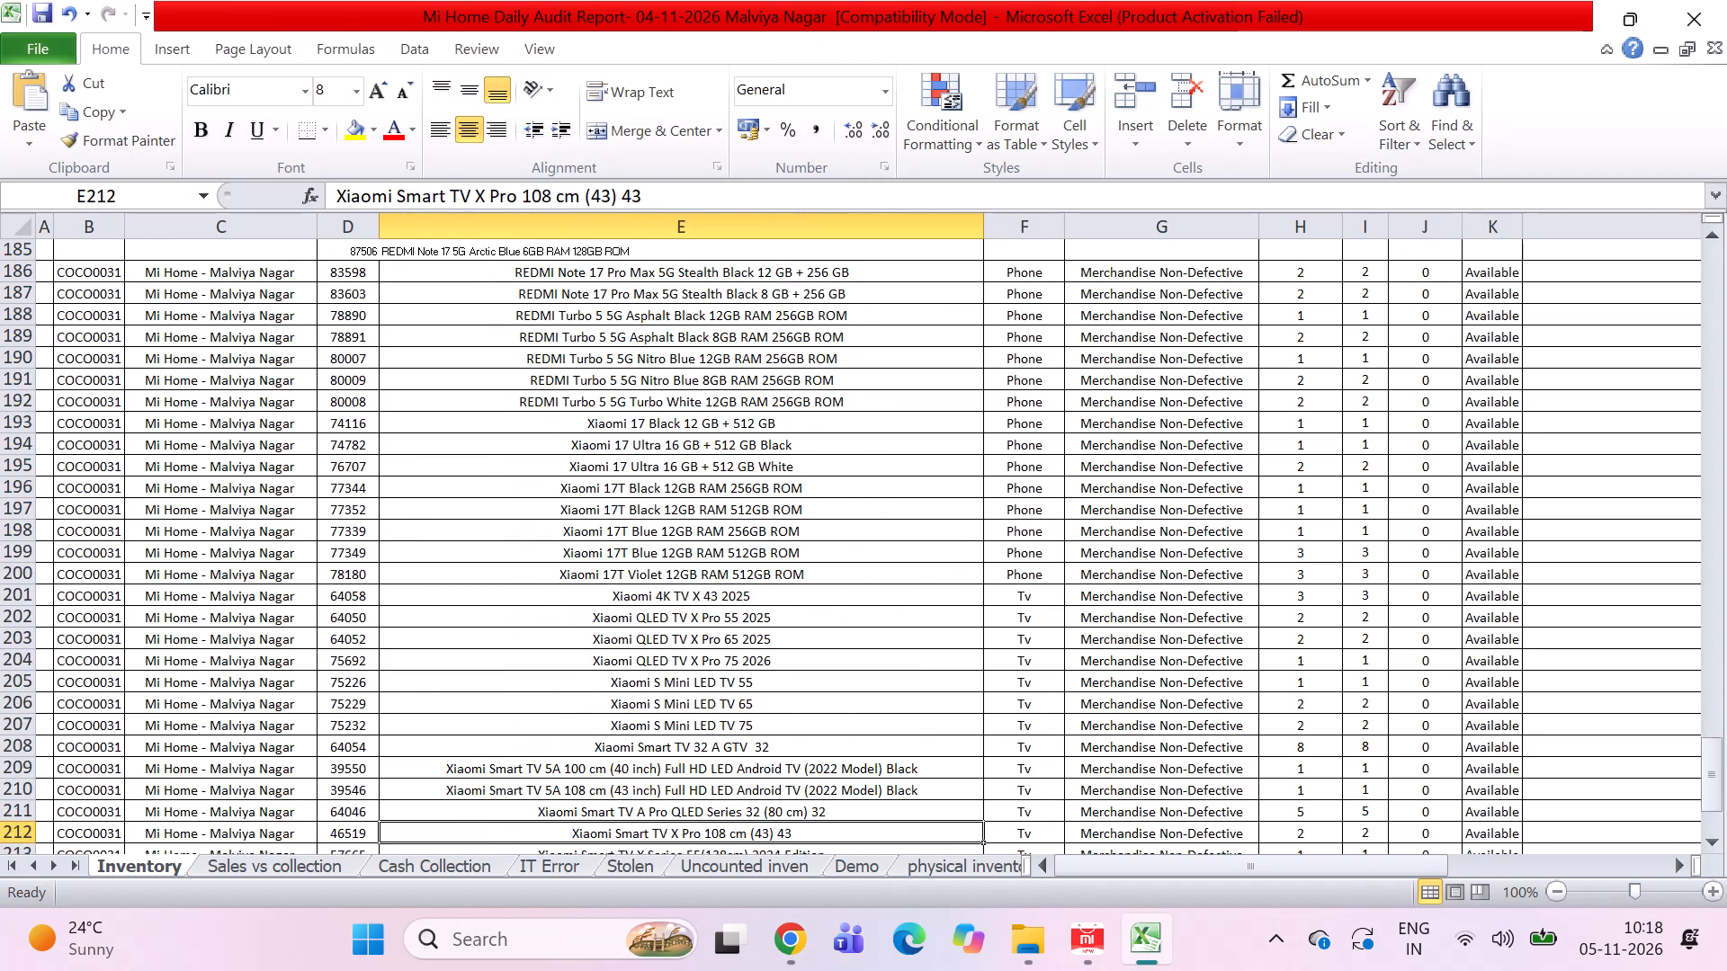
{"action": "key", "text": "Up"}
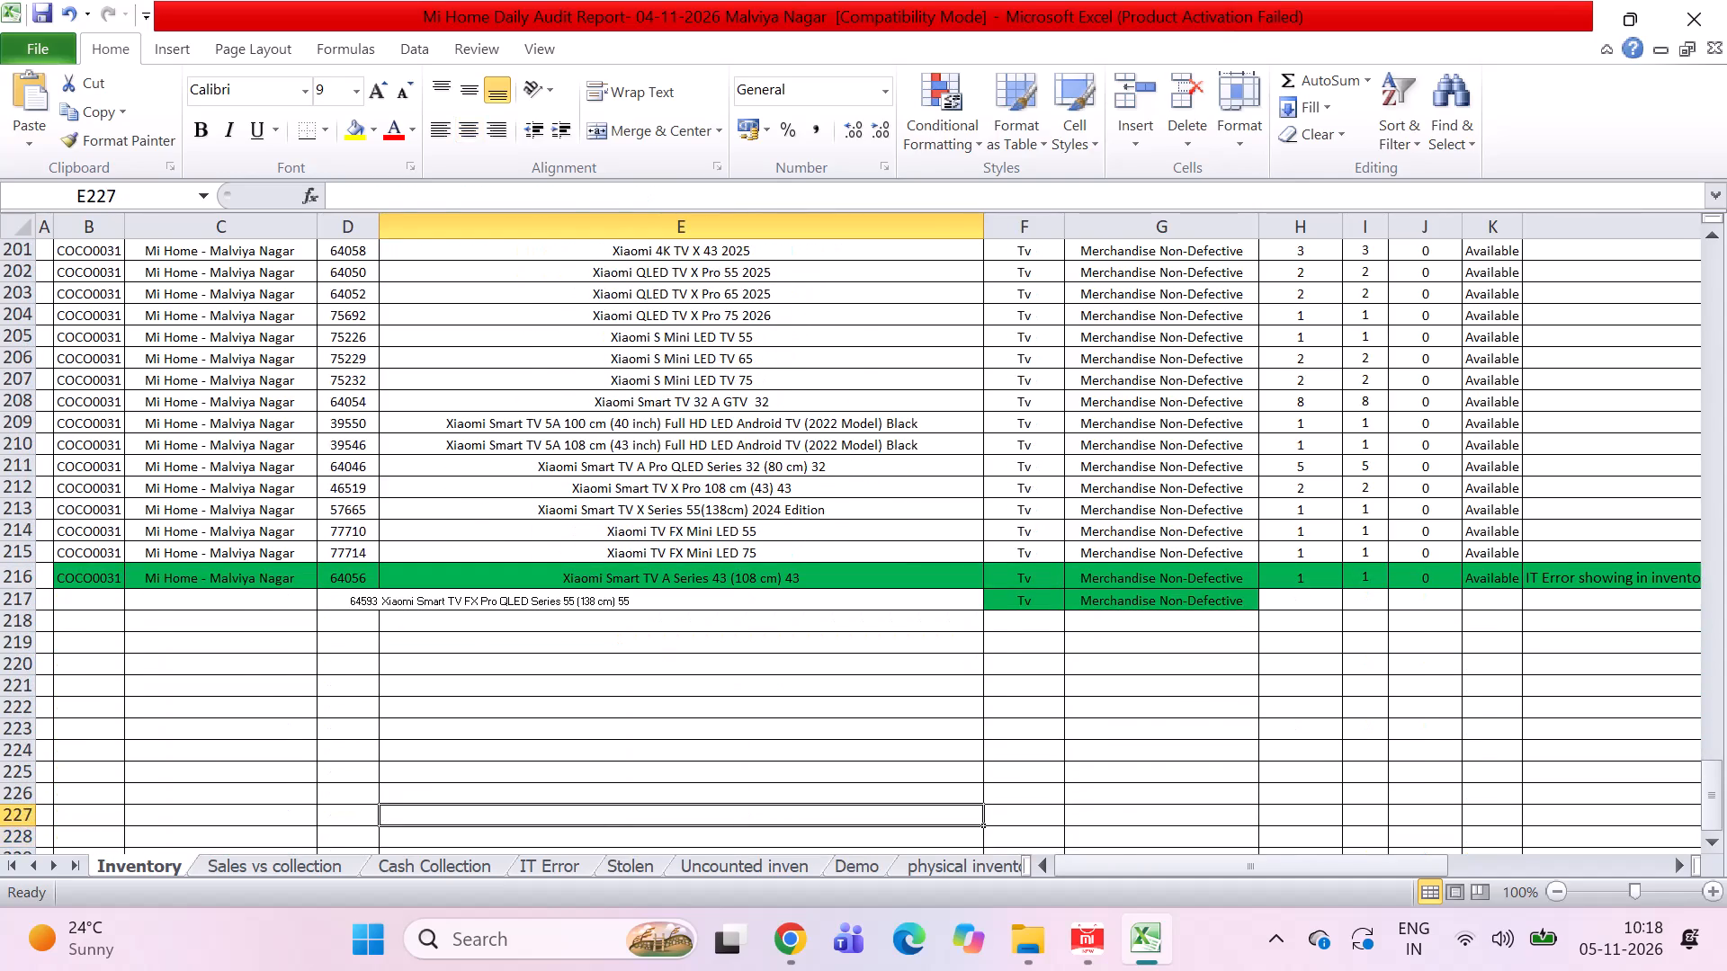
Enter product 79104, Xiaomi Power Bank 5i 20000mAh 67W Black, from the stock page in the empty row below 85843.
{"action": "key", "text": "ctrl+Up"}
{"action": "key", "text": "ctrl+Up"}
{"action": "key", "text": "ctrl+Up"}
{"action": "key", "text": "ctrl+Up"}
{"action": "key", "text": "ctrl+Up"}
{"action": "key", "text": "ctrl+Up"}
{"action": "key", "text": "ctrl+Up"}
{"action": "key", "text": "ctrl+Up"}
{"action": "key", "text": "ctrl+Up"}
{"action": "key", "text": "ctrl+Up"}
{"action": "key", "text": "ctrl+Up"}
{"action": "key", "text": "Down"}
{"action": "key", "text": "Down"}
{"action": "key", "text": "Down"}
{"action": "key", "text": "Down"}
{"action": "key", "text": "Down"}
{"action": "key", "text": "Down"}
{"action": "key", "text": "Down"}
{"action": "key", "text": "Down"}
{"action": "key", "text": "Down"}
{"action": "key", "text": "Down"}
{"action": "key", "text": "Down"}
{"action": "key", "text": "Down"}
{"action": "key", "text": "Down"}
{"action": "key", "text": "Down"}
{"action": "key", "text": "Down"}
{"action": "key", "text": "Down"}
{"action": "key", "text": "Down"}
{"action": "key", "text": "Down"}
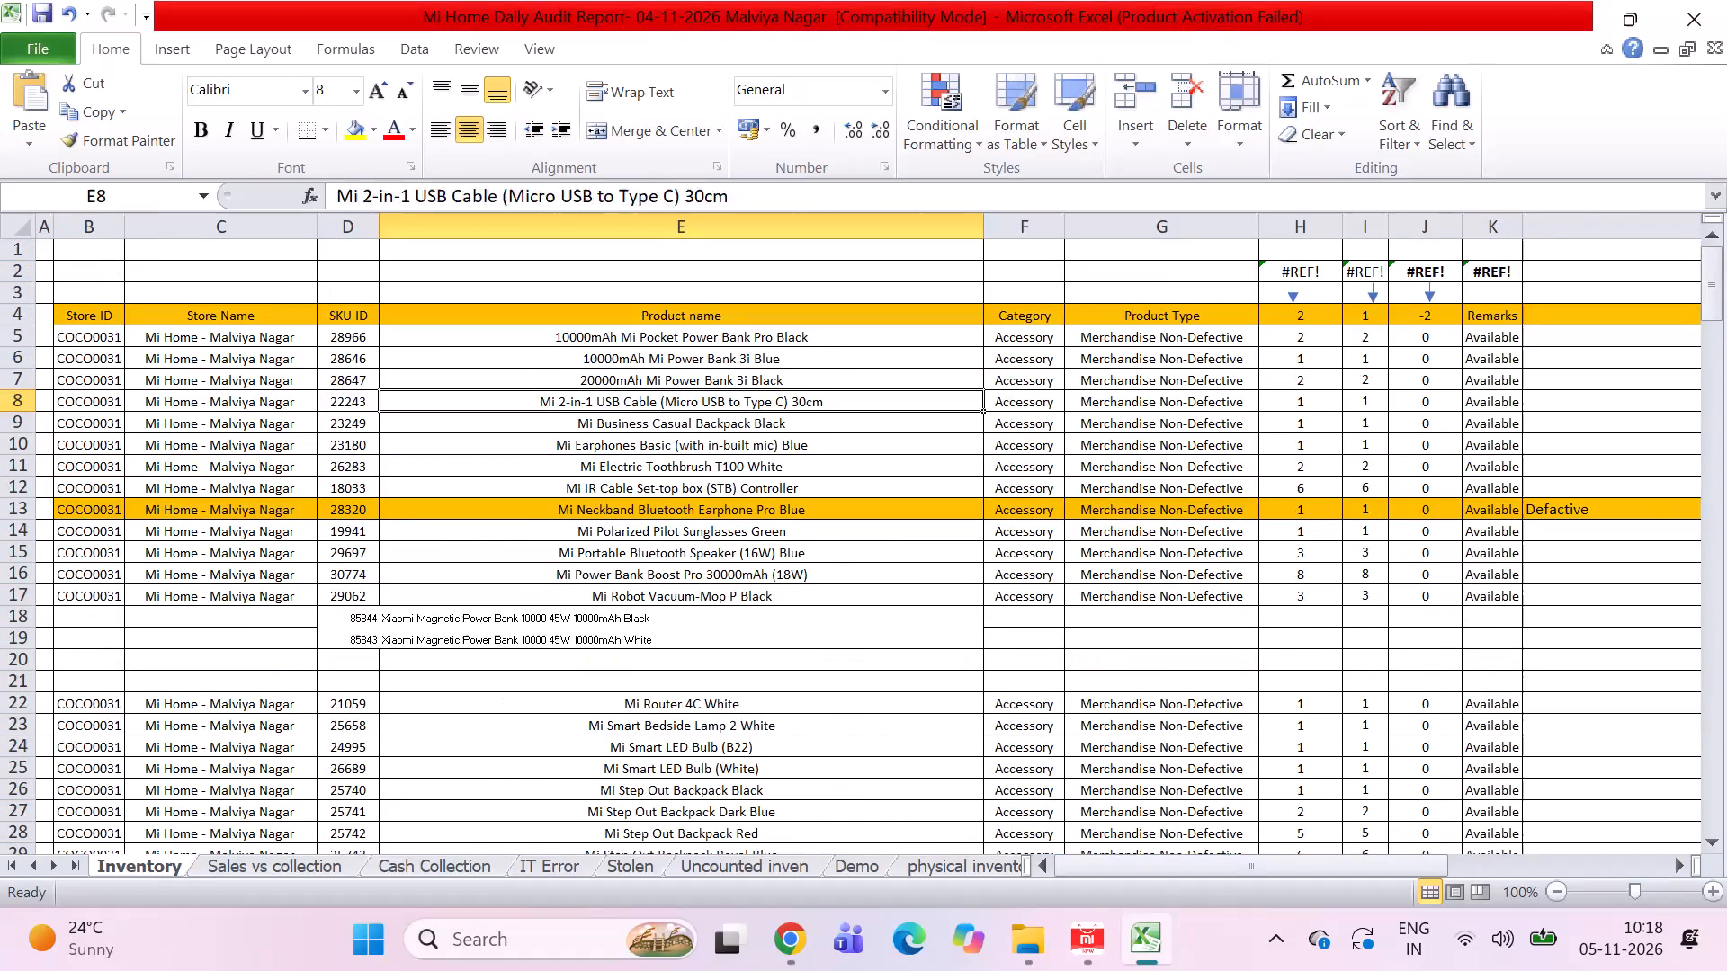
{"action": "key", "text": "Left"}
{"action": "key", "text": "Down"}
{"action": "key", "text": "ctrl+v"}
{"action": "key", "text": "Right"}
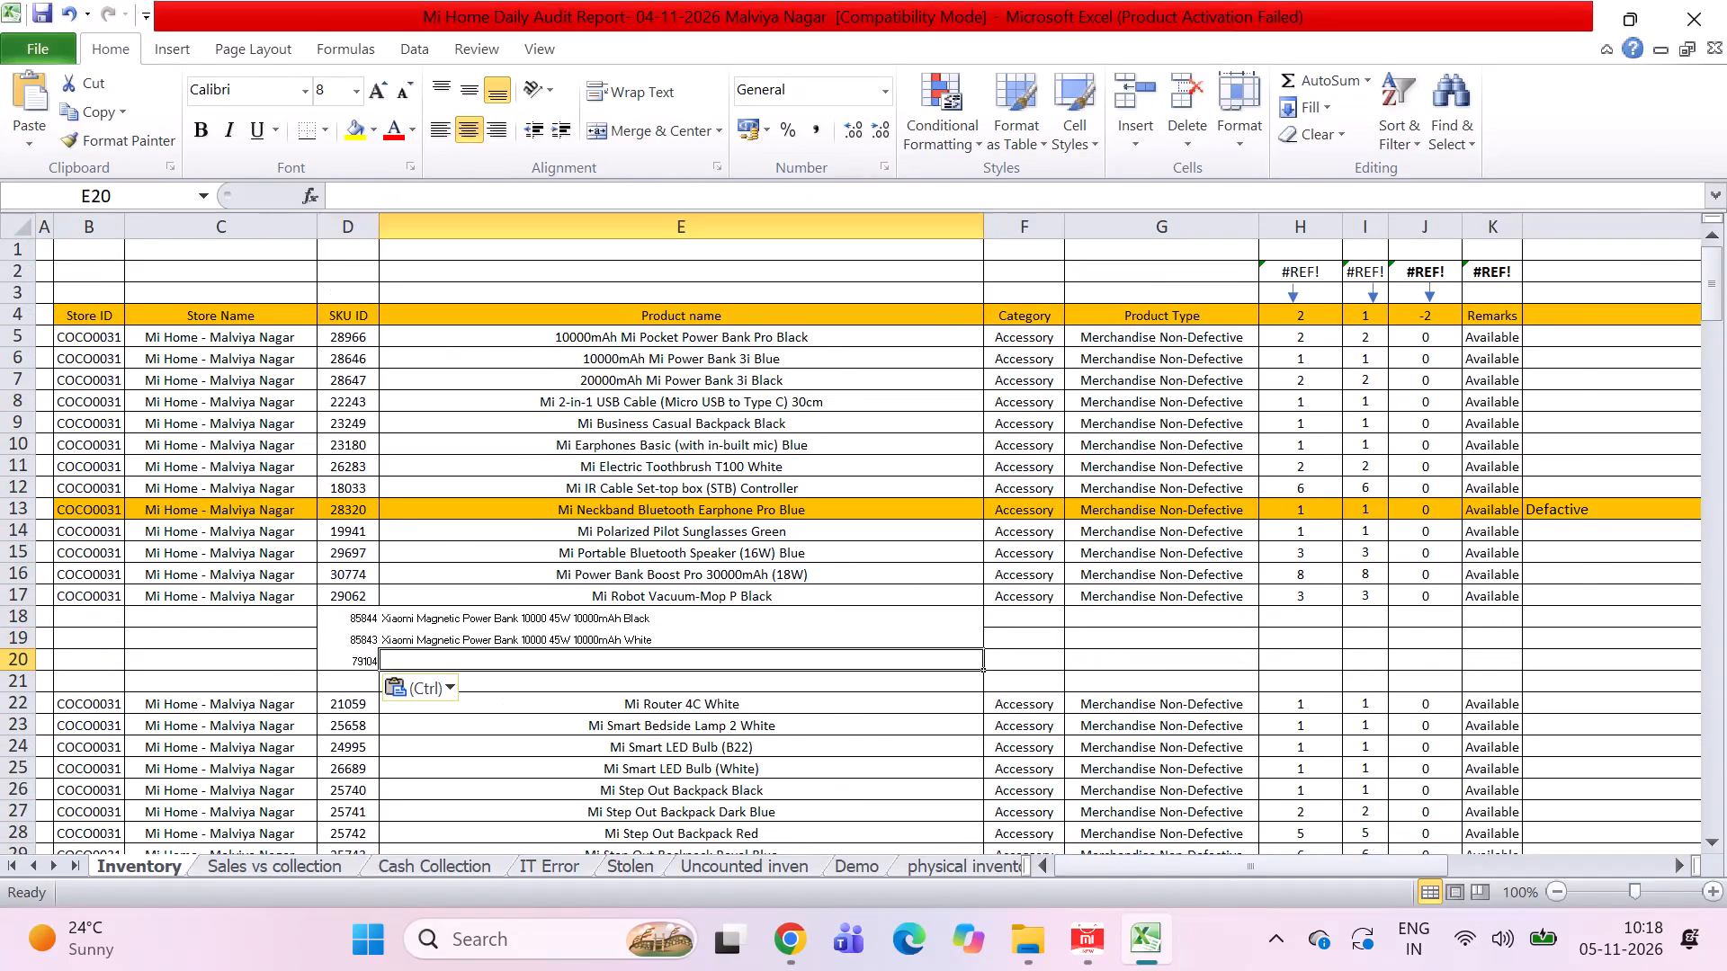
{"action": "key", "text": "alt+Tab"}
{"action": "triple_click", "coordinate": [338, 652]}
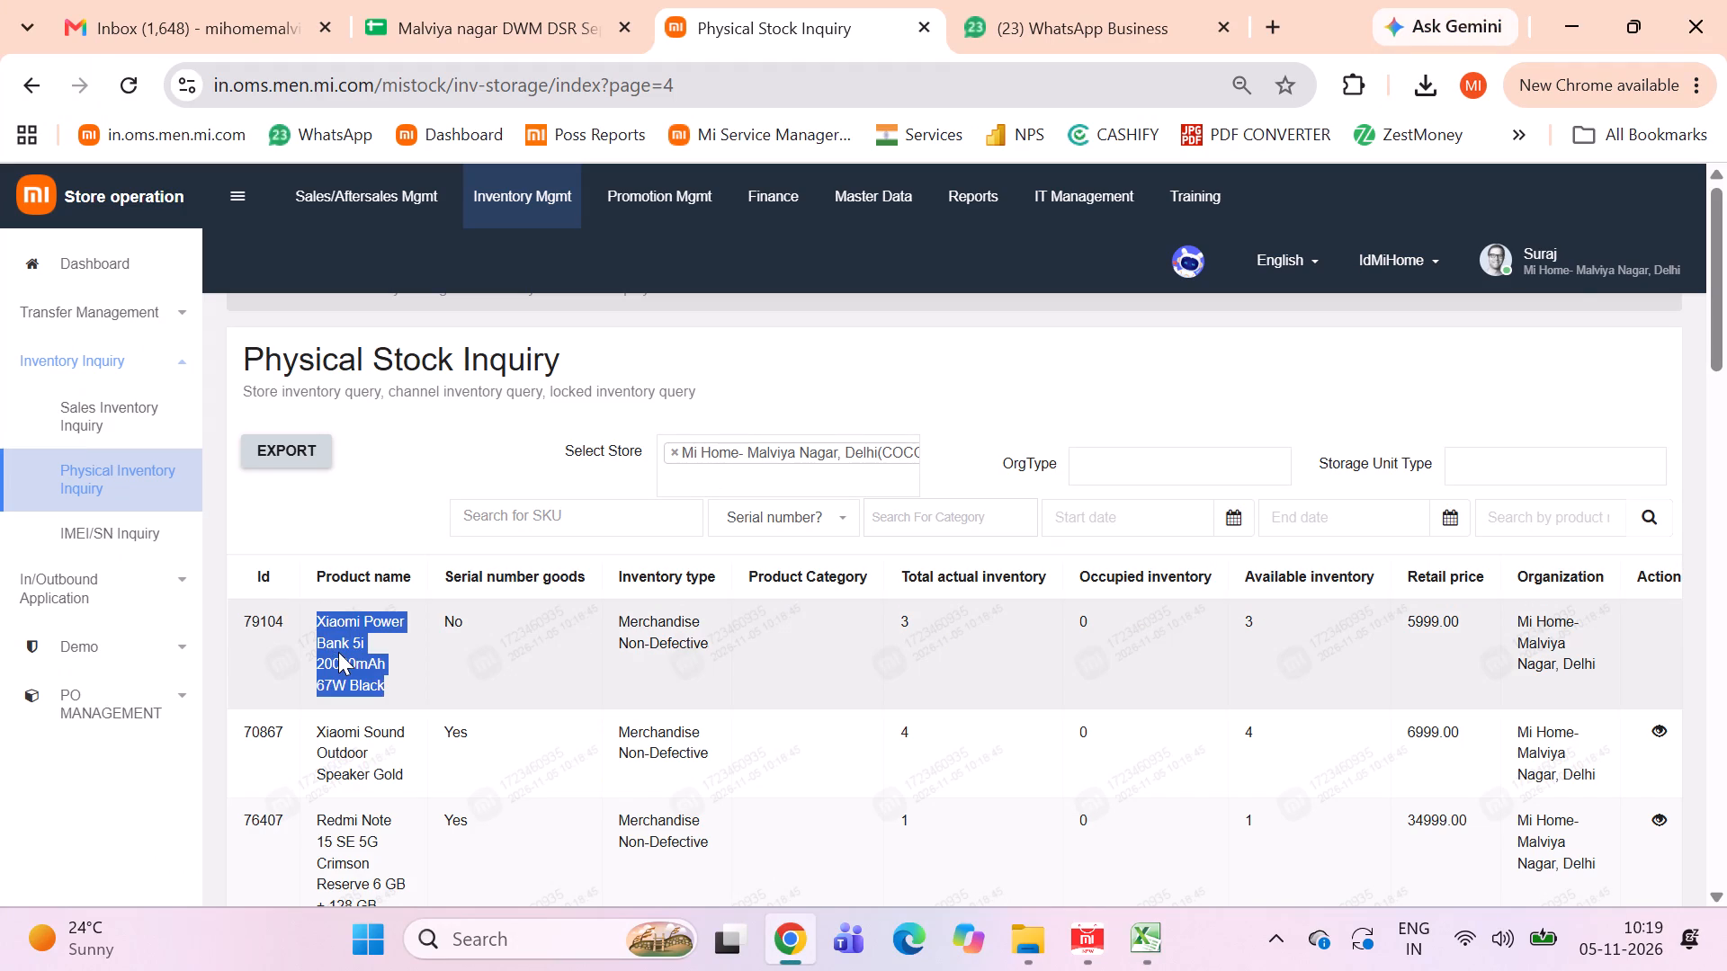
{"action": "key", "text": "ctrl+c"}
{"action": "key", "text": "alt+Tab"}
{"action": "key", "text": "ctrl+v"}
{"action": "key", "text": "Right"}
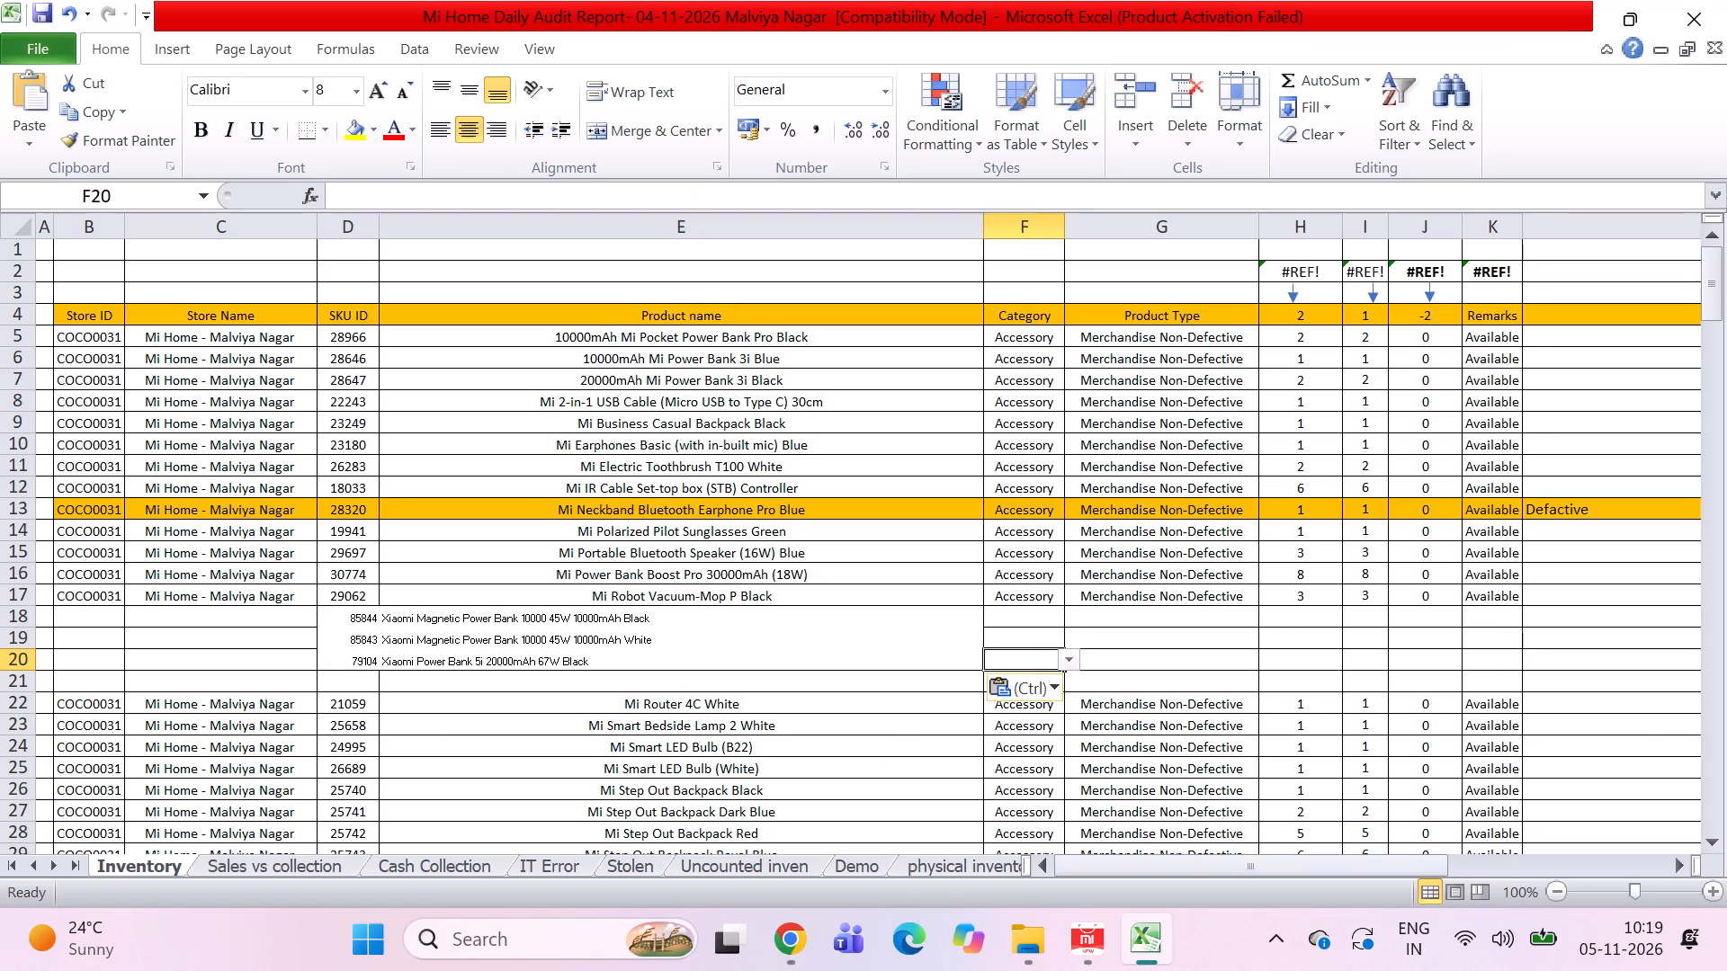
{"action": "key", "text": "Right"}
{"action": "key", "text": "Left"}
{"action": "key", "text": "Left"}
{"action": "key", "text": "Left"}
{"action": "key", "text": "Down"}
Copy the ID 70867 of the Xiaomi Sound Outdoor Speaker Gold from the stock inquiry and search the Inventory sheet for it.
{"action": "key", "text": "alt+Tab"}
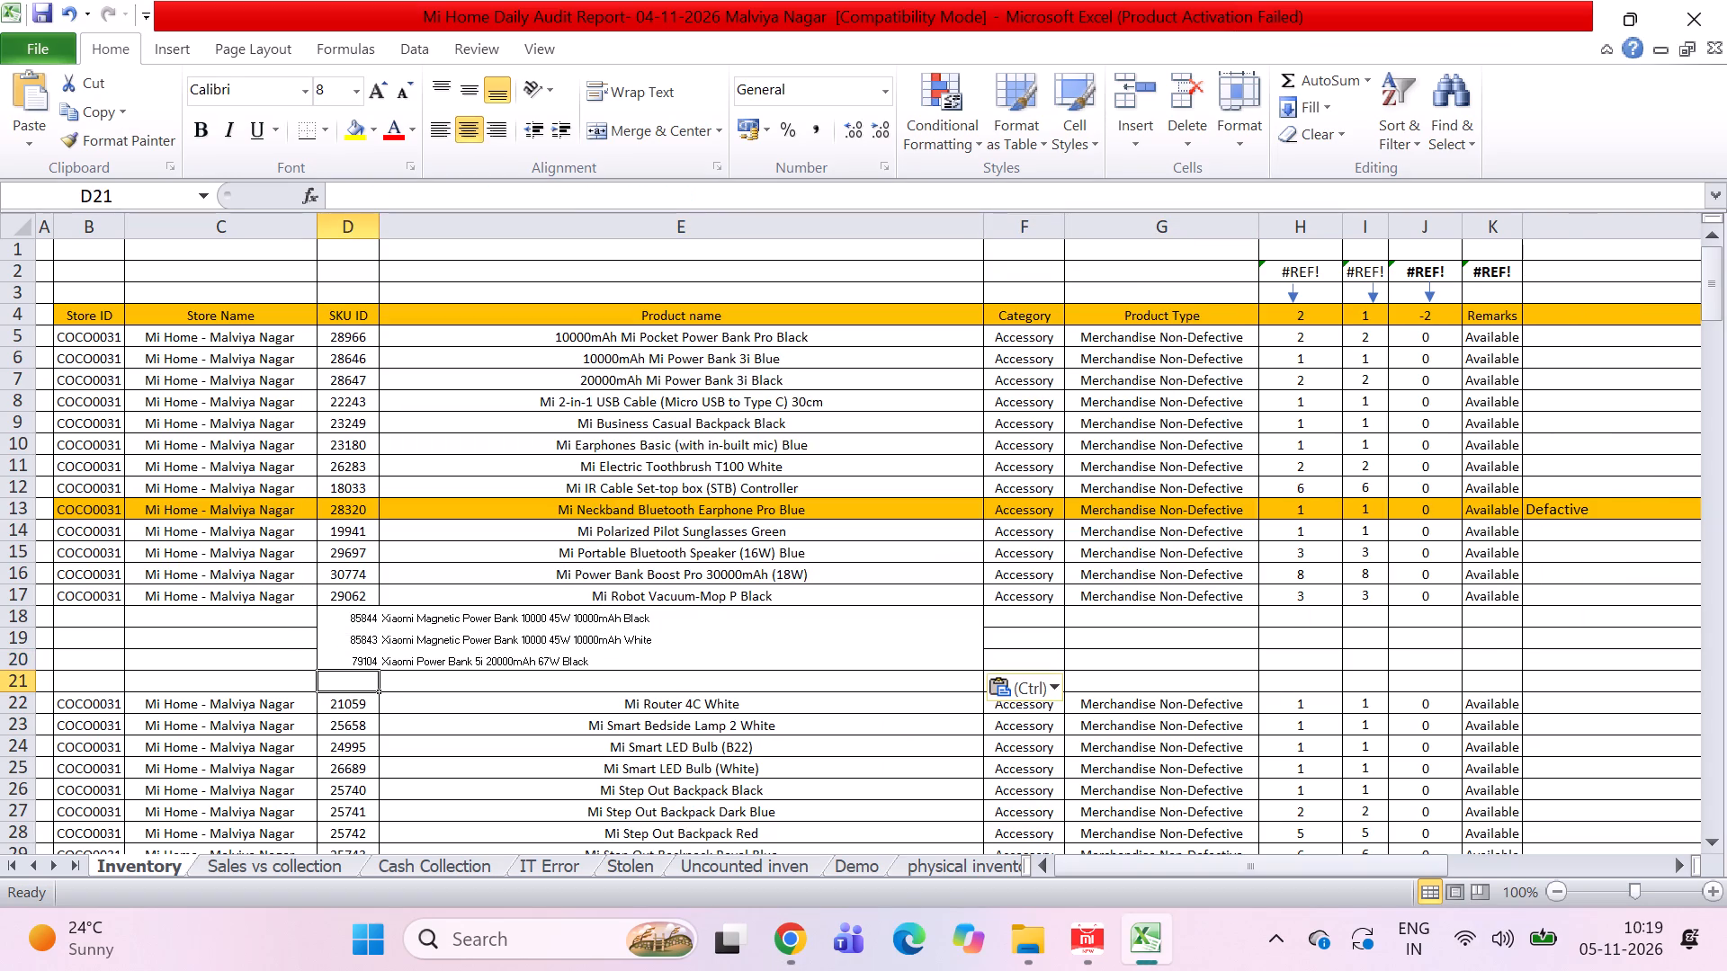
{"action": "key", "text": "alt+Tab"}
{"action": "double_click", "coordinate": [267, 744]}
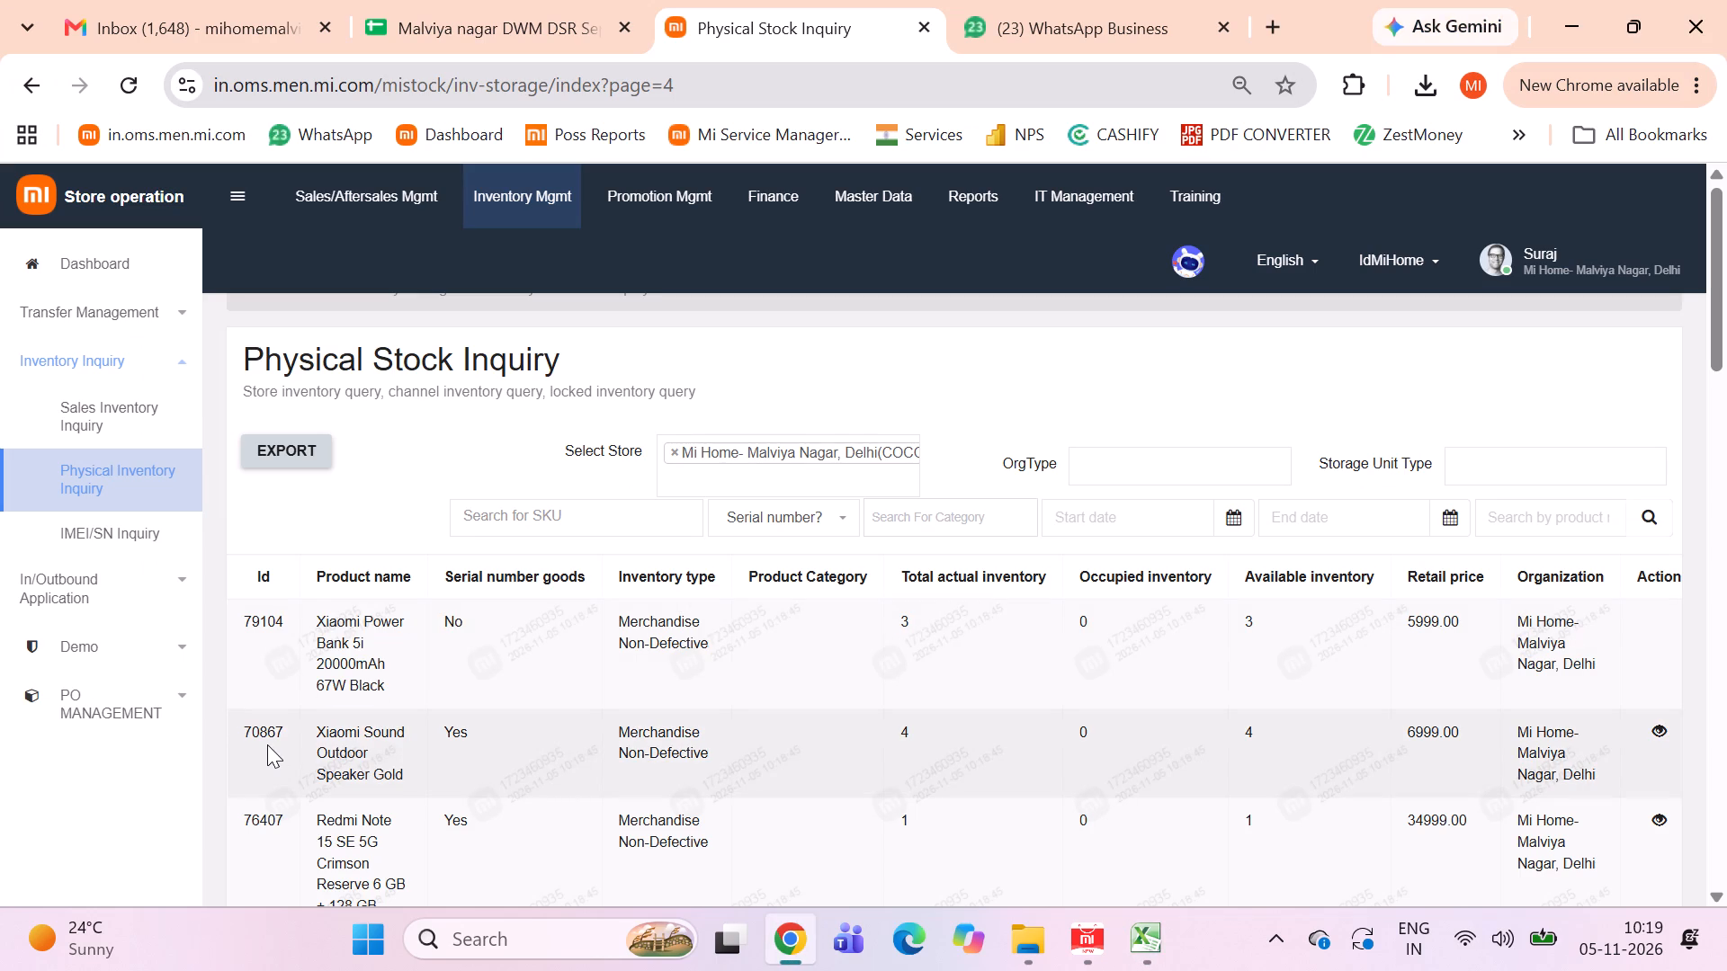
{"action": "key", "text": "ctrl+c"}
{"action": "key", "text": "alt+Tab"}
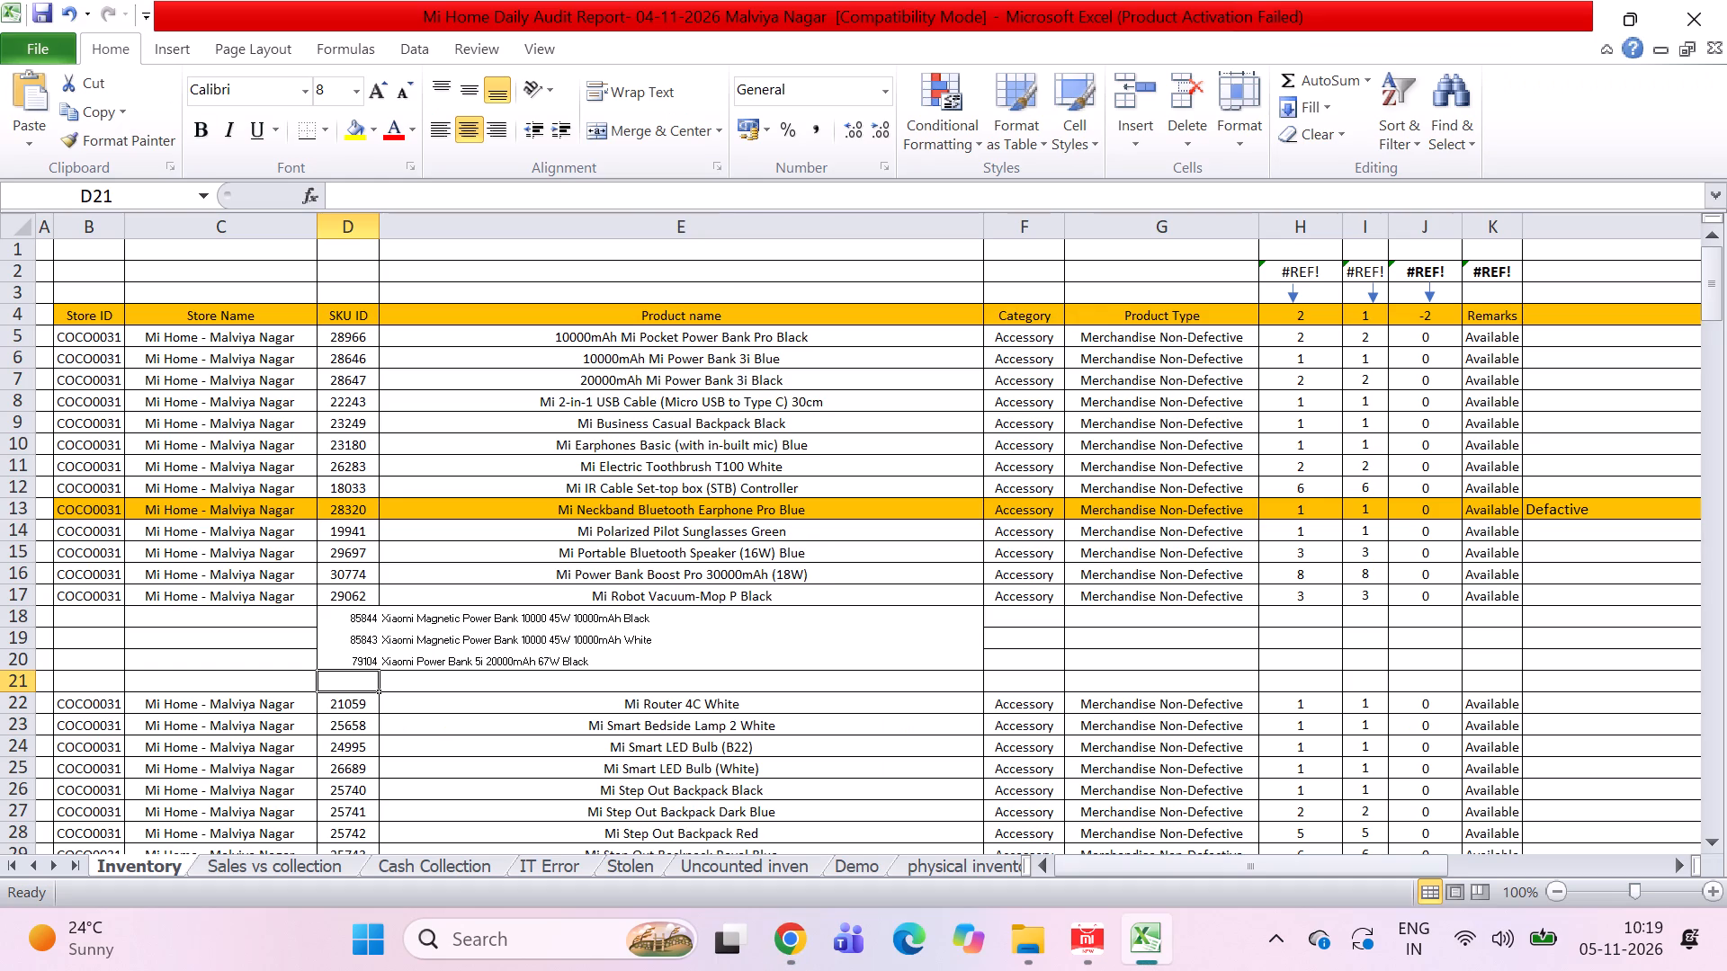
{"action": "key", "text": "ctrl+f"}
{"action": "key", "text": "ctrl+v"}
{"action": "key", "text": "Return"}
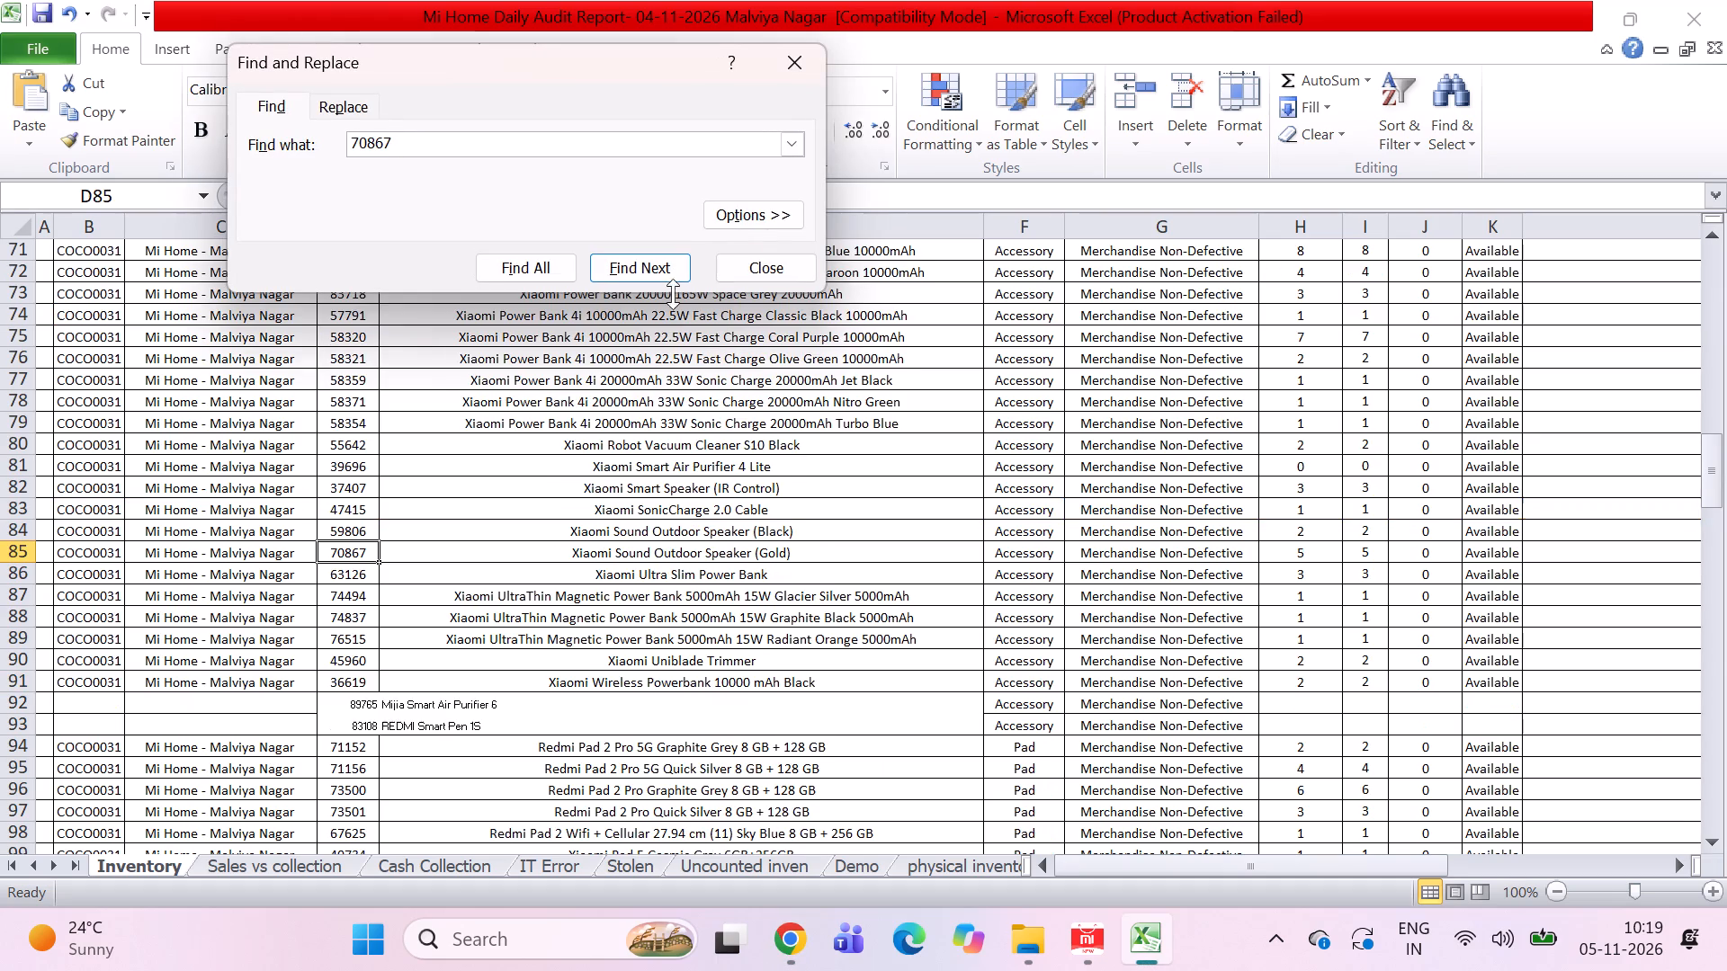
{"action": "left_click", "coordinate": [761, 268]}
Copy the ID 76407 from the stock inquiry and search the Inventory sheet for it.
{"action": "key", "text": "alt+Tab"}
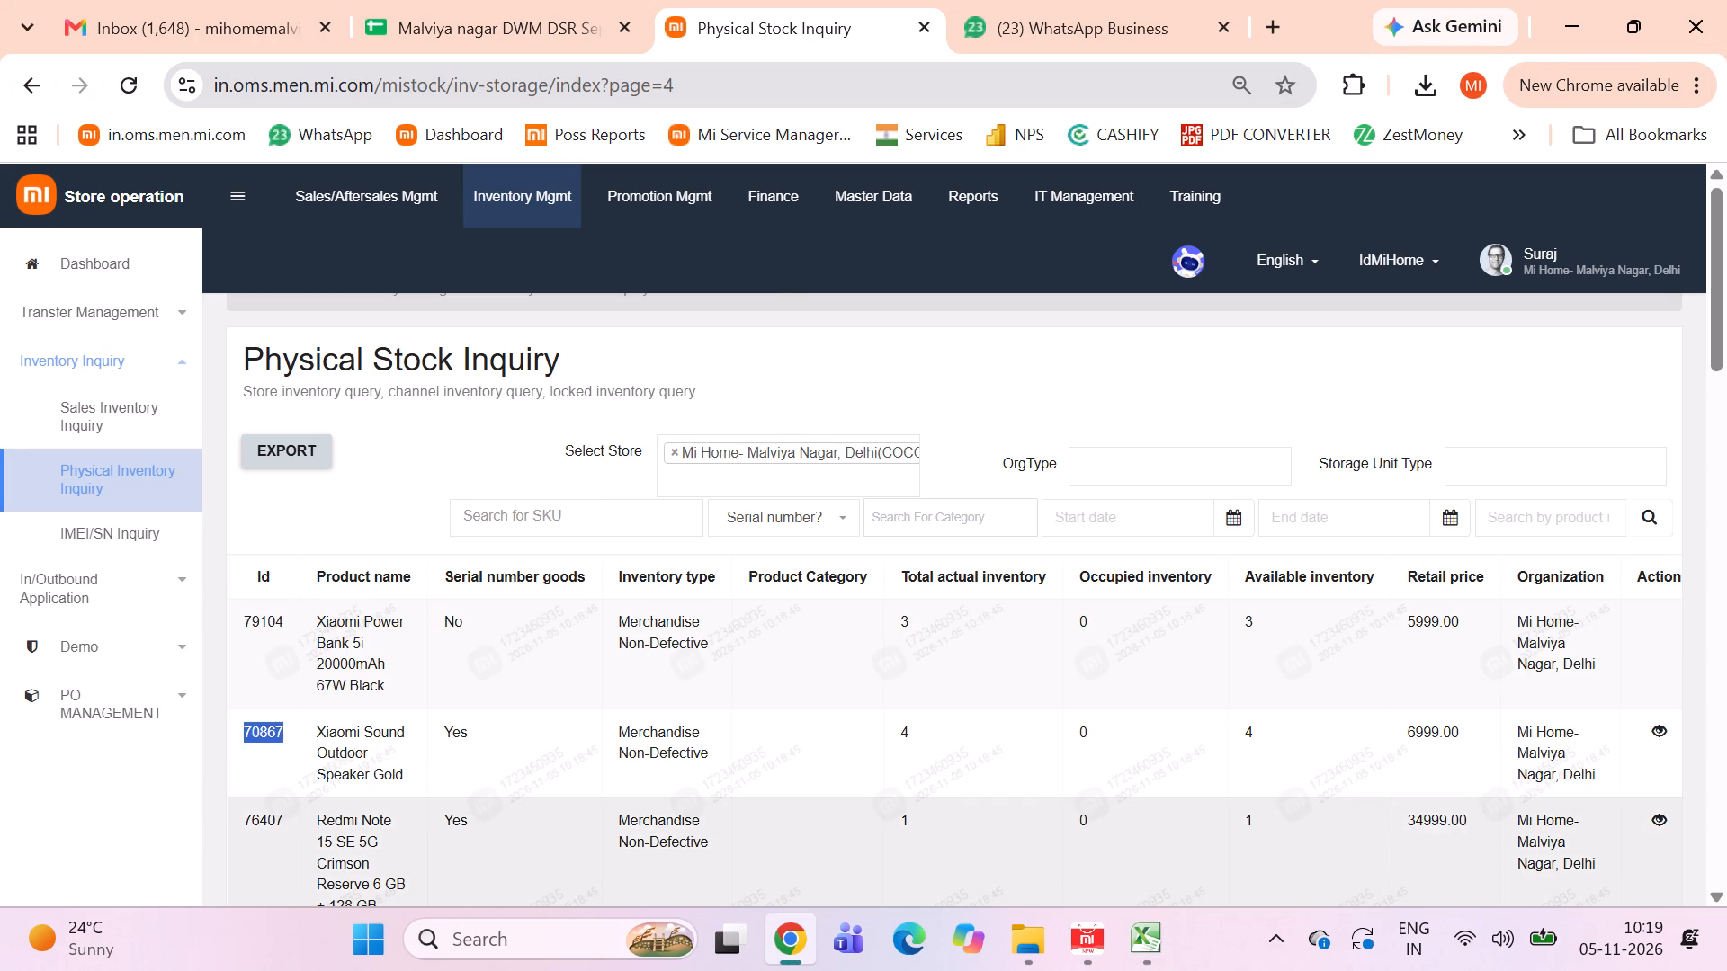
{"action": "double_click", "coordinate": [247, 824]}
{"action": "key", "text": "ctrl+c"}
{"action": "key", "text": "alt+Tab"}
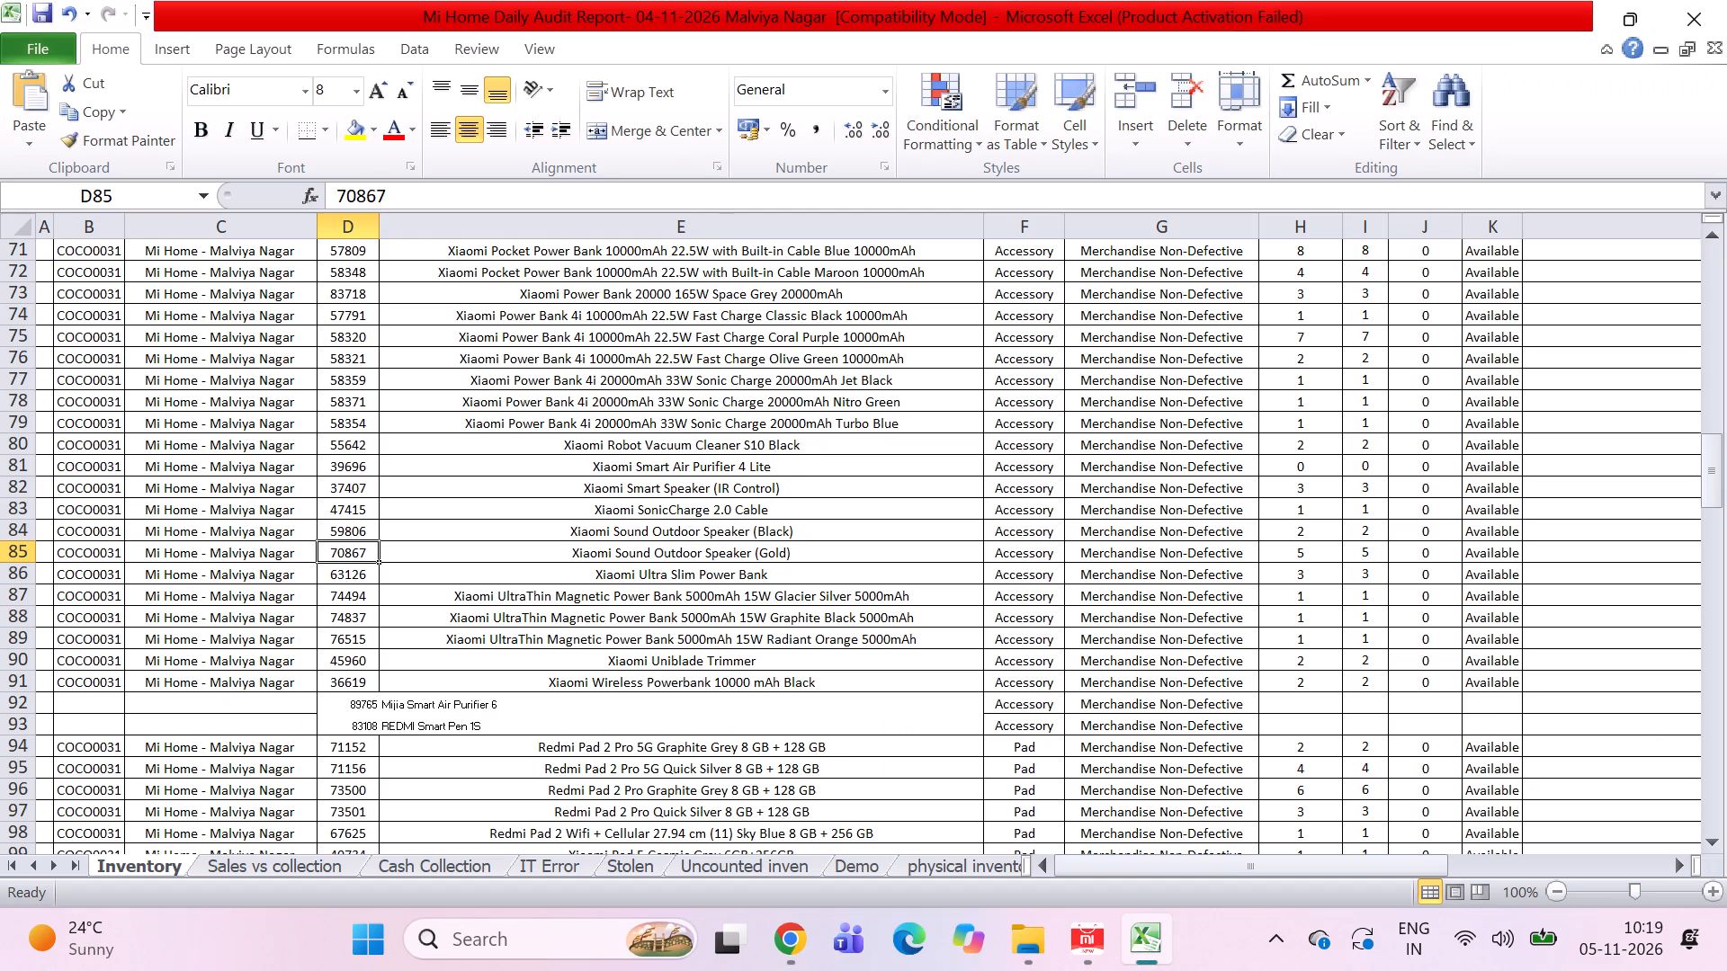
{"action": "key", "text": "ctrl+f"}
{"action": "key", "text": "ctrl+v"}
{"action": "key", "text": "Return"}
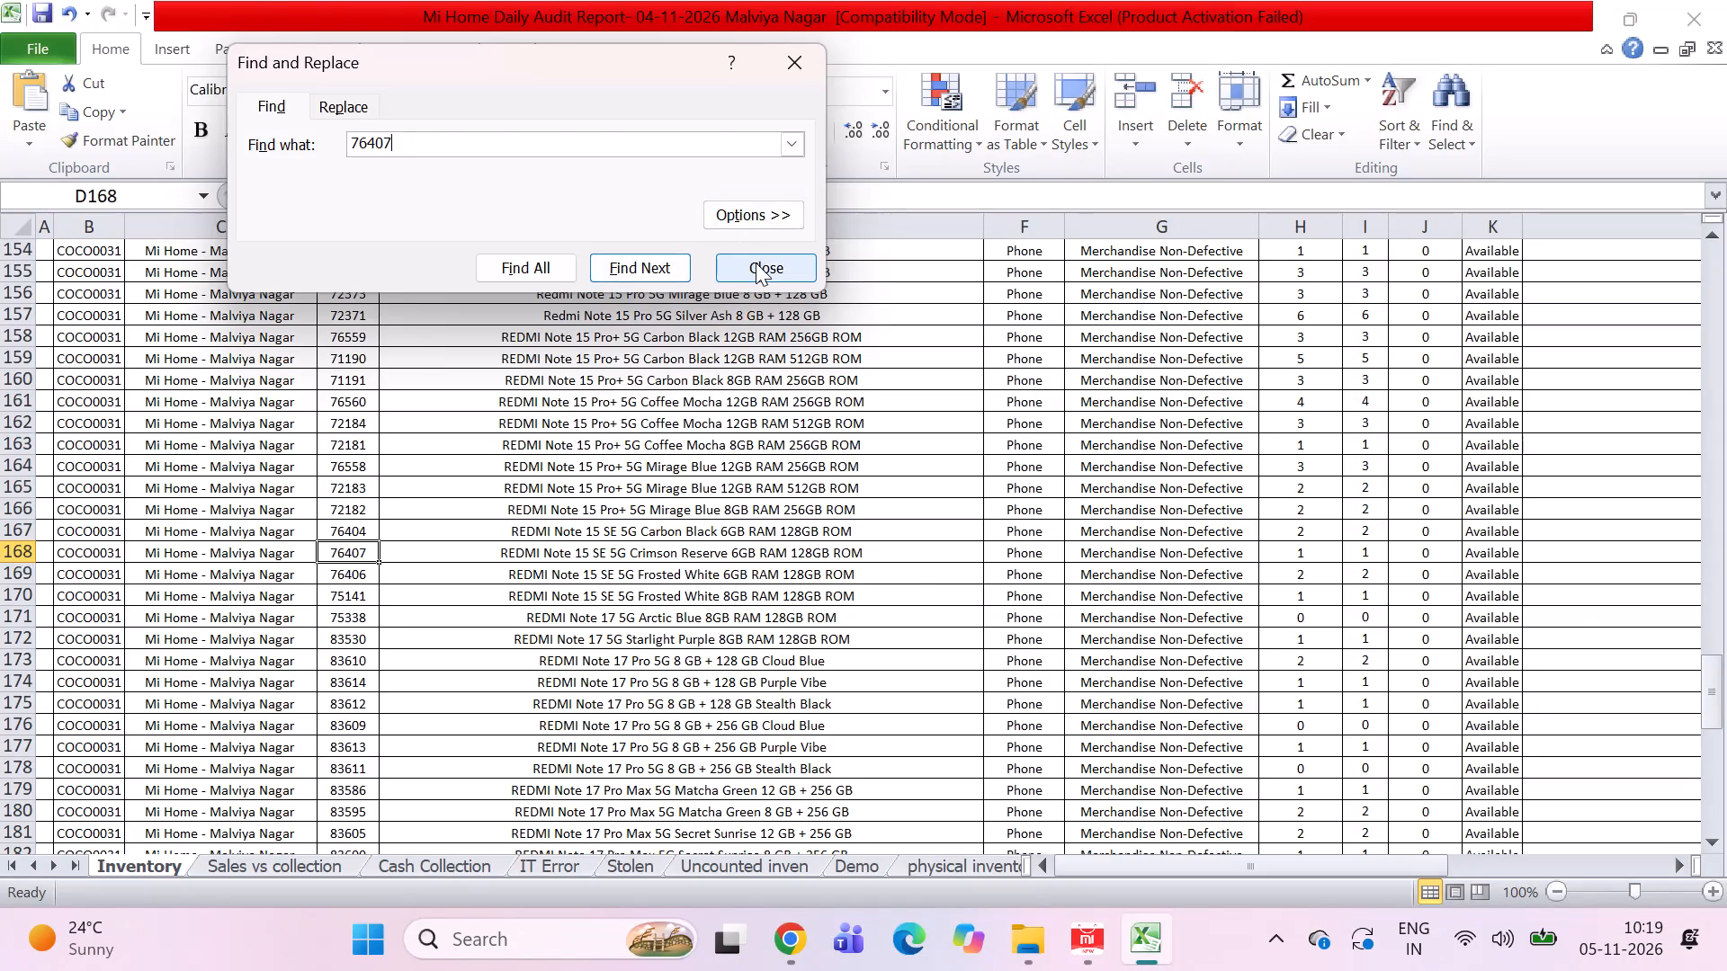
{"action": "left_click", "coordinate": [756, 263]}
Copy the ID 80011 from the stock inquiry and search the Inventory sheet for it.
{"action": "key", "text": "alt+Tab"}
{"action": "scroll", "coordinate": [342, 762], "scroll_direction": "down", "scroll_amount": 2}
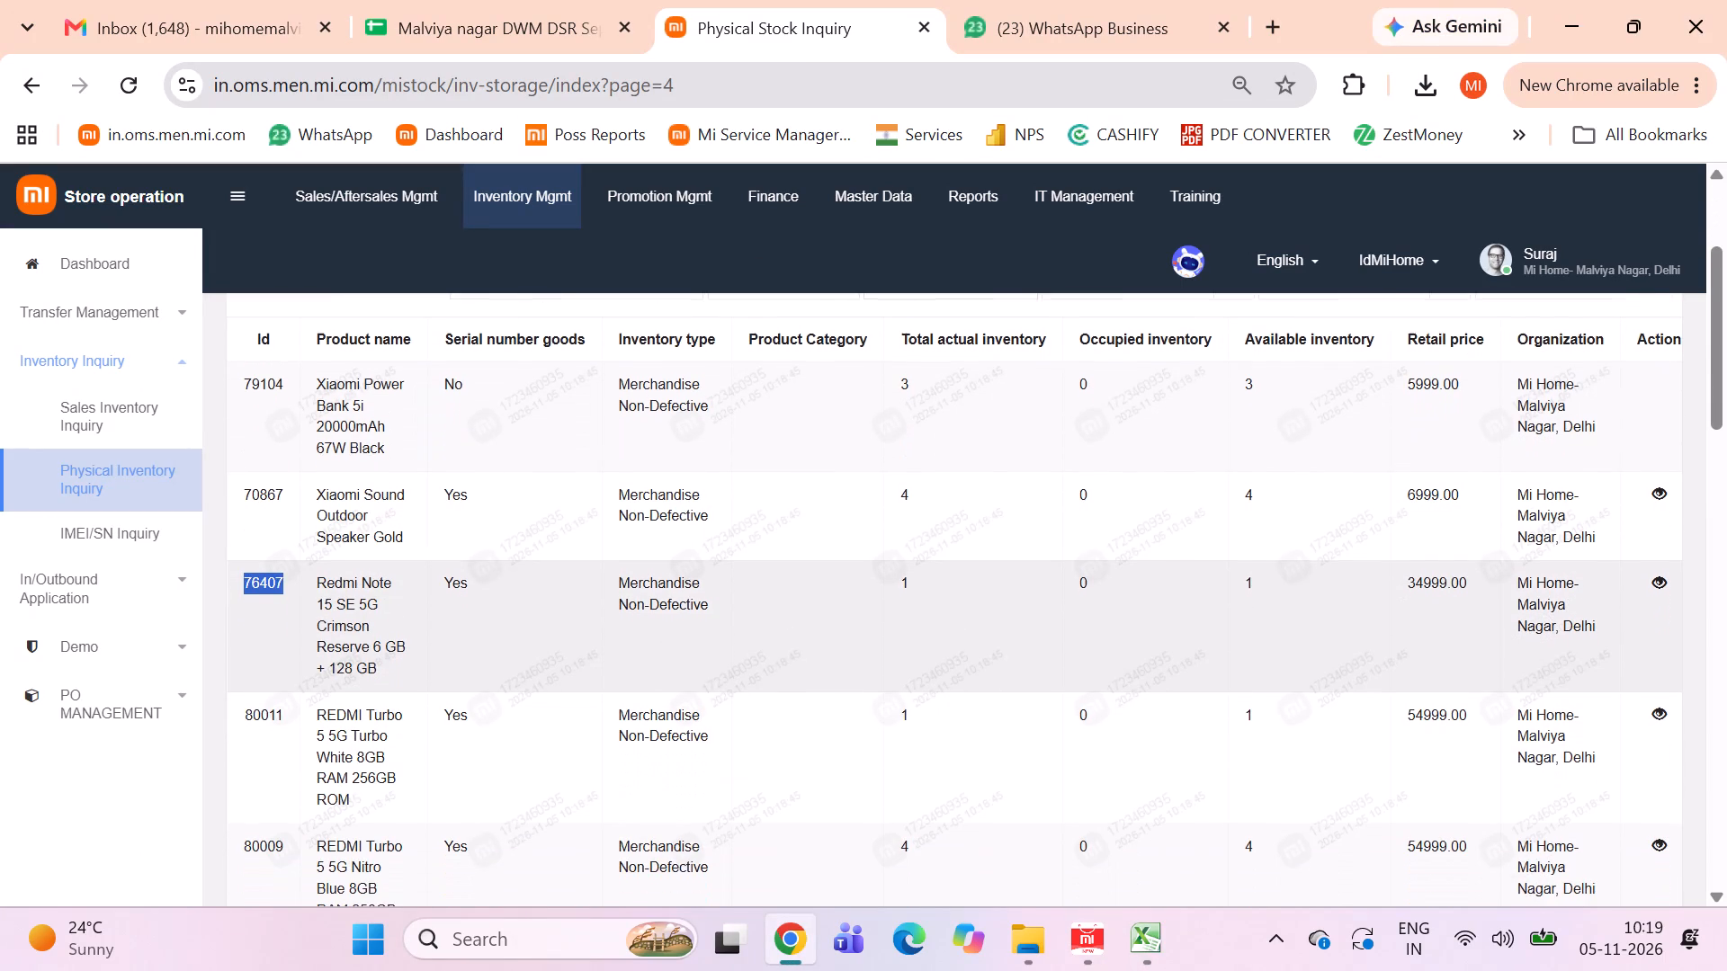
{"action": "double_click", "coordinate": [257, 725]}
{"action": "key", "text": "ctrl+c"}
{"action": "key", "text": "alt+Tab"}
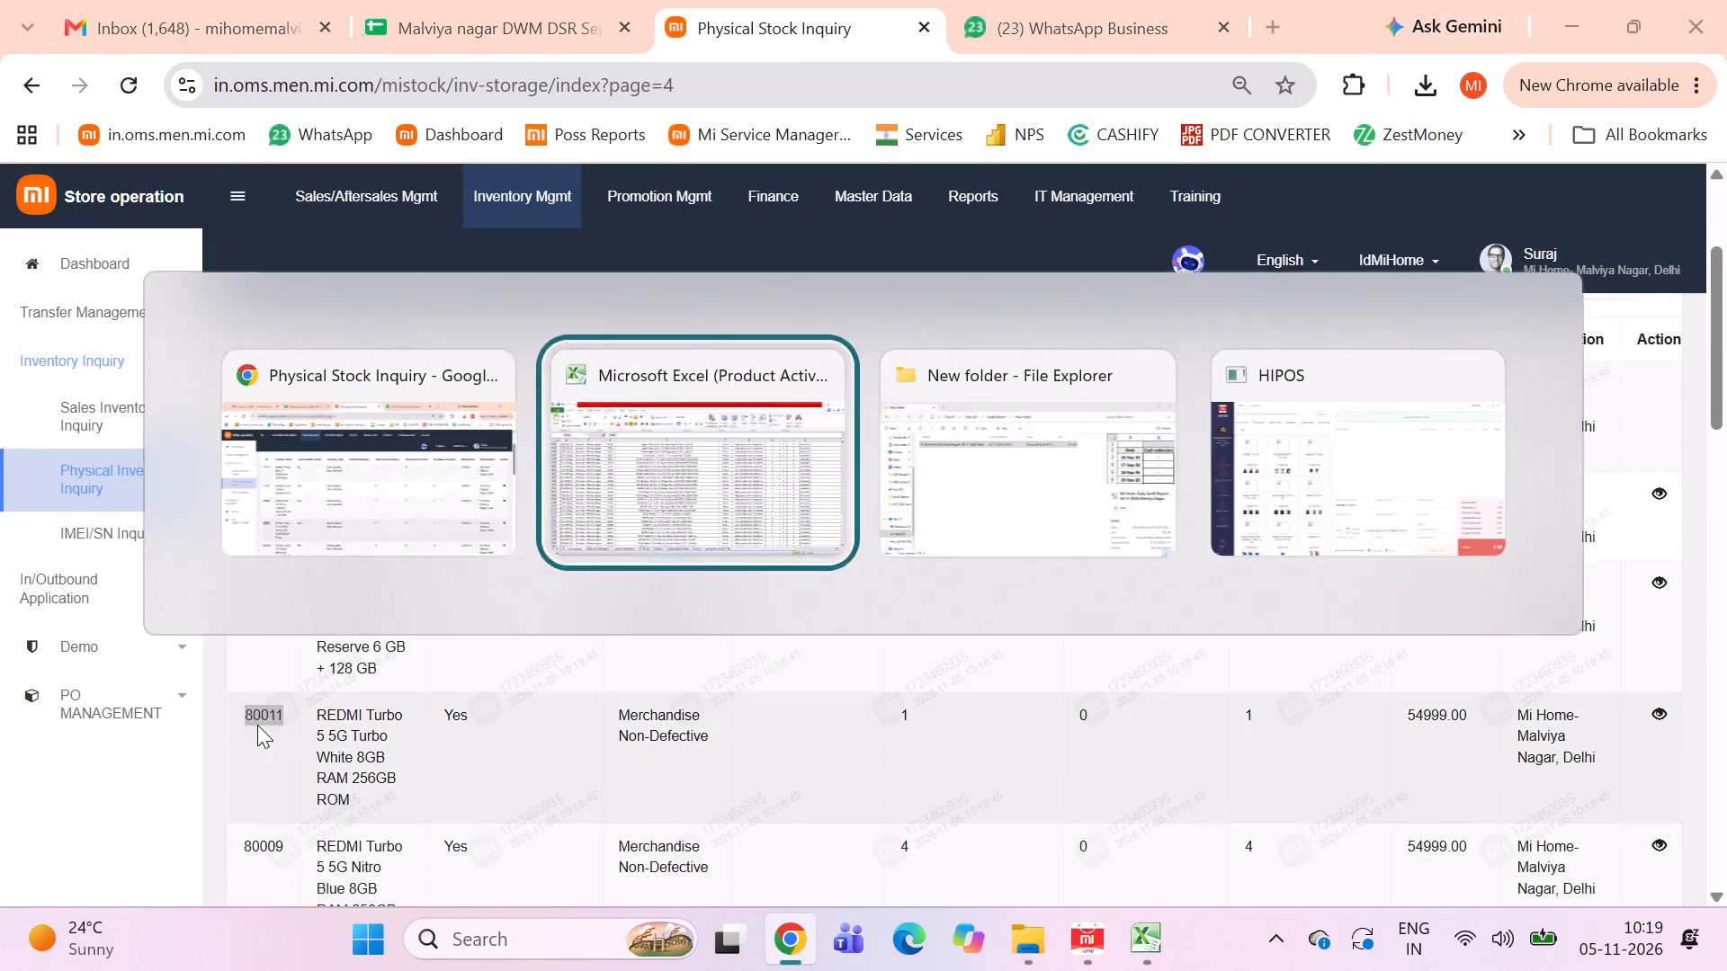
{"action": "key", "text": "ctrl+f"}
{"action": "key", "text": "ctrl+v"}
{"action": "key", "text": "Return"}
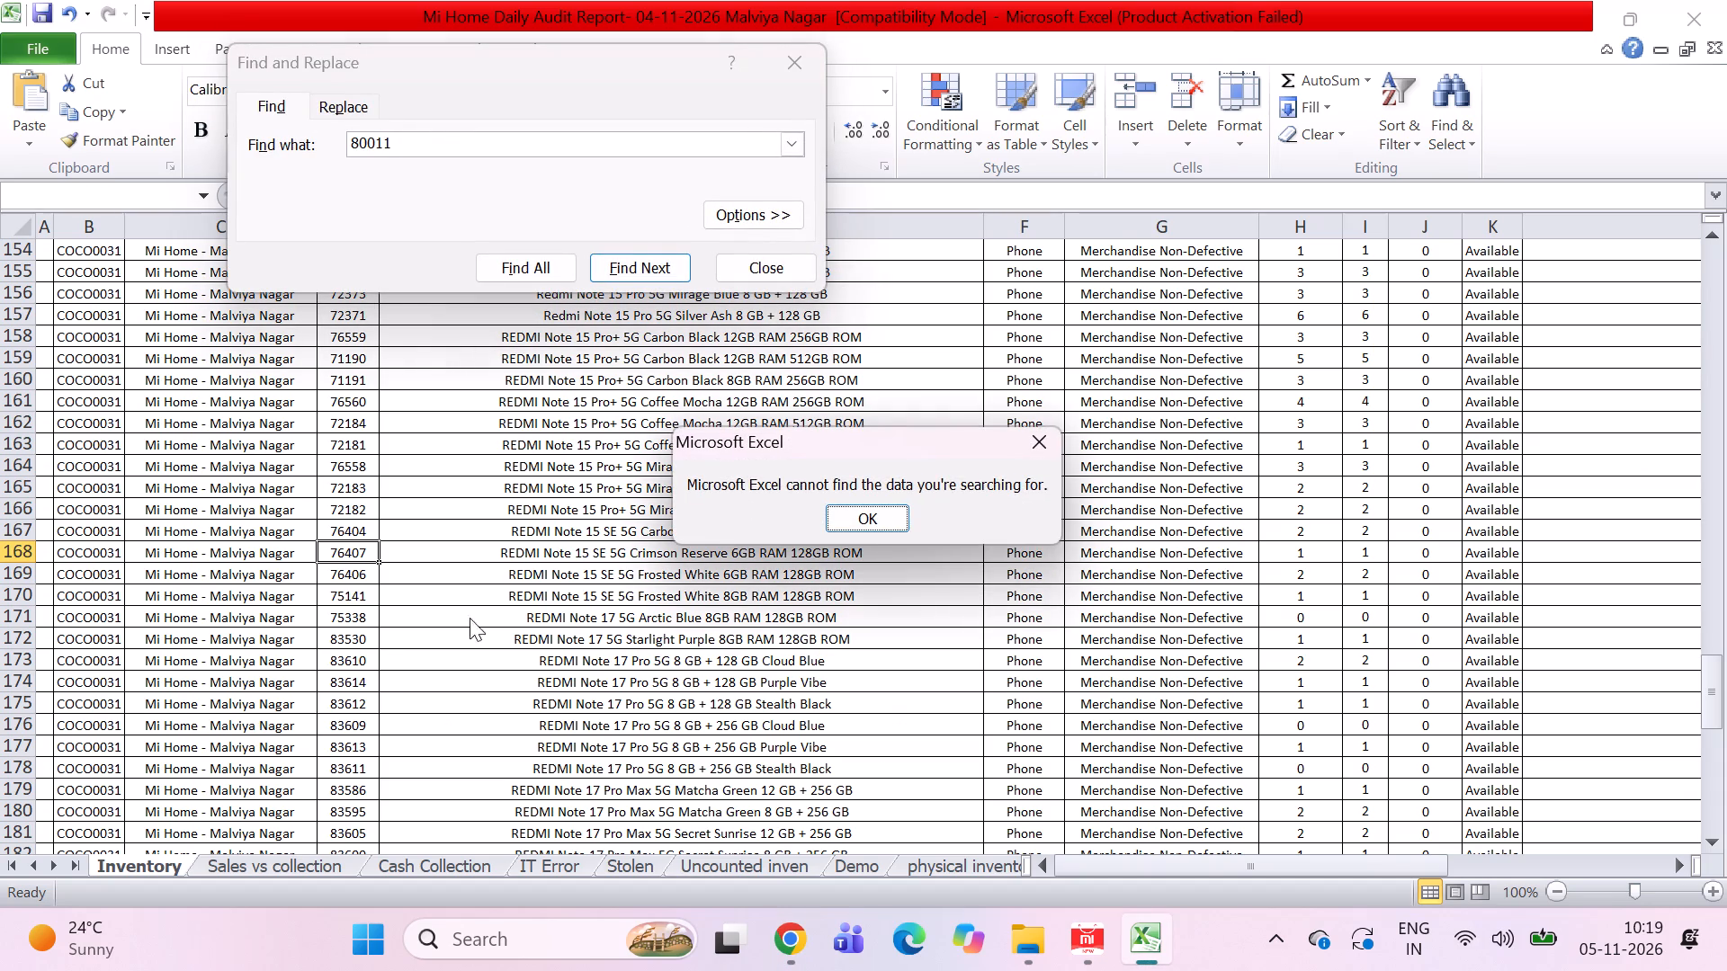
{"action": "left_click", "coordinate": [871, 514]}
{"action": "left_click", "coordinate": [774, 268]}
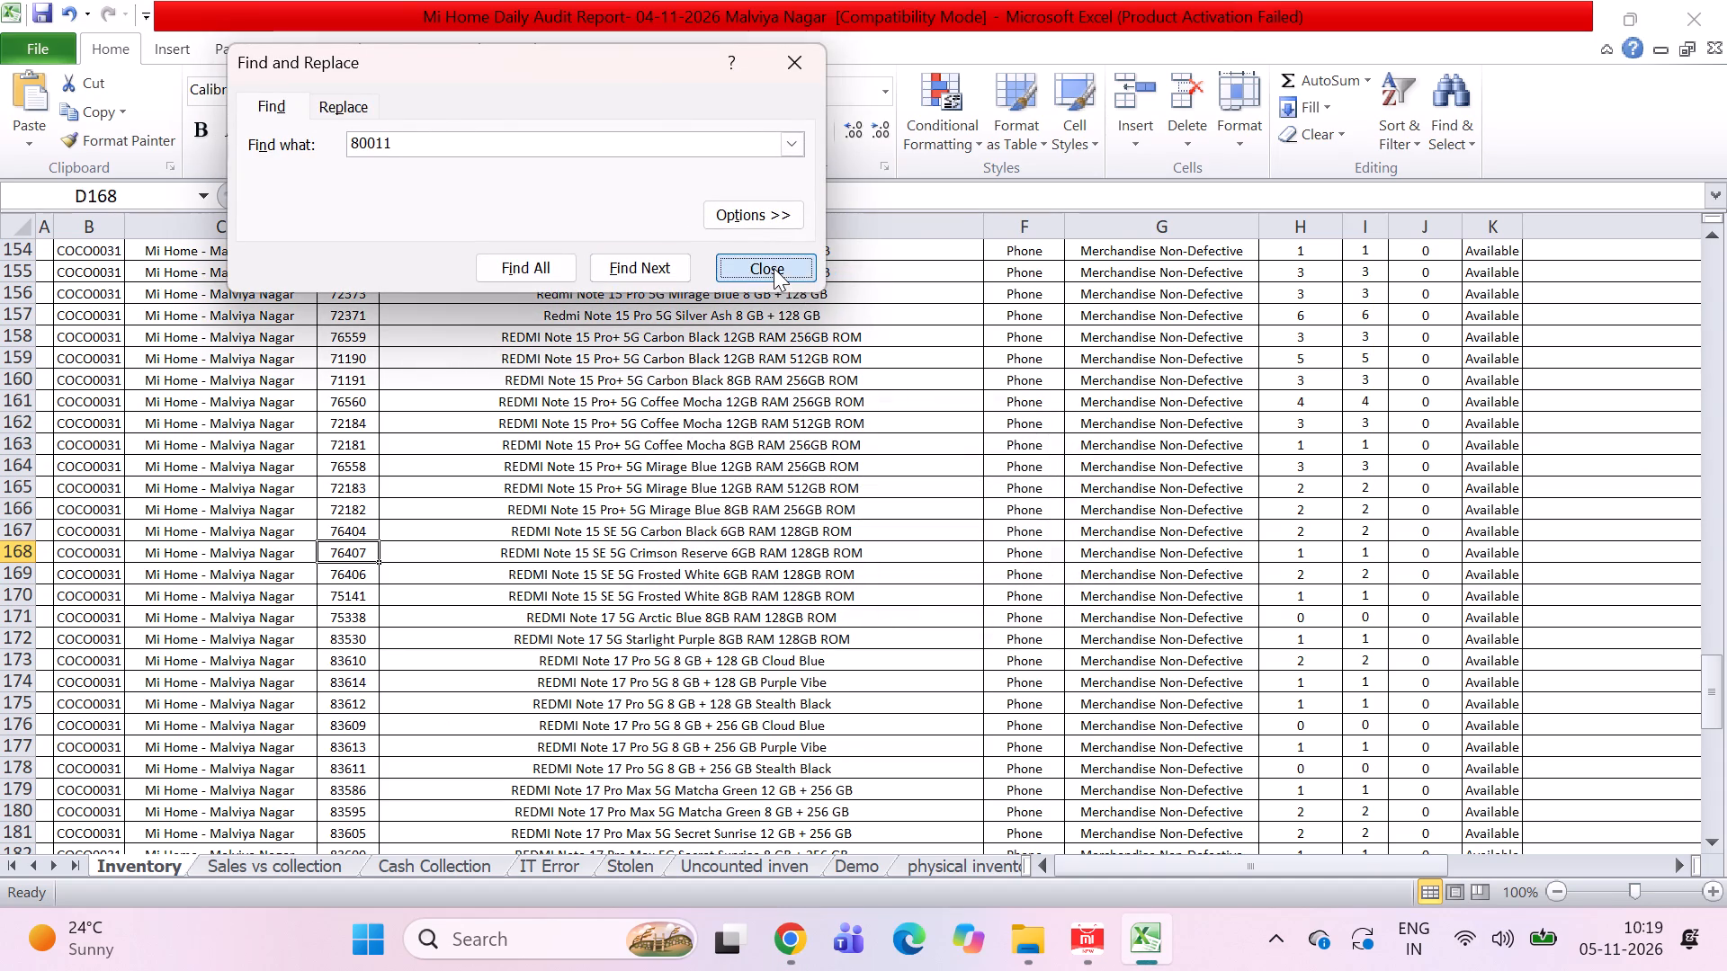
Enter product 80011, REDMI Turbo 5 5G Turbo White 8GB RAM 256GB ROM, from the stock page in the empty row below 74894.
{"action": "left_click", "coordinate": [491, 558]}
{"action": "key", "text": "ctrl+Down"}
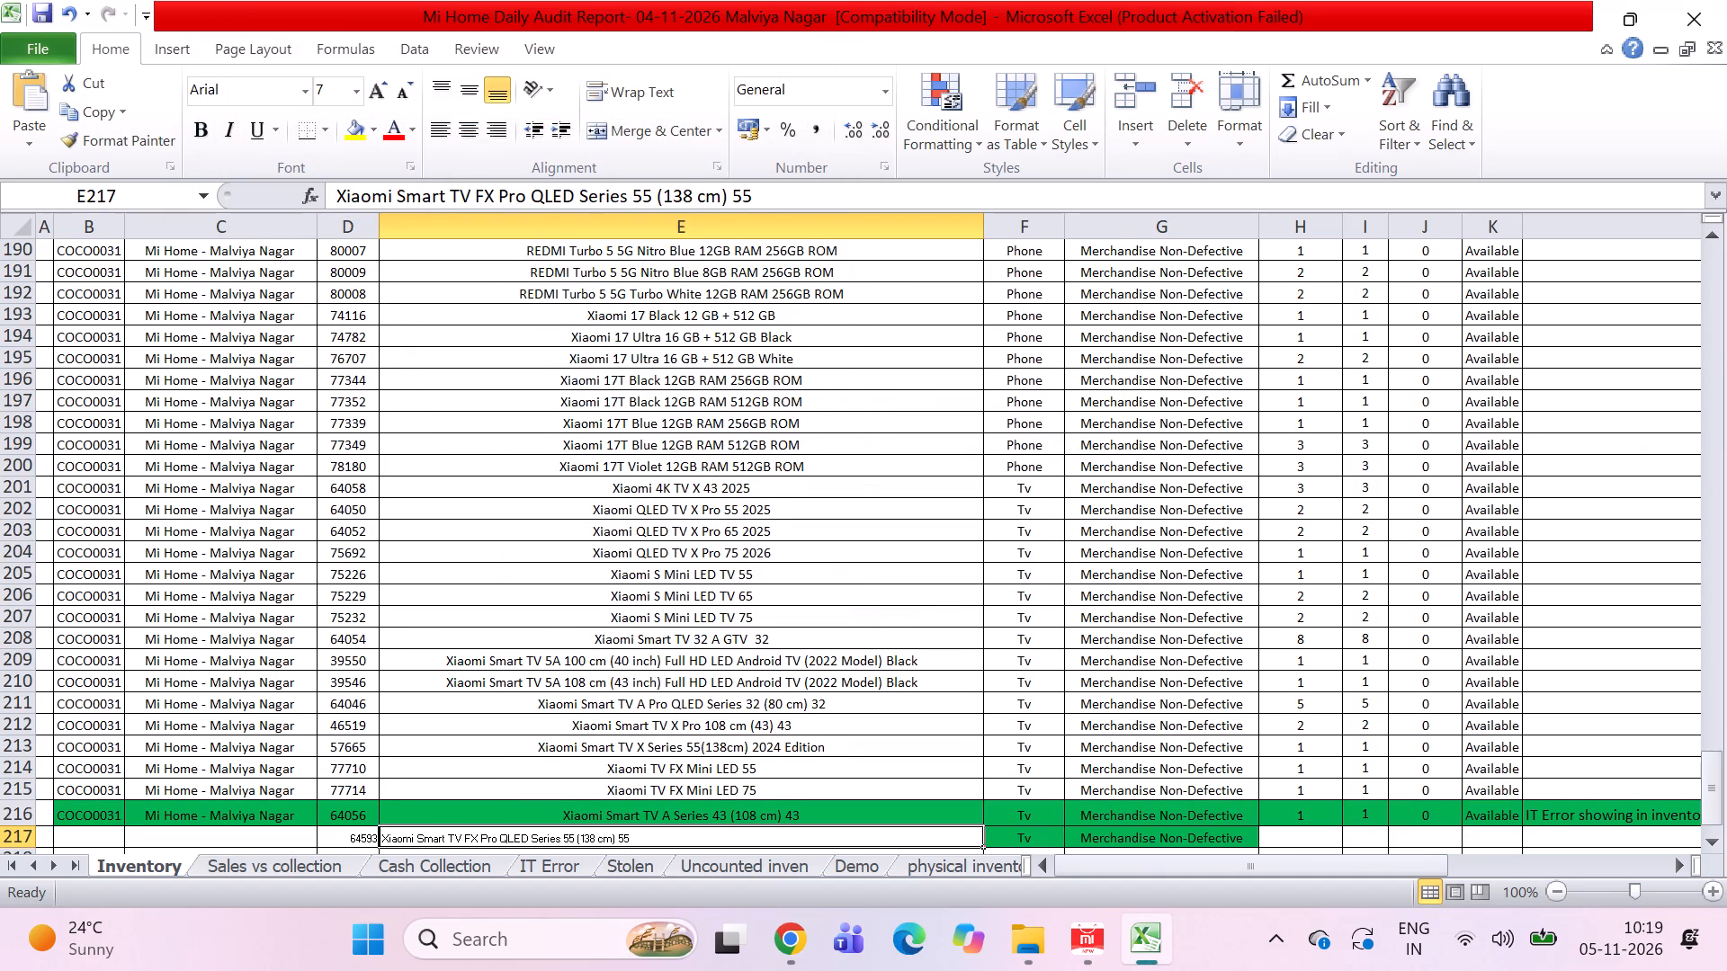
{"action": "key", "text": "Down"}
{"action": "key", "text": "Down"}
{"action": "key", "text": "ctrl+Up"}
{"action": "key", "text": "ctrl+Up"}
{"action": "key", "text": "Left"}
{"action": "key", "text": "ctrl+Up"}
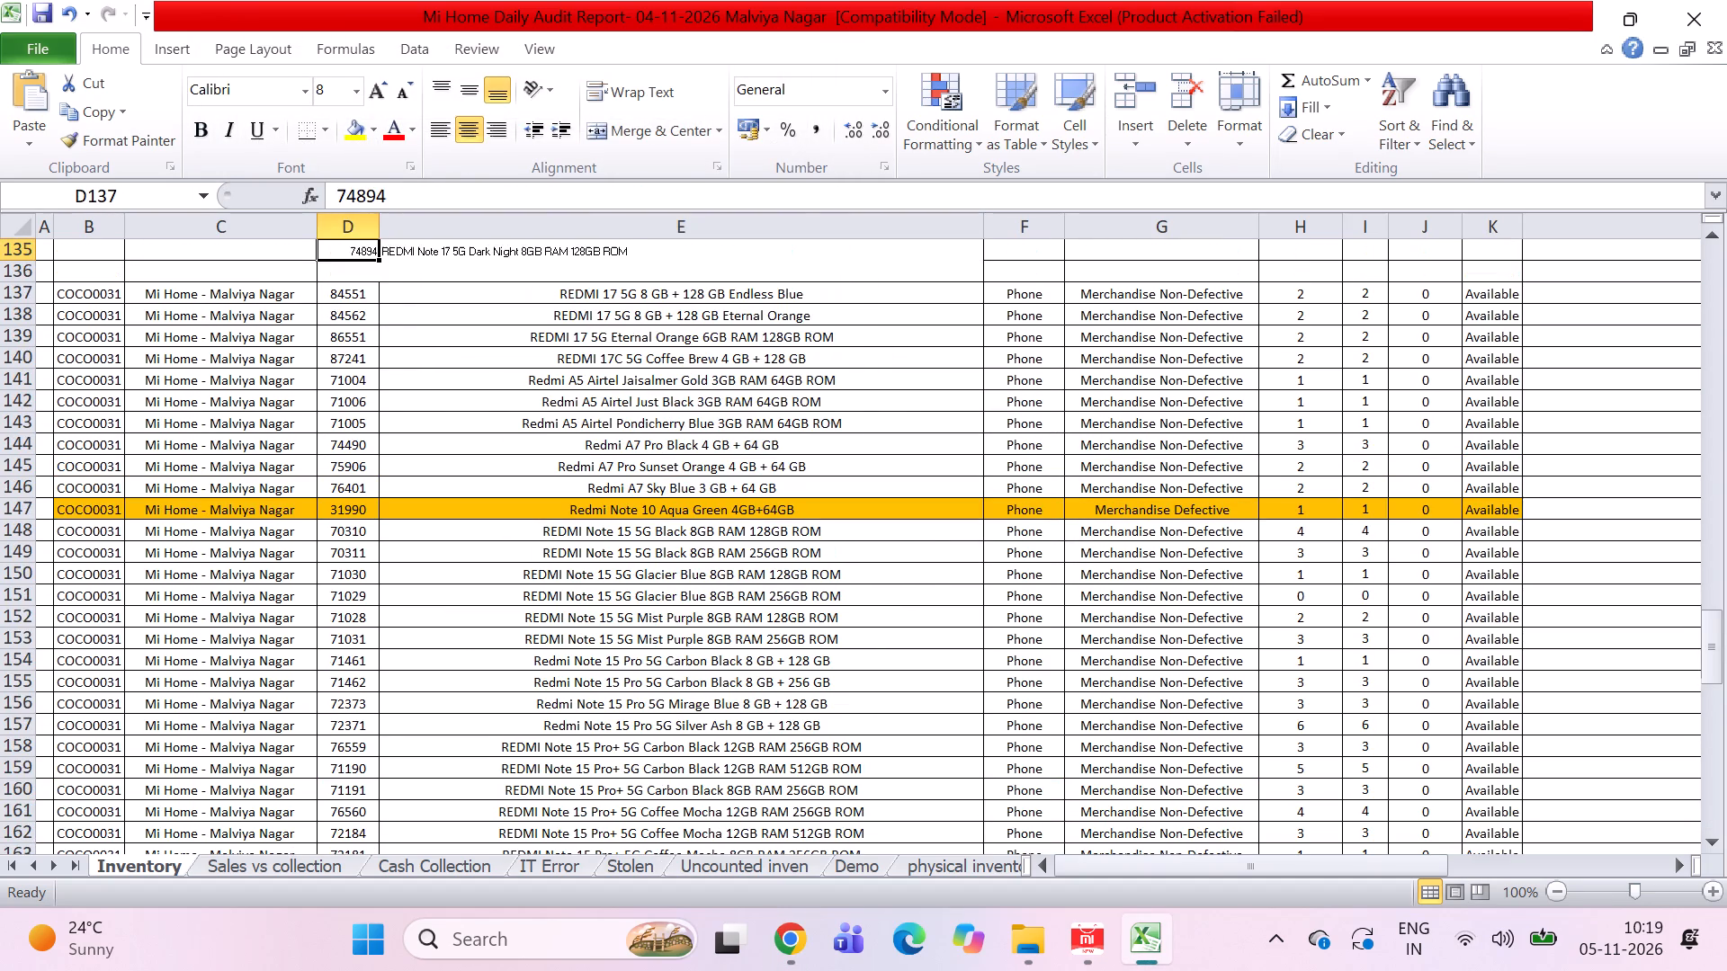
{"action": "key", "text": "Down"}
{"action": "key", "text": "ctrl+v"}
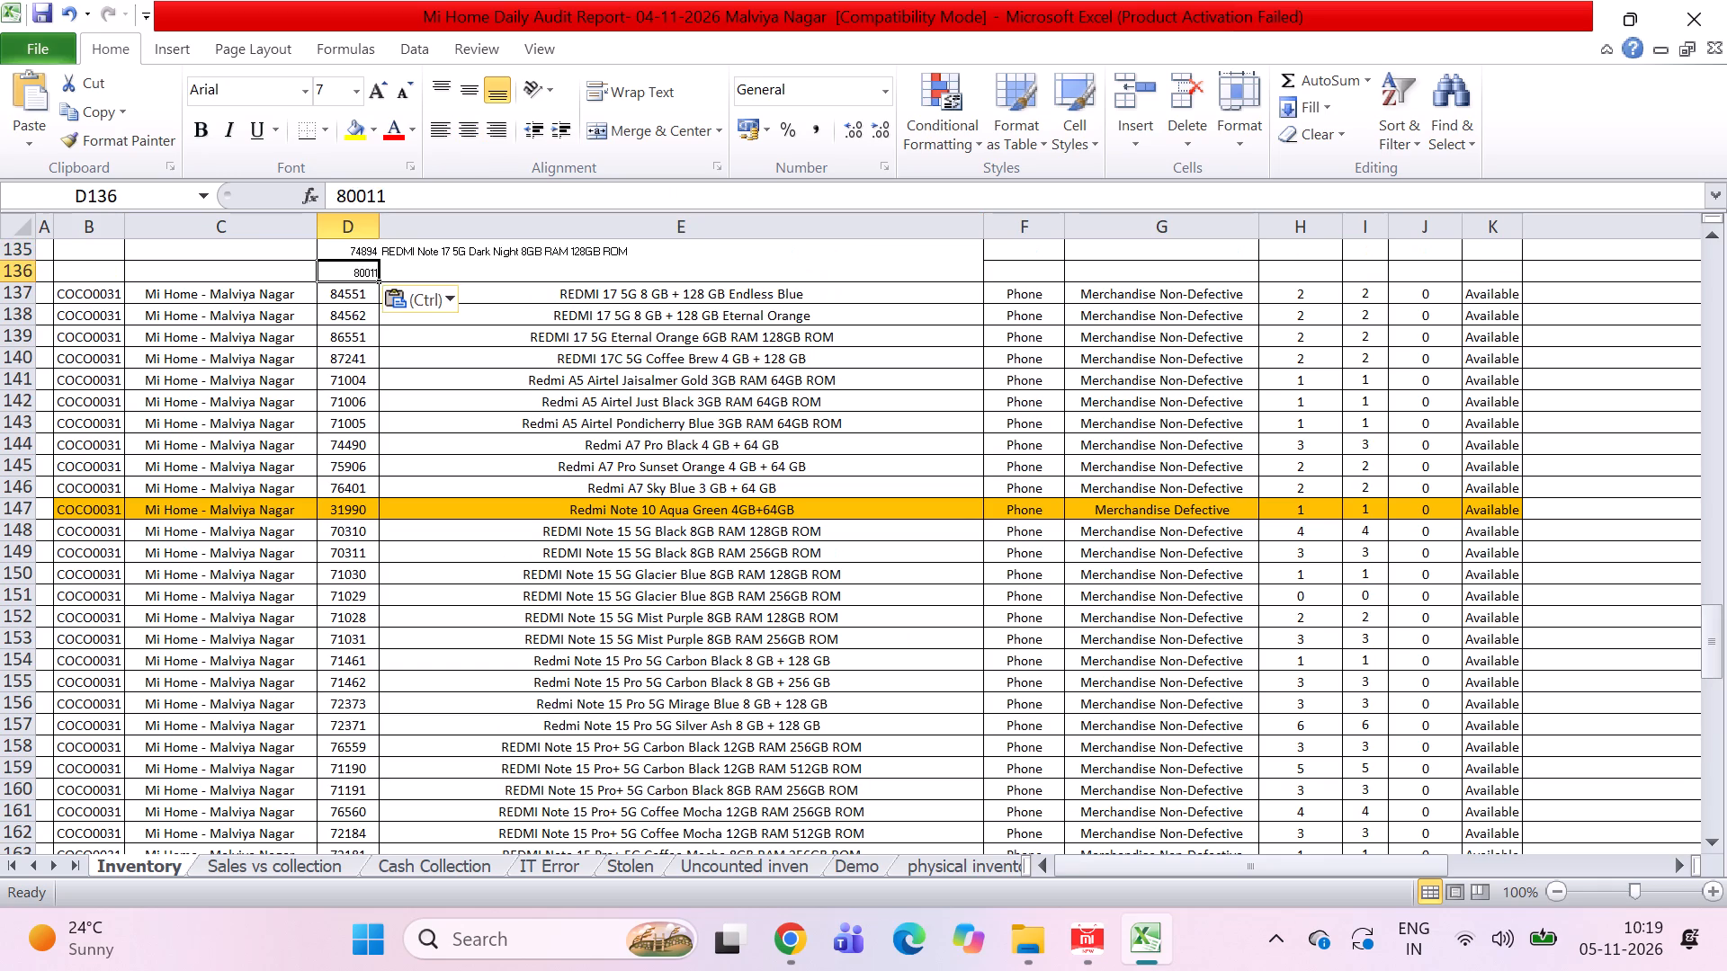
{"action": "key", "text": "Right"}
{"action": "key", "text": "alt+Tab"}
{"action": "triple_click", "coordinate": [341, 733]}
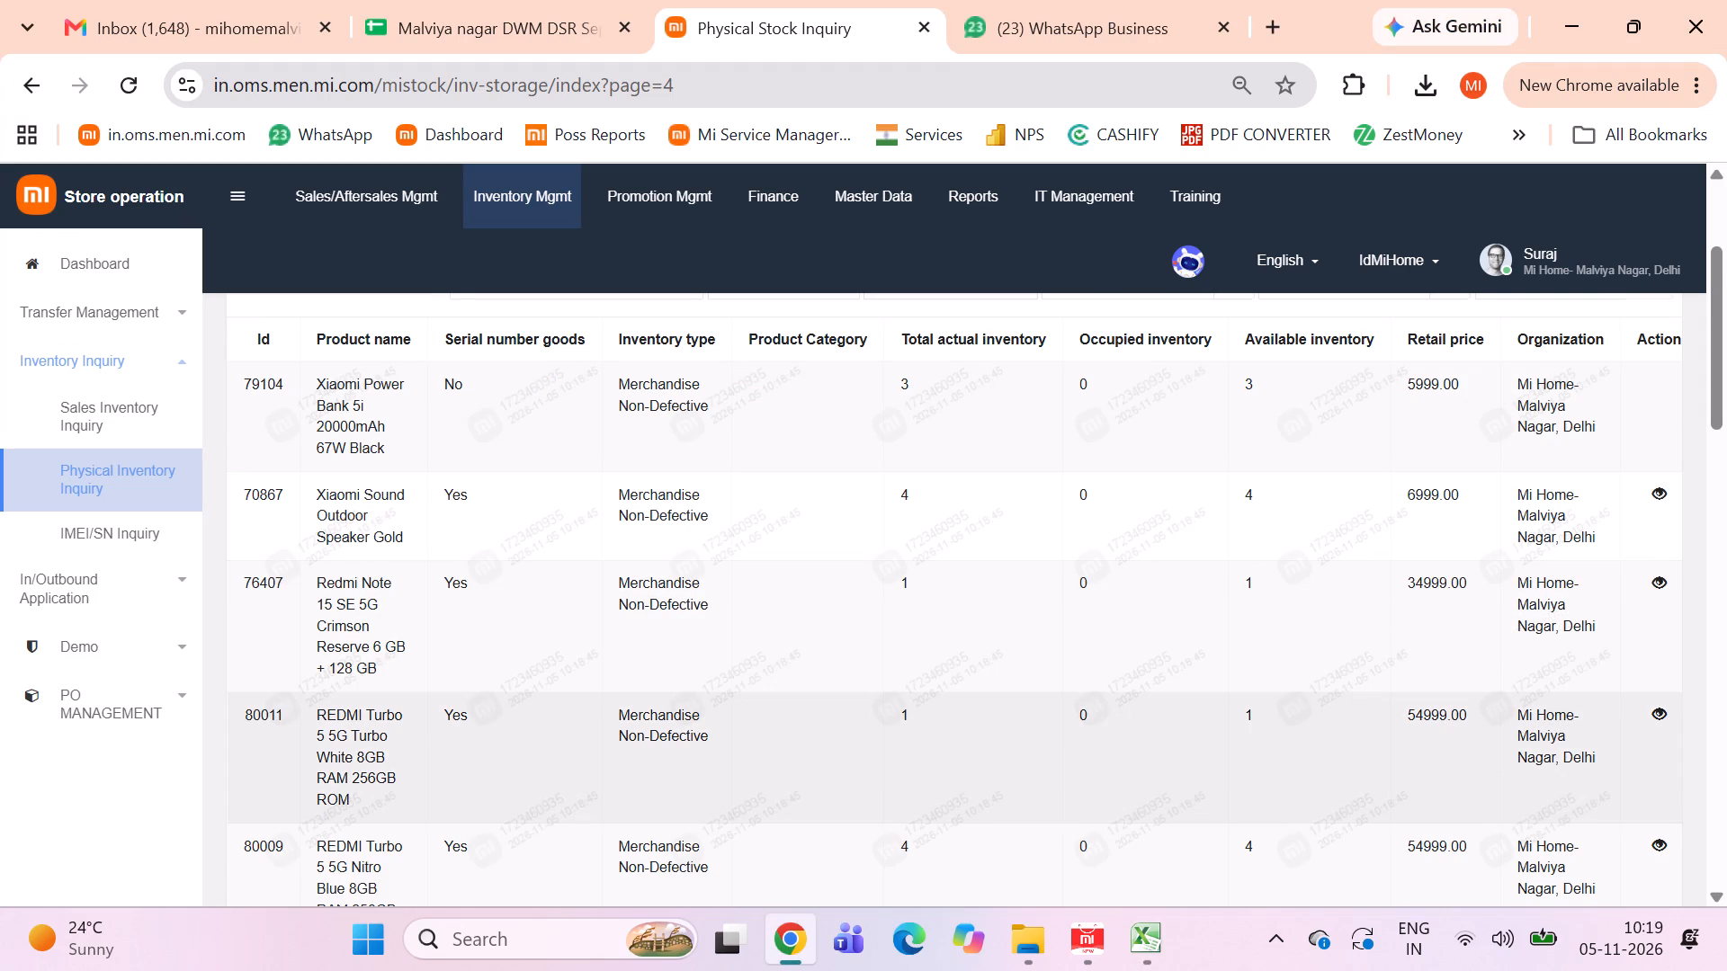
{"action": "key", "text": "ctrl+c"}
{"action": "key", "text": "alt+Tab"}
{"action": "key", "text": "ctrl+v"}
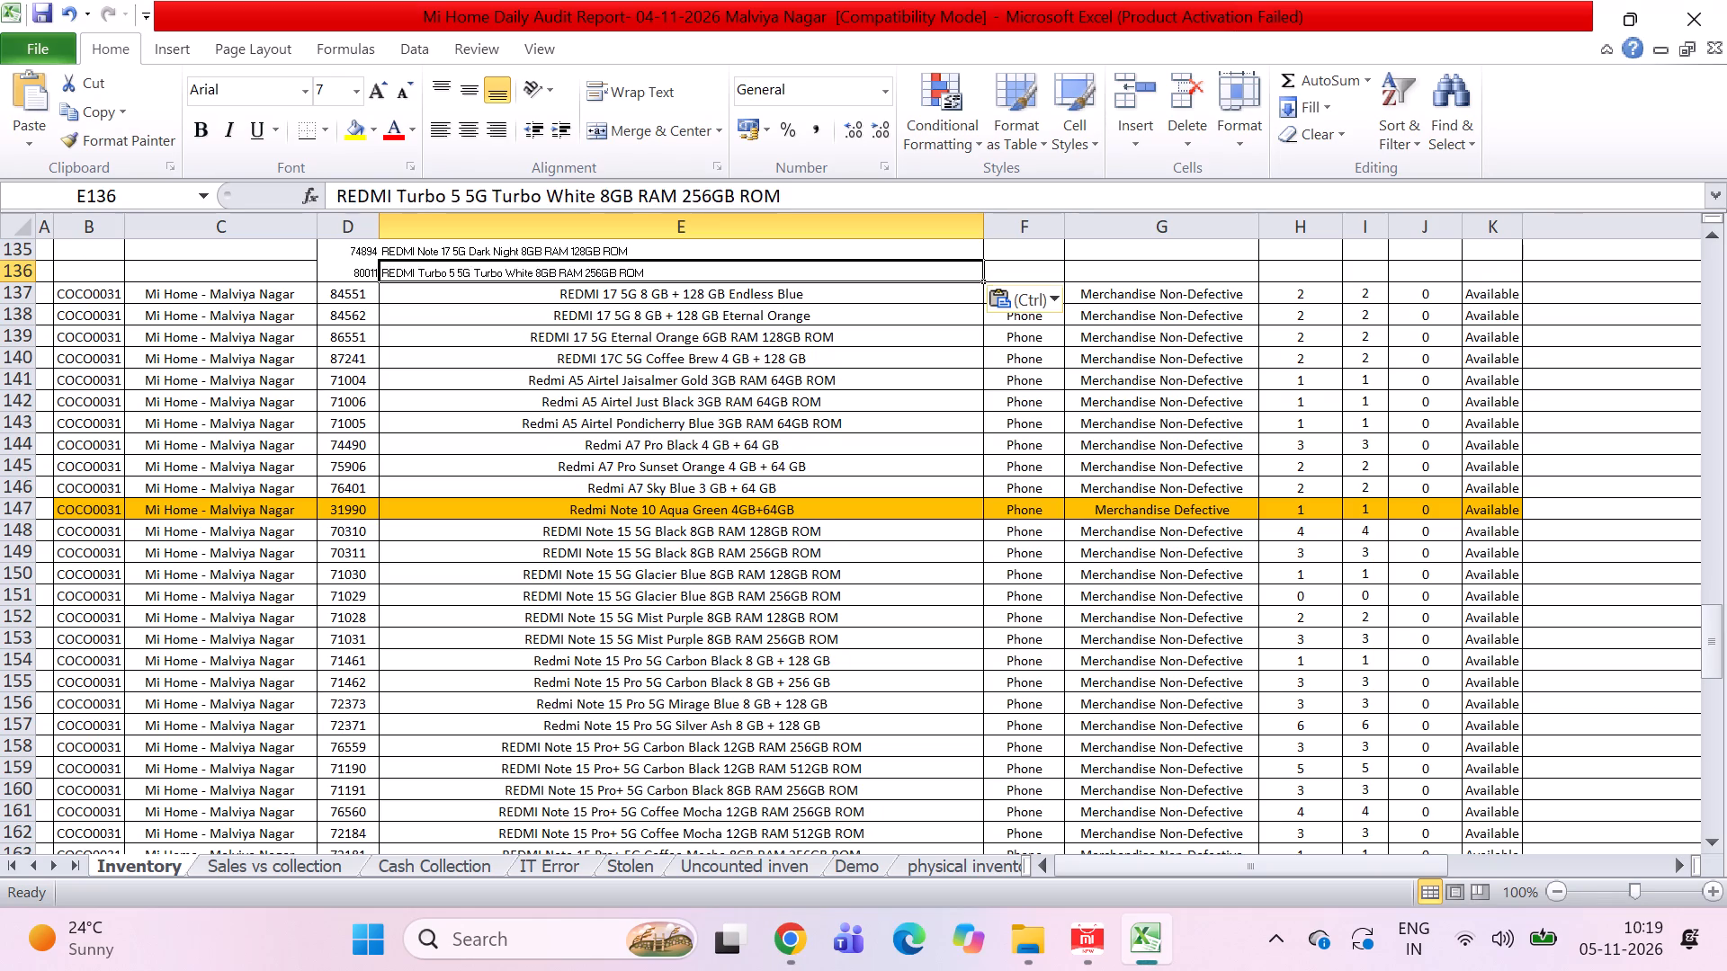
{"action": "key", "text": "Left"}
Copy the ID 80009 from the stock inquiry and search the Inventory sheet for it.
{"action": "key", "text": "alt+Tab"}
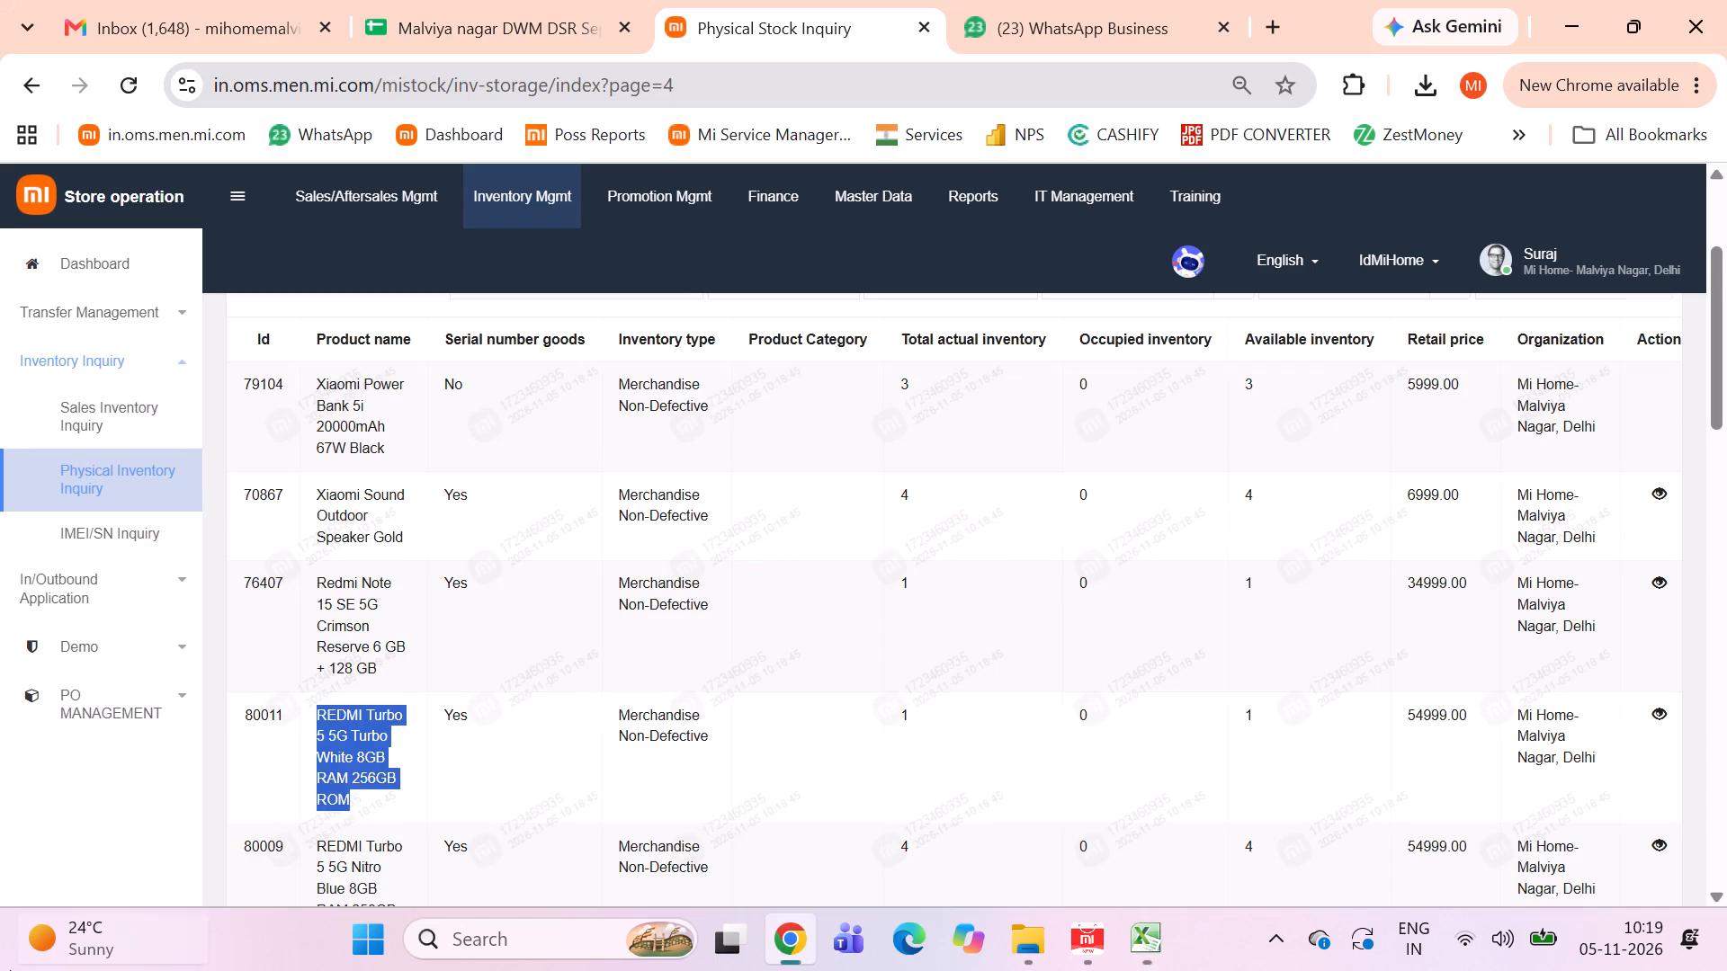
{"action": "double_click", "coordinate": [243, 862]}
{"action": "key", "text": "ctrl+c"}
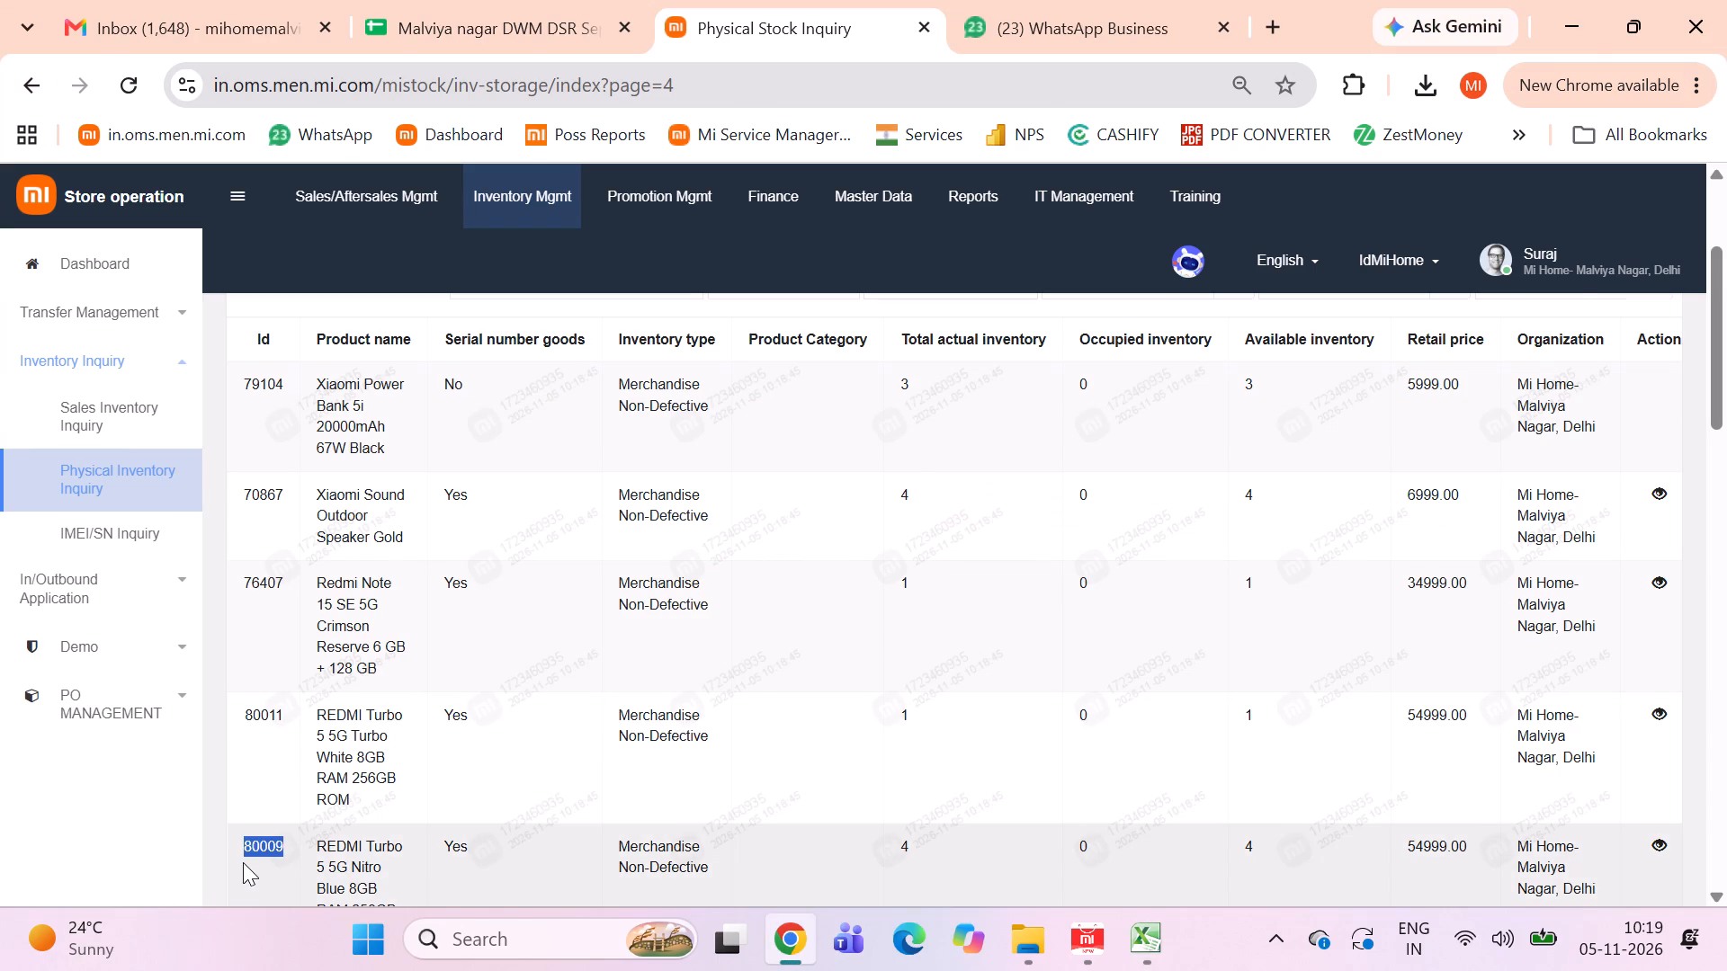
{"action": "key", "text": "alt+Tab"}
{"action": "left_click", "coordinate": [344, 613]}
{"action": "key", "text": "ctrl+f"}
{"action": "key", "text": "ctrl+v"}
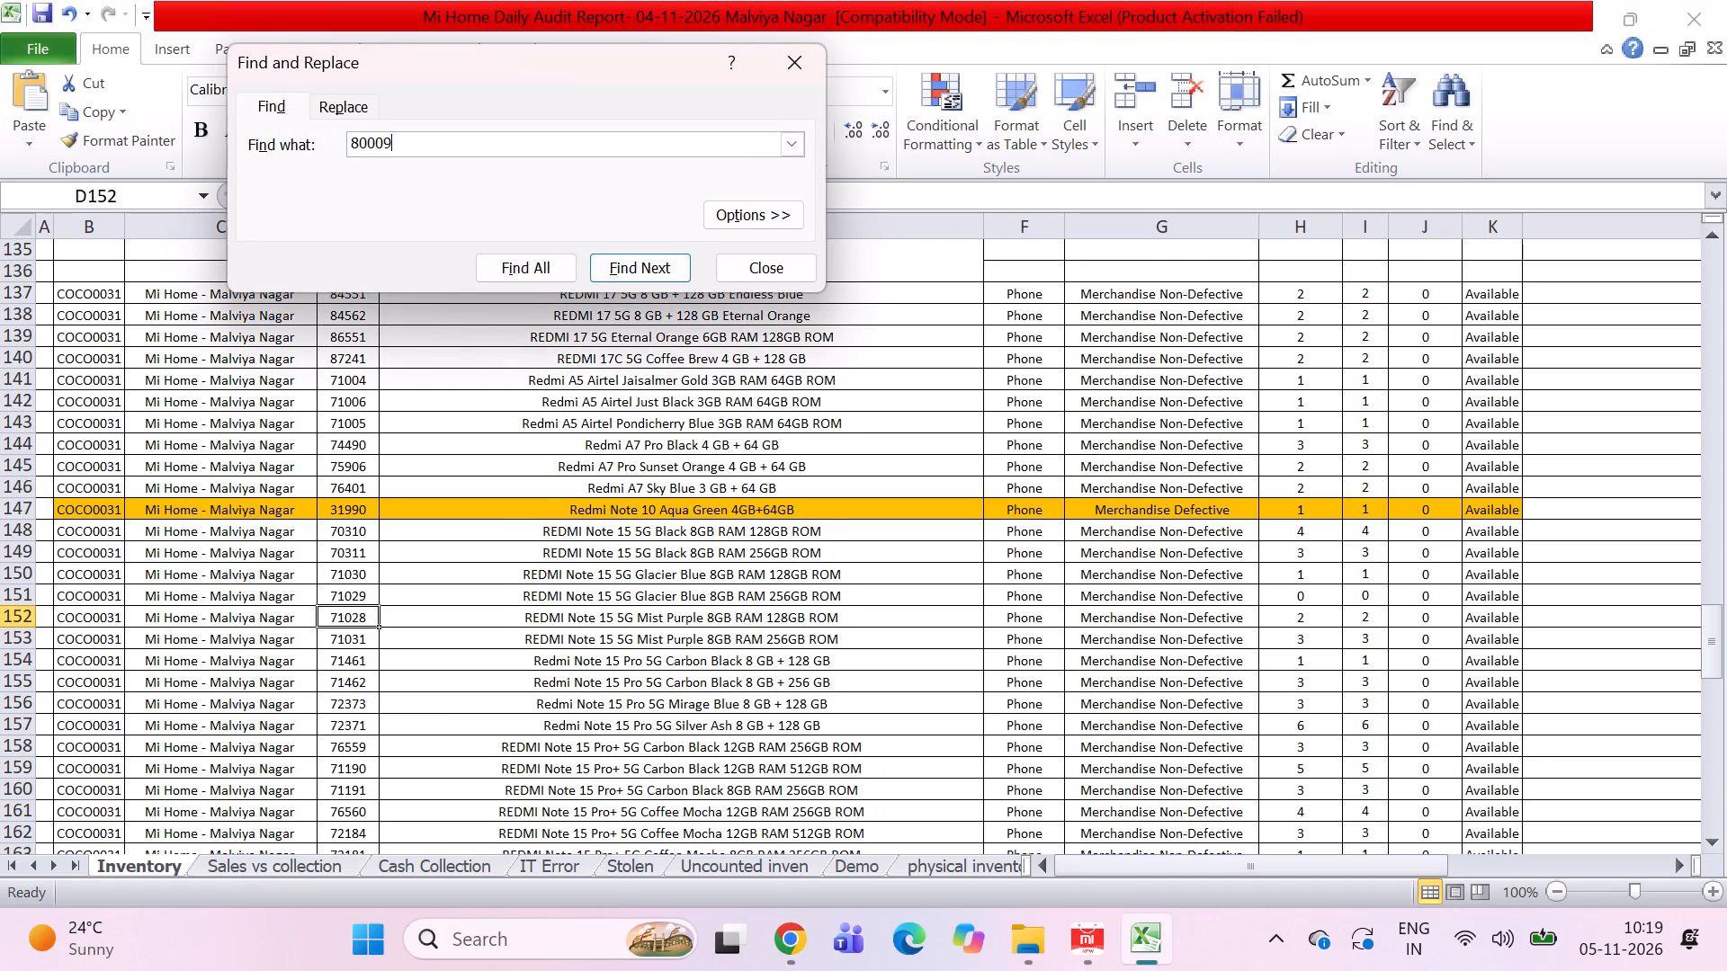
{"action": "key", "text": "Return"}
{"action": "left_click", "coordinate": [733, 265]}
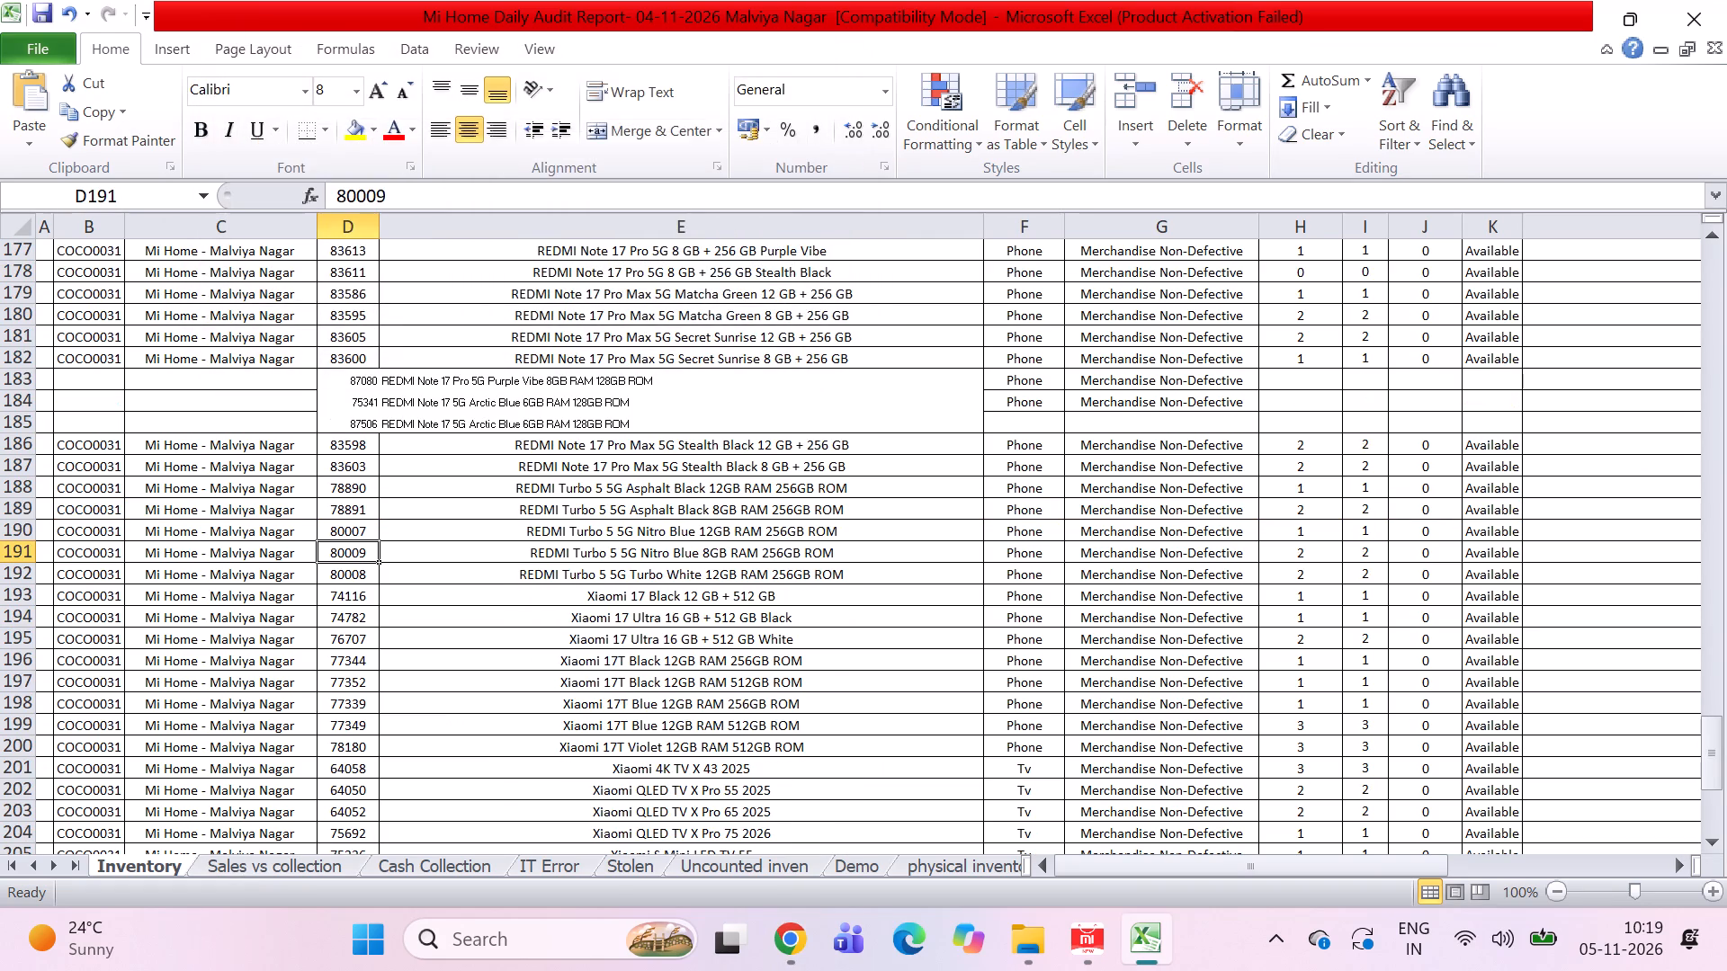
Copy the ID 80008 from the stock inquiry and search the Inventory sheet for it.
{"action": "key", "text": "alt+Tab"}
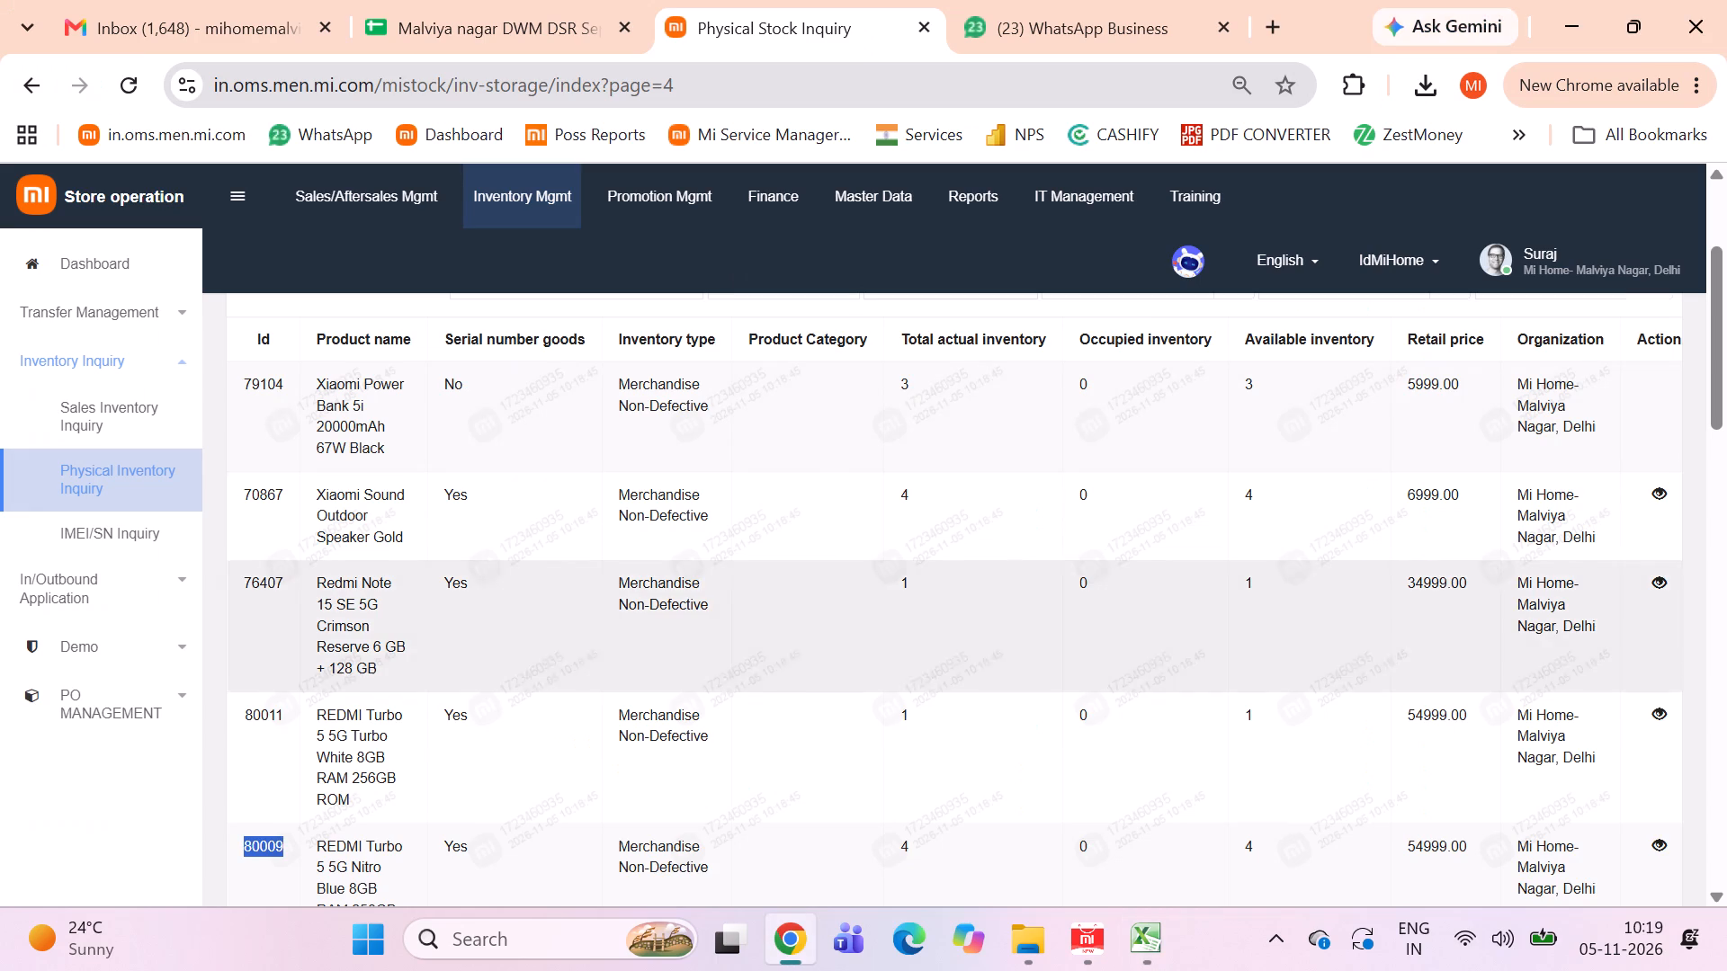
{"action": "scroll", "coordinate": [391, 732], "scroll_direction": "down", "scroll_amount": 2}
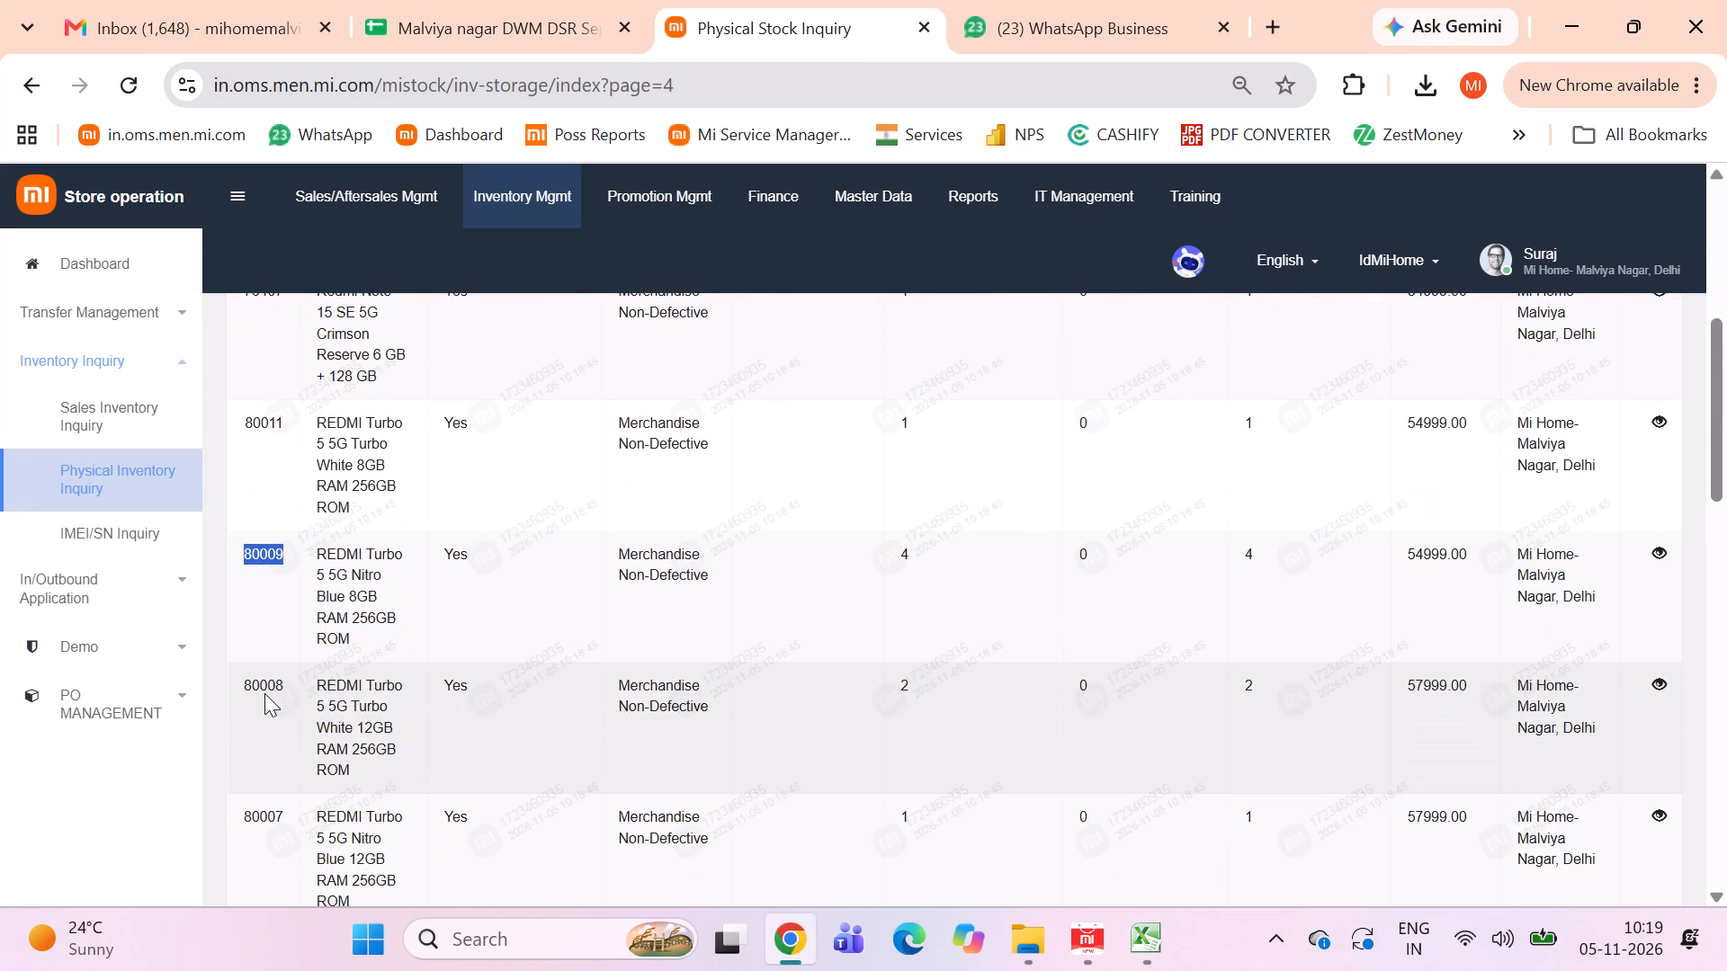
{"action": "double_click", "coordinate": [264, 693]}
{"action": "key", "text": "ctrl+c"}
{"action": "key", "text": "alt+Tab"}
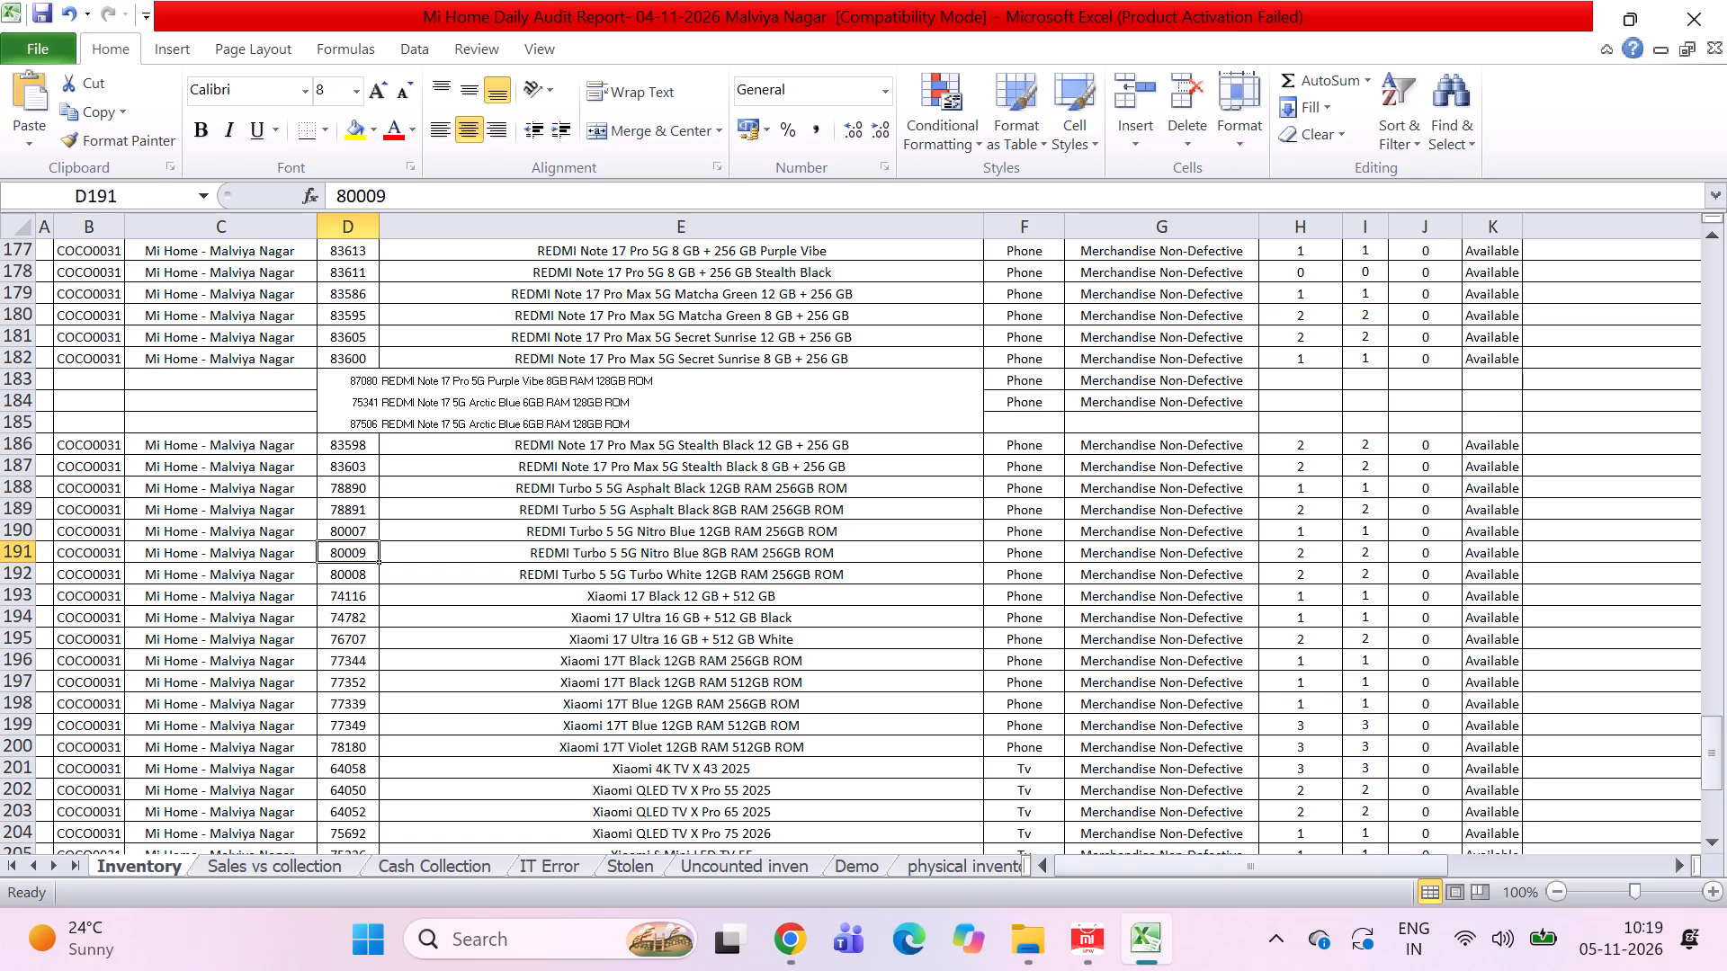
{"action": "key", "text": "ctrl+f"}
{"action": "key", "text": "ctrl+v"}
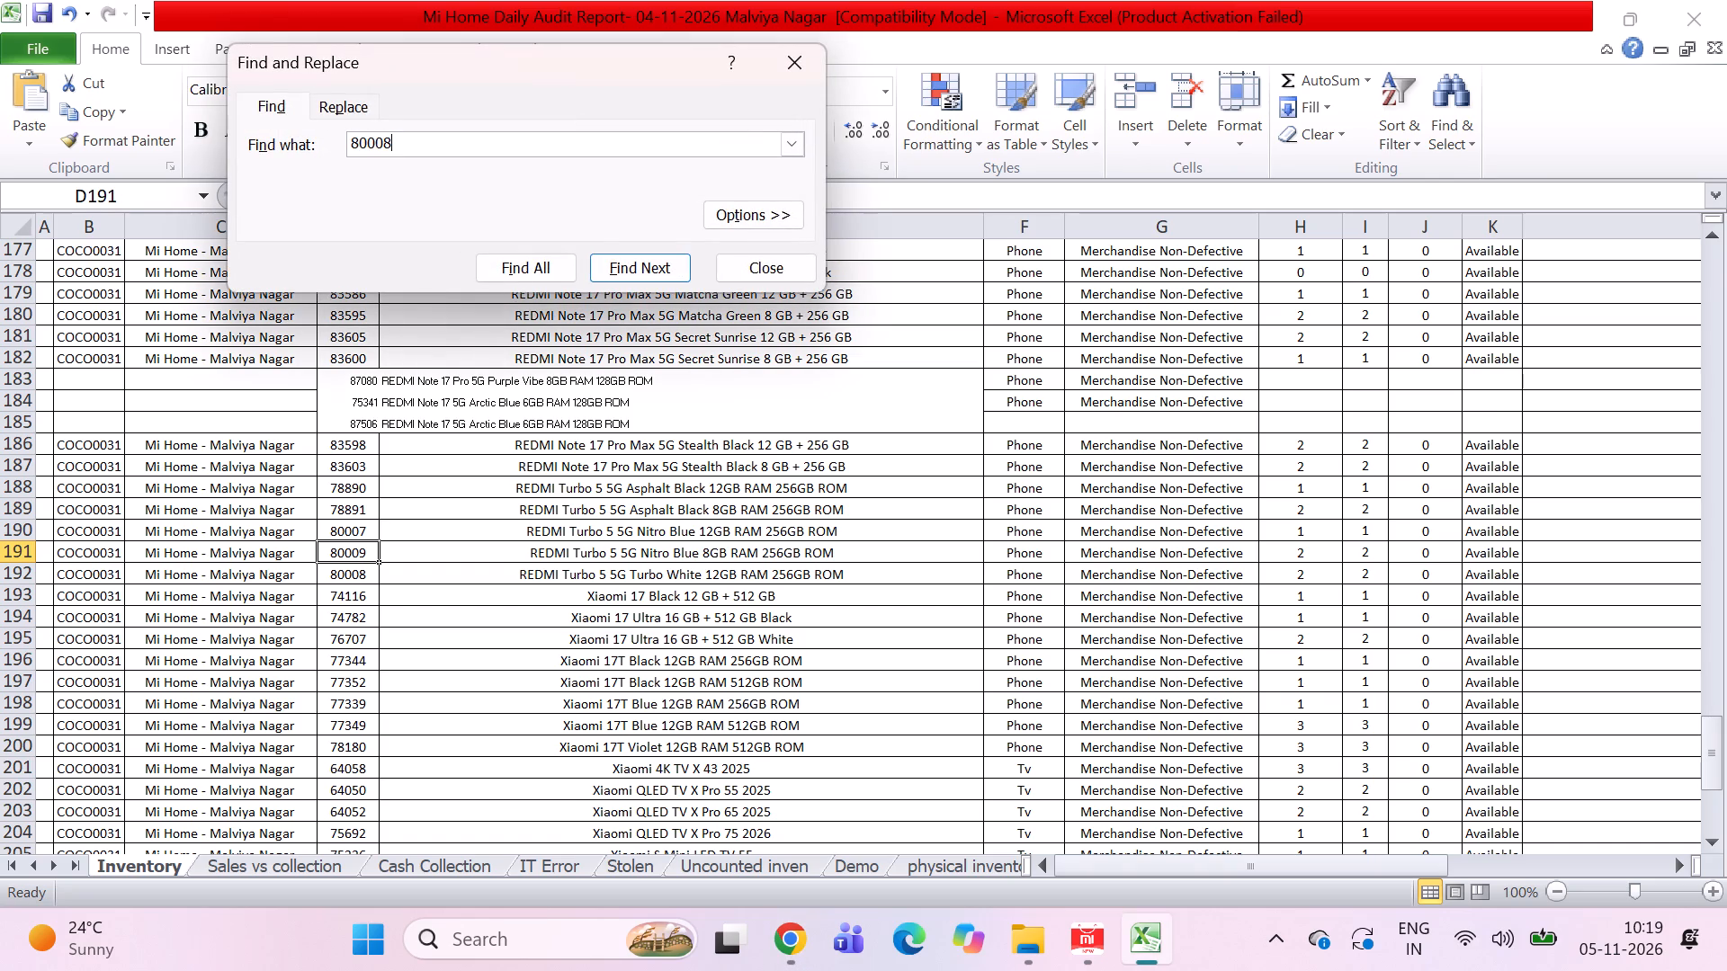
{"action": "key", "text": "Return"}
{"action": "left_click", "coordinate": [756, 272]}
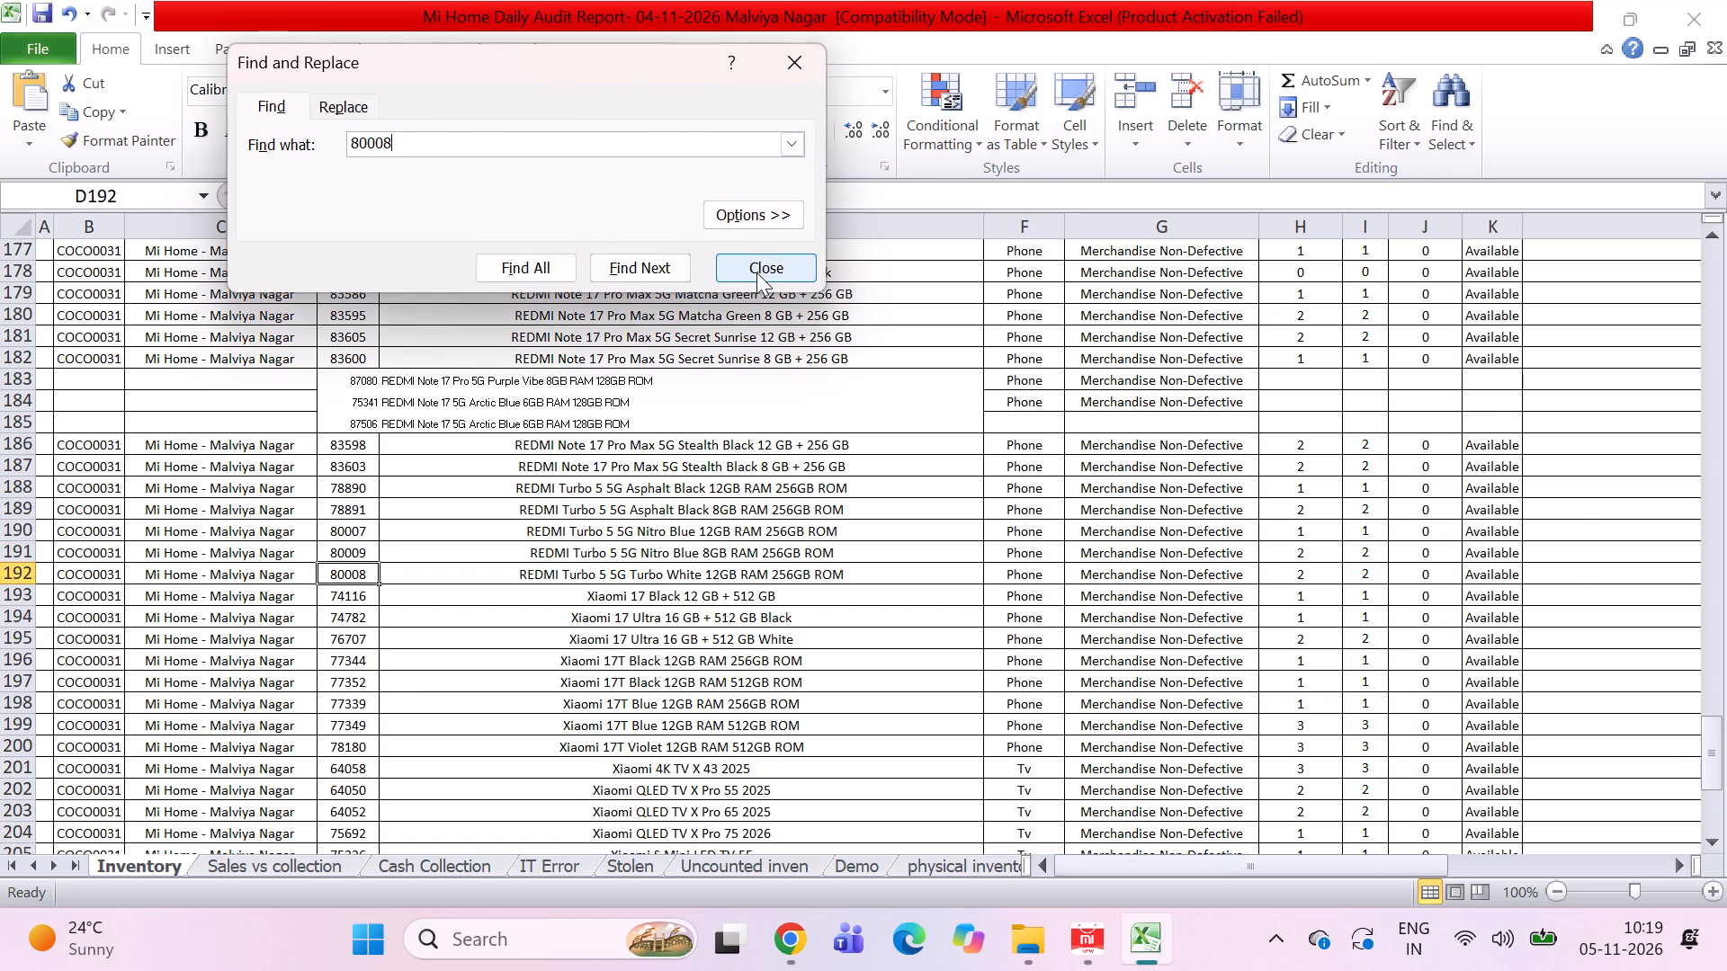
Copy the ID 80007 from the stock inquiry and search the Inventory sheet for it.
{"action": "key", "text": "alt+Tab"}
{"action": "double_click", "coordinate": [248, 809]}
{"action": "key", "text": "ctrl+c"}
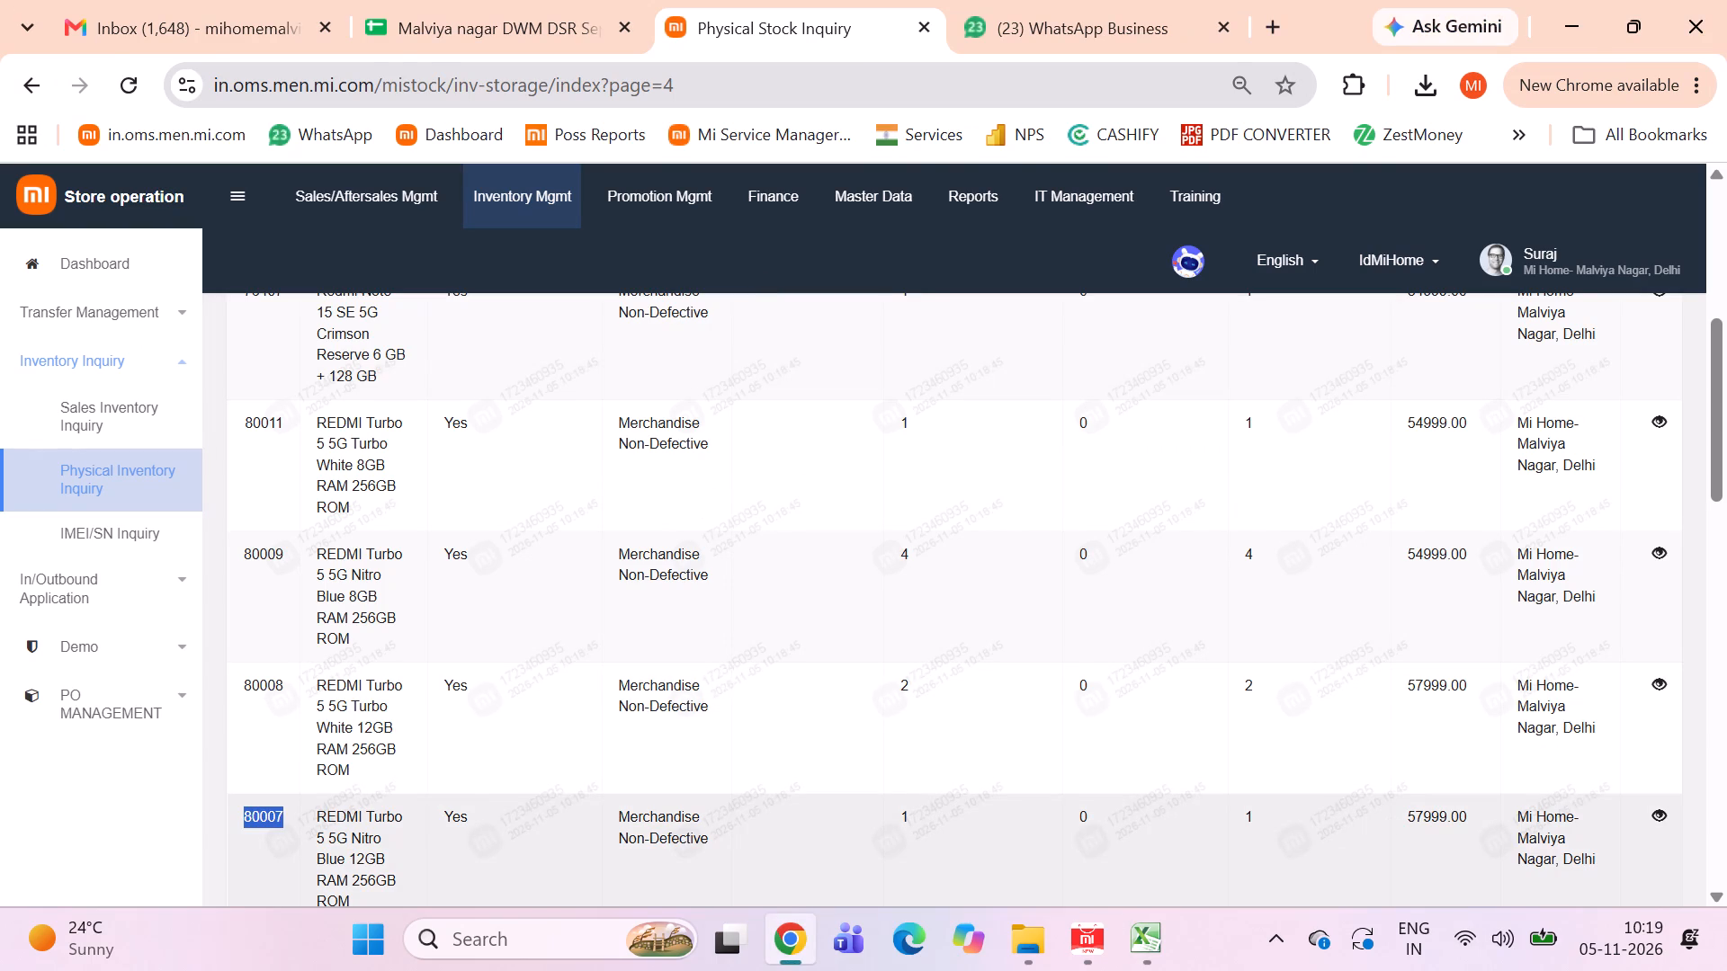
{"action": "key", "text": "alt+Tab"}
{"action": "key", "text": "ctrl+f"}
{"action": "key", "text": "ctrl+v"}
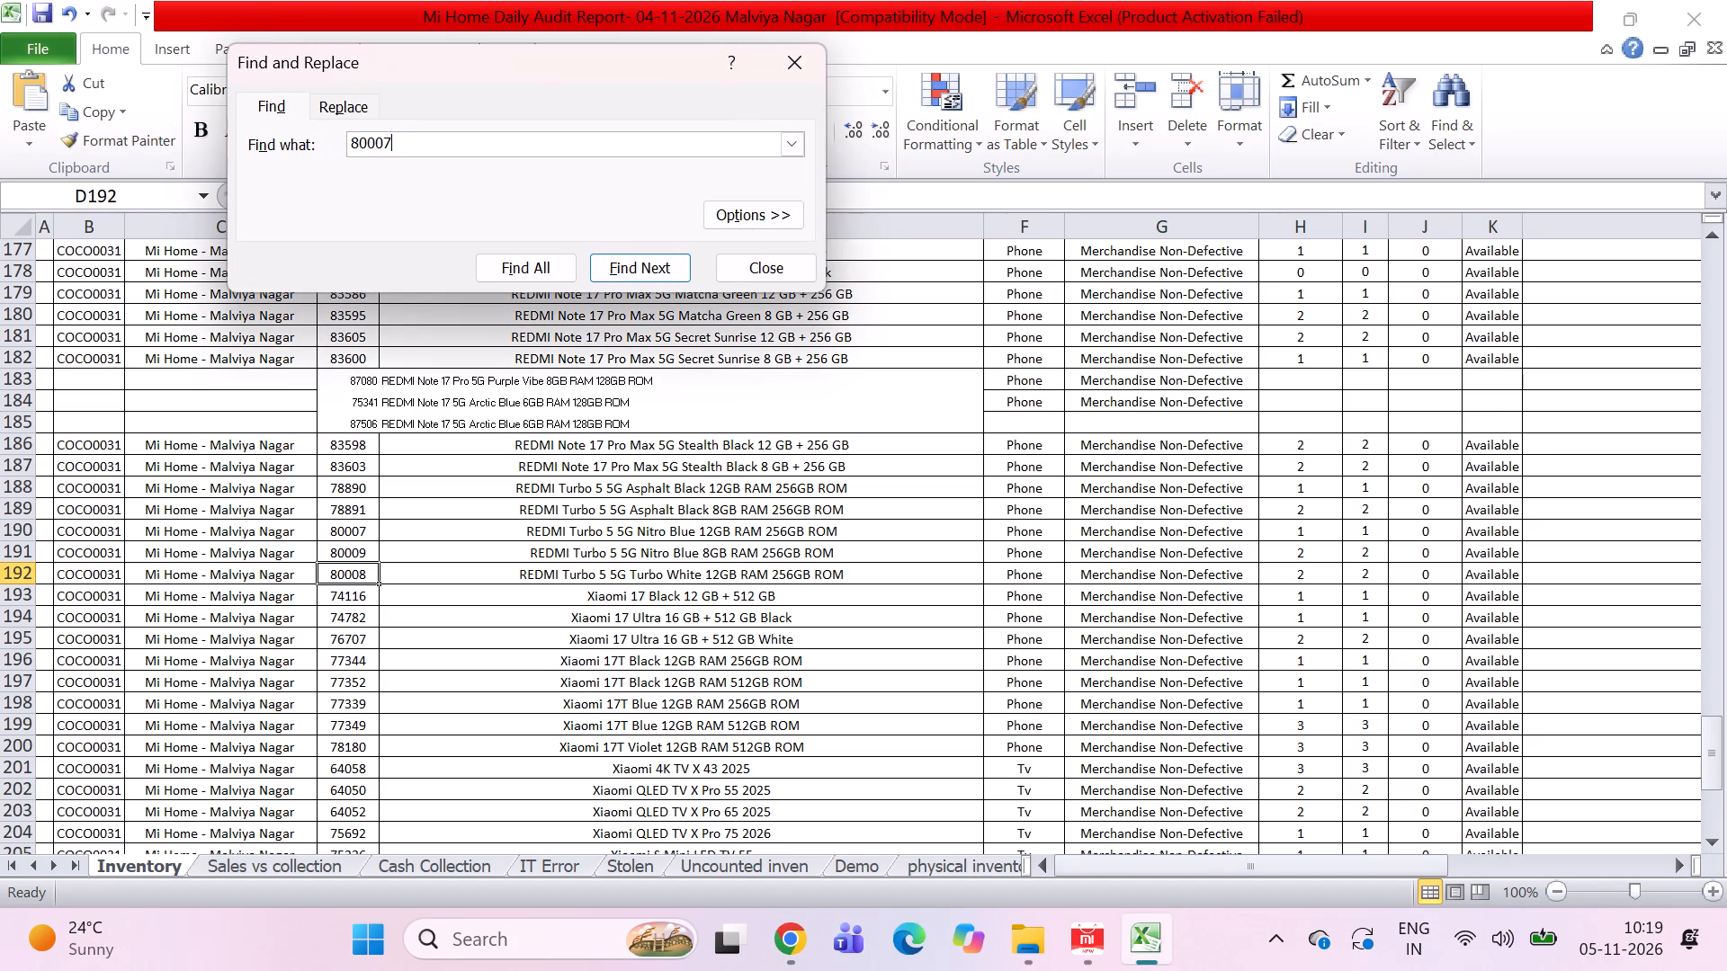
{"action": "key", "text": "bracketright"}
{"action": "key", "text": "Return"}
{"action": "key", "text": "Return"}
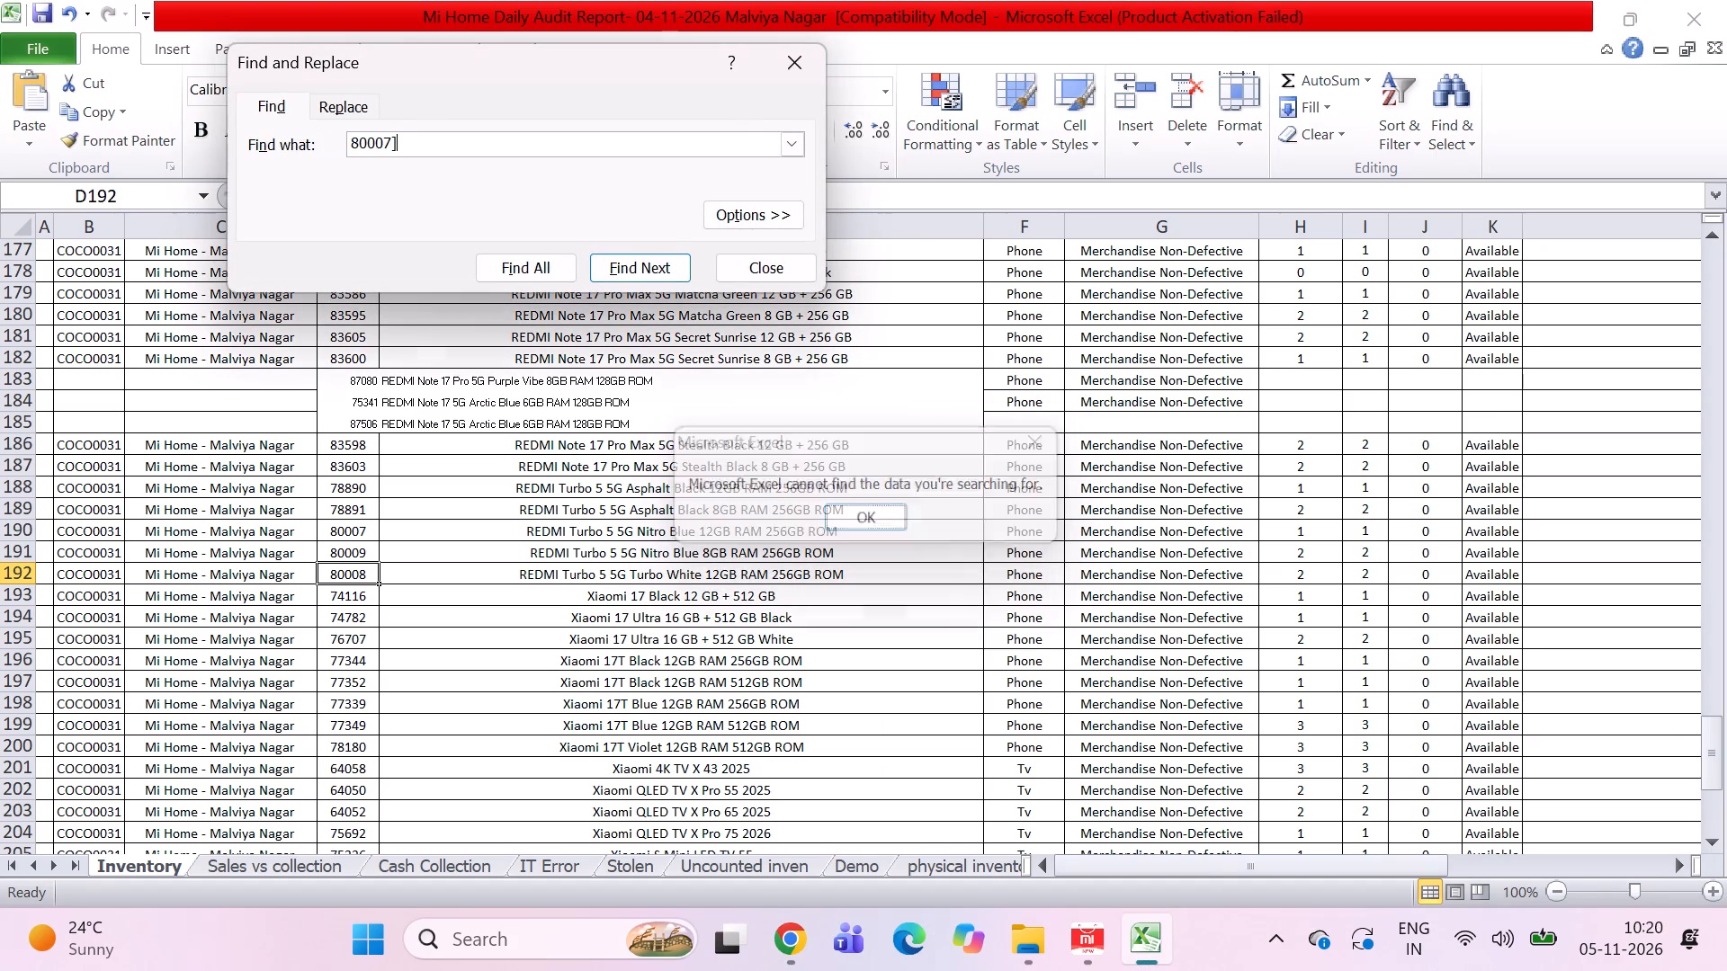
{"action": "key", "text": "BackSpace"}
{"action": "key", "text": "Return"}
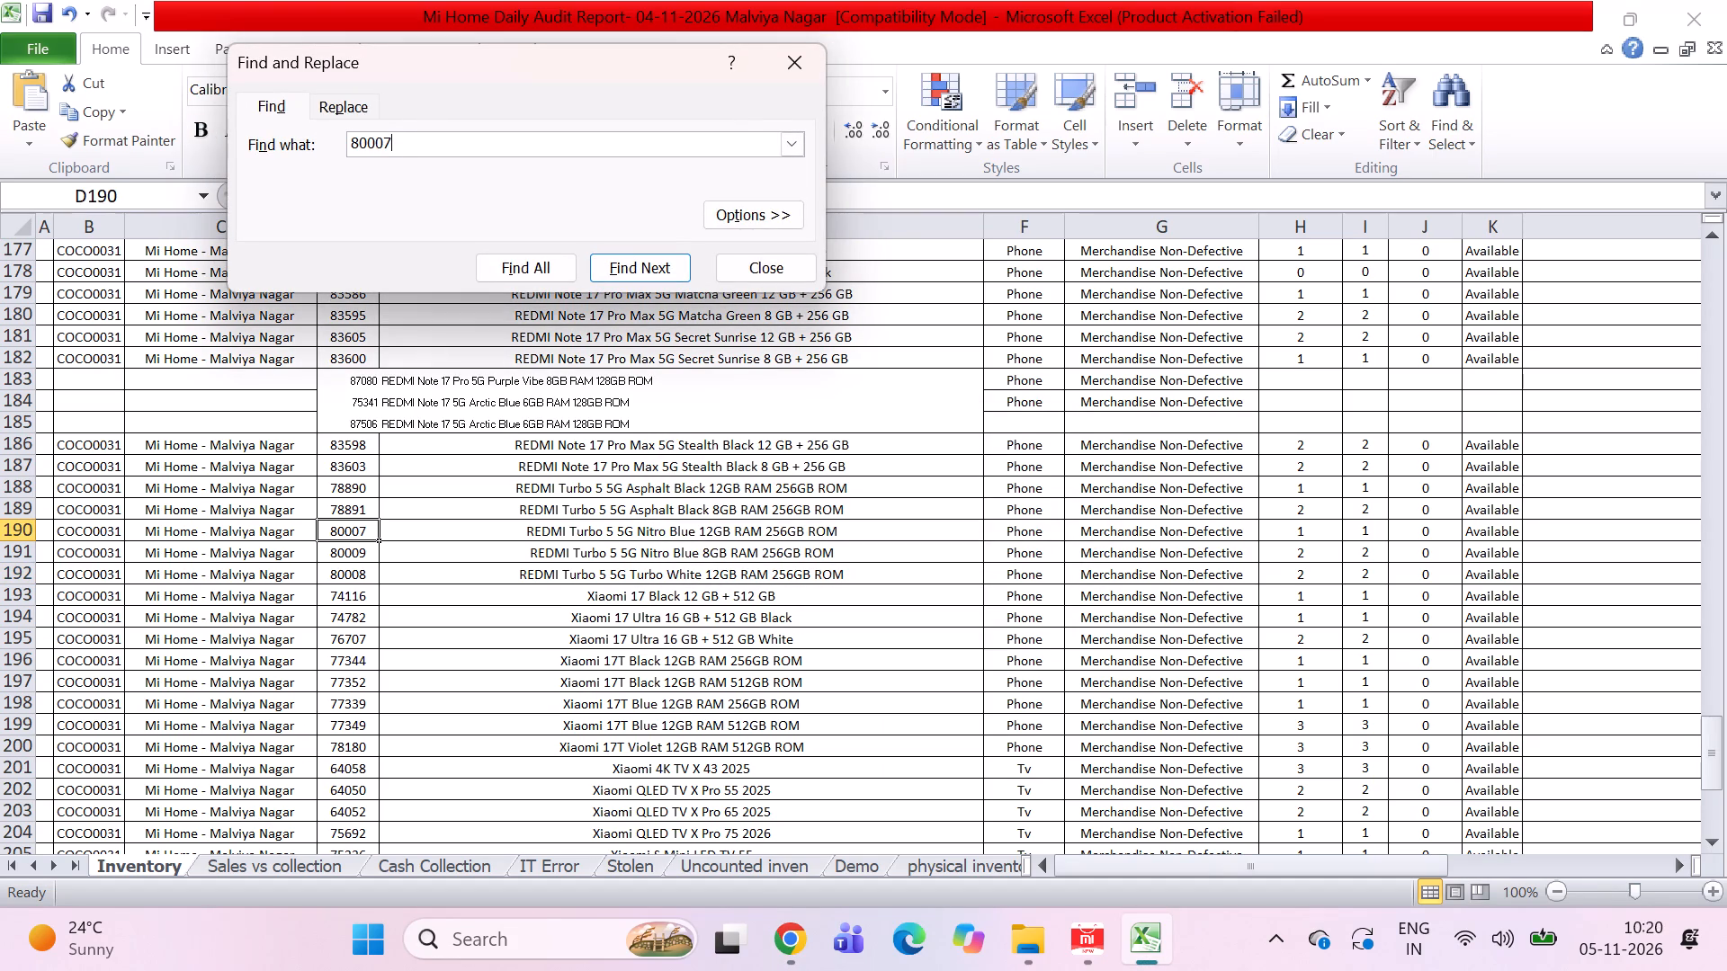
{"action": "left_click", "coordinate": [779, 276]}
Copy the ID 78891 from the stock inquiry and search the Inventory sheet for it.
{"action": "key", "text": "alt+Tab"}
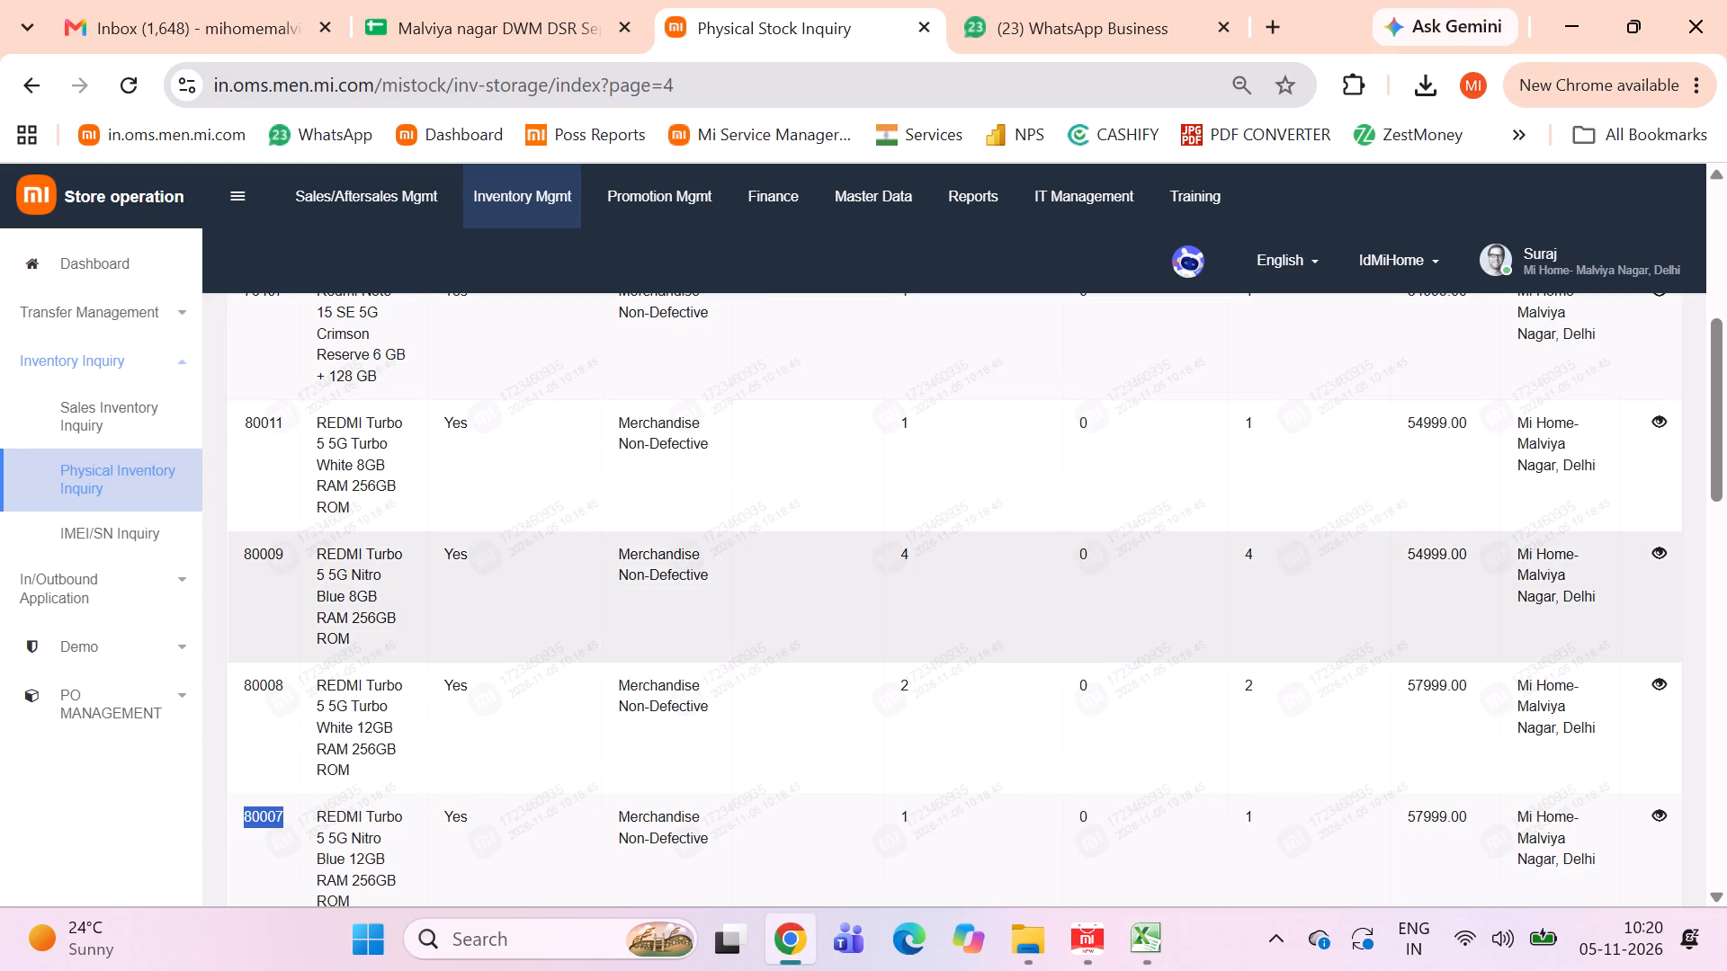
{"action": "scroll", "coordinate": [297, 769], "scroll_direction": "down", "scroll_amount": 2}
{"action": "double_click", "coordinate": [255, 693]}
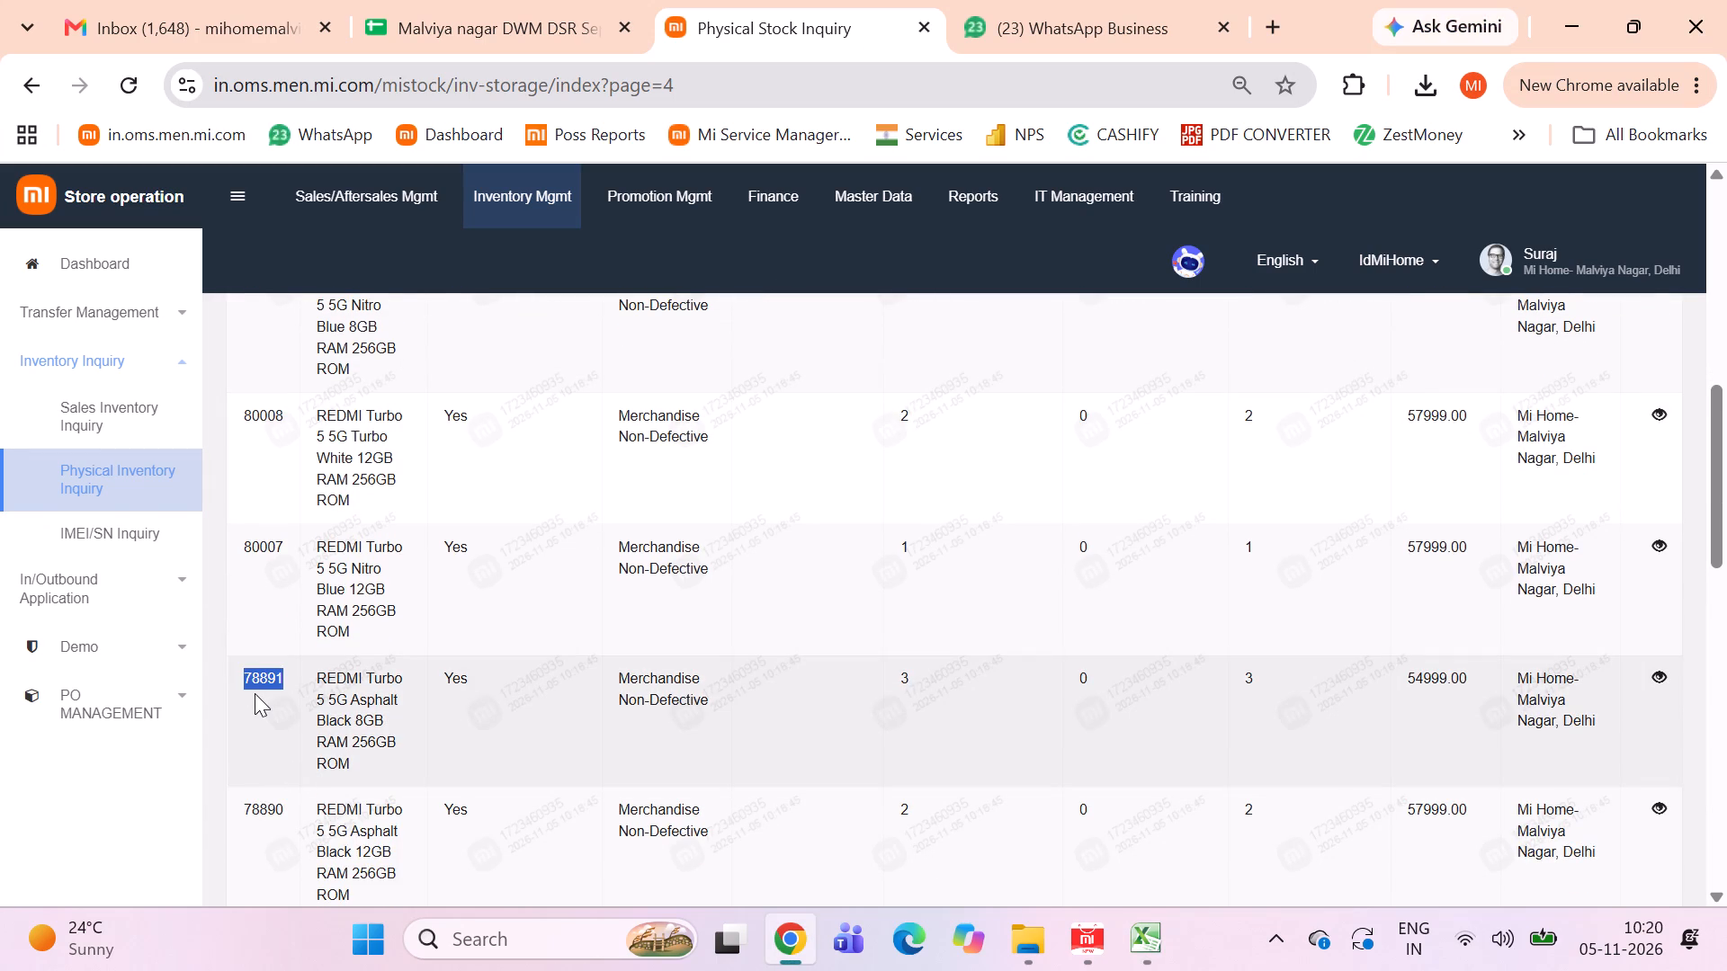
{"action": "key", "text": "ctrl+c"}
{"action": "key", "text": "alt+Tab"}
{"action": "key", "text": "ctrl+f"}
{"action": "key", "text": "ctrl+v"}
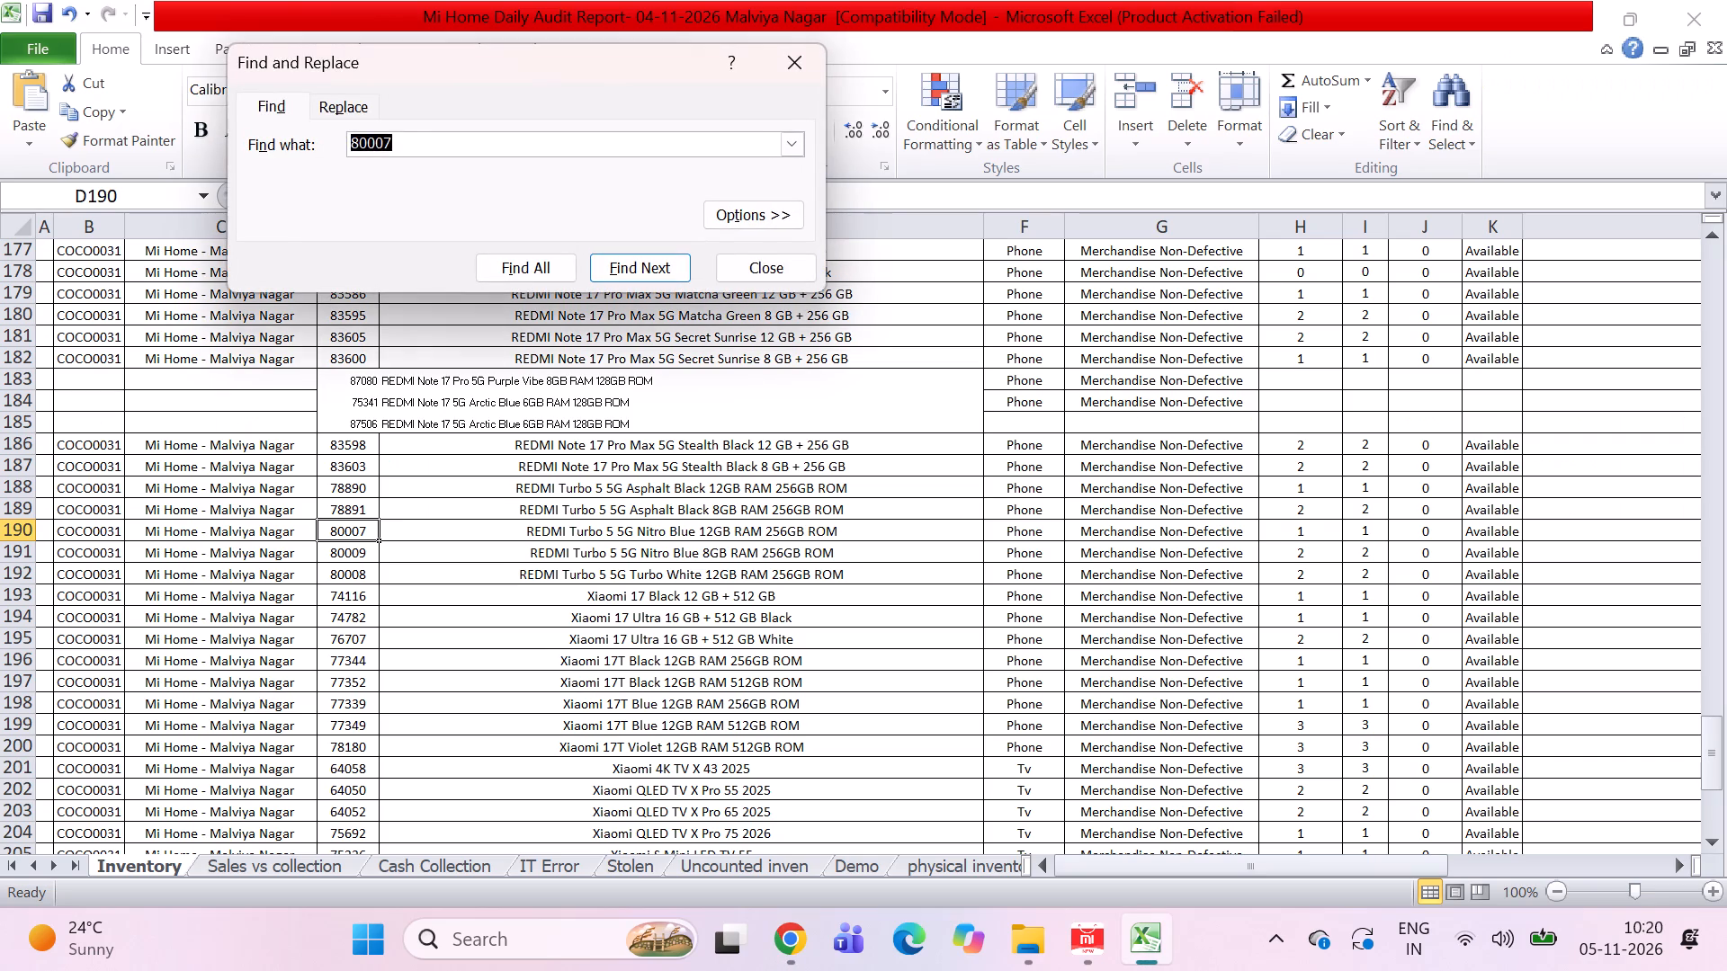
{"action": "key", "text": "Return"}
{"action": "left_click", "coordinate": [766, 272]}
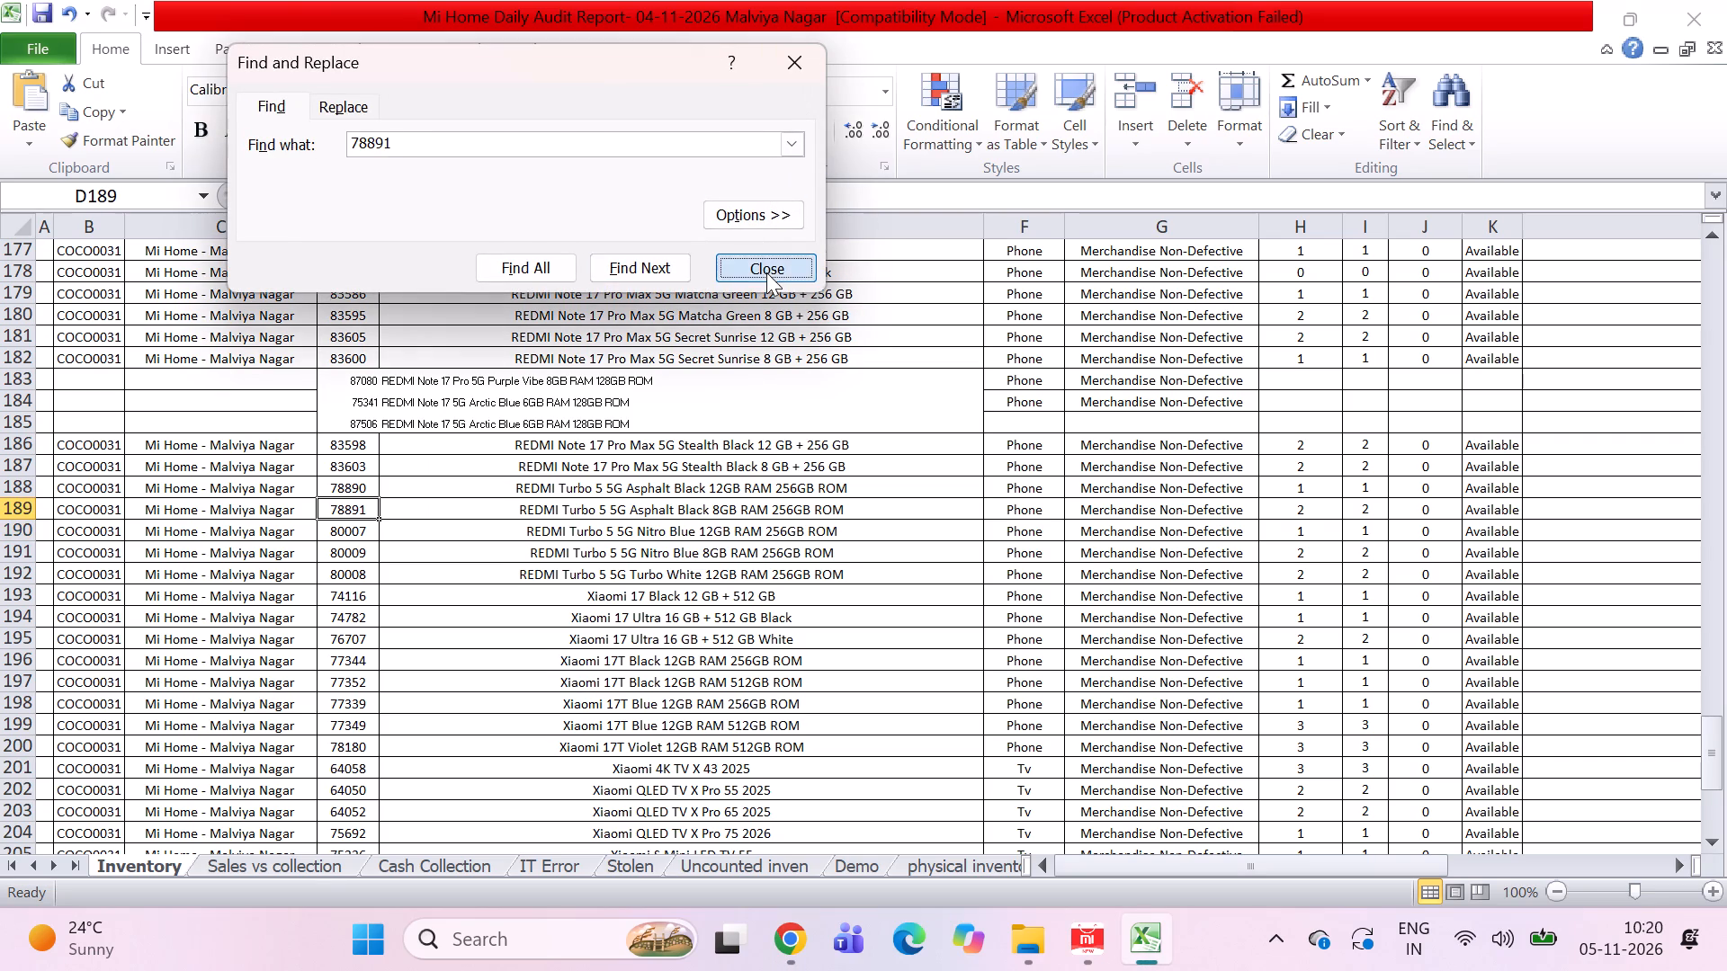
Copy the ID 78890 from the stock inquiry and search the Inventory sheet for it.
{"action": "key", "text": "alt+Tab"}
{"action": "double_click", "coordinate": [271, 823]}
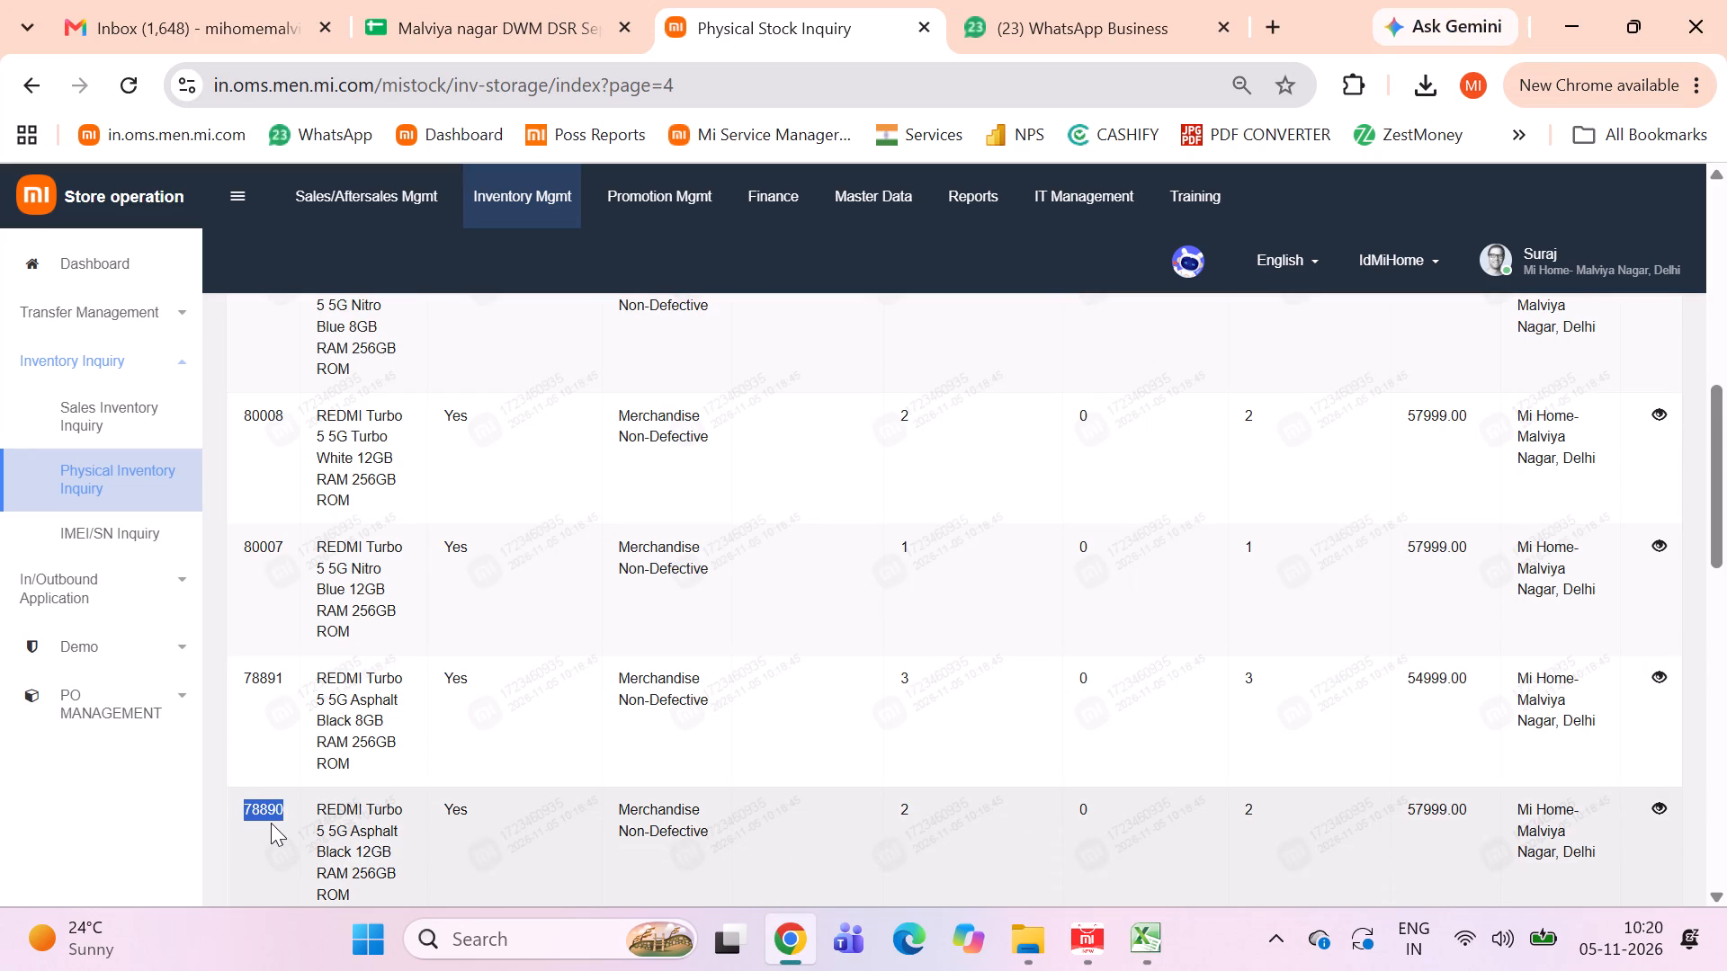
{"action": "key", "text": "ctrl+c"}
{"action": "key", "text": "alt+Tab"}
{"action": "key", "text": "ctrl+f"}
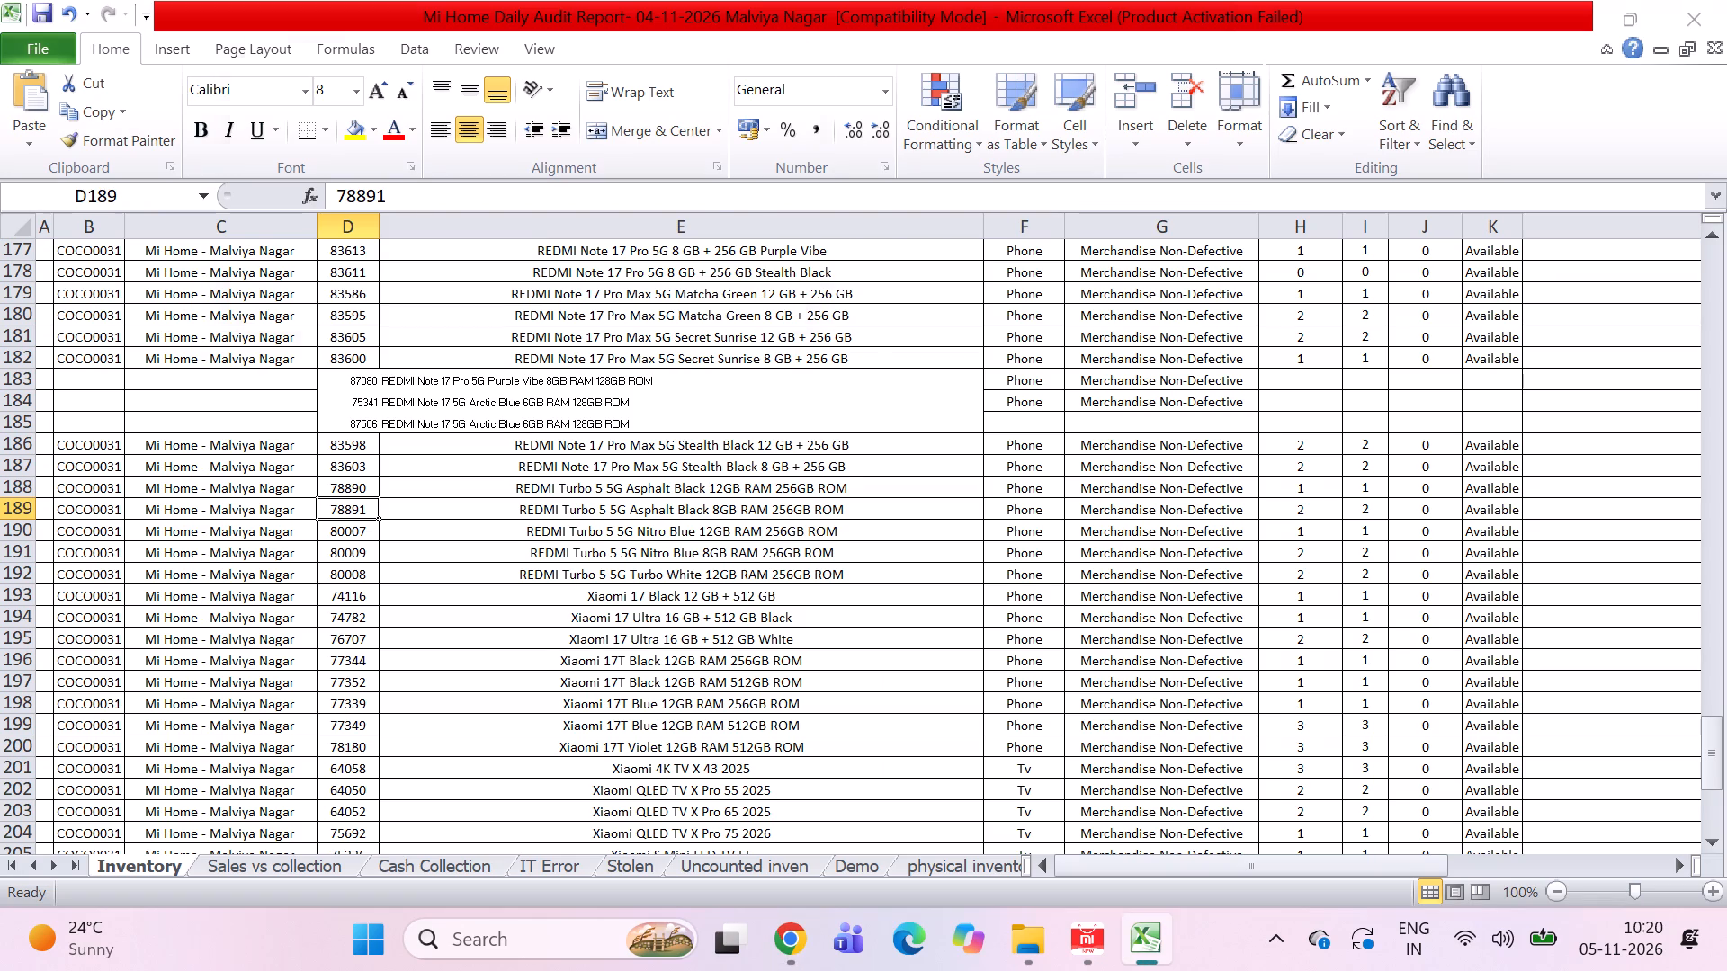
{"action": "key", "text": "ctrl+v"}
{"action": "key", "text": "Return"}
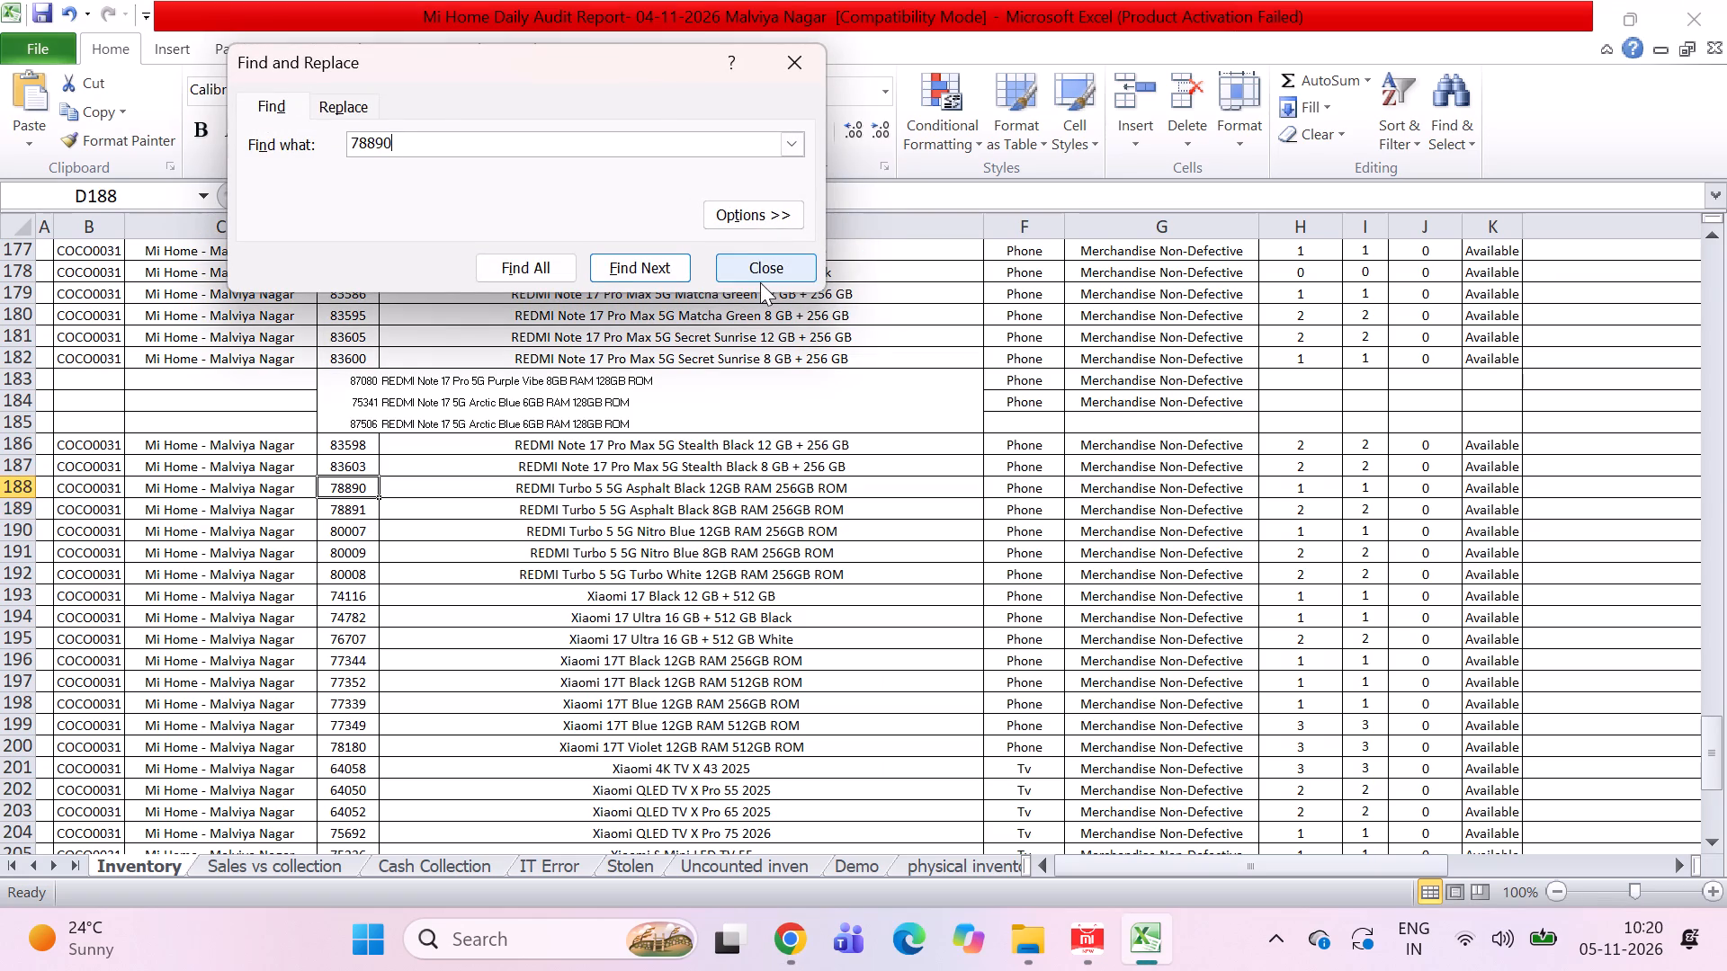
{"action": "left_click", "coordinate": [760, 282]}
Copy the ID 78181 from the stock inquiry and search the Inventory sheet for it.
{"action": "key", "text": "alt+Tab"}
{"action": "scroll", "coordinate": [315, 830], "scroll_direction": "down", "scroll_amount": 1}
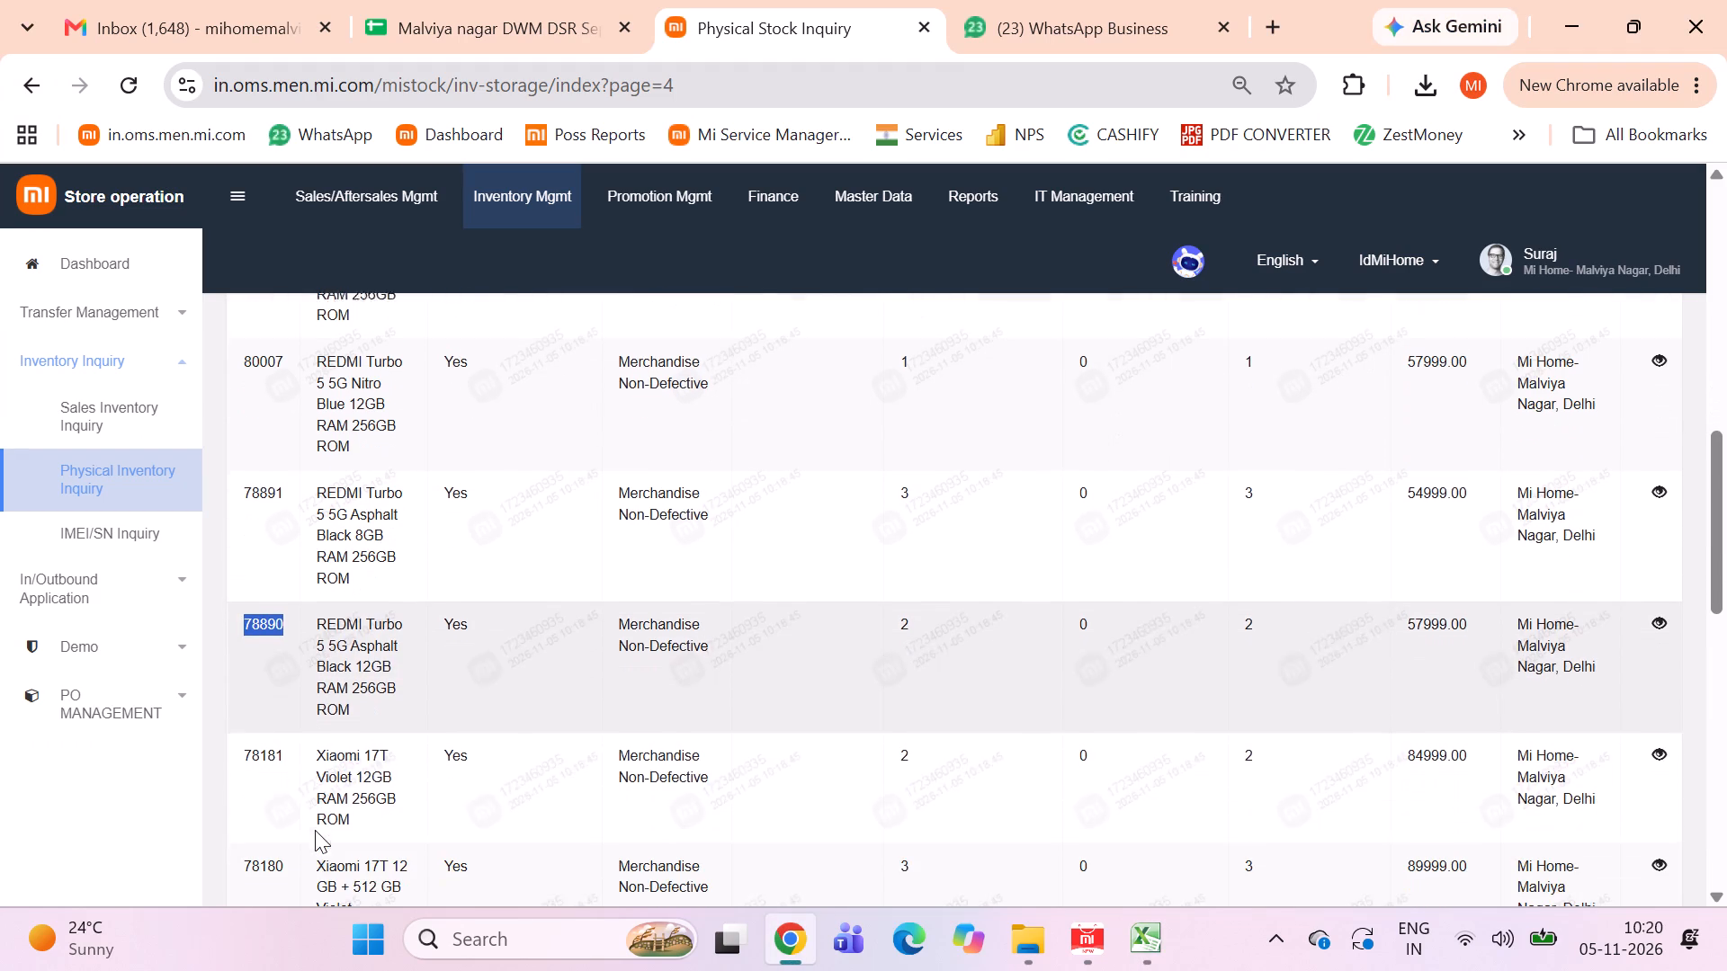
{"action": "scroll", "coordinate": [315, 830], "scroll_direction": "down", "scroll_amount": 1}
{"action": "double_click", "coordinate": [282, 753]}
{"action": "double_click", "coordinate": [264, 737]}
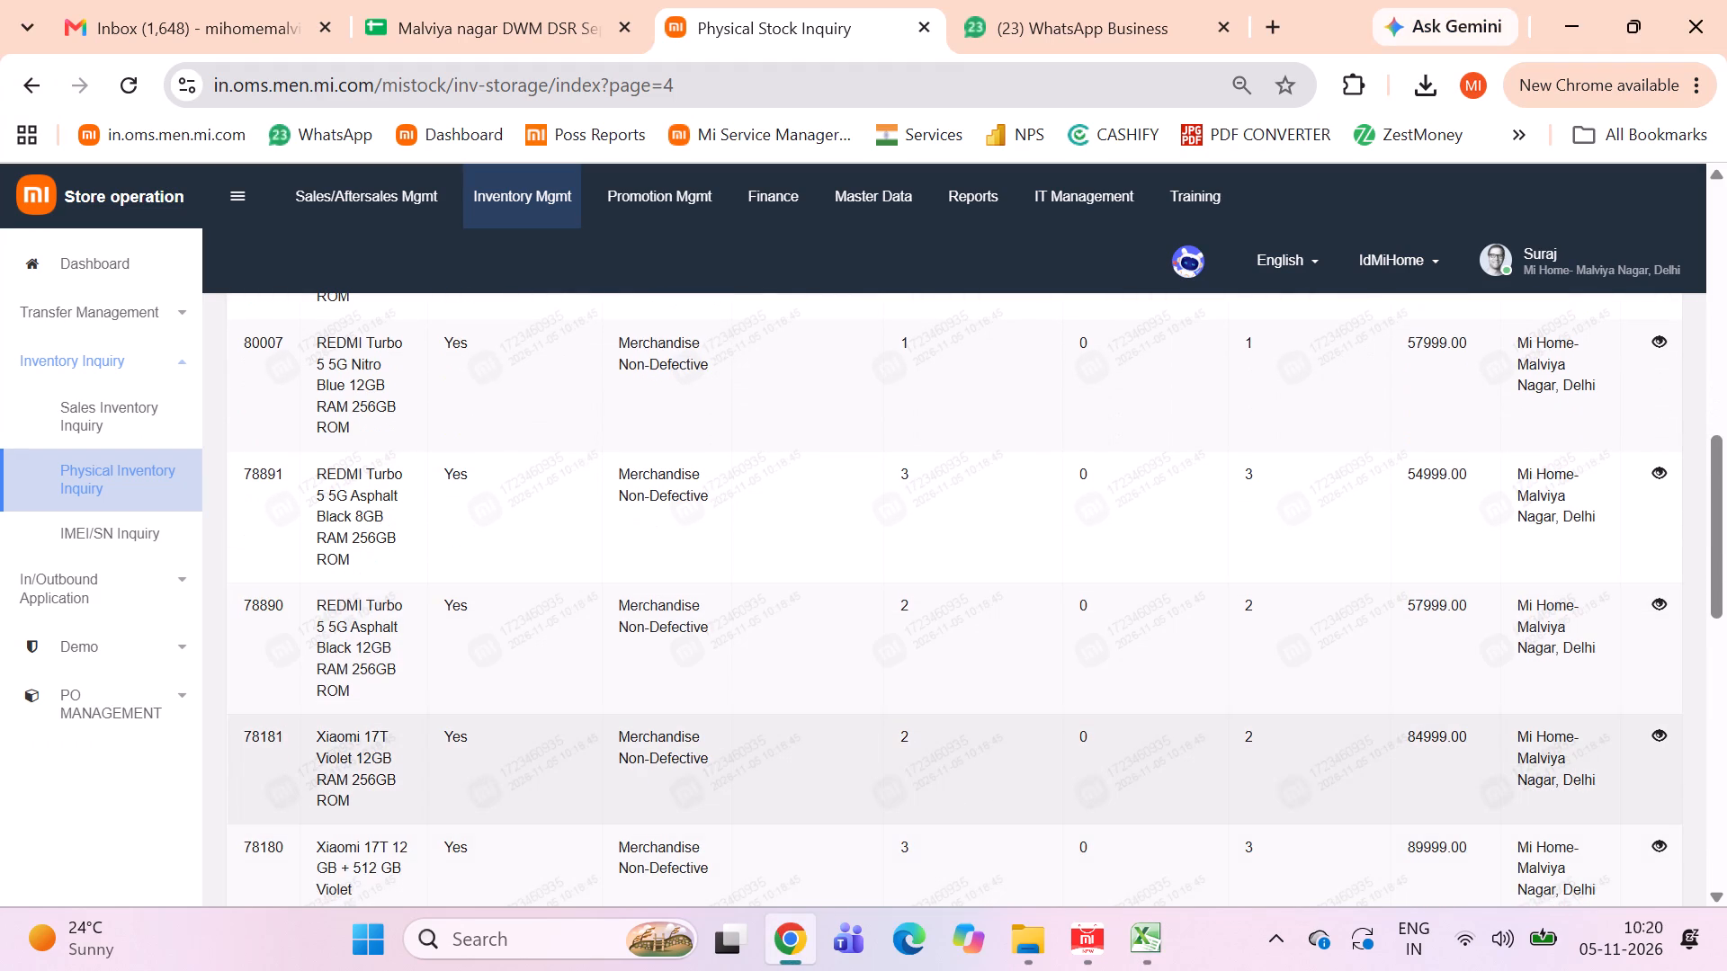
{"action": "key", "text": "ctrl+c"}
{"action": "key", "text": "alt+Tab"}
{"action": "key", "text": "ctrl+f"}
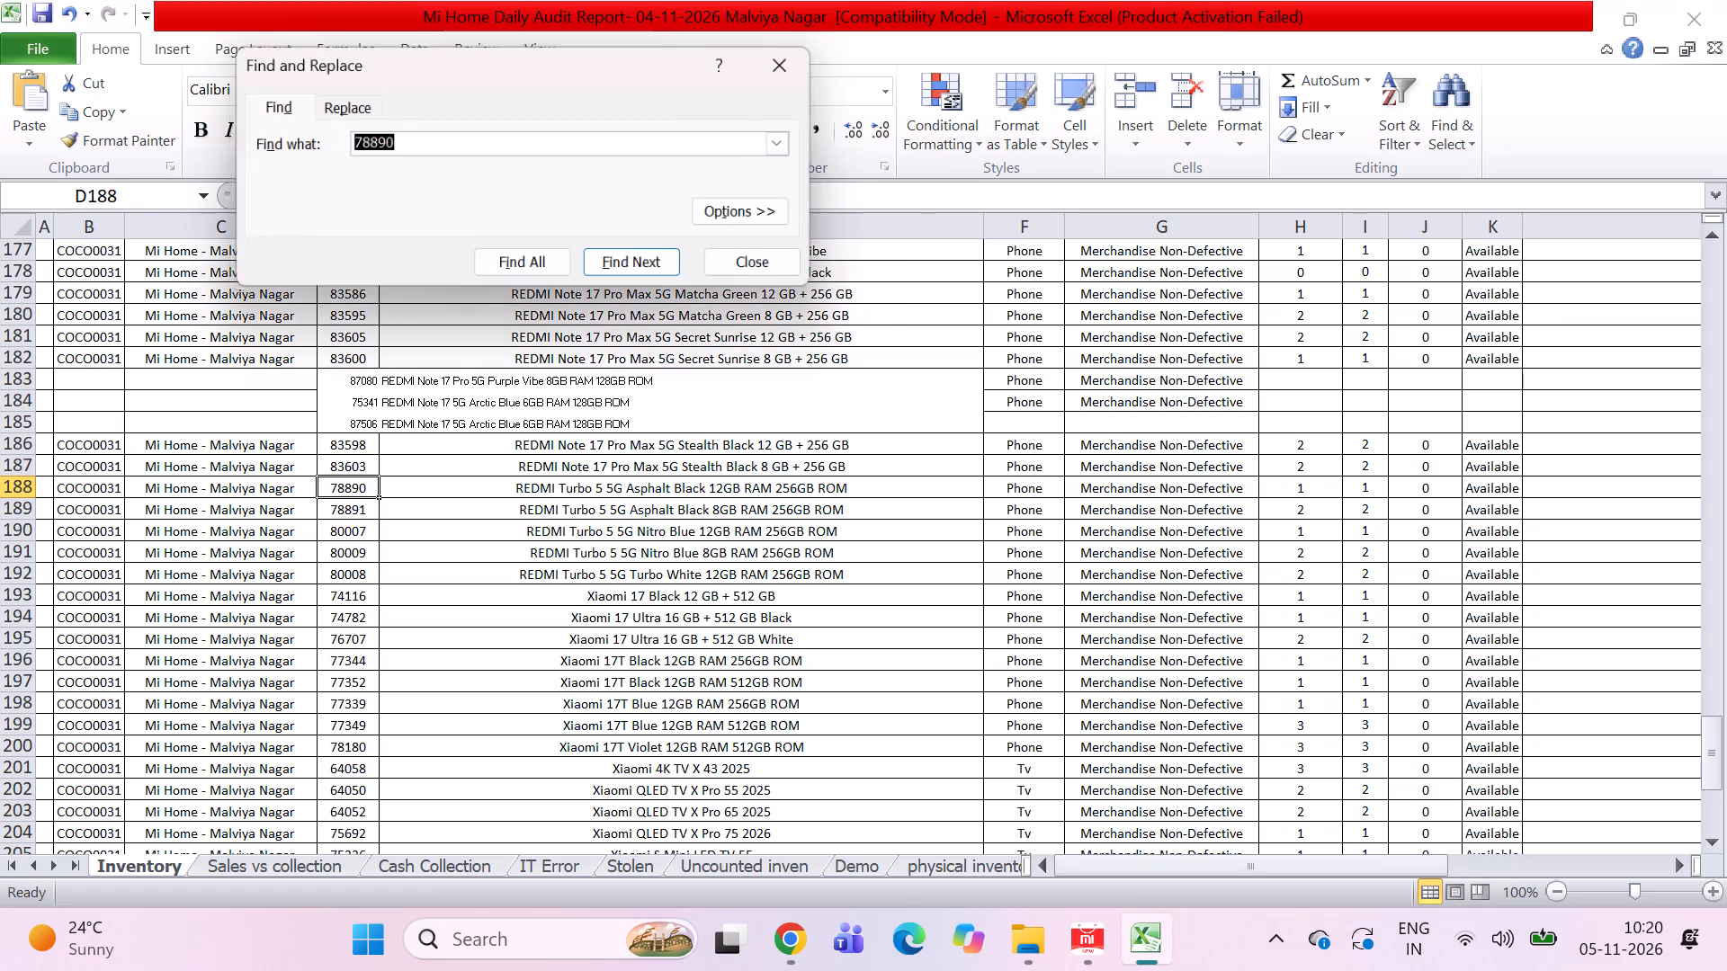
{"action": "key", "text": "ctrl+v"}
{"action": "key", "text": "Return"}
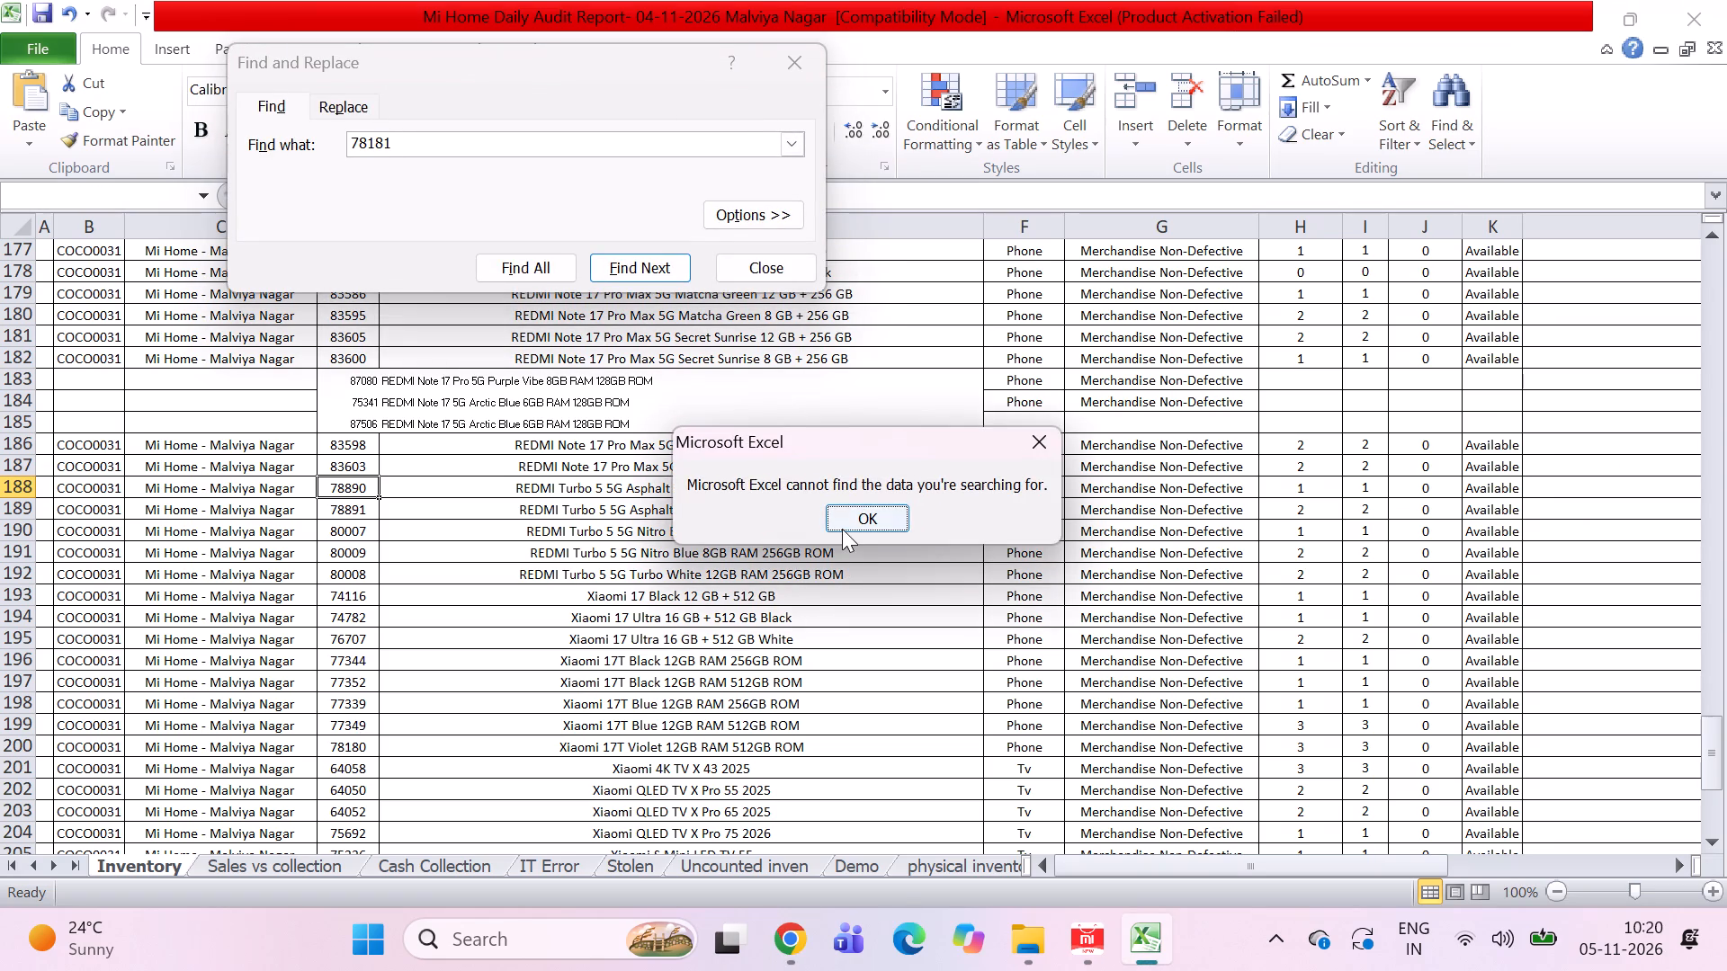
{"action": "left_click", "coordinate": [842, 529]}
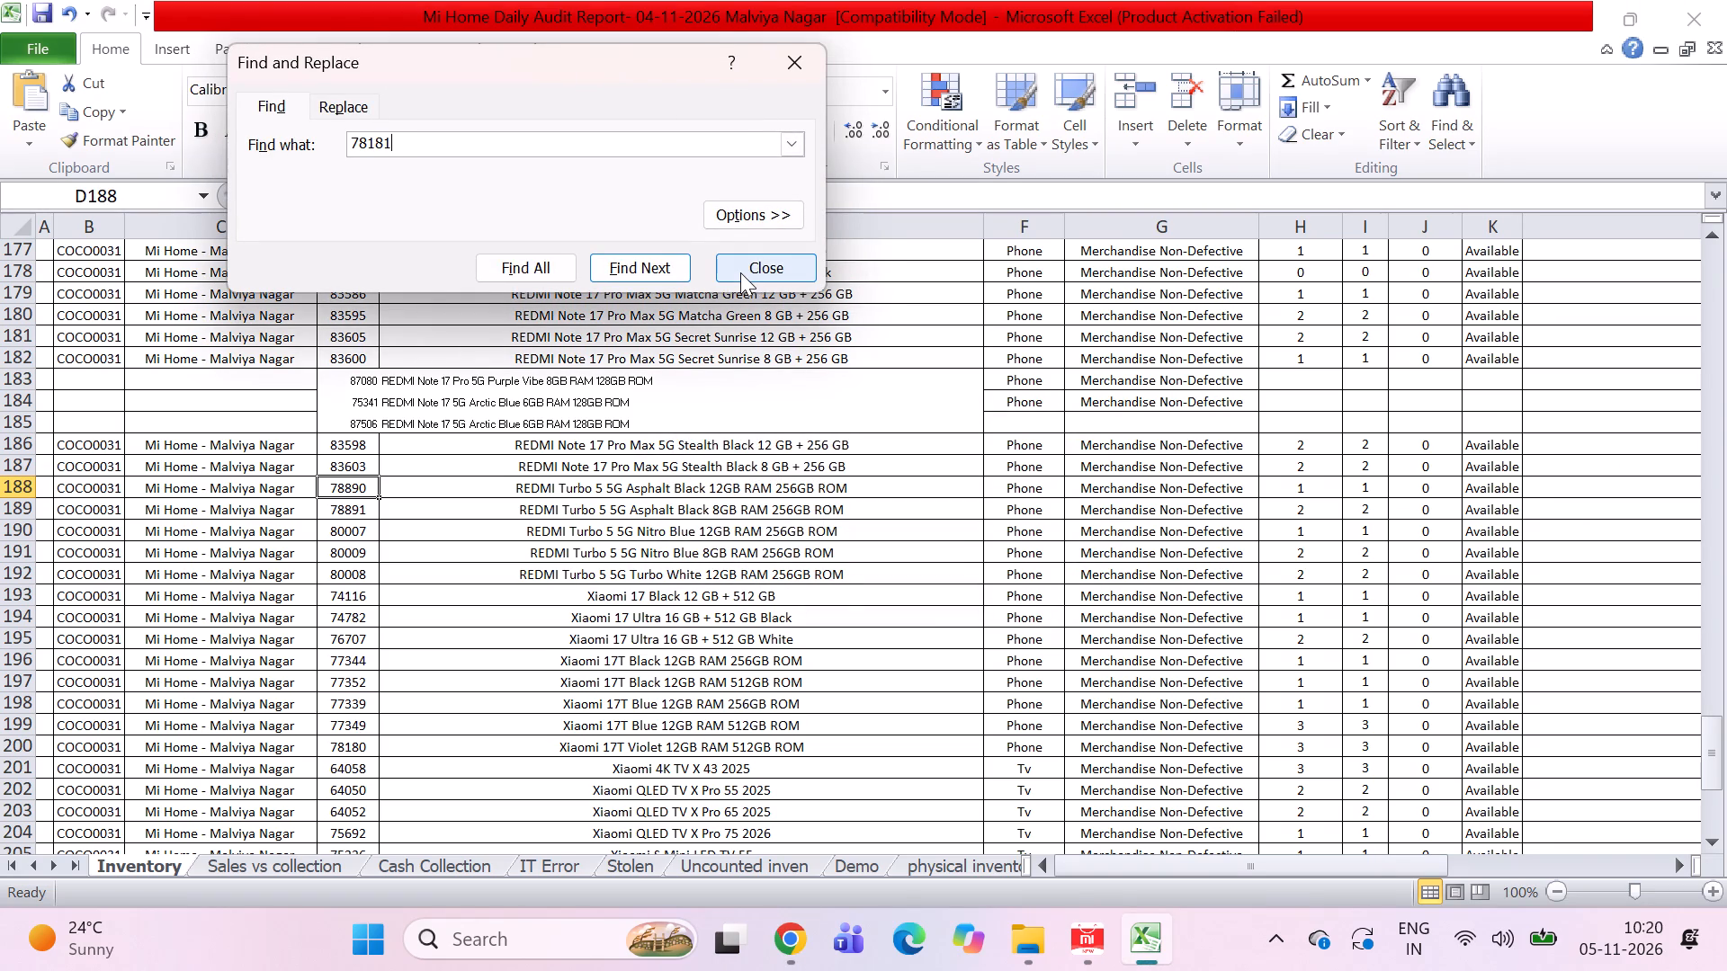
{"action": "left_click", "coordinate": [740, 272]}
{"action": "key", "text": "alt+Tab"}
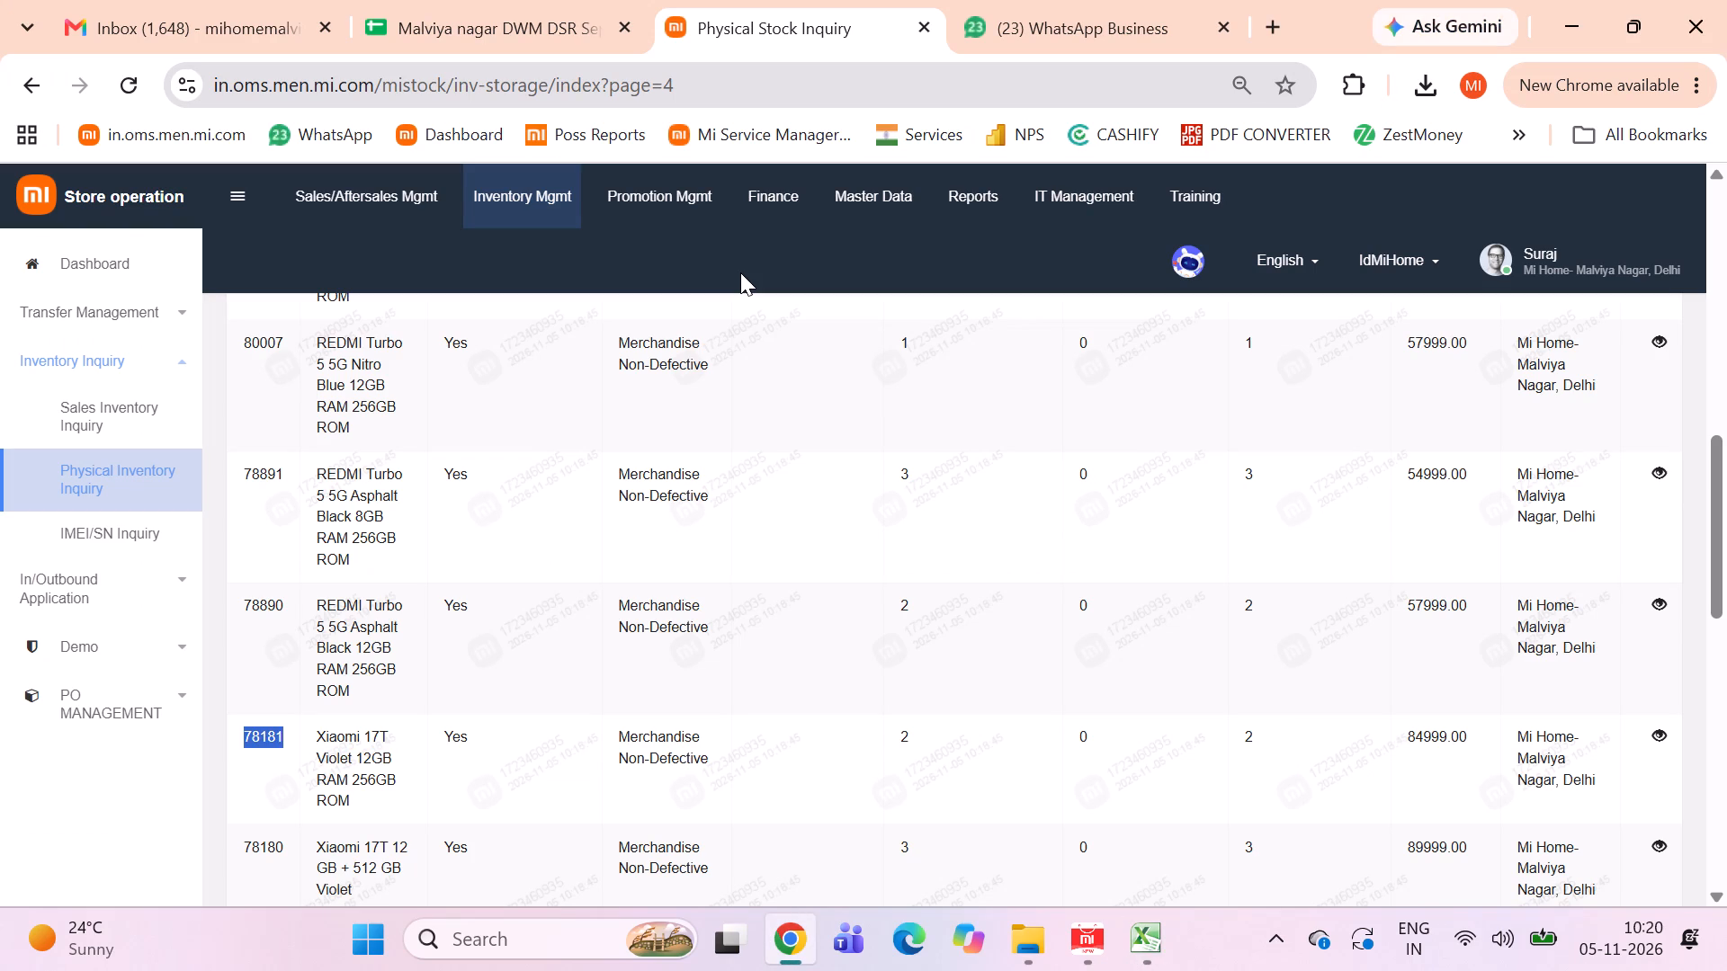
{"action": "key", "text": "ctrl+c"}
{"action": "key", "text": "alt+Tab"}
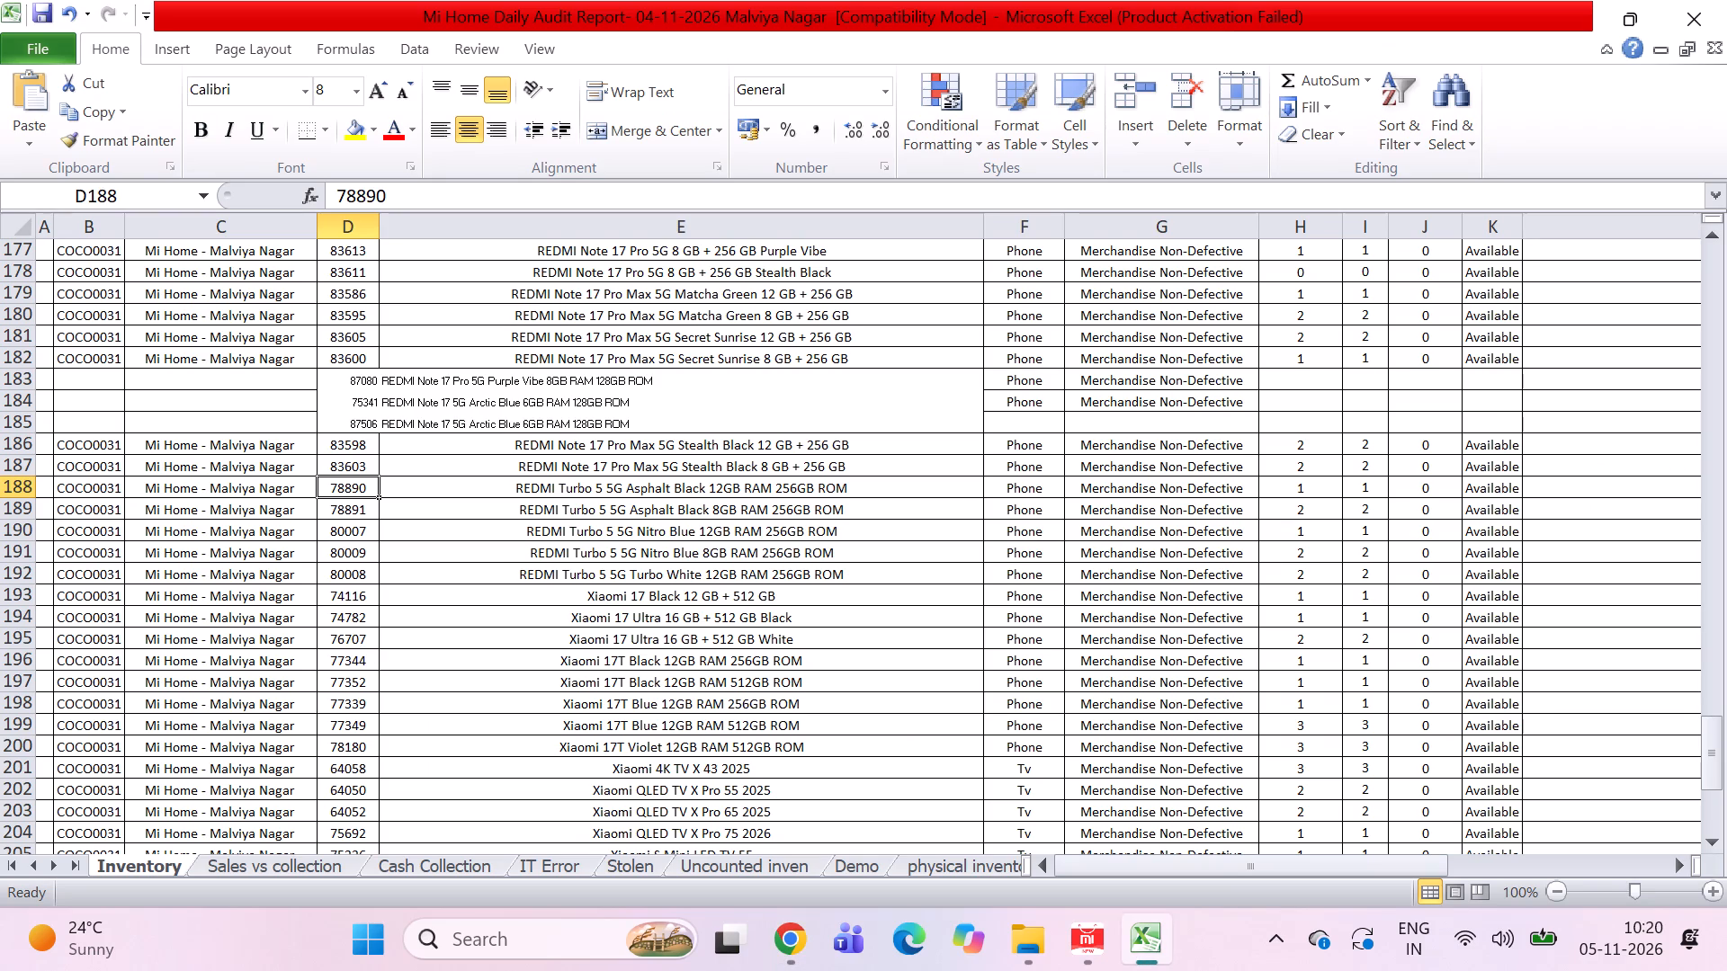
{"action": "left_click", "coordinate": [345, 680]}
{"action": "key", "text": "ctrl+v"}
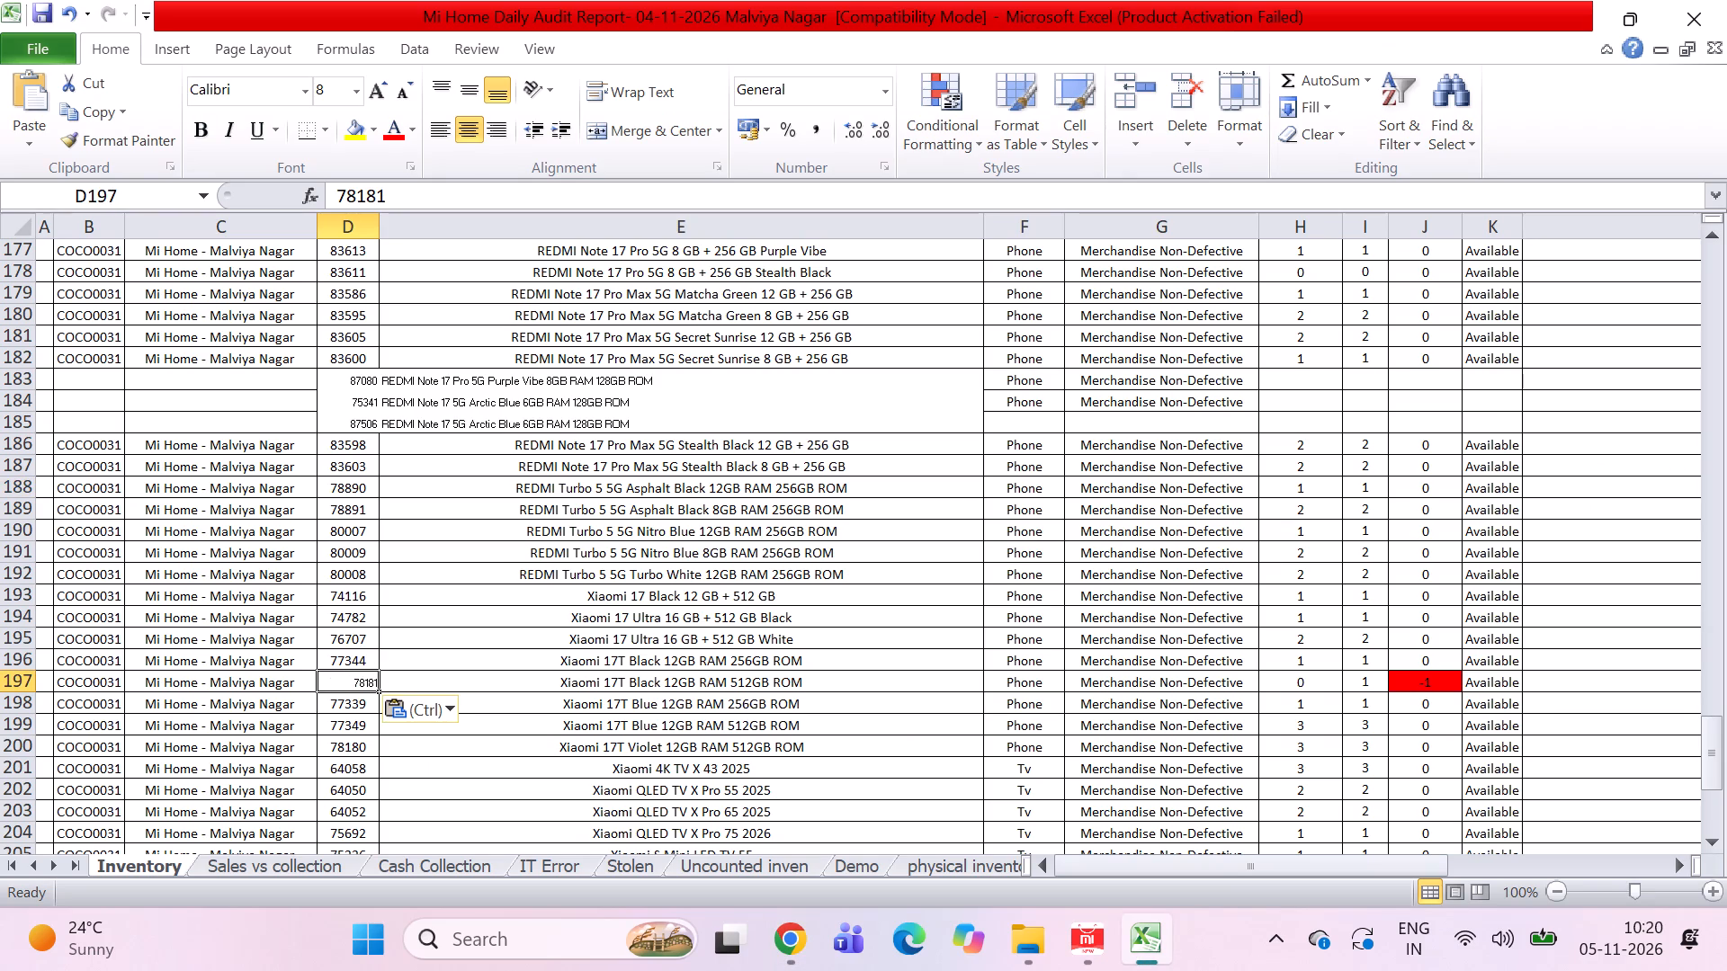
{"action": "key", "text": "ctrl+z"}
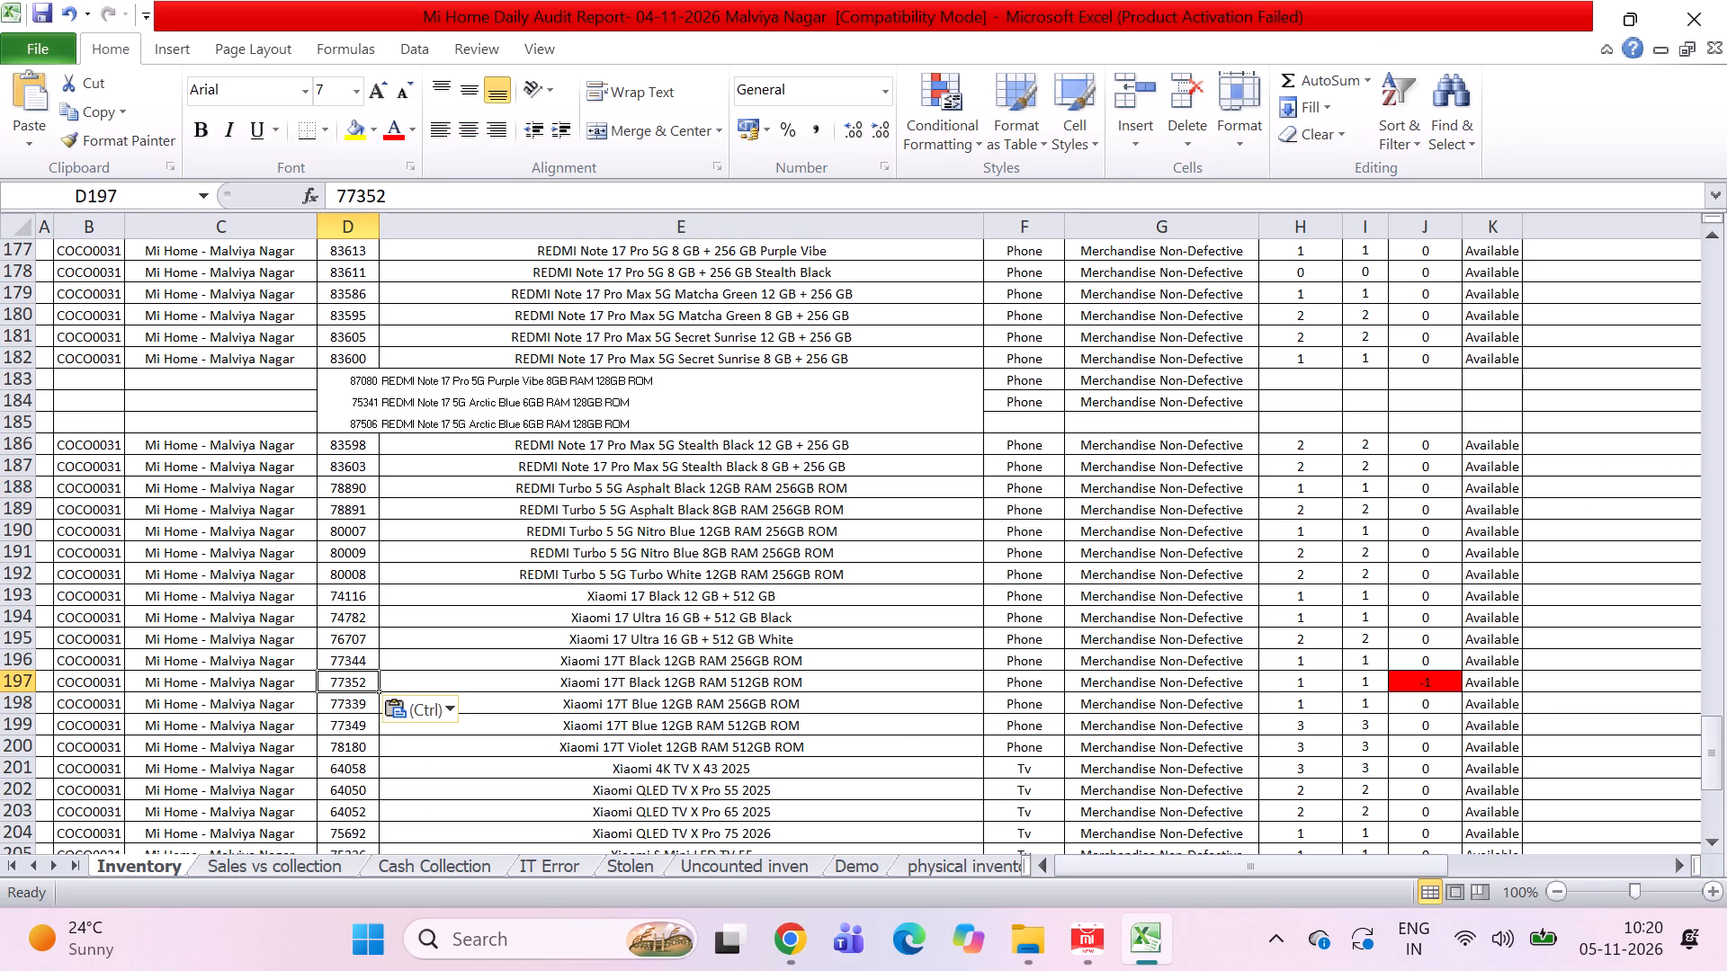
Search the Inventory sheet again for the ID 78181.
{"action": "key", "text": "ctrl+f"}
{"action": "key", "text": "ctrl+v"}
{"action": "key", "text": "Return"}
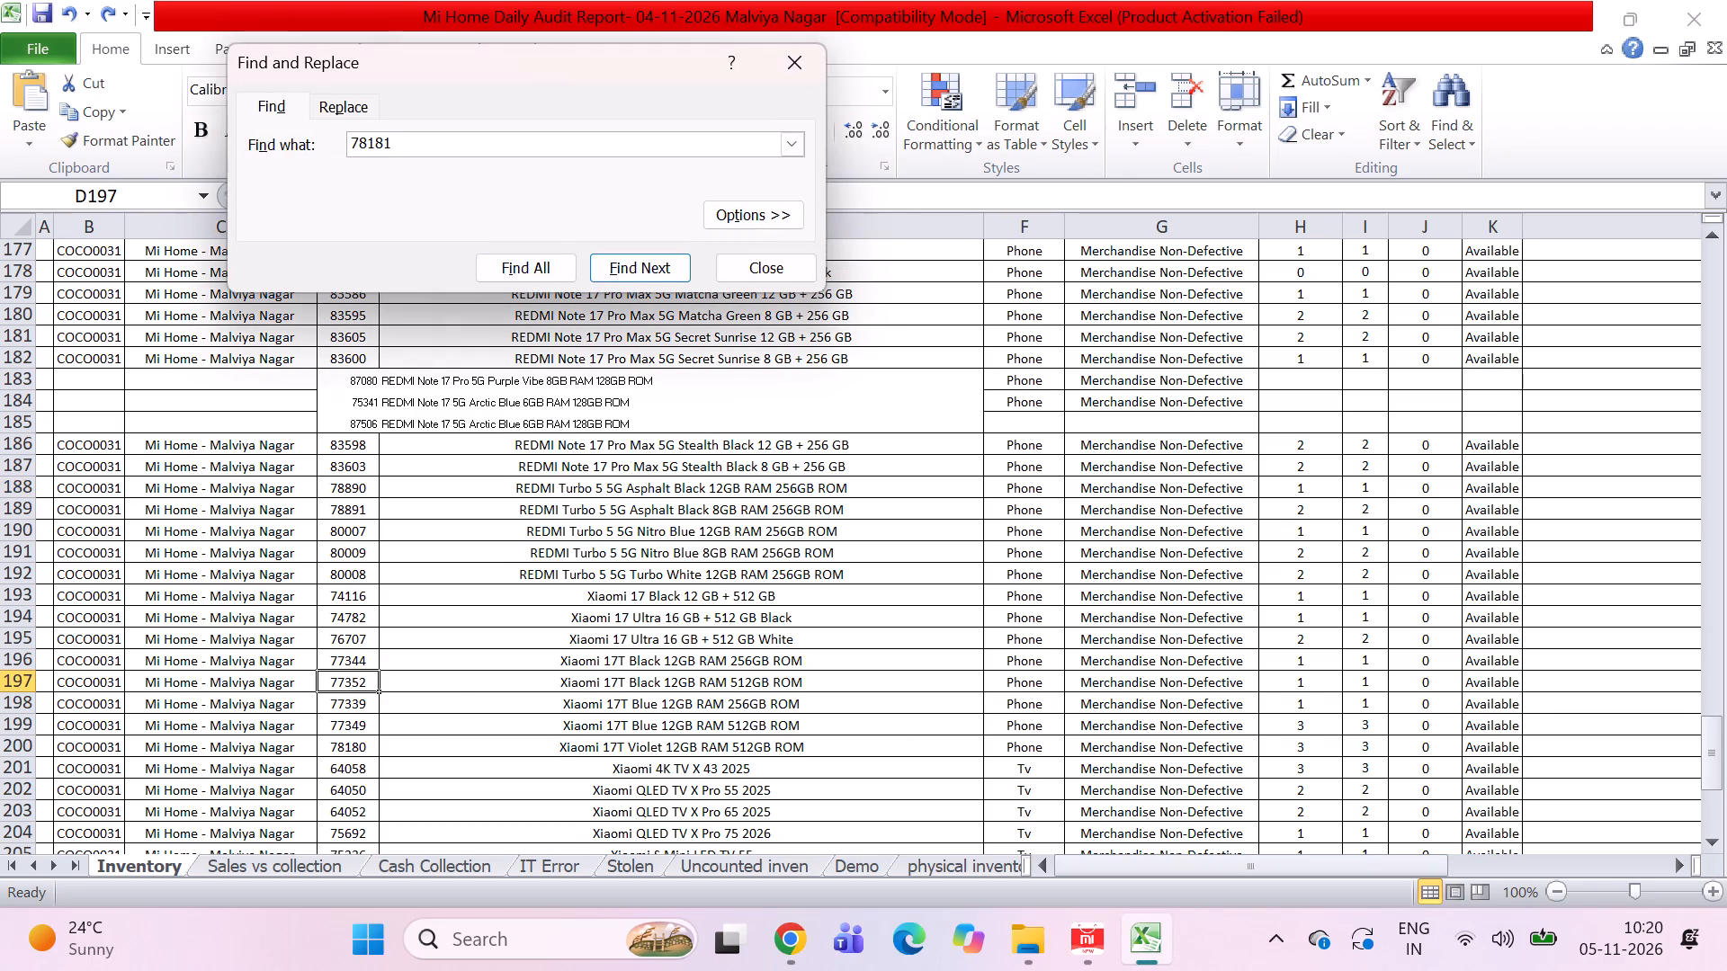
{"action": "left_click", "coordinate": [885, 512]}
{"action": "left_click", "coordinate": [761, 260]}
Copy the product name Xiaomi 17T Violet 12GB RAM 256GB ROM from the stock inquiry and search the Inventory sheet for it.
{"action": "key", "text": "alt+Tab"}
{"action": "triple_click", "coordinate": [365, 763]}
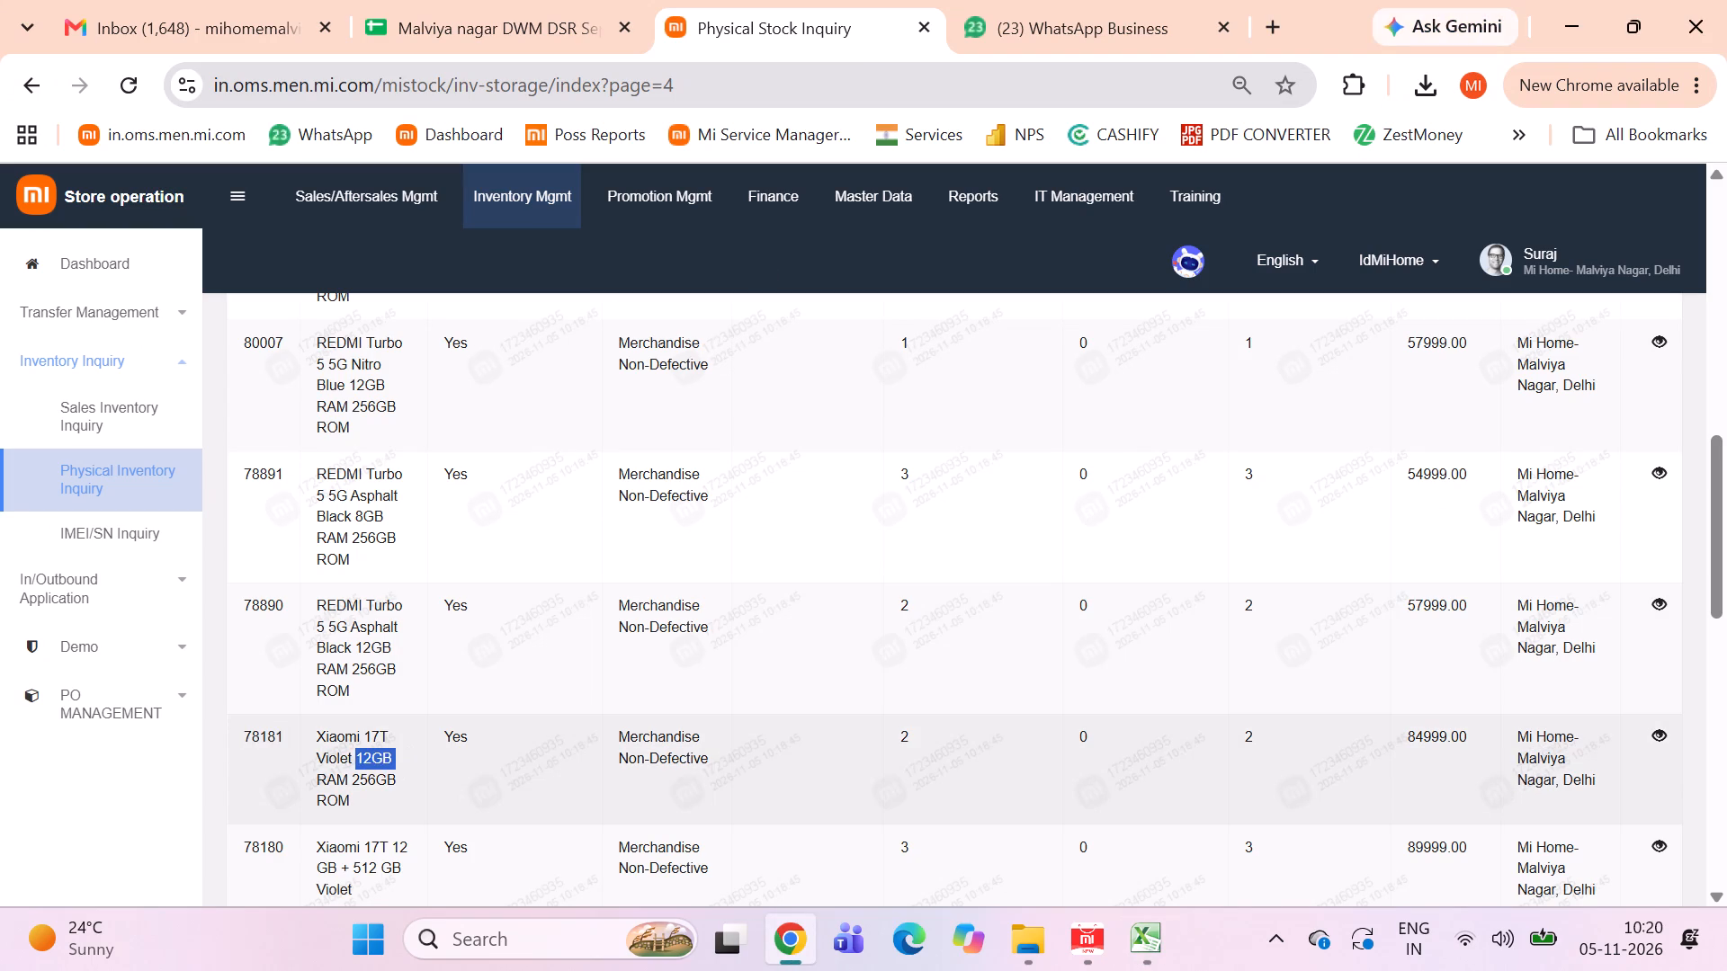
{"action": "key", "text": "ctrl+c"}
{"action": "key", "text": "alt+Tab"}
{"action": "left_click", "coordinate": [555, 609]}
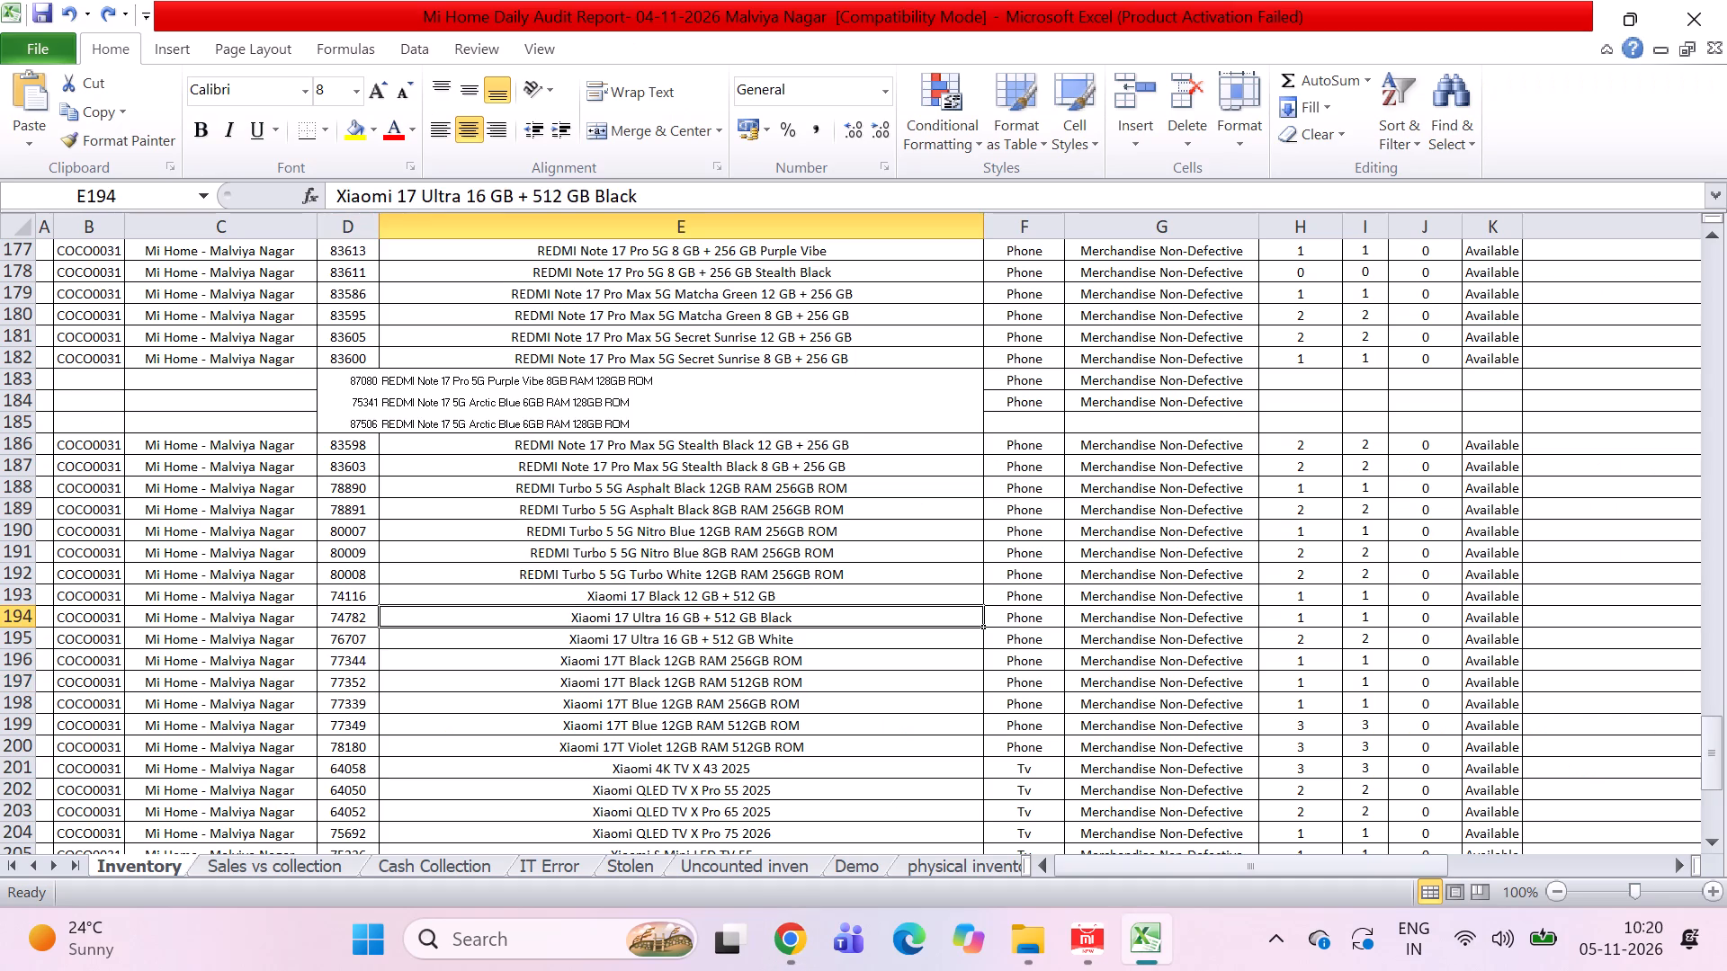
{"action": "key", "text": "ctrl+f"}
{"action": "key", "text": "ctrl+v"}
{"action": "key", "text": "Return"}
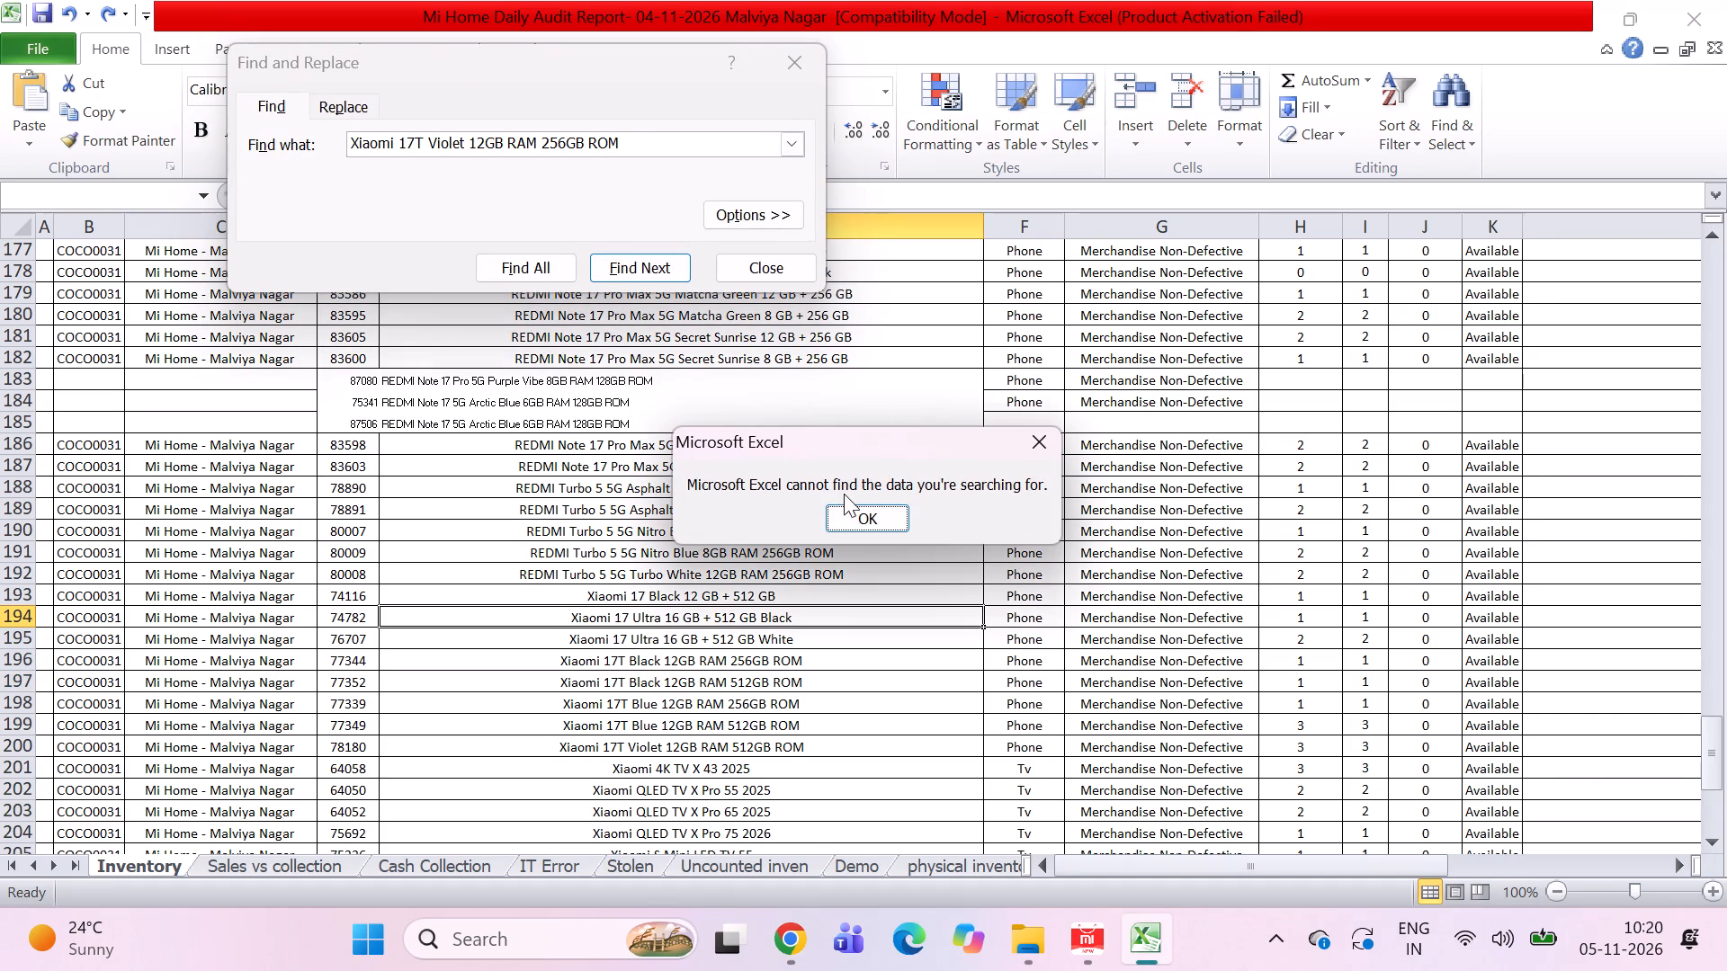
{"action": "left_click", "coordinate": [844, 504]}
{"action": "left_click", "coordinate": [749, 280]}
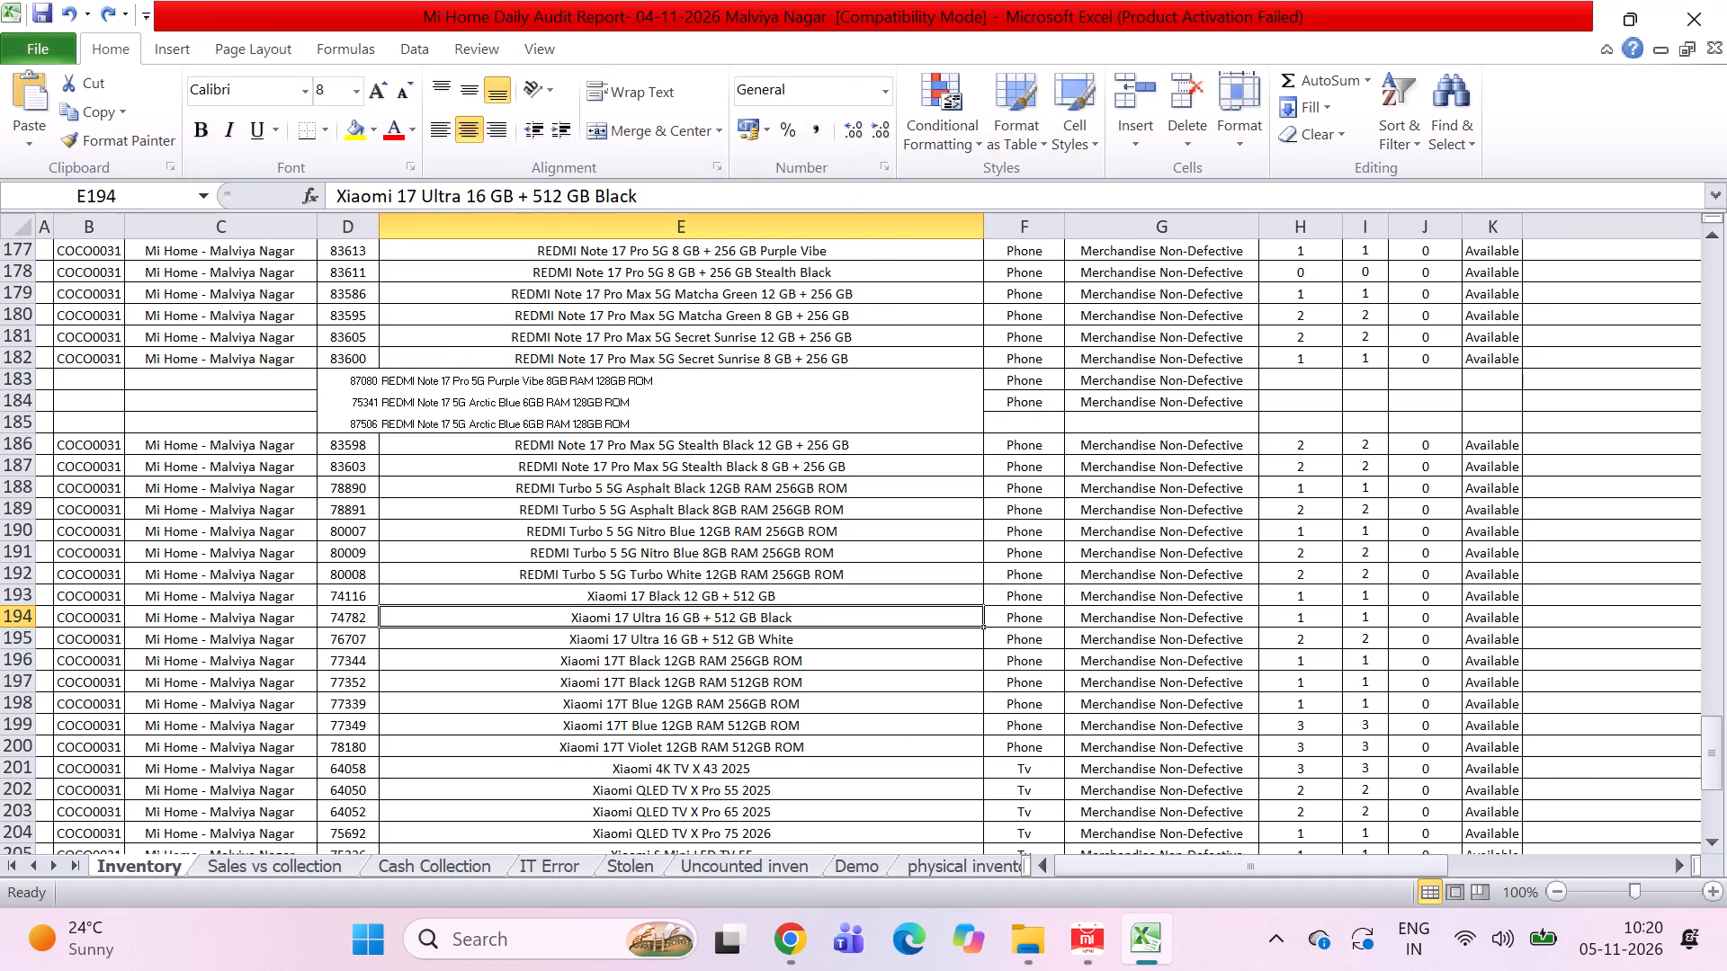
Insert two blank rows above product 83598 in the Inventory sheet.
{"action": "left_click", "coordinate": [19, 450]}
{"action": "right_click", "coordinate": [19, 450]}
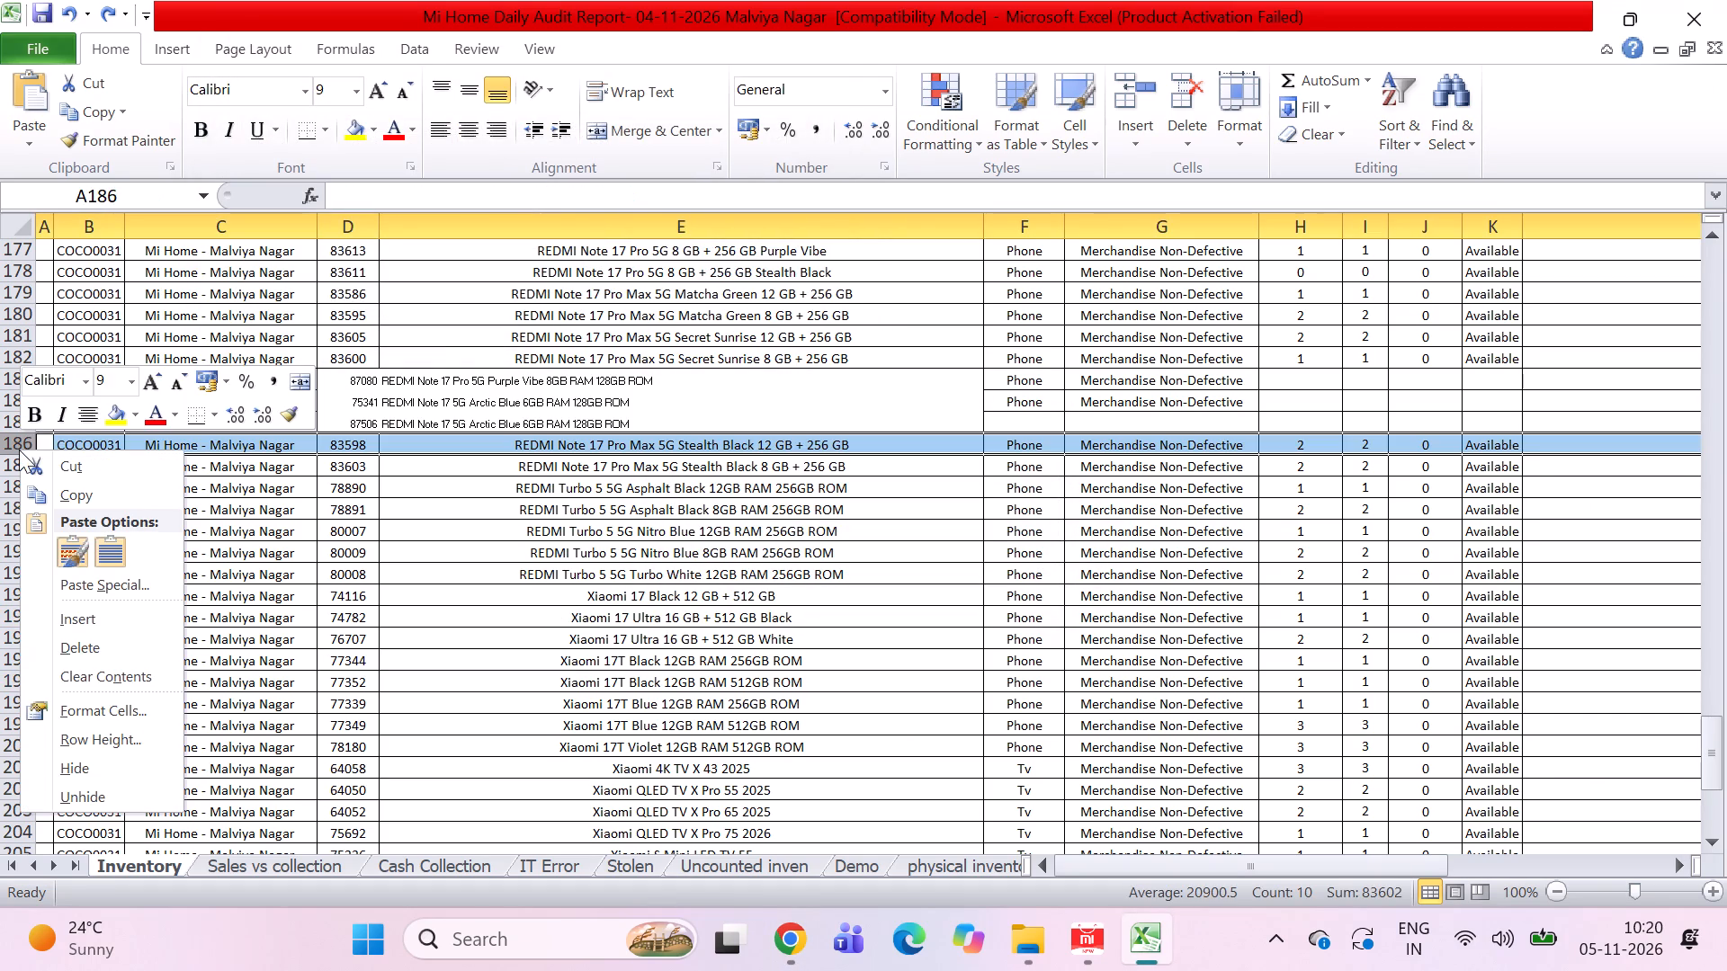
{"action": "left_click", "coordinate": [84, 607]}
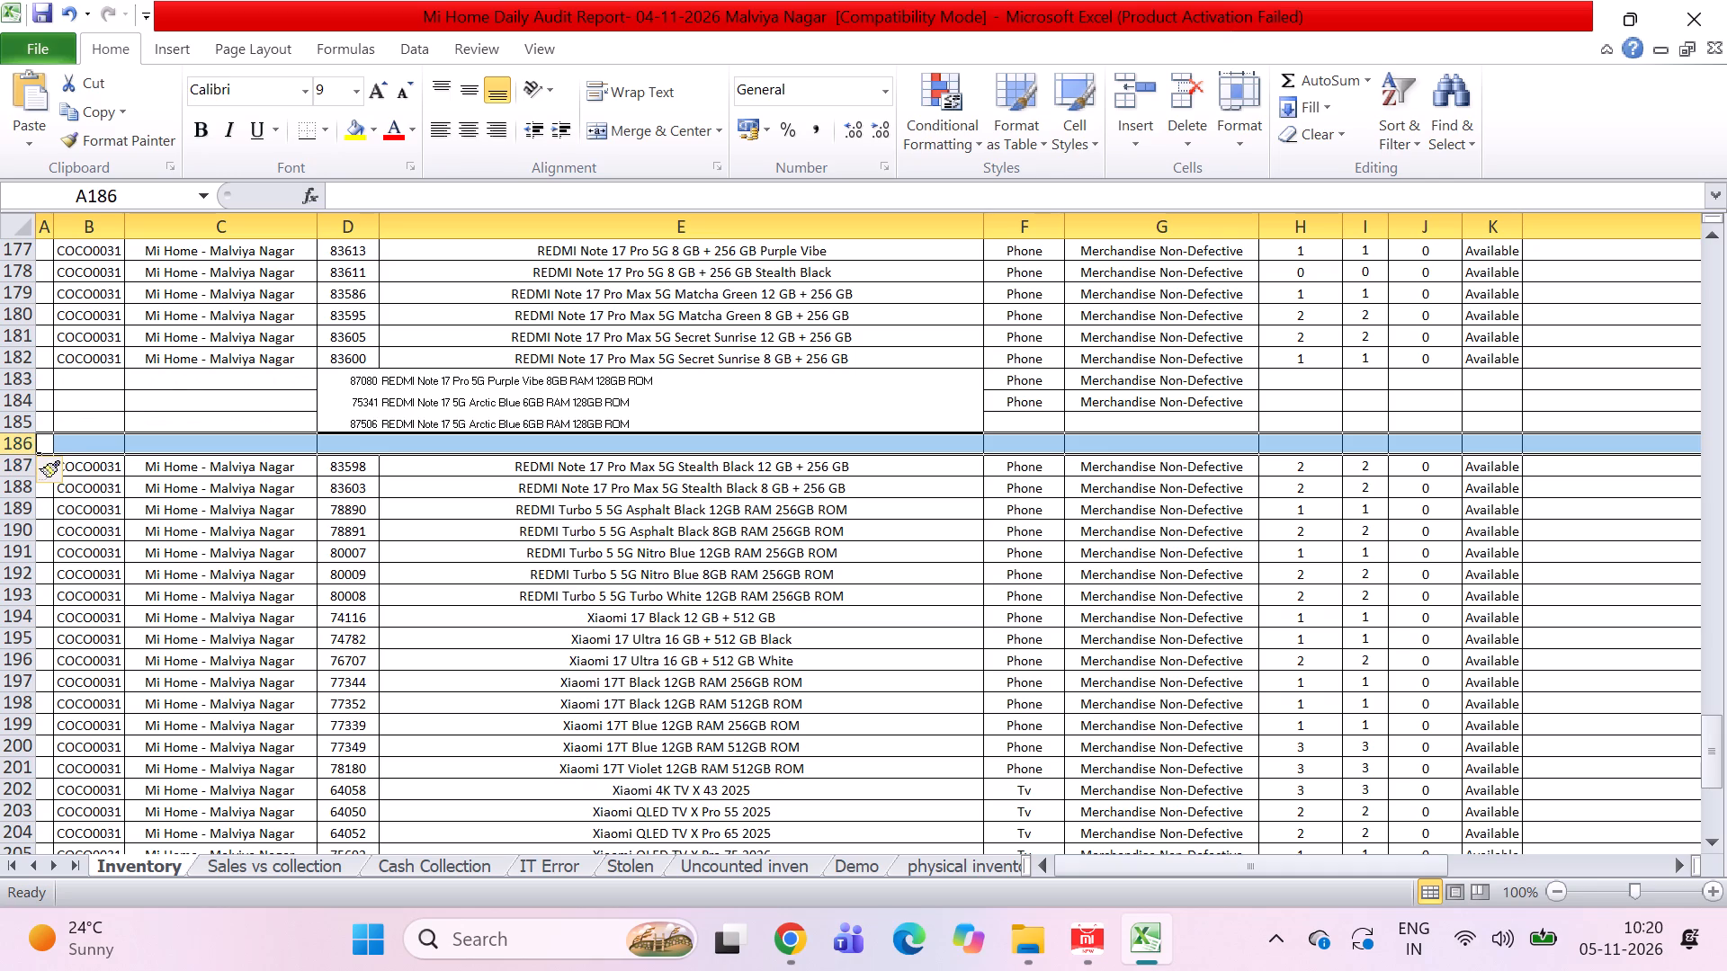
{"action": "right_click", "coordinate": [25, 445]}
{"action": "left_click", "coordinate": [85, 621]}
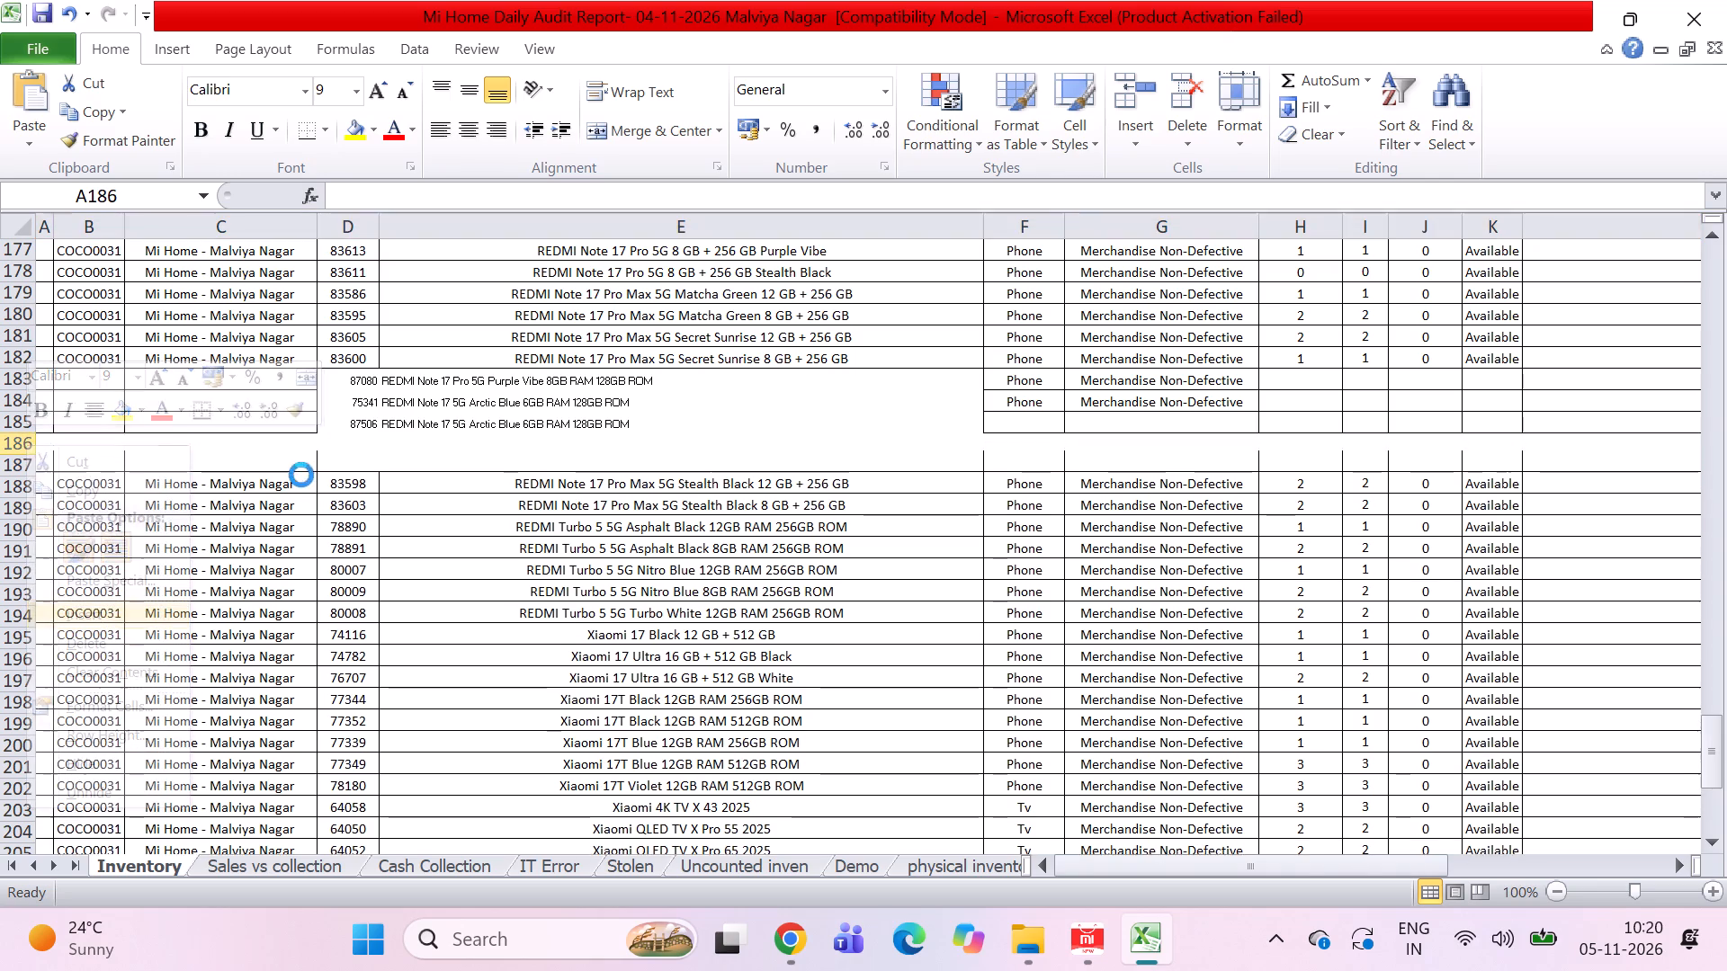
Enter product 78181, Xiaomi 17T Violet 12GB RAM 256GB ROM, from the stock page in the empty row below 87506.
{"action": "left_click", "coordinate": [360, 440]}
{"action": "key", "text": "alt+Tab"}
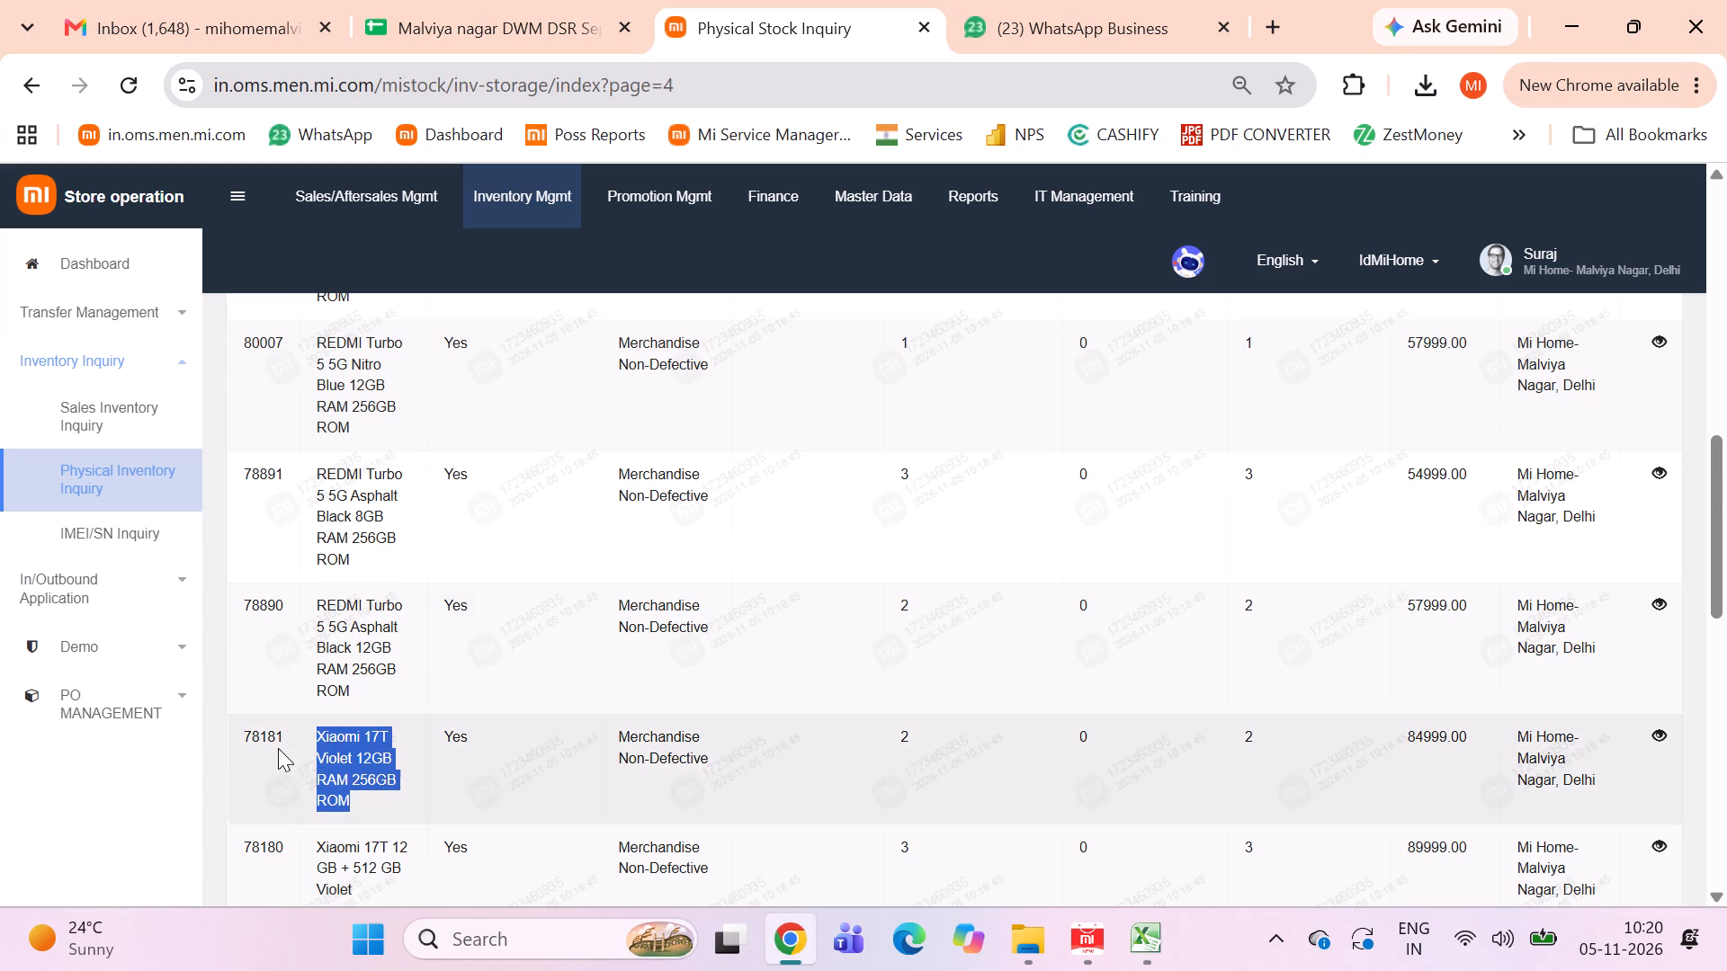
{"action": "double_click", "coordinate": [260, 737]}
{"action": "key", "text": "ctrl+c"}
{"action": "key", "text": "alt+Tab"}
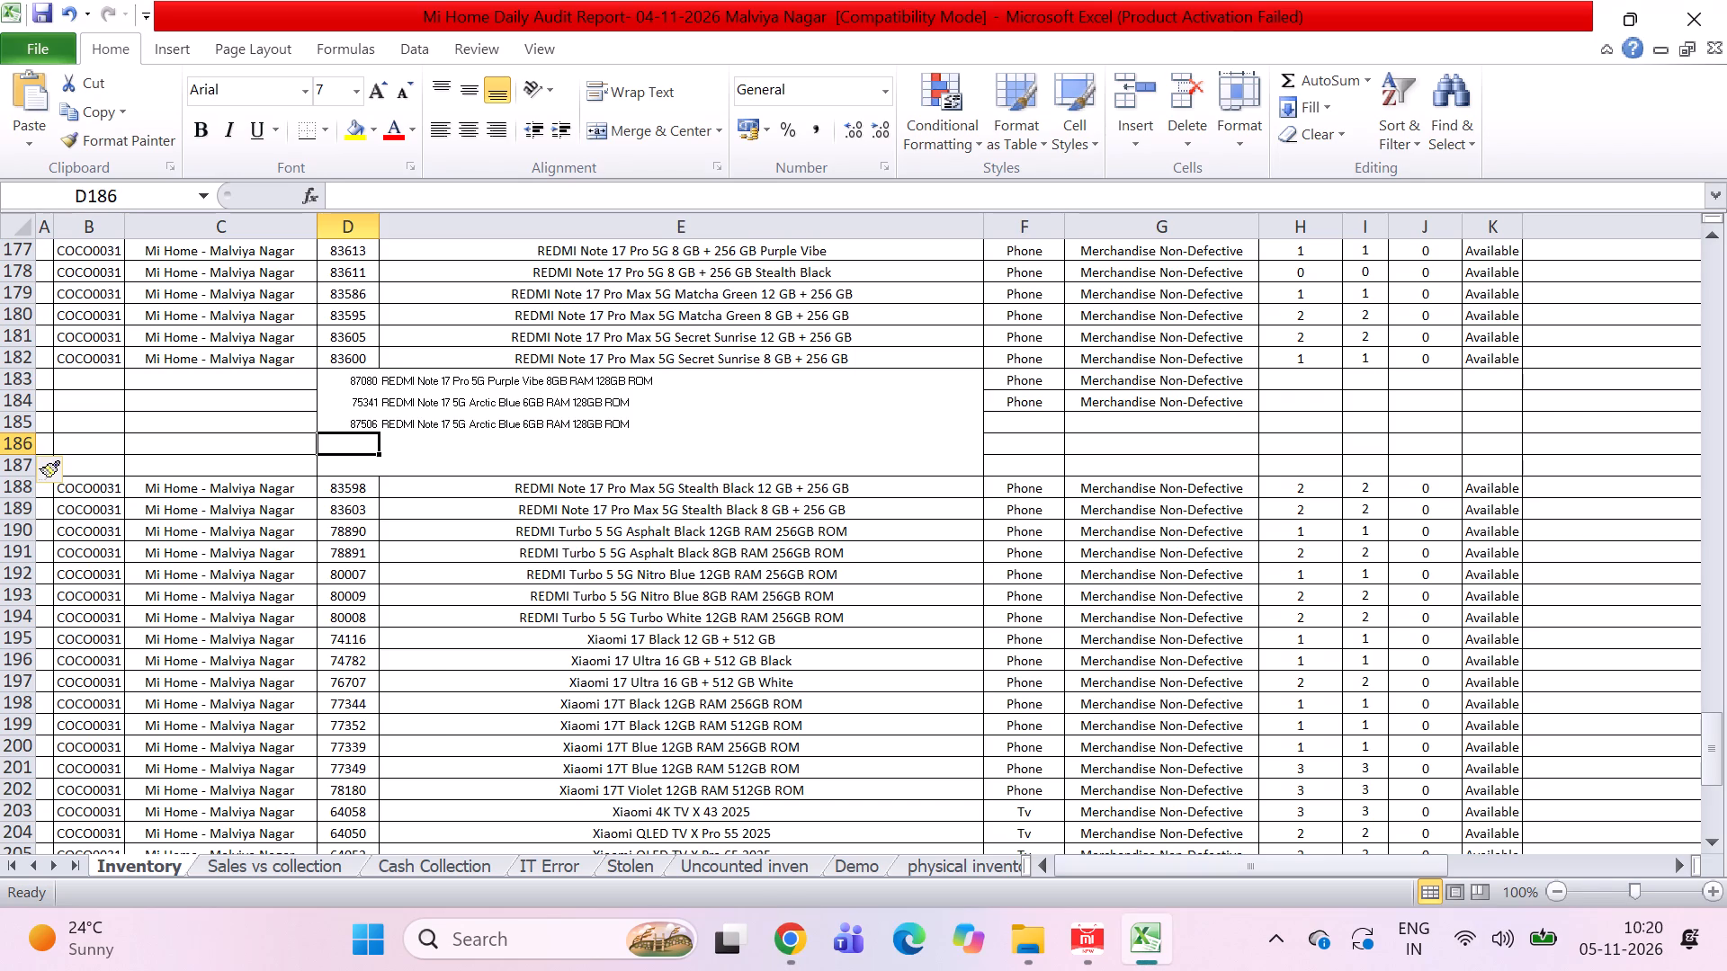
{"action": "key", "text": "ctrl+v"}
{"action": "key", "text": "Right"}
{"action": "key", "text": "alt+Tab"}
{"action": "triple_click", "coordinate": [370, 739]}
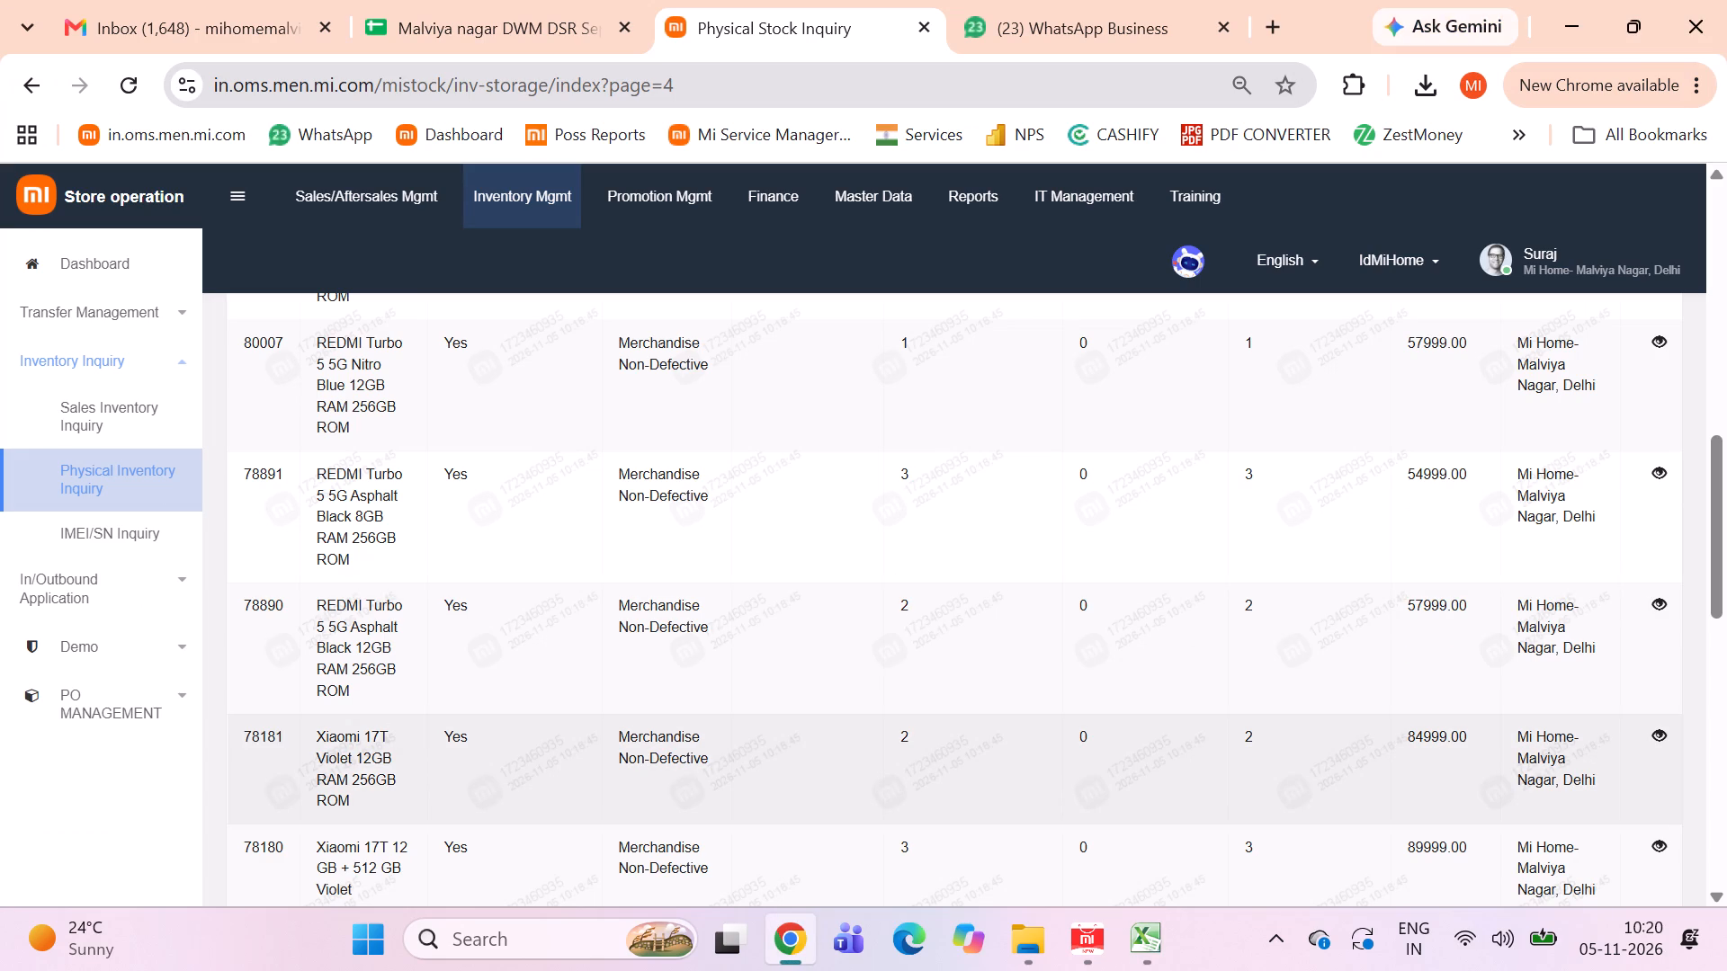
{"action": "key", "text": "ctrl+c"}
{"action": "key", "text": "alt+Tab"}
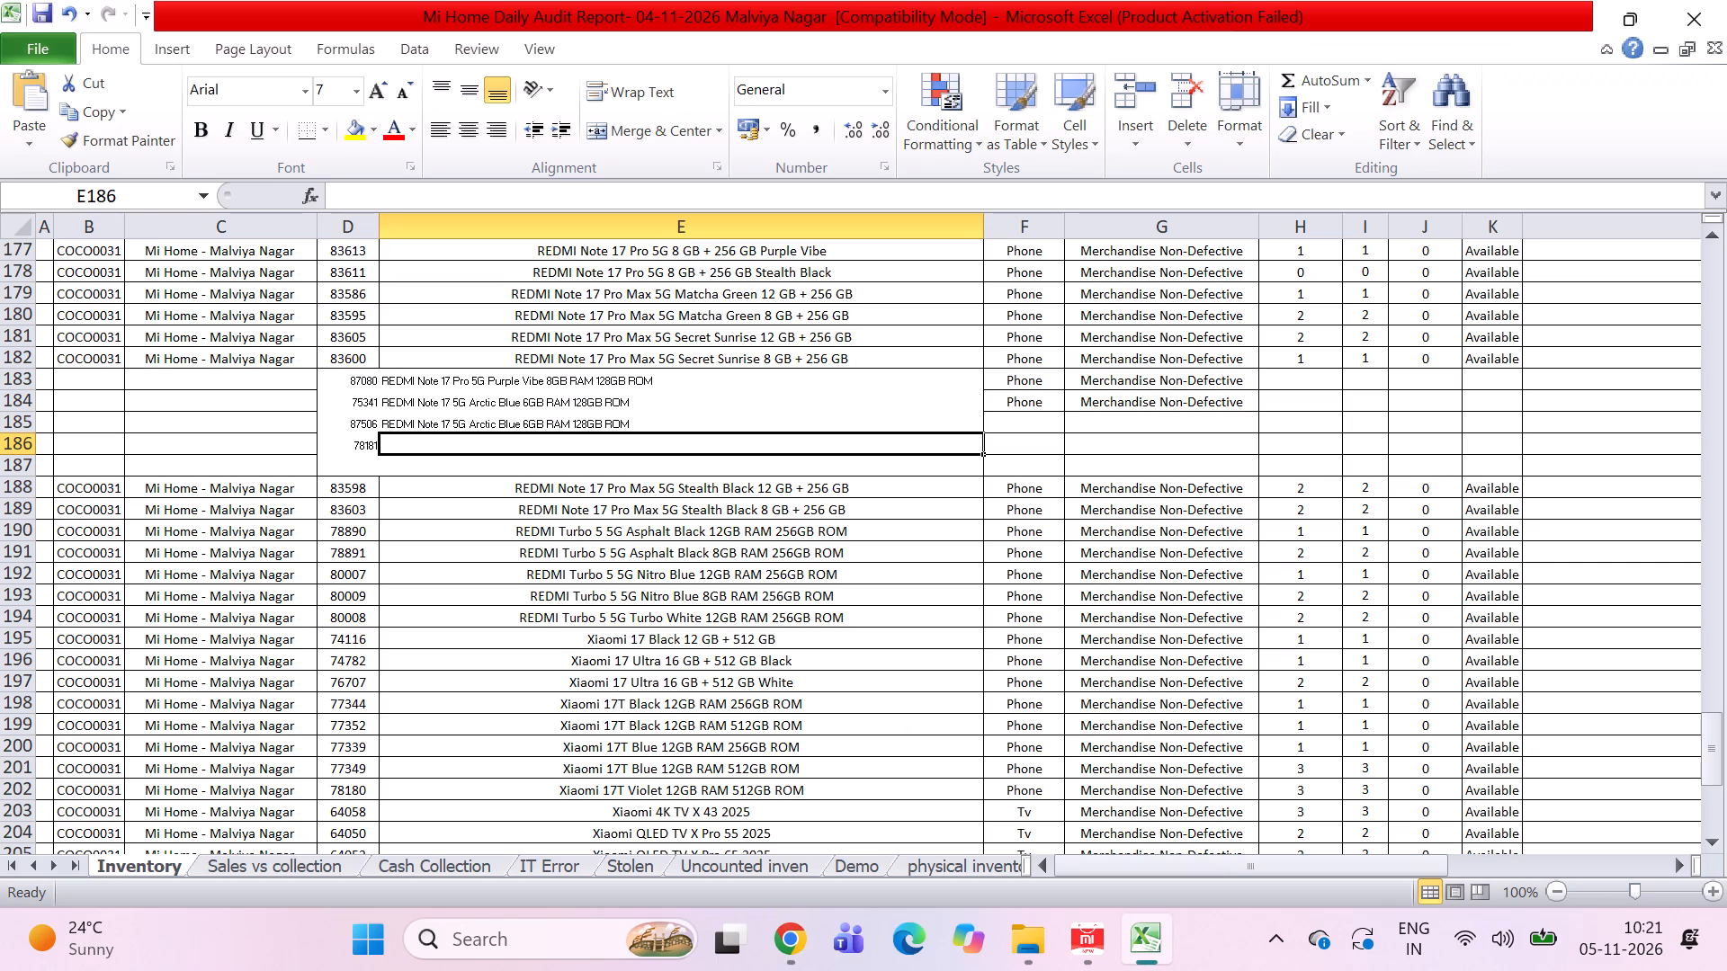
{"action": "key", "text": "ctrl+v"}
{"action": "key", "text": "Left"}
{"action": "key", "text": "Left"}
{"action": "key", "text": "Down"}
{"action": "key", "text": "Right"}
{"action": "key", "text": "alt+Tab"}
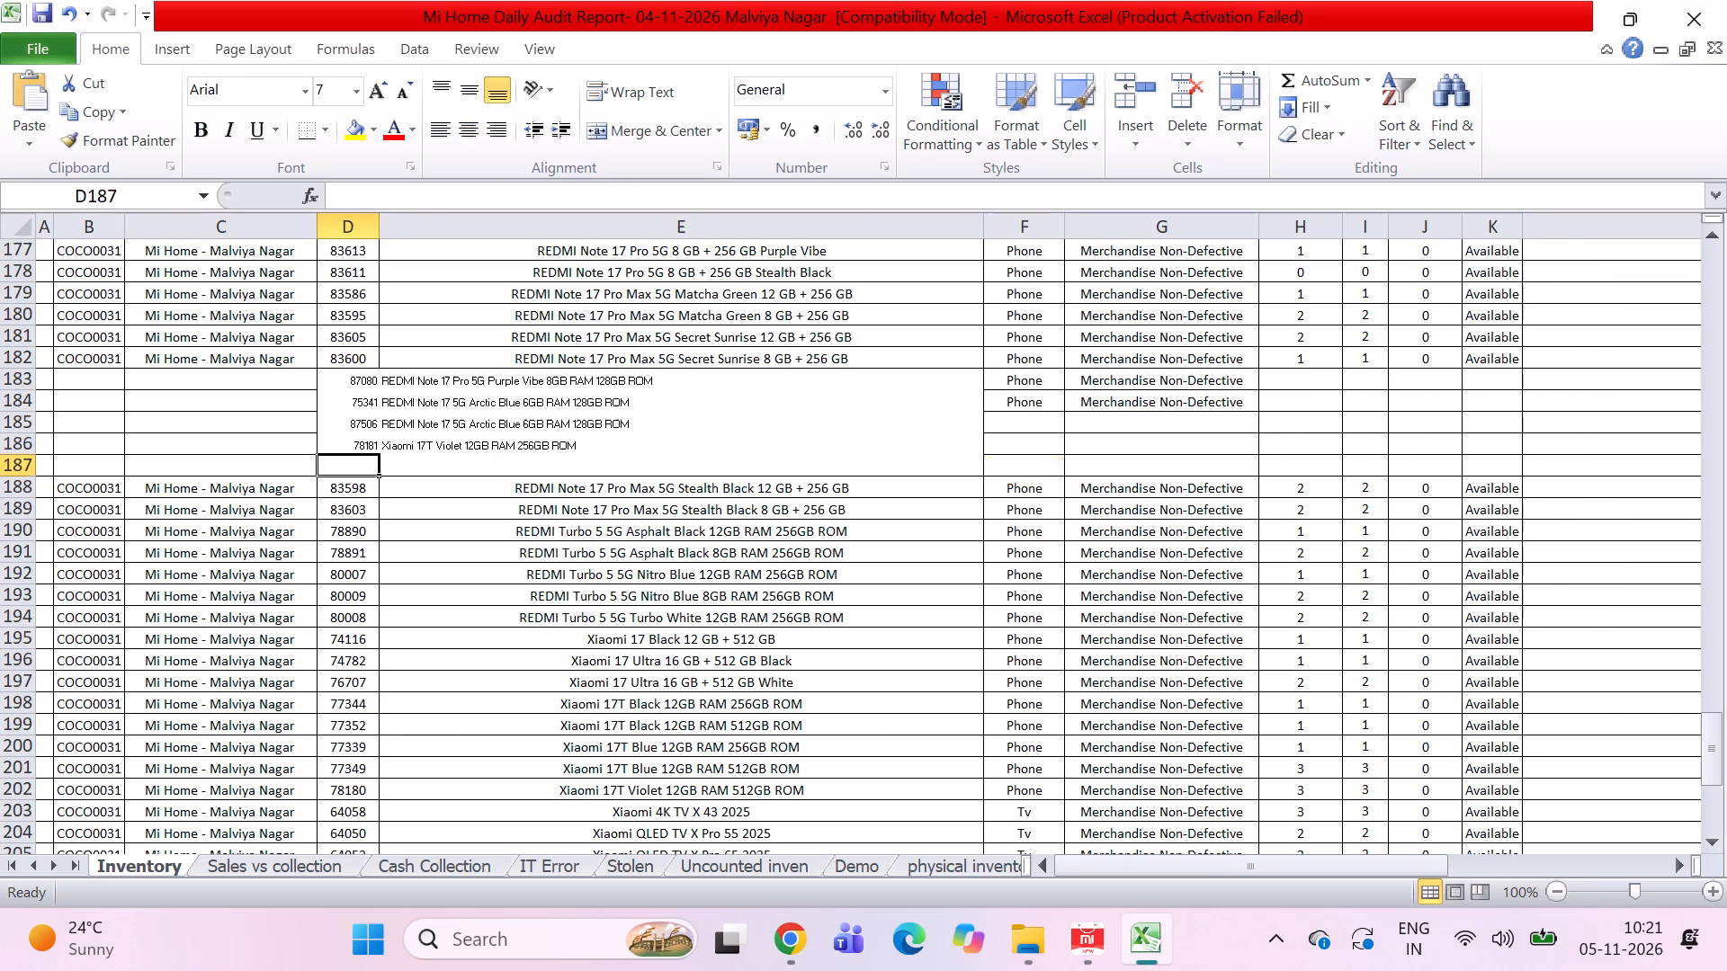
{"action": "key", "text": "alt+Tab"}
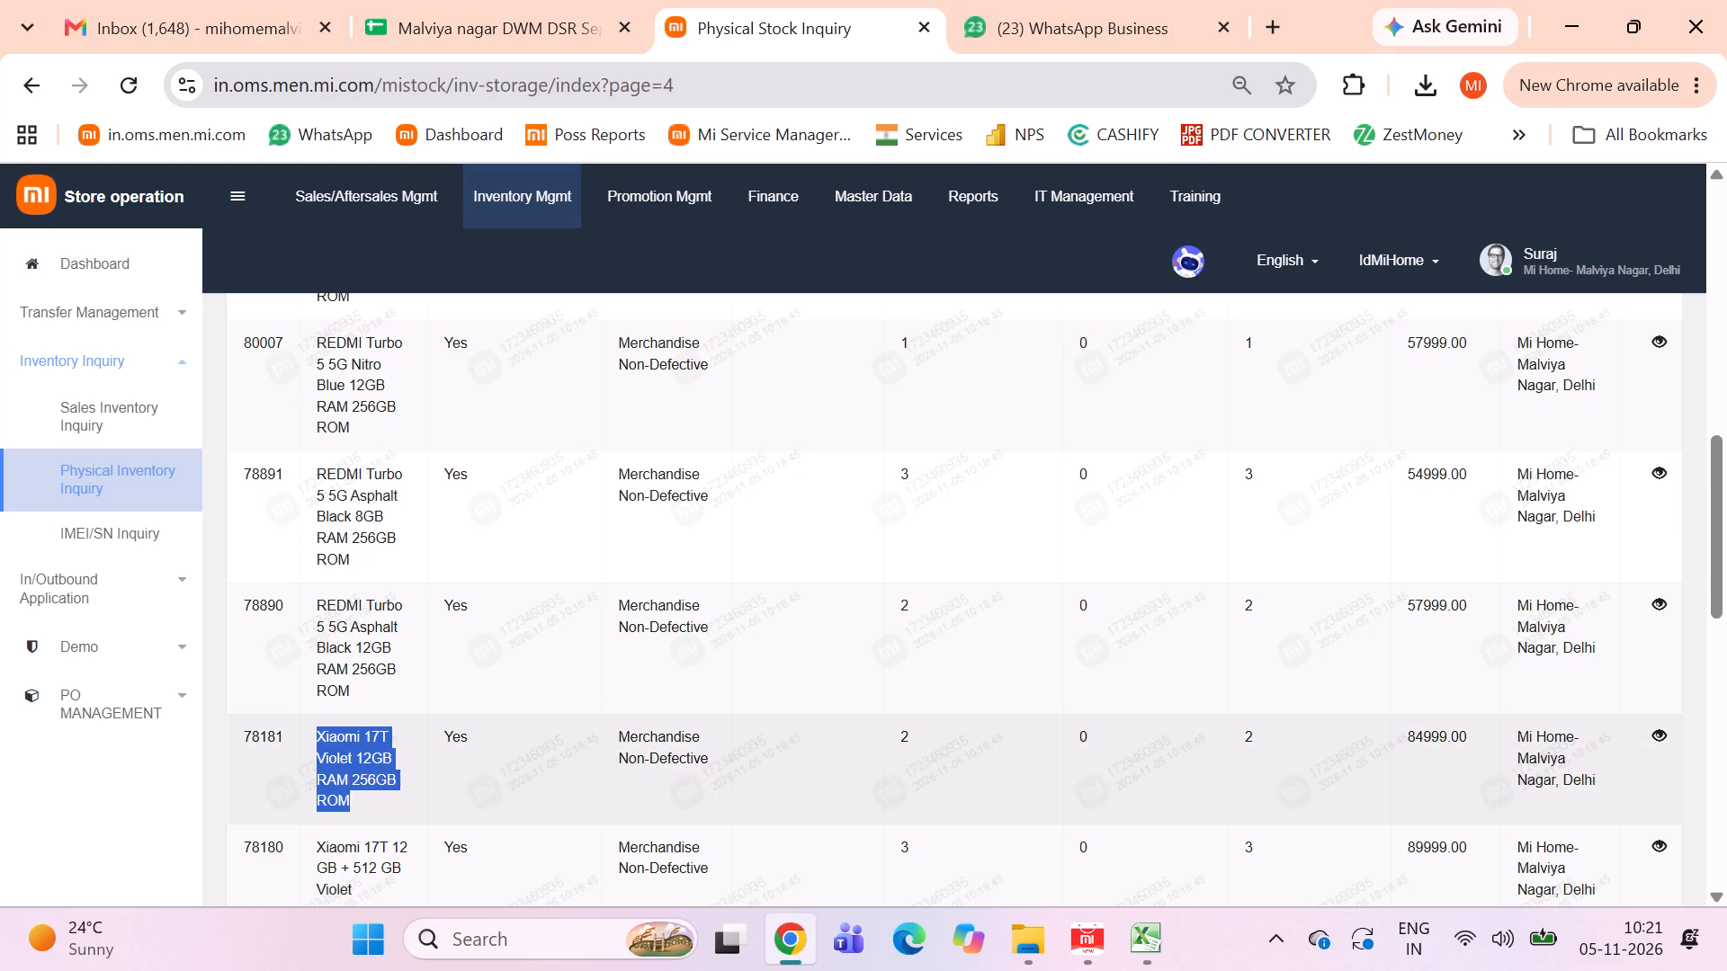
Copy the product ID 78180 from the stock inquiry and search the Inventory sheet for it.
{"action": "double_click", "coordinate": [243, 869]}
{"action": "key", "text": "ctrl+c"}
{"action": "key", "text": "alt+Tab"}
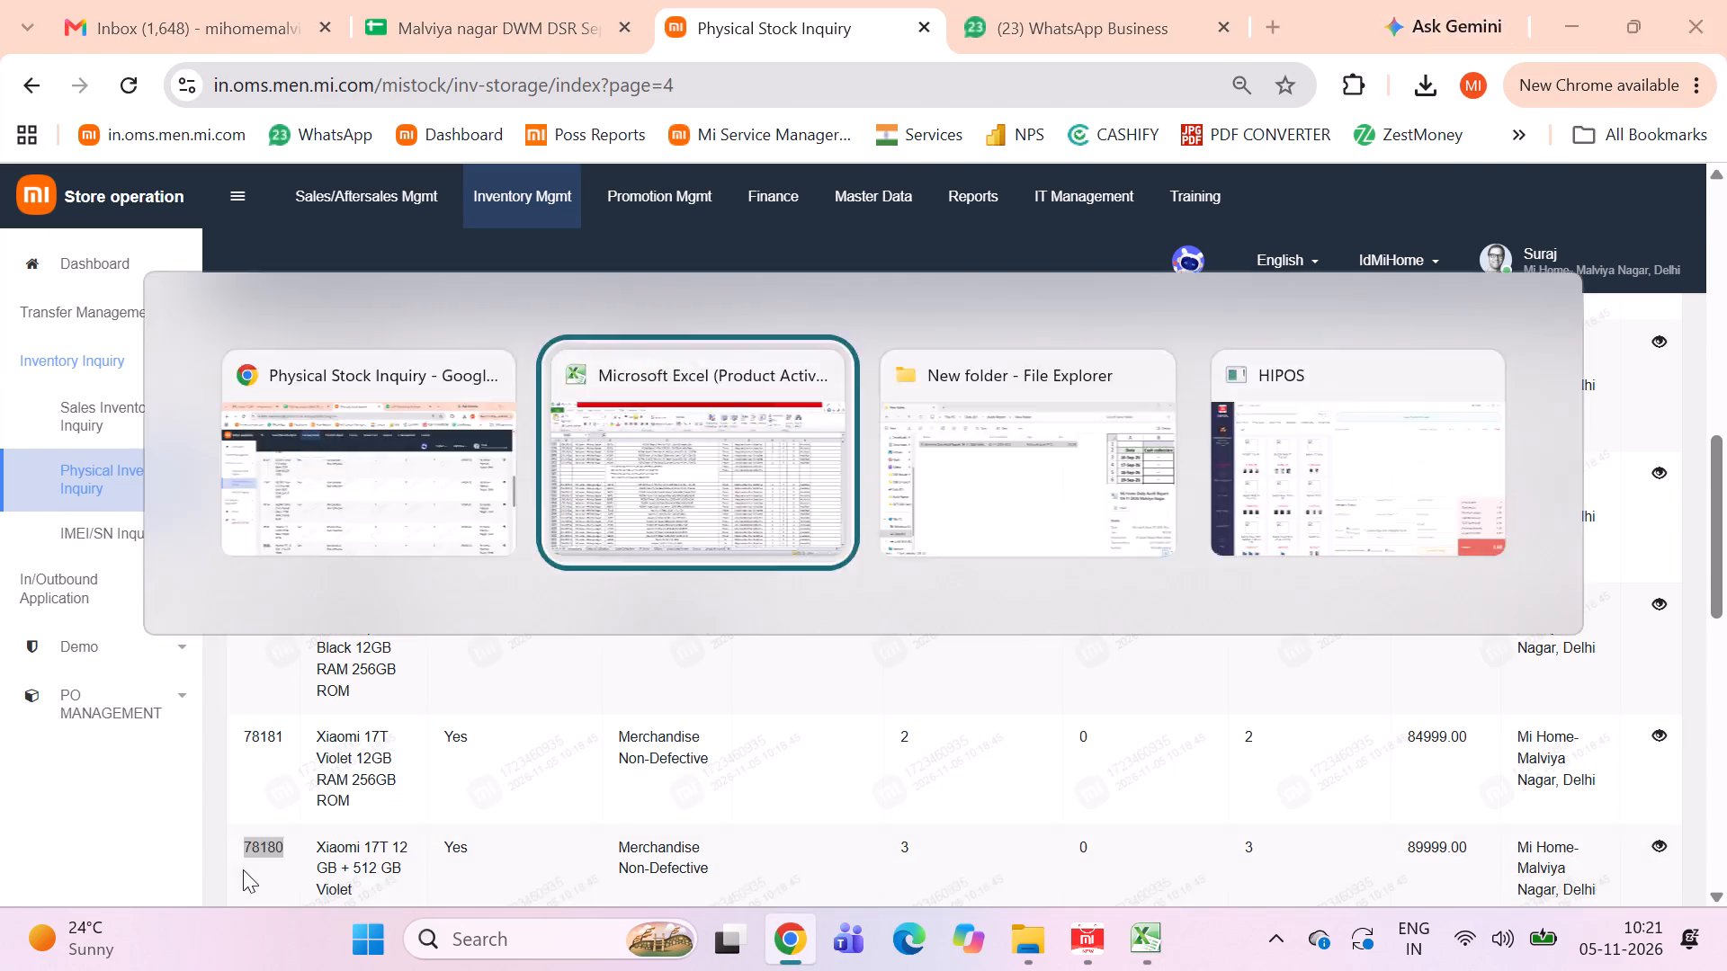
{"action": "key", "text": "ctrl+f"}
{"action": "key", "text": "ctrl+v"}
{"action": "key", "text": "Return"}
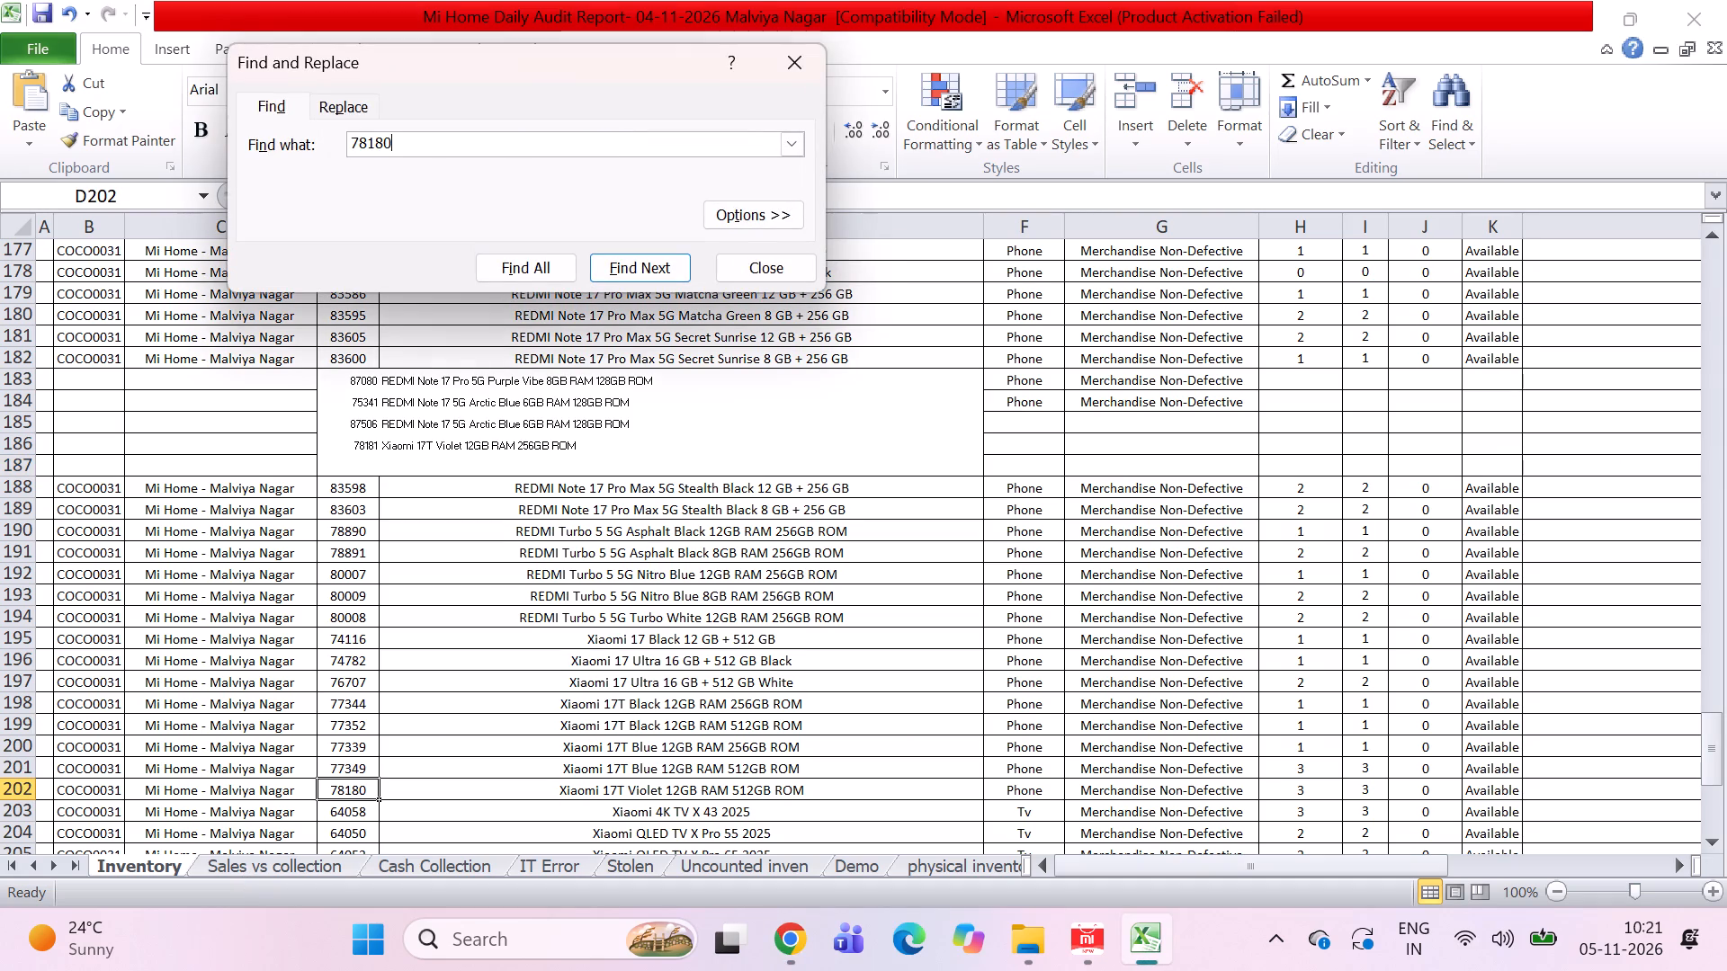
{"action": "left_click", "coordinate": [747, 275]}
Copy the product ID 77352 from the stock inquiry and search the Inventory sheet for it.
{"action": "key", "text": "alt+Tab"}
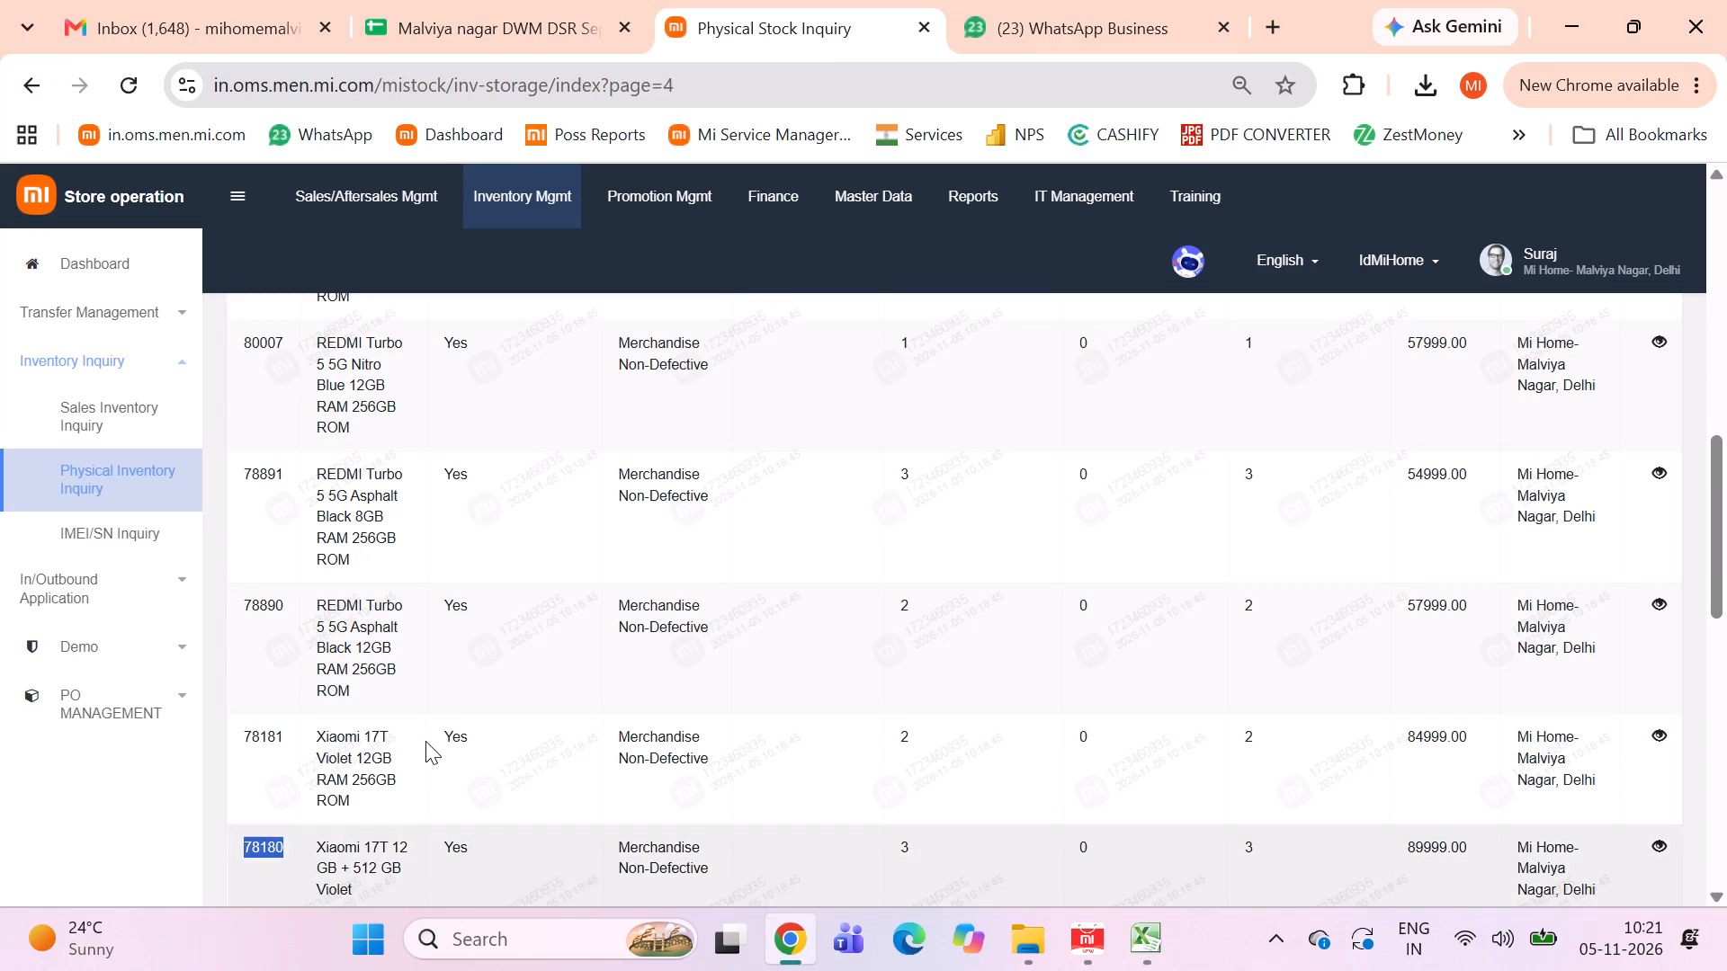
{"action": "scroll", "coordinate": [425, 741], "scroll_direction": "down", "scroll_amount": 3}
{"action": "double_click", "coordinate": [243, 668]}
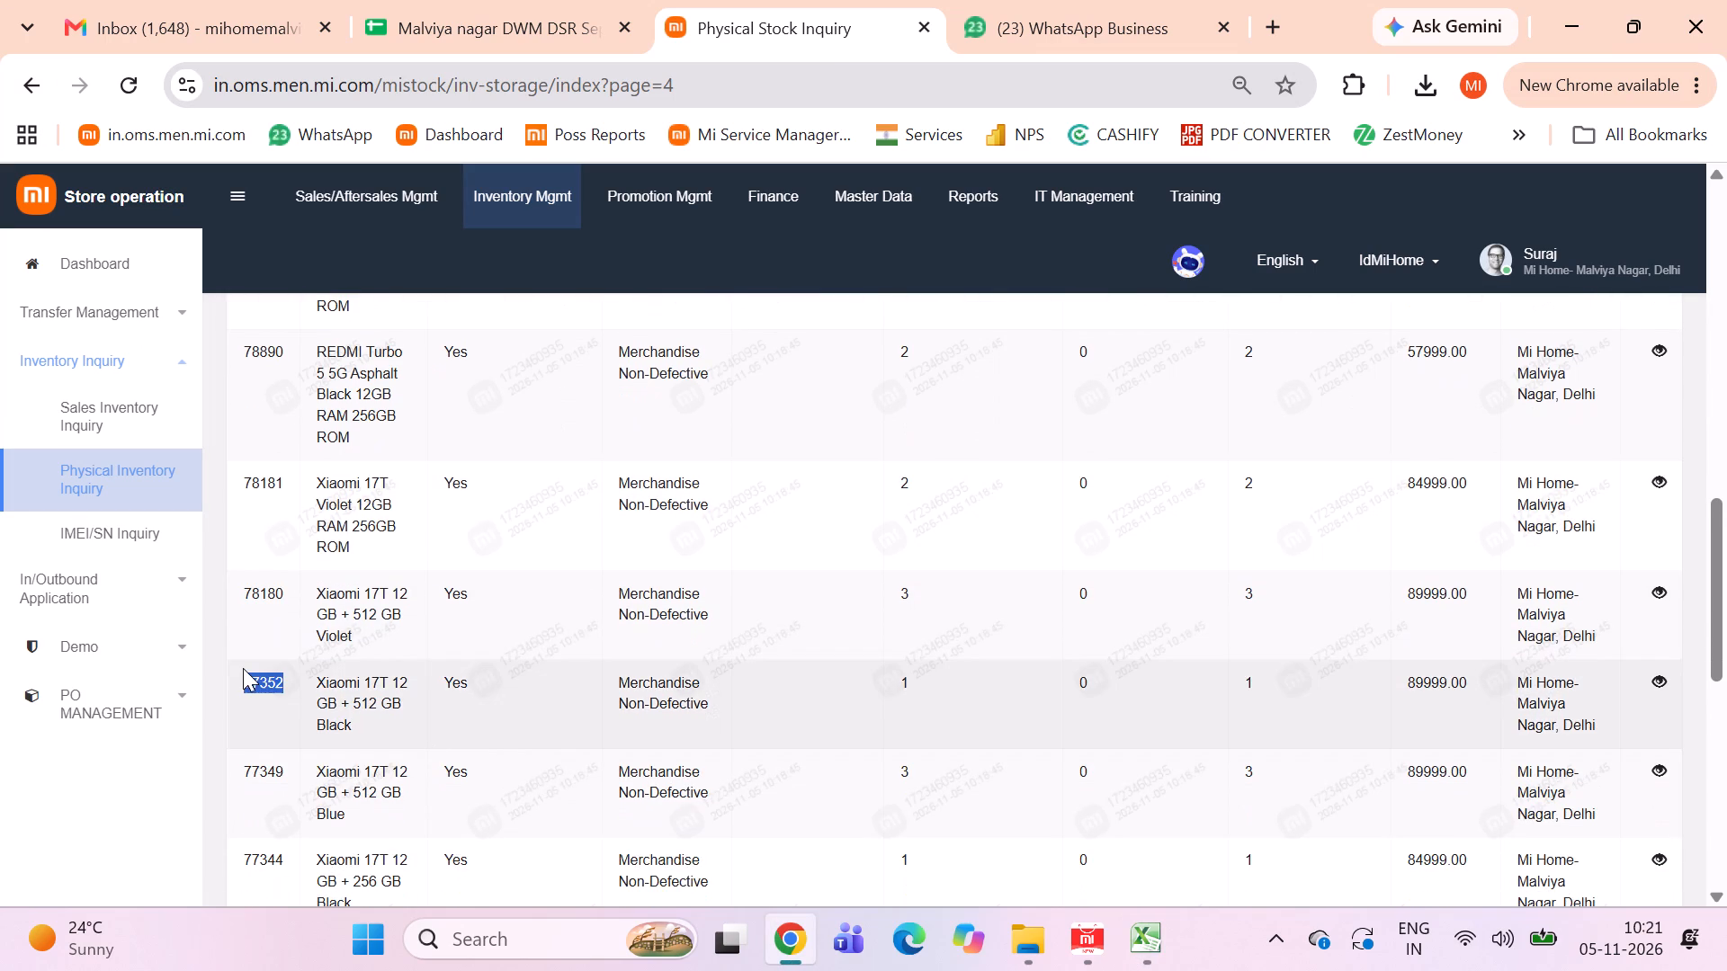
{"action": "key", "text": "ctrl+c"}
{"action": "key", "text": "alt+Tab"}
{"action": "key", "text": "ctrl+f"}
{"action": "key", "text": "ctrl+v"}
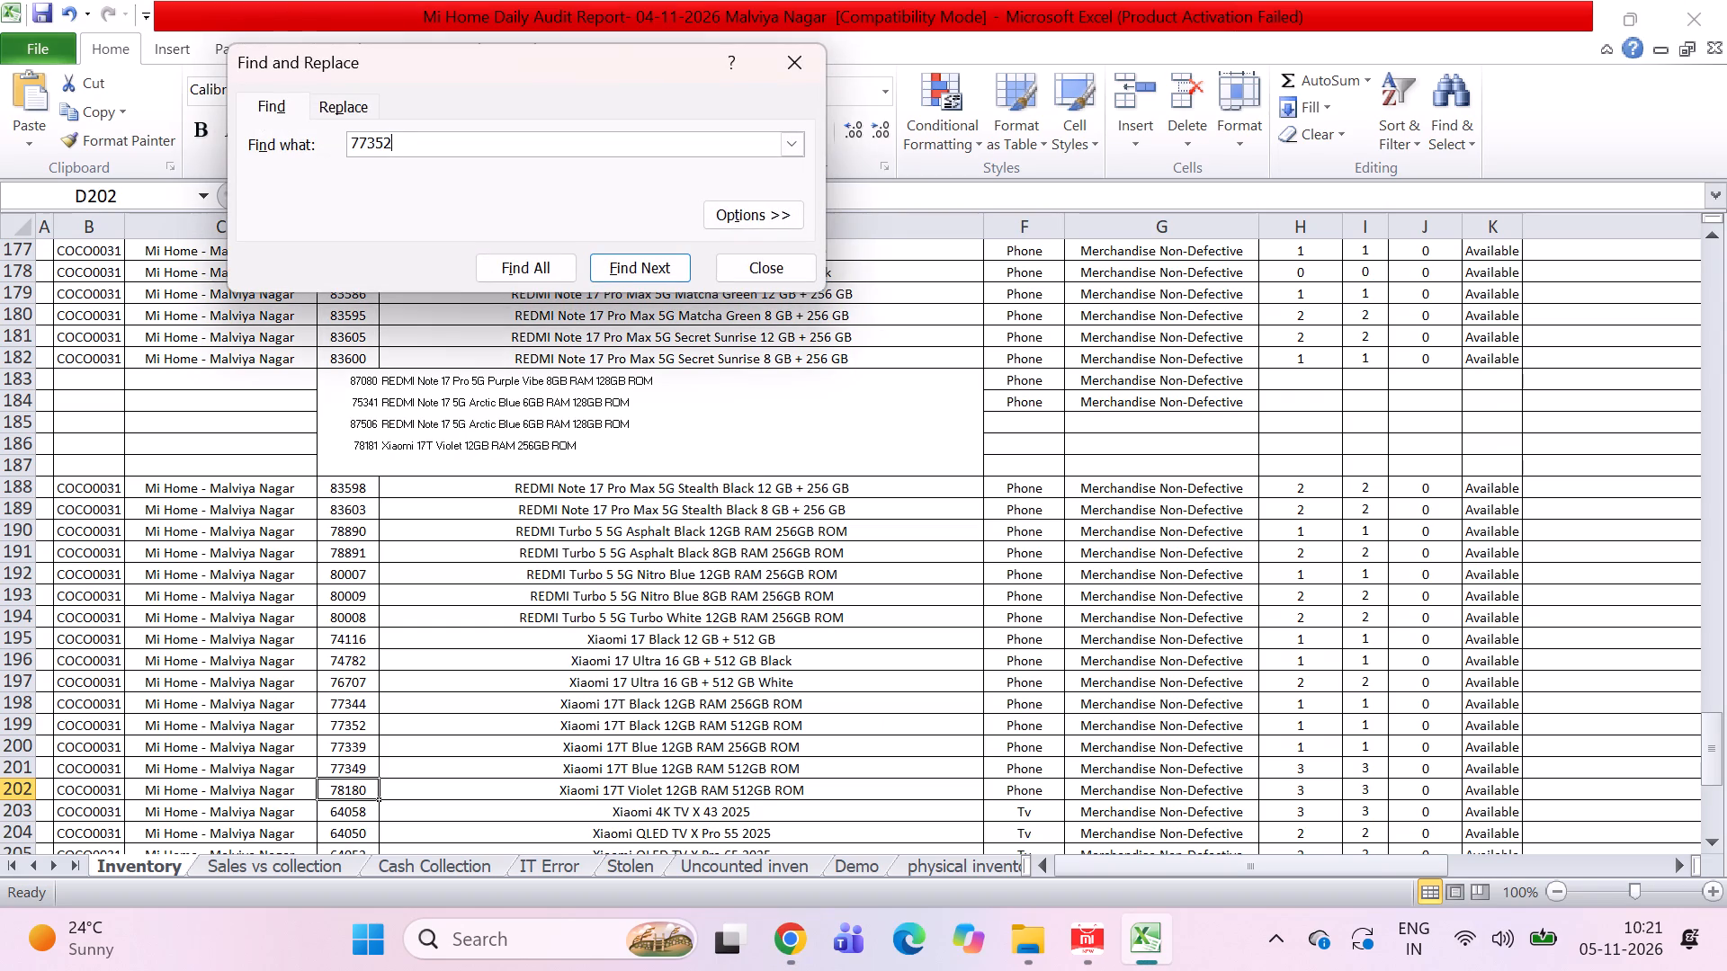
{"action": "key", "text": "Return"}
{"action": "left_click", "coordinate": [741, 277]}
Copy the product ID 77349 from the stock inquiry and search the Inventory sheet for it.
{"action": "key", "text": "alt+Tab"}
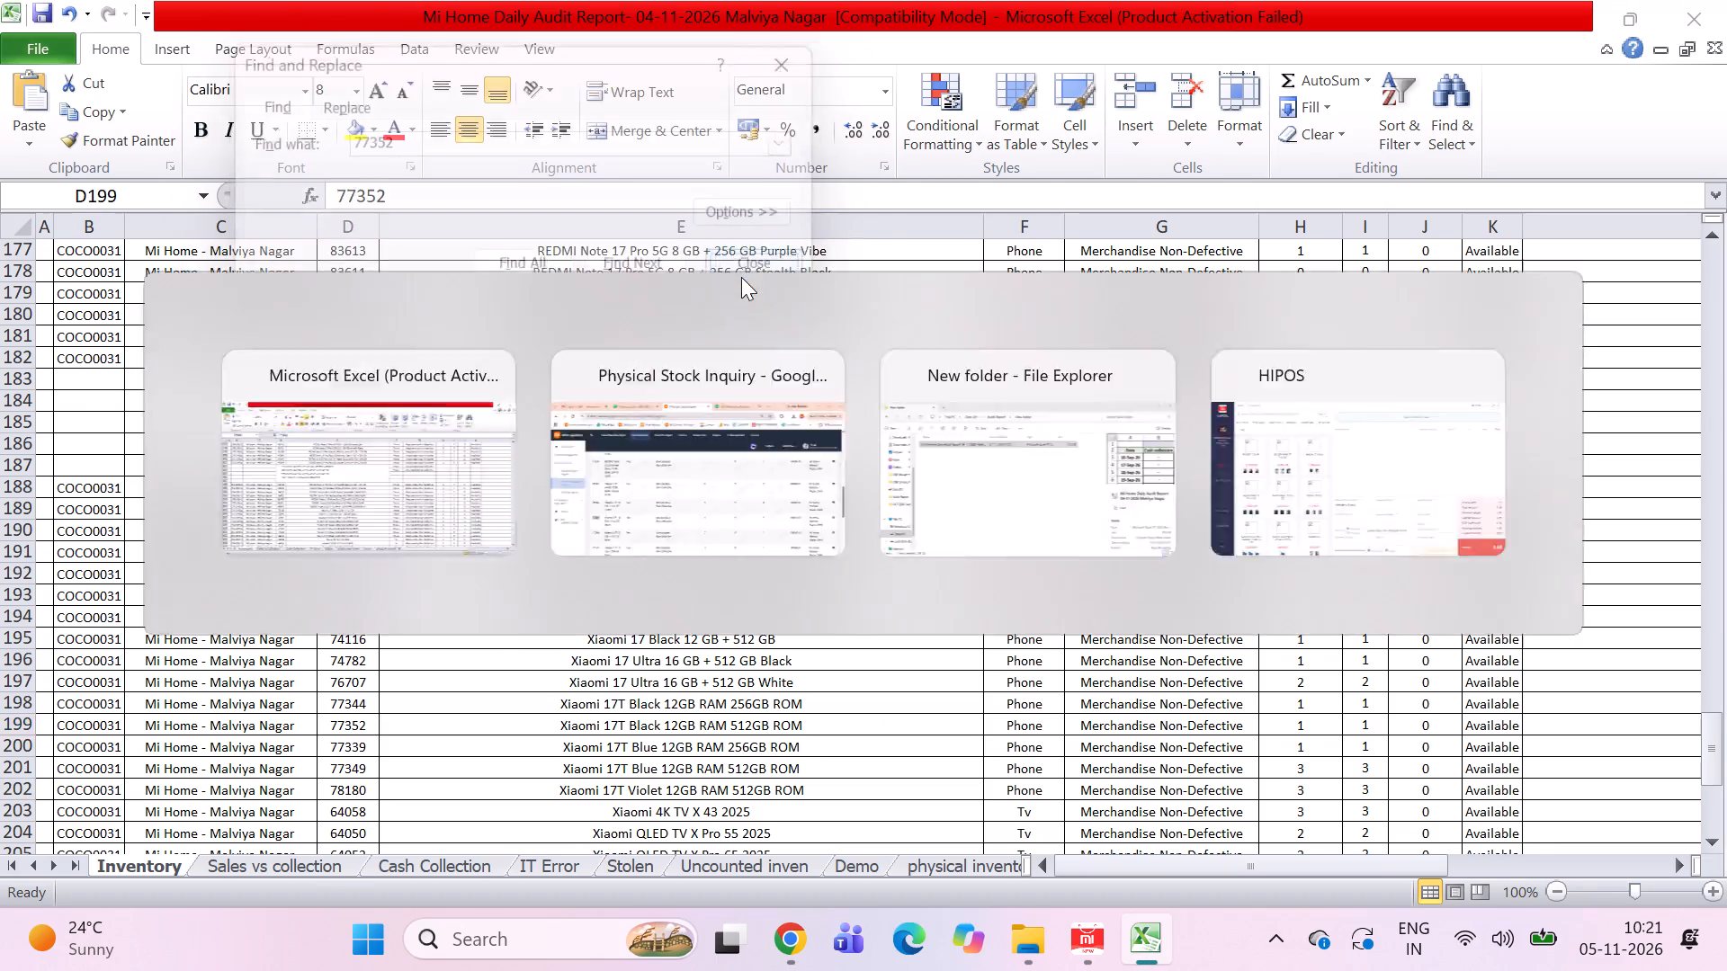
{"action": "double_click", "coordinate": [250, 782]}
{"action": "key", "text": "ctrl+c"}
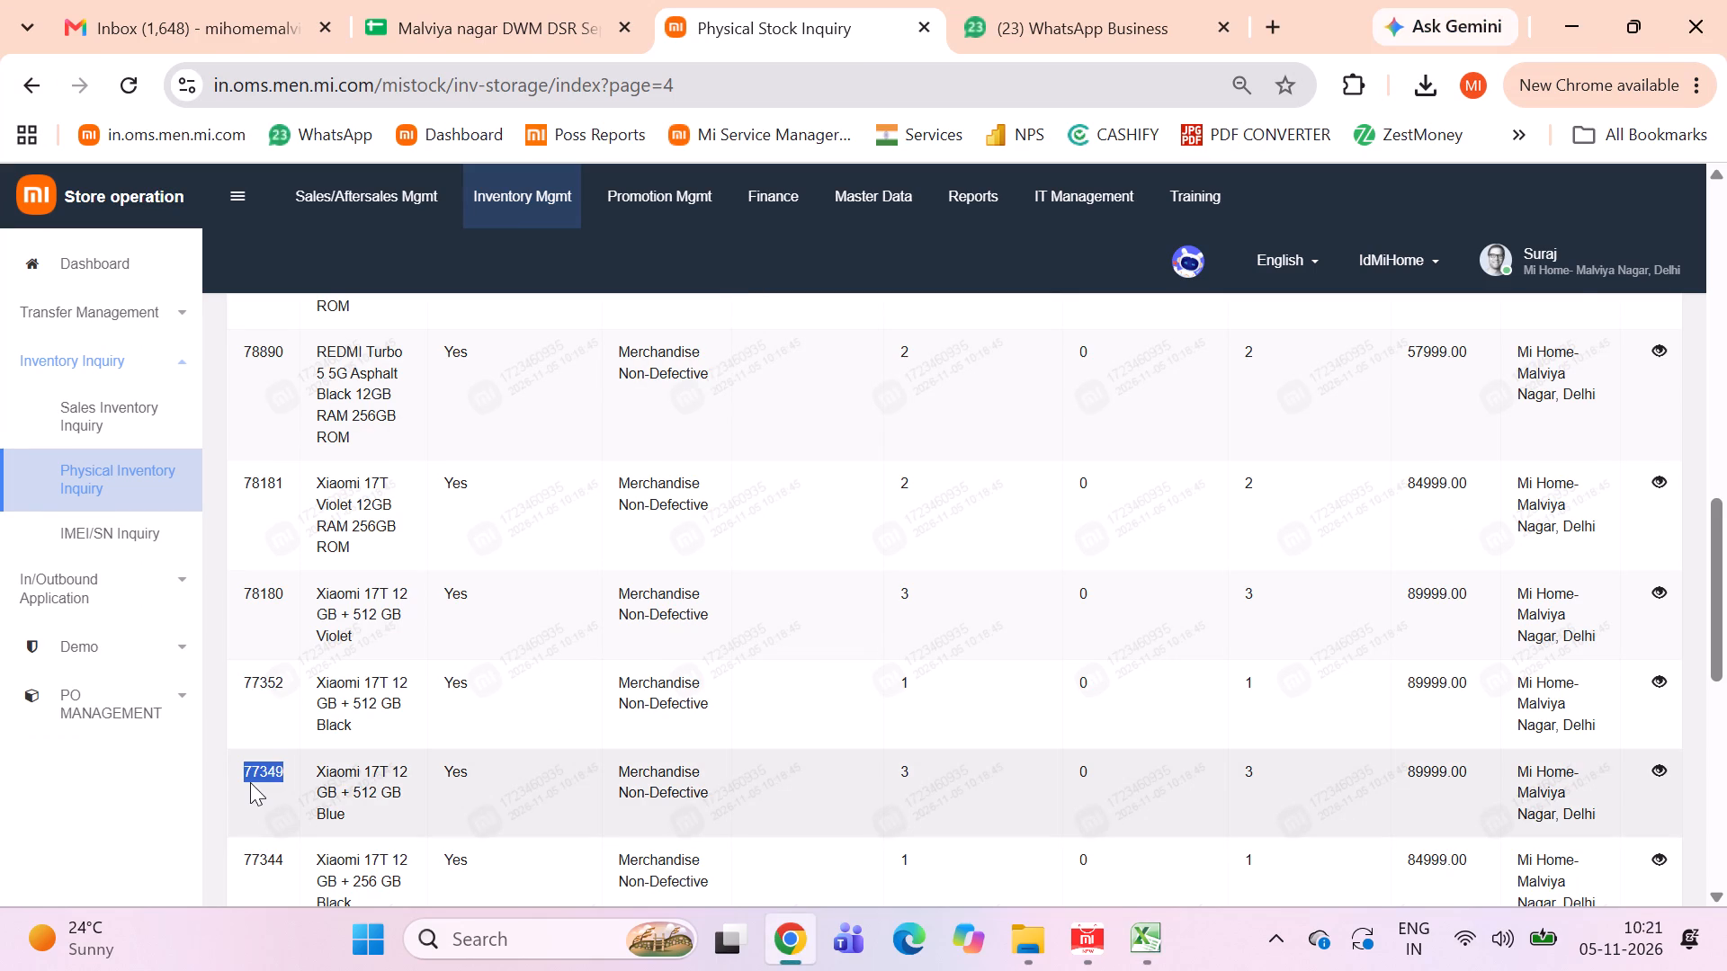
{"action": "key", "text": "alt+Tab"}
{"action": "key", "text": "ctrl+f"}
{"action": "key", "text": "ctrl+v"}
{"action": "key", "text": "Return"}
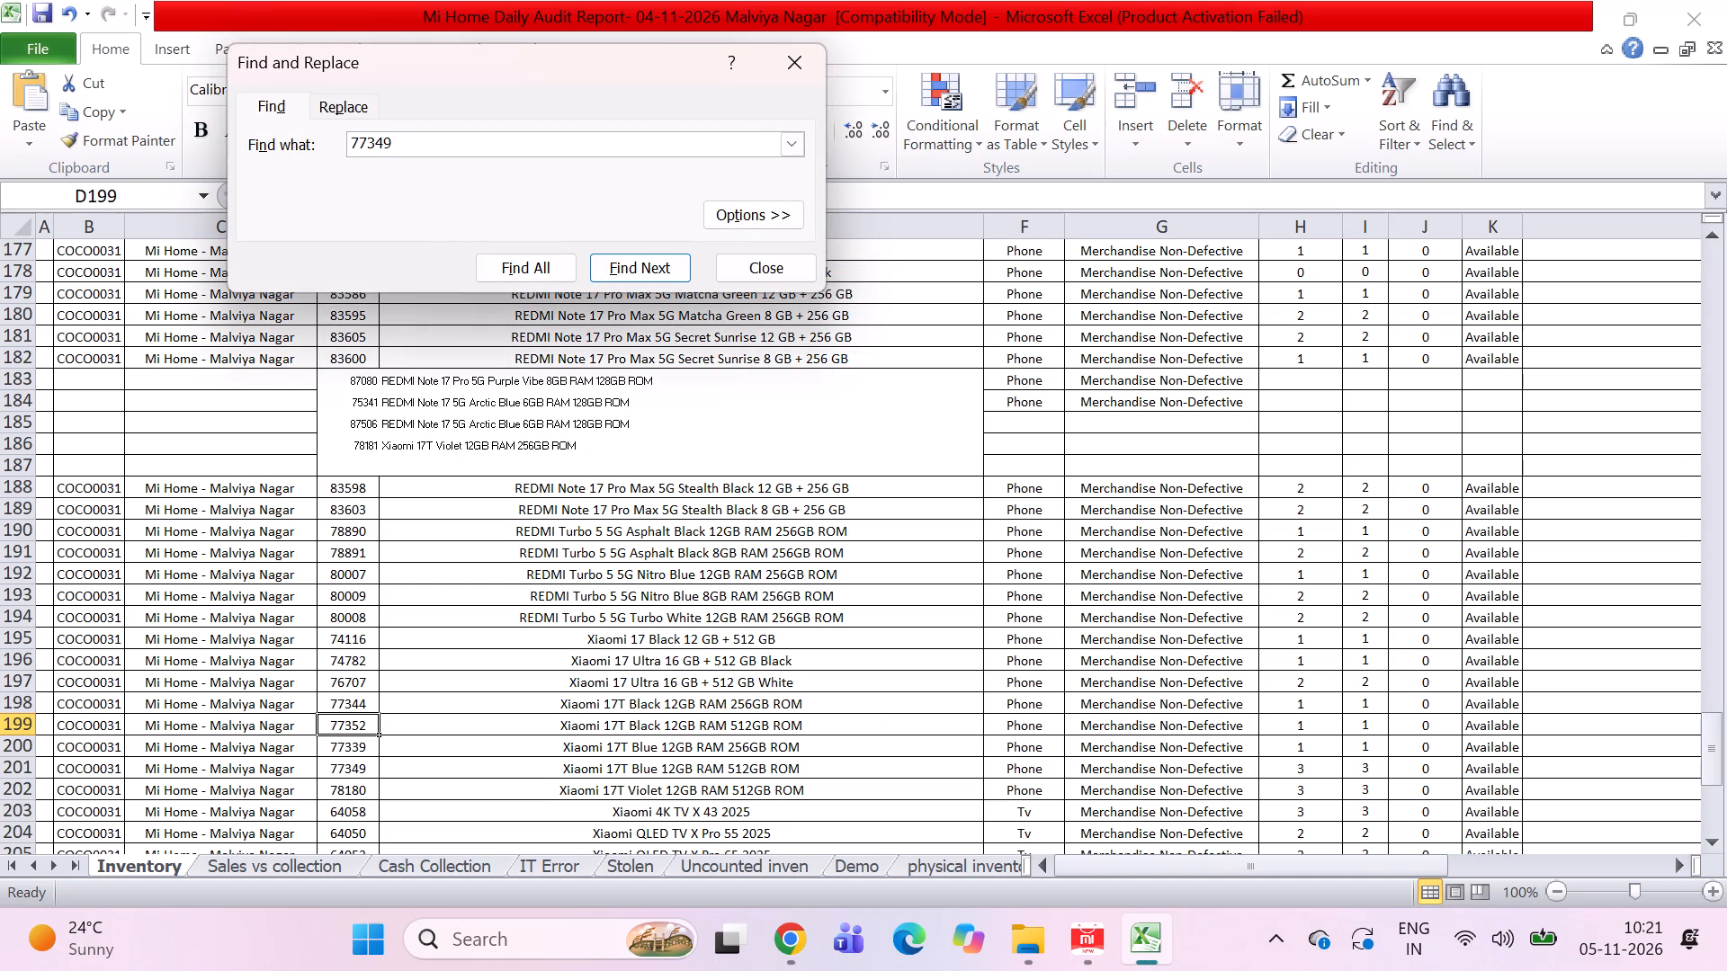
{"action": "left_click", "coordinate": [737, 256]}
Copy the product ID 77344 from the stock inquiry and search the Inventory sheet for it.
{"action": "key", "text": "alt+Tab"}
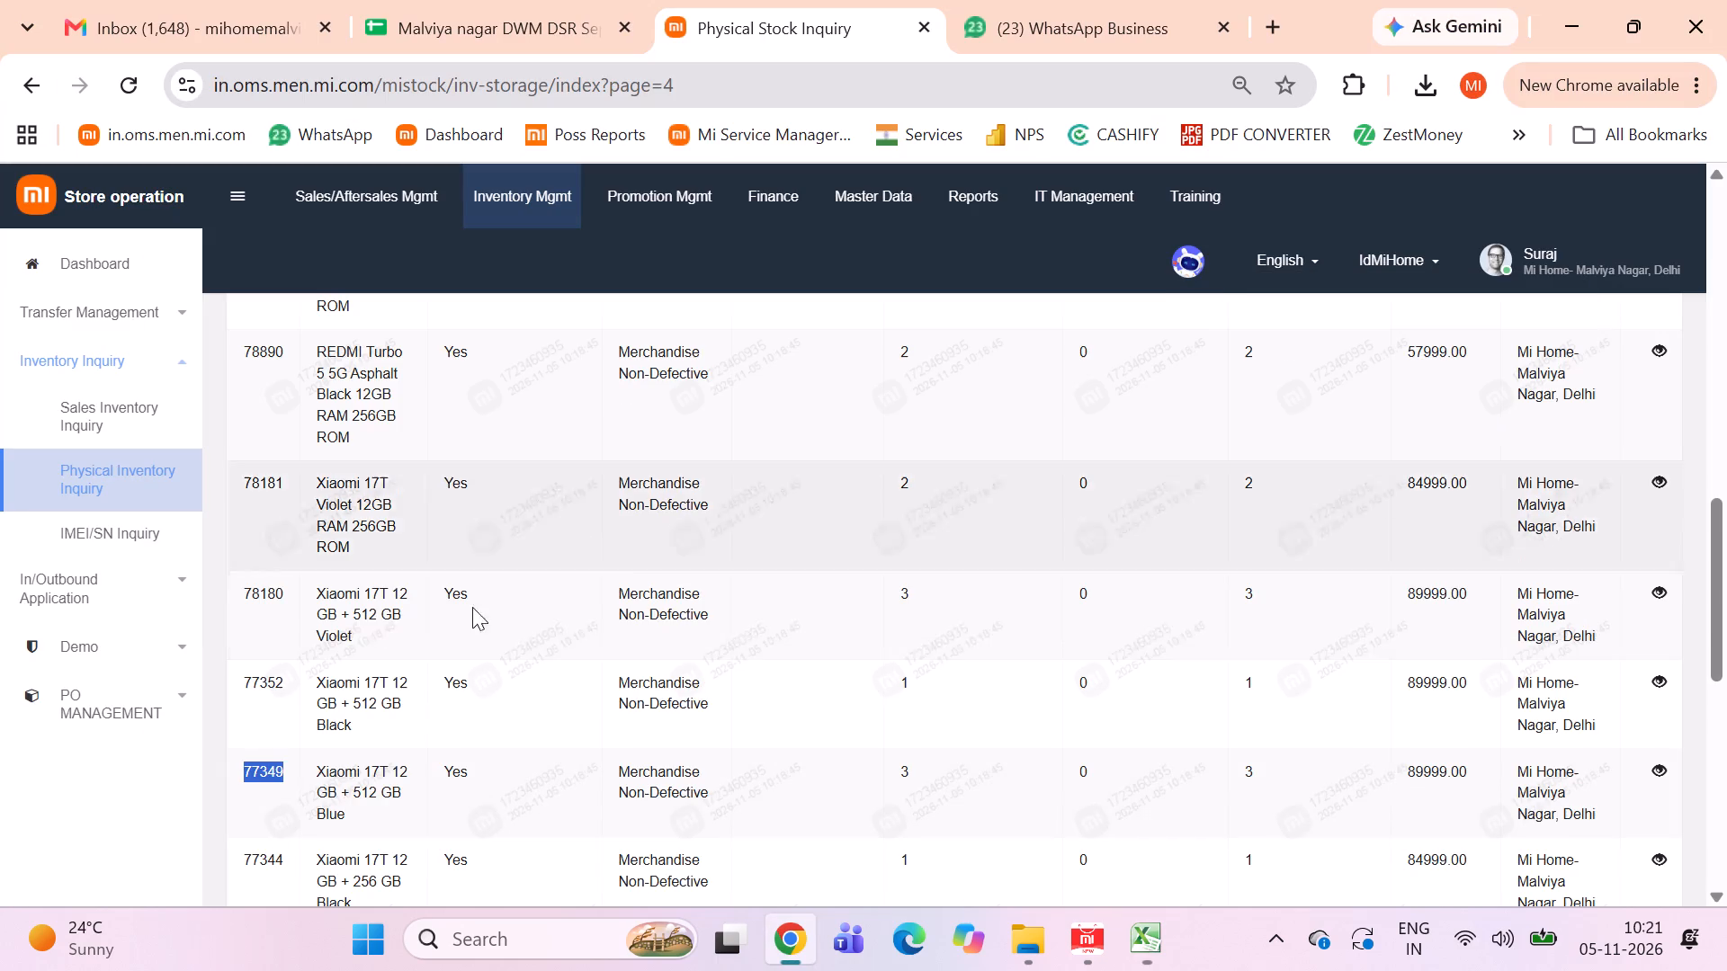
{"action": "double_click", "coordinate": [251, 858]}
{"action": "key", "text": "ctrl+c"}
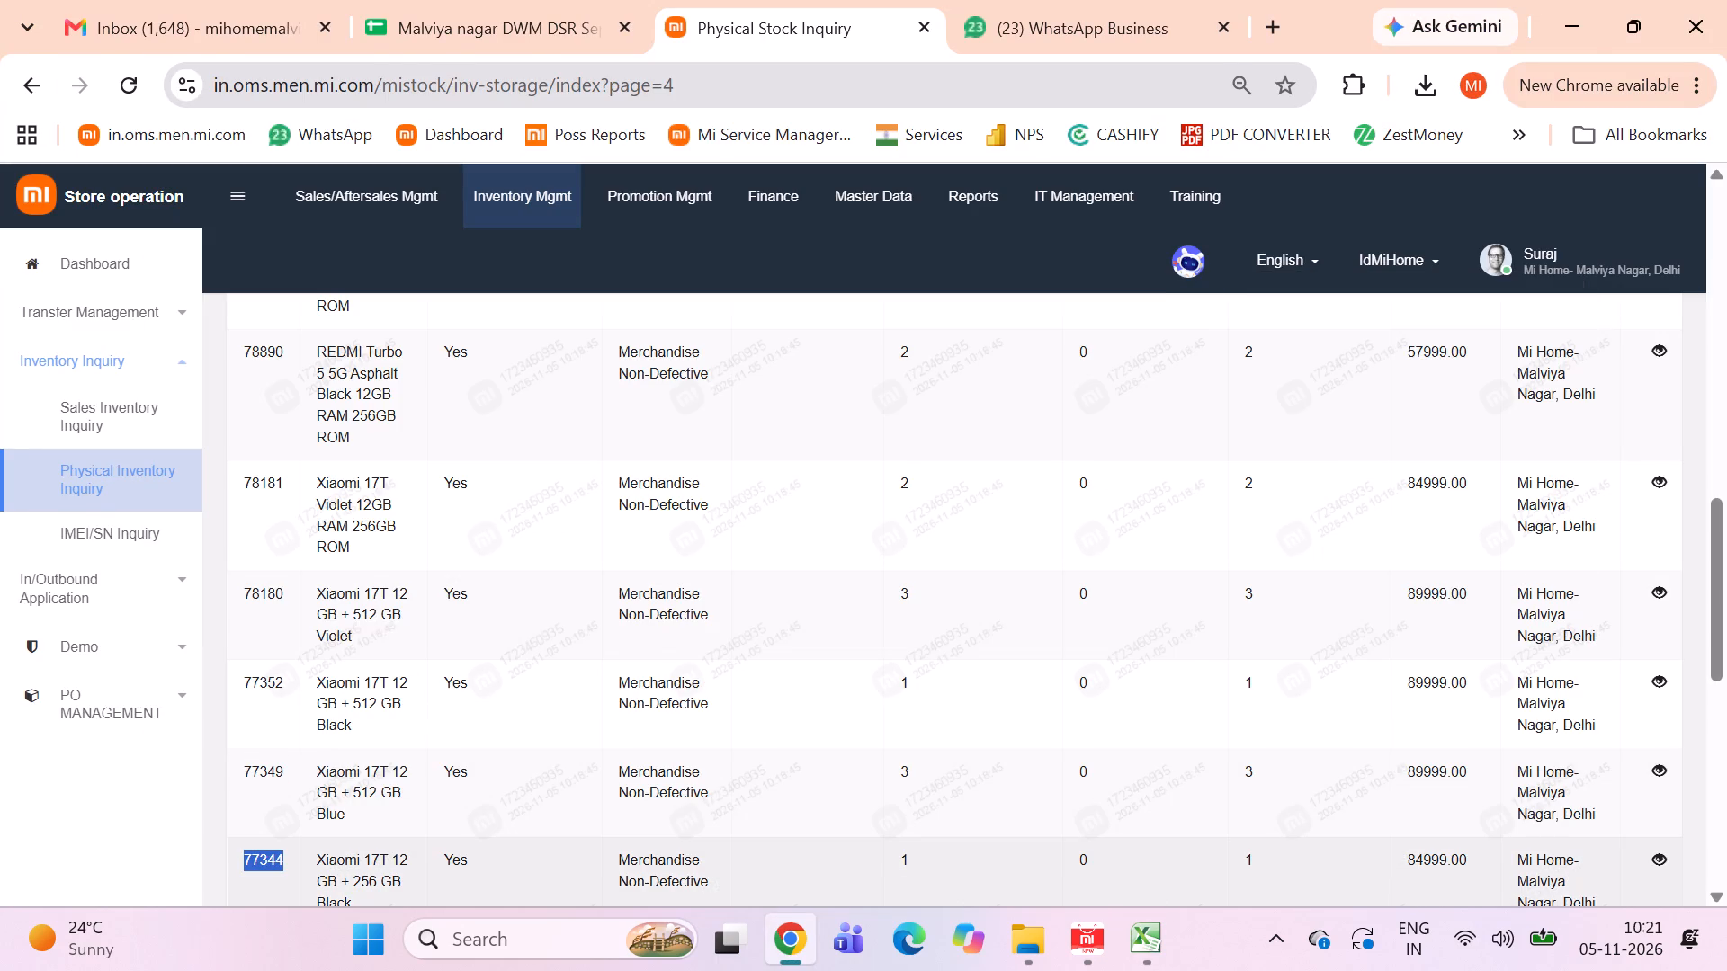
{"action": "key", "text": "alt+Tab"}
{"action": "key", "text": "ctrl+f"}
{"action": "key", "text": "ctrl+v"}
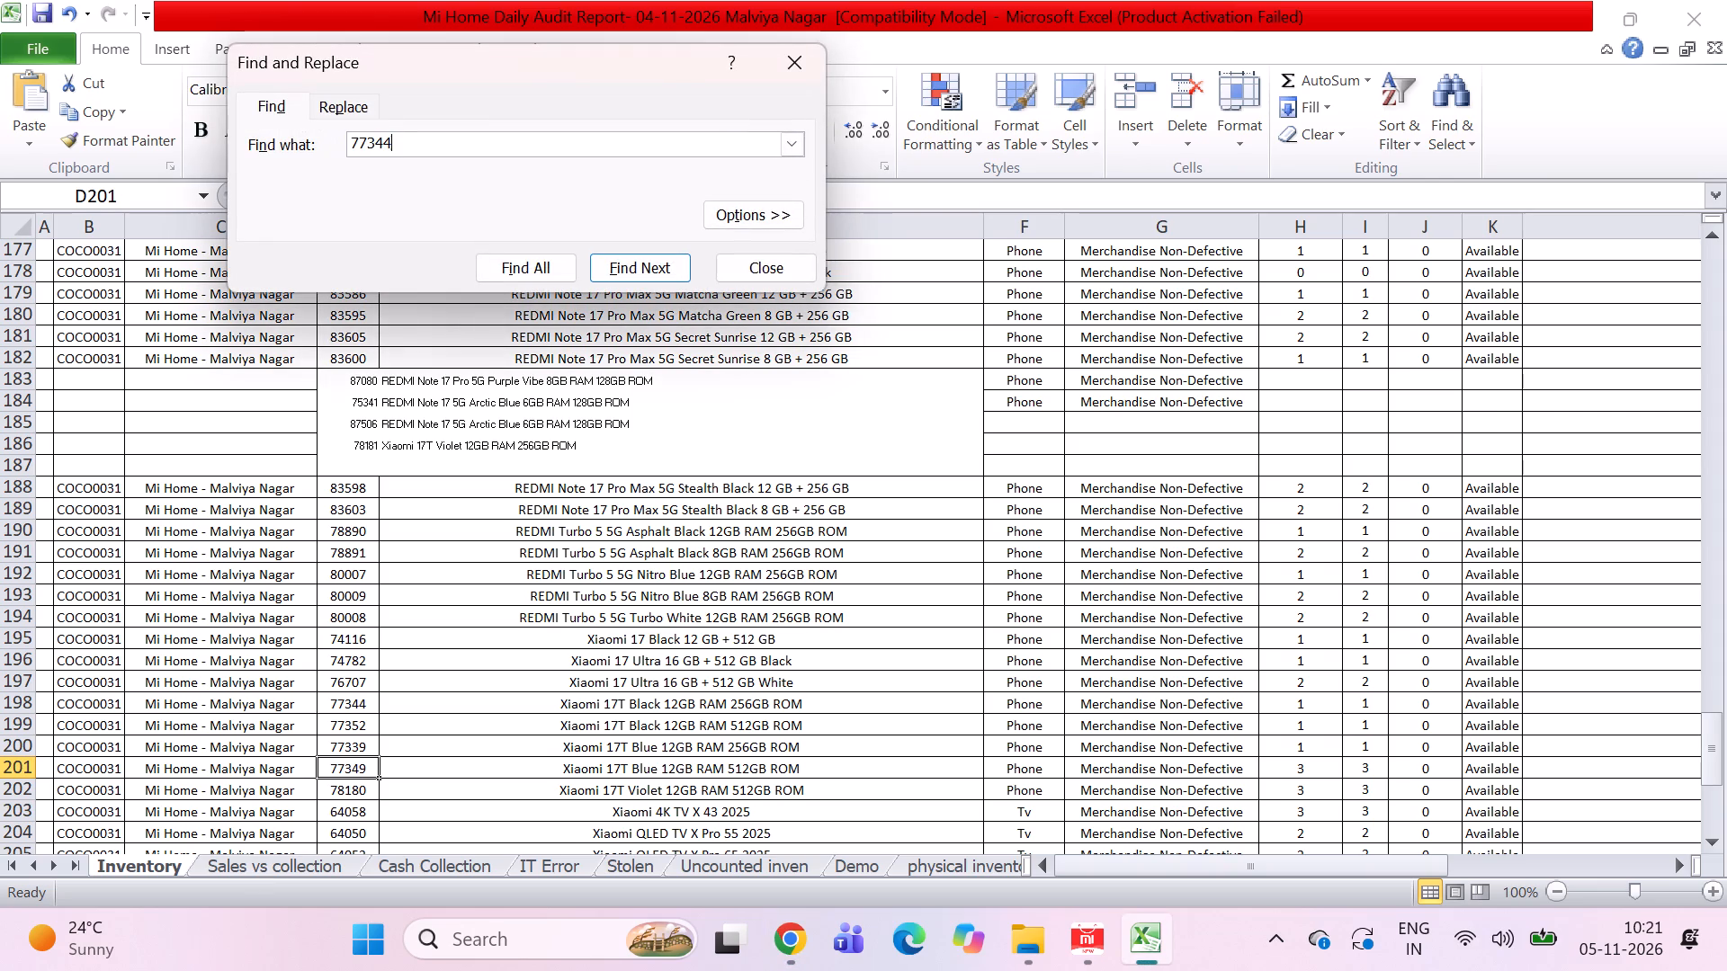
{"action": "key", "text": "Return"}
{"action": "left_click", "coordinate": [735, 260]}
Copy the product ID 77339 from the stock inquiry and search the Inventory sheet for it.
{"action": "key", "text": "alt+Tab"}
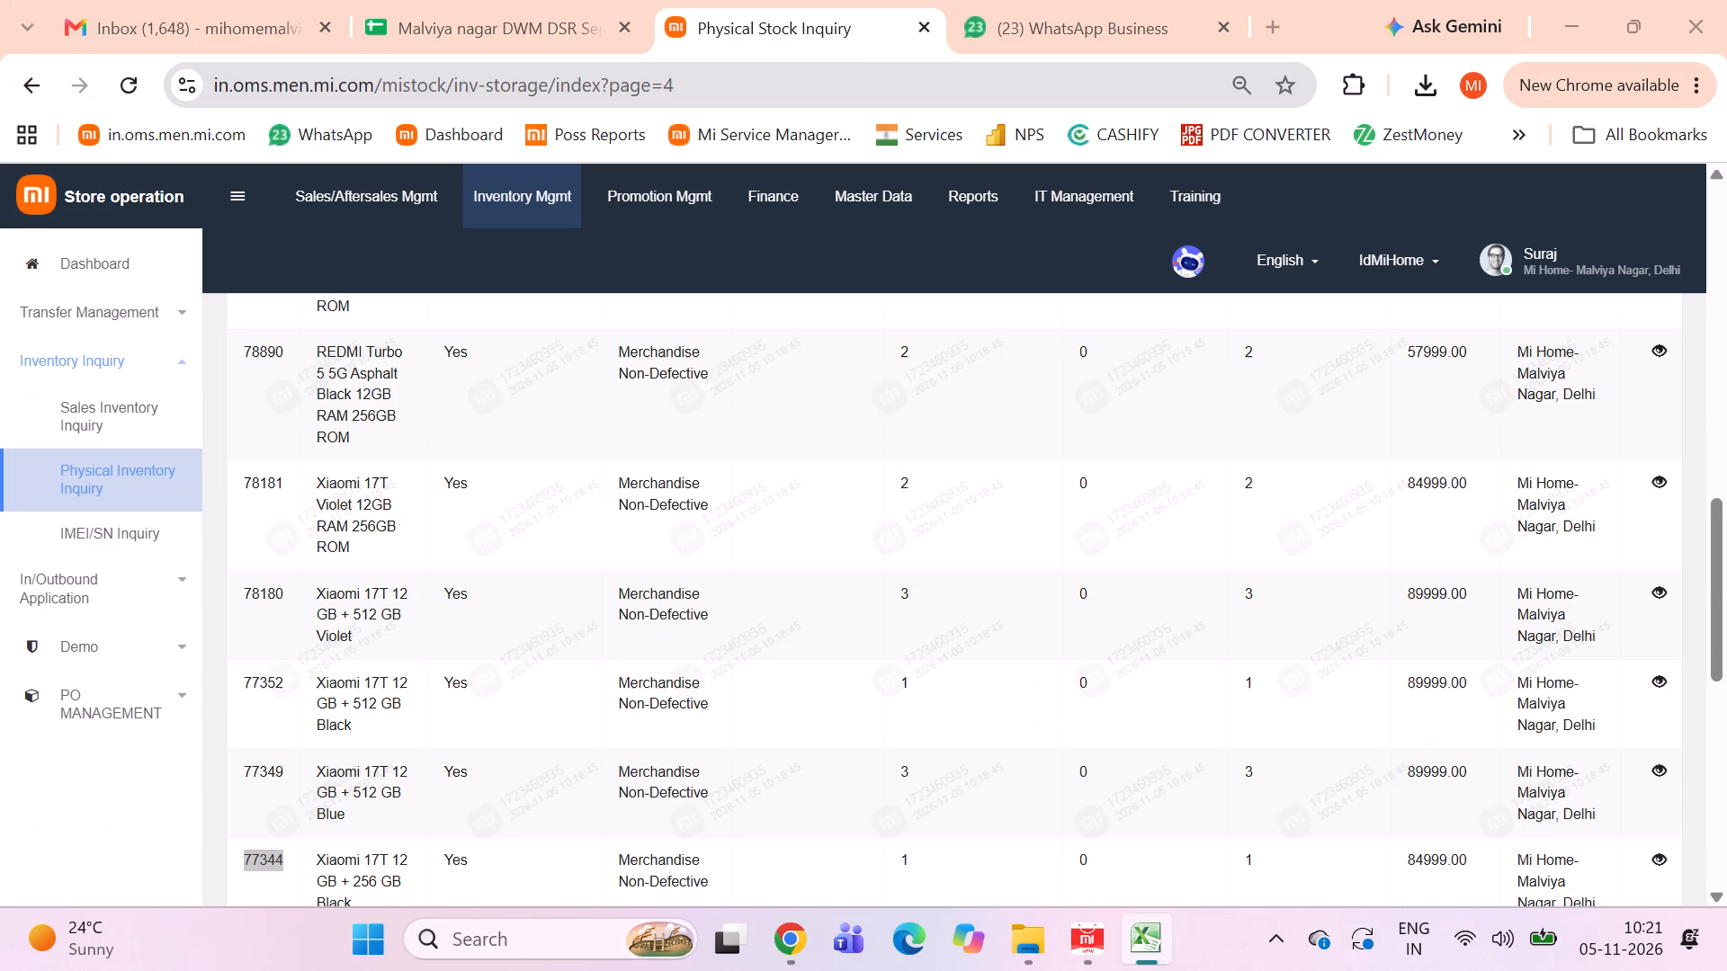
{"action": "scroll", "coordinate": [379, 785], "scroll_direction": "down", "scroll_amount": 2}
{"action": "double_click", "coordinate": [257, 774]}
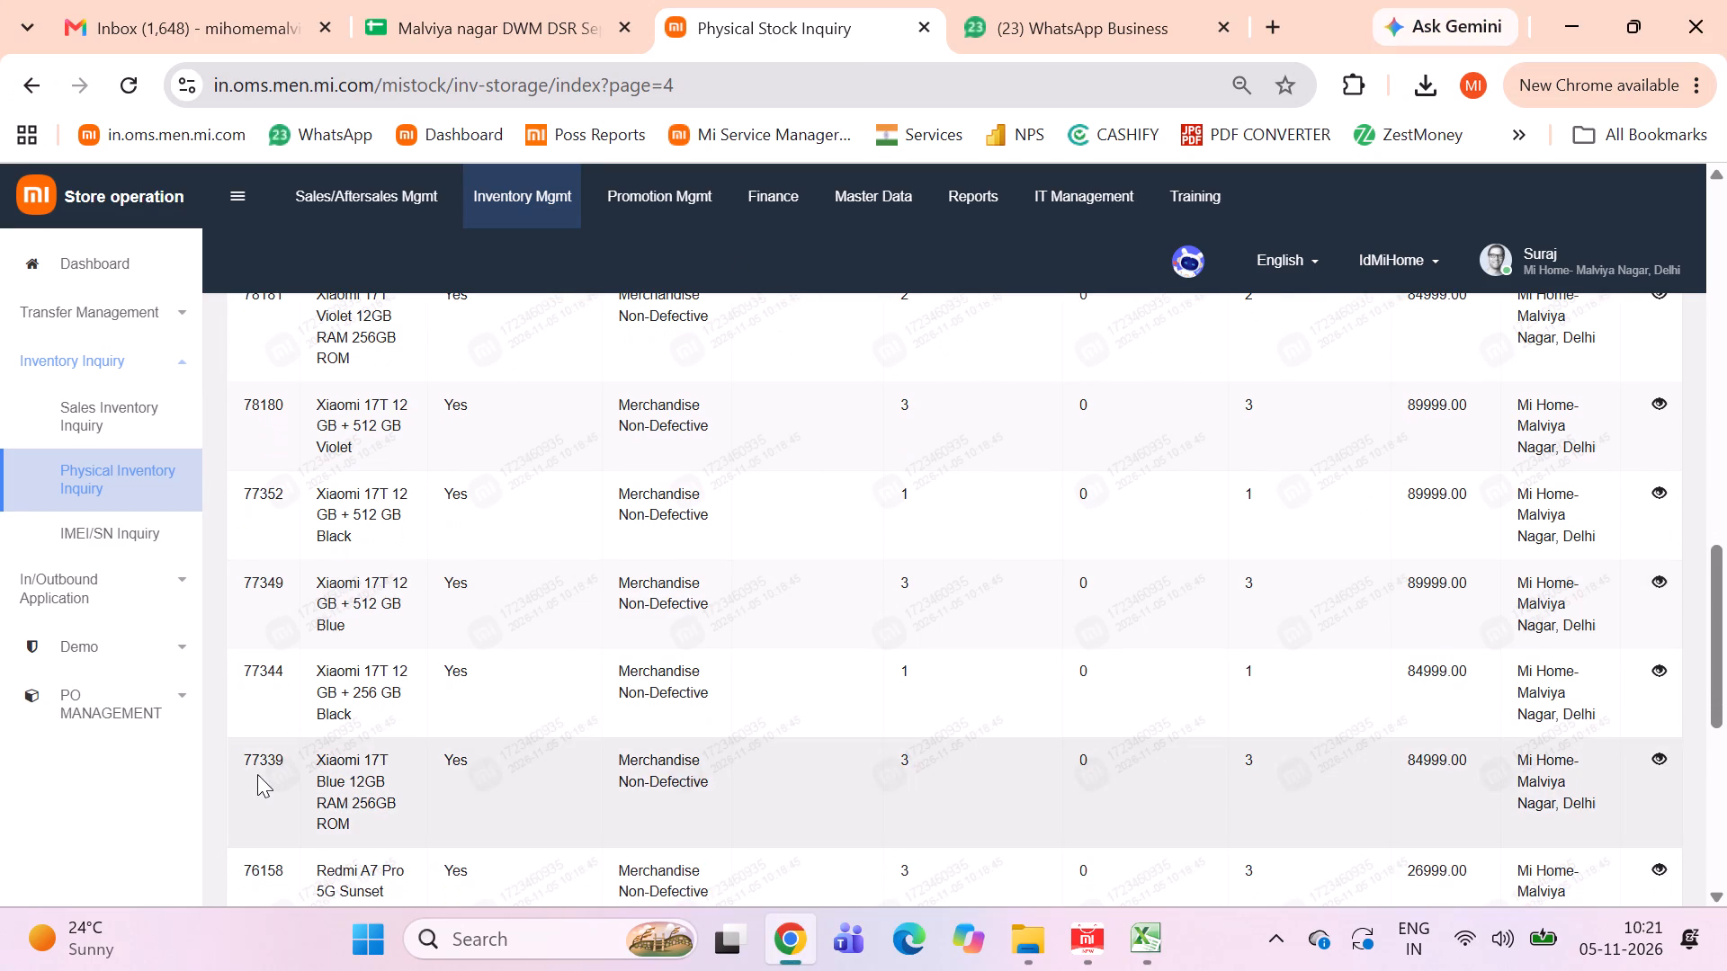
{"action": "key", "text": "ctrl+c"}
{"action": "key", "text": "alt+Tab"}
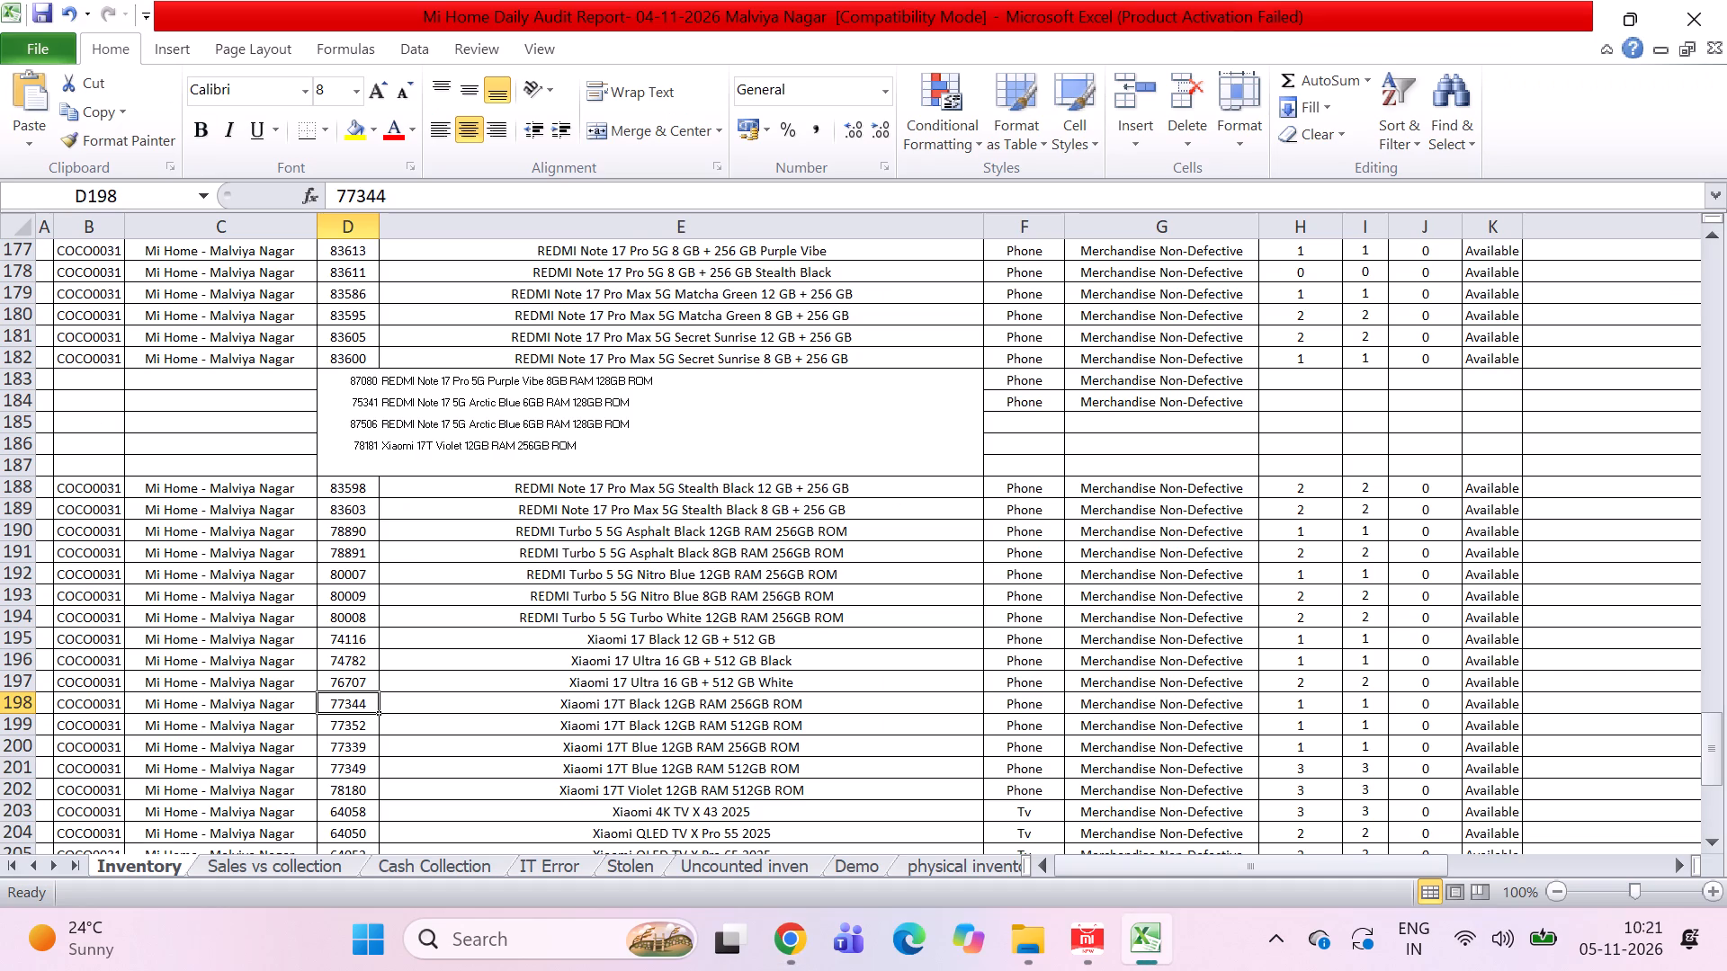
{"action": "key", "text": "ctrl+f"}
{"action": "key", "text": "ctrl+v"}
{"action": "key", "text": "ctrl+Return"}
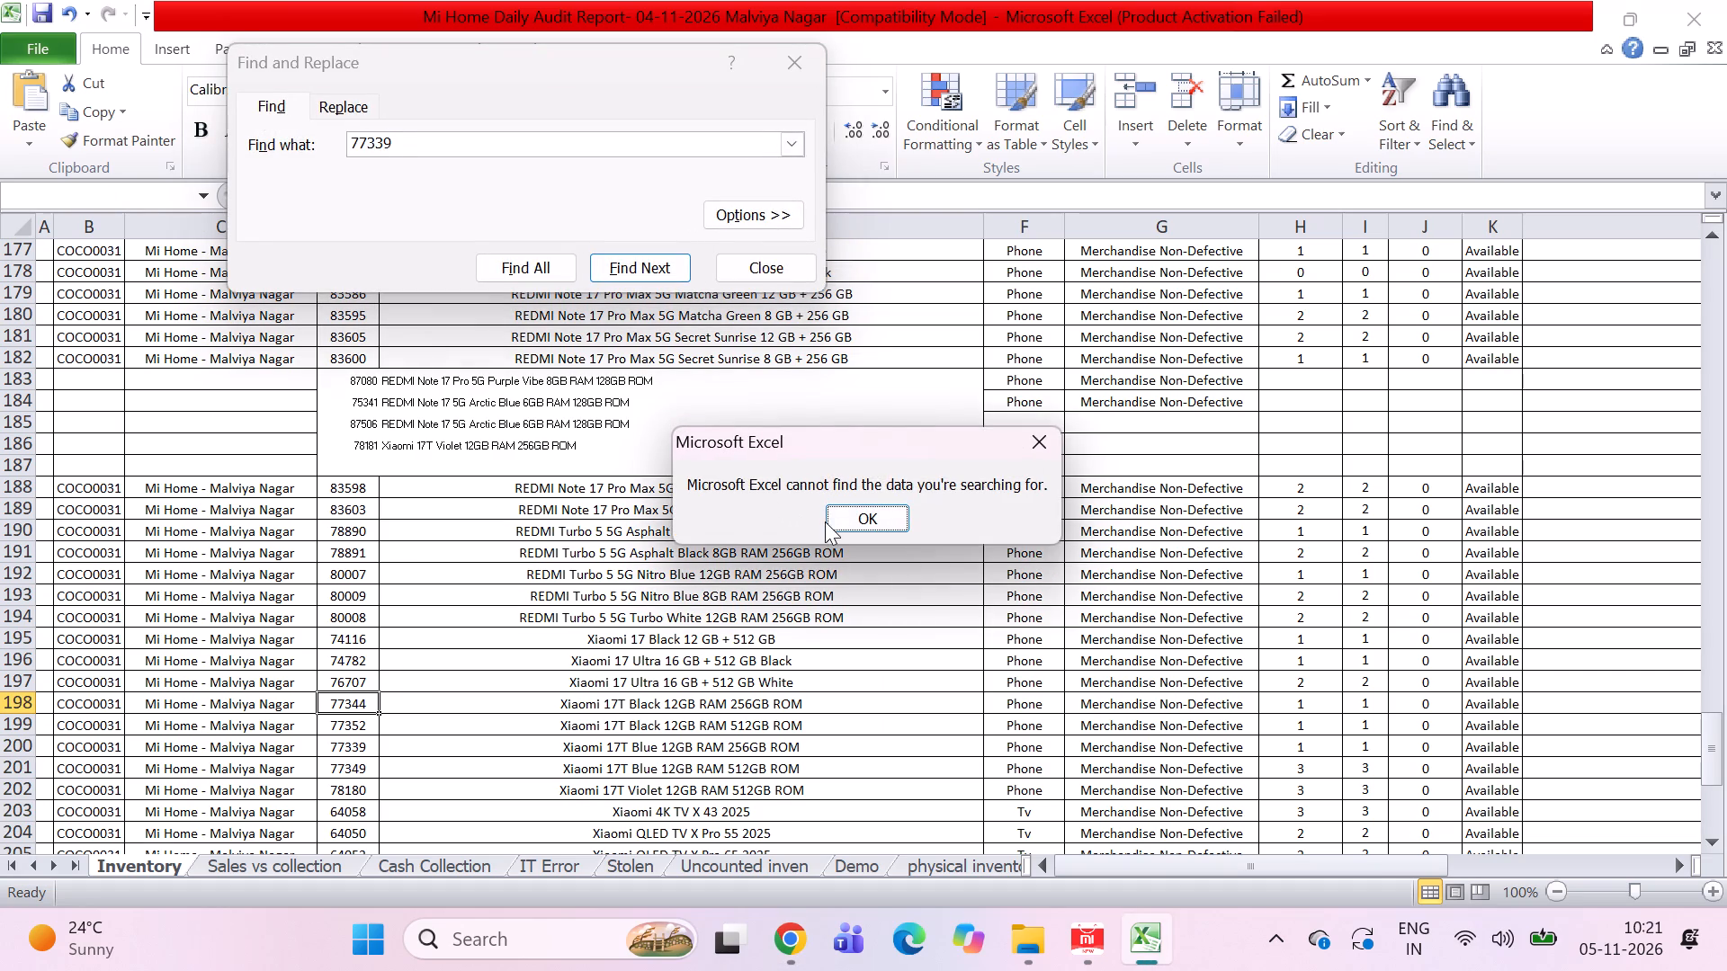
{"action": "left_click", "coordinate": [825, 521]}
{"action": "left_click", "coordinate": [778, 273]}
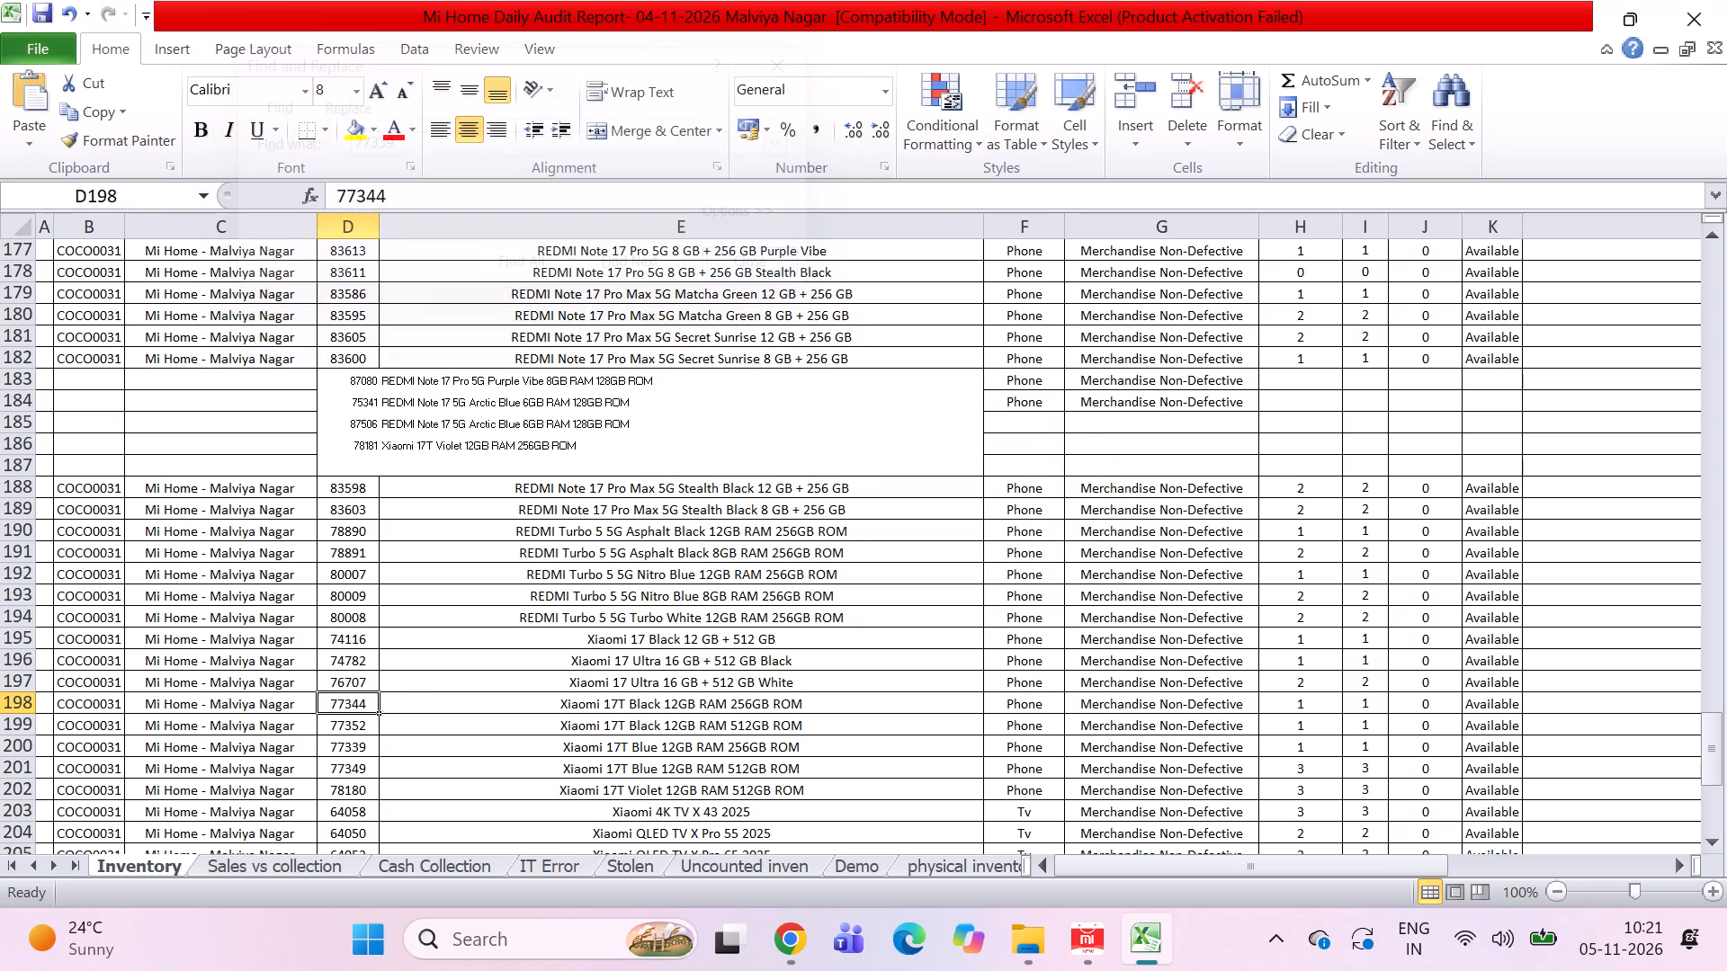
Enter product 77339, Xiaomi 17T Blue 12GB RAM 256GB ROM, from the stock inquiry in the empty row below 78181.
{"action": "left_click", "coordinate": [369, 464]}
{"action": "key", "text": "ctrl+v"}
{"action": "key", "text": "Right"}
{"action": "key", "text": "alt+Tab"}
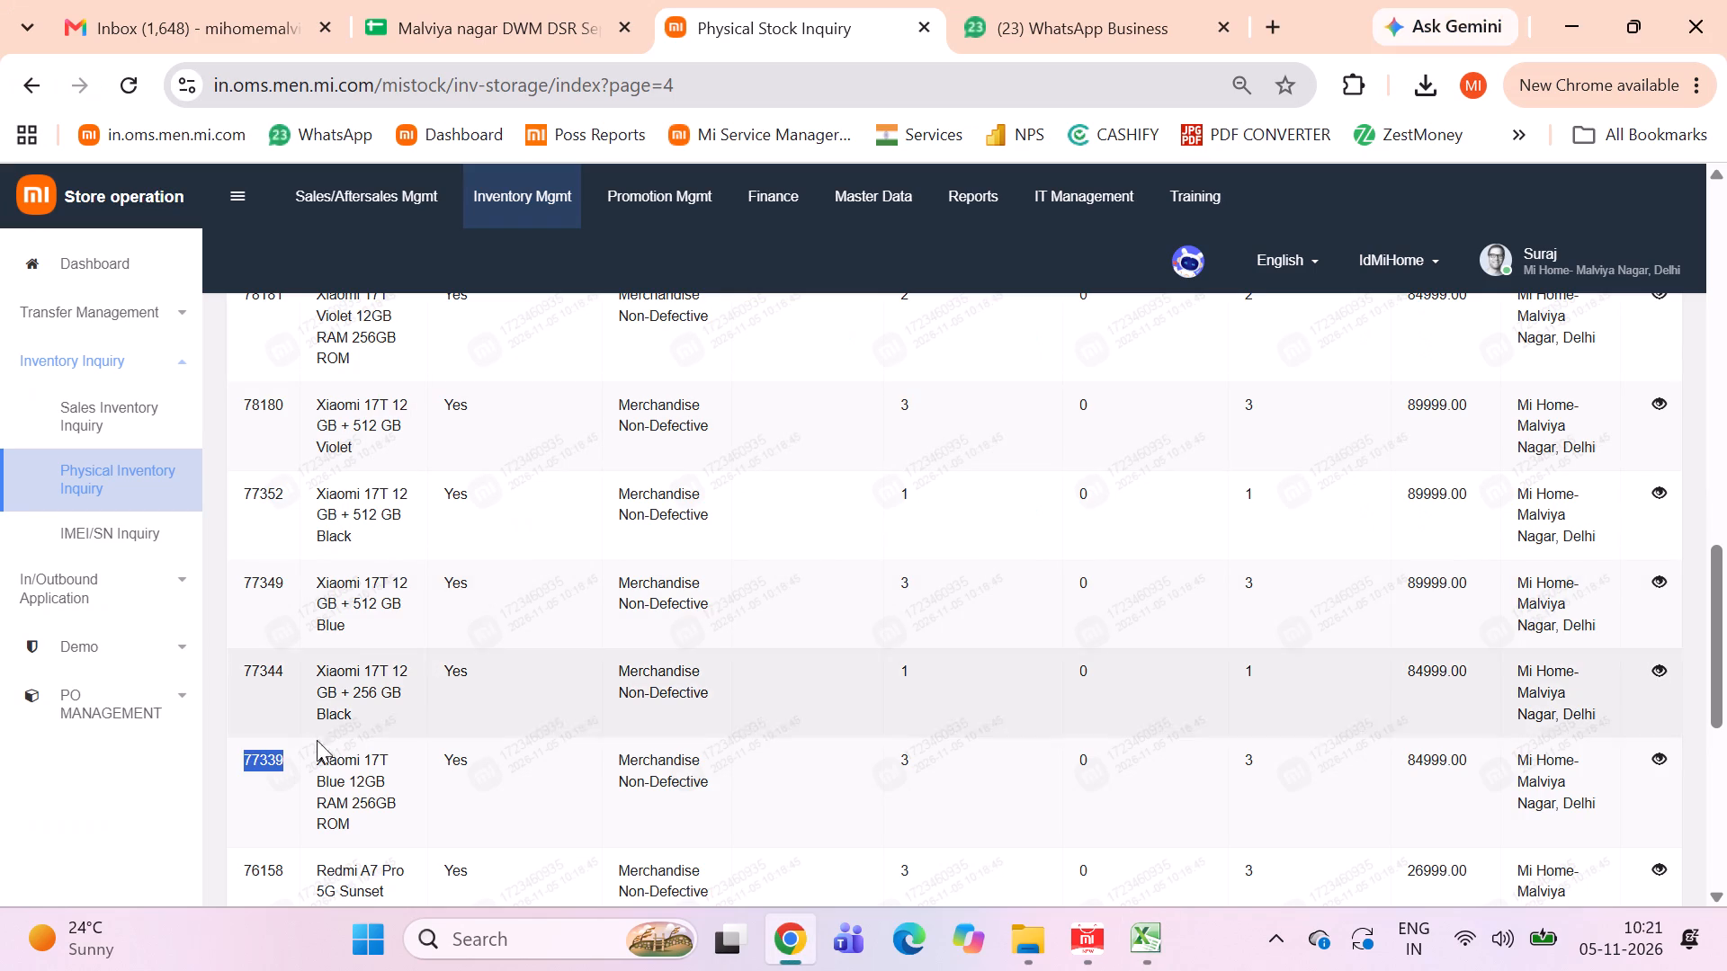
{"action": "triple_click", "coordinate": [354, 799]}
{"action": "key", "text": "ctrl+c"}
{"action": "key", "text": "alt+Tab"}
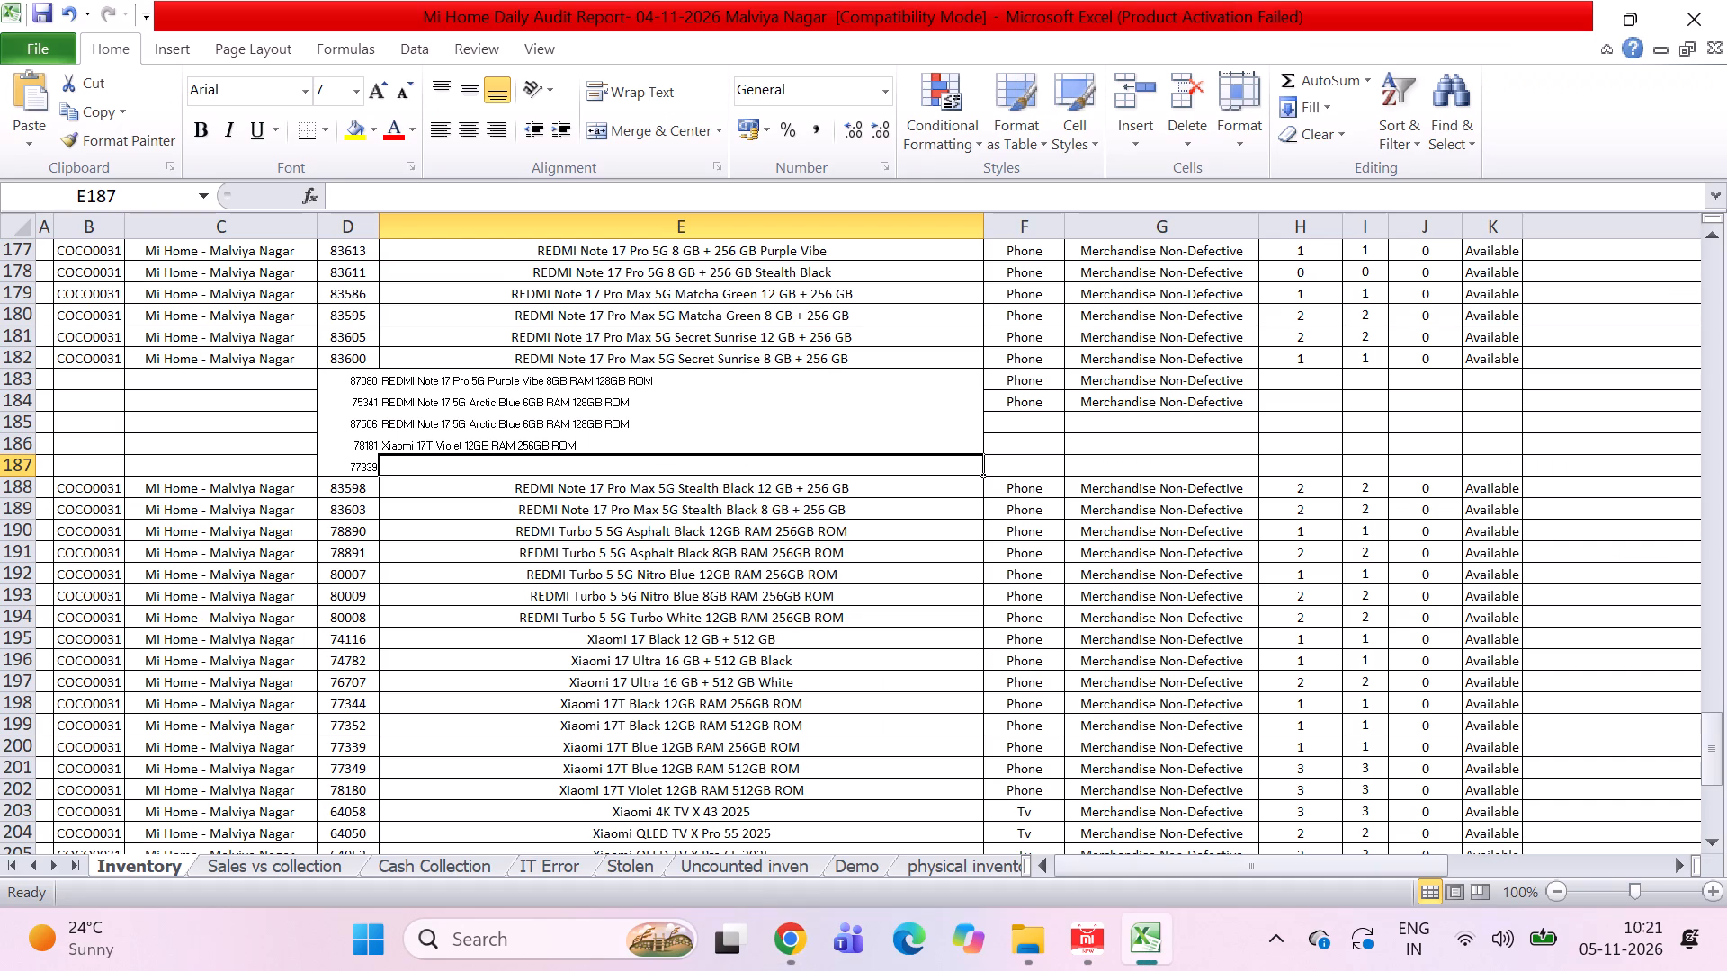
{"action": "key", "text": "ctrl+v"}
{"action": "key", "text": "Right"}
{"action": "key", "text": "Right"}
{"action": "key", "text": "Left"}
{"action": "key", "text": "Left"}
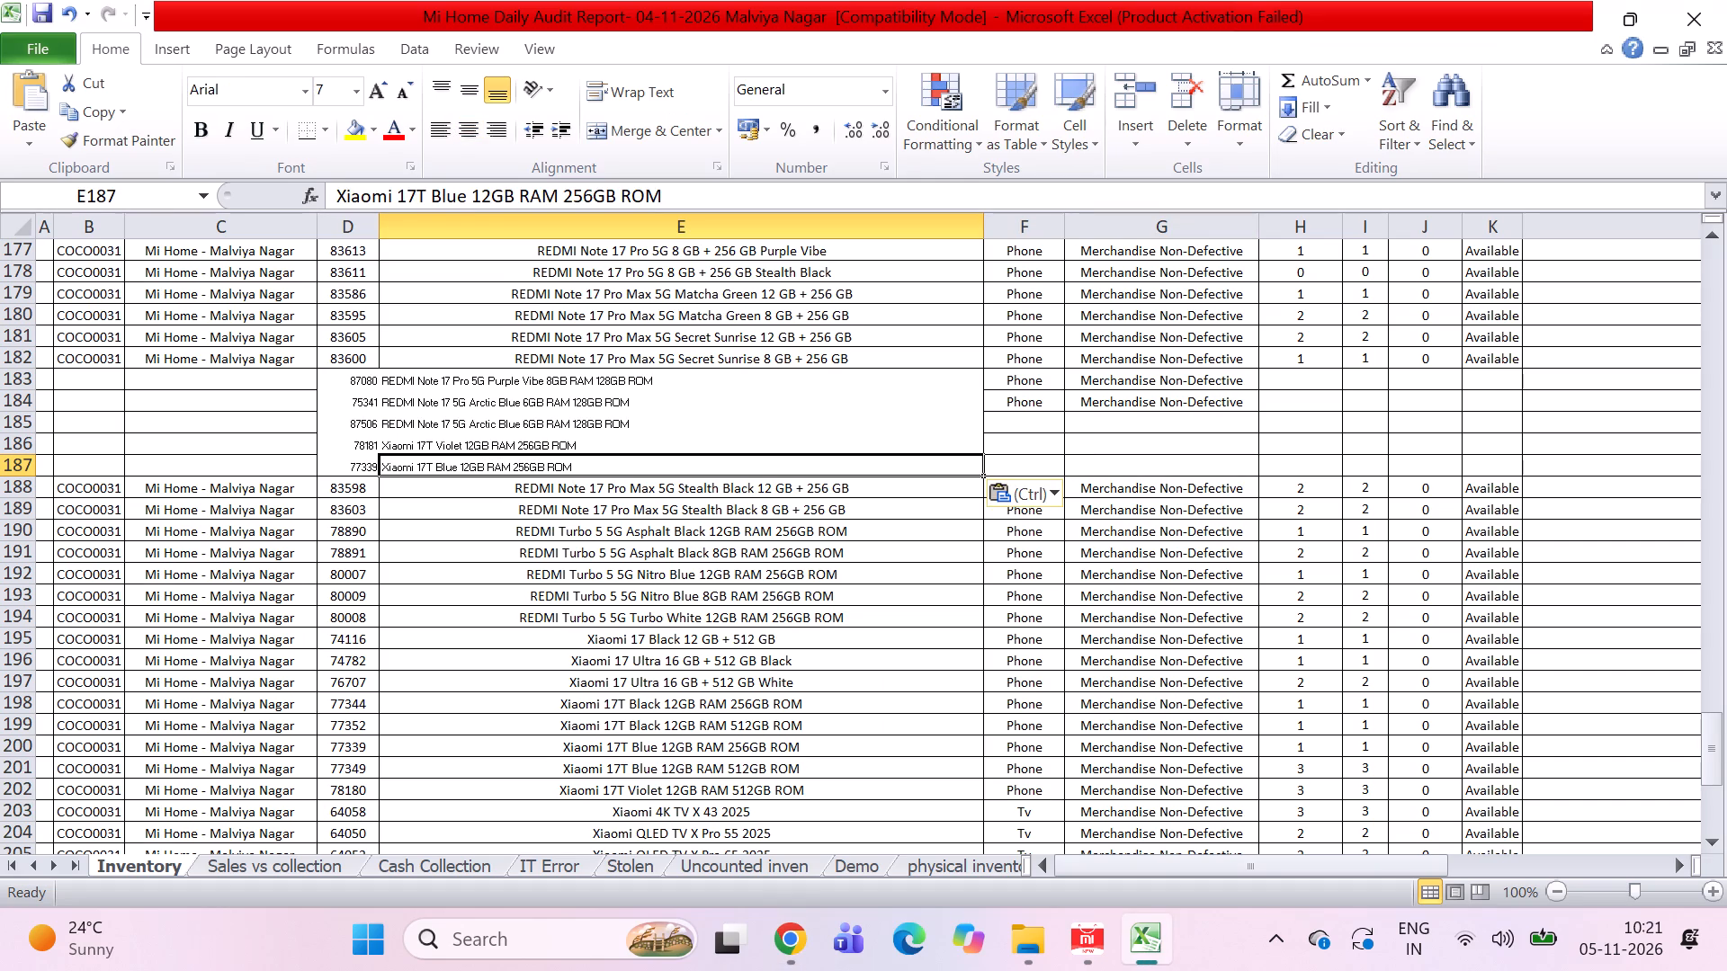
Insert a blank row above product 83598 in the Inventory sheet.
{"action": "left_click", "coordinate": [25, 485]}
{"action": "right_click", "coordinate": [25, 485]}
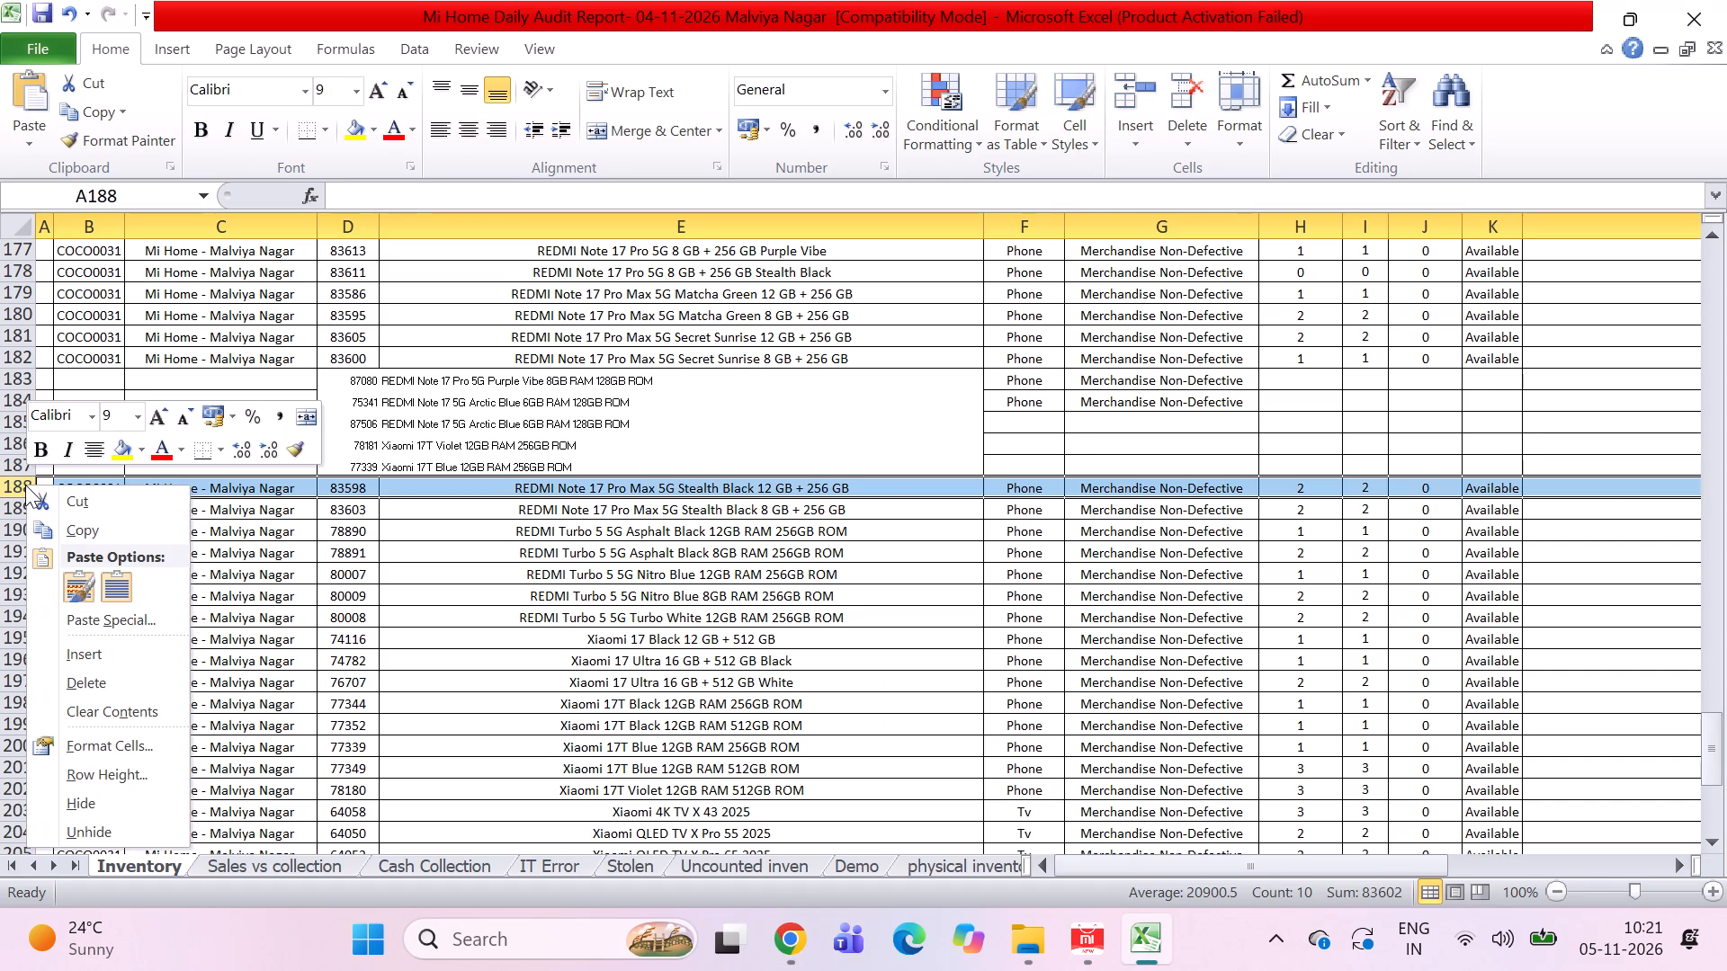
{"action": "left_click", "coordinate": [111, 640]}
{"action": "left_click", "coordinate": [358, 485]}
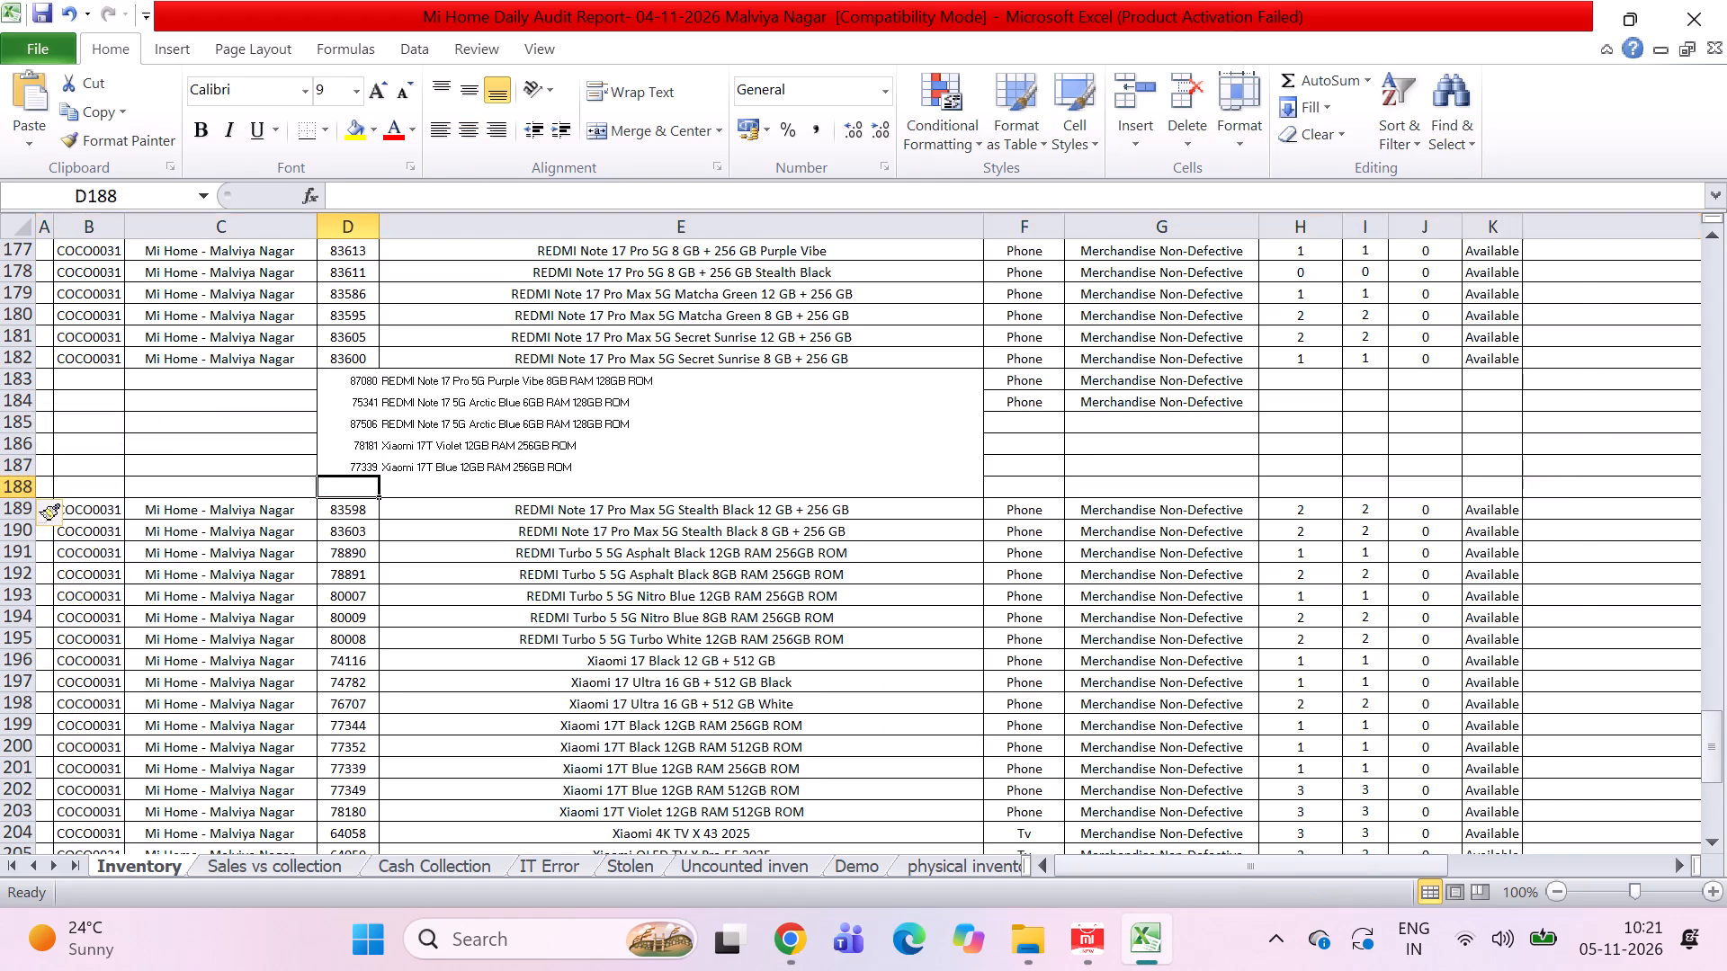
Copy the product ID 76158 from the stock inquiry and search the Inventory sheet for it.
{"action": "key", "text": "alt+Tab"}
{"action": "scroll", "coordinate": [261, 744], "scroll_direction": "down", "scroll_amount": 2}
{"action": "double_click", "coordinate": [254, 712]}
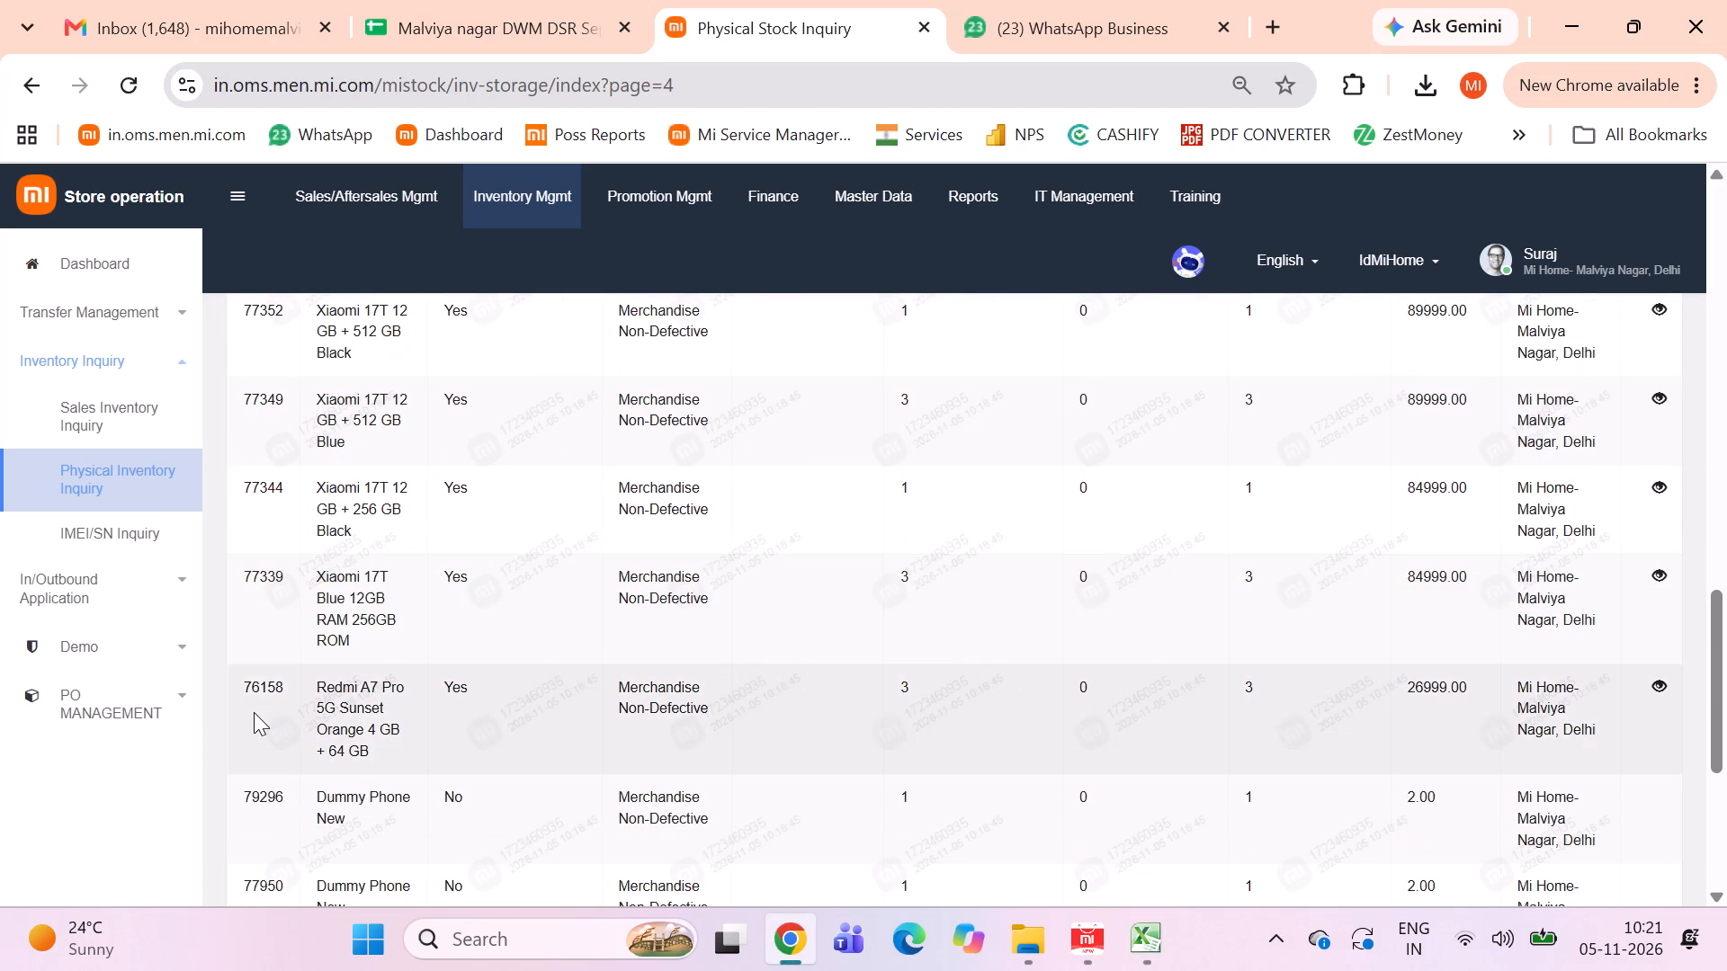
{"action": "key", "text": "ctrl+c"}
{"action": "key", "text": "alt+Tab"}
{"action": "key", "text": "ctrl+f"}
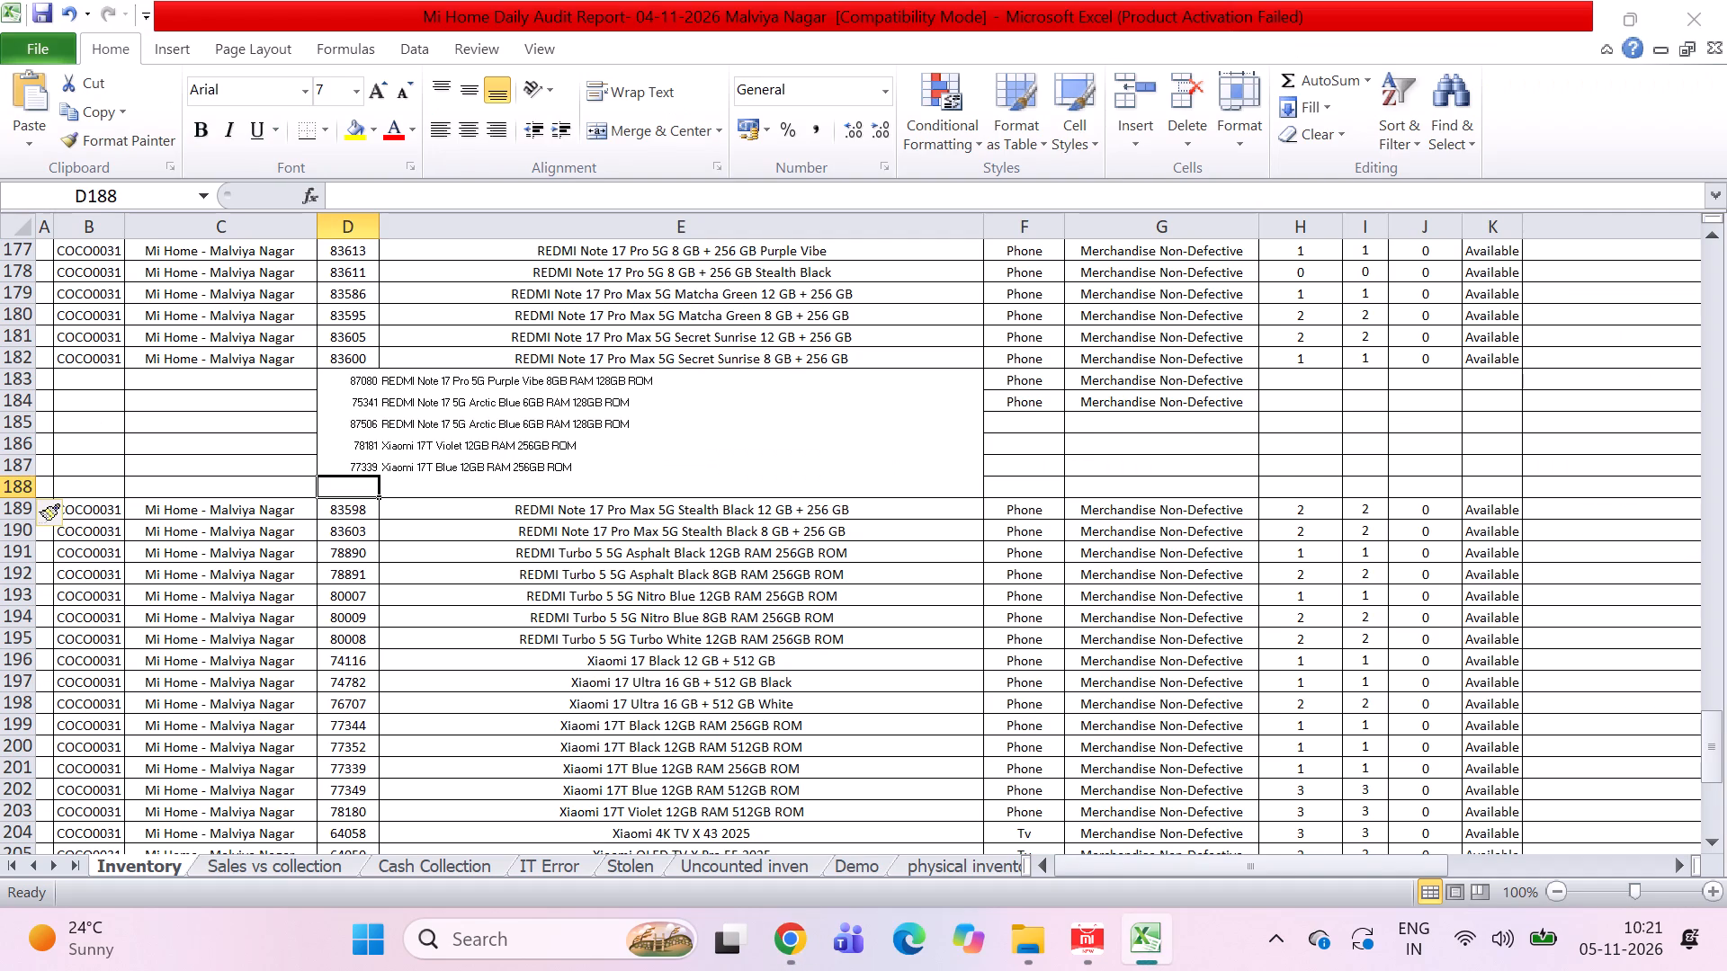
{"action": "key", "text": "ctrl+v"}
{"action": "key", "text": "Return"}
{"action": "key", "text": "Return"}
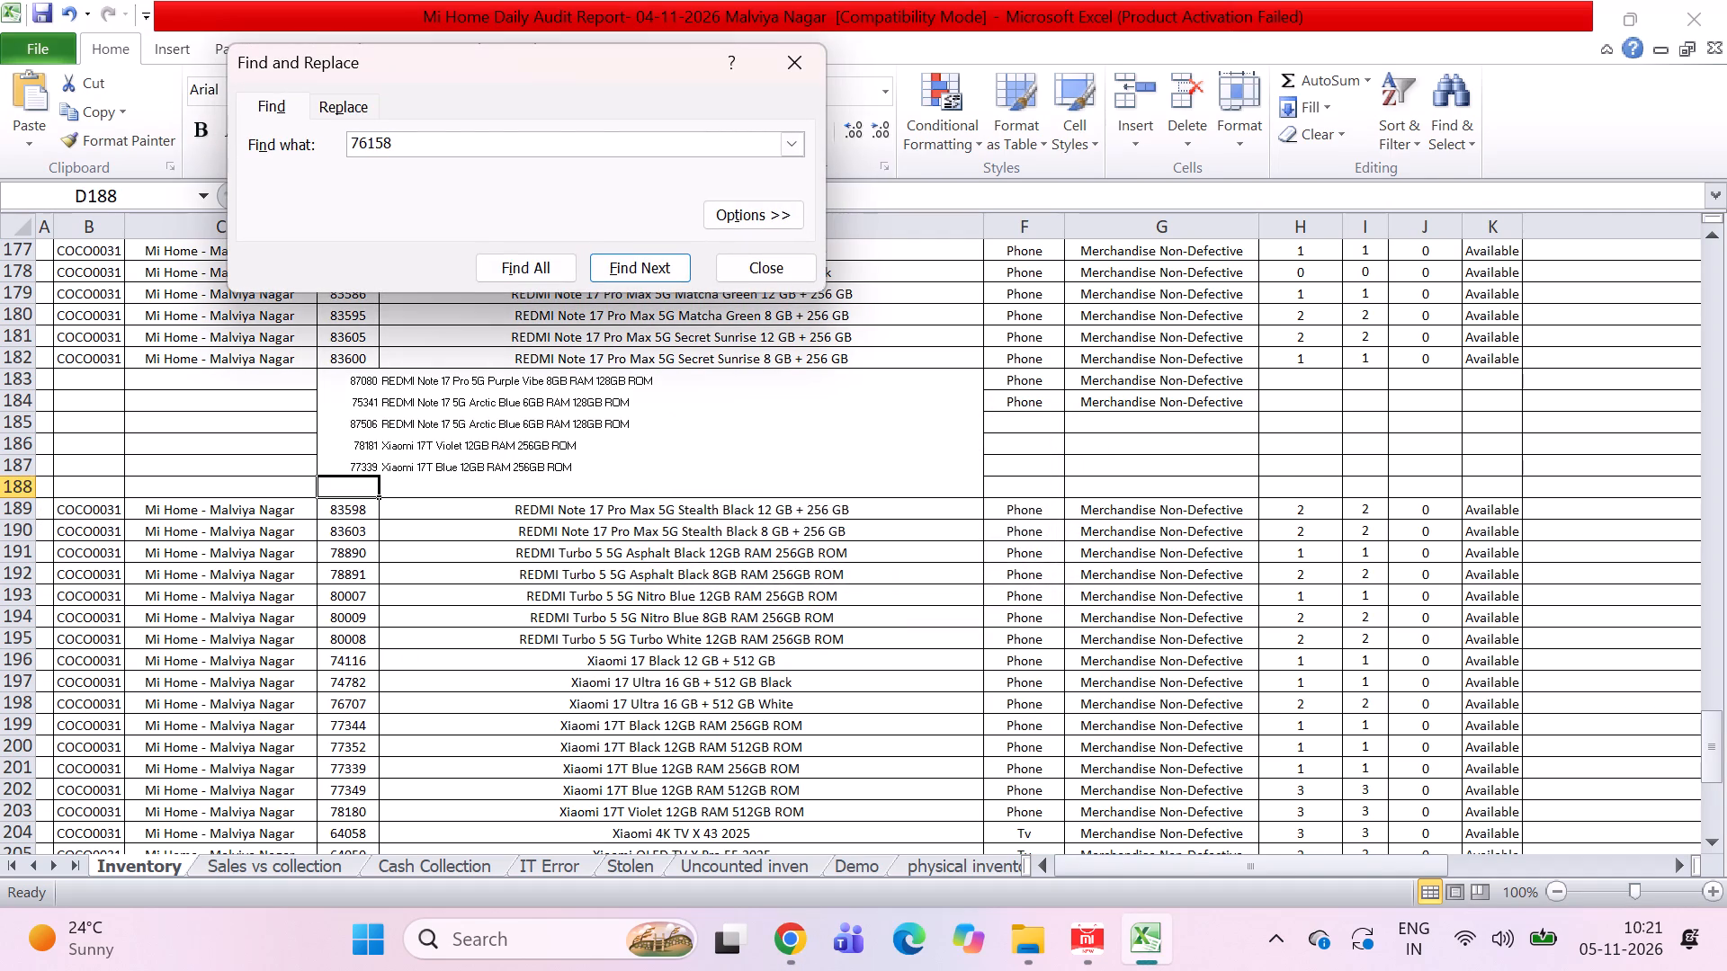
{"action": "left_click", "coordinate": [747, 277]}
Enter product 76158, Redmi A7 Pro 5G Sunset Orange 4 GB + 64 GB, in the empty row below 77339.
{"action": "key", "text": "ctrl+v"}
{"action": "key", "text": "Right"}
{"action": "key", "text": "alt+Tab"}
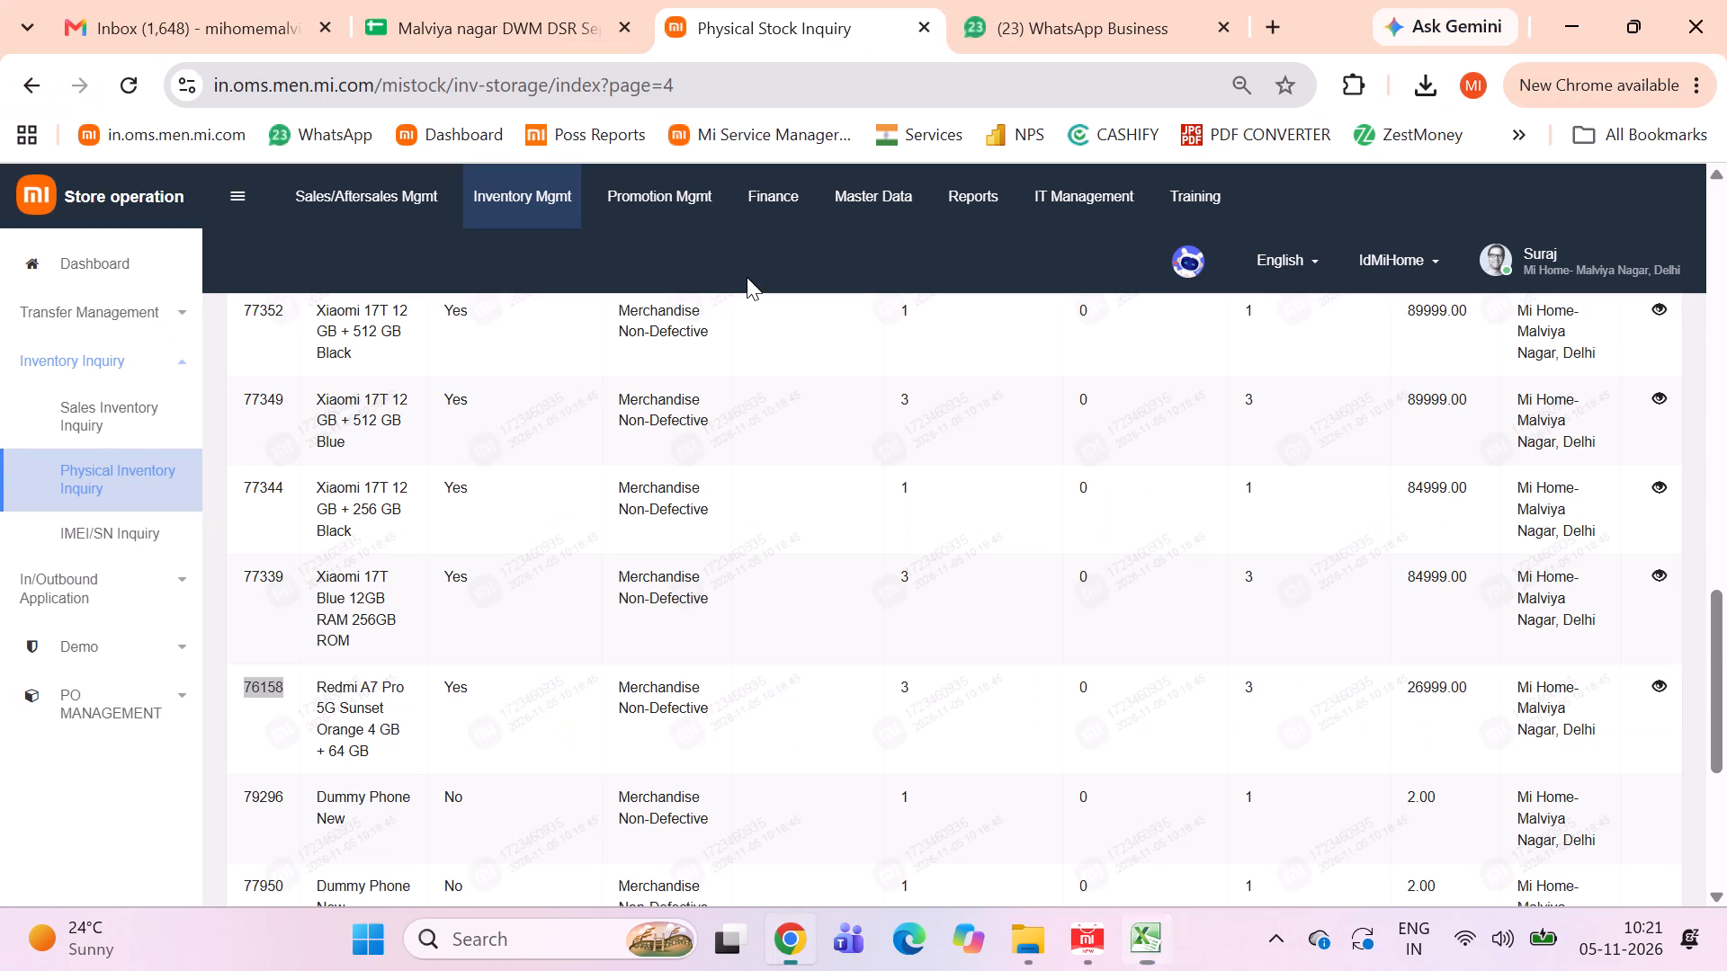
{"action": "triple_click", "coordinate": [370, 693]}
{"action": "key", "text": "ctrl+c"}
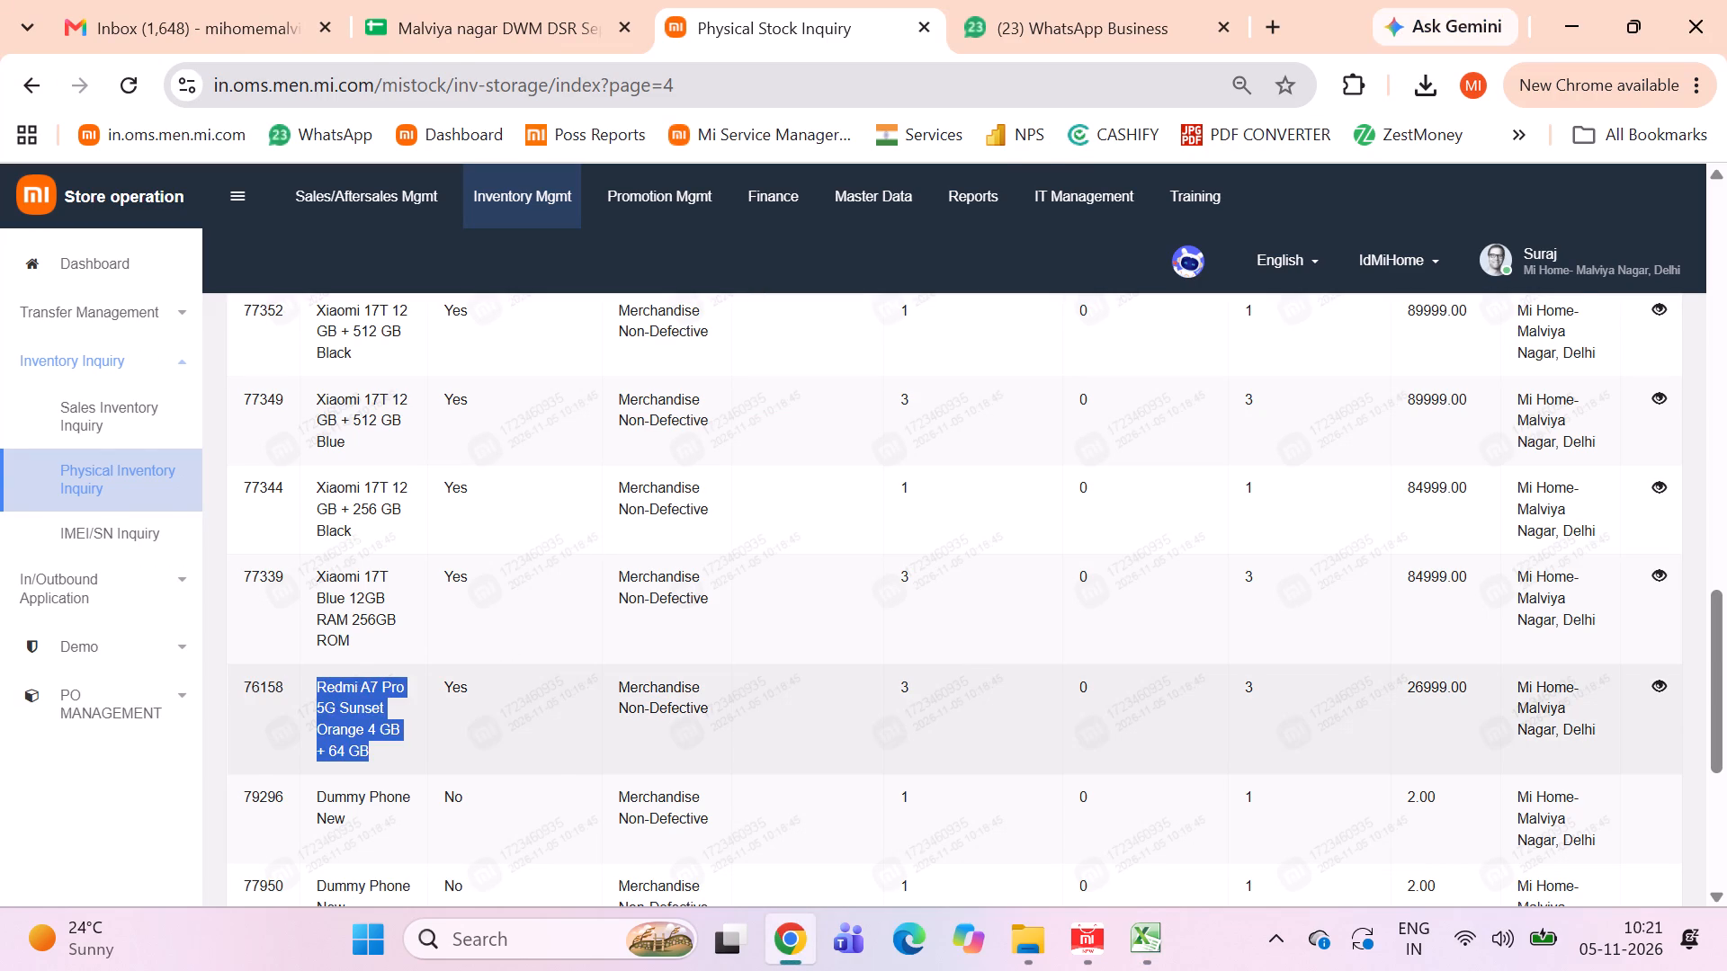
{"action": "key", "text": "alt+Tab"}
{"action": "key", "text": "ctrl+v"}
{"action": "key", "text": "Right"}
Copy the product ID 74900 of the Redmi A7 Pro 5G Black 4 GB + 128 GB from the stock inquiry.
{"action": "key", "text": "alt+Tab"}
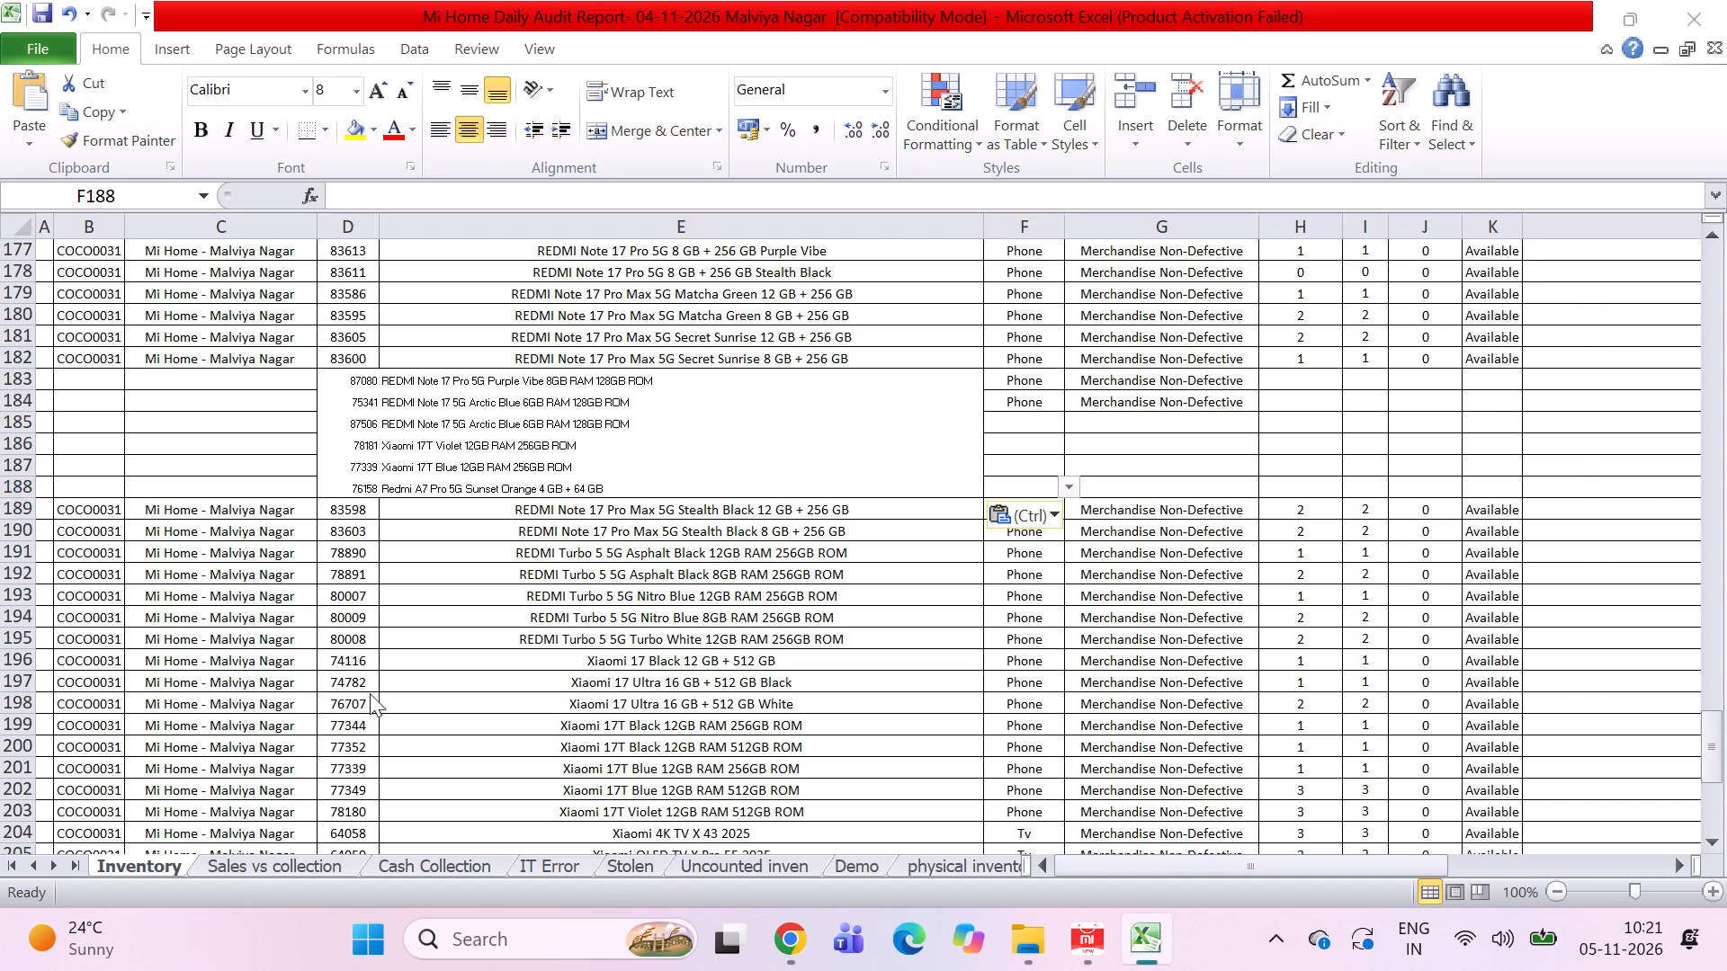
{"action": "scroll", "coordinate": [403, 811], "scroll_direction": "down", "scroll_amount": 2}
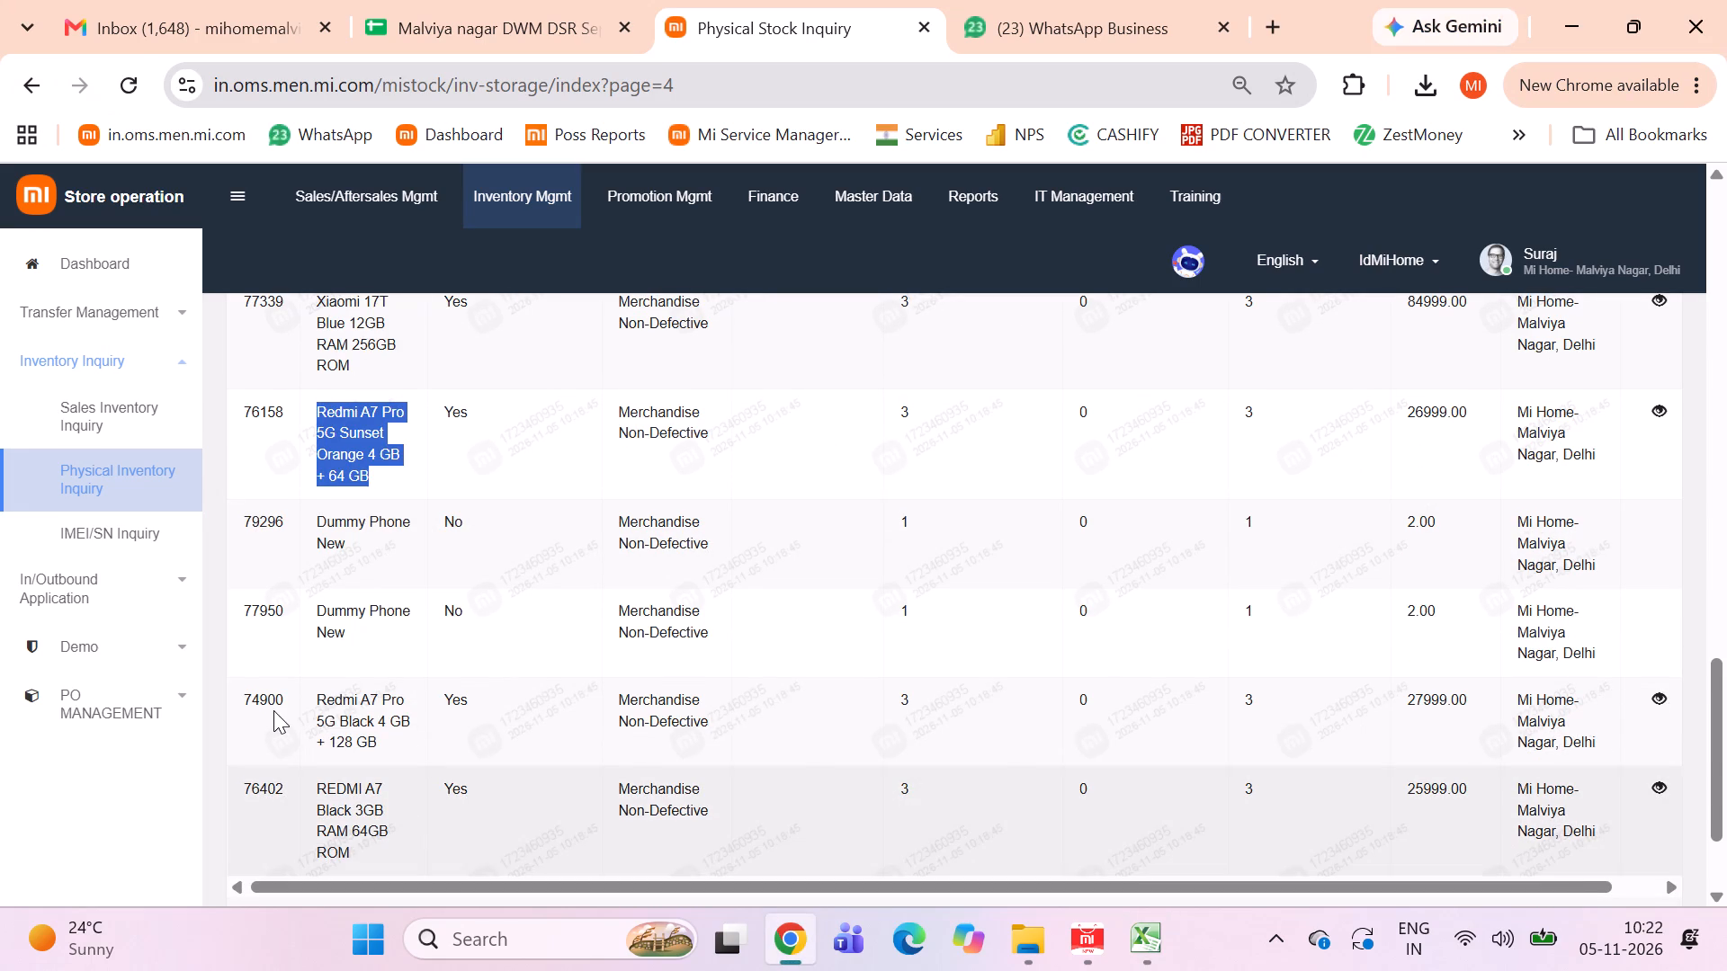
{"action": "double_click", "coordinate": [273, 710]}
{"action": "key", "text": "ctrl+c"}
{"action": "key", "text": "alt+Tab"}
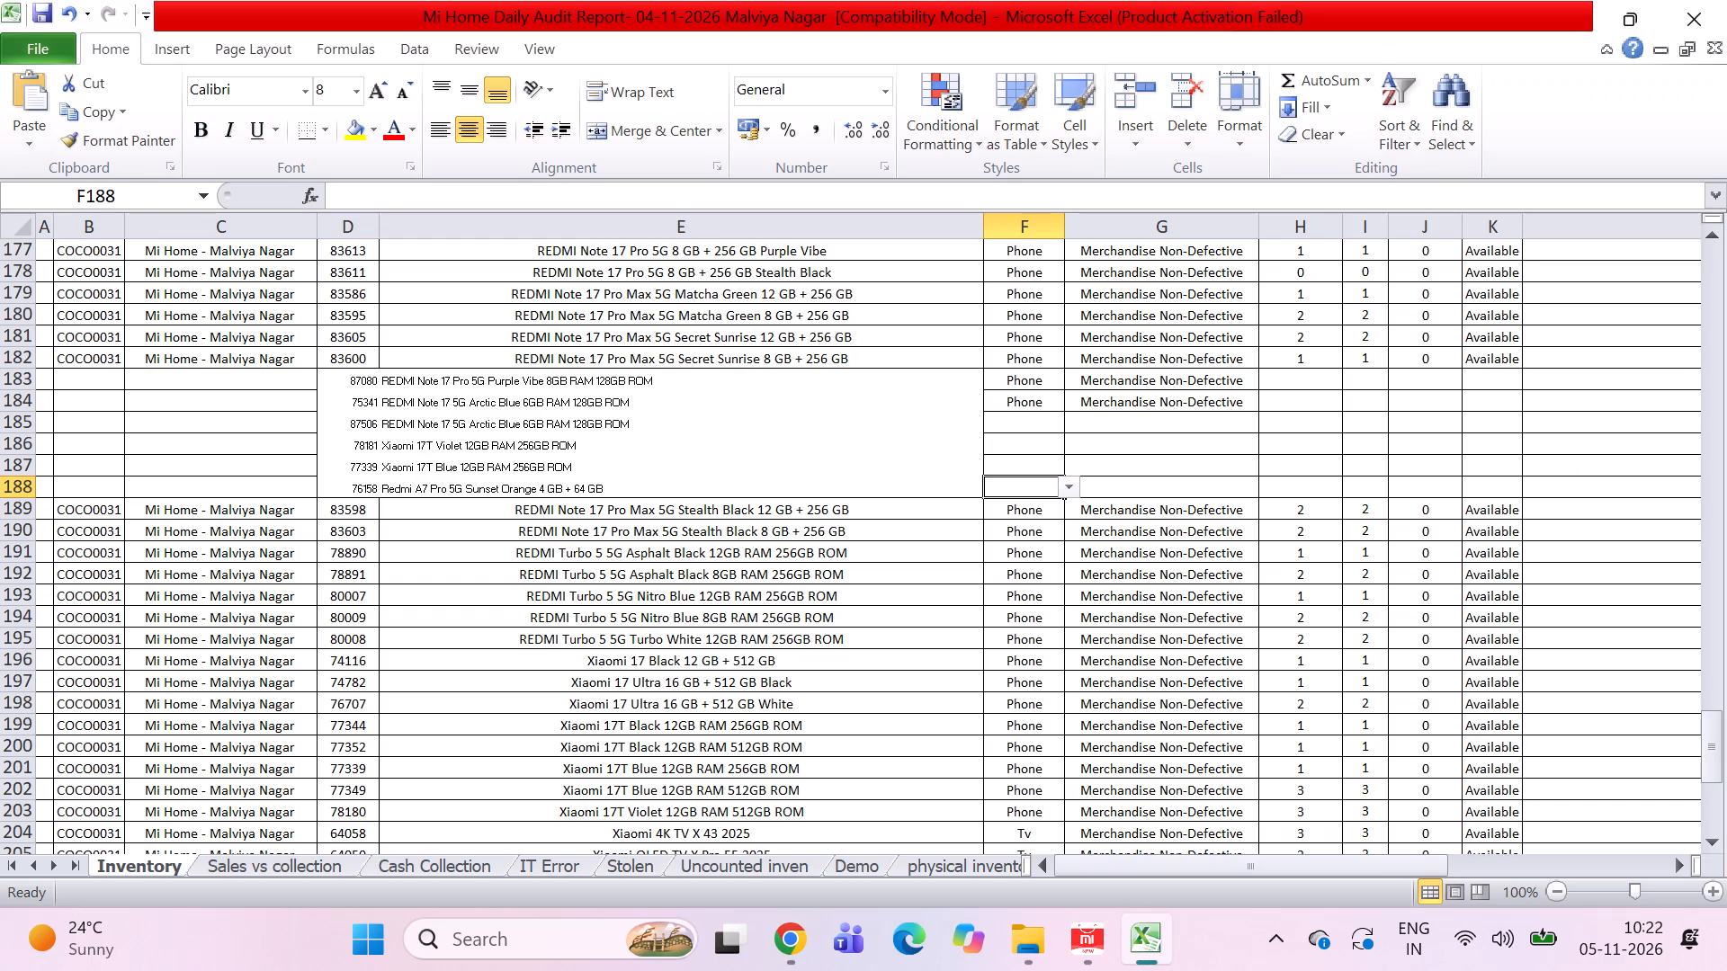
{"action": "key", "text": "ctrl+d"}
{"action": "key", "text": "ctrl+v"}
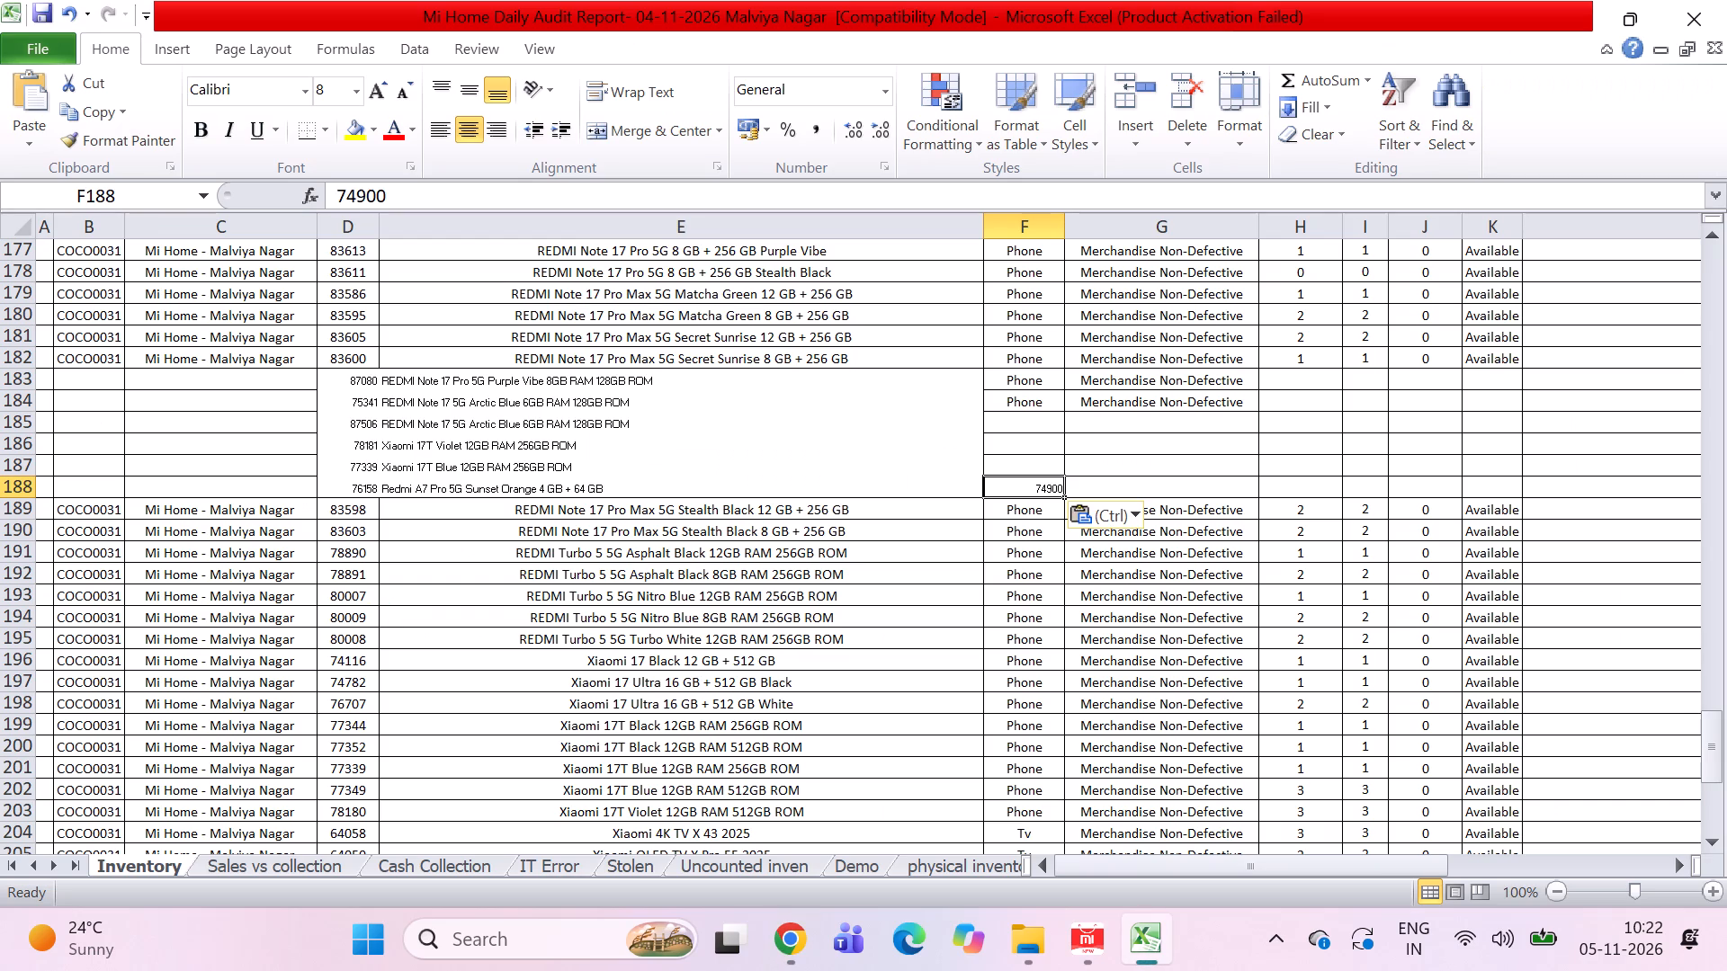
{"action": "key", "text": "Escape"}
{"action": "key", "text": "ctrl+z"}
Search the Inventory sheet for the copied ID 74900.
{"action": "key", "text": "Left"}
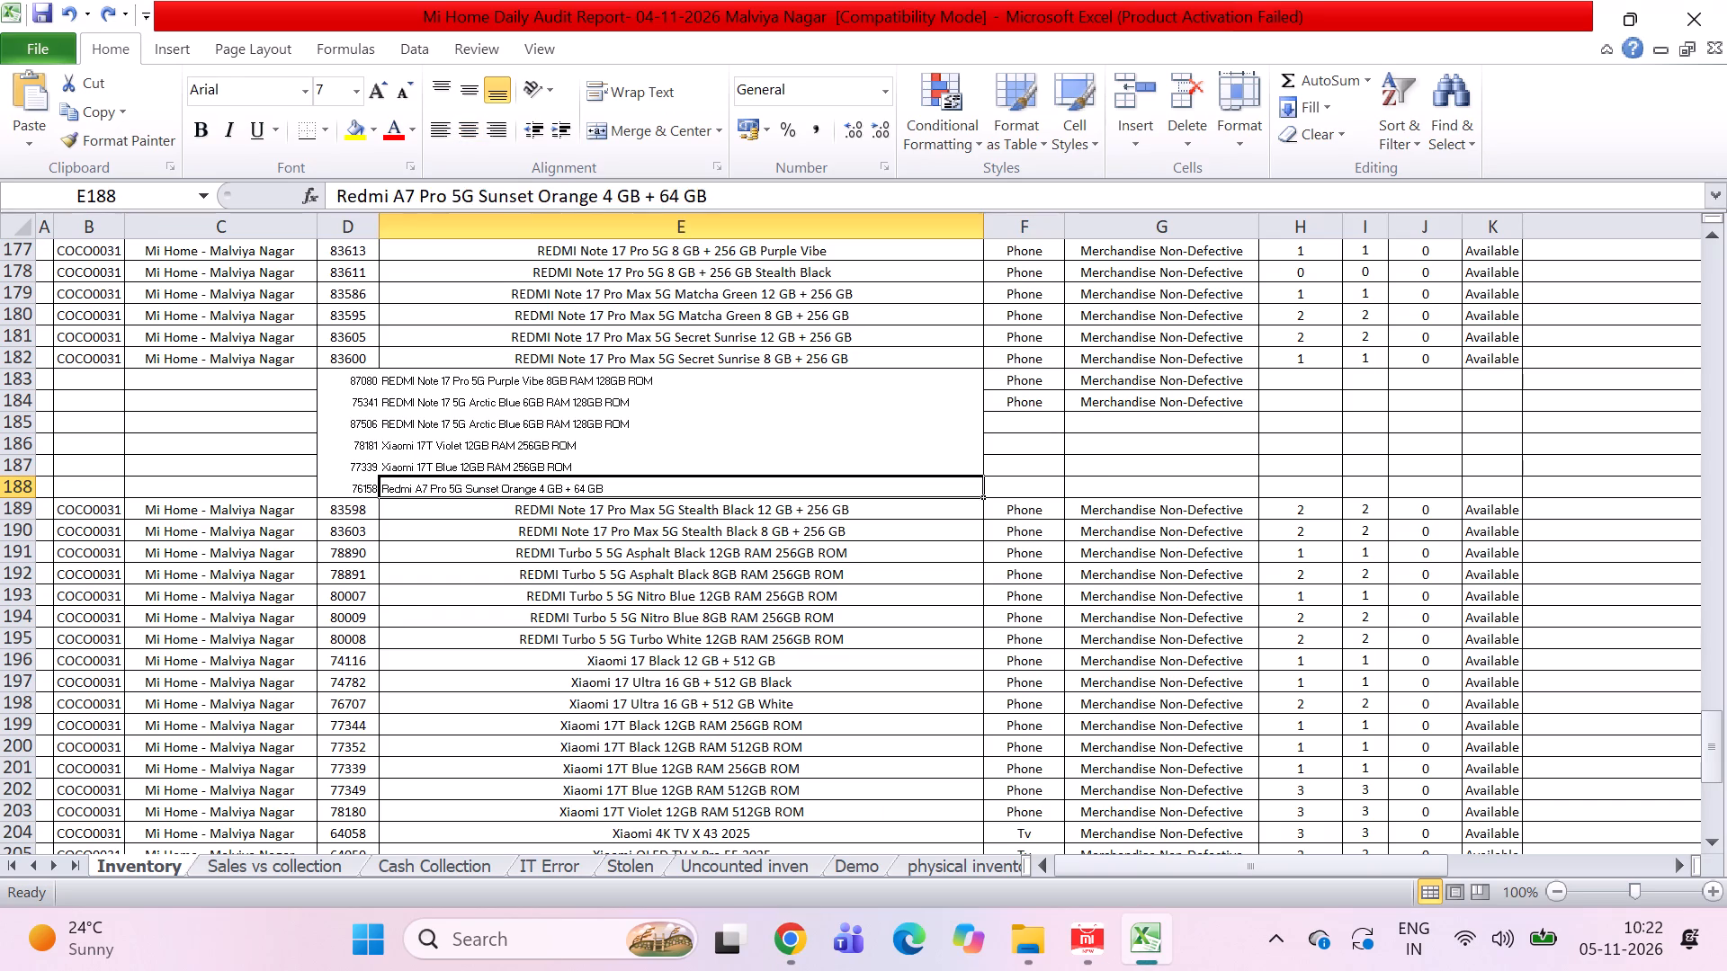
{"action": "key", "text": "Left"}
{"action": "key", "text": "ctrl+f"}
{"action": "key", "text": "ctrl+v"}
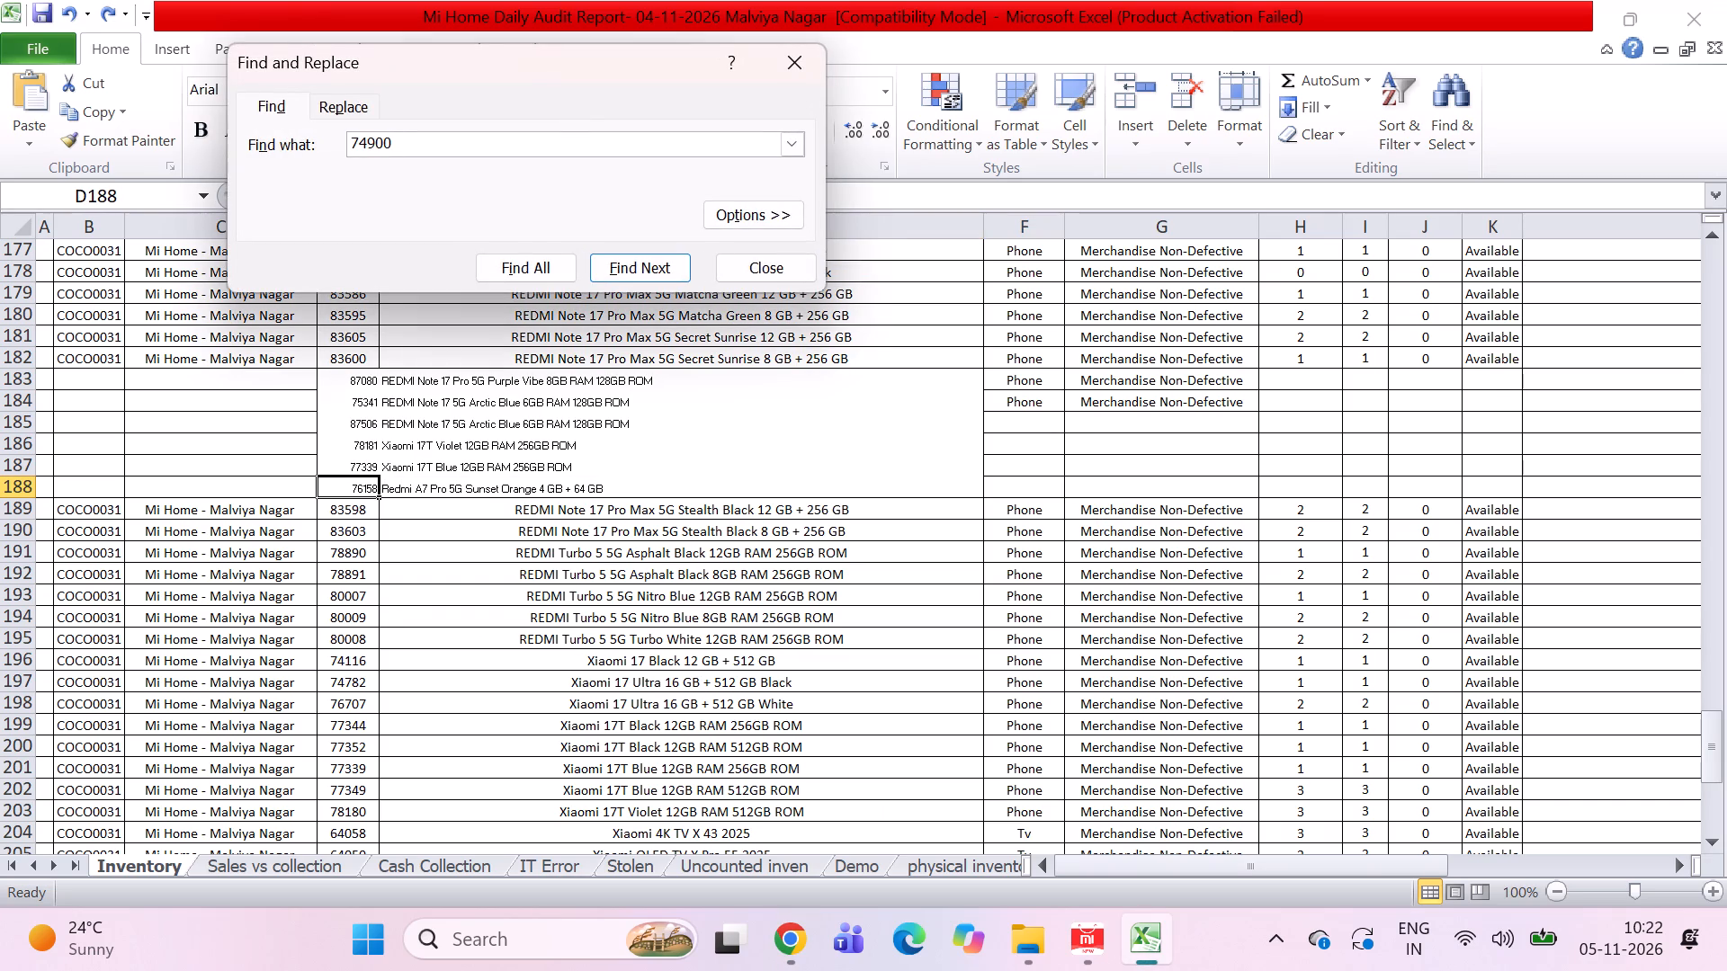
{"action": "key", "text": "Return"}
{"action": "left_click", "coordinate": [880, 513]}
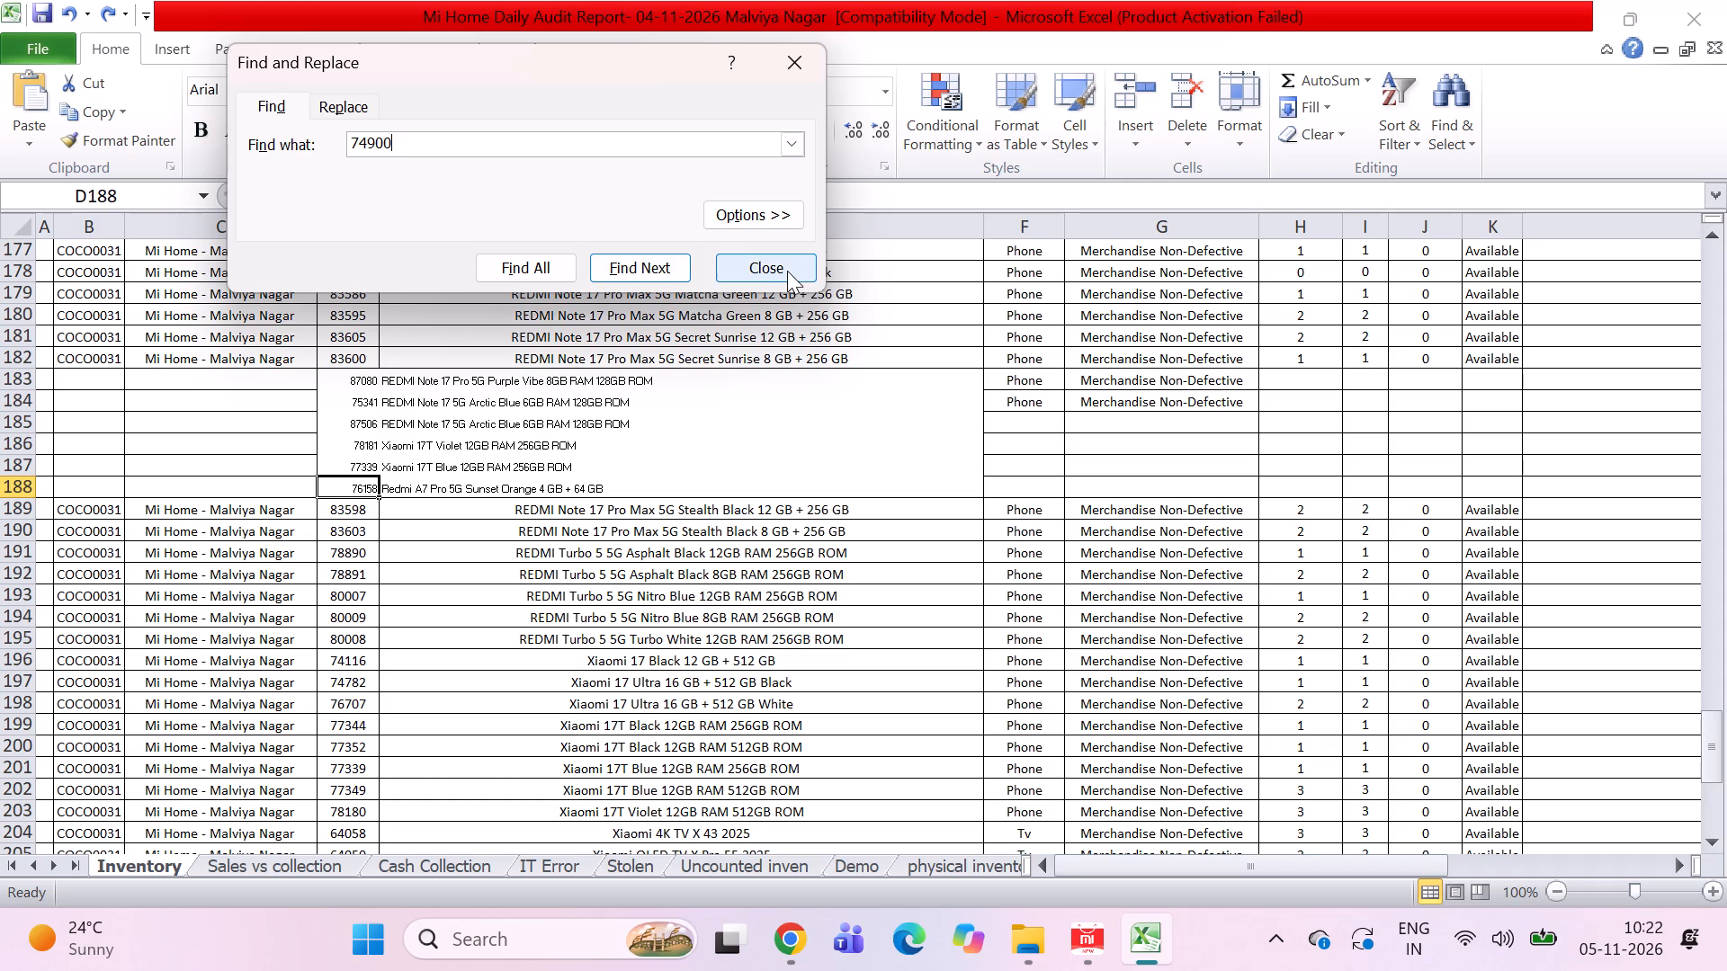
{"action": "left_click", "coordinate": [780, 268]}
Enter product 74900, Redmi A7 Pro 5G Black 4 GB + 128 GB, in the empty row below 76148.
{"action": "left_click", "coordinate": [407, 449]}
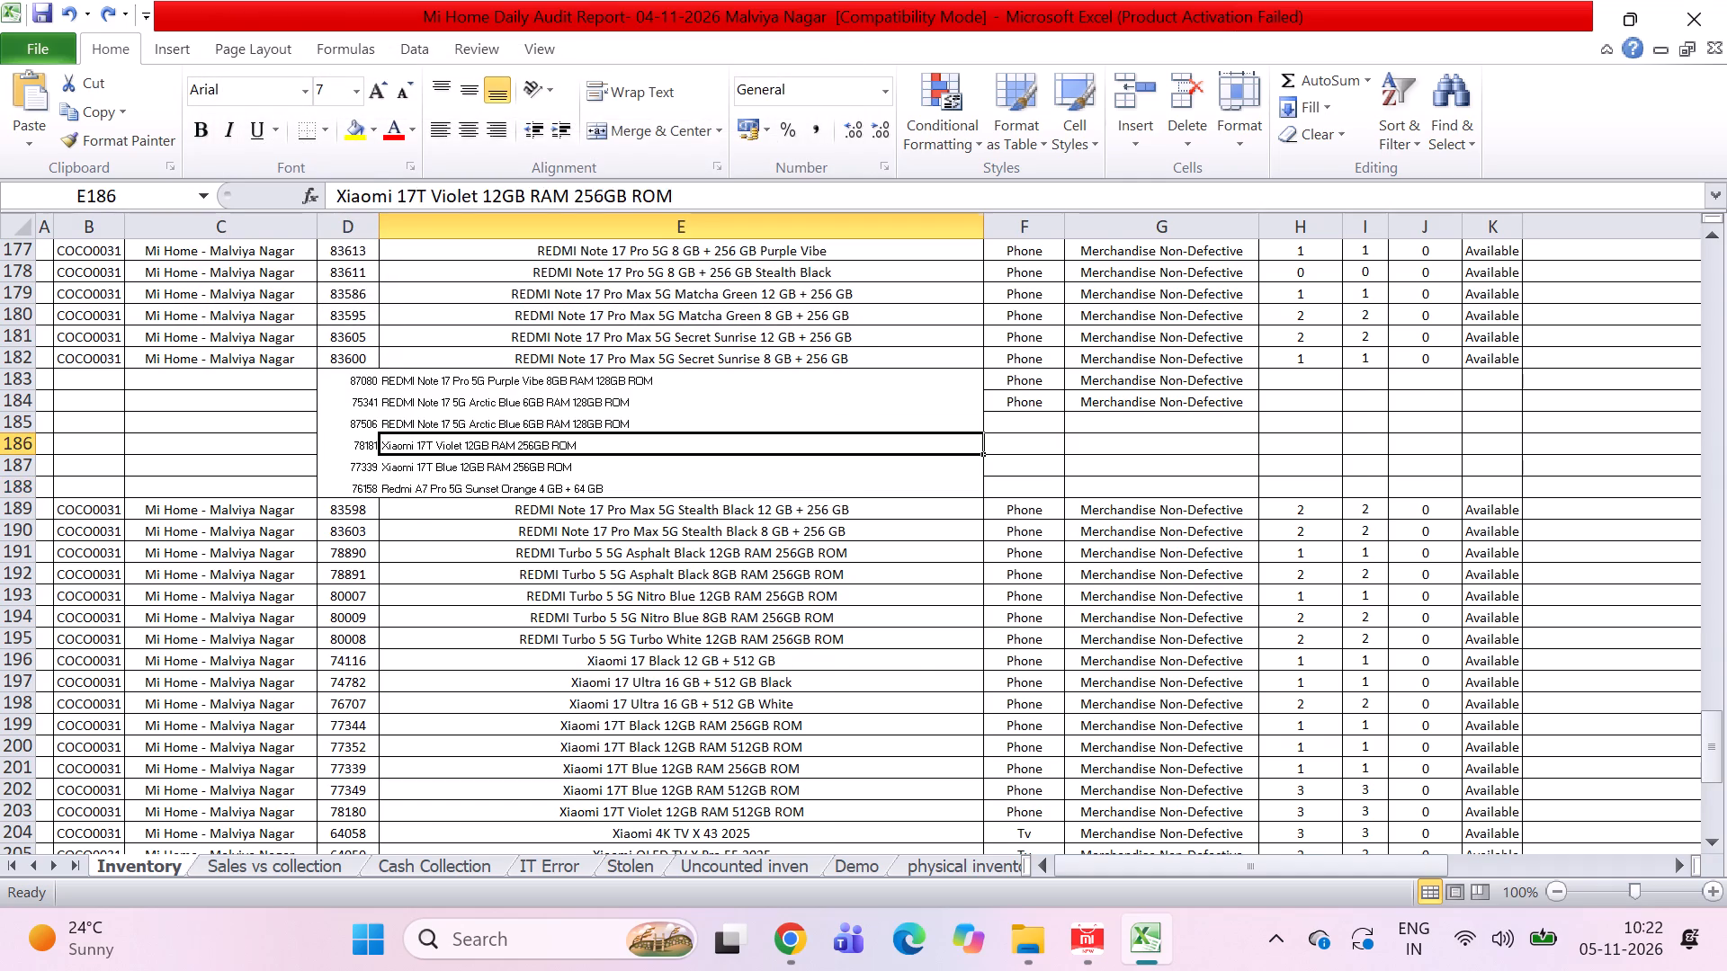
{"action": "key", "text": "Left"}
{"action": "key", "text": "ctrl+Up"}
{"action": "key", "text": "Up"}
{"action": "key", "text": "Up"}
{"action": "key", "text": "Up"}
{"action": "key", "text": "Up"}
{"action": "key", "text": "Up"}
{"action": "key", "text": "Up"}
{"action": "key", "text": "Up"}
{"action": "key", "text": "Up"}
{"action": "key", "text": "Up"}
{"action": "key", "text": "Down"}
{"action": "key", "text": "Down"}
{"action": "key", "text": "Down"}
{"action": "key", "text": "Down"}
{"action": "key", "text": "Down"}
{"action": "key", "text": "Down"}
{"action": "key", "text": "Down"}
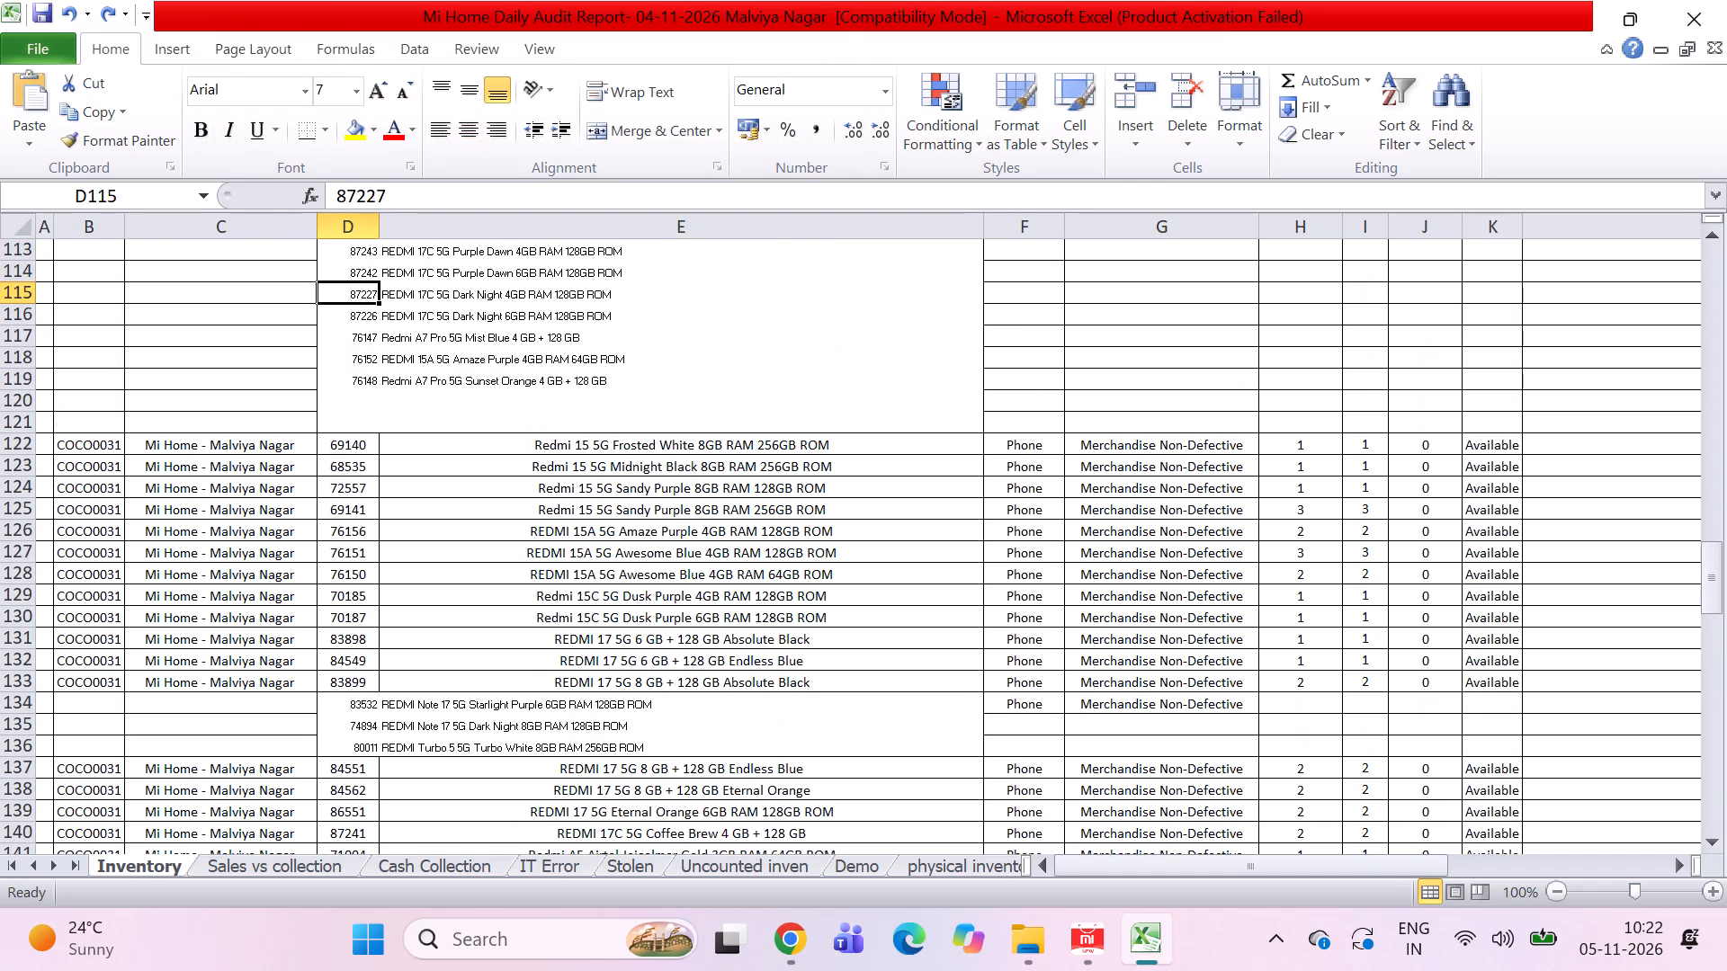
{"action": "key", "text": "ctrl+v"}
{"action": "key", "text": "Right"}
{"action": "key", "text": "alt+Tab"}
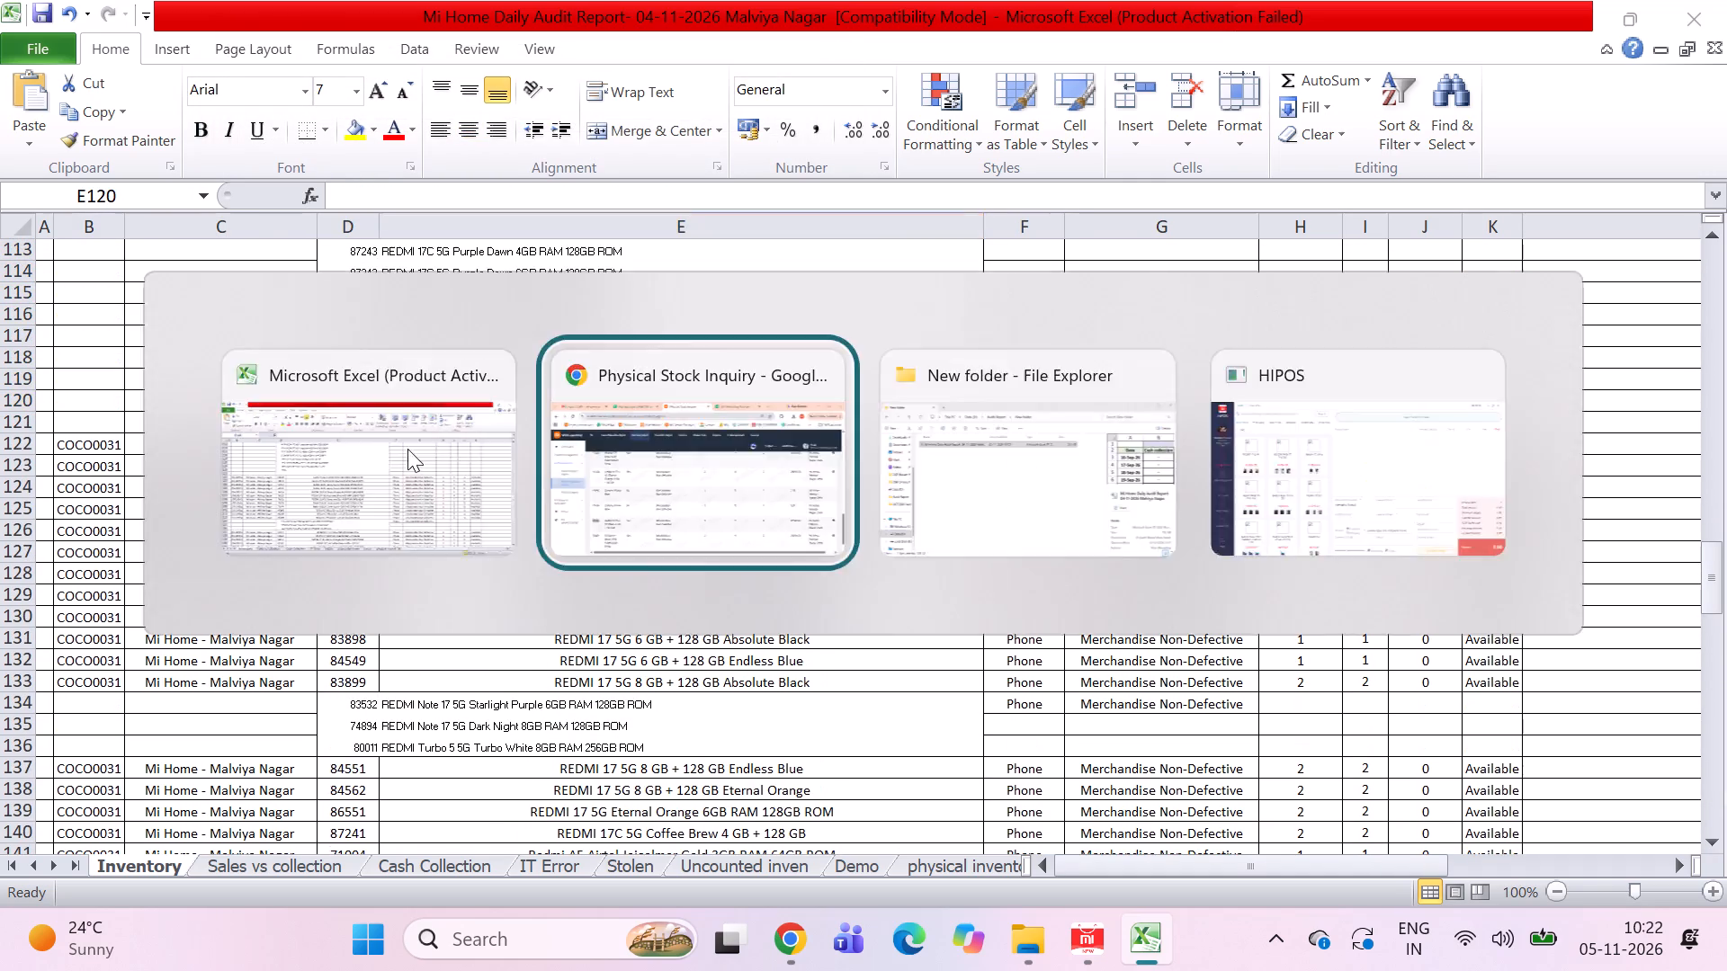
{"action": "key", "text": "alt+Tab"}
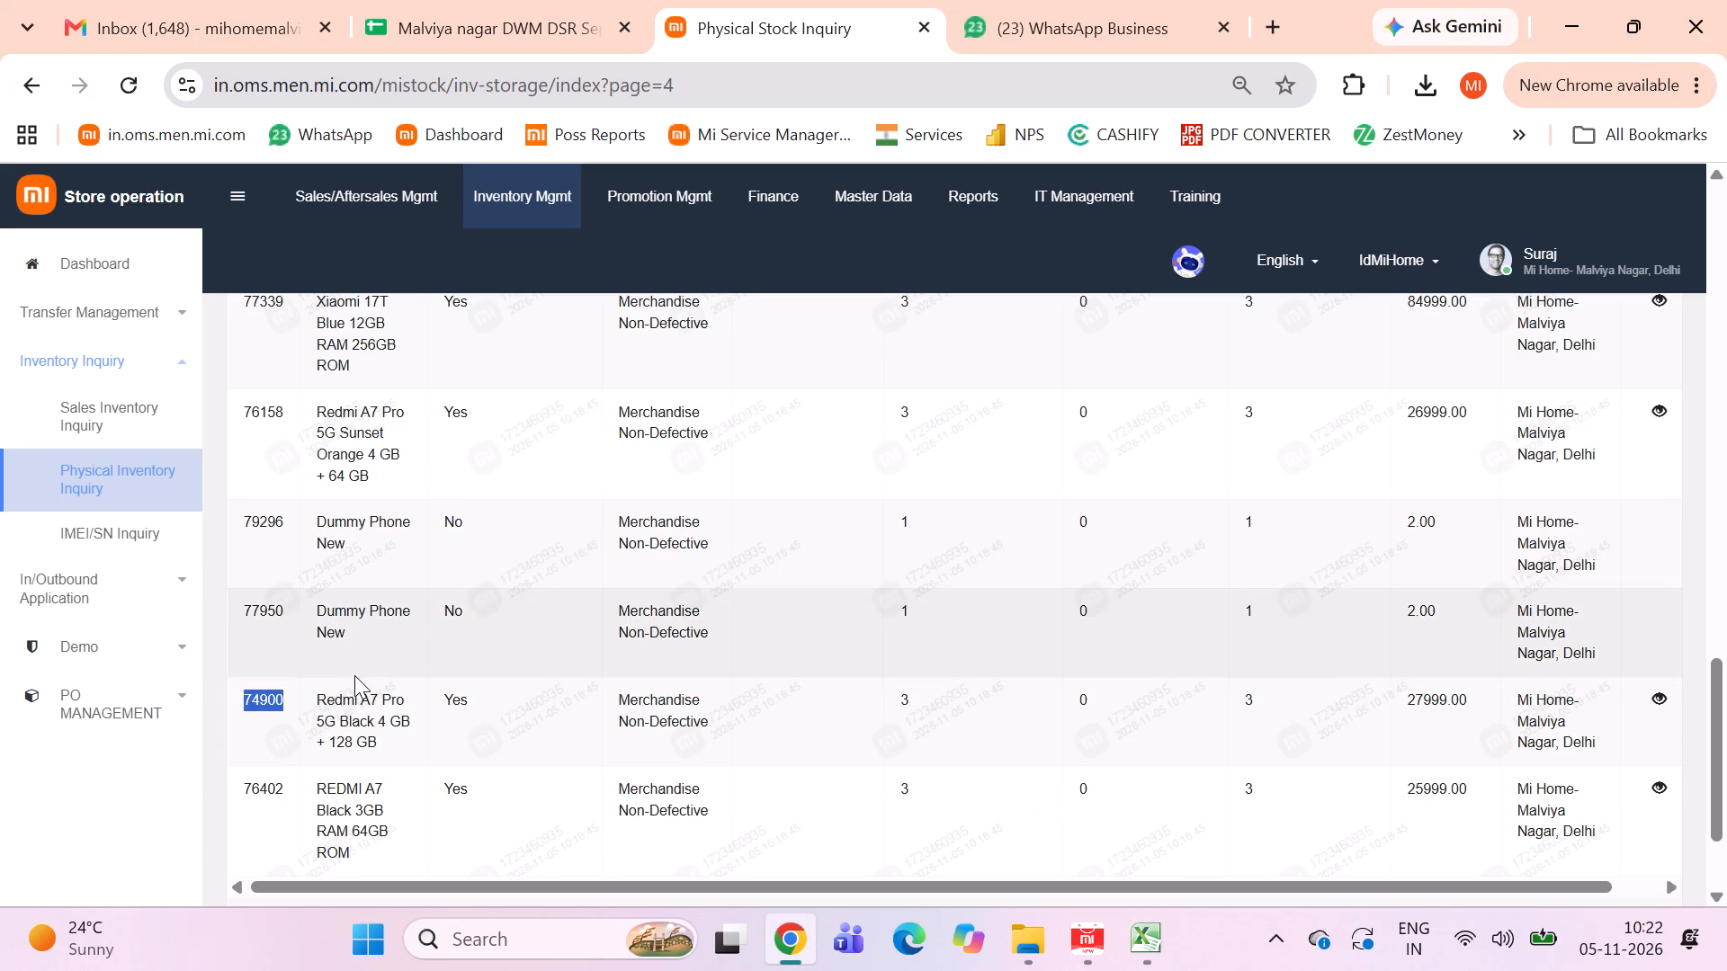
{"action": "triple_click", "coordinate": [361, 698]}
{"action": "key", "text": "ctrl+c"}
{"action": "key", "text": "alt+Tab"}
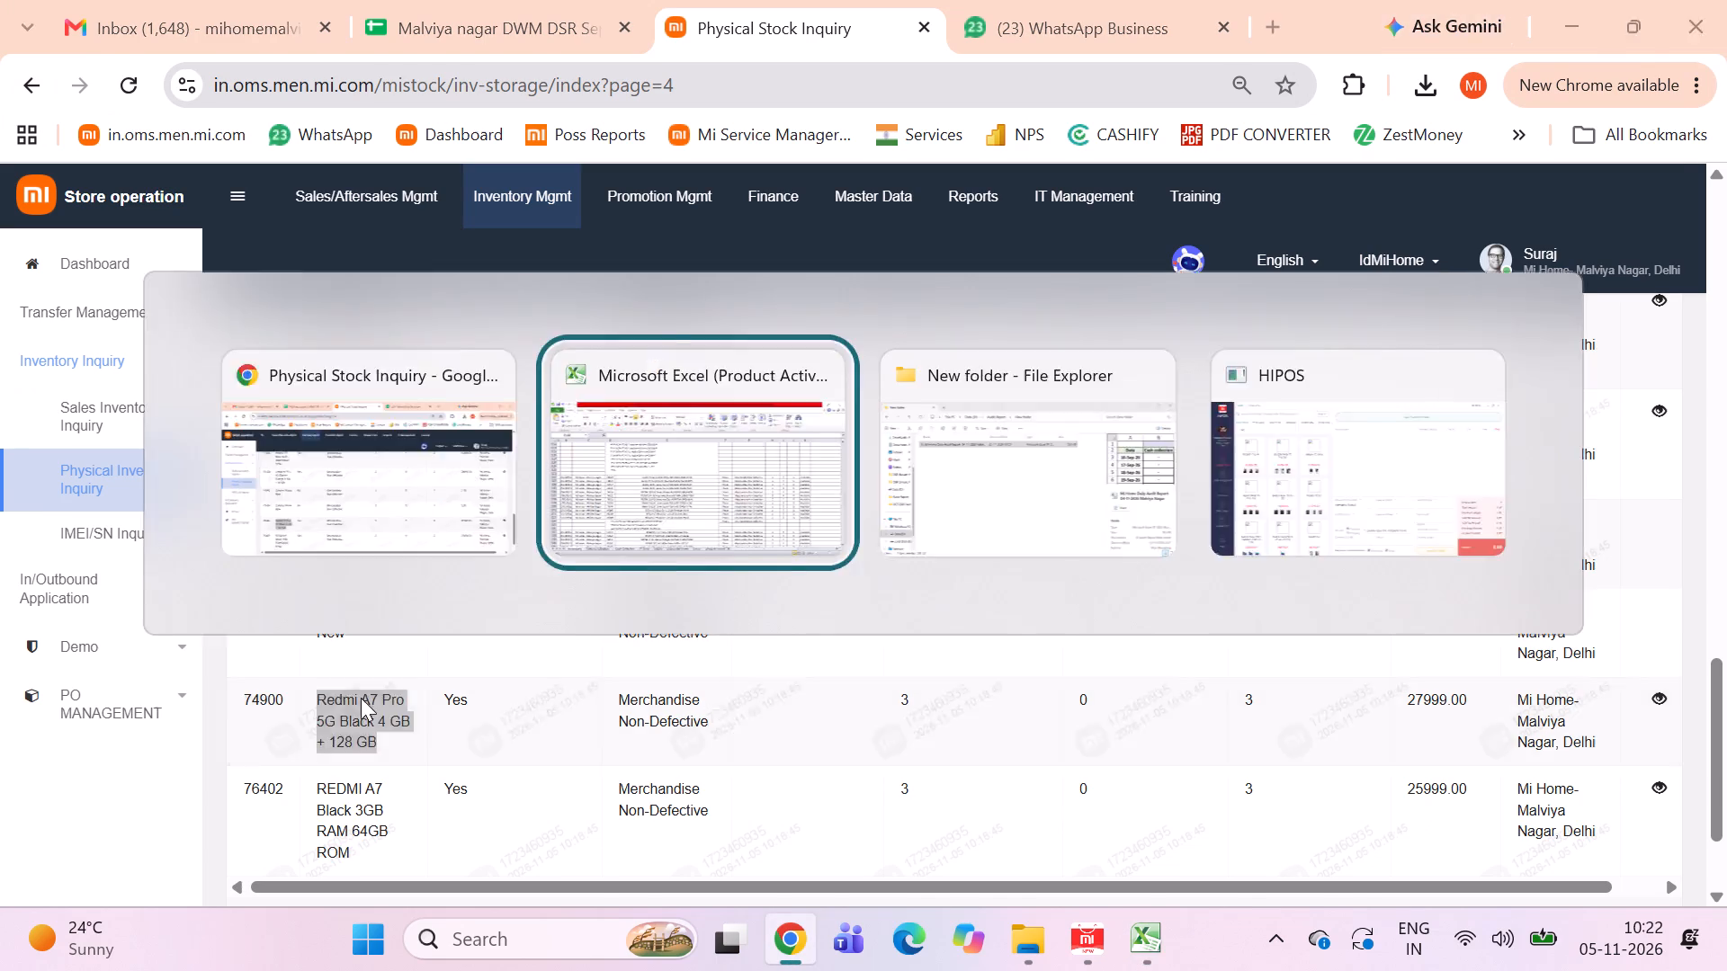
{"action": "key", "text": "ctrl+v"}
{"action": "key", "text": "Left"}
{"action": "key", "text": "Down"}
Copy the product ID 76402 from the stock inquiry and search the Inventory sheet for it.
{"action": "key", "text": "alt+Tab"}
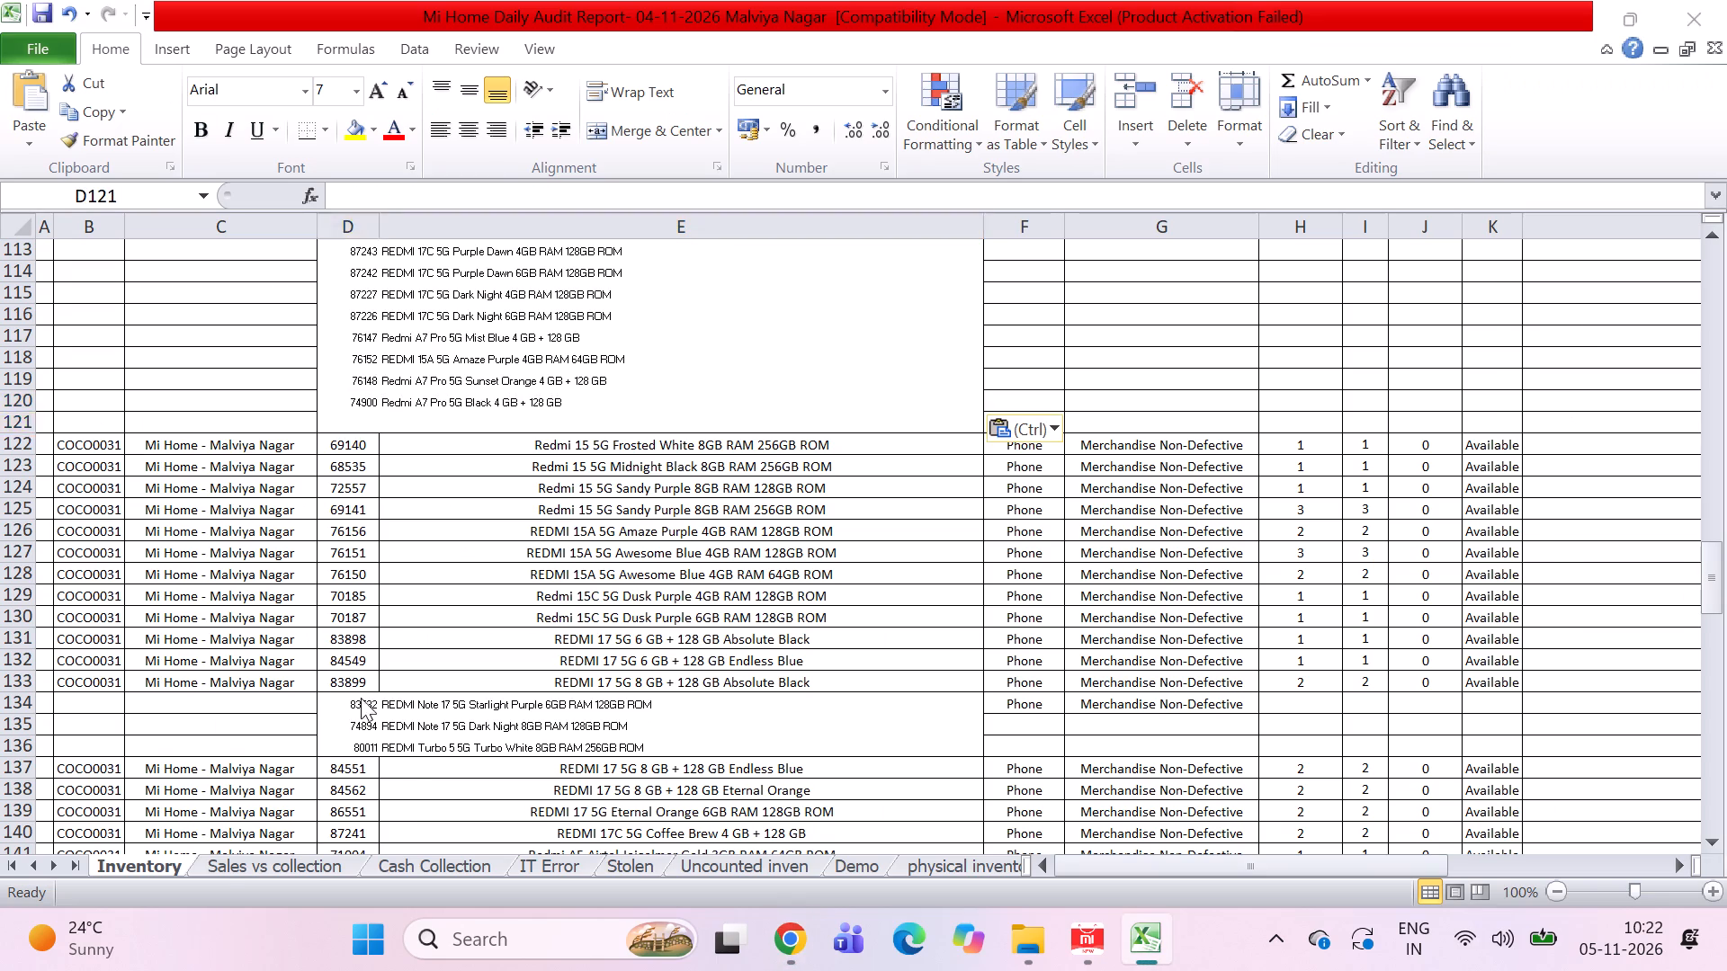
{"action": "double_click", "coordinate": [258, 799]}
{"action": "key", "text": "ctrl+c"}
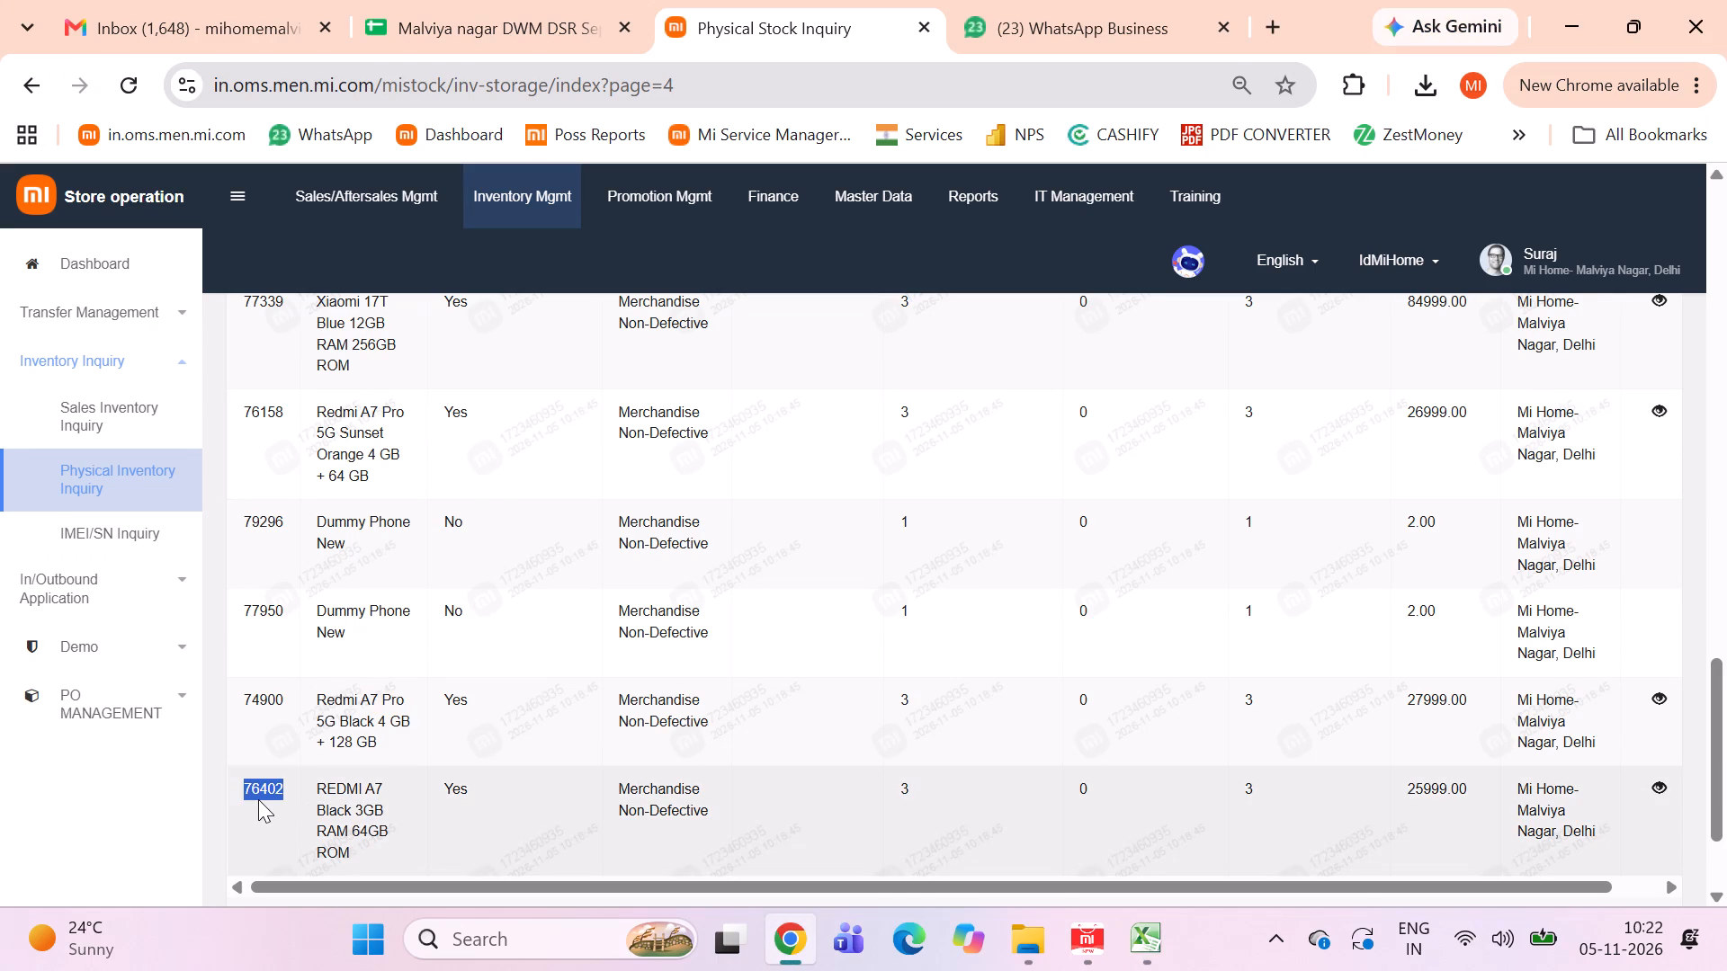
{"action": "key", "text": "alt+Tab"}
{"action": "left_click", "coordinate": [354, 684]}
{"action": "key", "text": "ctrl+f"}
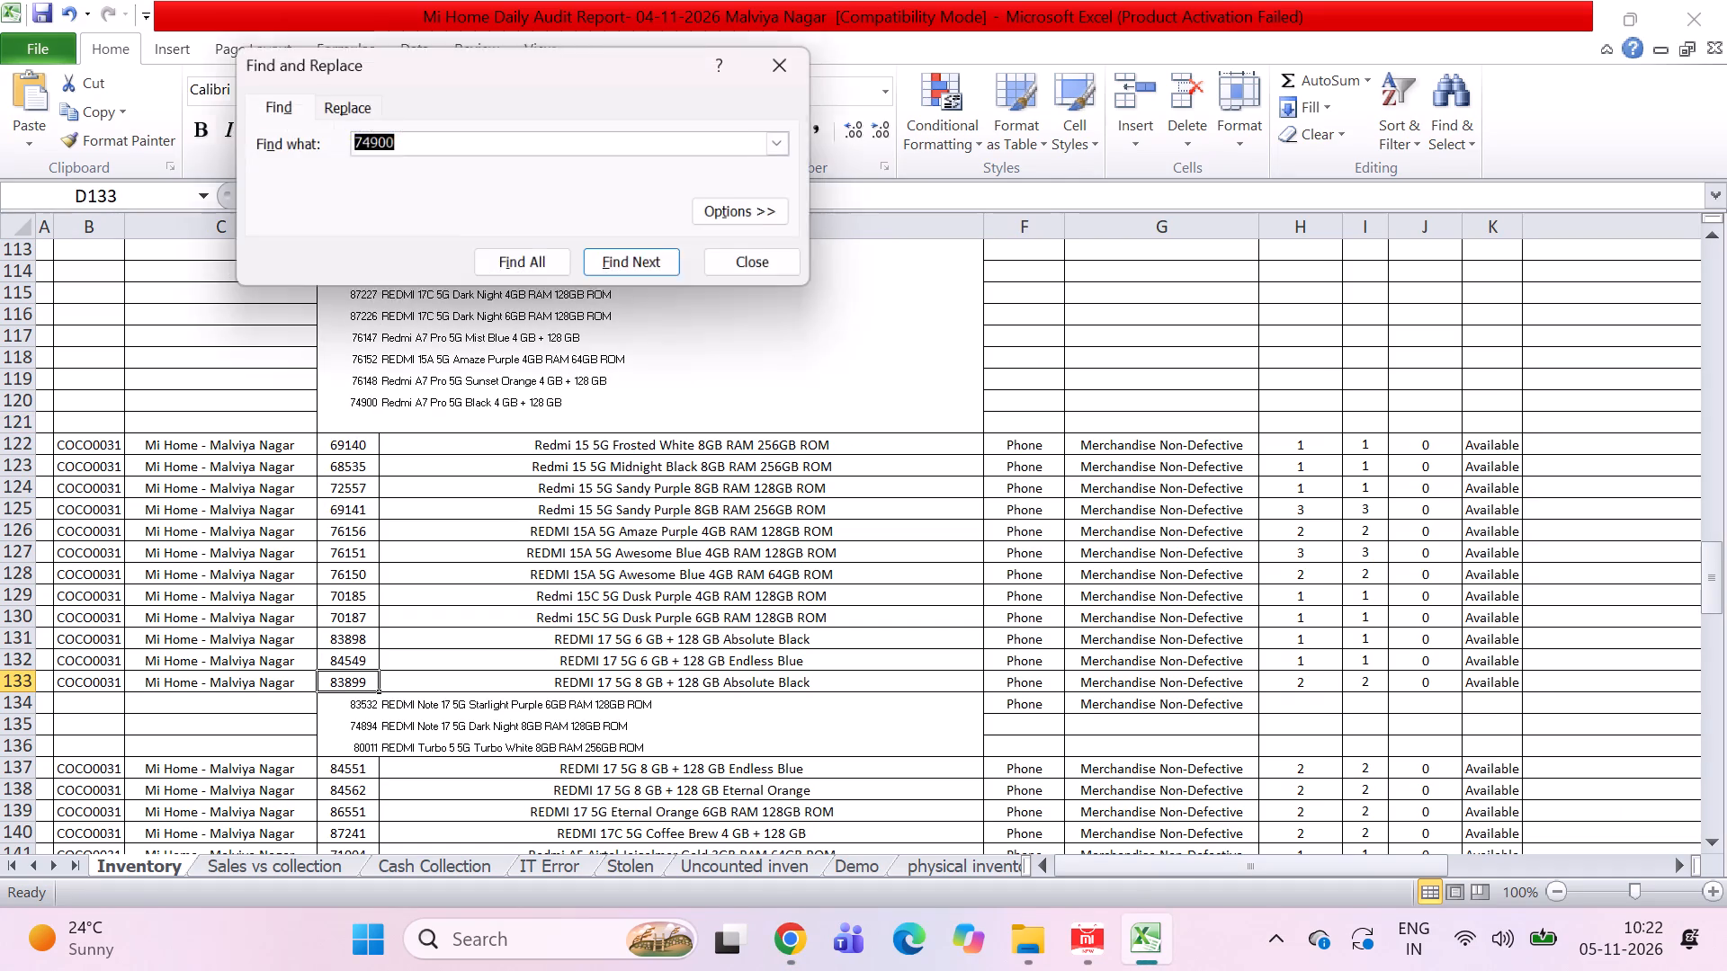
{"action": "key", "text": "ctrl+v"}
{"action": "key", "text": "Return"}
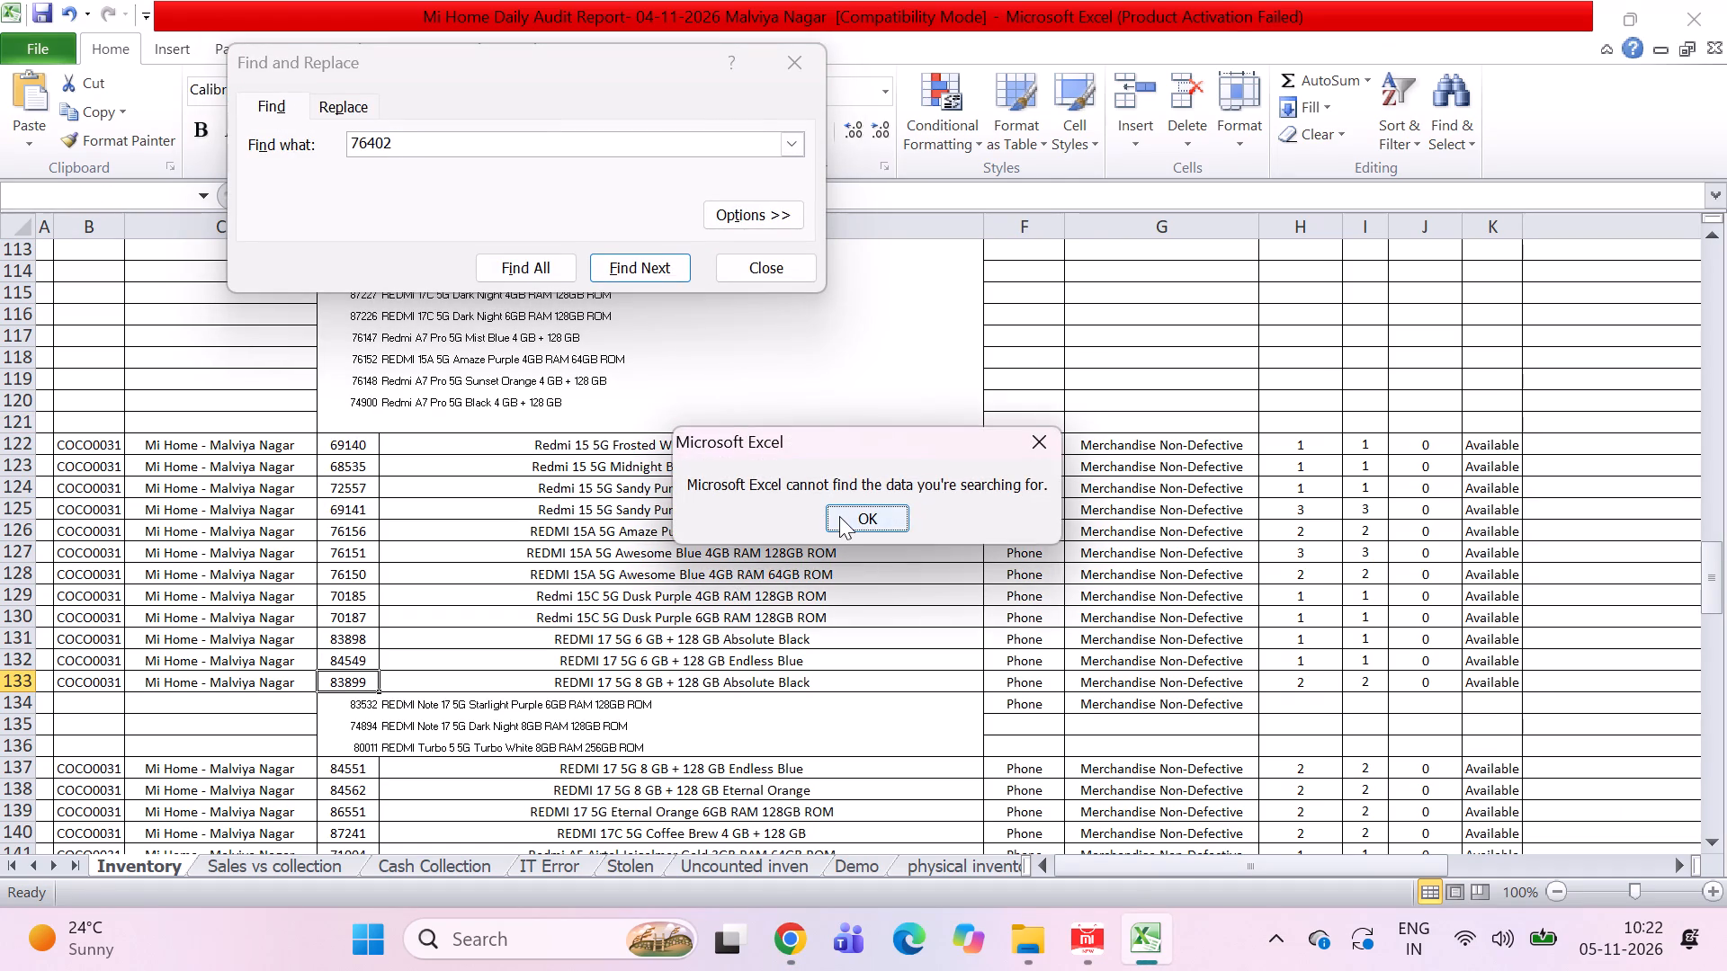
{"action": "left_click", "coordinate": [839, 516]}
{"action": "left_click", "coordinate": [773, 269]}
Enter product 76402, REDMI A7 Black 3GB RAM 64GB ROM, in the empty row below 74900.
{"action": "key", "text": "Down"}
{"action": "key", "text": "Down"}
{"action": "key", "text": "Up"}
{"action": "key", "text": "Up"}
{"action": "key", "text": "Up"}
{"action": "key", "text": "Up"}
{"action": "key", "text": "Up"}
{"action": "key", "text": "Up"}
{"action": "key", "text": "Up"}
{"action": "key", "text": "Up"}
{"action": "key", "text": "Up"}
{"action": "key", "text": "Up"}
{"action": "key", "text": "Up"}
{"action": "key", "text": "Up"}
{"action": "key", "text": "Up"}
{"action": "key", "text": "Up"}
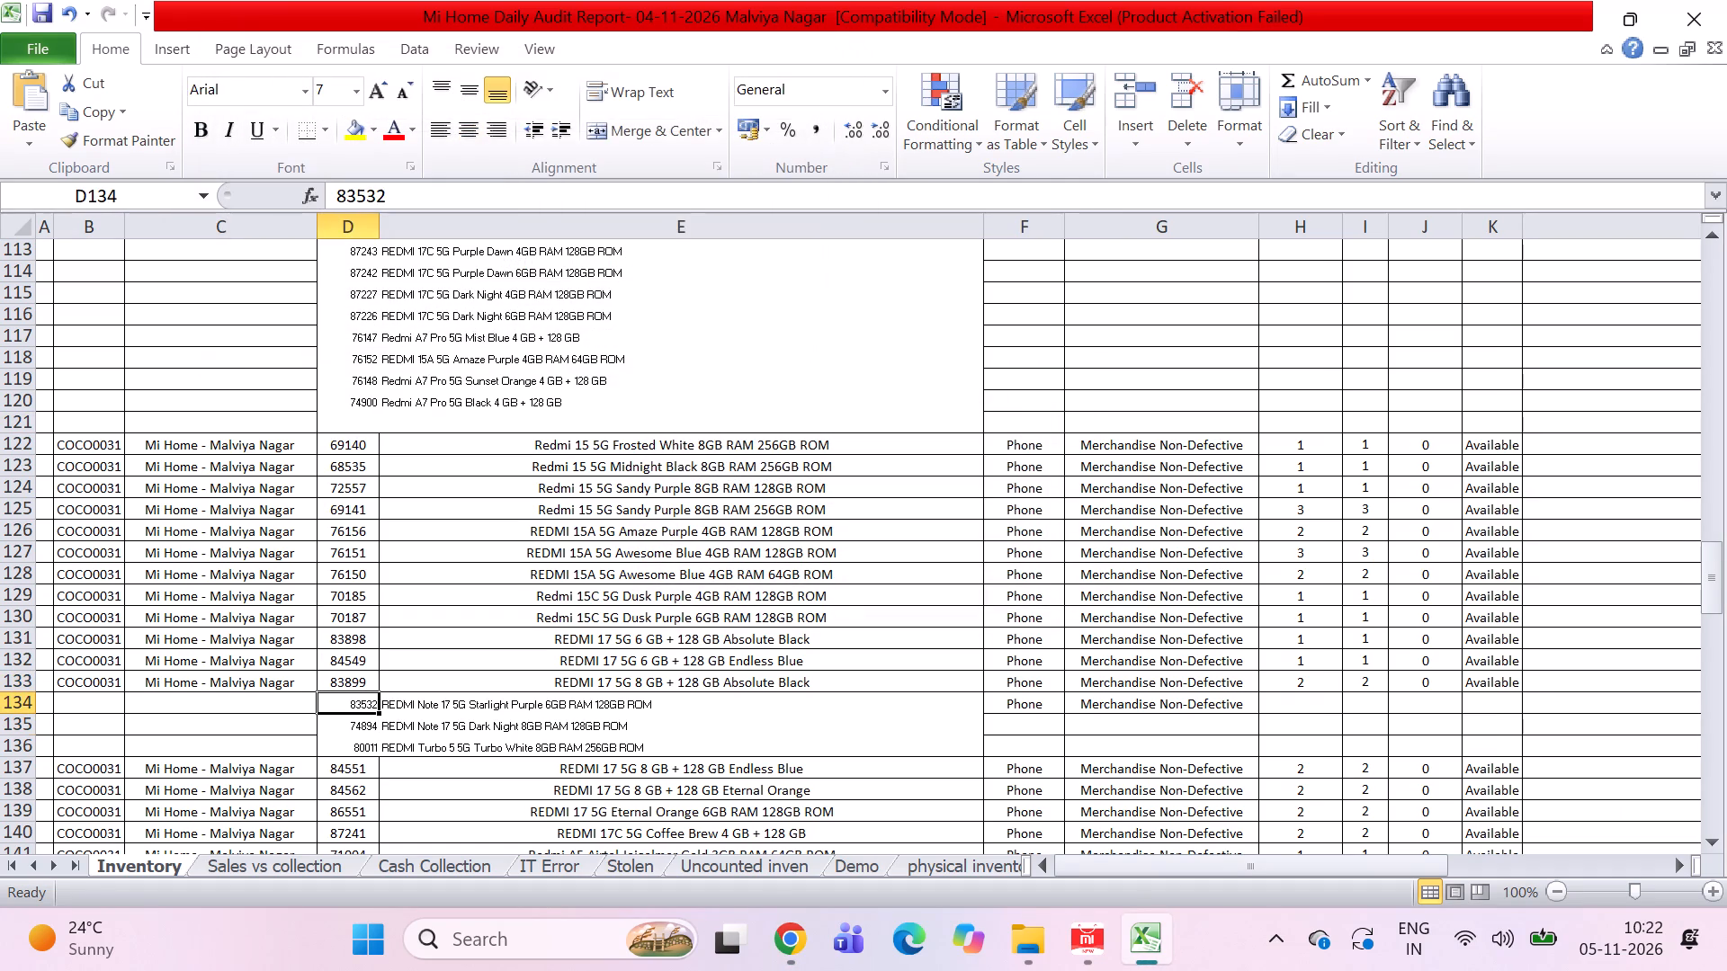
{"action": "key", "text": "ctrl+v"}
{"action": "key", "text": "Right"}
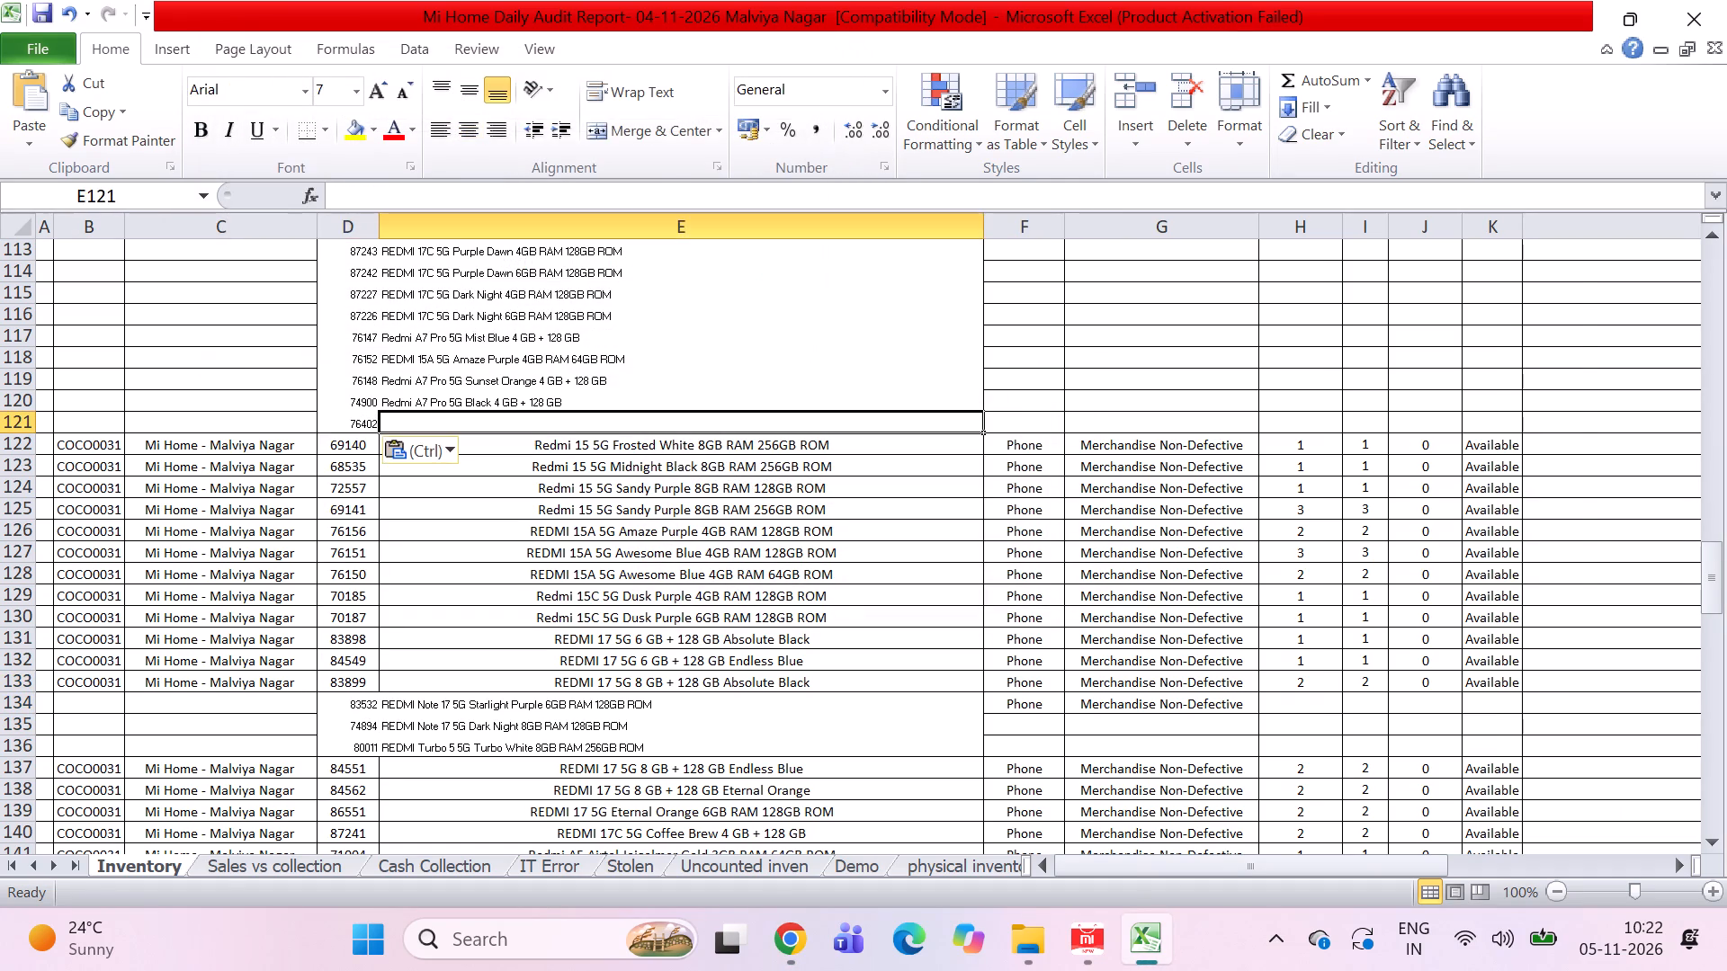
{"action": "key", "text": "alt+Tab"}
{"action": "triple_click", "coordinate": [376, 793]}
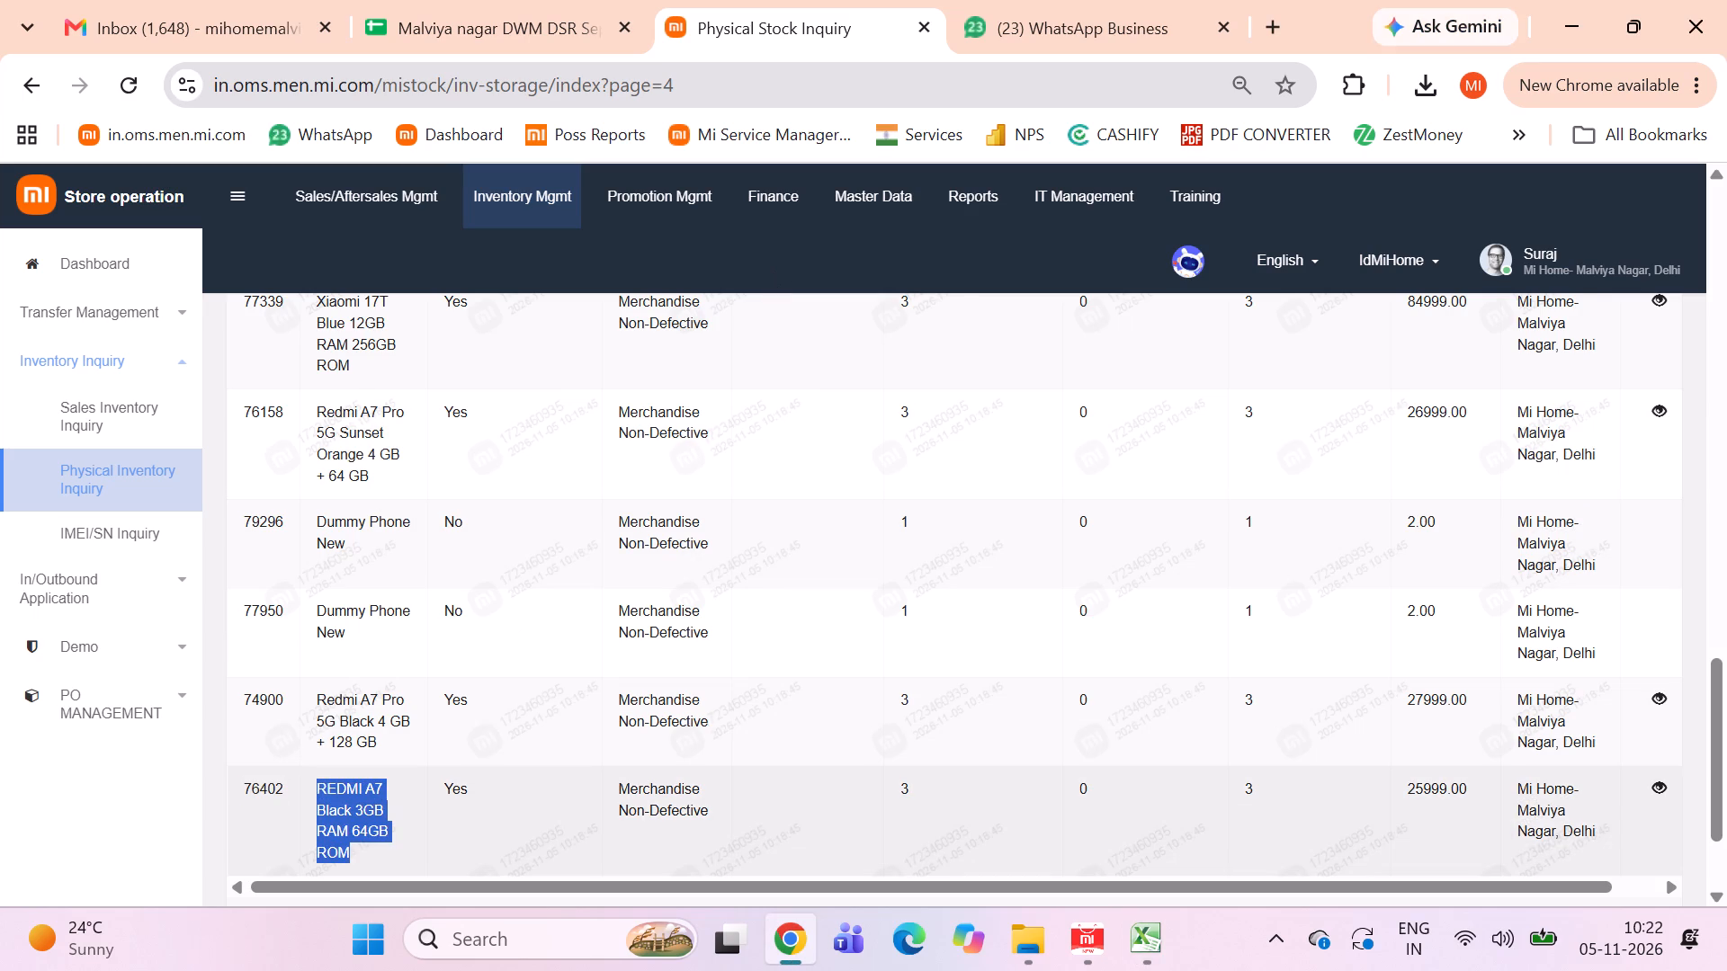
{"action": "key", "text": "ctrl+c"}
{"action": "key", "text": "alt+Tab"}
{"action": "key", "text": "ctrl+v"}
{"action": "key", "text": "Right"}
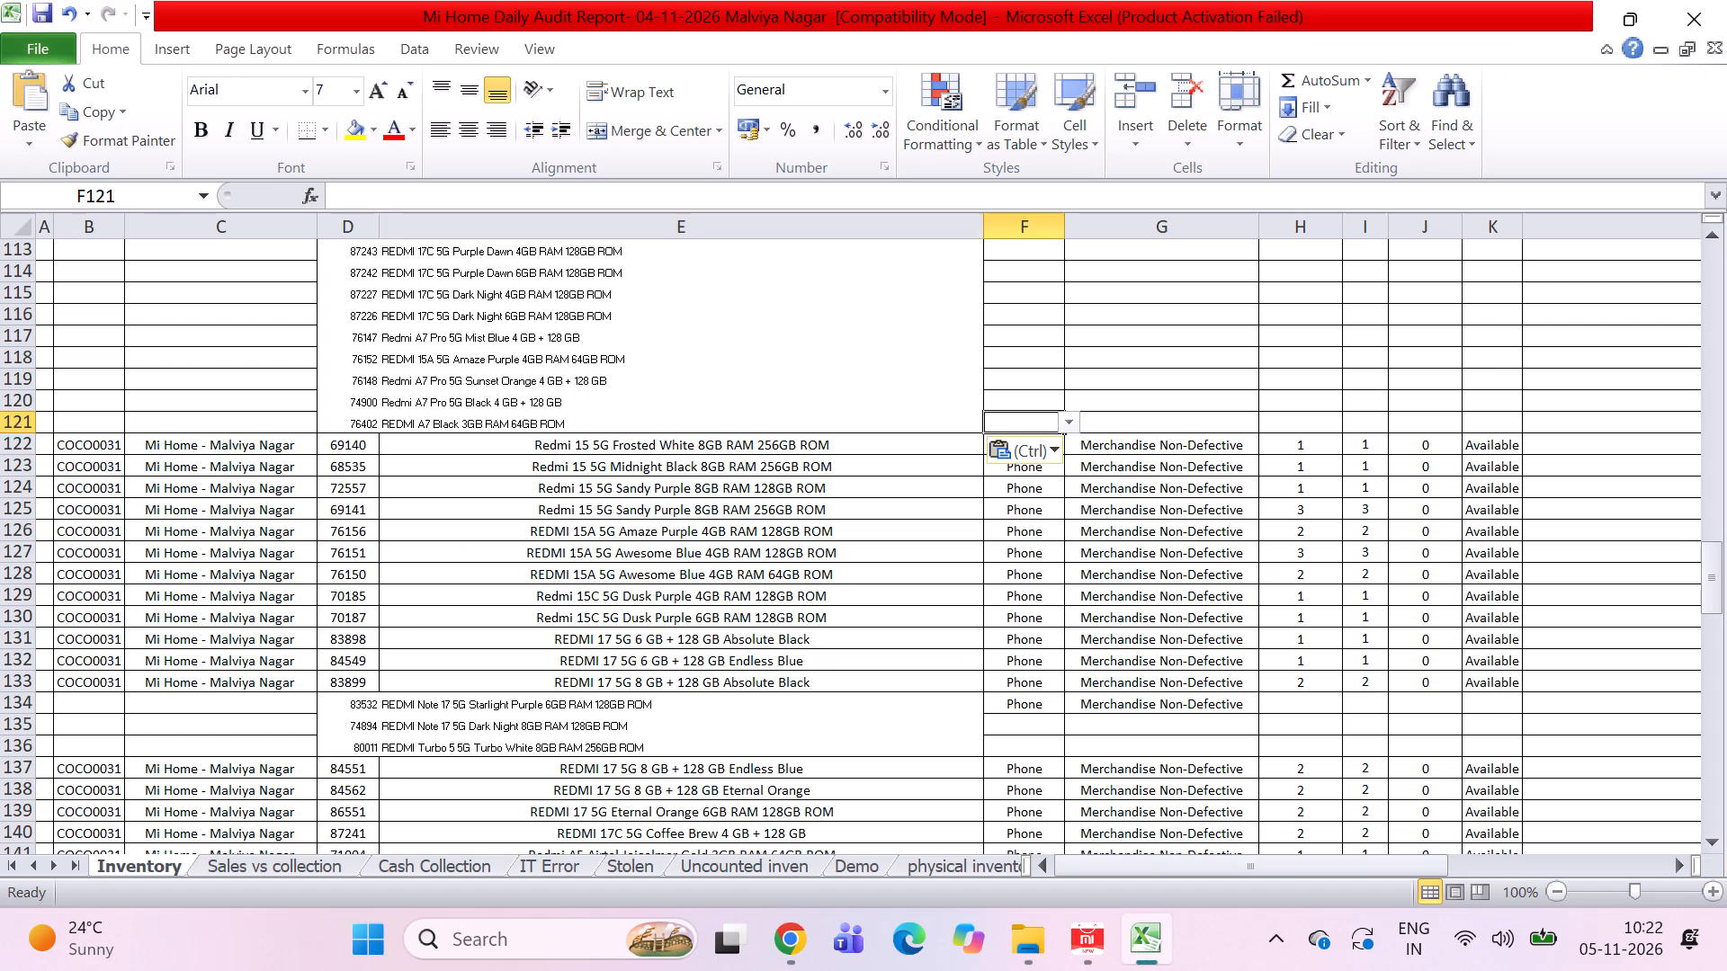
{"action": "key", "text": "Left"}
{"action": "key", "text": "Left"}
Open page 5 of the physical stock inquiry and copy the product ID 76401 of the REDMI A7 Sky Blue.
{"action": "key", "text": "alt+Tab"}
{"action": "scroll", "coordinate": [610, 852], "scroll_direction": "down", "scroll_amount": 1}
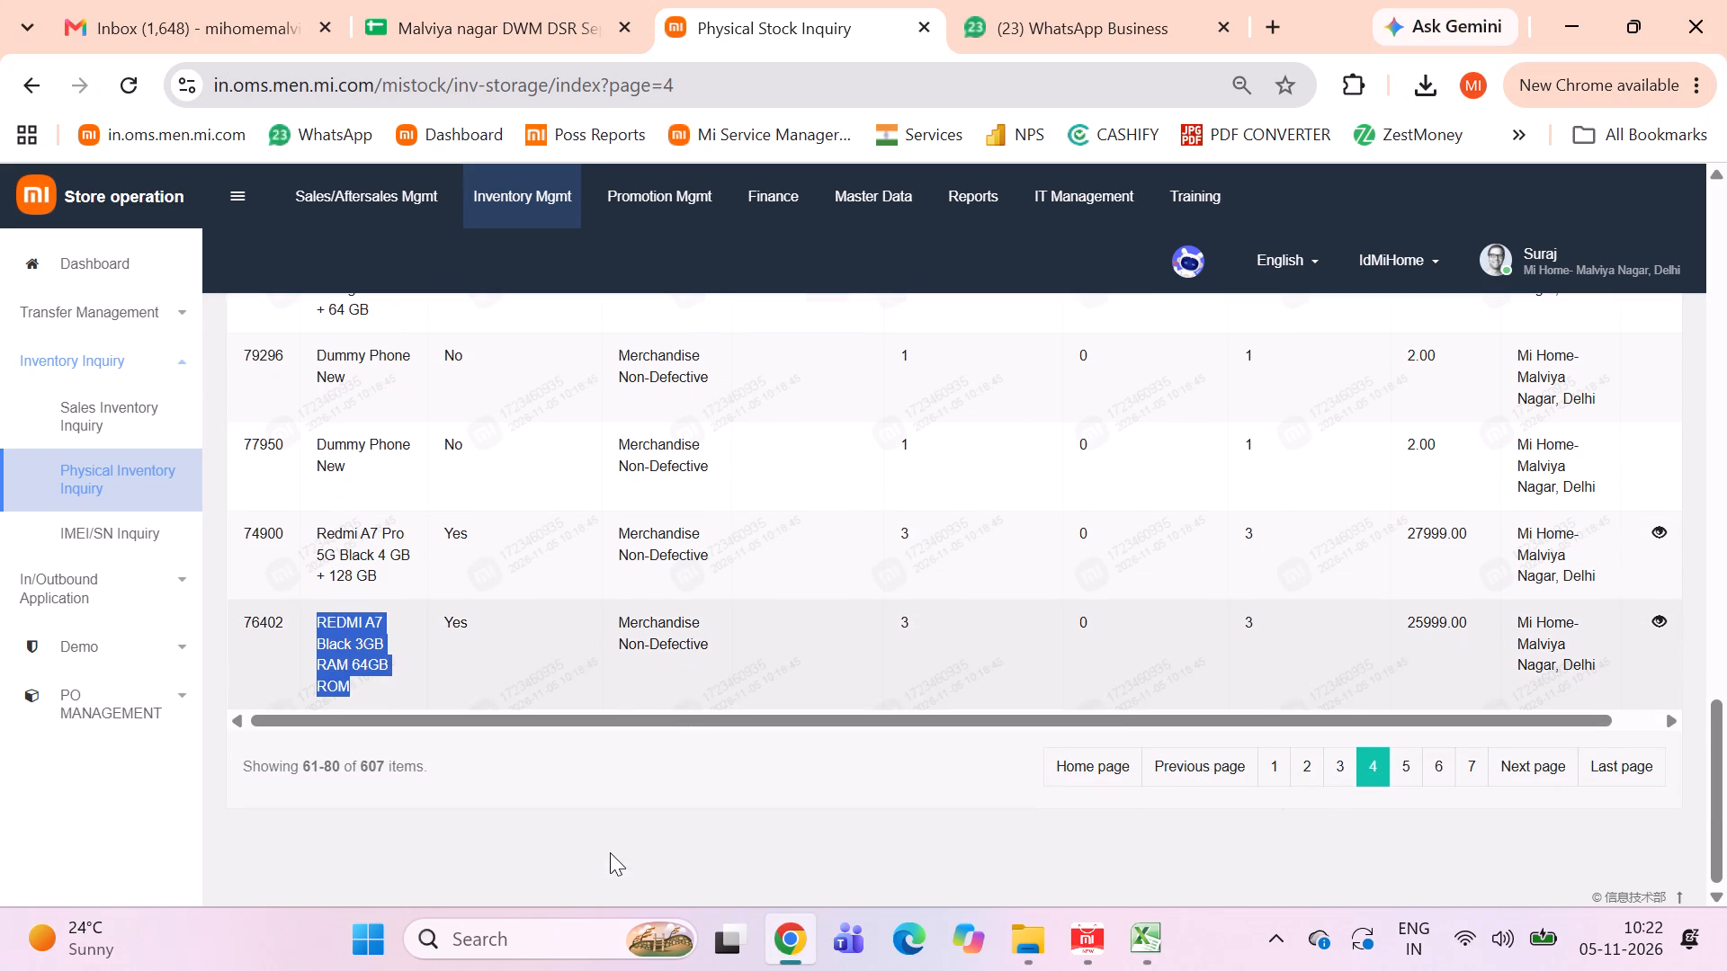
{"action": "scroll", "coordinate": [610, 852], "scroll_direction": "down", "scroll_amount": 1}
{"action": "left_click", "coordinate": [1408, 772]}
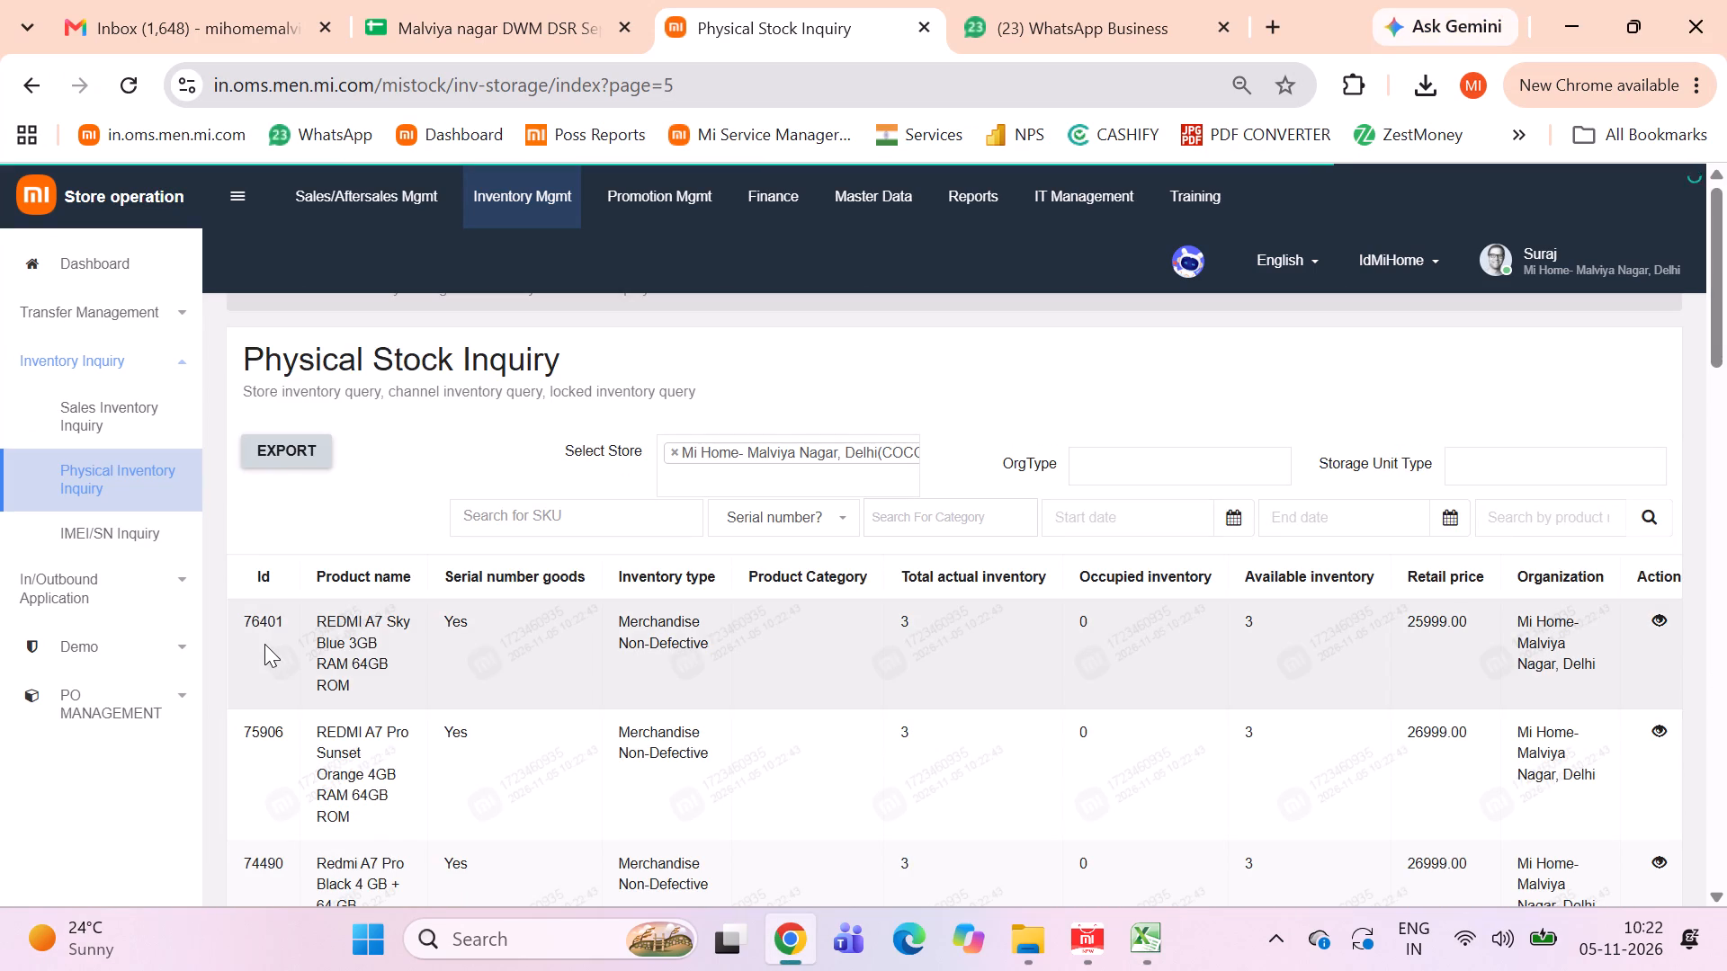
{"action": "double_click", "coordinate": [262, 635]}
{"action": "key", "text": "ctrl+c"}
{"action": "key", "text": "alt+Tab"}
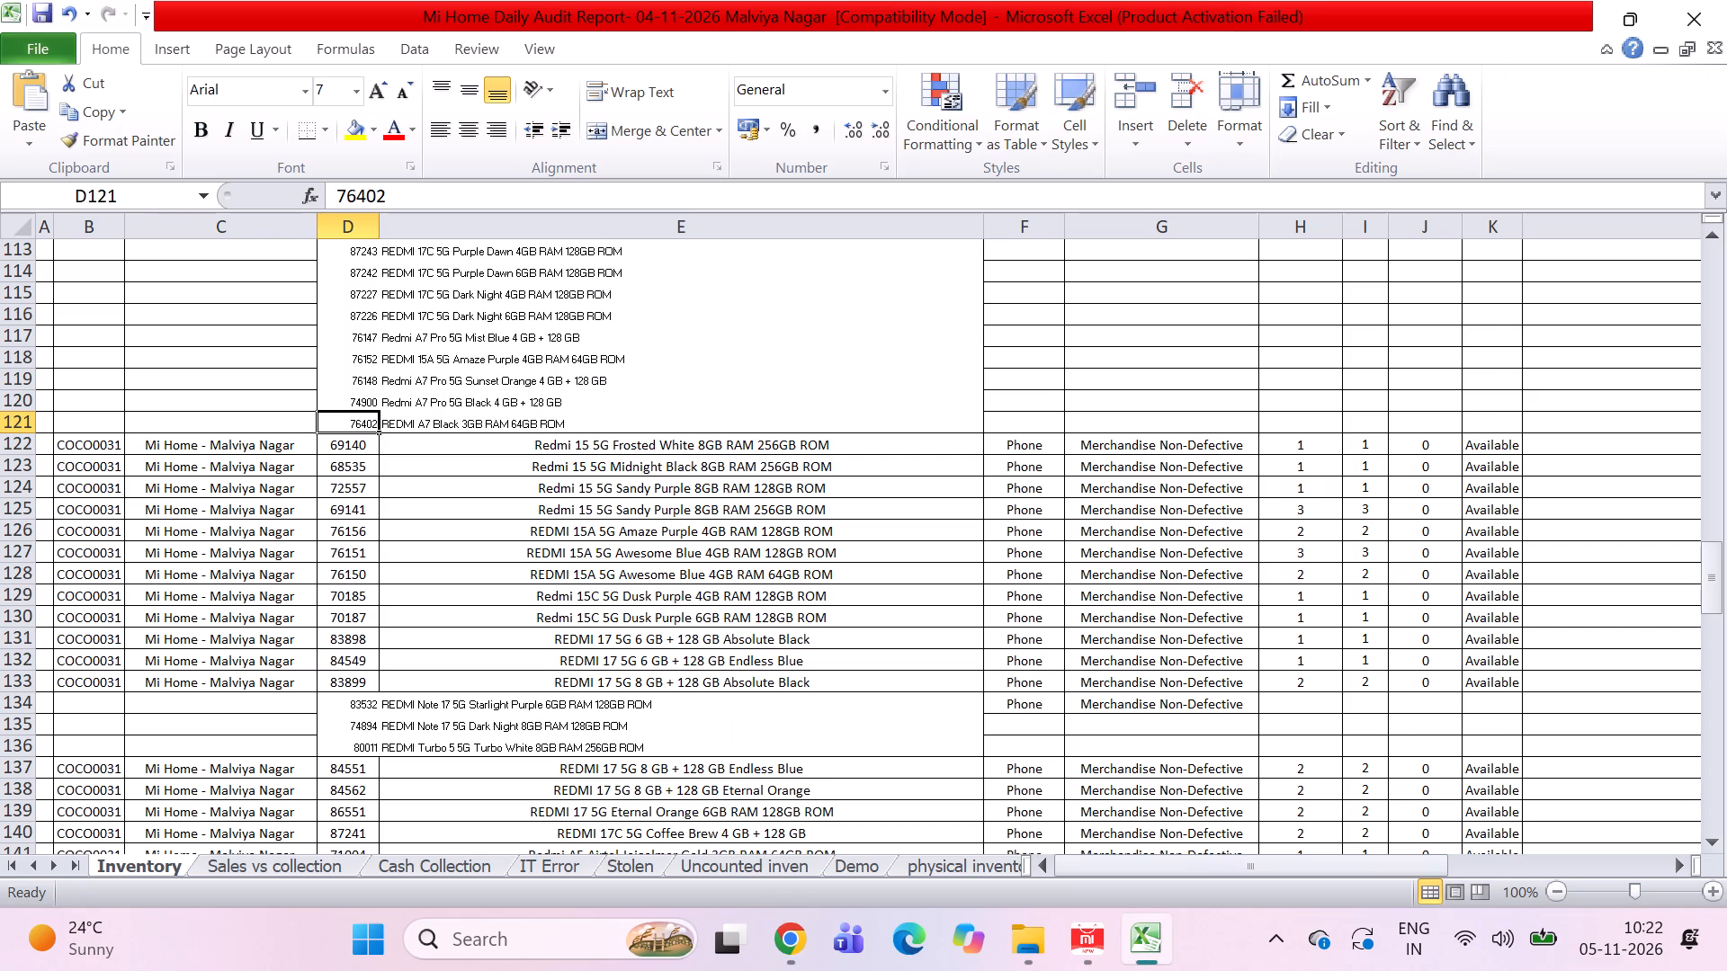
Insert two empty rows between products 74900 and 76402 in the Inventory sheet.
{"action": "left_click", "coordinate": [1, 432]}
{"action": "right_click", "coordinate": [1, 432]}
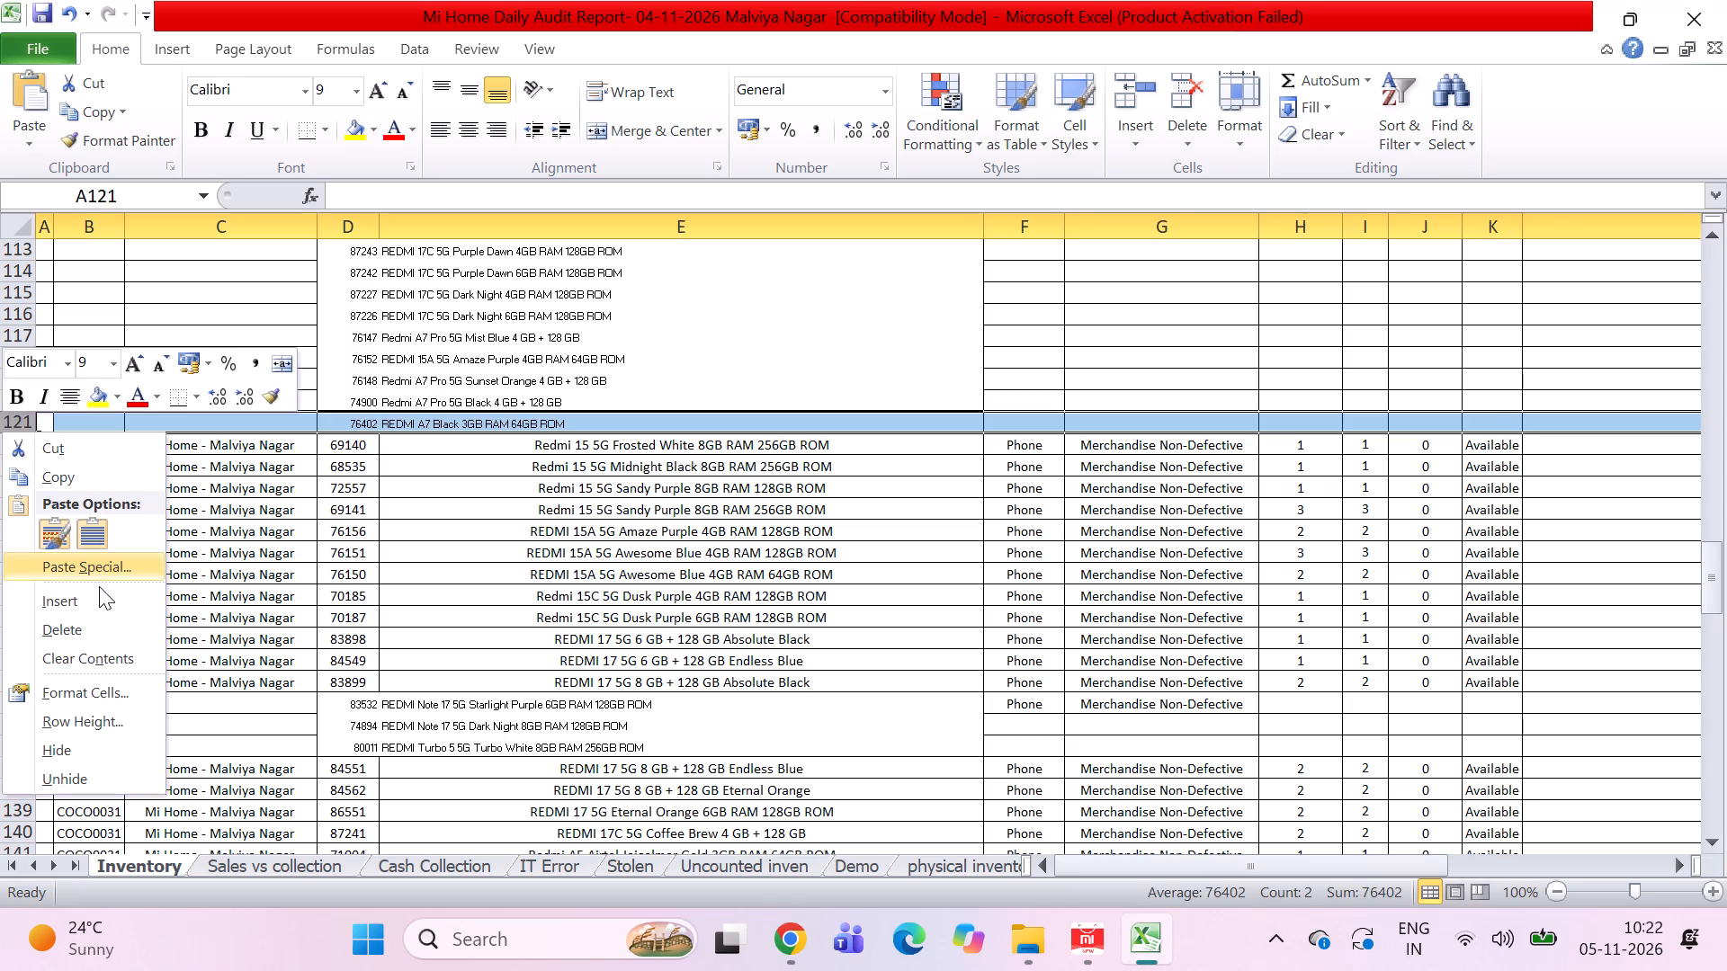
{"action": "left_click", "coordinate": [83, 599]}
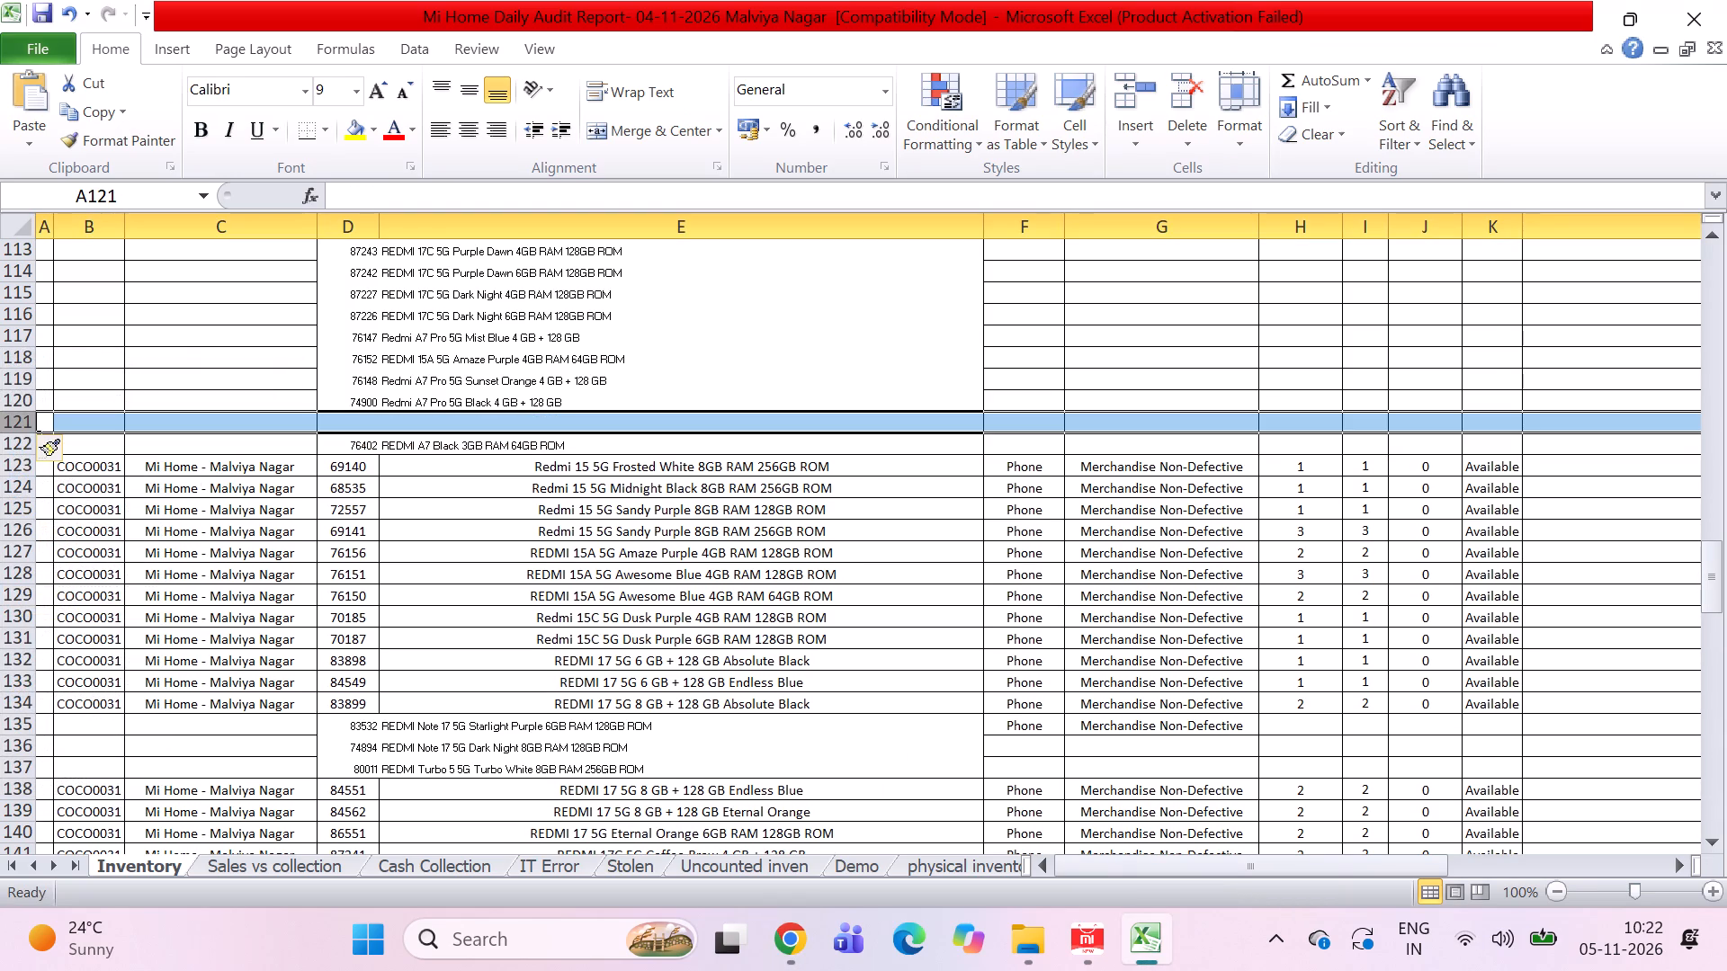
{"action": "right_click", "coordinate": [26, 423]}
{"action": "left_click", "coordinate": [90, 588]}
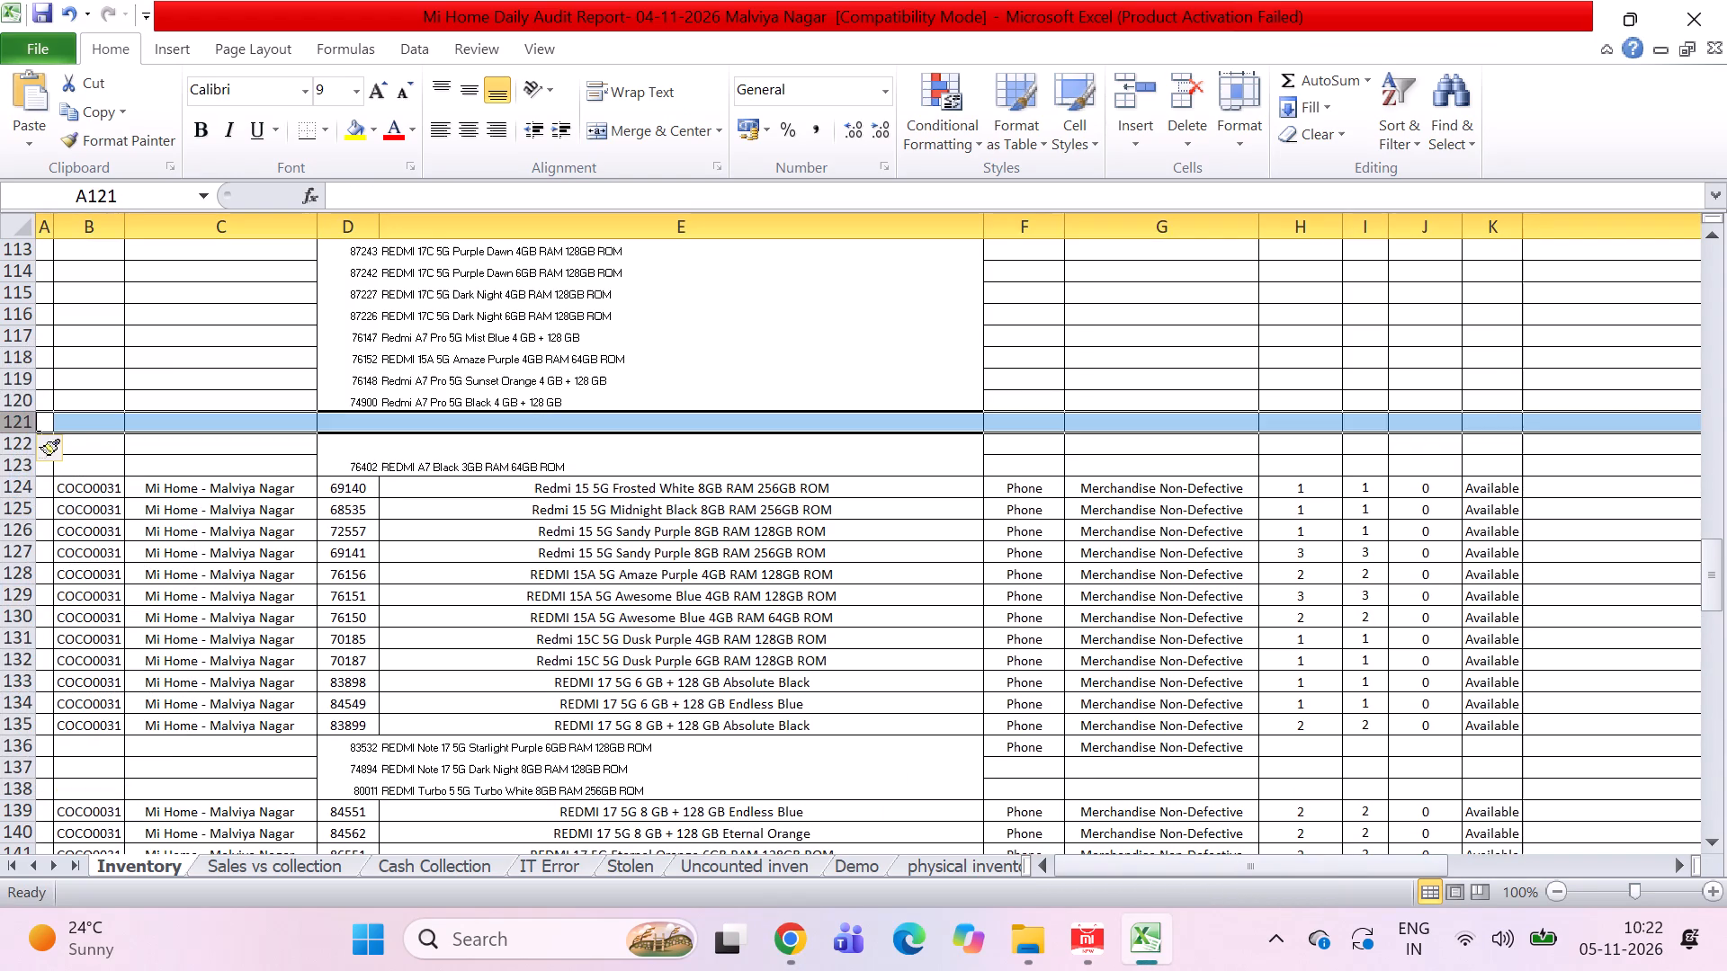
Search the Inventory sheet for the copied ID 76401.
{"action": "left_click", "coordinate": [366, 529]}
{"action": "key", "text": "ctrl+f"}
{"action": "key", "text": "ctrl+v"}
{"action": "key", "text": "Return"}
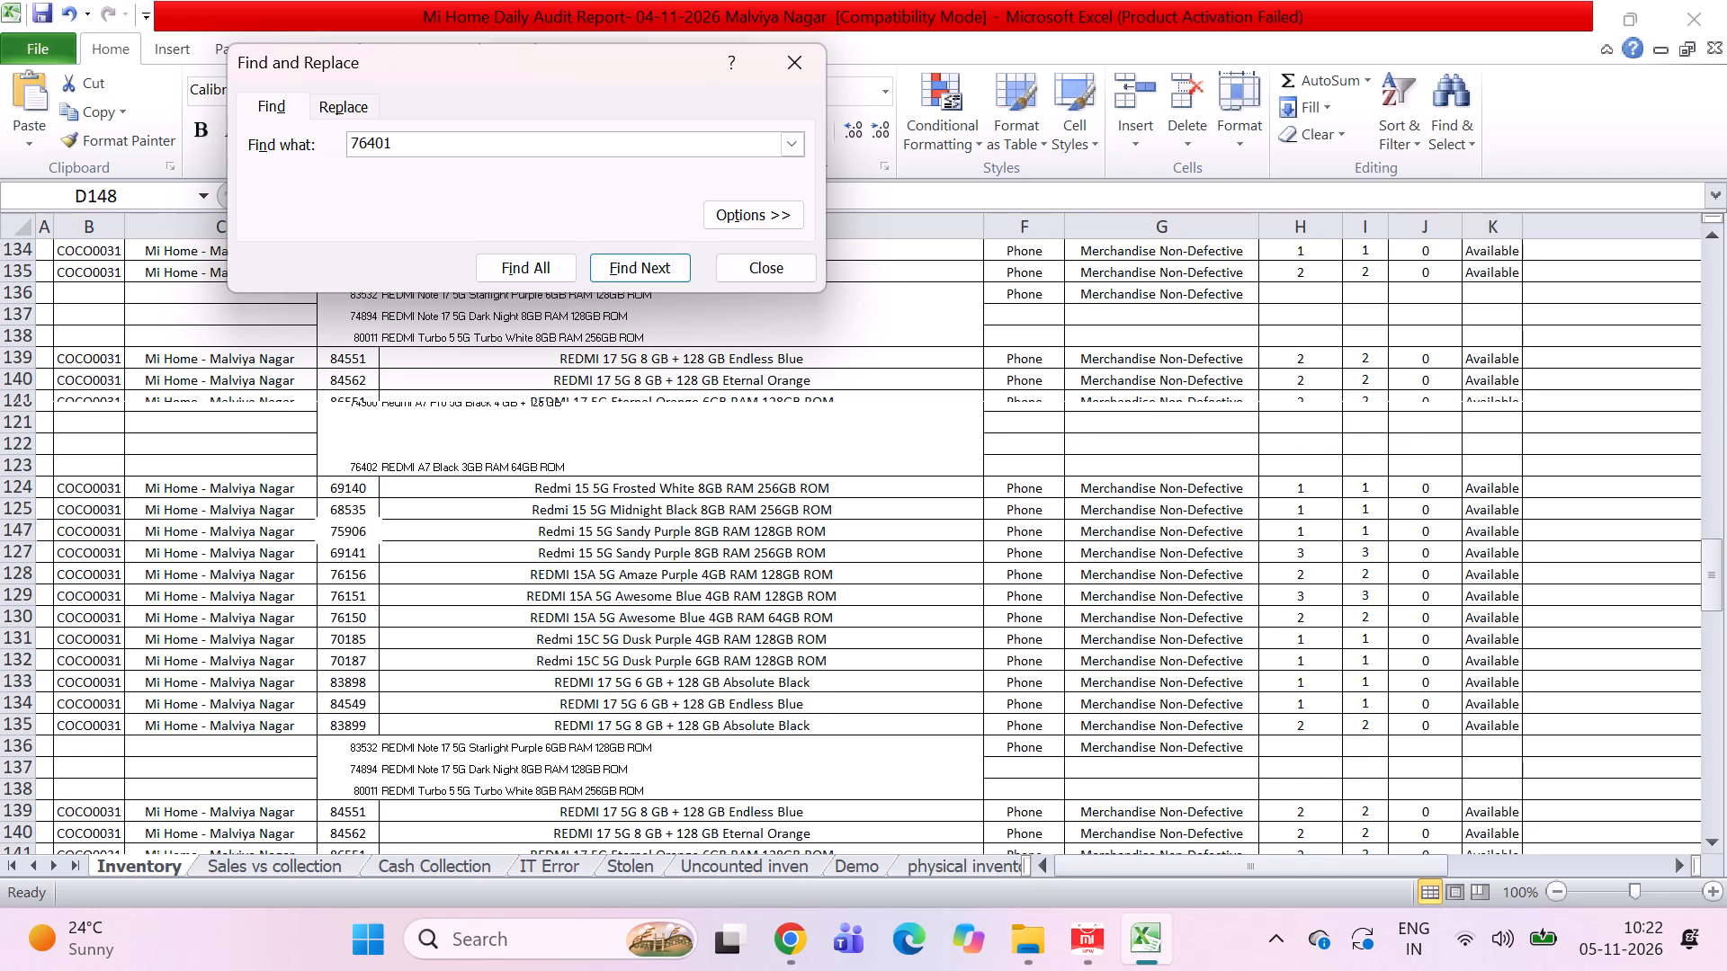
{"action": "left_click", "coordinate": [775, 271]}
Copy the product ID 75906 from the stock inquiry and search the Inventory sheet for it.
{"action": "key", "text": "alt+Tab"}
{"action": "double_click", "coordinate": [270, 746]}
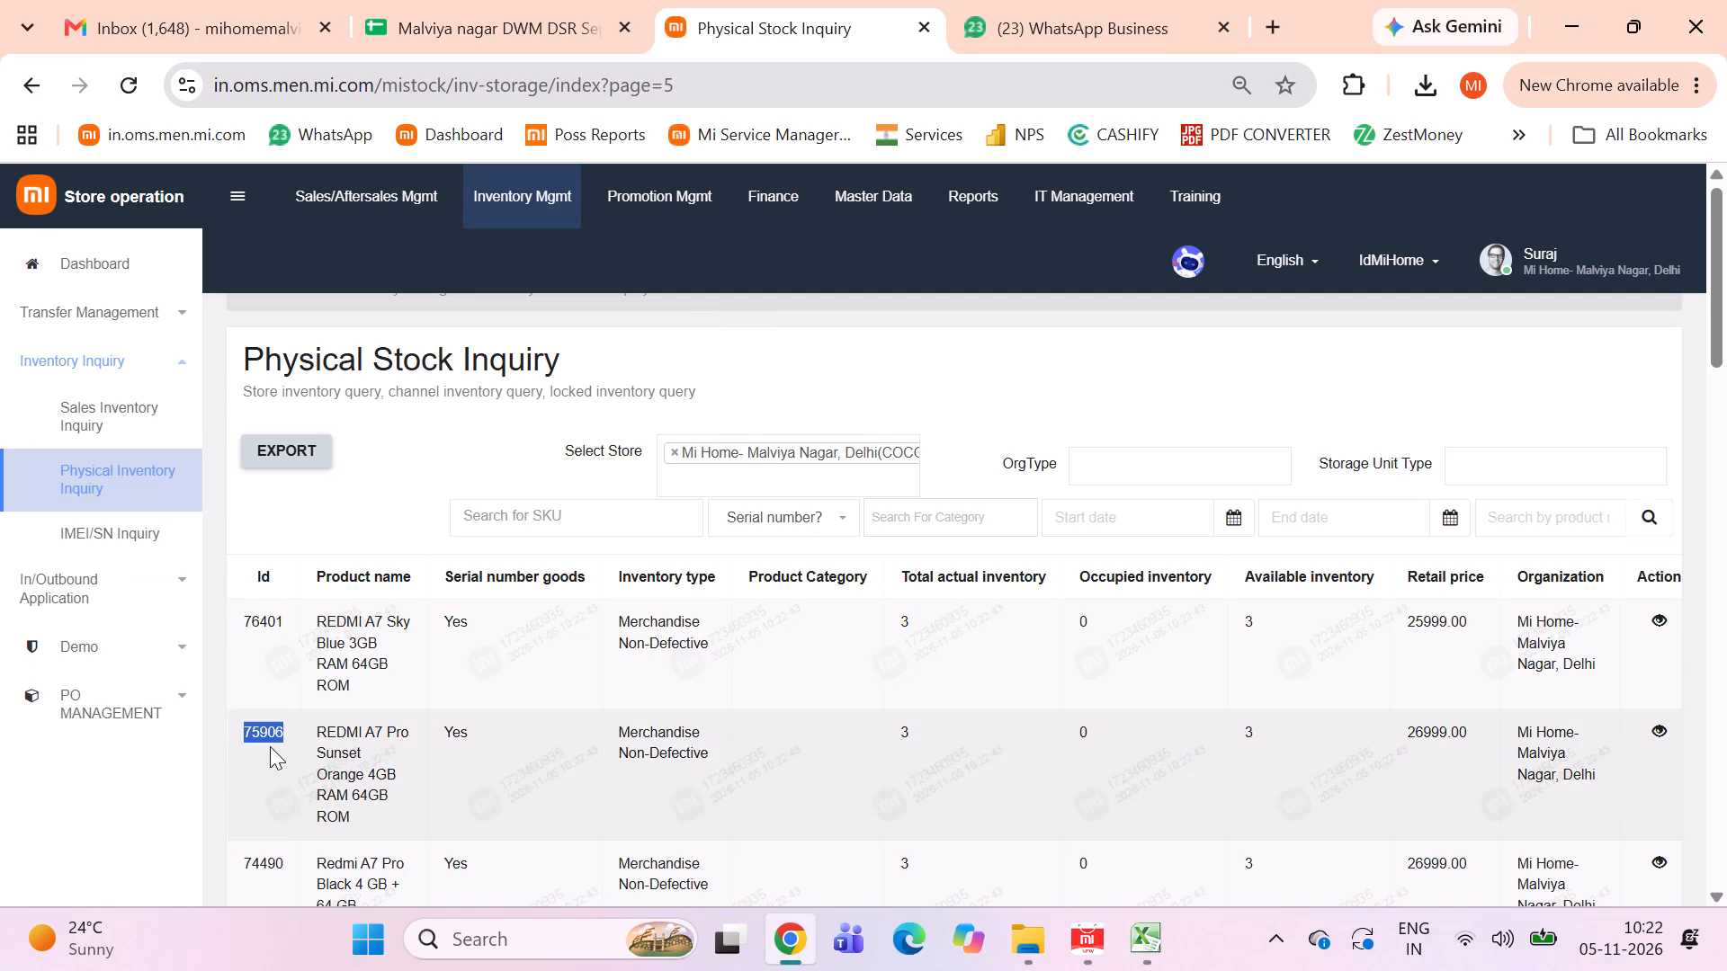
{"action": "key", "text": "ctrl+c"}
{"action": "key", "text": "alt+Tab"}
{"action": "key", "text": "ctrl+f"}
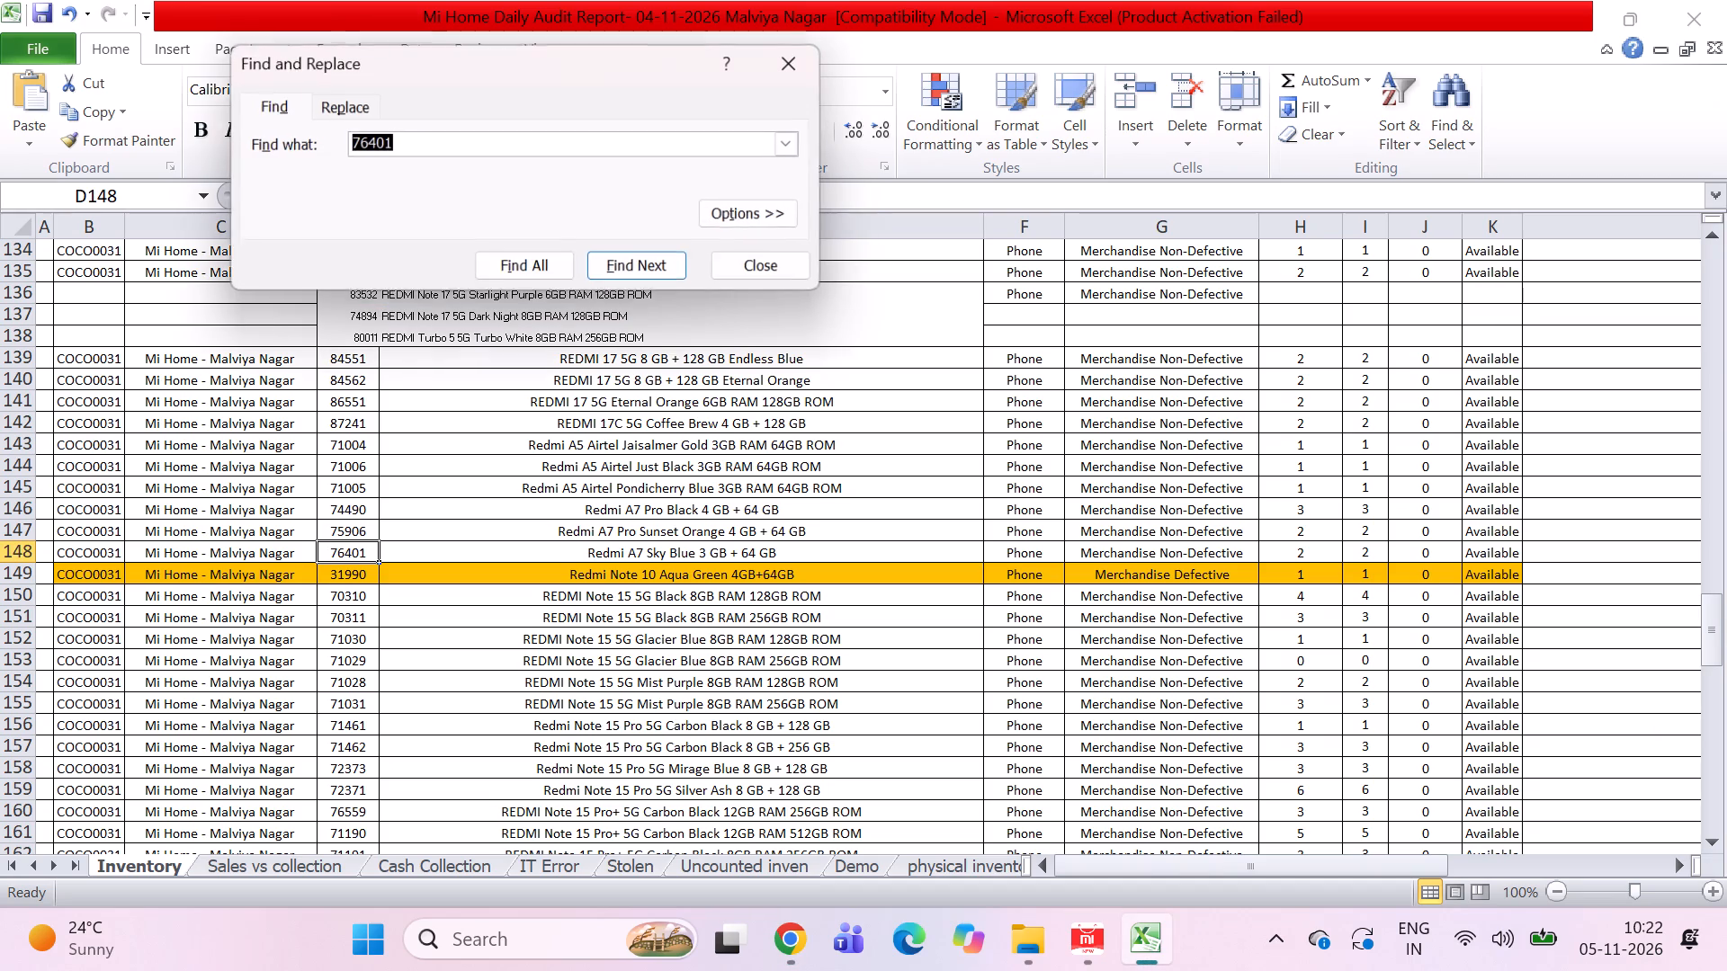
{"action": "key", "text": "ctrl+v"}
{"action": "key", "text": "Return"}
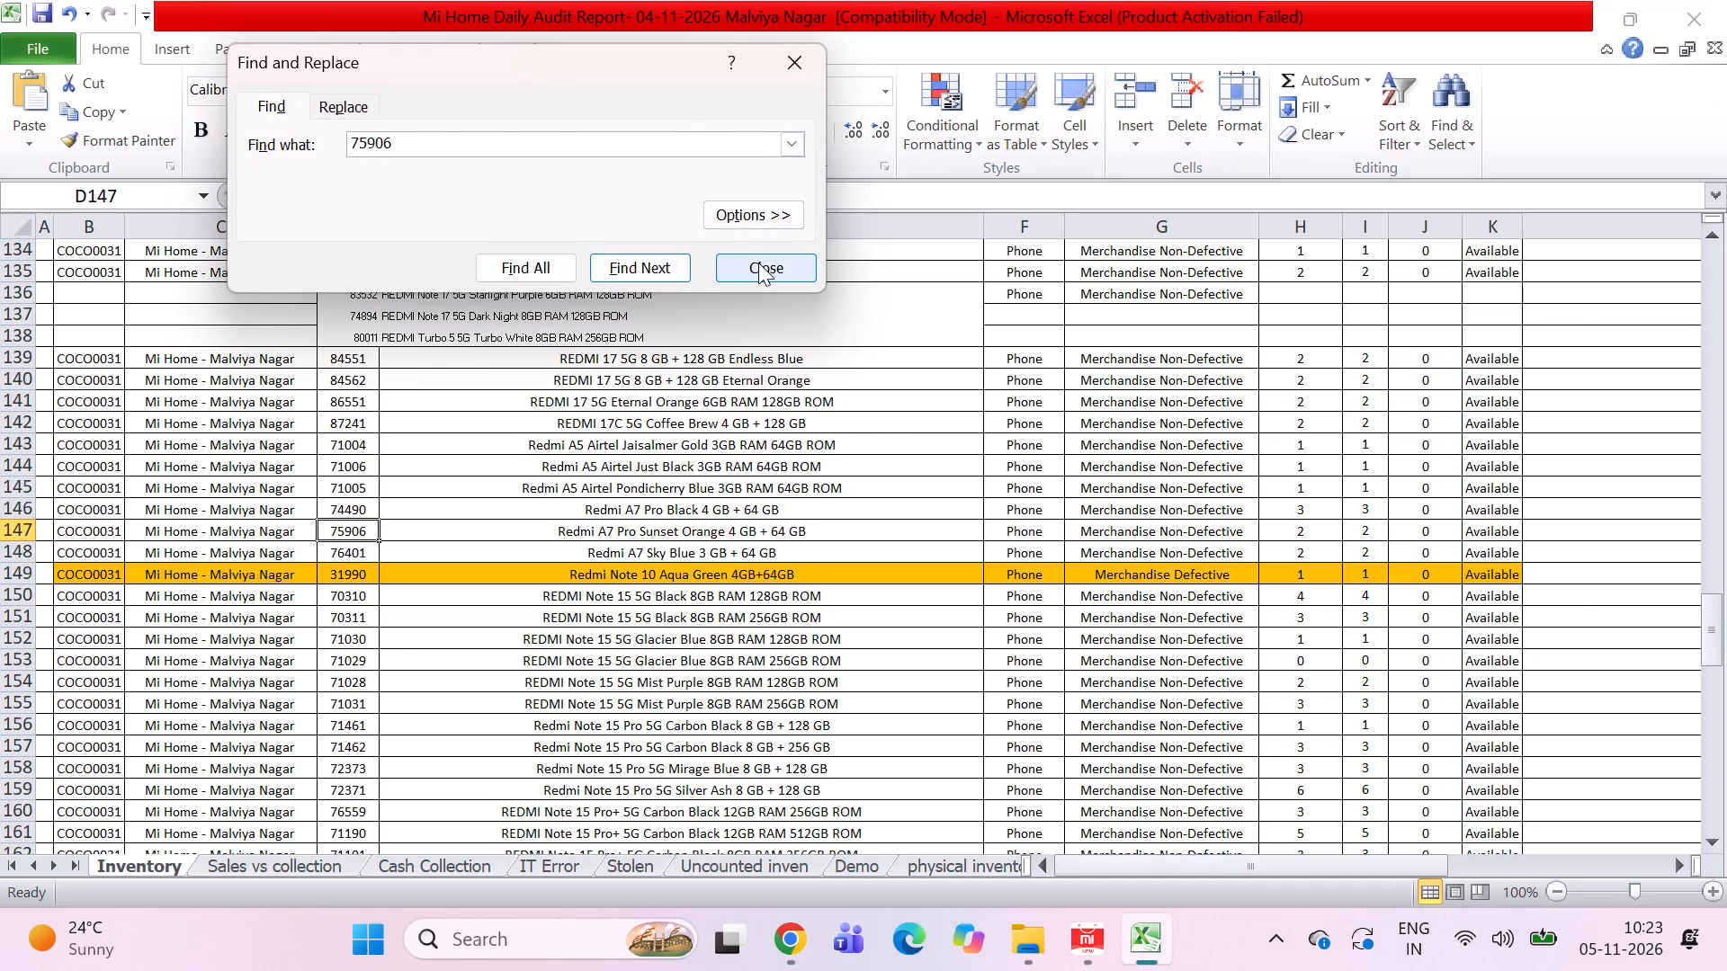
{"action": "left_click", "coordinate": [758, 263]}
Copy the product ID 74490 from the stock inquiry and search the Inventory sheet for it.
{"action": "key", "text": "alt+Tab"}
{"action": "scroll", "coordinate": [317, 783], "scroll_direction": "down", "scroll_amount": 2}
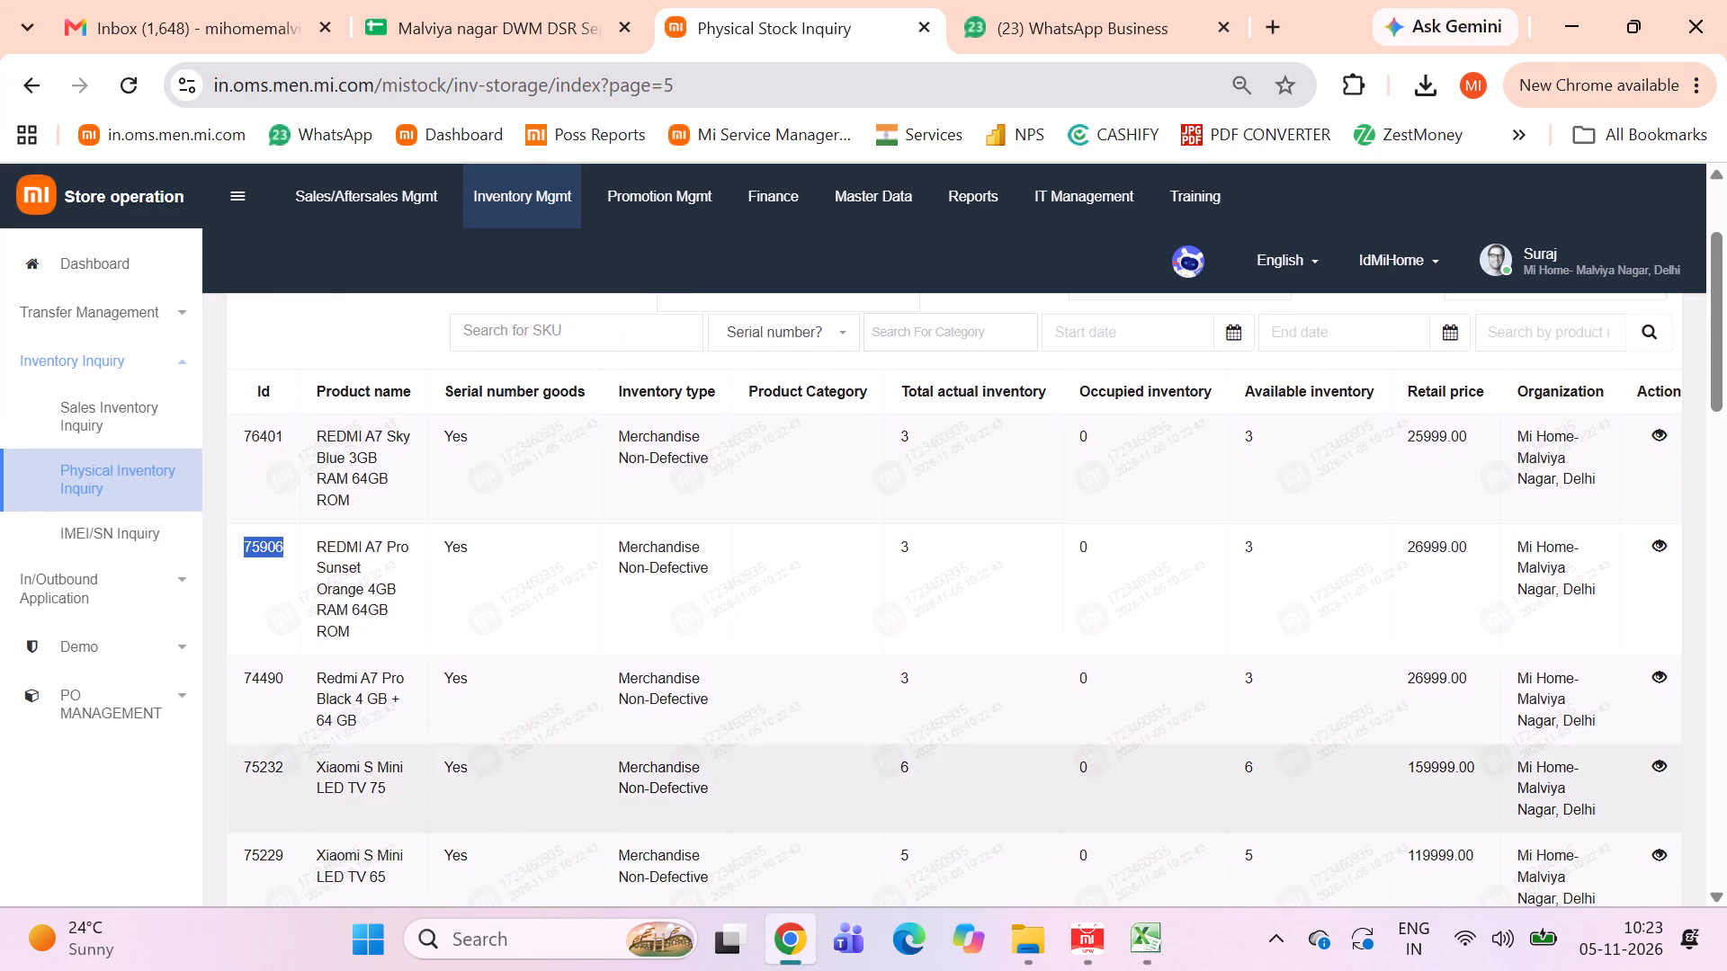
{"action": "double_click", "coordinate": [252, 679]}
{"action": "key", "text": "ctrl+c"}
{"action": "key", "text": "alt+Tab"}
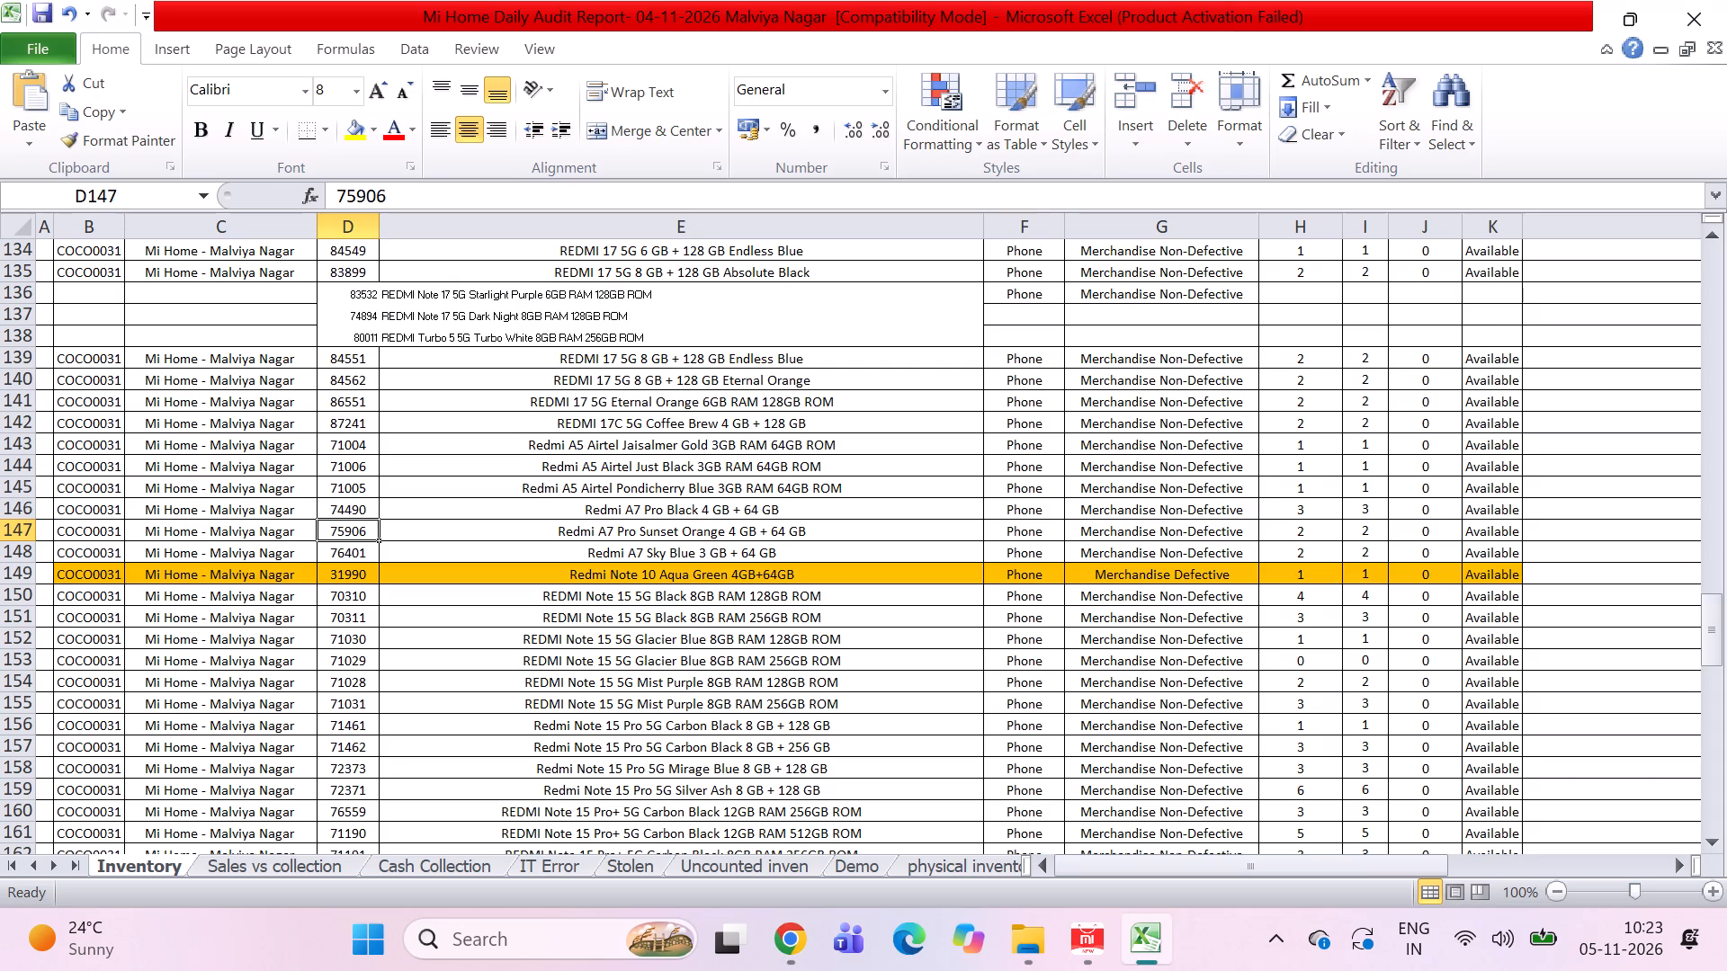
{"action": "key", "text": "ctrl+f"}
{"action": "key", "text": "ctrl+v"}
{"action": "key", "text": "Return"}
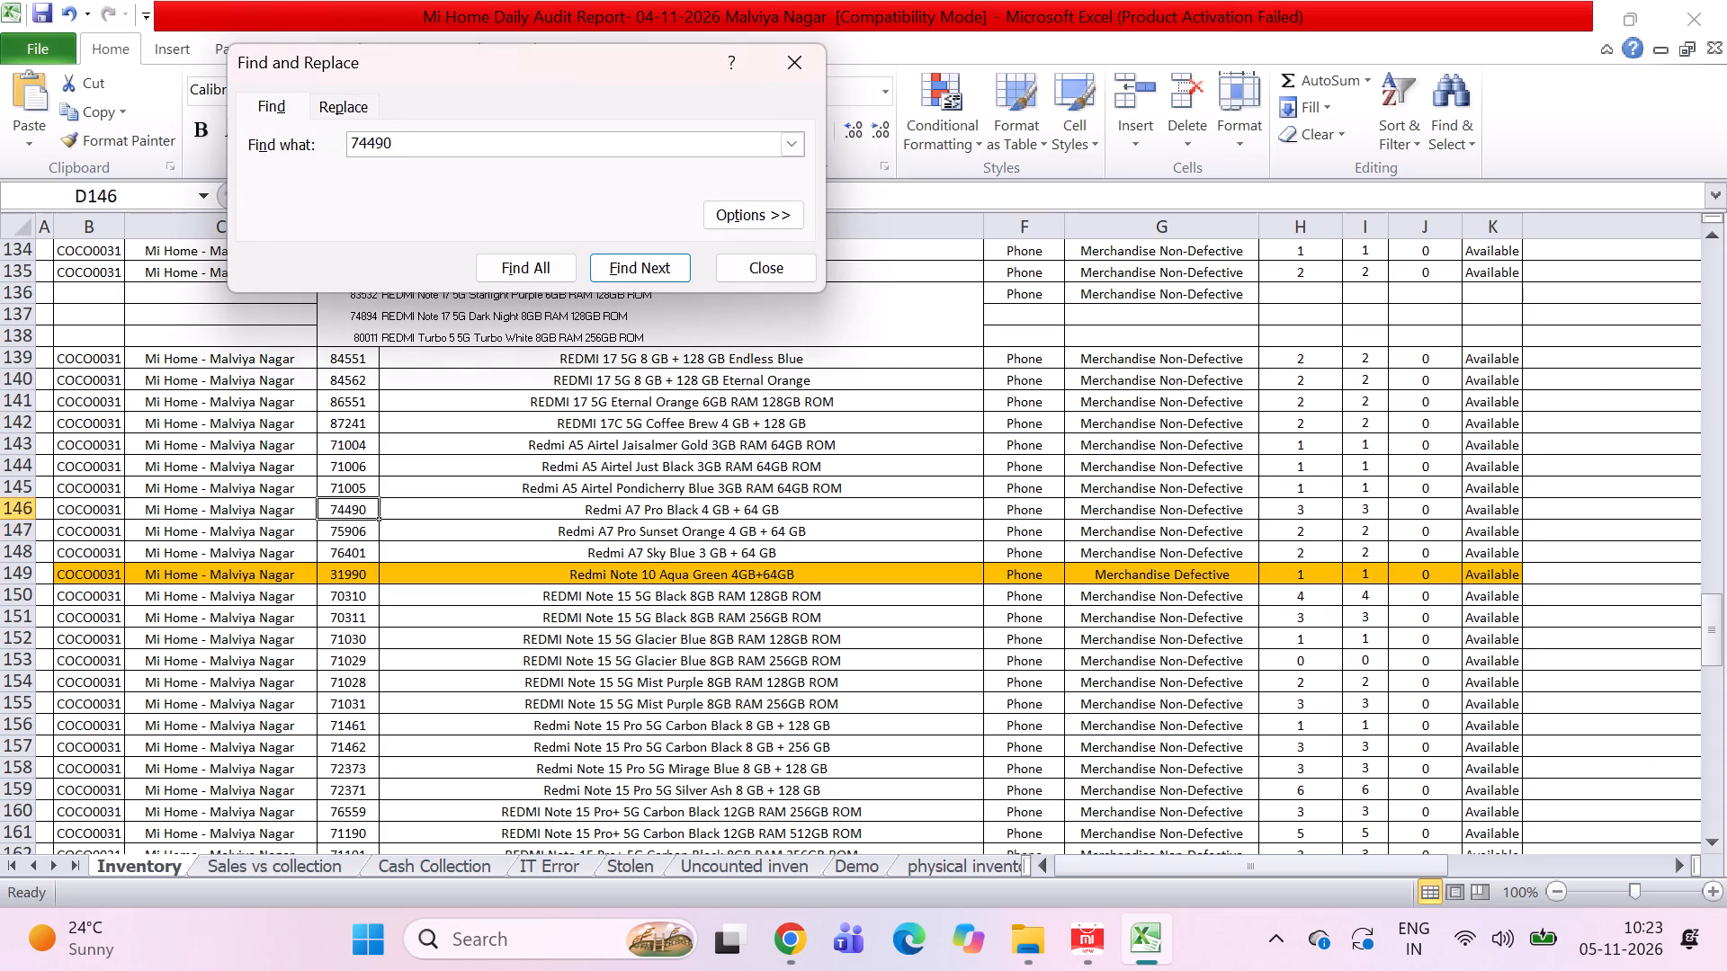
{"action": "left_click", "coordinate": [776, 267]}
Copy the Xiaomi S Mini LED TV 75 ID, 75232, from the stock inquiry and search the Inventory sheet for it.
{"action": "key", "text": "alt+Tab"}
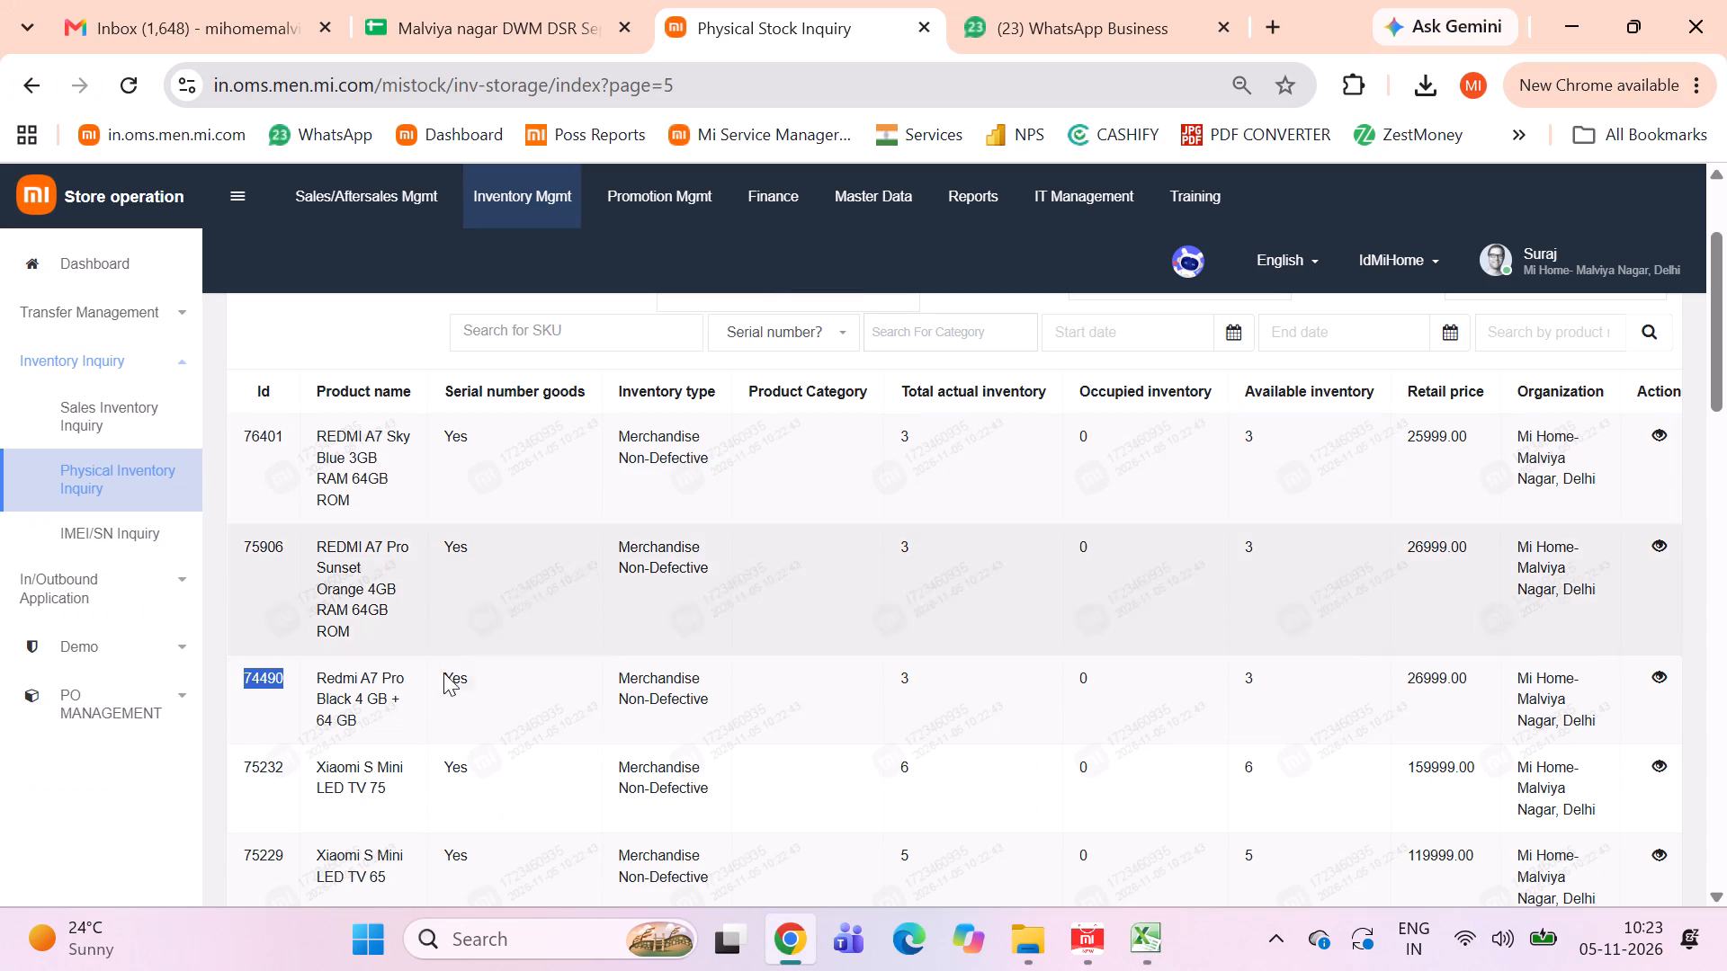
{"action": "double_click", "coordinate": [254, 760]}
{"action": "key", "text": "ctrl+c"}
{"action": "key", "text": "alt+Tab"}
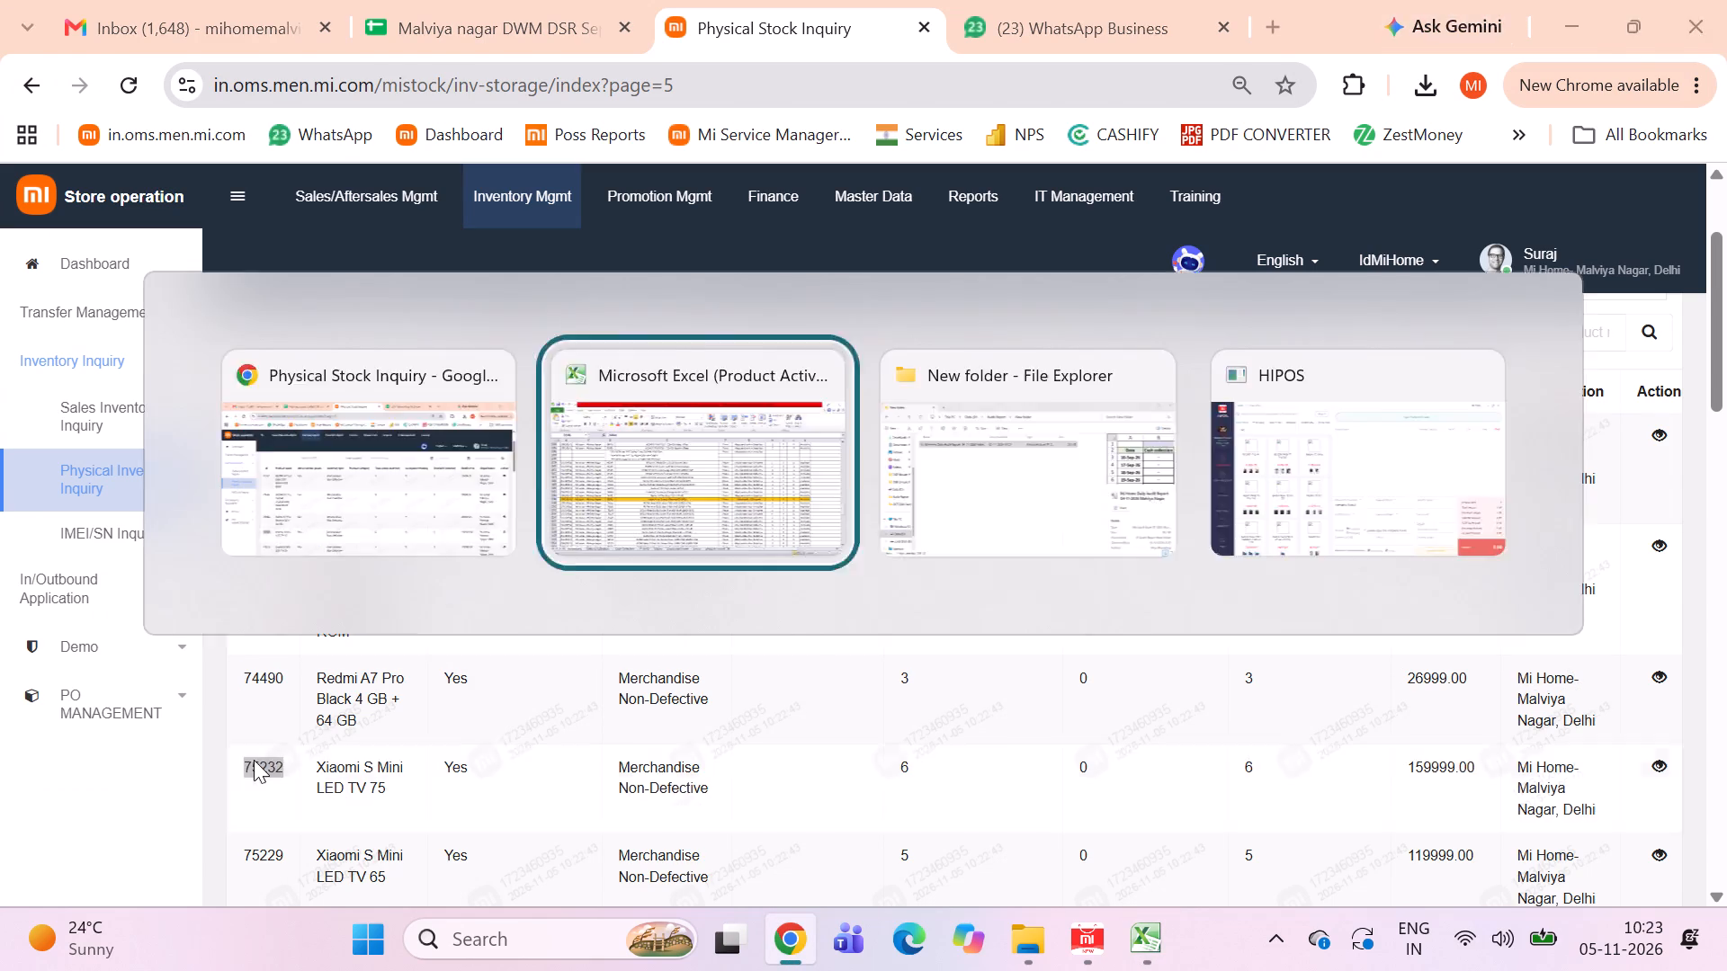
{"action": "key", "text": "ctrl+f"}
{"action": "key", "text": "ctrl+v"}
{"action": "key", "text": "Return"}
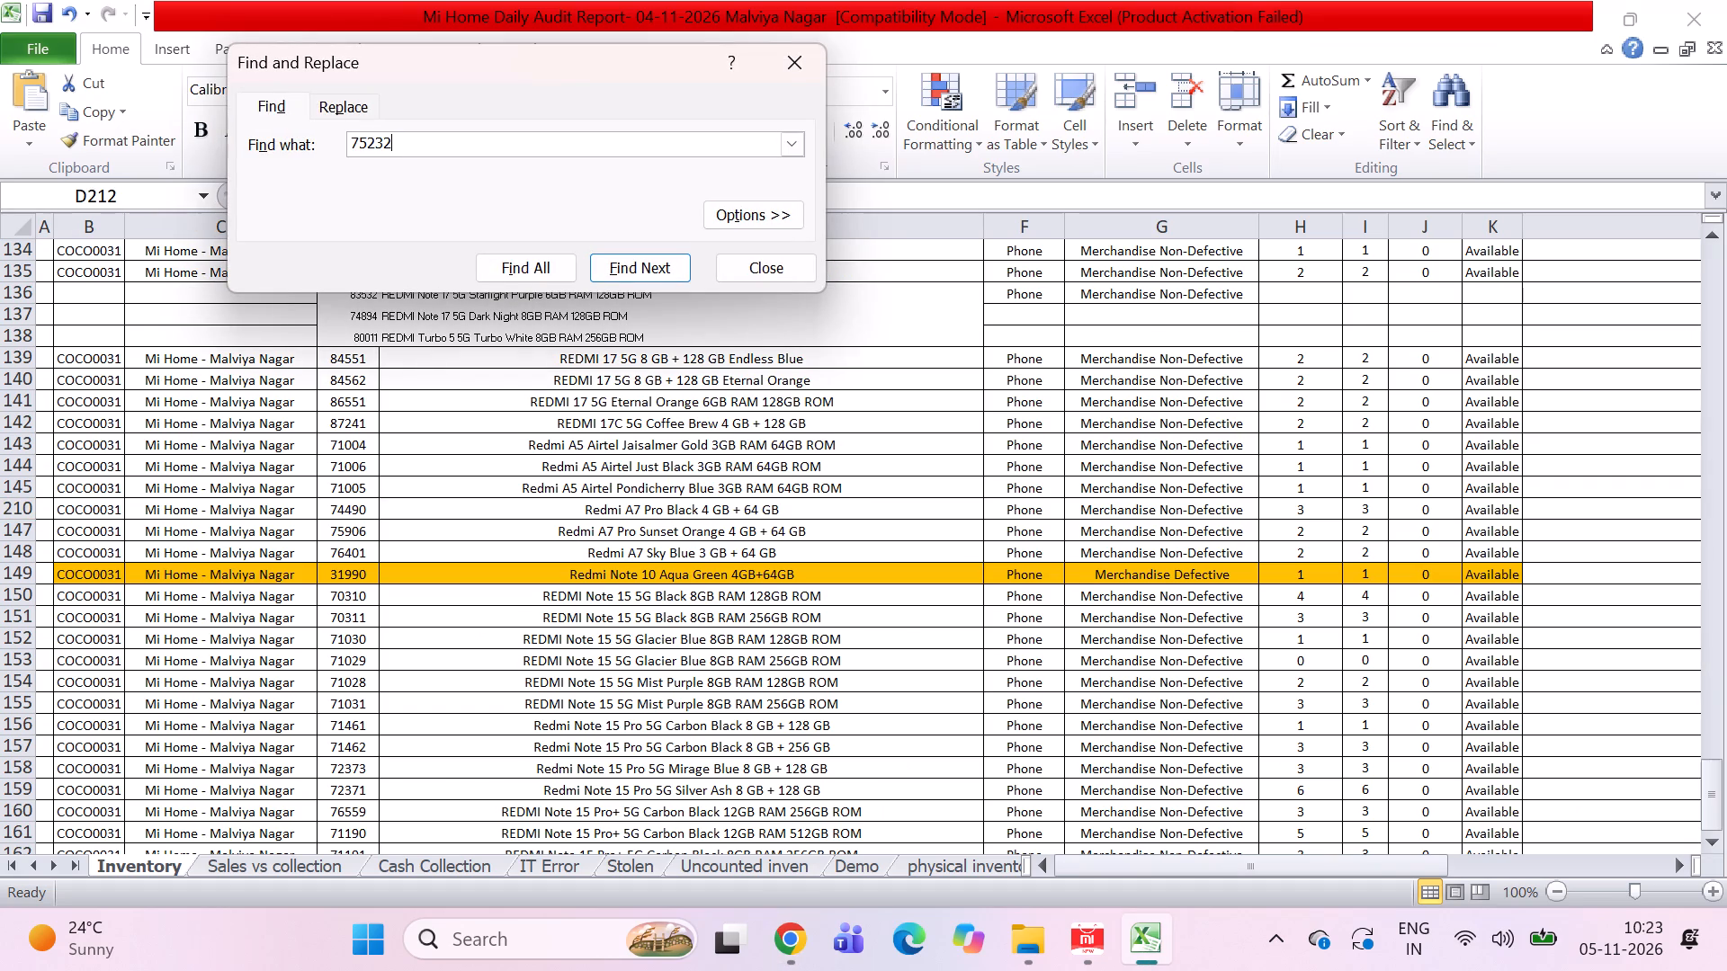
{"action": "left_click", "coordinate": [740, 264]}
Copy the Xiaomi S Mini LED TV 65 ID, 75229, from the stock inquiry and search the Inventory sheet for it.
{"action": "key", "text": "alt+Tab"}
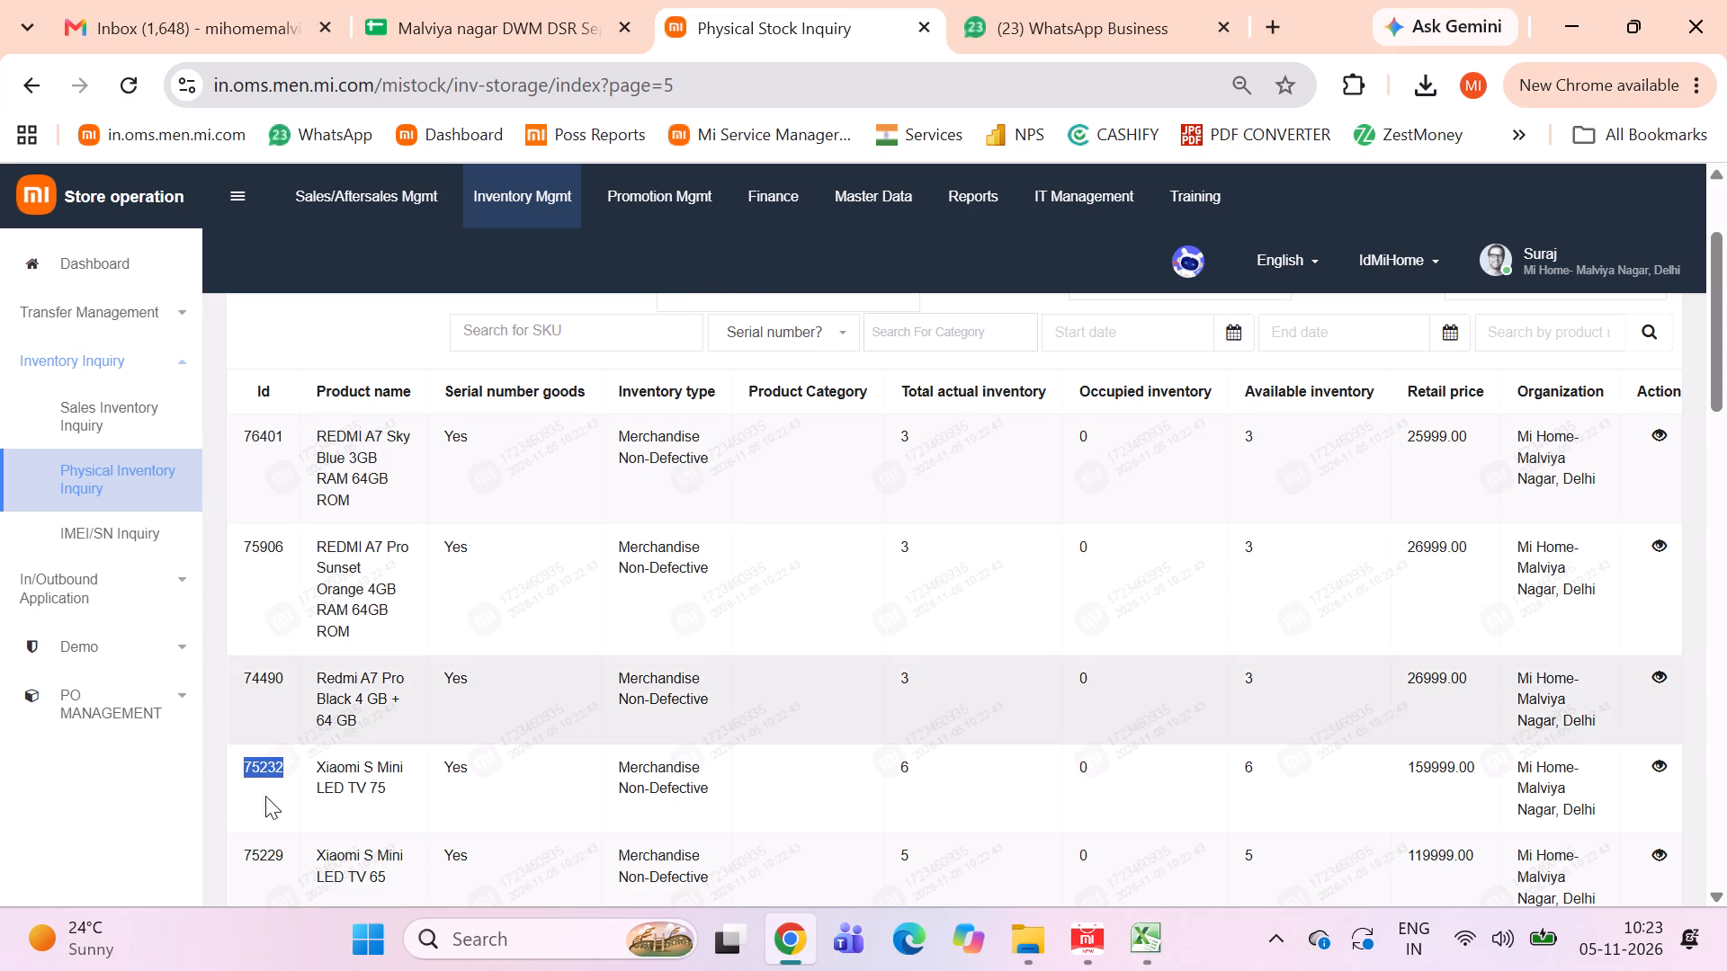
{"action": "double_click", "coordinate": [252, 839]}
{"action": "key", "text": "ctrl+c"}
{"action": "key", "text": "alt+Tab"}
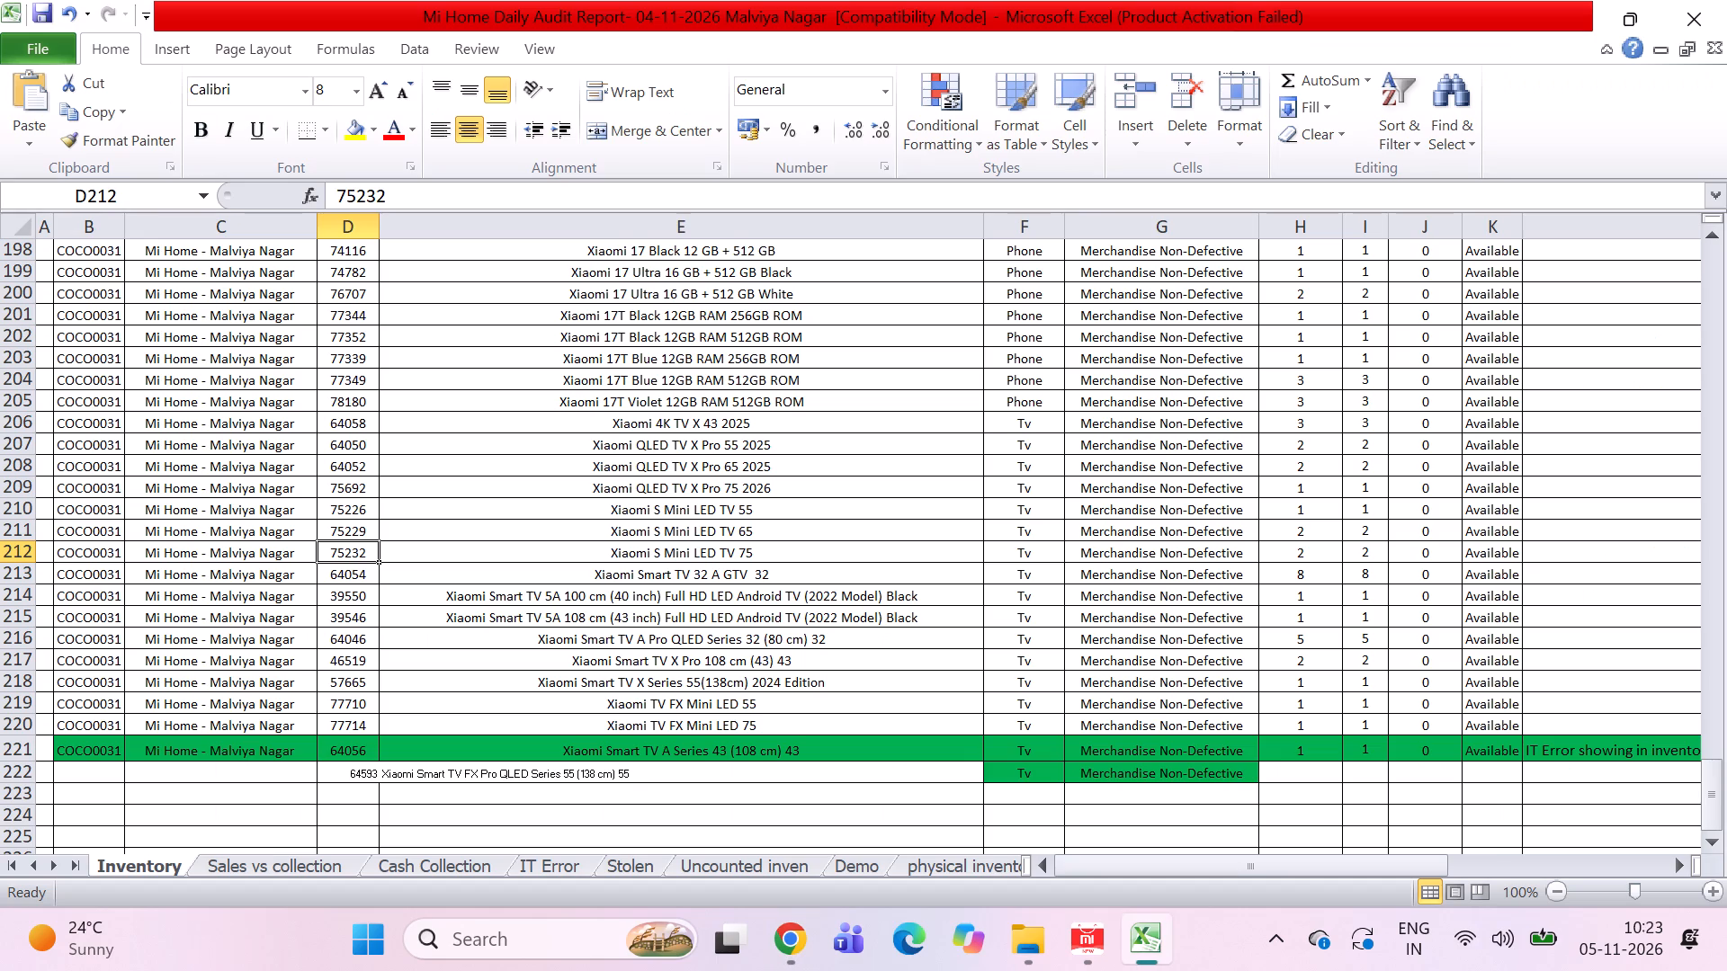
{"action": "key", "text": "ctrl+f"}
{"action": "key", "text": "ctrl+v"}
{"action": "key", "text": "Return"}
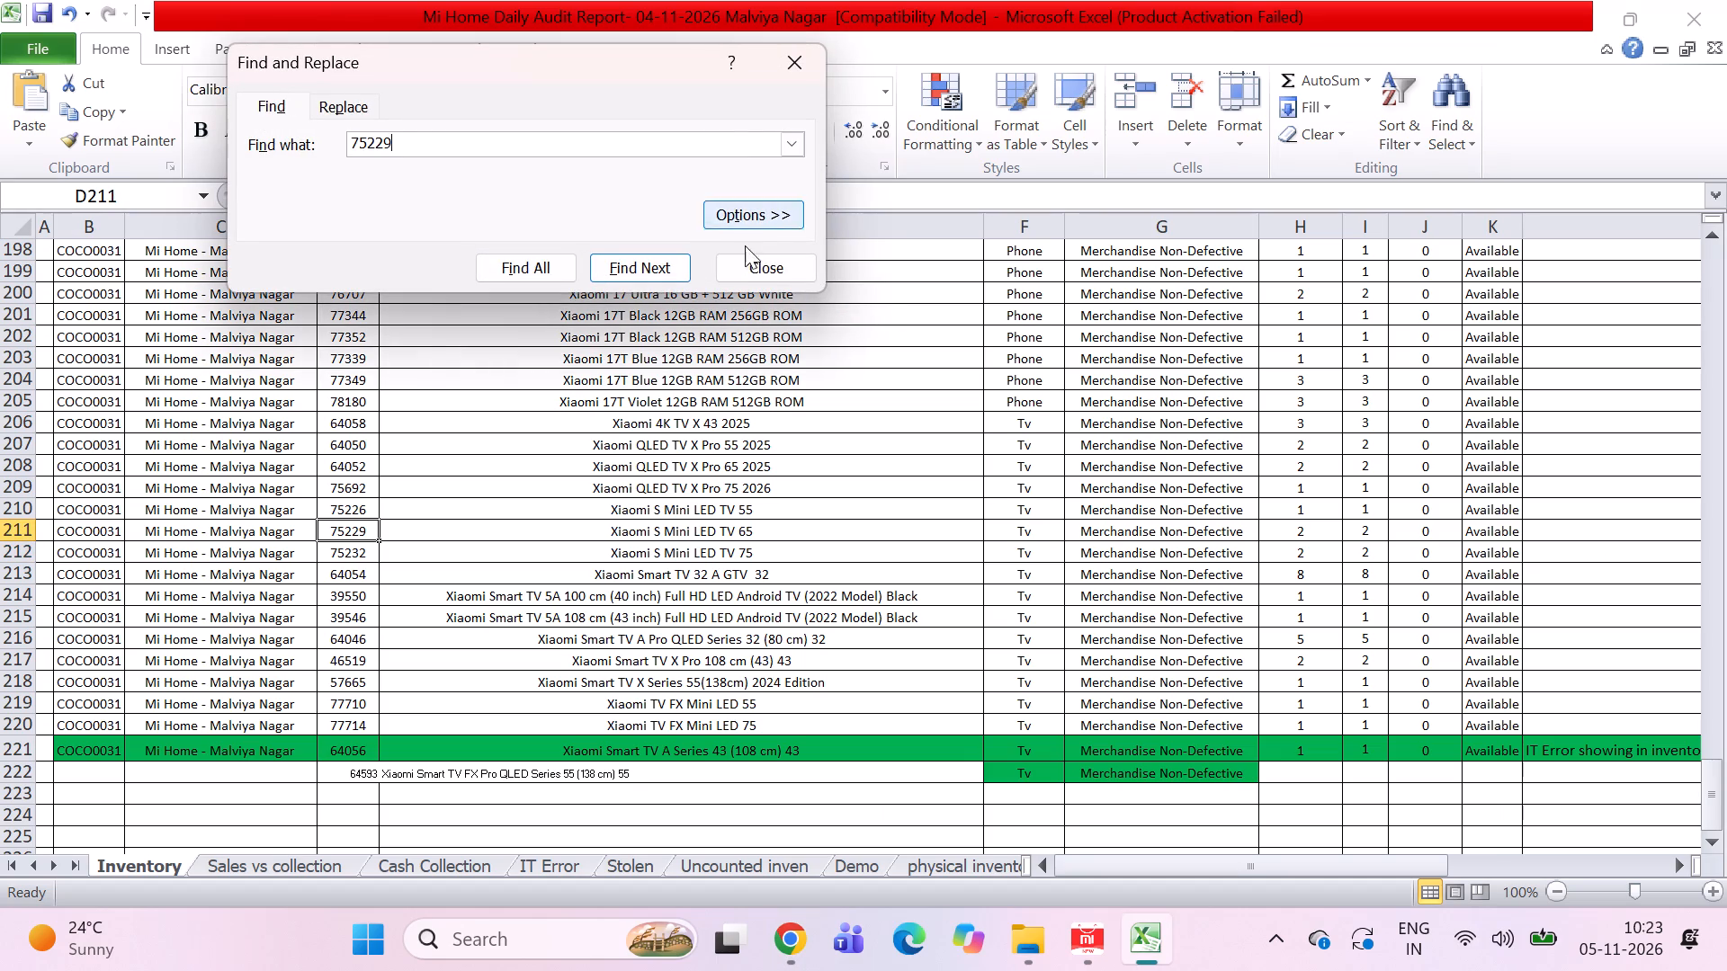
{"action": "left_click", "coordinate": [747, 265]}
Copy the Xiaomi S Mini LED TV 55 ID, 75226, from the stock inquiry and search the Inventory sheet for it.
{"action": "key", "text": "alt+Tab"}
{"action": "scroll", "coordinate": [352, 750], "scroll_direction": "down", "scroll_amount": 1}
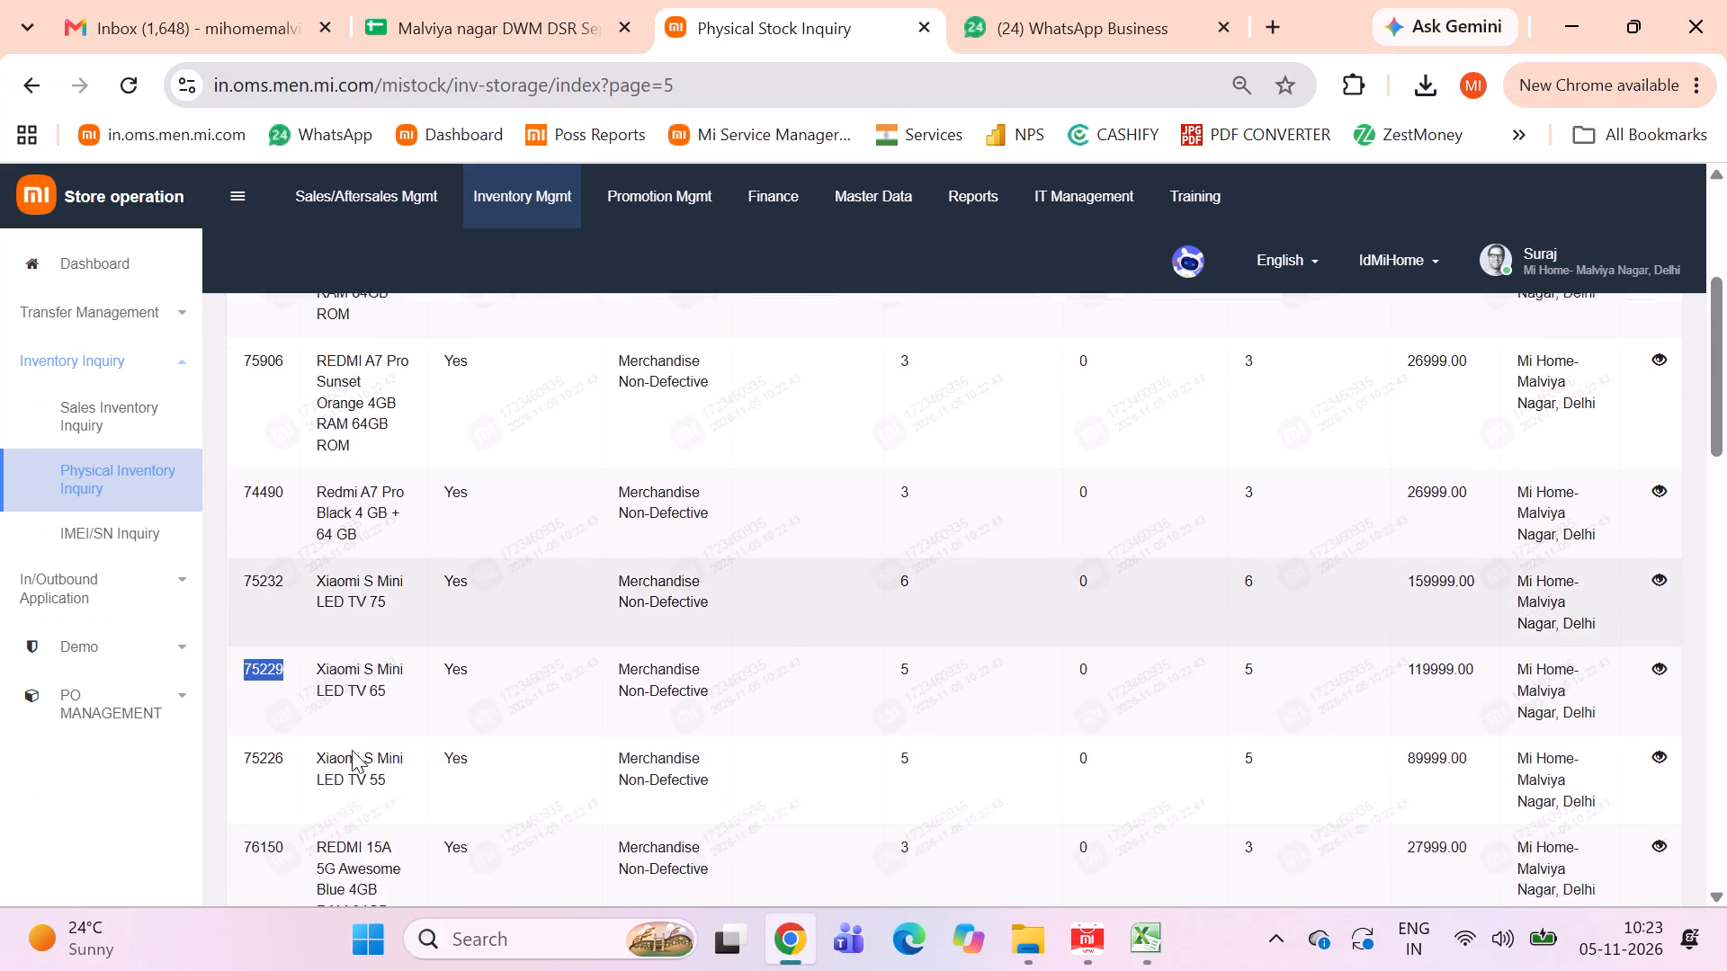
{"action": "scroll", "coordinate": [352, 750], "scroll_direction": "down", "scroll_amount": 1}
{"action": "double_click", "coordinate": [260, 673]}
{"action": "key", "text": "ctrl+c"}
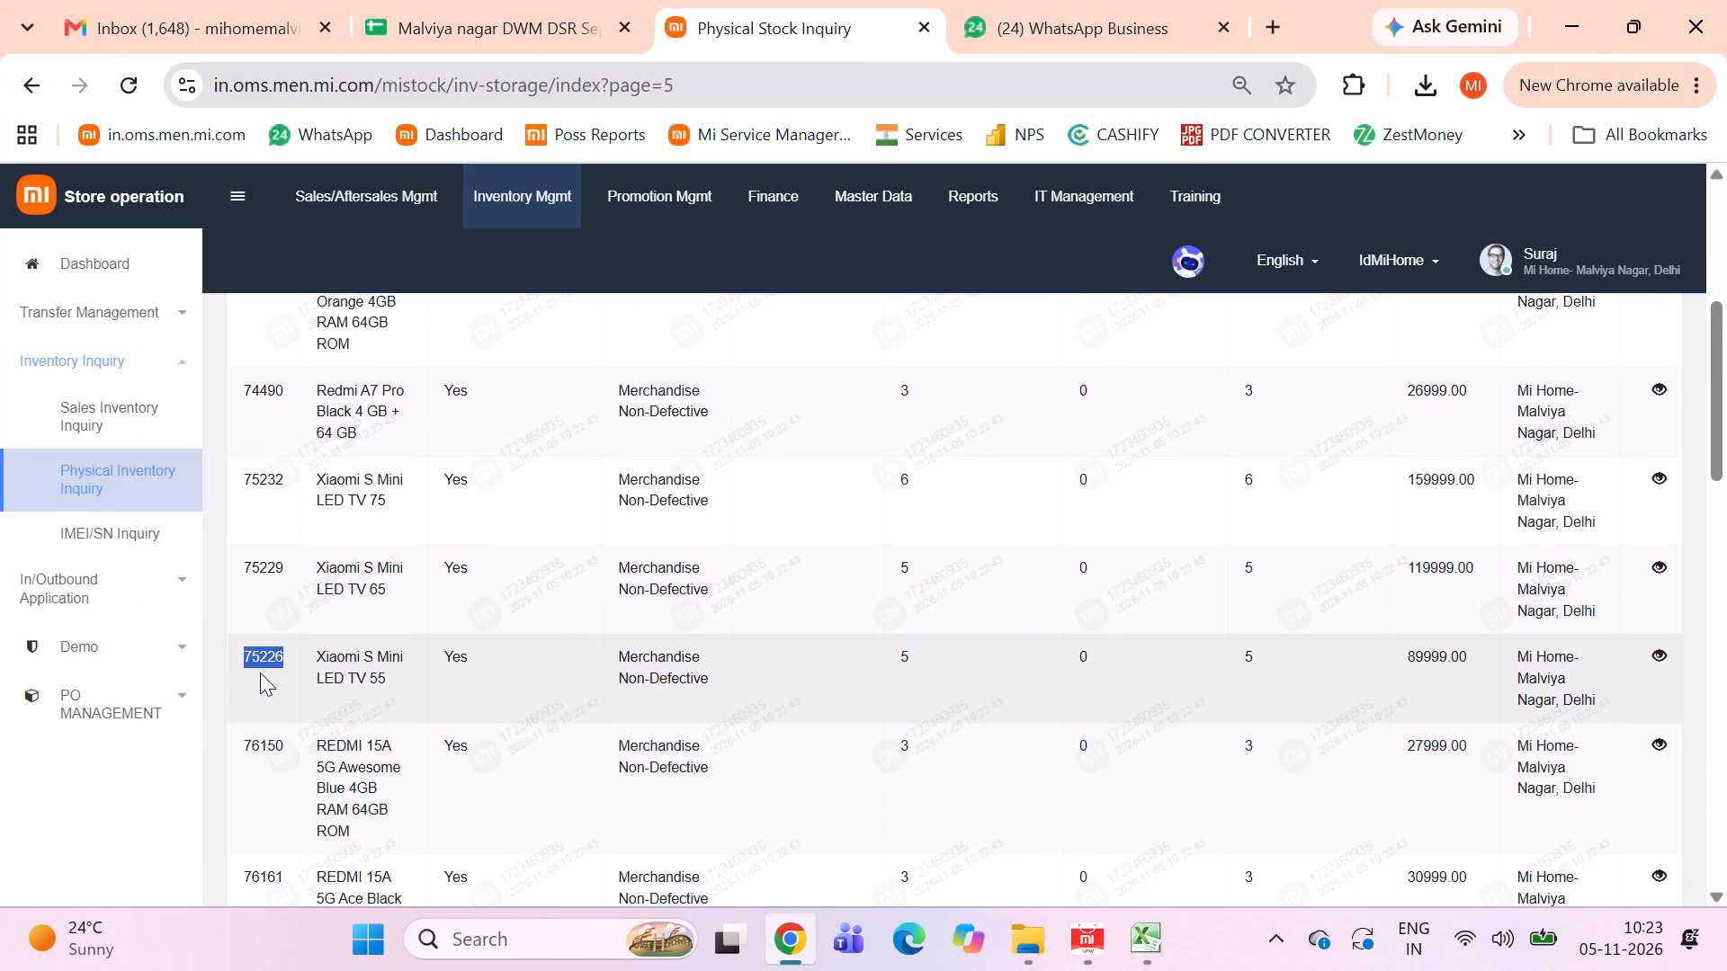
{"action": "key", "text": "alt+Tab"}
{"action": "key", "text": "ctrl+f"}
{"action": "key", "text": "ctrl+v"}
{"action": "key", "text": "Return"}
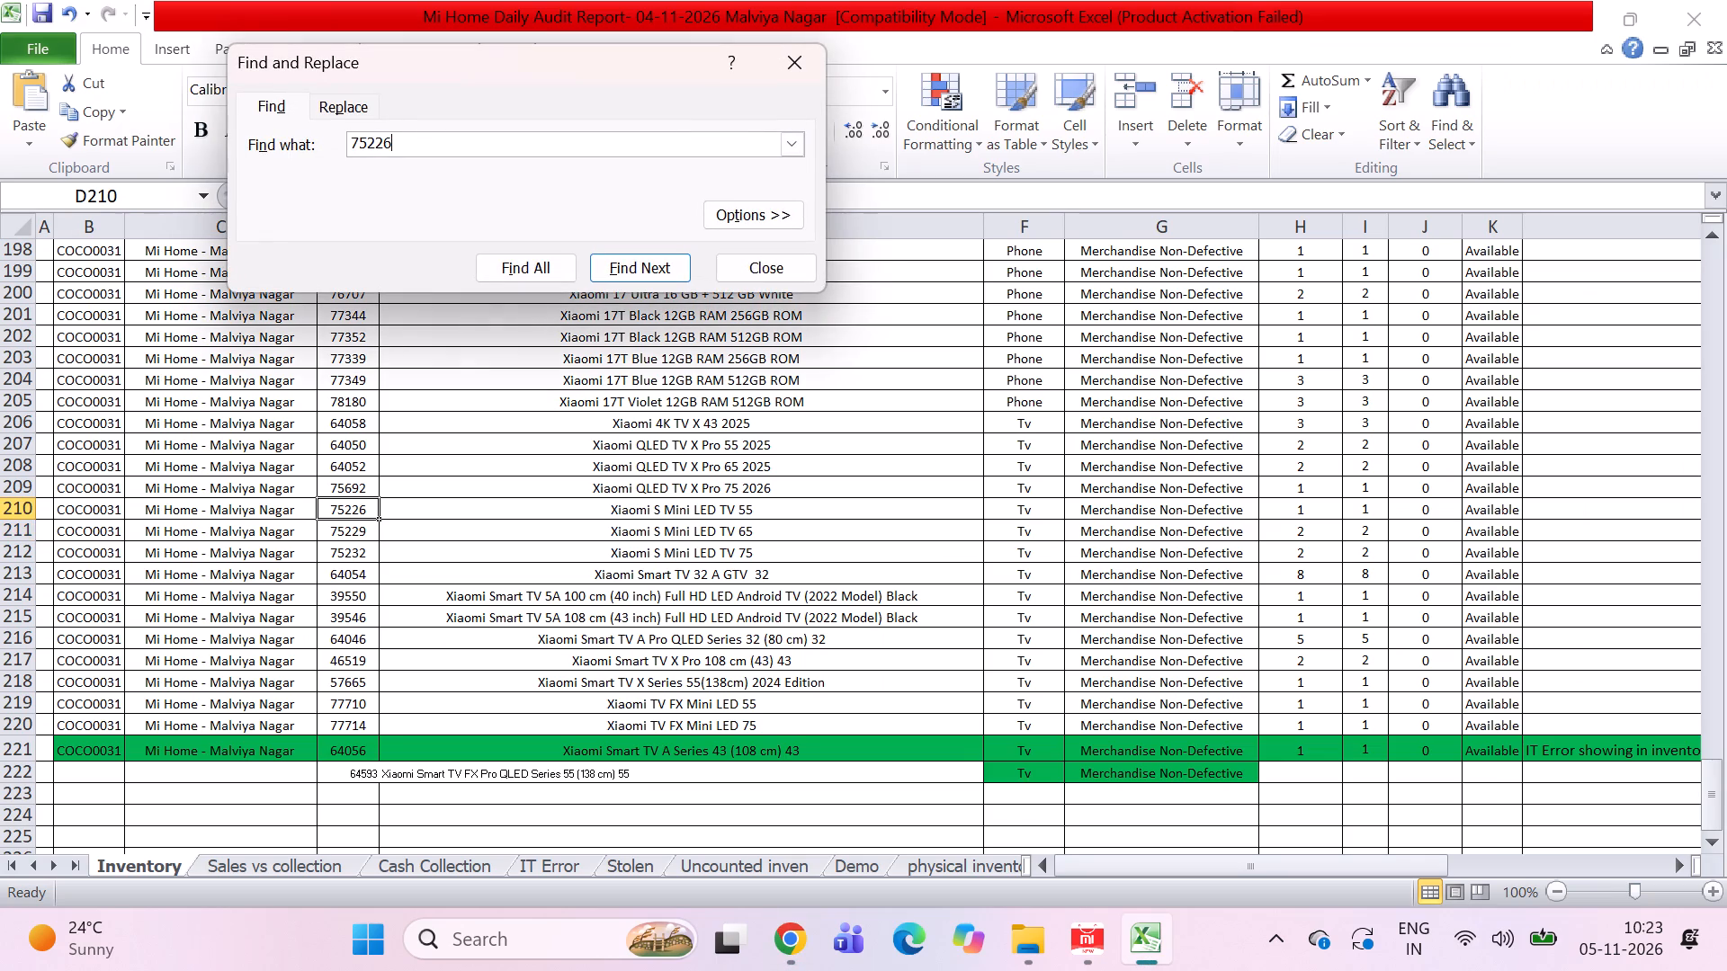
Copy the REDMI 15A 5G Awesome Blue 4GB/64GB ID, 76150, from the stock inquiry and search the Inventory sheet for it.
{"action": "left_click", "coordinate": [777, 276]}
{"action": "key", "text": "alt+Tab"}
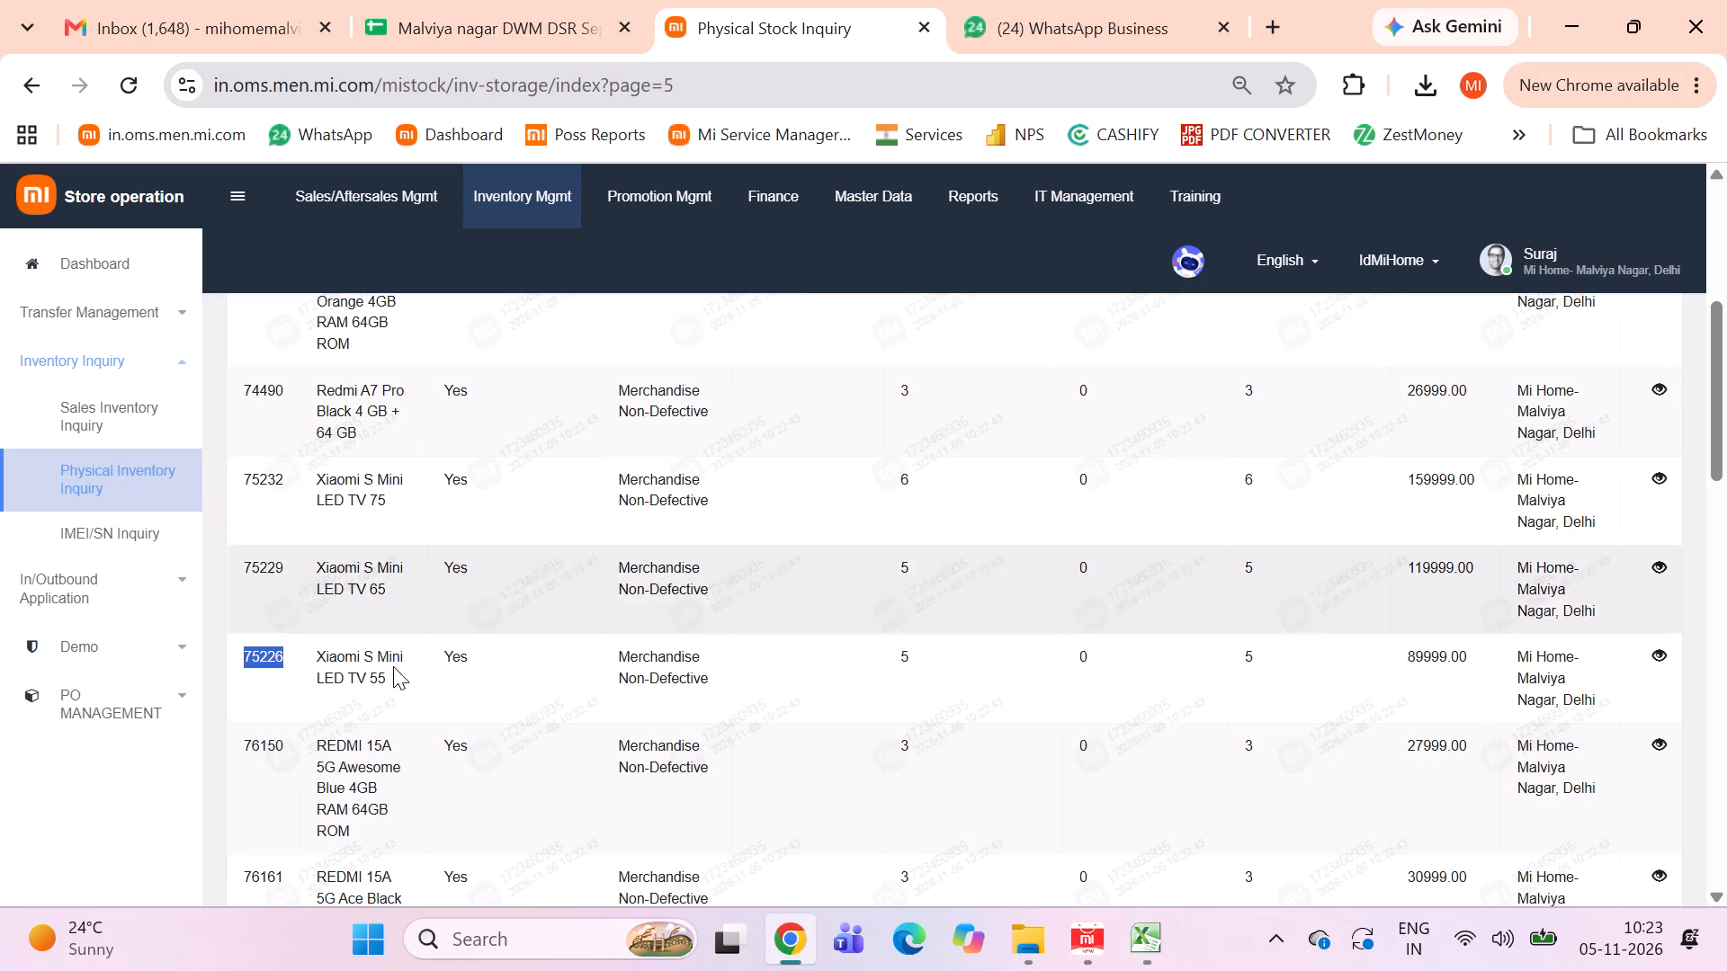
{"action": "double_click", "coordinate": [260, 727]}
{"action": "key", "text": "ctrl+c"}
{"action": "key", "text": "alt+Tab"}
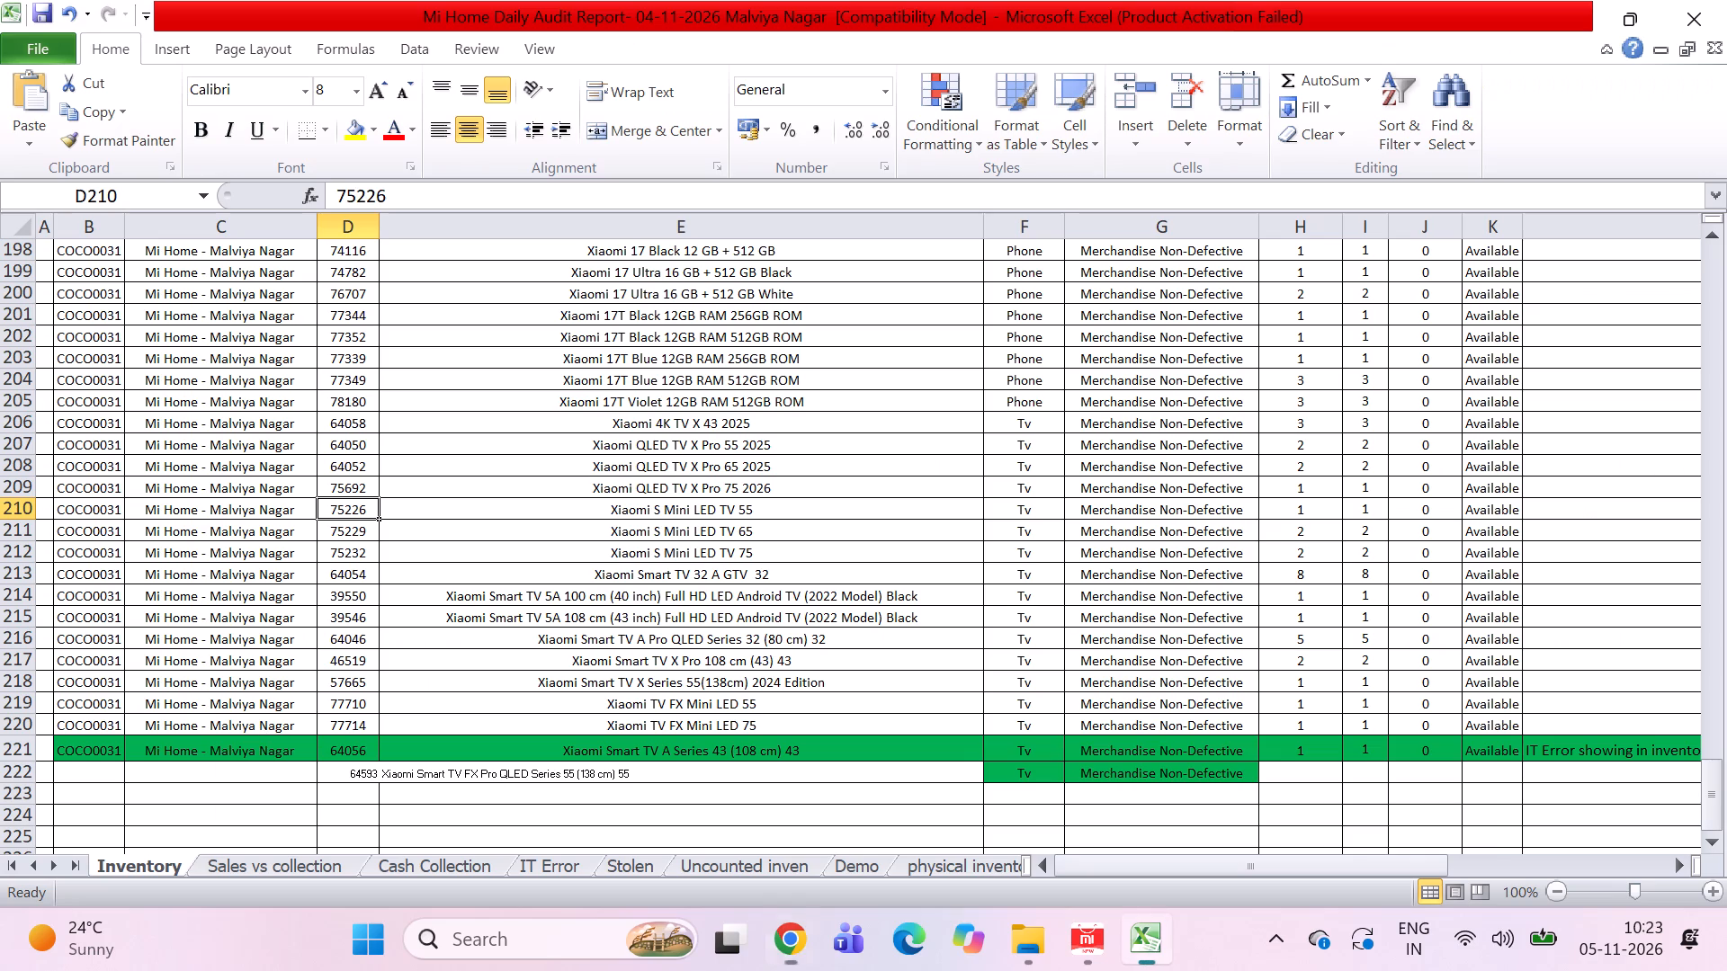
{"action": "key", "text": "ctrl+f"}
{"action": "key", "text": "ctrl+v"}
{"action": "key", "text": "Return"}
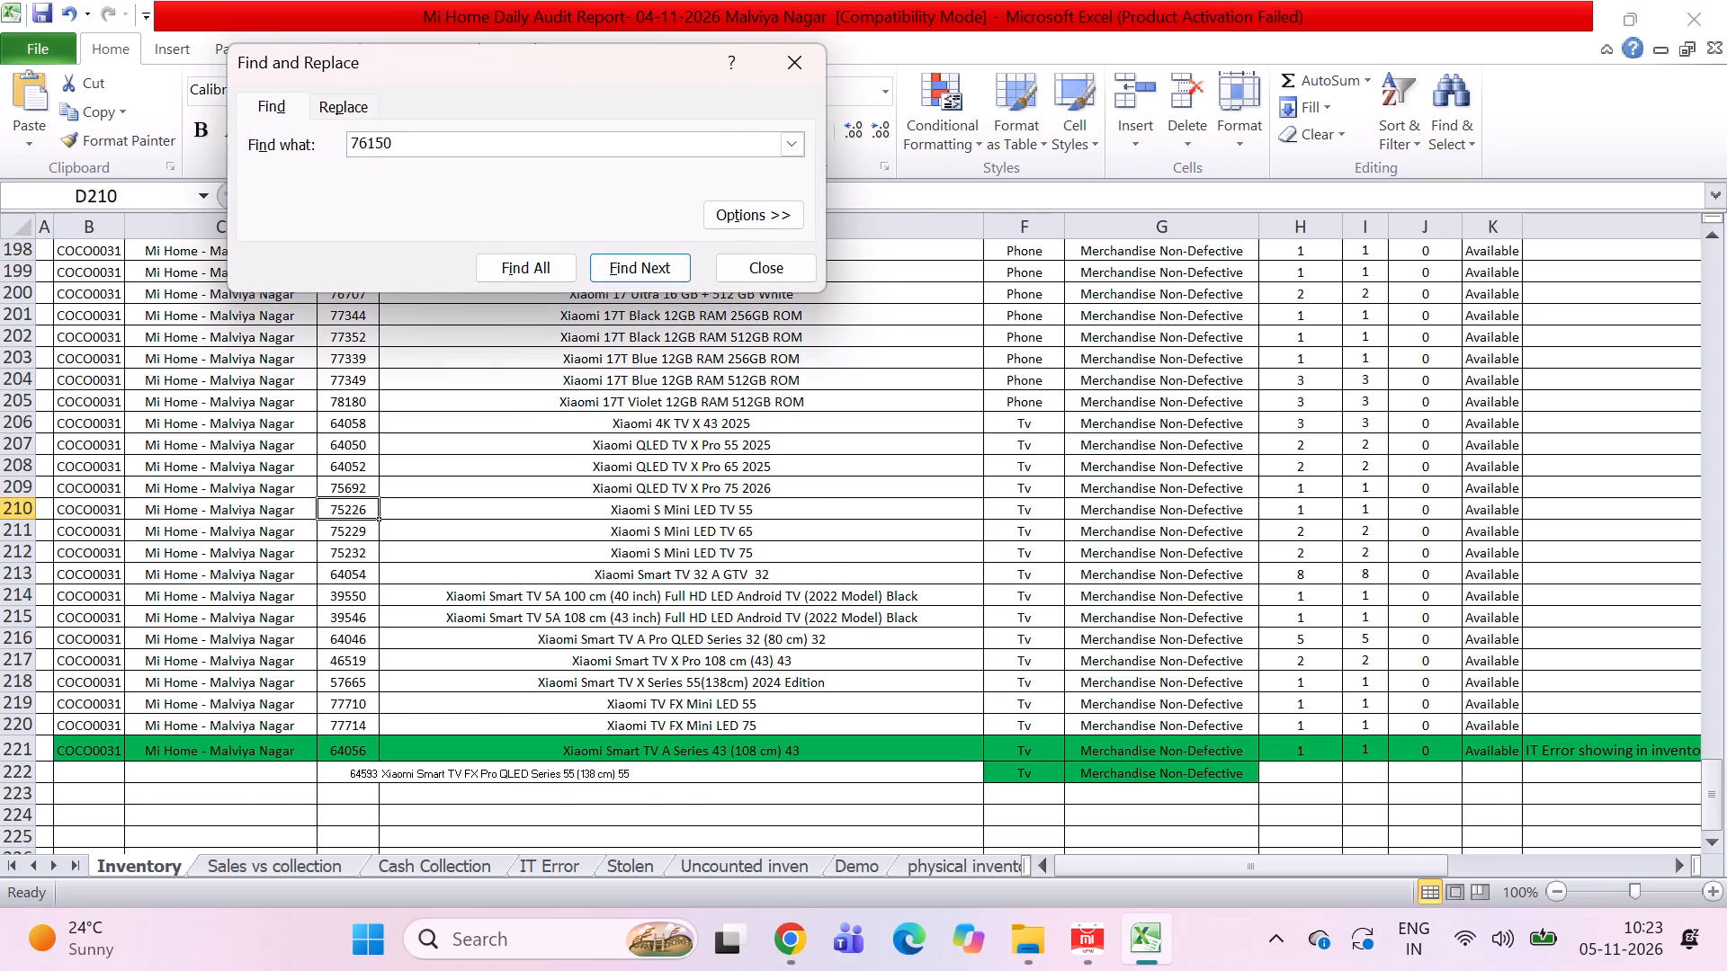
{"action": "left_click", "coordinate": [752, 276]}
Copy the REDMI 15A 5G Ace Black 6GB/128GB ID, 76161, from the stock inquiry and search the Inventory sheet for it.
{"action": "key", "text": "alt+Tab"}
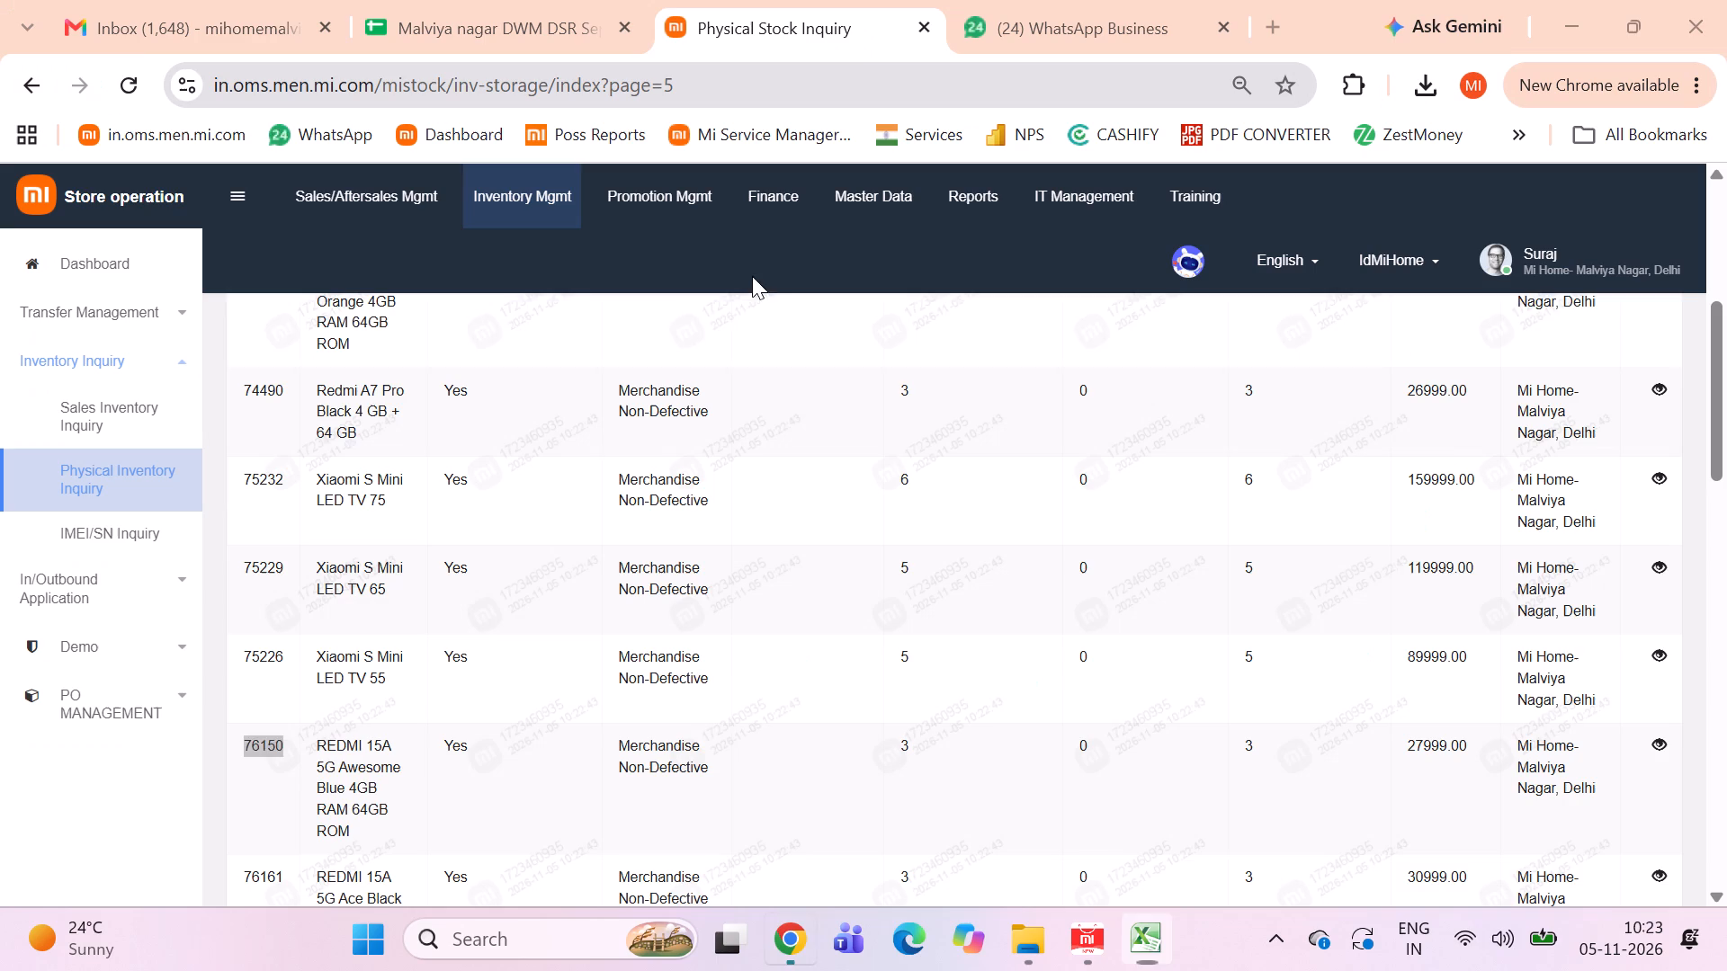
{"action": "scroll", "coordinate": [407, 680], "scroll_direction": "down", "scroll_amount": 1}
{"action": "double_click", "coordinate": [261, 679]}
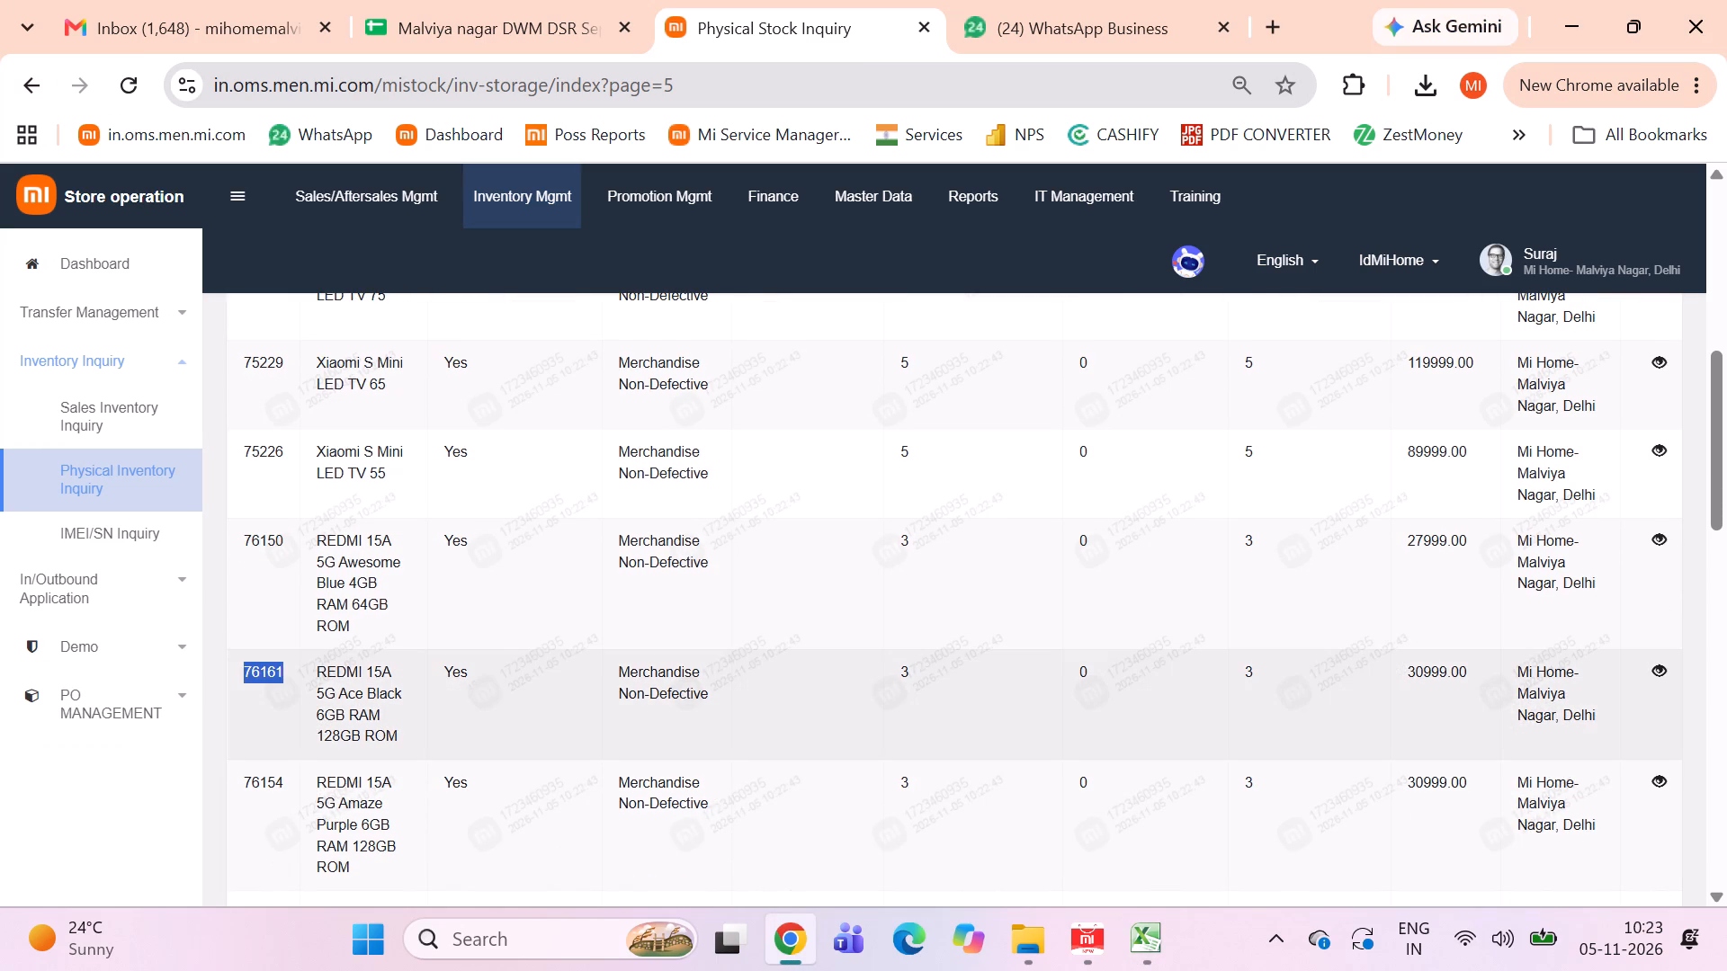
{"action": "key", "text": "ctrl+c"}
{"action": "key", "text": "alt+Tab"}
{"action": "key", "text": "ctrl+f"}
{"action": "key", "text": "ctrl+v"}
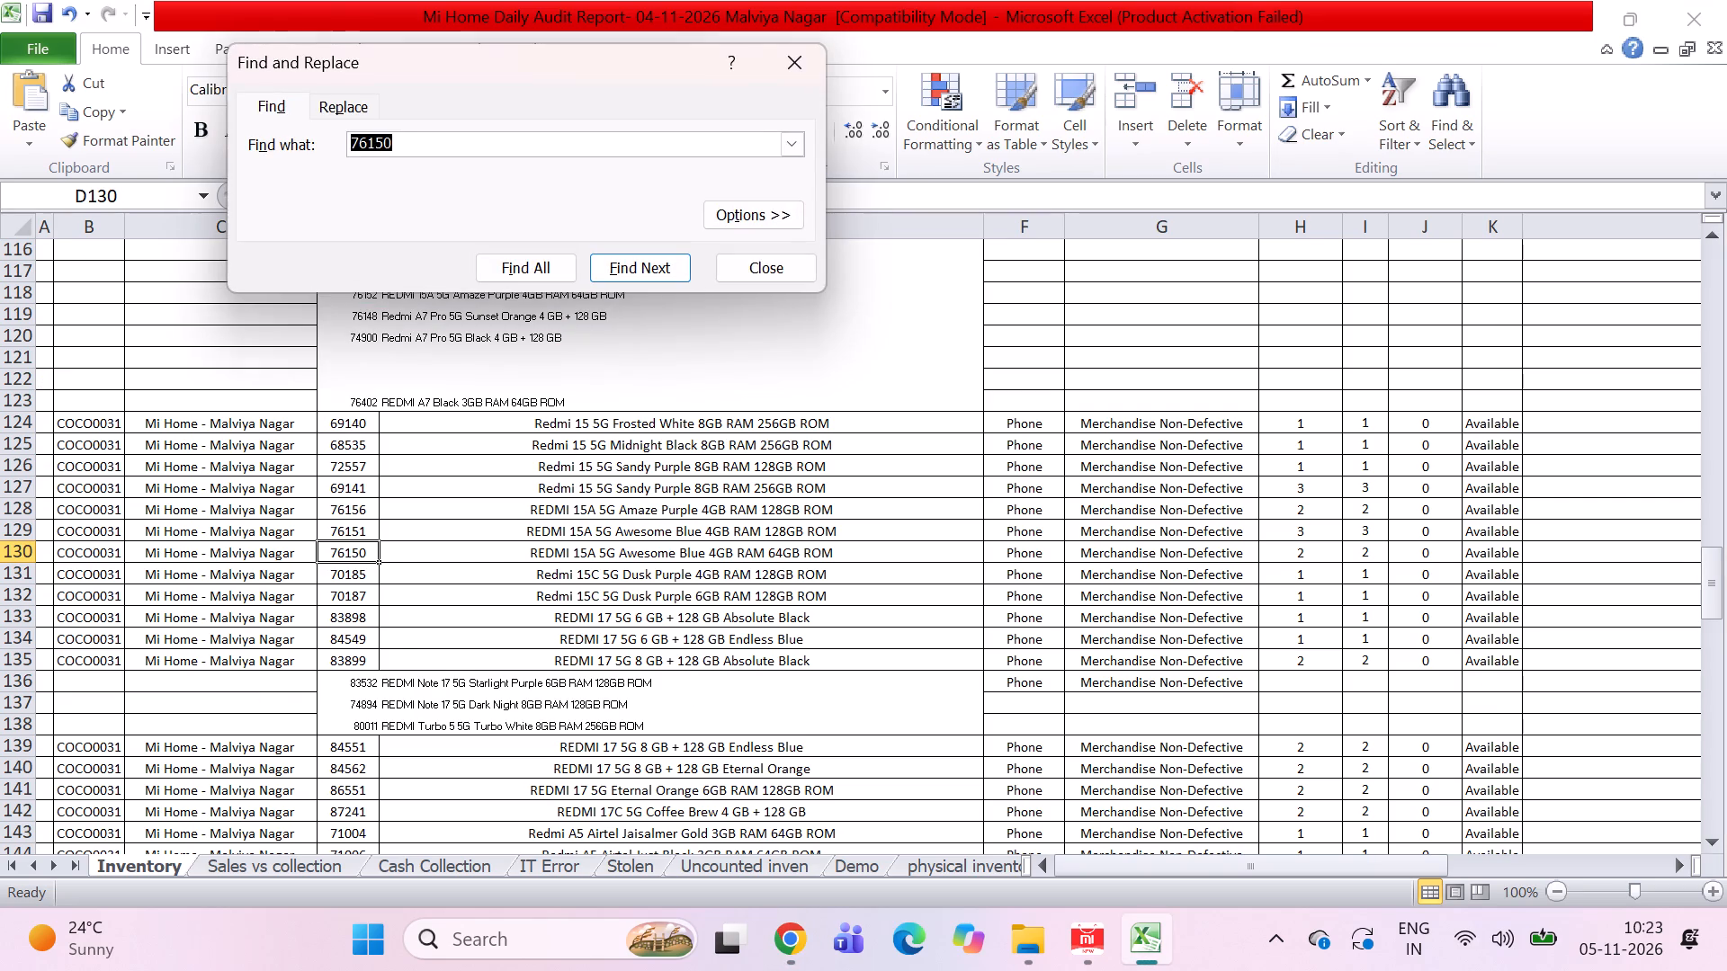
{"action": "key", "text": "Return"}
{"action": "left_click", "coordinate": [852, 517]}
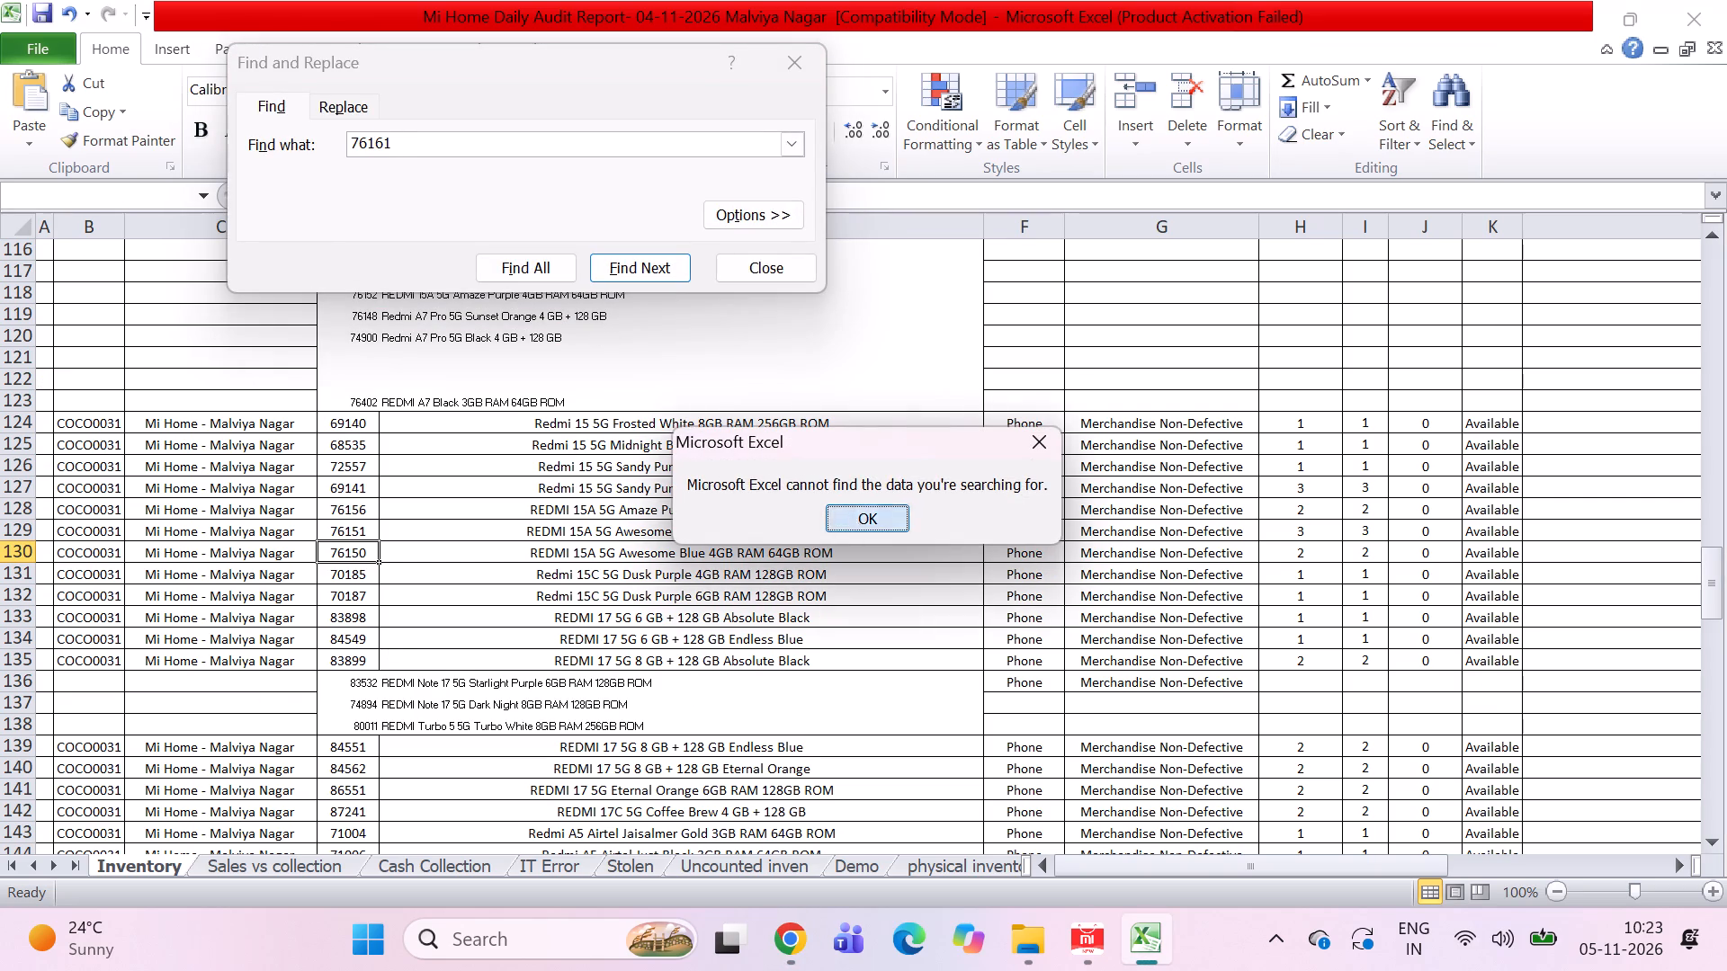
{"action": "left_click", "coordinate": [780, 263]}
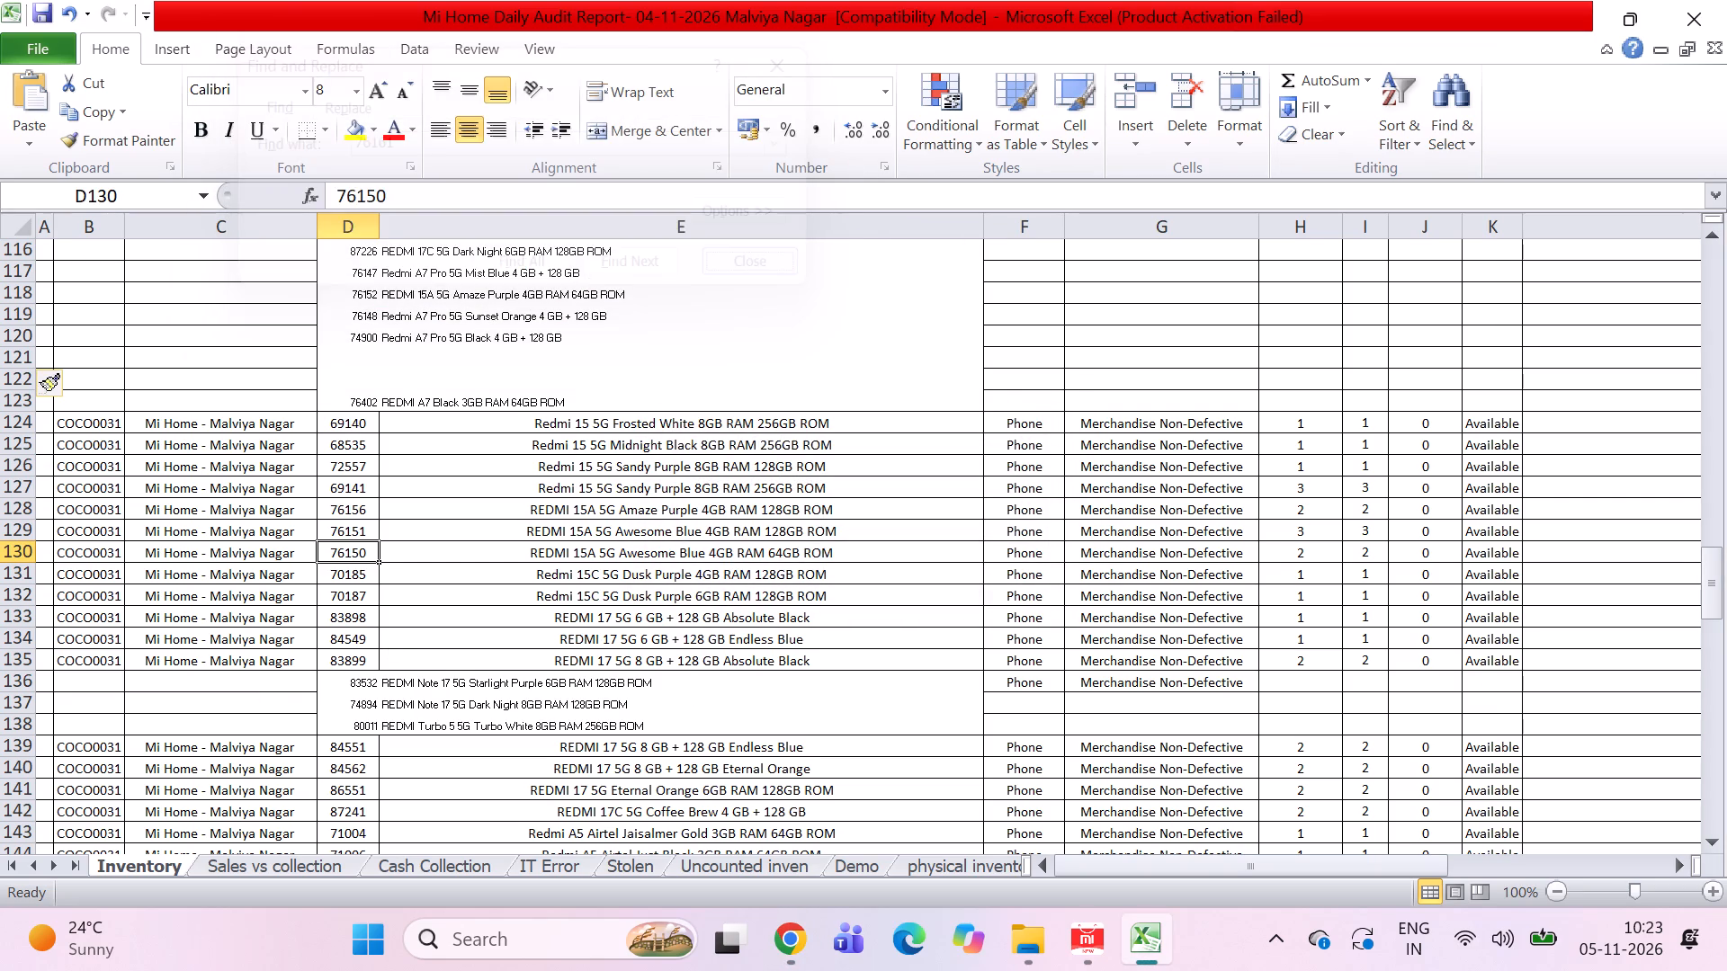
Add ID 76161 and the copied name REDMI 15A 5G Ace Black 6GB RAM 128GB ROM to row 121 of the Inventory sheet.
{"action": "left_click", "coordinate": [371, 360]}
{"action": "key", "text": "ctrl+v"}
{"action": "key", "text": "Right"}
{"action": "key", "text": "alt+Tab"}
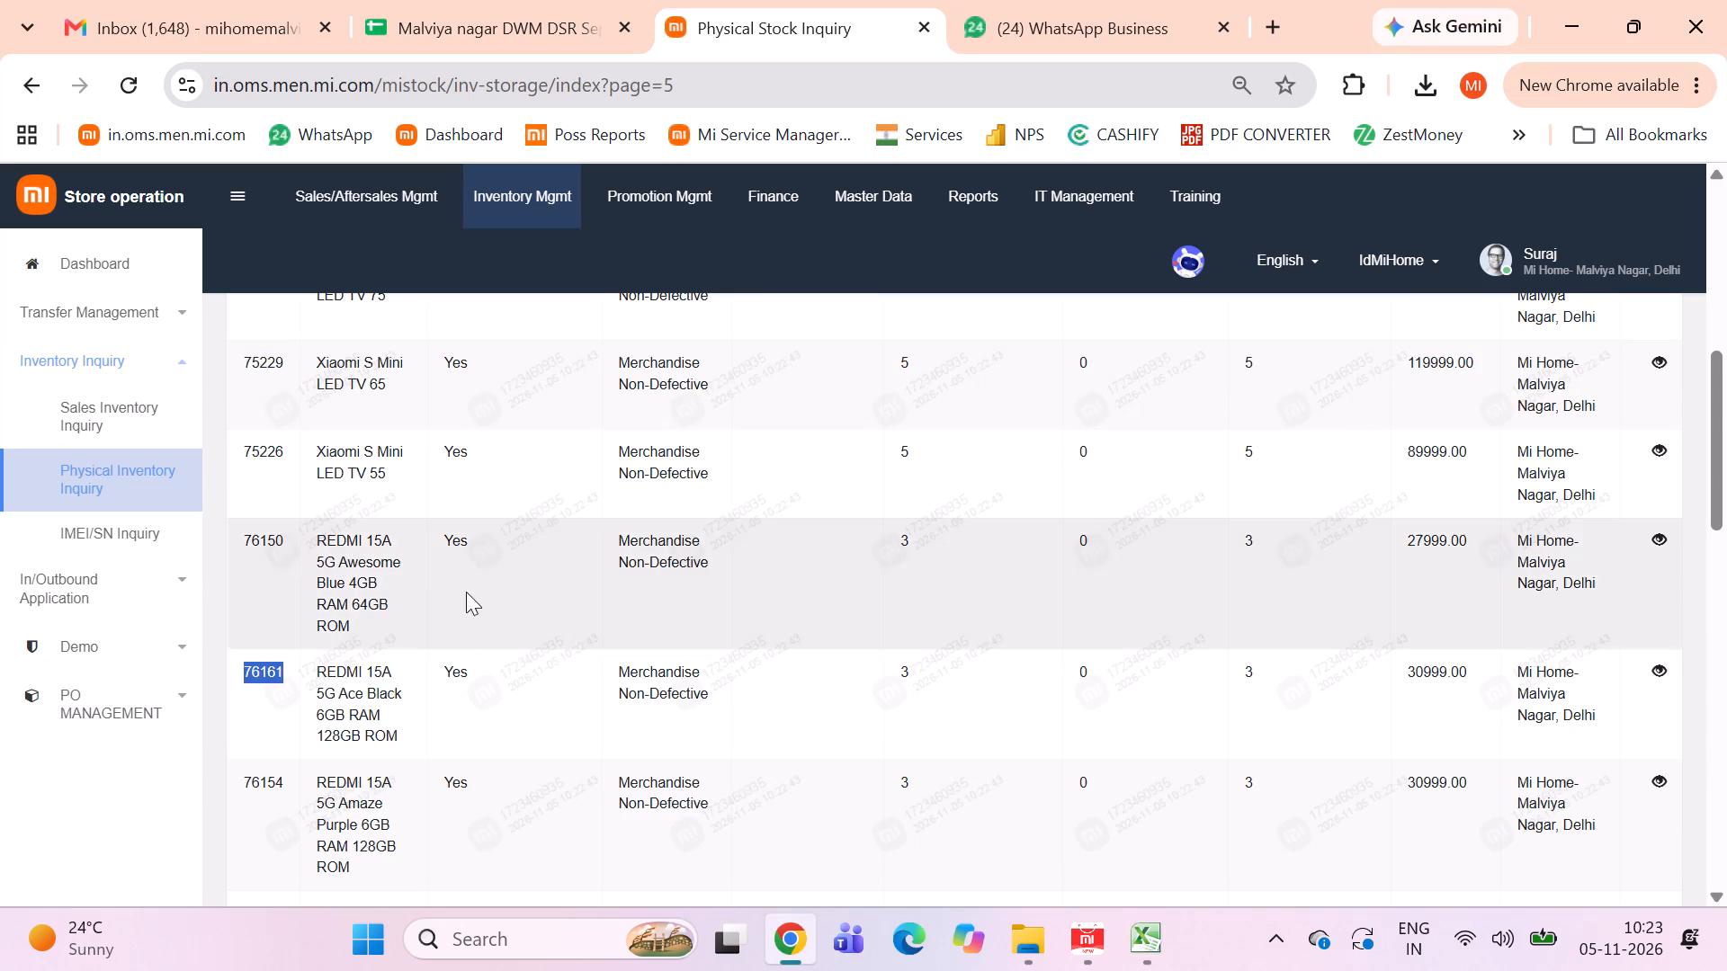
{"action": "triple_click", "coordinate": [333, 702]}
{"action": "key", "text": "ctrl+c"}
{"action": "key", "text": "alt+Tab"}
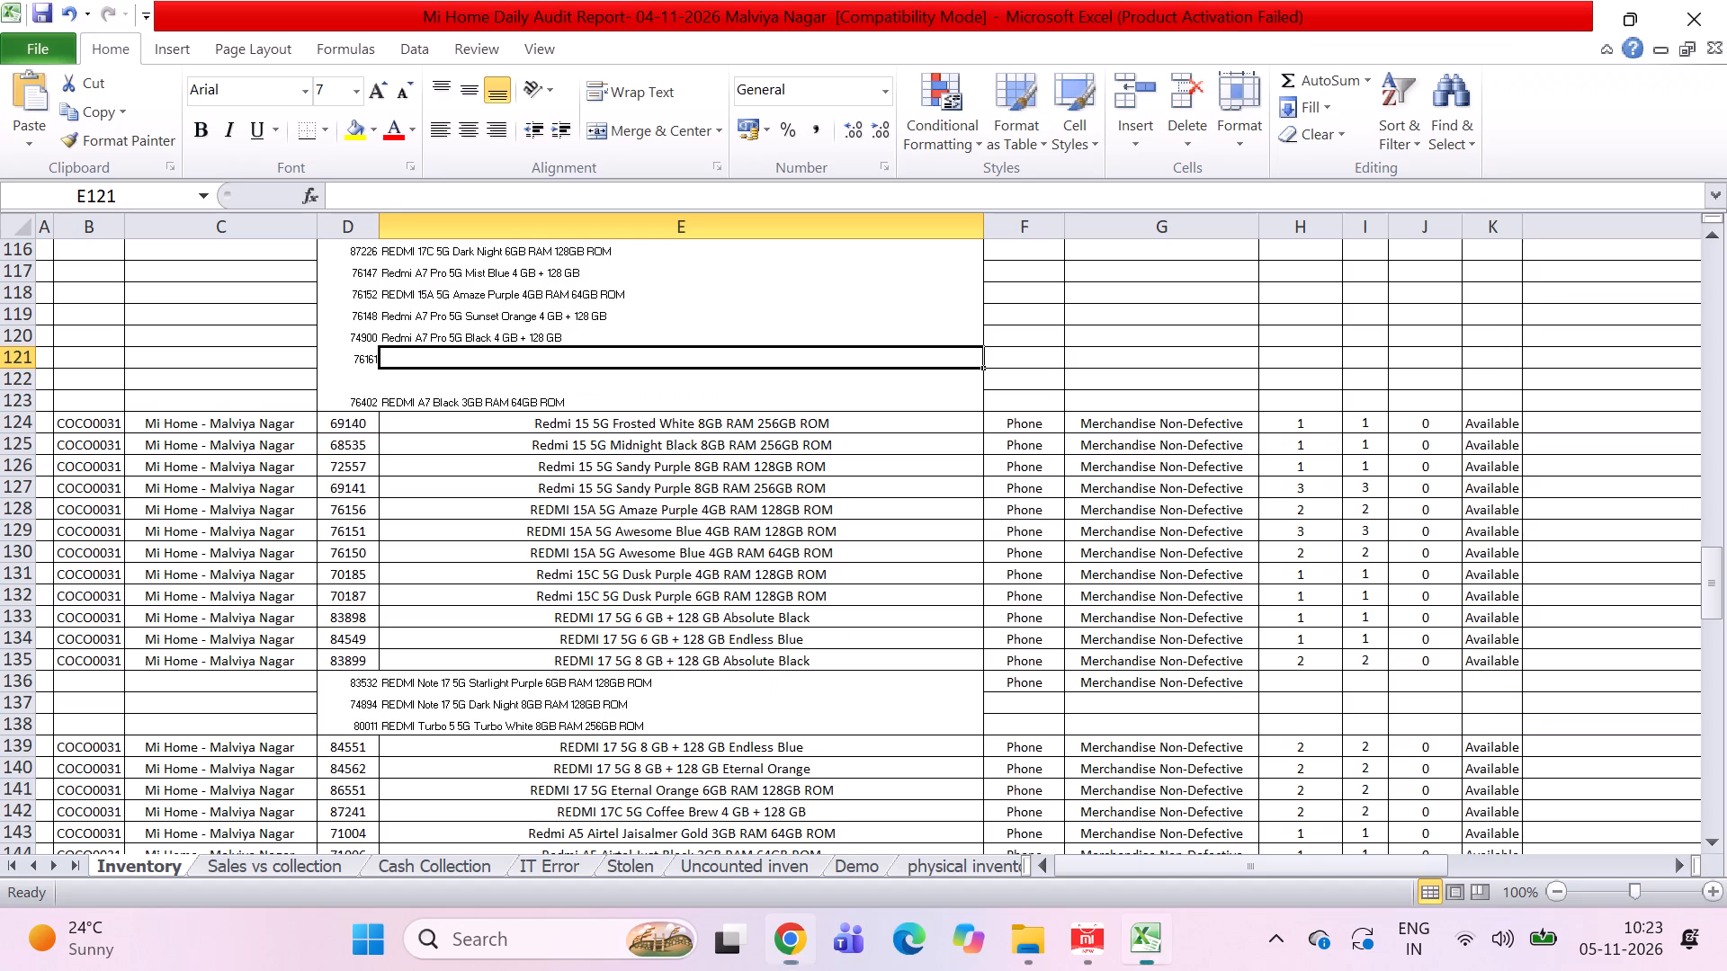
{"action": "key", "text": "ctrl+v"}
{"action": "key", "text": "Right"}
{"action": "key", "text": "Left"}
{"action": "key", "text": "Left"}
{"action": "key", "text": "Down"}
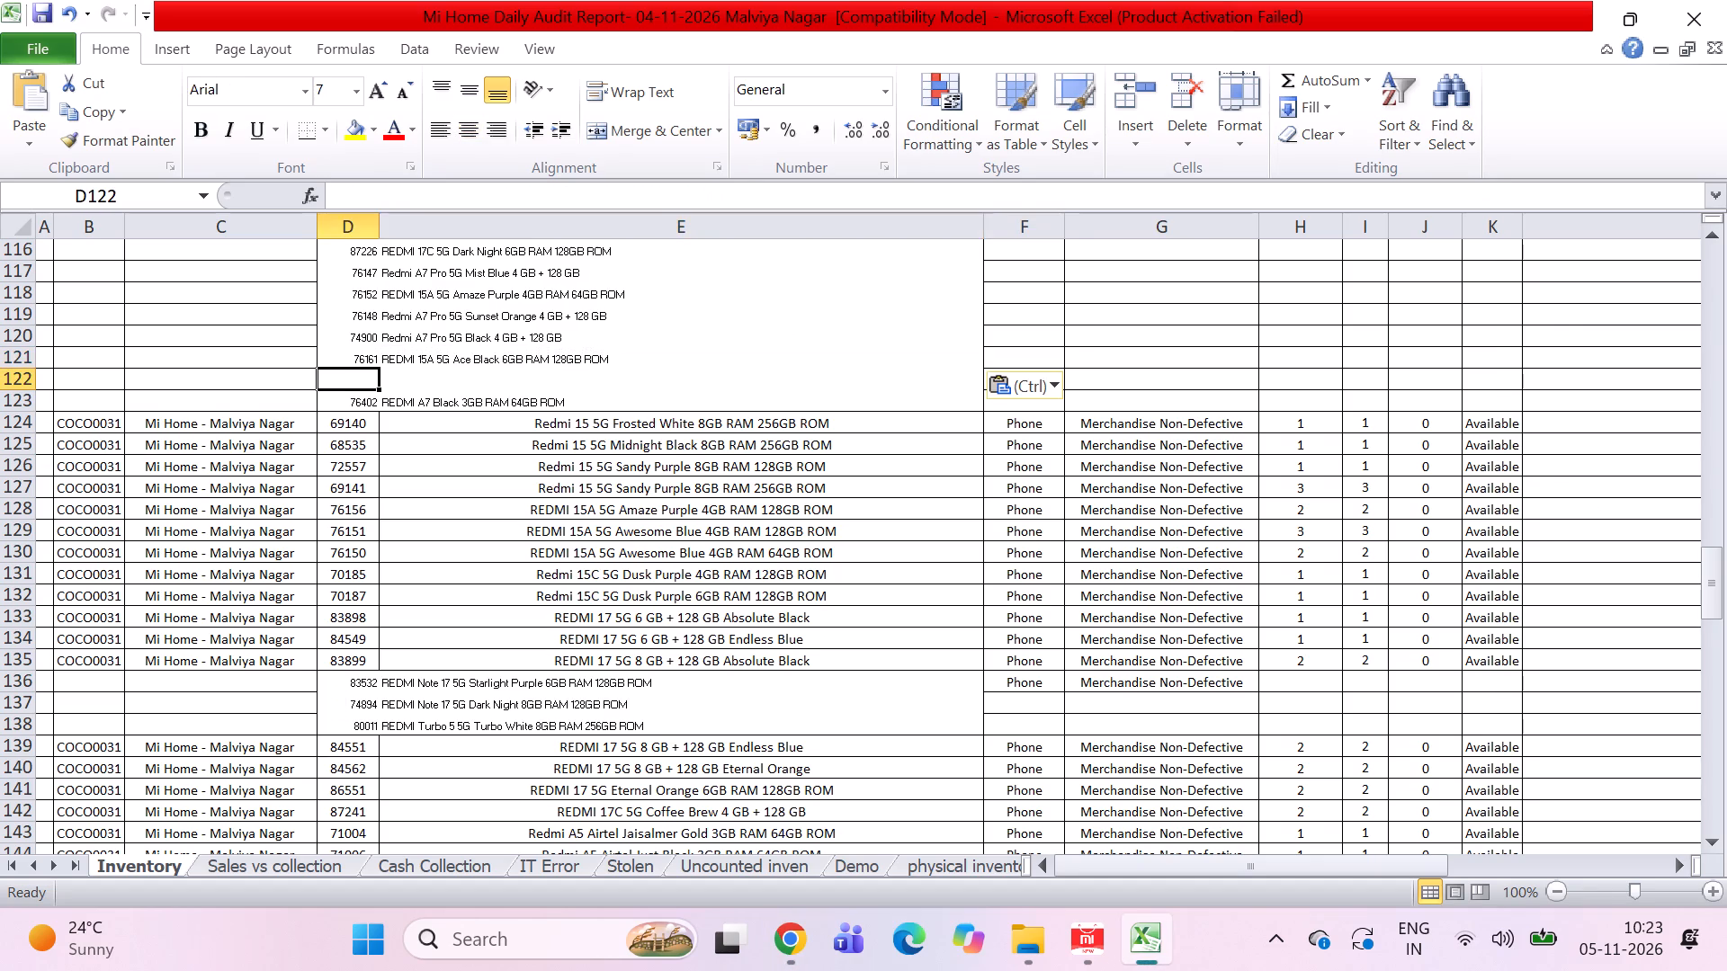
Copy the REDMI 15A 5G Amaze Purple 6GB/128GB ID, 76154, from the stock inquiry and search the Inventory sheet for it.
{"action": "key", "text": "alt+Tab"}
{"action": "double_click", "coordinate": [273, 791]}
{"action": "key", "text": "ctrl+c"}
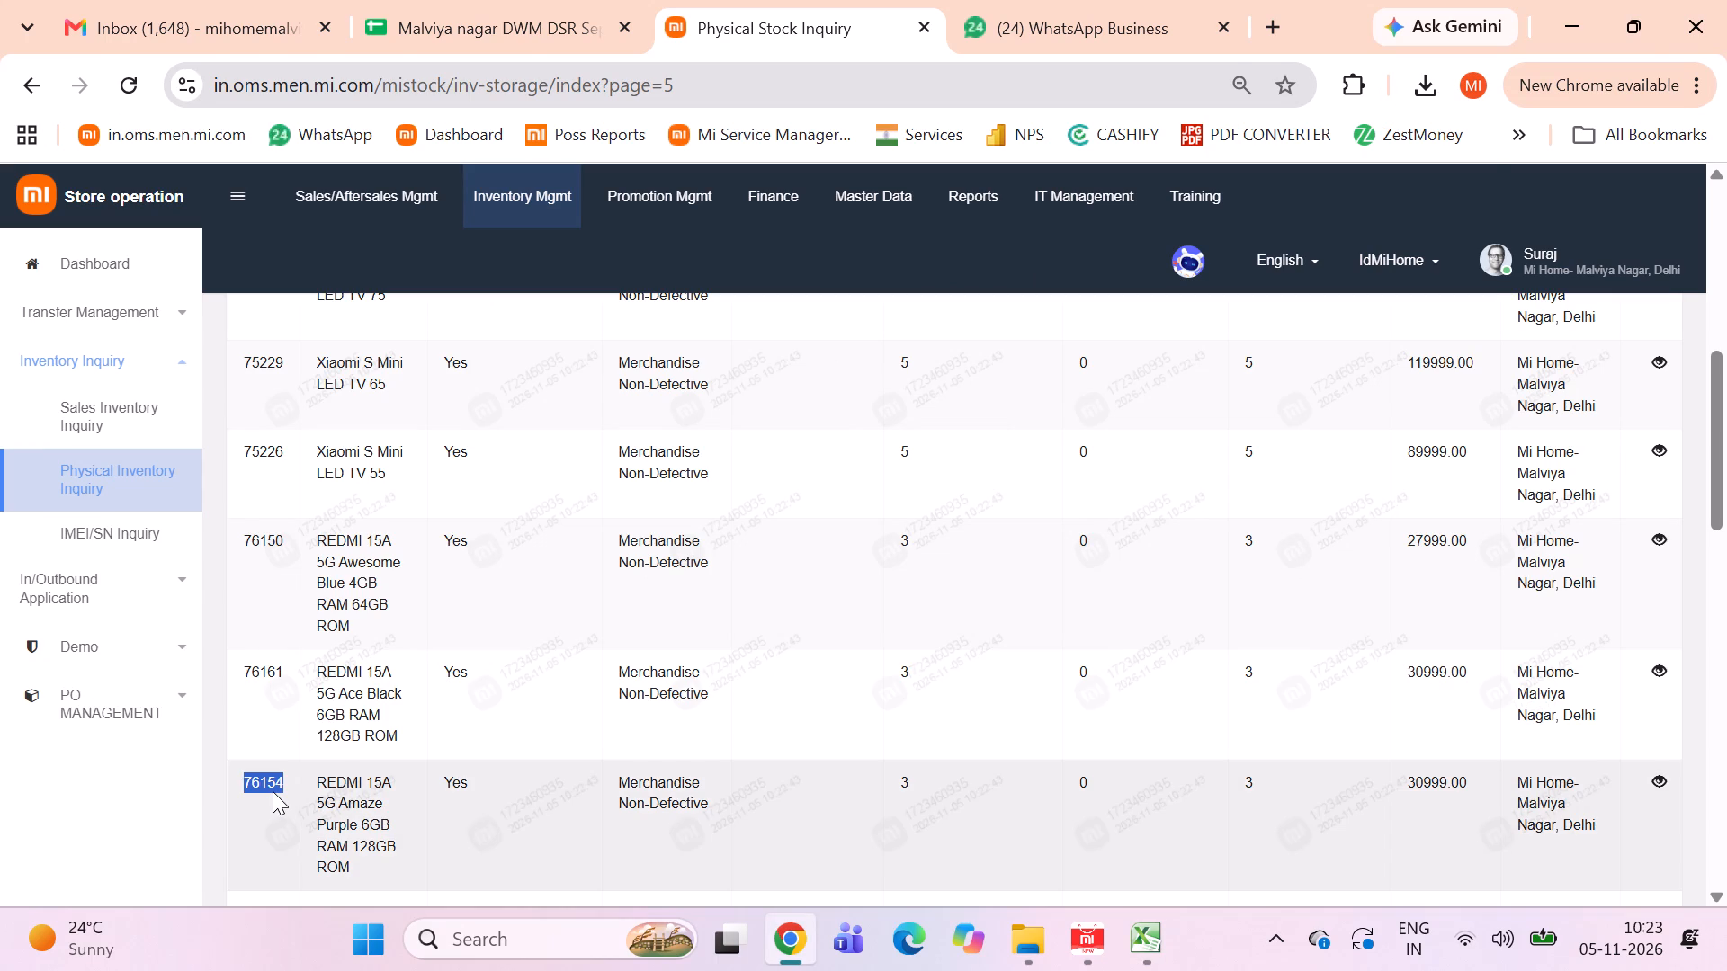
{"action": "key", "text": "alt+Tab"}
{"action": "key", "text": "ctrl+f"}
{"action": "key", "text": "ctrl+v"}
{"action": "key", "text": "Return"}
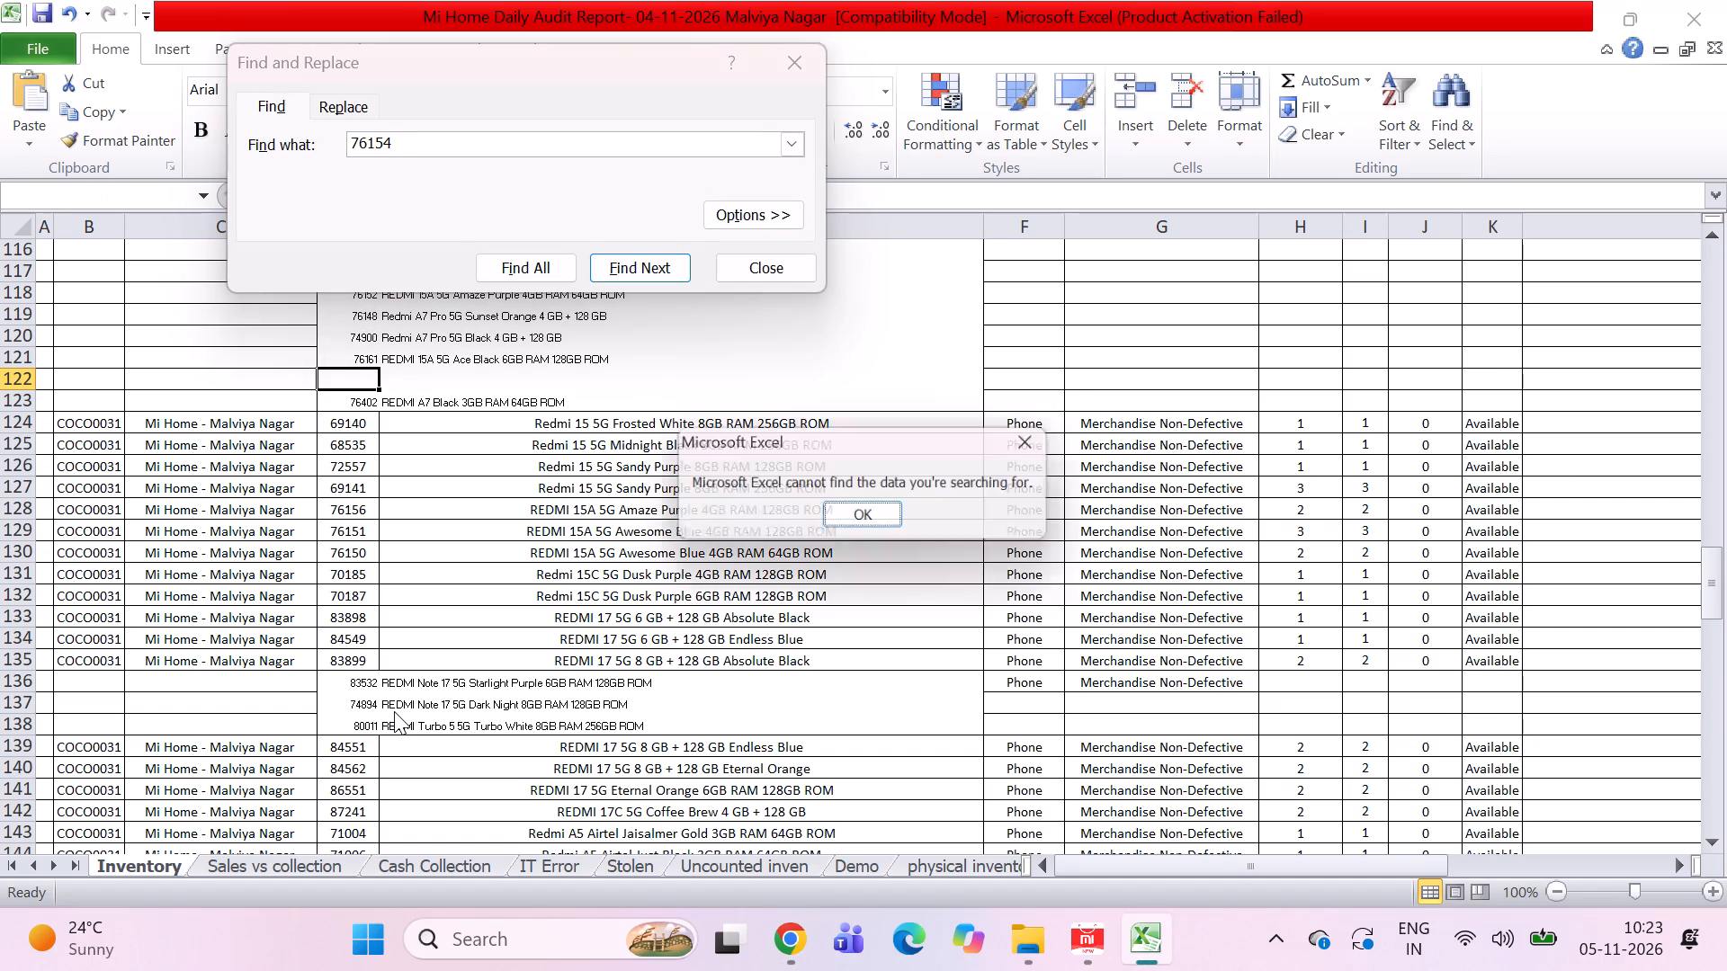
{"action": "key", "text": "Return"}
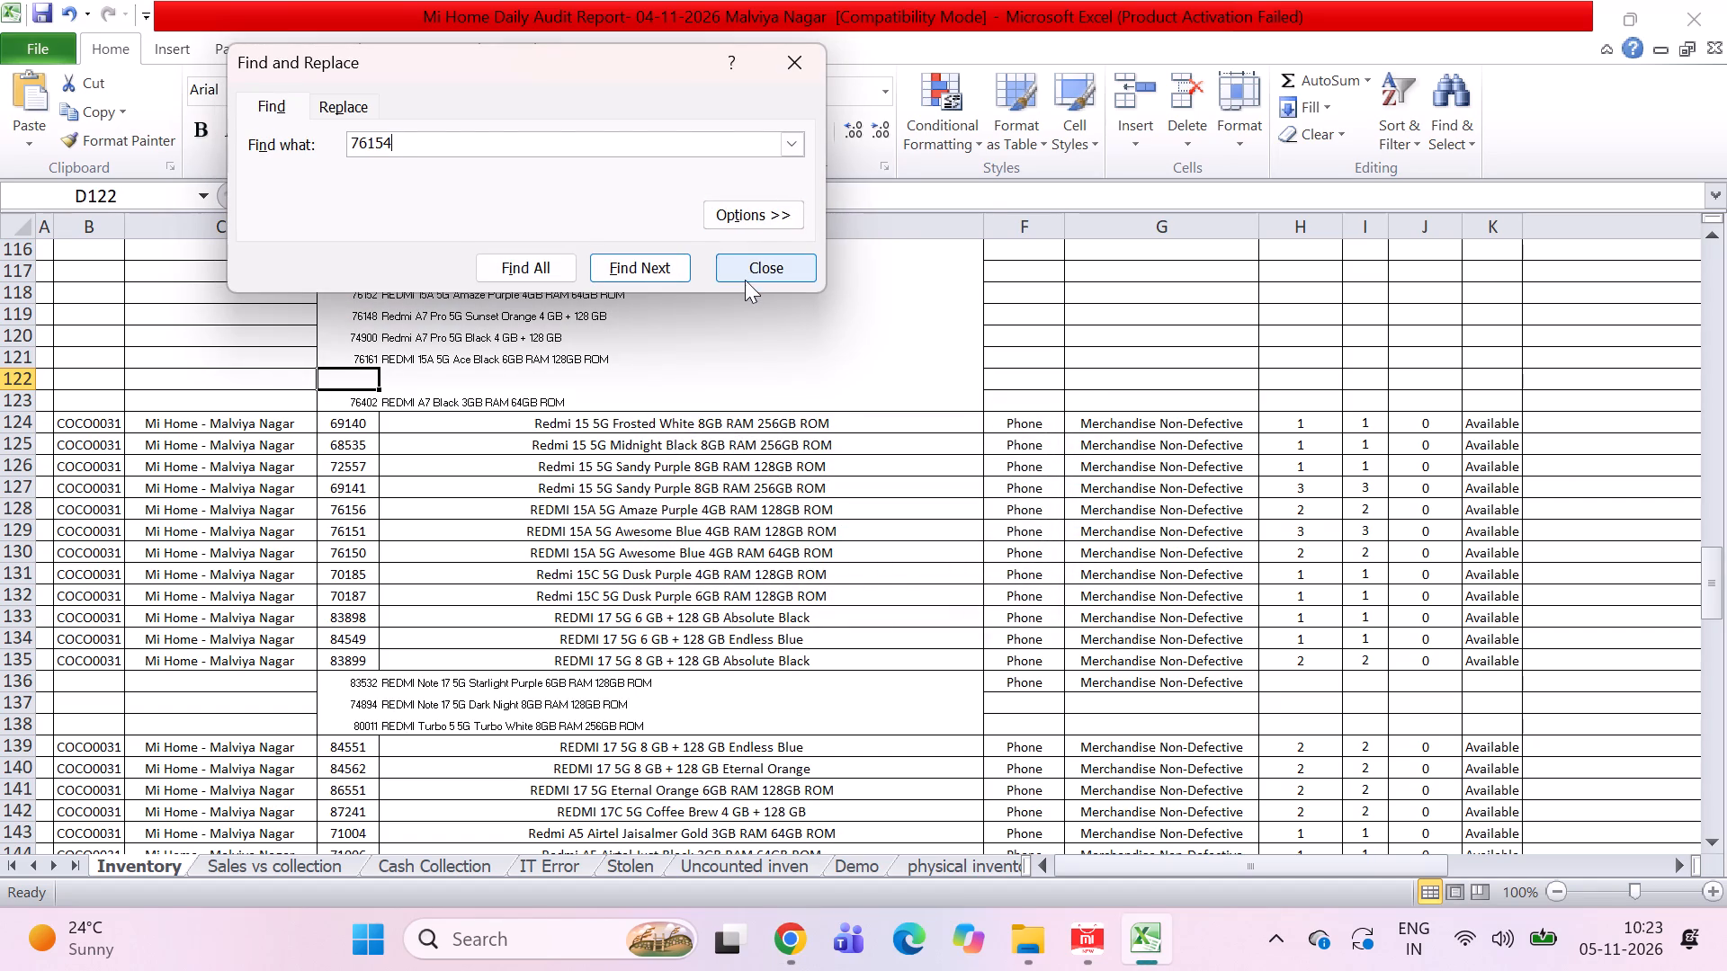
{"action": "left_click", "coordinate": [745, 280]}
Add ID 76154 and the copied name REDMI 15A 5G Amaze Purple 6GB RAM 128GB ROM to row 122 of the Inventory sheet.
{"action": "key", "text": "ctrl+v"}
{"action": "key", "text": "Right"}
{"action": "key", "text": "alt+Tab"}
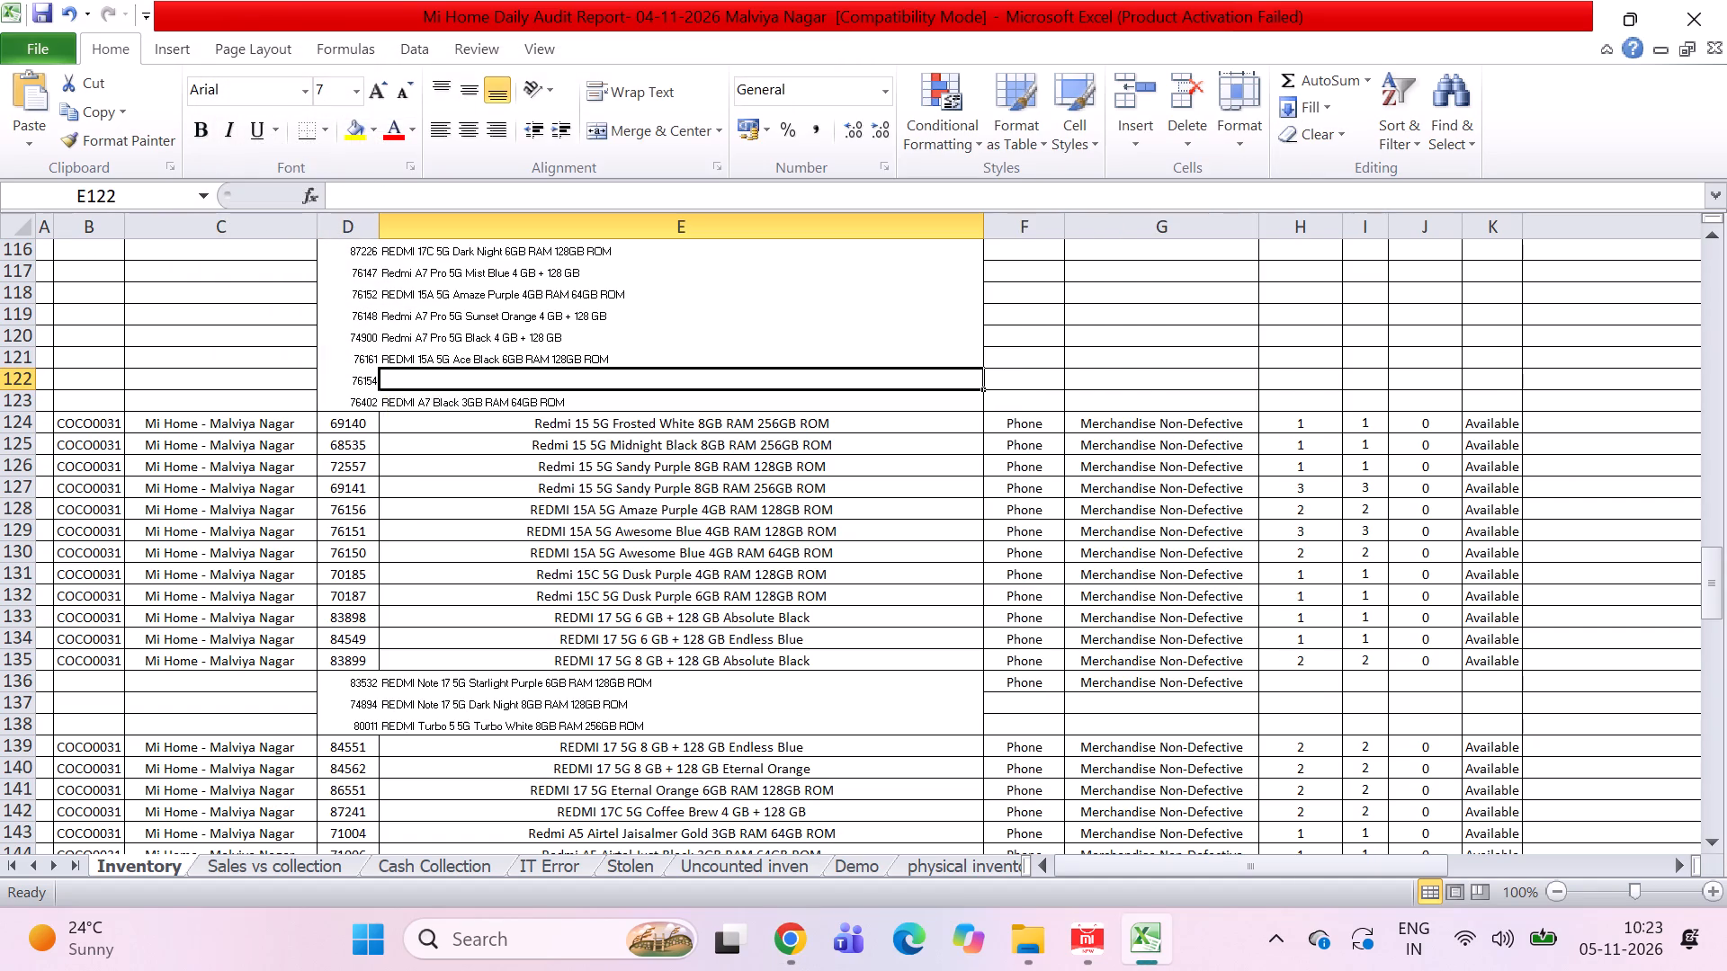
{"action": "key", "text": "alt+Tab"}
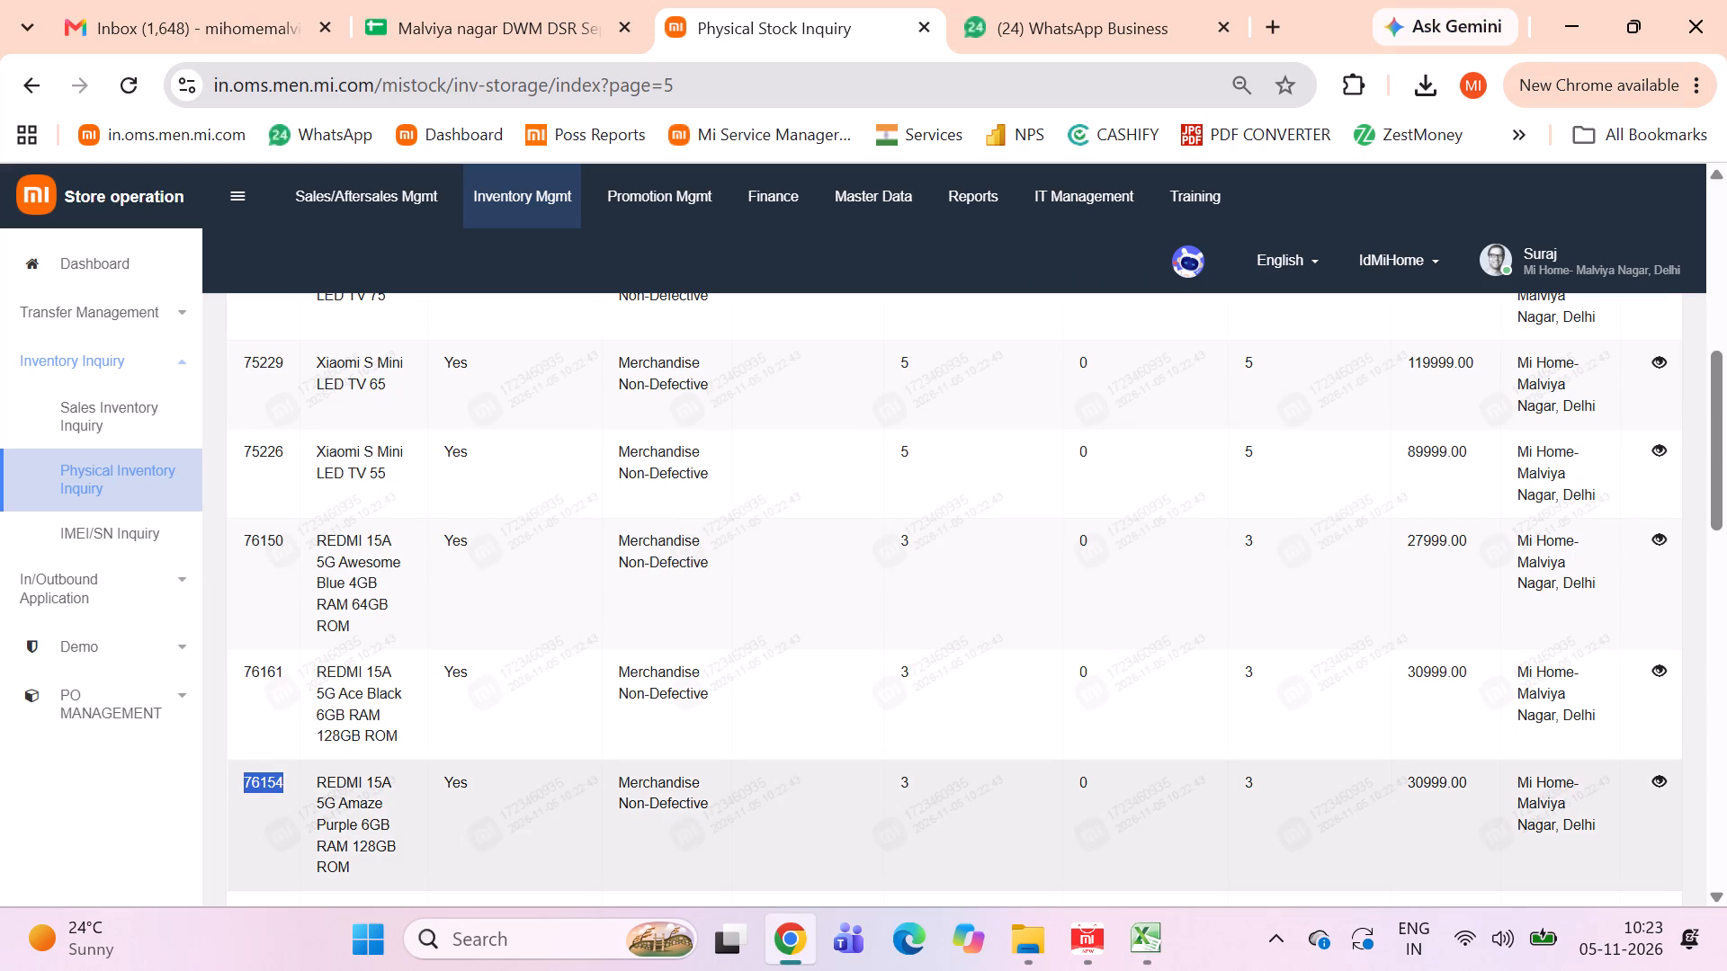
{"action": "triple_click", "coordinate": [327, 820]}
{"action": "key", "text": "ctrl+c"}
{"action": "key", "text": "alt+Tab"}
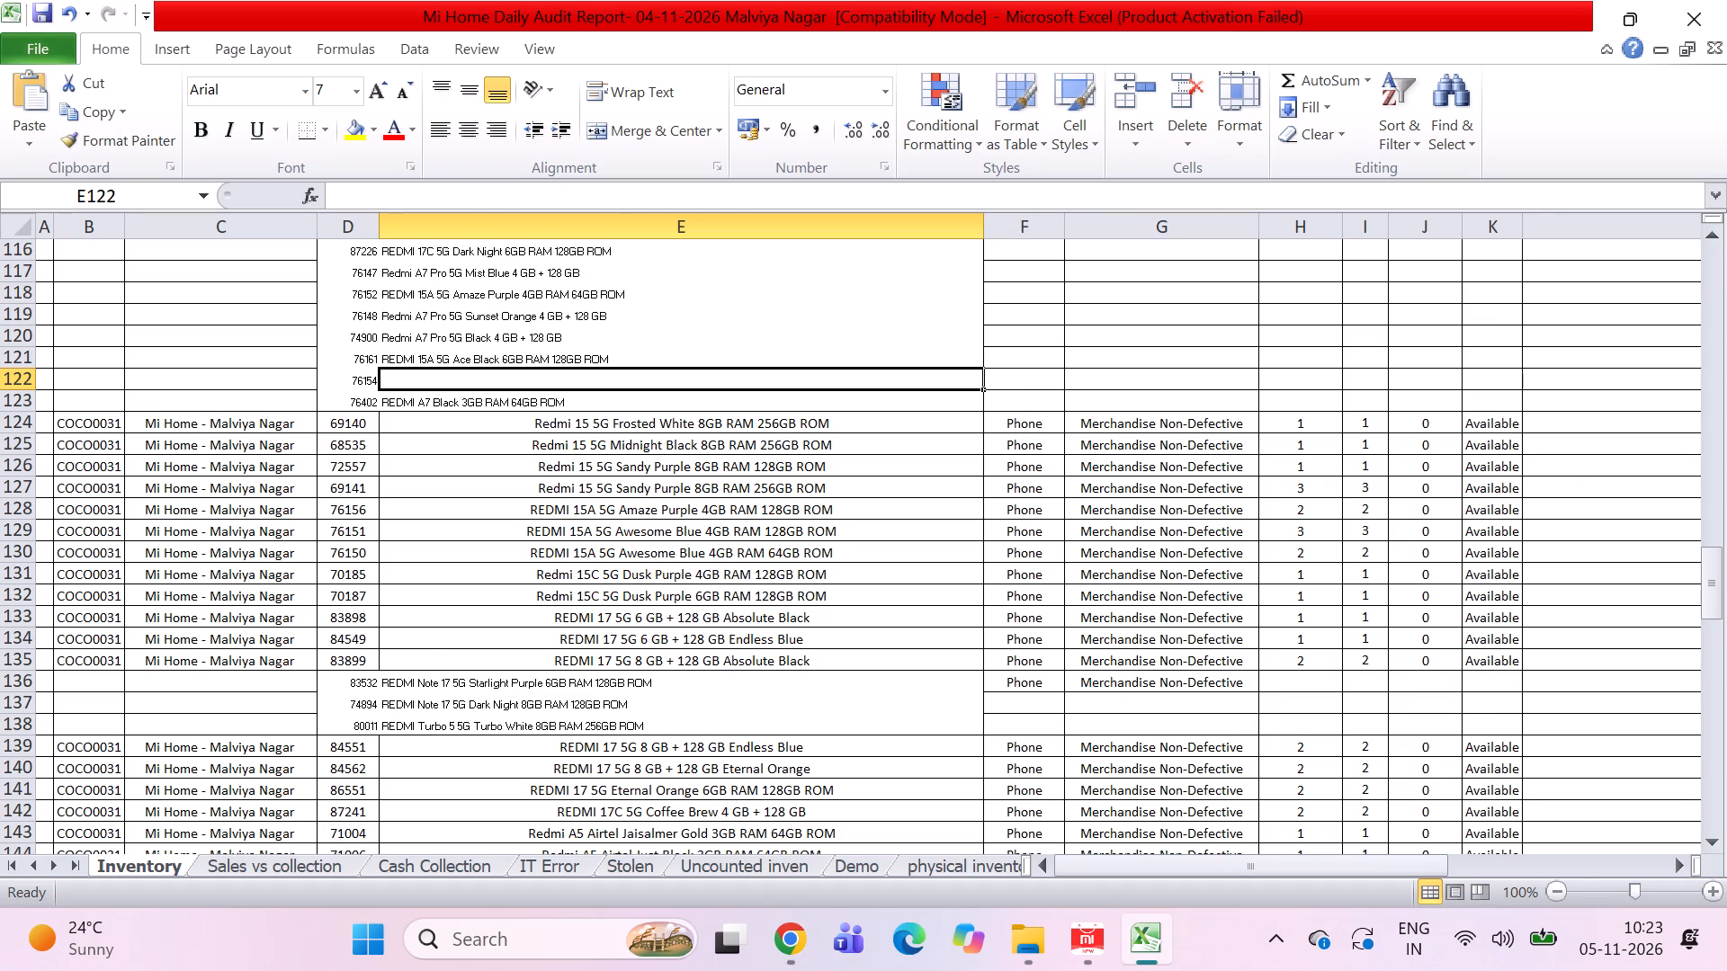
{"action": "key", "text": "ctrl+v"}
Insert a blank row 124 above the Redmi 15 5G Frosted White entry in the Inventory sheet.
{"action": "key", "text": "Down"}
{"action": "key", "text": "Down"}
{"action": "key", "text": "Left"}
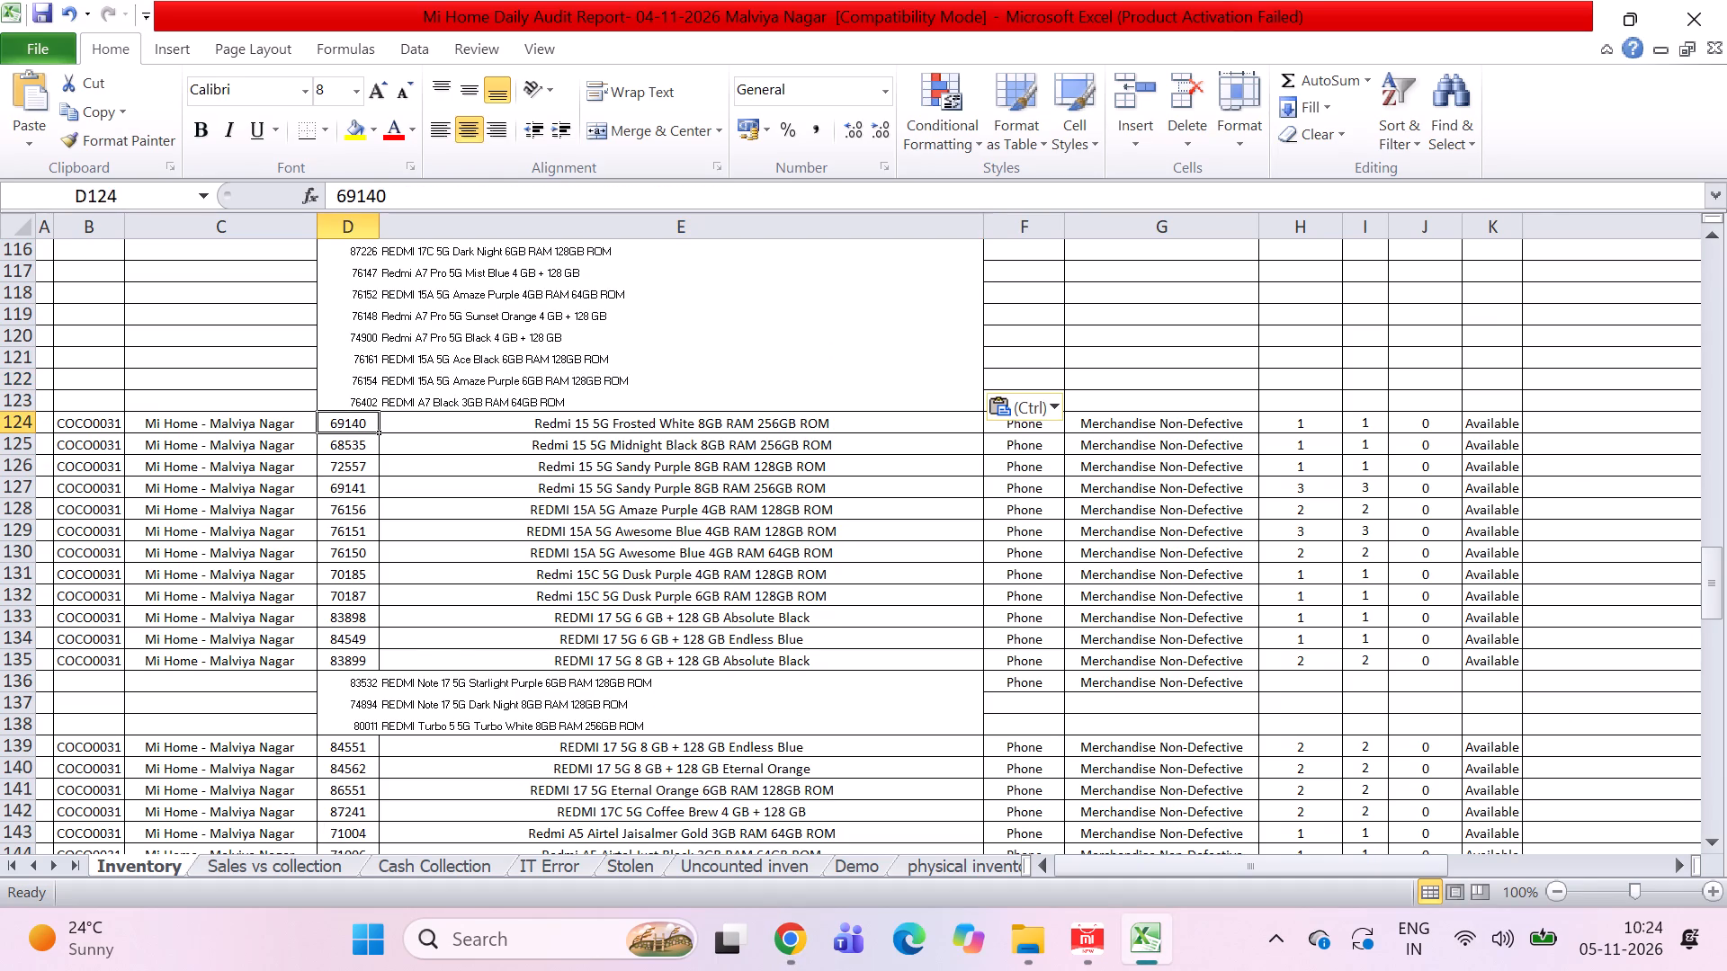
{"action": "left_click", "coordinate": [8, 430]}
{"action": "left_click", "coordinate": [14, 419]}
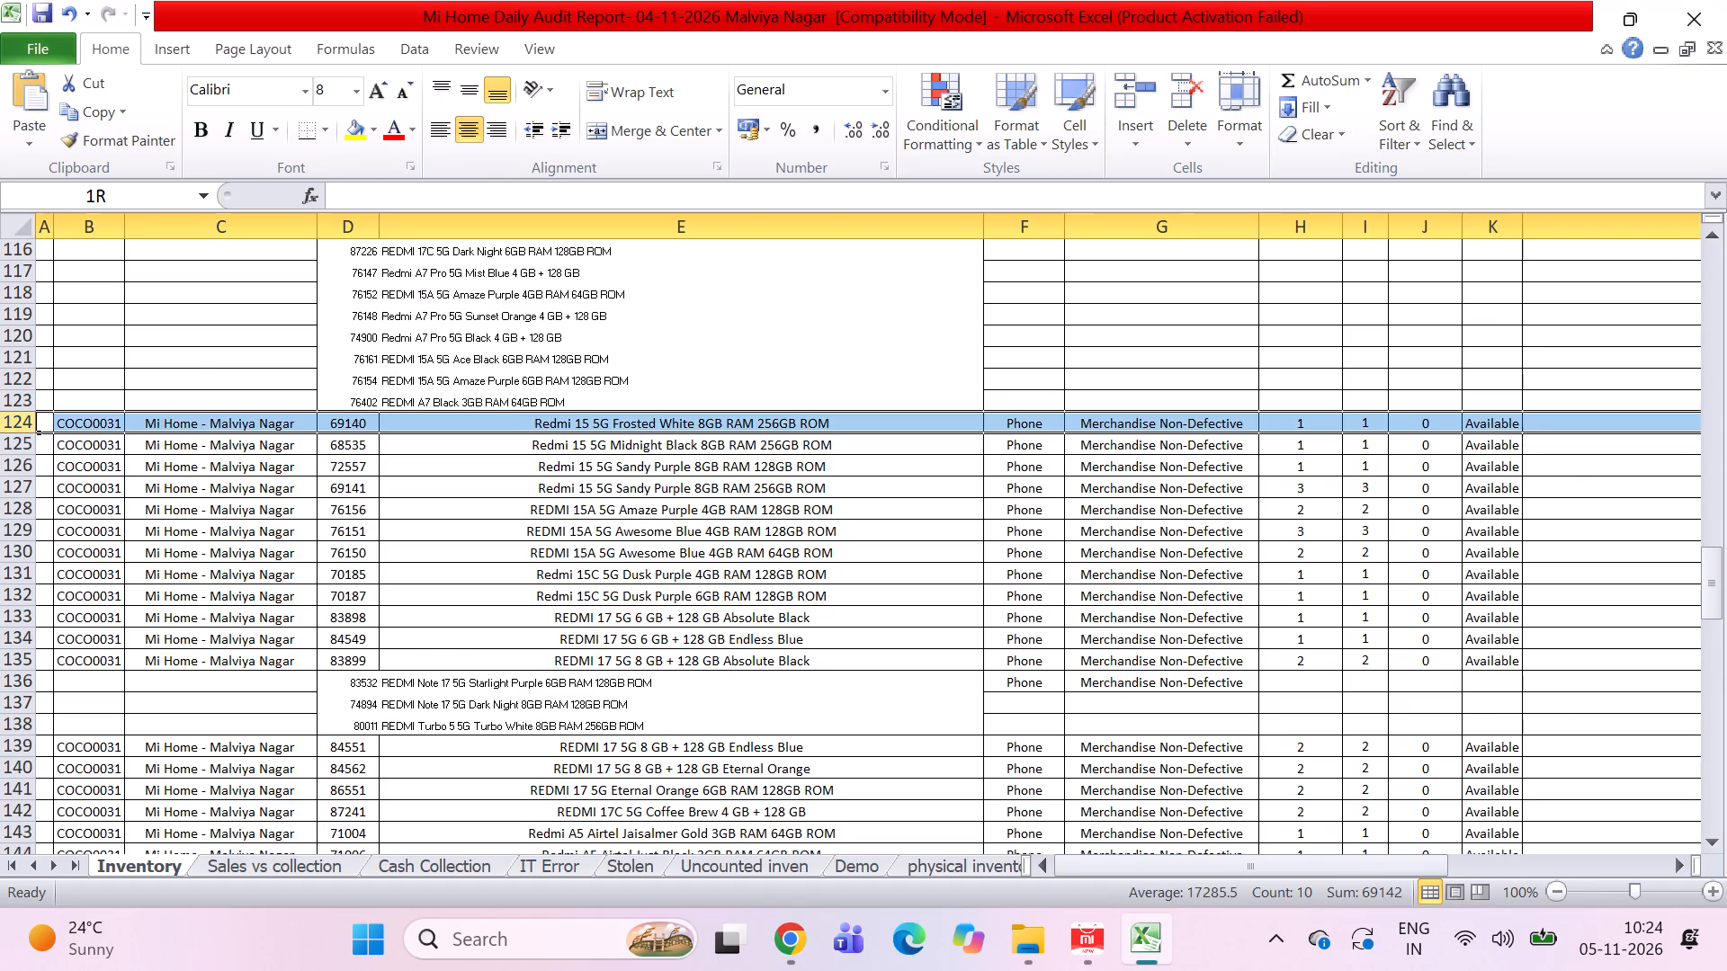
{"action": "right_click", "coordinate": [14, 419]}
{"action": "left_click", "coordinate": [74, 589]}
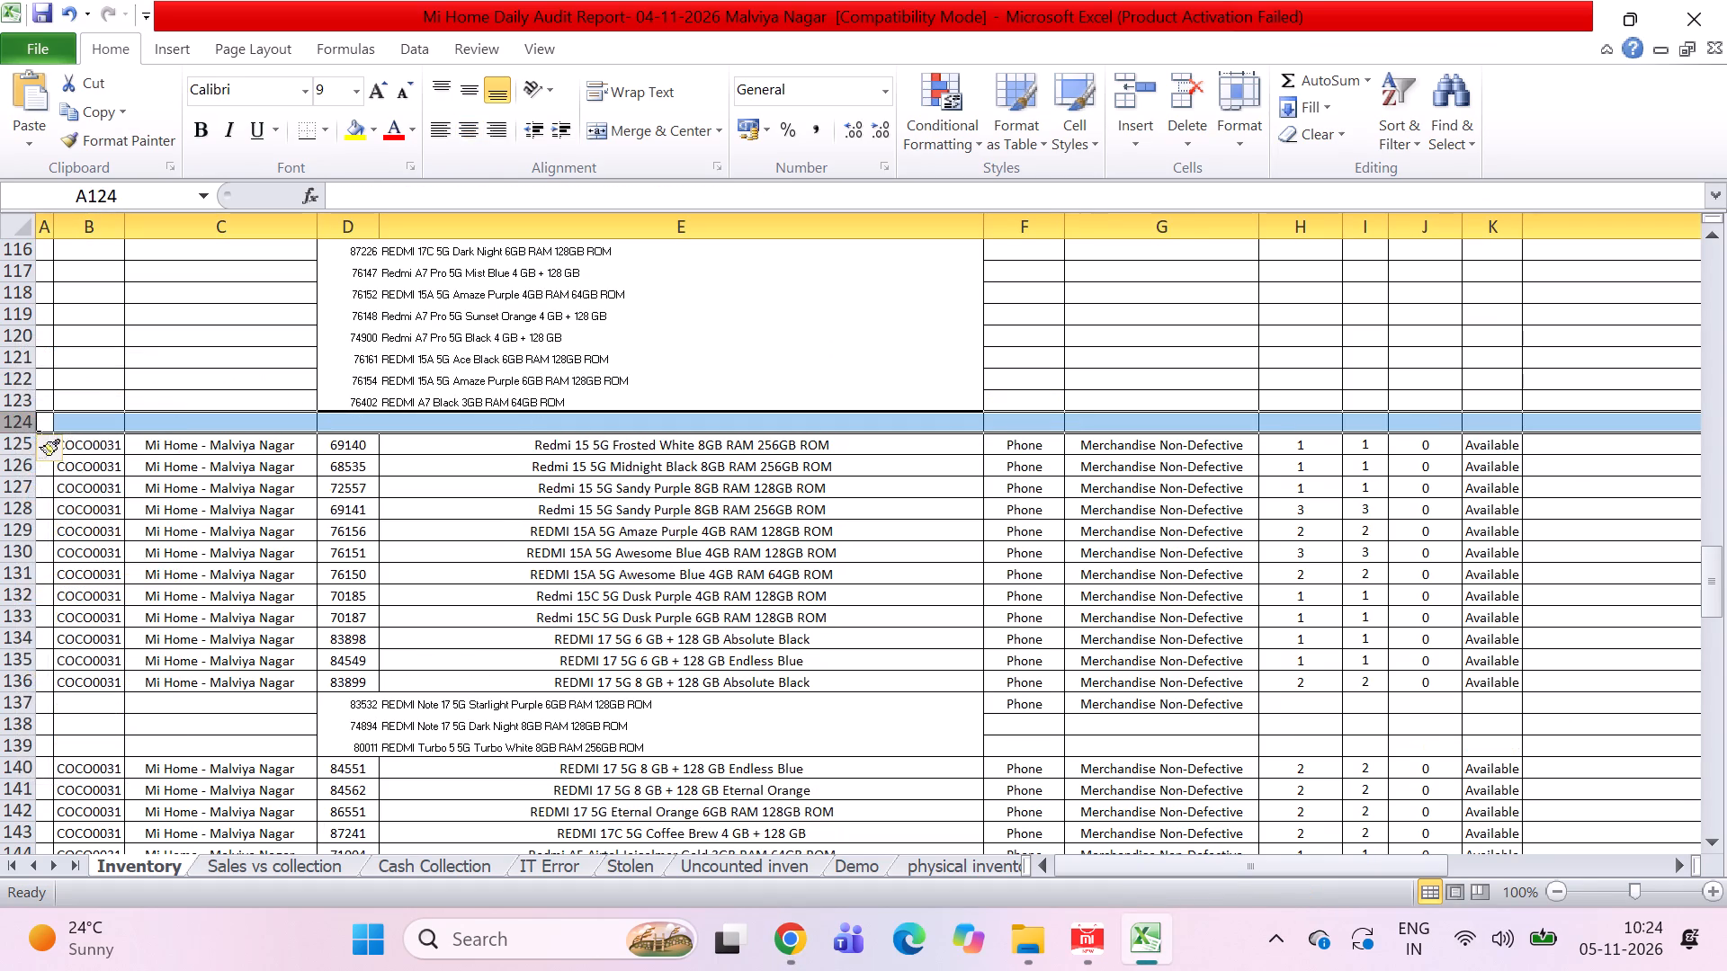
{"action": "left_click", "coordinate": [360, 418]}
Copy the REDMI 15A 5G Awesome Blue 6GB/128GB ID, 76149, from the stock inquiry and search the Inventory sheet for it.
{"action": "key", "text": "alt+Tab"}
{"action": "scroll", "coordinate": [619, 712], "scroll_direction": "down", "scroll_amount": 1}
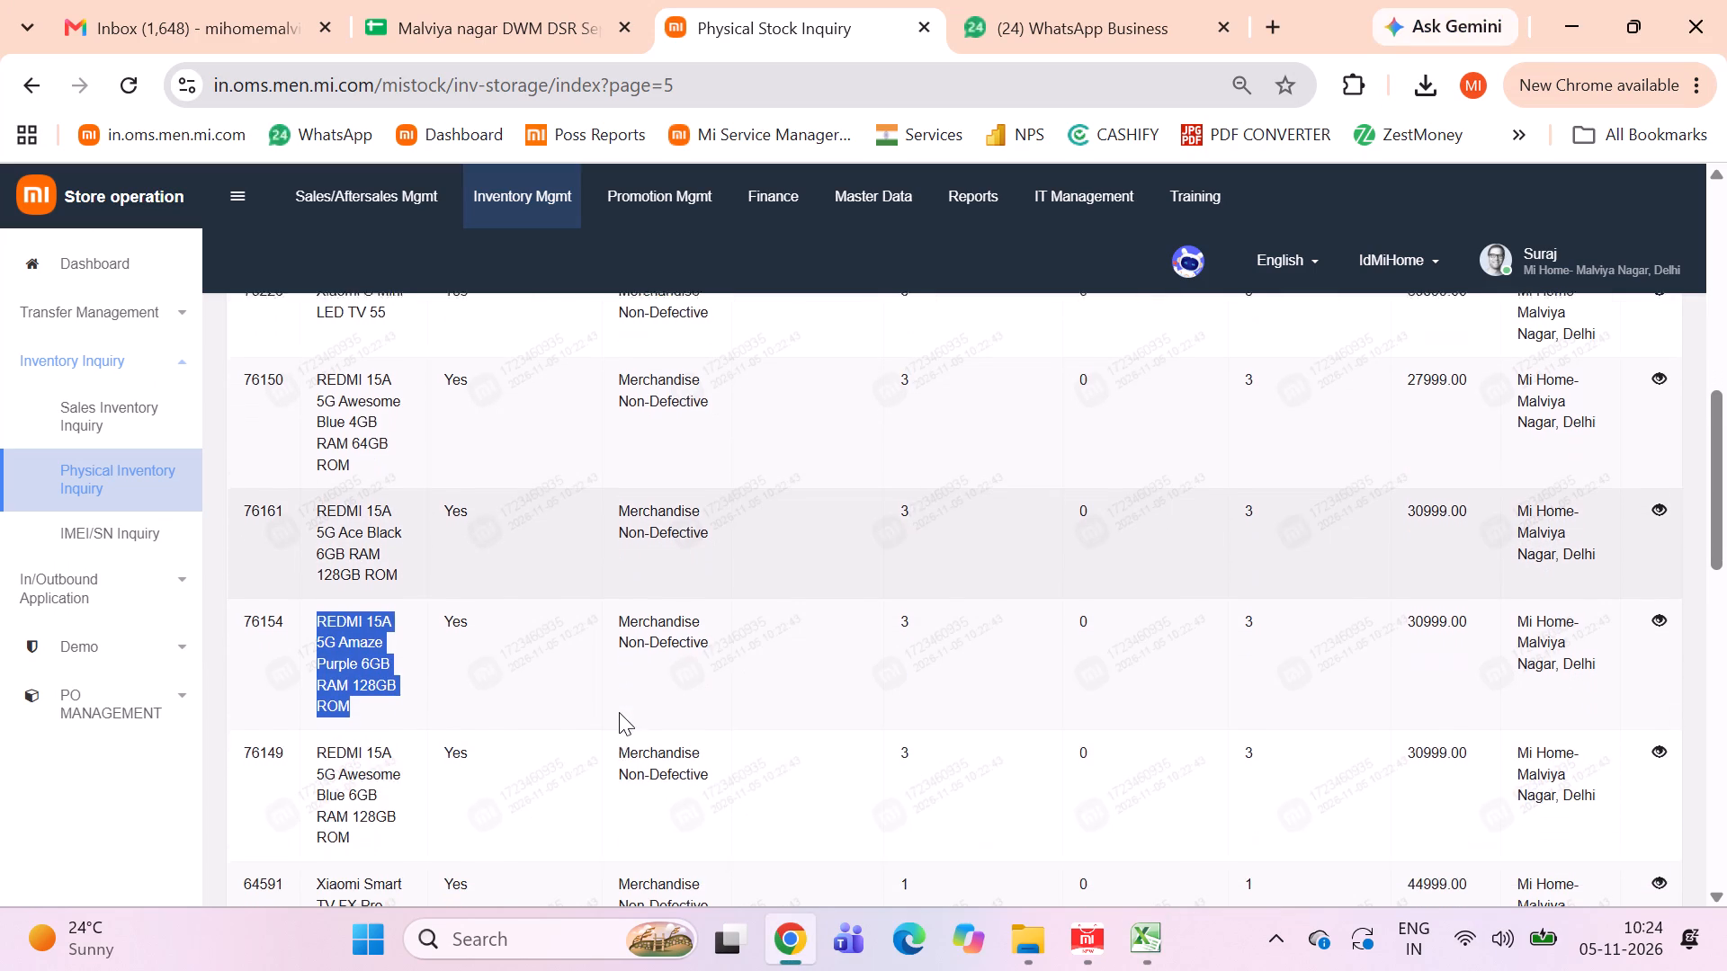
{"action": "scroll", "coordinate": [619, 712], "scroll_direction": "down", "scroll_amount": 1}
{"action": "double_click", "coordinate": [271, 722]}
{"action": "key", "text": "ctrl+c"}
{"action": "key", "text": "alt+Tab"}
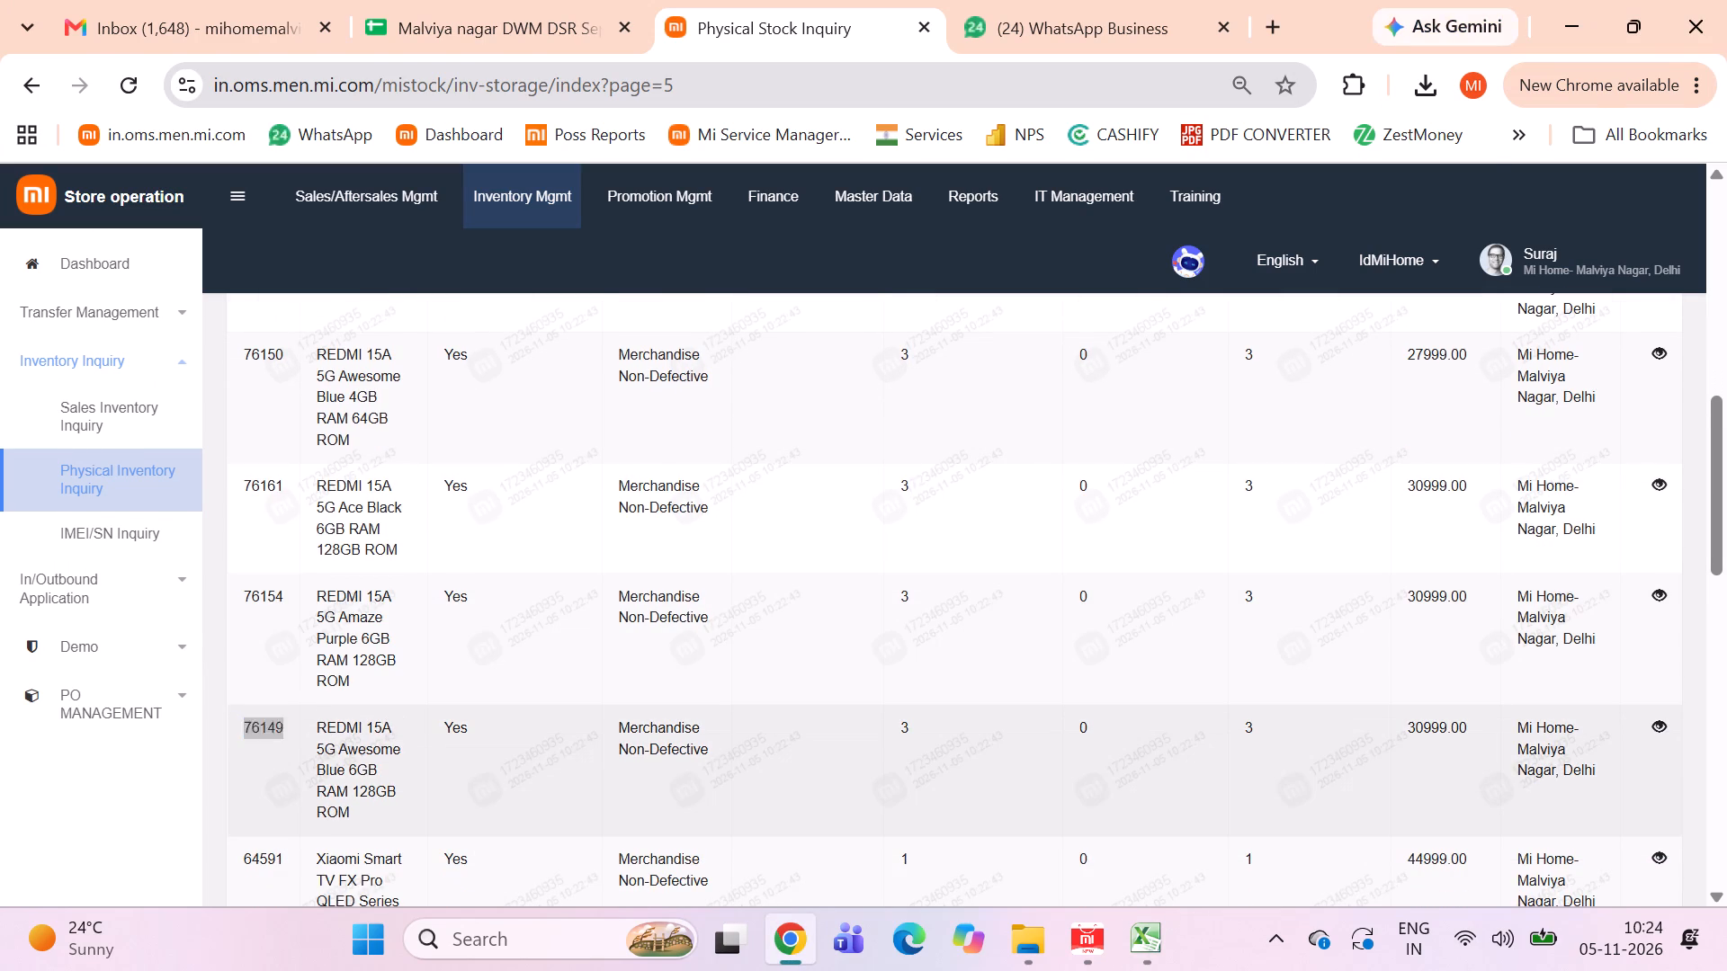
{"action": "key", "text": "ctrl+f"}
{"action": "key", "text": "ctrl+v"}
{"action": "key", "text": "Return"}
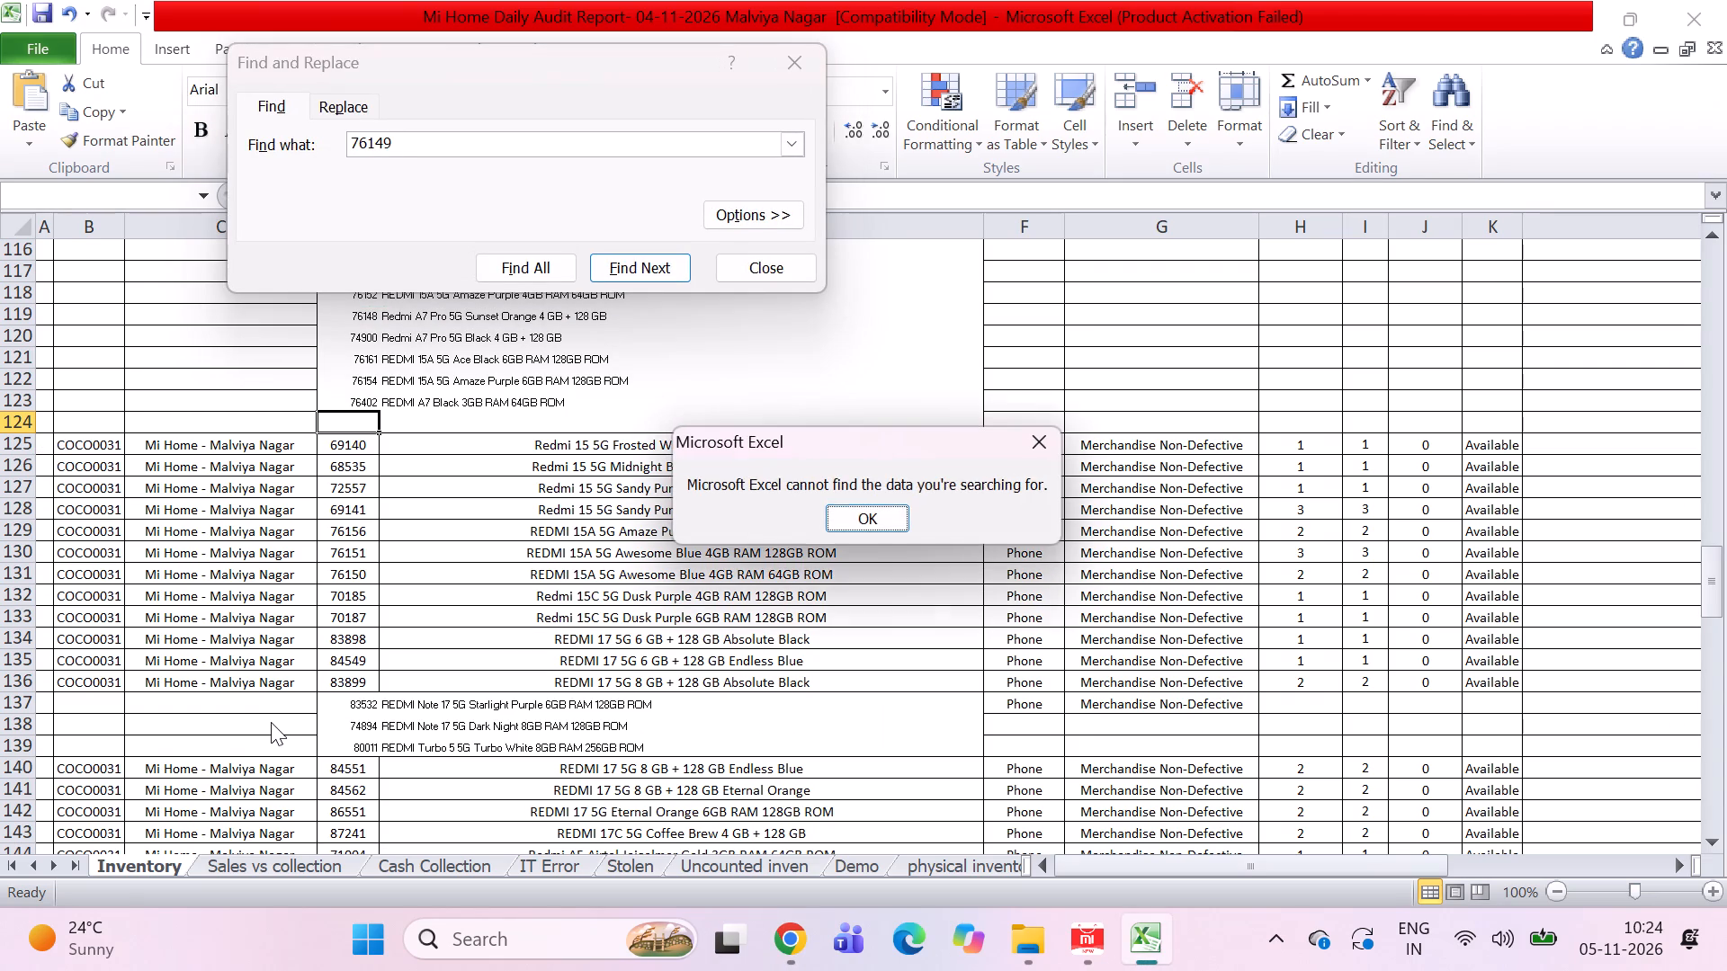
{"action": "left_click", "coordinate": [862, 522]}
{"action": "left_click", "coordinate": [761, 269]}
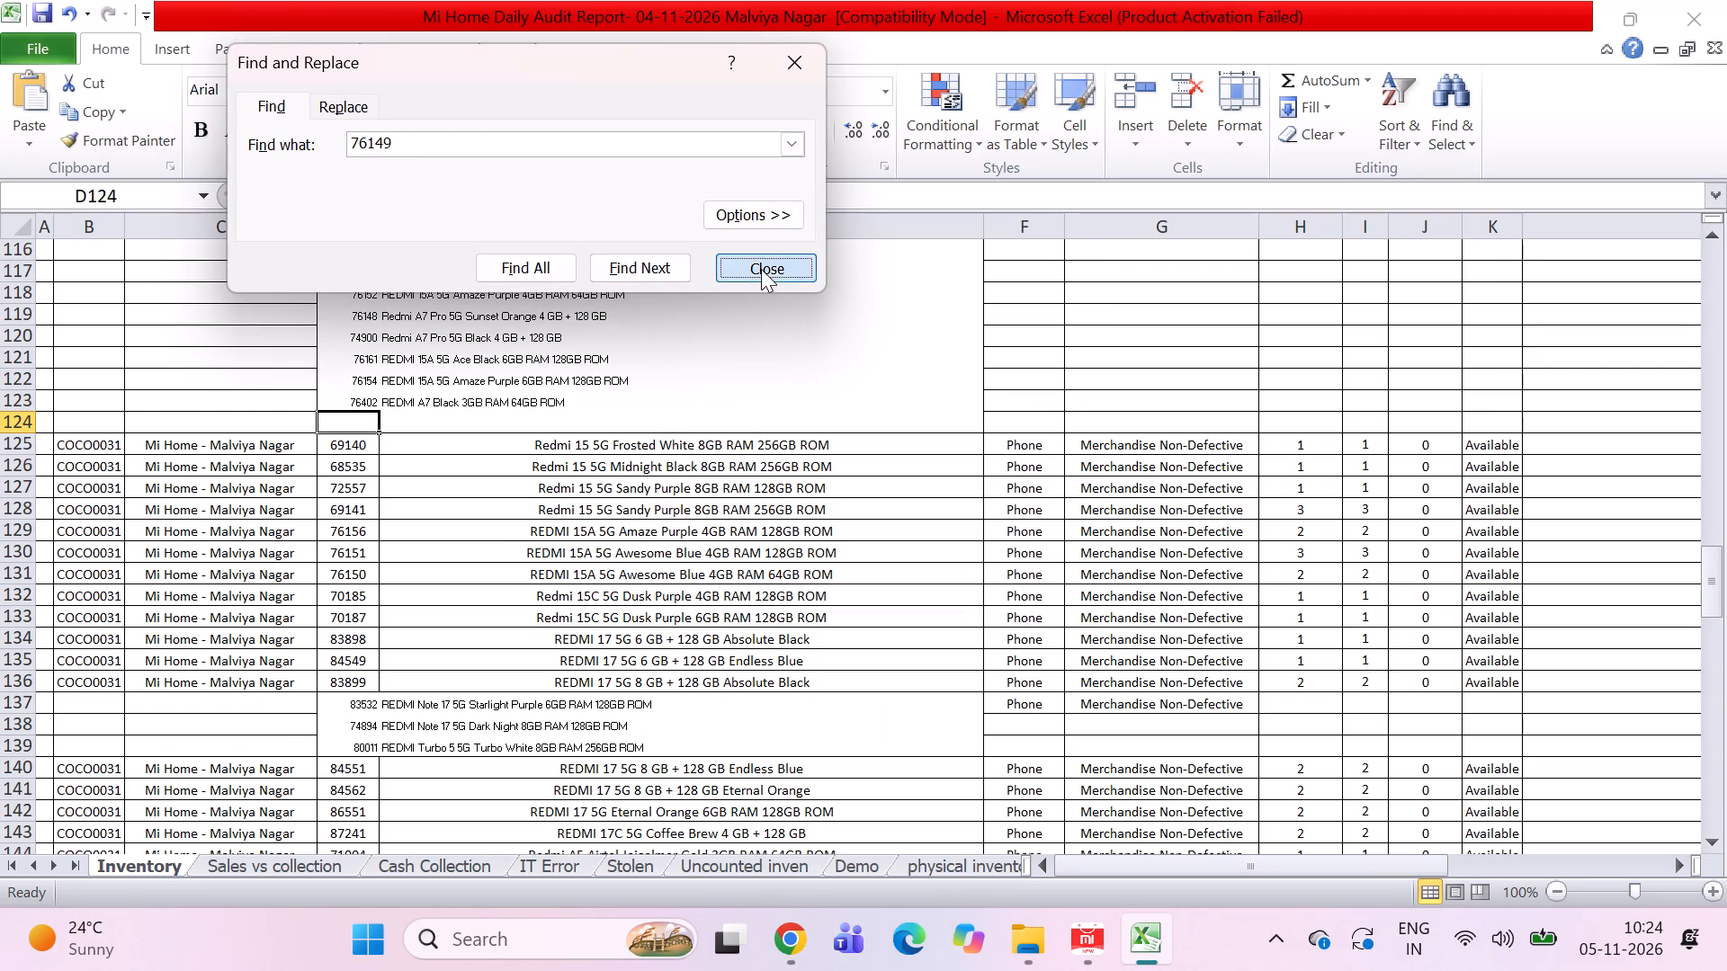
Add ID 76149 and the copied name REDMI 15A 5G Awesome Blue 6GB RAM 128GB ROM to blank row 124.
{"action": "key", "text": "ctrl+v"}
{"action": "key", "text": "Right"}
{"action": "key", "text": "alt+Tab"}
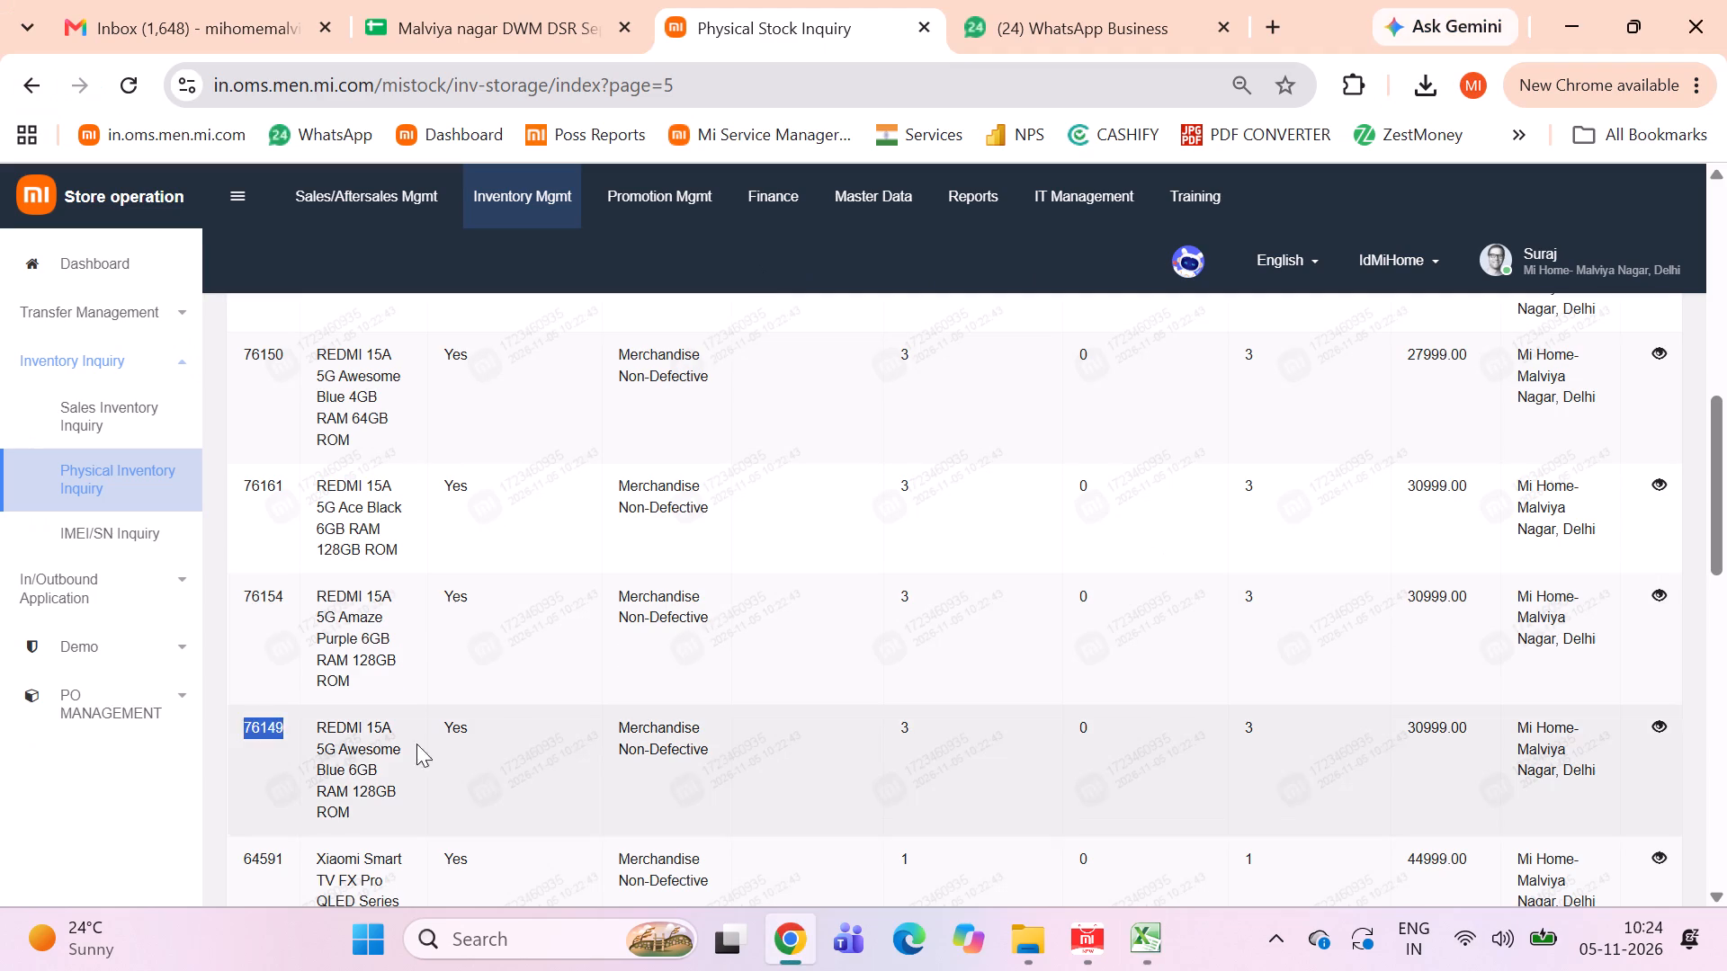
{"action": "triple_click", "coordinate": [367, 759]}
{"action": "key", "text": "ctrl+c"}
{"action": "key", "text": "alt+Tab"}
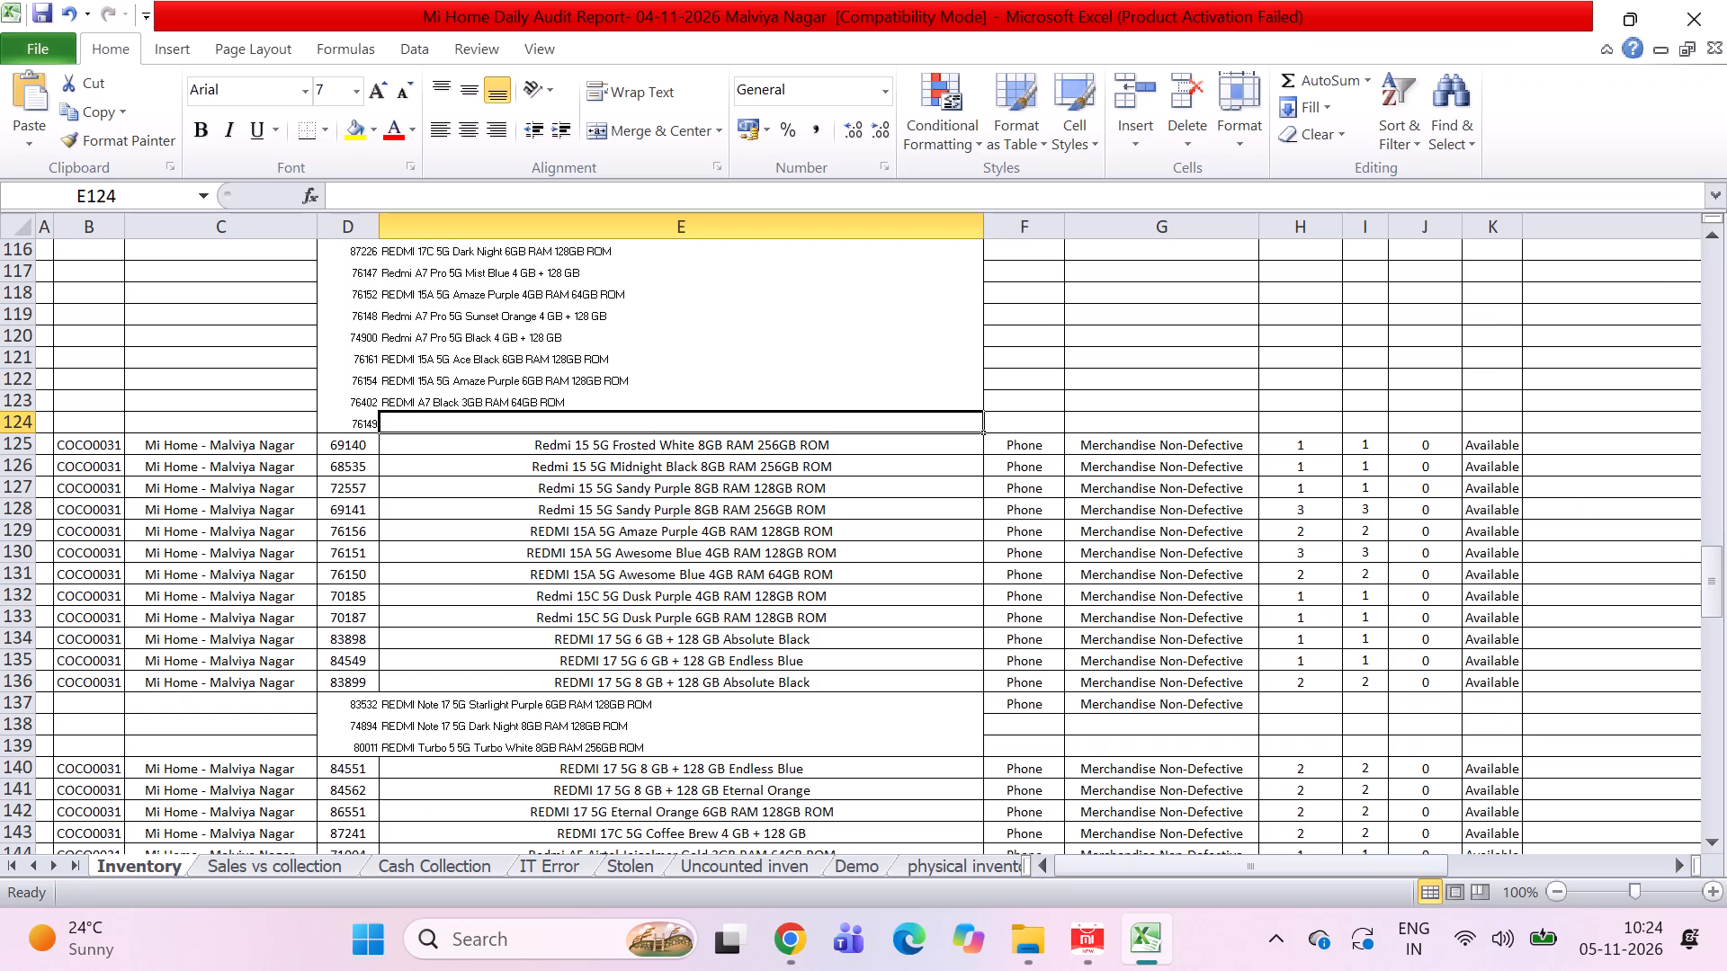
{"action": "key", "text": "ctrl+v"}
{"action": "key", "text": "Left"}
{"action": "key", "text": "Down"}
{"action": "key", "text": "Down"}
{"action": "key", "text": "Down"}
{"action": "key", "text": "Up"}
Copy the Xiaomi Smart TV FX Pro QLED Series 43 ID, 64591, from the stock inquiry and search the Inventory sheet for it.
{"action": "key", "text": "alt+Tab"}
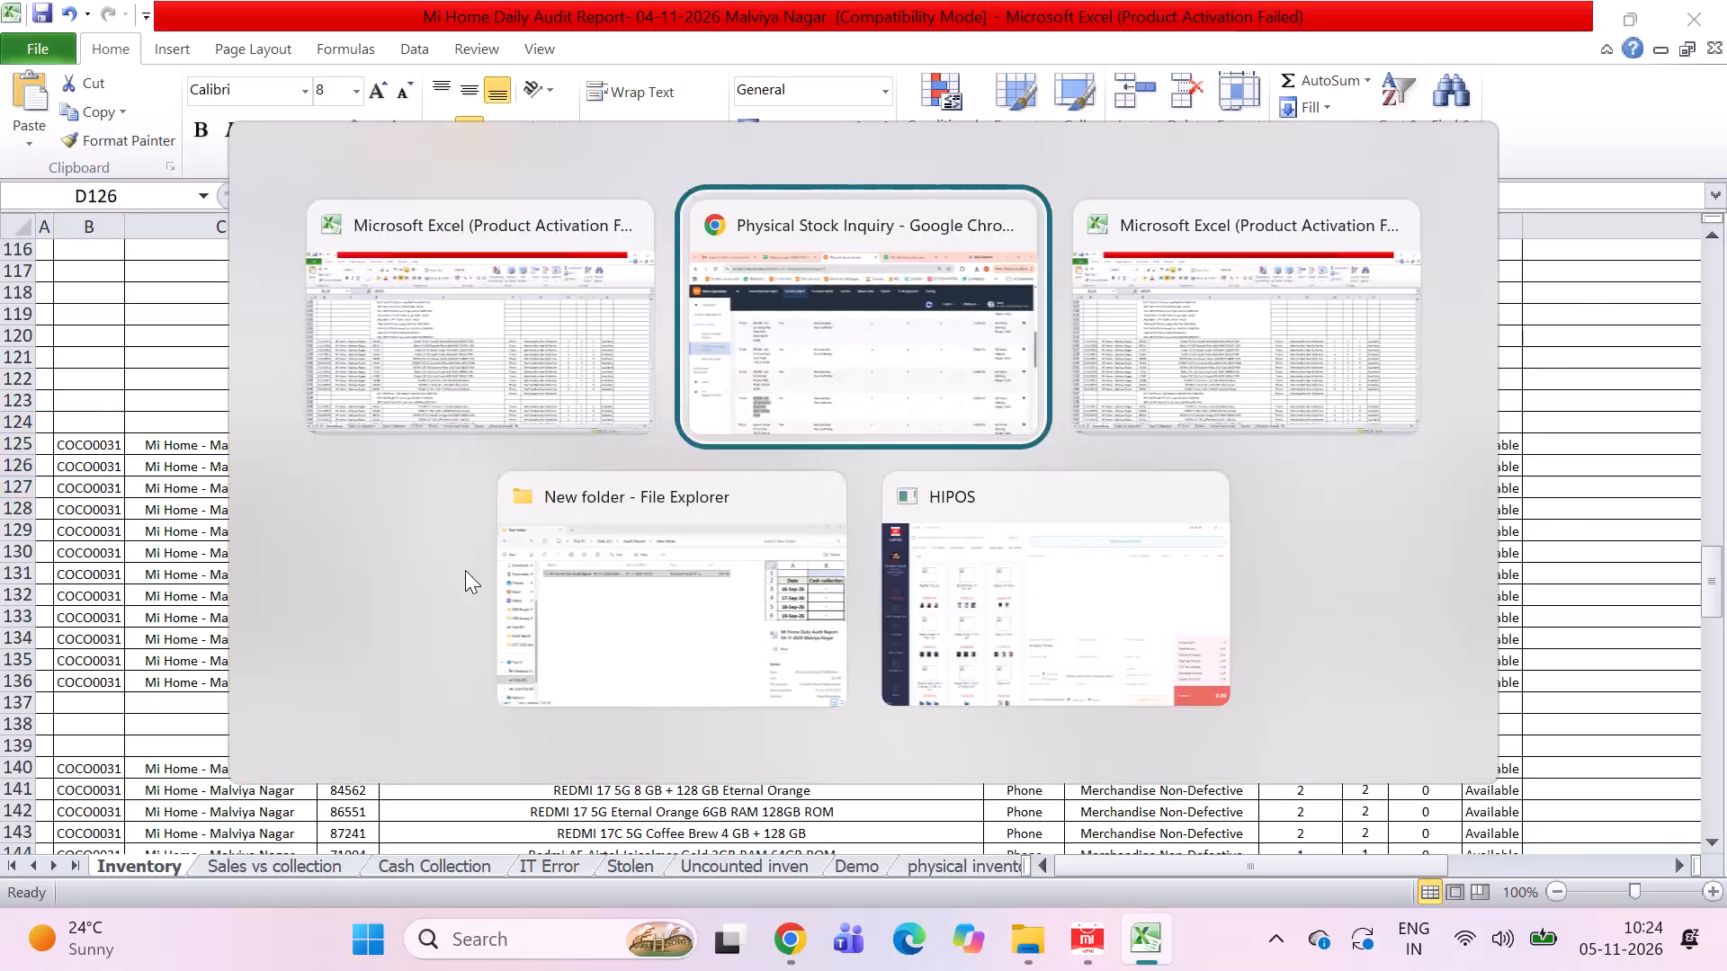
{"action": "scroll", "coordinate": [317, 829], "scroll_direction": "down", "scroll_amount": 1}
{"action": "double_click", "coordinate": [256, 790]}
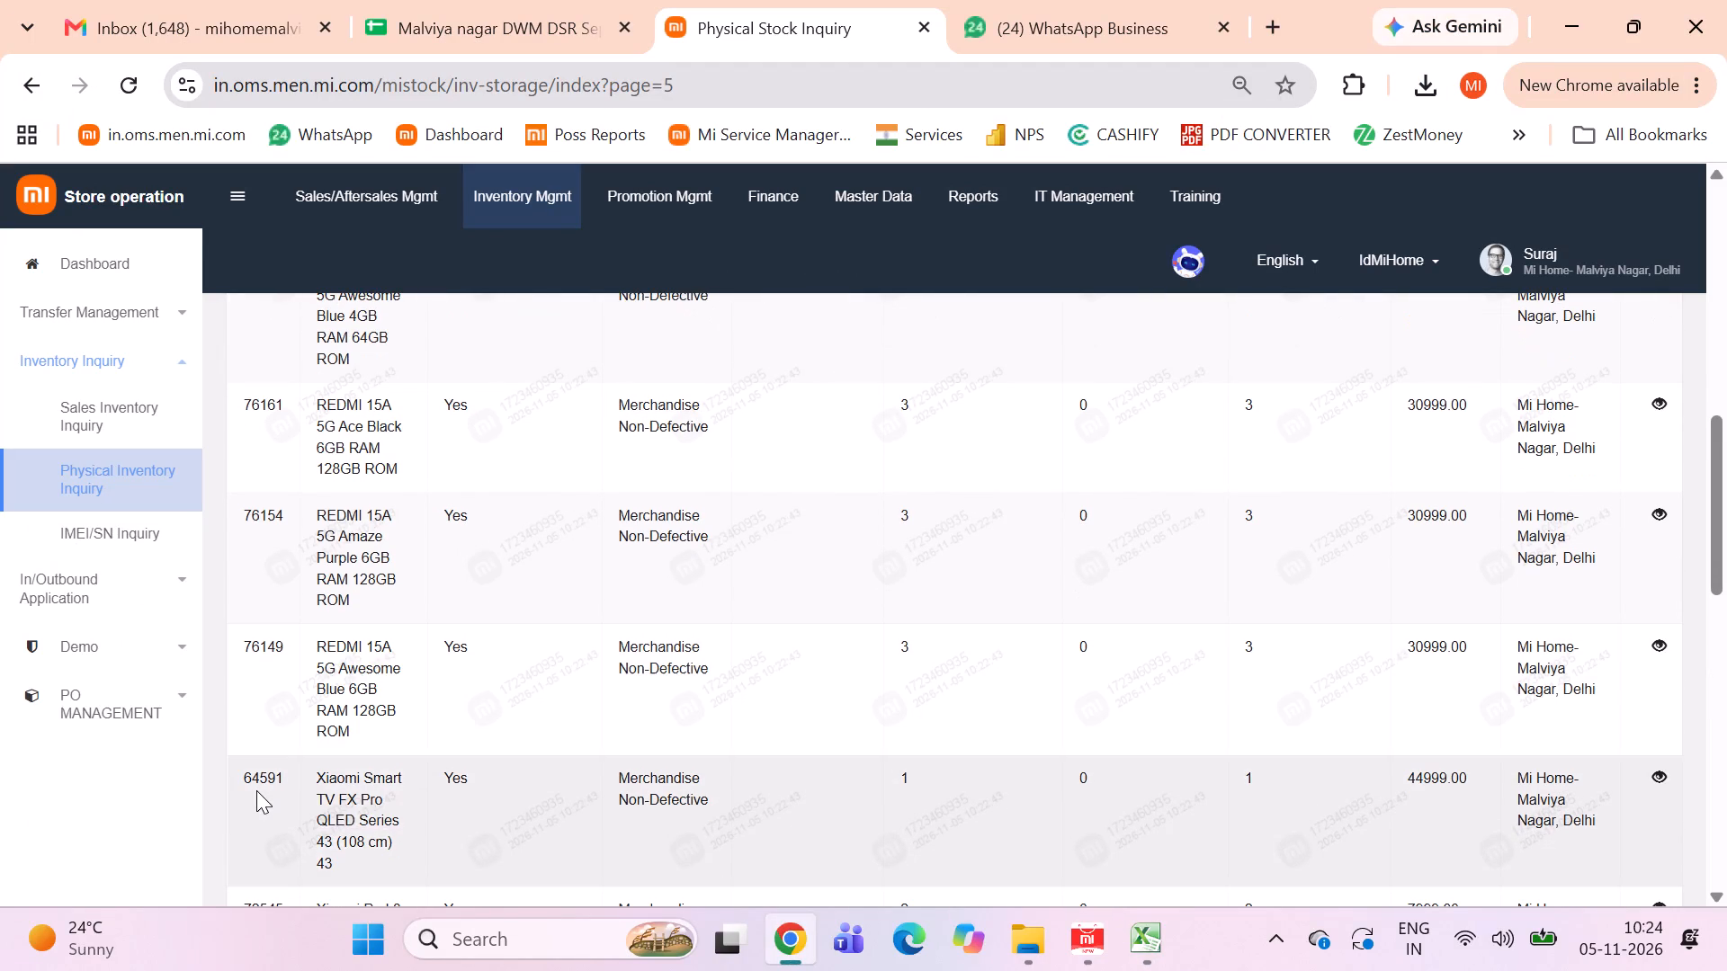
{"action": "key", "text": "ctrl+c"}
{"action": "key", "text": "alt+Tab"}
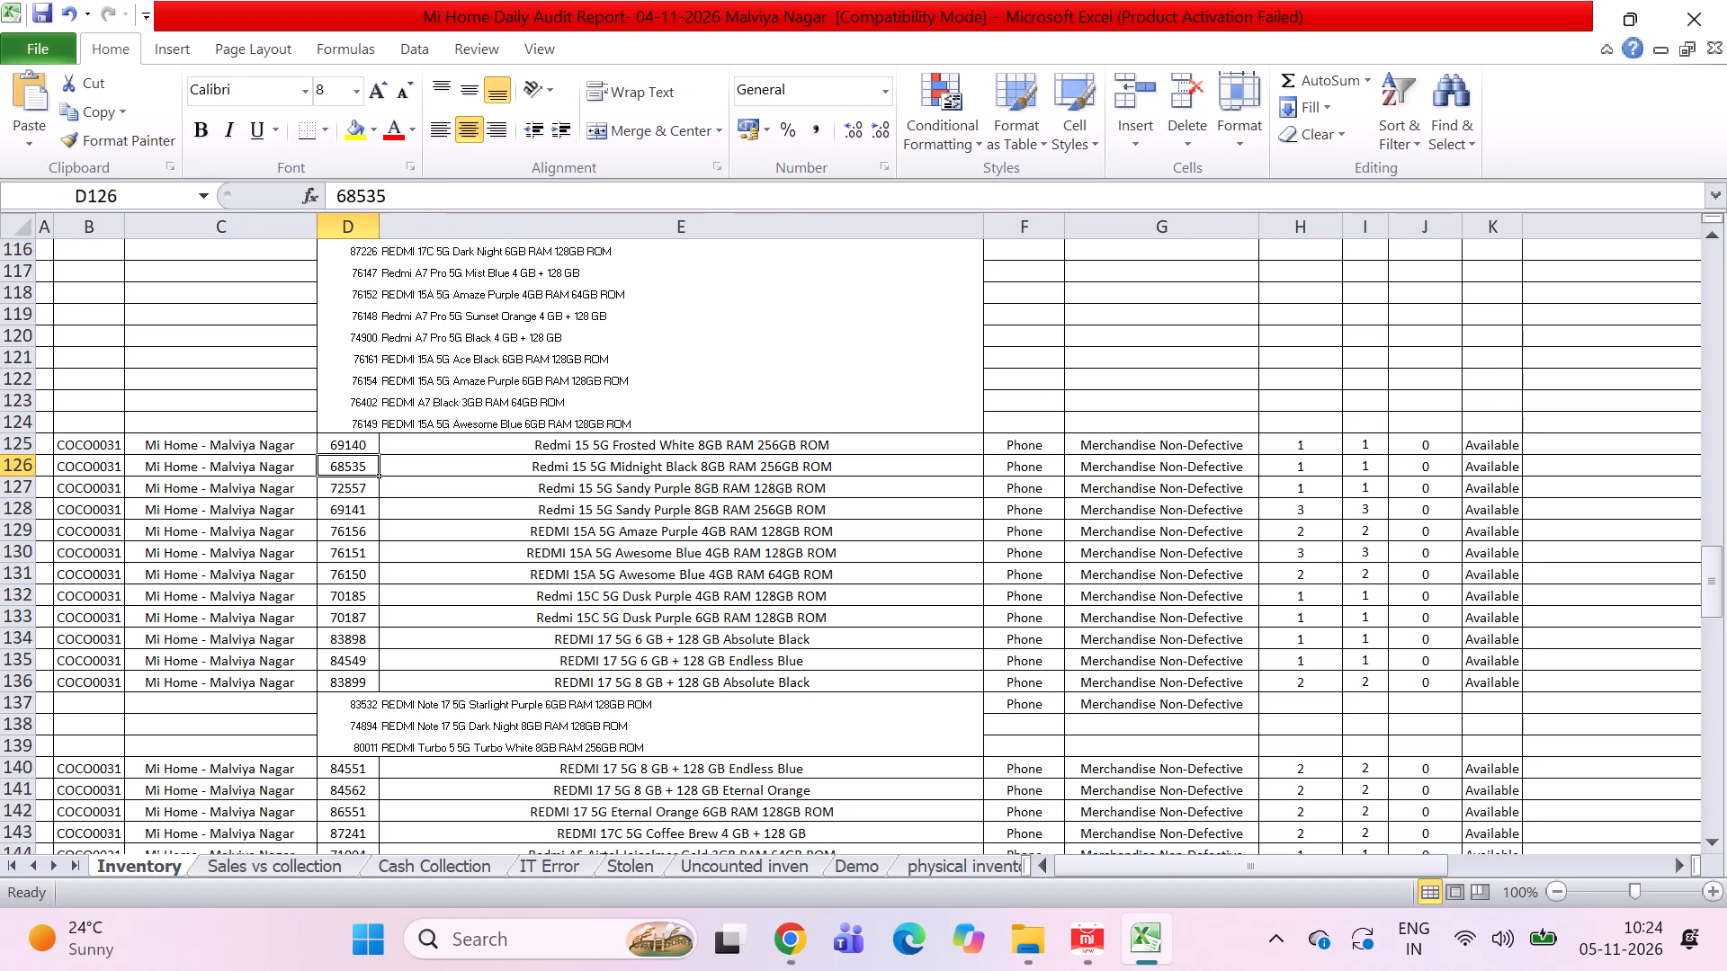
{"action": "key", "text": "ctrl+f"}
{"action": "key", "text": "ctrl+v"}
{"action": "key", "text": "Return"}
{"action": "key", "text": "Return"}
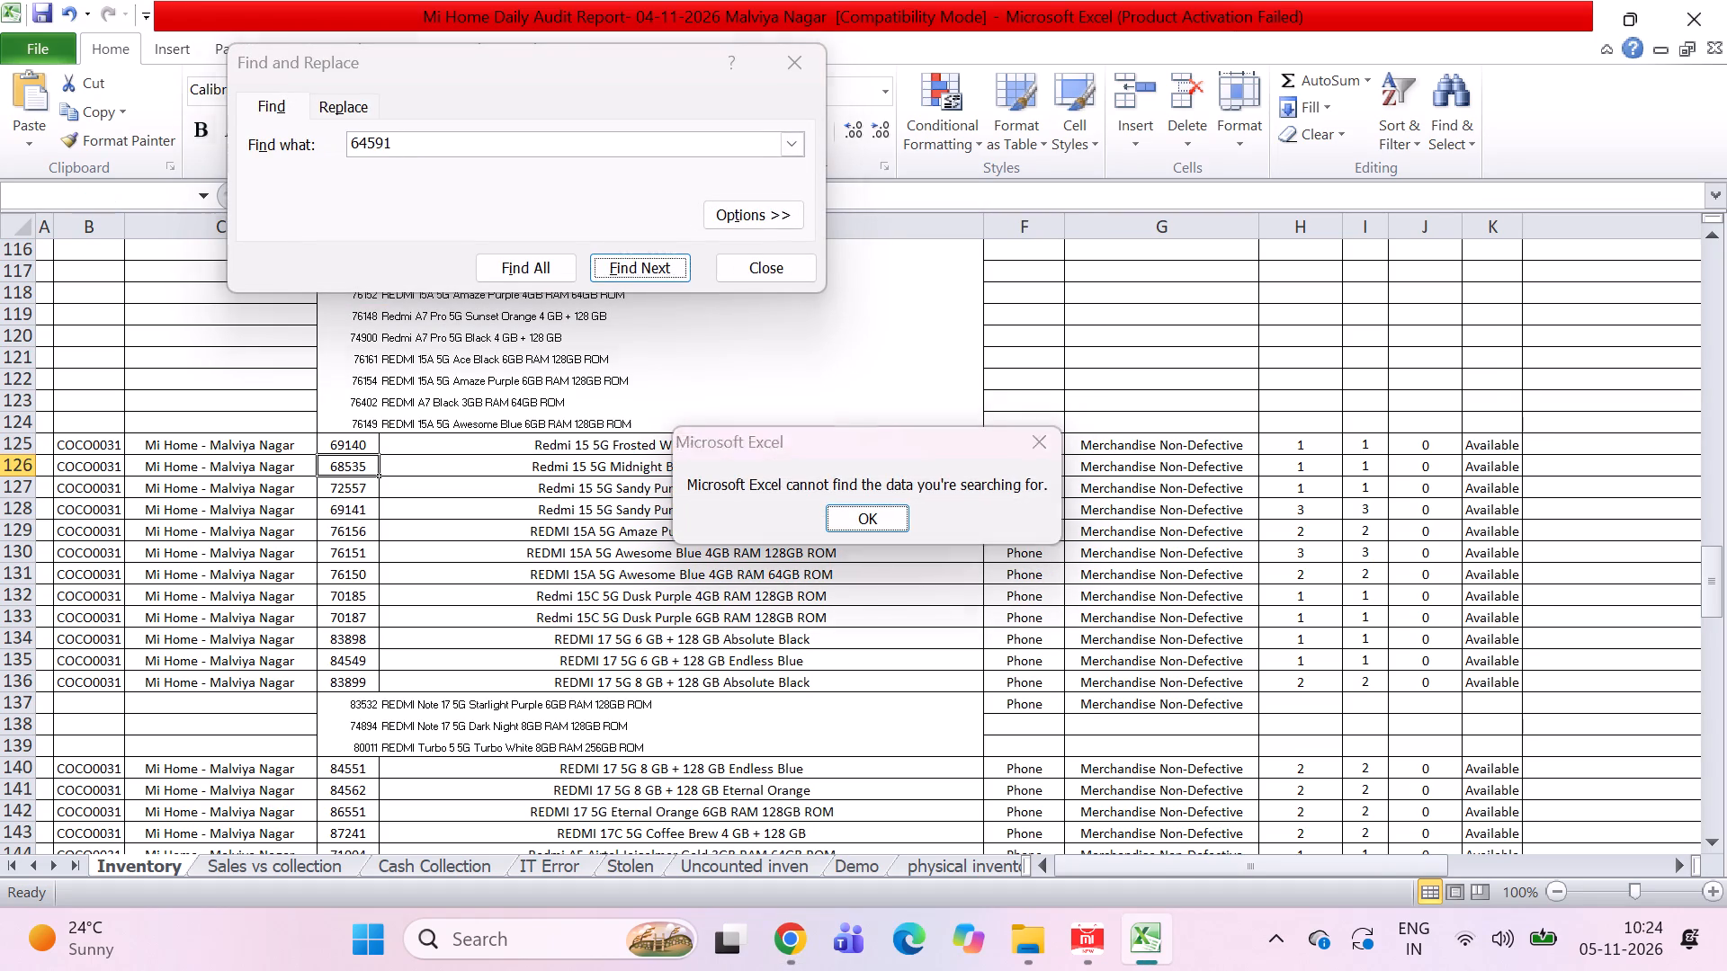
{"action": "left_click", "coordinate": [766, 268]}
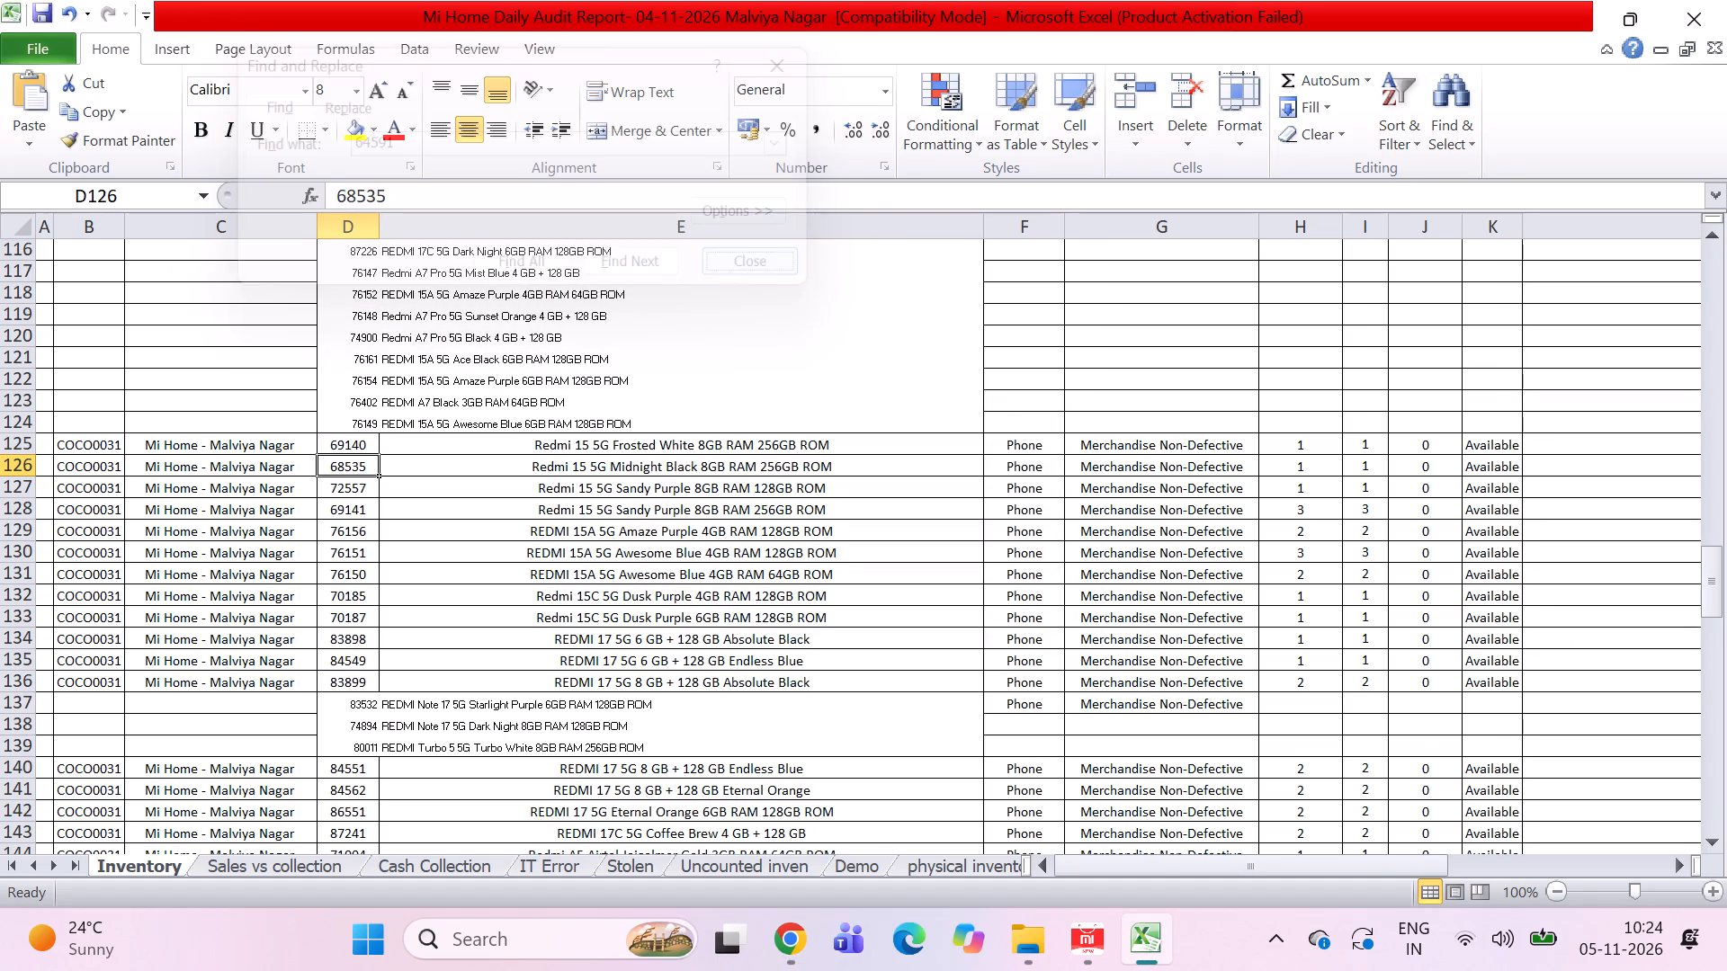
Add ID 64591 and the copied name Xiaomi Smart TV FX Pro QLED Series 43 (108 cm) 43 to row 224, below the TV entries.
{"action": "left_click", "coordinate": [361, 521]}
{"action": "key", "text": "ctrl+Down"}
{"action": "key", "text": "Down"}
{"action": "key", "text": "Down"}
{"action": "key", "text": "Down"}
{"action": "key", "text": "Up"}
{"action": "key", "text": "Up"}
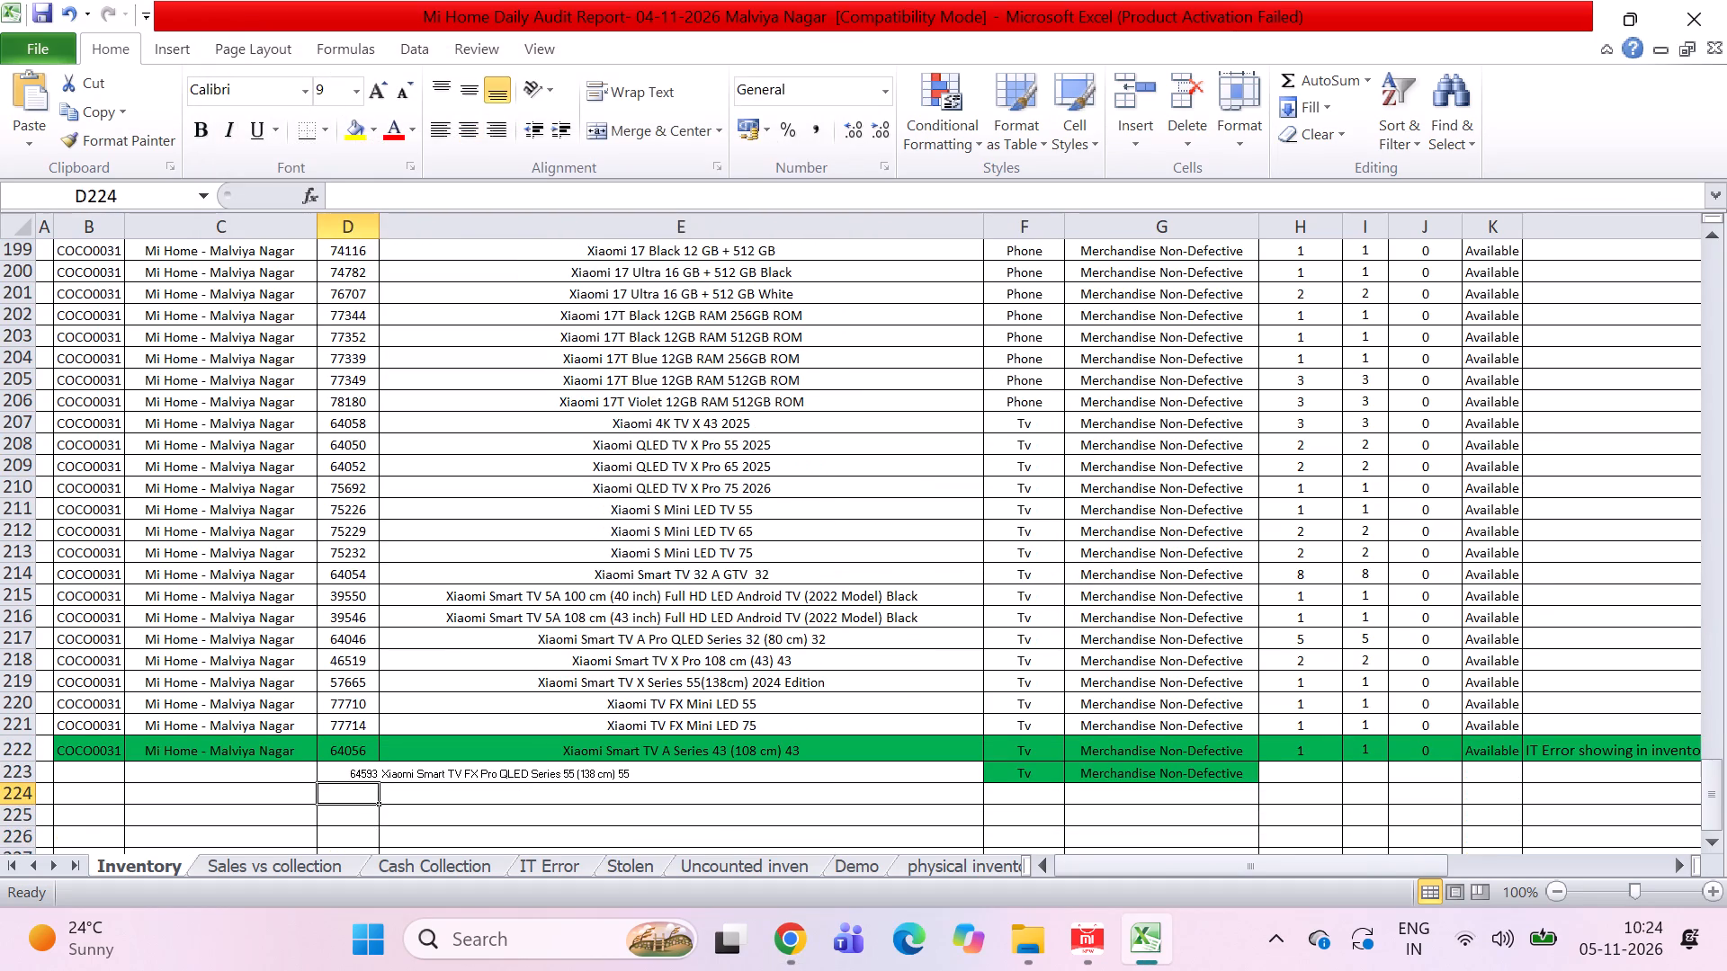
{"action": "key", "text": "ctrl+v"}
{"action": "key", "text": "Right"}
{"action": "key", "text": "alt+Tab"}
{"action": "key", "text": "alt+Tab"}
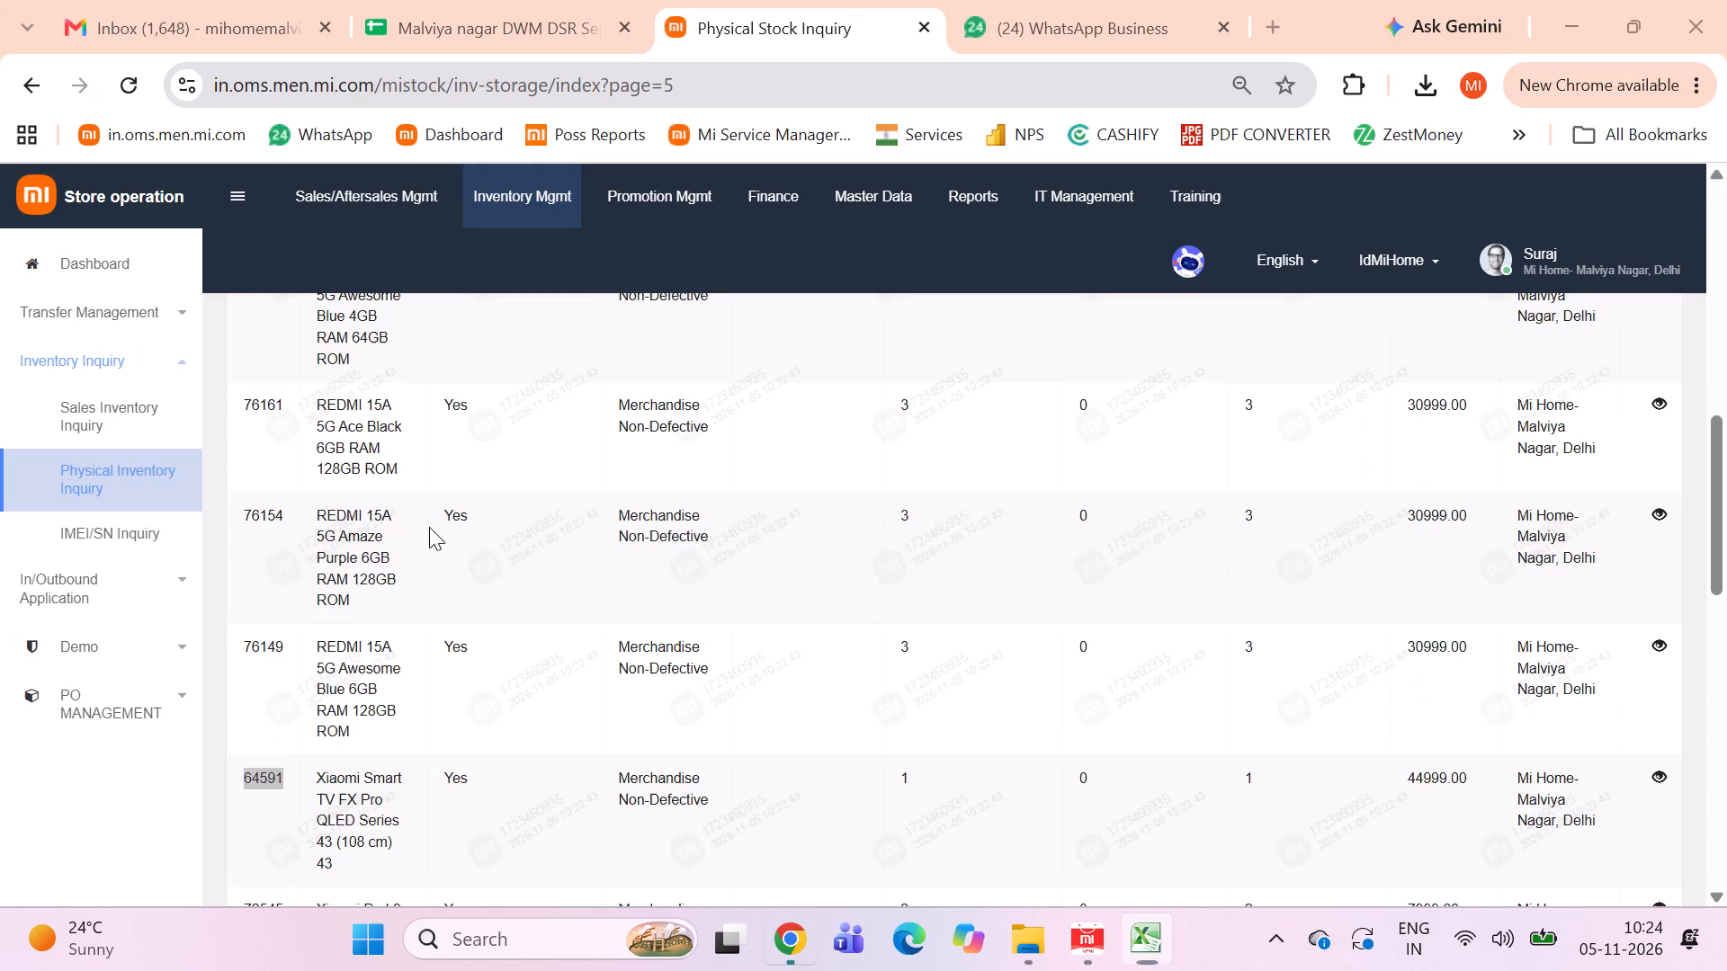
{"action": "triple_click", "coordinate": [352, 797]}
{"action": "key", "text": "ctrl+c"}
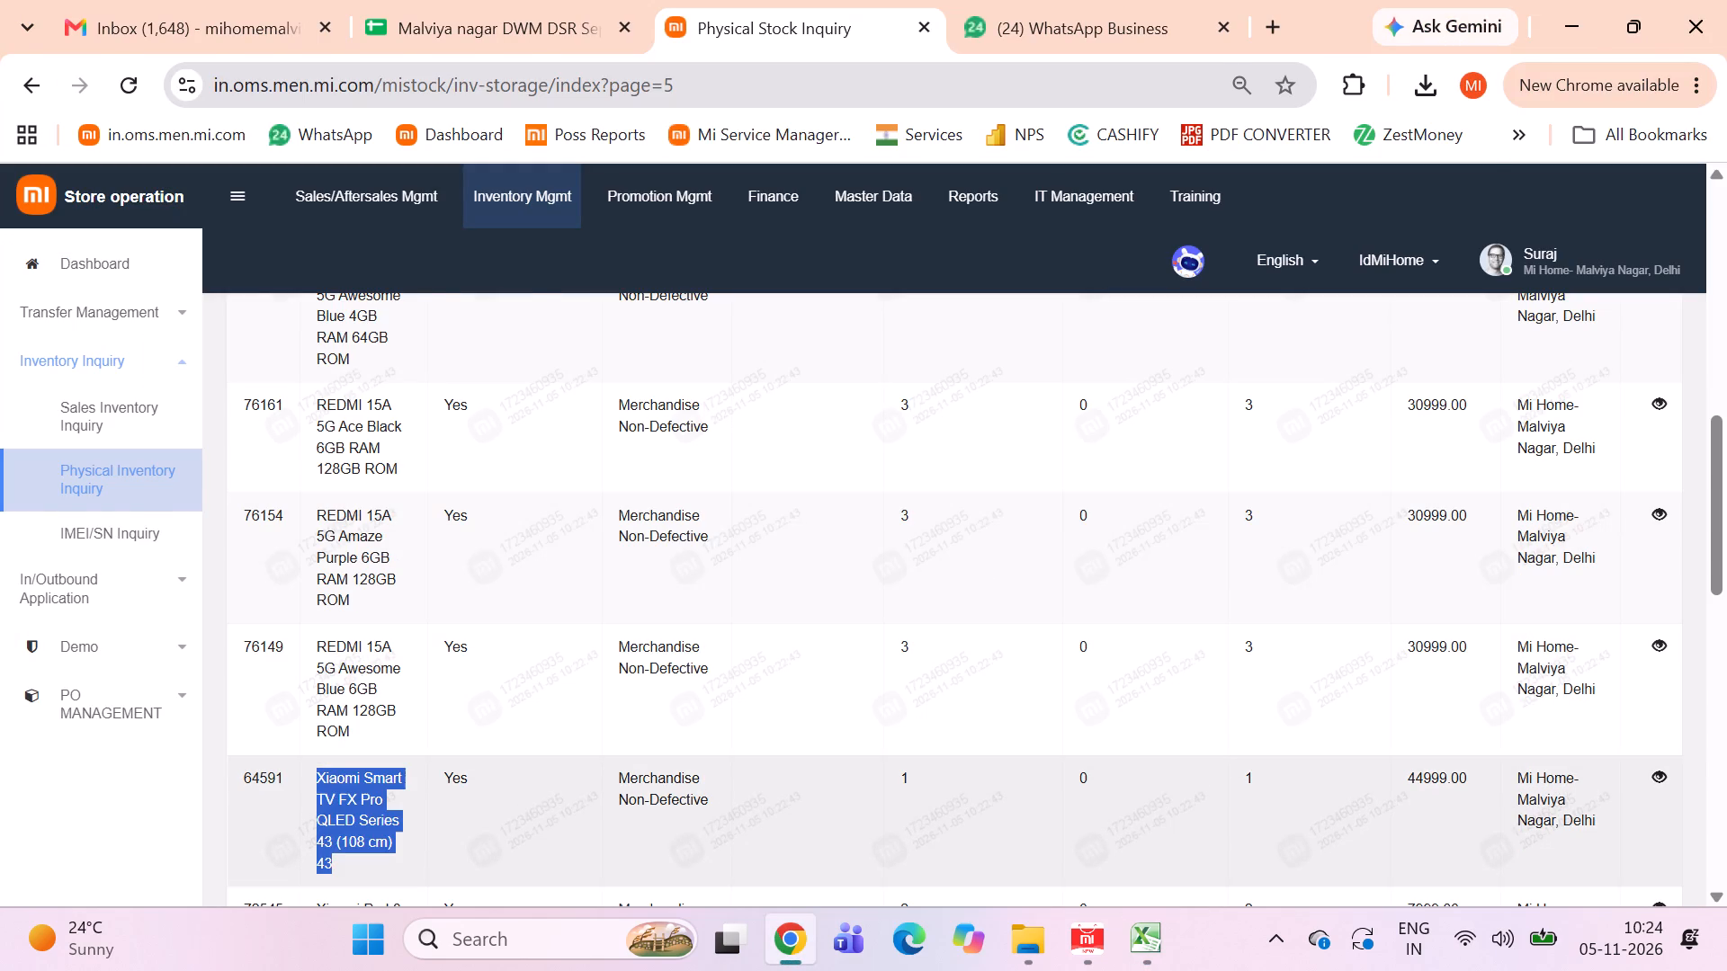
{"action": "key", "text": "alt+Tab"}
{"action": "key", "text": "ctrl+v"}
{"action": "key", "text": "Right"}
{"action": "key", "text": "Left"}
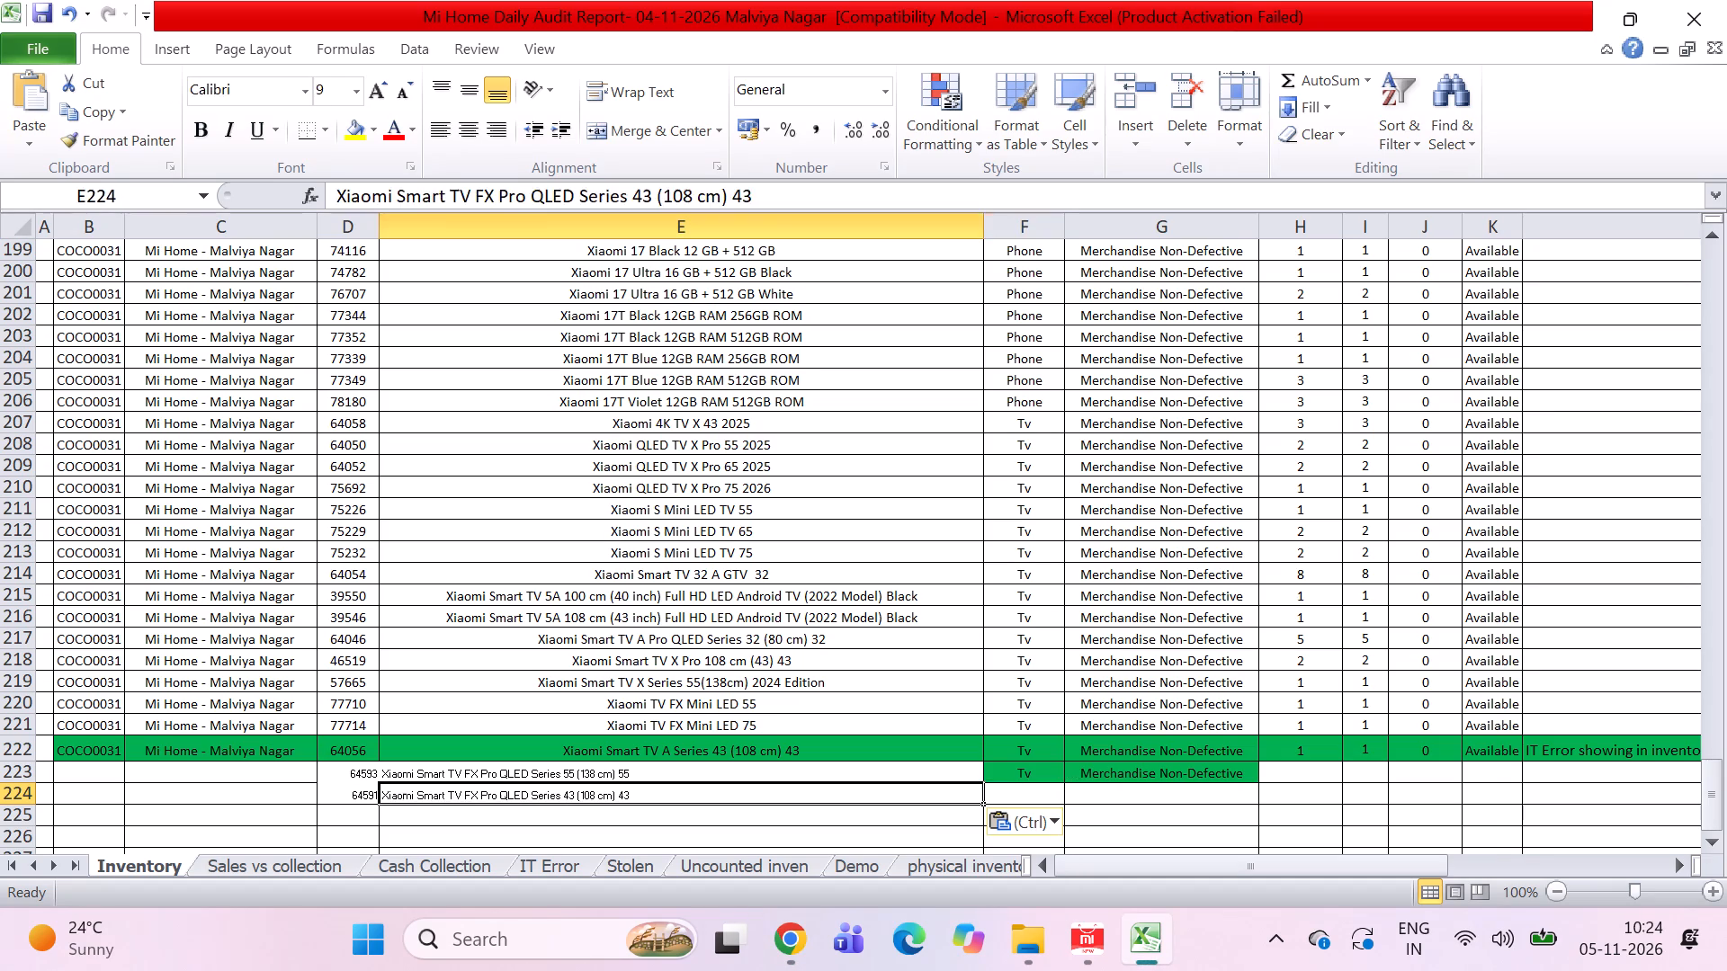
Fill the Tv category down from row 223 into row 224 for the Xiaomi Smart TV FX Pro QLED Series 43.
{"action": "key", "text": "Right"}
{"action": "key", "text": "ctrl+d"}
{"action": "key", "text": "Right"}
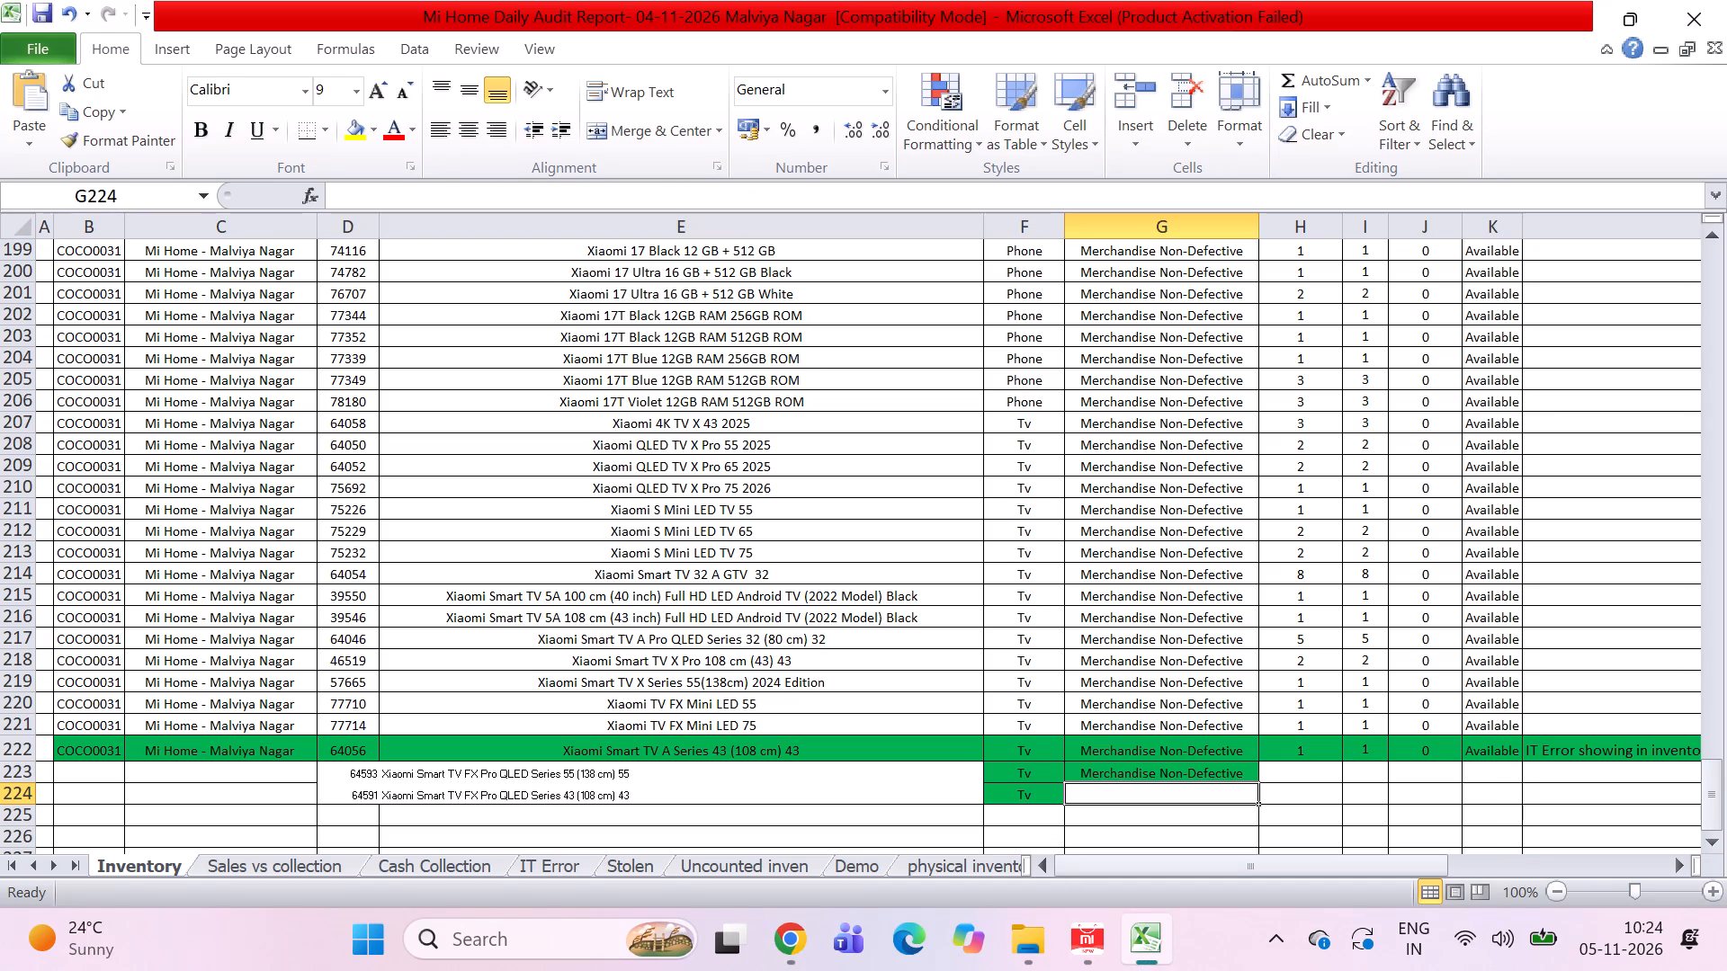
{"action": "key", "text": "Left"}
{"action": "key", "text": "Left"}
{"action": "key", "text": "Left"}
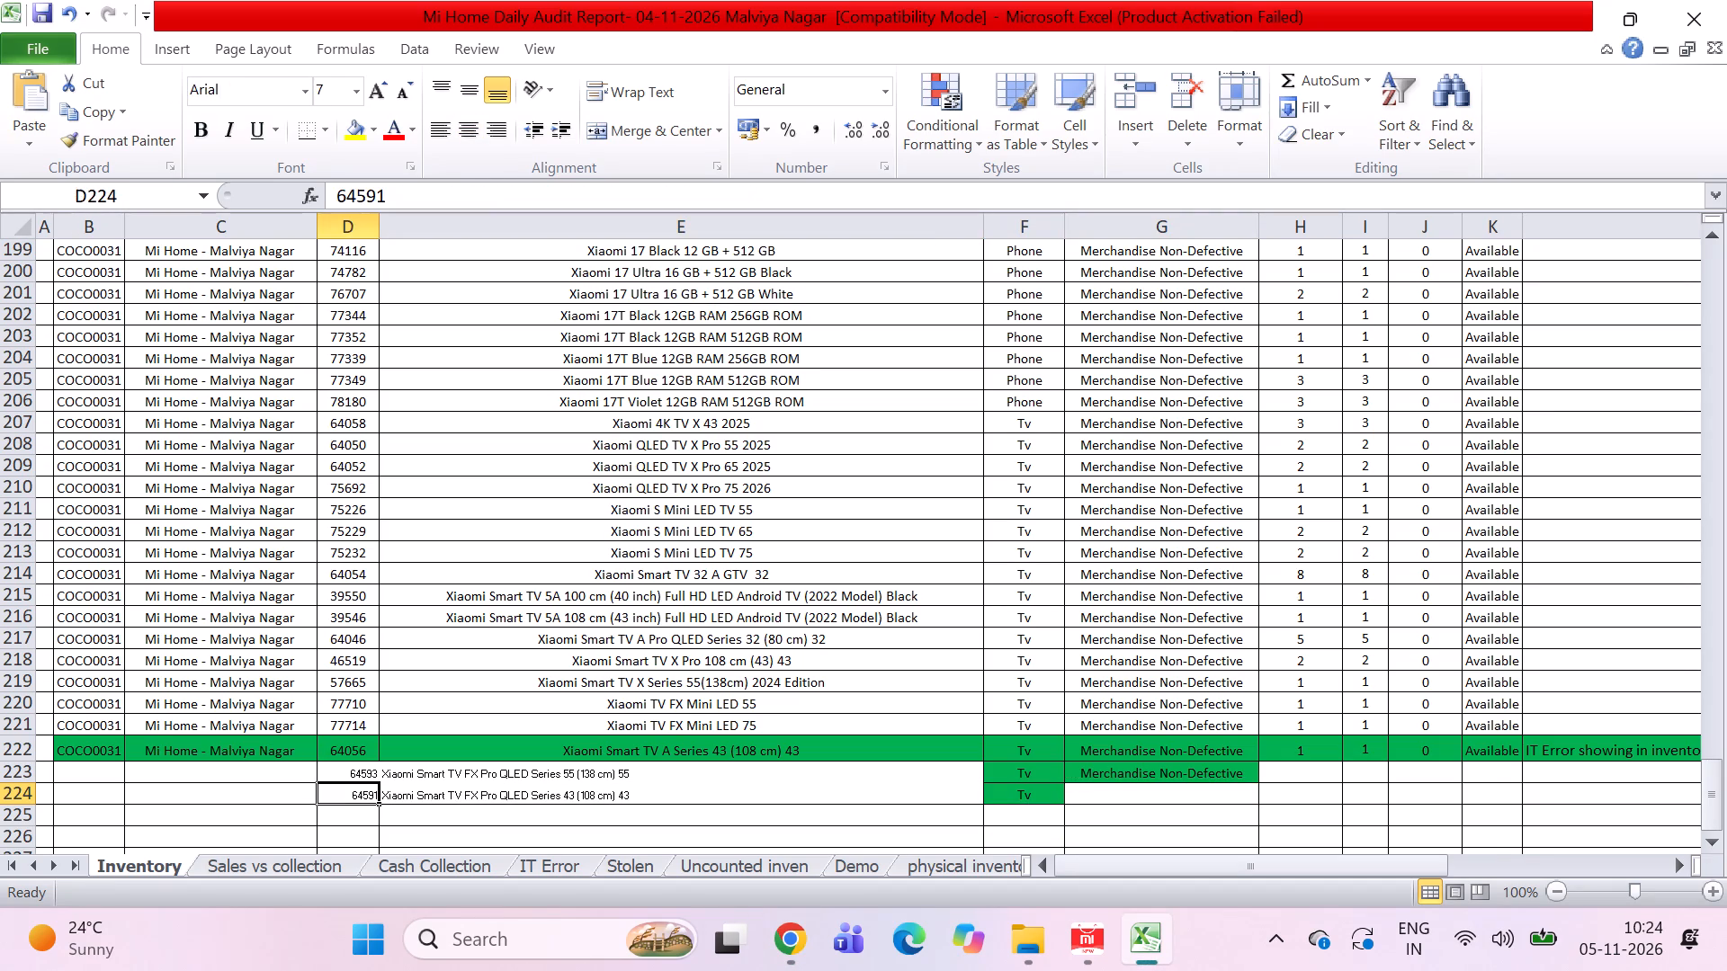
Copy the Xiaomi Pad 8 Keyboard ID, 72545, from the stock inquiry and search the Inventory sheet for it.
{"action": "key", "text": "alt+Tab"}
{"action": "scroll", "coordinate": [352, 754], "scroll_direction": "down", "scroll_amount": 1}
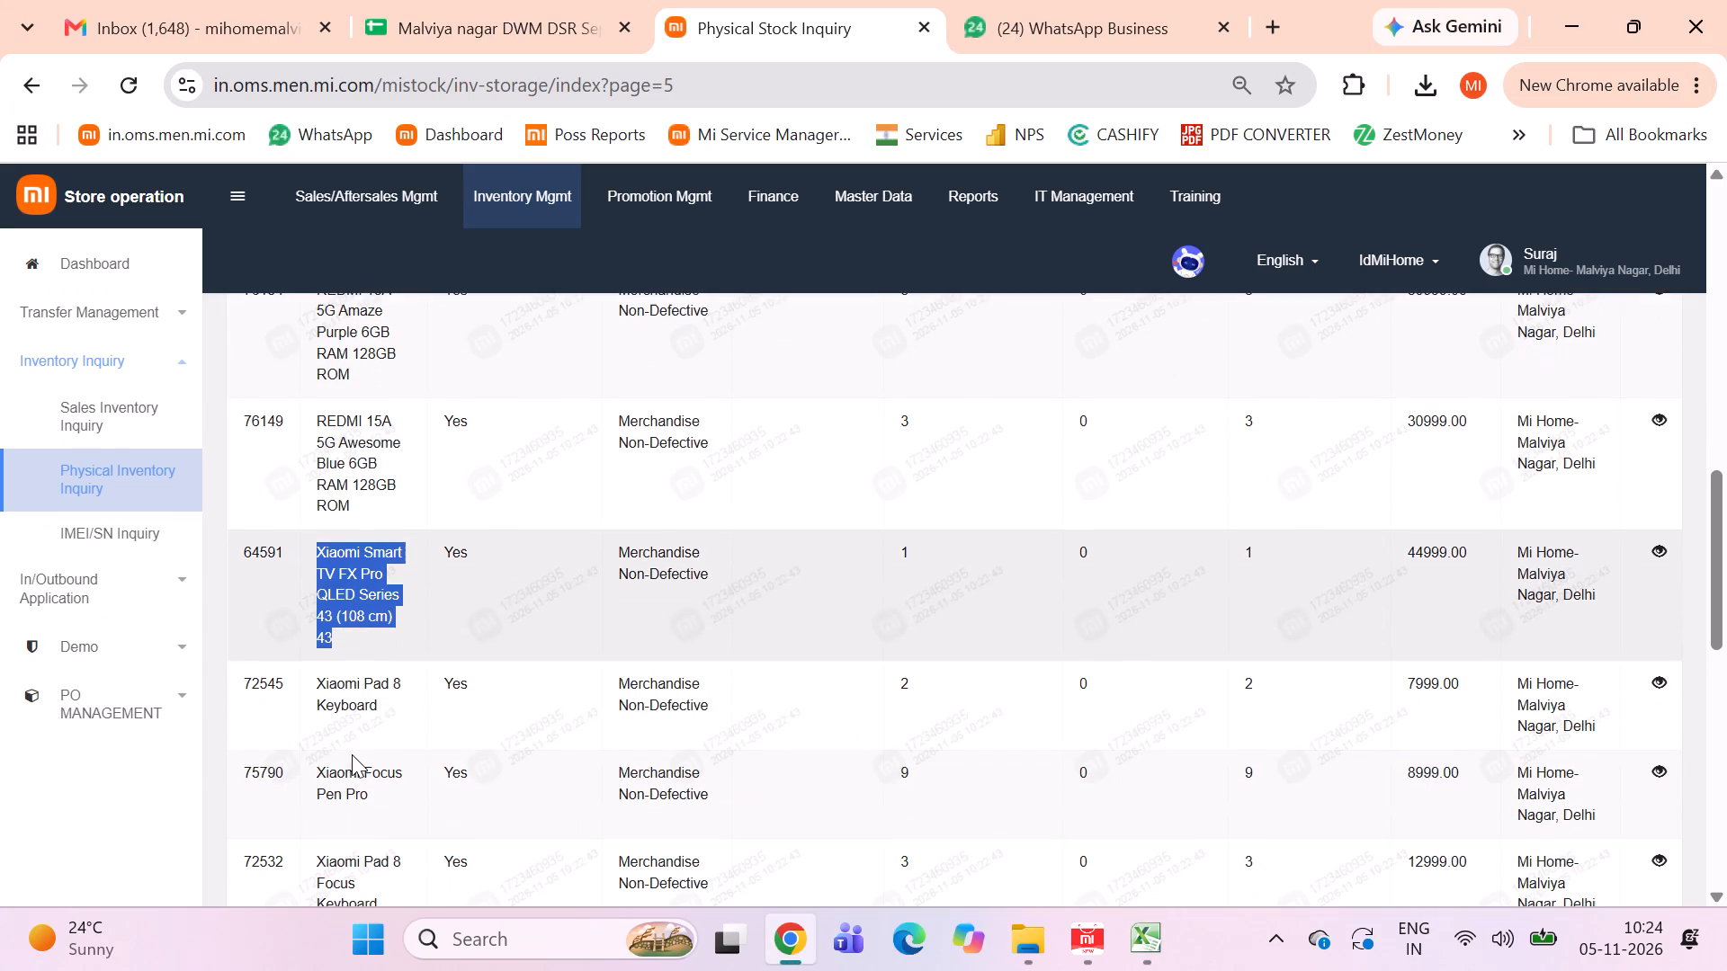
{"action": "double_click", "coordinate": [248, 701]}
{"action": "key", "text": "ctrl+c"}
{"action": "key", "text": "alt+Tab"}
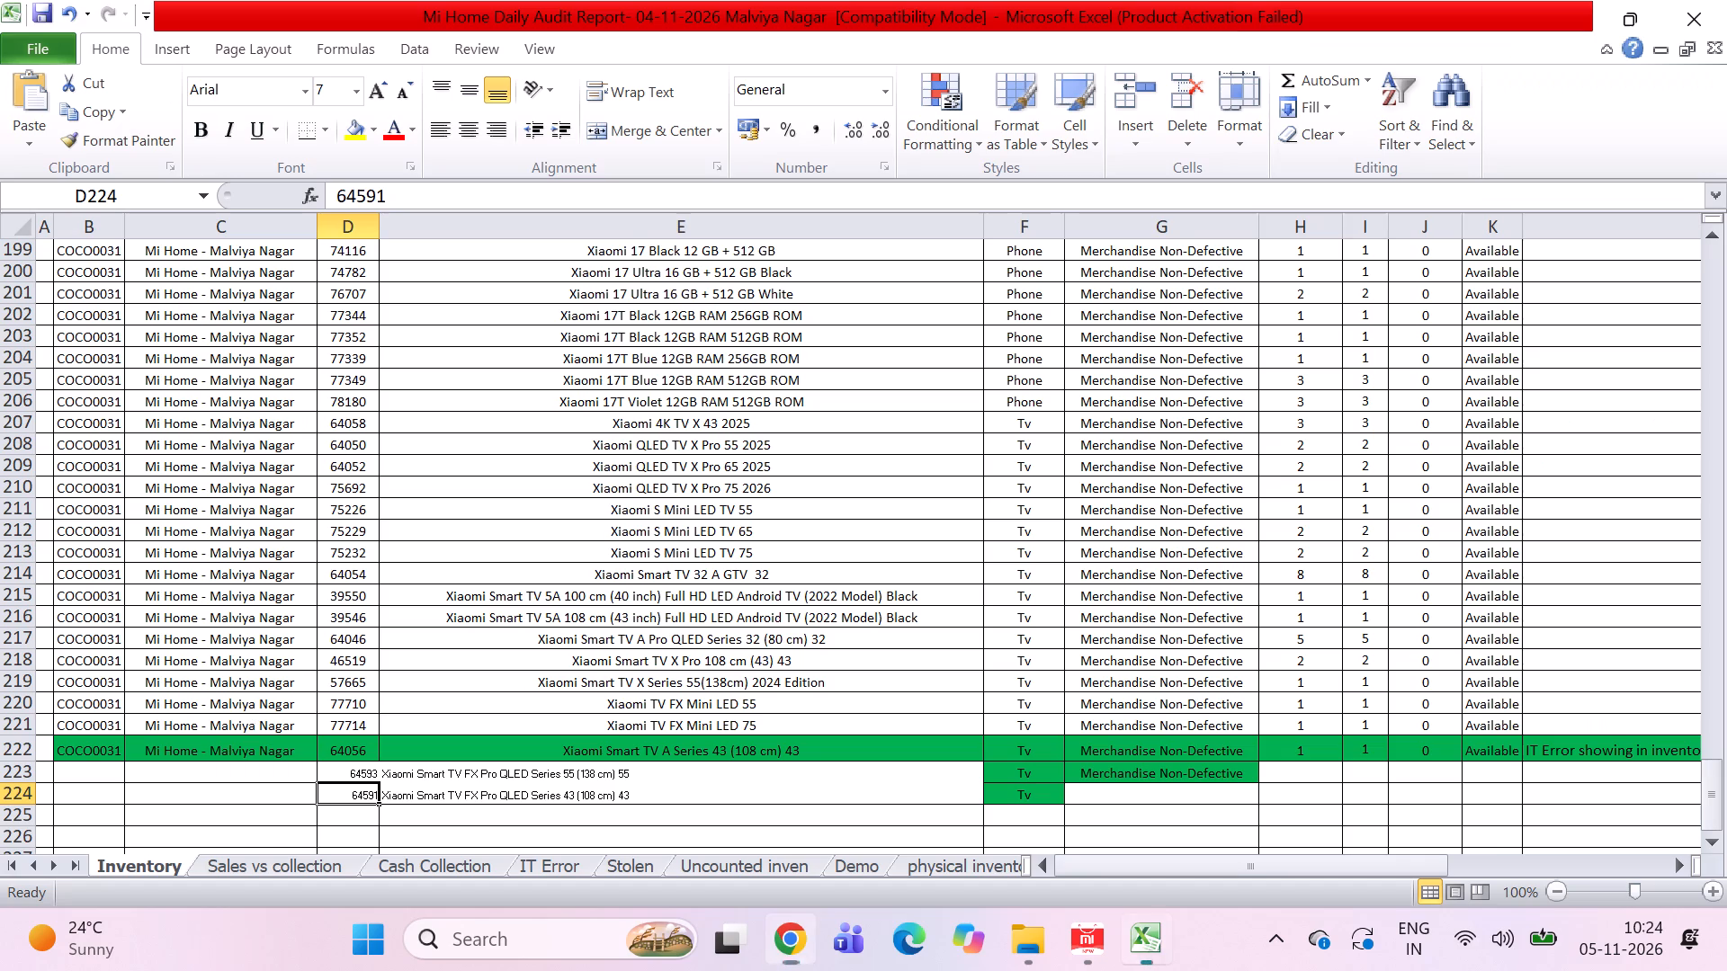
{"action": "left_click", "coordinate": [371, 660]}
{"action": "key", "text": "ctrl+f"}
{"action": "key", "text": "ctrl+v"}
{"action": "key", "text": "Return"}
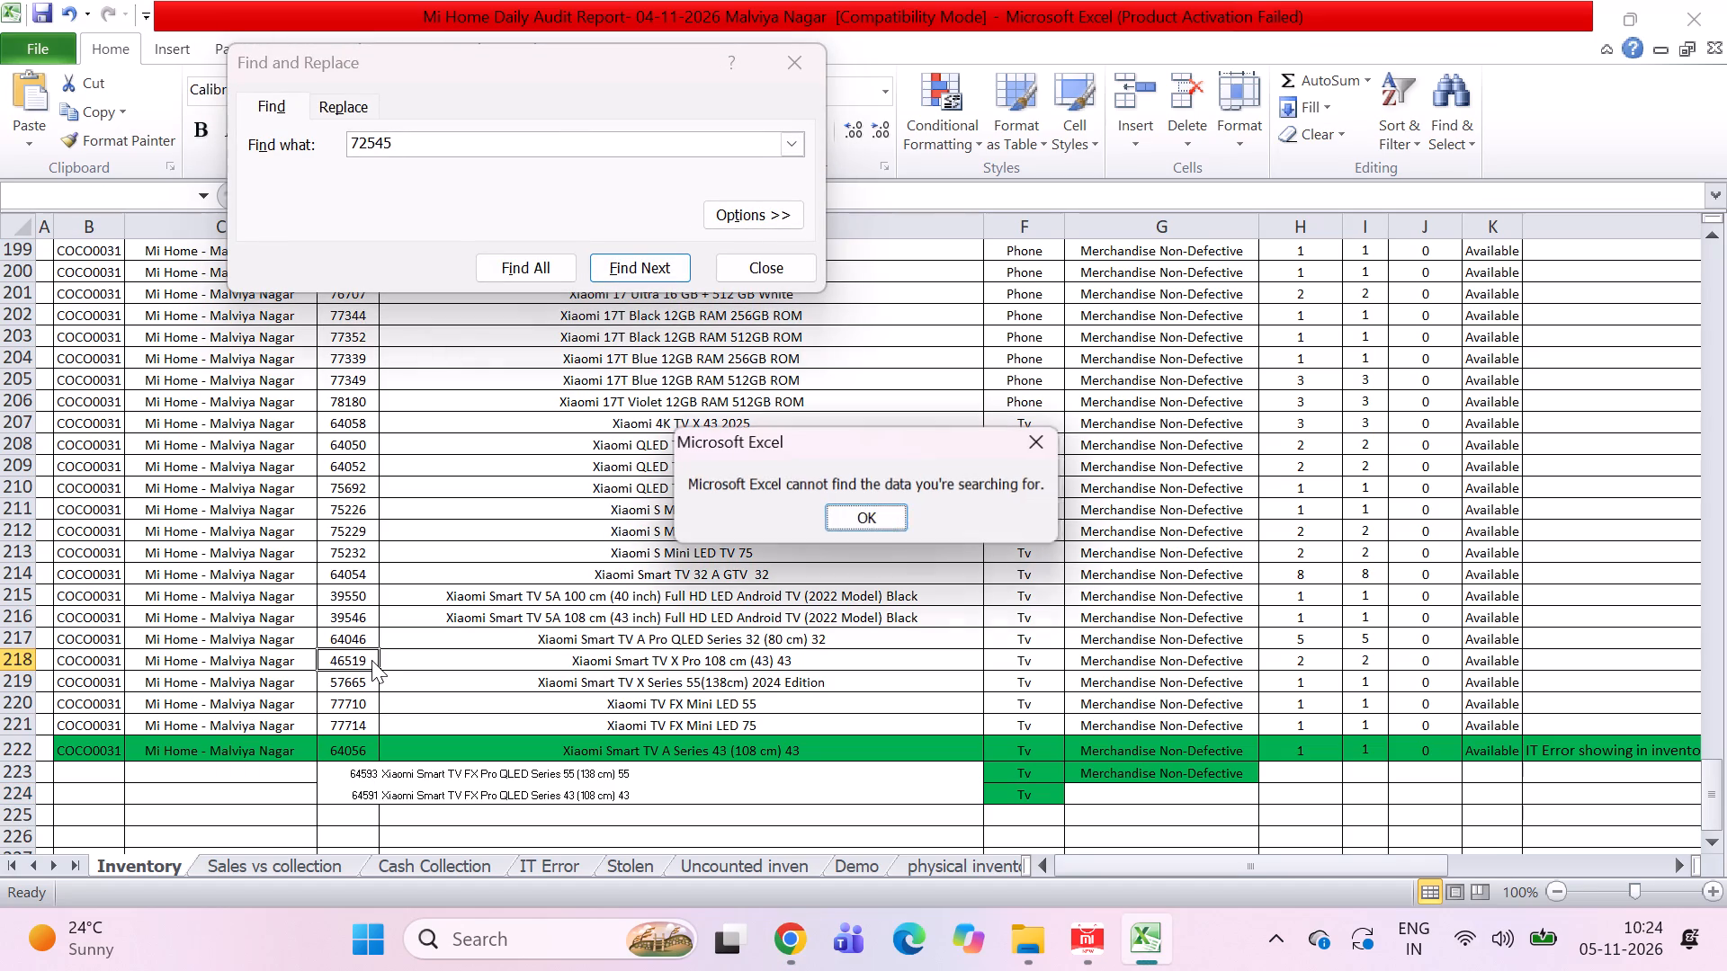
{"action": "left_click", "coordinate": [877, 510]}
{"action": "left_click", "coordinate": [766, 262]}
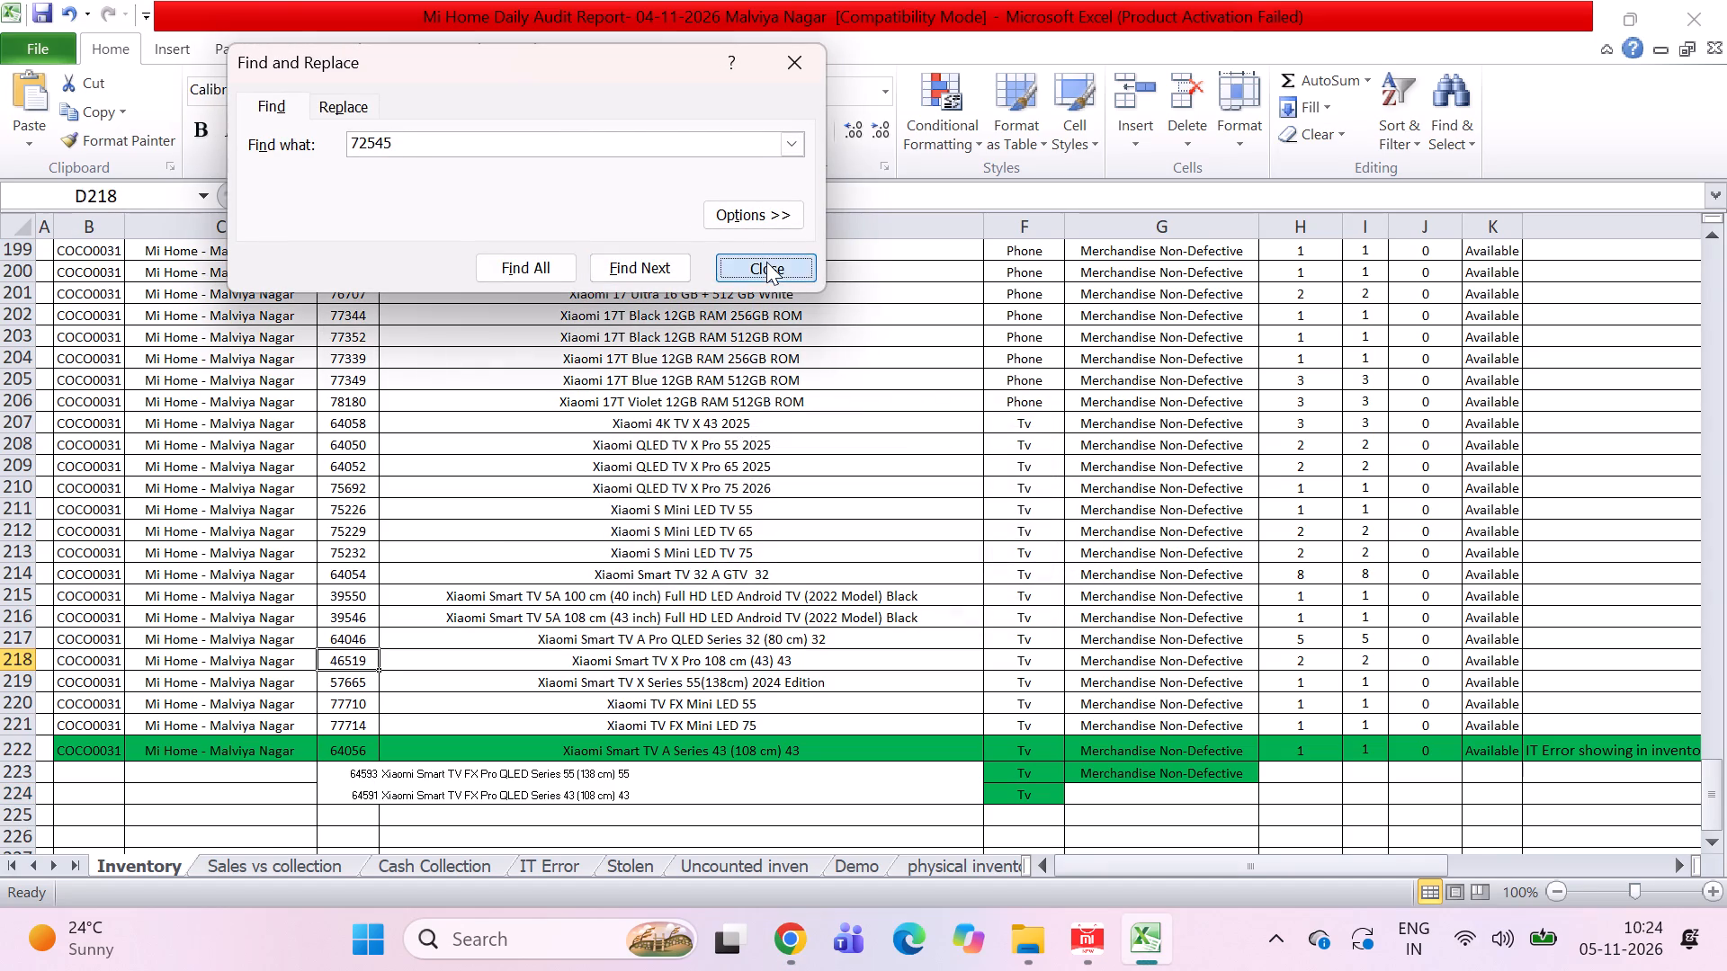
Add the copied ID 72545 to blank row 21, below the Xiaomi Power Bank 5i entry.
{"action": "left_click", "coordinate": [504, 373]}
{"action": "key", "text": "ctrl+Up"}
{"action": "key", "text": "ctrl+Up"}
{"action": "key", "text": "Down"}
{"action": "key", "text": "Up"}
{"action": "key", "text": "Up"}
{"action": "key", "text": "Up"}
{"action": "key", "text": "Up"}
{"action": "key", "text": "Up"}
{"action": "key", "text": "Up"}
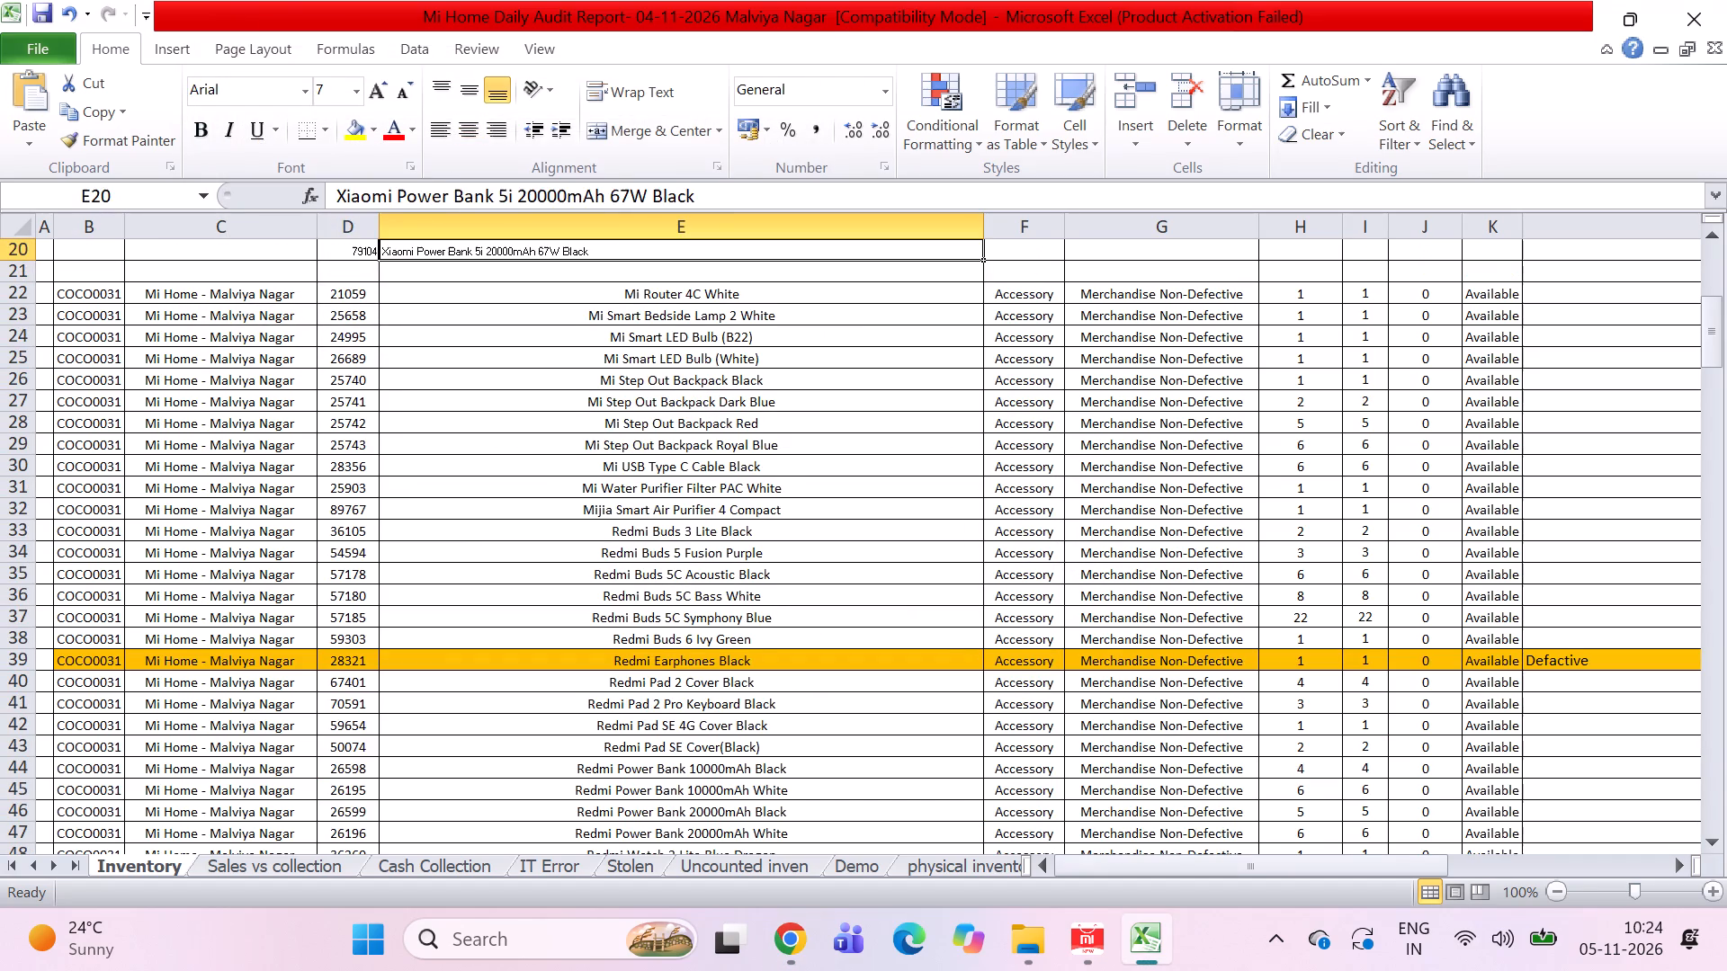
{"action": "key", "text": "Down"}
{"action": "key", "text": "Down"}
{"action": "key", "text": "Down"}
{"action": "key", "text": "Down"}
{"action": "key", "text": "Down"}
{"action": "key", "text": "Down"}
{"action": "key", "text": "Down"}
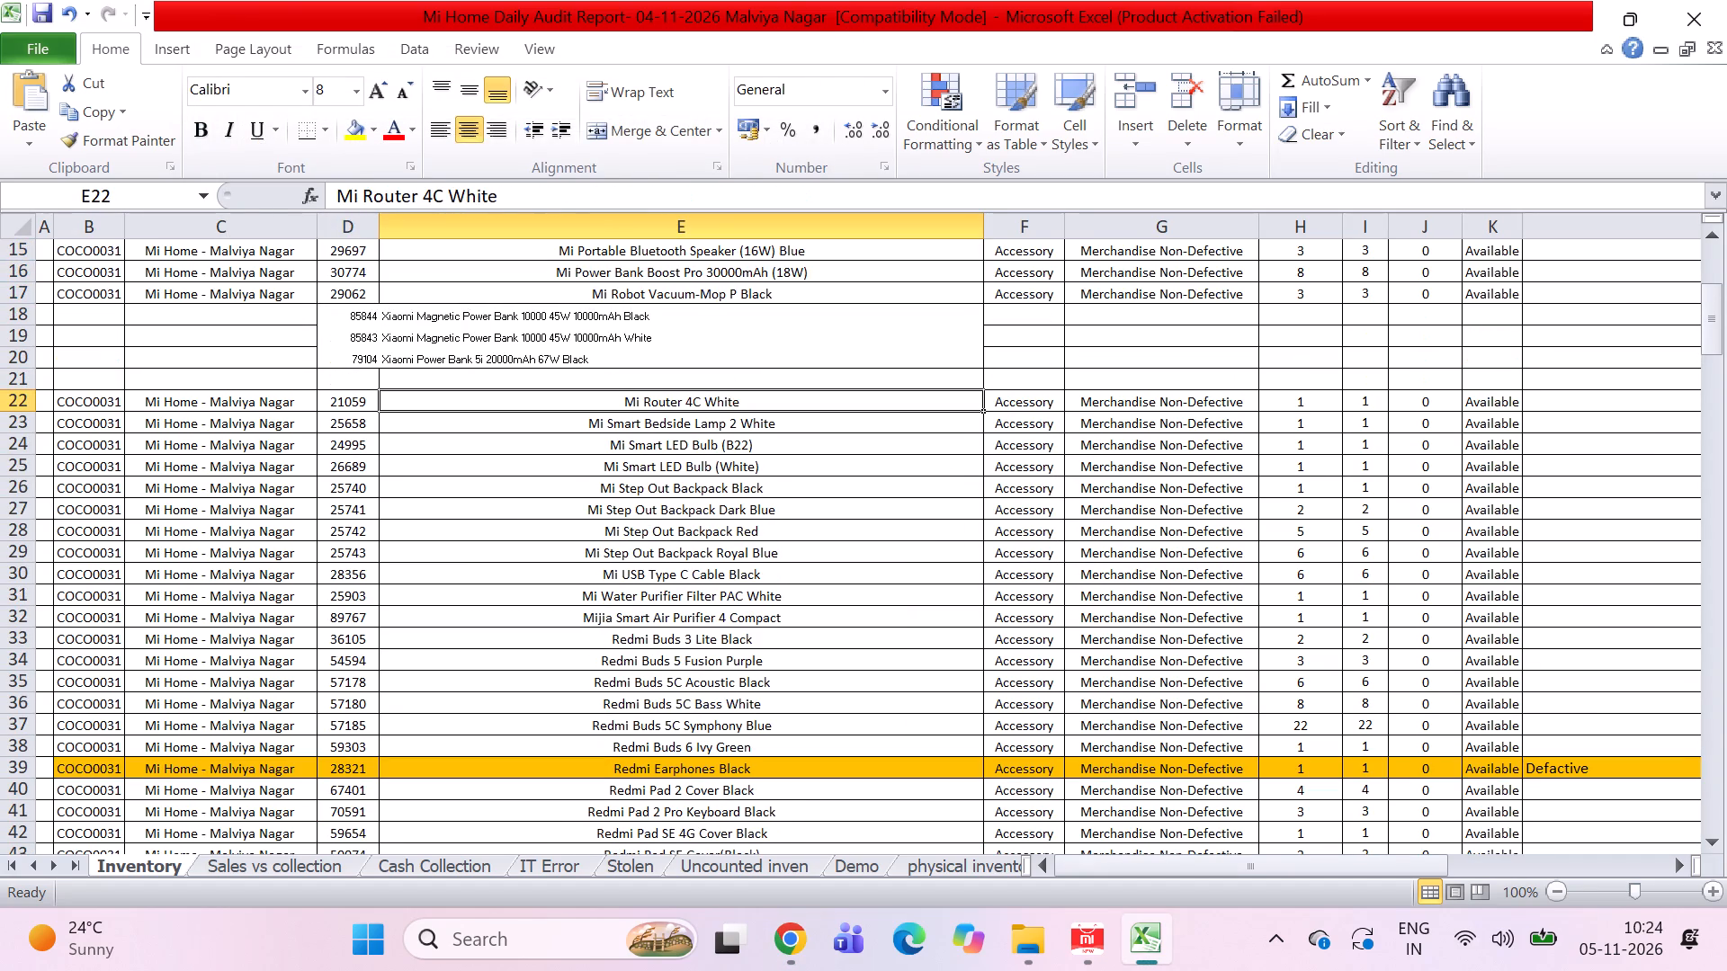
{"action": "key", "text": "Up"}
{"action": "key", "text": "Up"}
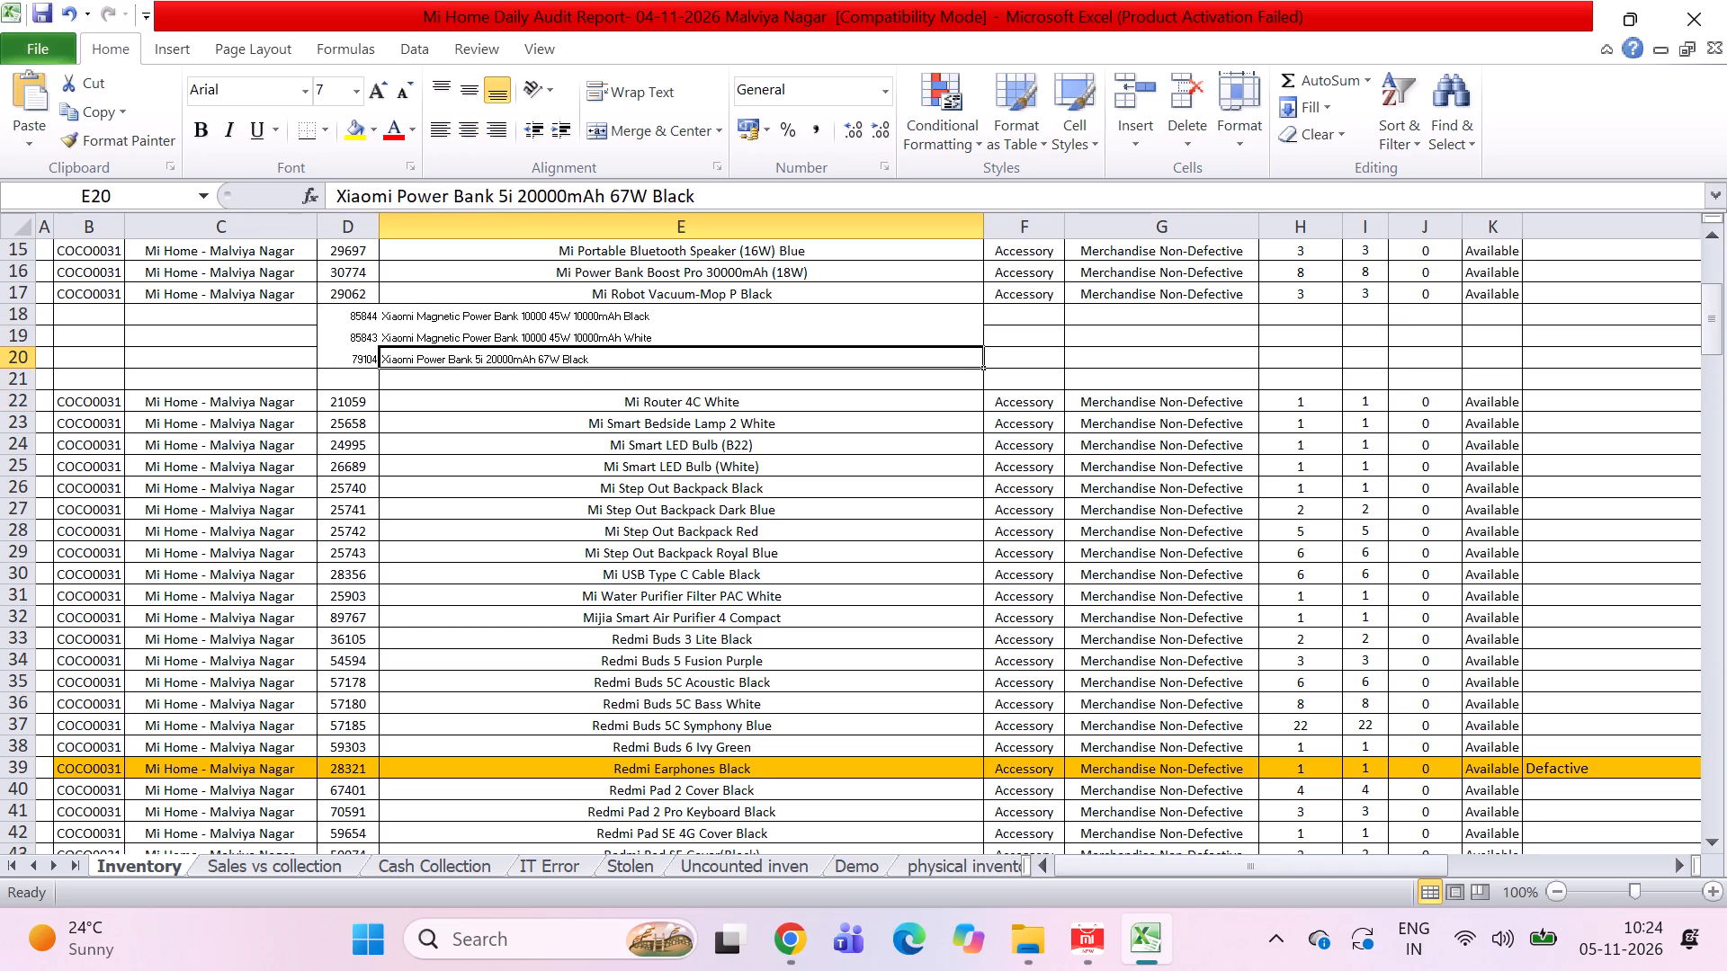
{"action": "key", "text": "Left"}
{"action": "key", "text": "Left"}
{"action": "key", "text": "Right"}
{"action": "key", "text": "Down"}
{"action": "key", "text": "ctrl+v"}
{"action": "key", "text": "Right"}
Copy the product name Xiaomi Pad 8 Keyboard from the stock inquiry into row 21 beside its ID.
{"action": "key", "text": "alt+Tab"}
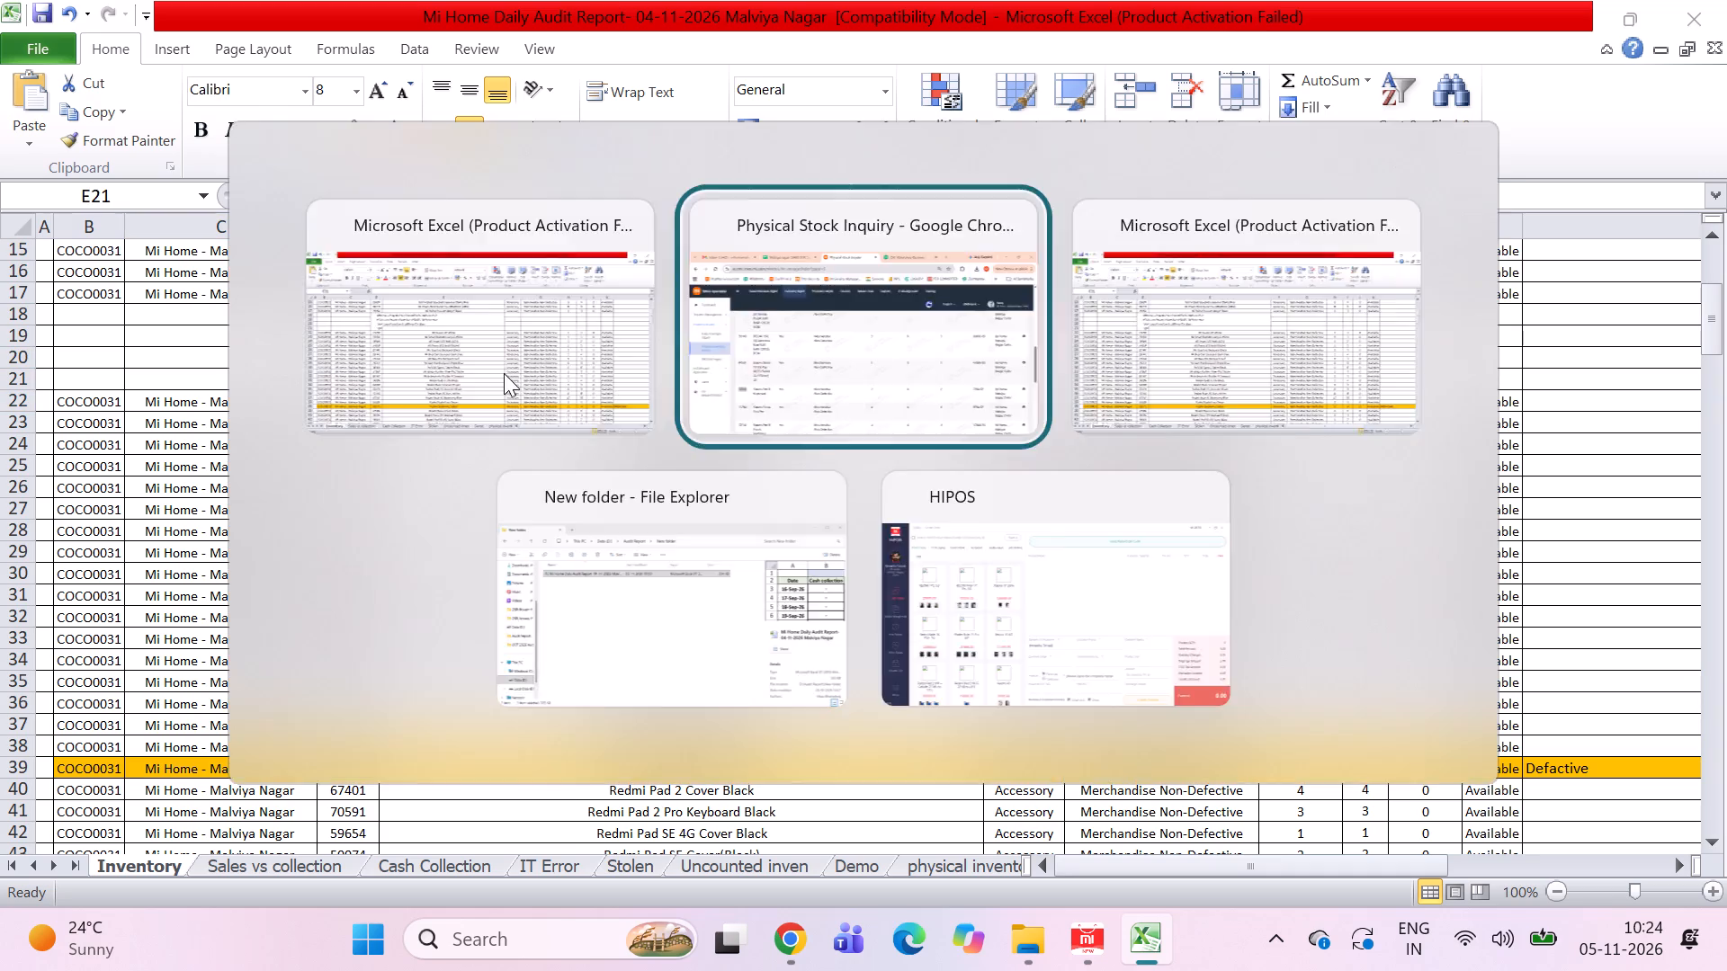
{"action": "key", "text": "alt+Tab"}
{"action": "triple_click", "coordinate": [371, 685]}
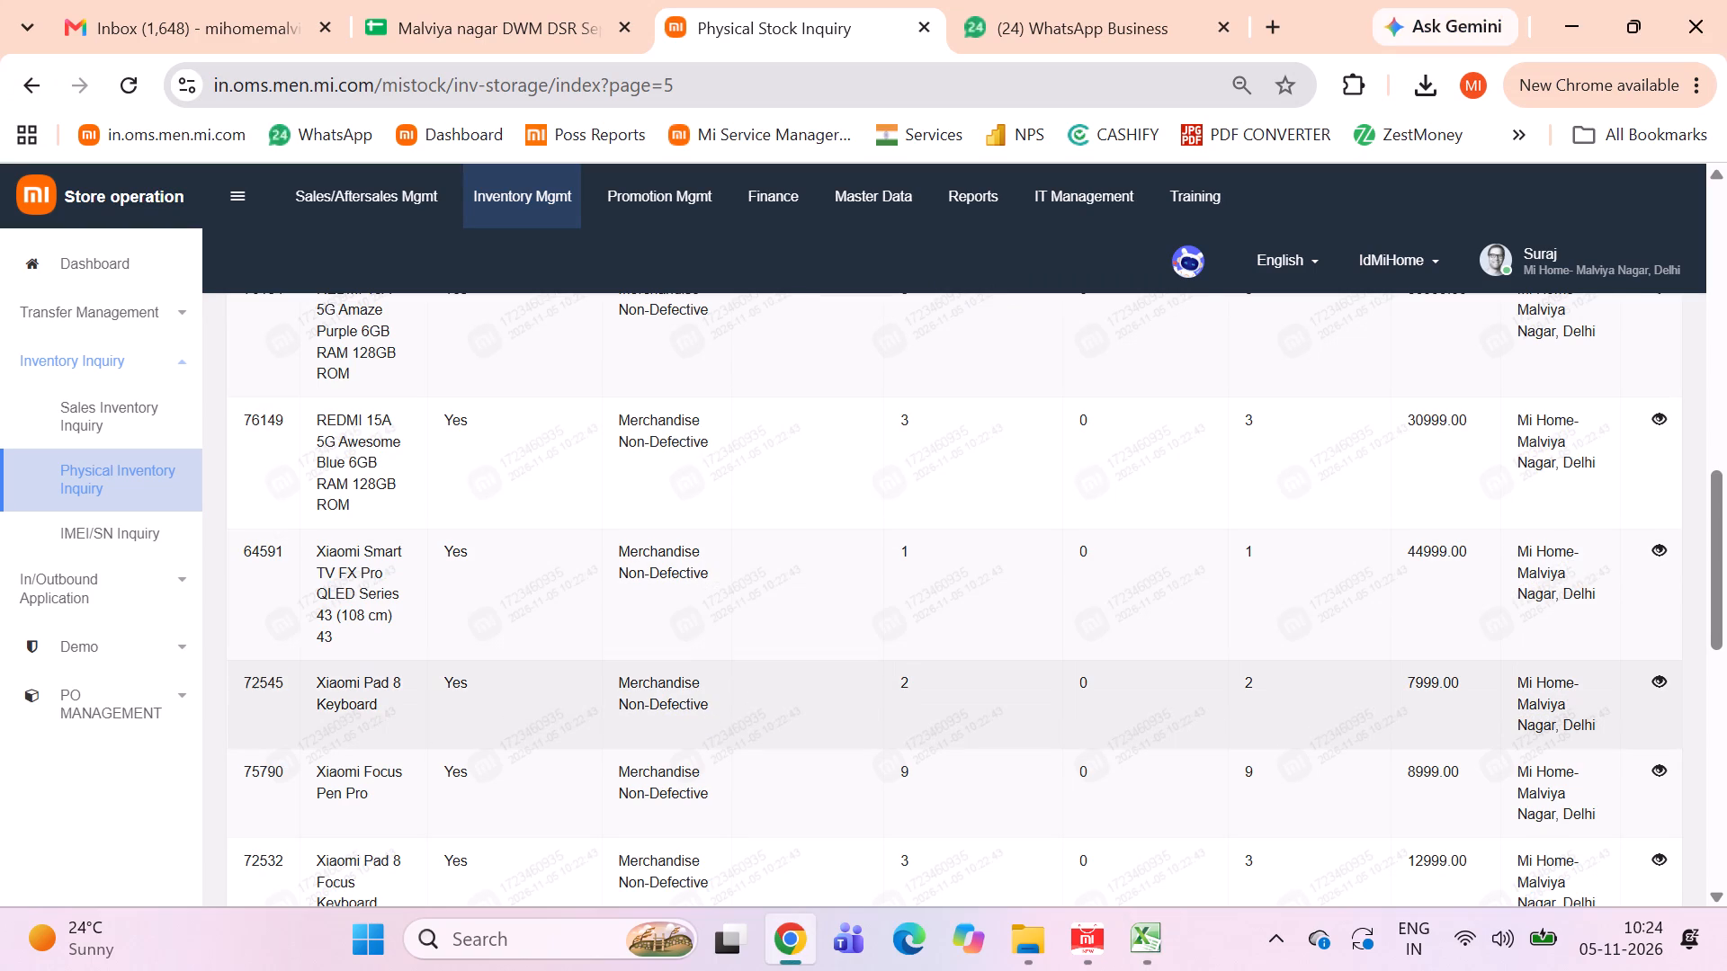
{"action": "key", "text": "ctrl+c"}
{"action": "key", "text": "alt+Tab"}
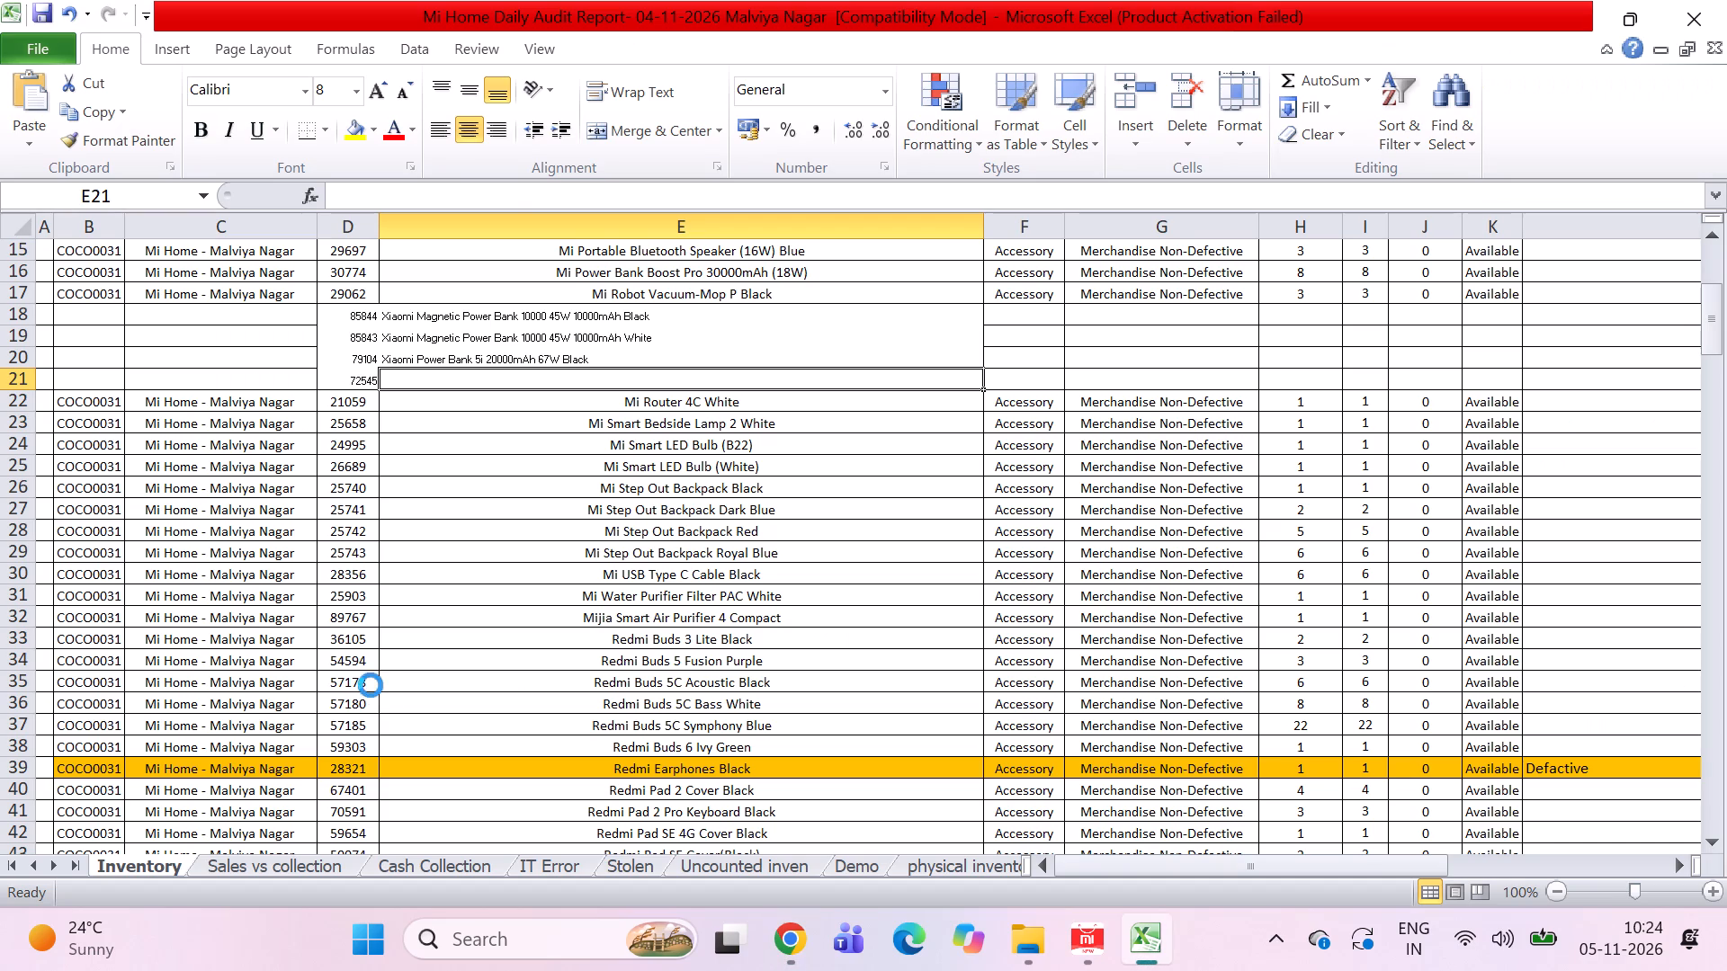
{"action": "key", "text": "ctrl+v"}
{"action": "key", "text": "Left"}
{"action": "key", "text": "Left"}
{"action": "key", "text": "Right"}
{"action": "key", "text": "Right"}
{"action": "key", "text": "Right"}
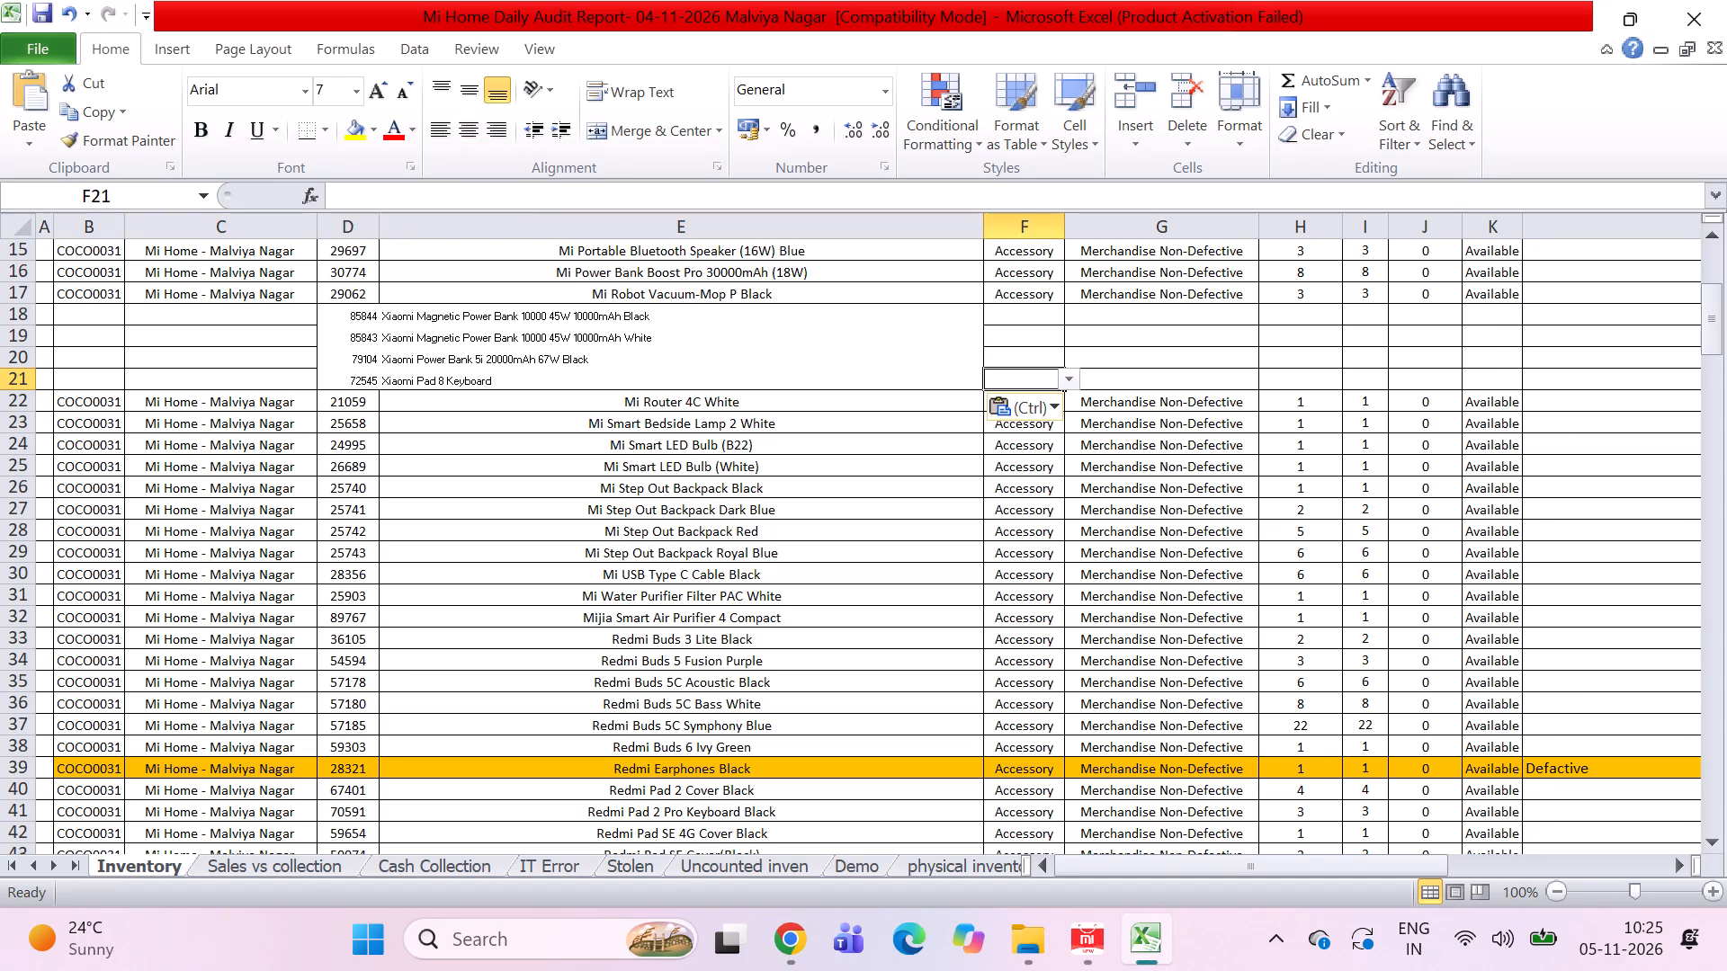
Copy the Xiaomi Focus Pen Pro ID, 75790, from the stock inquiry and search the Inventory sheet for it.
{"action": "key", "text": "alt+Tab"}
{"action": "double_click", "coordinate": [263, 764]}
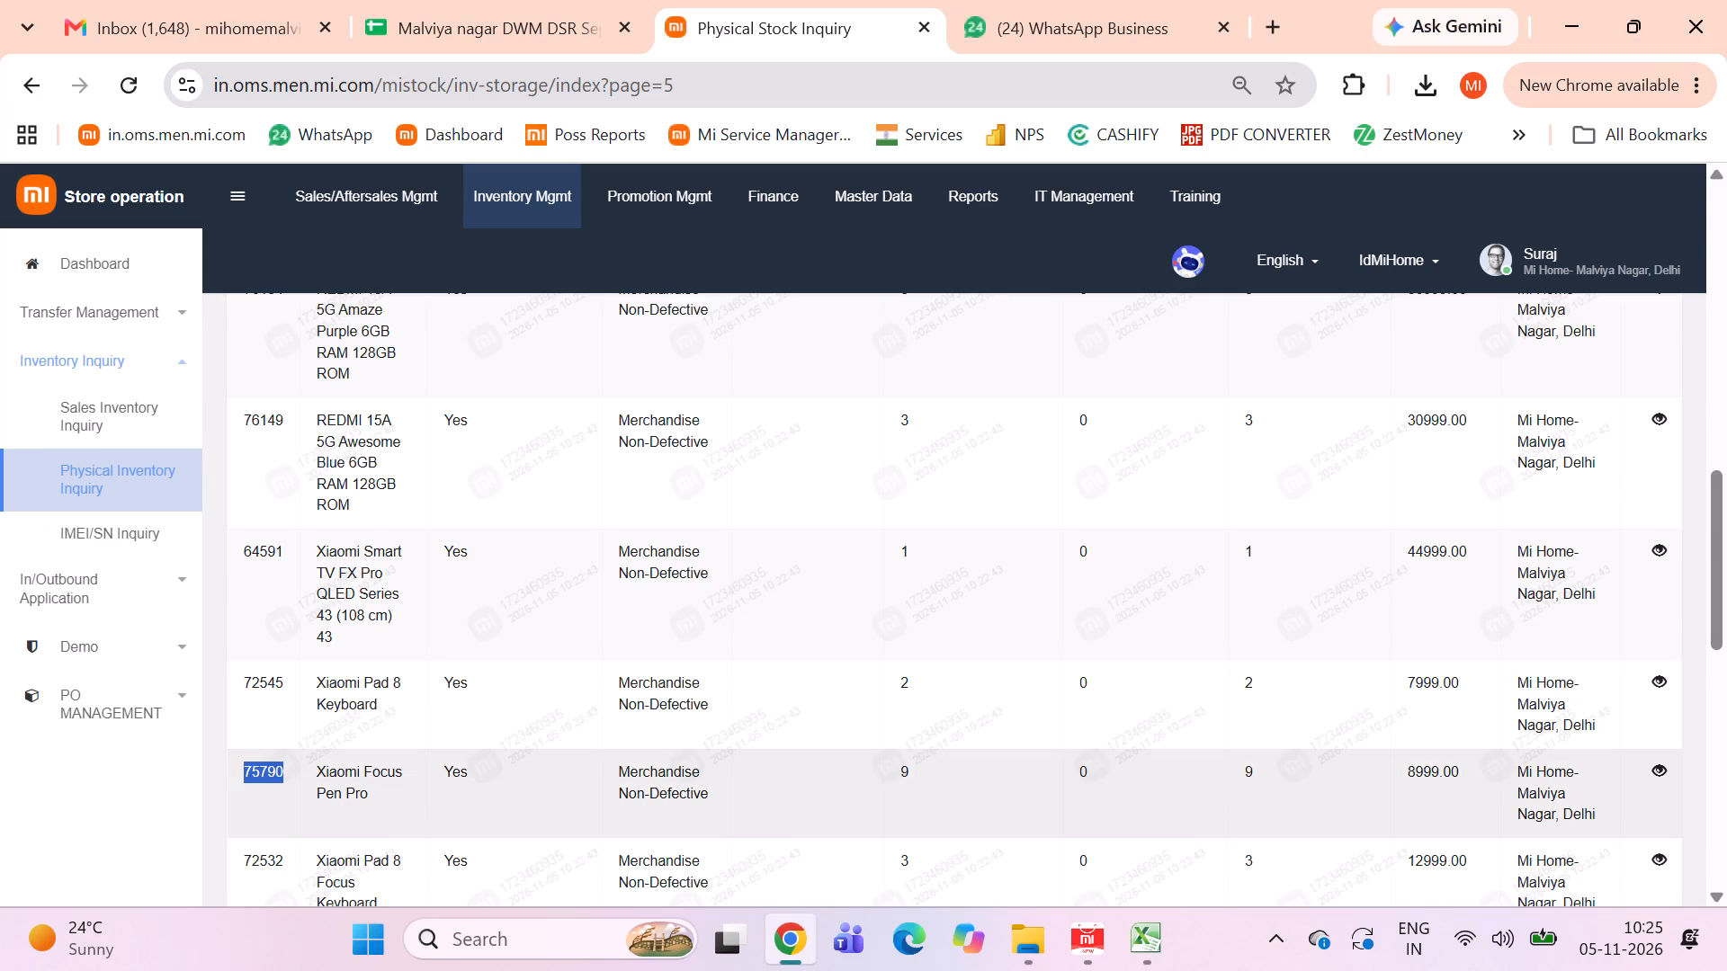
{"action": "key", "text": "ctrl+c"}
{"action": "key", "text": "alt+Tab"}
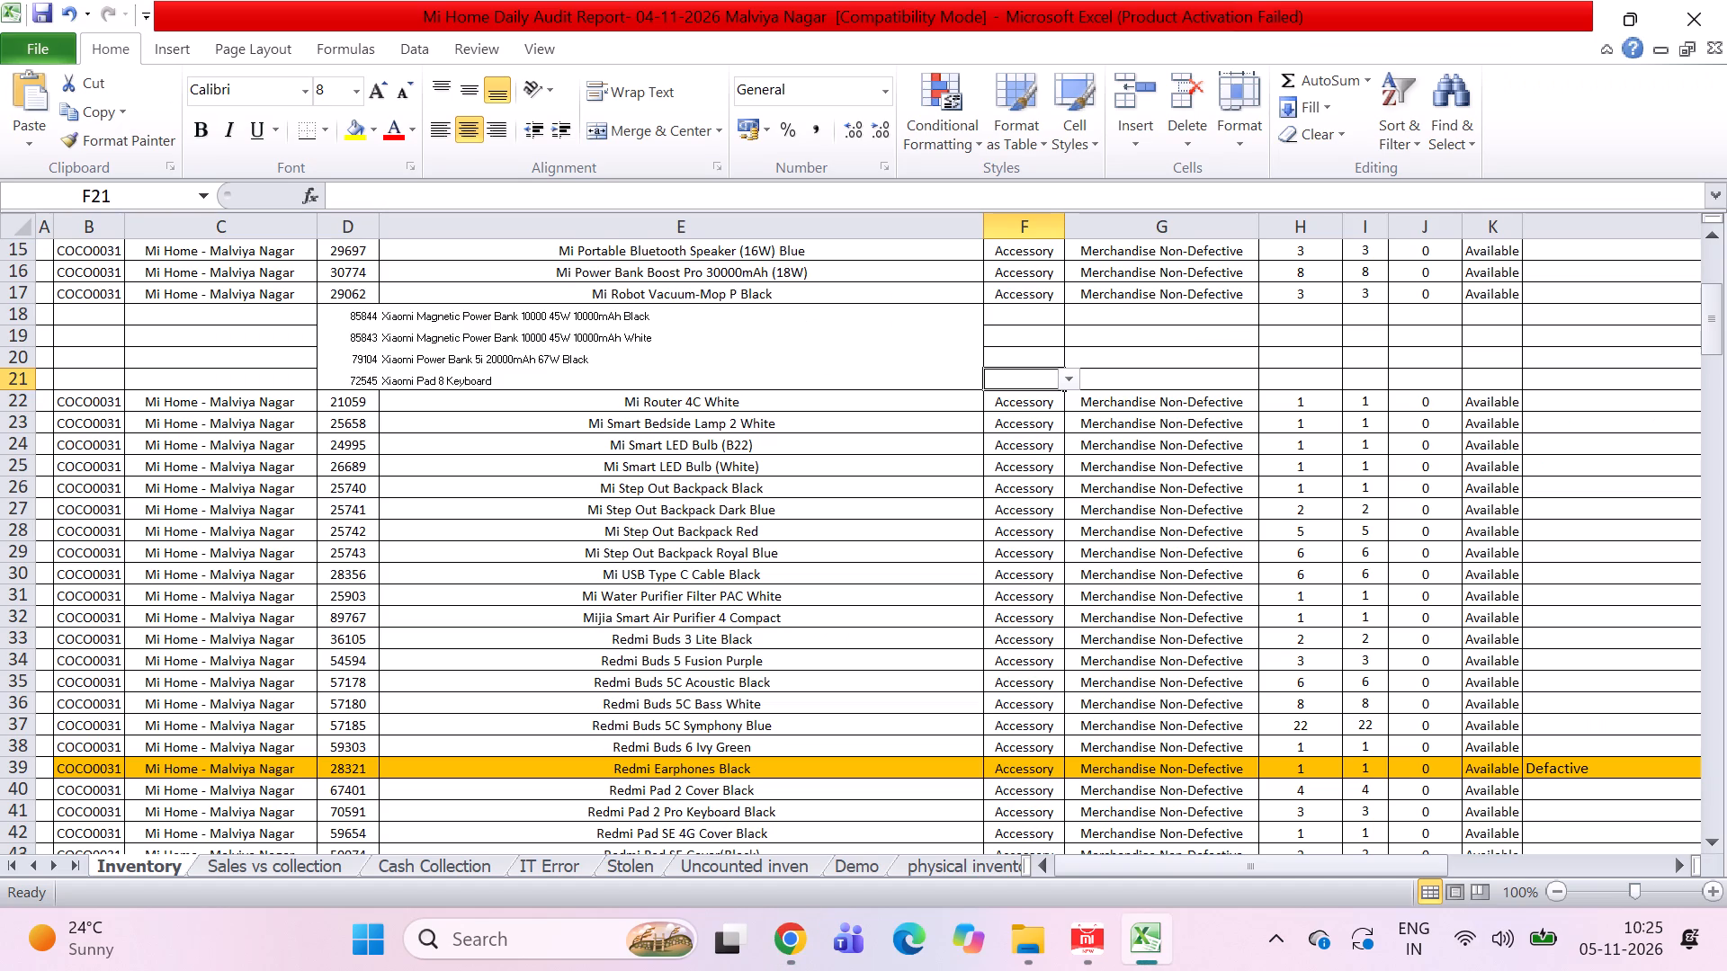
{"action": "key", "text": "ctrl+f"}
{"action": "key", "text": "ctrl+v"}
{"action": "key", "text": "Return"}
{"action": "left_click", "coordinate": [775, 285]}
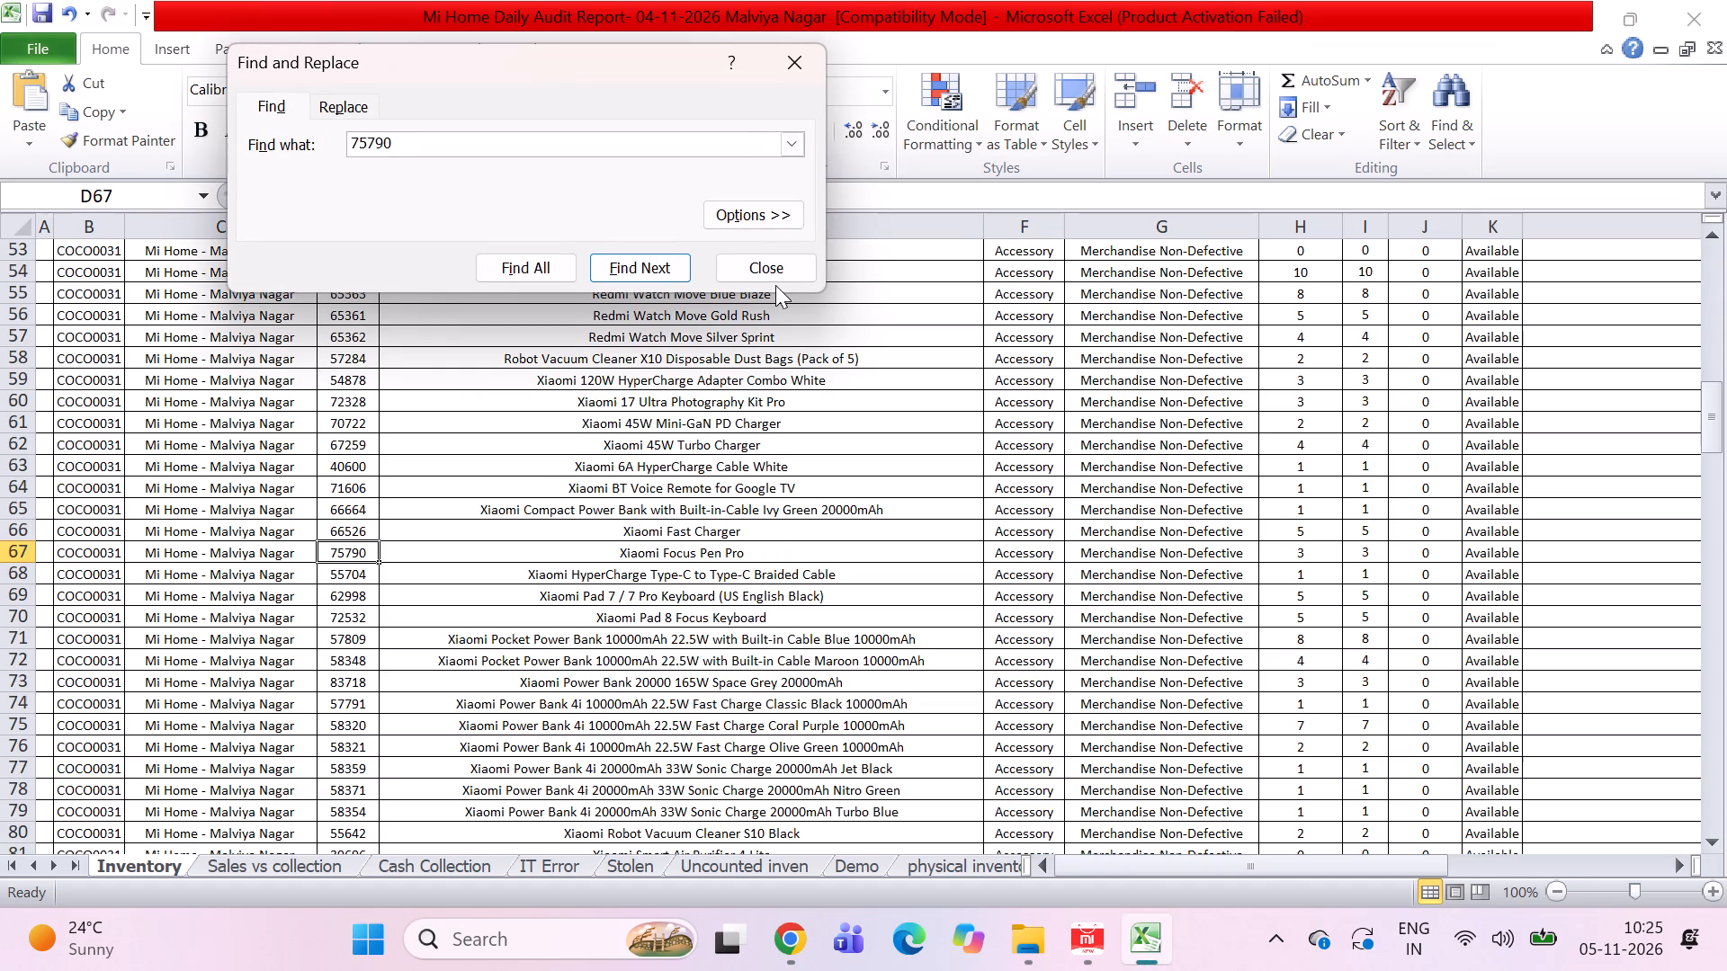
{"action": "left_click", "coordinate": [766, 272]}
Copy the Xiaomi Pad 8 Focus Keyboard ID, 72532, from the stock inquiry and search the Inventory sheet for it.
{"action": "key", "text": "alt+Tab"}
{"action": "double_click", "coordinate": [233, 861]}
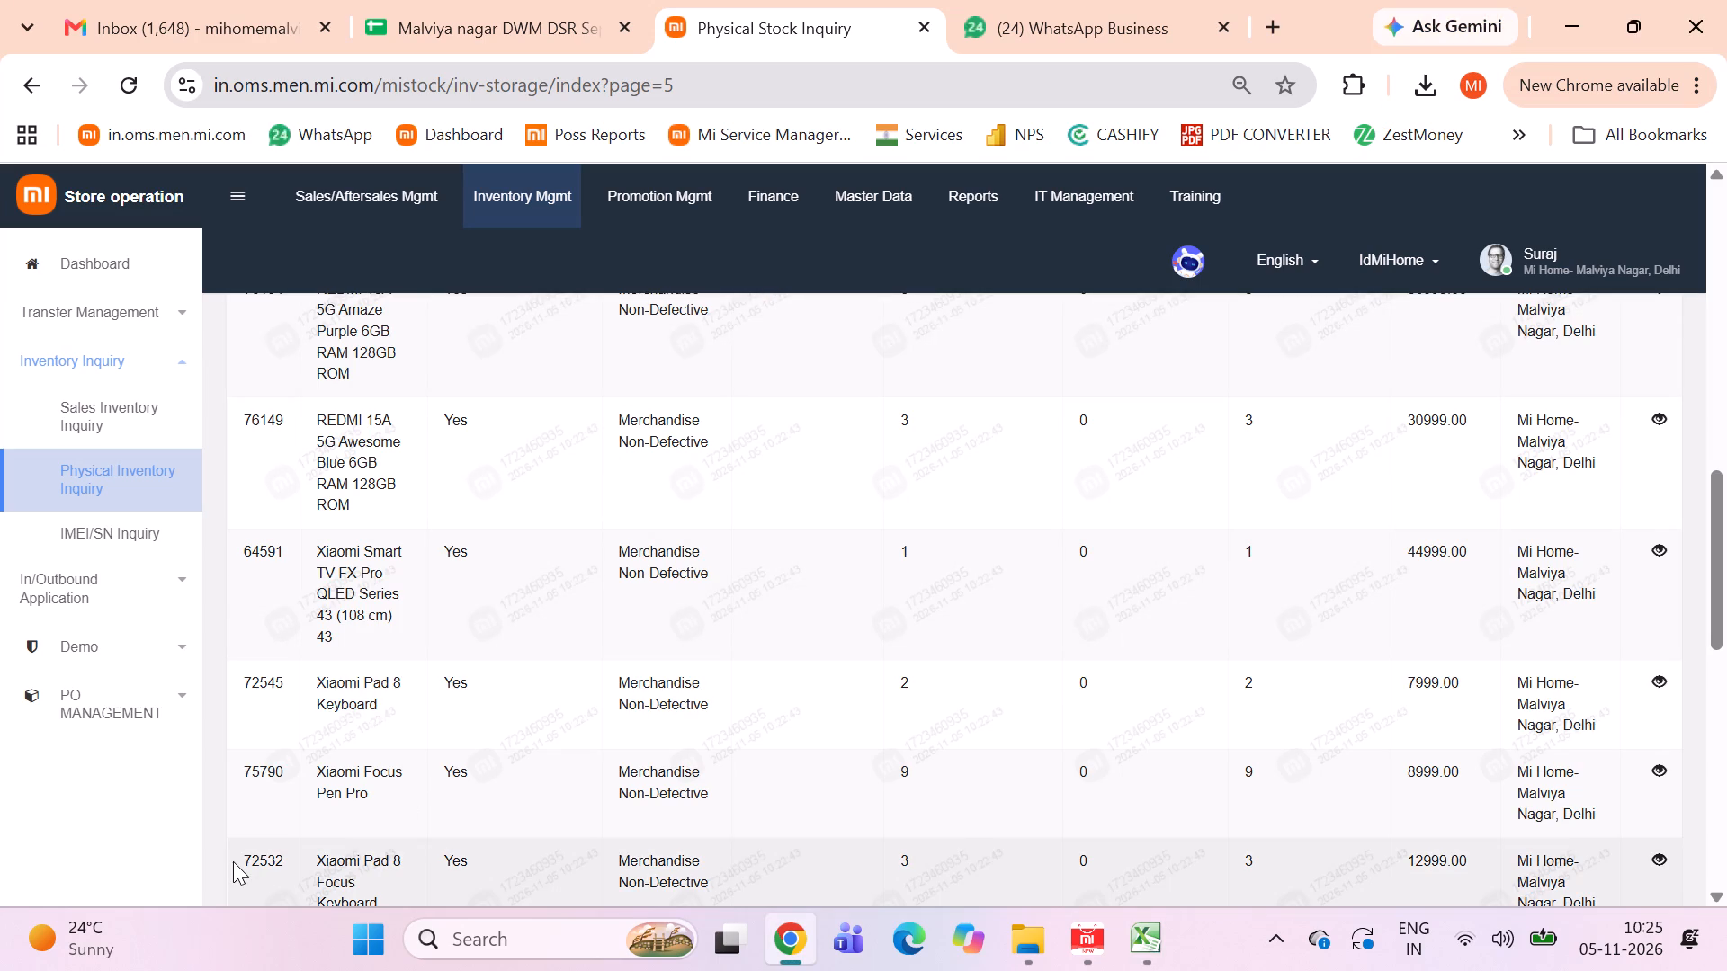
{"action": "key", "text": "ctrl+c"}
{"action": "key", "text": "alt+Tab"}
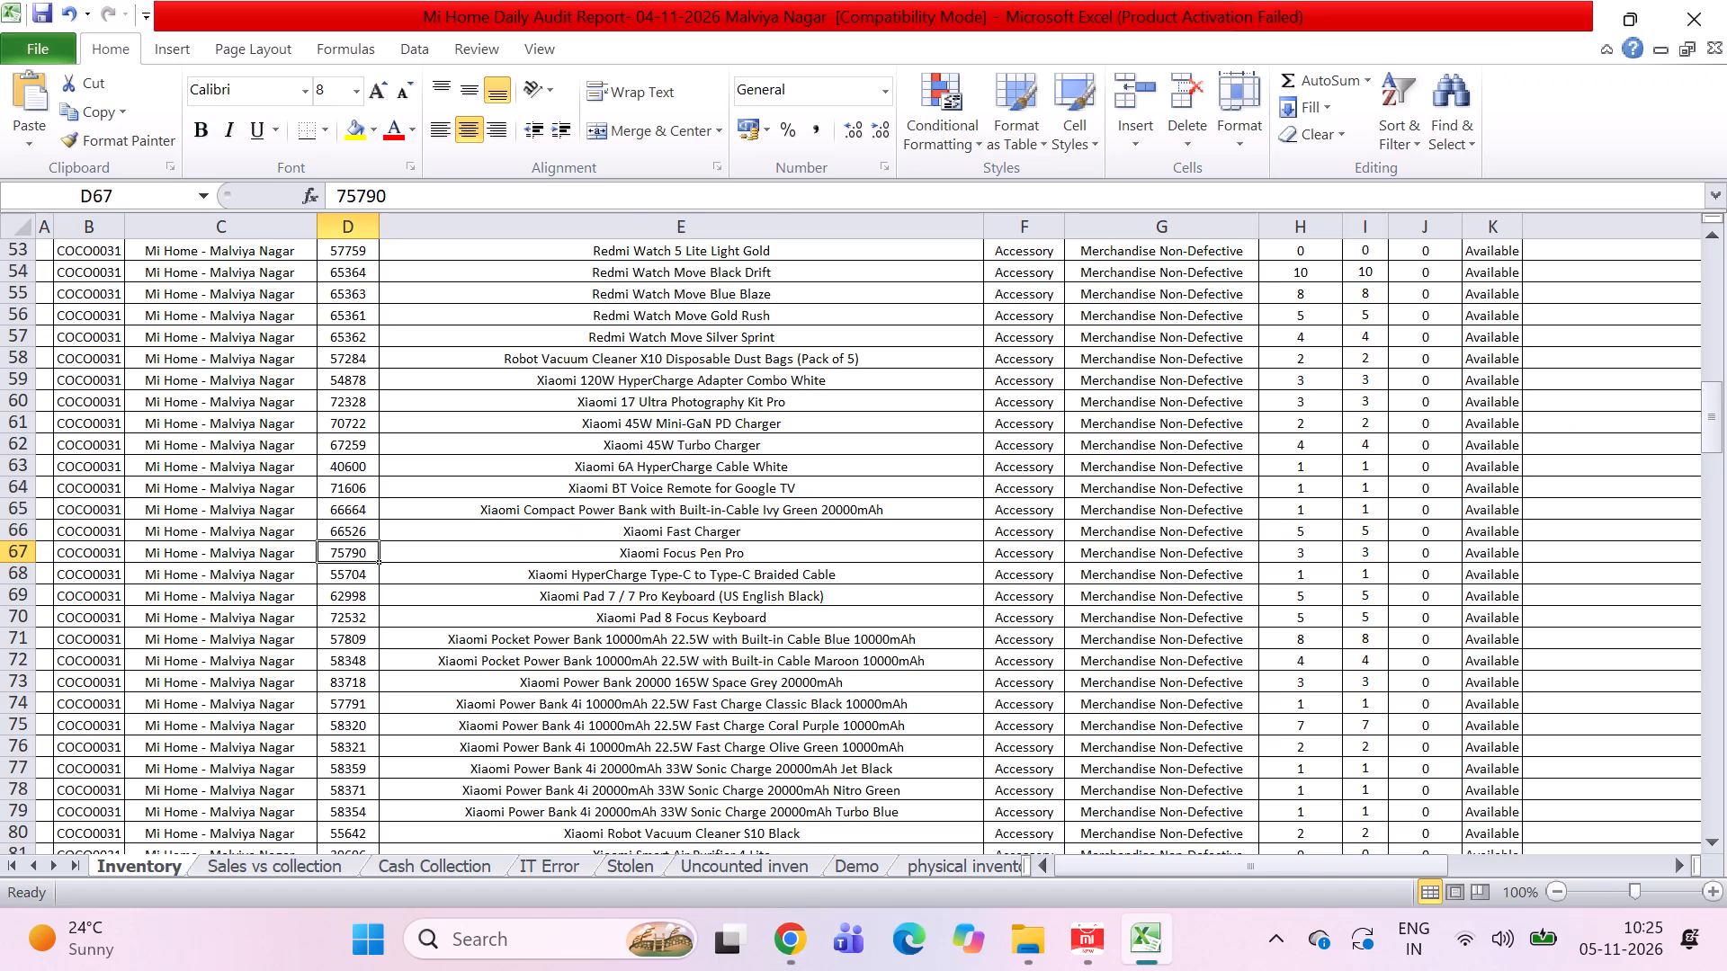
{"action": "left_click", "coordinate": [424, 661]}
{"action": "key", "text": "ctrl+f"}
{"action": "key", "text": "ctrl+v"}
{"action": "key", "text": "Return"}
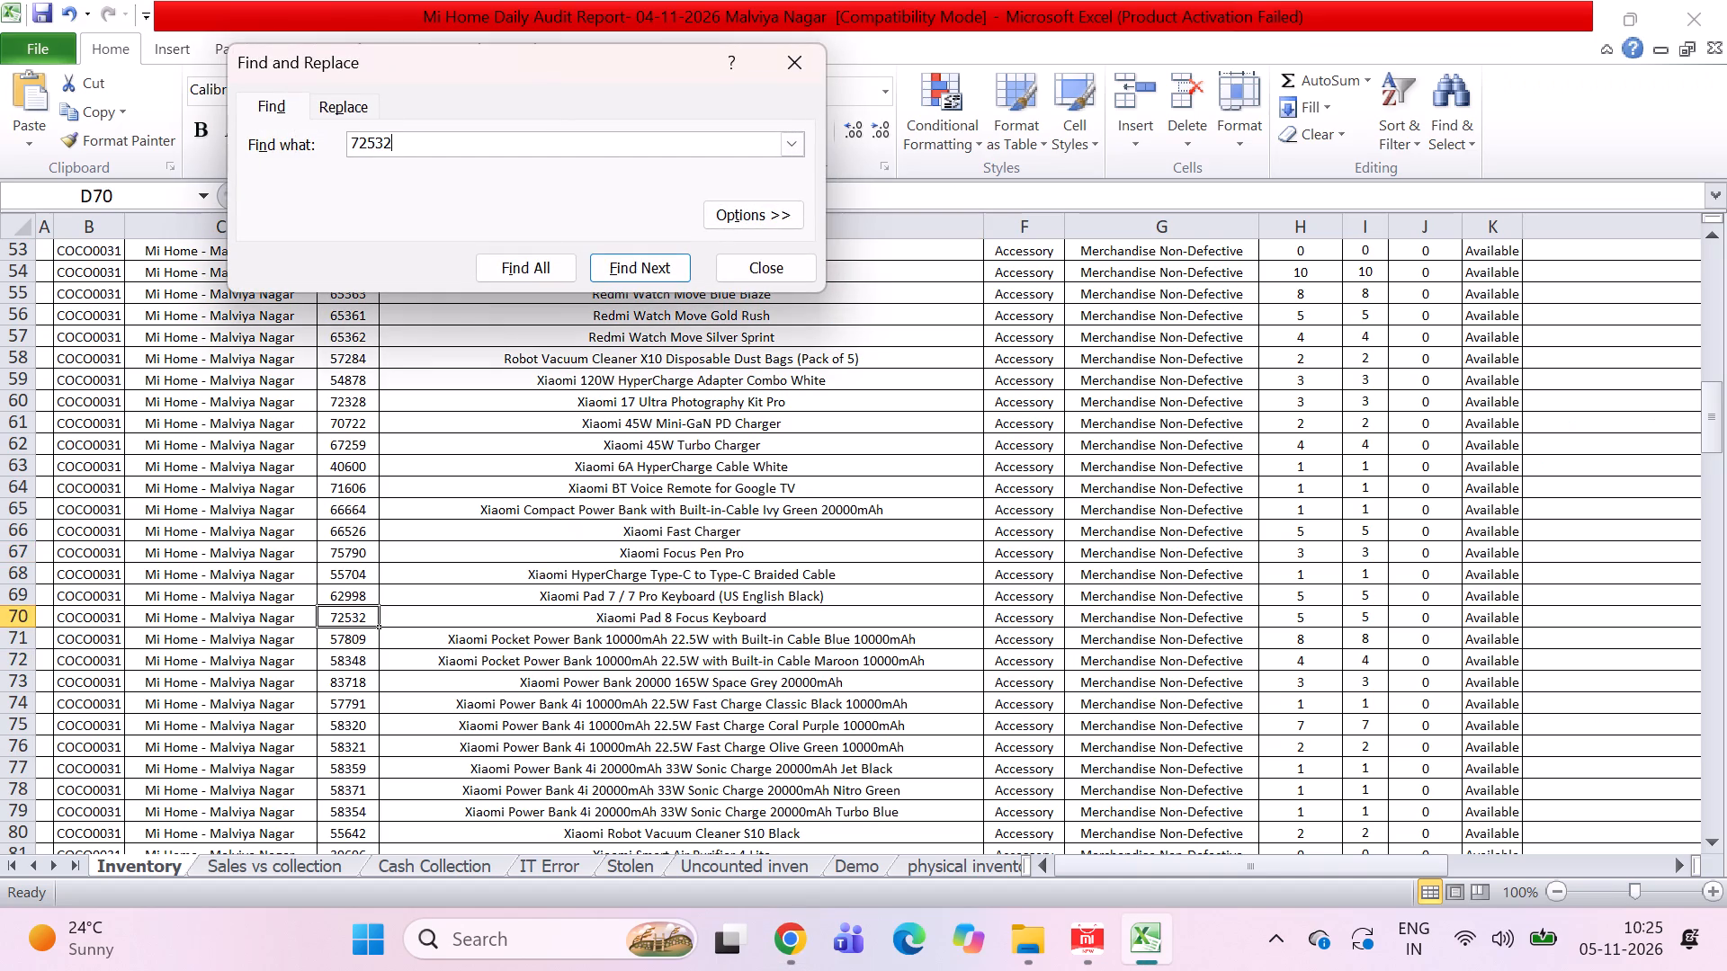
{"action": "left_click", "coordinate": [756, 257]}
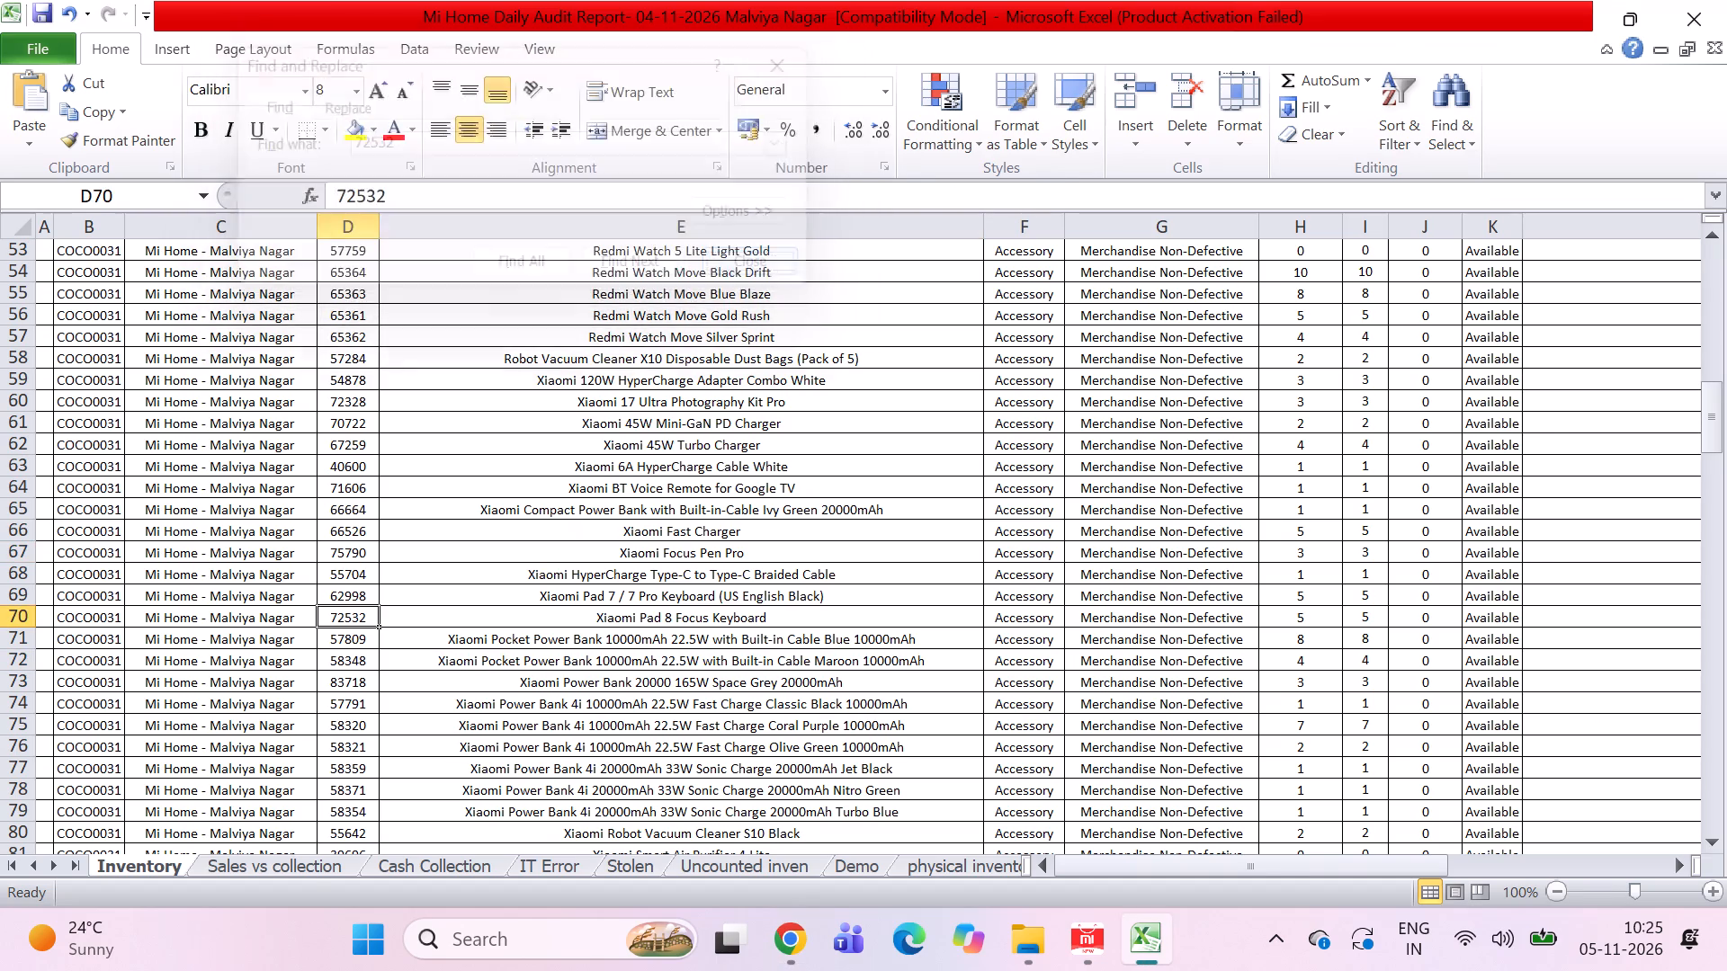
Copy the ID 75792 of the Xiaomi Pad 8 Graphite Grey Nano Texture with Pen and search the Inventory sheet for it.
{"action": "key", "text": "alt+Tab"}
{"action": "scroll", "coordinate": [327, 834], "scroll_direction": "down", "scroll_amount": 2}
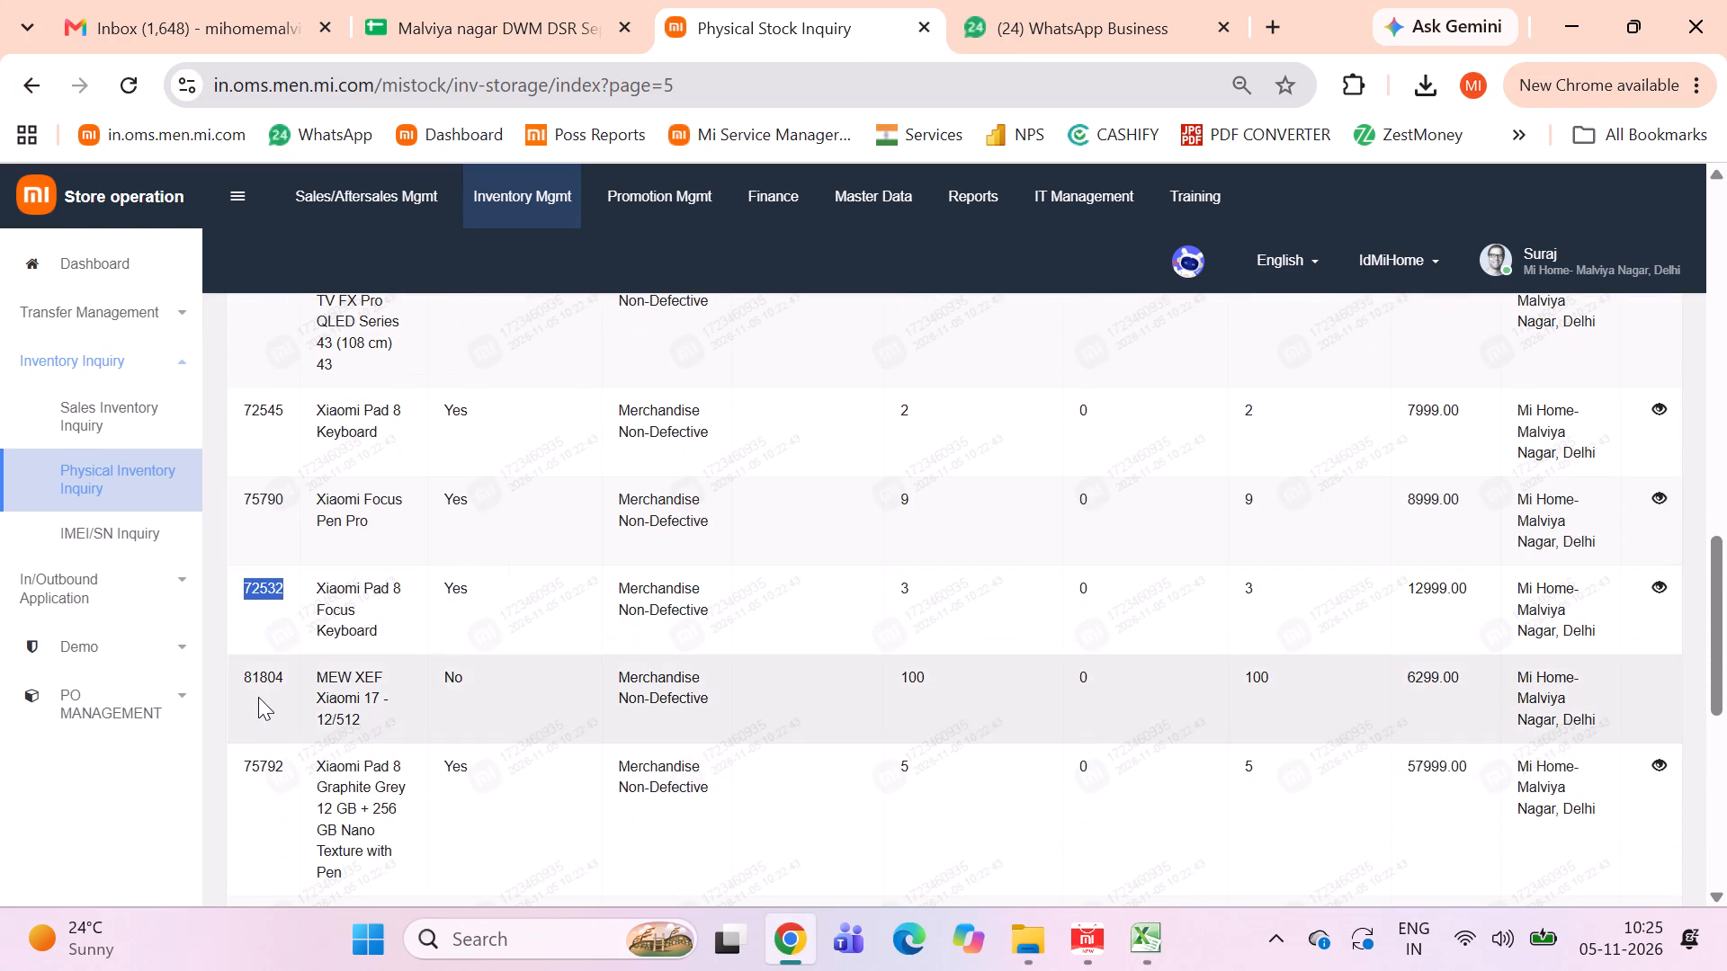
{"action": "double_click", "coordinate": [254, 757]}
{"action": "key", "text": "ctrl+c"}
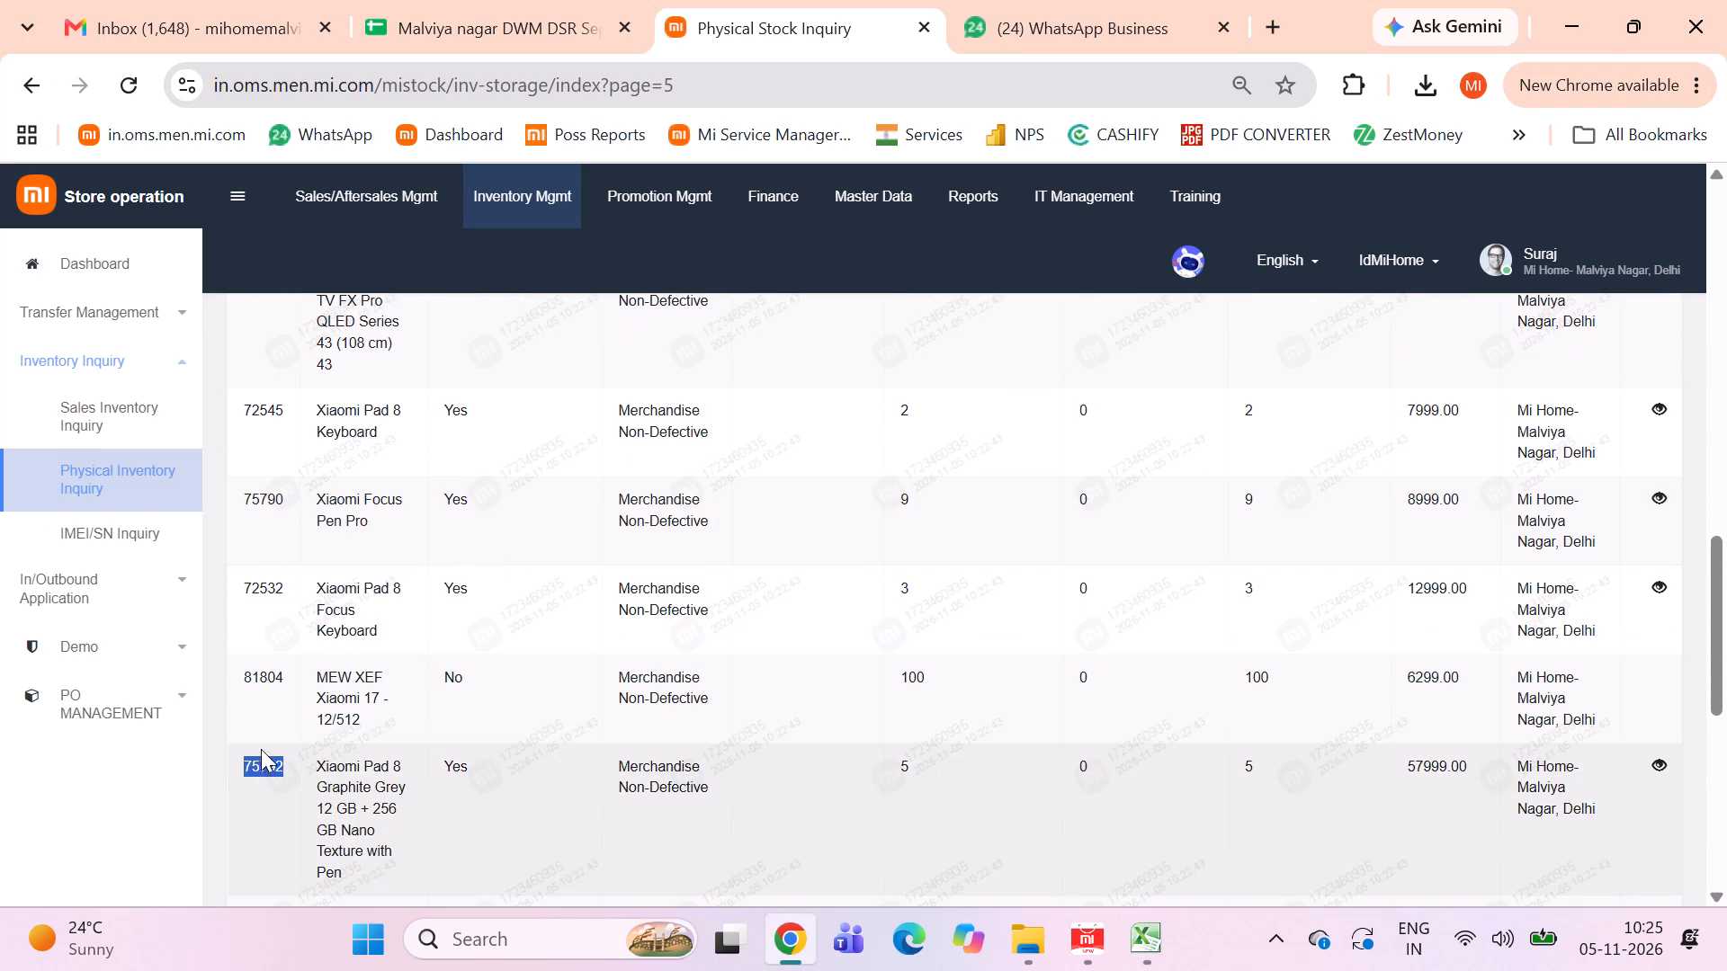
{"action": "key", "text": "alt+Tab"}
{"action": "left_click", "coordinate": [345, 684]}
{"action": "key", "text": "ctrl+f"}
{"action": "key", "text": "ctrl+v"}
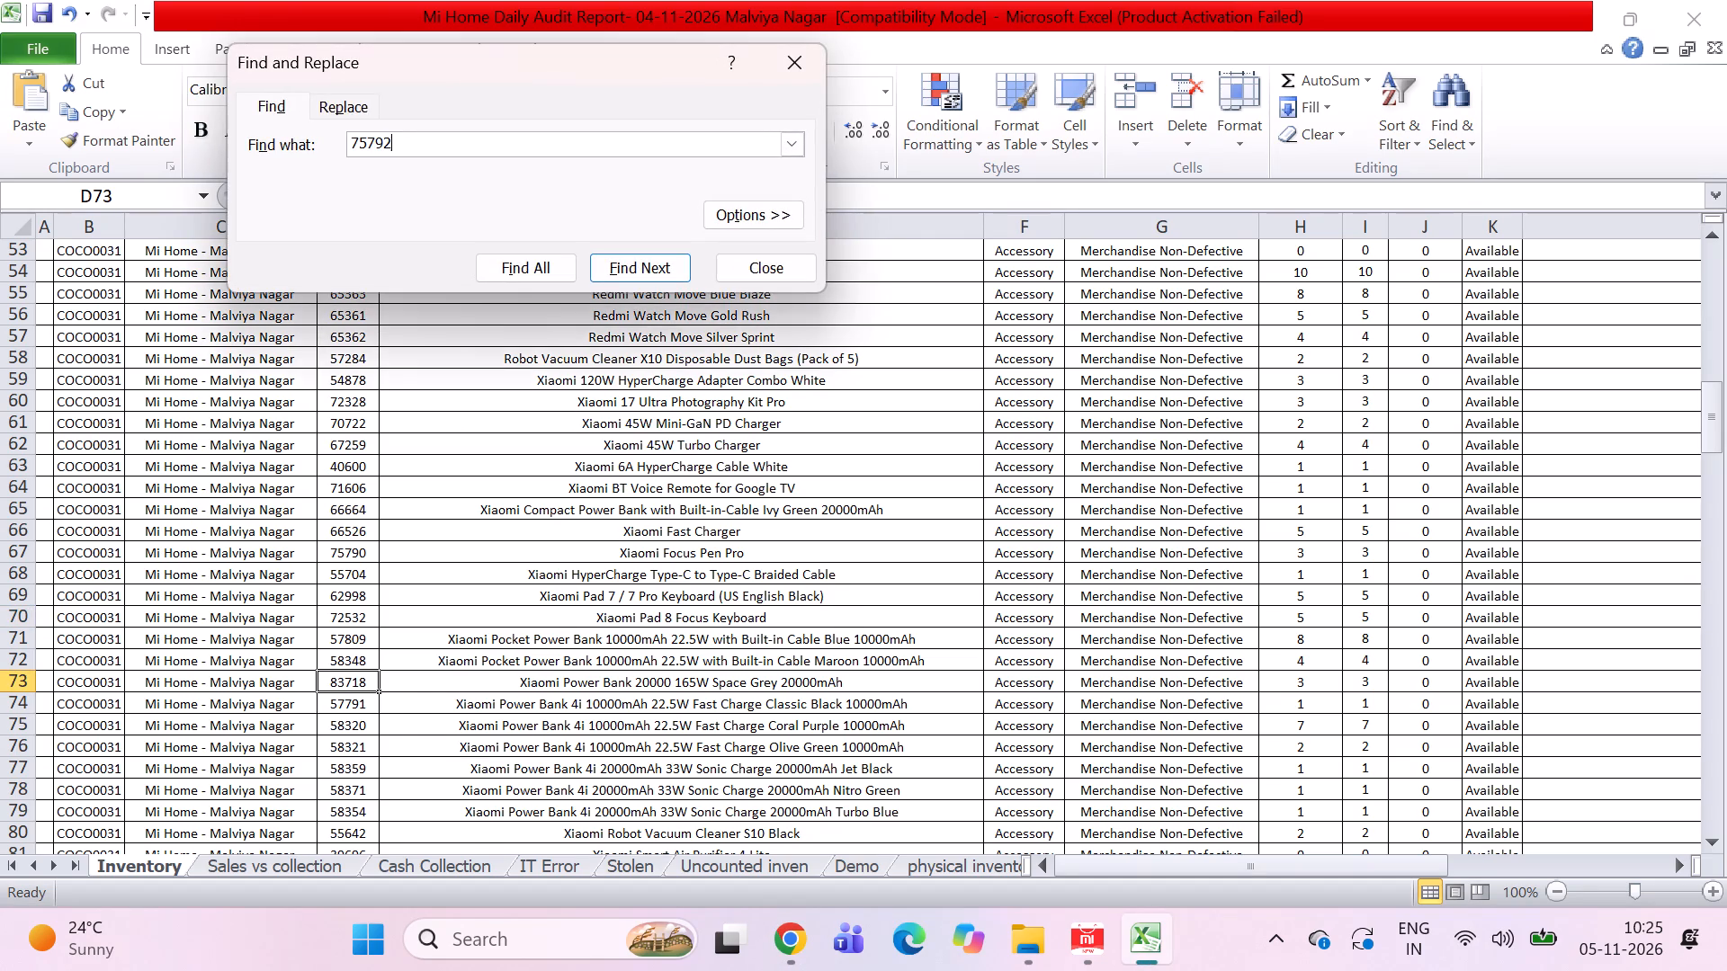
{"action": "key", "text": "Return"}
{"action": "left_click", "coordinate": [765, 264]}
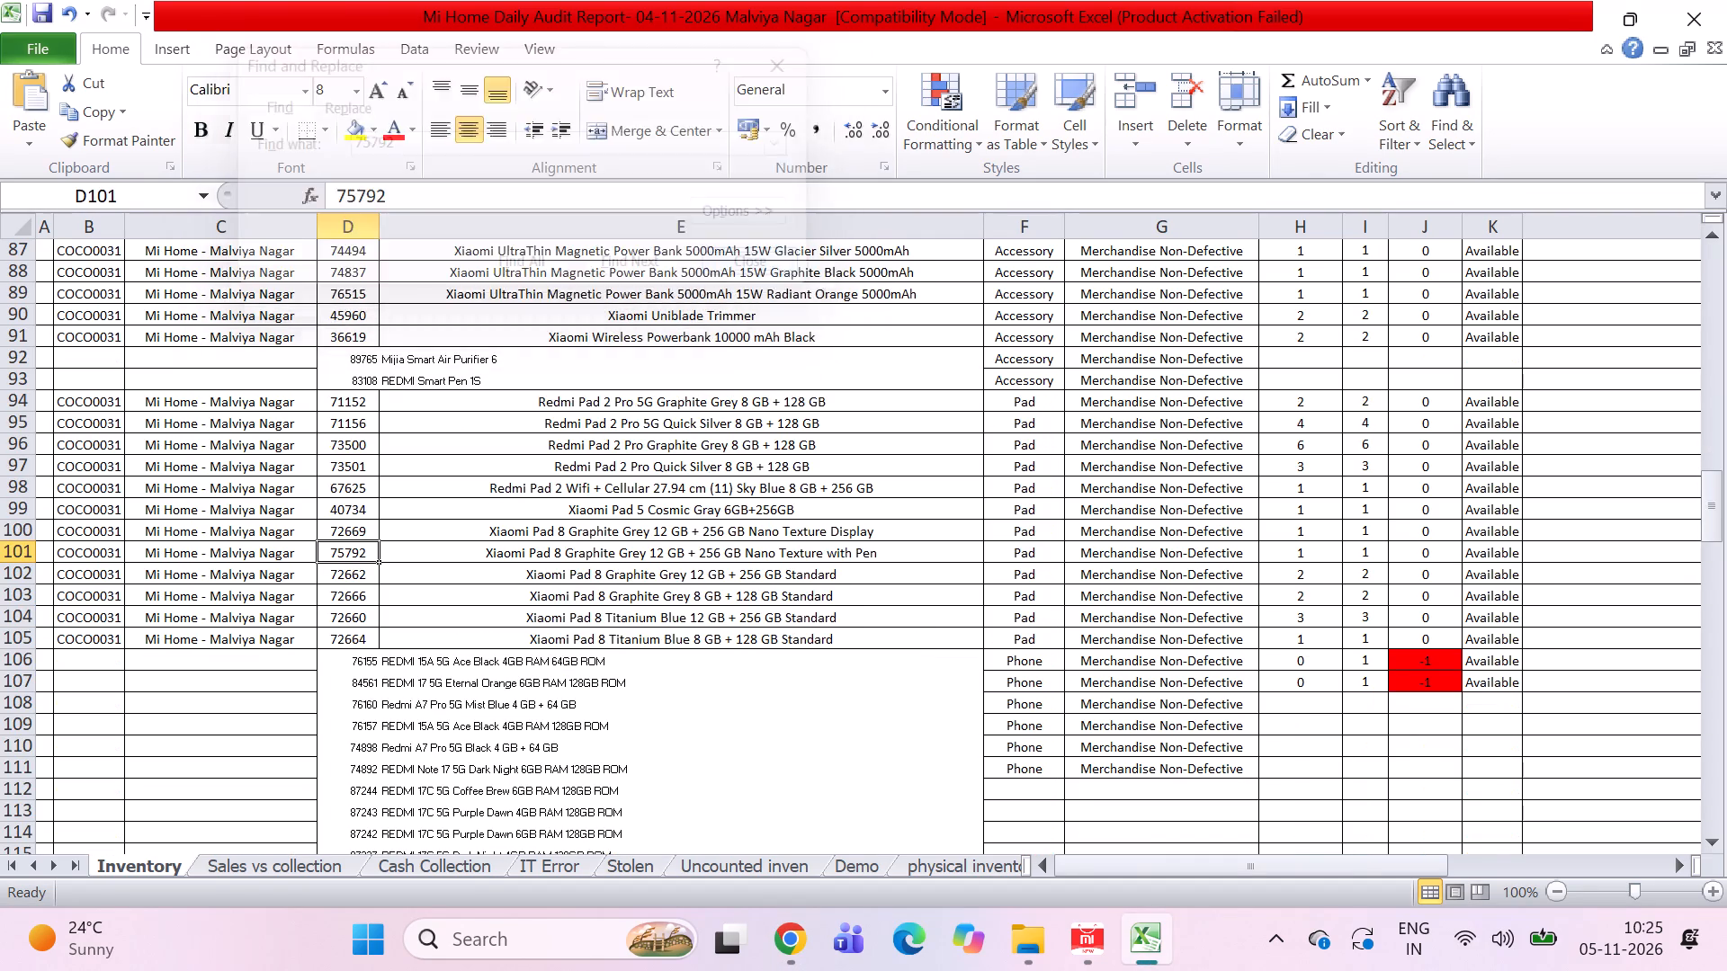
Copy the ID 75791 of the Xiaomi Pad 8 Graphite Grey Standard With Pen and search the Inventory sheet for it.
{"action": "key", "text": "alt+Tab"}
{"action": "key", "text": "alt+Tab"}
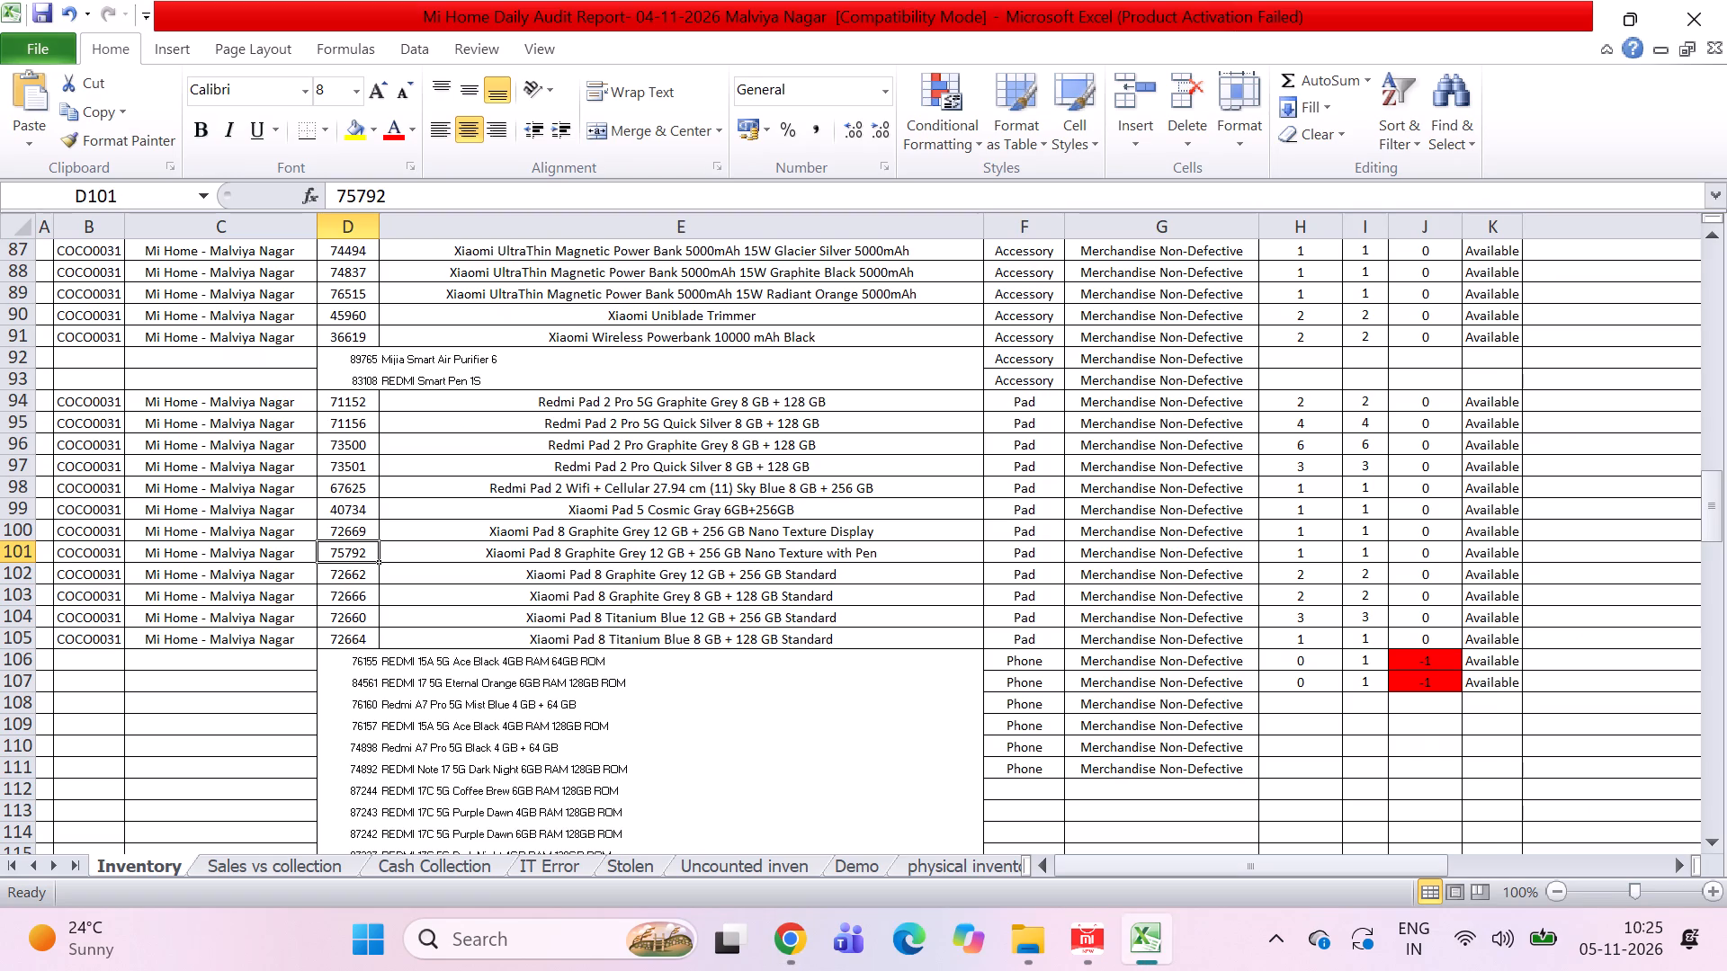
{"action": "key", "text": "alt+Tab"}
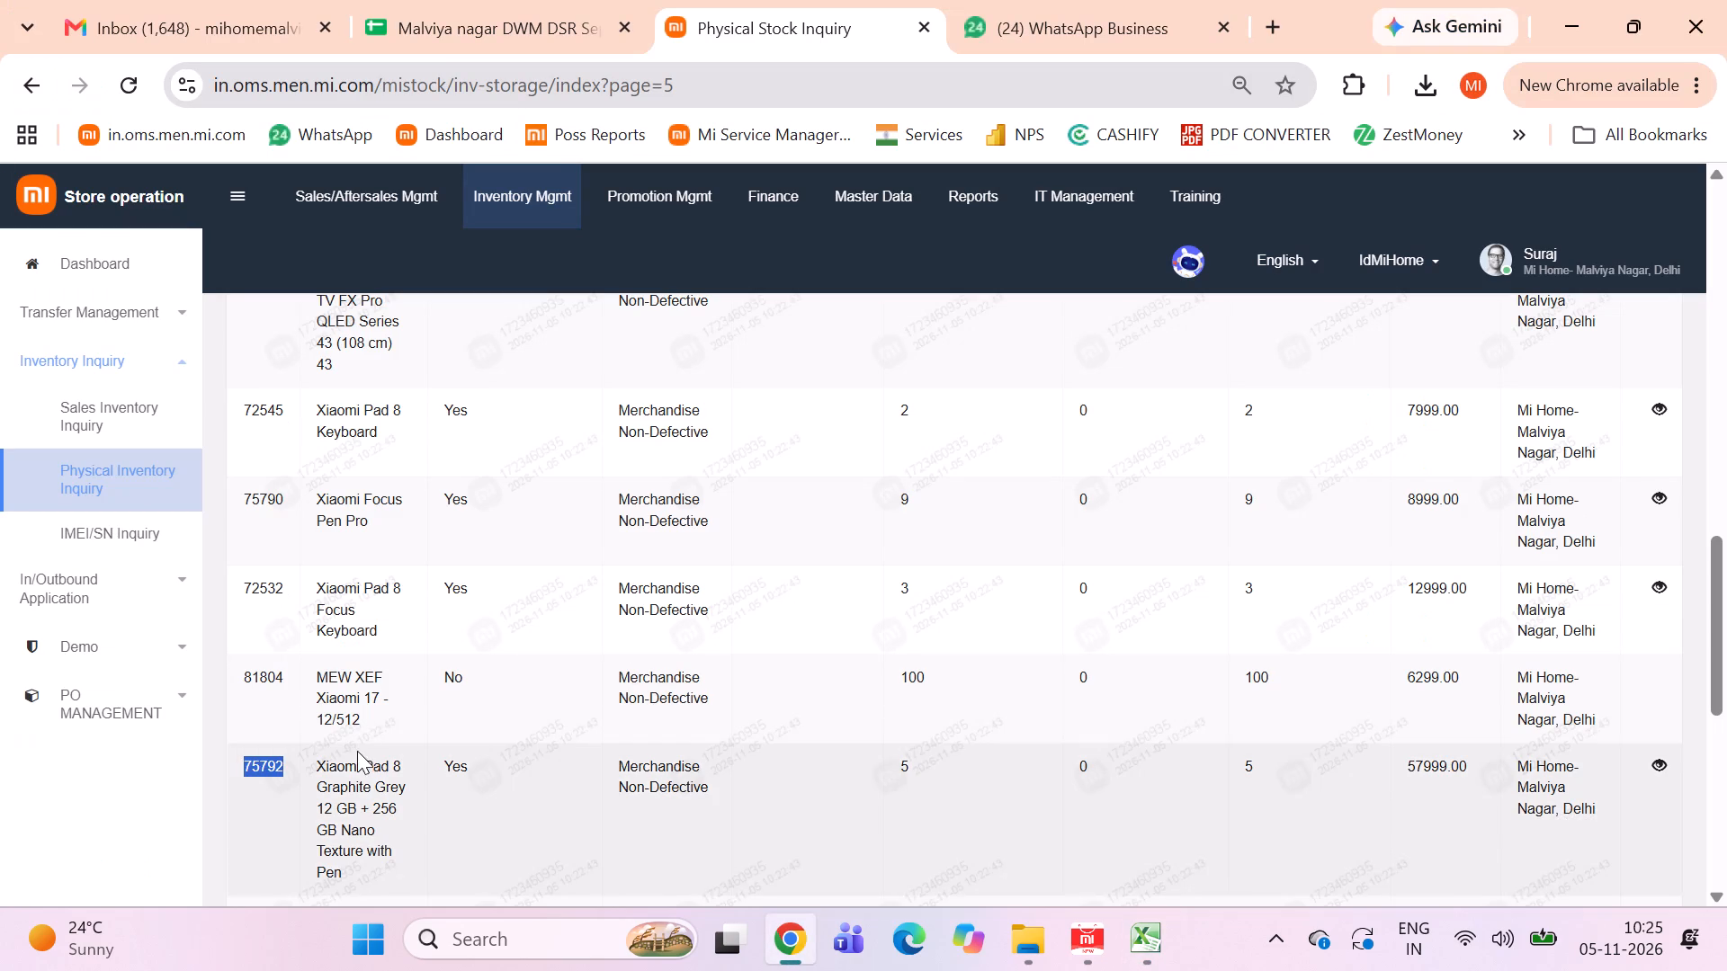
{"action": "scroll", "coordinate": [357, 751], "scroll_direction": "down", "scroll_amount": 1}
{"action": "double_click", "coordinate": [246, 729]}
{"action": "key", "text": "ctrl+c"}
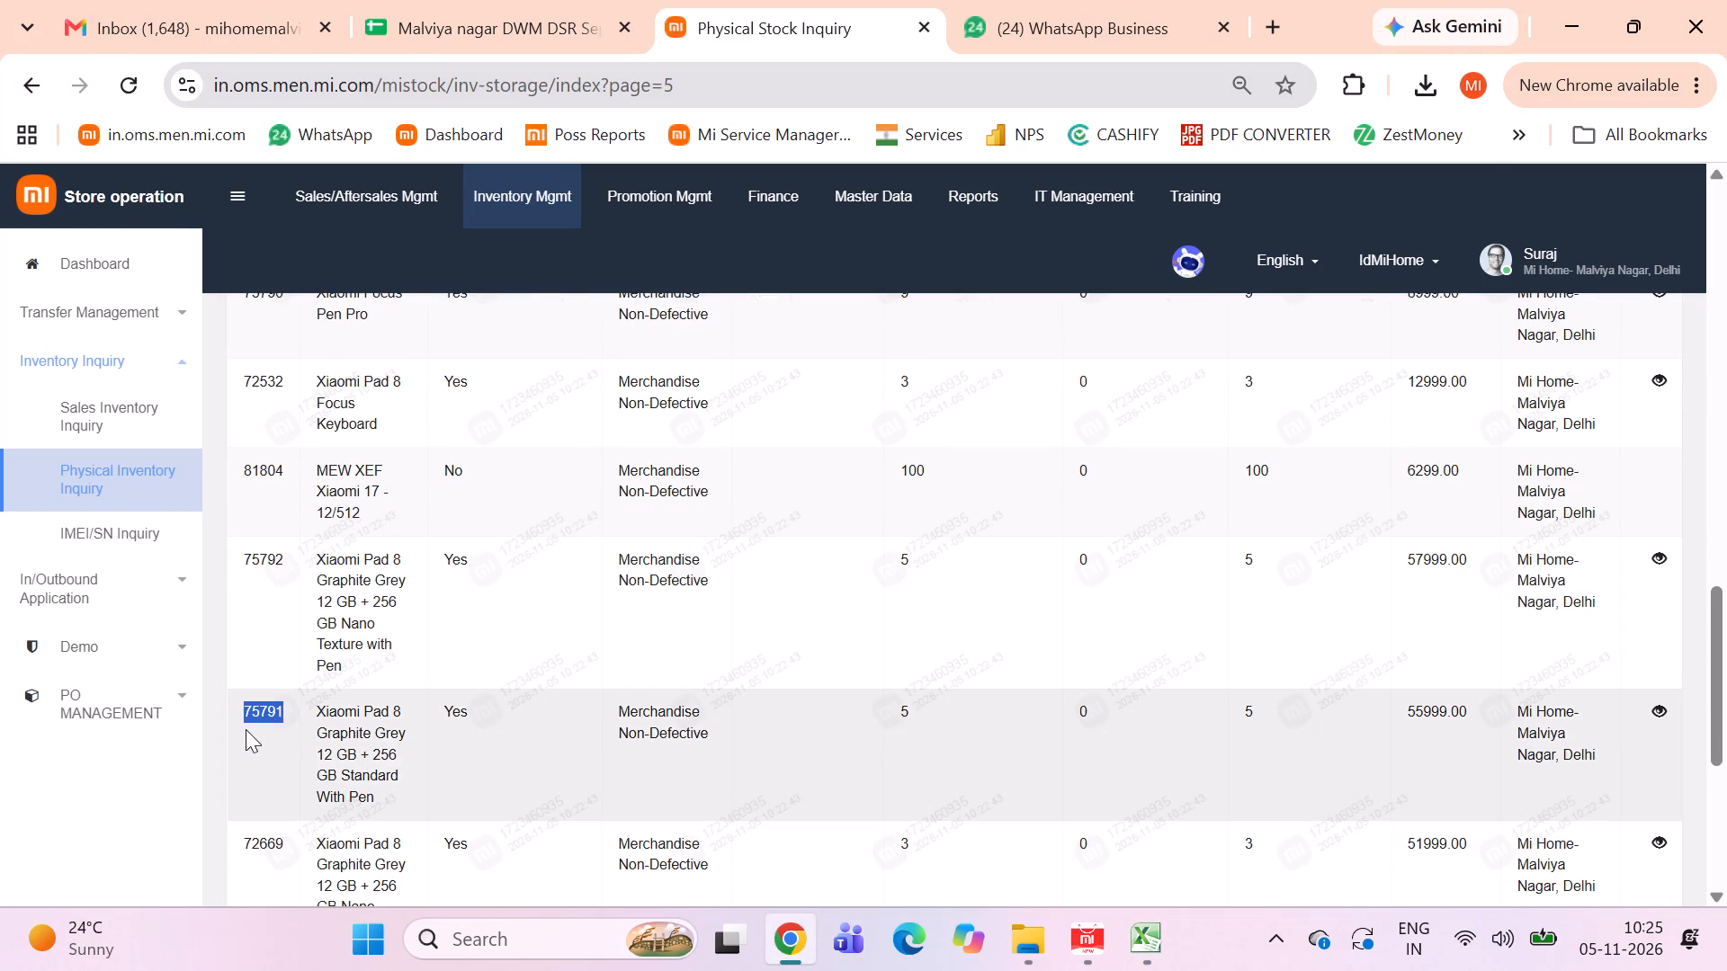
{"action": "key", "text": "alt+Tab"}
{"action": "key", "text": "ctrl+f"}
{"action": "key", "text": "v"}
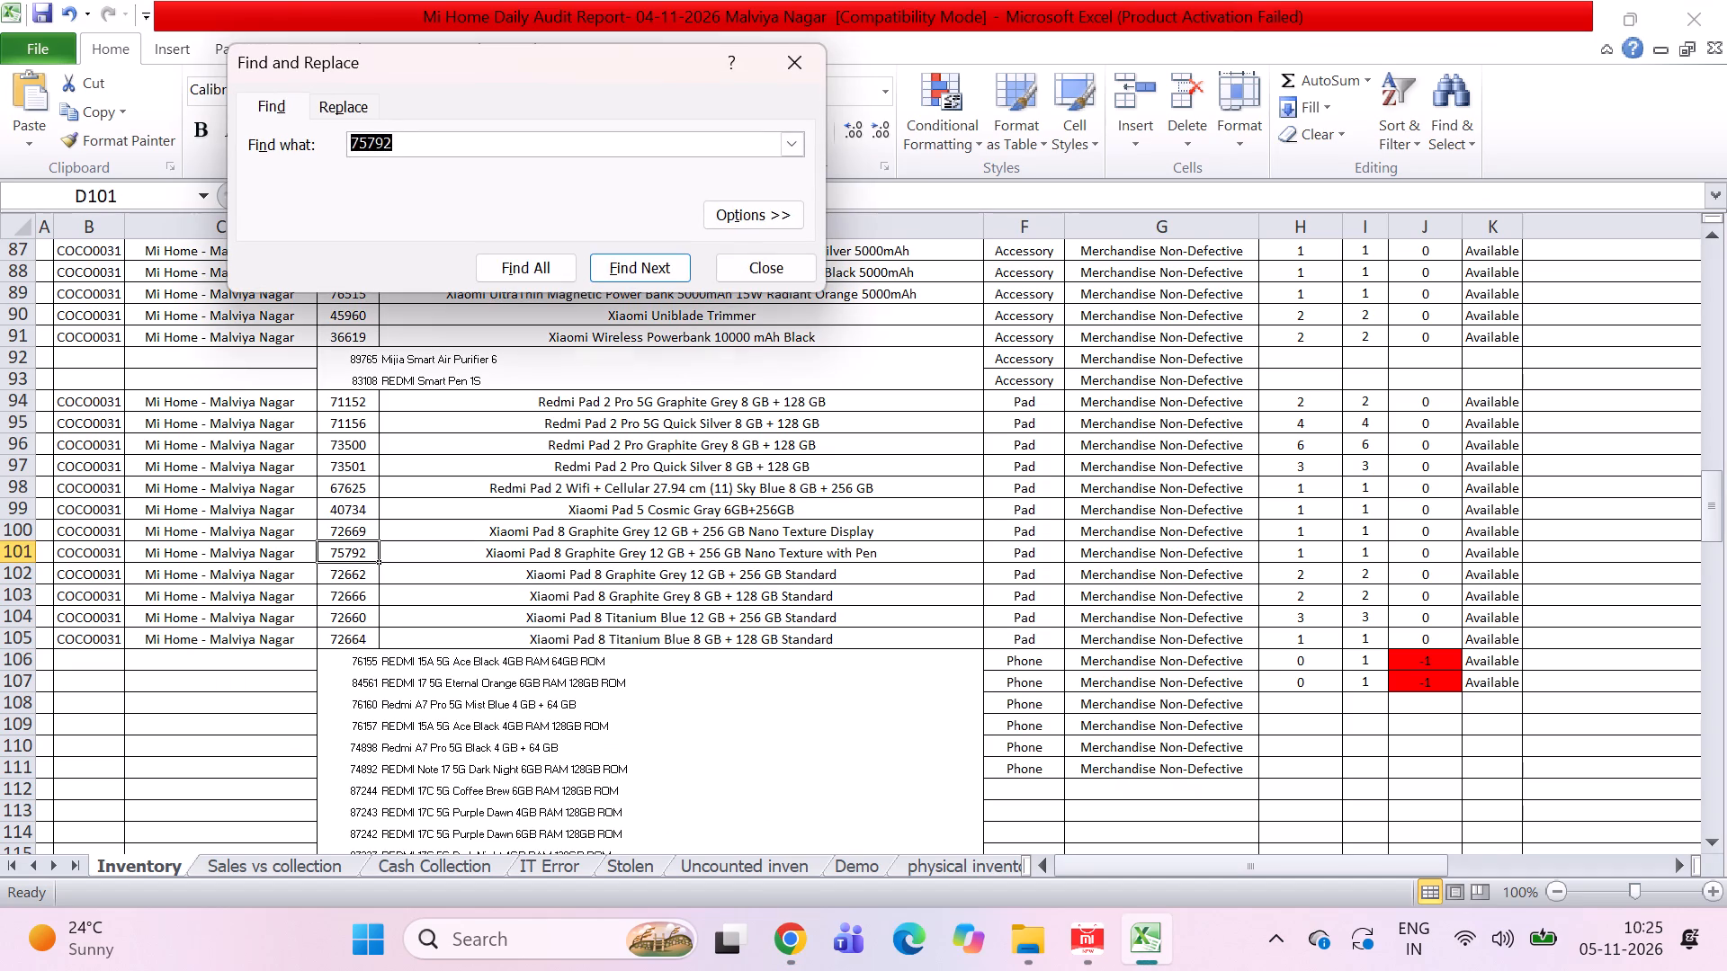
{"action": "key", "text": "Return"}
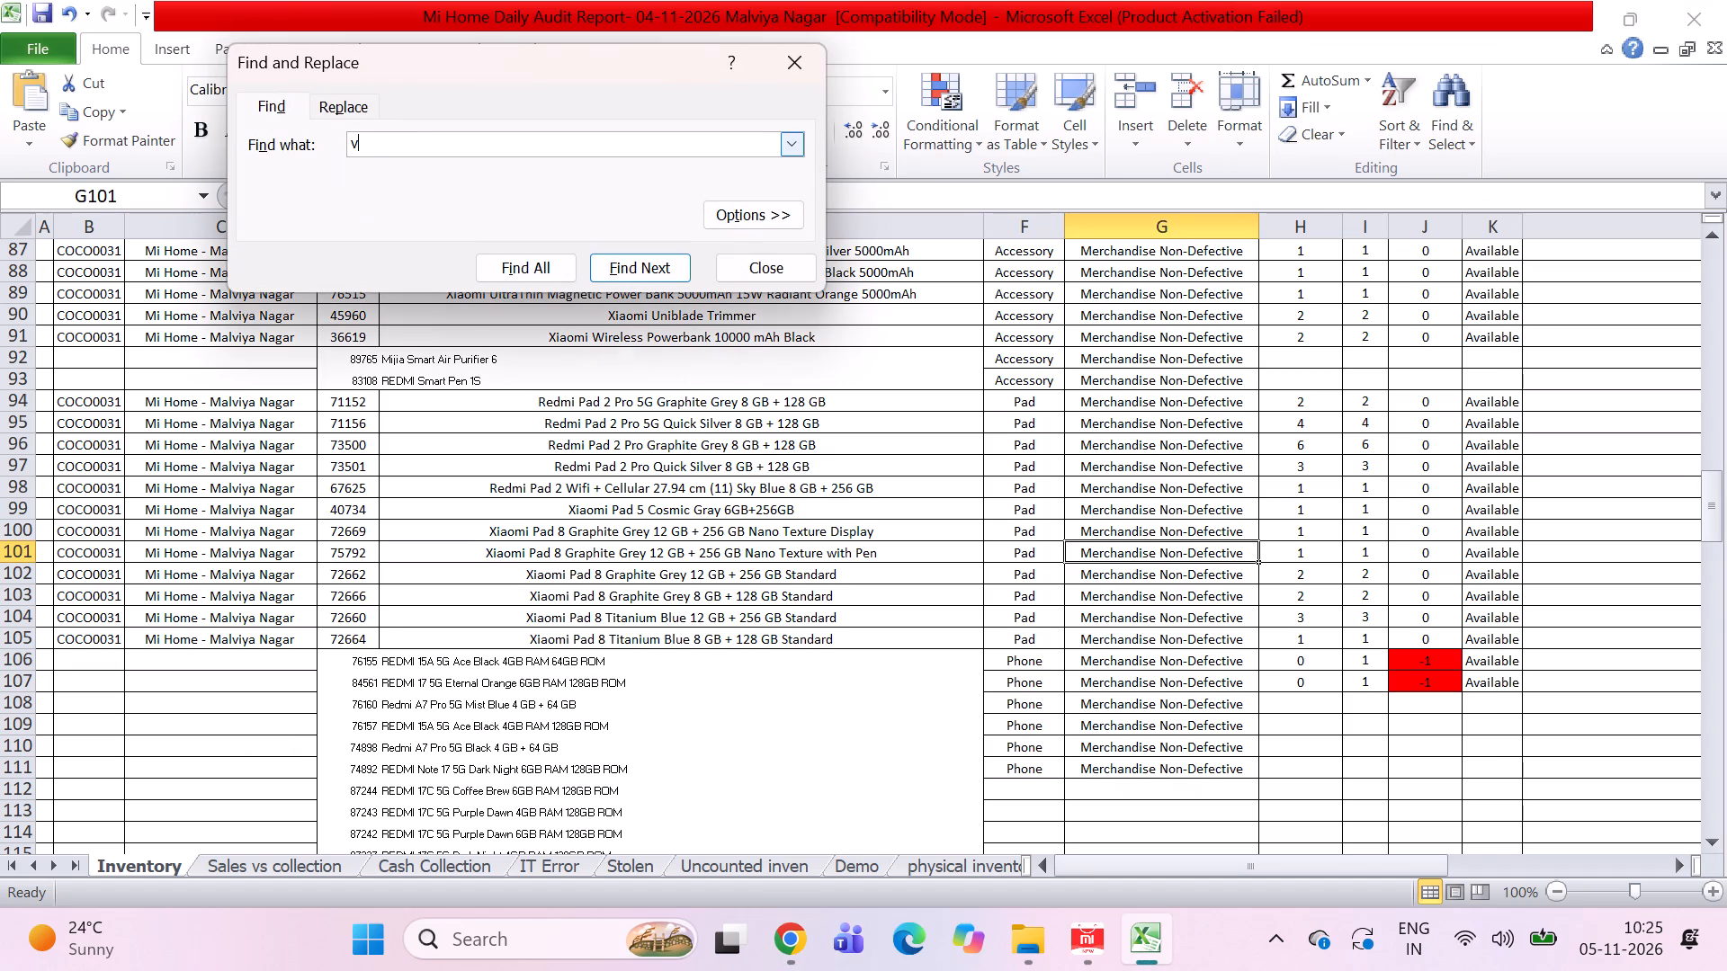
{"action": "left_click", "coordinate": [388, 136]}
{"action": "key", "text": "BackSpace"}
{"action": "key", "text": "BackSpace"}
{"action": "key", "text": "ctrl+v"}
{"action": "key", "text": "Return"}
{"action": "key", "text": "Return"}
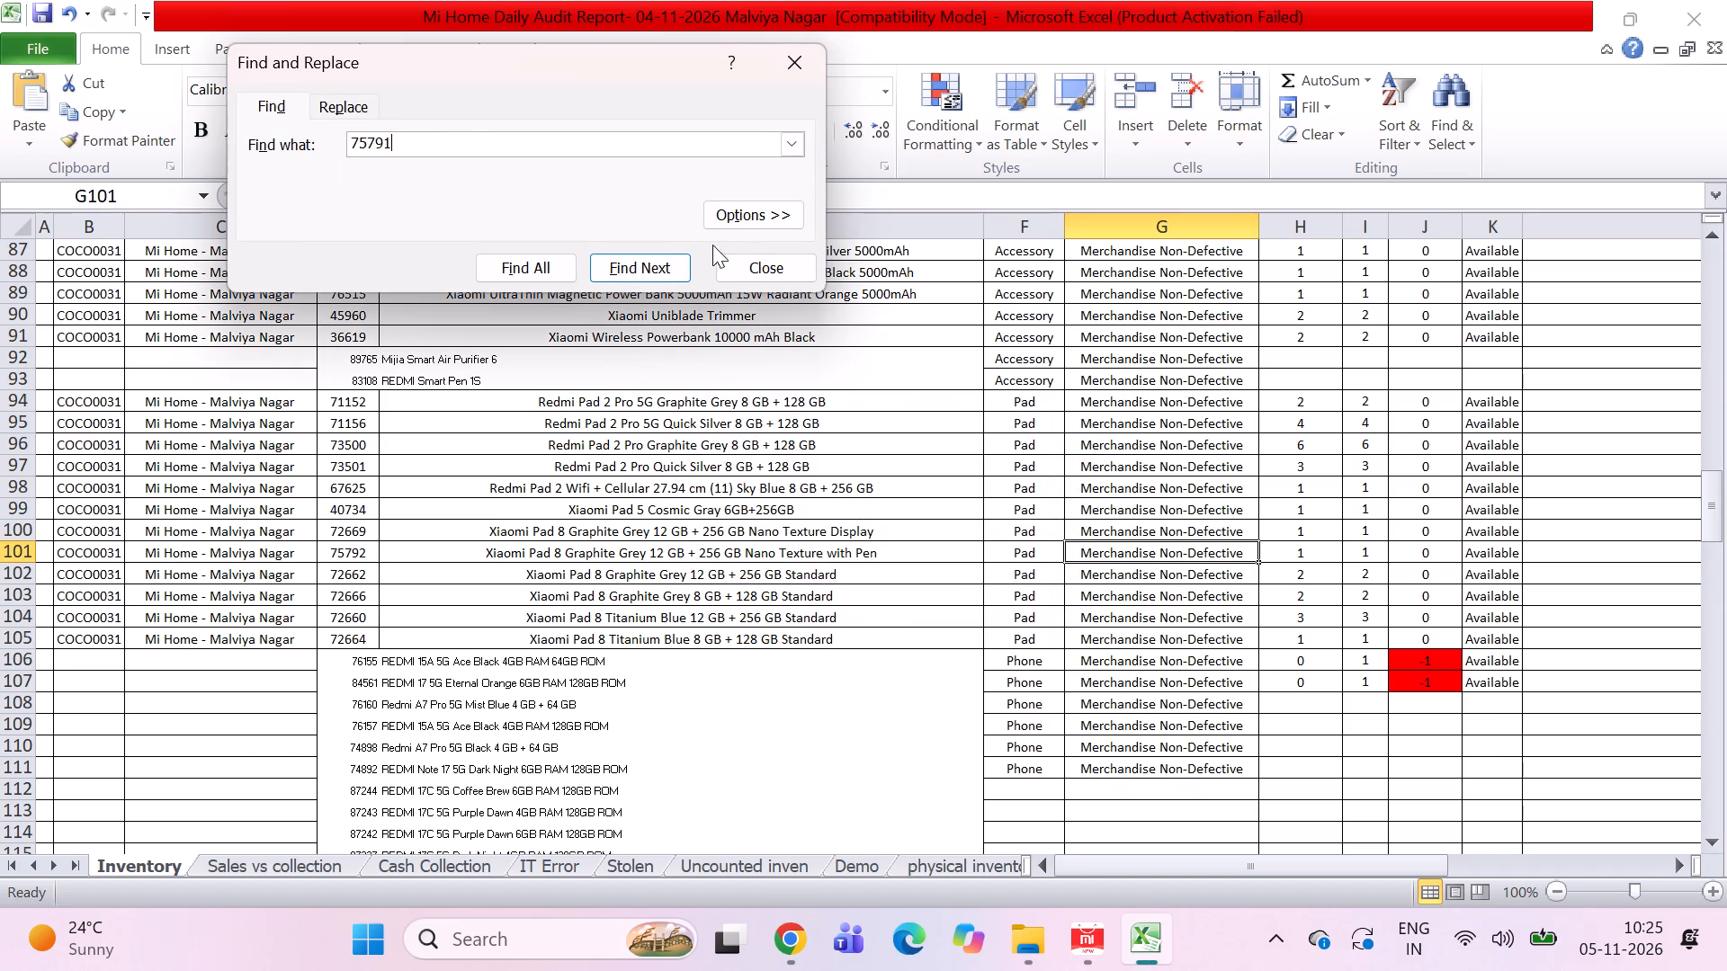
{"action": "left_click", "coordinate": [733, 249]}
{"action": "left_click", "coordinate": [747, 263]}
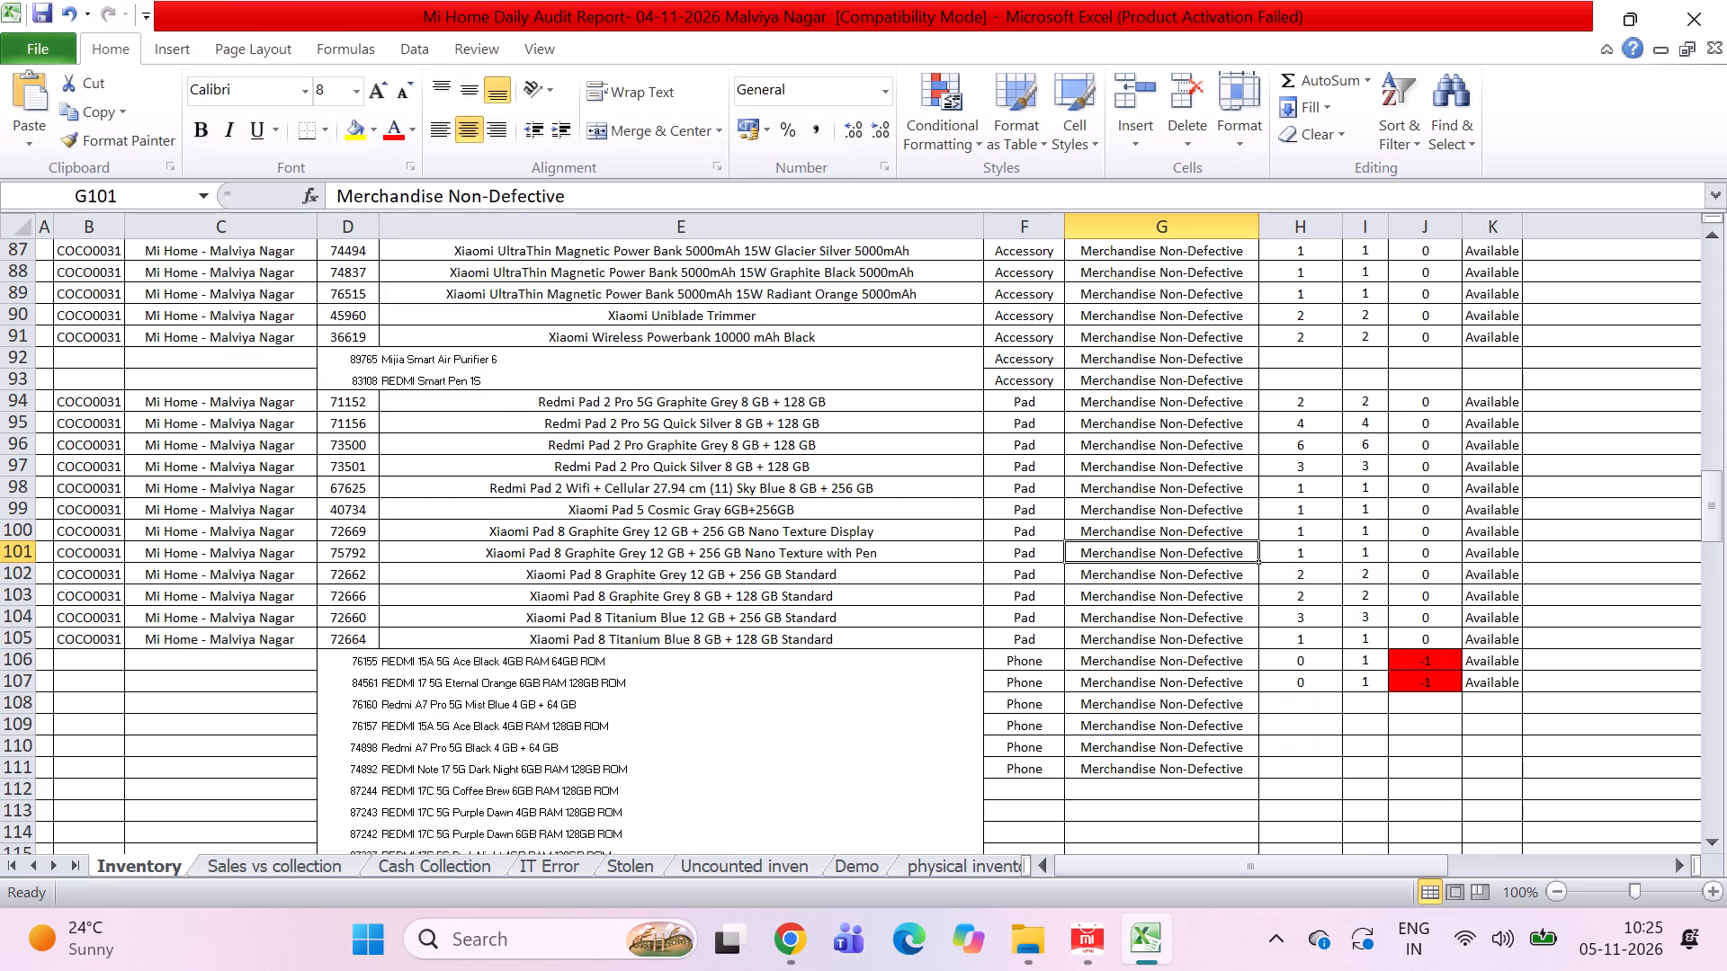
Insert a blank row at row 106, between the last Pad entry and the first Phone entry.
{"action": "left_click", "coordinate": [38, 652]}
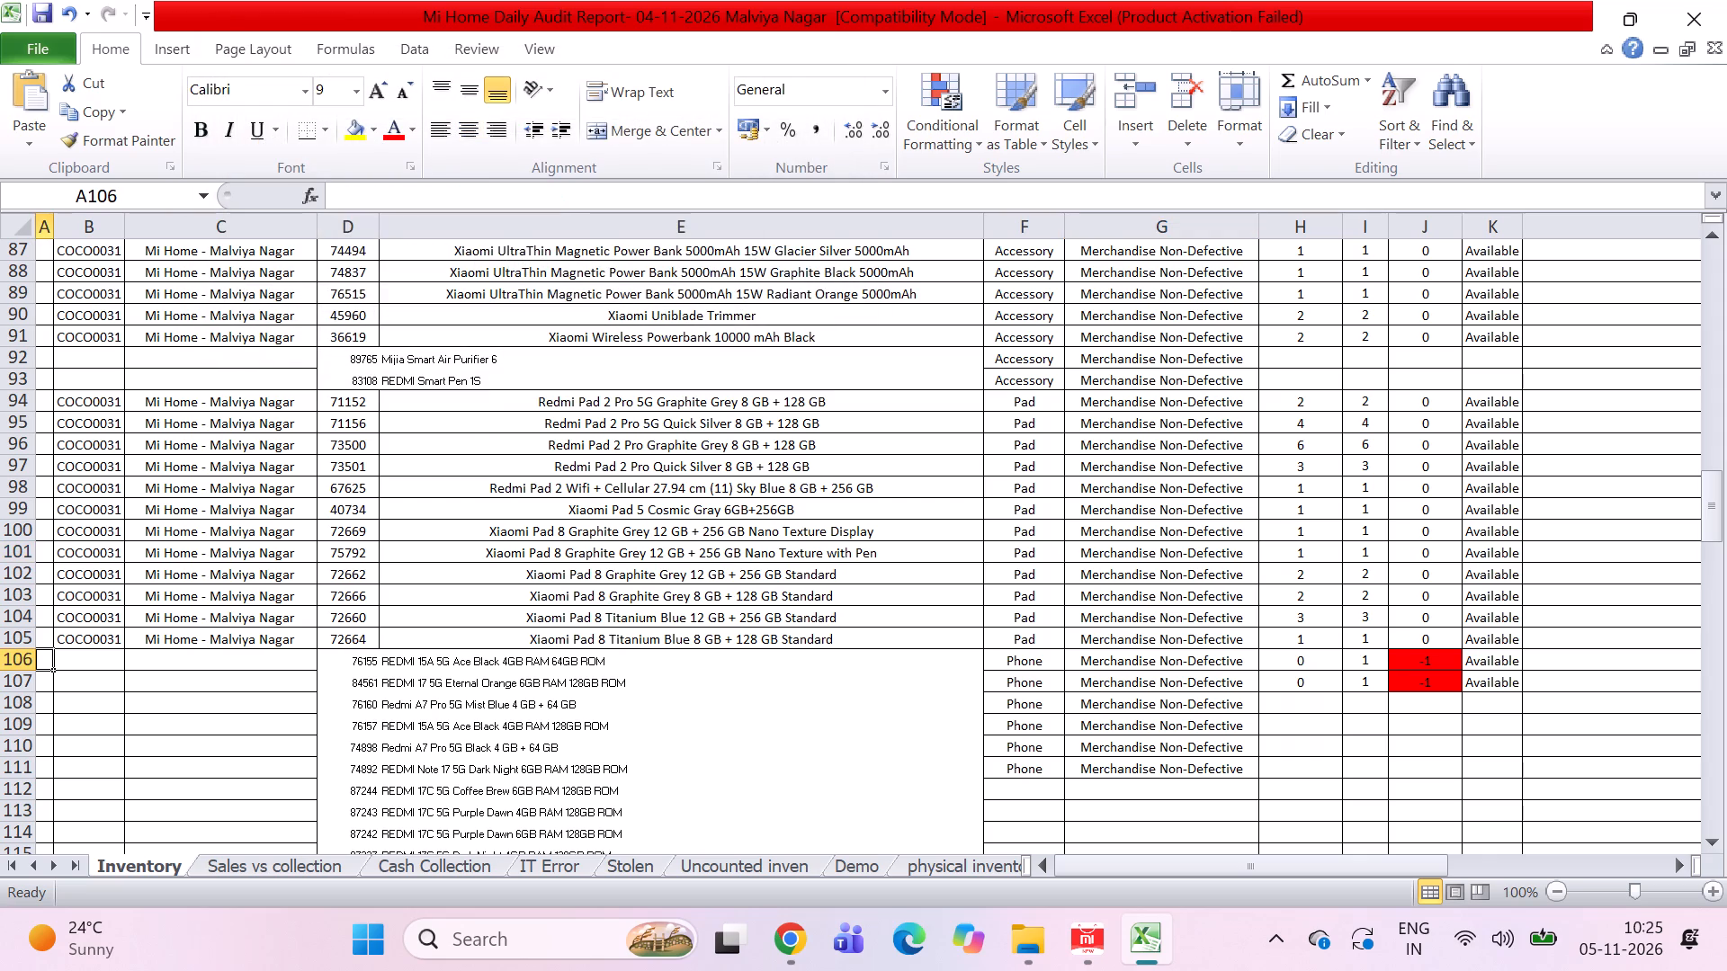
{"action": "left_click", "coordinate": [21, 660]}
{"action": "right_click", "coordinate": [21, 660]}
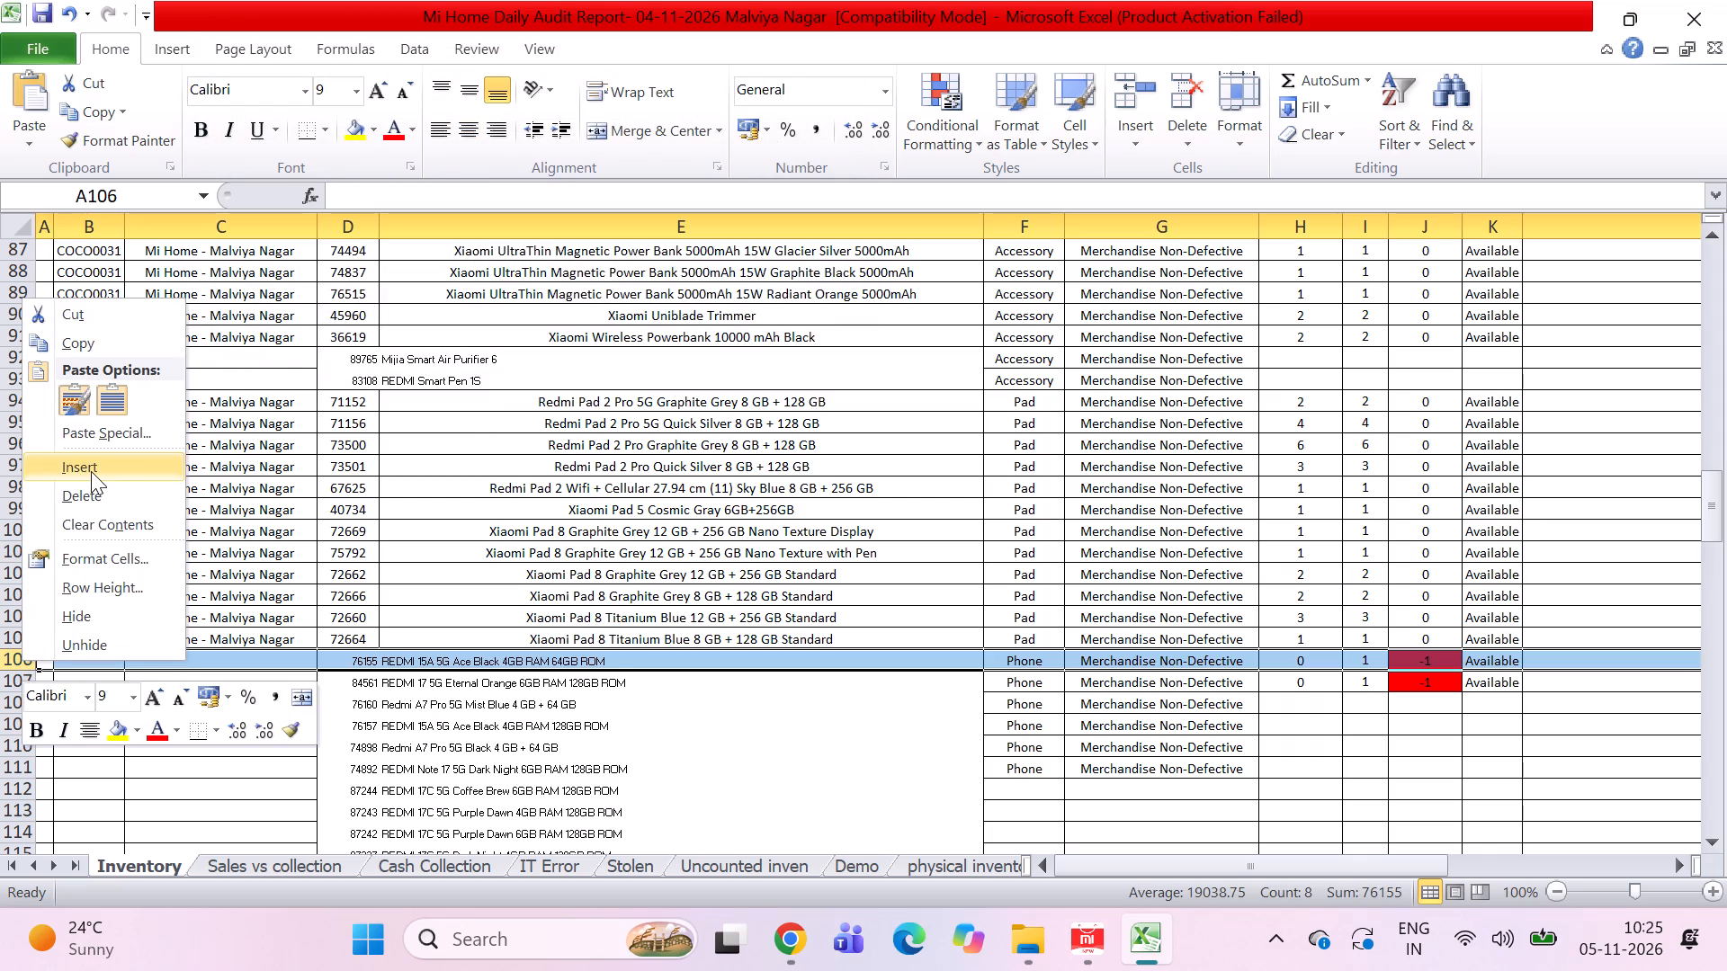
{"action": "left_click", "coordinate": [91, 471]}
{"action": "left_click", "coordinate": [18, 658]}
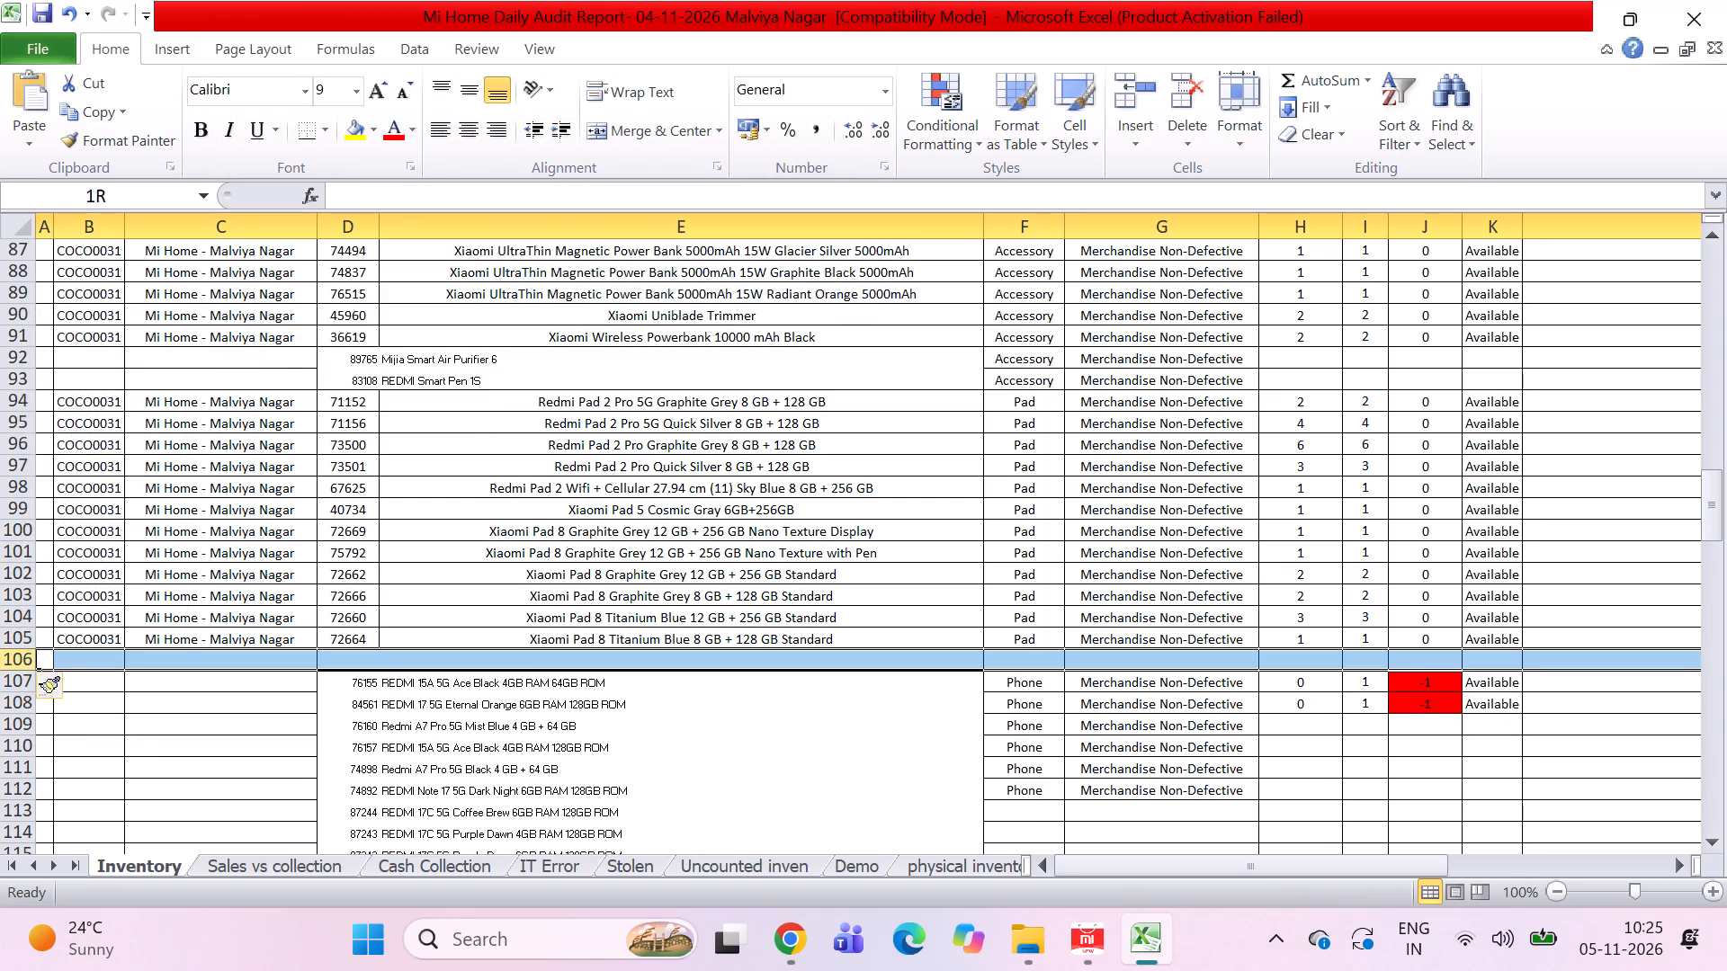
Insert three more blank rows at row 106, between the last Pad entry and the first Phone entry.
{"action": "right_click", "coordinate": [18, 658]}
{"action": "left_click", "coordinate": [84, 461]}
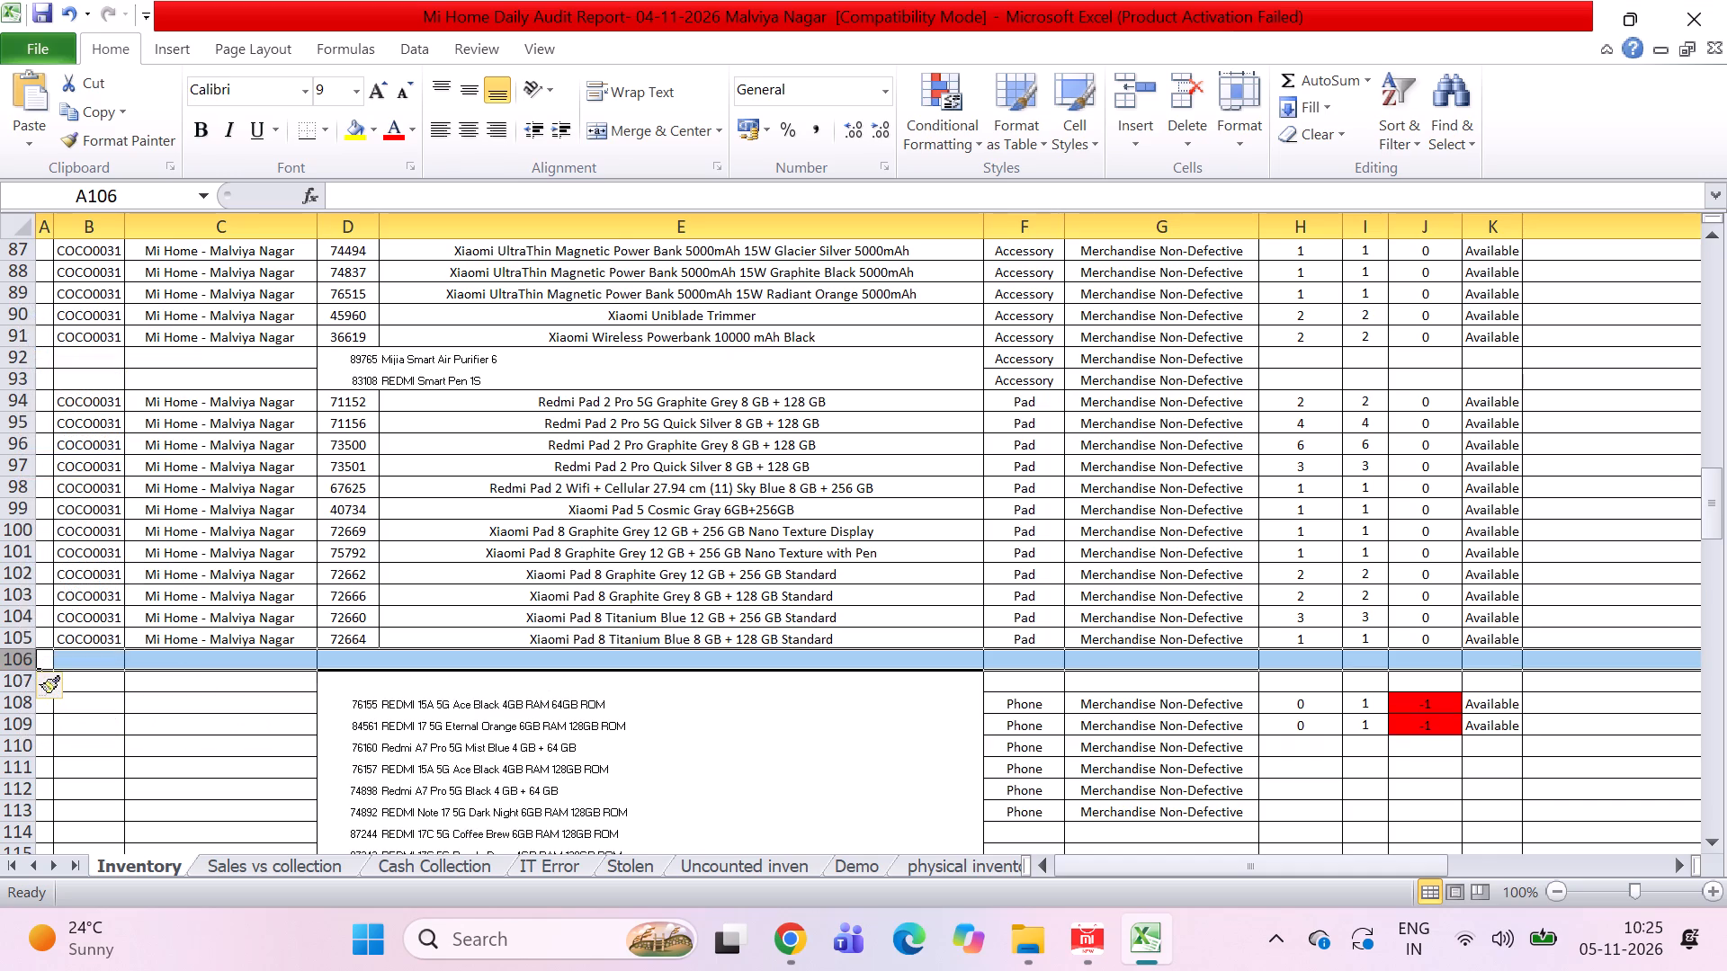
{"action": "left_click", "coordinate": [21, 657]}
{"action": "right_click", "coordinate": [21, 657]}
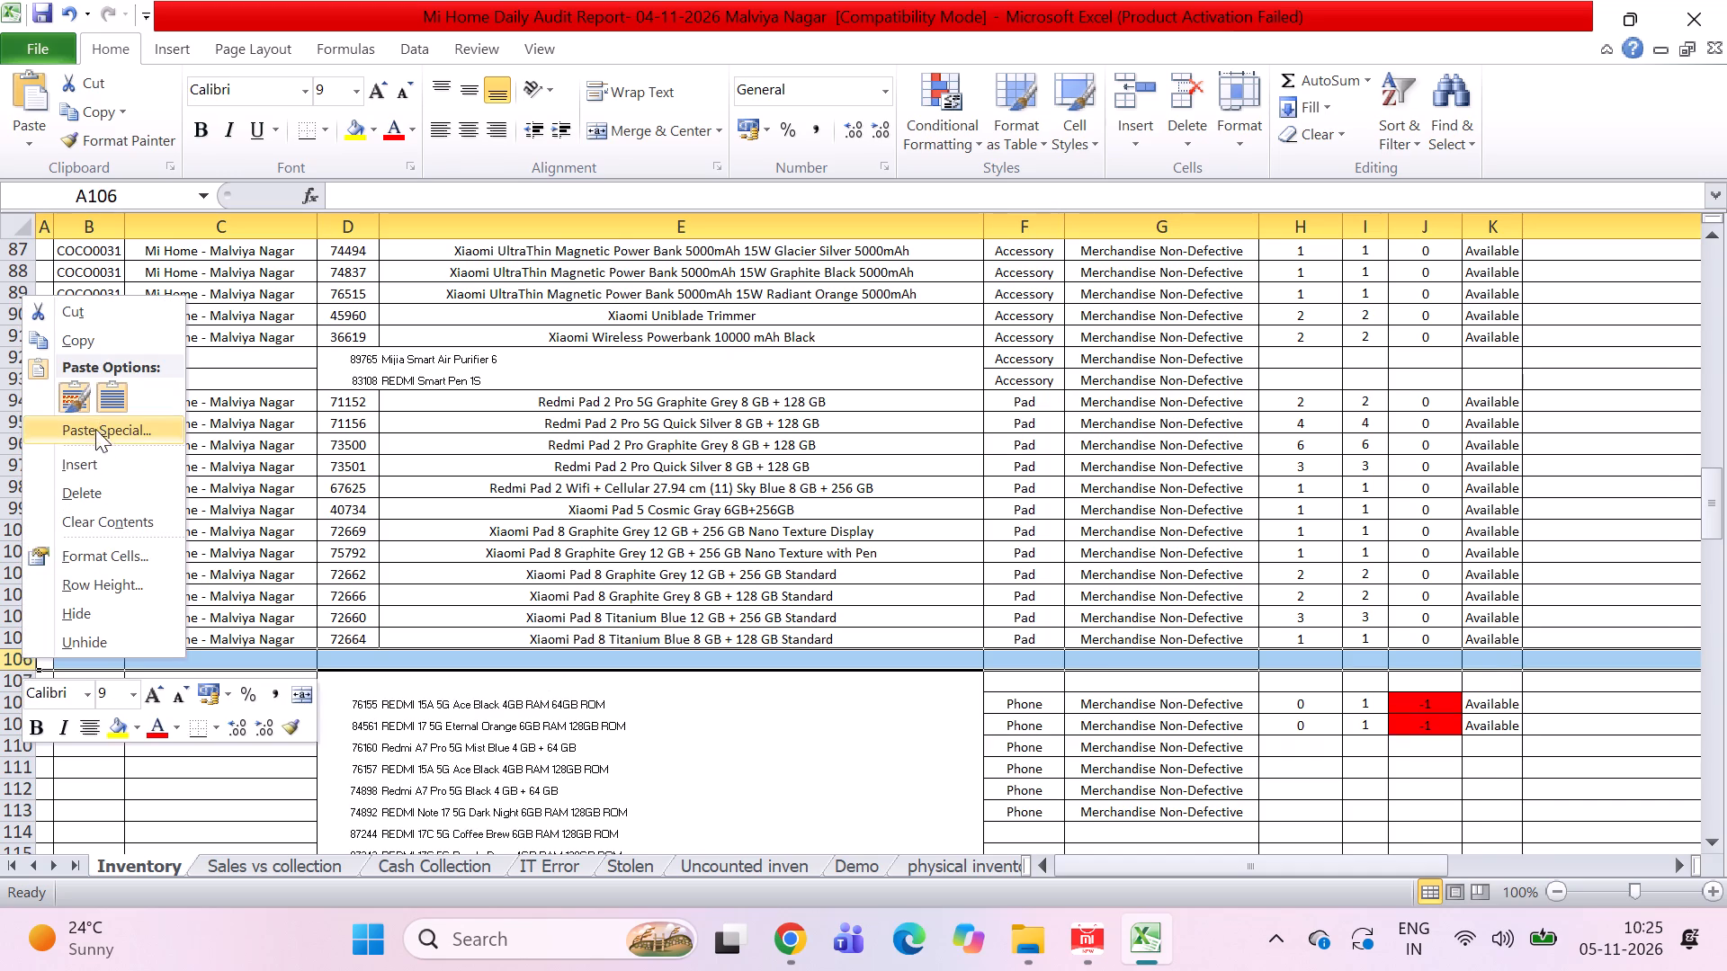
{"action": "left_click", "coordinate": [98, 462]}
{"action": "left_click", "coordinate": [14, 655]}
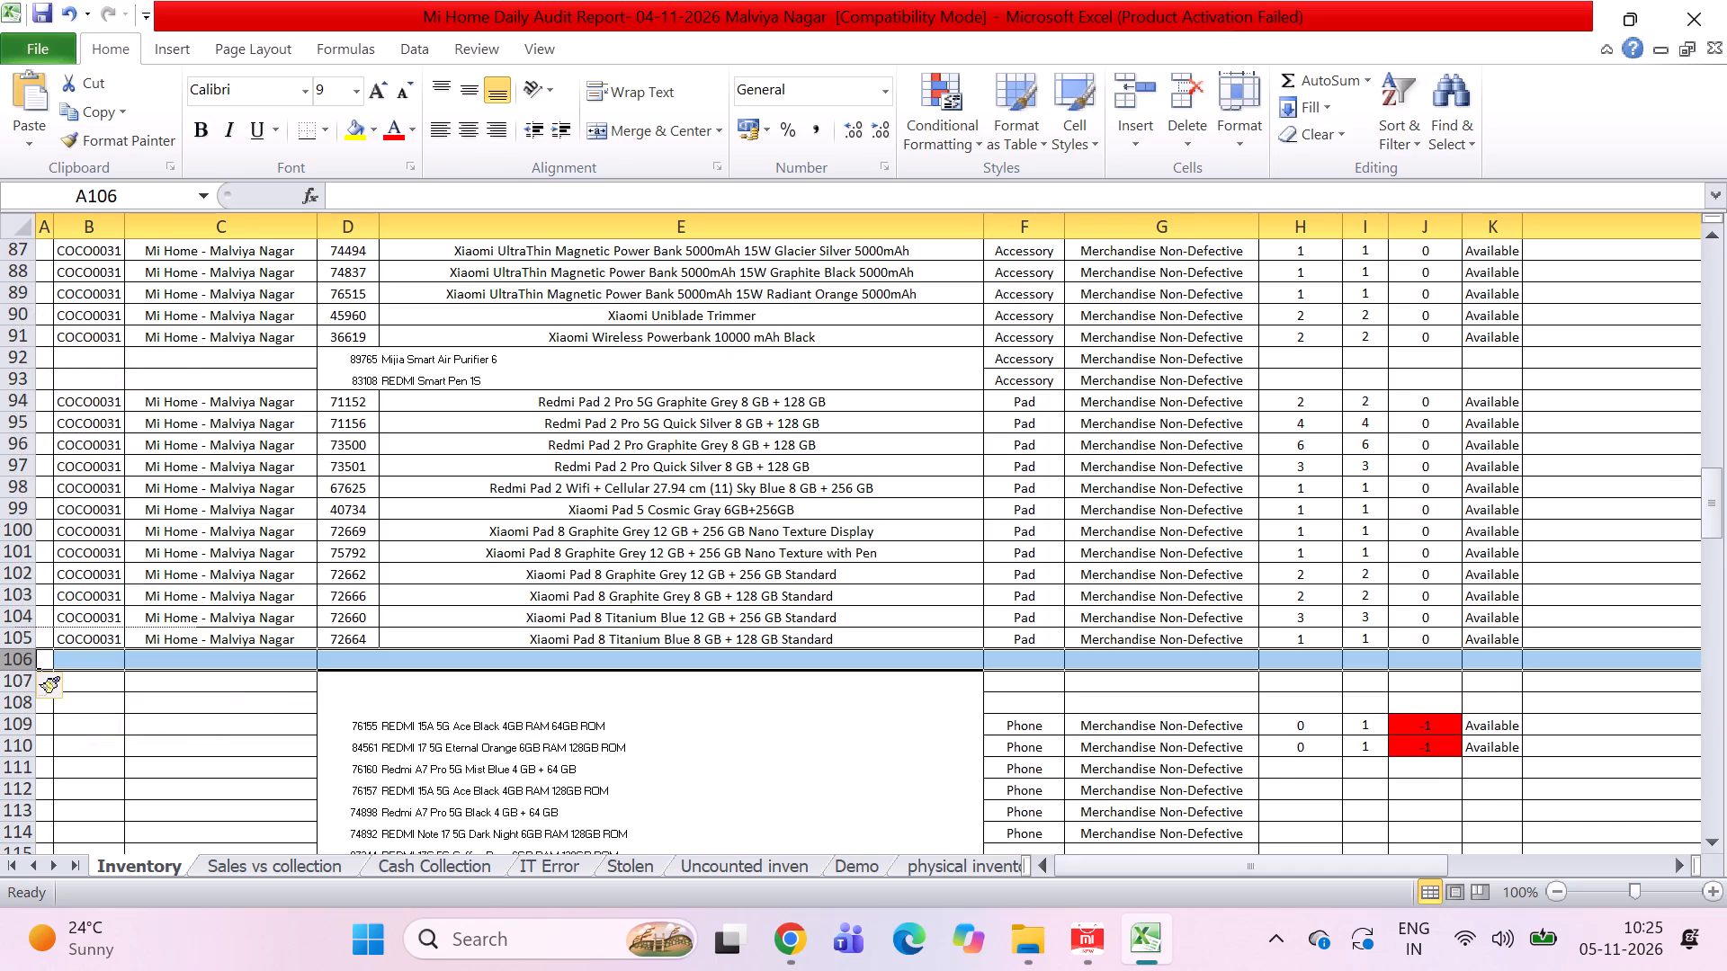
{"action": "left_click", "coordinate": [19, 662]}
{"action": "right_click", "coordinate": [19, 662]}
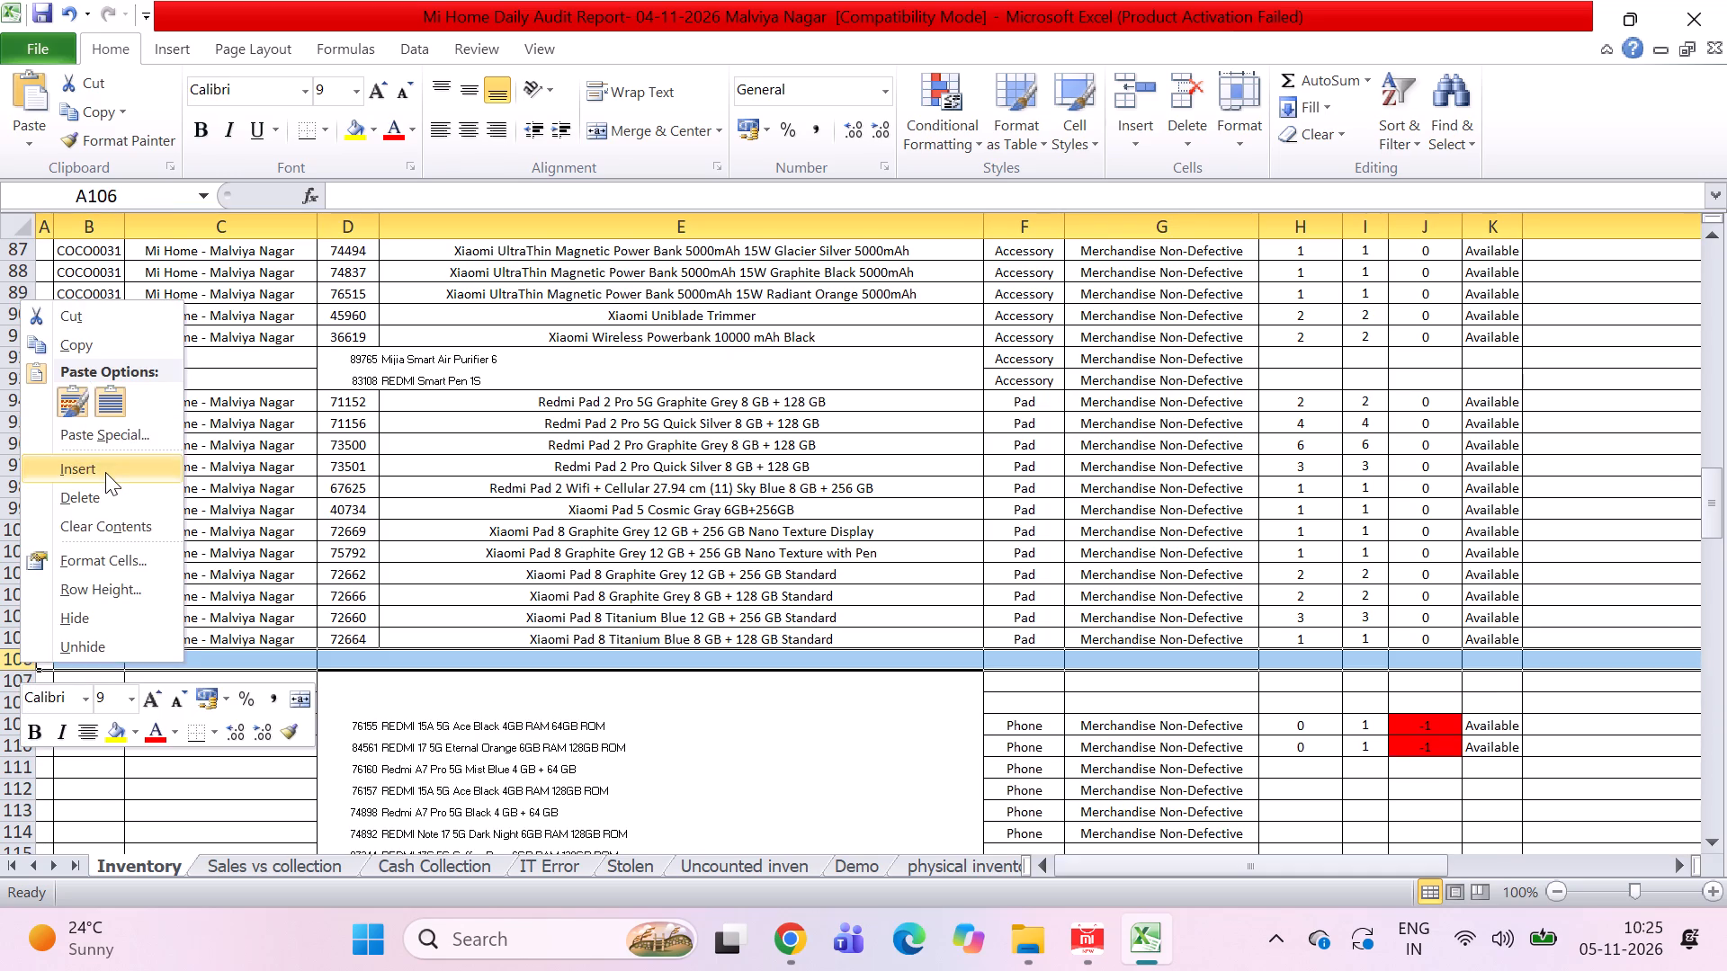
{"action": "left_click", "coordinate": [104, 475]}
Copy the ID 75791 from the stock inquiry in Chrome into cell D106 of the Inventory sheet.
{"action": "left_click", "coordinate": [356, 667]}
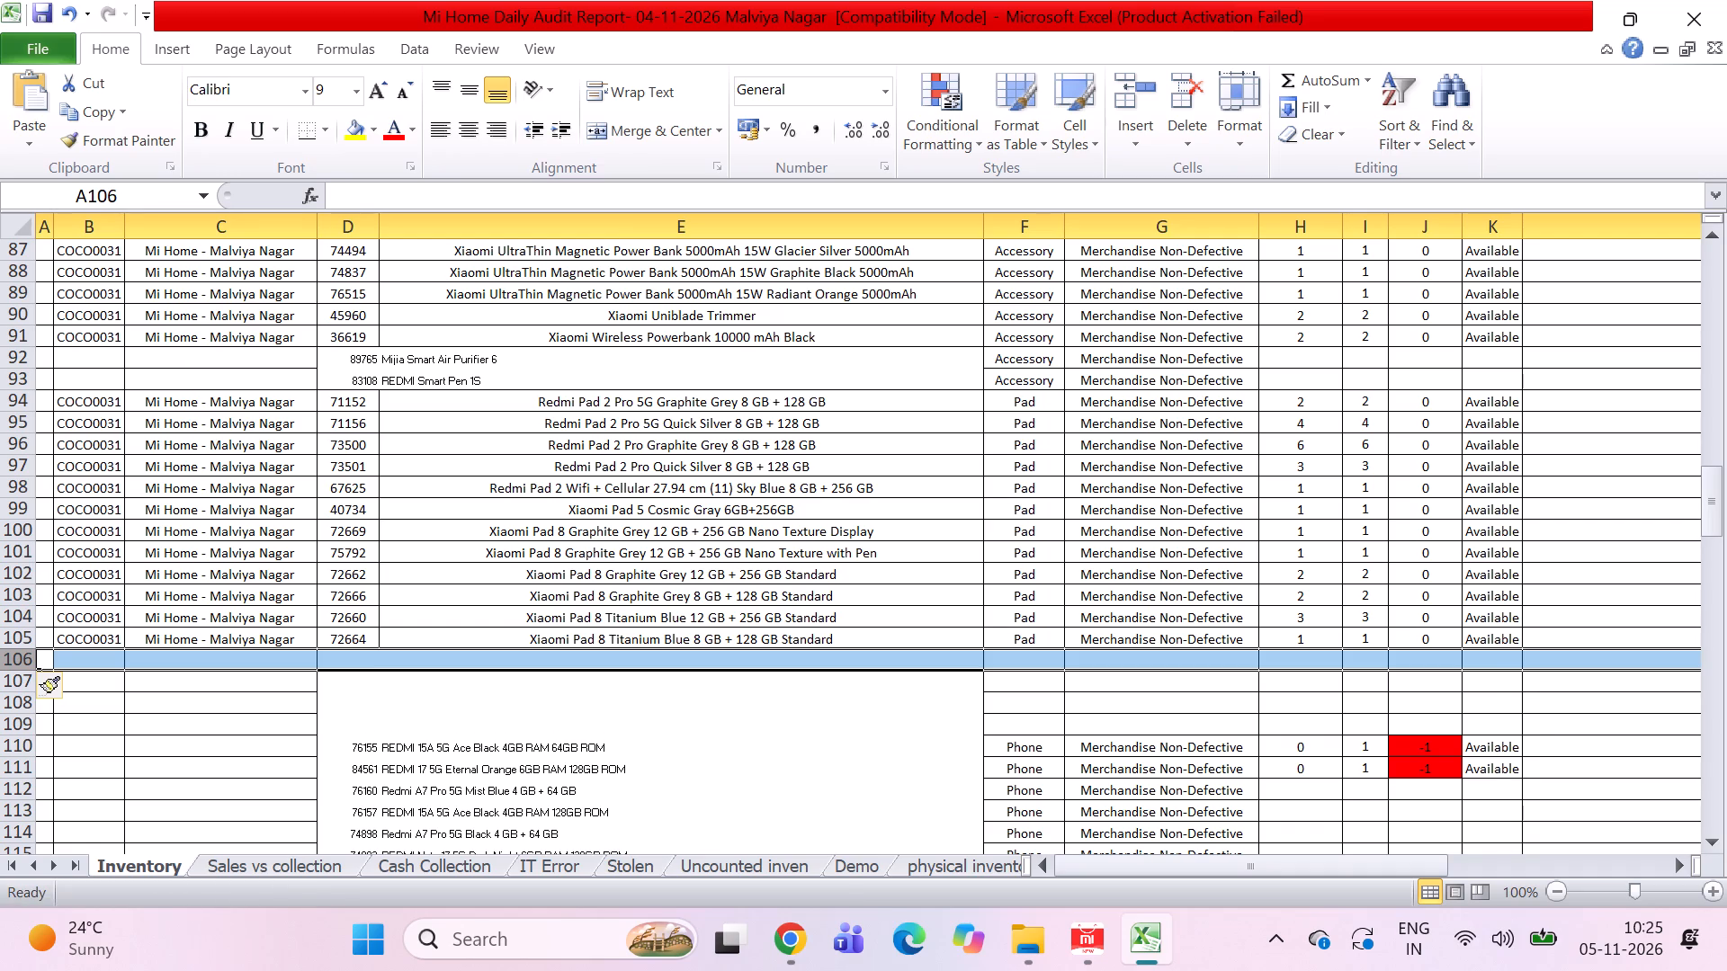
{"action": "left_click", "coordinate": [334, 663]}
{"action": "key", "text": "alt+Tab"}
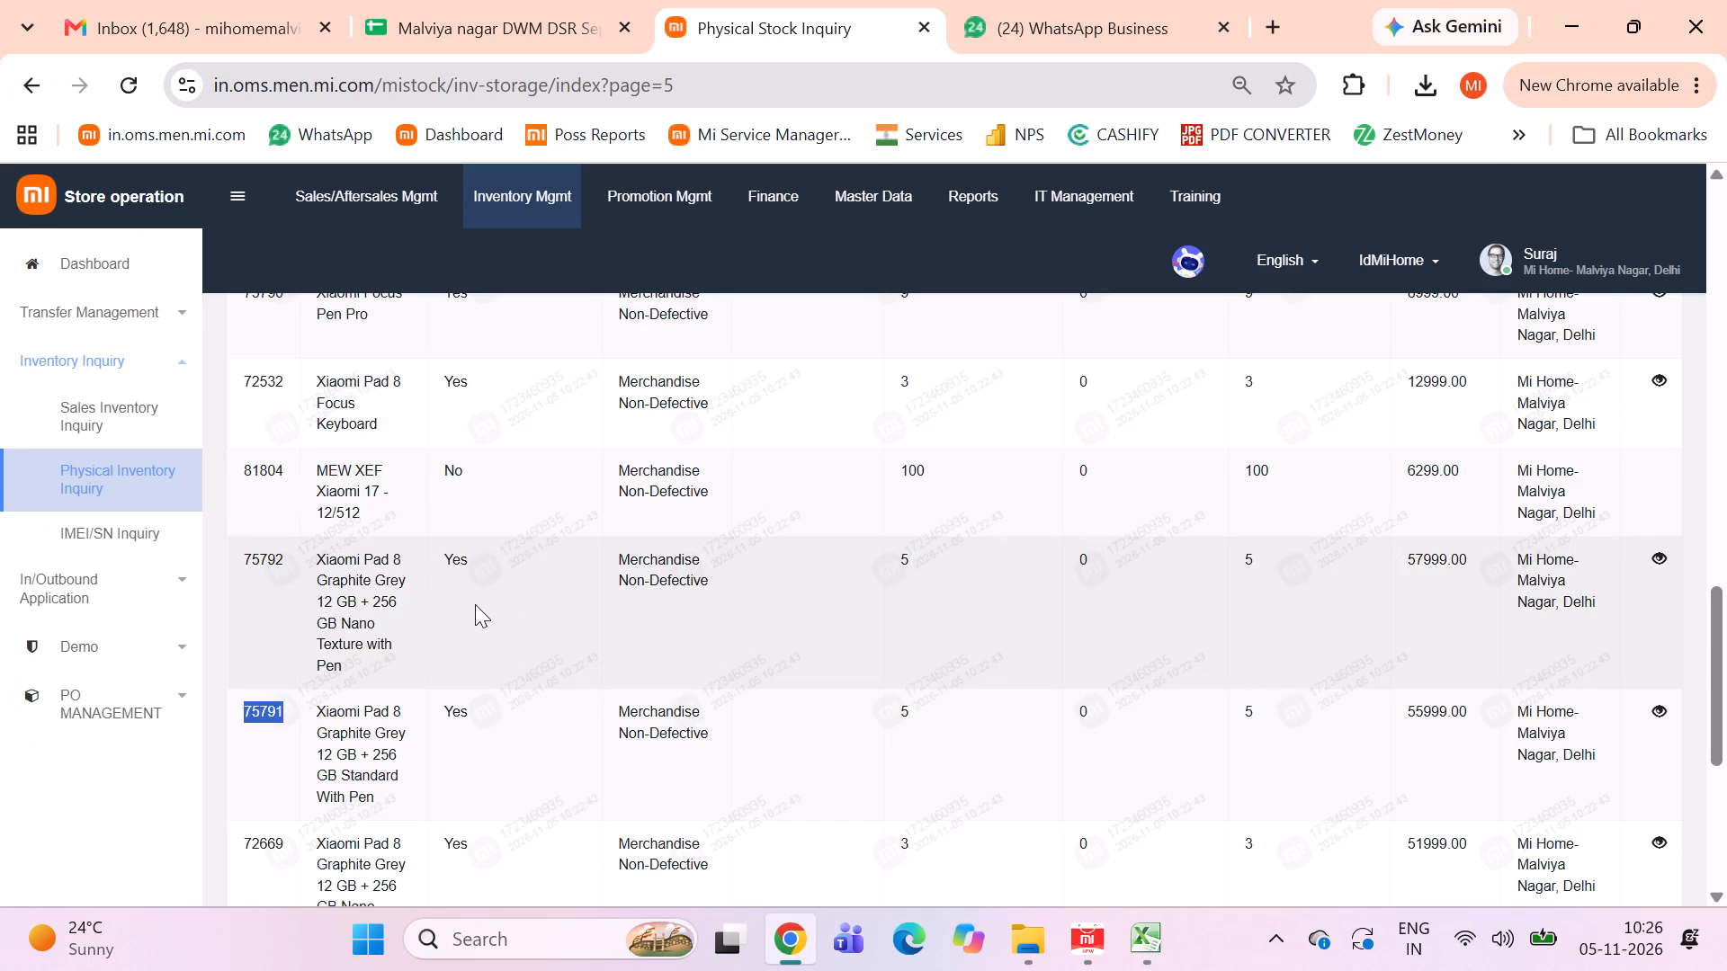
{"action": "key", "text": "ctrl+c"}
{"action": "key", "text": "alt+Tab"}
{"action": "key", "text": "ctrl+v"}
{"action": "key", "text": "Right"}
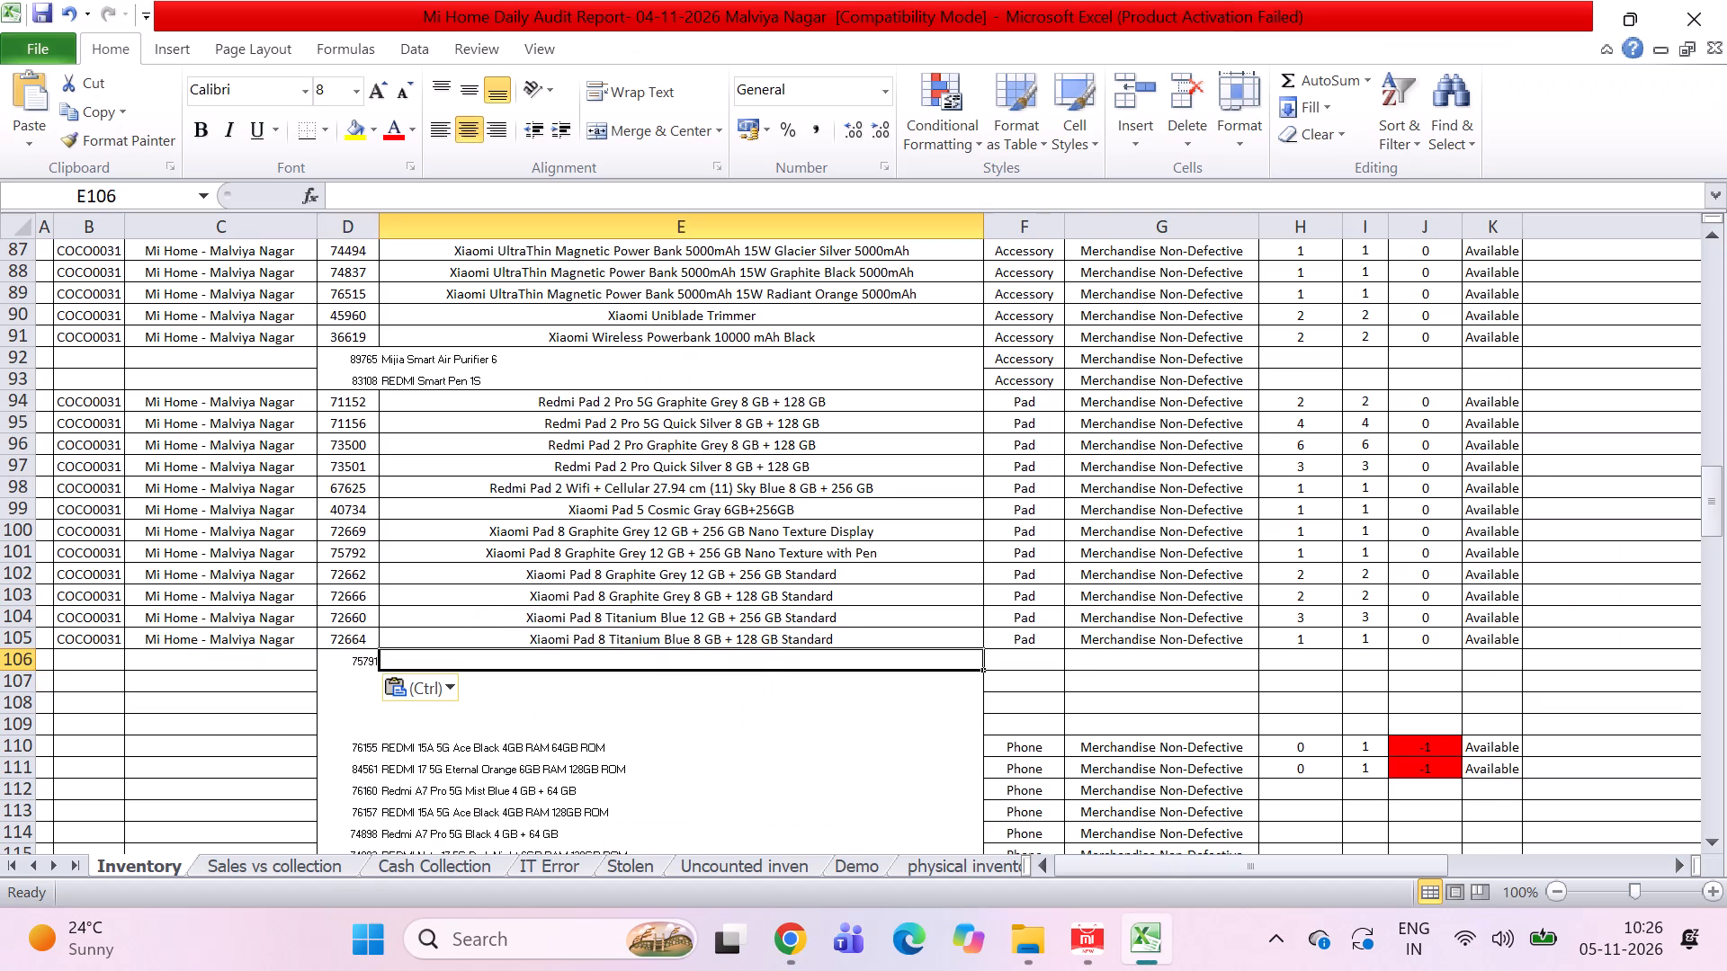
Copy the product name for ID 75791, Xiaomi Pad 8 Graphite Grey 12 GB + 256 GB Standard With Pen, from the stock inquiry for row 106.
{"action": "key", "text": "alt+Tab"}
{"action": "triple_click", "coordinate": [341, 735]}
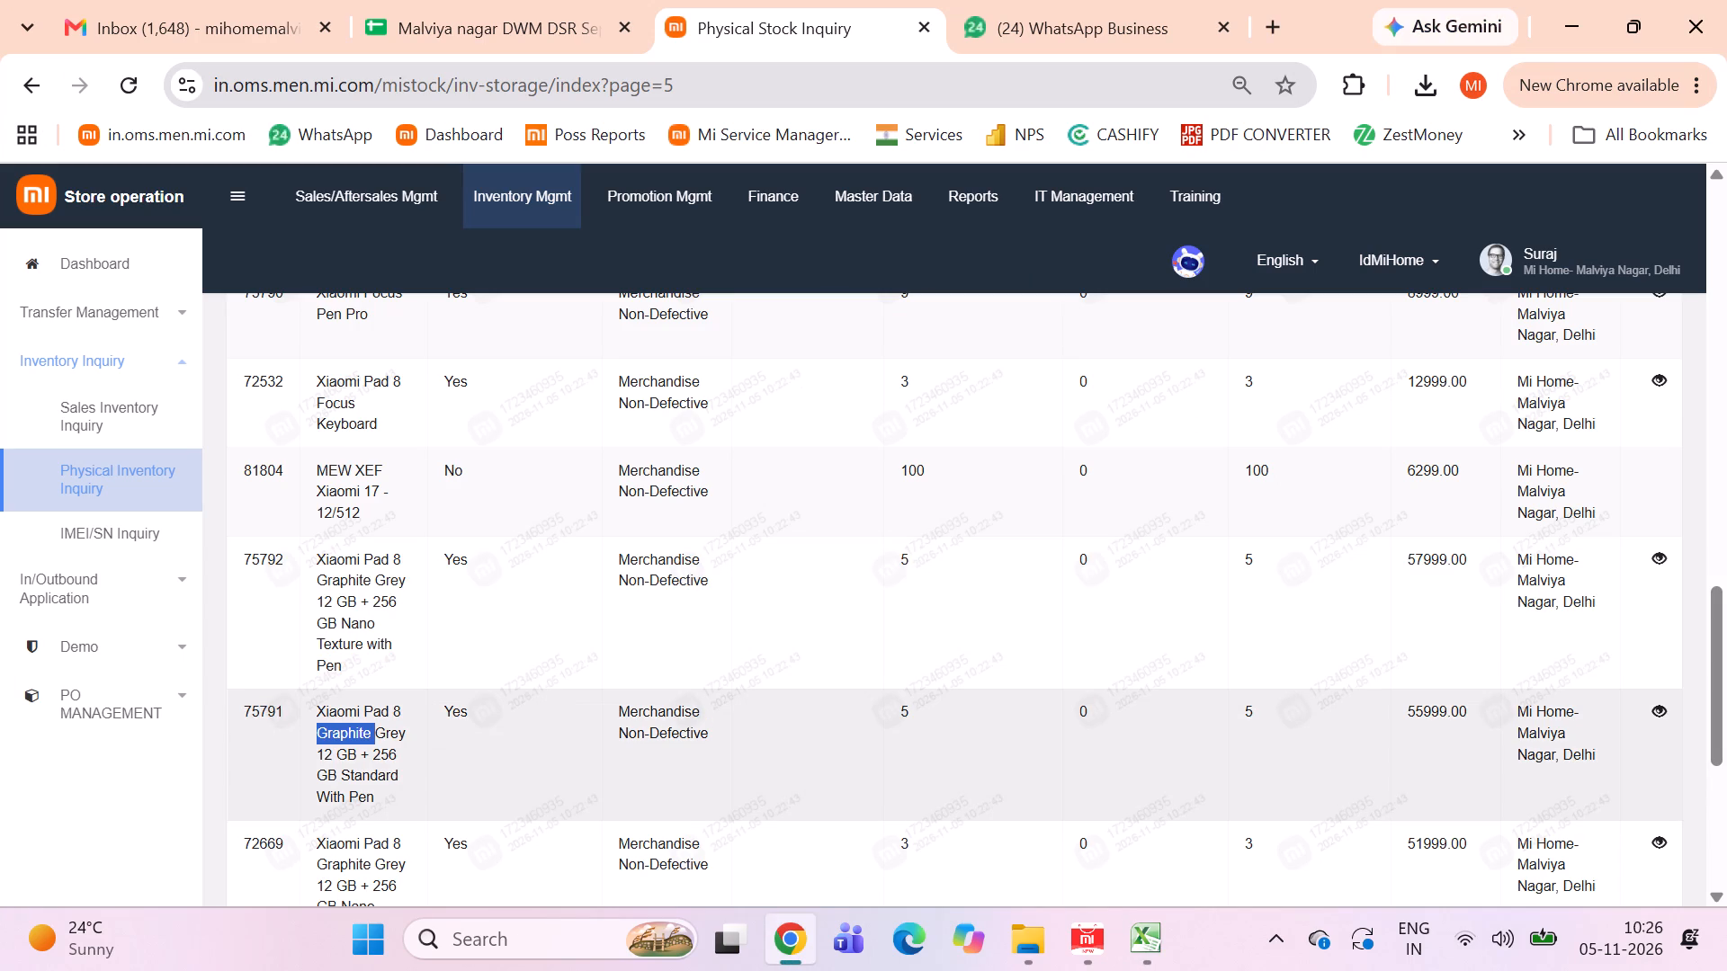
{"action": "key", "text": "ctrl+c"}
{"action": "double_click", "coordinate": [268, 699]}
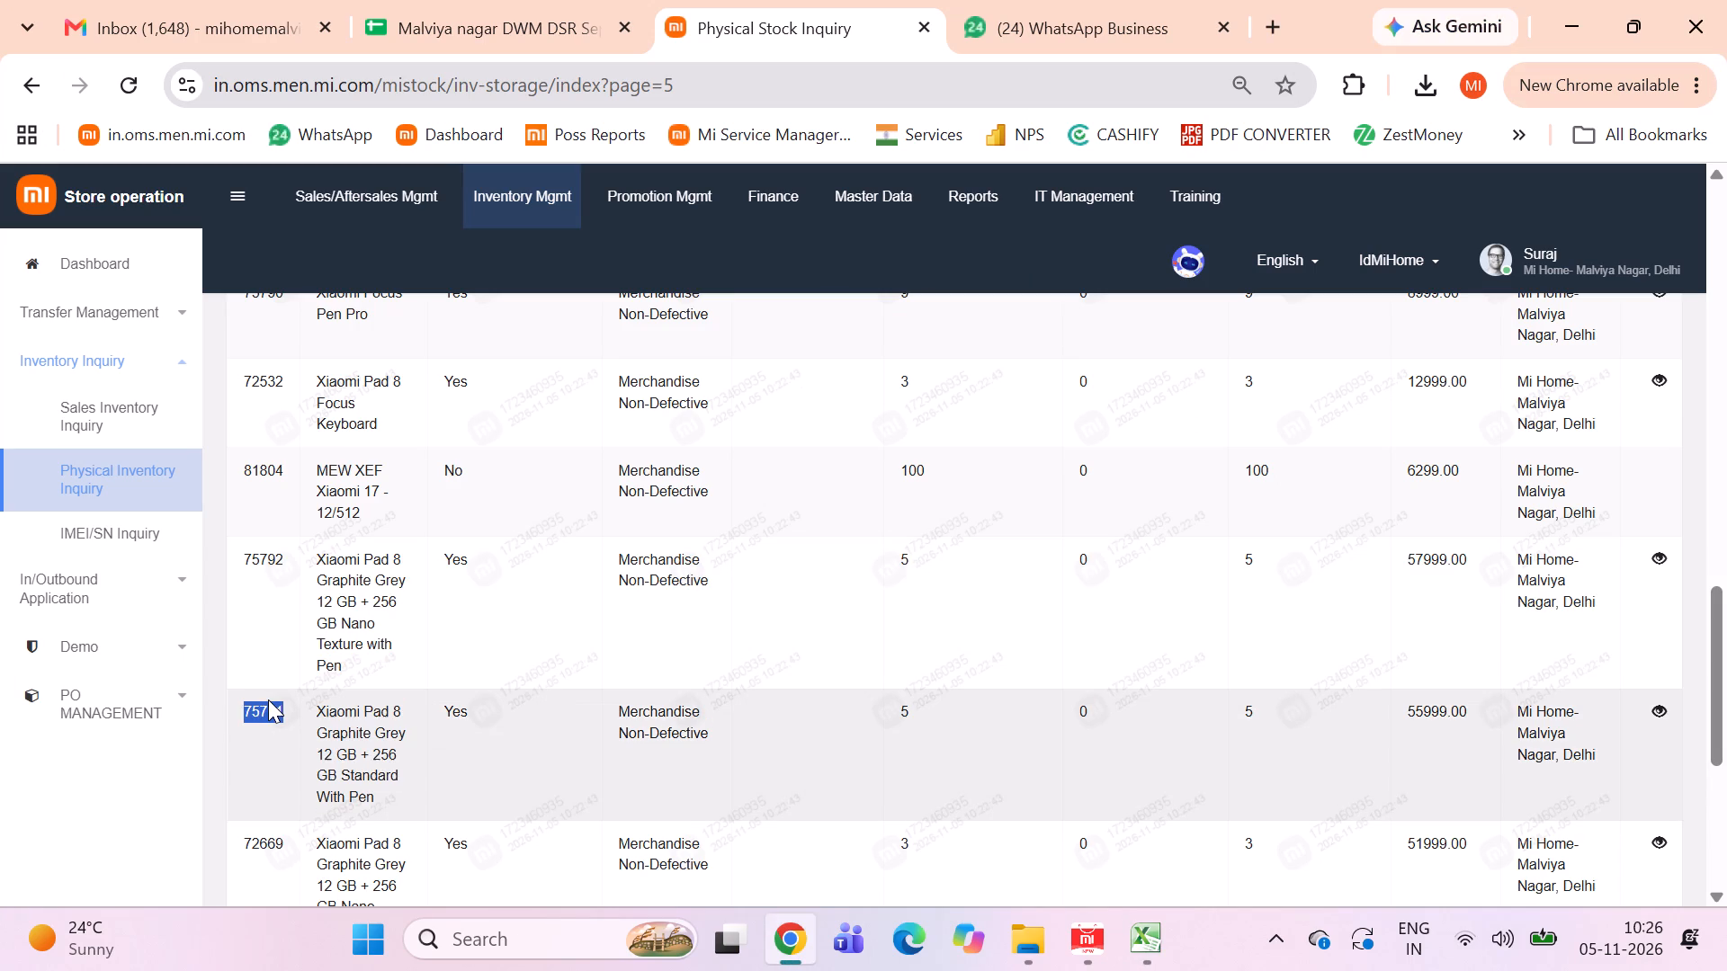
{"action": "key", "text": "ctrl+c"}
{"action": "key", "text": "alt+Tab"}
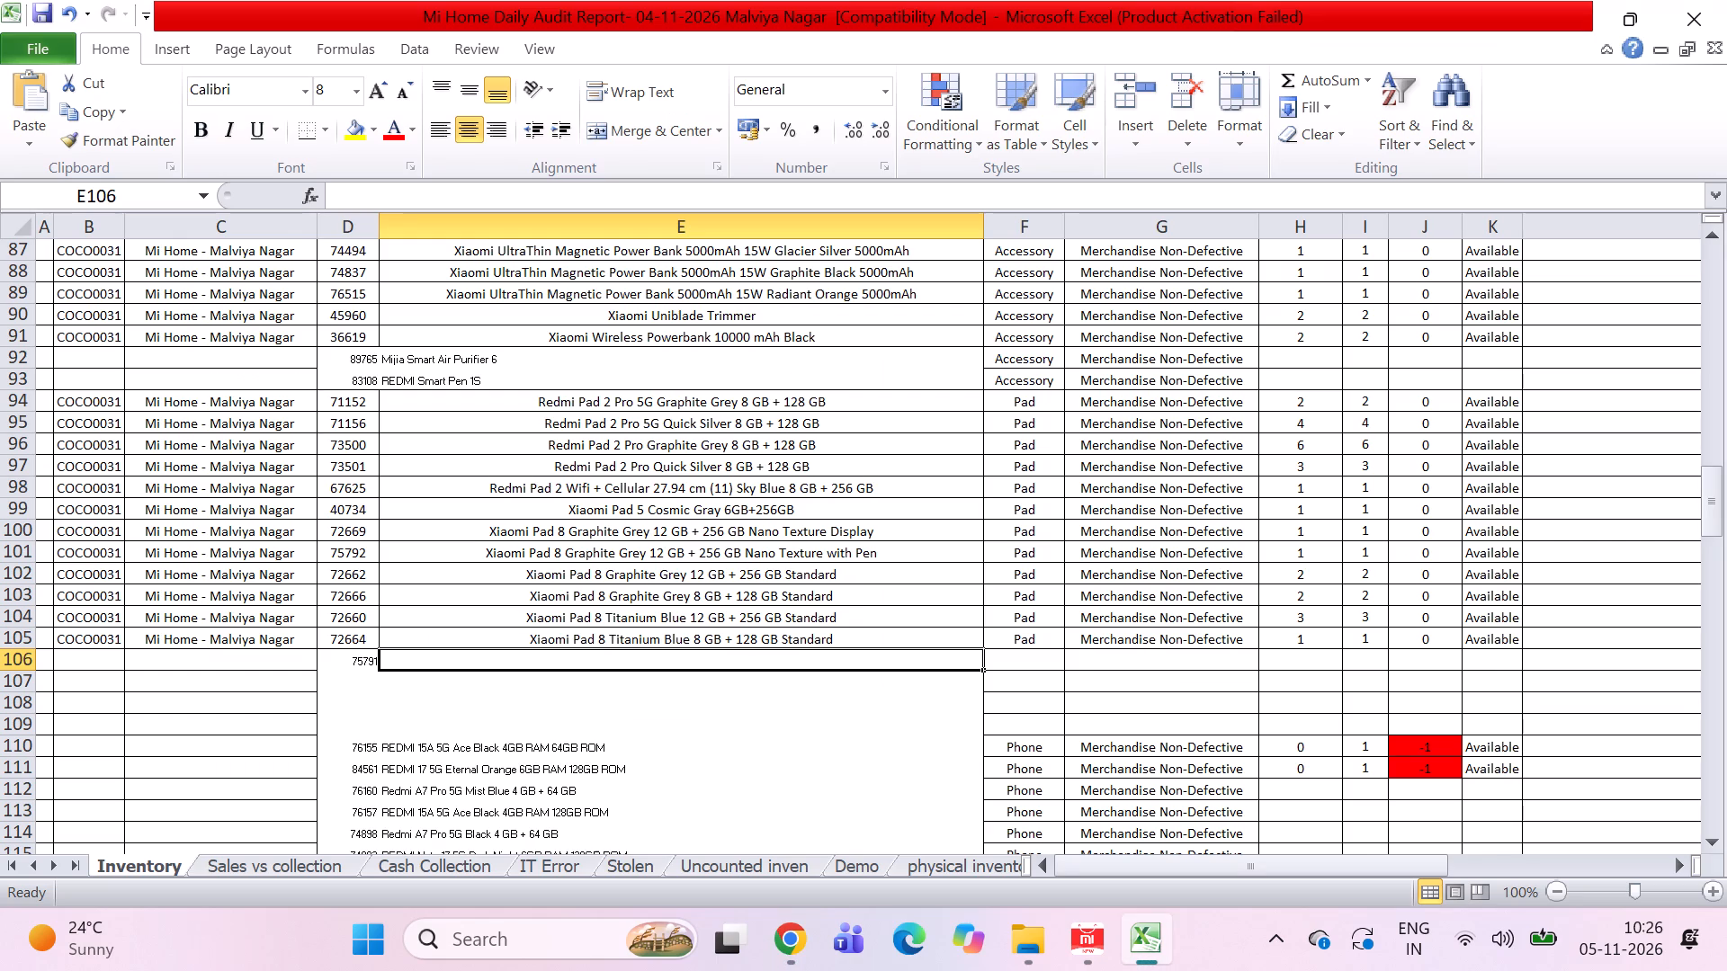
{"action": "left_click", "coordinate": [344, 682]}
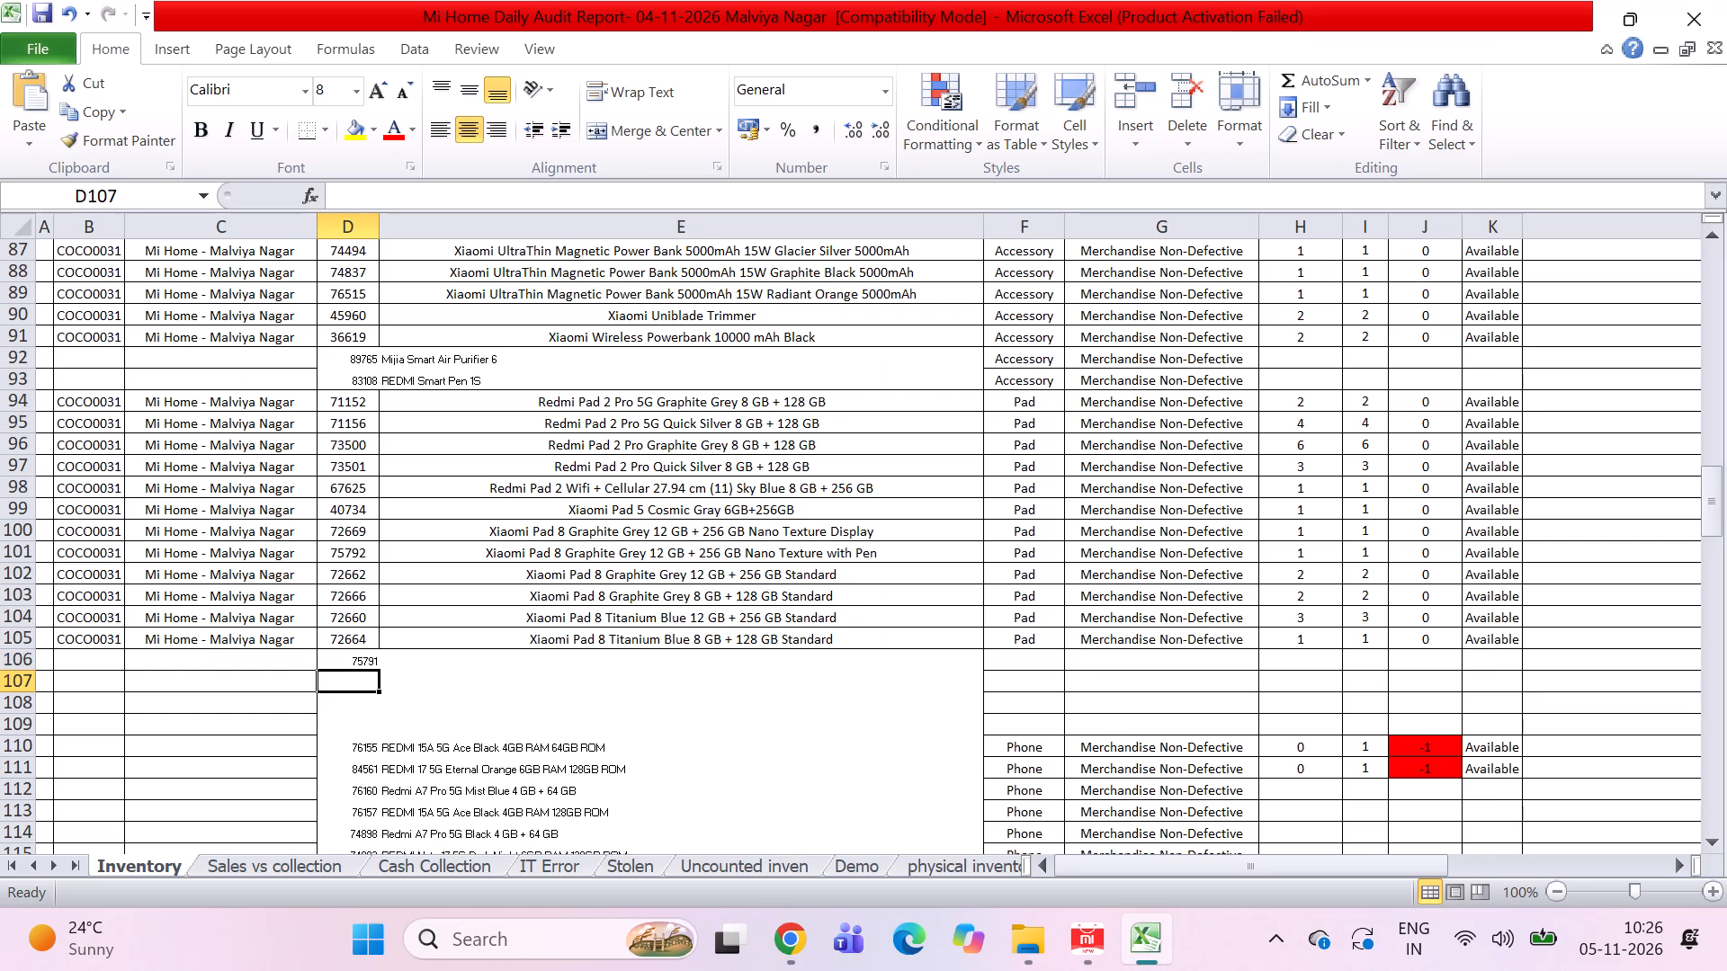
{"action": "key", "text": "alt+Tab"}
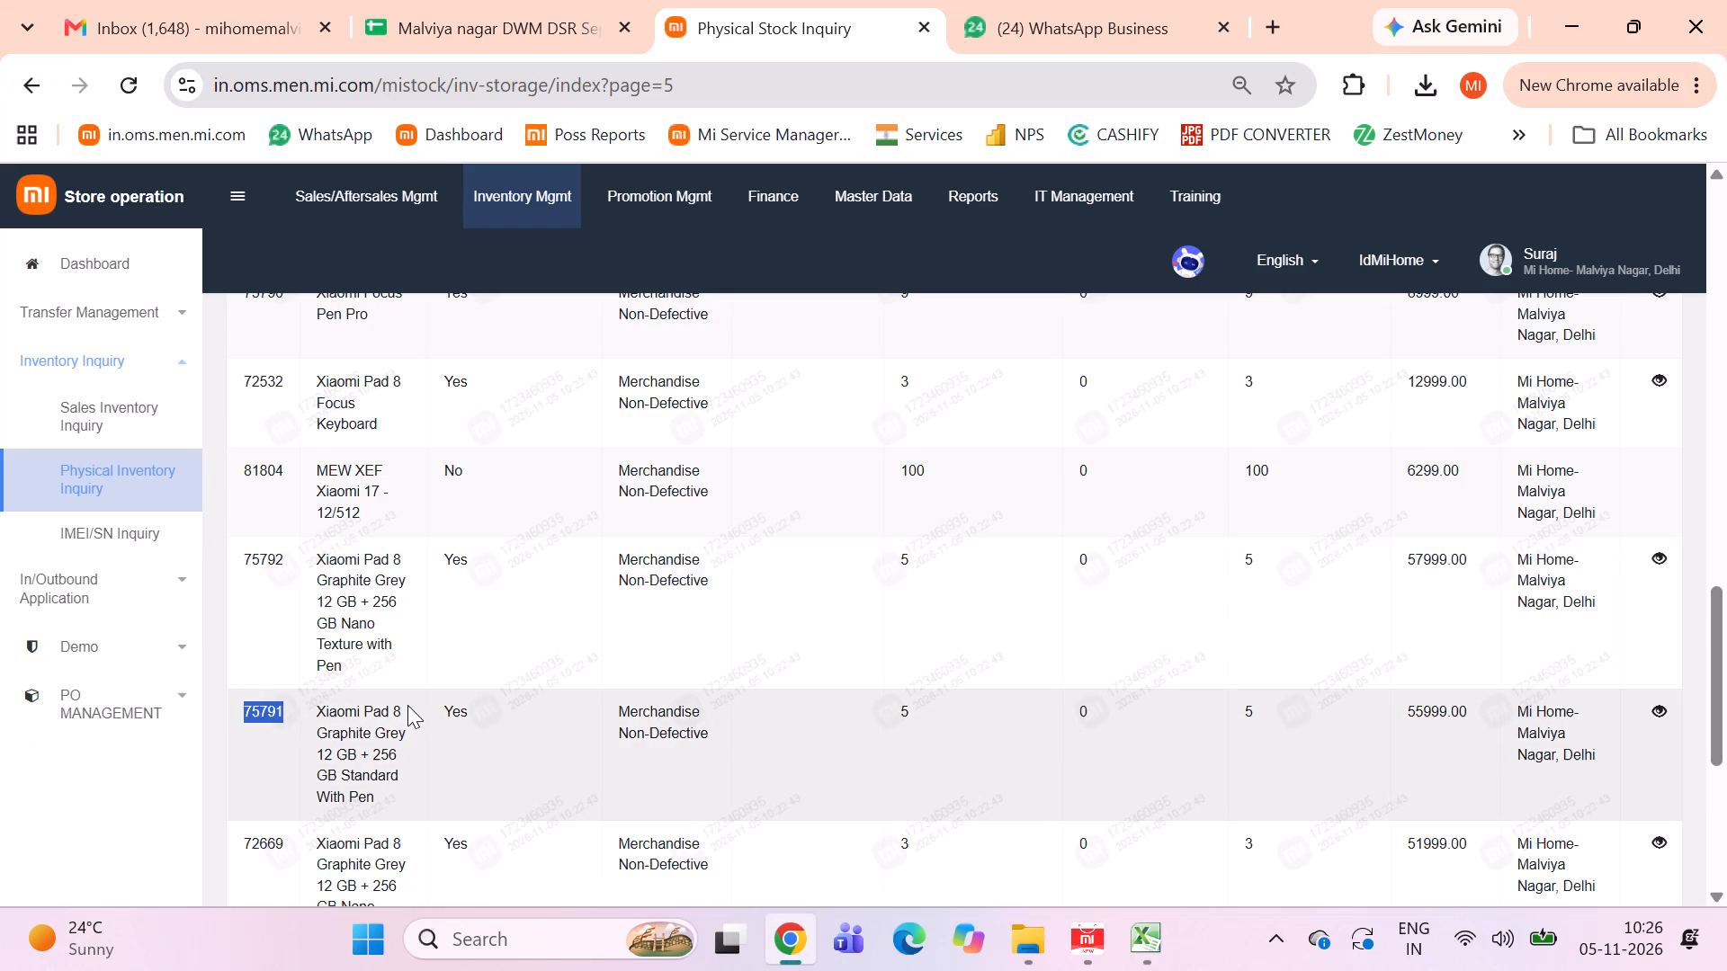